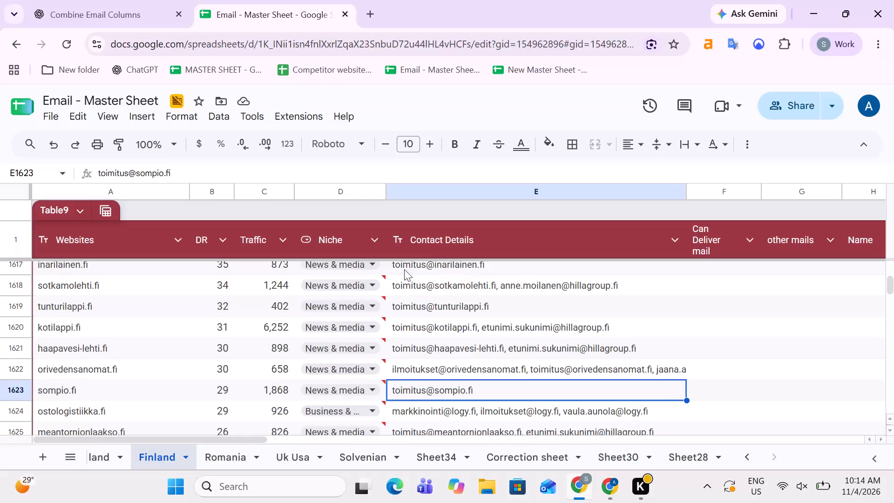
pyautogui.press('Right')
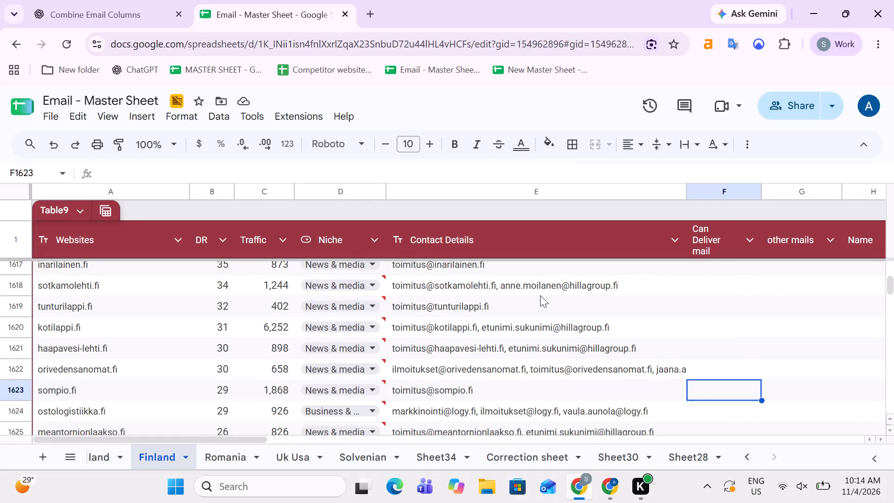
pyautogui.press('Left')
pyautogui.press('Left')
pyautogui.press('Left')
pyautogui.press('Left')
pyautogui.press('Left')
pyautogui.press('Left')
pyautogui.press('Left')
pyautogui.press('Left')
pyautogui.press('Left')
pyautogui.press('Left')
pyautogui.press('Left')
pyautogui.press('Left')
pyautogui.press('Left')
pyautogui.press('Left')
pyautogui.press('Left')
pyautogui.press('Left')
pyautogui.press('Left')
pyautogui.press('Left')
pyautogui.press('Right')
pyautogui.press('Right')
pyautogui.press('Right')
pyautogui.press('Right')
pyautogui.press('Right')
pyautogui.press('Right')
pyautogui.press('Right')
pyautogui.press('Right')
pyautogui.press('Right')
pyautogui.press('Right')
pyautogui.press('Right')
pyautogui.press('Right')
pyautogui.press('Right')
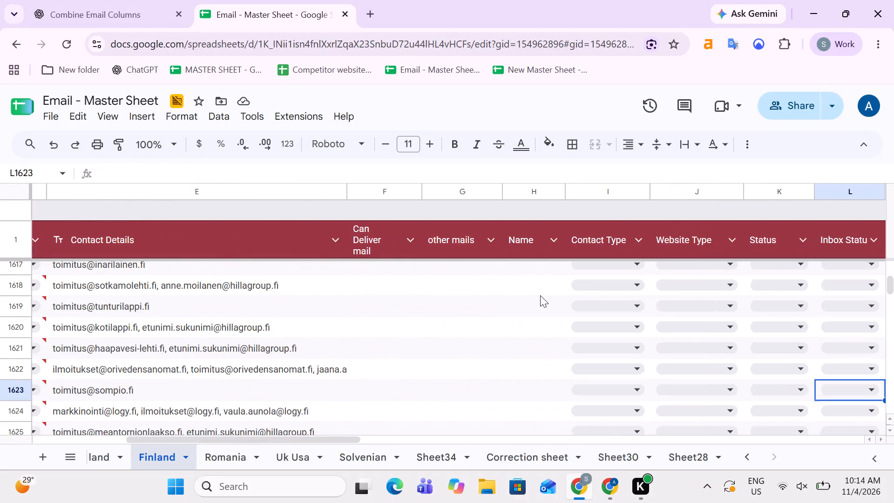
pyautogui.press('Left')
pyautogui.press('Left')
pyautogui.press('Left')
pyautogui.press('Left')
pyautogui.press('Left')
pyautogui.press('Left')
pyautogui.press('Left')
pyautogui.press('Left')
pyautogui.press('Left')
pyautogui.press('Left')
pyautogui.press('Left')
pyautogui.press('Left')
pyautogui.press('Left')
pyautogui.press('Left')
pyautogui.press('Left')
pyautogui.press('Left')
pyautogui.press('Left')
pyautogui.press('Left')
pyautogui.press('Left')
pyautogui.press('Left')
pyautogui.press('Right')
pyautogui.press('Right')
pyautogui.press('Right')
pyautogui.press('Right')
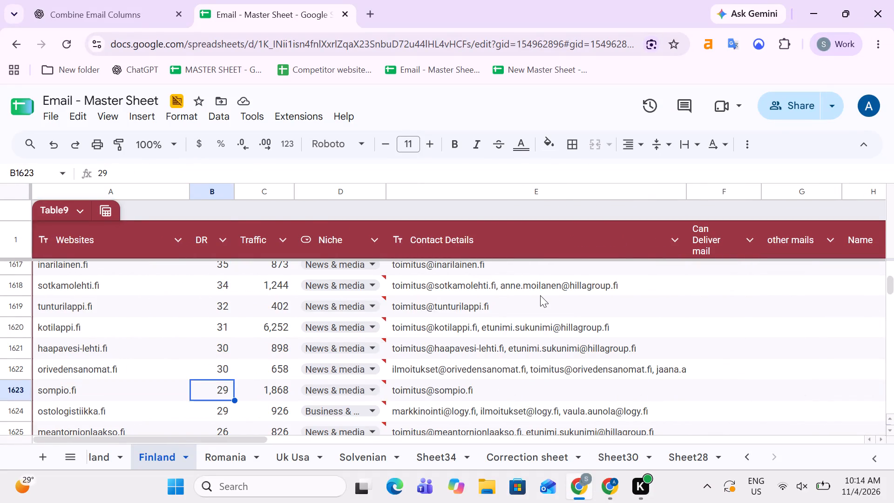
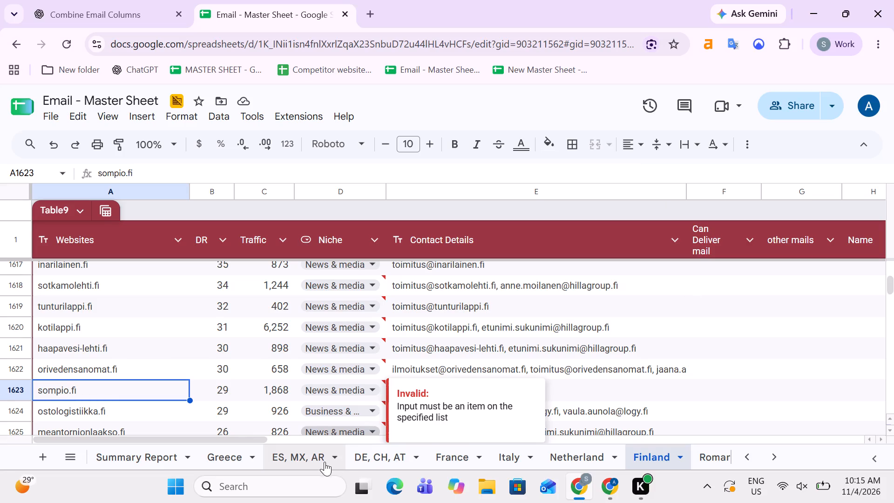
# Open the recent Word document "ADITI Spanish - 5" and dismiss the Office activation wizard.
pyautogui.click(271, 488)
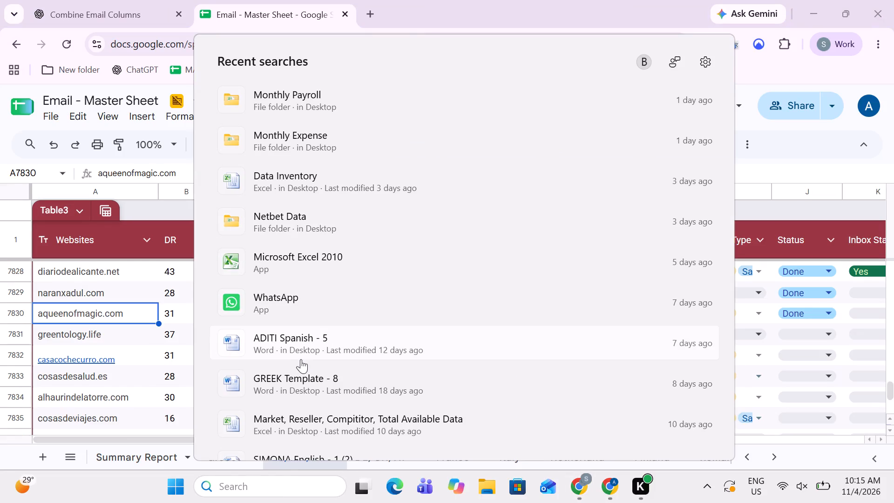
pyautogui.click(294, 354)
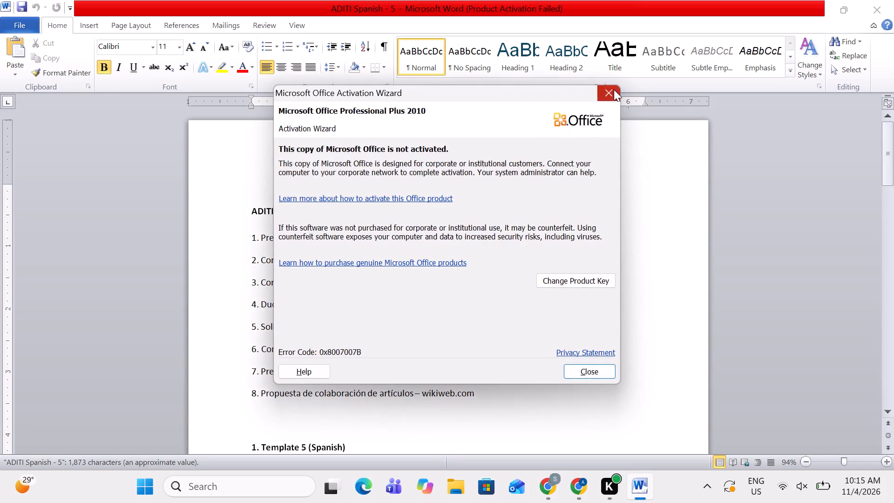
pyautogui.click(614, 89)
pyautogui.hotkey('alt', 'Tab')
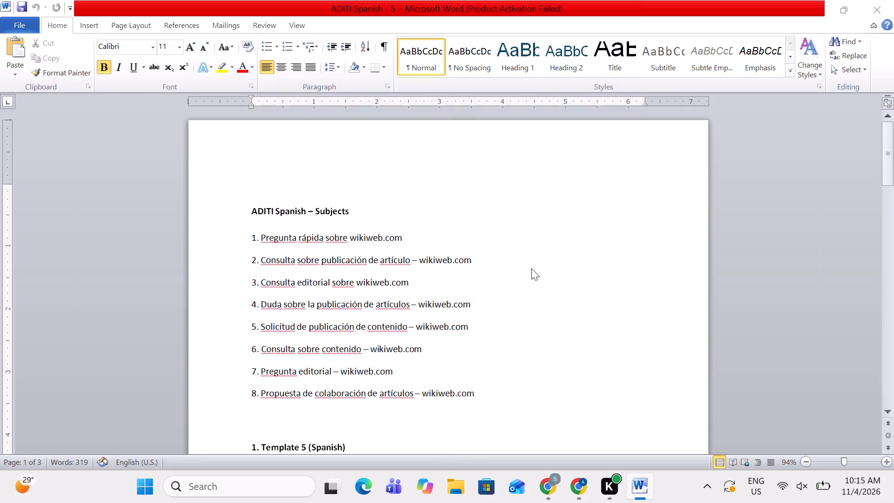
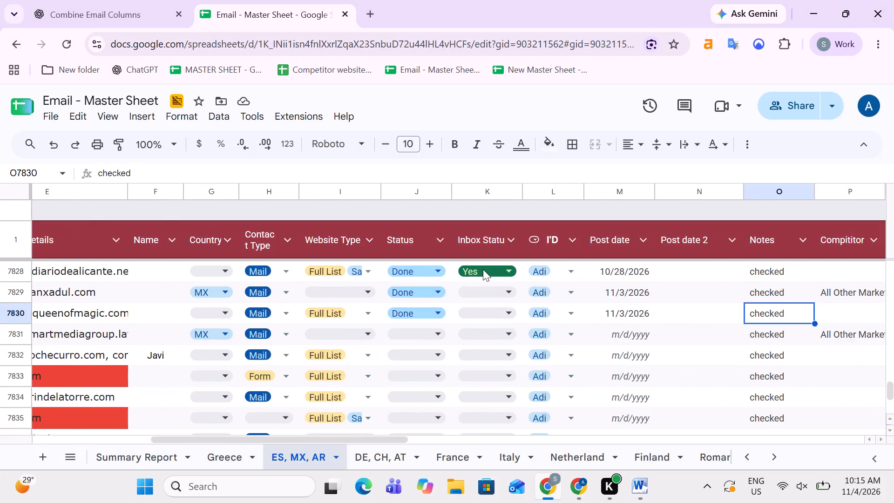
# Copy the first email address from the Contact Details cell of the greentology.life row.
pyautogui.press('Down')
pyautogui.press('Right')
pyautogui.press('Right')
pyautogui.press('Right')
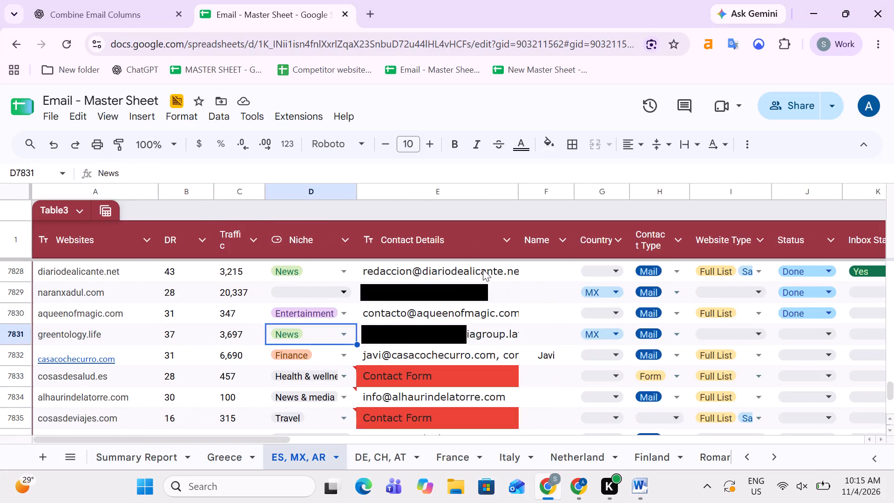
pyautogui.press('Right')
pyautogui.press('Right')
pyautogui.press('Right')
pyautogui.press('Right')
pyautogui.press('Right')
pyautogui.press('Right')
pyautogui.press('Left')
pyautogui.press('Left')
pyautogui.press('Left')
pyautogui.press('Left')
pyautogui.press('Left')
pyautogui.press('Left')
pyautogui.press('Left')
pyautogui.press('Left')
pyautogui.press('Left')
pyautogui.press('Left')
pyautogui.press('Left')
pyautogui.press('Left')
pyautogui.press('Left')
pyautogui.press('Left')
pyautogui.press('Left')
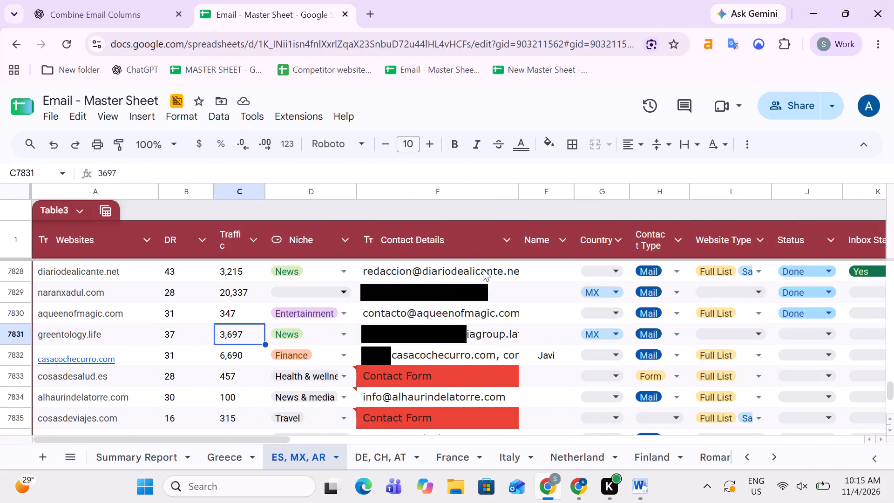
pyautogui.press('Right')
pyautogui.press('Right')
pyautogui.press('Right')
pyautogui.press('Right')
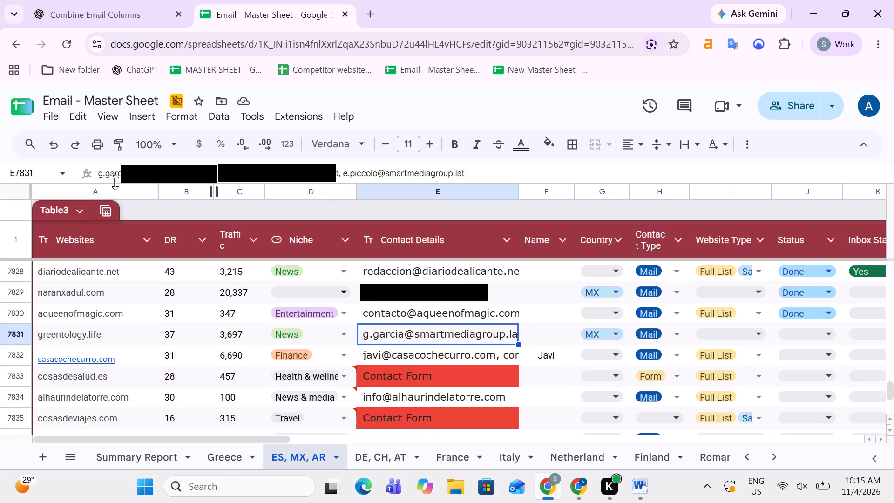
pyautogui.click(212, 174)
pyautogui.moveTo(212, 174); pyautogui.dragTo(117, 167)
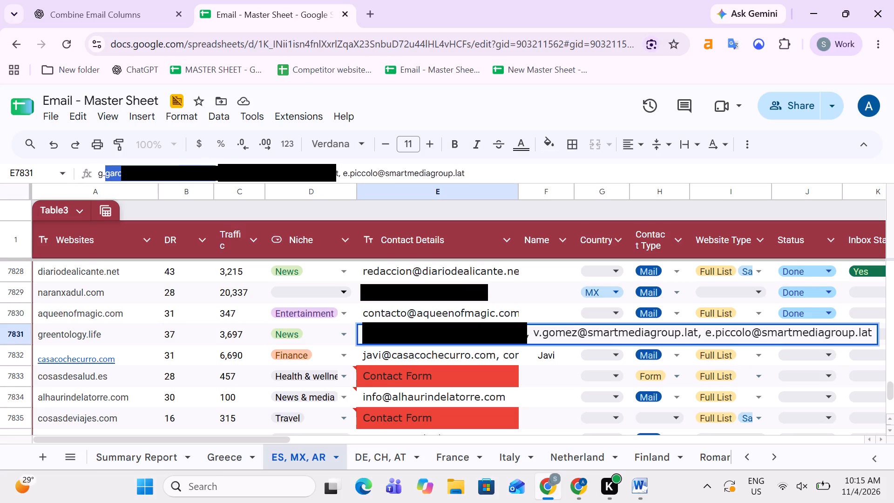
pyautogui.moveTo(117, 167); pyautogui.dragTo(95, 167)
pyautogui.hotkey('ctrl', 'c')
pyautogui.hotkey('ctrl', 'c')
pyautogui.hotkey('ctrl', 'c')
pyautogui.hotkey('ctrl', 'c')
pyautogui.hotkey('ctrl', 'c')
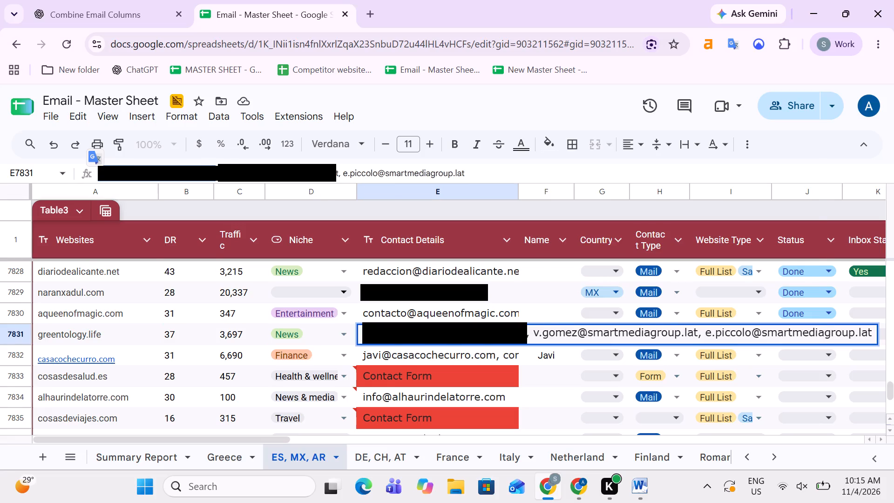
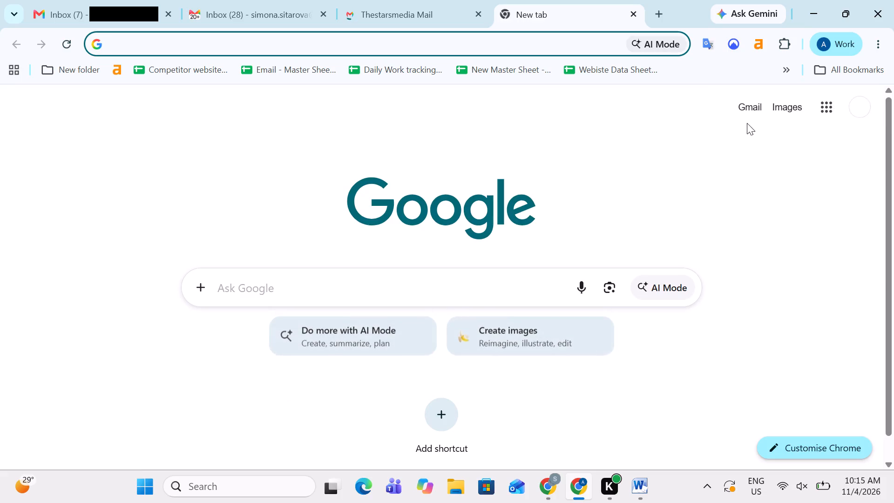
# Open Gmail in the new browser tab.
pyautogui.click(746, 114)
pyautogui.moveTo(555, 11); pyautogui.dragTo(556, 11)
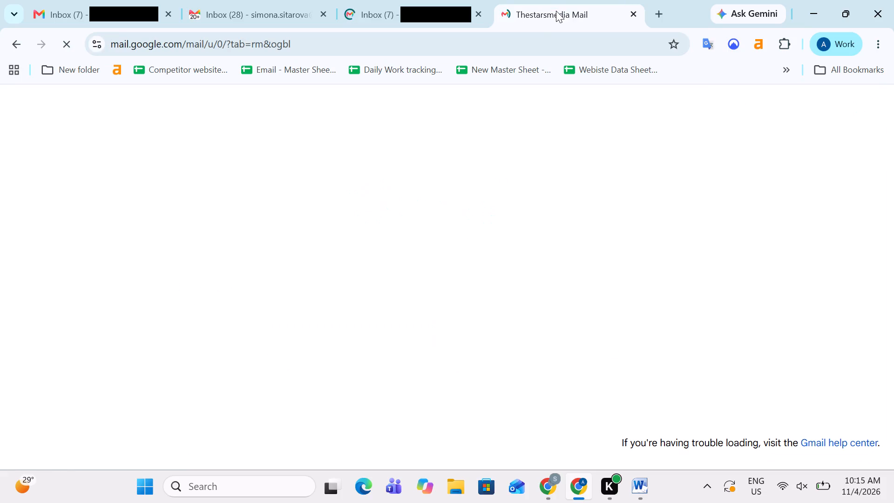
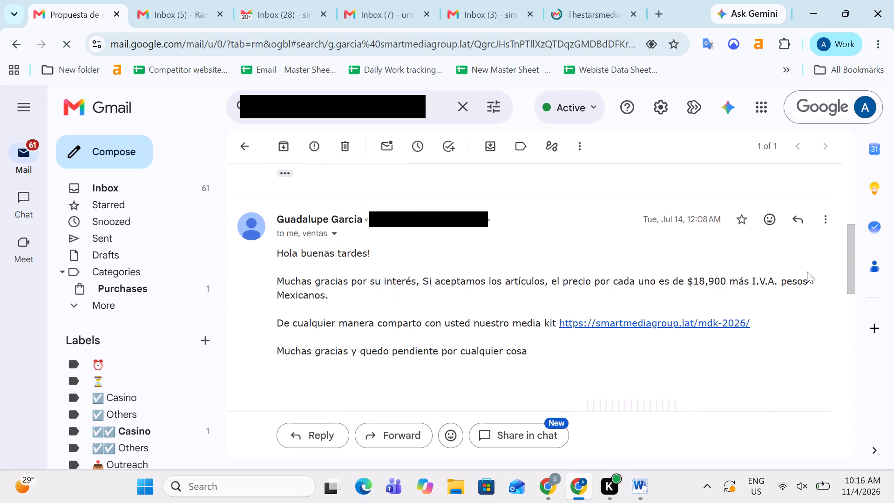
# Translate the contact's July 14, 12:08 AM reply about article pricing and read it.
pyautogui.click(825, 214)
pyautogui.scroll(-3, 789, 276)
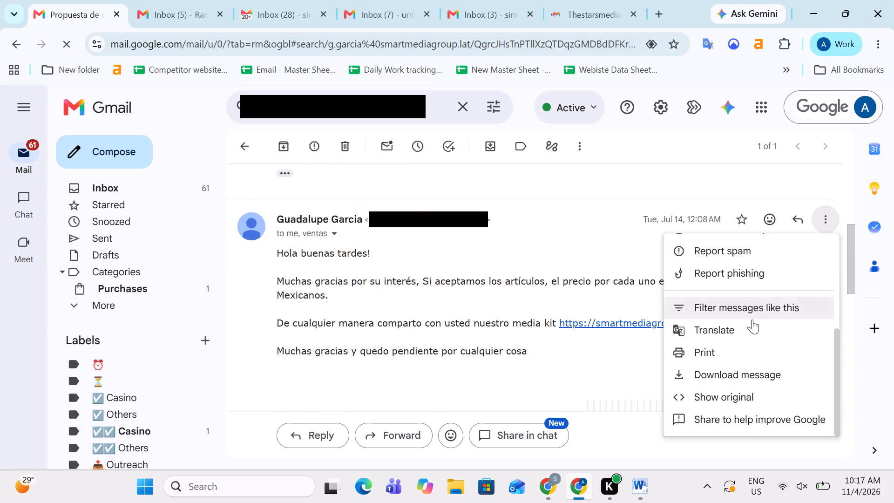
pyautogui.click(735, 328)
pyautogui.scroll(-1, 570, 327)
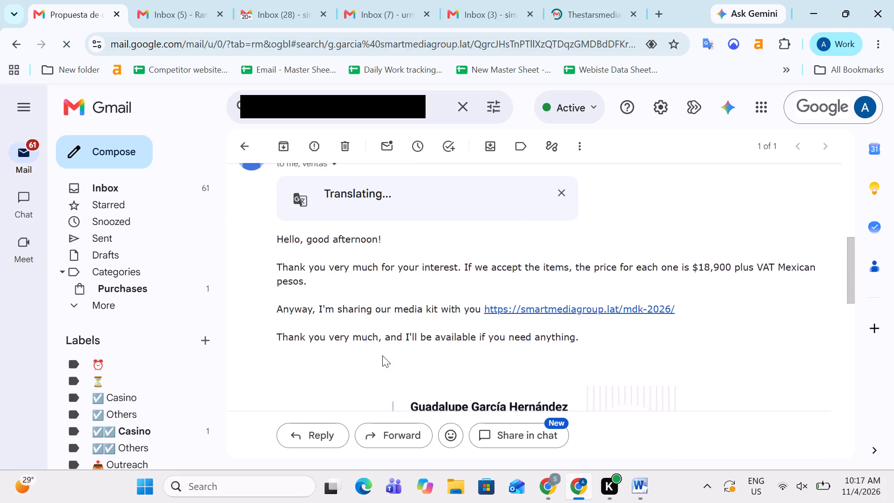
pyautogui.click(557, 331)
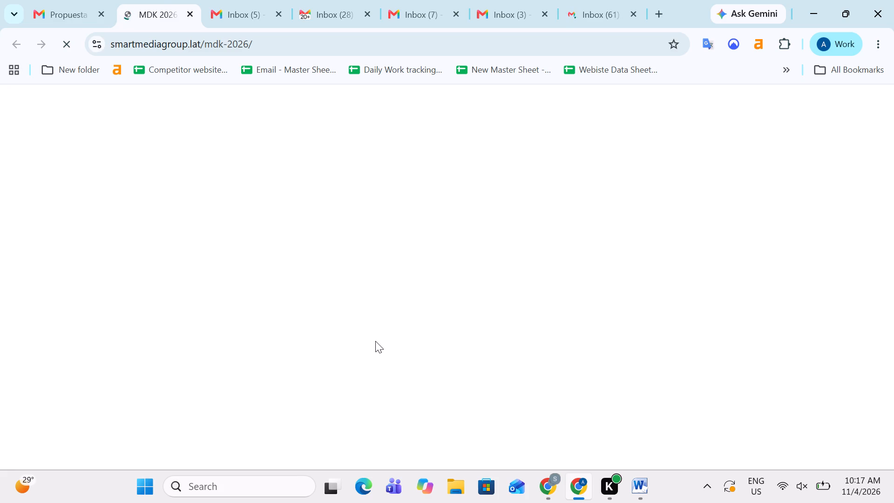
pyautogui.hotkey('alt', 'Tab')
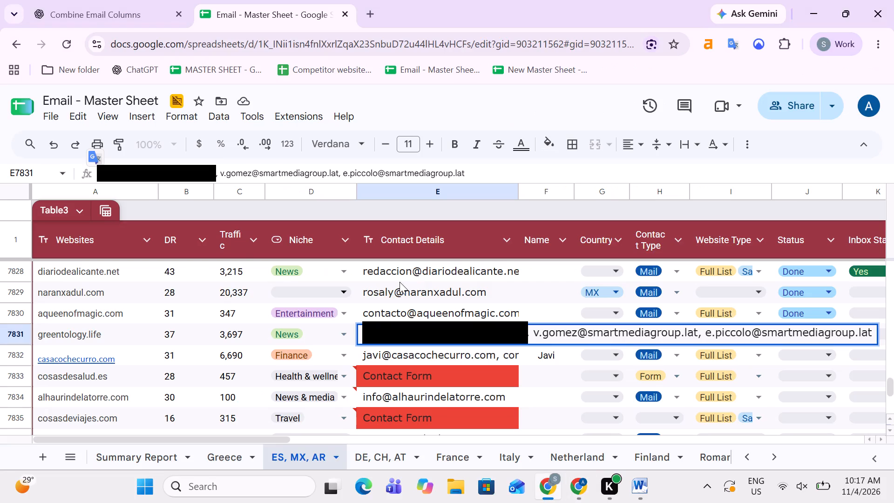
pyautogui.hotkey('alt', 'Tab')
pyautogui.click(155, 0)
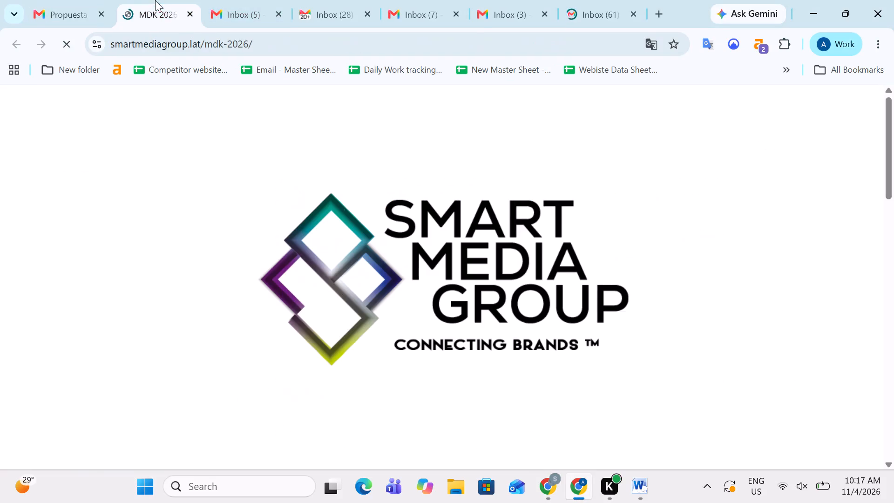
pyautogui.scroll(-6, 439, 193)
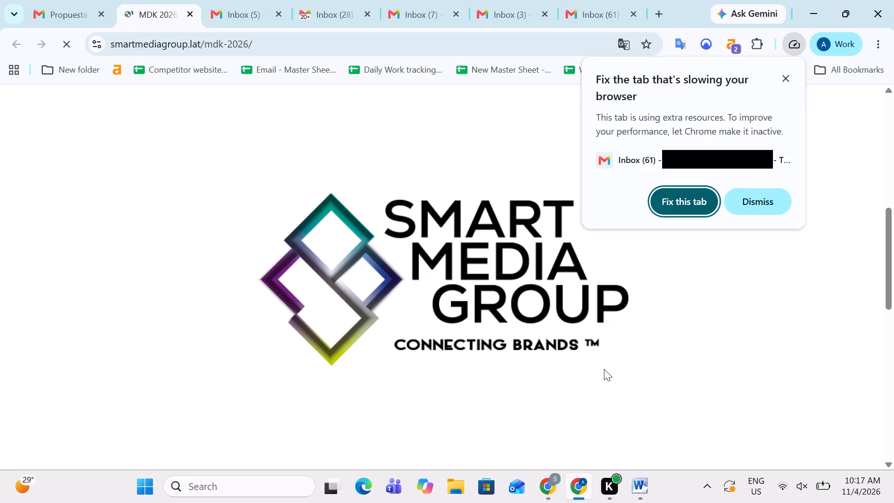
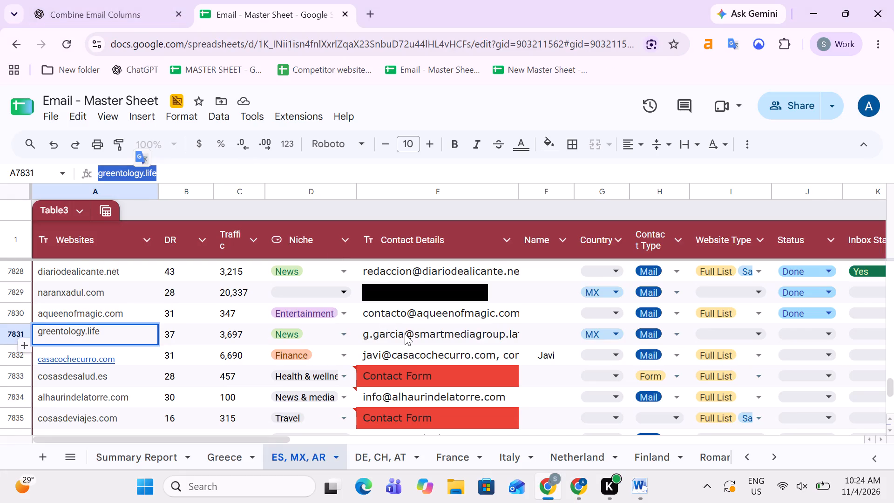
pyautogui.click(405, 333)
pyautogui.press('Right')
pyautogui.press('Right')
pyautogui.press('Right')
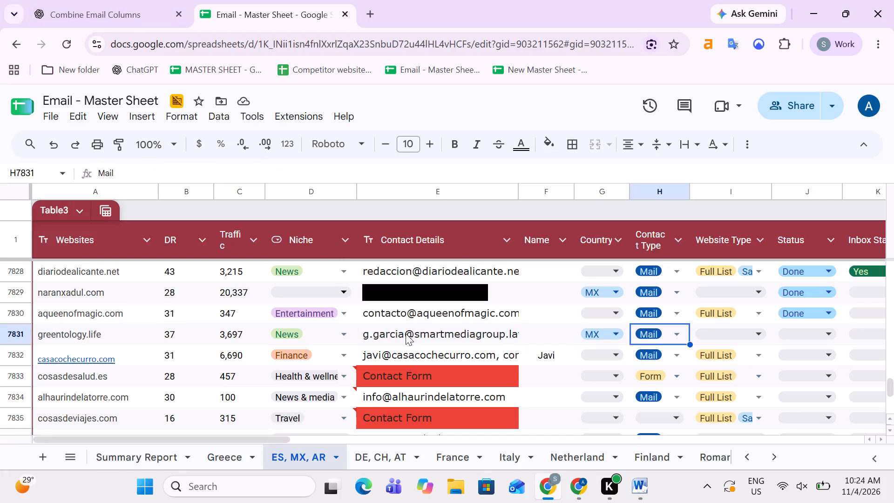
pyautogui.press('Right')
pyautogui.press('Right')
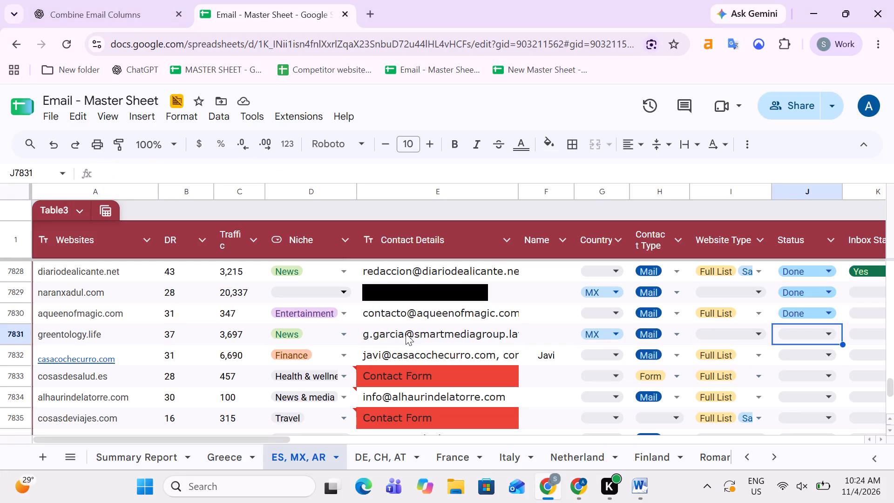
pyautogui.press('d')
pyautogui.press('Down')
pyautogui.press('Return')
pyautogui.press('Up')
pyautogui.press('Right')
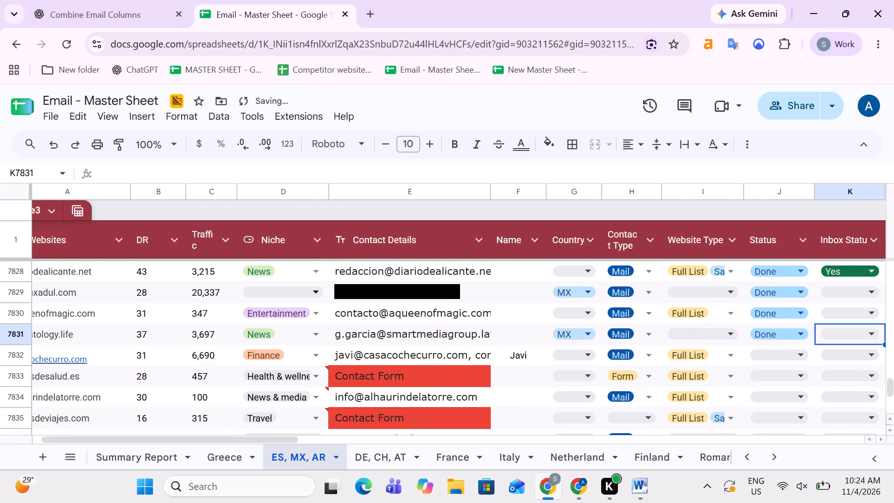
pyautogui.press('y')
pyautogui.press('Down')
pyautogui.press('Return')
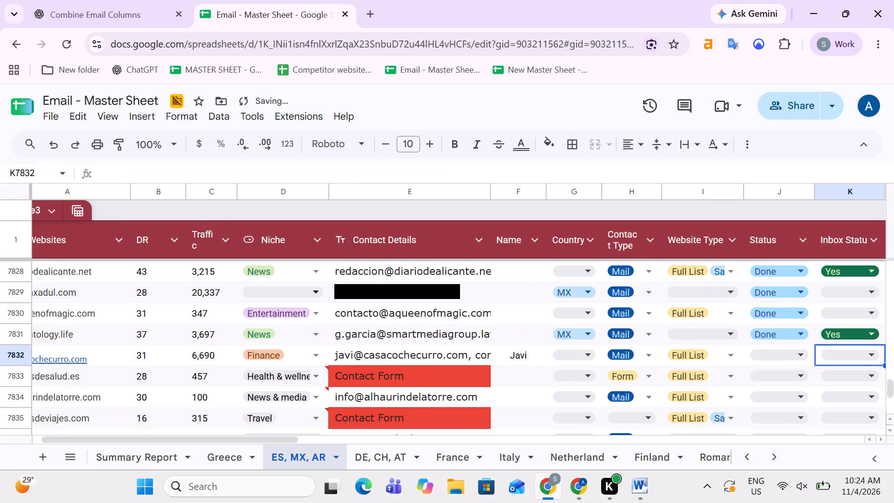
# Change the greentology.life row's Status to Already mail done.
pyautogui.press('Up')
pyautogui.press('Right')
pyautogui.press('Right')
pyautogui.press('Left')
pyautogui.press('Left')
pyautogui.press('Left')
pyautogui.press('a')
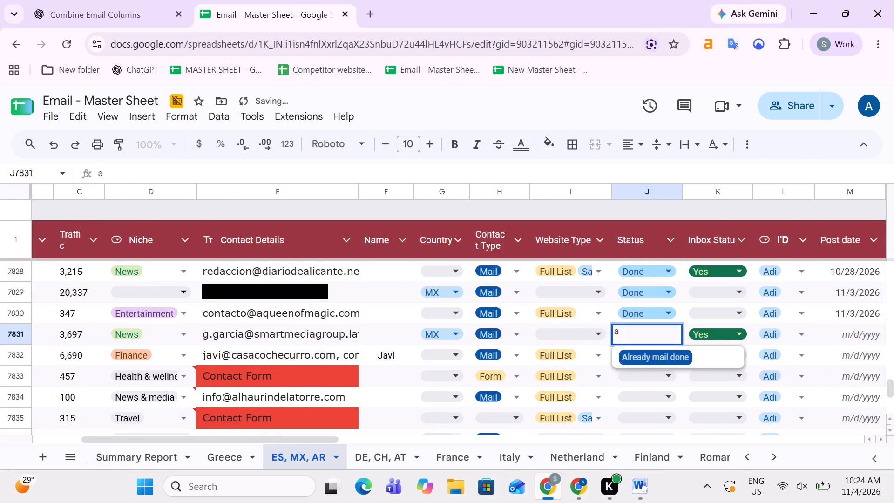
pyautogui.press('Down')
pyautogui.press('Return')
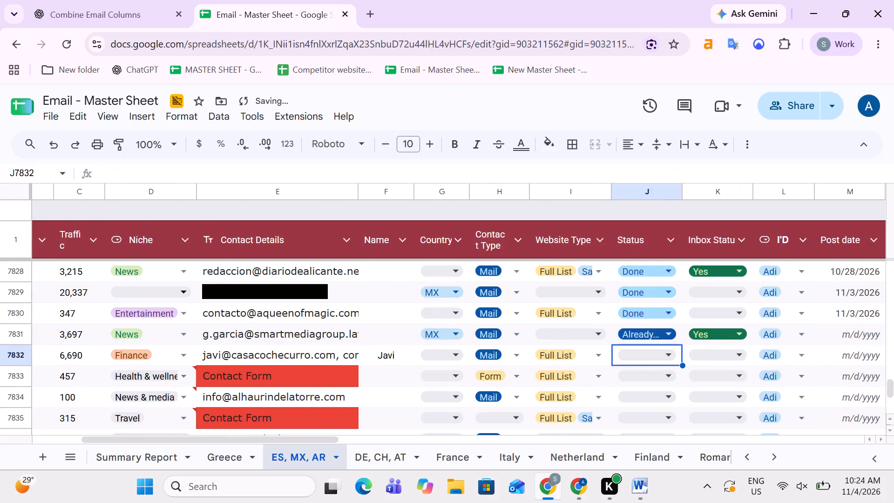
# Set the Website Type in the greentology.life row to Same Webmaster.
pyautogui.press('Up')
pyautogui.press('Right')
pyautogui.press('Right')
pyautogui.press('Right')
pyautogui.press('Right')
pyautogui.press('Left')
pyautogui.press('Left')
pyautogui.press('Left')
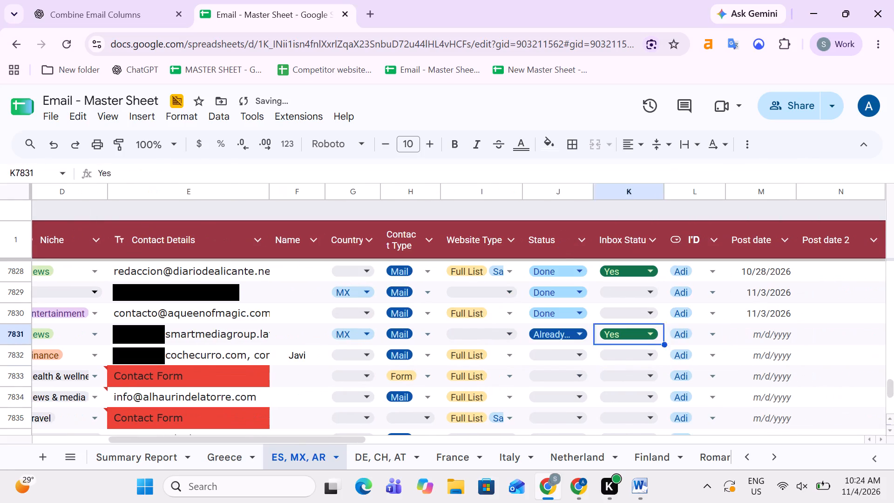
pyautogui.press('Left')
pyautogui.press('Left')
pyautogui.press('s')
pyautogui.press('Down')
pyautogui.press('Return')
pyautogui.press('Up')
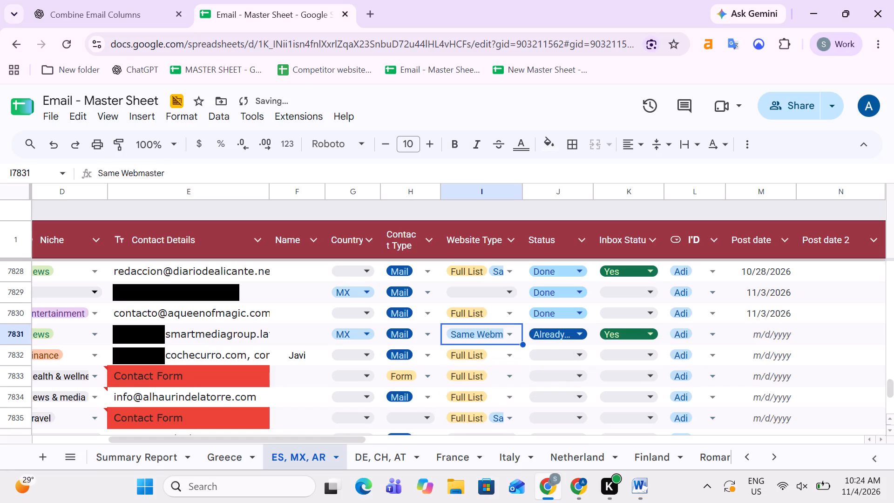
# Check the existing conversation's date in Gmail, and enter 10/26 as the greentology.life Post date in the master sheet.
pyautogui.press('Right')
pyautogui.press('Right')
pyautogui.press('Right')
pyautogui.press('Right')
pyautogui.hotkey('alt', 'Tab')
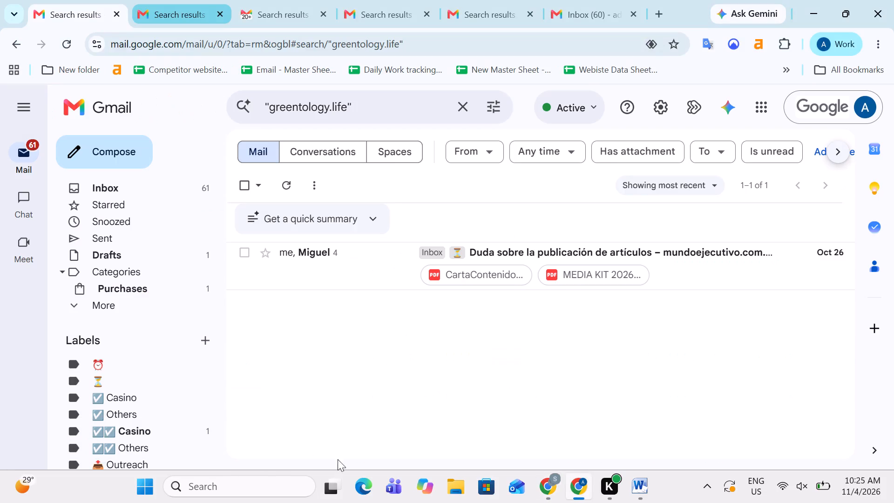
pyautogui.hotkey('alt', 'Tab')
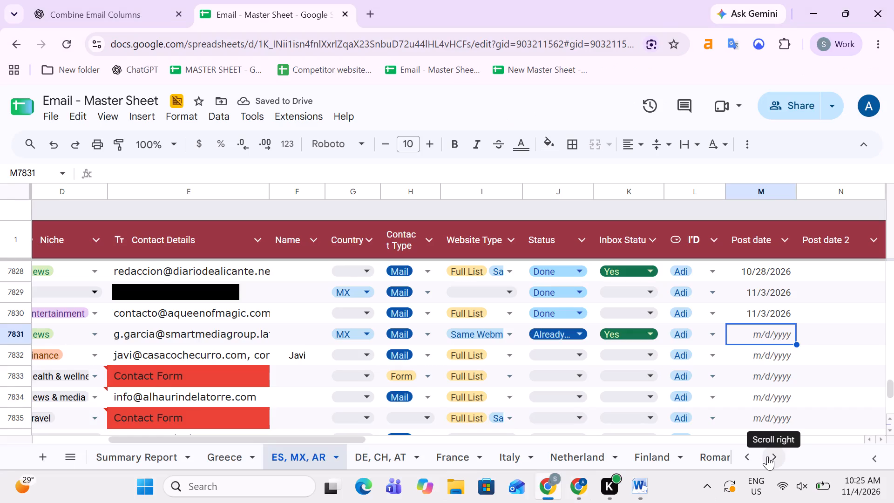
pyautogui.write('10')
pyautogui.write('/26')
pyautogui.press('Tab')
# Copy only the first of the two e-mail addresses in the Contact Details of the casacochecurro.com row.
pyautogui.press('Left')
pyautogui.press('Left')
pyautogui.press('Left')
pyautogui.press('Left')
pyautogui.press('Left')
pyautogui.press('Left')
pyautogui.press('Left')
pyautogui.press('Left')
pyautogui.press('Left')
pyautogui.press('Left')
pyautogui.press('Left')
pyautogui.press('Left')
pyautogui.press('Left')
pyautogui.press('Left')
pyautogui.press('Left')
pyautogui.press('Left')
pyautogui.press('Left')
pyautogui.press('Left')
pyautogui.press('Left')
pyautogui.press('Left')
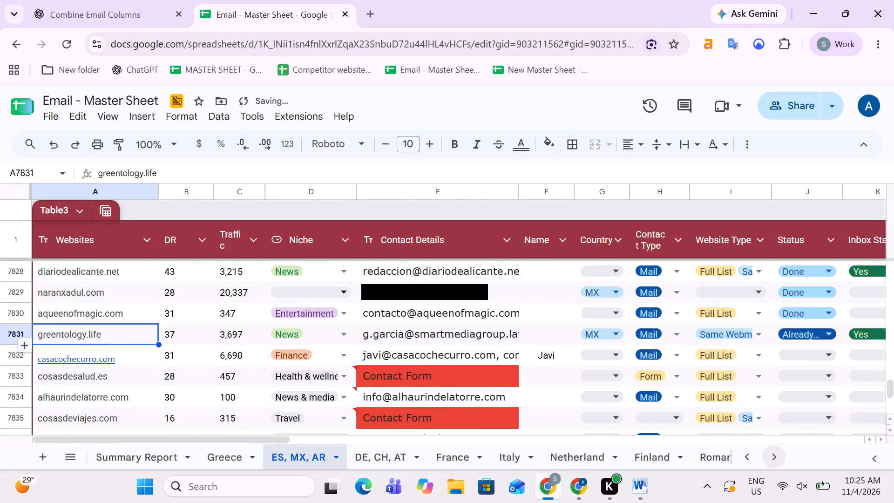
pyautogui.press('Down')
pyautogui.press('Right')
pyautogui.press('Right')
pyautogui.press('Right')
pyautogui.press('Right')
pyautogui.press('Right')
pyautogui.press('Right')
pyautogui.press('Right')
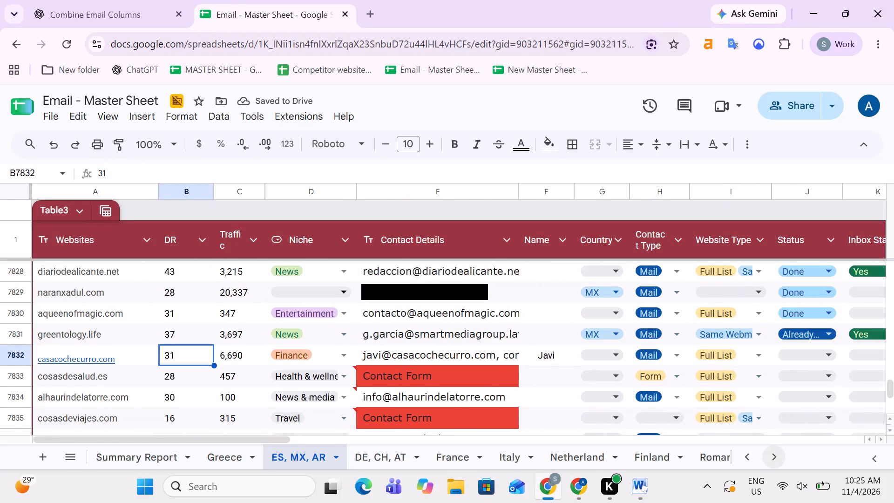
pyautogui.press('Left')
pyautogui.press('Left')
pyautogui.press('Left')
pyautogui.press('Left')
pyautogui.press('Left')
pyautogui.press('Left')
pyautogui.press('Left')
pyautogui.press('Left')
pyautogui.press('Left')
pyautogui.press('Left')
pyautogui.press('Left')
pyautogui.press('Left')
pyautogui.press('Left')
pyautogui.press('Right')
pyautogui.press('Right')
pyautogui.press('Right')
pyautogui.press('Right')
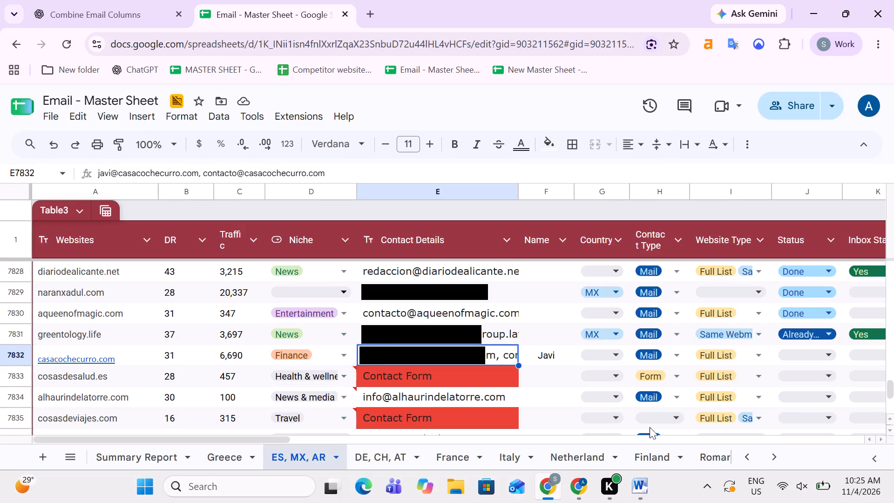
pyautogui.doubleClick(184, 166)
pyautogui.moveTo(184, 166); pyautogui.dragTo(126, 164)
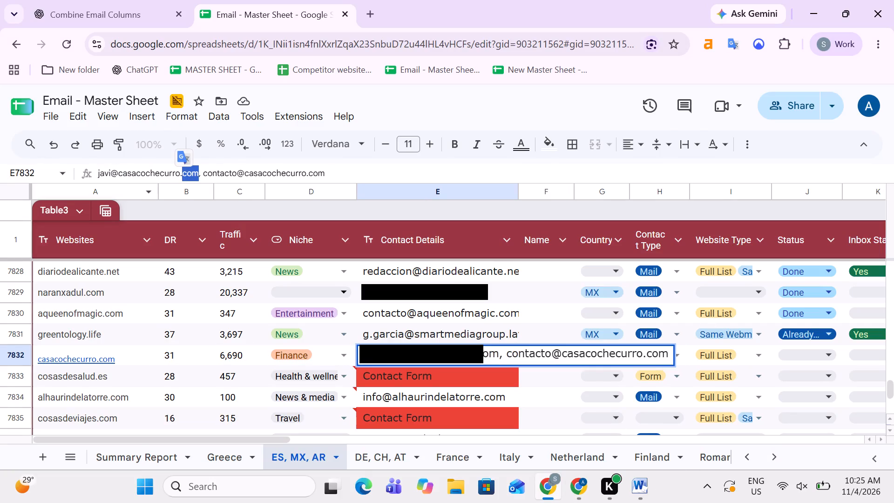
pyautogui.click(188, 175)
pyautogui.moveTo(188, 175); pyautogui.dragTo(100, 173)
pyautogui.hotkey('ctrl', 'c')
pyautogui.hotkey('ctrl', 'c')
pyautogui.hotkey('ctrl', 'c')
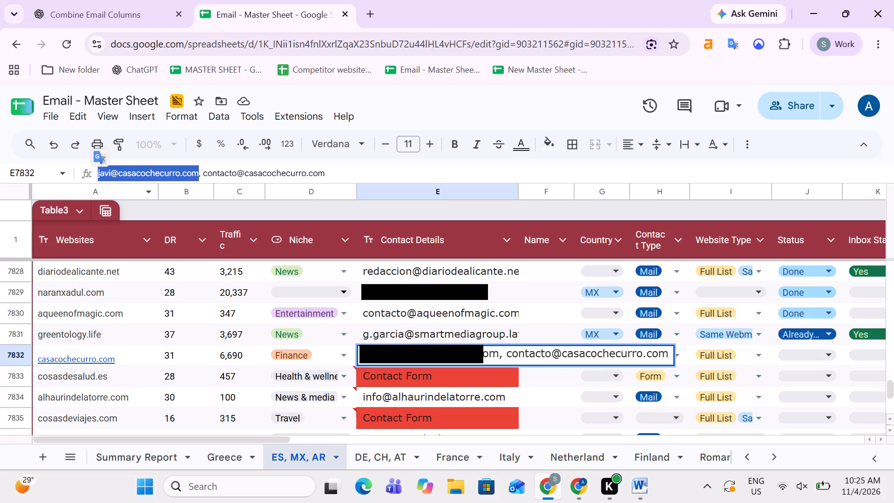
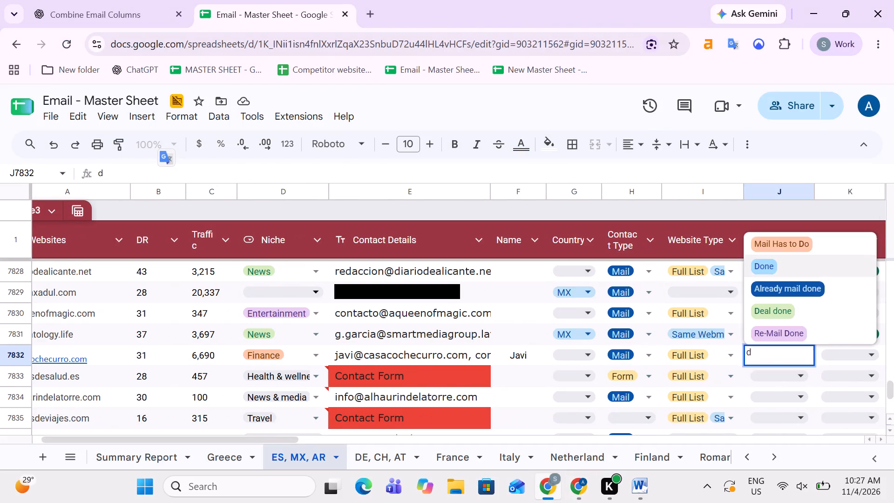
# Set the Status of the casacochecurro.com row to Done.
pyautogui.press('Return')
pyautogui.press('Up')
pyautogui.press('Right')
pyautogui.press('Right')
pyautogui.press('Right')
pyautogui.press('Right')
# Set the Niche of the cosasdesalud.es row to Health & Wellness.
pyautogui.press('Left')
pyautogui.press('Left')
pyautogui.press('Left')
pyautogui.press('Left')
pyautogui.press('Left')
pyautogui.press('Left')
pyautogui.press('Left')
pyautogui.press('Left')
pyautogui.press('Left')
pyautogui.press('Left')
pyautogui.press('Left')
pyautogui.press('Left')
pyautogui.press('Left')
pyautogui.press('Left')
pyautogui.press('Left')
pyautogui.press('Left')
pyautogui.press('Left')
pyautogui.press('Left')
pyautogui.press('Left')
pyautogui.press('Left')
pyautogui.press('Left')
pyautogui.press('Left')
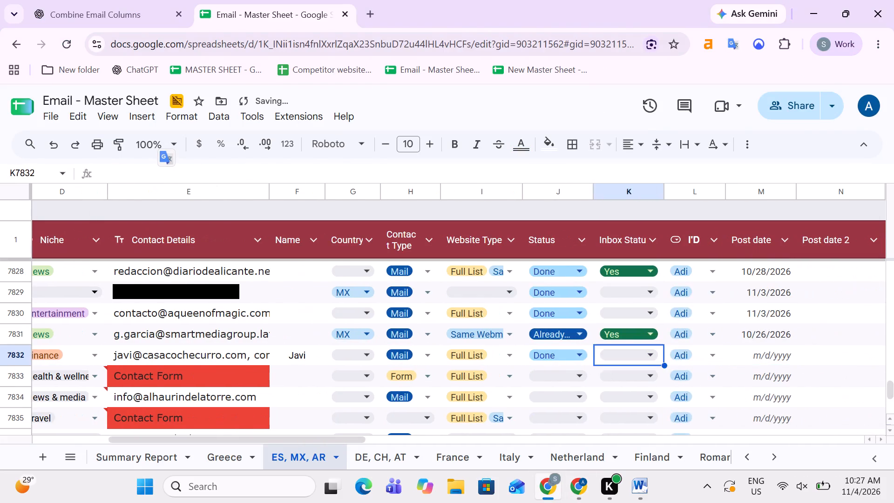
pyautogui.press('Down')
pyautogui.press('Right')
pyautogui.press('Right')
pyautogui.press('Right')
pyautogui.press('Right')
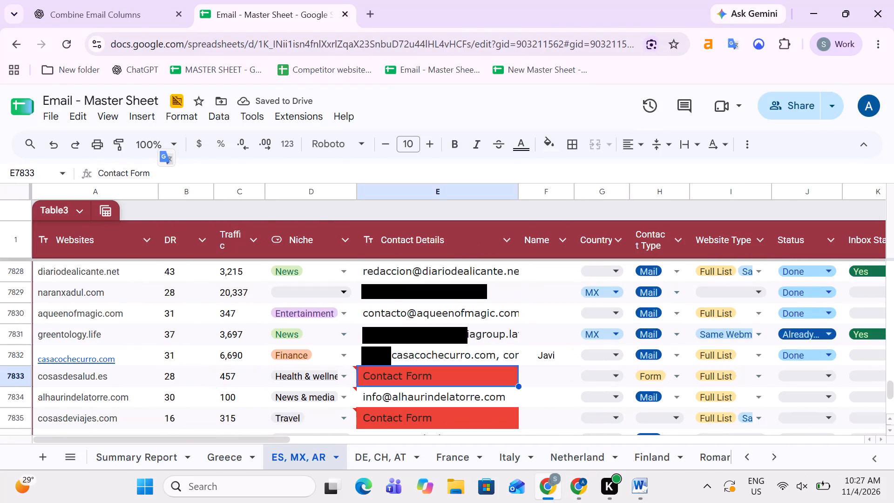
pyautogui.press('Left')
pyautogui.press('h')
pyautogui.press('Down')
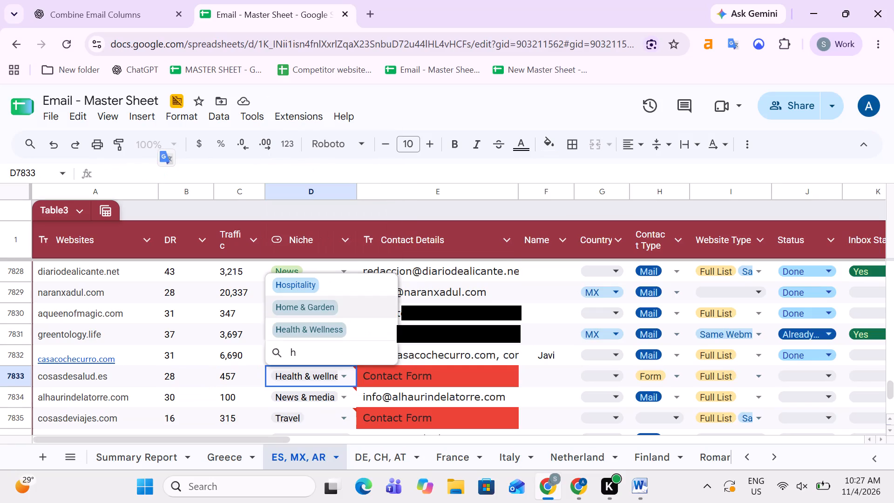
pyautogui.press('Down')
pyautogui.press('Return')
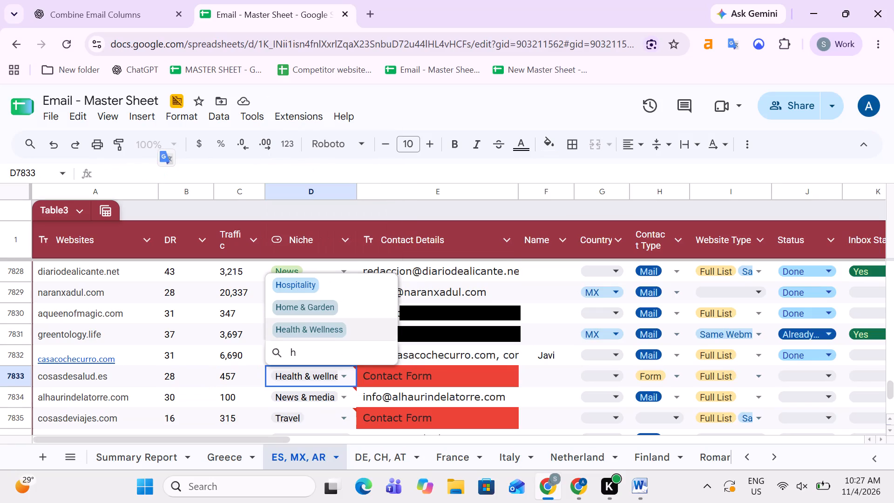
# Replace the Contact Form text in the Contact Details of the cosasdesalud.es row with Form 863.
pyautogui.press('Up')
pyautogui.press('Right')
pyautogui.press('Left')
pyautogui.press('Right')
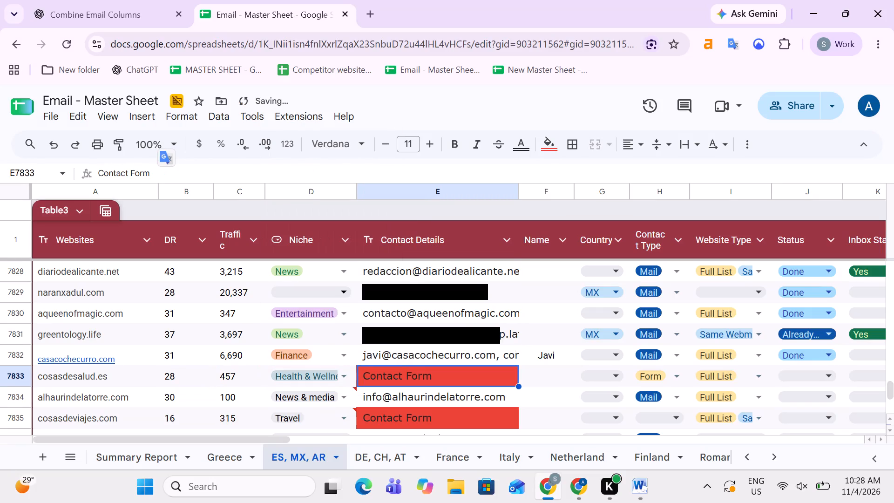
pyautogui.press('Return')
pyautogui.press('Up')
pyautogui.press('Right')
pyautogui.press('Right')
pyautogui.press('Right')
pyautogui.press('Right')
pyautogui.press('Right')
pyautogui.press('Right')
pyautogui.press('Right')
pyautogui.press('Right')
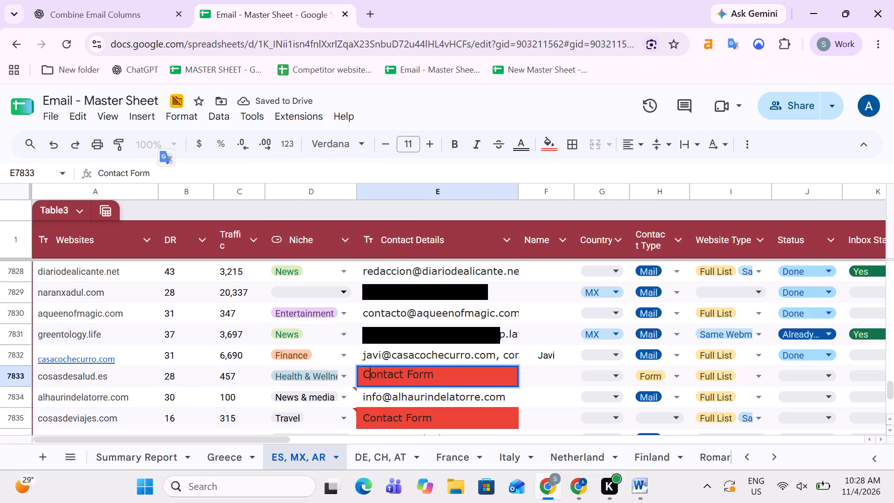
pyautogui.press('BackSpace')
pyautogui.press('BackSpace')
pyautogui.press('BackSpace')
pyautogui.press('BackSpace')
pyautogui.press('BackSpace')
pyautogui.press('BackSpace')
pyautogui.press('BackSpace')
pyautogui.press('BackSpace')
pyautogui.press('BackSpace')
pyautogui.press('BackSpace')
pyautogui.press('BackSpace')
pyautogui.press('BackSpace')
pyautogui.press('BackSpace')
pyautogui.press('BackSpace')
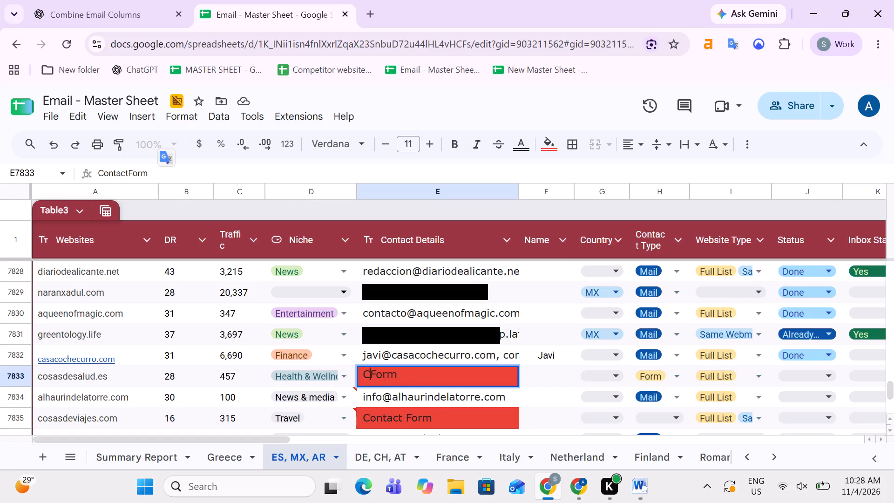
pyautogui.press('Right')
pyautogui.press('Right')
pyautogui.press('Right')
pyautogui.press('Right')
pyautogui.press('Right')
pyautogui.press('Right')
pyautogui.press('Right')
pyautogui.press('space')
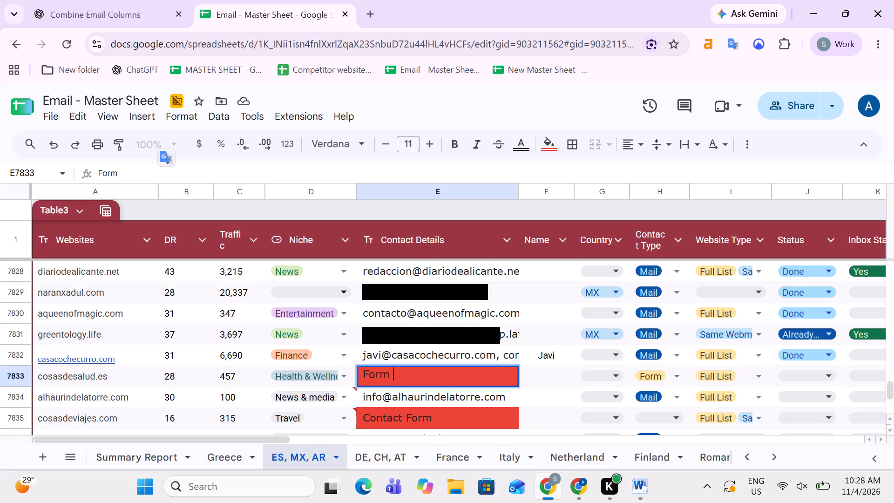
# Add the number 862 after "Form" in the Contact Details cell for cosasdesalud.es, making the entry "Form 862".
pyautogui.press('8')
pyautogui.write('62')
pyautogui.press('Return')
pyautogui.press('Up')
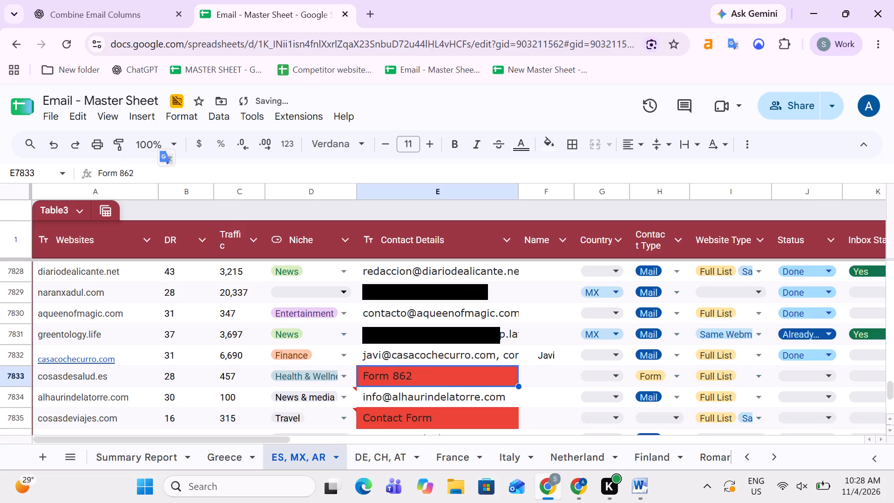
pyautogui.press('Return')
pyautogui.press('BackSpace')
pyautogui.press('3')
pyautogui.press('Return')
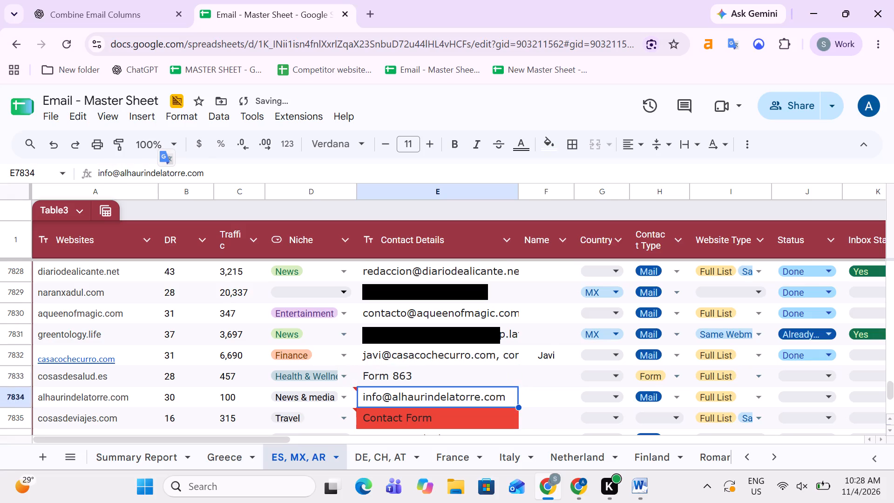
# Open the Websites cell of the cosasdesalud.es row and select its domain text.
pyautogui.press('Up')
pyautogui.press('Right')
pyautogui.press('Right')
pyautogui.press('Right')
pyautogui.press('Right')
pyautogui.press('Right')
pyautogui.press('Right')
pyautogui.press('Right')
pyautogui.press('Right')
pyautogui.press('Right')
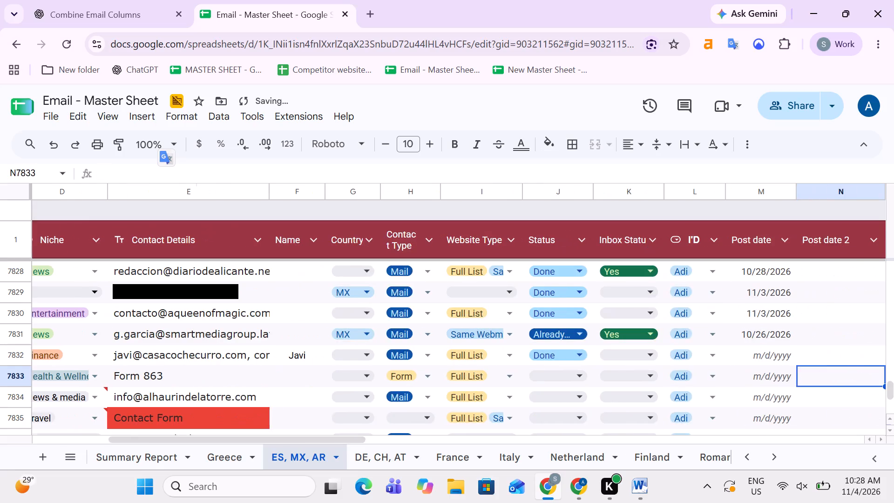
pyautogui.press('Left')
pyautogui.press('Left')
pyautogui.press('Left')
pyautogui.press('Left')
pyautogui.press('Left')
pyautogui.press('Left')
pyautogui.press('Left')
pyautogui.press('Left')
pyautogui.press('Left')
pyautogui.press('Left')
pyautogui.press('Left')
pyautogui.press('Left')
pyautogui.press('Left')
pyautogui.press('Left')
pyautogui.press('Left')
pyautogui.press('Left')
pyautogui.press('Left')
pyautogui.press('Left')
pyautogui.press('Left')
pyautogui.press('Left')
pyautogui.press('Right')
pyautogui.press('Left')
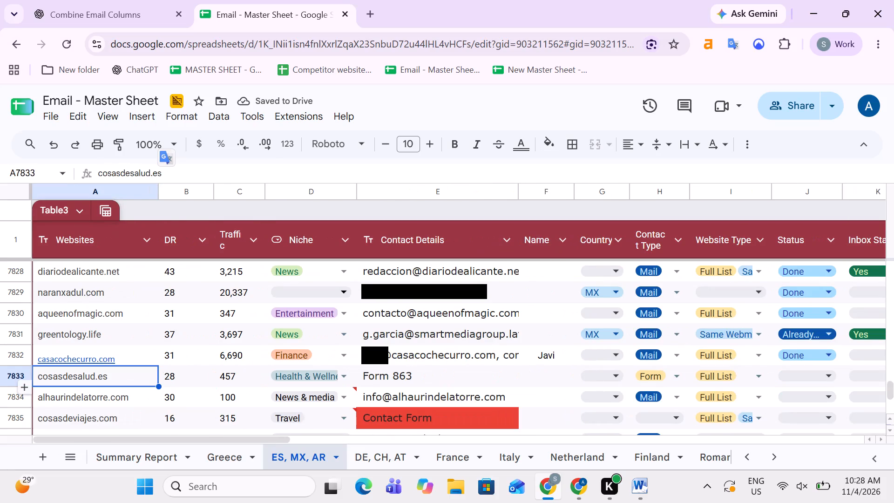
pyautogui.tripleClick(118, 170)
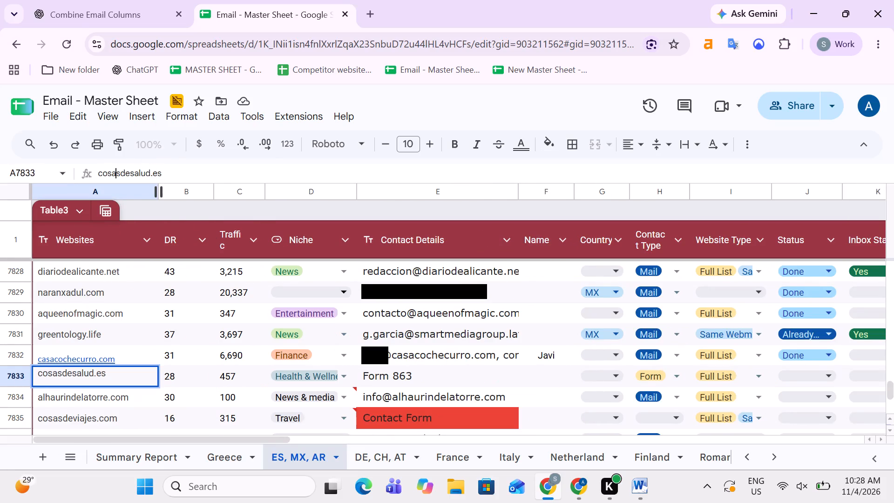
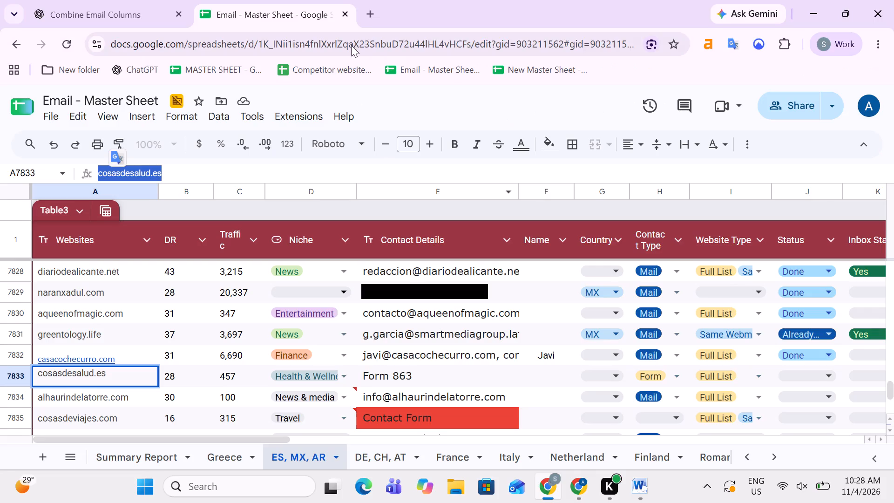
pyautogui.click(370, 11)
pyautogui.hotkey('ctrl', 'v')
pyautogui.press('Return')
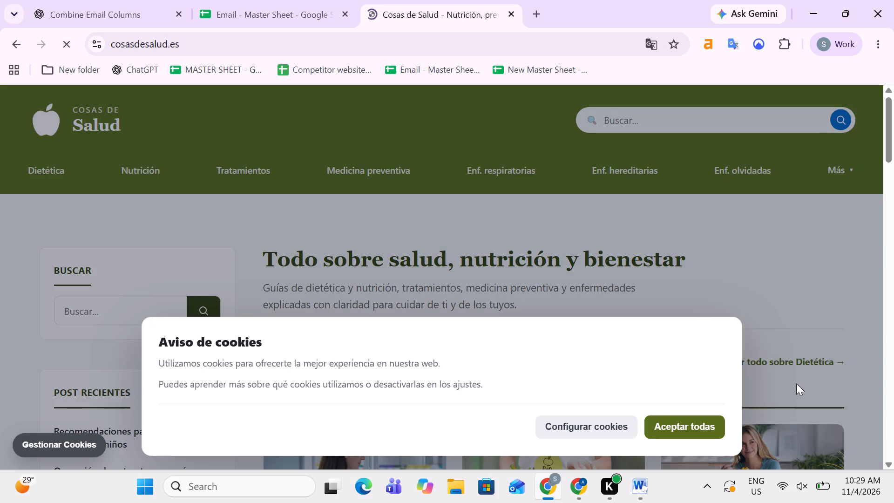
pyautogui.click(694, 419)
pyautogui.scroll(-6, 769, 318)
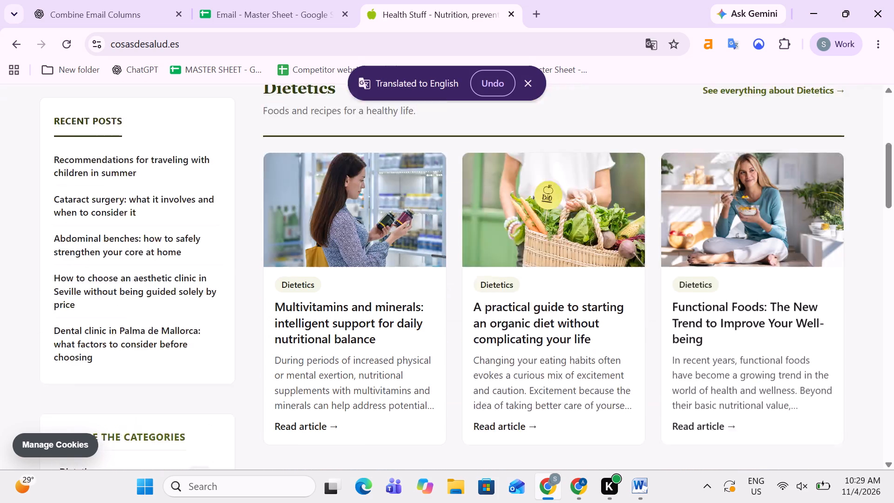
# Open the Contact page of cosasdesalud.es from the site's footer.
pyautogui.moveTo(890, 222); pyautogui.dragTo(893, 502)
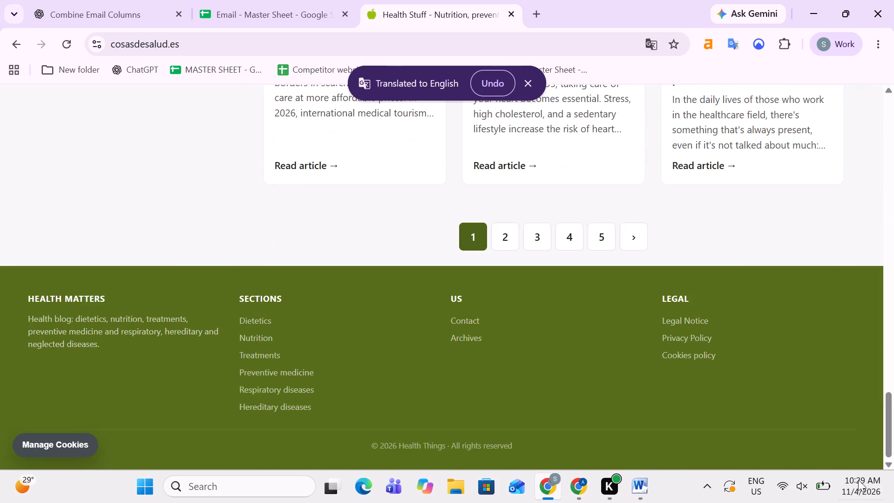
pyautogui.click(458, 319)
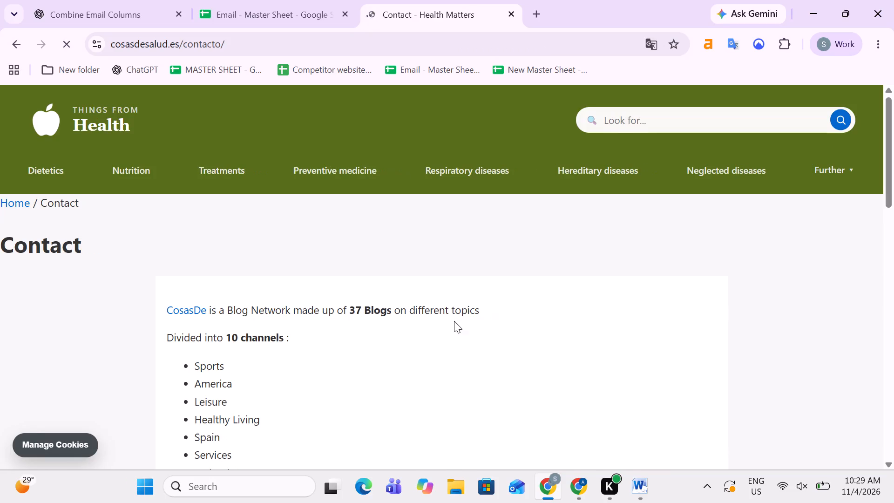
# Fill in the contact form's name, last name and e-mail fields with the saved sender details.
pyautogui.scroll(-5, 407, 318)
pyautogui.scroll(-2, 330, 299)
pyautogui.scroll(1, 322, 298)
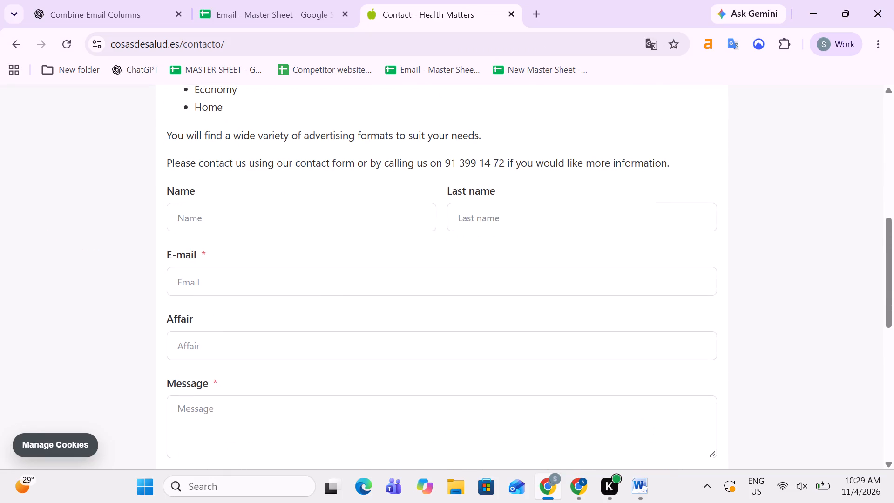
pyautogui.click(232, 212)
pyautogui.click(267, 252)
pyautogui.click(512, 216)
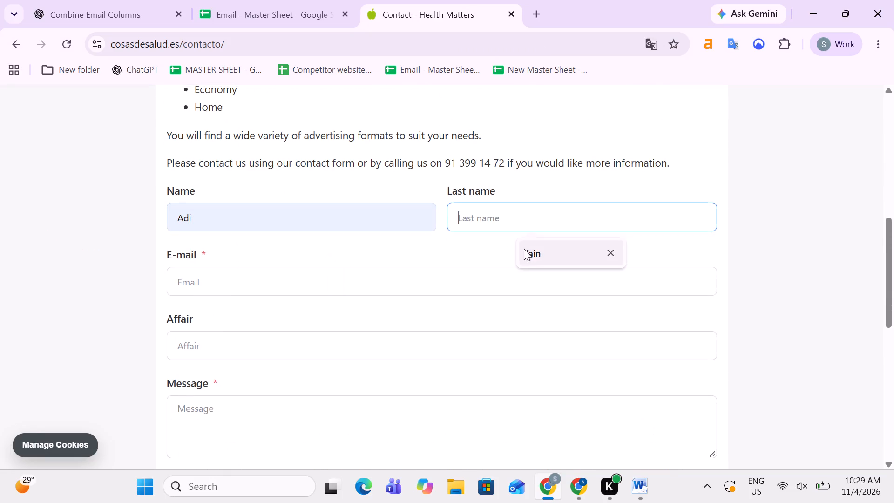
pyautogui.click(527, 259)
pyautogui.click(211, 281)
pyautogui.click(269, 313)
# Fill the Affair field with the saved entry "Consulta sobre contenido – mendrulandia.es".
pyautogui.click(231, 338)
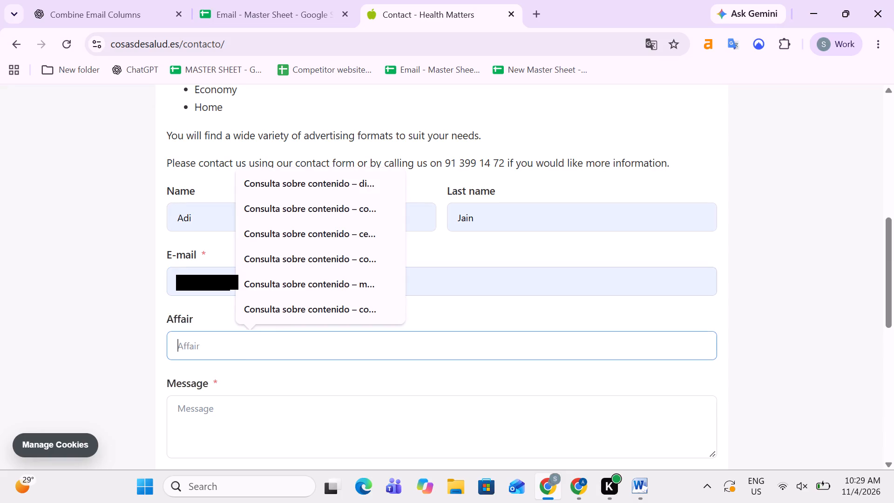
pyautogui.click(270, 279)
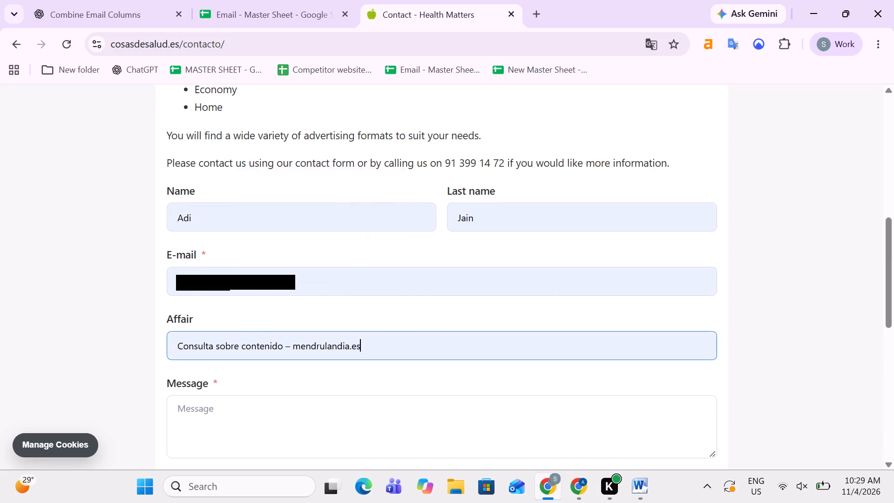
# Copy the Template 15 (Spanish) text from "Buenas tardes" through "Muchas gracias," in the Word document into the form's Message field as plain text.
pyautogui.scroll(-2, 276, 332)
pyautogui.click(259, 312)
pyautogui.hotkey('alt', 'Tab')
pyautogui.hotkey('alt', 'Tab')
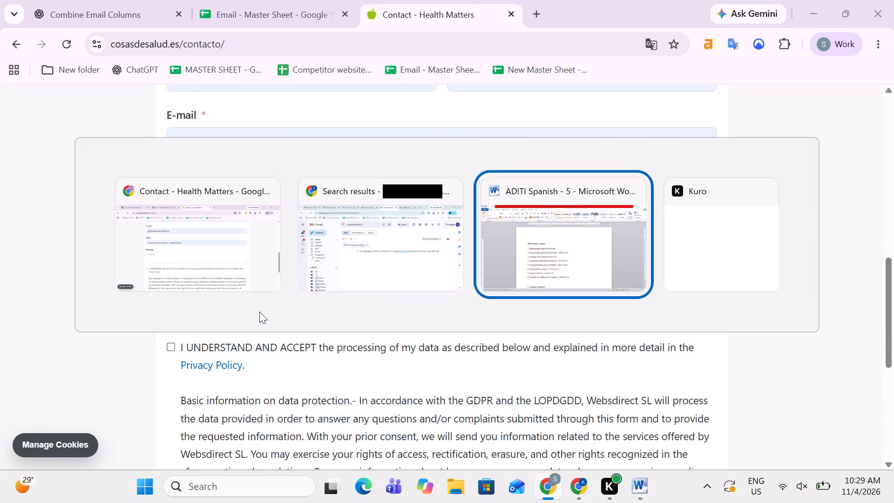
pyautogui.scroll(-20, 387, 325)
pyautogui.scroll(-17, 387, 325)
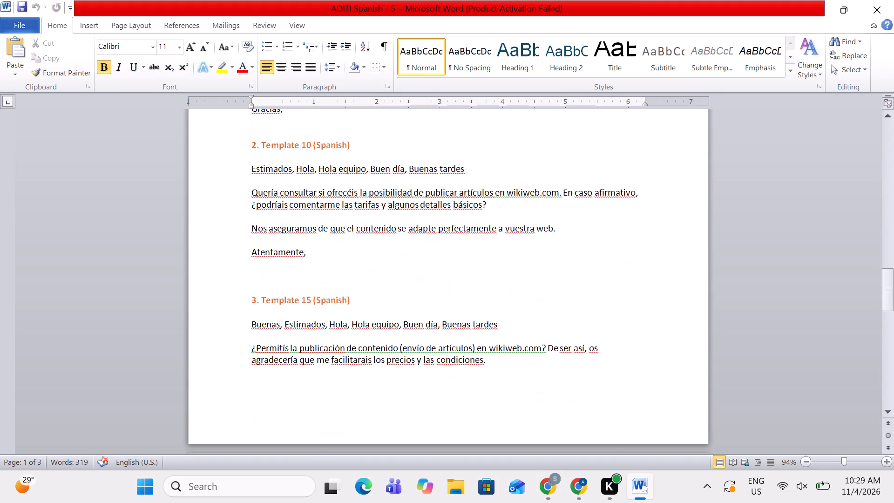
pyautogui.click(452, 321)
pyautogui.moveTo(452, 321); pyautogui.dragTo(461, 337)
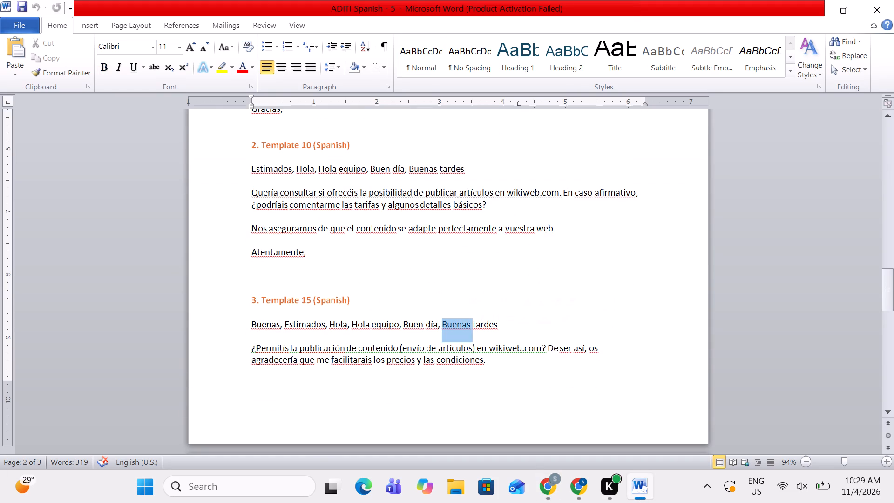
pyautogui.scroll(-4, 464, 353)
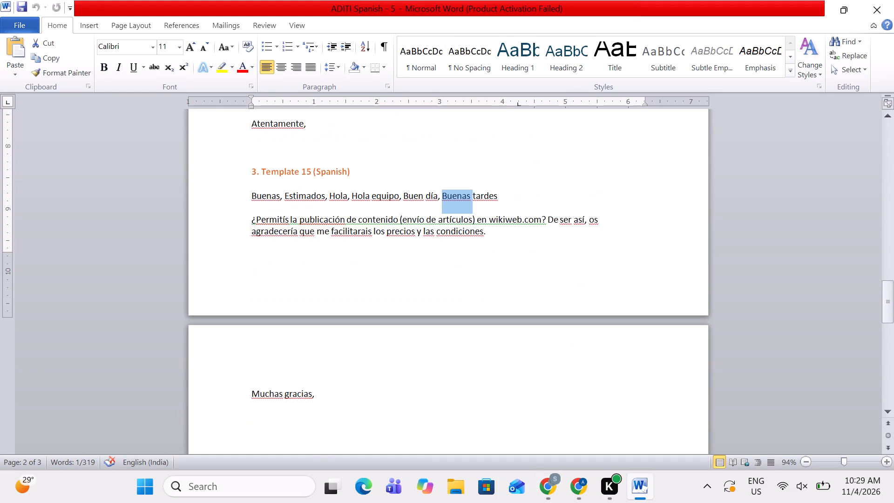
pyautogui.scroll(1, 419, 350)
pyautogui.keyDown('shift'); pyautogui.click(297, 430); pyautogui.keyUp('shift')
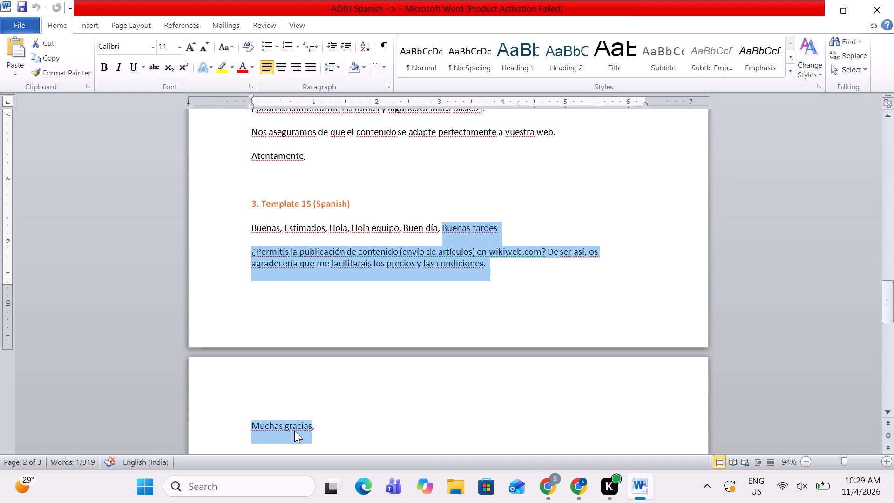
pyautogui.hotkey('shift', 'Right')
pyautogui.hotkey('ctrl', 'c')
pyautogui.hotkey('ctrl', 'c')
pyautogui.hotkey('alt', 'Tab')
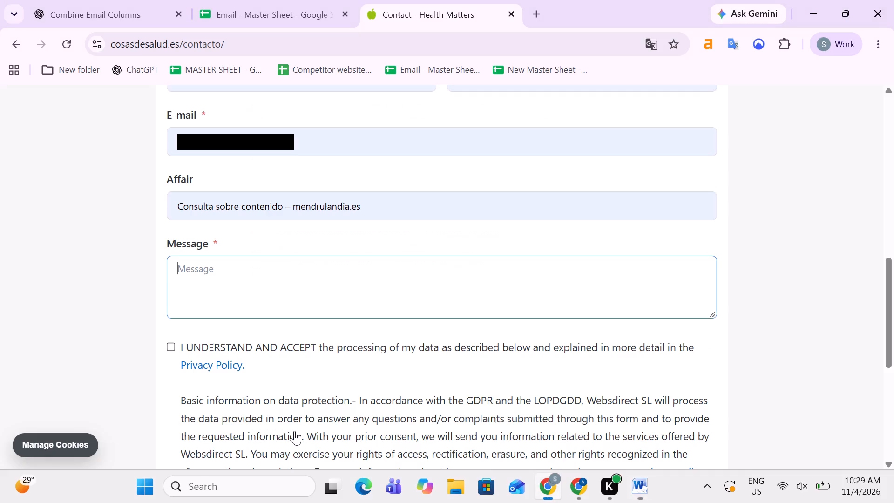
pyautogui.hotkey('ctrl', 'shift', 'v')
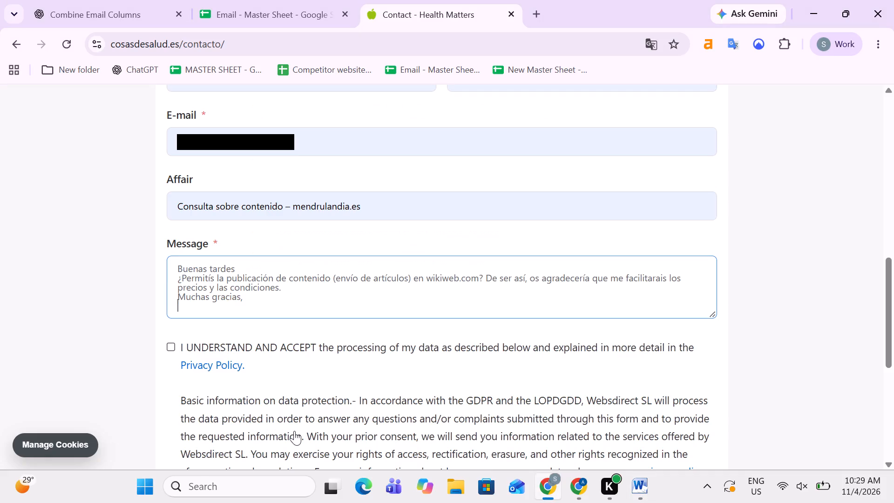
# Remove the trailing empty line from the message and insert a blank line before "Muchas gracias,".
pyautogui.press('BackSpace')
pyautogui.press('Left')
pyautogui.press('Left')
pyautogui.press('Left')
pyautogui.press('Left')
pyautogui.press('Left')
pyautogui.press('Left')
pyautogui.press('Left')
pyautogui.press('Left')
pyautogui.press('Left')
pyautogui.press('Left')
pyautogui.press('Left')
pyautogui.press('Left')
pyautogui.press('Left')
pyautogui.press('Left')
pyautogui.press('Left')
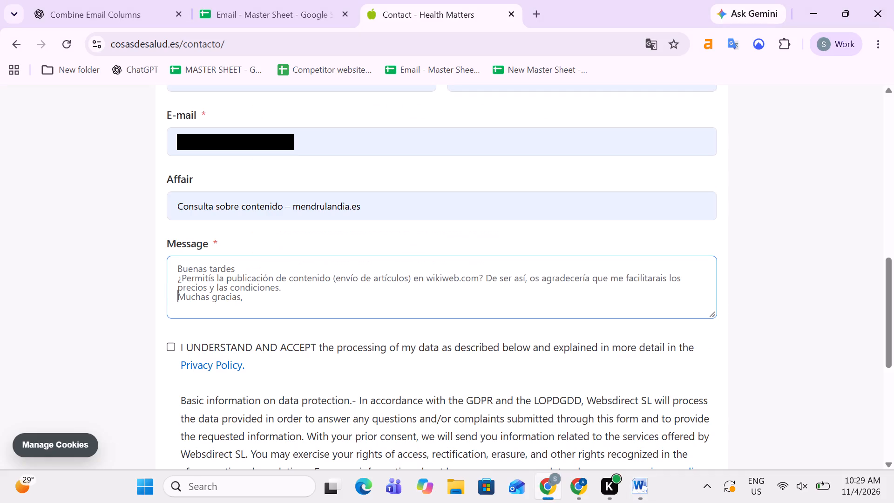
pyautogui.hotkey('shift', 'Return')
# Join the greeting to the first sentence of the message with a comma and space, as "Buenas tardes, ¿Permitís".
pyautogui.press('Up')
pyautogui.press('Up')
pyautogui.press('Up')
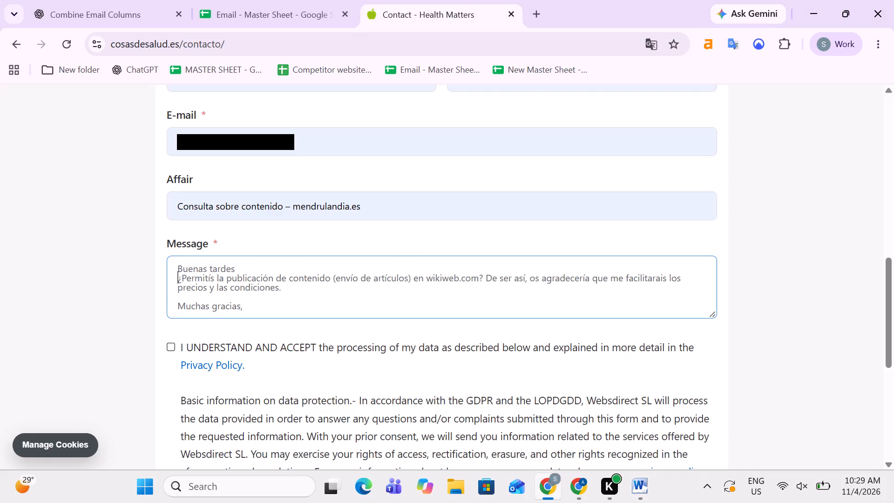
pyautogui.press('BackSpace')
pyautogui.write(',')
pyautogui.press('space')
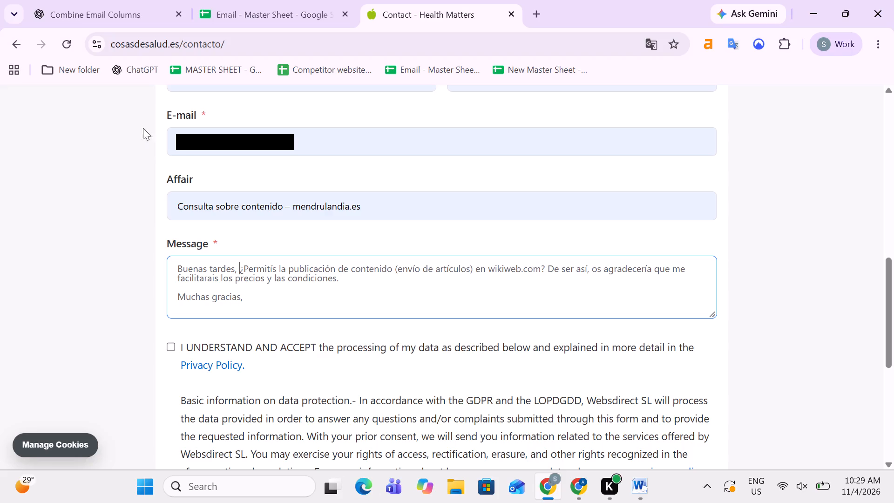
# Replace wikiweb.com in the message with the domain cosasdesalud.es copied from the page address.
pyautogui.click(181, 44)
pyautogui.moveTo(181, 44); pyautogui.dragTo(184, 55)
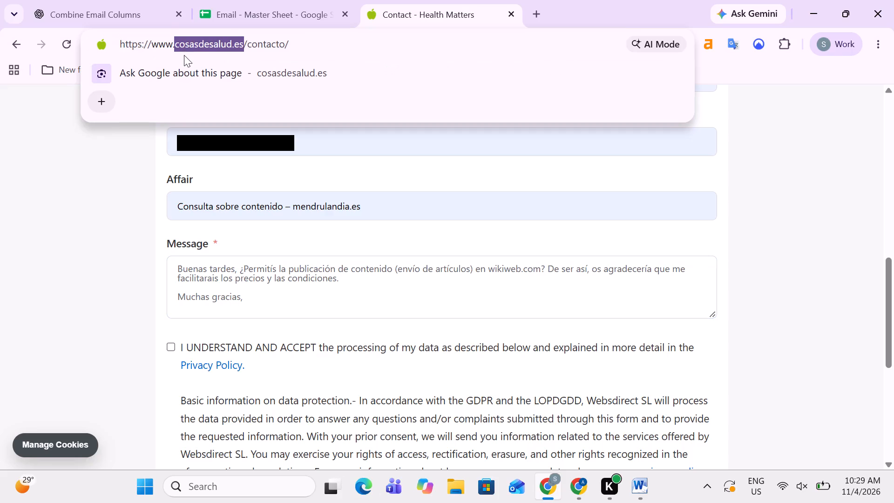
pyautogui.hotkey('ctrl', 'c')
pyautogui.hotkey('ctrl', 'c')
pyautogui.hotkey('ctrl', 'c')
pyautogui.hotkey('ctrl', 'c')
pyautogui.hotkey('ctrl', 'c')
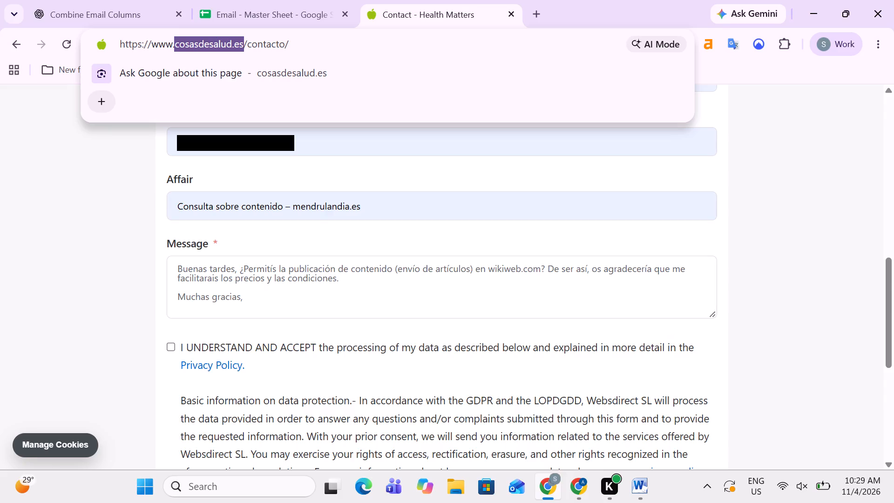
pyautogui.click(493, 262)
pyautogui.moveTo(493, 262); pyautogui.dragTo(522, 266)
pyautogui.hotkey('ctrl', 'v')
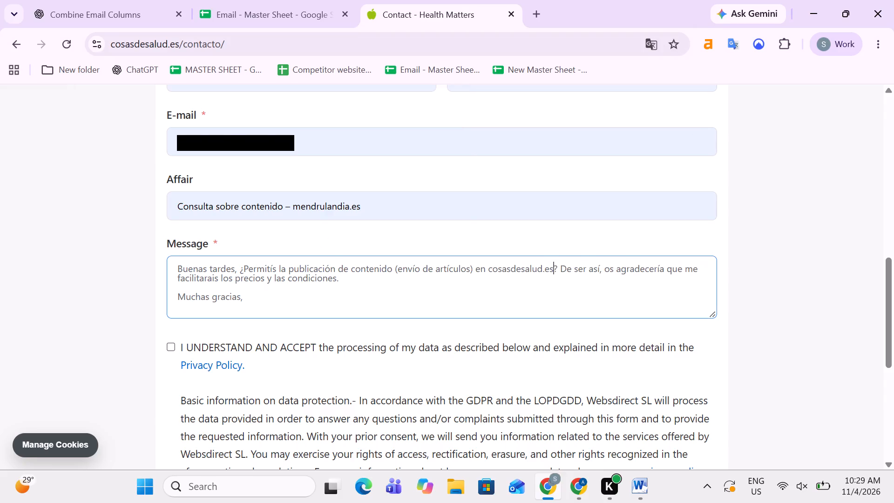
# Replace the domain in the Affair field with cosasdesalud.es, making it "Consulta sobre contenido – cosasdesalud.es".
pyautogui.click(299, 205)
pyautogui.moveTo(299, 205); pyautogui.dragTo(356, 211)
pyautogui.hotkey('ctrl', 'v')
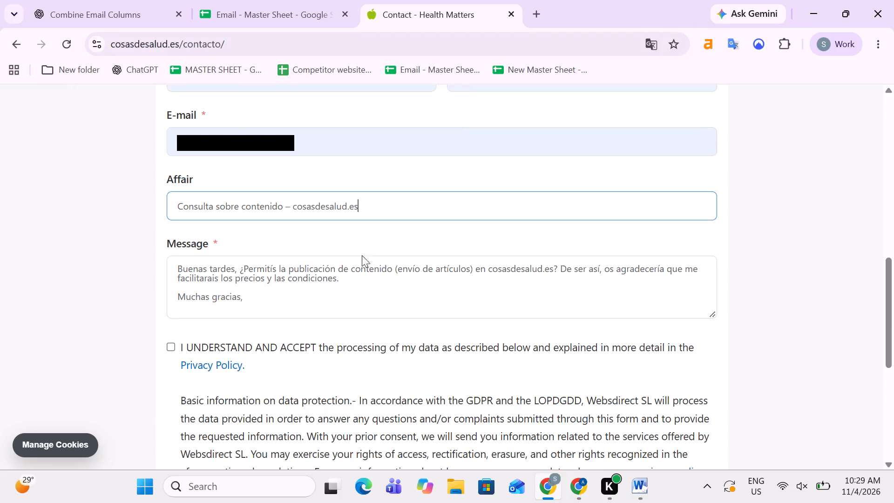
# Check the message and the data-processing consent section at the end of the contact form.
pyautogui.scroll(-1, 368, 316)
pyautogui.scroll(2, 367, 317)
pyautogui.scroll(-3, 367, 317)
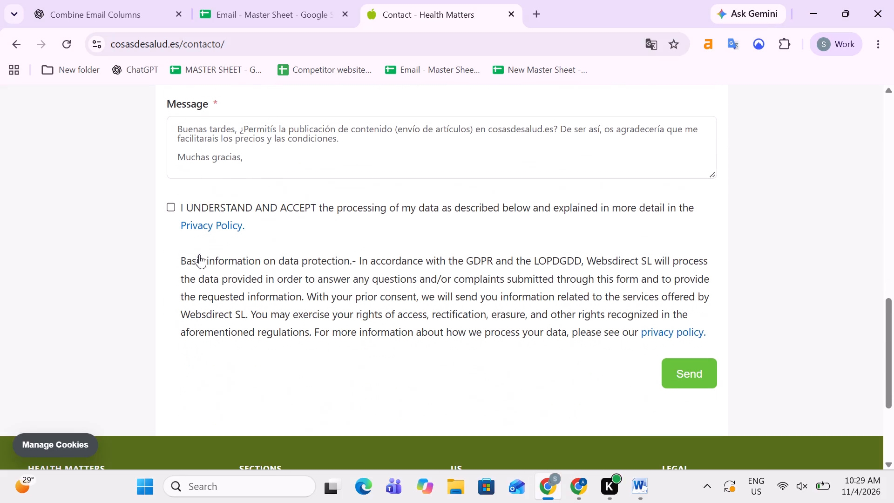
# Accept the data-processing consent on the cosasdesalud.es contact form and send the message.
pyautogui.click(169, 209)
pyautogui.click(691, 375)
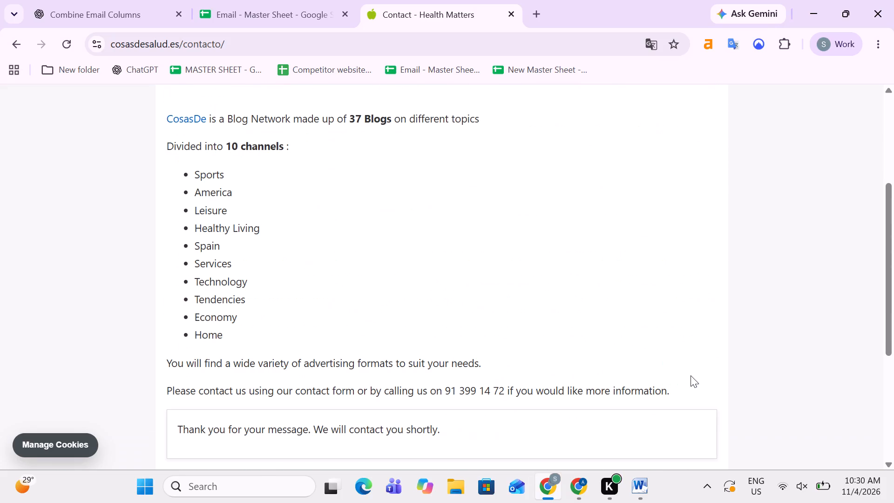
pyautogui.scroll(-3, 691, 375)
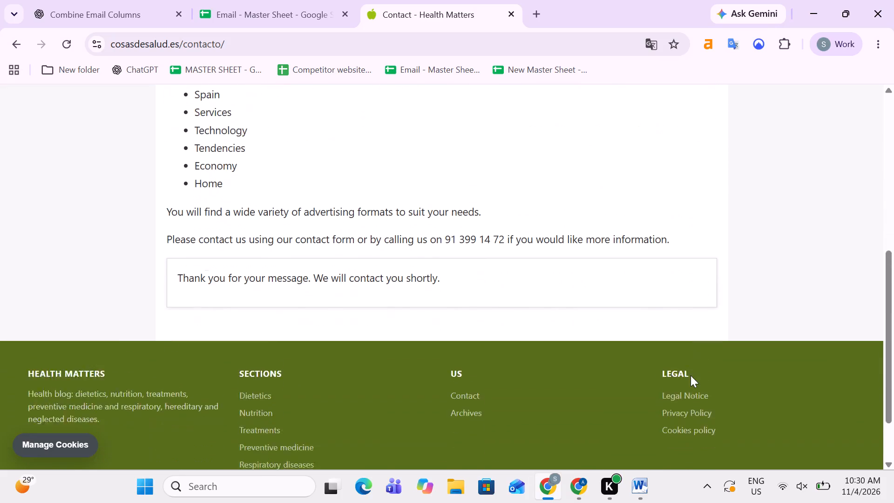
# Set the Status of the cosasdesalud.es row in the Email - Master Sheet to Done.
pyautogui.click(259, 0)
pyautogui.press('Tab')
pyautogui.press('Right')
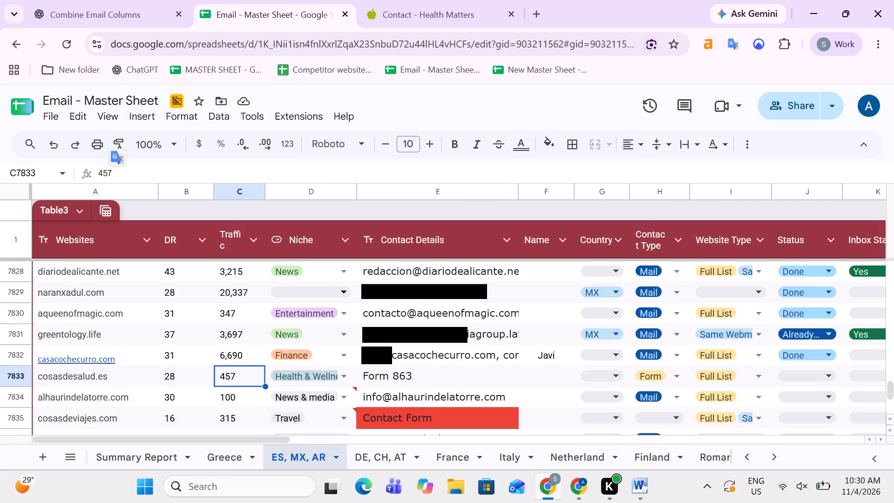
pyautogui.press('Right')
pyautogui.press('Right')
pyautogui.press('Right')
pyautogui.press('Right')
pyautogui.press('Right')
pyautogui.press('Right')
pyautogui.press('Right')
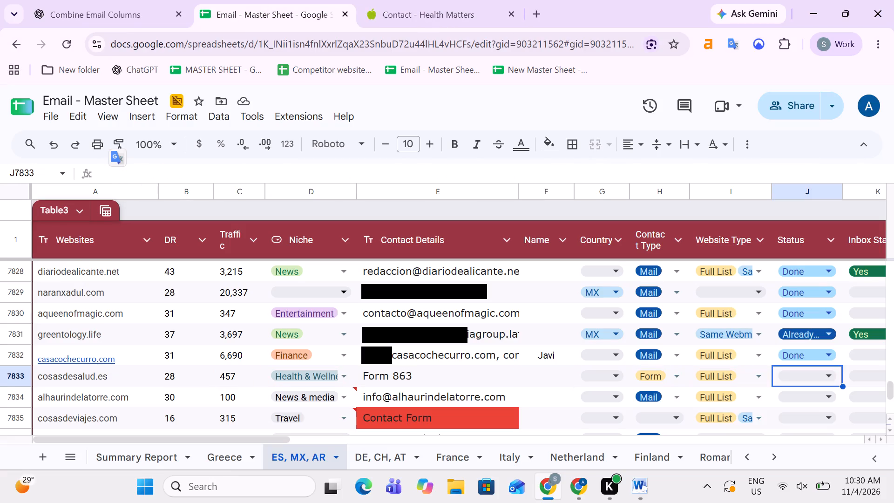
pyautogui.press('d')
pyautogui.press('Down')
pyautogui.press('Down')
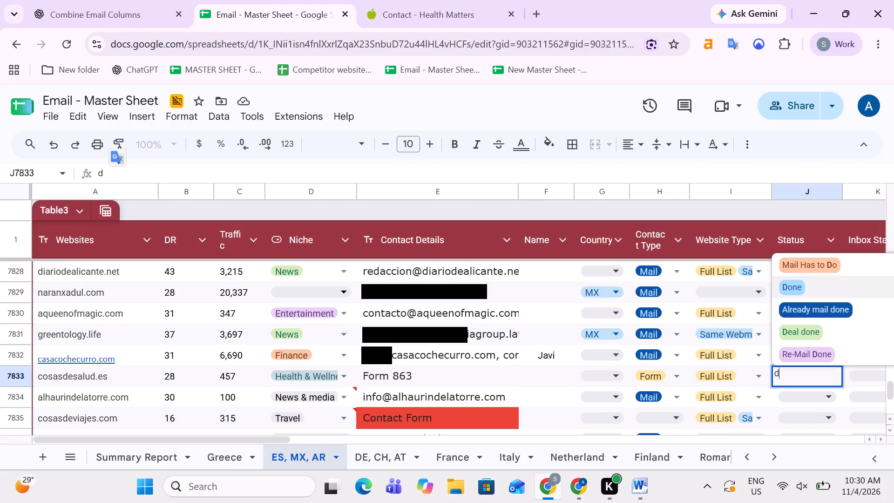
pyautogui.press('Return')
# Check the Inbox Status, Post date and Notes columns of the cosasdesalud.es row.
pyautogui.press('Up')
pyautogui.press('Right')
pyautogui.press('Right')
pyautogui.press('Right')
pyautogui.press('Right')
pyautogui.press('Right')
pyautogui.press('Left')
pyautogui.press('Left')
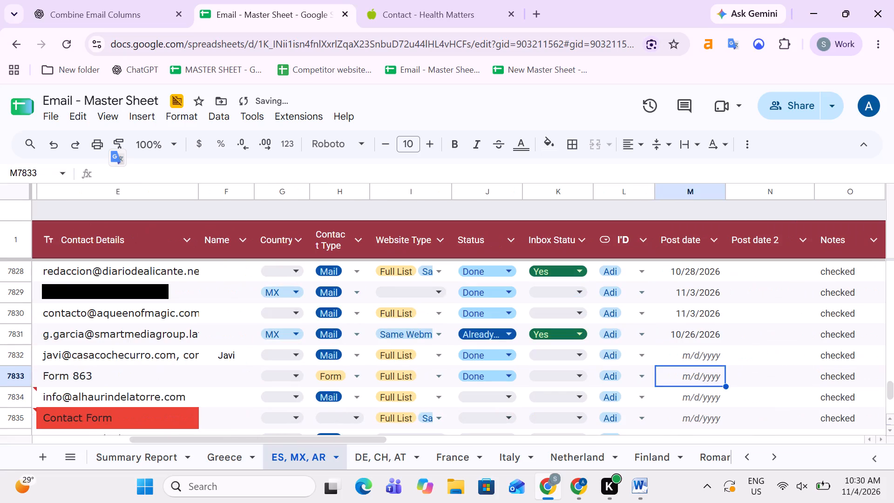
pyautogui.press('Left')
pyautogui.press('Left')
pyautogui.press('Left')
pyautogui.press('Left')
pyautogui.press('Left')
pyautogui.press('Left')
pyautogui.press('Left')
pyautogui.press('Left')
pyautogui.press('Left')
pyautogui.press('Left')
pyautogui.press('Left')
pyautogui.press('Left')
pyautogui.press('Left')
pyautogui.press('Left')
pyautogui.press('Left')
pyautogui.press('Left')
pyautogui.press('Left')
pyautogui.press('Left')
pyautogui.press('Left')
pyautogui.press('Left')
pyautogui.press('Left')
# Copy the contact email address from the Contact Details of the alhaurindelatorre.com row.
pyautogui.press('Down')
pyautogui.press('Right')
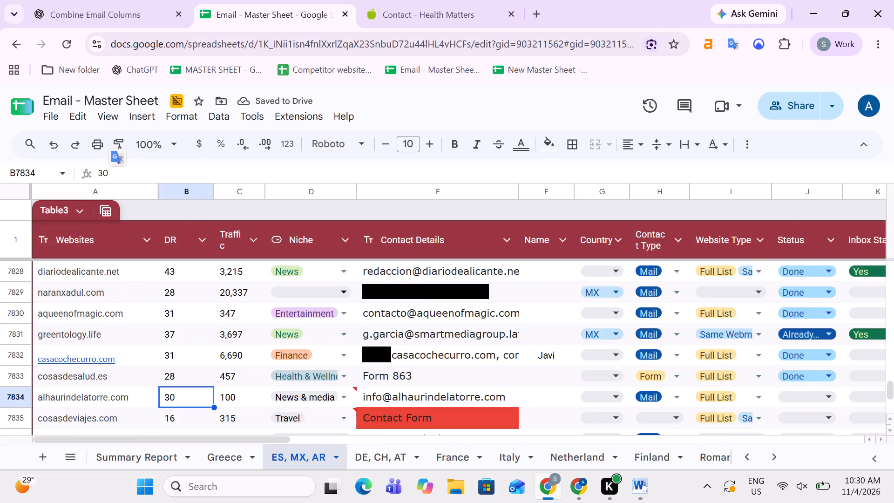
pyautogui.press('Right')
pyautogui.press('Right')
pyautogui.press('Right')
pyautogui.press('Left')
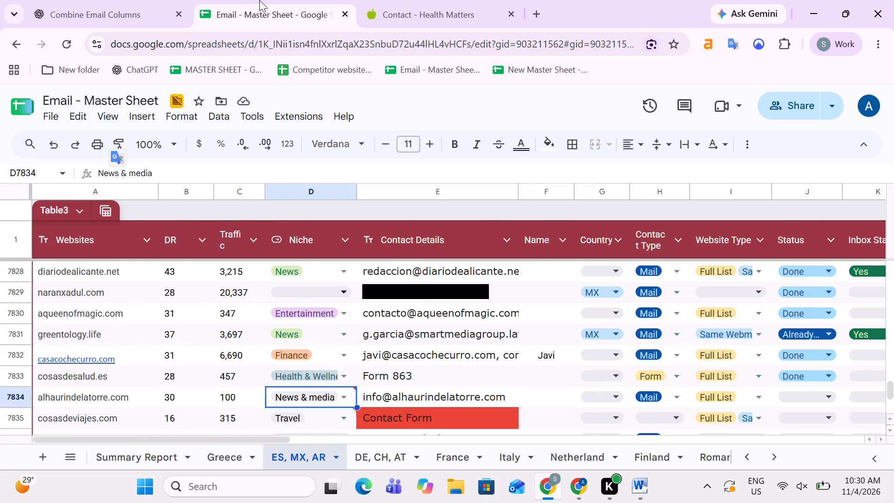
pyautogui.press('Right')
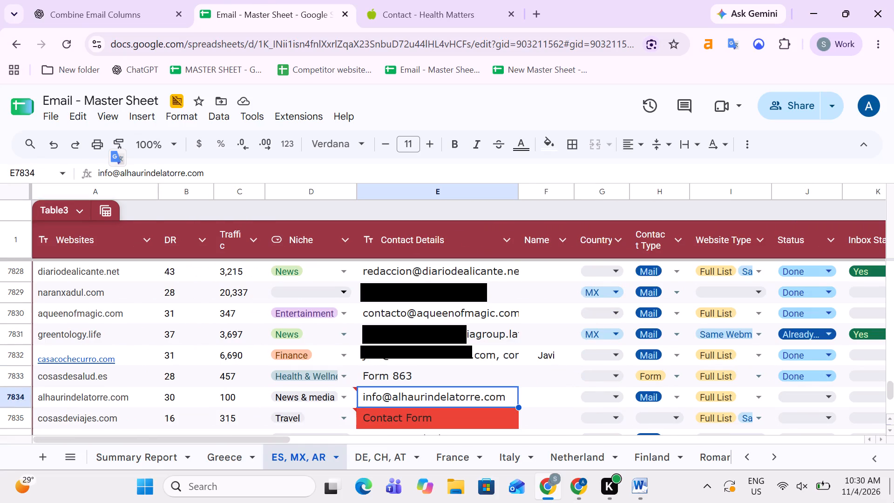
pyautogui.tripleClick(172, 167)
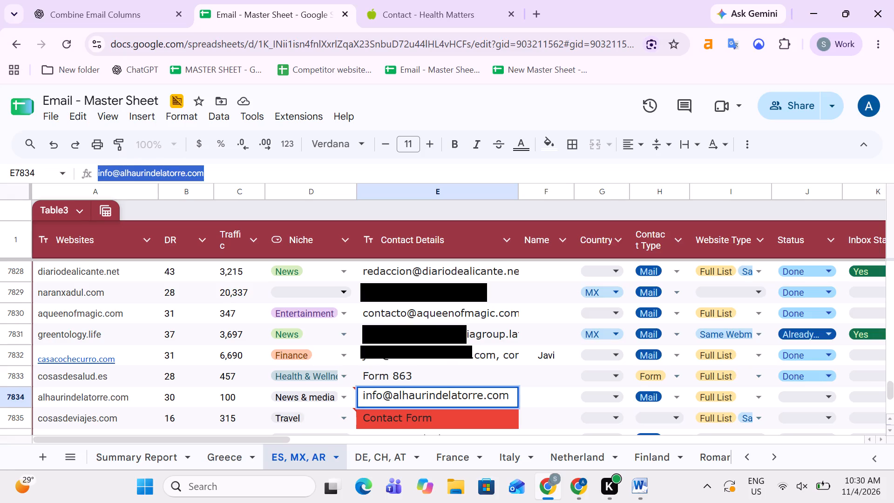
pyautogui.hotkey('ctrl', 'c')
pyautogui.hotkey('ctrl', 'c')
pyautogui.hotkey('ctrl', 'c')
pyautogui.hotkey('ctrl', 'c')
pyautogui.hotkey('ctrl', 'c')
pyautogui.hotkey('ctrl', 'c')
# Switch to Gmail and search the first mailbox for the copied alhaurindelatorre.com contact address.
pyautogui.hotkey('alt', 'Tab')
pyautogui.hotkey('alt', 'Tab')
pyautogui.hotkey('alt', 'Tab')
pyautogui.click(68, 0)
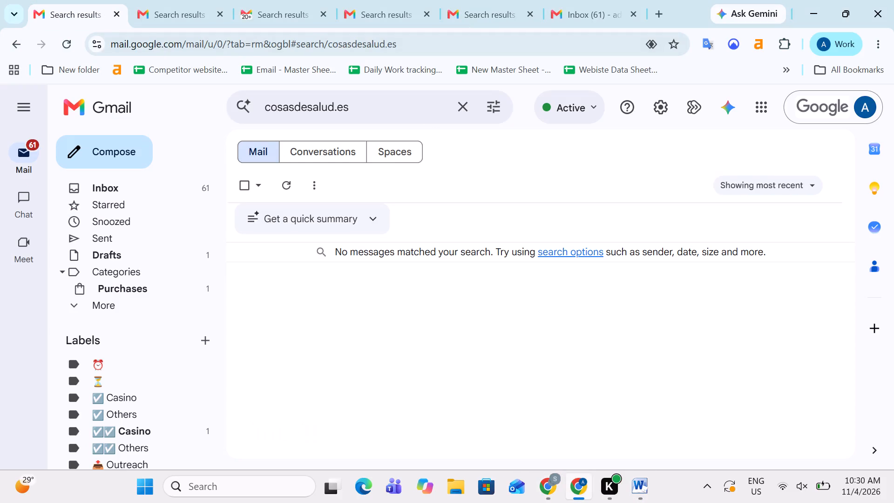
pyautogui.click(443, 108)
pyautogui.click(451, 113)
pyautogui.hotkey('ctrl', 'v')
pyautogui.press('Return')
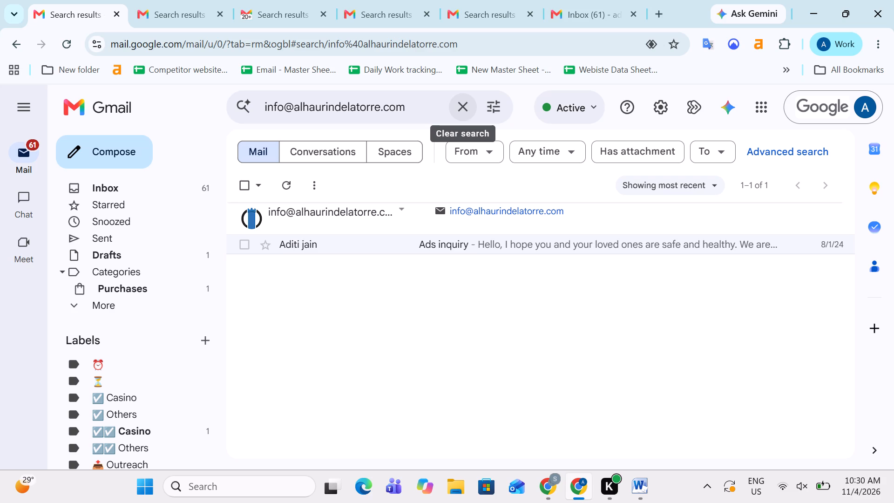
pyautogui.click(158, 0)
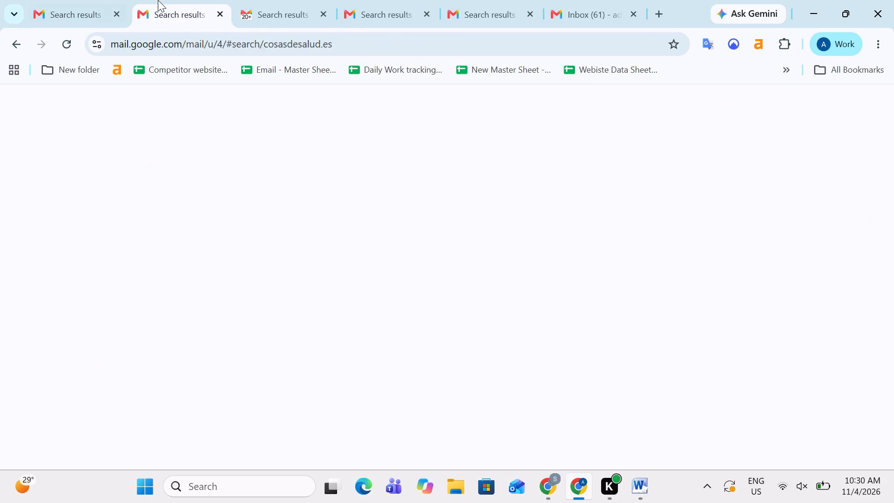
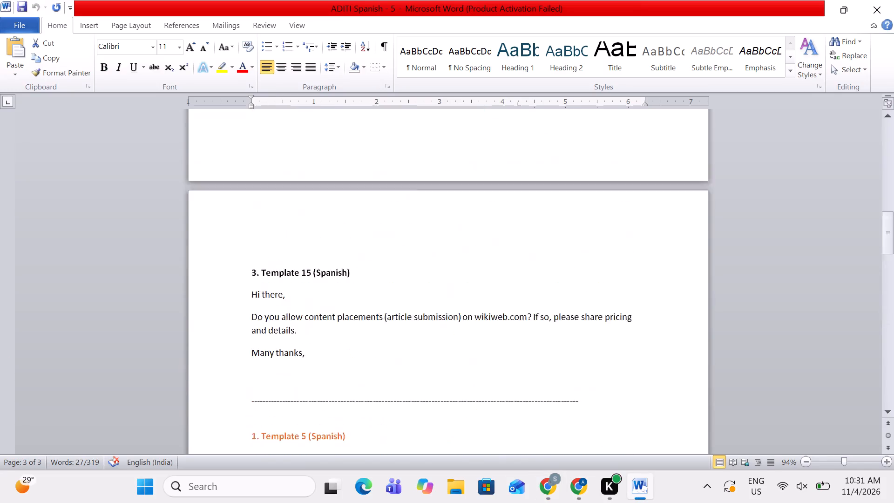
# Copy the eighth Spanish subject line, "Propuesta de colaboración de artículos – wikiweb.com", from the ADITI Spanish - 5 document.
pyautogui.scroll(12, 359, 257)
pyautogui.click(276, 171)
pyautogui.moveTo(276, 171); pyautogui.dragTo(401, 167)
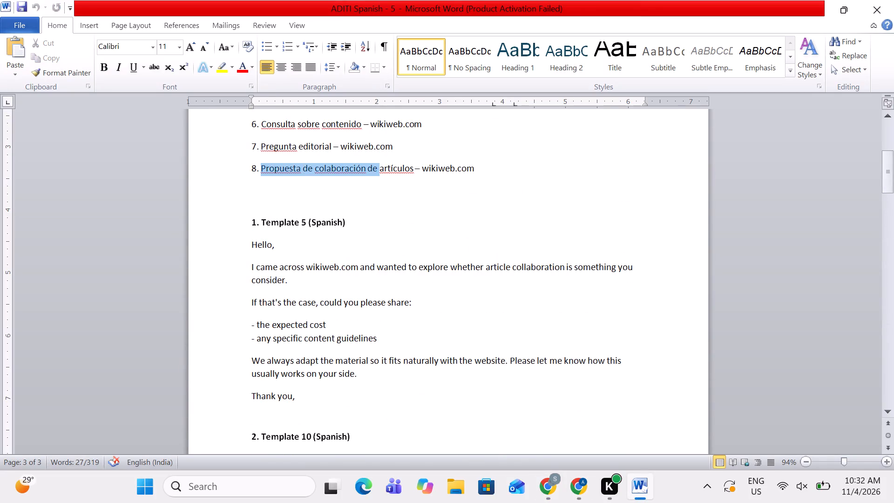
pyautogui.moveTo(401, 167); pyautogui.dragTo(462, 168)
pyautogui.hotkey('ctrl', 'c')
pyautogui.hotkey('ctrl', 'c')
pyautogui.hotkey('ctrl', 'c')
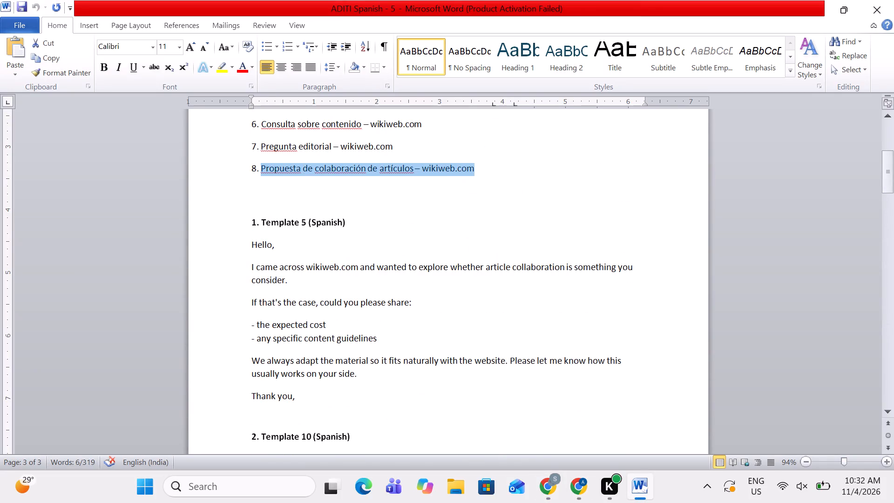
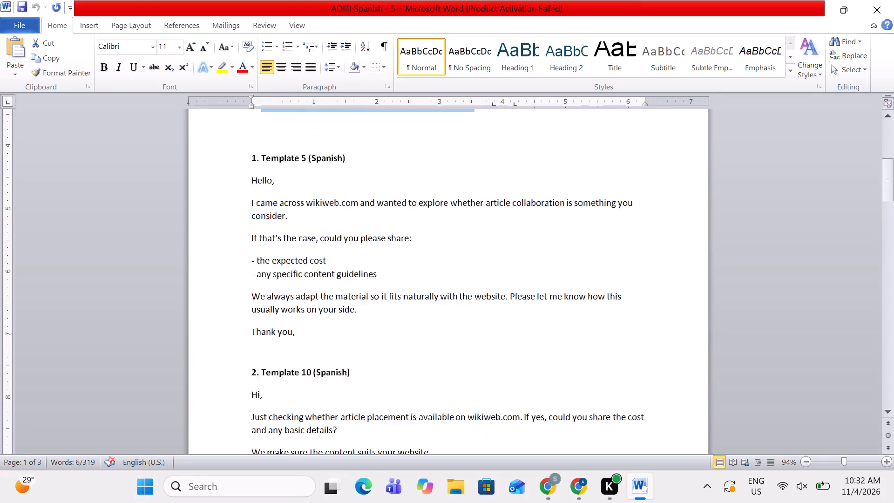
# Copy the greeting "Hola" from Template 10 (Spanish) in the ADITI Spanish - 5 document and switch to the browser.
pyautogui.scroll(-3, 345, 344)
pyautogui.scroll(-20, 345, 344)
pyautogui.scroll(-4, 393, 234)
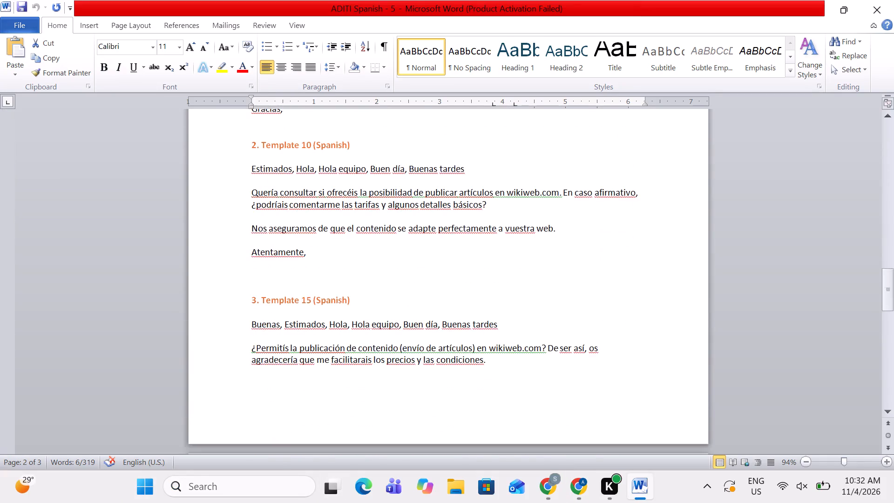
pyautogui.scroll(1, 372, 241)
pyautogui.doubleClick(301, 204)
pyautogui.hotkey('ctrl', 'c')
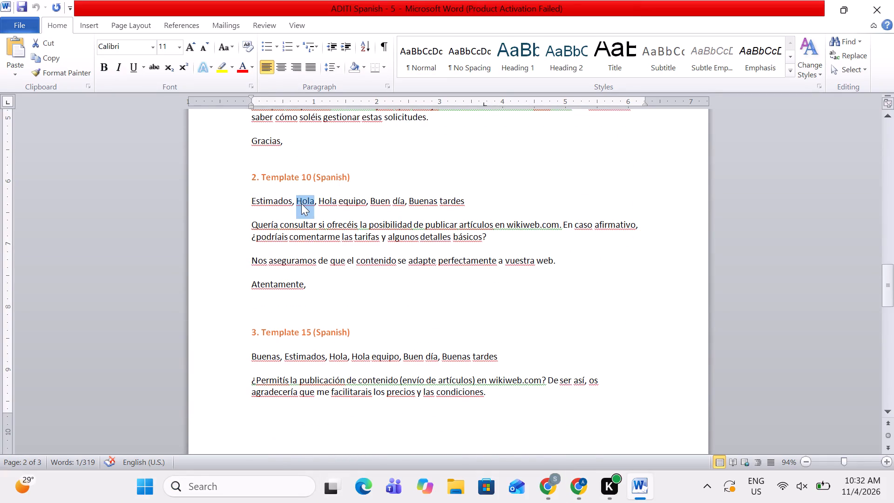
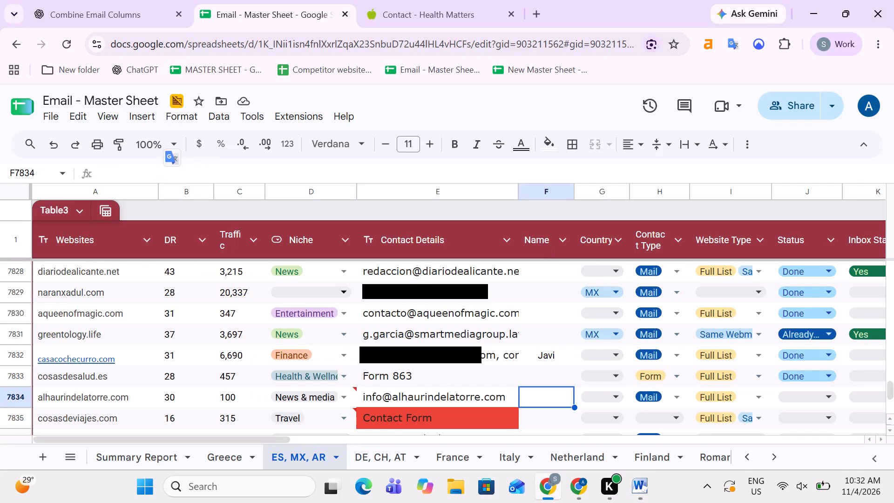
# Set the niche of alhaurindelatorre.com in row 7834 to News.
pyautogui.press('Left')
pyautogui.press('Left')
pyautogui.press('Left')
pyautogui.press('Left')
pyautogui.press('Left')
pyautogui.press('Left')
pyautogui.press('Left')
pyautogui.press('Left')
pyautogui.press('Left')
pyautogui.press('Left')
pyautogui.press('Left')
pyautogui.press('Right')
pyautogui.press('Right')
pyautogui.press('Right')
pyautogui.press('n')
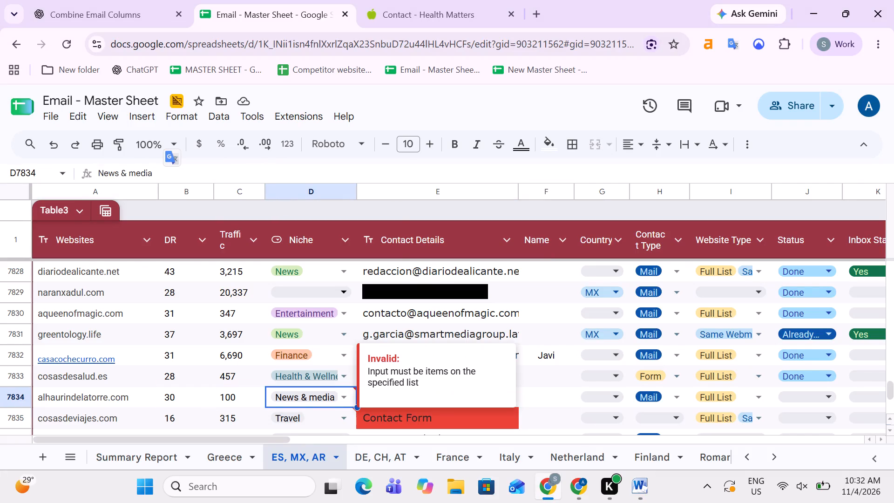
pyautogui.press('Down')
pyautogui.press('Return')
pyautogui.press('Up')
# Copy the full domain alhaurindelatorre.com from the Websites cell in row 7834.
pyautogui.press('Right')
pyautogui.press('Left')
pyautogui.press('Left')
pyautogui.press('Left')
pyautogui.press('Left')
pyautogui.press('Left')
pyautogui.press('Left')
pyautogui.press('Left')
pyautogui.press('Left')
pyautogui.press('Left')
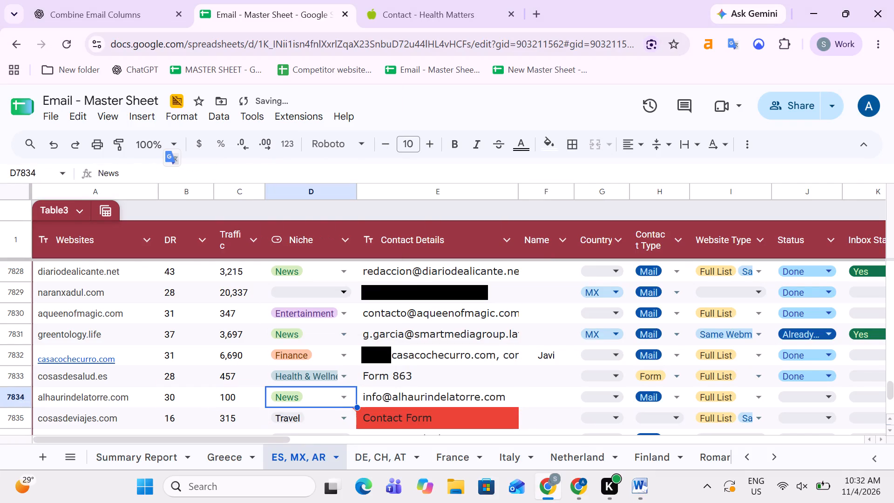
pyautogui.tripleClick(142, 173)
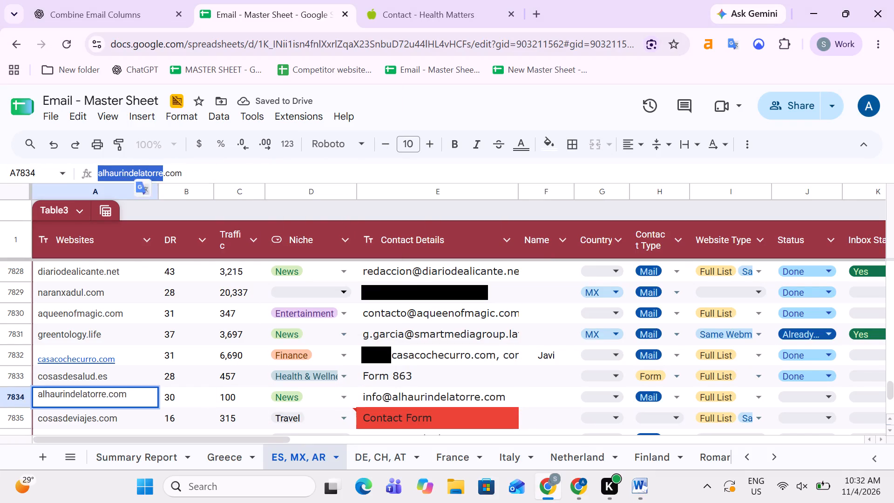
pyautogui.hotkey('ctrl', 'c')
pyautogui.hotkey('ctrl', 'c')
pyautogui.hotkey('ctrl', 'c')
pyautogui.hotkey('ctrl', 'c')
pyautogui.hotkey('ctrl', 'c')
pyautogui.hotkey('ctrl', 'c')
pyautogui.hotkey('ctrl', 'c')
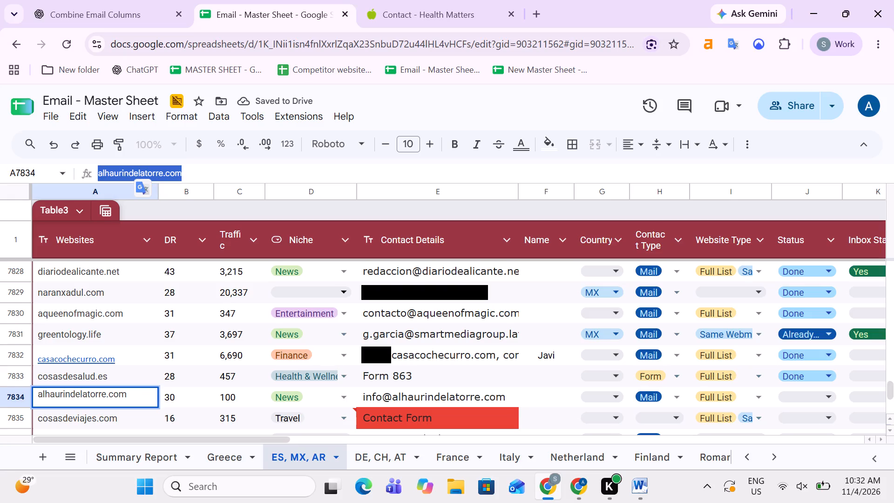
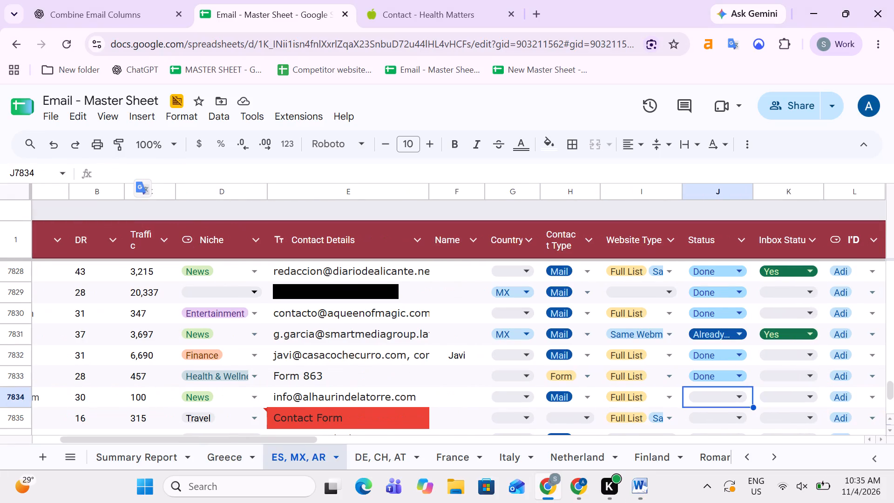
# Set the Status of the alhaurindelatorre.com row to Done.
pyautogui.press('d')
pyautogui.press('Down')
pyautogui.press('Return')
# Replace the Contact Form text in the Contact Details cell of cosasdeviajes.com with Form 864.
pyautogui.press('Left')
pyautogui.press('Left')
pyautogui.press('Left')
pyautogui.press('Left')
pyautogui.press('Left')
pyautogui.press('Left')
pyautogui.press('Left')
pyautogui.press('Left')
pyautogui.press('Left')
pyautogui.press('Left')
pyautogui.press('Left')
pyautogui.press('Left')
pyautogui.press('Left')
pyautogui.press('Left')
pyautogui.press('Left')
pyautogui.press('Left')
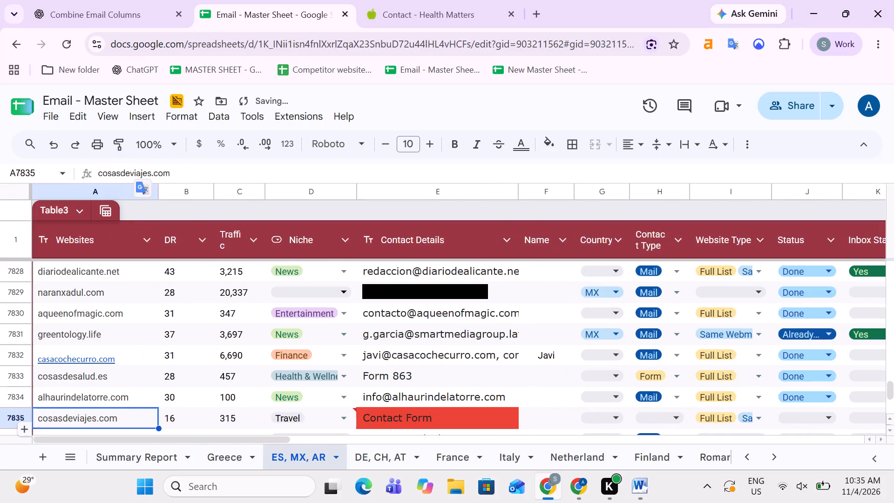
pyautogui.press('Right')
pyautogui.press('Right')
pyautogui.press('Right')
pyautogui.press('Right')
pyautogui.press('Return')
pyautogui.press('Up')
pyautogui.press('Right')
pyautogui.press('Right')
pyautogui.press('Right')
pyautogui.press('Right')
pyautogui.press('Right')
pyautogui.press('Right')
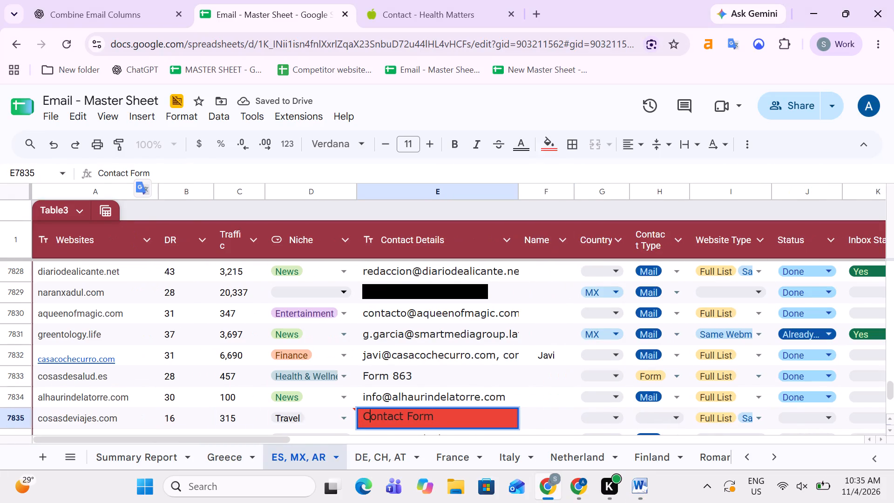
pyautogui.press('Right')
pyautogui.press('Right')
pyautogui.press('BackSpace')
pyautogui.press('BackSpace')
pyautogui.press('BackSpace')
pyautogui.press('BackSpace')
pyautogui.press('BackSpace')
pyautogui.press('BackSpace')
pyautogui.press('BackSpace')
pyautogui.press('BackSpace')
pyautogui.press('BackSpace')
pyautogui.press('BackSpace')
pyautogui.press('BackSpace')
pyautogui.press('BackSpace')
pyautogui.press('BackSpace')
pyautogui.press('BackSpace')
pyautogui.press('BackSpace')
pyautogui.press('BackSpace')
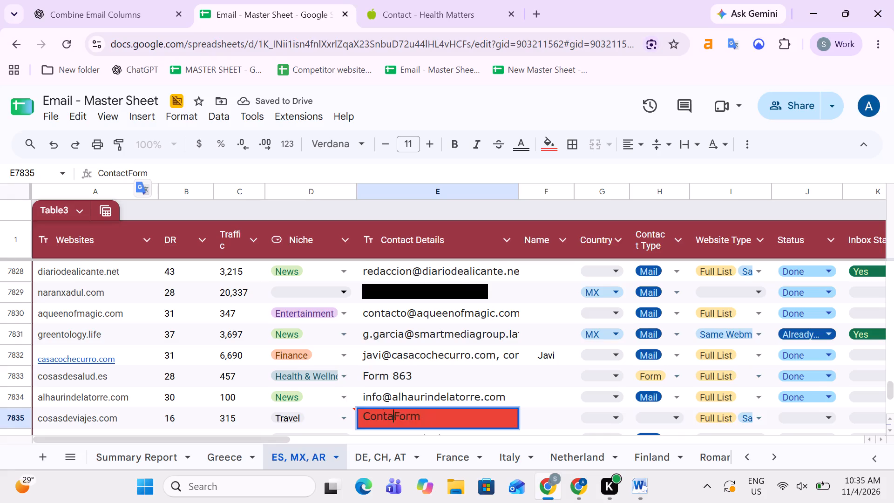
pyautogui.press('Right')
pyautogui.press('Right')
pyautogui.press('Right')
pyautogui.press('Right')
pyautogui.press('Right')
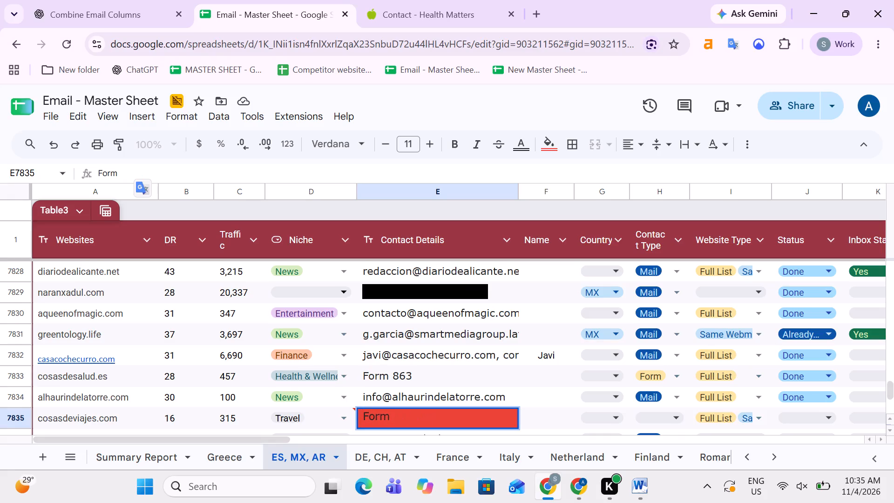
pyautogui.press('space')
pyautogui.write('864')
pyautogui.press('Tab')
# Set the Niche of the cosasdeviajes.com row to Tour & Travel.
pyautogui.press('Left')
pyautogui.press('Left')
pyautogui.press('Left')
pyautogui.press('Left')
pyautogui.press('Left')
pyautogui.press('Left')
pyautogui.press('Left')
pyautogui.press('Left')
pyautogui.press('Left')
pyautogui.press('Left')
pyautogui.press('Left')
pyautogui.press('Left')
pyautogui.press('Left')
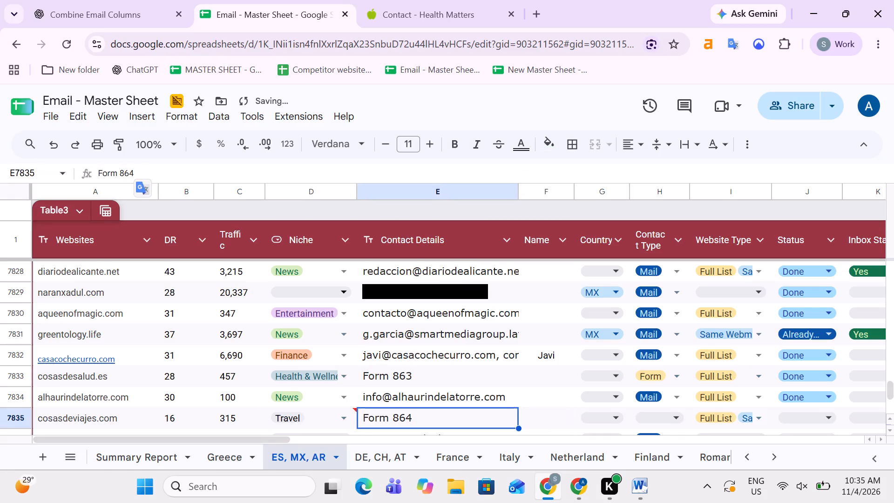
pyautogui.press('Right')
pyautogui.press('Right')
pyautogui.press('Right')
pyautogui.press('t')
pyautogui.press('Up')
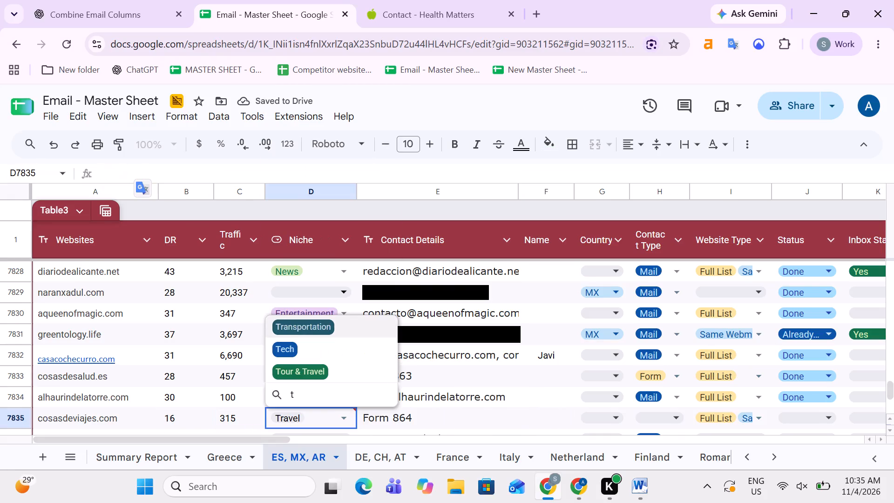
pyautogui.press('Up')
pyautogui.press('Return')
# Select the full domain text cosasdeviajes.com in the Websites cell of row 7835.
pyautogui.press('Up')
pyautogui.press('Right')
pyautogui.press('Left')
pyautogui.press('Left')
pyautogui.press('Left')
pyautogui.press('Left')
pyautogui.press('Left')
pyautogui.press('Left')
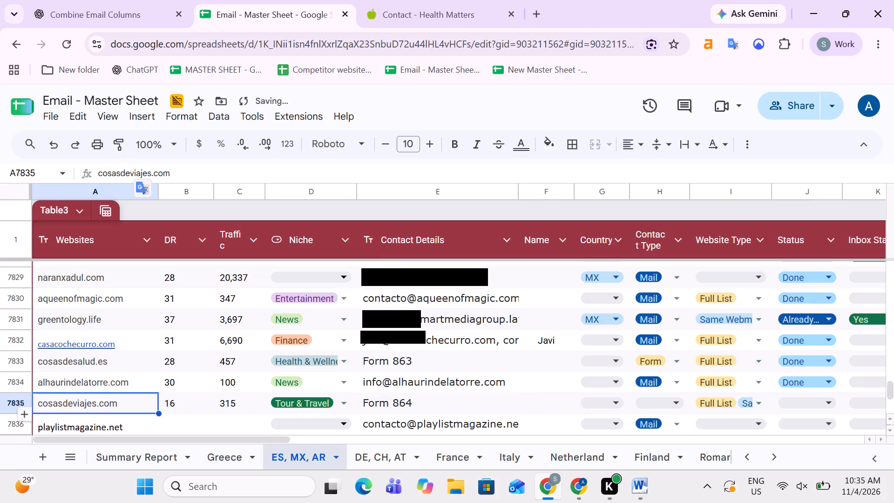
pyautogui.tripleClick(160, 173)
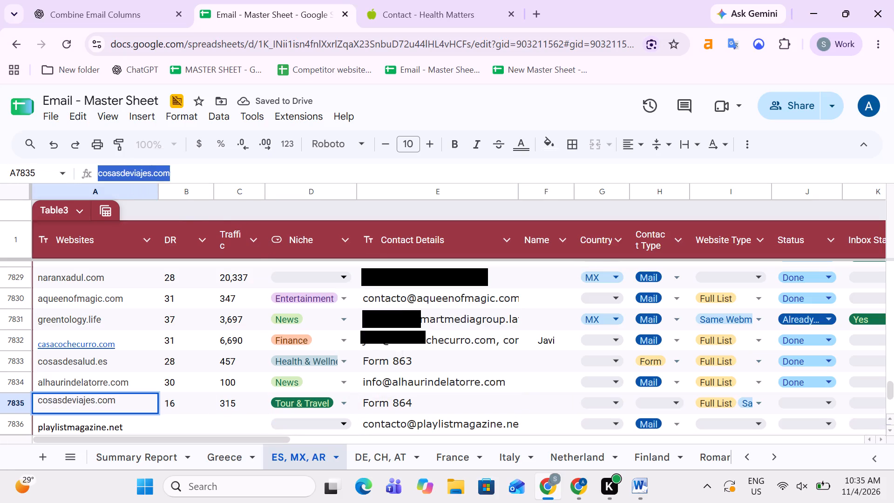
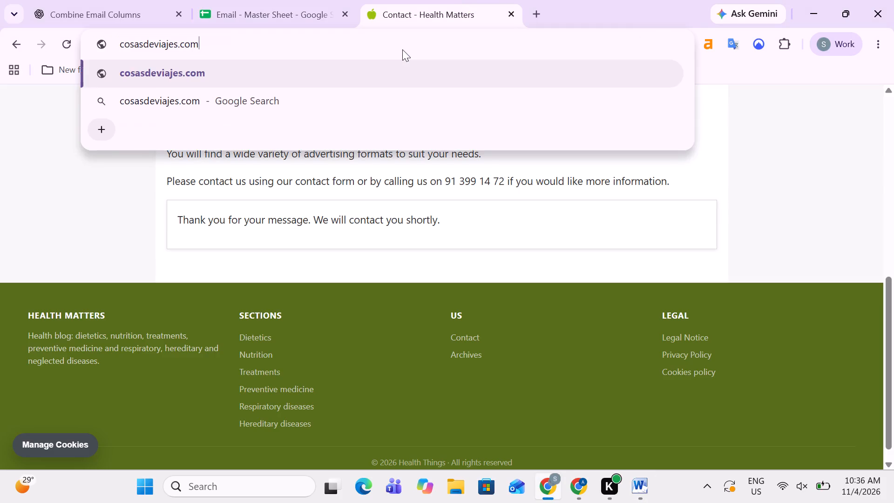
# Open the website cosasdeviajes.com in place of the submitted contact page.
pyautogui.press('Return')
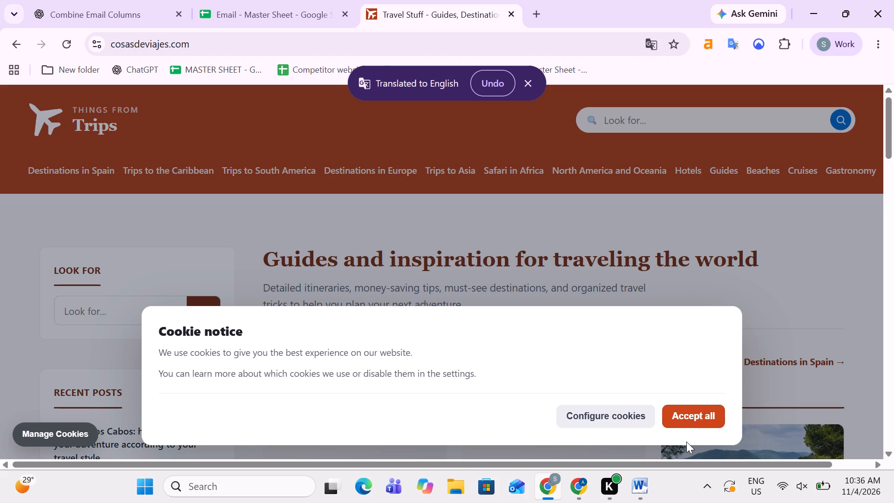
# Accept all cookies on cosasdeviajes.com and open the site's contact page.
pyautogui.click(689, 423)
pyautogui.scroll(-17, 648, 401)
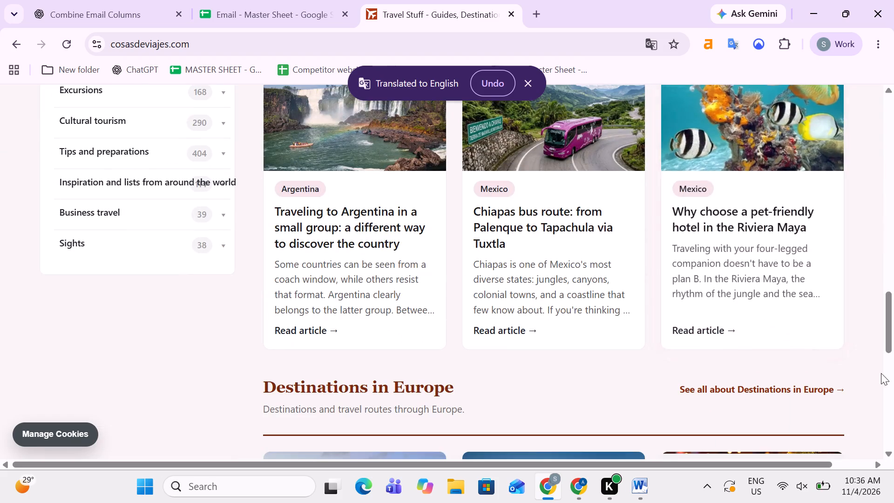
pyautogui.moveTo(890, 340); pyautogui.dragTo(883, 437)
pyautogui.click(454, 328)
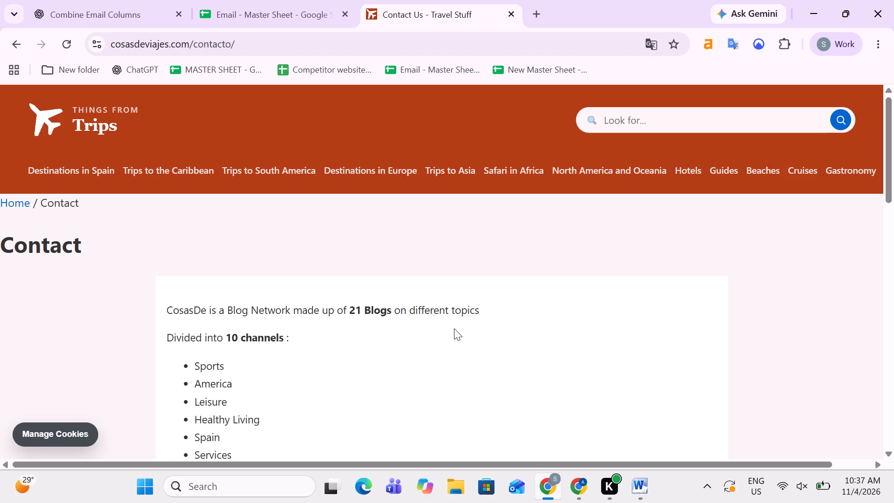
# Fill in the contact form's Name, Last name and E-mail fields with the sender's saved details.
pyautogui.scroll(-5, 339, 453)
pyautogui.scroll(-2, 217, 377)
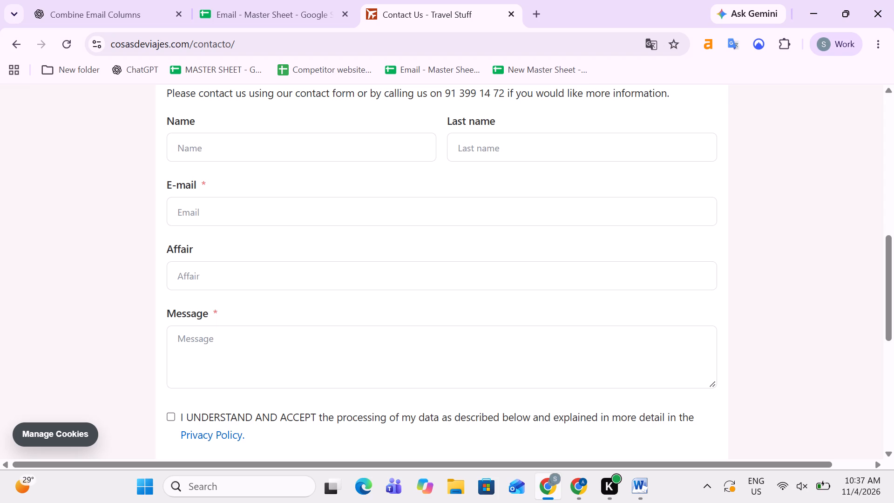
pyautogui.click(205, 138)
pyautogui.click(273, 177)
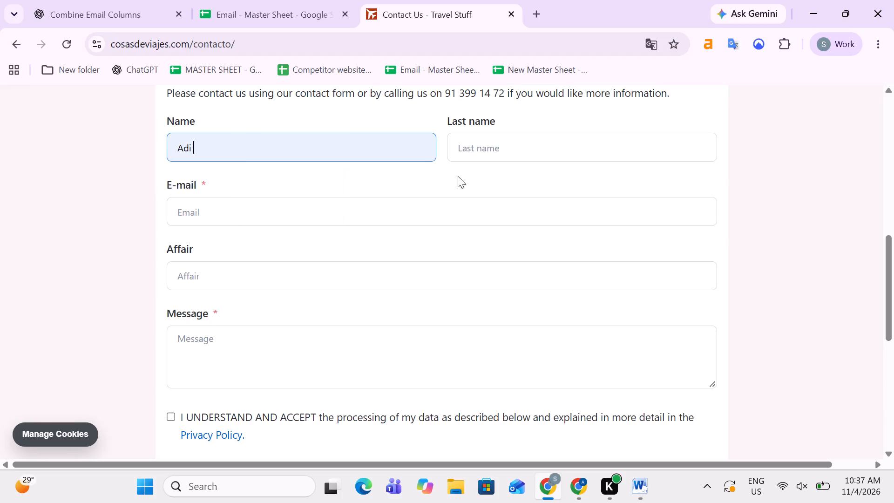
pyautogui.click(510, 156)
pyautogui.click(513, 187)
pyautogui.click(525, 189)
pyautogui.click(514, 156)
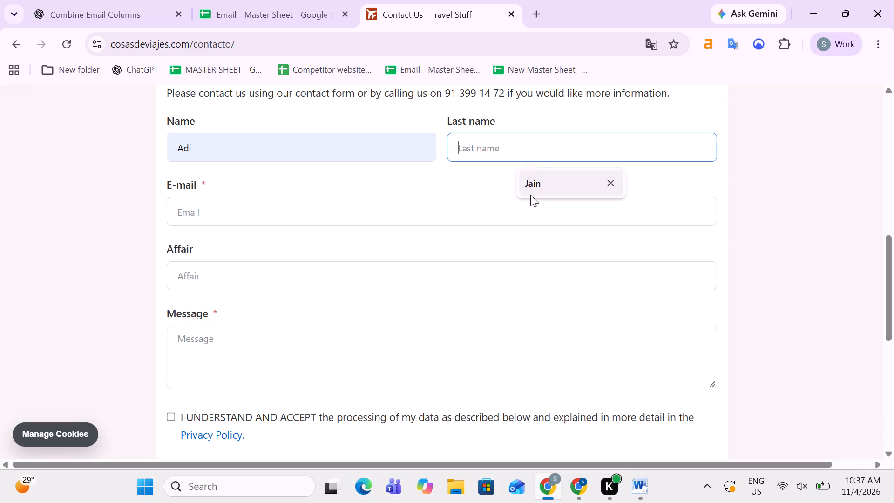
pyautogui.click(531, 195)
pyautogui.click(443, 201)
pyautogui.click(484, 161)
pyautogui.click(535, 180)
pyautogui.click(415, 224)
pyautogui.click(318, 244)
# Fill the Affair field with the saved subject "Consulta sobre contenido – diariolaeconomia.com".
pyautogui.click(284, 272)
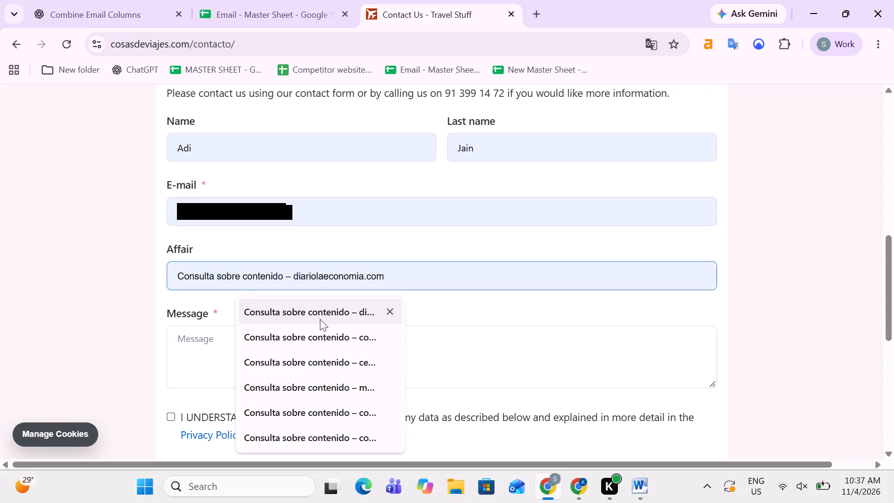
pyautogui.click(320, 319)
# Copy Template 10 (Spanish) from the "Buenas tardes" greeting through "Atentamente," in the Word document and paste it as plain text into the Message field.
pyautogui.scroll(-1, 320, 319)
pyautogui.click(294, 286)
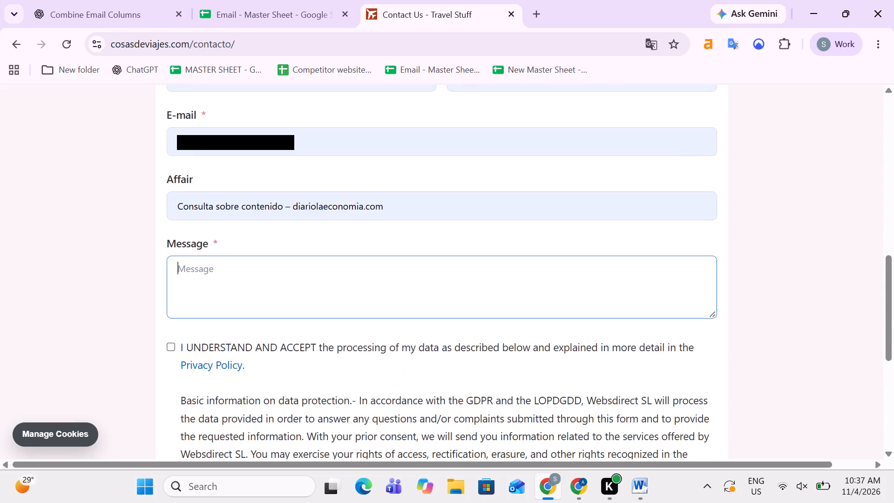
pyautogui.hotkey('alt', 'Tab')
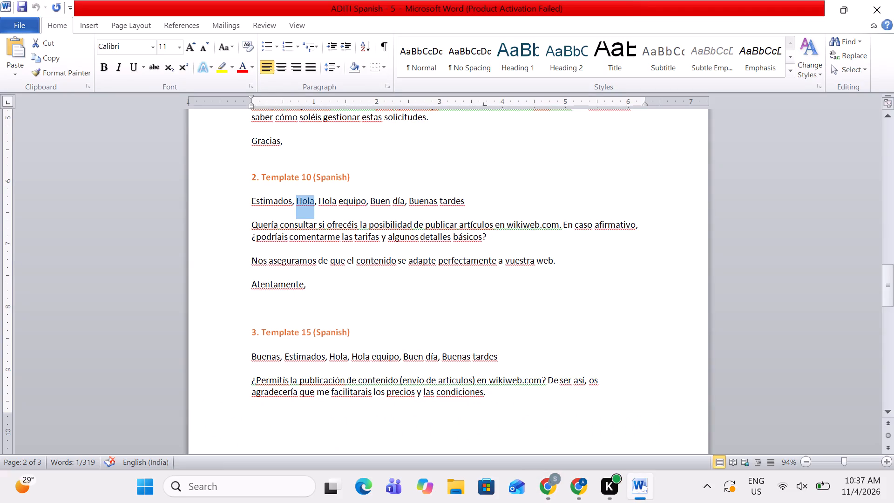
pyautogui.hotkey('alt', 'Tab')
pyautogui.hotkey('alt', 'Tab')
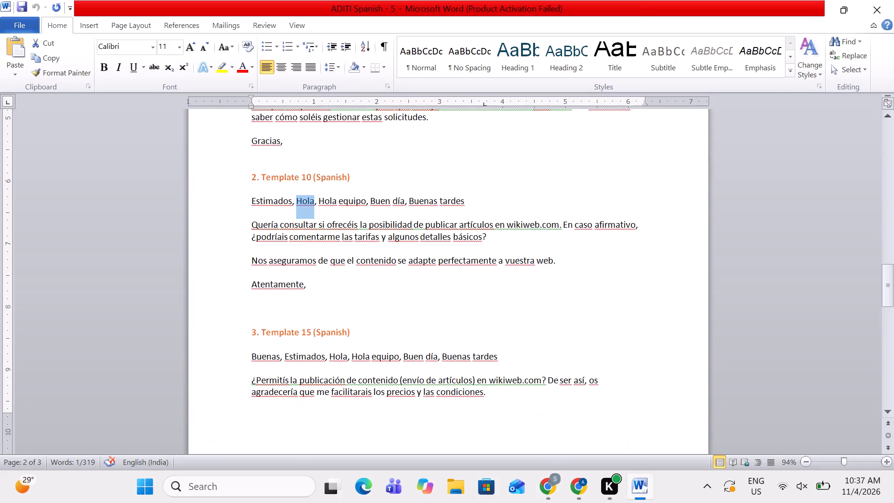
pyautogui.click(423, 205)
pyautogui.moveTo(423, 205); pyautogui.dragTo(296, 285)
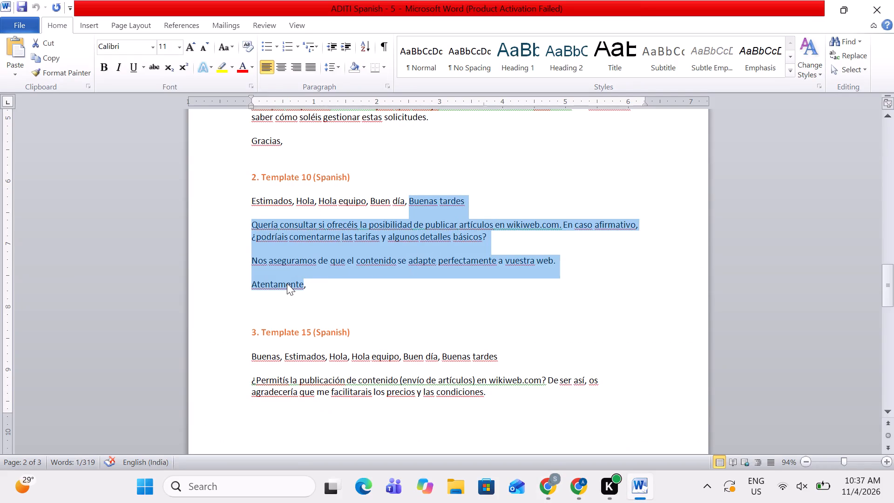
pyautogui.hotkey('shift', 'Right')
pyautogui.hotkey('ctrl', 'c')
pyautogui.hotkey('ctrl', 'c')
pyautogui.hotkey('ctrl', 'c')
pyautogui.hotkey('alt', 'Tab')
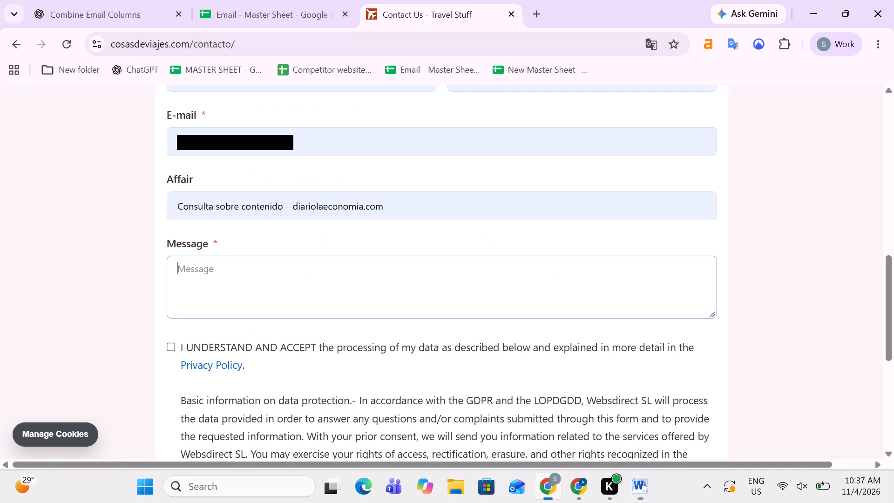
pyautogui.hotkey('ctrl', 'shift', 'v')
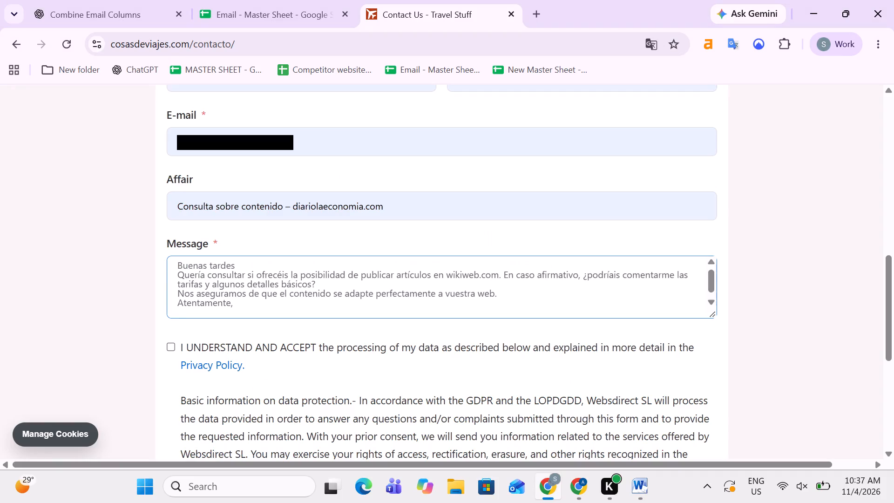
# Remove the empty line after "Atentamente," at the end of the message.
pyautogui.press('Up')
pyautogui.press('Right')
pyautogui.press('Down')
pyautogui.press('BackSpace')
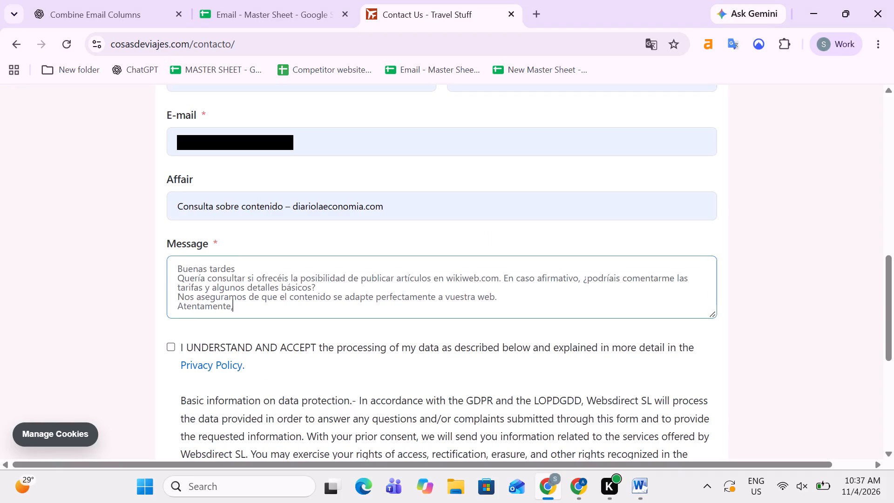
# Separate the message's greeting, two paragraphs and "Atentamente," closing with blank lines.
pyautogui.press('Left')
pyautogui.press('Left')
pyautogui.press('Left')
pyautogui.press('Left')
pyautogui.press('Left')
pyautogui.press('Left')
pyautogui.press('Left')
pyautogui.press('Left')
pyautogui.press('Left')
pyautogui.press('Left')
pyautogui.press('Left')
pyautogui.press('Left')
pyautogui.hotkey('shift', 'Return')
pyautogui.press('Up')
pyautogui.press('Up')
pyautogui.hotkey('shift', 'Return')
pyautogui.press('Up')
pyautogui.press('Up')
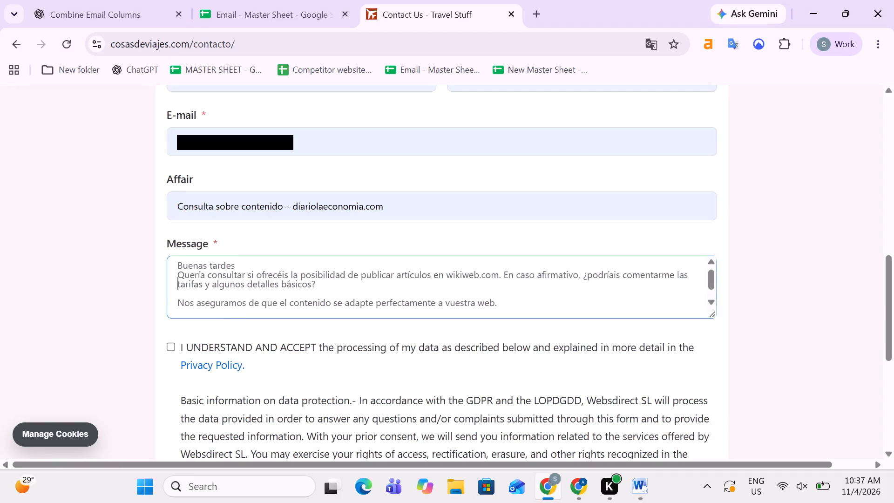
pyautogui.press('Up')
pyautogui.hotkey('shift', 'Return')
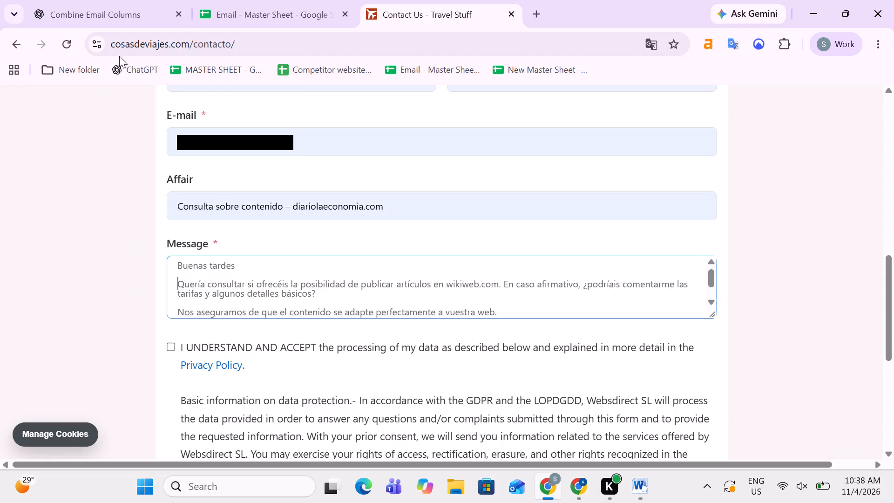
# Copy only the domain cosasdeviajes.com from the page address.
pyautogui.click(188, 41)
pyautogui.moveTo(188, 41); pyautogui.dragTo(192, 47)
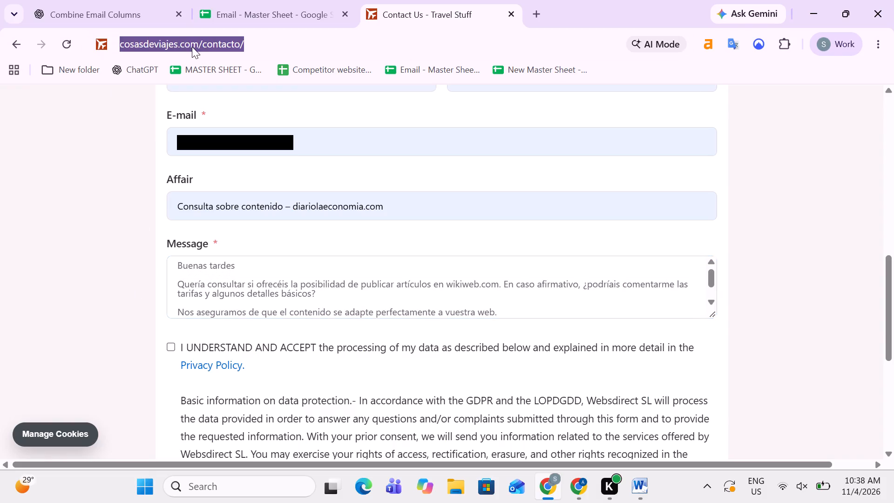
pyautogui.moveTo(192, 47); pyautogui.dragTo(196, 48)
pyautogui.hotkey('ctrl', 'c')
pyautogui.hotkey('ctrl', 'c')
pyautogui.hotkey('ctrl', 'c')
pyautogui.hotkey('ctrl', 'c')
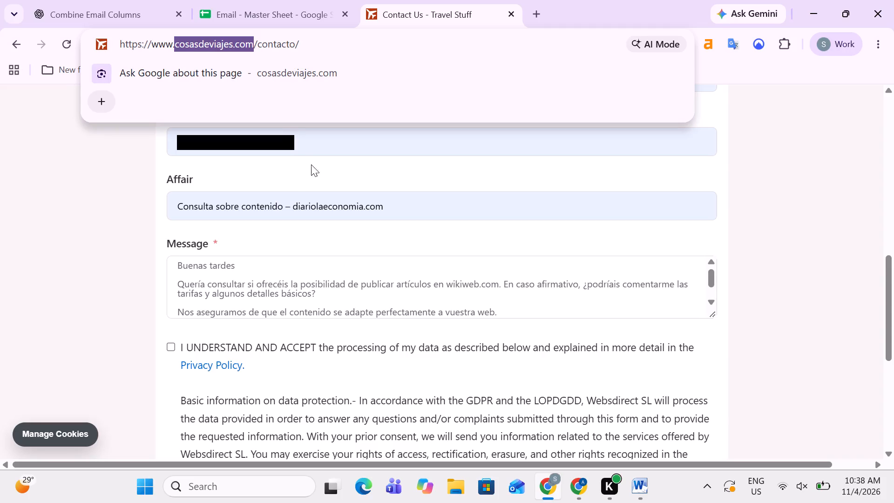
# Replace the website domain at the end of the Affair subject line with the copied cosasdeviajes.com.
pyautogui.hotkey('ctrl', 'c')
pyautogui.hotkey('ctrl', 'c')
pyautogui.hotkey('ctrl', 'c')
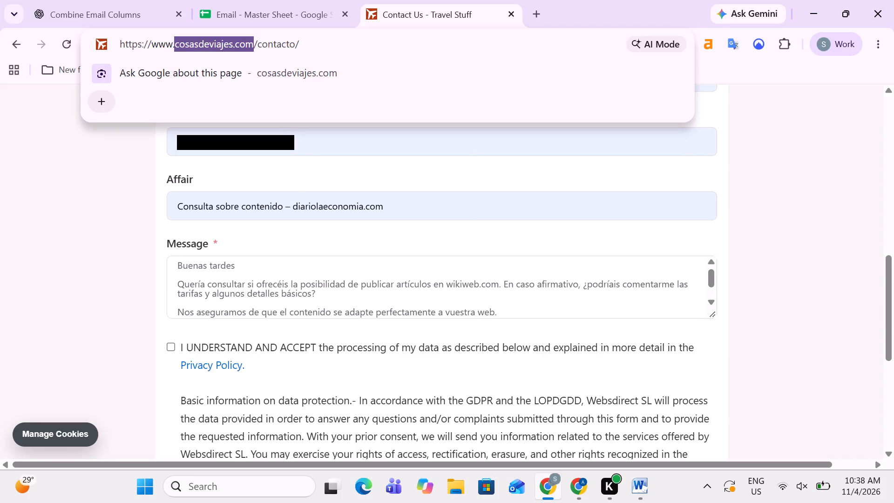
pyautogui.click(329, 211)
pyautogui.moveTo(329, 211); pyautogui.dragTo(400, 204)
pyautogui.hotkey('ctrl', 'v')
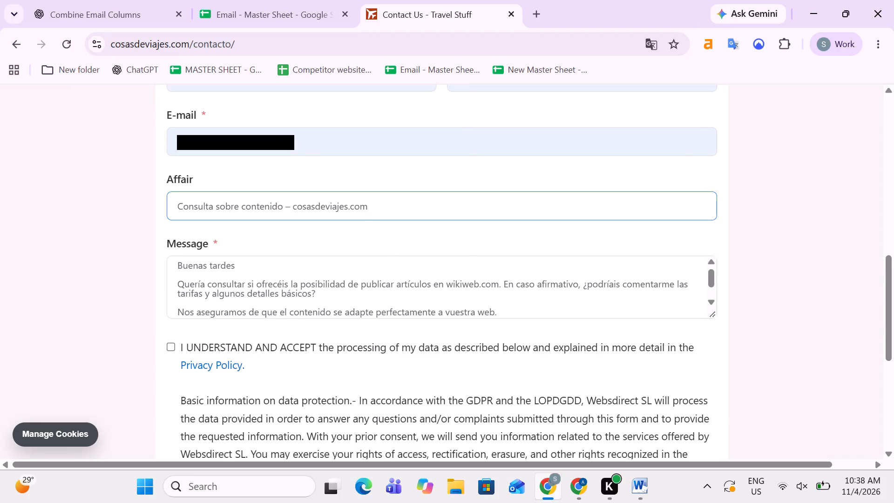
# Replace the website domain in the message's first paragraph with cosasdeviajes.com and check the completed form.
pyautogui.click(458, 287)
pyautogui.moveTo(458, 287); pyautogui.dragTo(488, 283)
pyautogui.hotkey('ctrl', 'v')
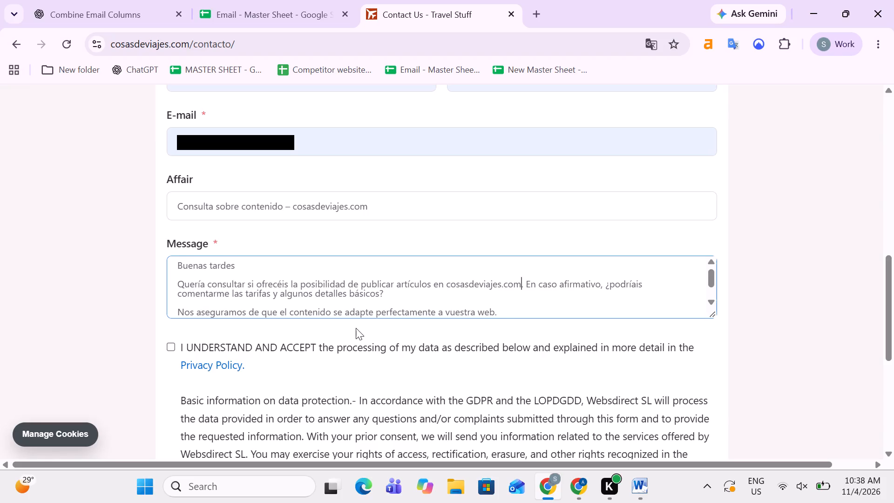
pyautogui.scroll(1, 339, 311)
pyautogui.scroll(2, 253, 240)
pyautogui.scroll(-2, 276, 259)
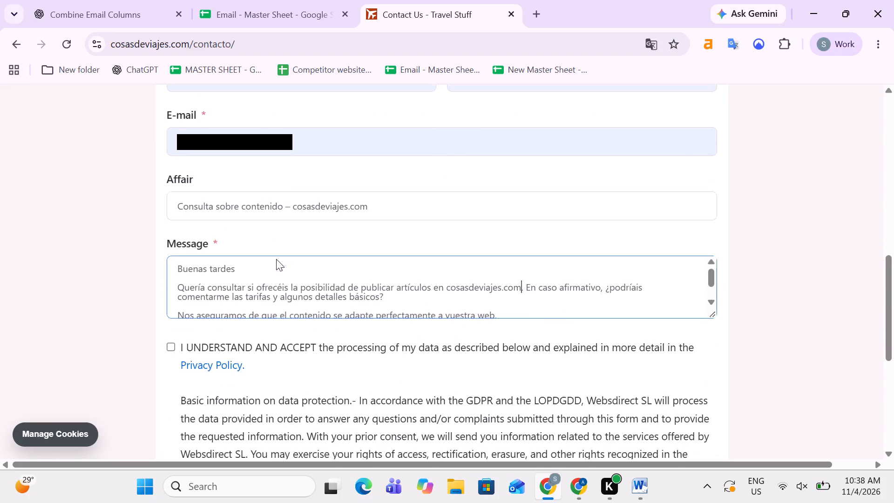
# Accept the data processing and privacy policy consent and send the contact form.
pyautogui.click(168, 345)
pyautogui.scroll(-6, 475, 244)
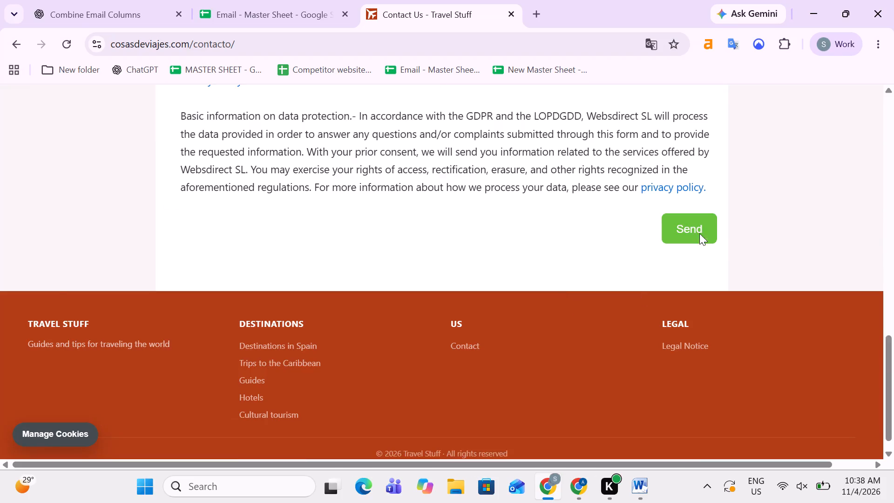
pyautogui.click(701, 201)
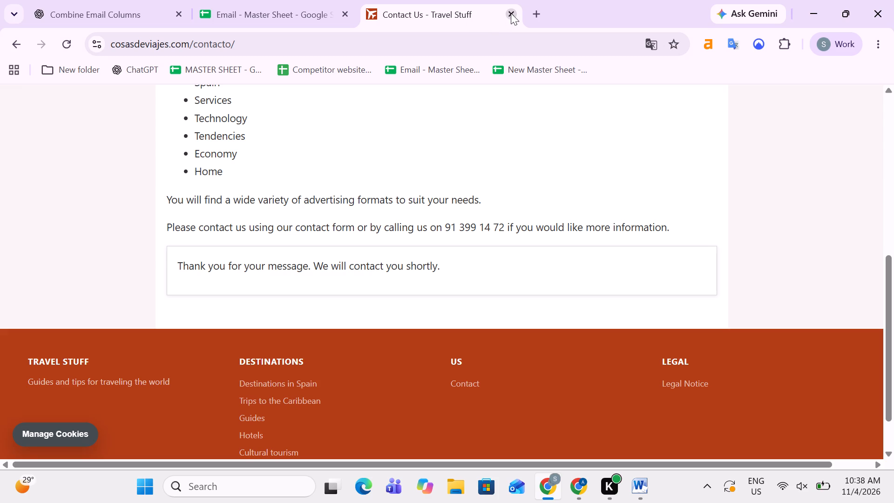
# Switch to the ADITI Spanish - 5 document in Word.
pyautogui.hotkey('alt', 'Tab')
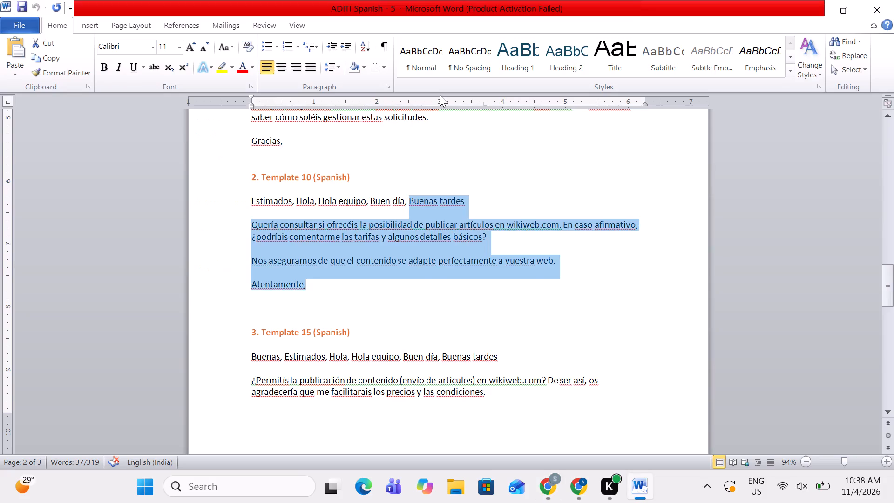
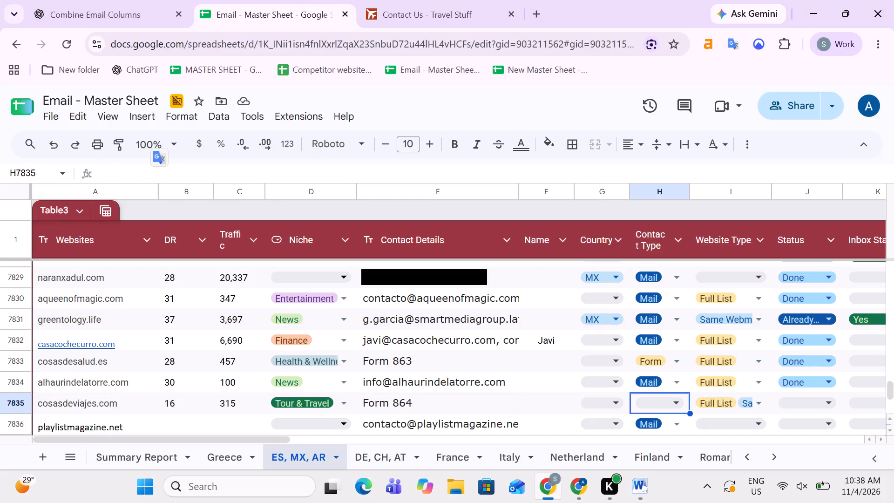
# Set the Status of the cosasdeviajes.com row to Done.
pyautogui.press('Right')
pyautogui.press('Right')
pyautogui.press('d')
pyautogui.press('Down')
pyautogui.press('Return')
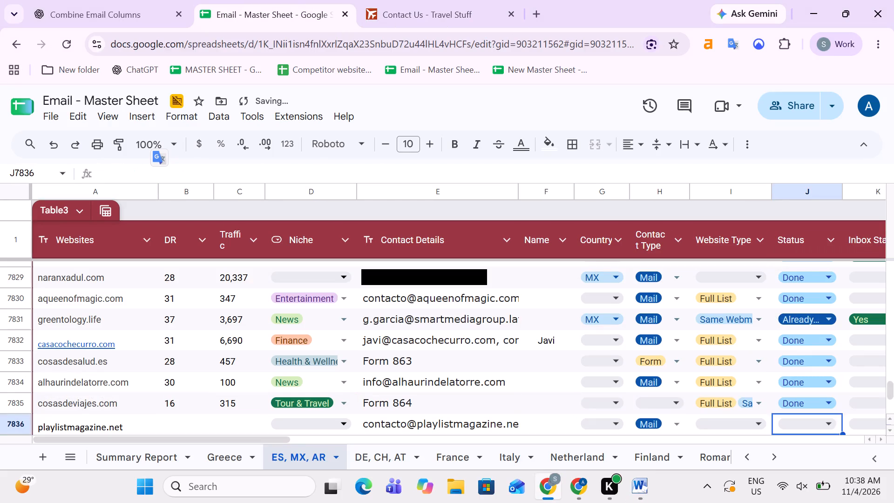
# Set the Niche of the playlistmagazine.net row to Entertainment.
pyautogui.press('Left')
pyautogui.press('Left')
pyautogui.press('Left')
pyautogui.press('Left')
pyautogui.press('Left')
pyautogui.press('Left')
pyautogui.press('Left')
pyautogui.press('Left')
pyautogui.press('Left')
pyautogui.press('Left')
pyautogui.press('Left')
pyautogui.press('Left')
pyautogui.press('Left')
pyautogui.press('Left')
pyautogui.press('Left')
pyautogui.press('Left')
pyautogui.press('Right')
pyautogui.press('Right')
pyautogui.press('Right')
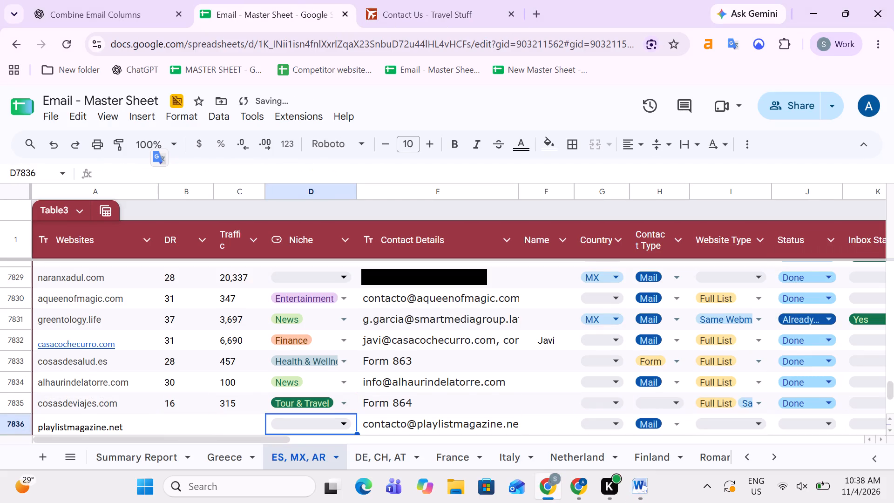
pyautogui.press('Down')
pyautogui.press('Down')
pyautogui.press('Down')
pyautogui.press('Down')
pyautogui.press('Up')
pyautogui.press('Up')
pyautogui.press('Up')
pyautogui.press('Up')
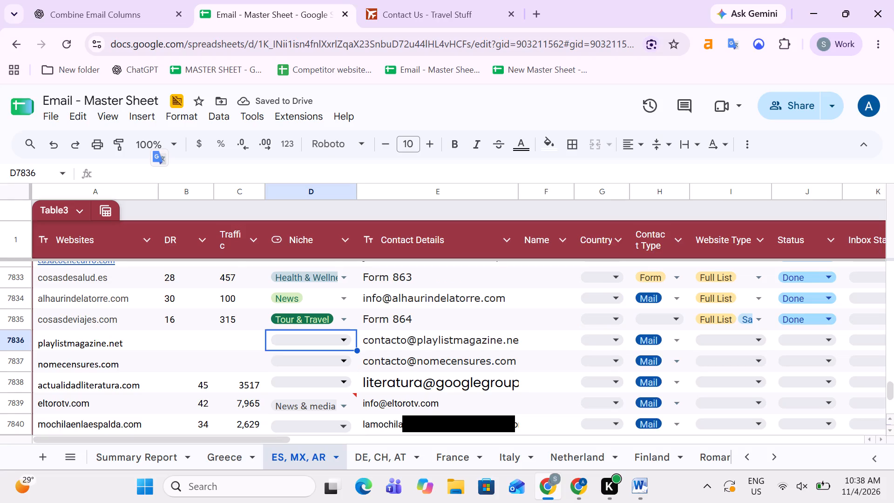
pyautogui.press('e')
pyautogui.press('Up')
pyautogui.press('Up')
pyautogui.press('Up')
pyautogui.press('Up')
pyautogui.press('Up')
pyautogui.press('Up')
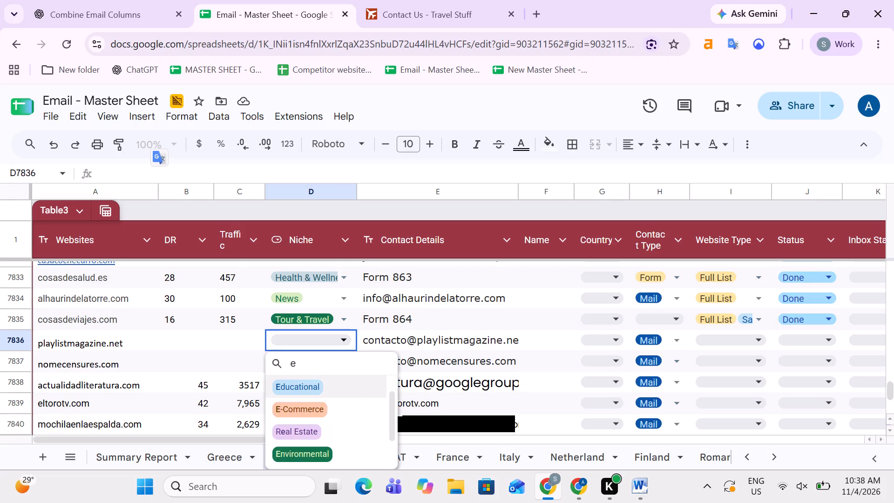
pyautogui.press('Up')
pyautogui.press('Return')
# Copy only the first of the two email addresses in the Contact Details cell for playlistmagazine.net.
pyautogui.press('Up')
pyautogui.press('Right')
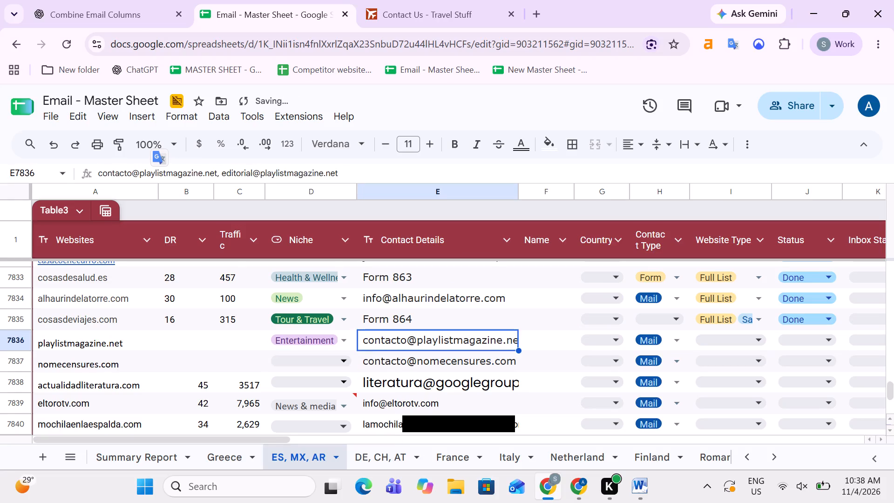
pyautogui.press('Right')
pyautogui.press('Left')
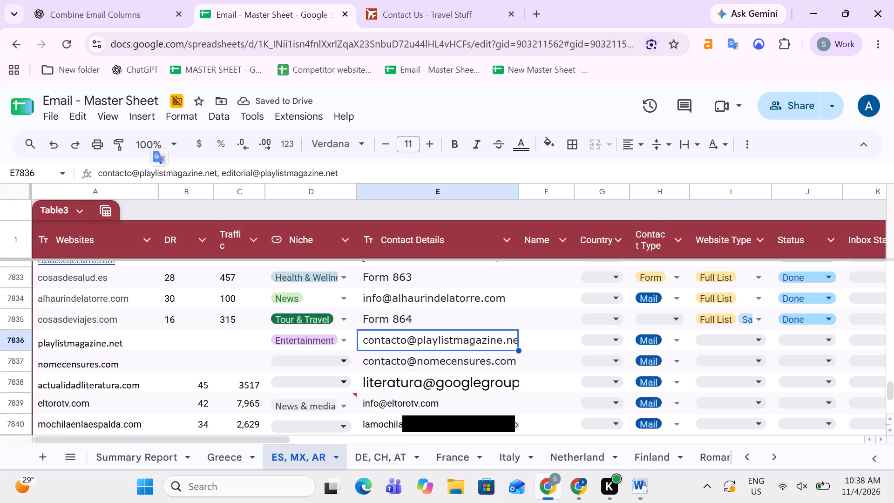
pyautogui.click(209, 168)
pyautogui.moveTo(209, 168); pyautogui.dragTo(129, 179)
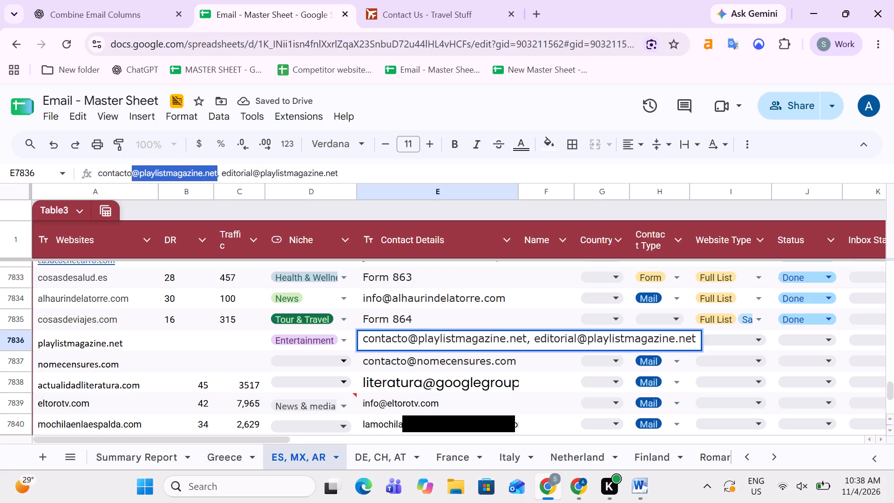
pyautogui.moveTo(129, 179); pyautogui.dragTo(116, 176)
pyautogui.hotkey('ctrl', 'c')
pyautogui.hotkey('ctrl', 'c')
pyautogui.hotkey('ctrl', 'c')
pyautogui.hotkey('ctrl', 'c')
pyautogui.hotkey('ctrl', 'c')
pyautogui.hotkey('ctrl', 'c')
pyautogui.hotkey('ctrl', 'c')
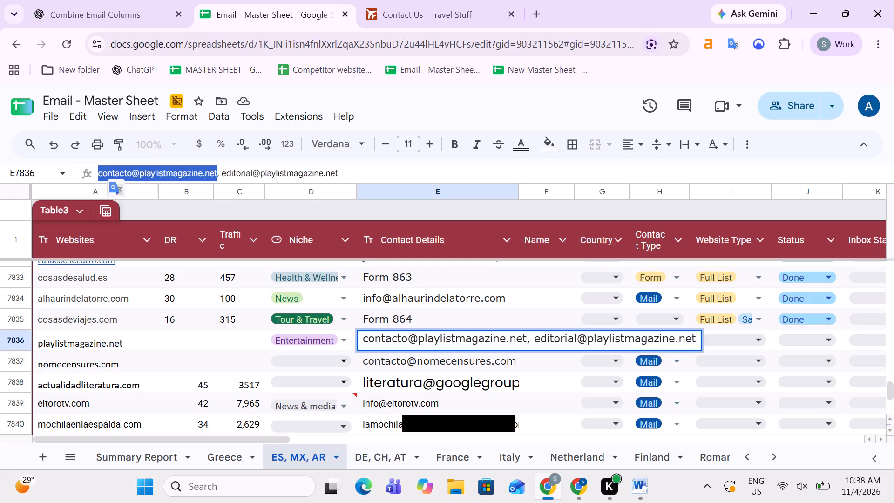
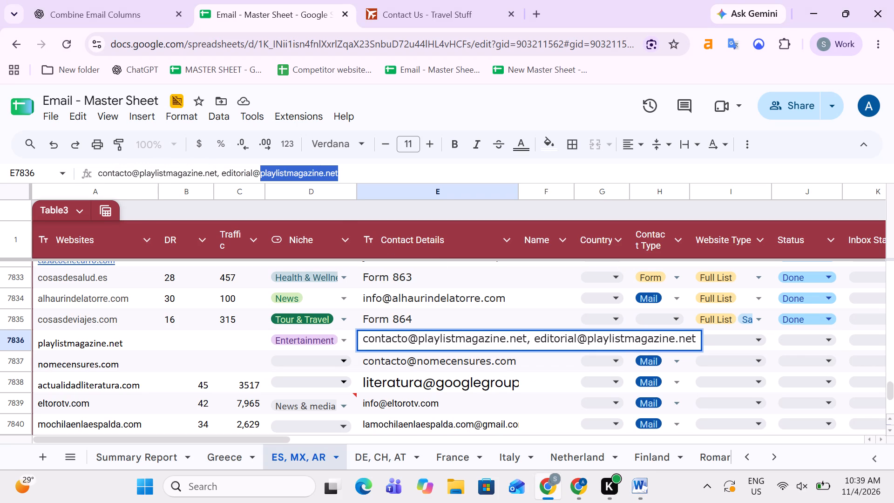
# Copy only the second address, the editorial one, from the Contact Details cell of playlistmagazine.net.
pyautogui.moveTo(297, 171); pyautogui.dragTo(242, 166)
pyautogui.hotkey('ctrl', 'c')
pyautogui.hotkey('ctrl', 'c')
pyautogui.hotkey('ctrl', 'c')
pyautogui.hotkey('ctrl', 'c')
pyautogui.hotkey('ctrl', 'c')
pyautogui.hotkey('ctrl', 'c')
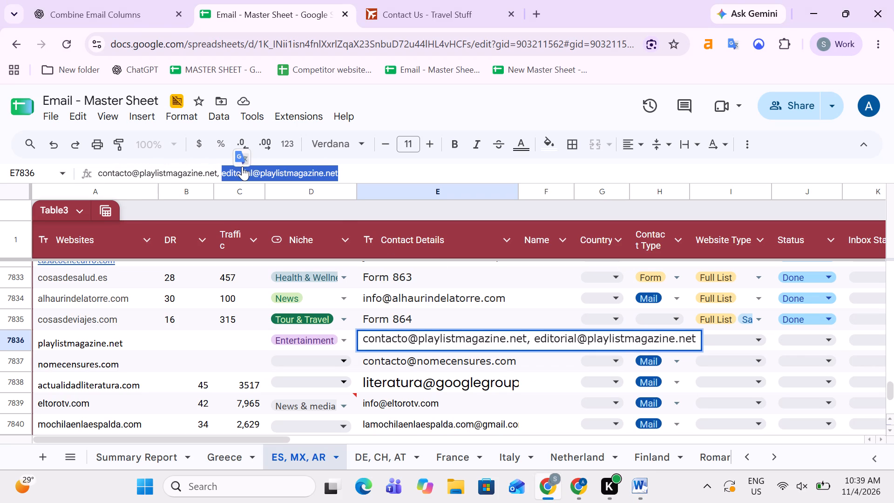
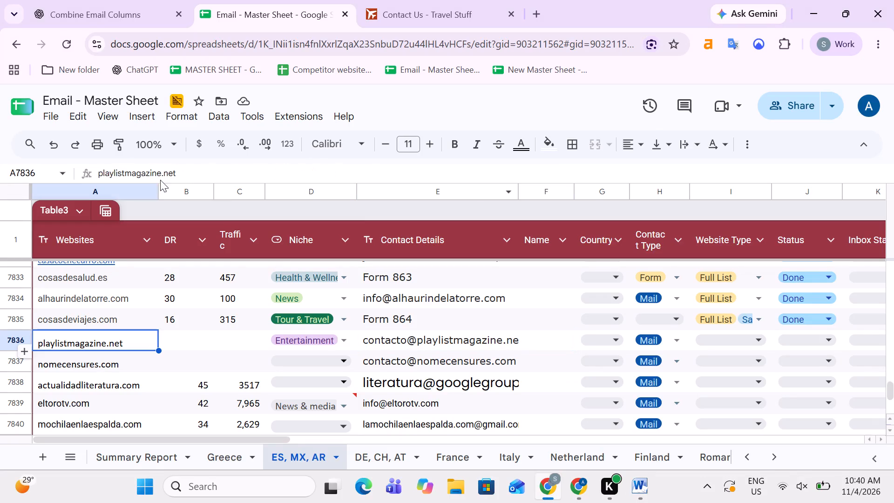
# Copy the domain playlistmagazine.net from the Websites column in row 7836 of the master sheet.
pyautogui.tripleClick(186, 168)
pyautogui.hotkey('ctrl', 'c')
pyautogui.hotkey('ctrl', 'c')
pyautogui.hotkey('ctrl', 'c')
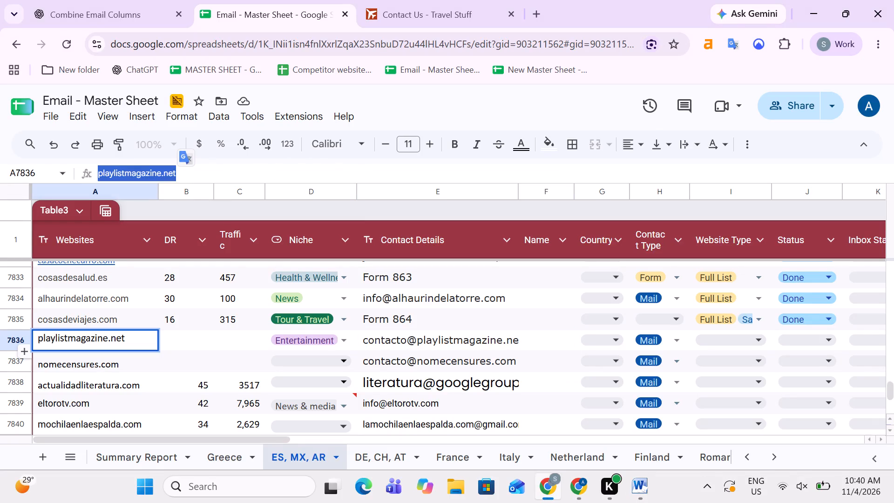
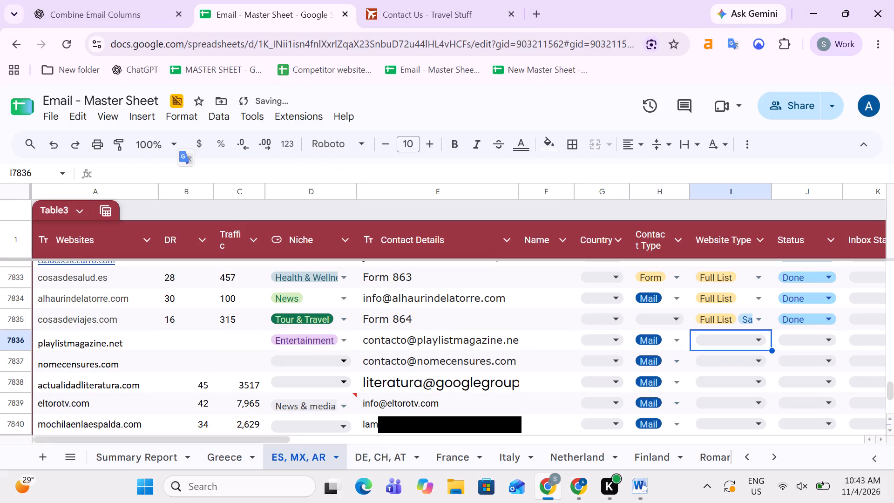
# Set the status of the playlistmagazine.net row to Done.
pyautogui.press('Right')
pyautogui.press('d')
pyautogui.press('Down')
pyautogui.press('Return')
# Select the contact details cell in the nomecensures.com row.
pyautogui.press('Left')
pyautogui.press('Left')
pyautogui.press('Left')
pyautogui.press('Left')
pyautogui.press('Left')
pyautogui.press('Left')
pyautogui.press('Left')
pyautogui.press('Left')
pyautogui.press('Left')
pyautogui.press('Left')
pyautogui.press('Left')
pyautogui.press('Left')
pyautogui.press('Left')
pyautogui.press('Left')
pyautogui.press('Left')
pyautogui.press('Left')
pyautogui.press('Left')
pyautogui.press('Left')
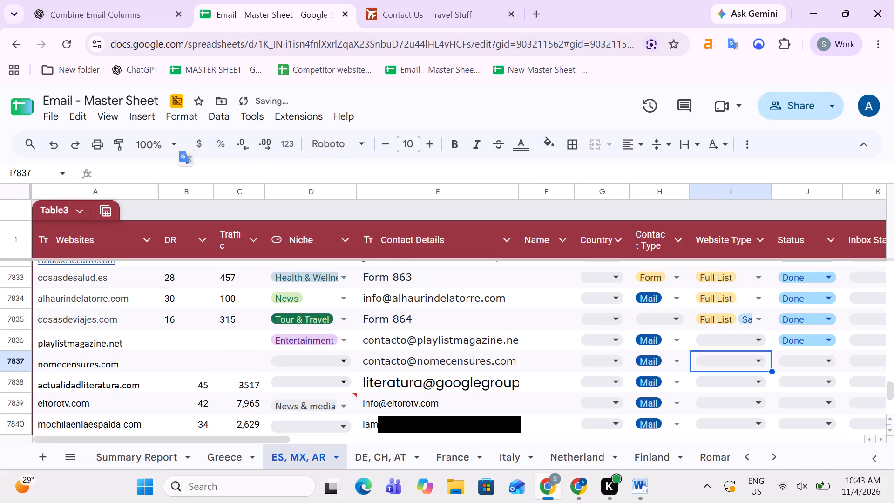
pyautogui.press('Right')
pyautogui.press('Right')
pyautogui.press('Right')
pyautogui.press('Right')
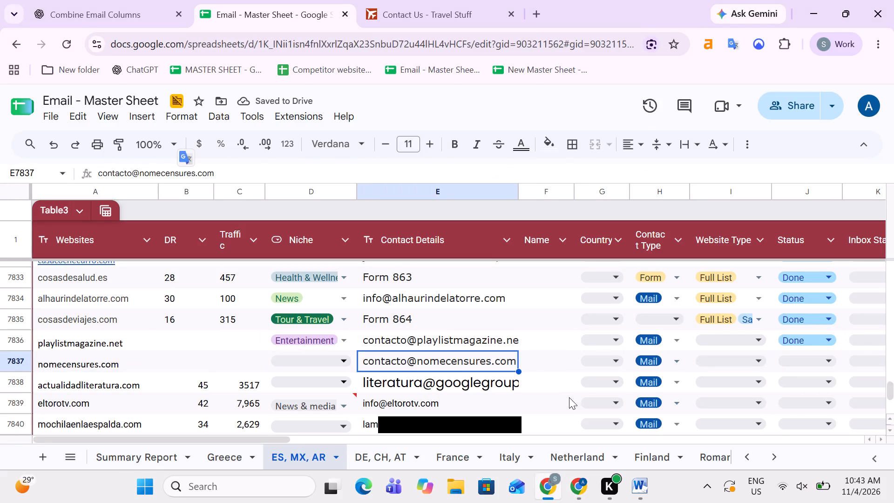
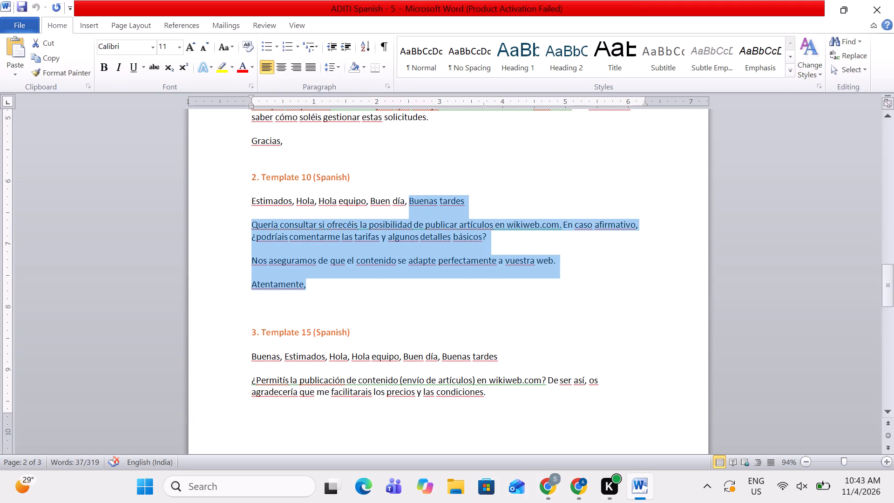
# Switch from the ADITI Spanish - 5 document in Word back to the Email - Master Sheet in Chrome.
pyautogui.hotkey('alt', 'Tab')
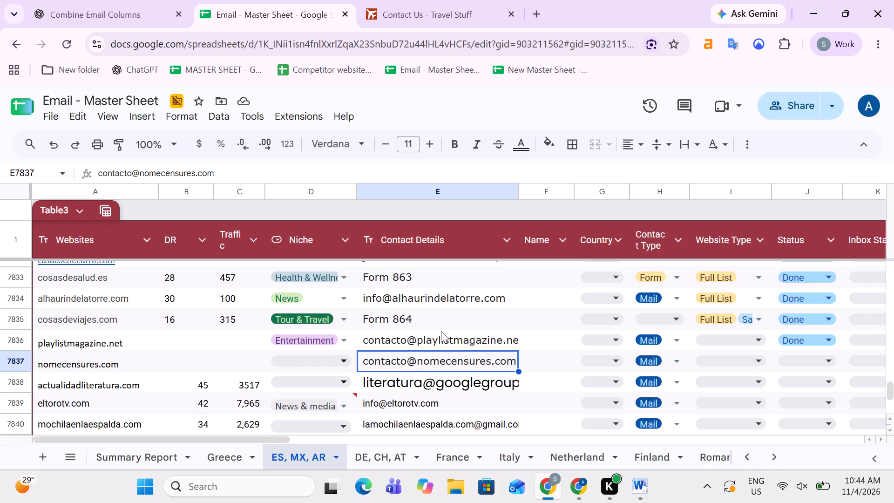
pyautogui.hotkey('alt', 'Tab')
pyautogui.hotkey('alt', 'Tab')
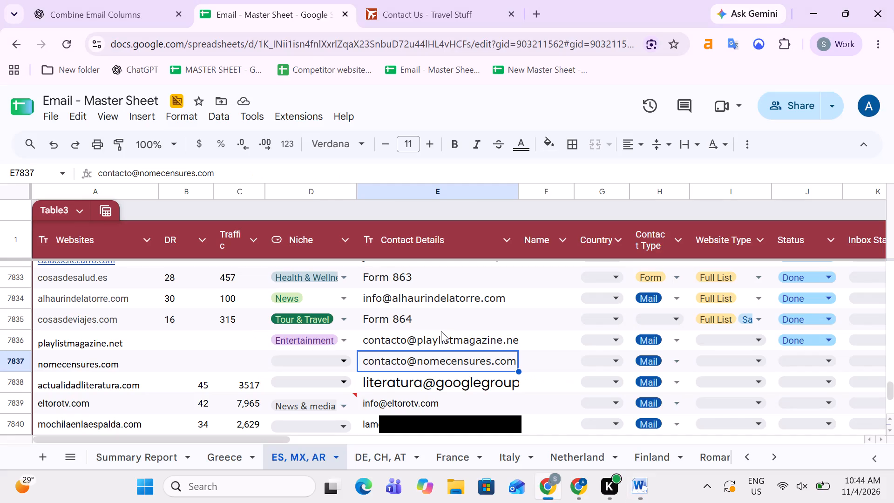
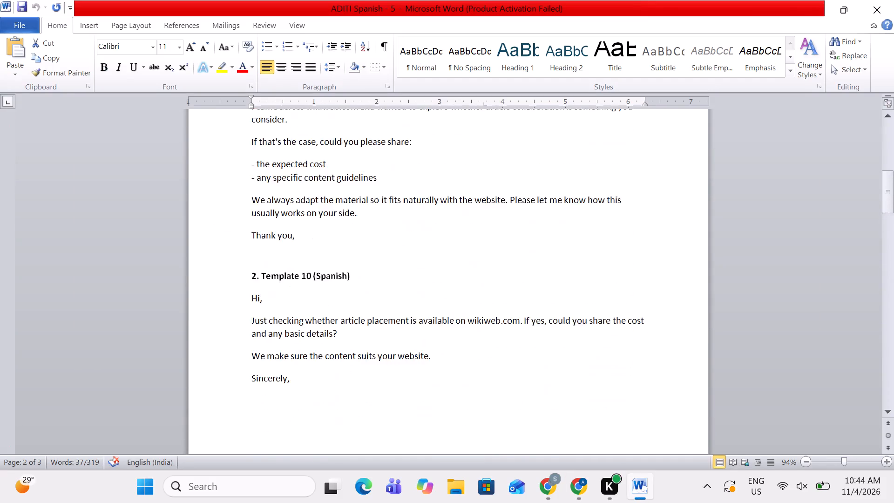
# Copy subject line 5, "Solicitud de publicación de contenido – wikiweb.com", from the ADITI Spanish – Subjects list.
pyautogui.scroll(11, 371, 322)
pyautogui.click(275, 296)
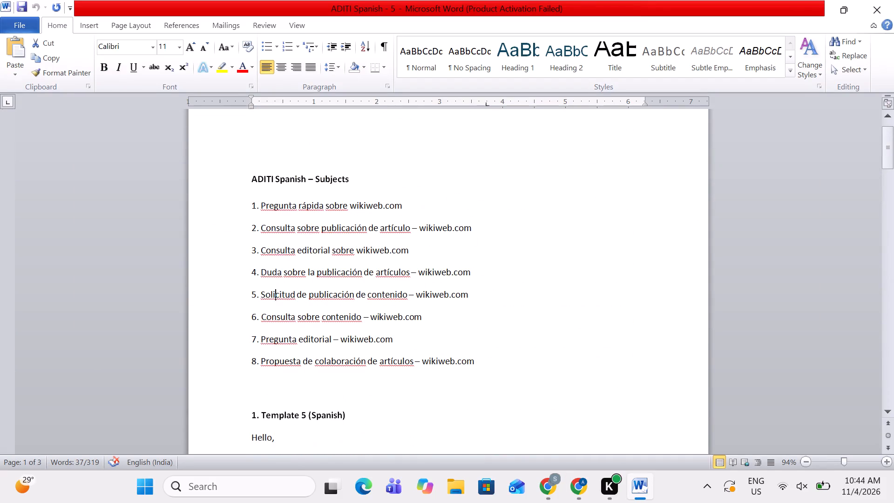
pyautogui.moveTo(275, 296); pyautogui.dragTo(455, 292)
pyautogui.hotkey('ctrl', 'c')
pyautogui.hotkey('ctrl', 'c')
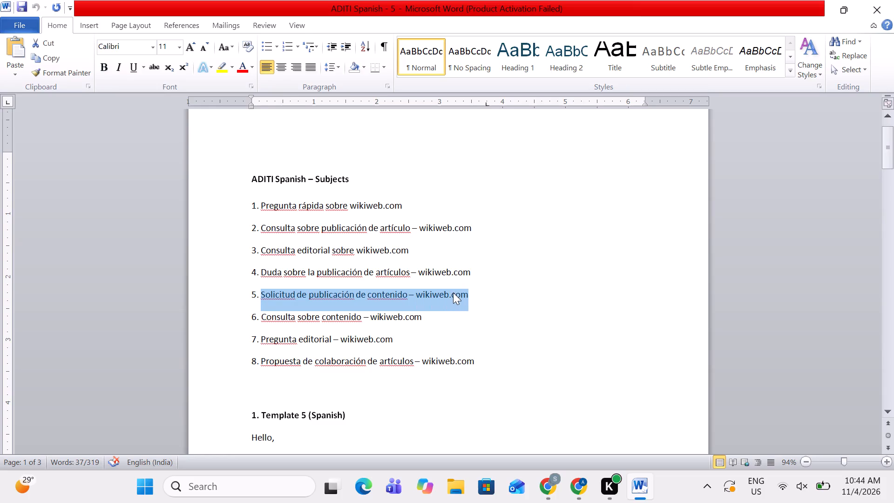
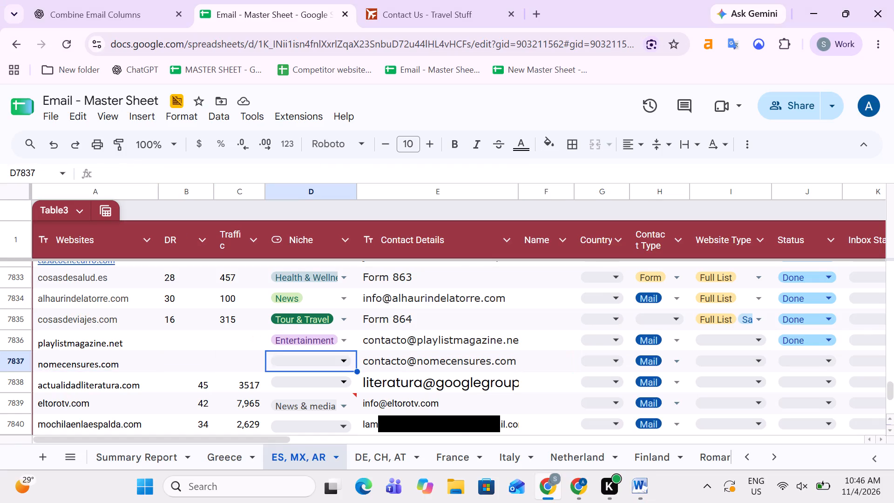
# Set the niche of nomecensures.com in row 7837 to News.
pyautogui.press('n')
pyautogui.press('Down')
pyautogui.press('Return')
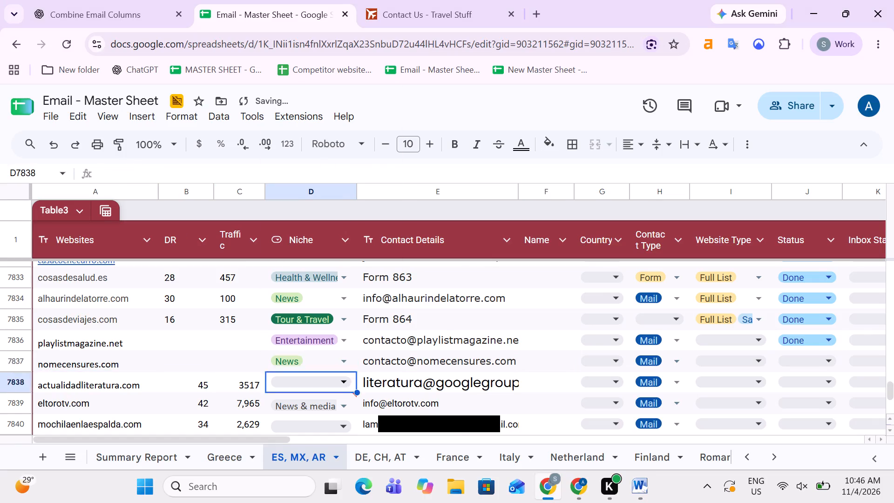
# Copy the domain nomecensures.com from the Websites column of row 7837.
pyautogui.press('Up')
pyautogui.press('Right')
pyautogui.press('Left')
pyautogui.press('Left')
pyautogui.press('Left')
pyautogui.press('Left')
pyautogui.press('Left')
pyautogui.press('Left')
pyautogui.press('Left')
pyautogui.press('Left')
pyautogui.press('Left')
pyautogui.press('Left')
pyautogui.press('Left')
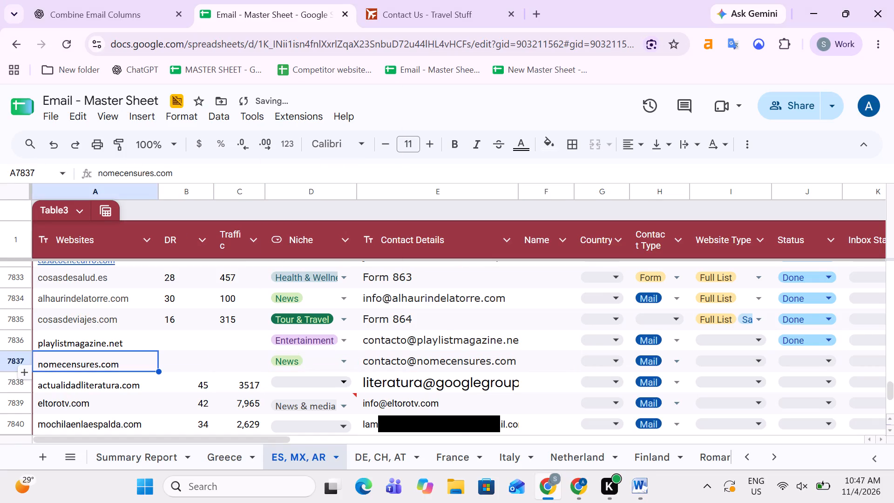
pyautogui.tripleClick(139, 172)
pyautogui.hotkey('ctrl', 'c')
pyautogui.hotkey('ctrl', 'c')
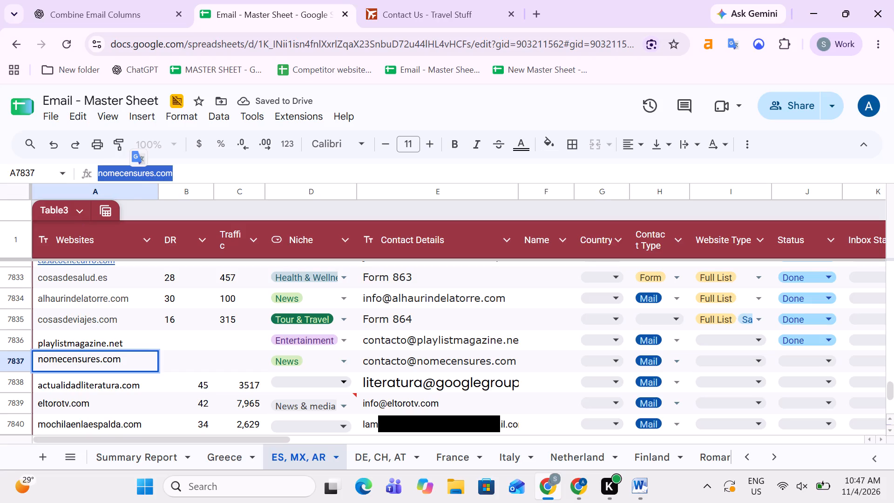
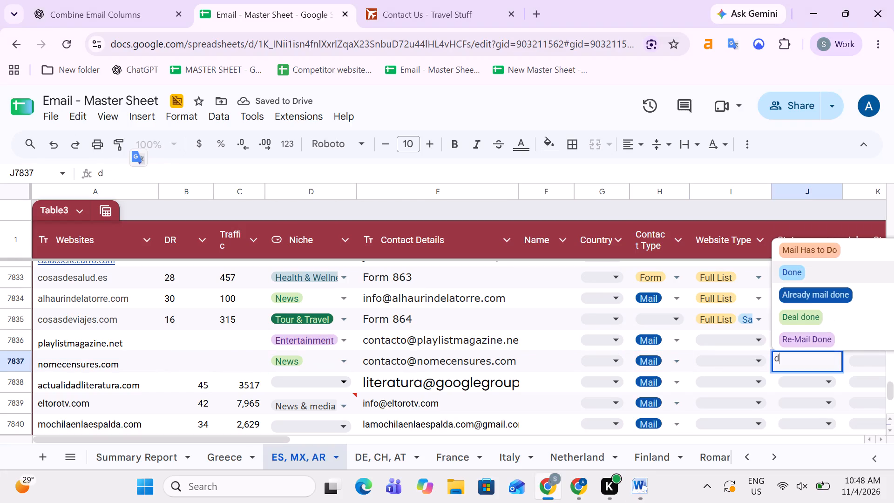
# Set the Status of nomecensures.com in row 7837 to Done and go across to its I'D entry.
pyautogui.press('Return')
pyautogui.press('Up')
pyautogui.press('Right')
pyautogui.press('Right')
pyautogui.press('Right')
# Select the contact e-mail address text in the Contact Details cell of actualidadliteratura.com, row 7838.
pyautogui.press('Left')
pyautogui.press('Left')
pyautogui.press('Left')
pyautogui.press('Left')
pyautogui.press('Left')
pyautogui.press('Left')
pyautogui.press('Left')
pyautogui.press('Left')
pyautogui.press('Left')
pyautogui.press('Left')
pyautogui.press('Left')
pyautogui.press('Left')
pyautogui.press('Left')
pyautogui.press('Left')
pyautogui.press('Left')
pyautogui.press('Left')
pyautogui.press('Left')
pyautogui.press('Left')
pyautogui.press('Left')
pyautogui.press('Left')
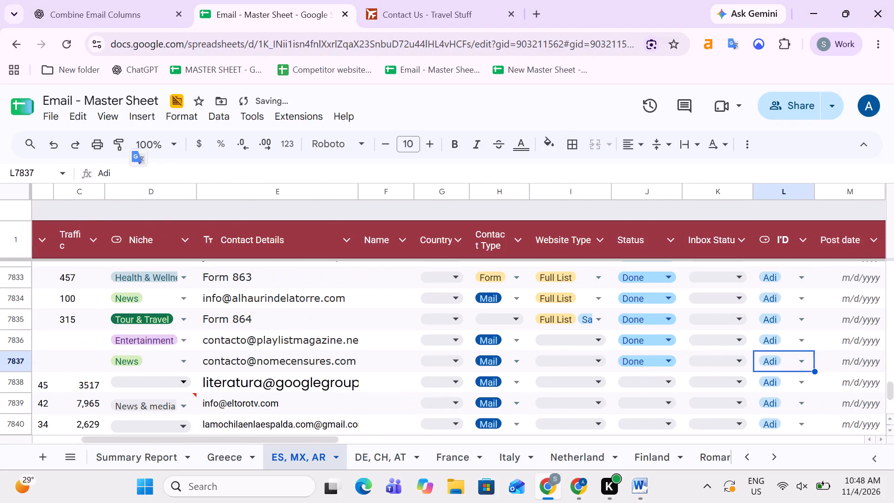
pyautogui.press('Down')
pyautogui.press('Right')
pyautogui.press('Right')
pyautogui.press('Right')
pyautogui.press('Right')
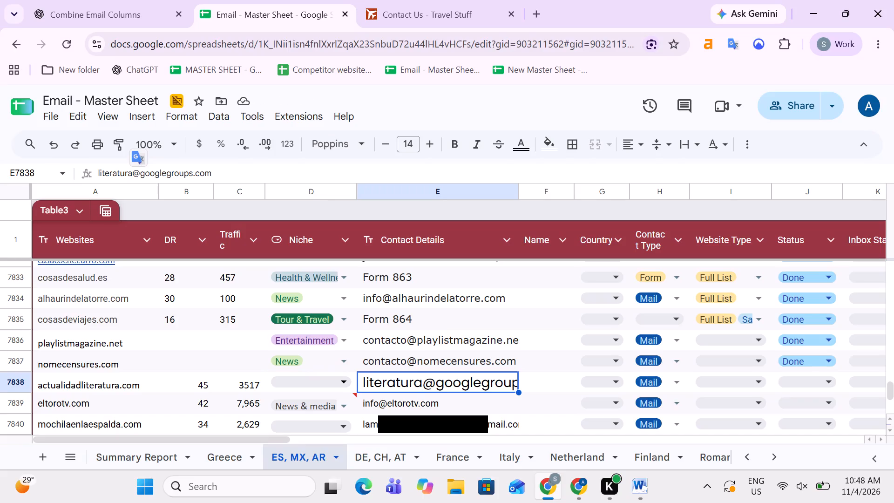
pyautogui.tripleClick(181, 174)
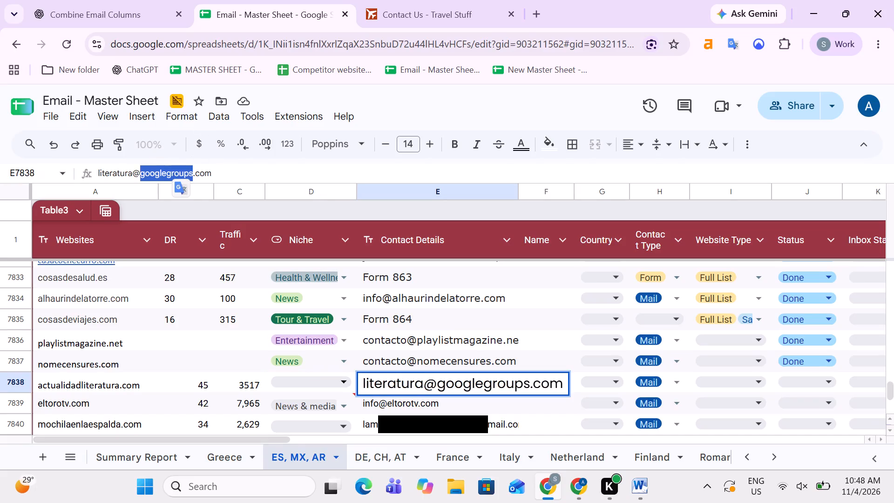
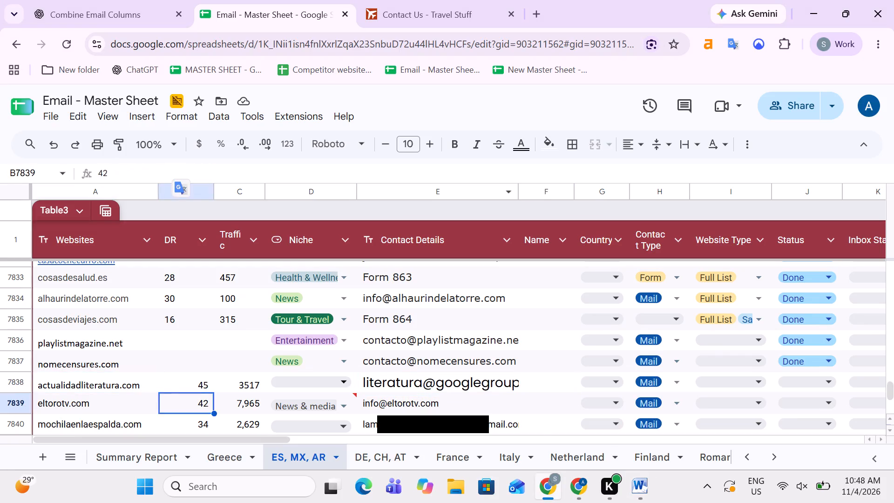
# Set the niche of actualidadliteratura.com to informational in the ES, MX, AR sheet.
pyautogui.press('Right')
pyautogui.press('Up')
pyautogui.press('Right')
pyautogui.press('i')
pyautogui.press('Down')
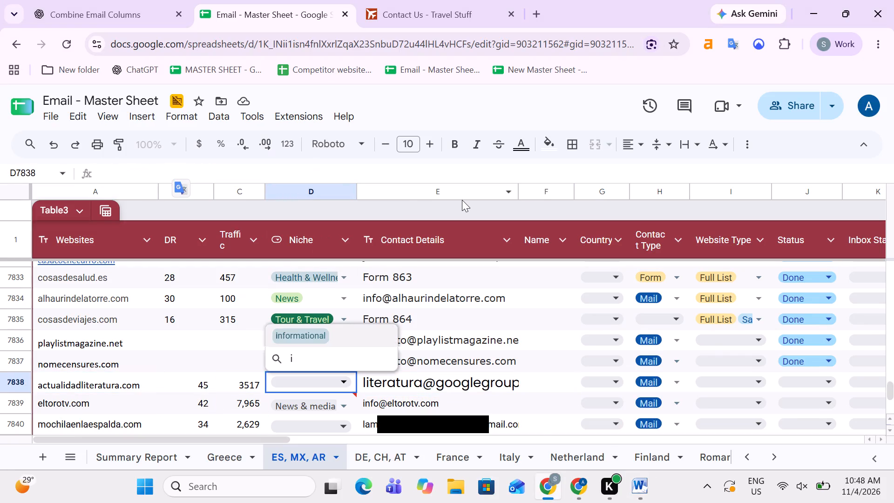
pyautogui.press('Return')
# Copy the domain text actualidadliteratura.com from its Websites cell, without any trailing character.
pyautogui.press('Up')
pyautogui.press('Right')
pyautogui.press('Left')
pyautogui.press('Left')
pyautogui.press('Left')
pyautogui.press('Left')
pyautogui.press('Left')
pyautogui.press('Left')
pyautogui.press('Left')
pyautogui.press('Left')
pyautogui.press('Left')
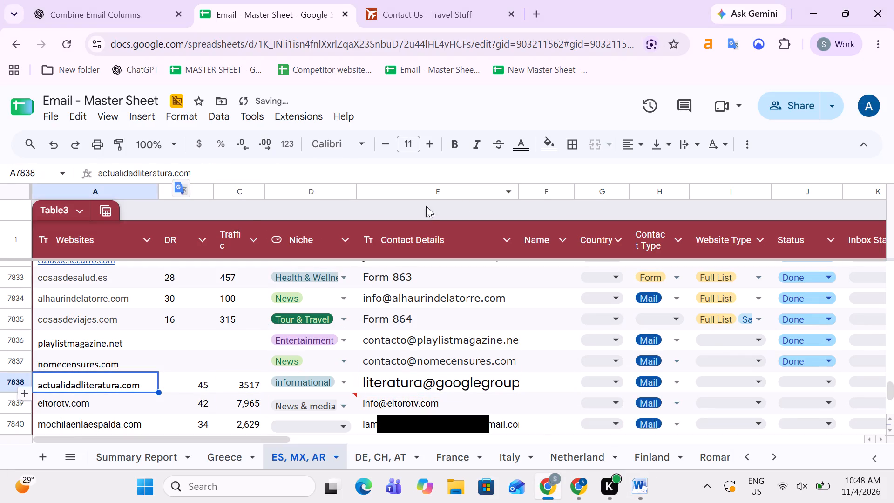
pyautogui.tripleClick(146, 172)
pyautogui.hotkey('ctrl', 'c')
pyautogui.hotkey('ctrl', 'c')
pyautogui.hotkey('ctrl', 'c')
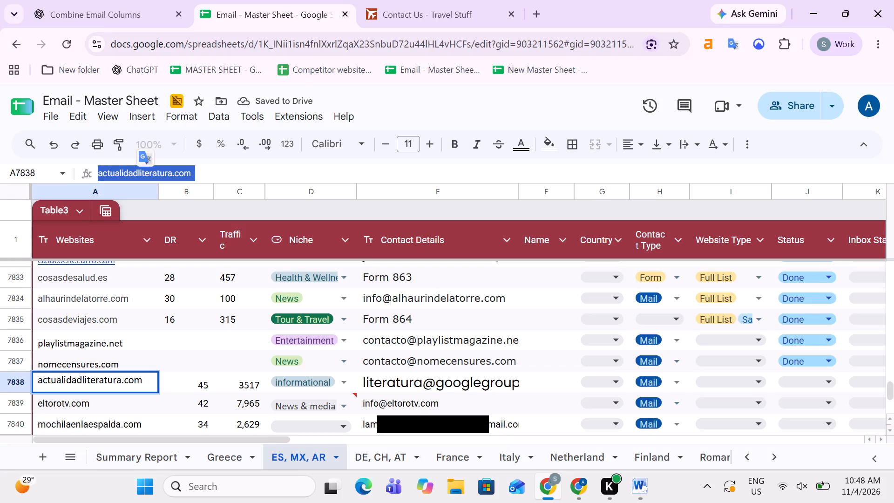
pyautogui.hotkey('shift', 'Left')
pyautogui.hotkey('ctrl', 'c')
pyautogui.hotkey('ctrl', 'c')
pyautogui.hotkey('shift', 'Left')
pyautogui.hotkey('ctrl', 'c')
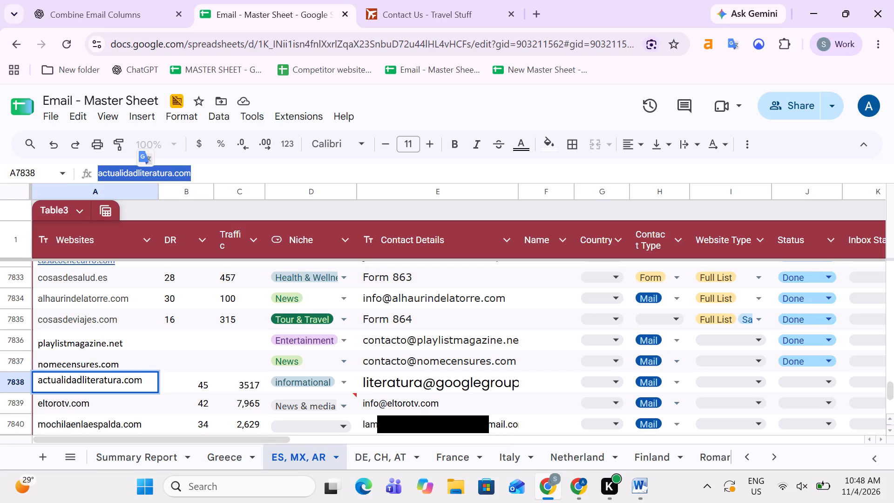
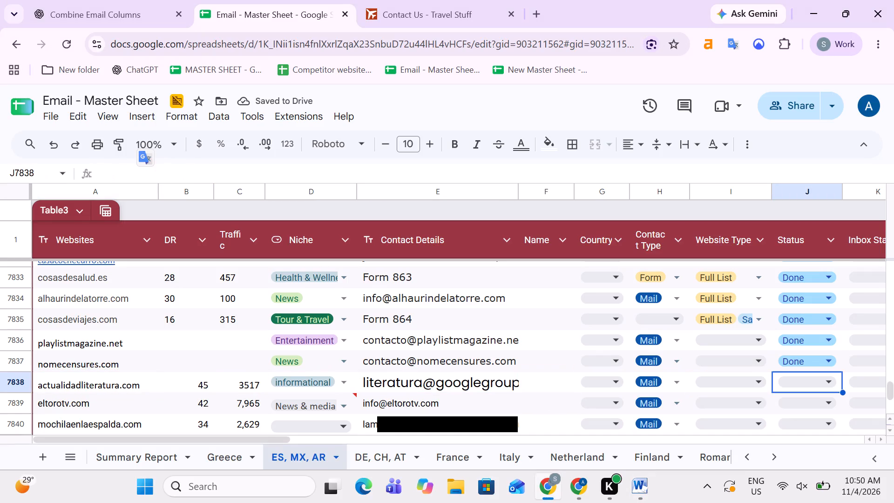
# Set the Status for actualidadliteratura.com to Done.
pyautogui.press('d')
pyautogui.press('Down')
pyautogui.press('Return')
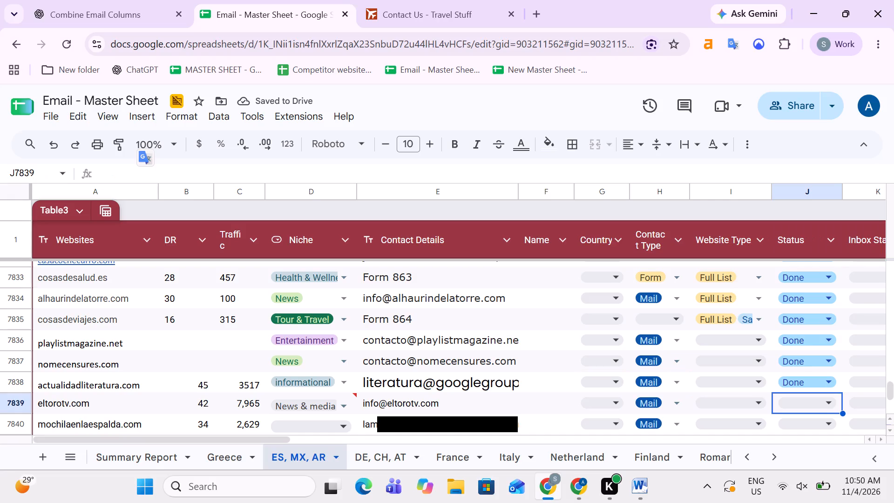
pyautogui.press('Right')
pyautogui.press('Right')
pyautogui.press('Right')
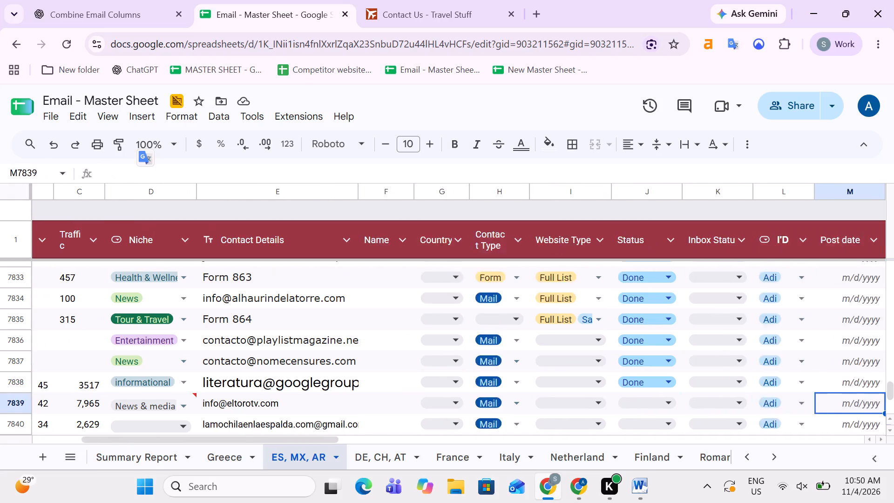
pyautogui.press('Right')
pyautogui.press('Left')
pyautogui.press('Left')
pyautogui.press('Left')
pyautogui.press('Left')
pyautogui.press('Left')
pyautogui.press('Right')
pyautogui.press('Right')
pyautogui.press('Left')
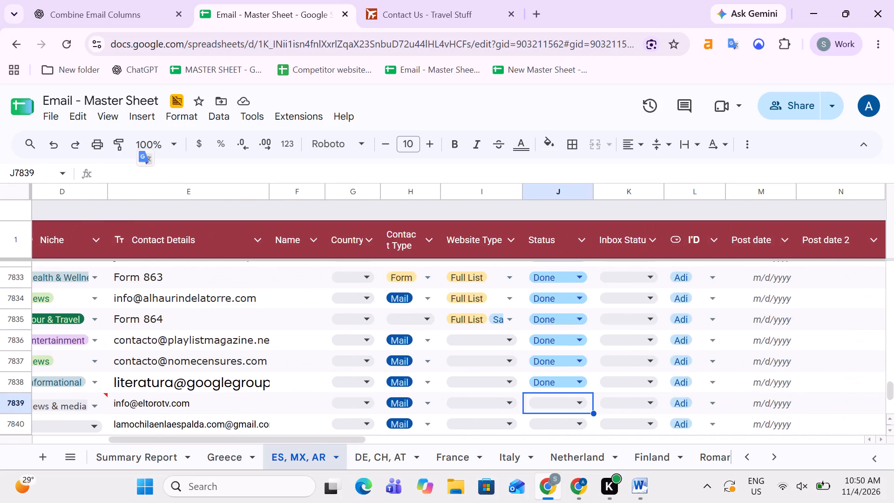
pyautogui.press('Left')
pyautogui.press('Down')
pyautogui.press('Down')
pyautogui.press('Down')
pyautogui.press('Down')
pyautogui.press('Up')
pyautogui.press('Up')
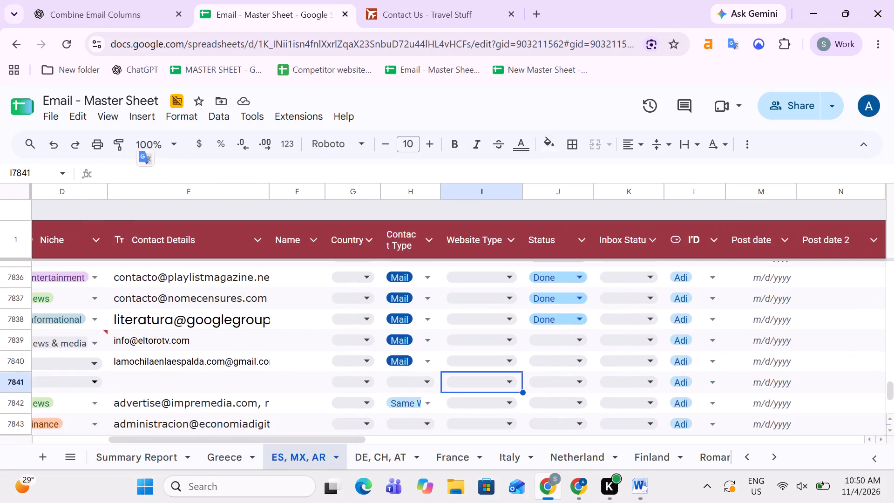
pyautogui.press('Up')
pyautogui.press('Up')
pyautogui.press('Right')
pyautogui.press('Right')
# Set the Niche for eltorotv.com to News.
pyautogui.press('Left')
pyautogui.press('Left')
pyautogui.press('Left')
pyautogui.press('Left')
pyautogui.press('Left')
pyautogui.press('Left')
pyautogui.press('Left')
pyautogui.press('Left')
pyautogui.press('Left')
pyautogui.press('Left')
pyautogui.press('Left')
pyautogui.press('Left')
pyautogui.press('Left')
pyautogui.press('Left')
pyautogui.press('Left')
pyautogui.press('Left')
pyautogui.press('Left')
pyautogui.press('Left')
pyautogui.press('Left')
pyautogui.press('Left')
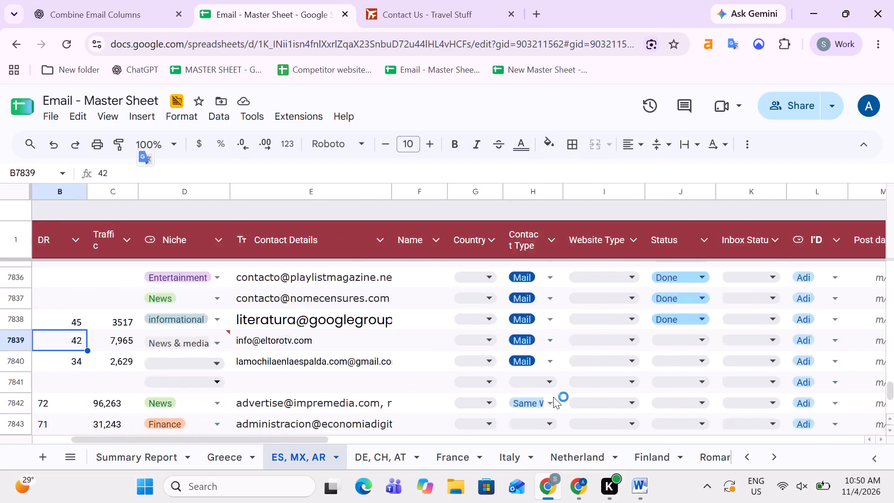
pyautogui.press('Right')
pyautogui.press('Right')
pyautogui.press('Right')
pyautogui.press('Right')
pyautogui.press('Left')
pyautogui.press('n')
pyautogui.press('Down')
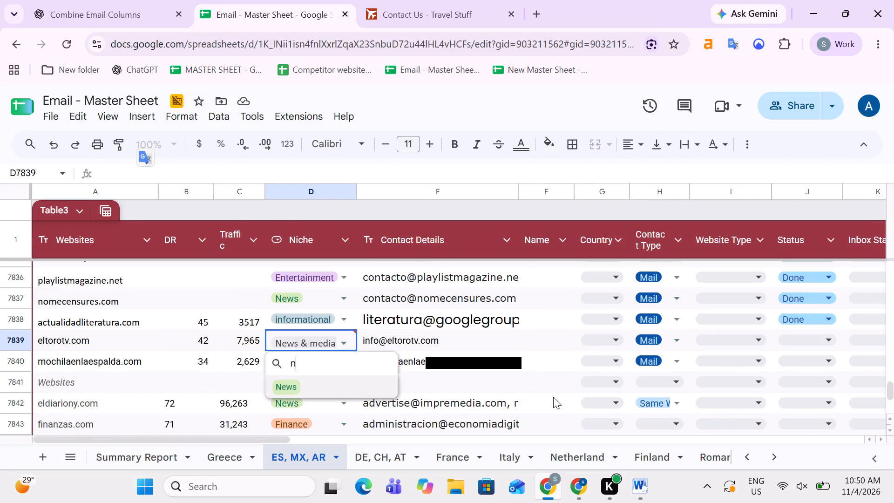
pyautogui.press('Return')
# Copy the contact e-mail address from the Contact Details of eltorotv.com.
pyautogui.press('Up')
pyautogui.press('Right')
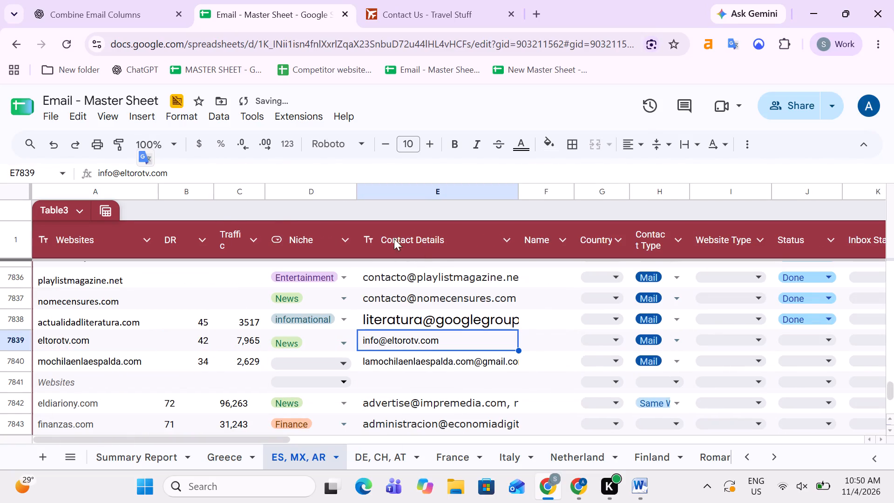
pyautogui.tripleClick(156, 173)
pyautogui.hotkey('ctrl', 'c')
pyautogui.hotkey('ctrl', 'c')
pyautogui.hotkey('ctrl', 'c')
pyautogui.hotkey('ctrl', 'c')
pyautogui.hotkey('ctrl', 'c')
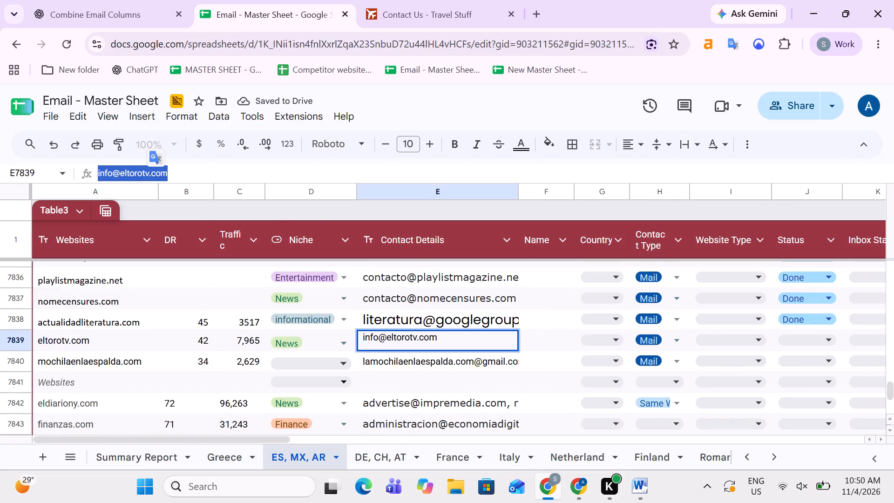
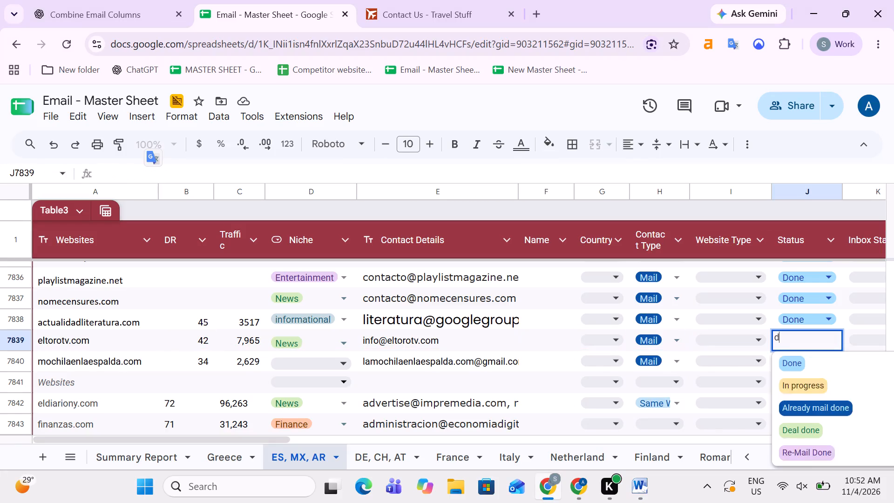
# Set the Status of the eltorotv.com row to Done.
pyautogui.press('Return')
pyautogui.press('Up')
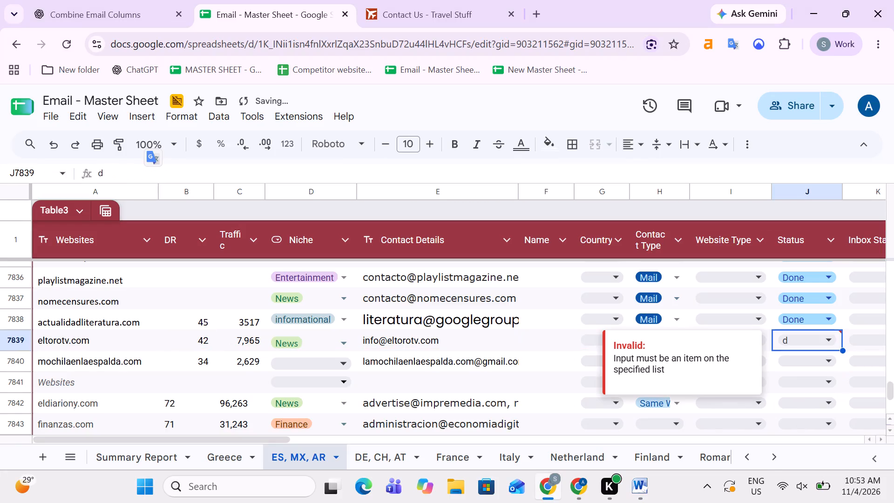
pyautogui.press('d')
pyautogui.press('Down')
pyautogui.press('Return')
pyautogui.press('Up')
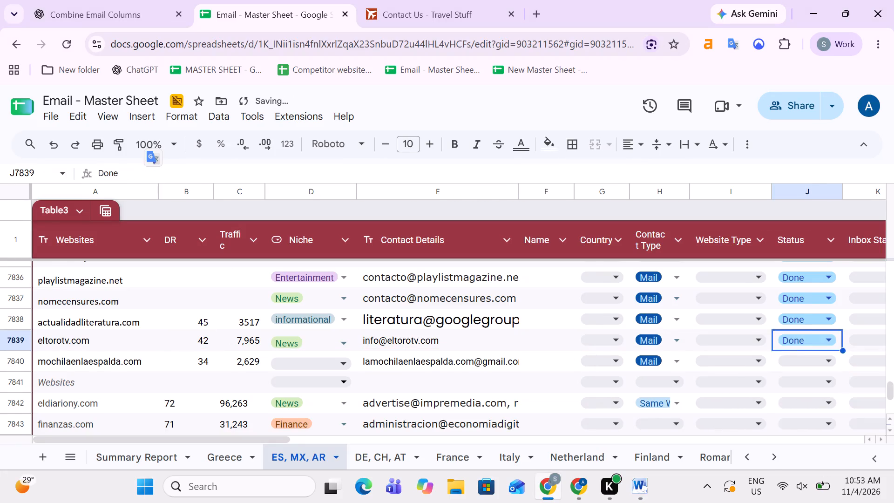
# Copy the contact email address from the Contact Details cell of the mochilaenlaespalda.com row.
pyautogui.press('Right')
pyautogui.press('Right')
pyautogui.press('Right')
pyautogui.press('Left')
pyautogui.press('Left')
pyautogui.press('Left')
pyautogui.press('Left')
pyautogui.press('Left')
pyautogui.press('Left')
pyautogui.press('Left')
pyautogui.press('Left')
pyautogui.press('Left')
pyautogui.press('Left')
pyautogui.press('Left')
pyautogui.press('Left')
pyautogui.press('Left')
pyautogui.press('Left')
pyautogui.press('Left')
pyautogui.press('Left')
pyautogui.press('Left')
pyautogui.press('Left')
pyautogui.press('Left')
pyautogui.press('Left')
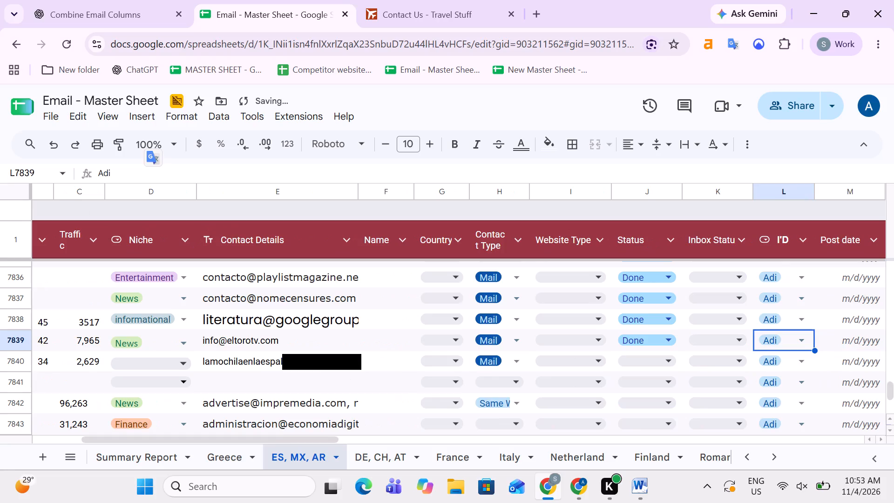
pyautogui.press('Down')
pyautogui.press('Right')
pyautogui.press('Right')
pyautogui.press('Right')
pyautogui.press('Right')
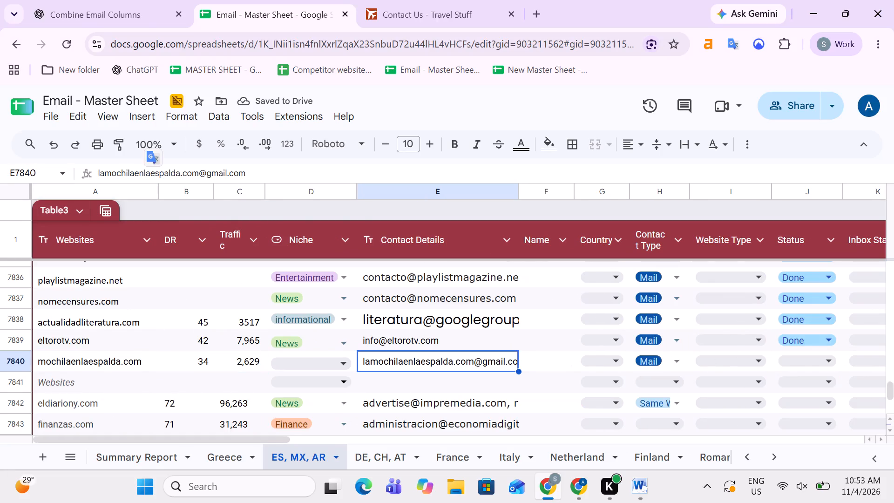
pyautogui.tripleClick(216, 172)
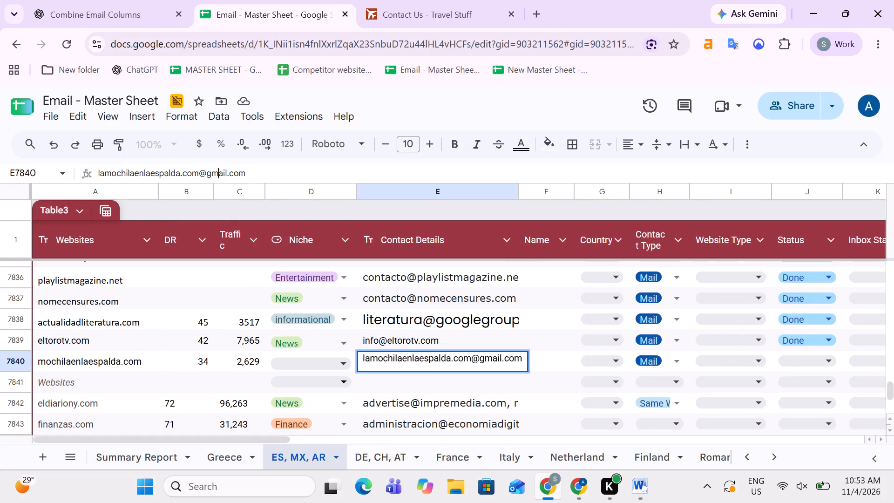
pyautogui.hotkey('ctrl', 'c')
pyautogui.hotkey('ctrl', 'c')
pyautogui.hotkey('ctrl', 'c')
pyautogui.hotkey('ctrl', 'c')
pyautogui.hotkey('ctrl', 'c')
pyautogui.hotkey('ctrl', 'c')
pyautogui.hotkey('ctrl', 'c')
pyautogui.hotkey('ctrl', 'c')
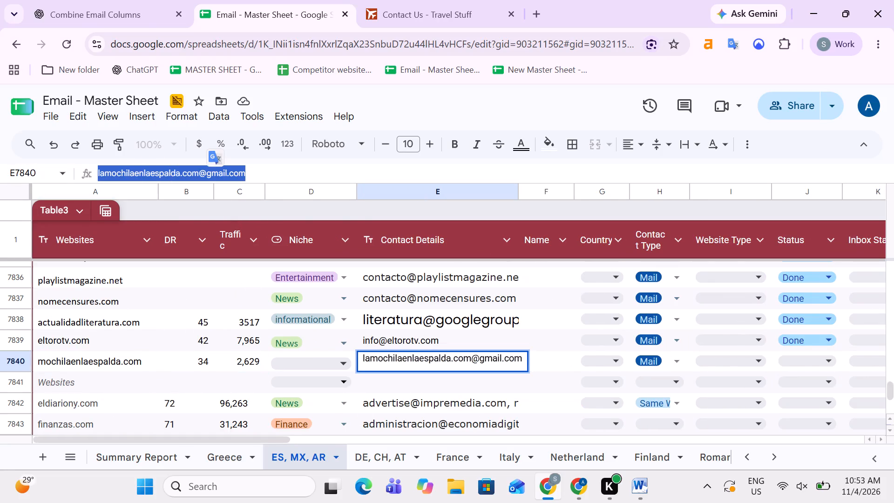
pyautogui.hotkey('ctrl', 'c')
pyautogui.hotkey('alt', 'Tab')
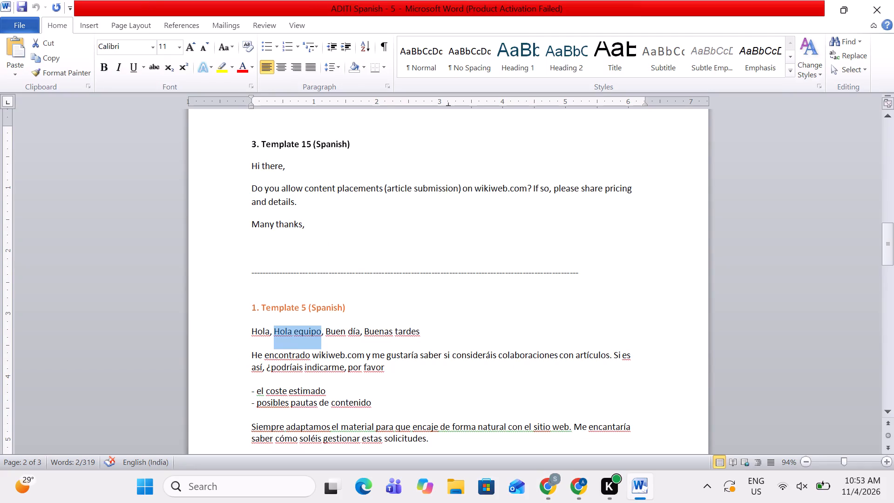
pyautogui.hotkey('alt', 'Tab')
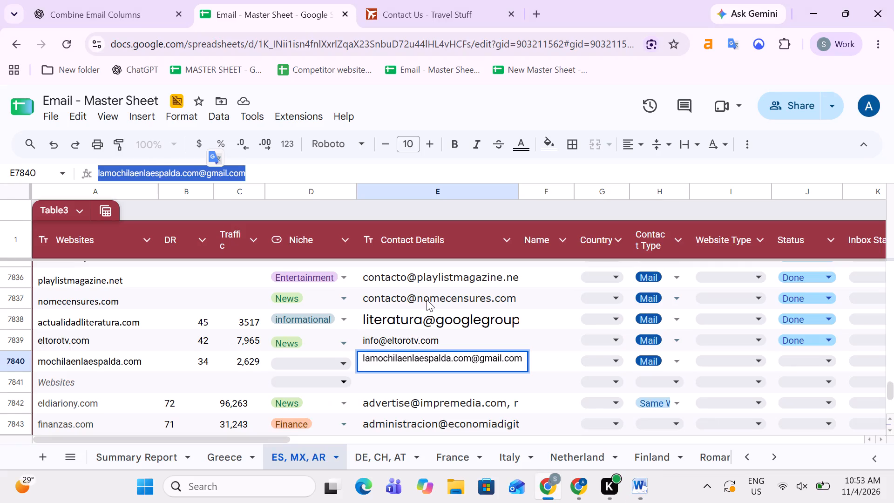
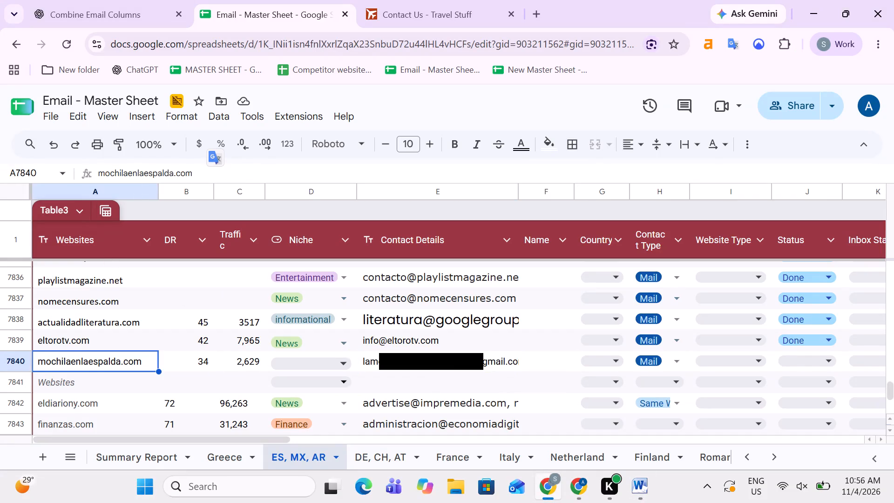
# Copy the website name mochilaenlaespalda.com from row 7840 of the ES, MX, AR sheet.
pyautogui.tripleClick(151, 173)
pyautogui.hotkey('ctrl', 'c')
pyautogui.hotkey('ctrl', 'c')
pyautogui.hotkey('ctrl', 'c')
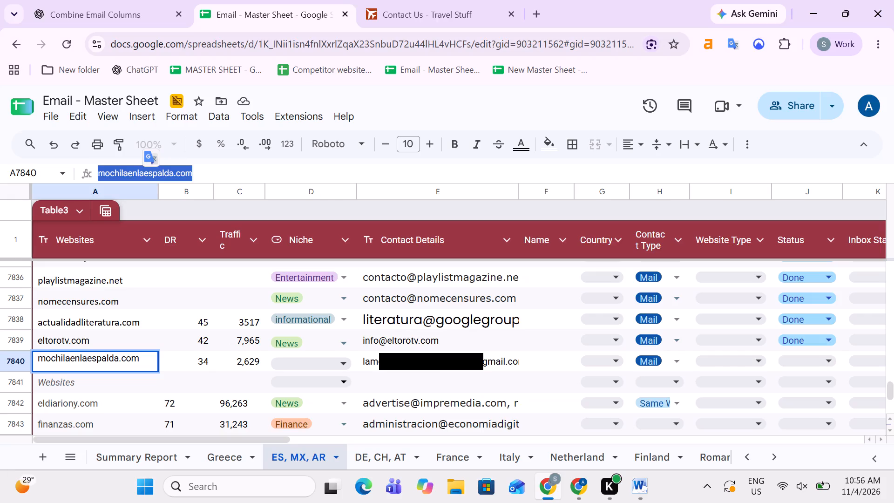
pyautogui.hotkey('ctrl', 'c')
pyautogui.hotkey('ctrl', 'c')
pyautogui.hotkey('ctrl', 'c')
pyautogui.hotkey('ctrl', 'c')
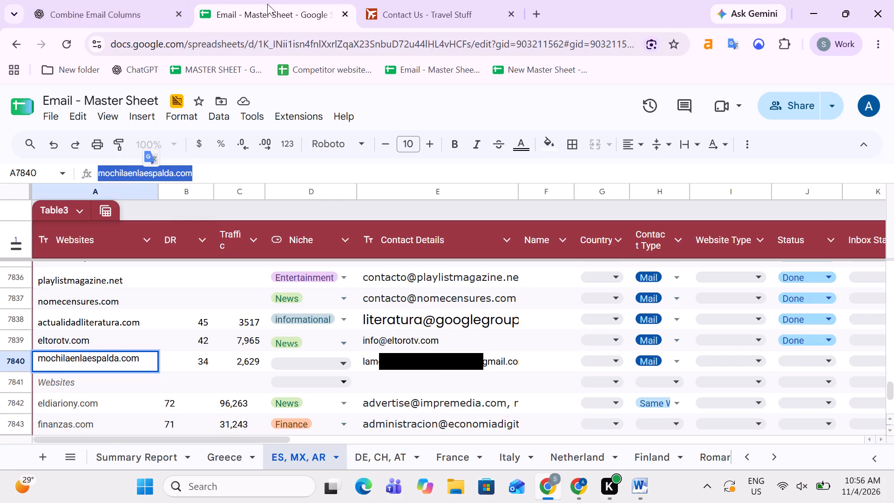
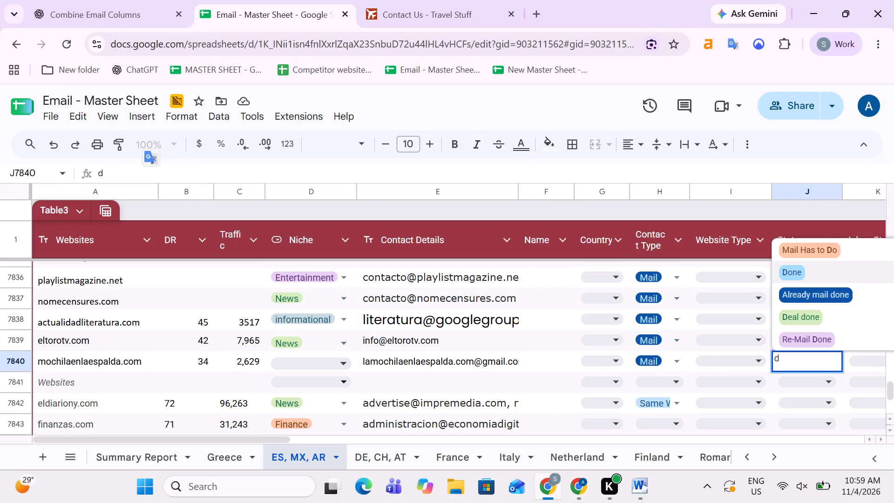
# Review the Status, Inbox Status, I'D, post date and Notes entries of the recently processed rows around 7829 to 7841.
pyautogui.press('Up')
pyautogui.press('Right')
pyautogui.press('Right')
pyautogui.press('Right')
pyautogui.press('Right')
pyautogui.press('Right')
pyautogui.press('Right')
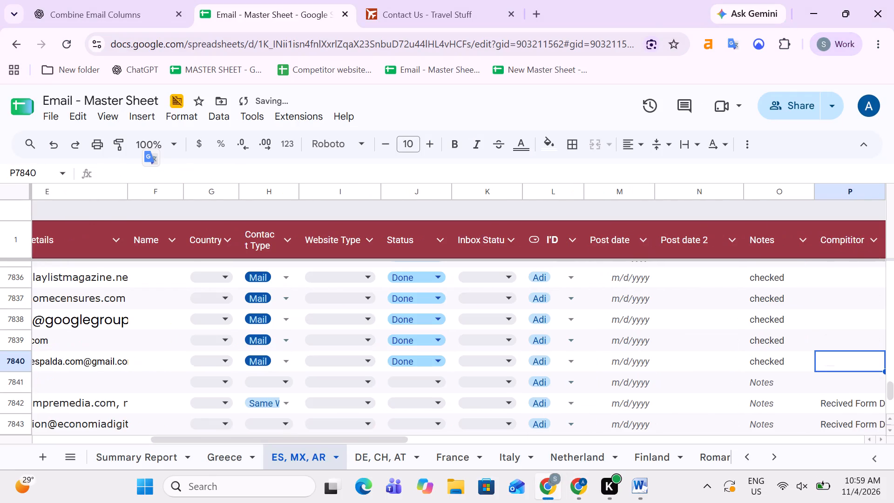
pyautogui.press('Left')
pyautogui.press('Left')
pyautogui.press('Right')
pyautogui.press('Left')
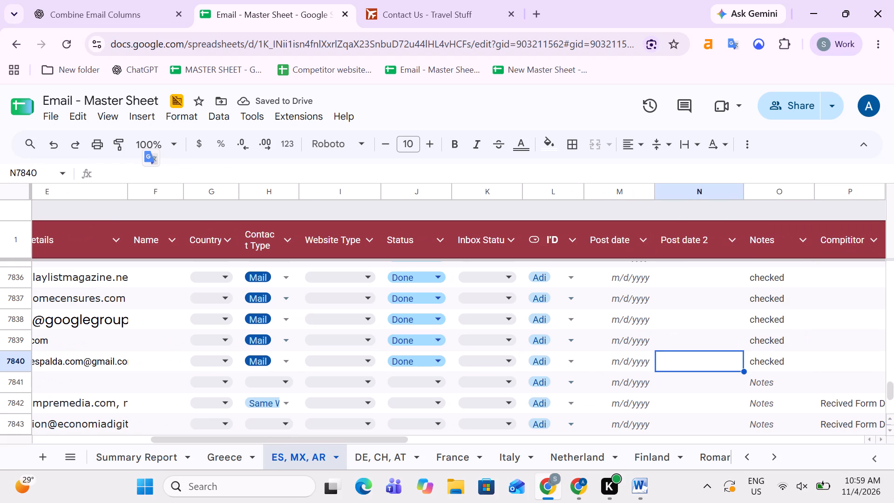
pyautogui.press('Left')
pyautogui.hotkey('ctrl', 'Up')
pyautogui.press('Down')
pyautogui.press('Left')
pyautogui.press('Left')
pyautogui.press('Up')
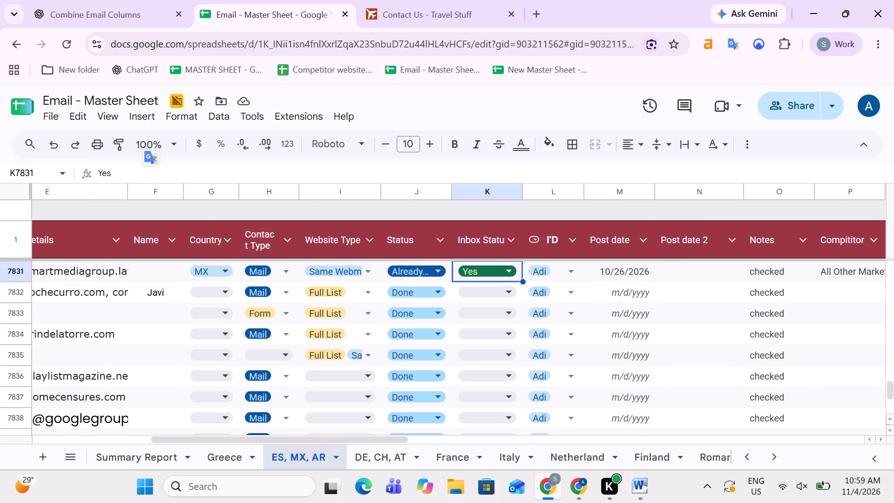
pyautogui.press('Up')
pyautogui.press('Up')
pyautogui.press('Down')
pyautogui.press('Down')
pyautogui.press('Down')
pyautogui.press('Right')
pyautogui.press('Right')
pyautogui.press('Left')
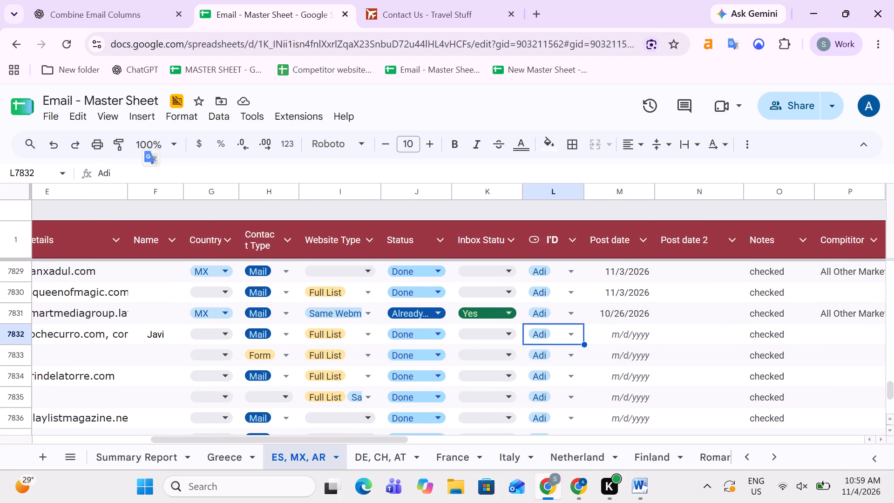
pyautogui.press('Left')
pyautogui.press('Left')
pyautogui.hotkey('ctrl', 'shift', 'Down')
pyautogui.press('Down')
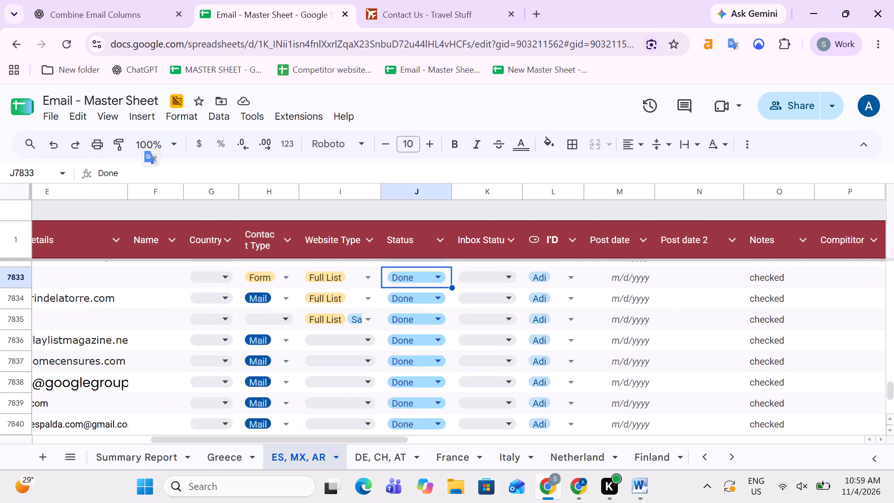
pyautogui.hotkey('ctrl', 'Down')
pyautogui.press('Down')
pyautogui.press('Down')
pyautogui.press('Down')
pyautogui.press('Down')
pyautogui.press('Up')
pyautogui.press('Up')
pyautogui.press('Up')
# Select the domain impremedia.com within the contact details of the eldiariony.com row.
pyautogui.press('Right')
pyautogui.press('Left')
pyautogui.press('Left')
pyautogui.press('Left')
pyautogui.press('Left')
pyautogui.press('Left')
pyautogui.press('Left')
pyautogui.press('Left')
pyautogui.press('Left')
pyautogui.press('Left')
pyautogui.press('Left')
pyautogui.press('Left')
pyautogui.press('Left')
pyautogui.press('Left')
pyautogui.press('Left')
pyautogui.press('Left')
pyautogui.press('Left')
pyautogui.press('Left')
pyautogui.press('Left')
pyautogui.press('Left')
pyautogui.press('Left')
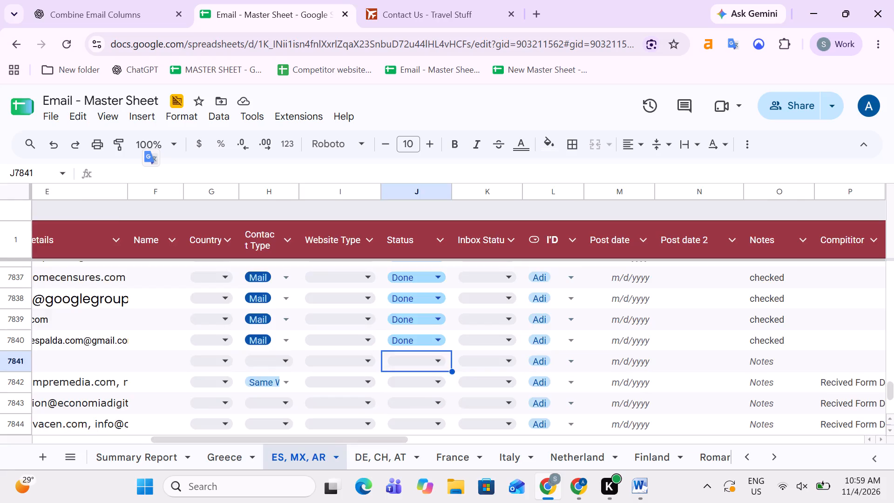
pyautogui.press('Right')
pyautogui.press('Right')
pyautogui.press('Right')
pyautogui.press('Right')
pyautogui.press('Right')
pyautogui.press('Down')
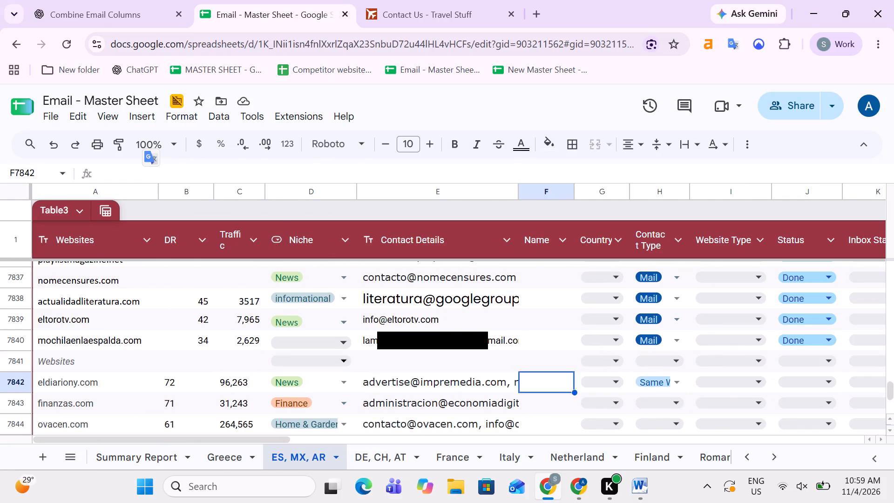
pyautogui.press('Left')
pyautogui.press('Left')
pyautogui.press('Left')
pyautogui.press('Left')
pyautogui.press('Left')
pyautogui.press('Left')
pyautogui.press('Left')
pyautogui.press('Left')
pyautogui.press('Left')
pyautogui.press('Left')
pyautogui.press('Left')
pyautogui.press('Left')
pyautogui.press('Left')
pyautogui.press('Right')
pyautogui.press('Right')
pyautogui.press('Right')
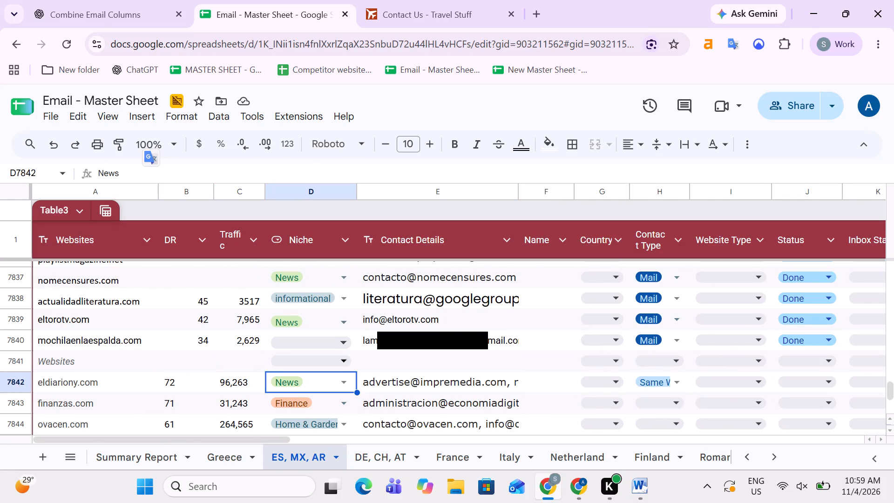
pyautogui.press('Right')
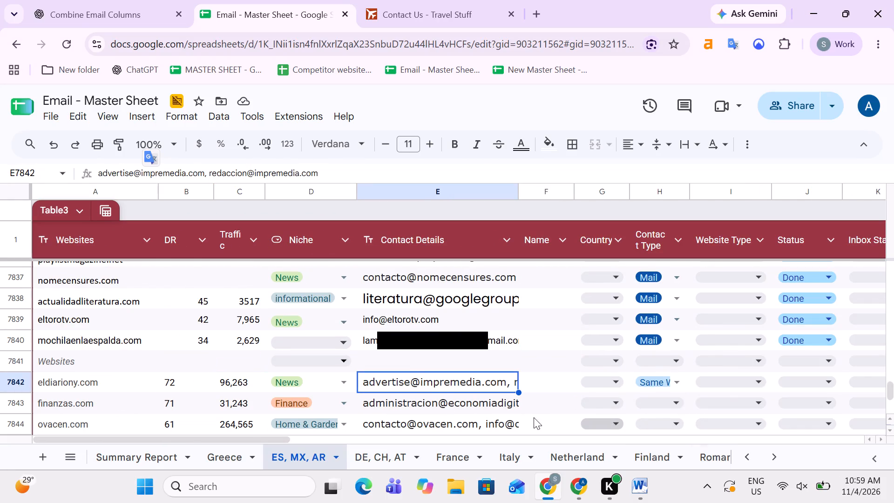
pyautogui.click(191, 172)
pyautogui.moveTo(191, 172); pyautogui.dragTo(164, 172)
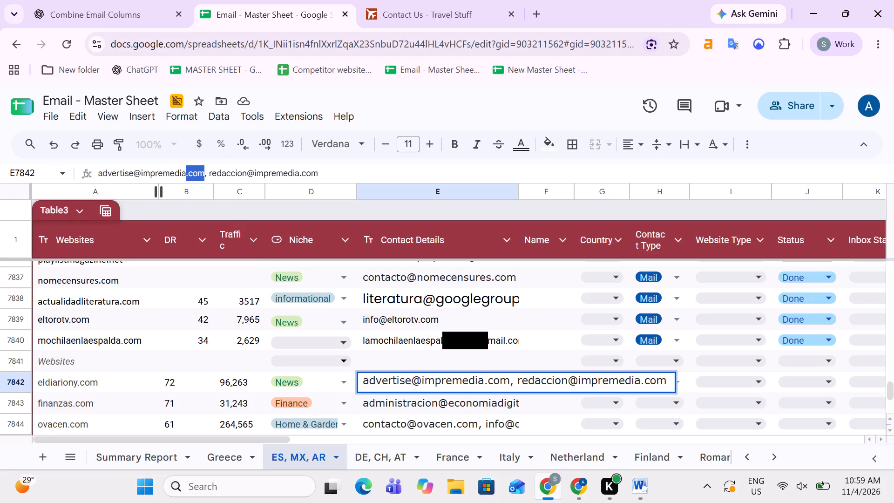
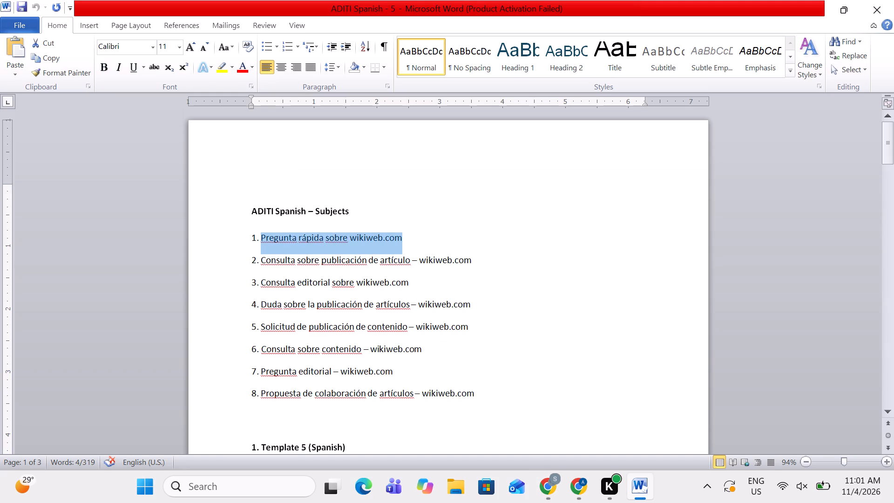
# Copy subject 8, "Propuesta de colaboración de artículos – wikiweb.com", from the ADITI Spanish subjects list in the Word document.
pyautogui.click(279, 326)
pyautogui.click(278, 394)
pyautogui.moveTo(278, 394); pyautogui.dragTo(320, 393)
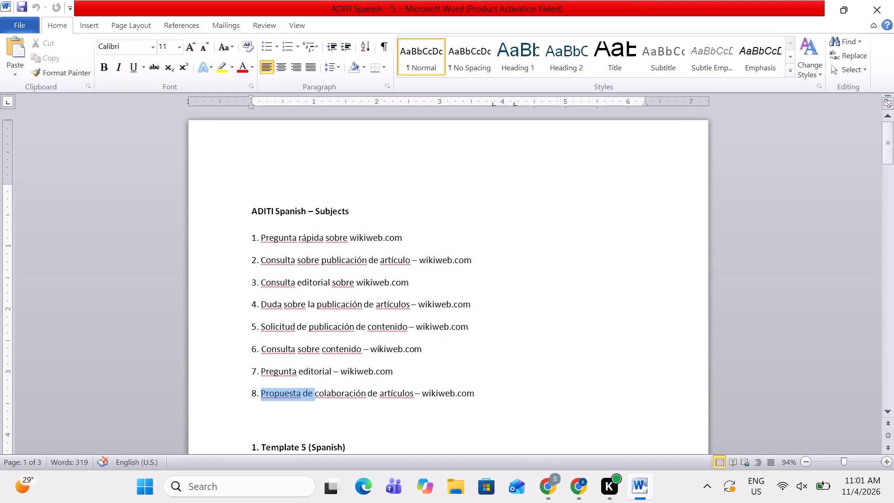
pyautogui.moveTo(320, 393); pyautogui.dragTo(462, 390)
pyautogui.hotkey('ctrl', 'c')
pyautogui.hotkey('ctrl', 'c')
pyautogui.hotkey('ctrl', 'c')
pyautogui.hotkey('ctrl', 'c')
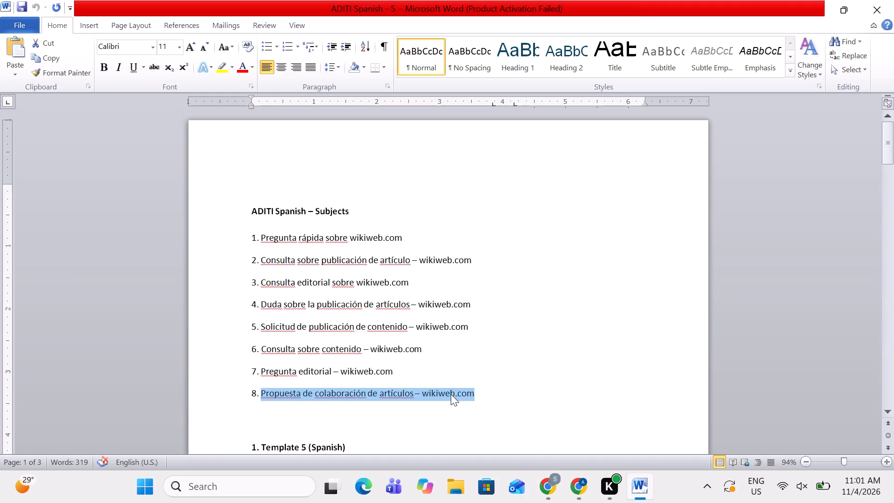
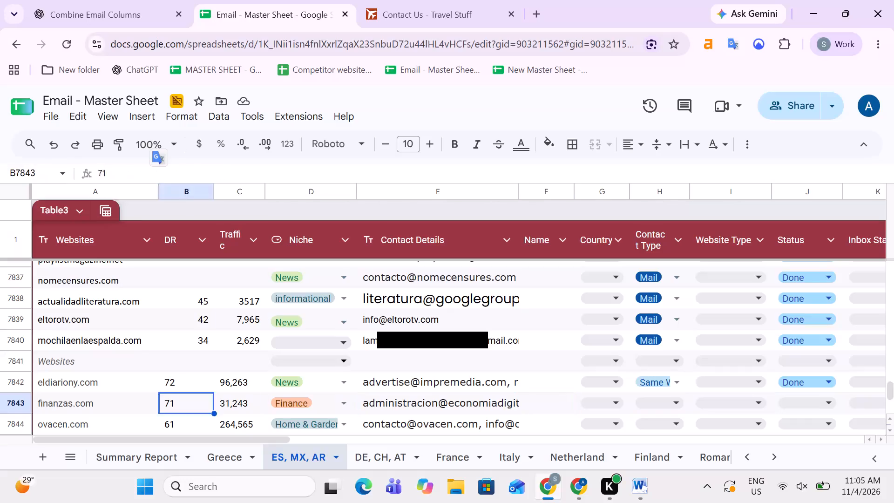
# Select the Contact Details cell of the finanzas.com row in the ES, MX, AR sheet.
pyautogui.press('Right')
pyautogui.press('Right')
pyautogui.press('Right')
pyautogui.press('Right')
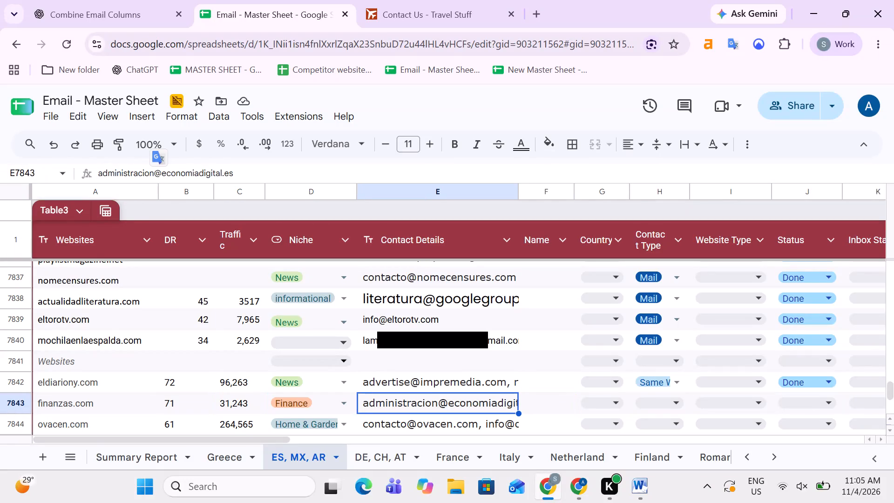
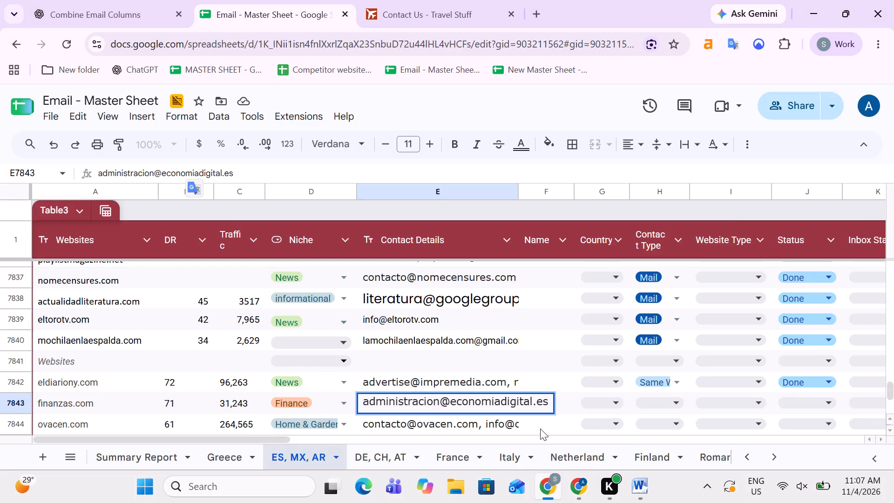
# Copy the fourth Spanish subject line, "Duda sobre la publicación de artículos – wikiweb.com", from the subjects list in the Word document.
pyautogui.click(528, 421)
pyautogui.press('Up')
pyautogui.press('Left')
pyautogui.hotkey('alt', 'Tab')
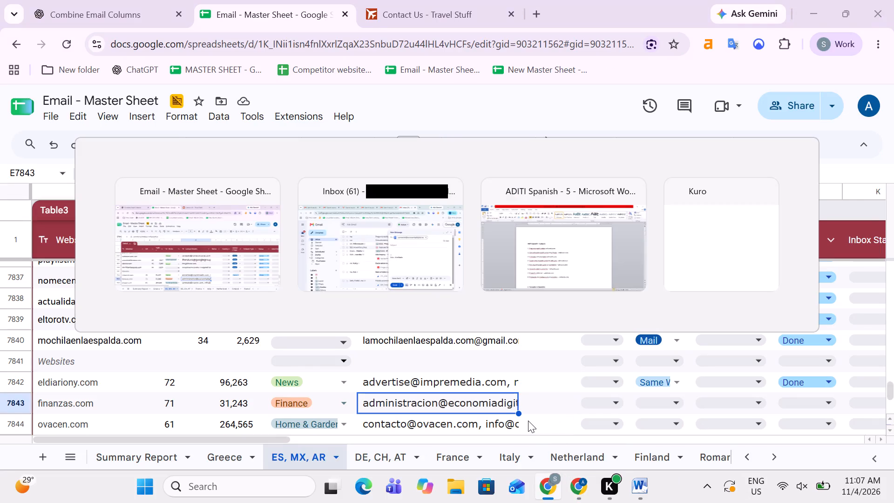
pyautogui.hotkey('alt', 'Tab')
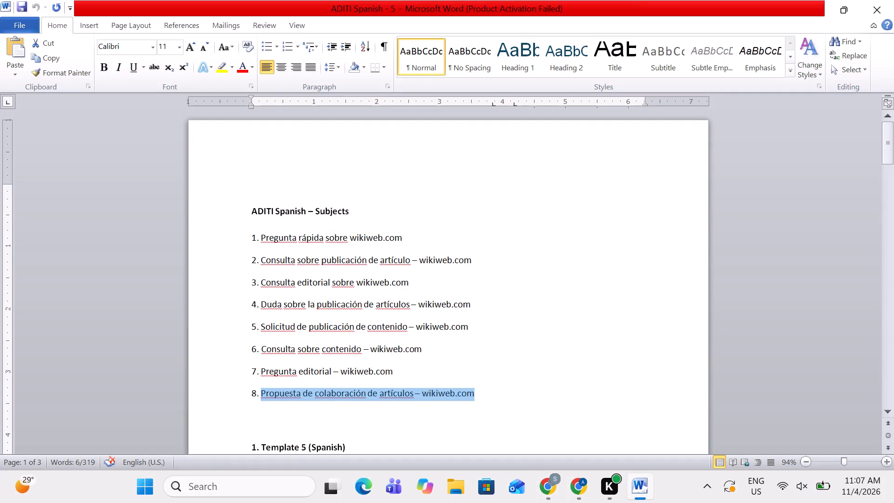
pyautogui.click(266, 306)
pyautogui.moveTo(266, 306); pyautogui.dragTo(459, 303)
pyautogui.hotkey('ctrl', 'c')
pyautogui.hotkey('ctrl', 'c')
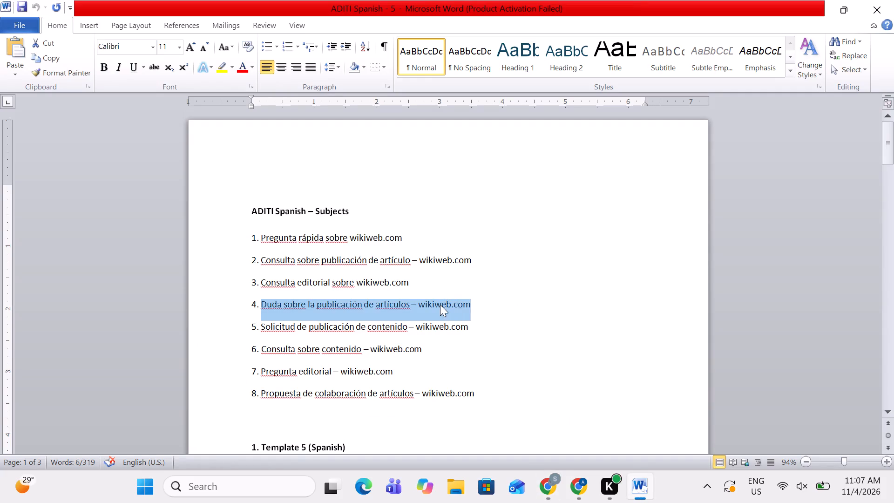
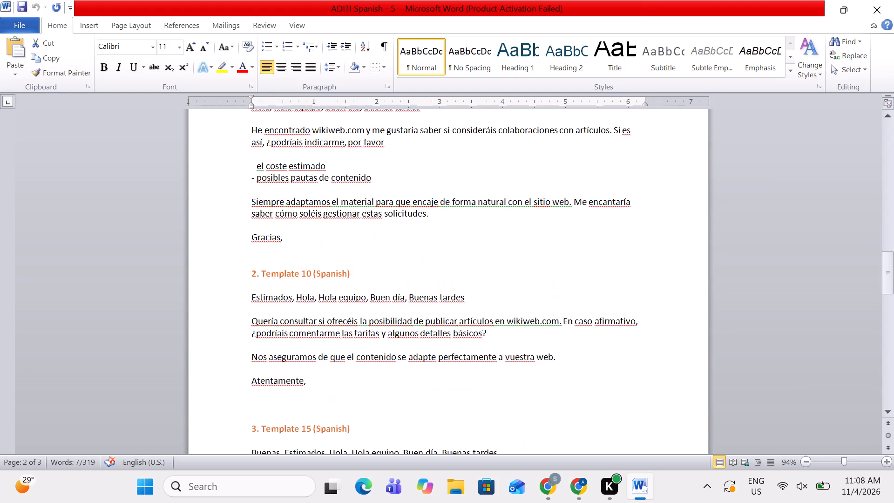
# Select the word "Buen" in the greeting line of Template 10 (Spanish).
pyautogui.click(380, 299)
pyautogui.moveTo(380, 299); pyautogui.dragTo(393, 299)
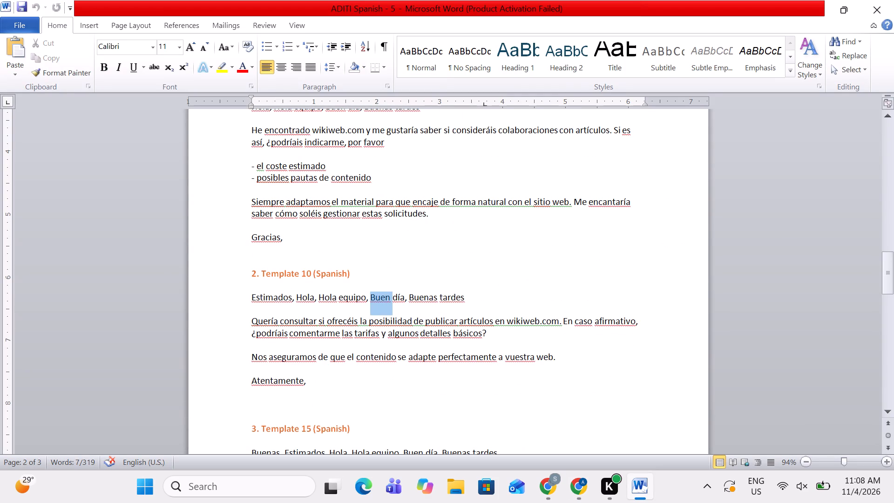
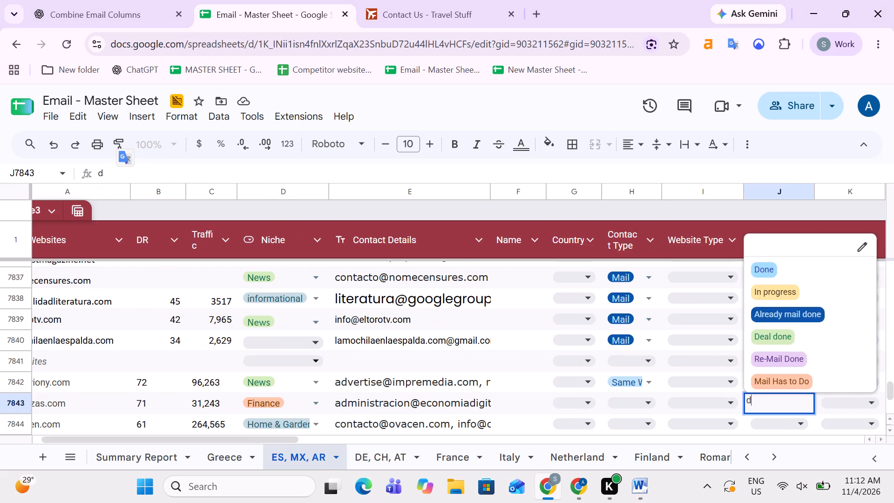
# Set the Status of the finanzas.com row to Done.
pyautogui.press('Down')
pyautogui.press('Return')
# Open the Contact Details of the ovacen.com row for editing and select the domain text in its first address.
pyautogui.press('Up')
pyautogui.press('Right')
pyautogui.press('Right')
pyautogui.press('Right')
pyautogui.press('Down')
pyautogui.press('Left')
pyautogui.press('Left')
pyautogui.press('Left')
pyautogui.press('Left')
pyautogui.press('Left')
pyautogui.press('Left')
pyautogui.press('Left')
pyautogui.press('Left')
pyautogui.press('Left')
pyautogui.press('Left')
pyautogui.press('Left')
pyautogui.press('Left')
pyautogui.press('Left')
pyautogui.press('Left')
pyautogui.press('Left')
pyautogui.press('Left')
pyautogui.press('Left')
pyautogui.press('Left')
pyautogui.press('Left')
pyautogui.press('Left')
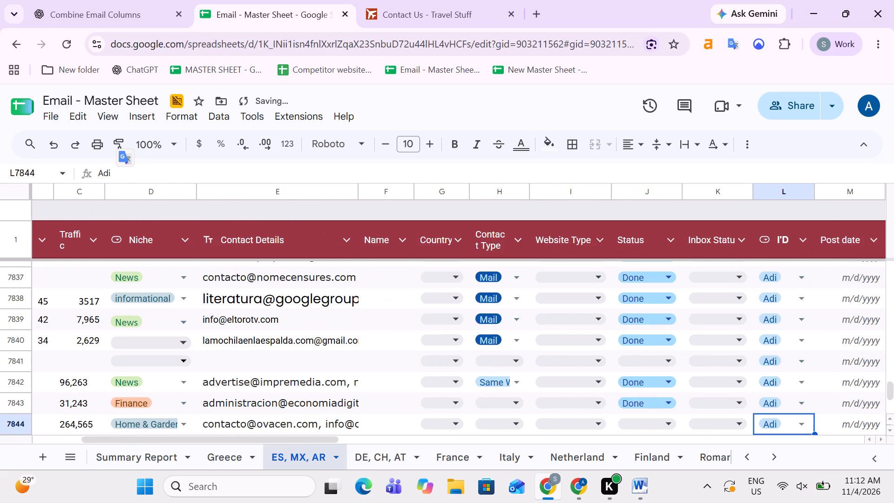
pyautogui.press('Right')
pyautogui.press('Right')
pyautogui.press('Right')
pyautogui.press('Right')
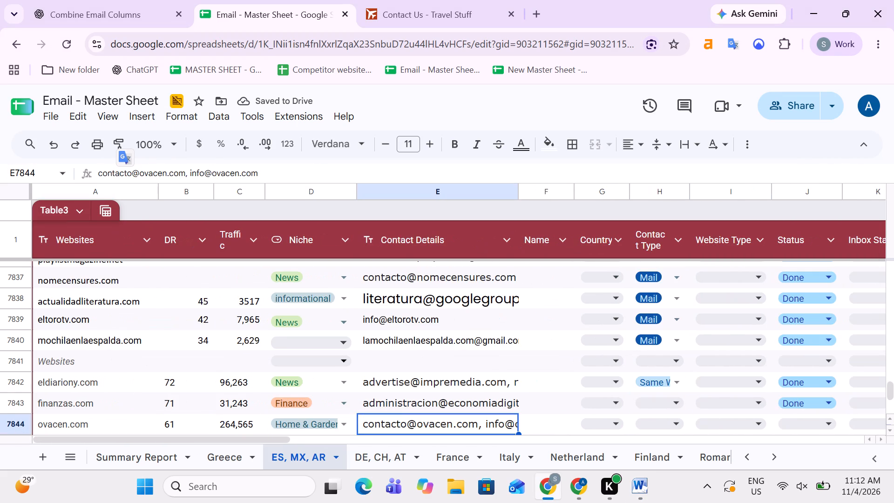
pyautogui.click(177, 174)
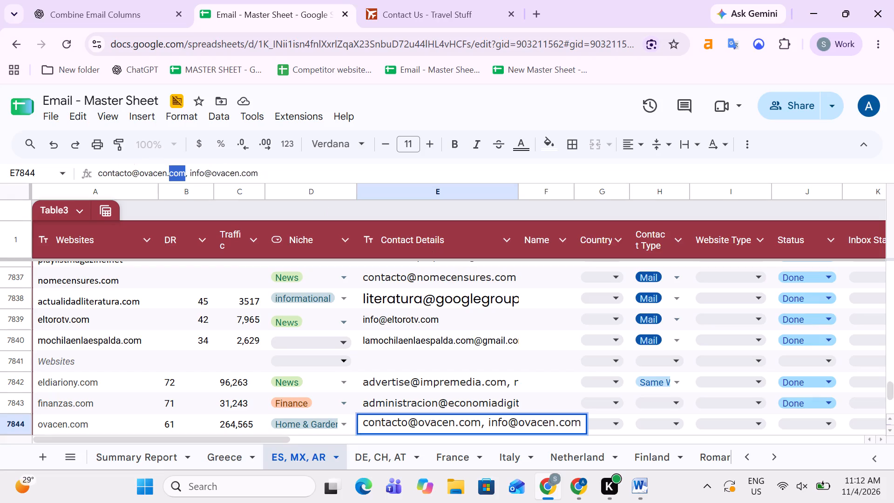
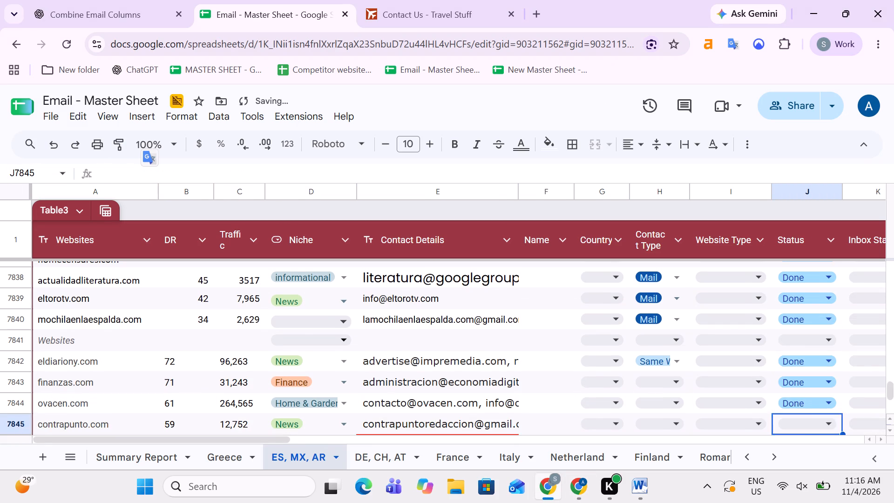
# Select the contact email address text in the Contact Details cell of the contrapunto.com row.
pyautogui.press('Right')
pyautogui.press('Left')
pyautogui.press('Left')
pyautogui.press('Left')
pyautogui.press('Left')
pyautogui.press('Left')
pyautogui.press('Left')
pyautogui.press('Left')
pyautogui.press('Left')
pyautogui.press('Left')
pyautogui.press('Left')
pyautogui.press('Left')
pyautogui.press('Left')
pyautogui.press('Left')
pyautogui.press('Left')
pyautogui.press('Left')
pyautogui.press('Left')
pyautogui.press('Left')
pyautogui.press('Left')
pyautogui.press('Left')
pyautogui.press('Left')
pyautogui.press('Right')
pyautogui.press('Right')
pyautogui.press('Right')
pyautogui.press('Right')
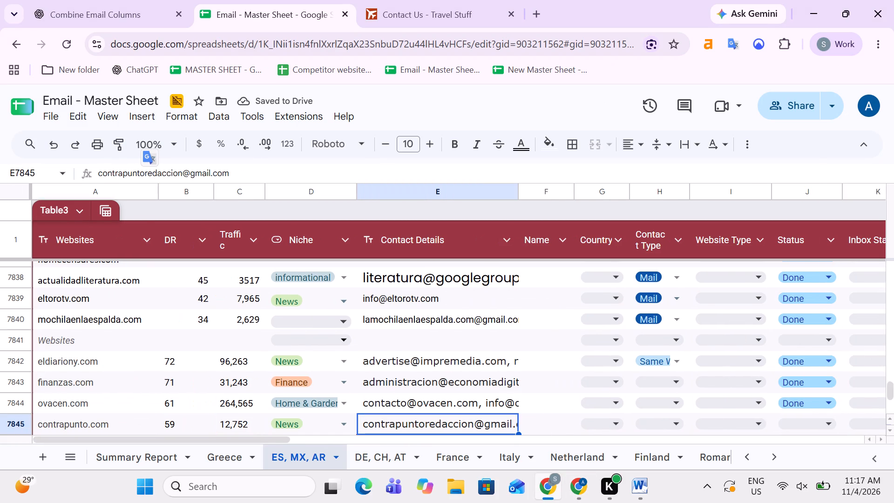
pyautogui.tripleClick(154, 172)
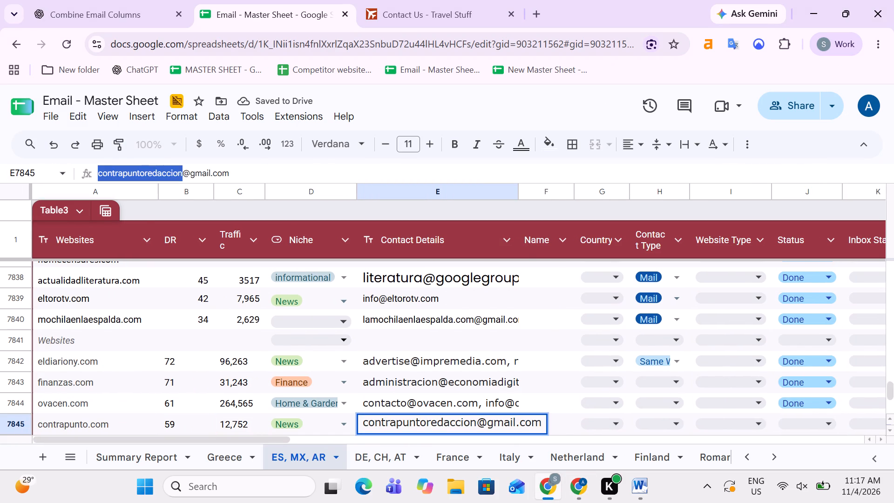
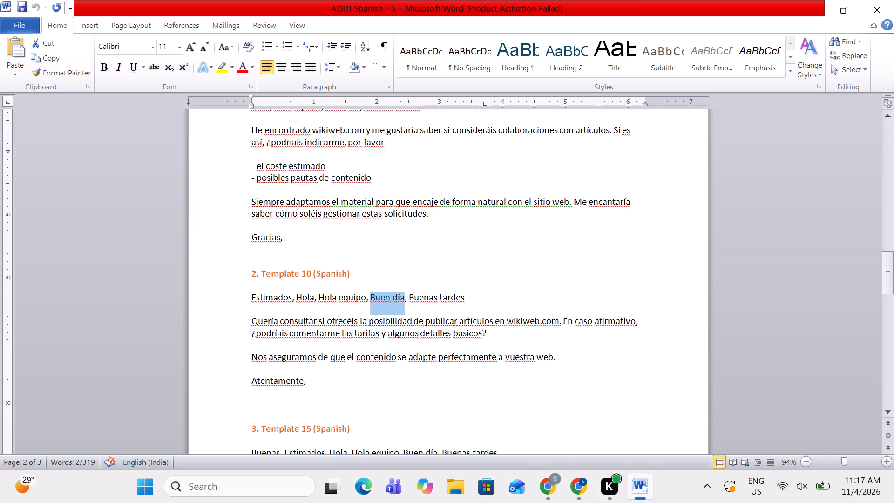
# Copy the second subject line, "Consulta sobre publicación de artículo – wikiweb.com", from the ADITI Spanish – Subjects list in the Word document.
pyautogui.scroll(20, 361, 331)
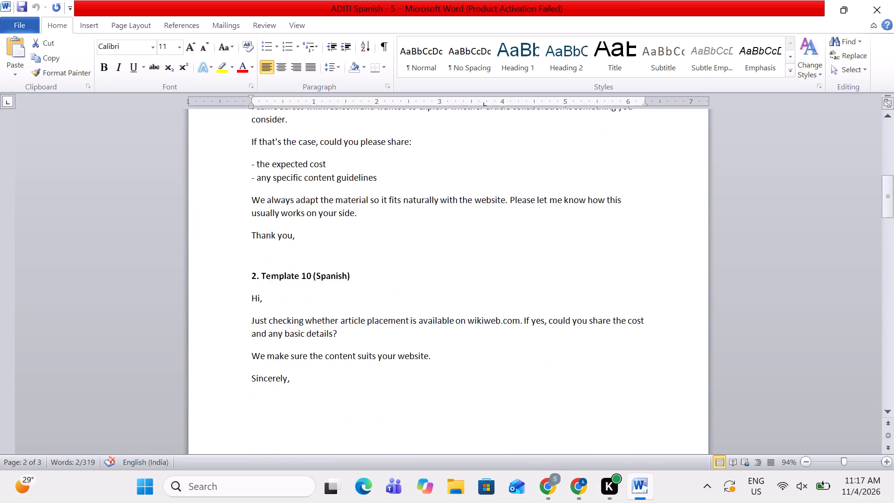
pyautogui.scroll(12, 367, 328)
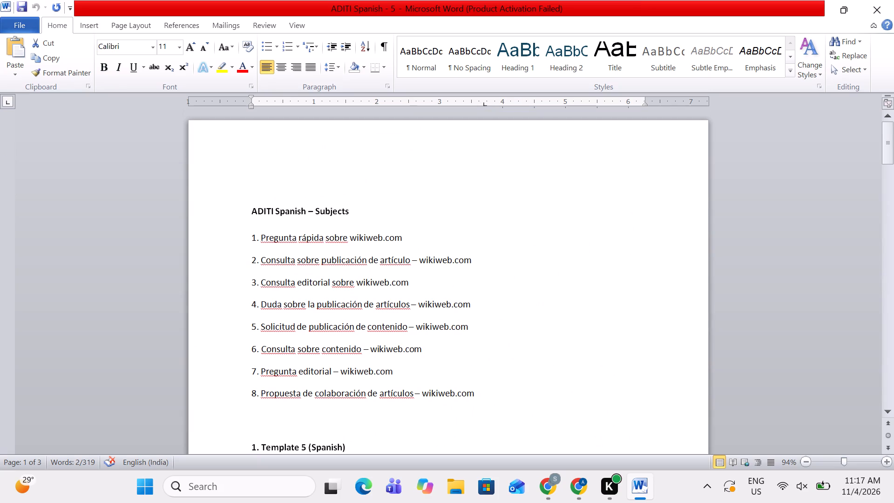
pyautogui.click(278, 265)
pyautogui.moveTo(278, 265); pyautogui.dragTo(463, 267)
pyautogui.hotkey('ctrl', 'c')
pyautogui.hotkey('ctrl', 'c')
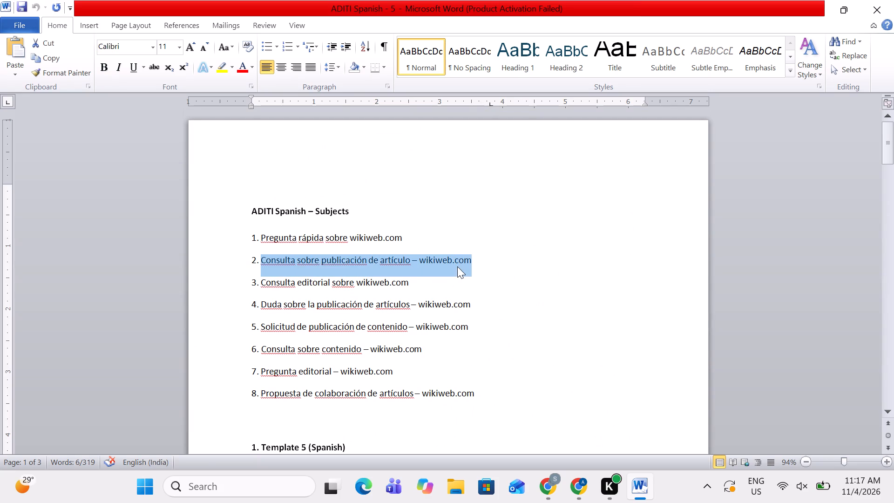
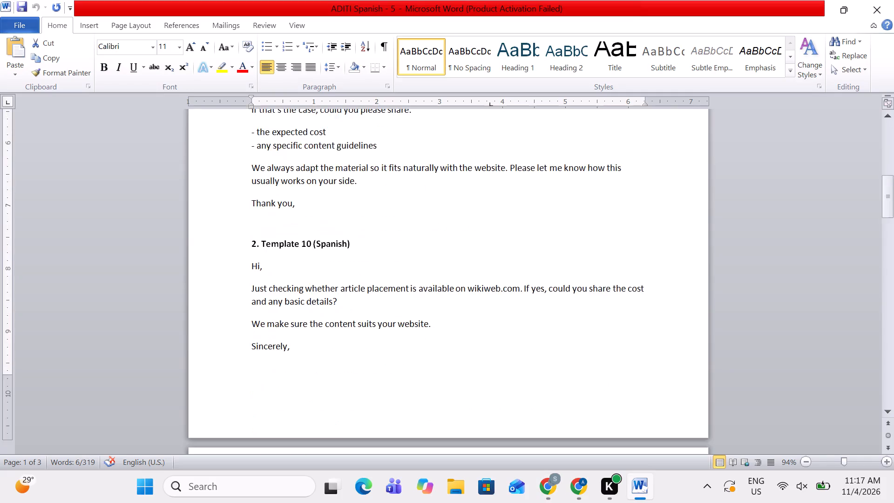
# Copy the greeting "Hola equipo" from the greeting line of Template 5 (Spanish) in the Word document.
pyautogui.scroll(-19, 392, 353)
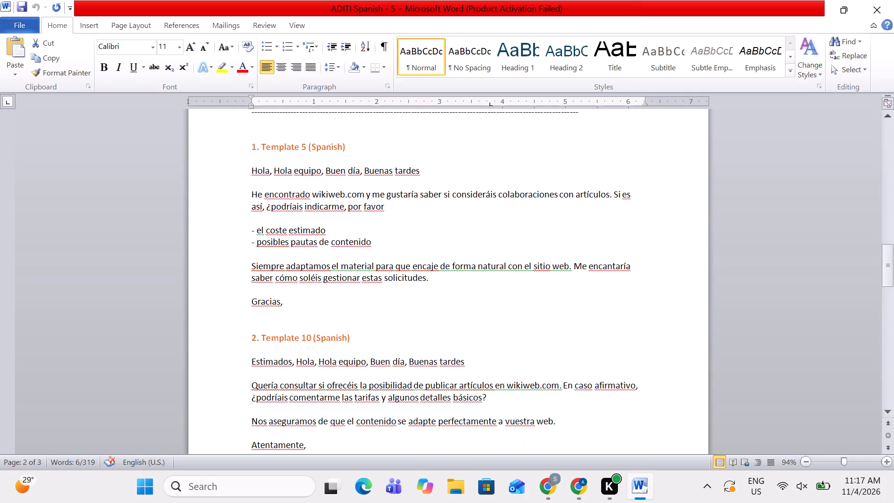
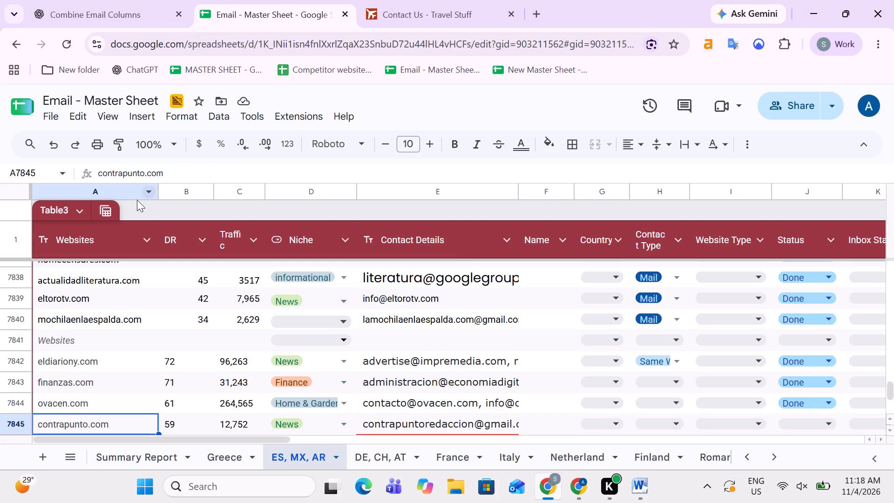
# Copy the website name contrapunto.com from row 7845 of the ES, MX, AR sheet.
pyautogui.click(148, 164)
pyautogui.tripleClick(151, 172)
pyautogui.hotkey('ctrl', 'c')
pyautogui.hotkey('ctrl', 'c')
pyautogui.hotkey('ctrl', 'c')
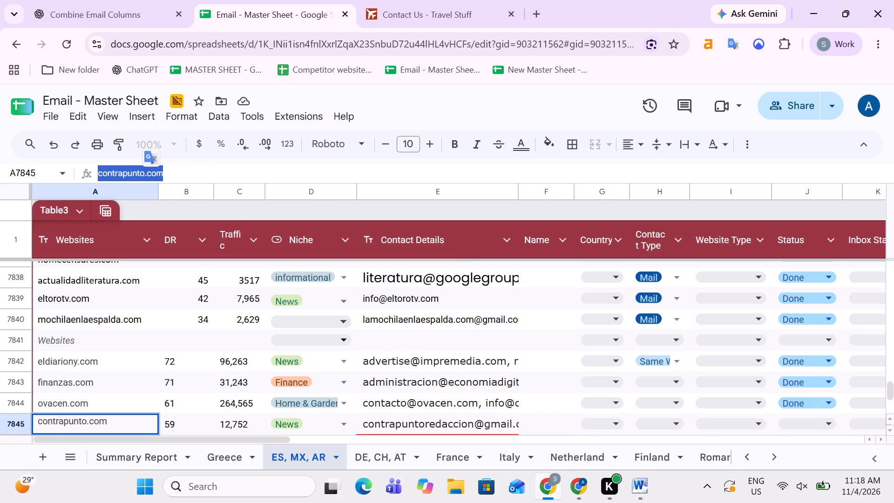
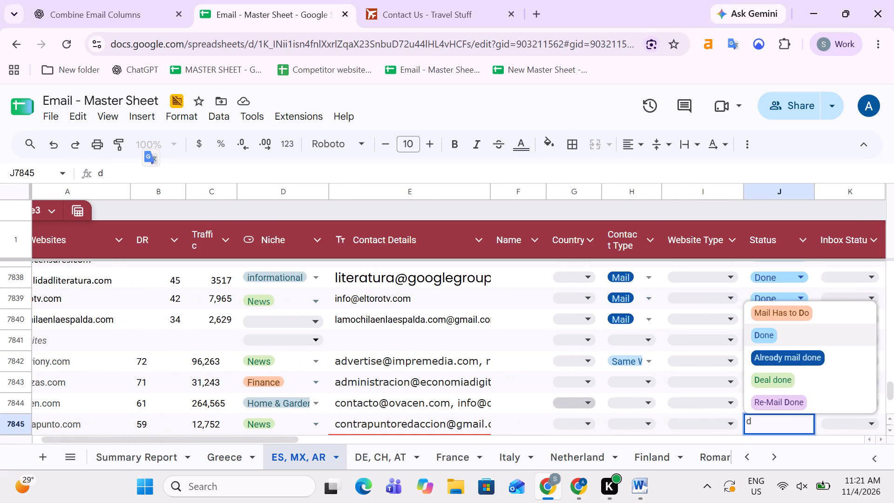
# Set the Status of contrapunto.com to Done.
pyautogui.press('Return')
# Copy the contact email address of telemundochicago.com from its Contact Details cell.
pyautogui.press('Down')
pyautogui.press('Down')
pyautogui.press('Down')
pyautogui.press('Up')
pyautogui.press('Up')
pyautogui.press('Up')
pyautogui.press('Left')
pyautogui.press('Left')
pyautogui.press('Left')
pyautogui.press('Left')
pyautogui.press('Left')
pyautogui.press('Left')
pyautogui.press('Left')
pyautogui.press('Left')
pyautogui.press('Left')
pyautogui.press('Left')
pyautogui.press('Left')
pyautogui.press('Left')
pyautogui.press('Left')
pyautogui.press('Left')
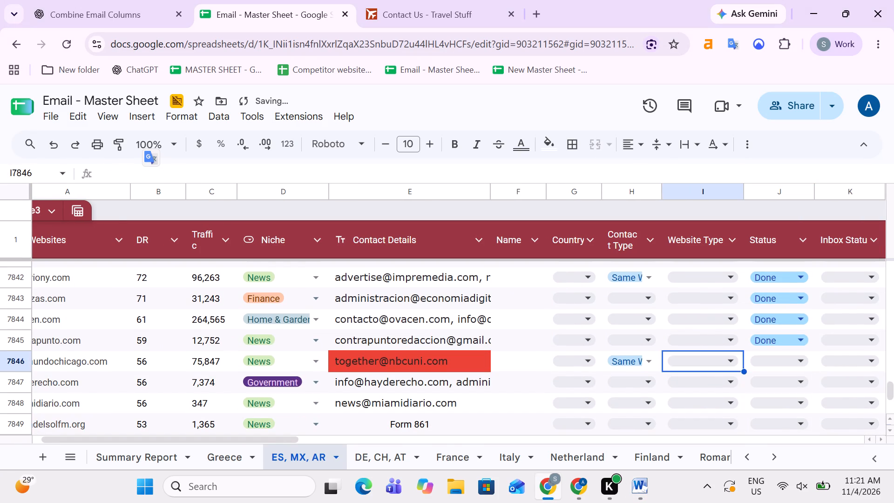
pyautogui.press('Right')
pyautogui.press('Right')
pyautogui.press('Right')
pyautogui.press('Right')
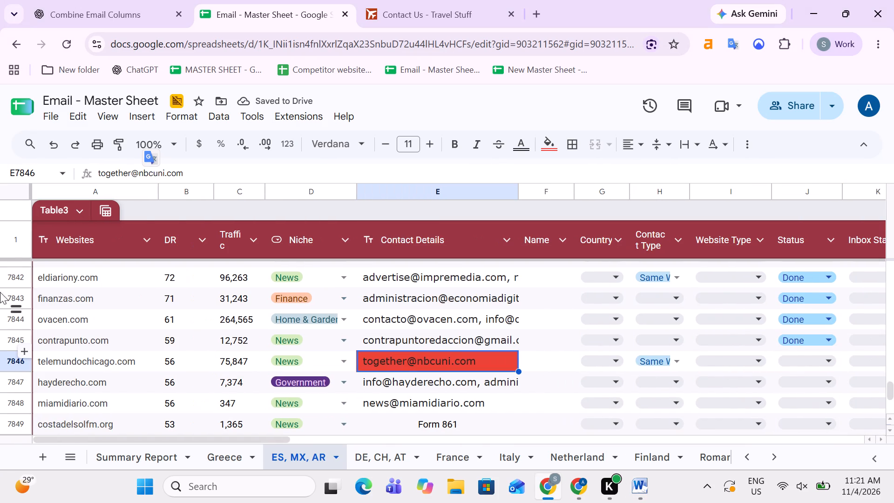
pyautogui.tripleClick(128, 177)
pyautogui.hotkey('ctrl', 'c')
pyautogui.hotkey('ctrl', 'c')
pyautogui.hotkey('ctrl', 'c')
pyautogui.hotkey('ctrl', 'c')
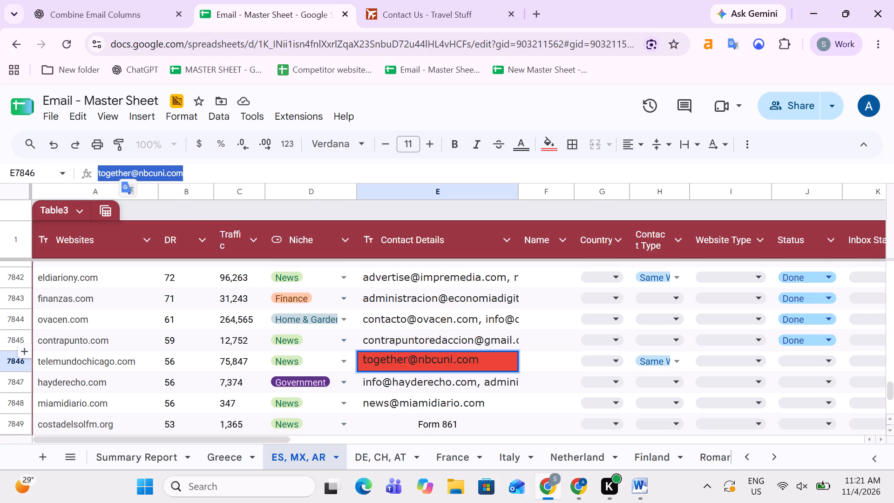
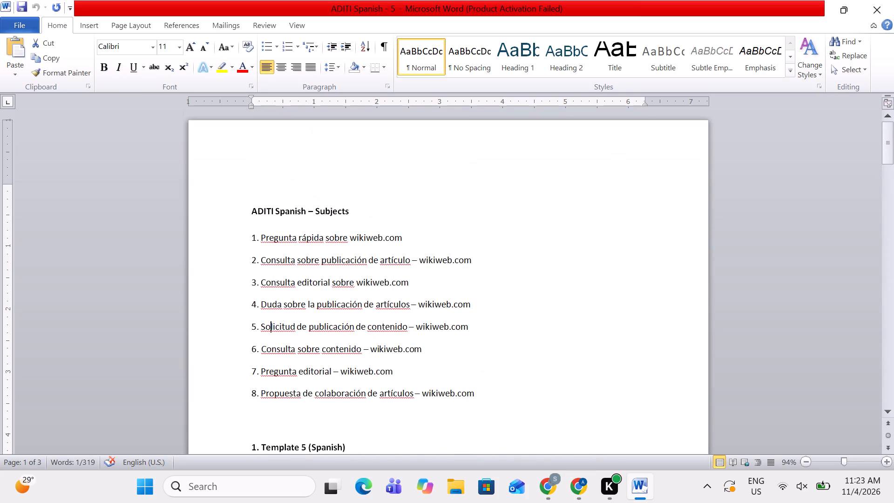
# Select the text of subject 5, "Solicitud de publicación de contenido – wikiweb.com", in the Spanish subjects list, without its number.
pyautogui.keyDown('shift'); pyautogui.click(460, 331); pyautogui.keyUp('shift')
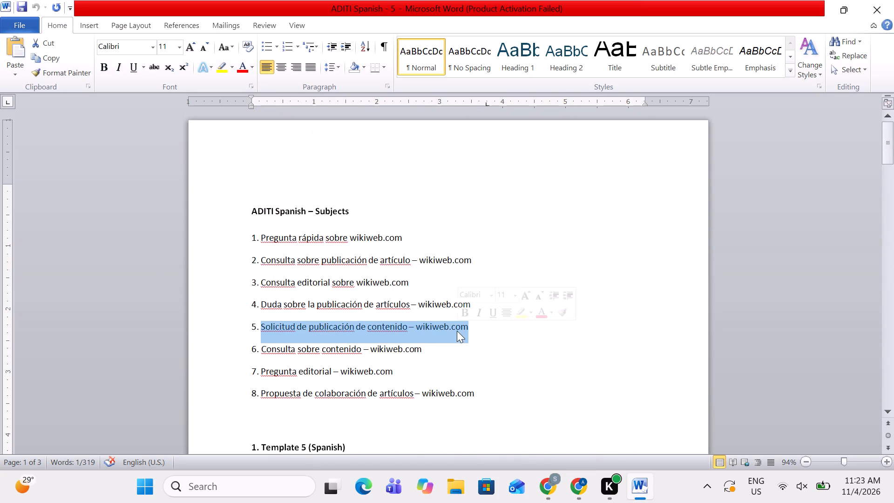
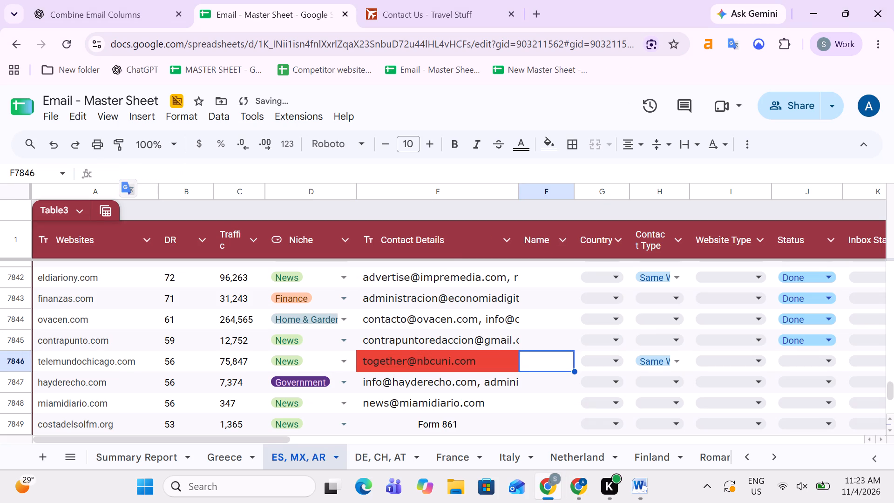
# Select the full domain text telemundochicago.com in the Websites cell of row 7846 on the ES, MX, AR sheet.
pyautogui.press('Left')
pyautogui.press('Left')
pyautogui.press('Left')
pyautogui.press('Left')
pyautogui.press('Left')
pyautogui.press('Left')
pyautogui.press('Left')
pyautogui.press('Left')
pyautogui.press('Left')
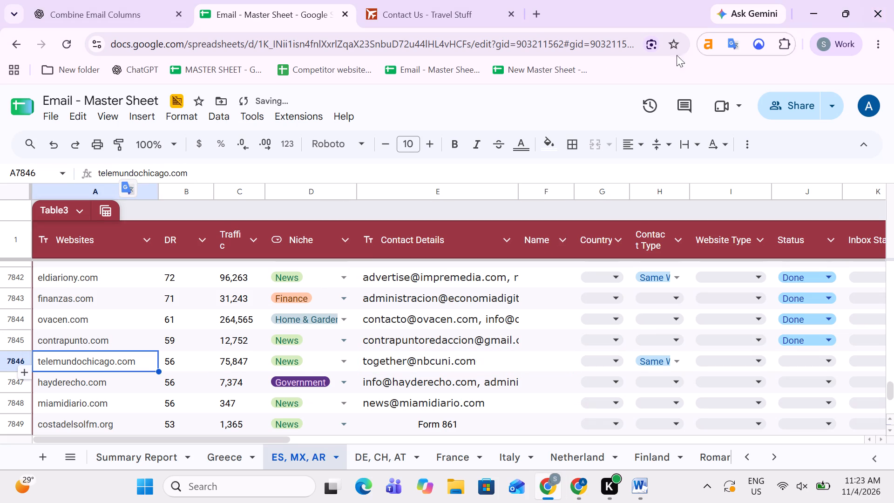
pyautogui.tripleClick(157, 168)
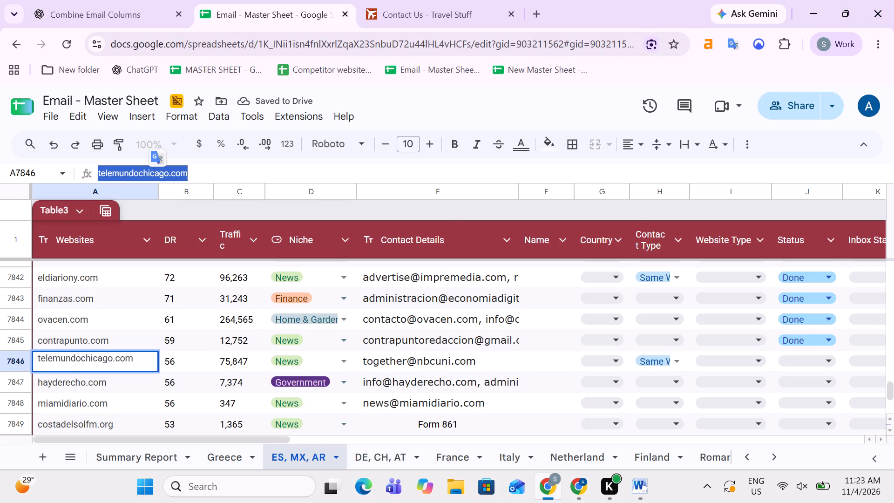
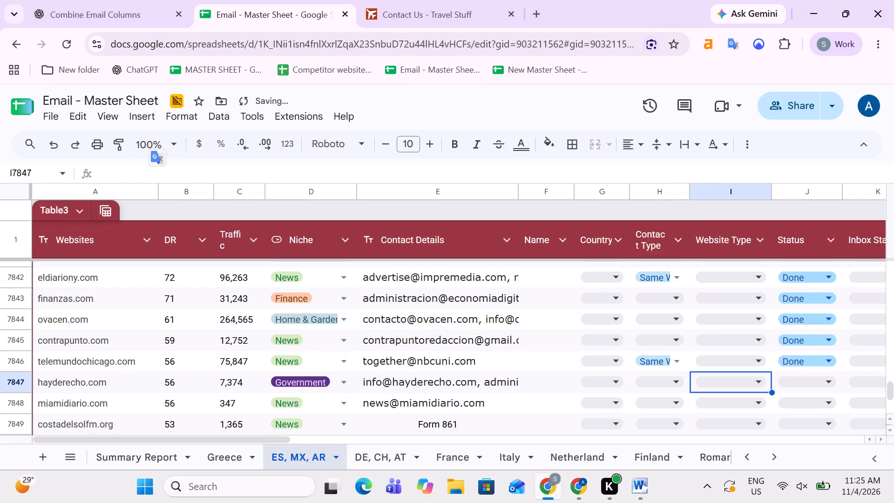
# Select the Contact Details cell in the hayderecho.com row.
pyautogui.press('Right')
pyautogui.press('Right')
pyautogui.press('Right')
pyautogui.press('Right')
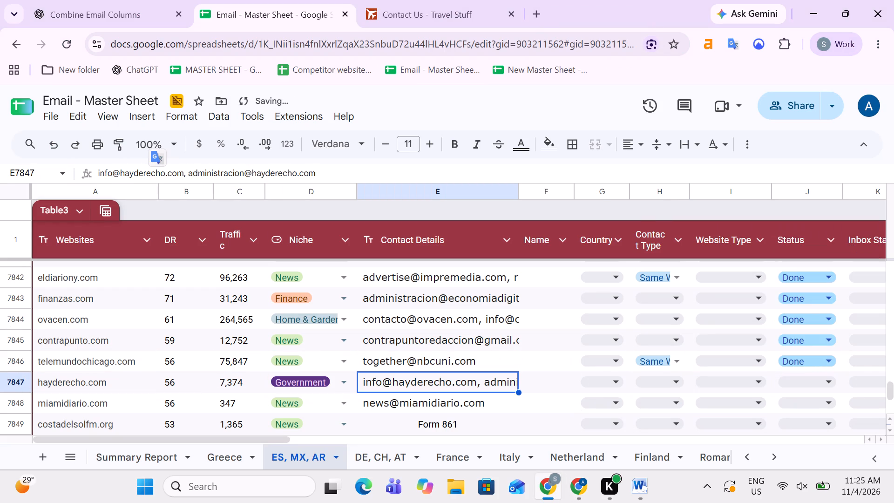
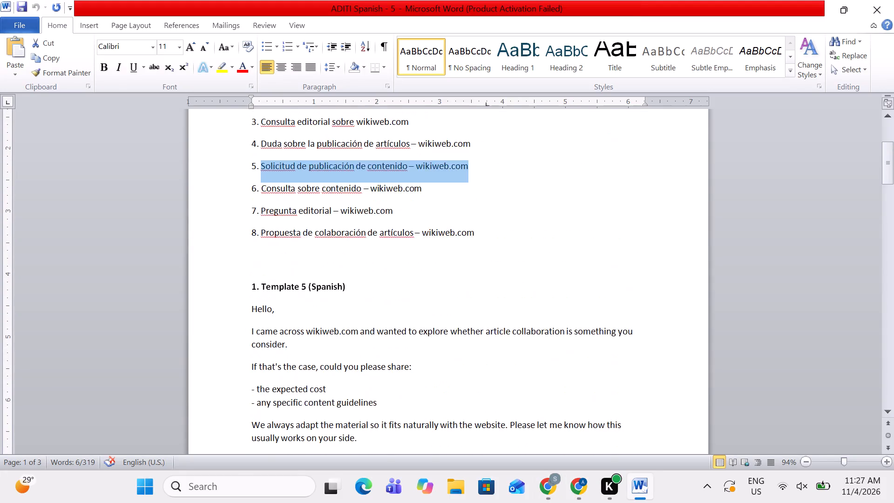
# Copy the eighth subject line, "Propuesta de colaboración de artículos – wikiweb.com", without its number from the Word document.
pyautogui.click(285, 260)
pyautogui.moveTo(285, 260); pyautogui.dragTo(457, 263)
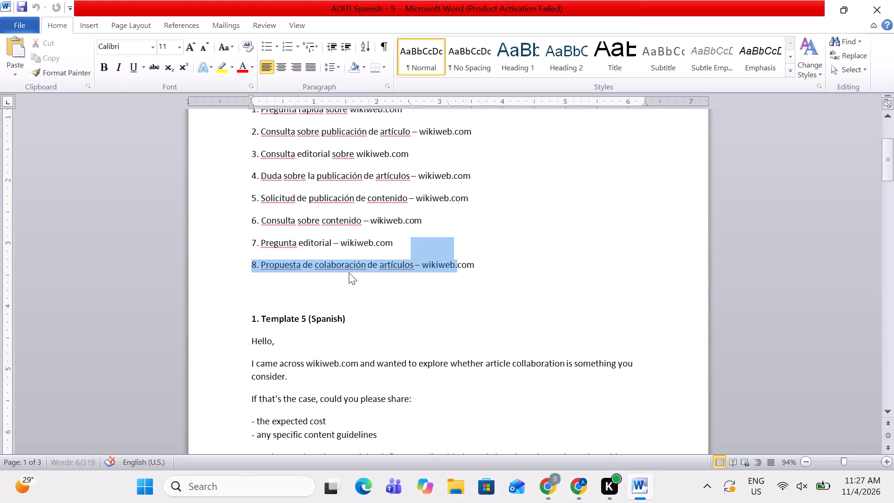
pyautogui.click(284, 265)
pyautogui.moveTo(284, 265); pyautogui.dragTo(463, 267)
pyautogui.hotkey('ctrl', 'c')
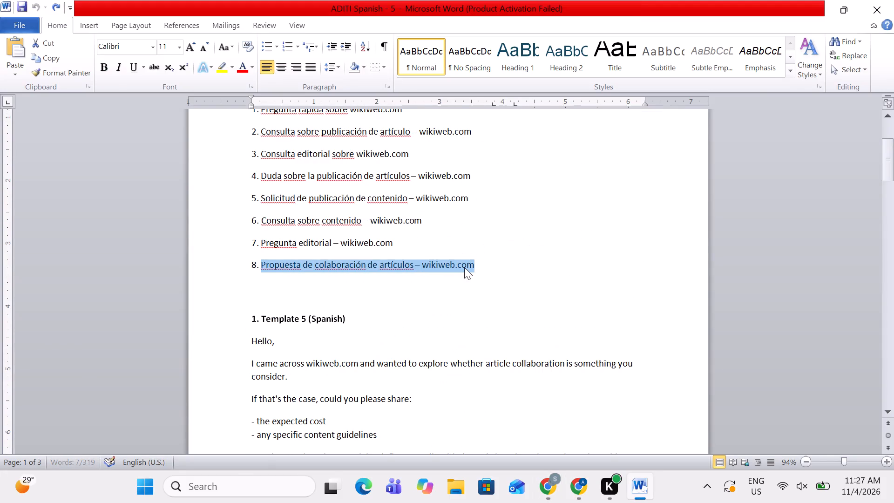
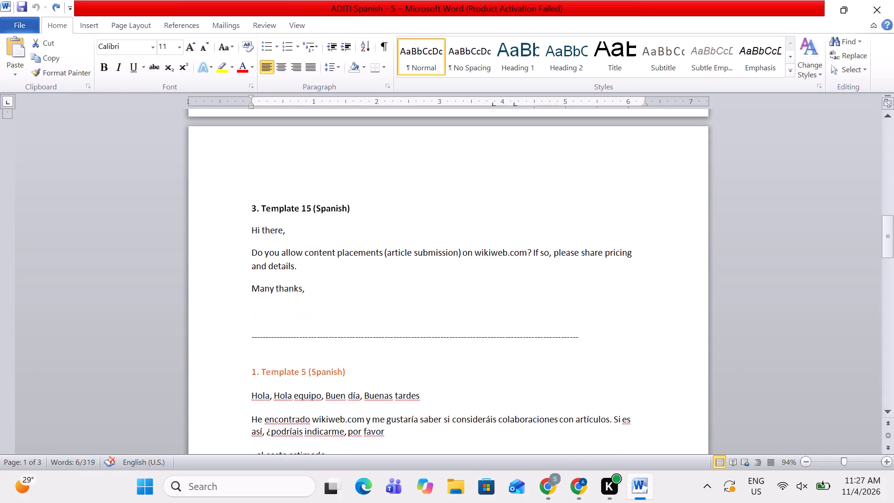
# Select the greeting "Hola equipo" under the orange Template 5 (Spanish) heading.
pyautogui.scroll(-3, 360, 330)
pyautogui.click(277, 300)
pyautogui.moveTo(277, 300); pyautogui.dragTo(307, 300)
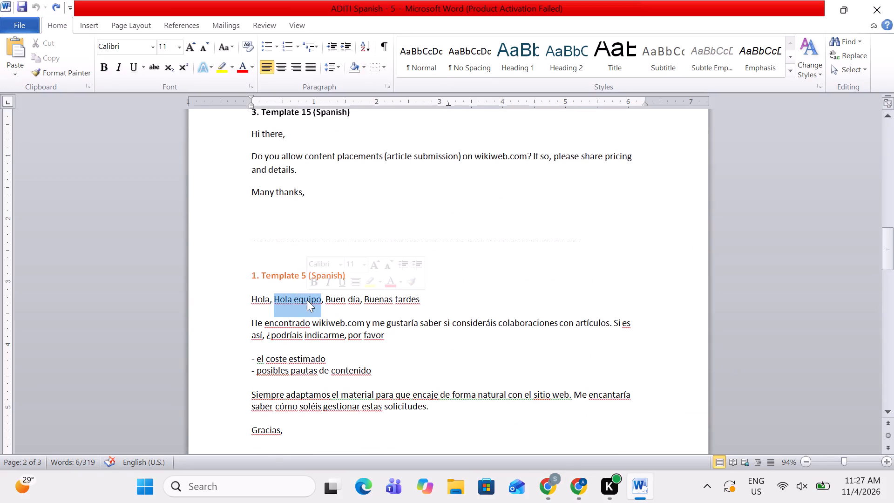
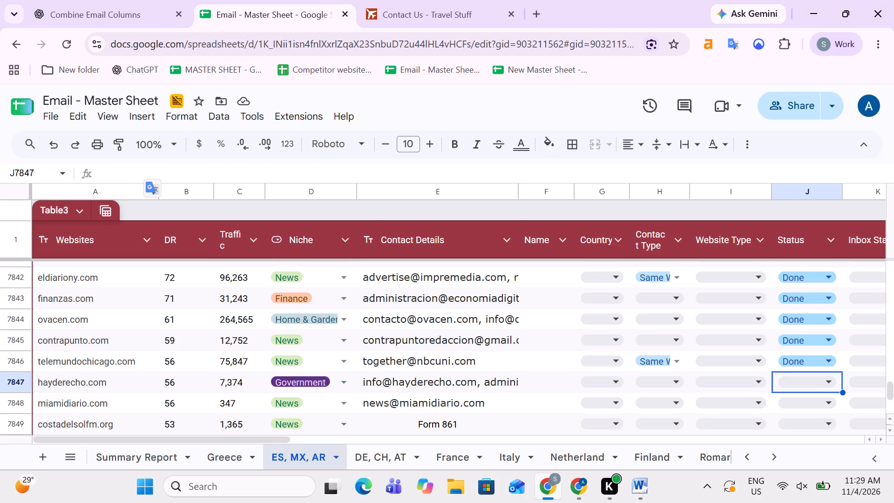
# Set the Status of the hayderecho.com row to Done in the master sheet.
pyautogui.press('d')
pyautogui.press('Down')
pyautogui.press('Return')
pyautogui.press('Up')
pyautogui.press('Right')
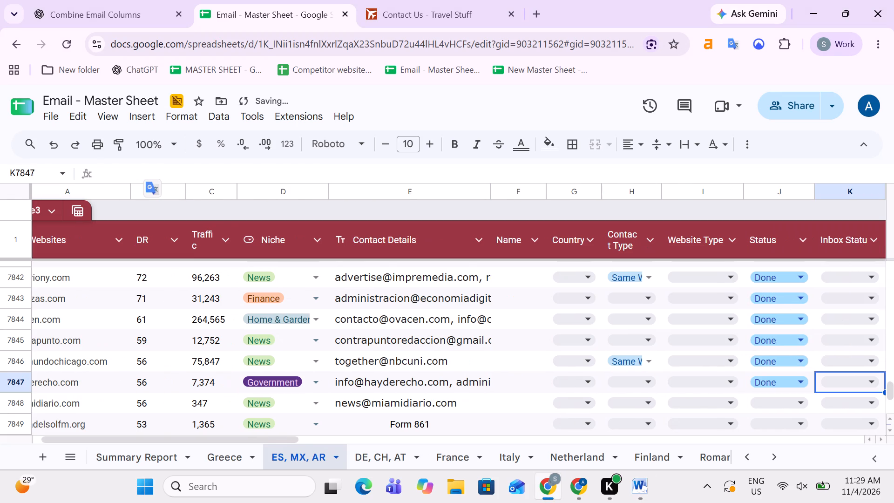
# Copy the contact e-mail address of the miamidiario.com row from its Contact Details cell.
pyautogui.press('Left')
pyautogui.press('Left')
pyautogui.press('Left')
pyautogui.press('Left')
pyautogui.press('Left')
pyautogui.press('Left')
pyautogui.press('Left')
pyautogui.press('Left')
pyautogui.press('Left')
pyautogui.press('Left')
pyautogui.press('Left')
pyautogui.press('Left')
pyautogui.press('Left')
pyautogui.press('Left')
pyautogui.press('Left')
pyautogui.press('Left')
pyautogui.press('Left')
pyautogui.press('Left')
pyautogui.press('Left')
pyautogui.press('Down')
pyautogui.press('Right')
pyautogui.press('Right')
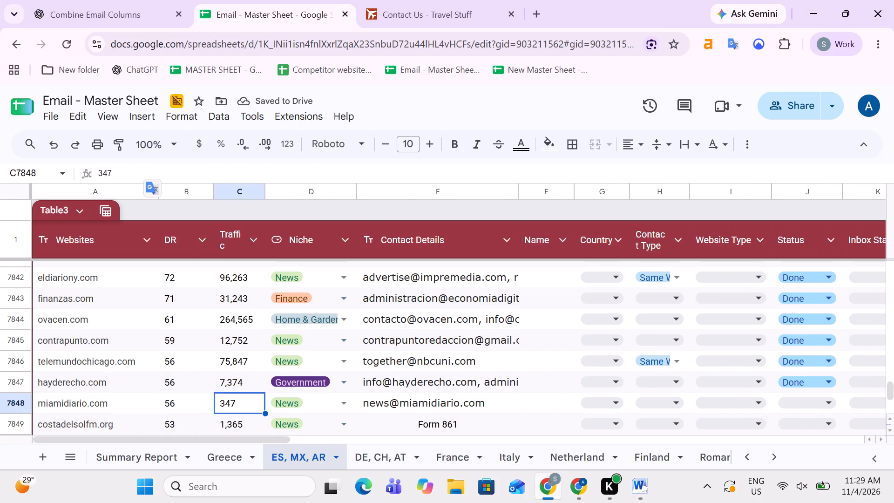
pyautogui.press('Right')
pyautogui.press('Right')
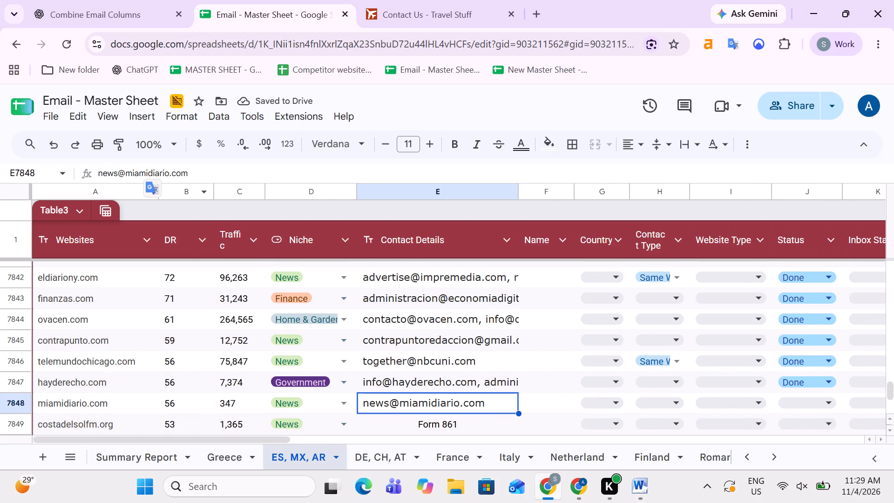
pyautogui.tripleClick(163, 170)
pyautogui.hotkey('ctrl', 'c')
pyautogui.hotkey('ctrl', 'c')
pyautogui.hotkey('ctrl', 'c')
pyautogui.hotkey('ctrl', 'c')
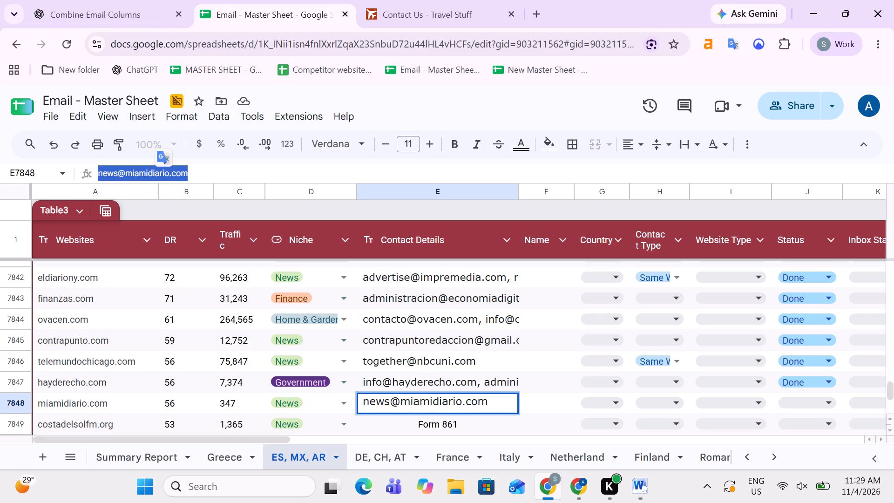
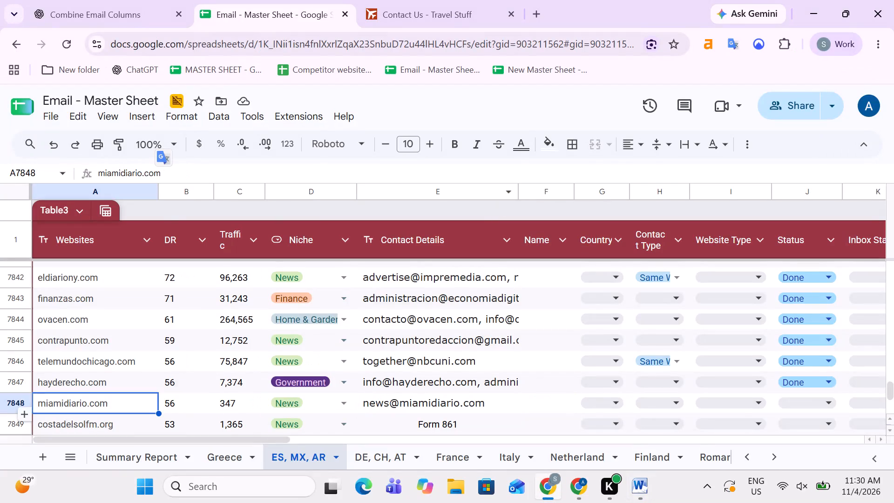
# Copy the website name miamidiario.com from its Websites cell in row 7848 of the master sheet.
pyautogui.tripleClick(143, 171)
pyautogui.hotkey('ctrl', 'c')
pyautogui.hotkey('ctrl', 'c')
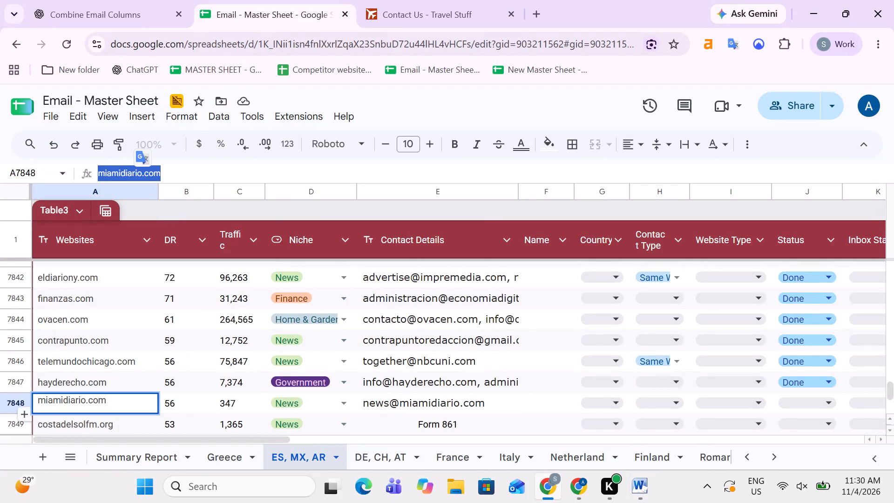
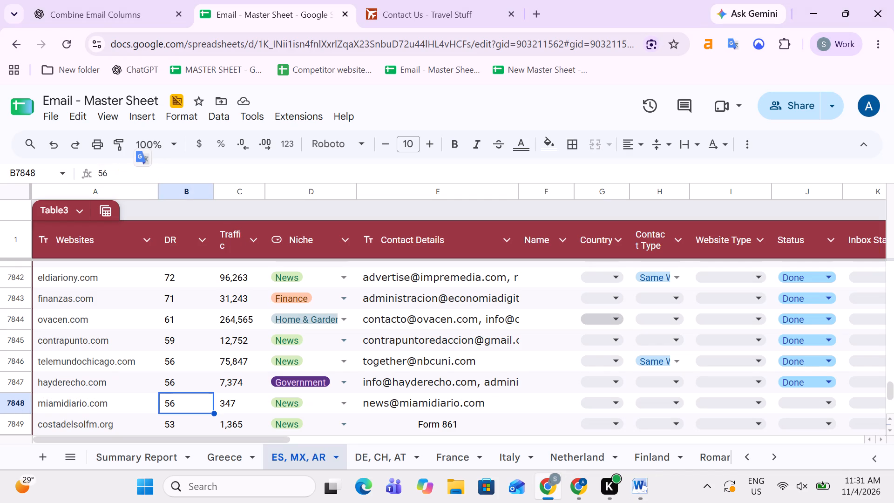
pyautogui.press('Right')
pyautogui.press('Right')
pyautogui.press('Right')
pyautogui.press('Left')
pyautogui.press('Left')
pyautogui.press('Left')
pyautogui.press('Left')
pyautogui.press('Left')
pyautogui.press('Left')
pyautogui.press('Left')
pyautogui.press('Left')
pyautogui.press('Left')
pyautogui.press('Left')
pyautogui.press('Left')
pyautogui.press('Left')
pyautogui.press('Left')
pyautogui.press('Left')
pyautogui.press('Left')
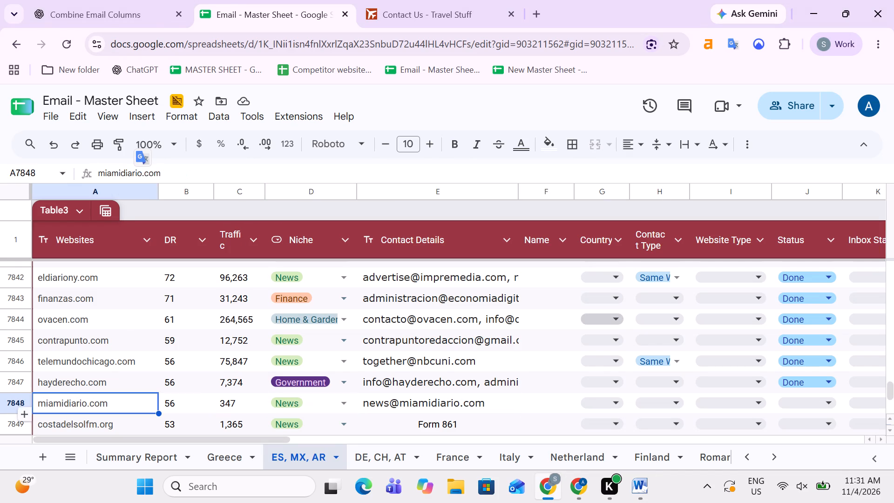
# Switch to the Word document and copy the greeting "Buenas tardes" from the greeting line of Template 5 (Spanish).
pyautogui.hotkey('alt', 'Tab')
pyautogui.hotkey('alt', 'Tab')
pyautogui.hotkey('alt', 'Tab')
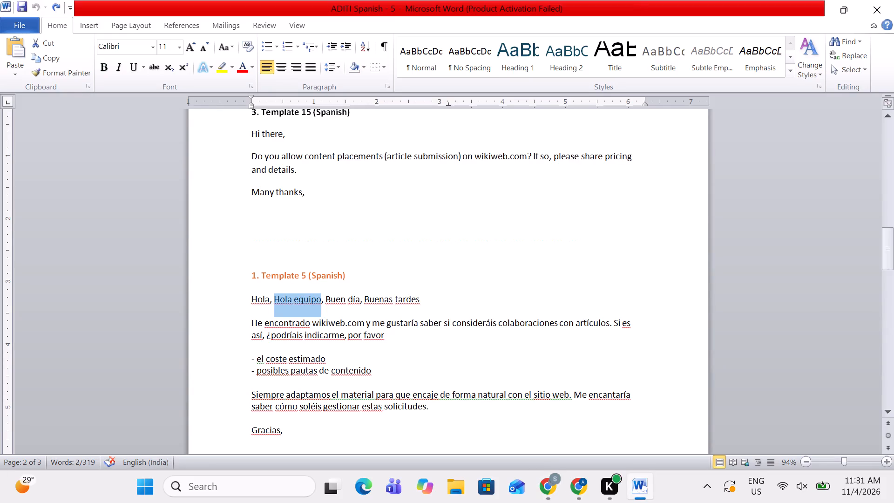
pyautogui.click(377, 301)
pyautogui.moveTo(377, 301); pyautogui.dragTo(415, 293)
pyautogui.hotkey('ctrl', 'c')
pyautogui.hotkey('ctrl', 'c')
pyautogui.hotkey('ctrl', 'c')
pyautogui.hotkey('ctrl', 'c')
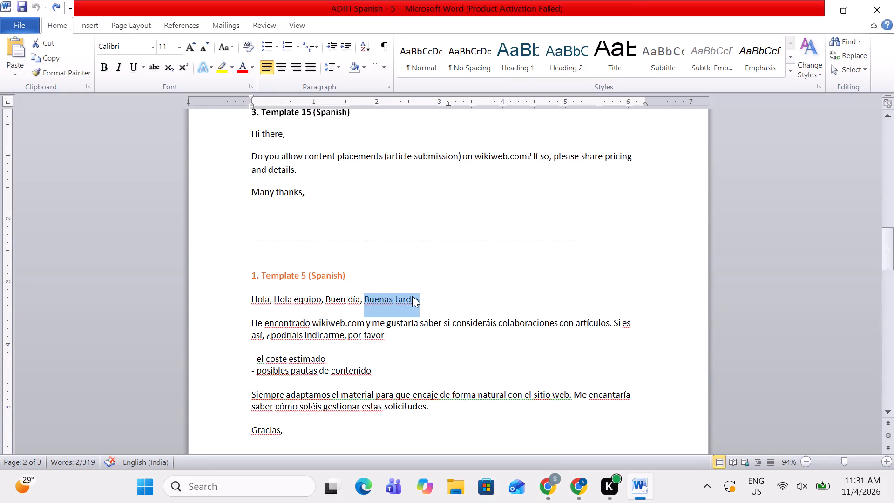
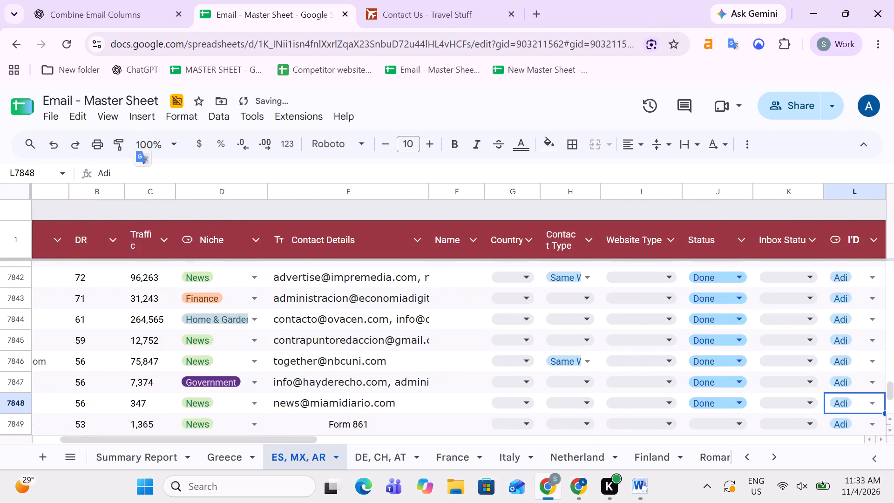
# Select the website cell costadelsolfm.org in row 7849, the next entry without a status on the ES, MX, AR sheet.
pyautogui.press('Right')
pyautogui.press('Left')
pyautogui.press('Left')
pyautogui.press('Left')
pyautogui.press('Left')
pyautogui.press('Left')
pyautogui.press('Left')
pyautogui.press('Left')
pyautogui.press('Left')
pyautogui.press('Left')
pyautogui.press('Left')
pyautogui.press('Left')
pyautogui.press('Left')
pyautogui.press('Left')
pyautogui.press('Left')
pyautogui.press('Left')
pyautogui.press('Left')
pyautogui.press('Left')
pyautogui.press('Left')
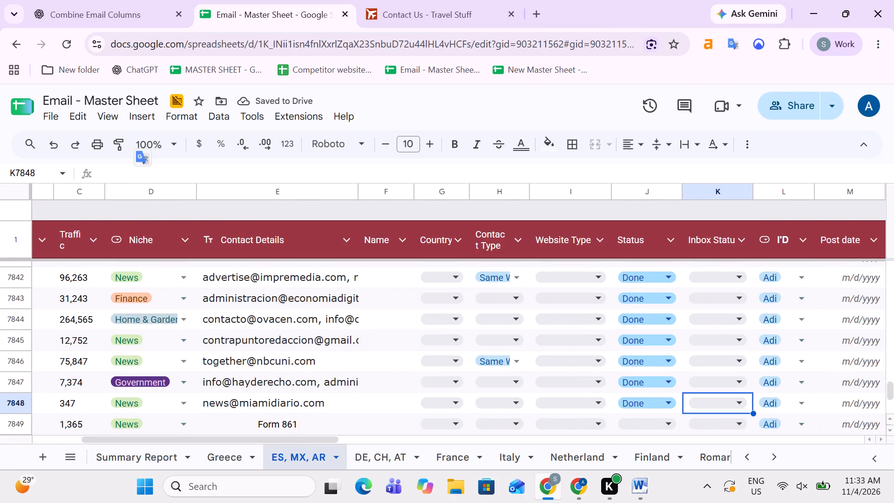
pyautogui.press('Down')
pyautogui.press('Right')
pyautogui.press('Right')
pyautogui.press('Right')
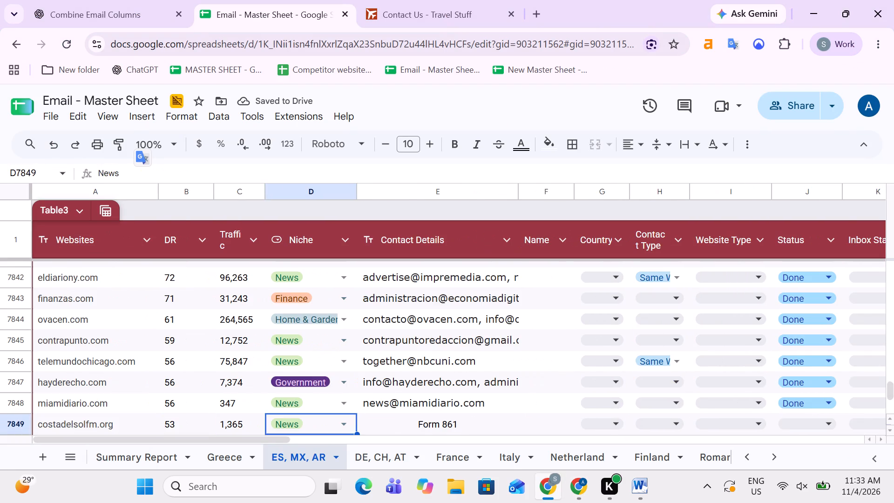
pyautogui.press('Left')
pyautogui.press('Left')
pyautogui.press('Left')
pyautogui.press('Left')
pyautogui.press('Left')
pyautogui.press('Left')
pyautogui.press('Left')
pyautogui.press('Left')
pyautogui.press('Left')
pyautogui.press('Left')
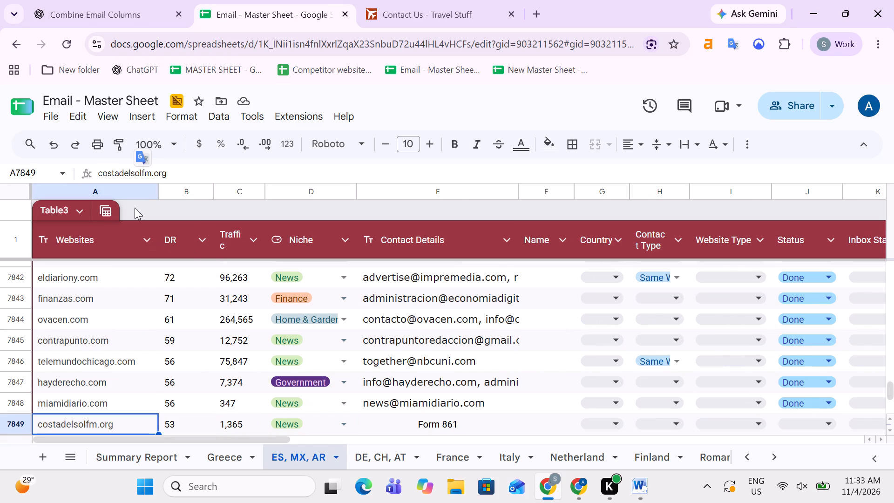
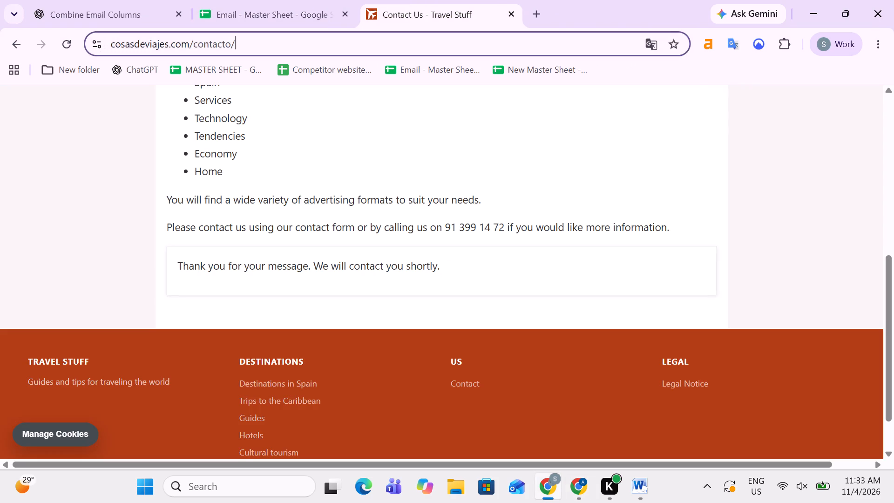
pyautogui.hotkey('ctrl', 'v')
pyautogui.press('Return')
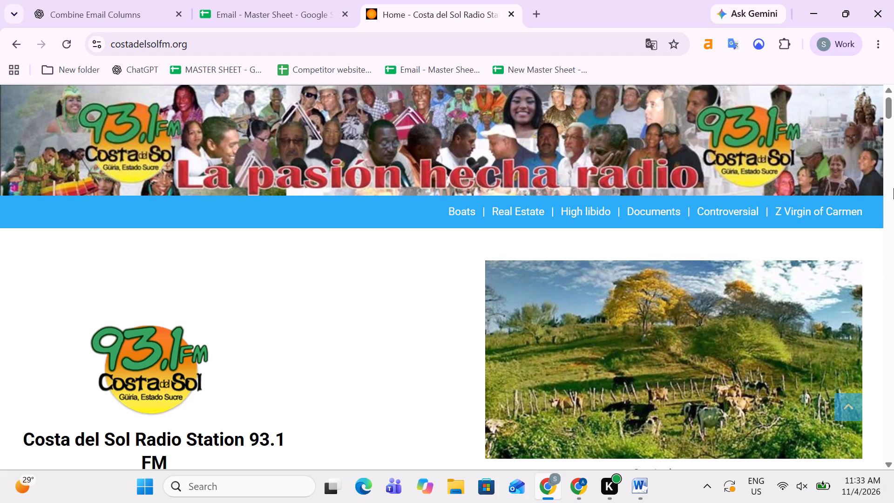
# Look over the costadelsolfm.org homepage and open the site's Contact page.
pyautogui.moveTo(887, 103); pyautogui.dragTo(890, 430)
pyautogui.scroll(-5, 715, 432)
pyautogui.scroll(-4, 633, 471)
pyautogui.scroll(2, 656, 410)
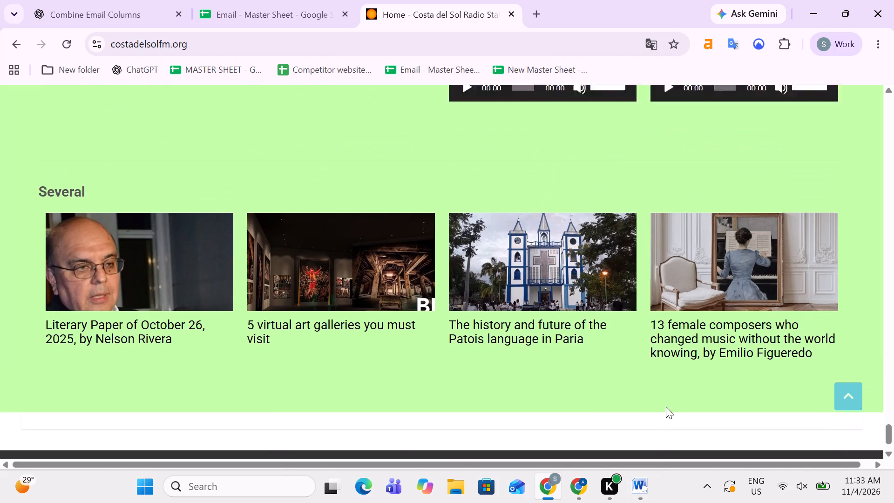
pyautogui.scroll(1, 666, 407)
pyautogui.scroll(-7, 669, 400)
pyautogui.click(849, 391)
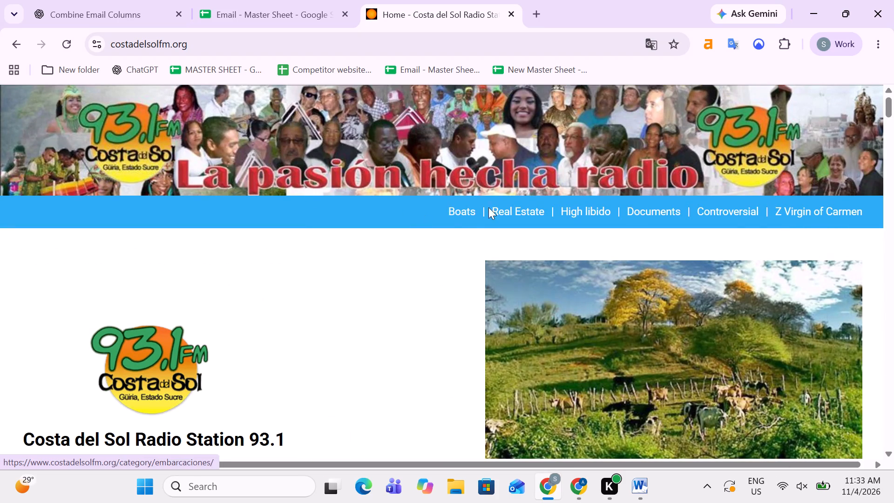
pyautogui.scroll(-3, 727, 280)
pyautogui.scroll(-2, 517, 303)
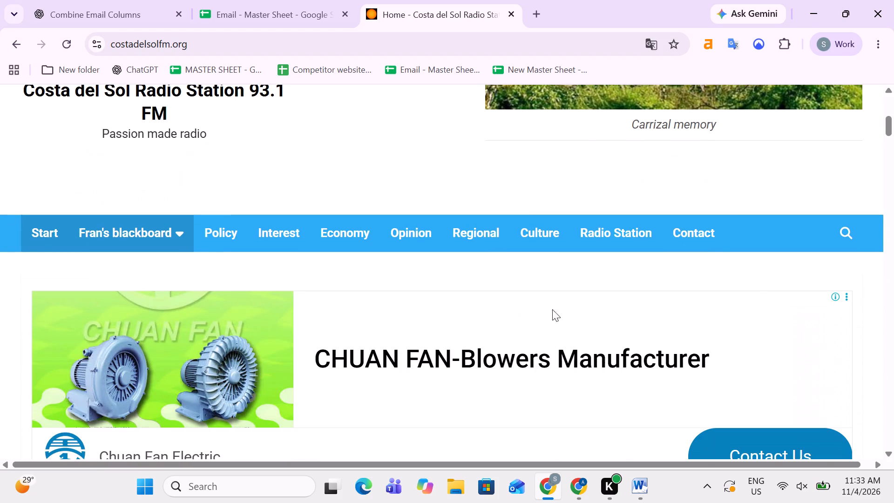
pyautogui.click(697, 234)
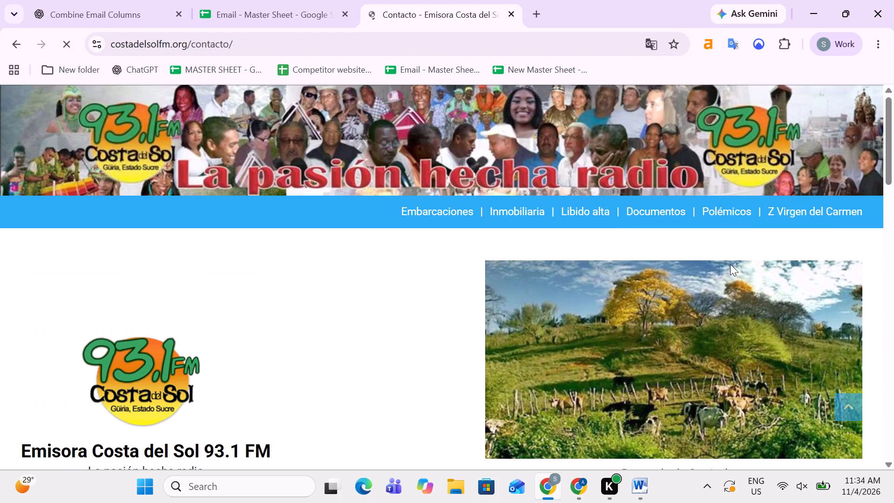
# Fill the contact form's First and Last Name and Email fields with the saved sender details.
pyautogui.scroll(-5, 469, 245)
pyautogui.scroll(-3, 386, 298)
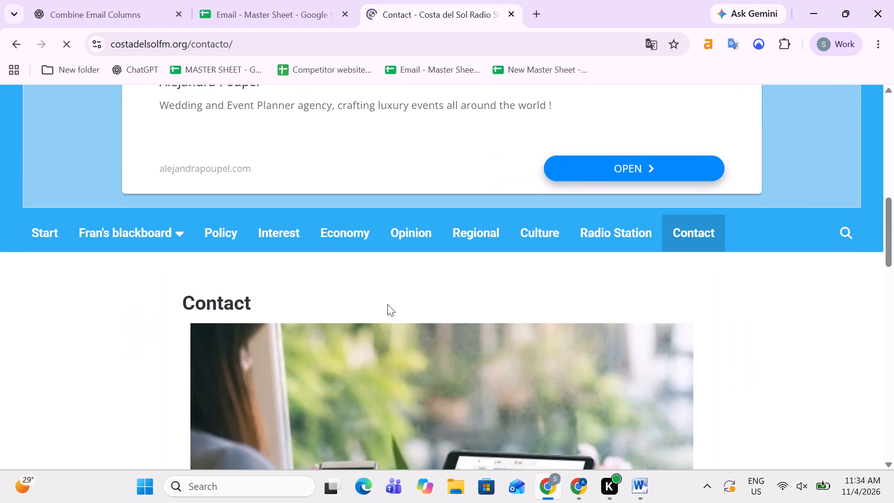
pyautogui.scroll(-7, 377, 310)
pyautogui.click(290, 256)
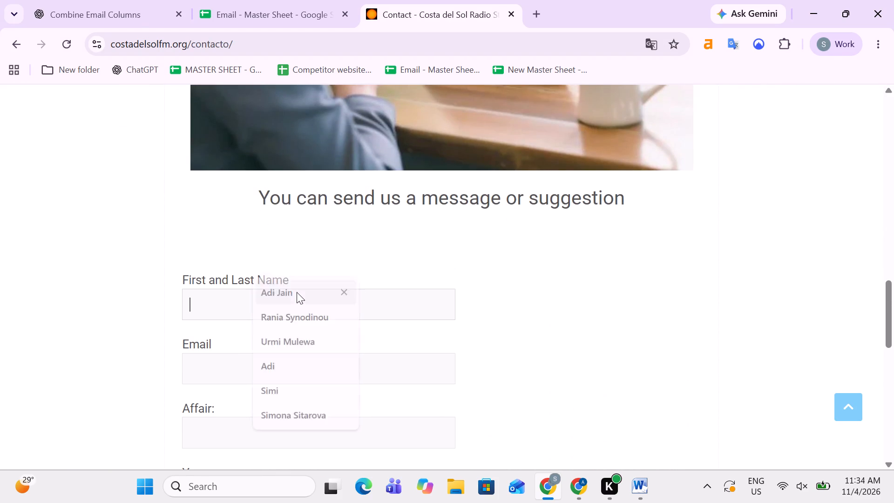
pyautogui.click(297, 292)
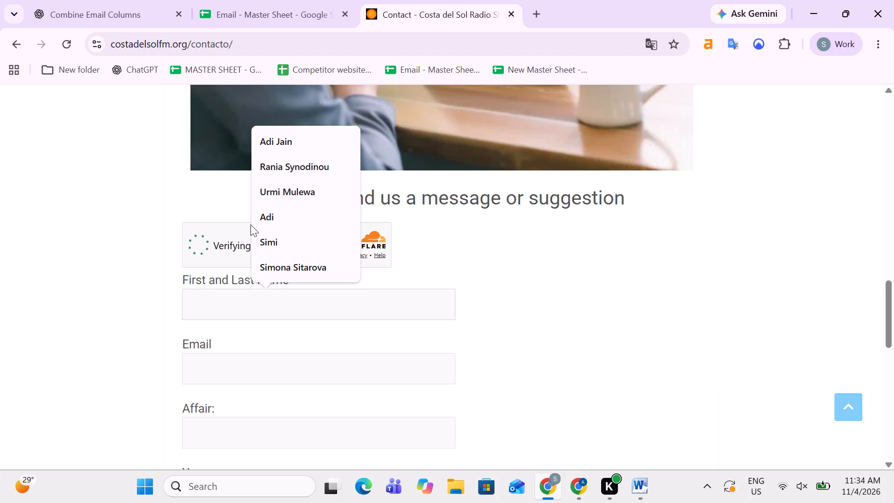
pyautogui.click(287, 138)
pyautogui.click(229, 366)
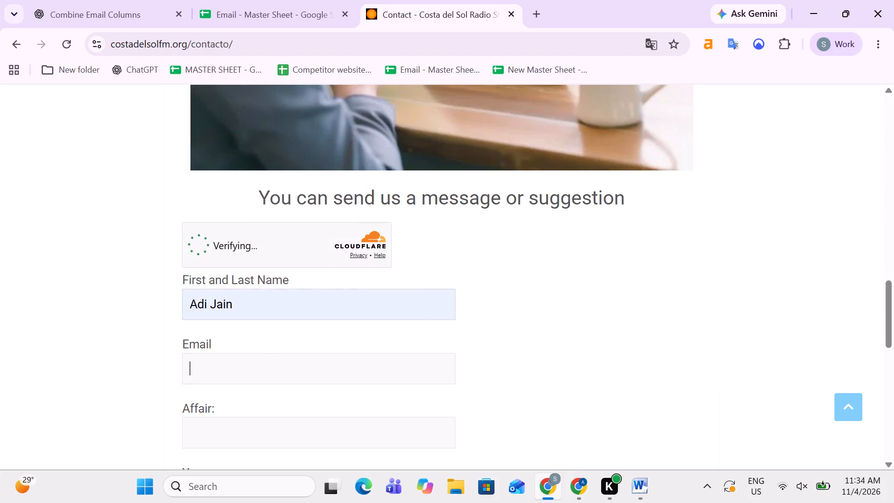
pyautogui.click(313, 227)
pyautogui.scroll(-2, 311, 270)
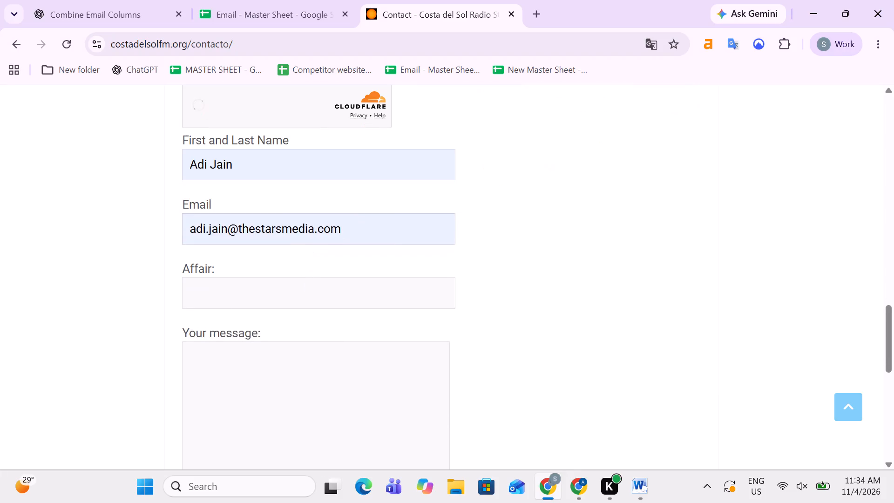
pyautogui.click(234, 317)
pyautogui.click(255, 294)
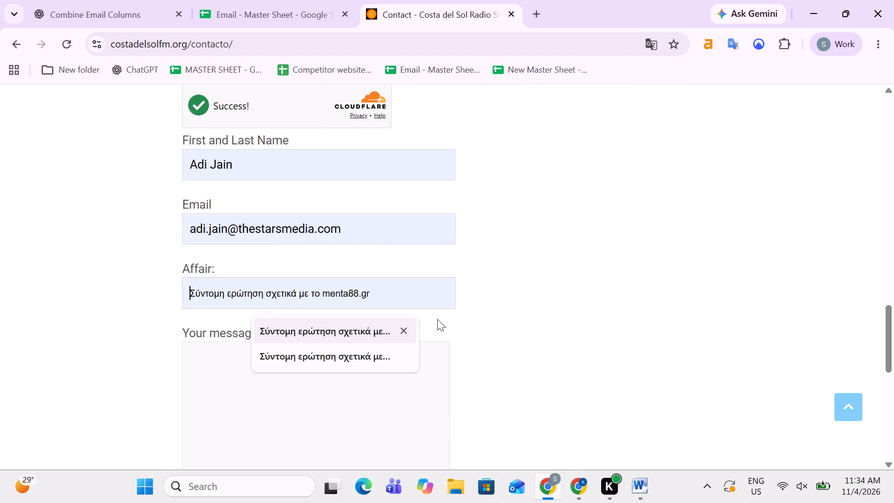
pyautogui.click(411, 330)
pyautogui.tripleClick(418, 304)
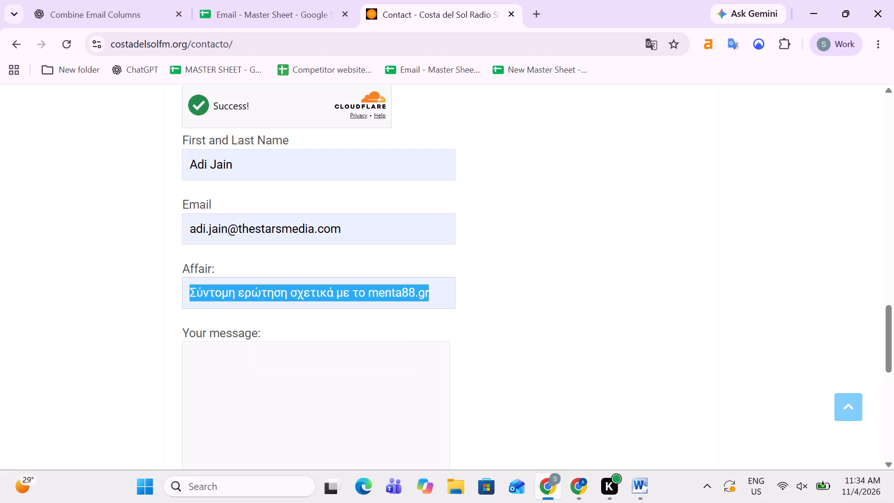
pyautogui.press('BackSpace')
# Copy Template 10 (Spanish) from "Buenas tardes" through "Atentamente," in the Word document and paste it into the message field without a trailing empty line.
pyautogui.hotkey('alt', 'Tab')
pyautogui.hotkey('alt', 'Tab')
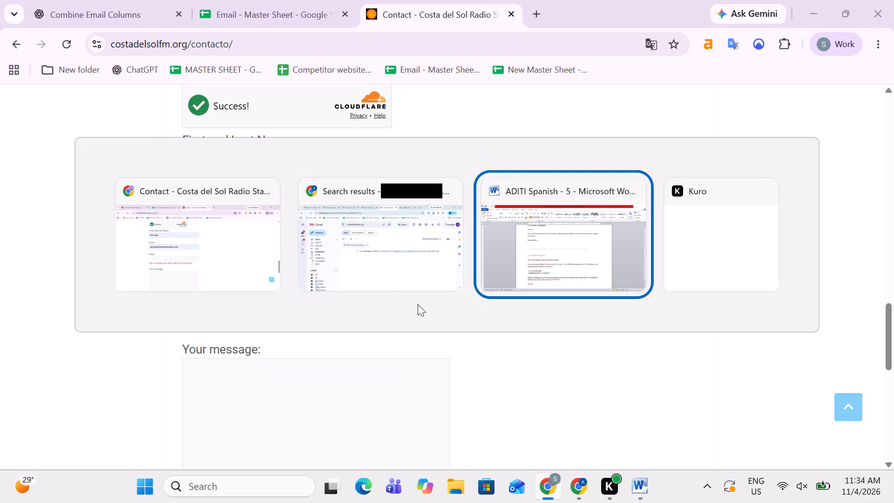
pyautogui.scroll(-13, 400, 363)
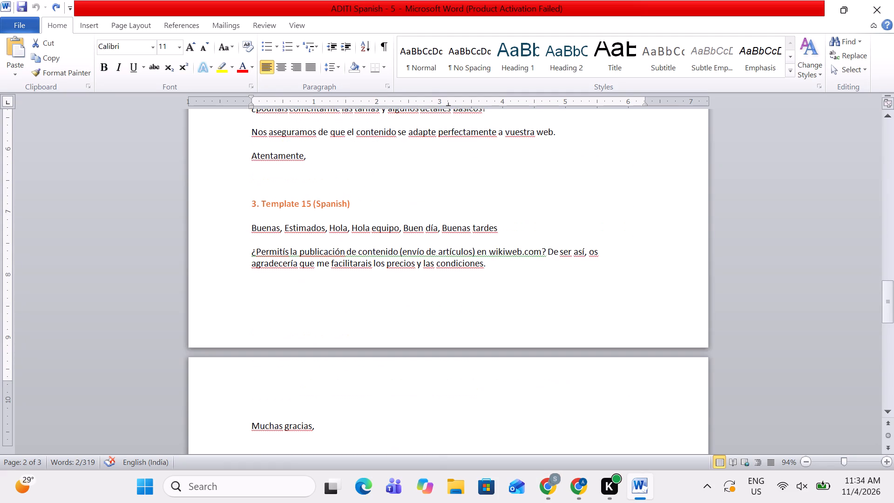
pyautogui.scroll(4, 418, 251)
pyautogui.click(420, 202)
pyautogui.moveTo(420, 202); pyautogui.dragTo(292, 287)
pyautogui.hotkey('shift', 'Right')
pyautogui.hotkey('ctrl', 'c')
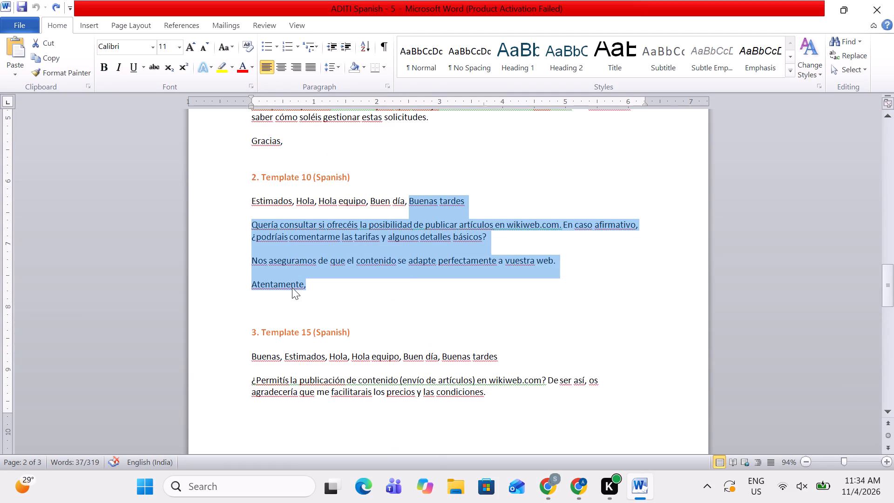
pyautogui.hotkey('ctrl', 'c')
pyautogui.hotkey('ctrl', 'c')
pyautogui.hotkey('ctrl', 'c')
pyautogui.hotkey('alt', 'Tab')
pyautogui.click(299, 384)
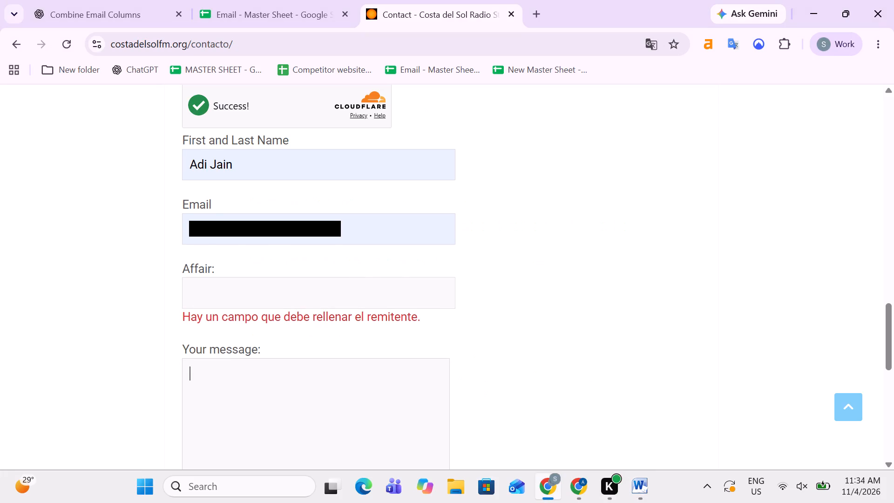
pyautogui.hotkey('ctrl', 'v')
pyautogui.press('BackSpace')
# Separate the message's greeting, two paragraphs and "Atentamente," closing with blank lines.
pyautogui.press('Left')
pyautogui.press('Left')
pyautogui.press('Left')
pyautogui.press('Left')
pyautogui.press('Left')
pyautogui.press('Left')
pyautogui.press('Left')
pyautogui.press('Left')
pyautogui.press('Left')
pyautogui.press('Left')
pyautogui.press('Left')
pyautogui.press('Left')
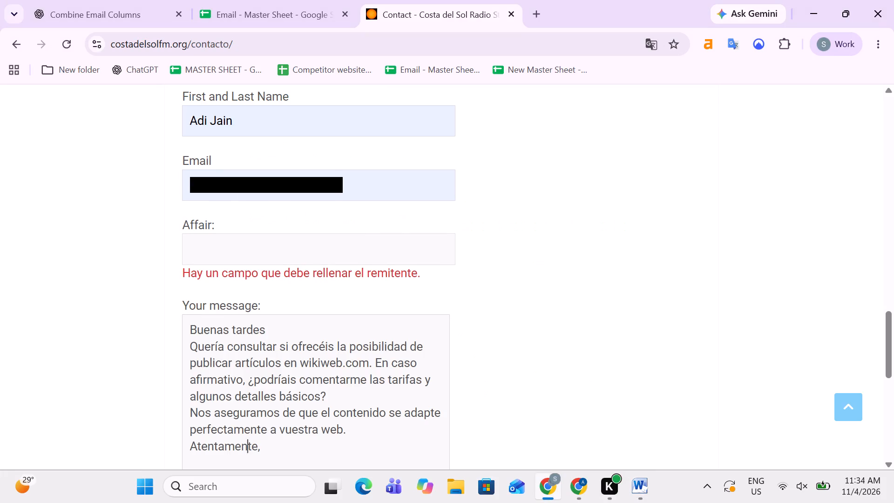
pyautogui.hotkey('shift', 'Return')
pyautogui.press('Up')
pyautogui.press('Up')
pyautogui.press('Up')
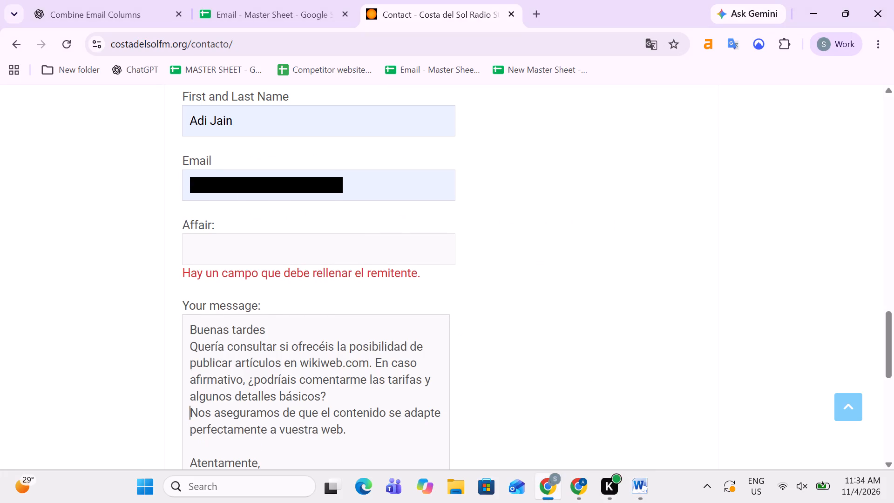
pyautogui.hotkey('shift', 'Return')
pyautogui.press('Up')
pyautogui.press('Up')
pyautogui.press('Up')
pyautogui.press('Up')
pyautogui.press('Up')
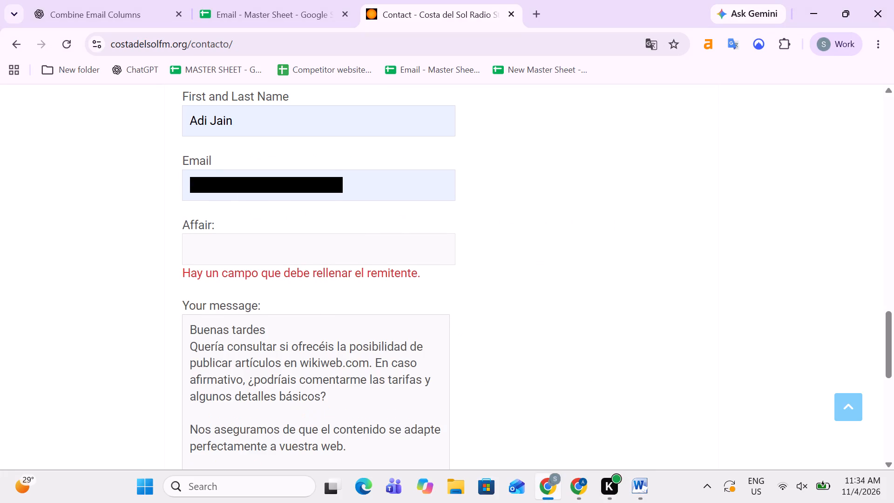
pyautogui.hotkey('shift', 'Return')
# Copy the subject "Pregunta rápida sobre wikiweb.com" from the Word document's subject list into the form's Affair field.
pyautogui.hotkey('alt', 'Tab')
pyautogui.scroll(20, 379, 353)
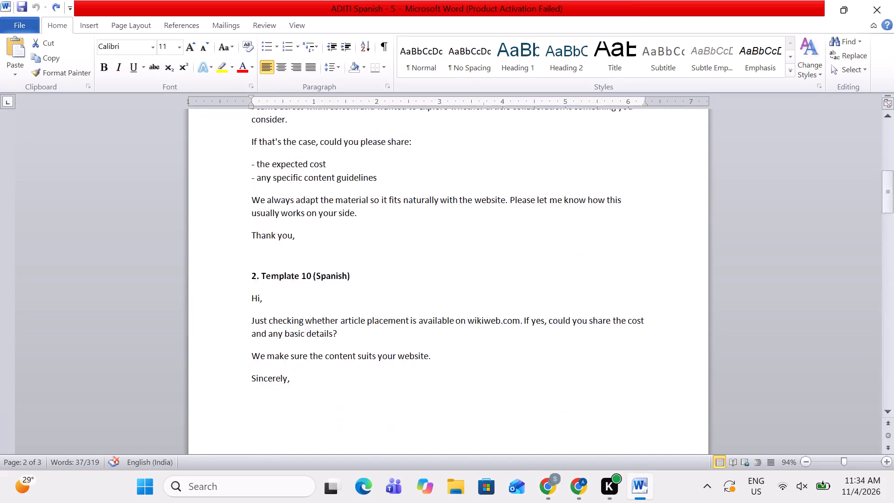
pyautogui.scroll(19, 379, 352)
pyautogui.click(284, 237)
pyautogui.moveTo(284, 237); pyautogui.dragTo(372, 240)
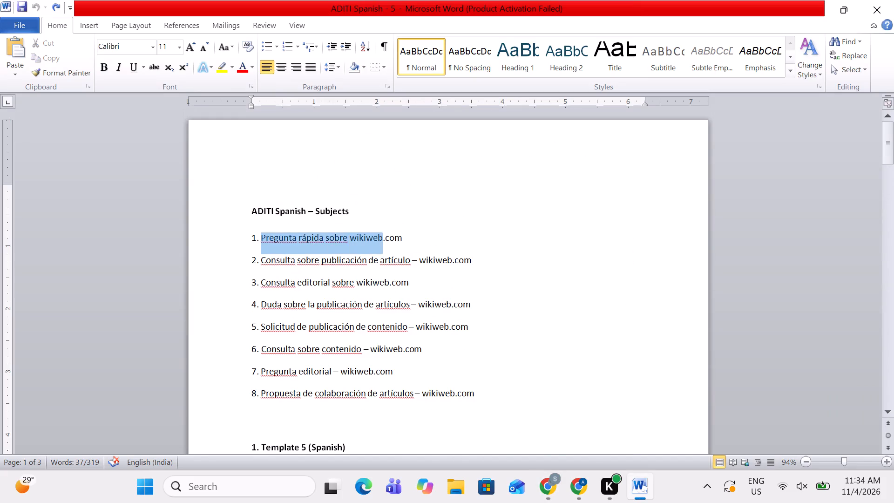
pyautogui.moveTo(372, 240); pyautogui.dragTo(397, 236)
pyautogui.hotkey('ctrl', 'c')
pyautogui.hotkey('ctrl', 'c')
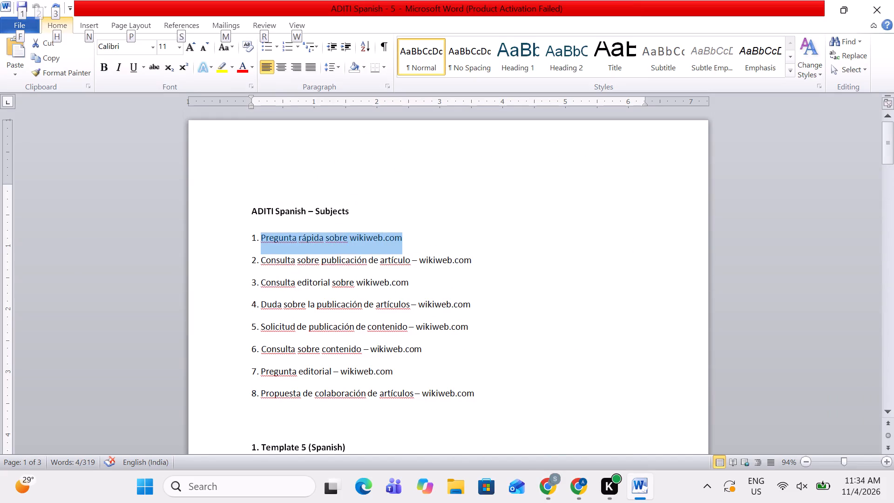
pyautogui.hotkey('alt', 'Tab')
pyautogui.click(280, 249)
pyautogui.hotkey('ctrl', 'v')
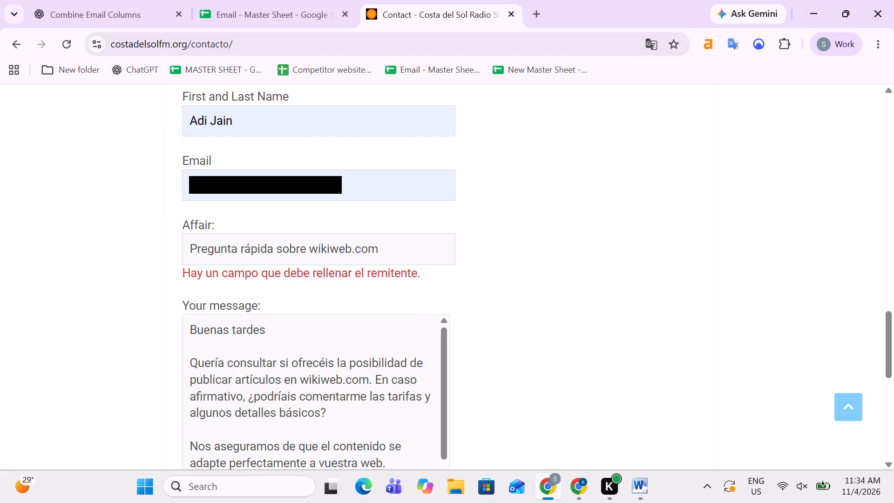
# Replace wikiweb.com with the copied site domain costadelsolfm.org in both the subject and the message.
pyautogui.click(190, 40)
pyautogui.moveTo(190, 40); pyautogui.dragTo(198, 49)
pyautogui.hotkey('ctrl', 'c')
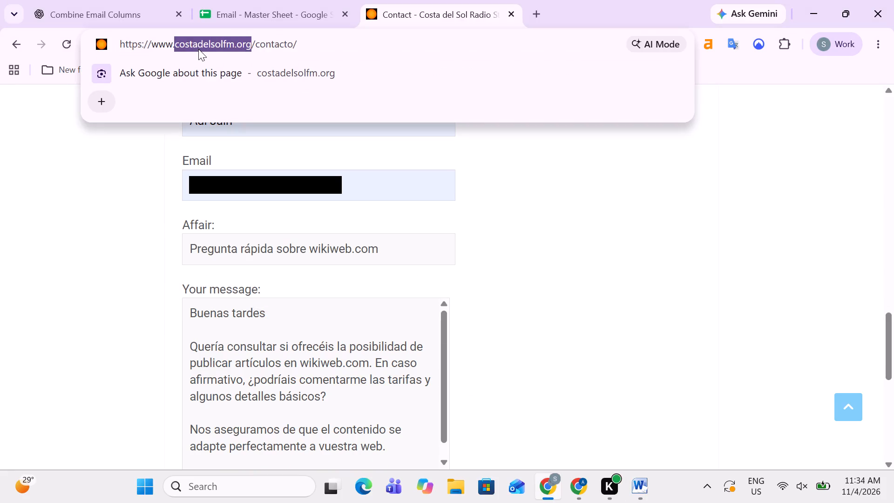
pyautogui.hotkey('ctrl', 'c')
pyautogui.click(318, 247)
pyautogui.moveTo(318, 247); pyautogui.dragTo(392, 245)
pyautogui.hotkey('ctrl', 'v')
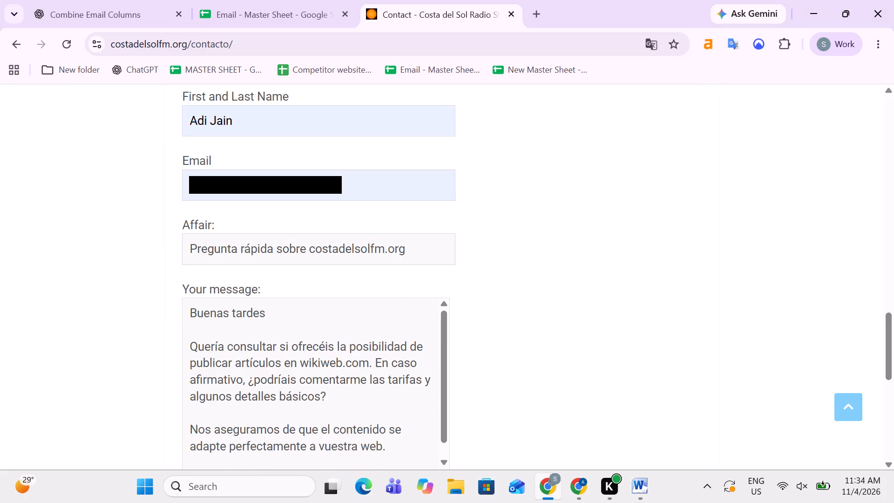
pyautogui.click(303, 361)
pyautogui.moveTo(303, 361); pyautogui.dragTo(352, 360)
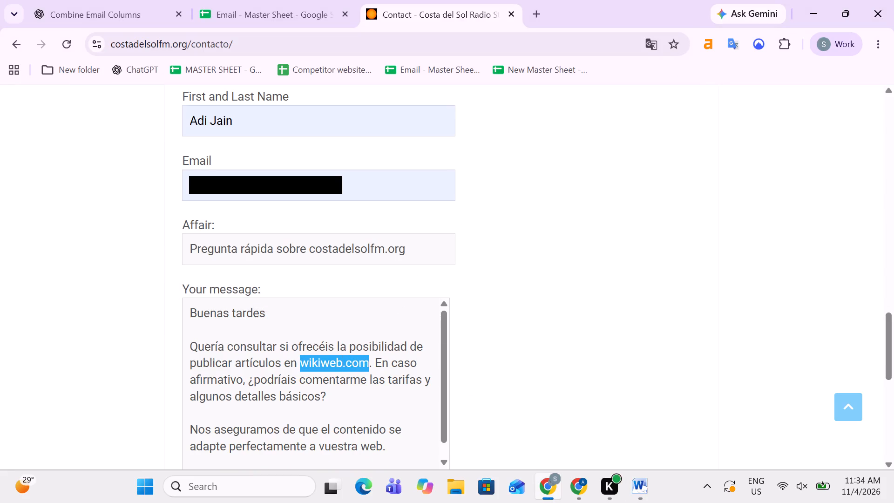
pyautogui.hotkey('ctrl', 'v')
# Check the completed inquiry and send the costadelsolfm.org contact form.
pyautogui.scroll(2, 342, 275)
pyautogui.scroll(-5, 342, 275)
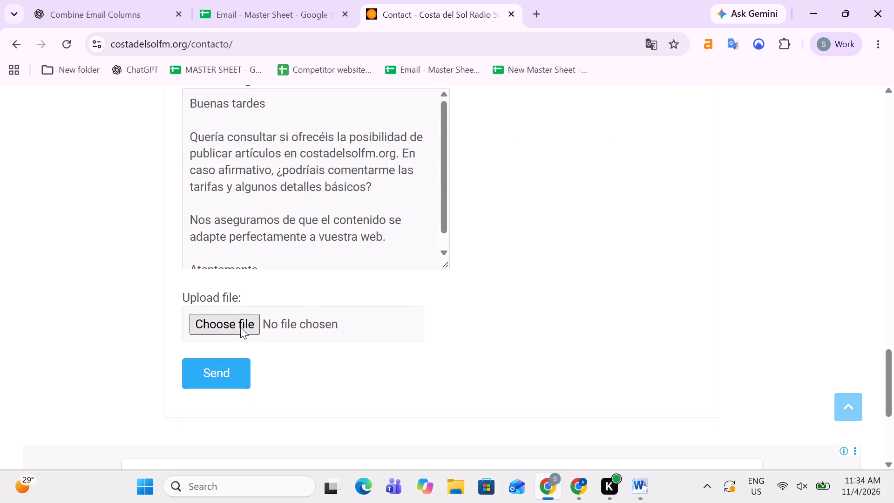
pyautogui.click(227, 374)
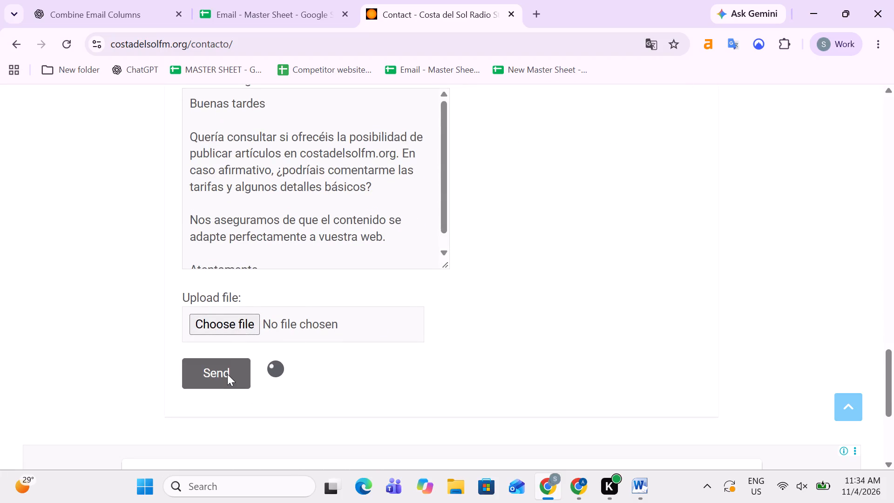
# Set the Status of the costadelsolfm.org row to Done in the ES, MX, AR sheet.
pyautogui.click(308, 0)
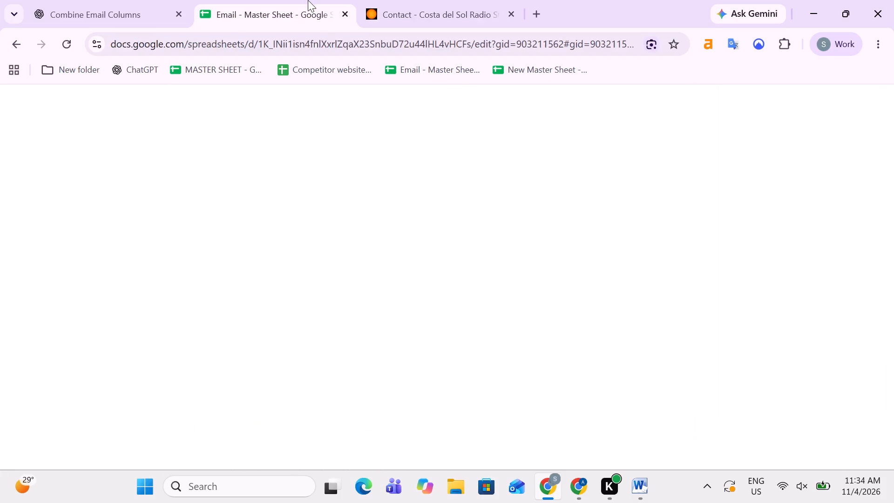
pyautogui.press('Tab')
pyautogui.press('Right')
pyautogui.press('Right')
pyautogui.press('Right')
pyautogui.press('Right')
pyautogui.press('Right')
pyautogui.press('Right')
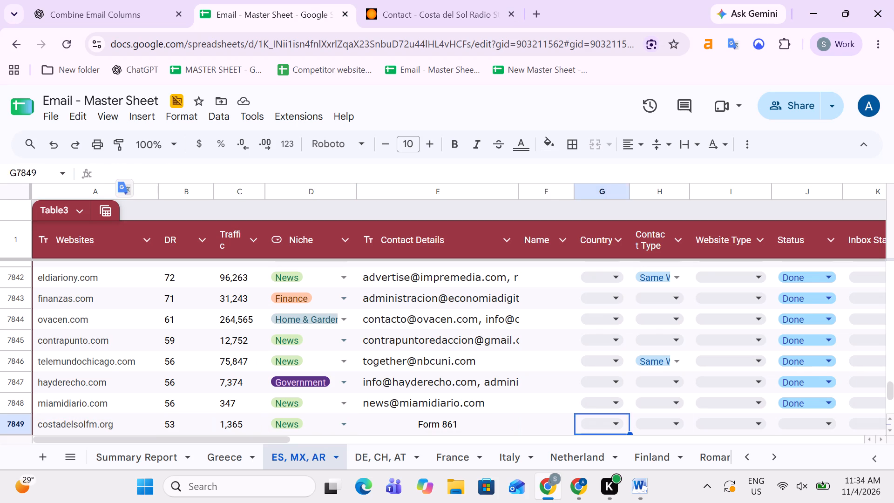
pyautogui.press('Right')
pyautogui.press('Right')
pyautogui.press('d')
pyautogui.press('Down')
pyautogui.press('Return')
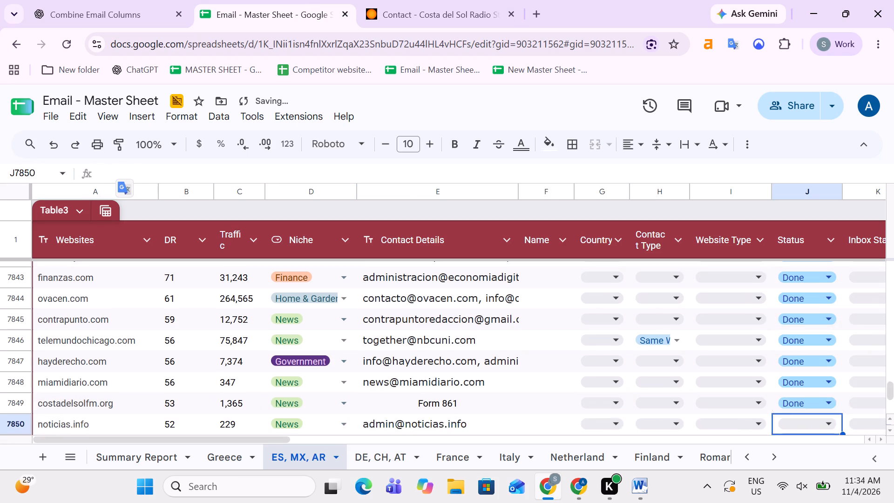
# Go to the Post date cell in the costadelsolfm.org row.
pyautogui.press('Up')
pyautogui.press('Right')
pyautogui.press('Right')
pyautogui.press('Right')
pyautogui.press('Right')
pyautogui.press('Right')
pyautogui.press('Right')
pyautogui.press('Left')
pyautogui.press('Left')
pyautogui.press('Left')
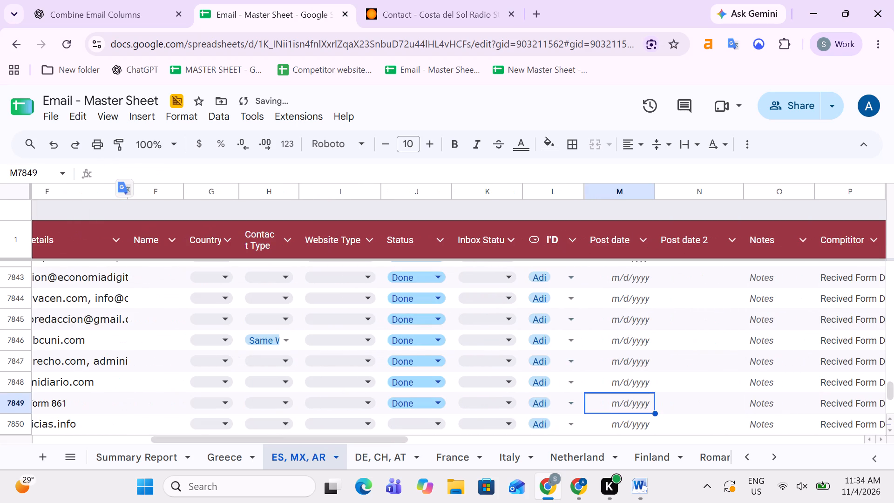
# Select the Status cells from row 7832 down through the costadelsolfm.org row to count the Done entries.
pyautogui.hotkey('ctrl', 'Up')
pyautogui.press('Down')
pyautogui.press('Left')
pyautogui.press('Left')
pyautogui.press('Left')
pyautogui.hotkey('ctrl', 'shift', 'Down')
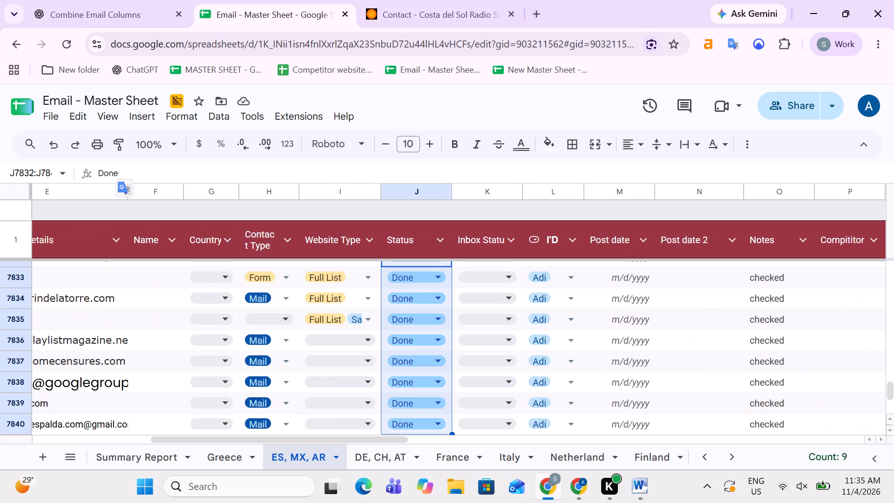
pyautogui.hotkey('ctrl', 'shift', 'Down')
pyautogui.hotkey('ctrl', 'shift', 'Down')
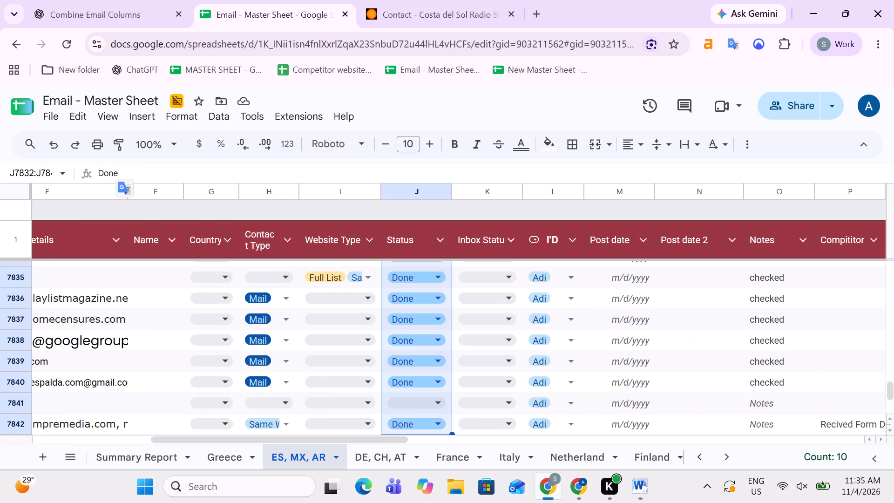
pyautogui.hotkey('ctrl', 'shift', 'Down')
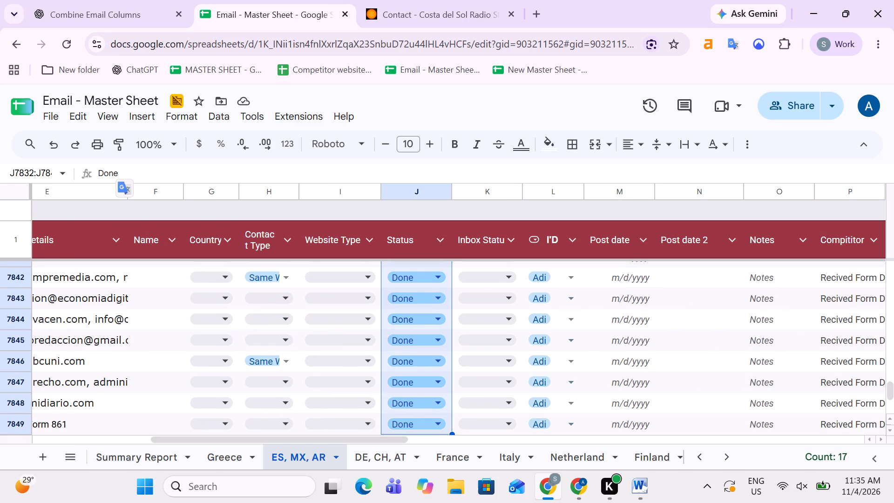
pyautogui.press('Up')
pyautogui.press('Down')
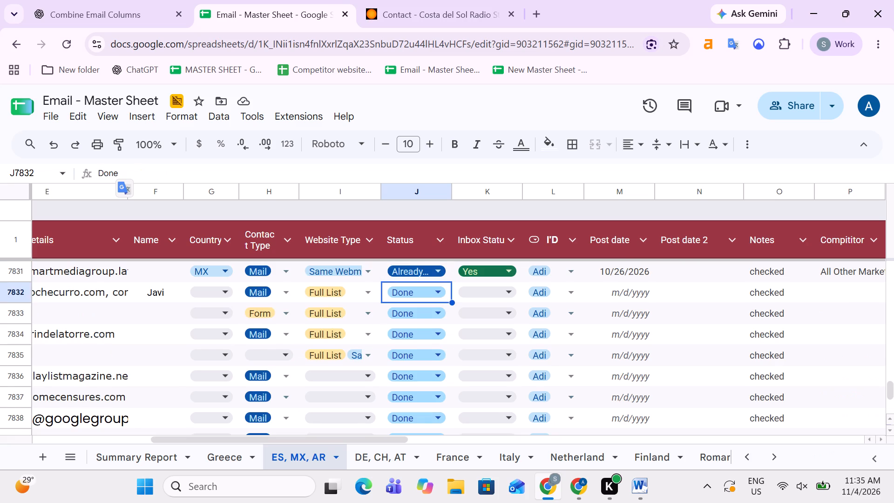
# Review the Status column below row 7832 for the next unmarked site and go to the noticias.info website cell.
pyautogui.hotkey('ctrl', 'Down')
pyautogui.press('Down')
pyautogui.press('Down')
pyautogui.press('Down')
pyautogui.press('Down')
pyautogui.press('Down')
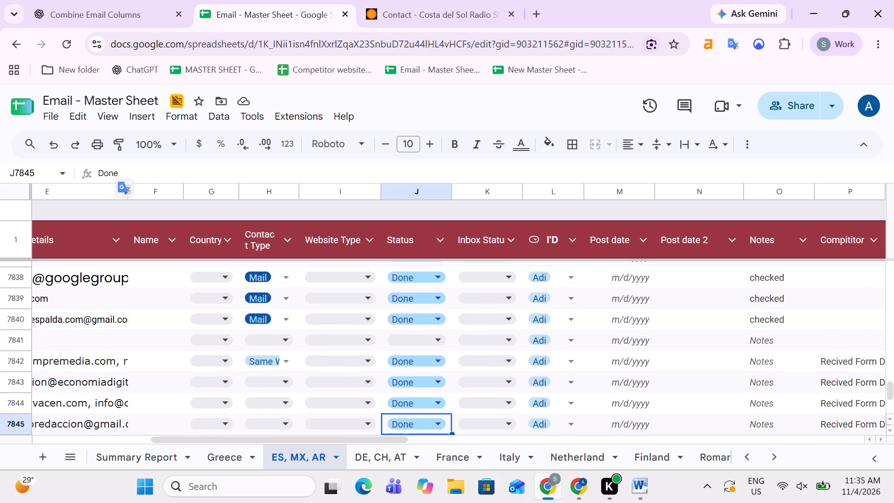
pyautogui.hotkey('ctrl', 'Down')
pyautogui.press('Down')
pyautogui.press('Down')
pyautogui.press('Down')
pyautogui.press('Down')
pyautogui.press('Up')
pyautogui.press('Up')
pyautogui.press('Up')
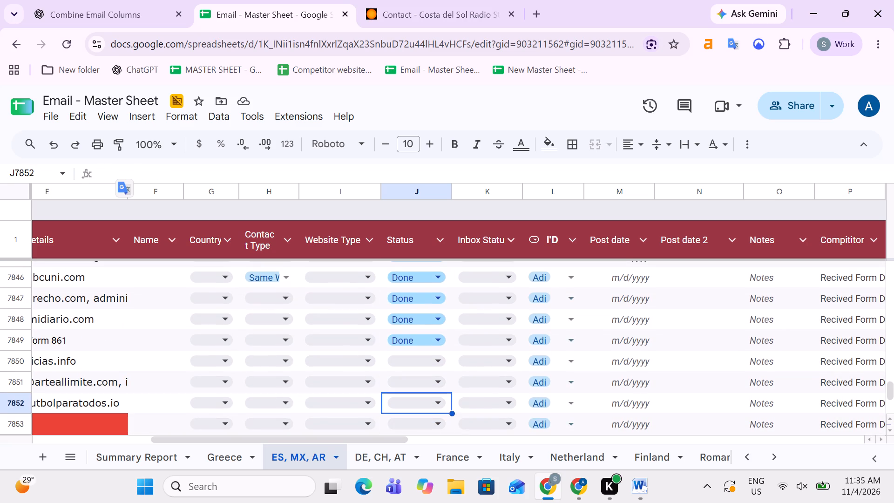
pyautogui.press('Up')
pyautogui.press('Down')
pyautogui.press('Right')
pyautogui.press('Left')
pyautogui.press('Left')
pyautogui.press('Left')
pyautogui.press('Left')
pyautogui.press('Left')
pyautogui.press('Left')
pyautogui.press('Left')
pyautogui.press('Left')
pyautogui.press('Left')
pyautogui.press('Left')
pyautogui.press('Left')
pyautogui.press('Left')
pyautogui.press('Left')
pyautogui.press('Left')
pyautogui.press('Left')
pyautogui.press('Left')
pyautogui.press('Left')
pyautogui.press('Left')
pyautogui.press('Left')
pyautogui.press('Left')
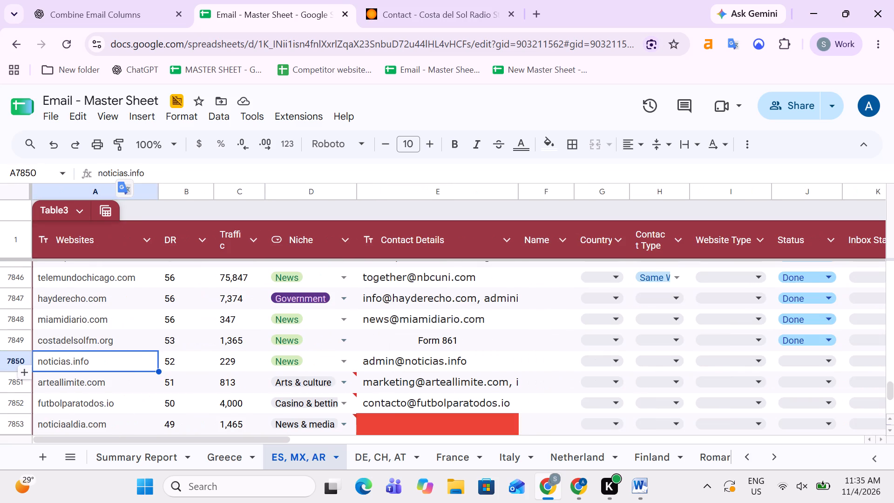
# Look across the noticias.info row from its website to its Status and Inbox Status cells.
pyautogui.press('Right')
pyautogui.press('Right')
pyautogui.press('Right')
pyautogui.press('Right')
pyautogui.press('Right')
pyautogui.press('Right')
pyautogui.press('Right')
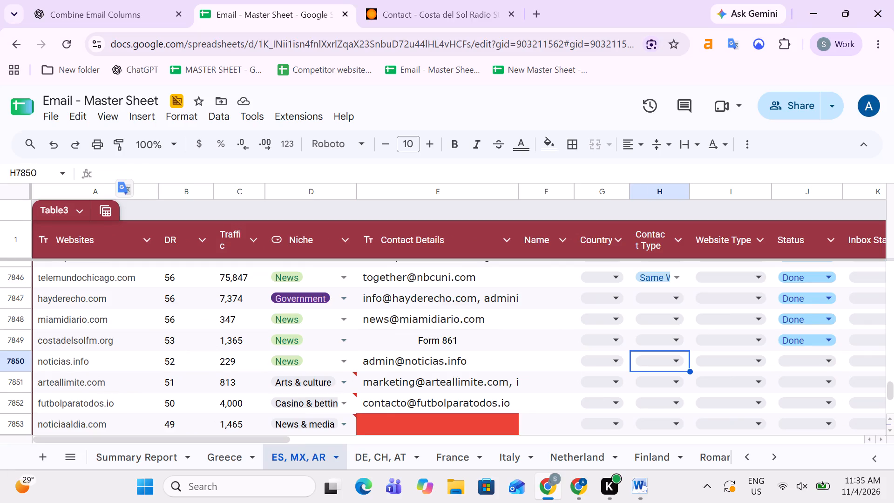
pyautogui.press('Right')
pyautogui.press('Right')
pyautogui.press('Right')
pyautogui.press('Left')
pyautogui.press('Left')
pyautogui.press('Left')
pyautogui.press('Left')
pyautogui.press('Left')
pyautogui.press('Left')
pyautogui.press('Left')
pyautogui.press('Left')
pyautogui.press('Left')
pyautogui.press('Left')
pyautogui.press('Left')
pyautogui.press('Left')
pyautogui.press('Left')
pyautogui.press('Left')
pyautogui.press('Left')
pyautogui.press('Left')
pyautogui.press('Left')
pyautogui.press('Left')
pyautogui.press('Left')
pyautogui.press('Left')
# Copy the contact email address from the Contact Details cell of the noticias.info row.
pyautogui.press('Right')
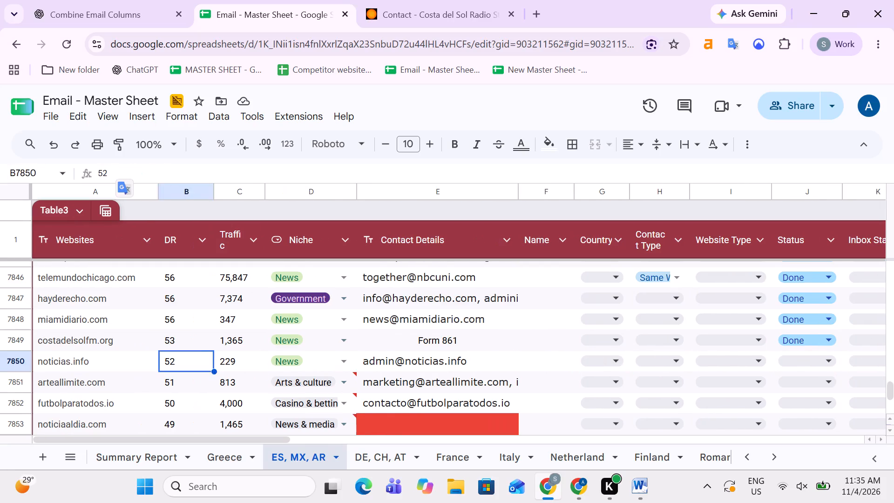
pyautogui.press('Right')
pyautogui.press('Right')
pyautogui.press('Right')
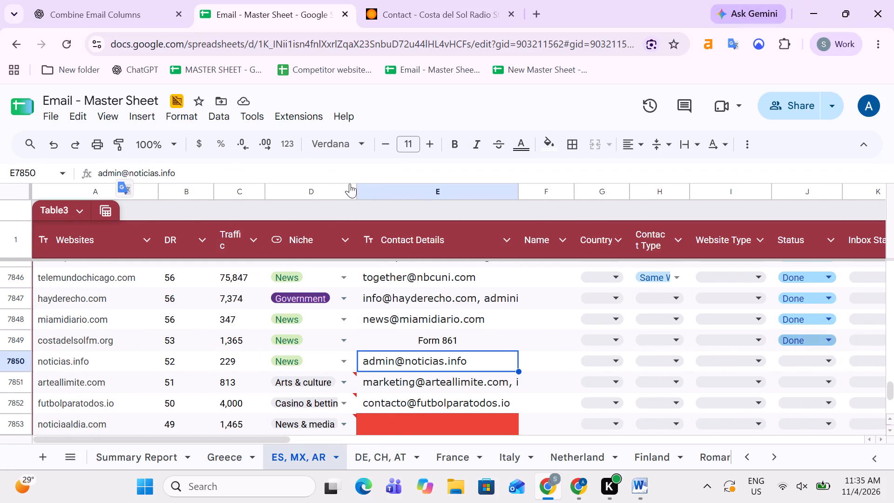
pyautogui.tripleClick(152, 172)
pyautogui.hotkey('ctrl', 'c')
pyautogui.hotkey('ctrl', 'c')
pyautogui.hotkey('ctrl', 'c')
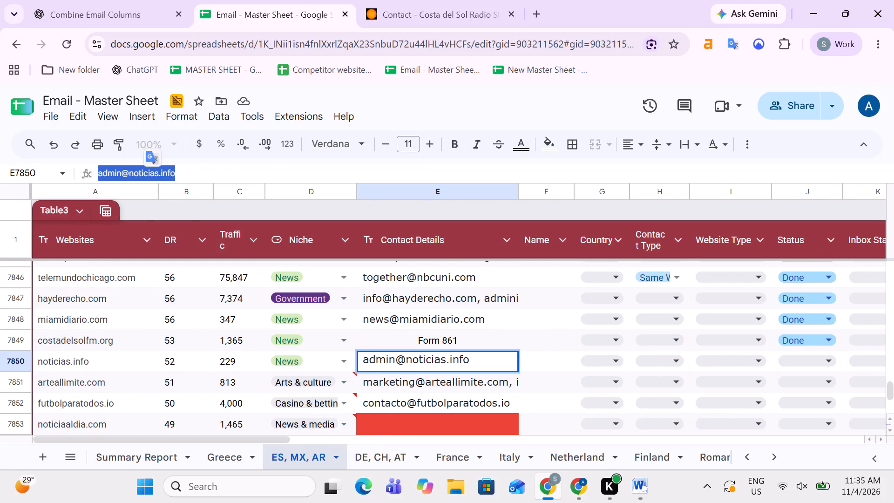
pyautogui.hotkey('ctrl', 'c')
pyautogui.hotkey('alt', 'Tab')
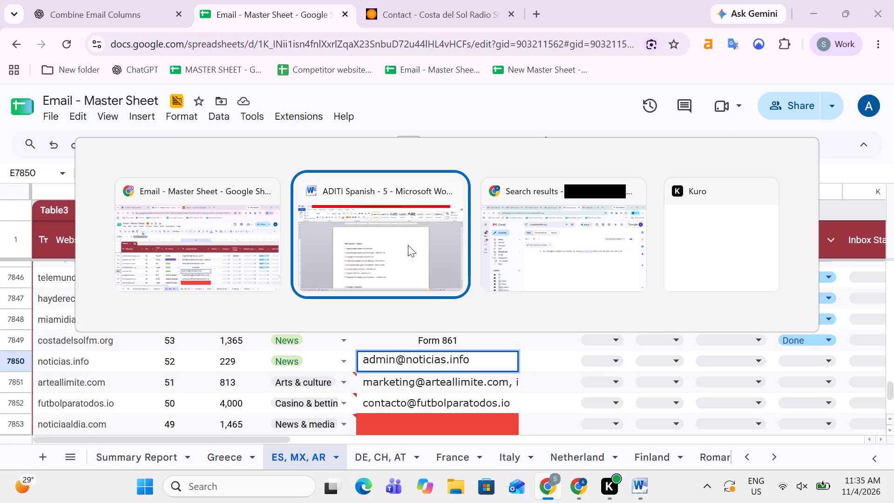
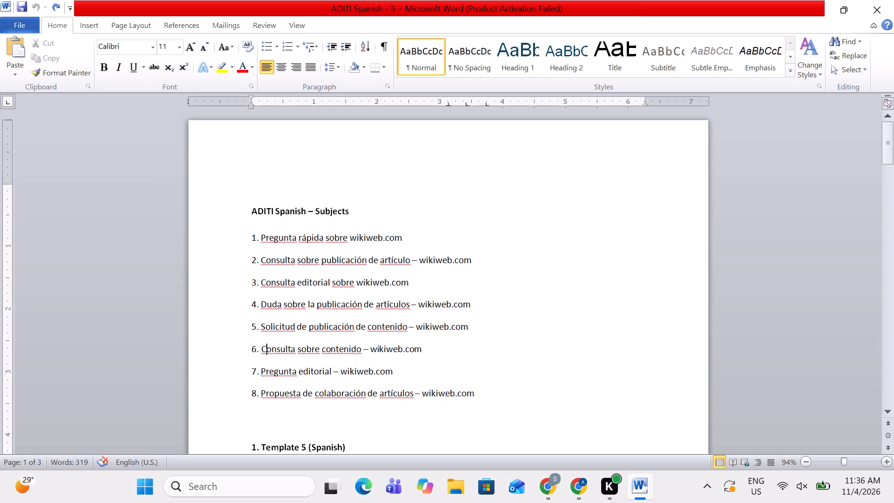
# In the ADITI Spanish - 5 Word document, select the sixth subject line, "Consulta sobre contenido – wikiweb.com".
pyautogui.click(274, 343)
pyautogui.moveTo(274, 343); pyautogui.dragTo(409, 349)
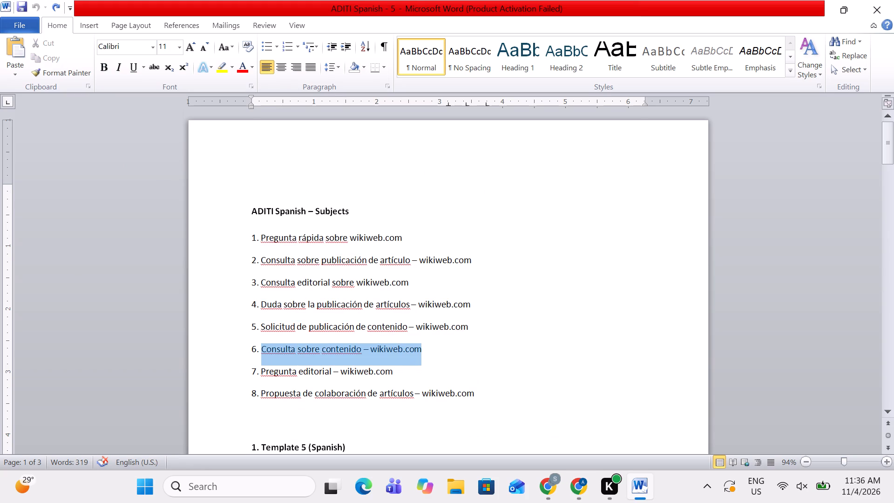
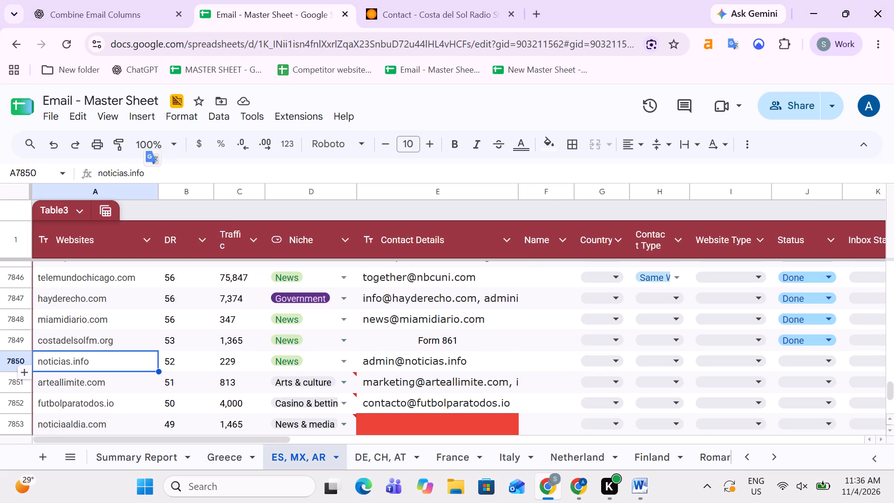
# Copy the site domain noticias.info from its Websites cell in the ES, MX, AR sheet.
pyautogui.press('Right')
pyautogui.press('Left')
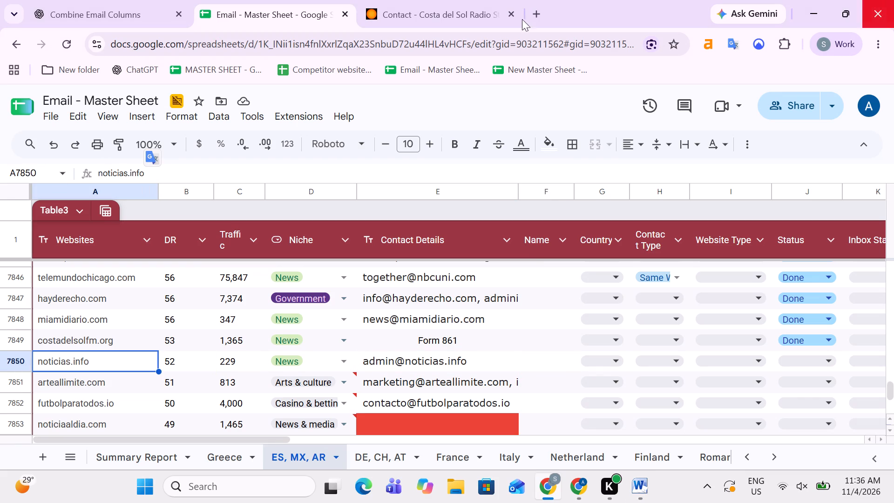
pyautogui.tripleClick(126, 175)
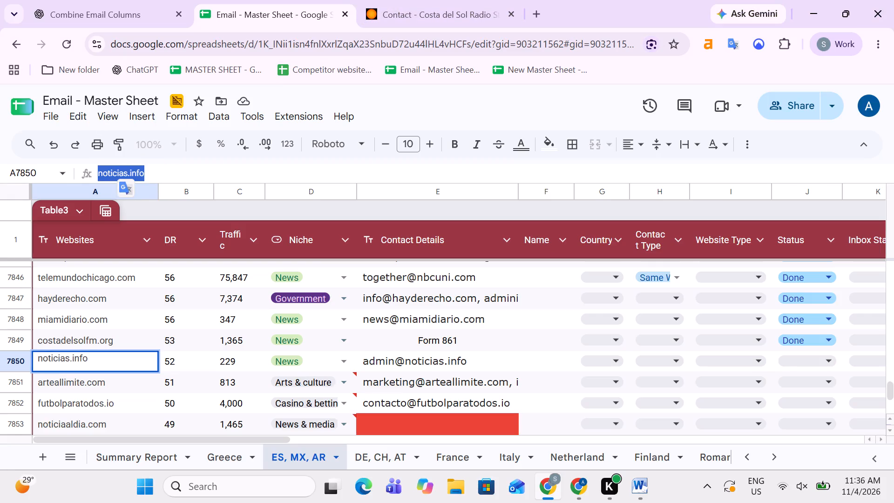
pyautogui.hotkey('ctrl', 'c')
pyautogui.hotkey('ctrl', 'c')
pyautogui.hotkey('ctrl', 'c')
pyautogui.hotkey('ctrl', 'c')
pyautogui.hotkey('ctrl', 'c')
pyautogui.hotkey('ctrl', 'c')
pyautogui.hotkey('ctrl', 'c')
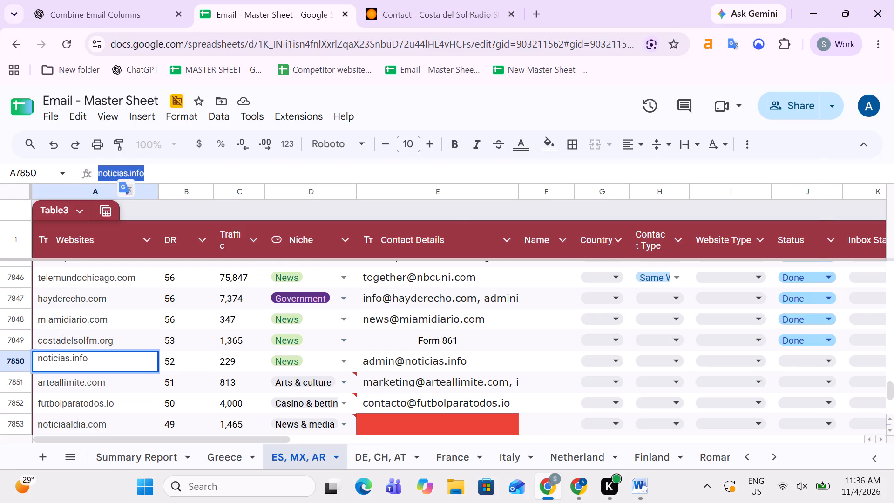
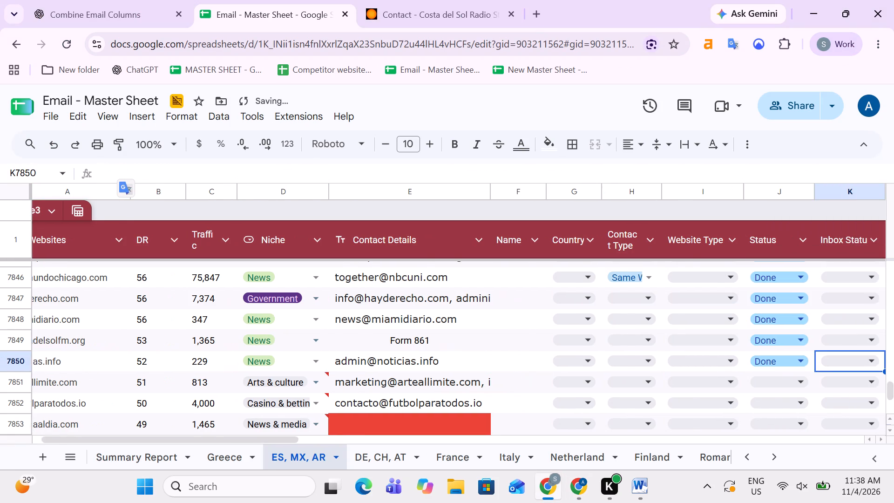
# Set the Niche of the arteallimite.com row to Cultural in the ES, MX, AR sheet.
pyautogui.press('Right')
pyautogui.press('Left')
pyautogui.press('Left')
pyautogui.press('Left')
pyautogui.press('Left')
pyautogui.press('Left')
pyautogui.press('Left')
pyautogui.press('Left')
pyautogui.press('Left')
pyautogui.press('Left')
pyautogui.press('Left')
pyautogui.press('Left')
pyautogui.press('Left')
pyautogui.press('Left')
pyautogui.press('Left')
pyautogui.press('Left')
pyautogui.press('Left')
pyautogui.press('Left')
pyautogui.press('Left')
pyautogui.press('Left')
pyautogui.press('Down')
pyautogui.press('Right')
pyautogui.press('Right')
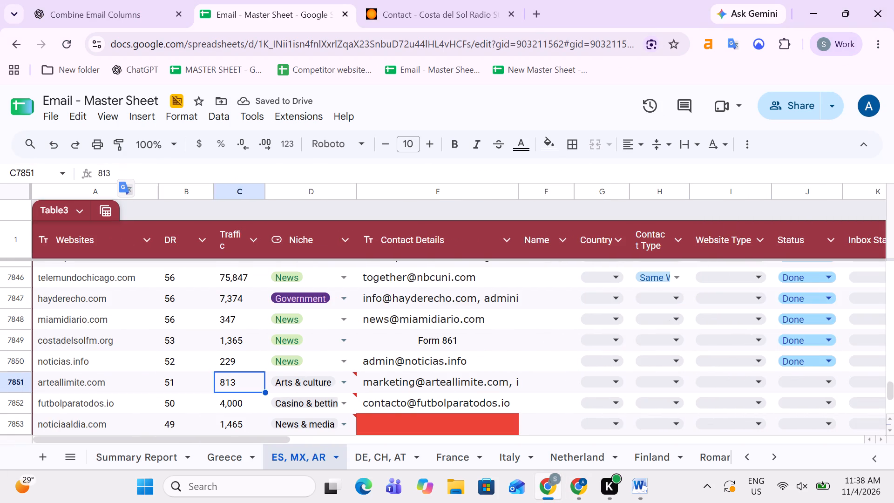
pyautogui.press('Right')
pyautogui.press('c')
pyautogui.press('Up')
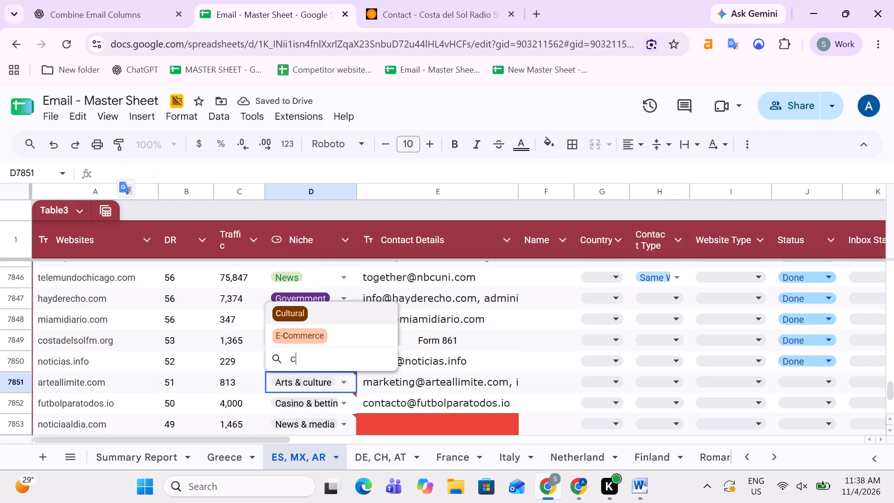
pyautogui.press('Return')
# Select only the first address, the marketing one, within the Contact Details of the arteallimite.com row.
pyautogui.press('Up')
pyautogui.press('Right')
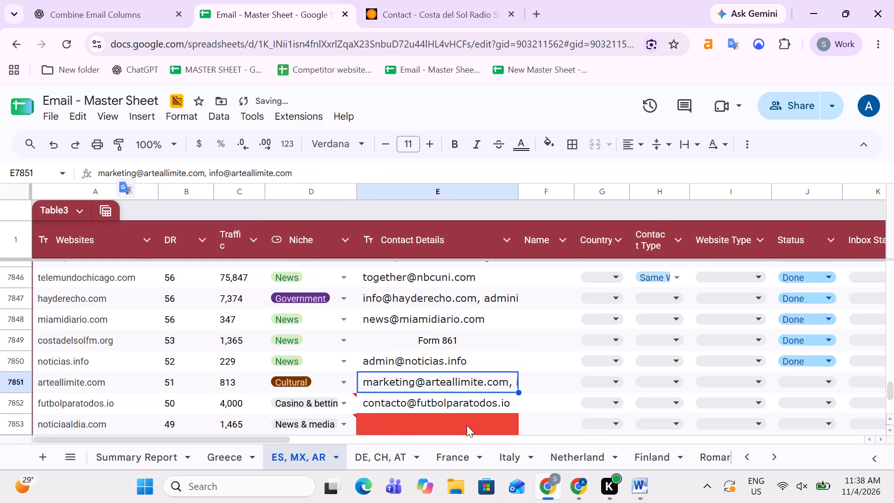
pyautogui.click(192, 176)
pyautogui.moveTo(192, 176); pyautogui.dragTo(130, 181)
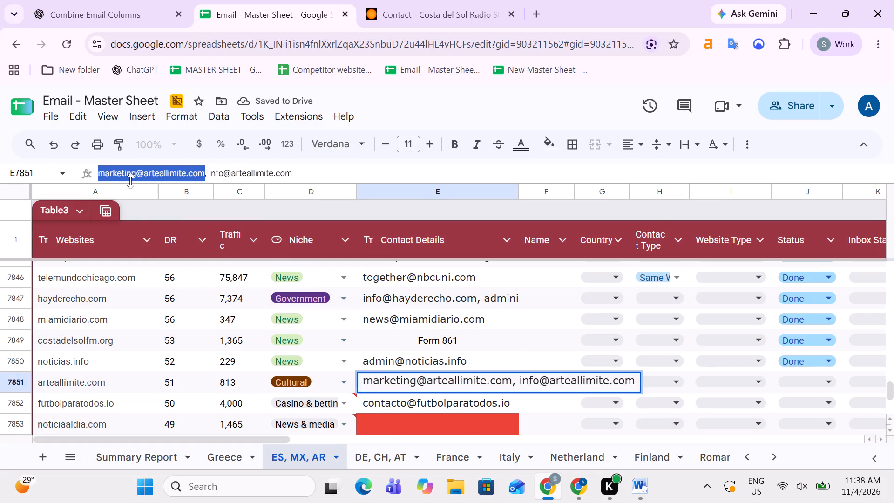
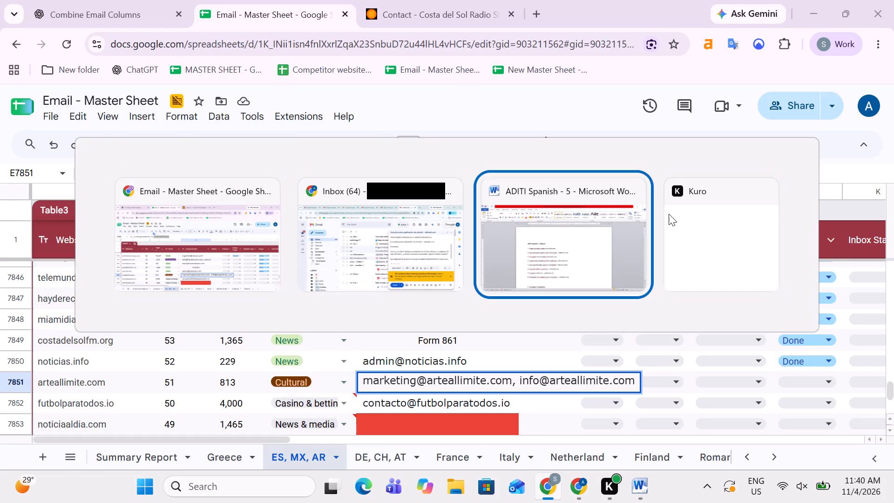
# Return to the ES, MX, AR sheet, leave the arteallimite.com contact details cell and go to the start of that row.
pyautogui.hotkey('alt', 'Tab')
pyautogui.hotkey('alt', 'Tab')
pyautogui.press('Tab')
pyautogui.press('Left')
pyautogui.press('Left')
pyautogui.press('Left')
pyautogui.press('Left')
pyautogui.press('Left')
pyautogui.press('Left')
pyautogui.press('Left')
pyautogui.press('Left')
pyautogui.press('Left')
pyautogui.press('Left')
pyautogui.press('Left')
pyautogui.press('Left')
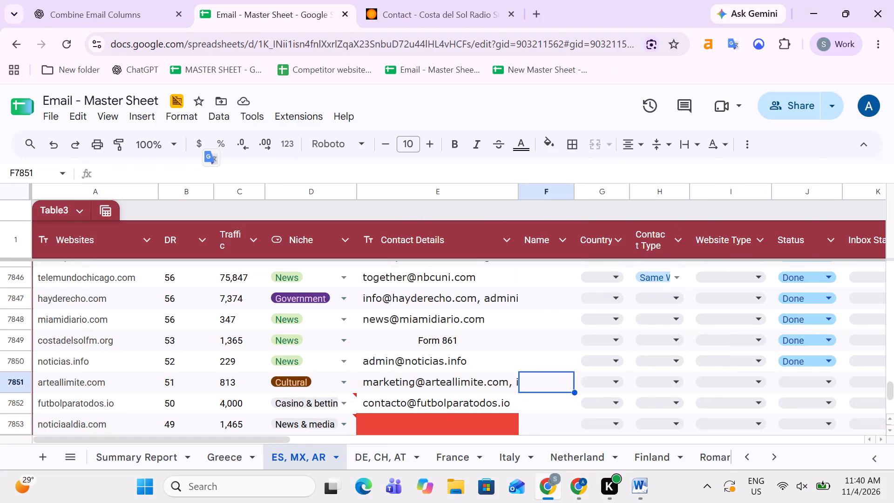
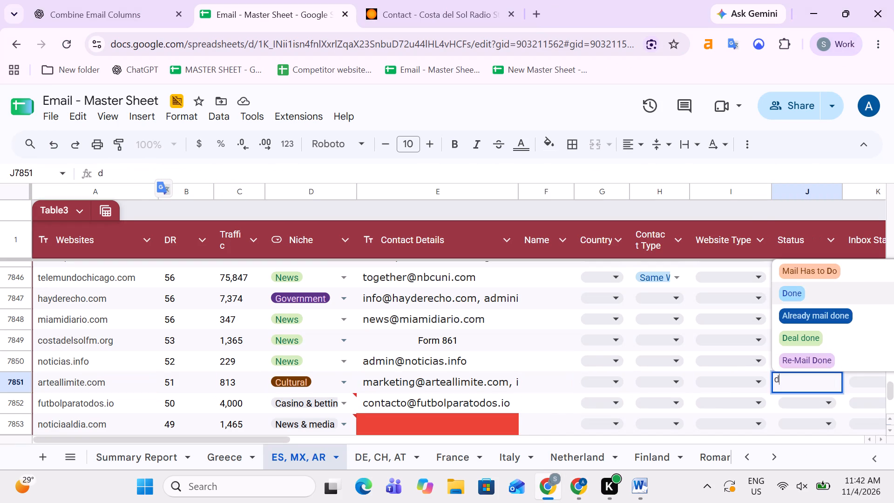
# Set the Status of the arteallimite.com row to Done in the ES, MX, AR sheet.
pyautogui.press('Return')
pyautogui.press('Up')
pyautogui.press('Right')
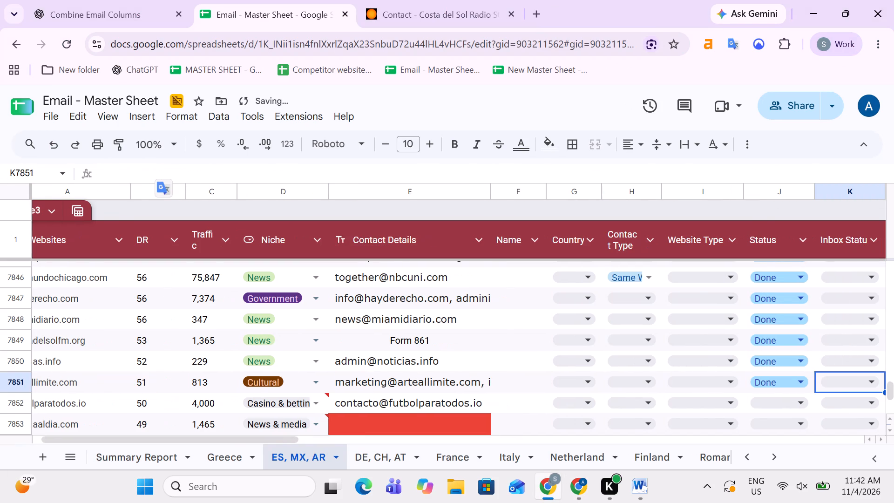
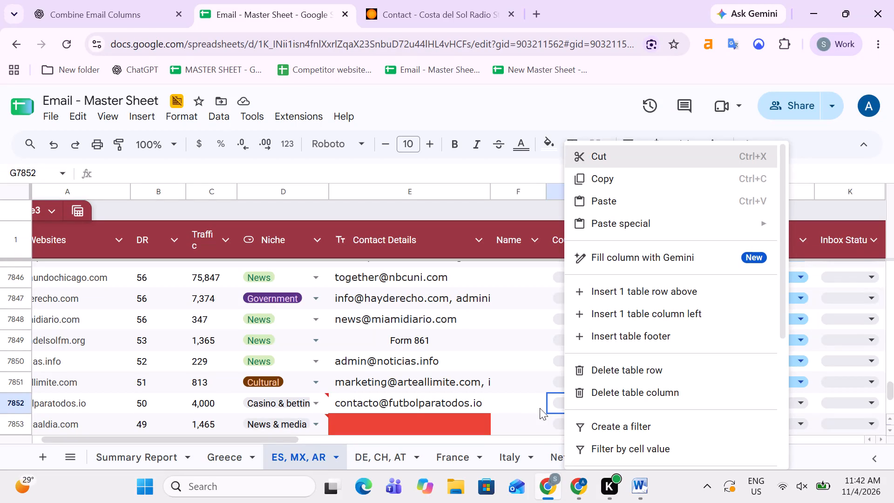
# Review the futbolparatodos.io row in the ES, MX, AR sheet and go to its Contact Details cell.
pyautogui.click(522, 407)
pyautogui.press('Right')
pyautogui.press('Right')
pyautogui.press('Right')
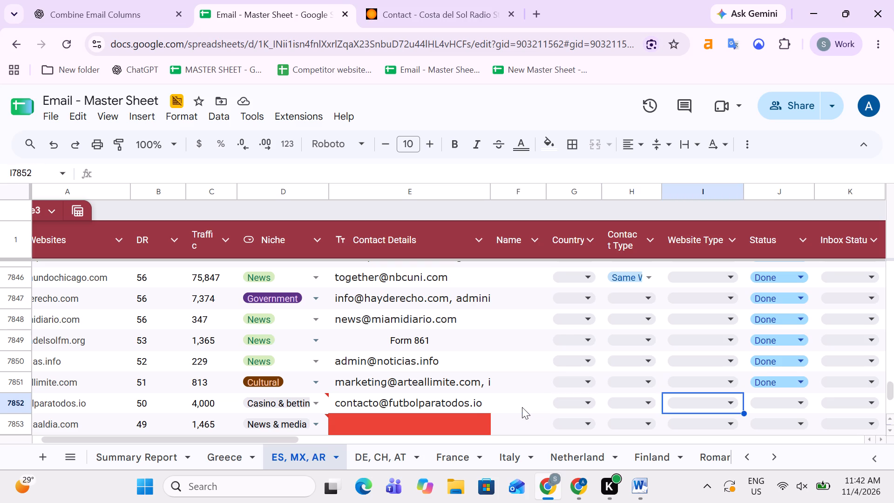
pyautogui.press('Right')
pyautogui.press('Left')
pyautogui.press('Left')
pyautogui.press('Left')
pyautogui.press('Left')
pyautogui.press('Left')
pyautogui.press('Left')
pyautogui.press('Left')
pyautogui.press('Left')
pyautogui.press('Left')
pyautogui.press('Left')
pyautogui.press('Left')
pyautogui.press('Left')
pyautogui.press('Left')
pyautogui.press('Left')
pyautogui.press('Left')
pyautogui.press('Left')
pyautogui.press('Left')
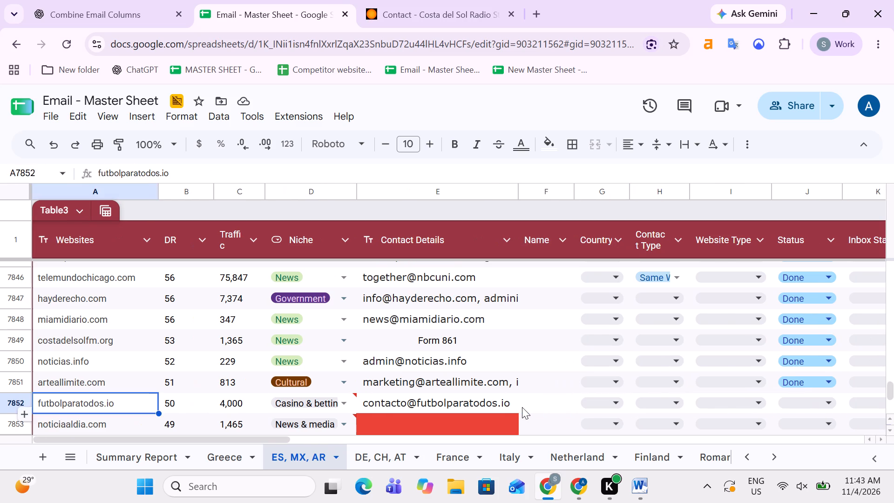
pyautogui.press('Right')
pyautogui.press('Right')
pyautogui.press('Right')
pyautogui.press('Right')
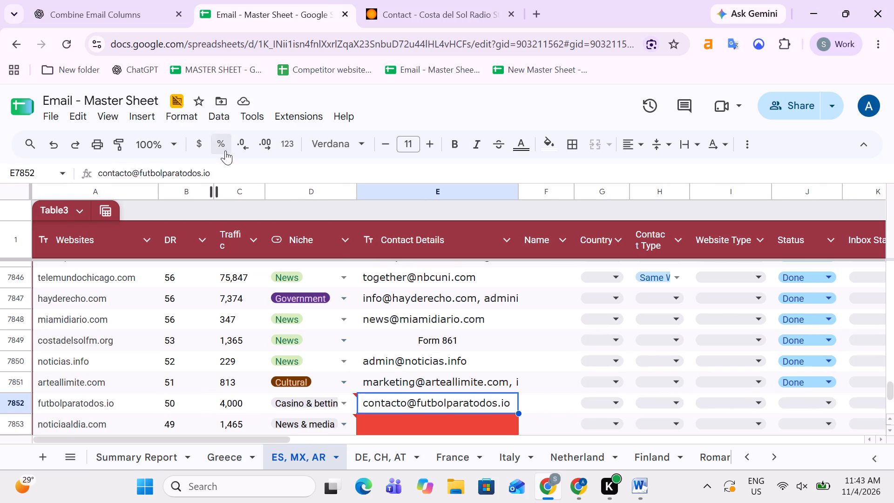
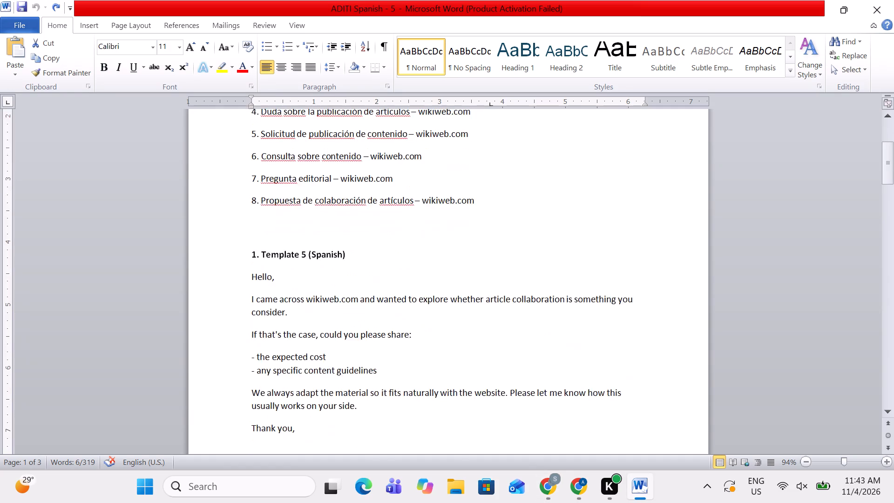
# Review the Spanish templates 5, 10 and 15 in the ADITI Spanish - 5 document, including their greeting options and message wording.
pyautogui.scroll(-20, 333, 335)
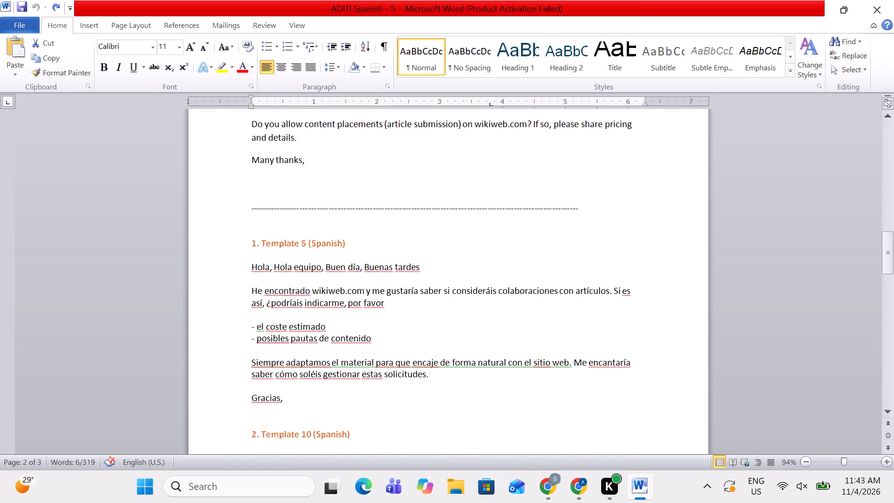
pyautogui.click(339, 264)
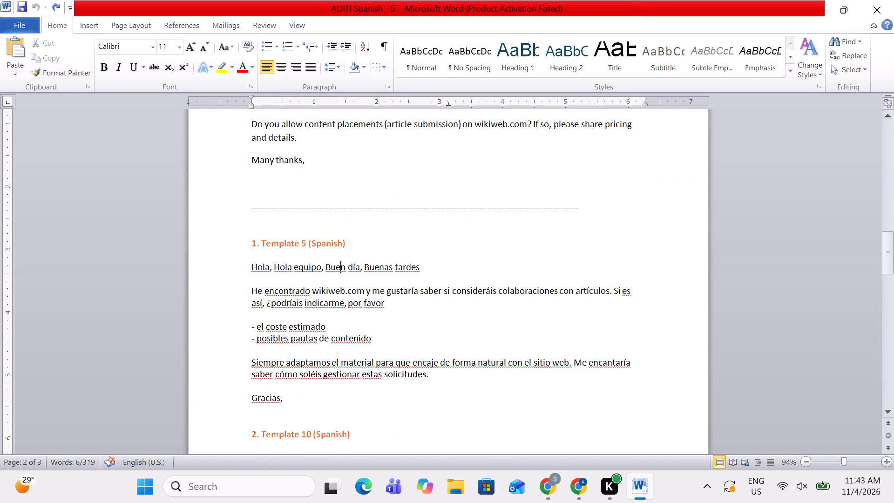
pyautogui.moveTo(339, 264); pyautogui.dragTo(355, 265)
pyautogui.scroll(-5, 414, 340)
pyautogui.scroll(-7, 376, 386)
pyautogui.scroll(-3, 235, 347)
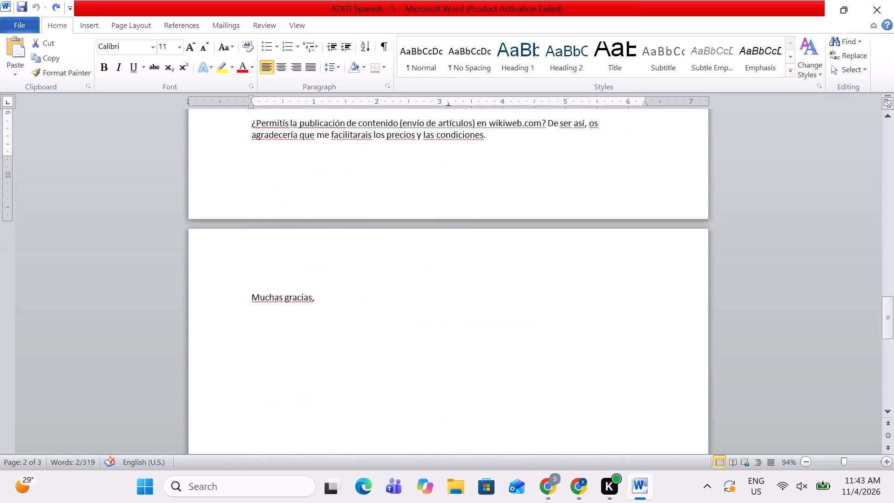
pyautogui.scroll(-7, 236, 352)
pyautogui.scroll(-1, 266, 319)
pyautogui.scroll(9, 271, 317)
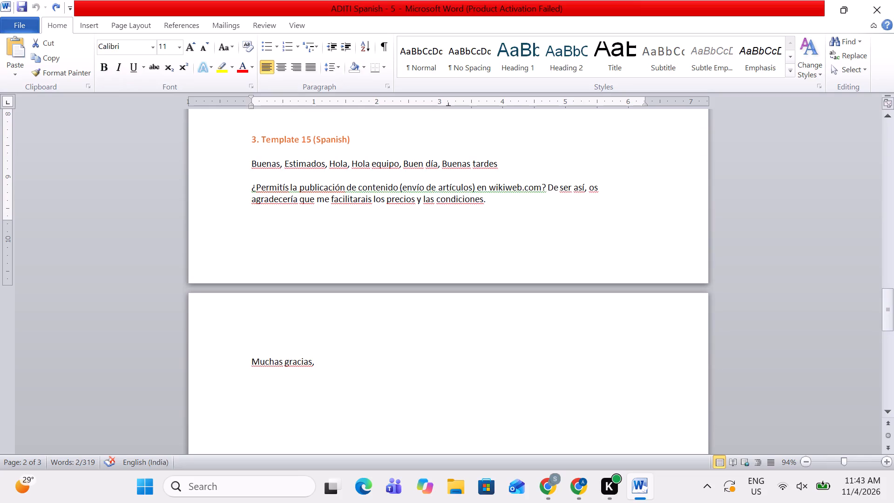
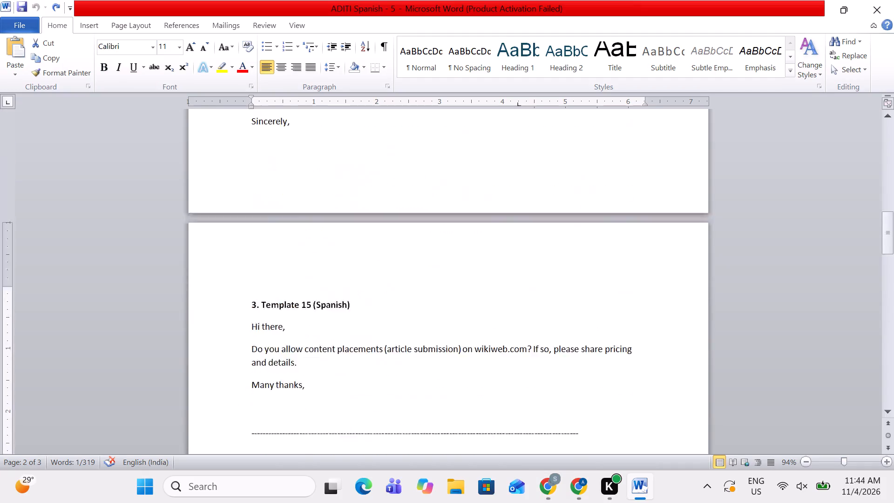
# Select subject line 7, "Pregunta editorial – wikiweb.com", in the list above the Spanish templates.
pyautogui.scroll(18, 485, 221)
pyautogui.click(279, 215)
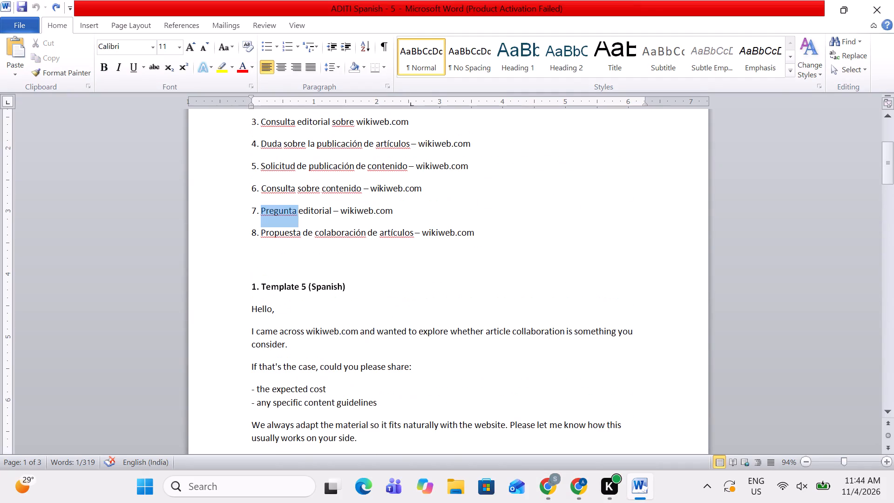
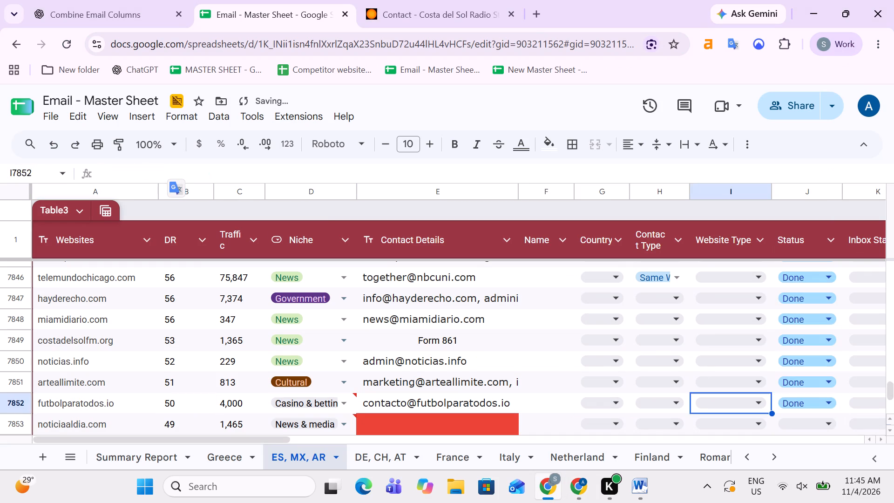
# Change the Niche of the futbolparatodos.io row to Betting in the ES, MX, AR sheet.
pyautogui.press('Left')
pyautogui.press('Left')
pyautogui.press('Left')
pyautogui.press('Left')
pyautogui.press('Left')
pyautogui.press('Left')
pyautogui.press('Right')
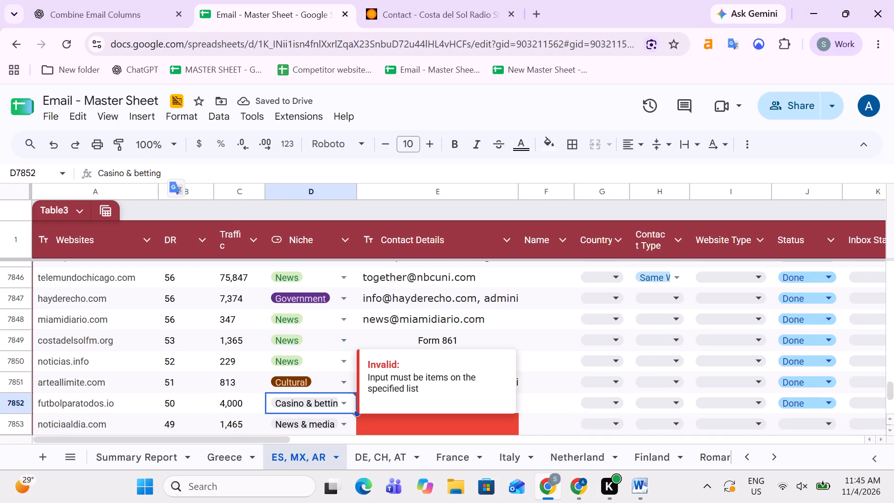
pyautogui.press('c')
pyautogui.press('BackSpace')
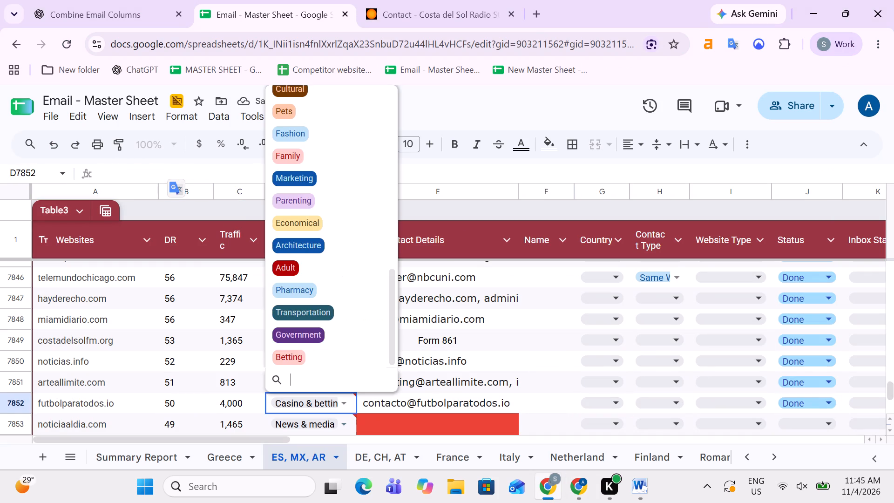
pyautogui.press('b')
pyautogui.press('Down')
pyautogui.press('Down')
pyautogui.press('Return')
pyautogui.press('Right')
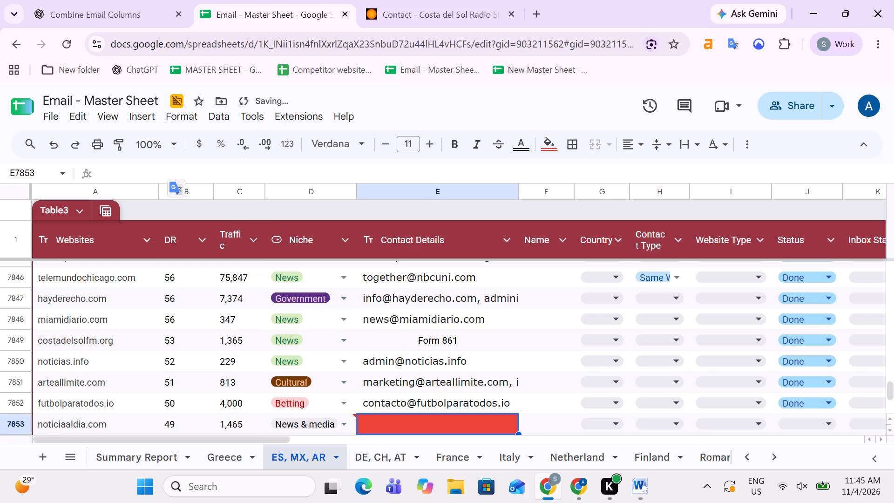
# Copy the website domain noticiaaldia.com from the Websites column.
pyautogui.press('Left')
pyautogui.press('Left')
pyautogui.press('Left')
pyautogui.press('Left')
pyautogui.press('Left')
pyautogui.press('Left')
pyautogui.press('Left')
pyautogui.press('Left')
pyautogui.press('Left')
pyautogui.press('Left')
pyautogui.hotkey('ctrl', 'c')
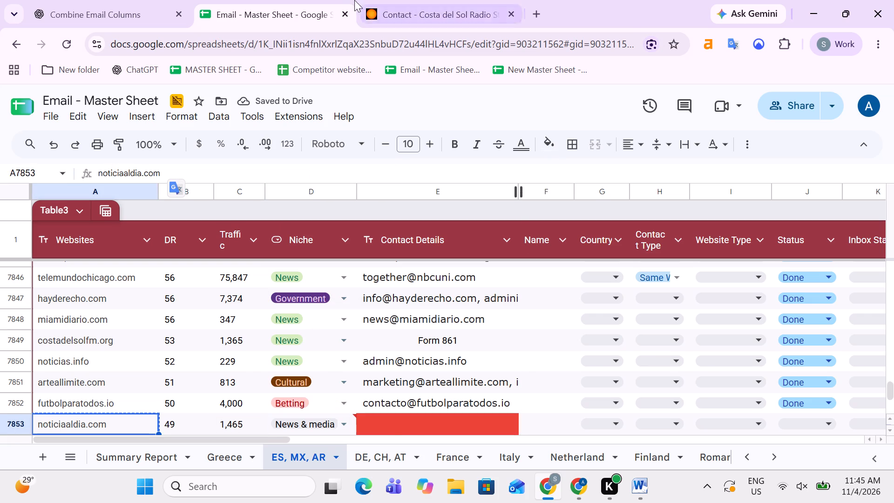
# Open the copied site noticiaaldia.com in place of the Costa del Sol Radio contact page.
pyautogui.click(462, 0)
pyautogui.click(440, 40)
pyautogui.hotkey('ctrl', 'v')
pyautogui.press('Return')
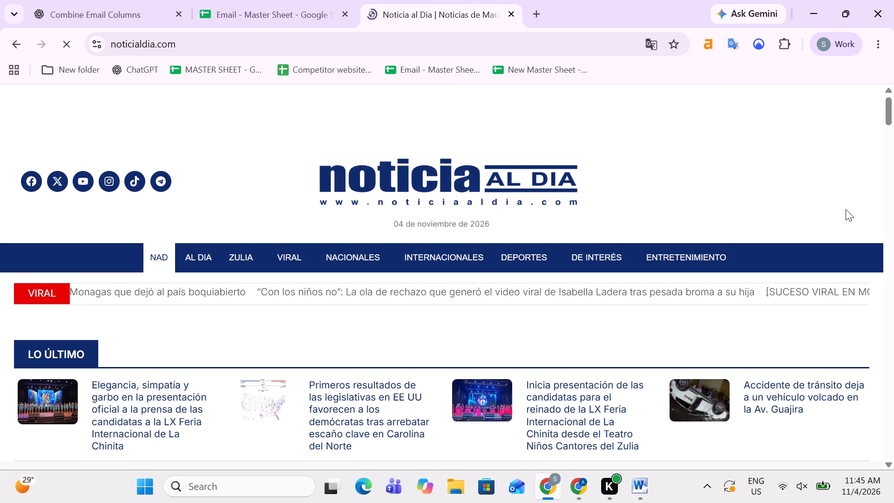
# Open the Noticia al Dia contact page and copy the site's email address.
pyautogui.moveTo(893, 113); pyautogui.dragTo(893, 484)
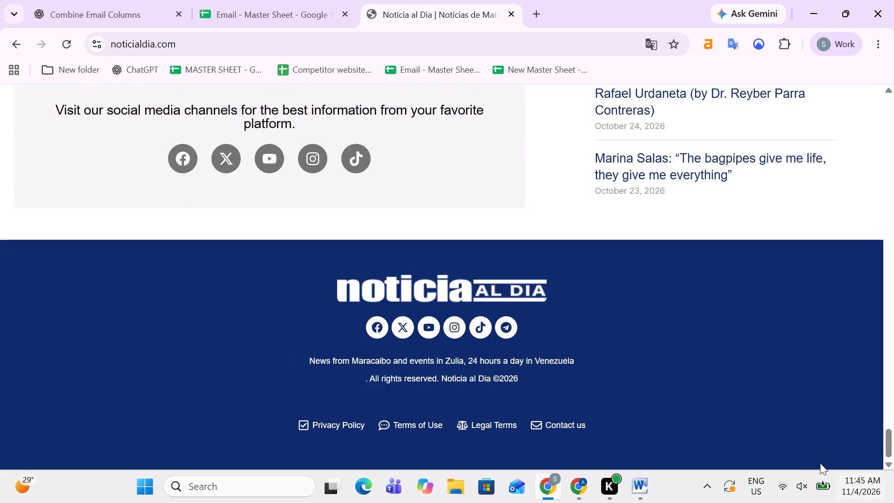
pyautogui.click(571, 424)
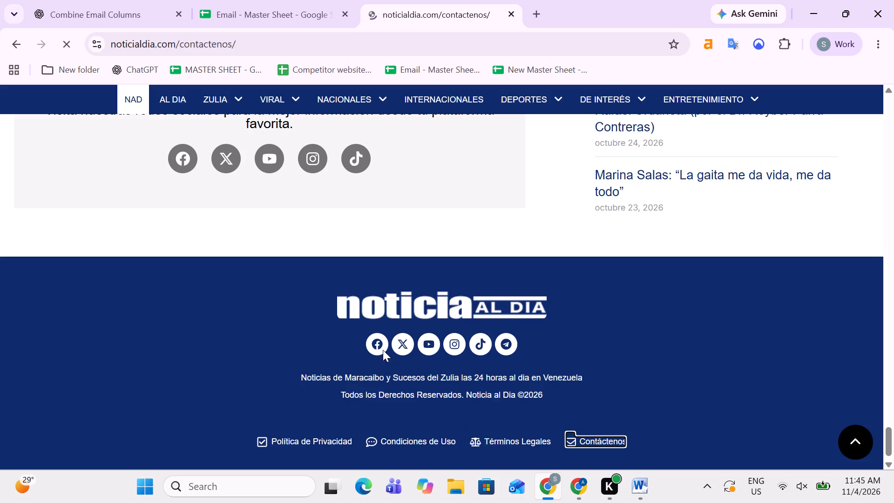
pyautogui.scroll(-5, 358, 310)
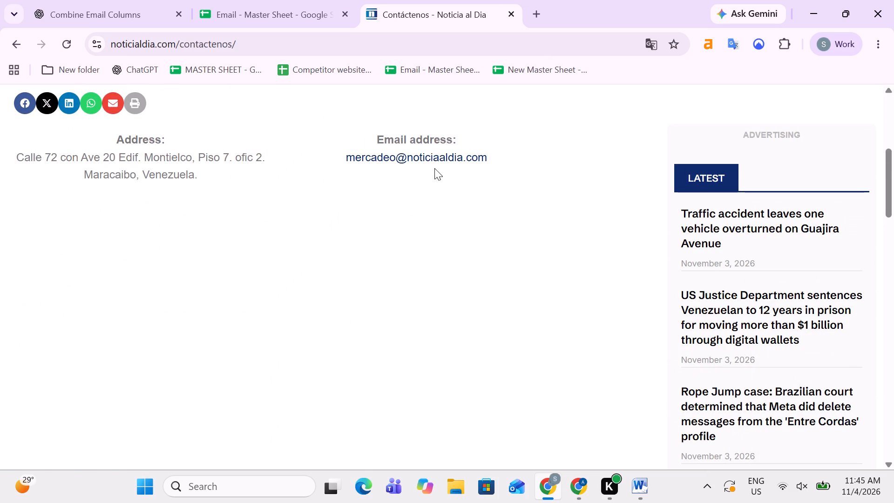
pyautogui.rightClick(440, 160)
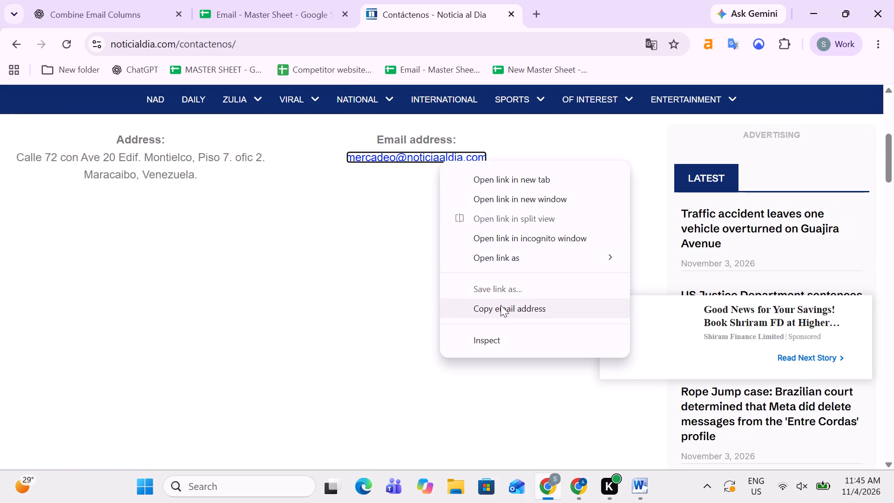
pyautogui.click(501, 305)
# Paste the copied email address into the Contact Details cell of the noticiaaldia.com row in the ES, MX, AR sheet.
pyautogui.click(287, 0)
pyautogui.press('Right')
pyautogui.press('Right')
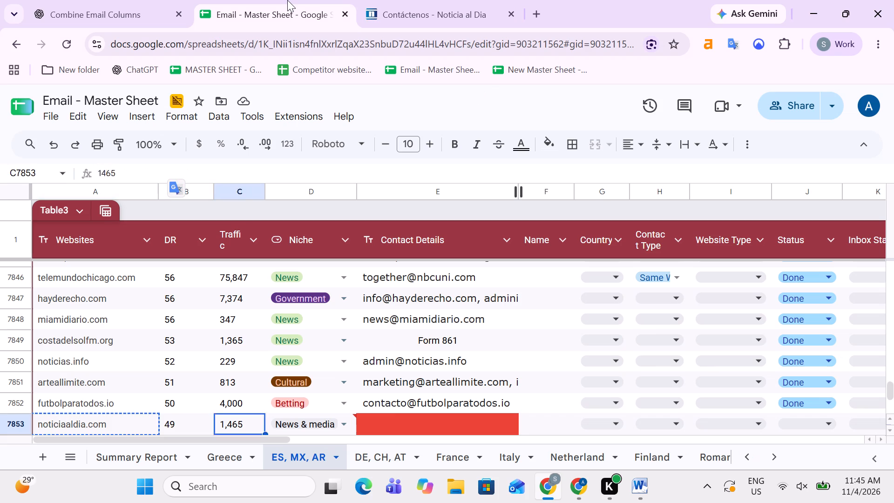
pyautogui.press('Right')
pyautogui.press('Right')
pyautogui.press('Return')
pyautogui.hotkey('ctrl', 'v')
pyautogui.press('Tab')
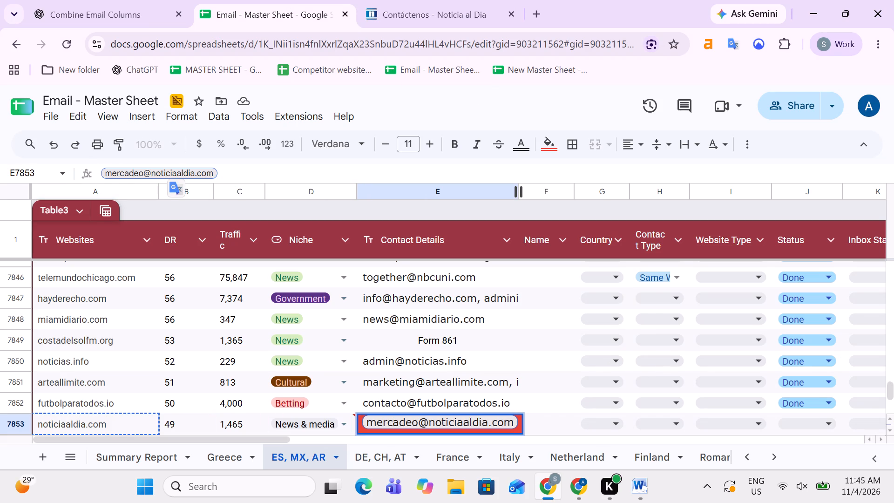
pyautogui.hotkey('ctrl', 'z')
pyautogui.press('Tab')
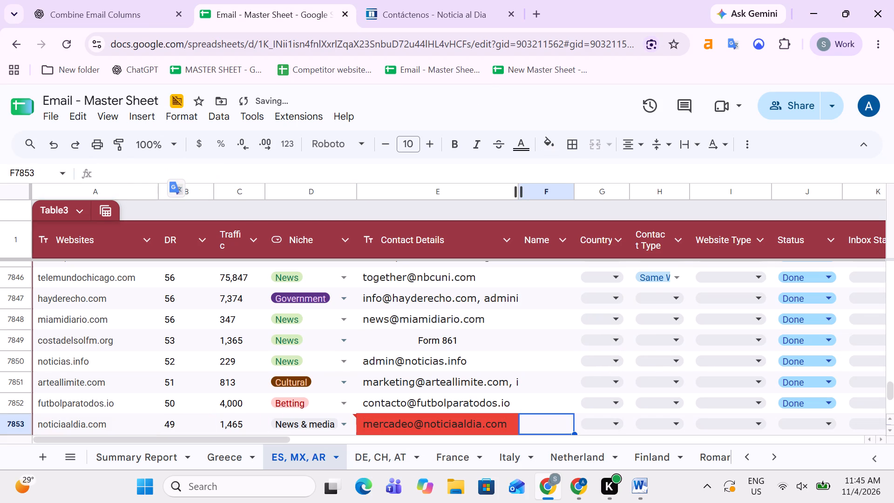
# Clear the red fill from the noticiaaldia.com Contact Details cell by copying the format of the empty Name cell beside it.
pyautogui.press('Left')
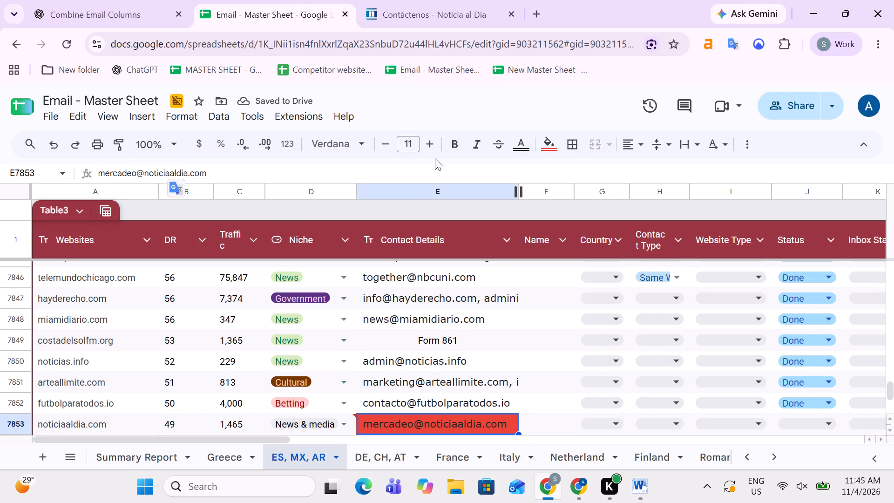
pyautogui.click(547, 143)
pyautogui.click(559, 167)
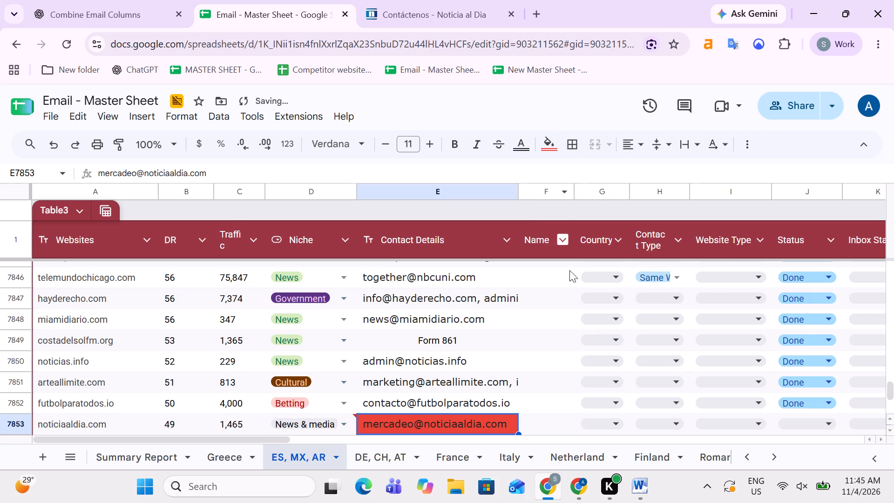
pyautogui.click(542, 421)
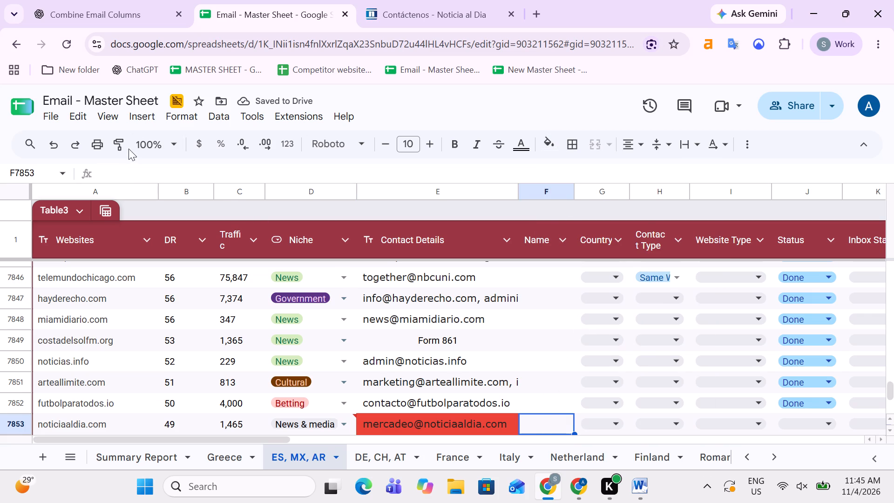
pyautogui.click(122, 144)
pyautogui.click(400, 426)
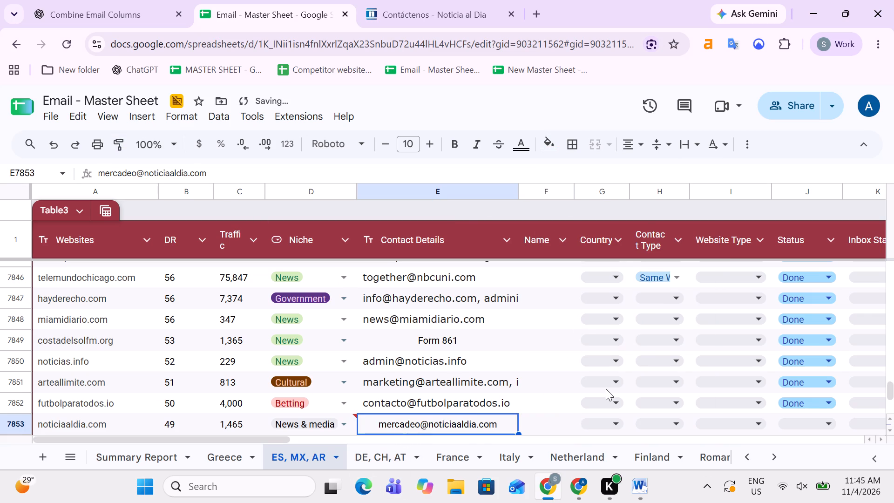
pyautogui.click(538, 419)
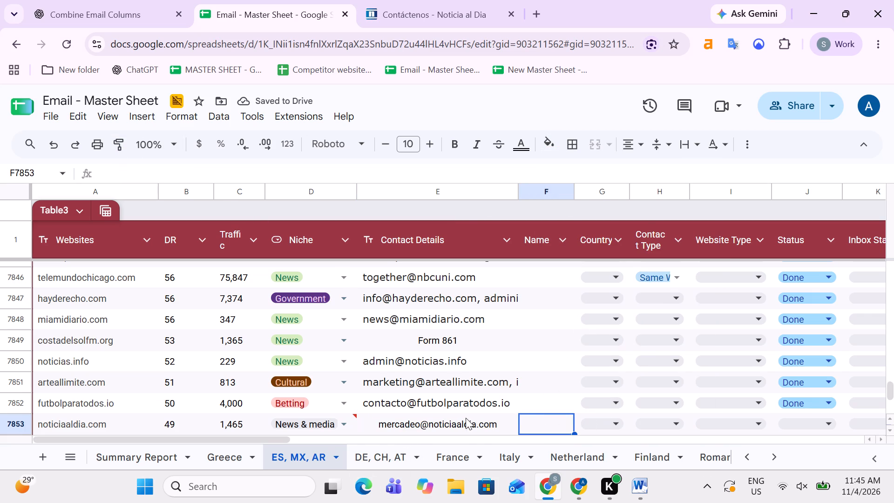
# Set the Niche of the noticiaaldia.com row to News.
pyautogui.click(465, 418)
pyautogui.press('Left')
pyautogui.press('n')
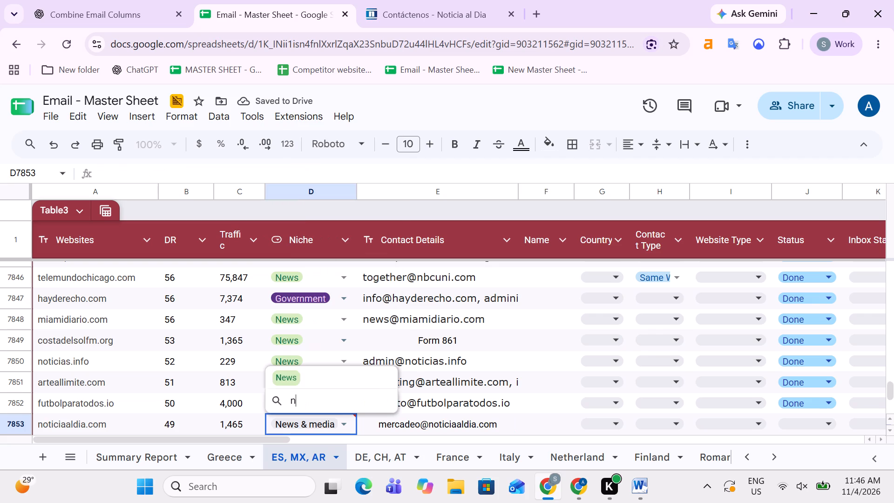
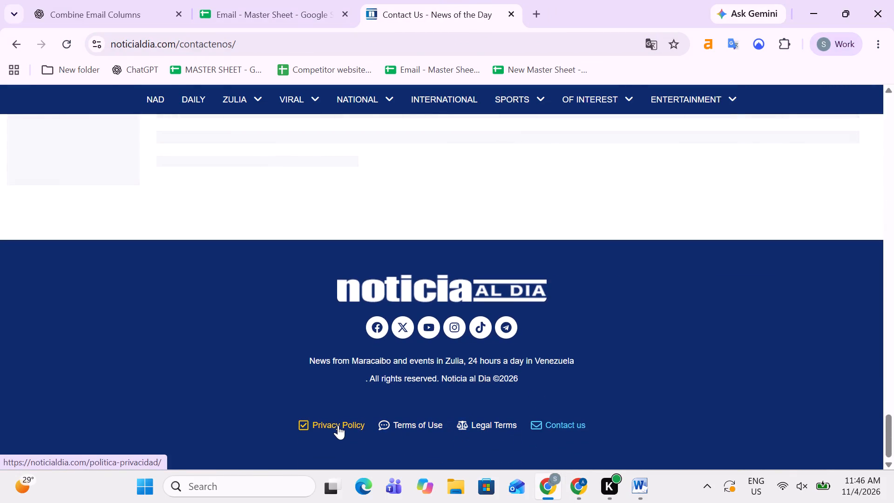
# Close the noticialdia.com contact page.
pyautogui.click(511, 14)
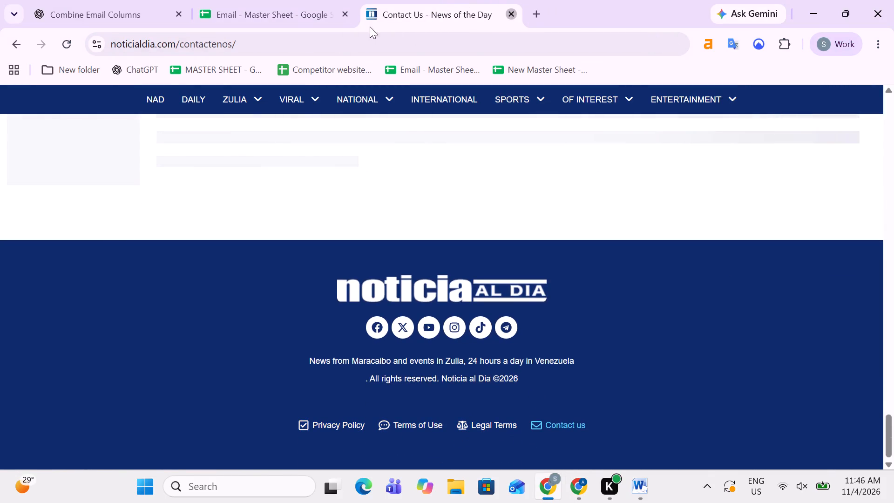
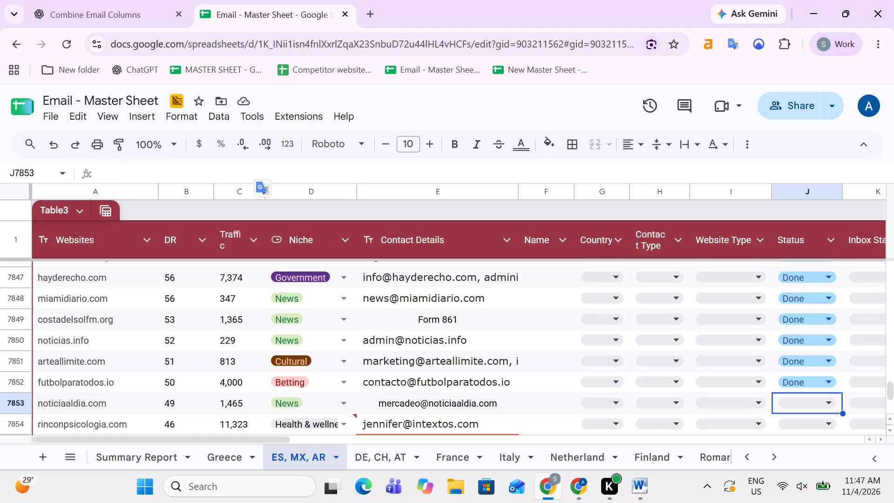
# Set the Status of the noticiaaldia.com row to Done in the ES, MX, AR sheet.
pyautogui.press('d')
pyautogui.press('Down')
pyautogui.press('Return')
# Set the Niche of the rinconpsicologia.com row to the Health & Wellness option.
pyautogui.press('Left')
pyautogui.press('Left')
pyautogui.press('Left')
pyautogui.press('Left')
pyautogui.press('Left')
pyautogui.press('Left')
pyautogui.press('Left')
pyautogui.press('Left')
pyautogui.press('Left')
pyautogui.press('Left')
pyautogui.press('Left')
pyautogui.press('Left')
pyautogui.press('Left')
pyautogui.press('Left')
pyautogui.press('Left')
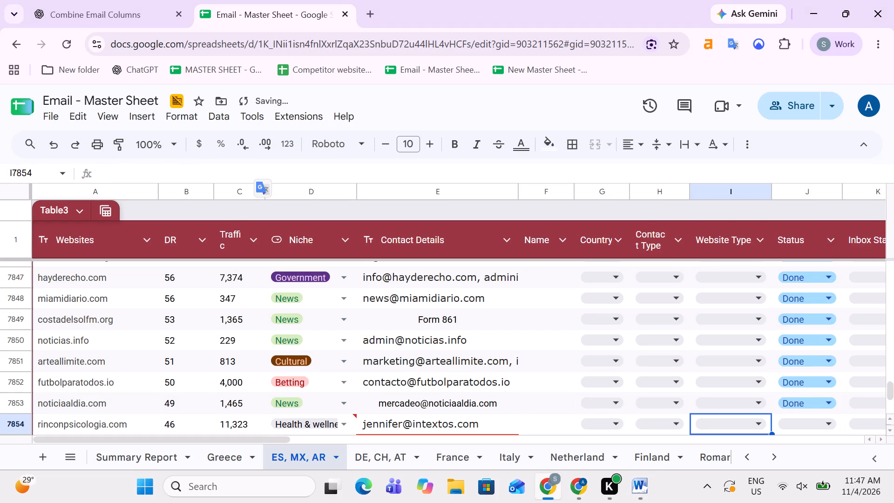
pyautogui.press('Right')
pyautogui.press('Right')
pyautogui.press('Right')
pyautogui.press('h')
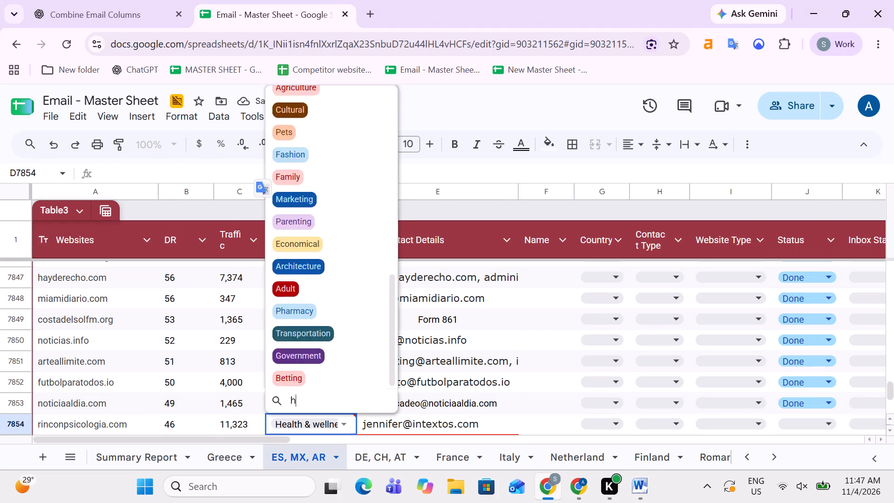
pyautogui.press('Down')
pyautogui.press('Down')
pyautogui.press('Return')
pyautogui.press('Up')
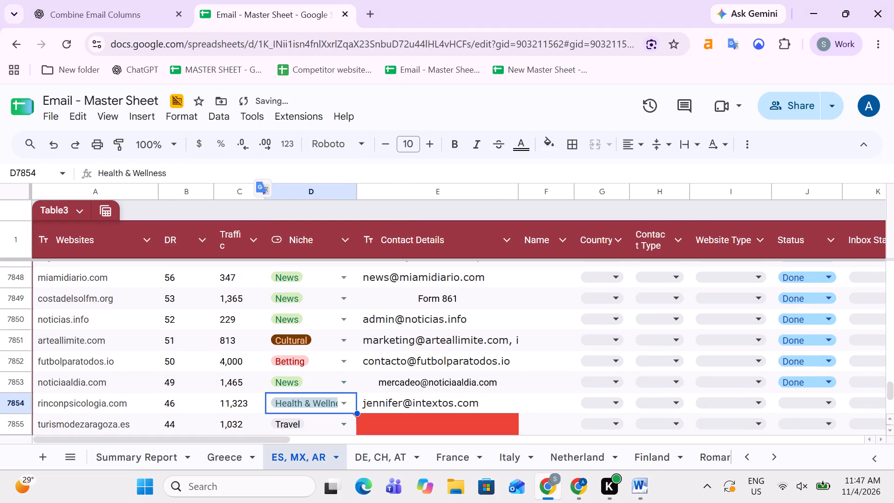
# Select the contact email text in the Contact Details cell of the rinconpsicologia.com row.
pyautogui.press('Right')
pyautogui.tripleClick(149, 169)
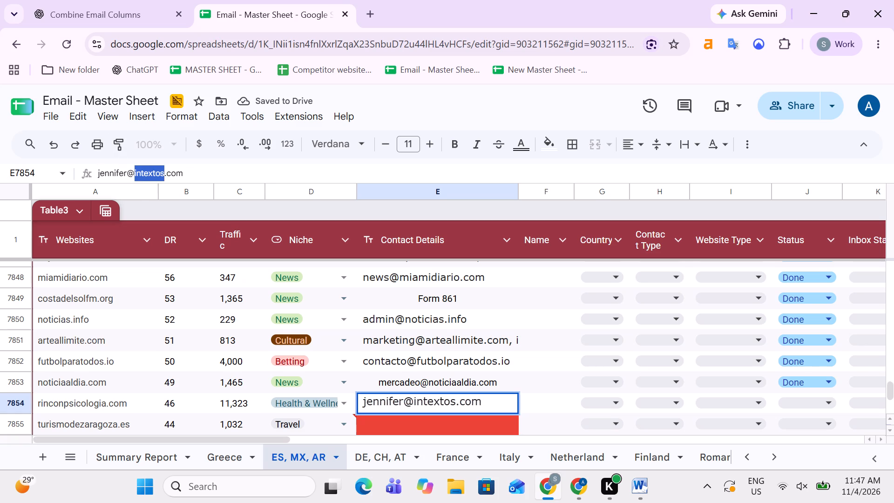
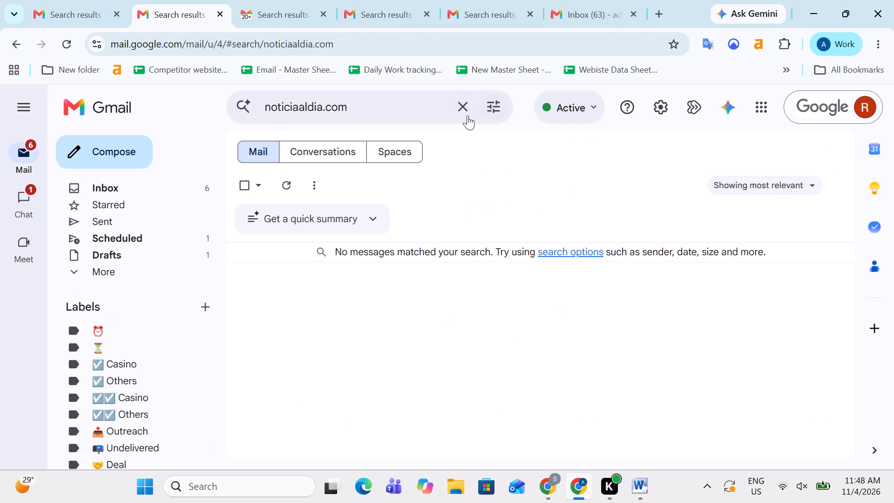
# Search the open Gmail accounts, from the second one onward, for correspondence with the copied intextos.com contact address.
pyautogui.click(458, 113)
pyautogui.hotkey('ctrl', 'v')
pyautogui.press('Return')
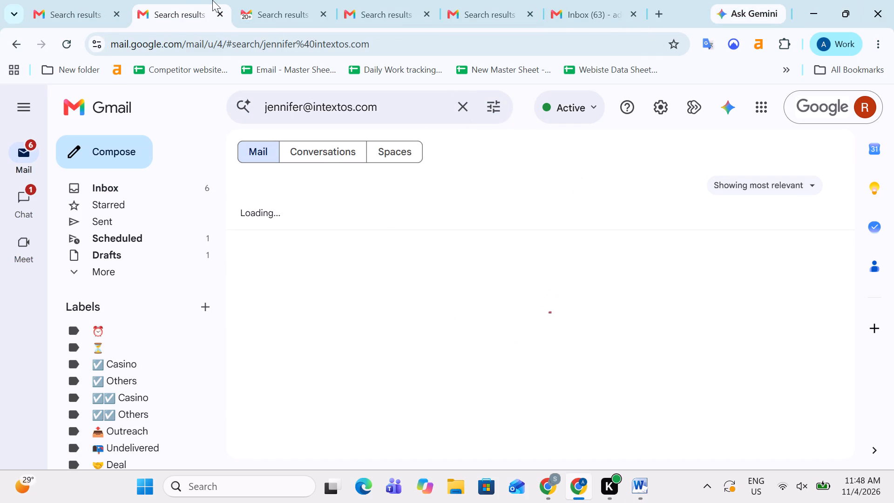
pyautogui.click(272, 0)
pyautogui.click(457, 105)
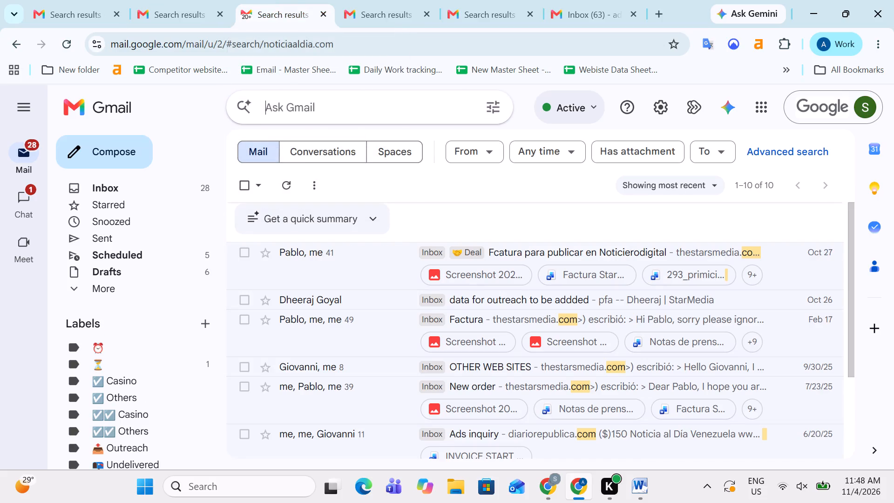
pyautogui.hotkey('ctrl', 'v')
pyautogui.press('Return')
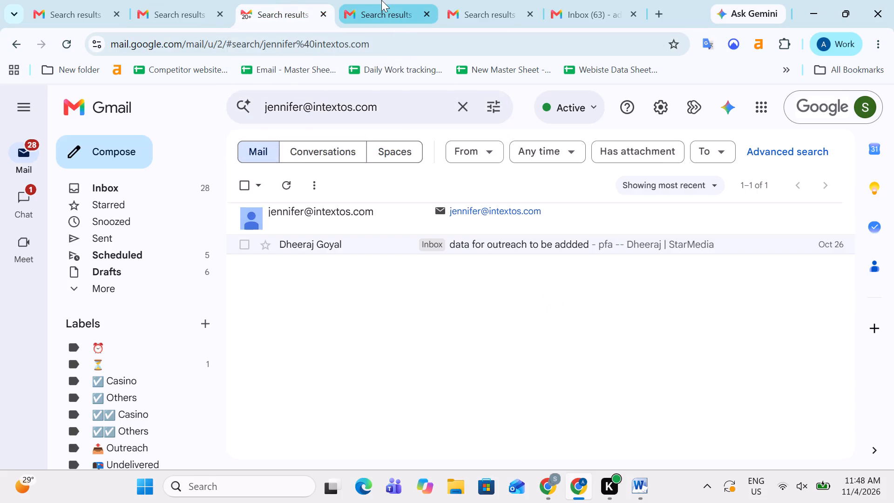
pyautogui.click(381, 0)
pyautogui.click(469, 109)
pyautogui.hotkey('ctrl', 'v')
pyautogui.press('Return')
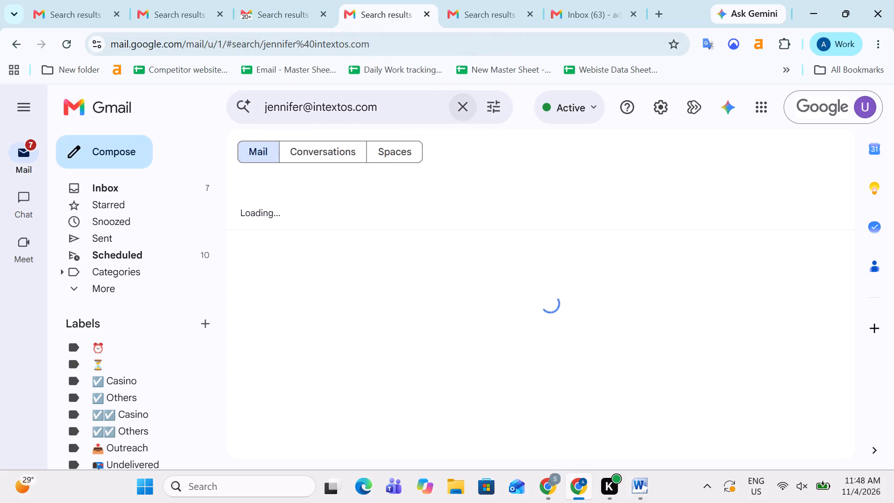
pyautogui.click(496, 0)
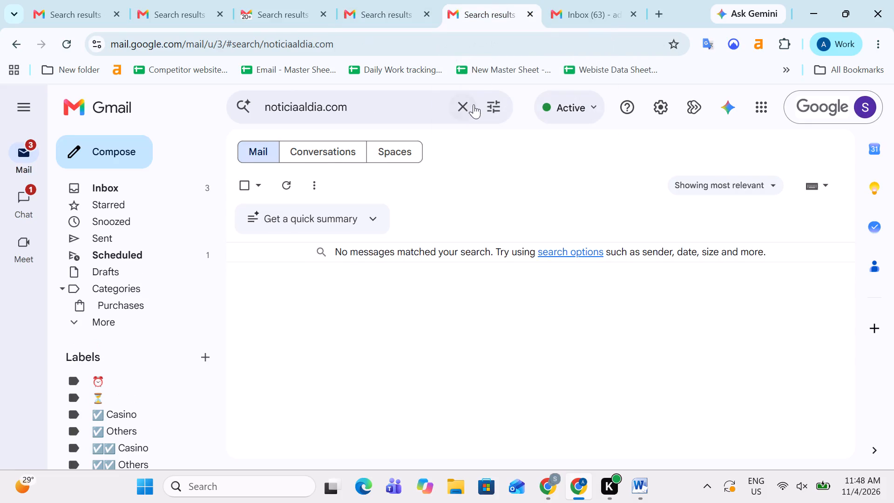
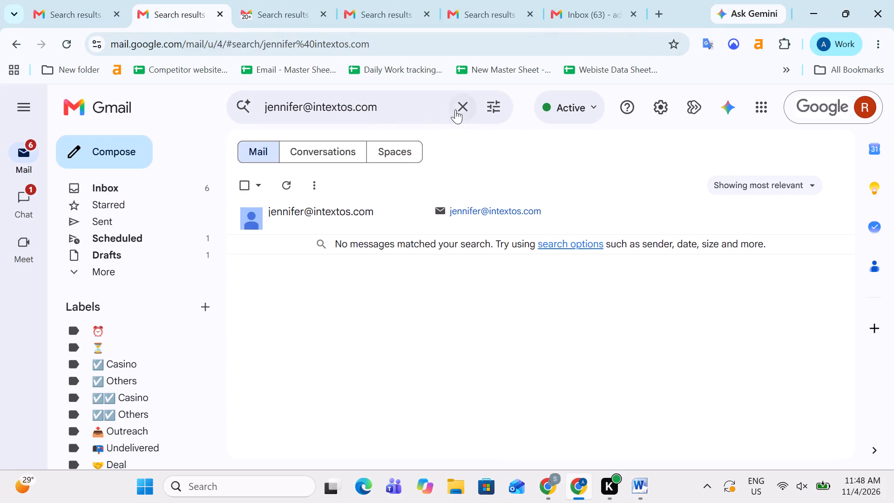
# Search the second and third open Gmail accounts for earlier correspondence with the copied site rinconpsicologia.com.
pyautogui.click(455, 109)
pyautogui.hotkey('ctrl', 'v')
pyautogui.press('Return')
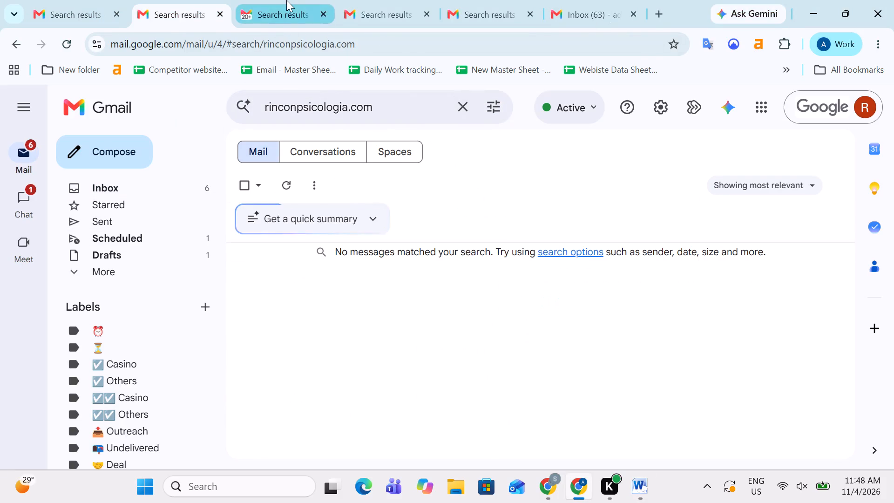
pyautogui.click(286, 0)
pyautogui.click(459, 102)
pyautogui.hotkey('ctrl', 'v')
pyautogui.press('Return')
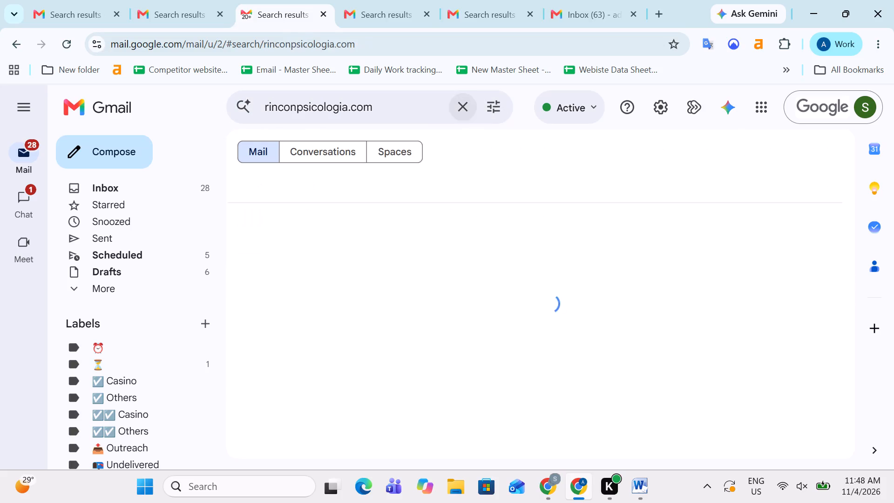
# Search the fourth and fifth open Gmail accounts for the same site, rinconpsicologia.com.
pyautogui.click(376, 8)
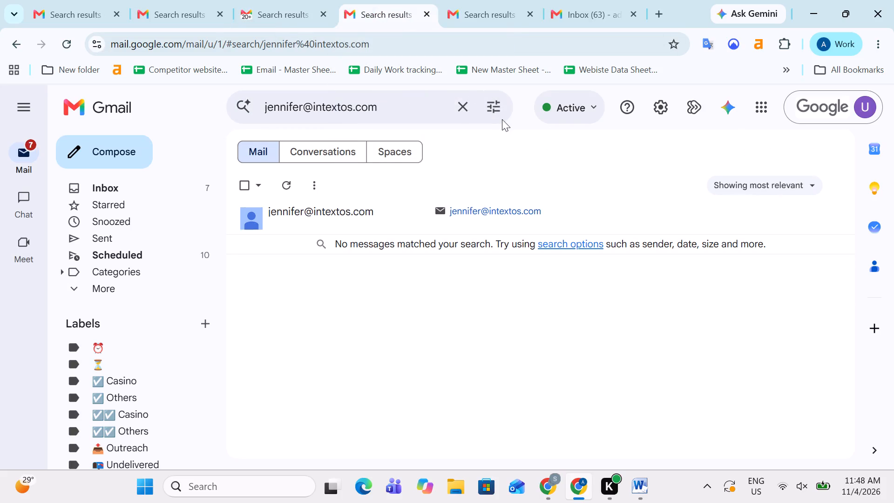
pyautogui.click(462, 99)
pyautogui.hotkey('ctrl', 'v')
pyautogui.press('Return')
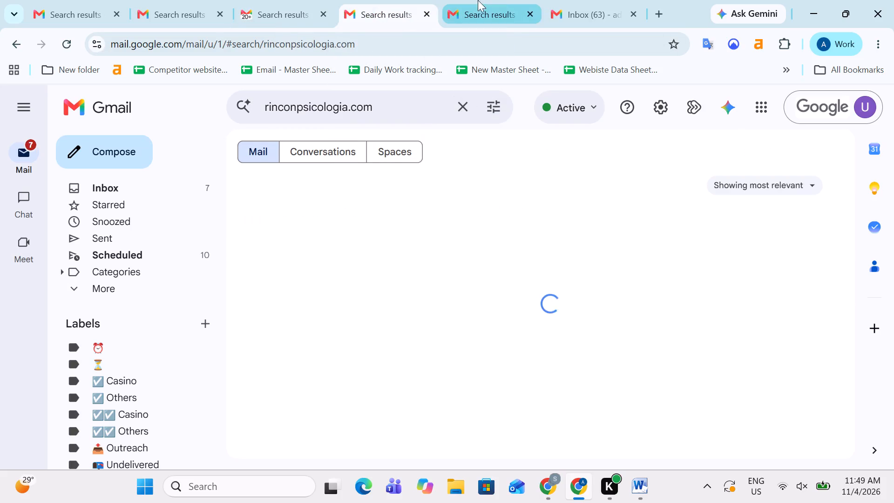
pyautogui.click(501, 0)
pyautogui.click(443, 122)
pyautogui.hotkey('ctrl', 'v')
pyautogui.press('Return')
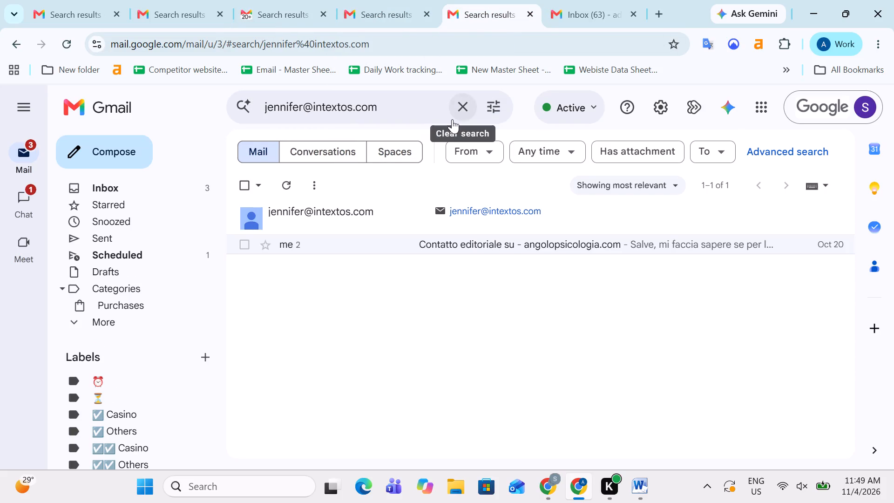
pyautogui.click(452, 119)
pyautogui.hotkey('ctrl', 'v')
pyautogui.press('Return')
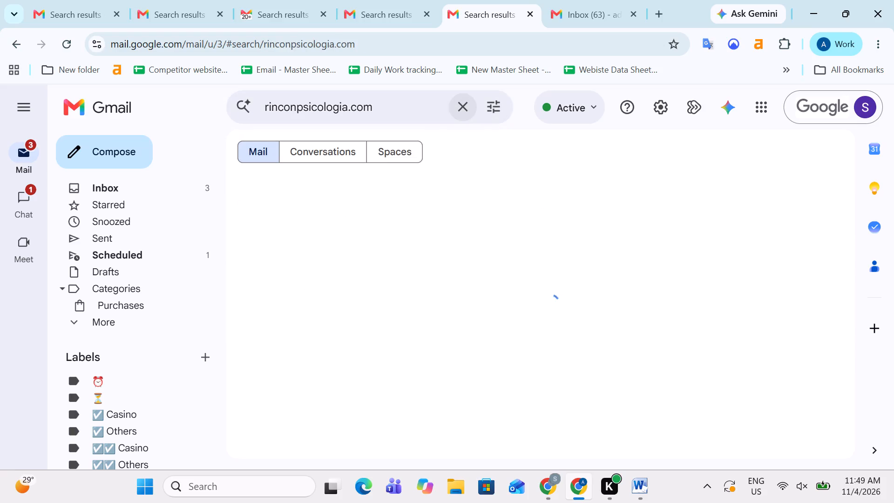
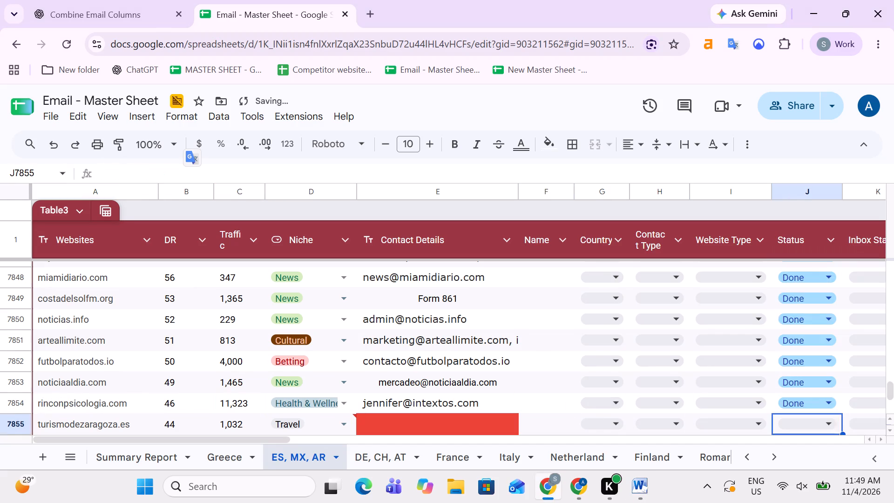
# Copy the turismodezaragoza.es website entry from row 7855 and open the site in a new browser tab.
pyautogui.press('Left')
pyautogui.press('Left')
pyautogui.press('Left')
pyautogui.press('Left')
pyautogui.press('Left')
pyautogui.press('Left')
pyautogui.press('Left')
pyautogui.press('Left')
pyautogui.press('Left')
pyautogui.press('Left')
pyautogui.press('Left')
pyautogui.press('Left')
pyautogui.press('Left')
pyautogui.press('Left')
pyautogui.press('Left')
pyautogui.press('Left')
pyautogui.press('Left')
pyautogui.hotkey('ctrl', 'c')
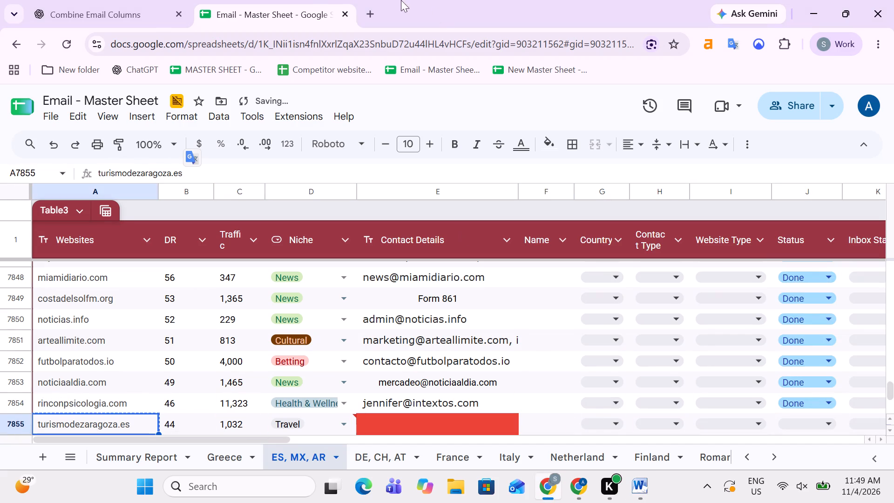
pyautogui.click(369, 11)
pyautogui.hotkey('ctrl', 'v')
pyautogui.press('Return')
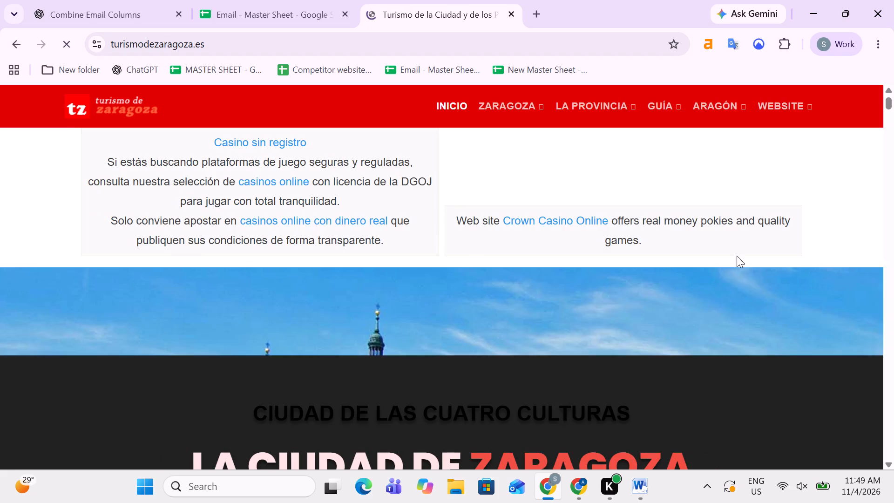
# Examine the turismodezaragoza.es homepage and its footer for a contact link or email address.
pyautogui.moveTo(890, 110); pyautogui.dragTo(893, 400)
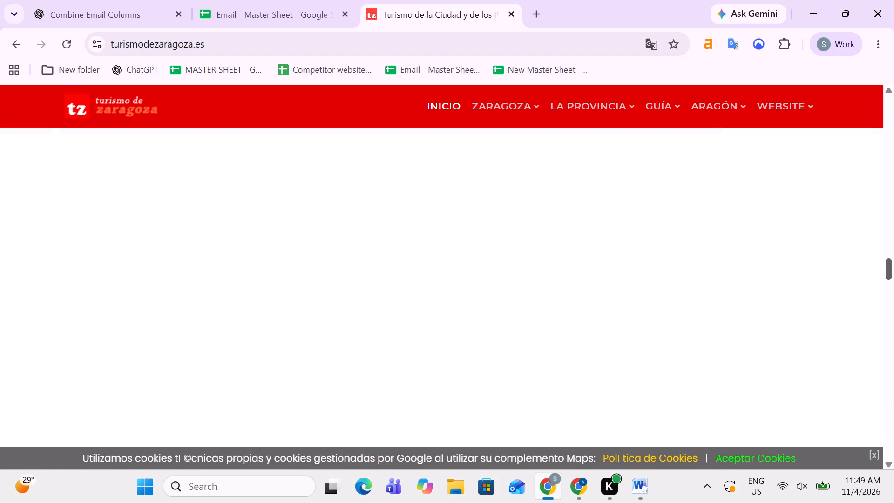
pyautogui.moveTo(893, 400); pyautogui.dragTo(893, 487)
pyautogui.scroll(-7, 833, 440)
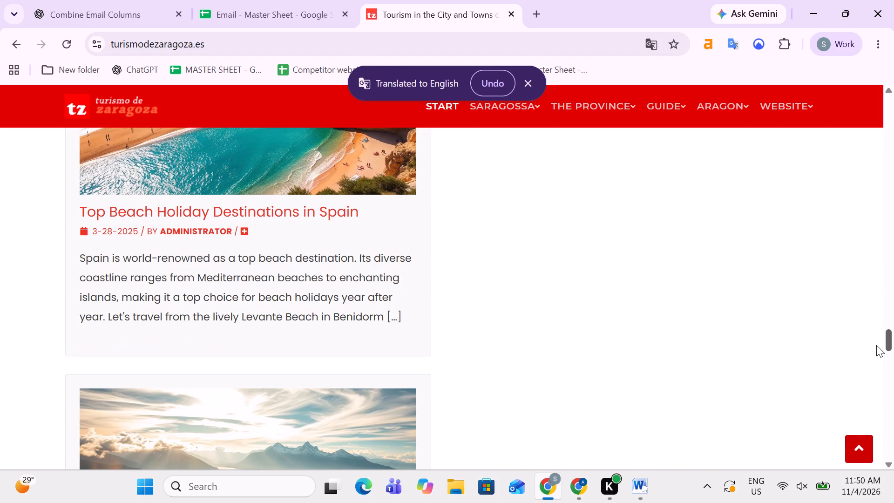
pyautogui.moveTo(882, 337); pyautogui.dragTo(867, 489)
pyautogui.click(786, 369)
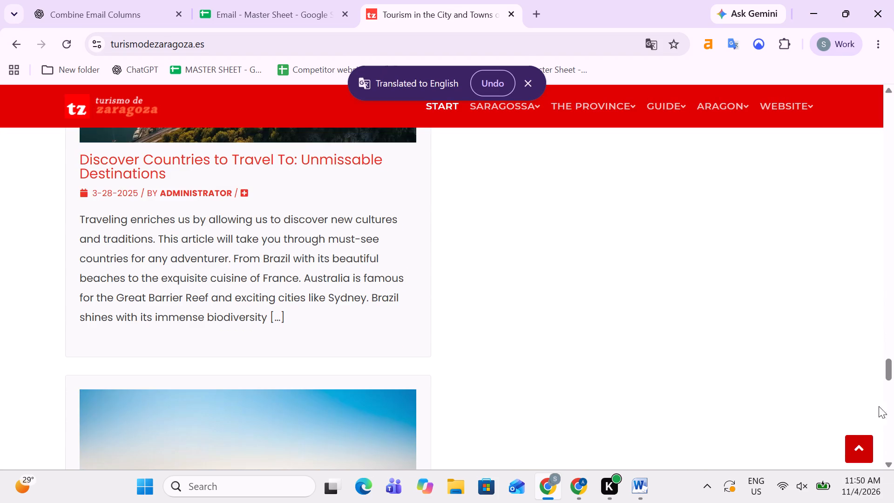
pyautogui.moveTo(887, 367); pyautogui.dragTo(866, 500)
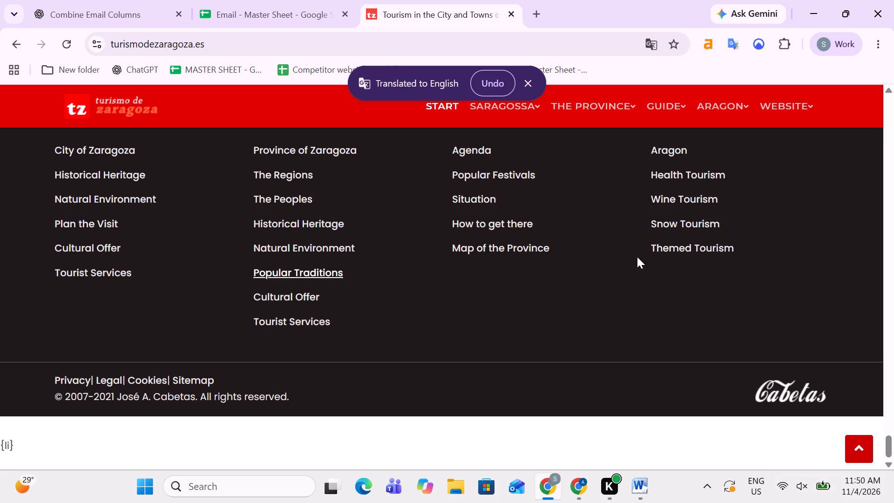
pyautogui.scroll(1, 603, 284)
pyautogui.scroll(-4, 75, 274)
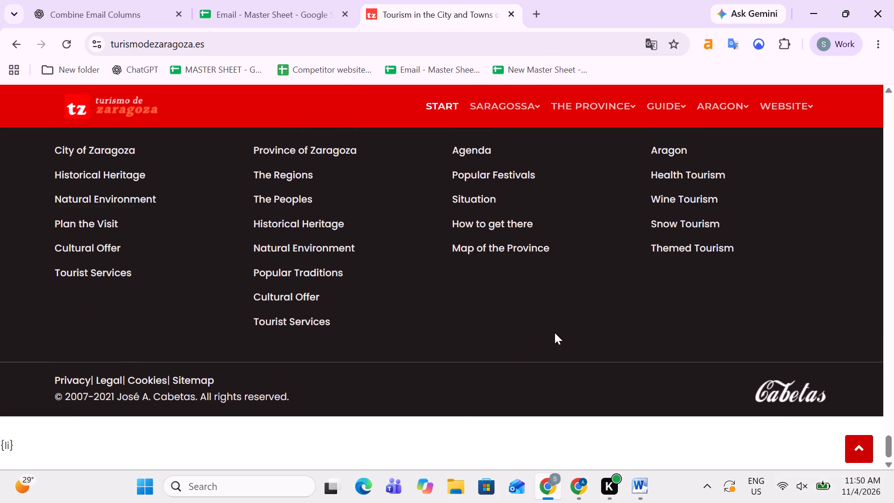
pyautogui.scroll(1, 556, 332)
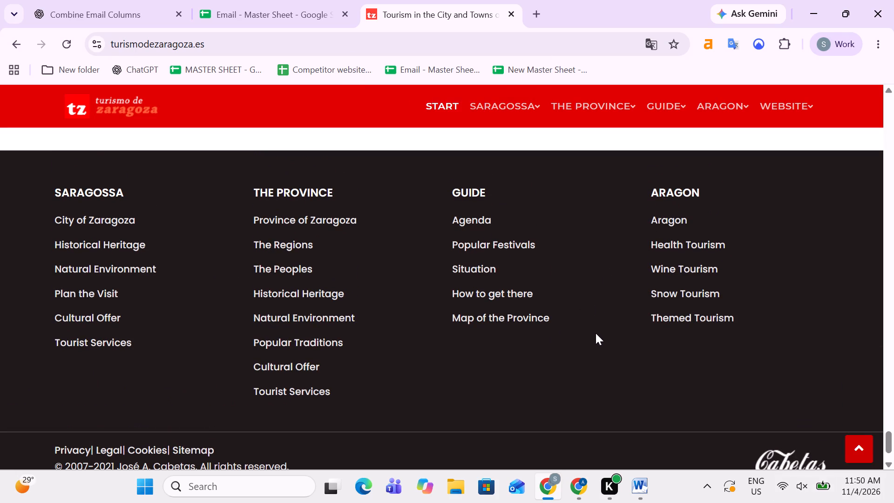
pyautogui.scroll(3, 553, 360)
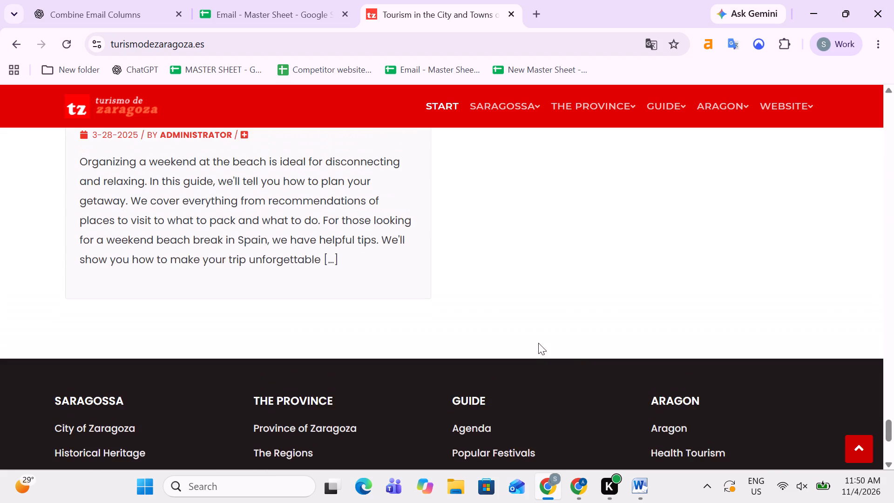
pyautogui.scroll(5, 577, 338)
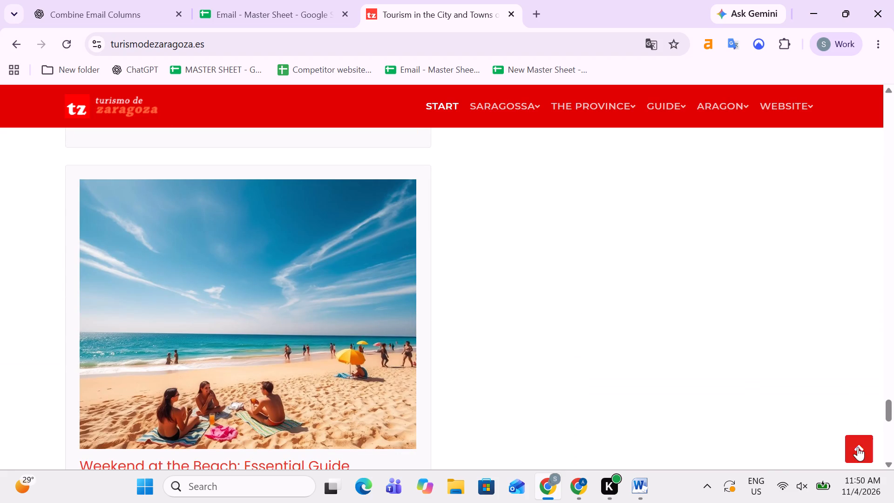
pyautogui.click(858, 448)
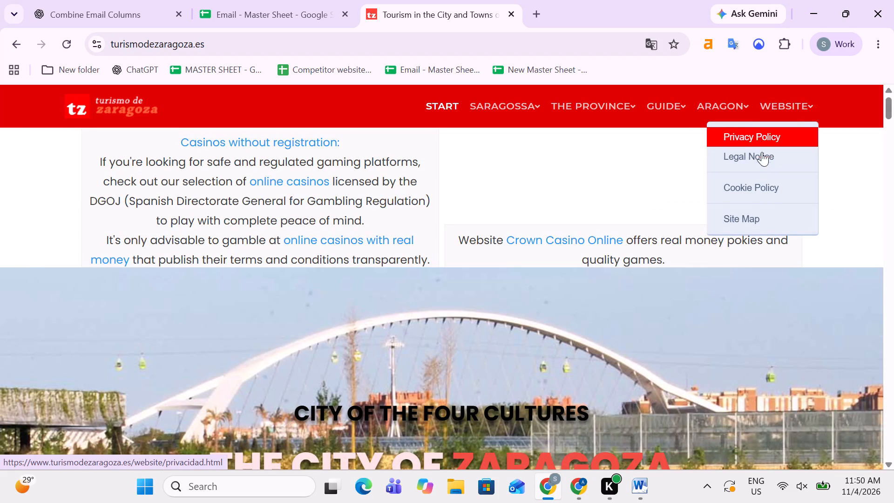
# Open the site's Privacy Policy page and check it for contact details.
pyautogui.click(742, 132)
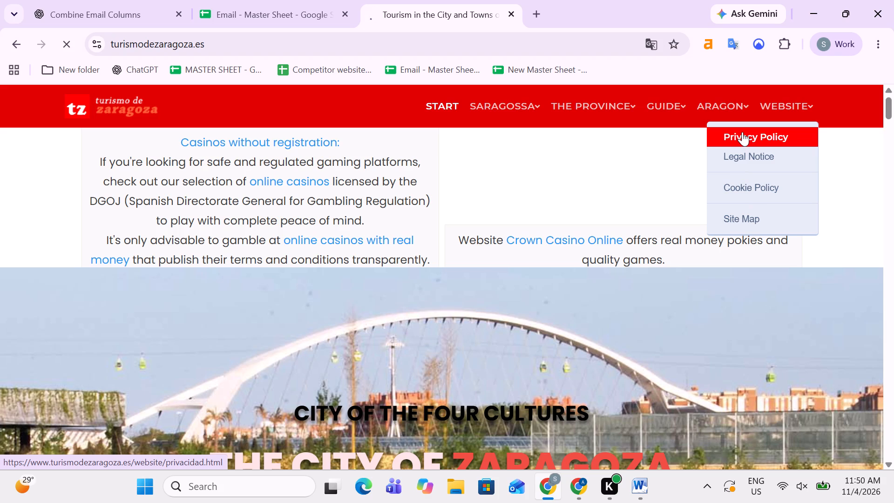
pyautogui.scroll(-2, 488, 191)
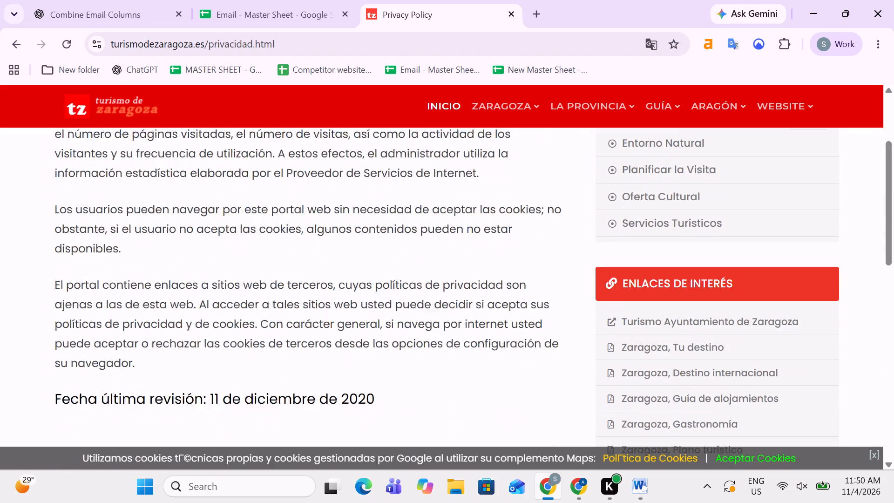
pyautogui.scroll(-7, 306, 246)
pyautogui.scroll(10, 384, 296)
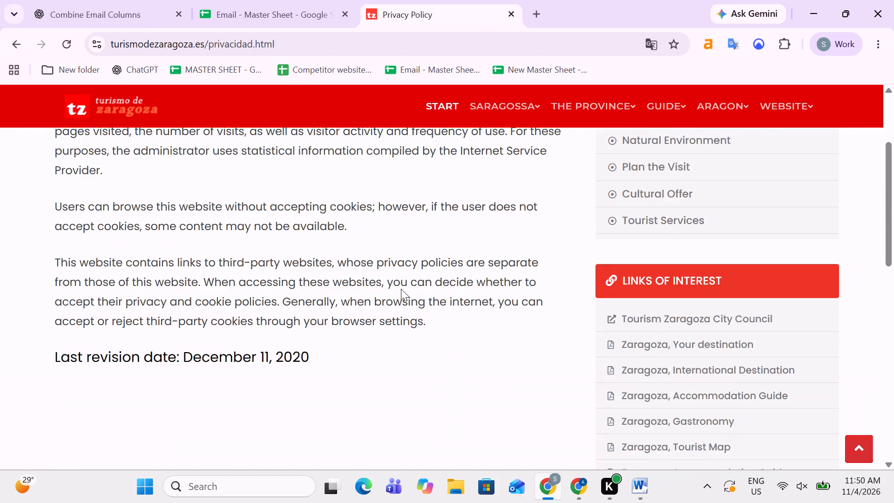
pyautogui.scroll(4, 401, 289)
pyautogui.scroll(-4, 670, 257)
pyautogui.scroll(-5, 691, 292)
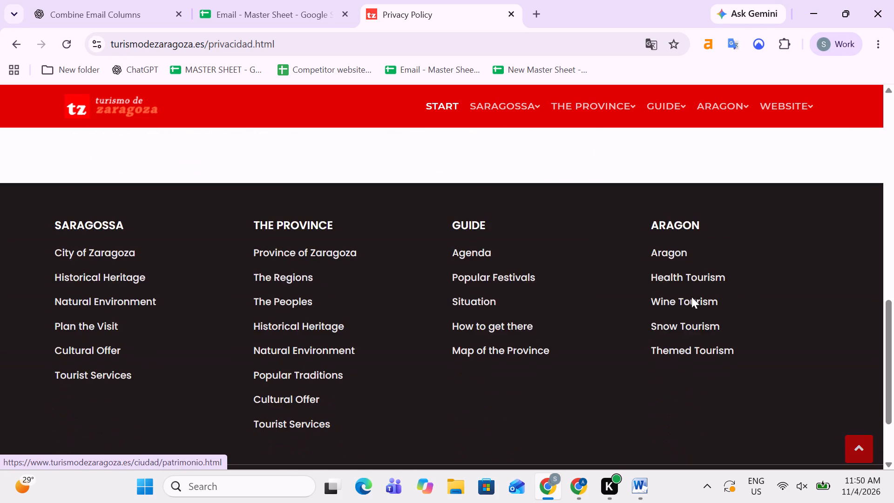
pyautogui.scroll(5, 697, 304)
# Open the site's Legal Notice page and look through its text for contact email addresses.
pyautogui.click(756, 151)
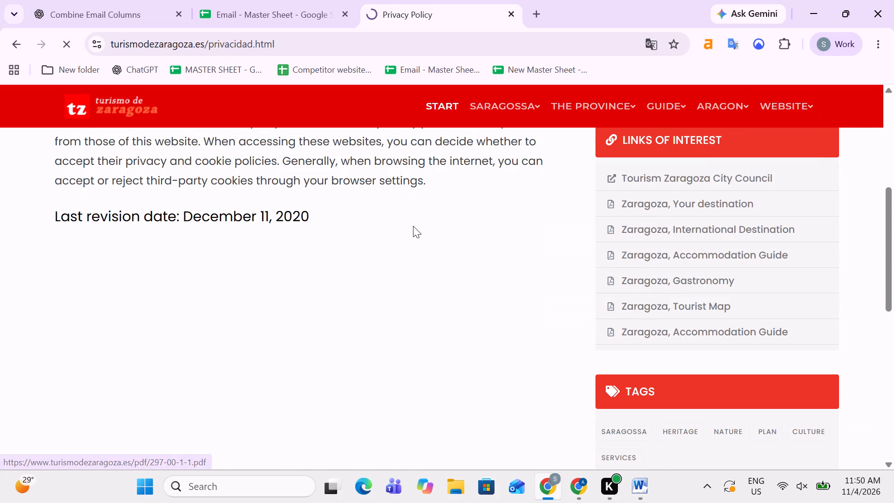
pyautogui.scroll(-1, 355, 253)
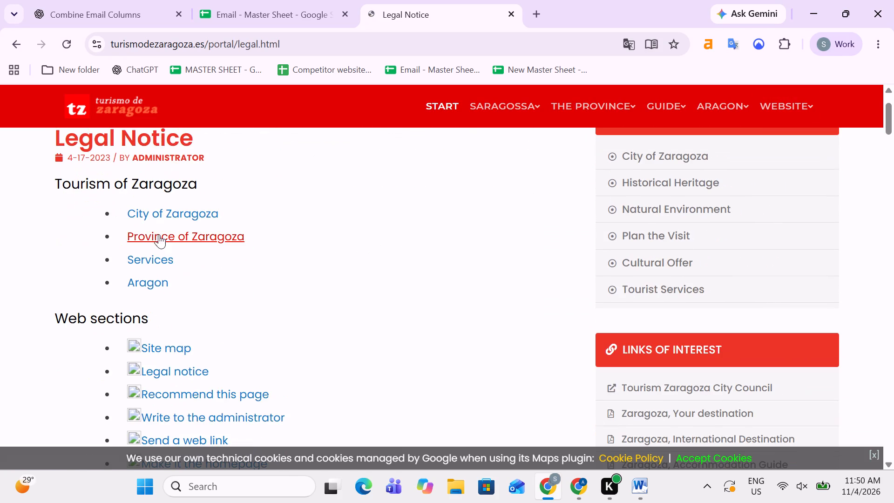
pyautogui.scroll(-5, 152, 232)
pyautogui.scroll(-2, 168, 285)
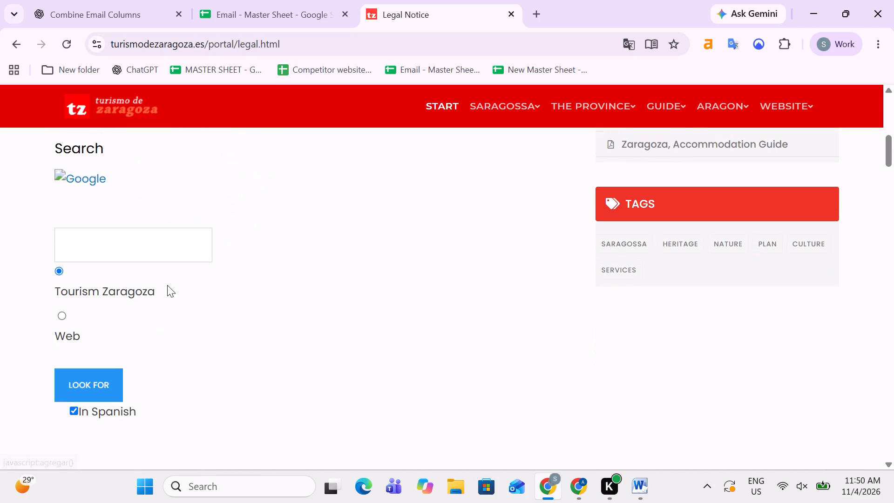
pyautogui.scroll(-2, 163, 289)
pyautogui.scroll(-2, 230, 291)
pyautogui.scroll(-3, 315, 301)
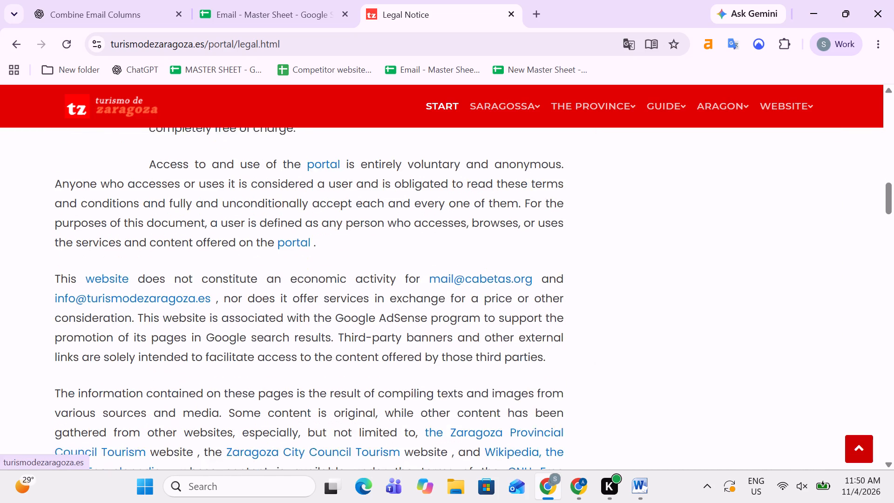
pyautogui.scroll(2, 320, 301)
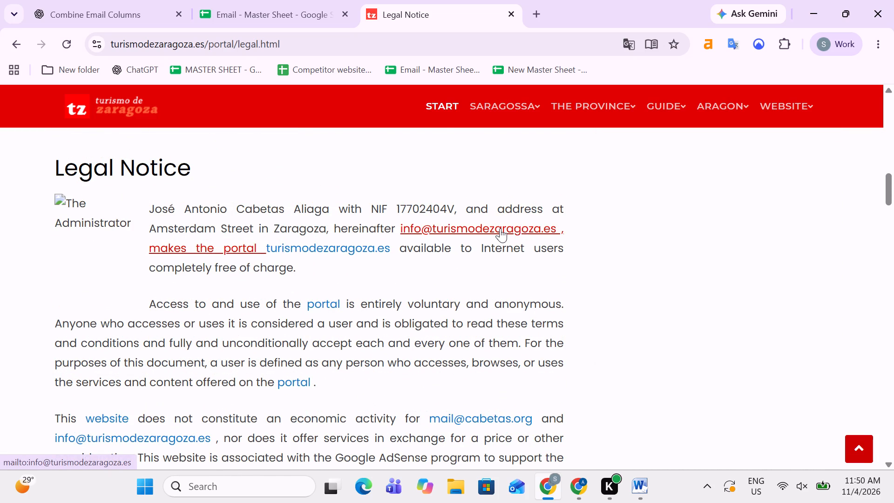
# Copy the site's info email address from the Legal Notice into row 7855's Contact Details cell, followed by a comma and space.
pyautogui.rightClick(500, 228)
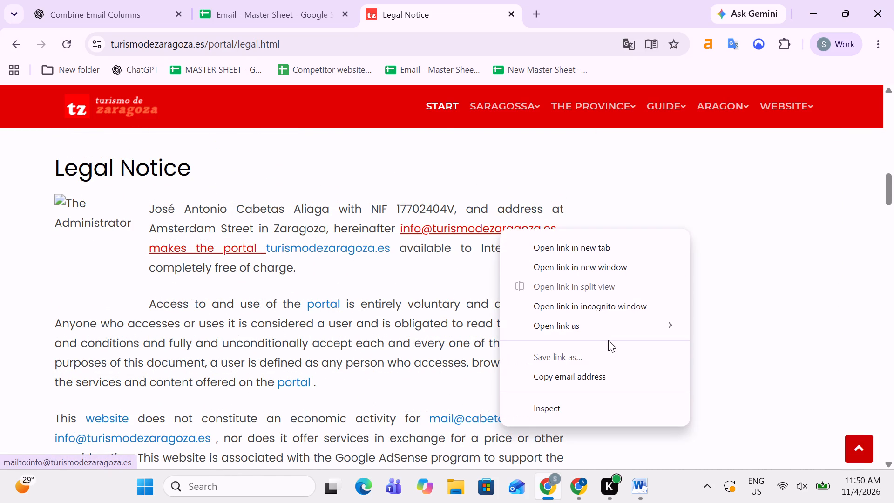
pyautogui.click(569, 372)
pyautogui.click(299, 0)
pyautogui.press('Right')
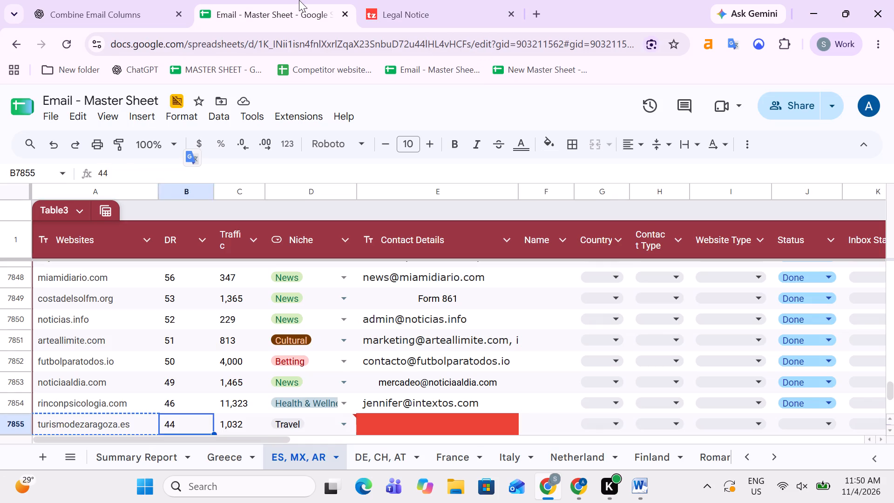
pyautogui.press('Right')
pyautogui.press('Right')
pyautogui.press('Right')
pyautogui.press('Return')
pyautogui.hotkey('ctrl', 'v')
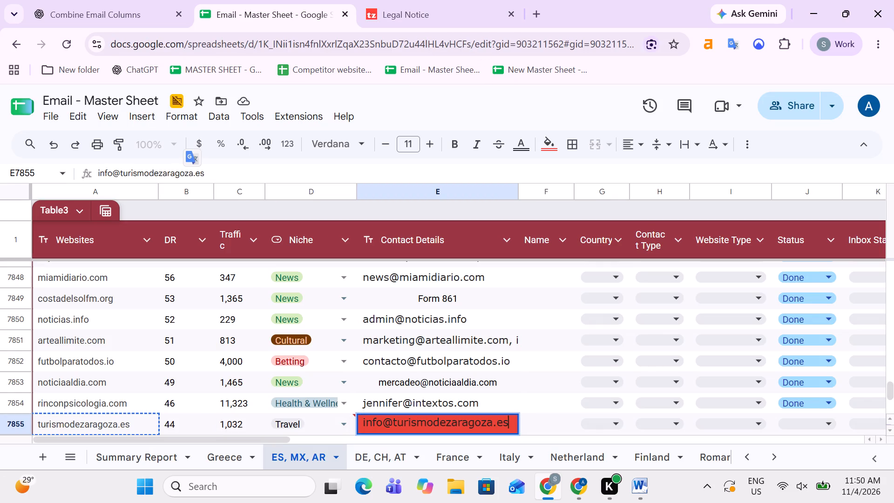
pyautogui.write(',')
pyautogui.press('space')
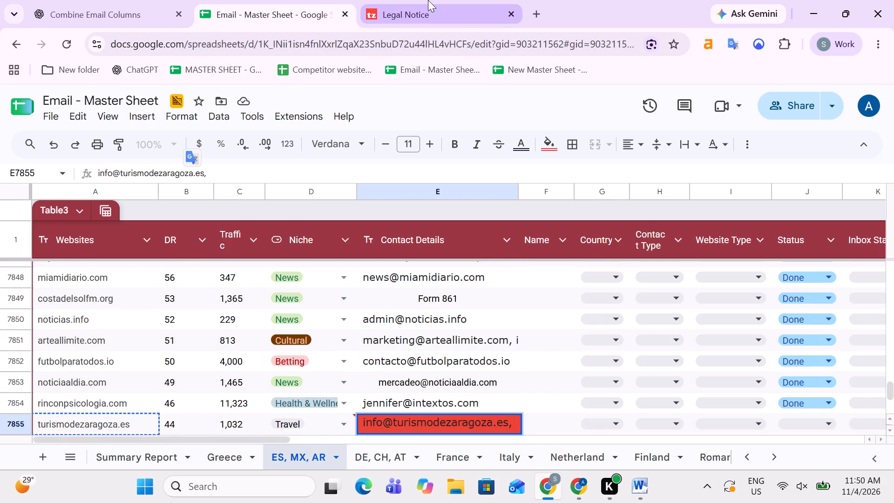
# Return to the Legal Notice page and look for a further contact email address for turismodezaragoza.es.
pyautogui.click(428, 0)
pyautogui.scroll(-1, 170, 356)
pyautogui.scroll(-3, 230, 336)
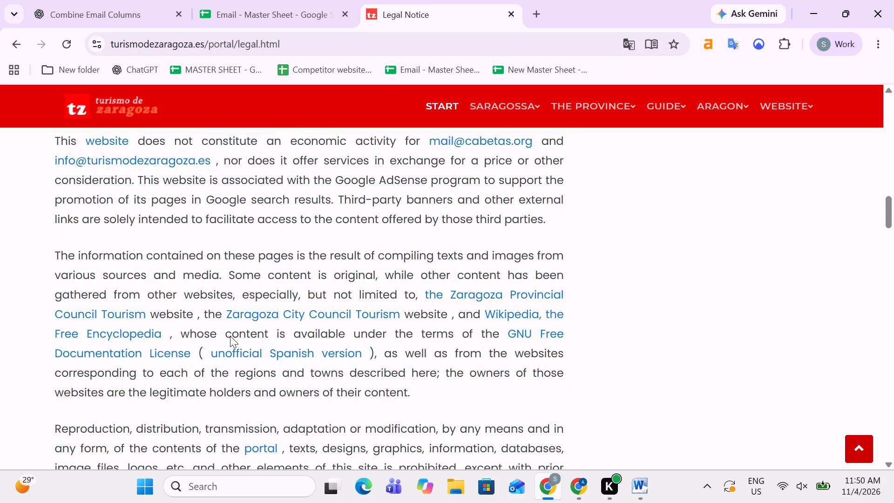
pyautogui.scroll(1, 230, 336)
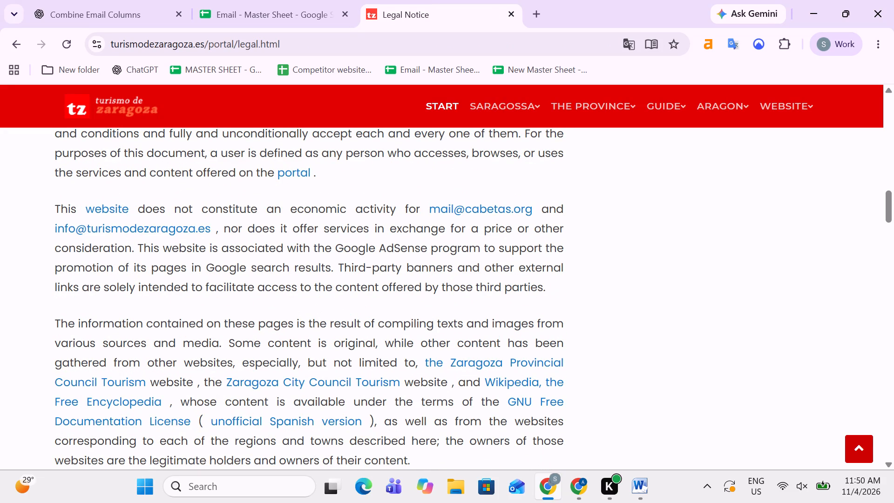
pyautogui.scroll(-1, 413, 345)
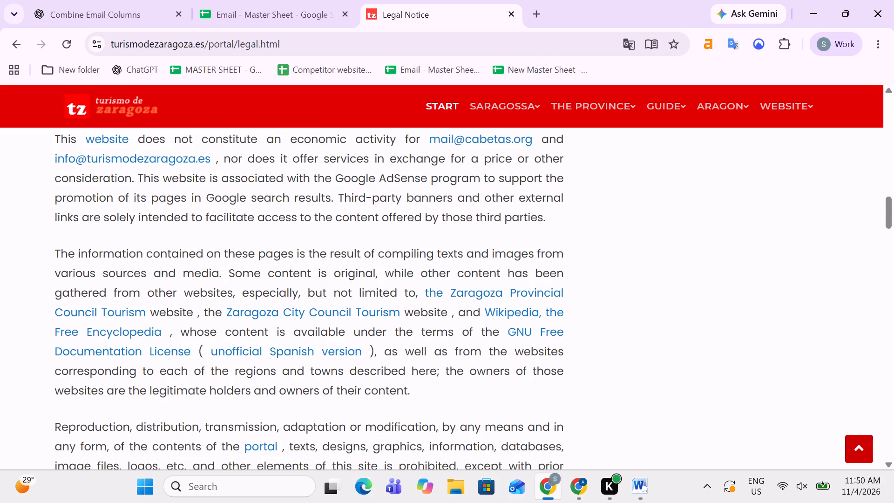
# Look through the rest of the Legal Notice for other contact email addresses, and close the turismodezaragoza.es page.
pyautogui.scroll(-7, 413, 345)
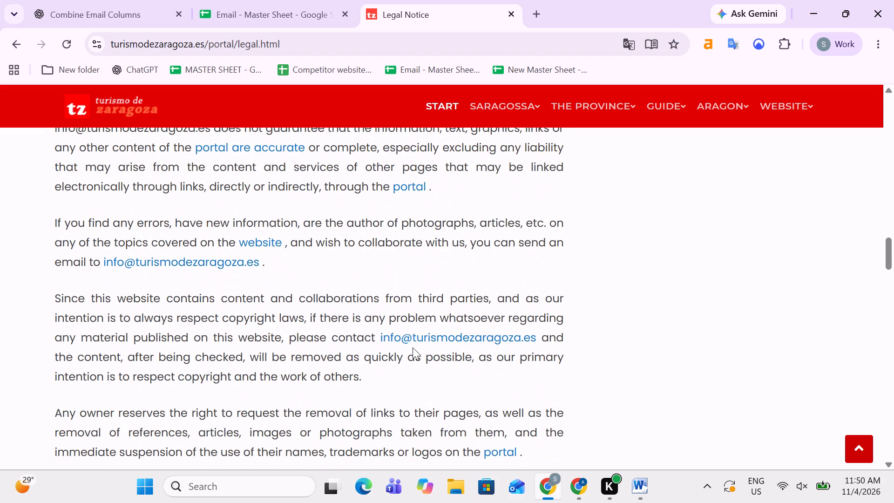
pyautogui.scroll(-6, 369, 338)
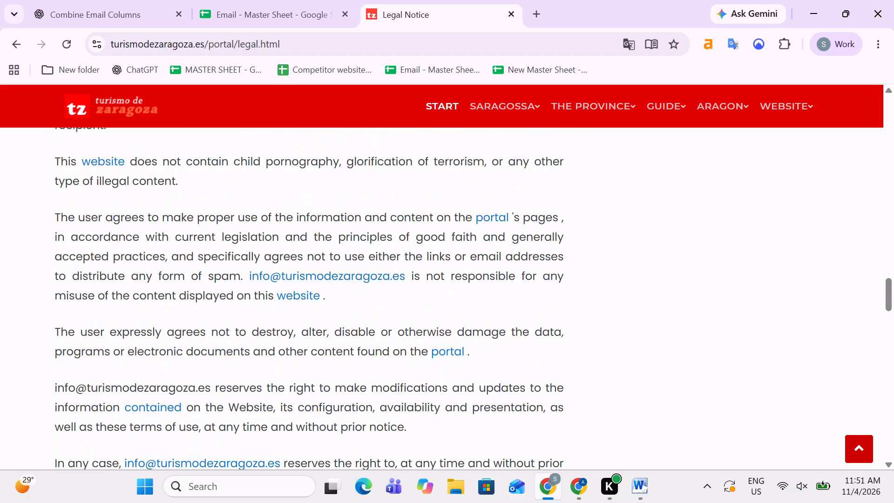
pyautogui.scroll(-12, 369, 338)
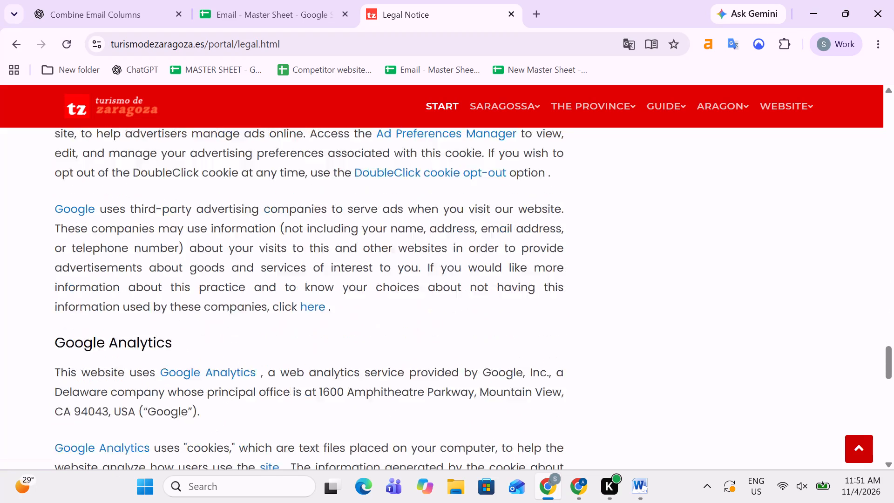
pyautogui.scroll(-7, 369, 338)
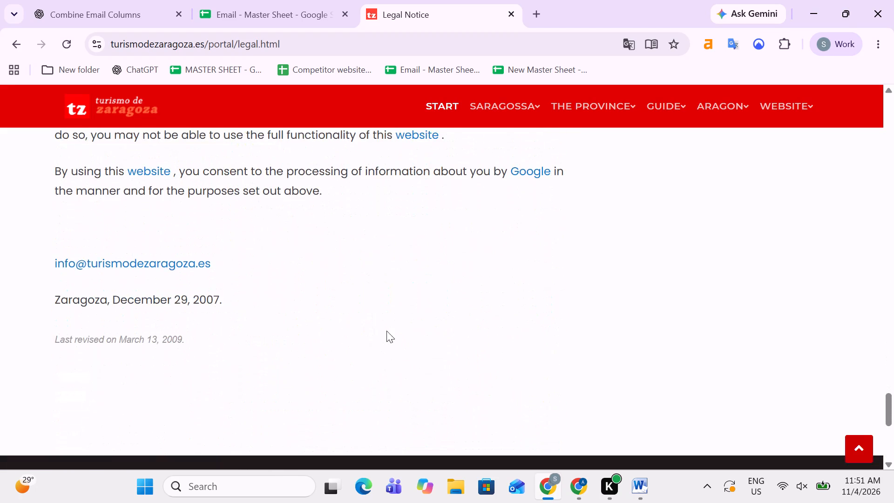
pyautogui.click(514, 7)
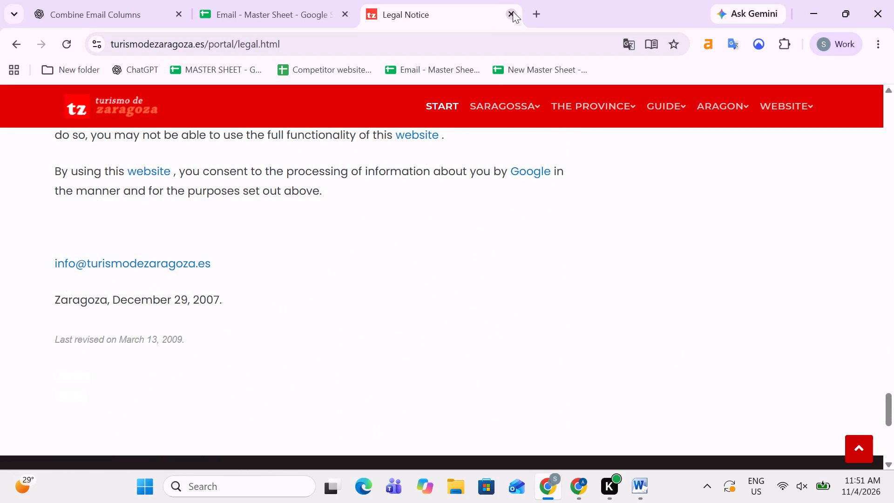
pyautogui.click(512, 13)
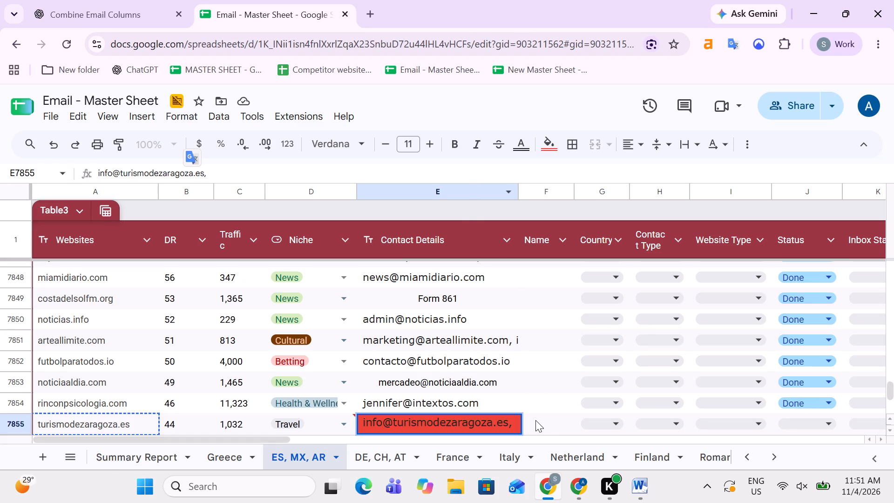
# Remove the trailing comma and space after the email address in row 7855's Contact Details cell.
pyautogui.press('BackSpace')
pyautogui.press('BackSpace')
pyautogui.press('Tab')
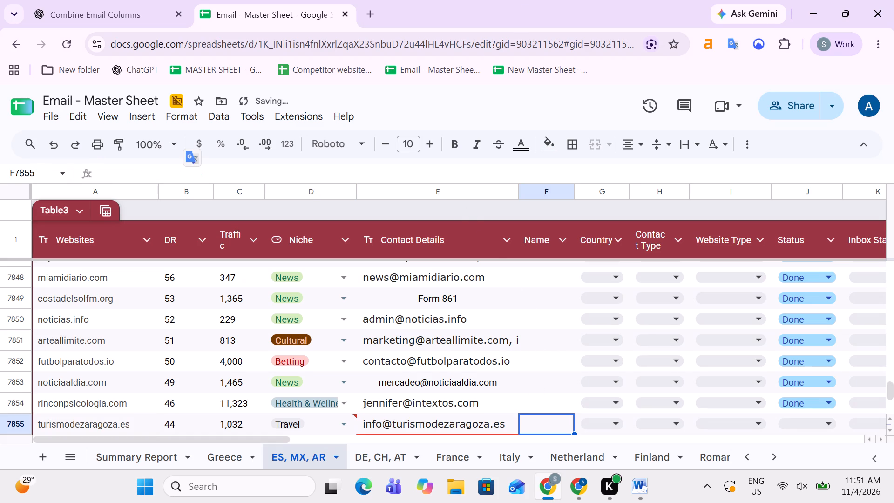
# Set the Niche of turismodezaragoza.es in row 7855 to Tour & Travel and return to its Contact Details cell.
pyautogui.press('Left')
pyautogui.press('Left')
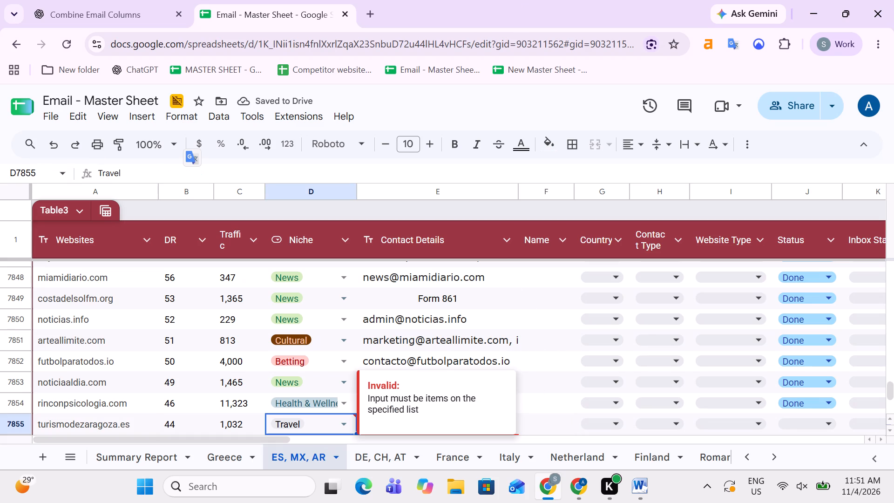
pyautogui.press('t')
pyautogui.press('Up')
pyautogui.press('Up')
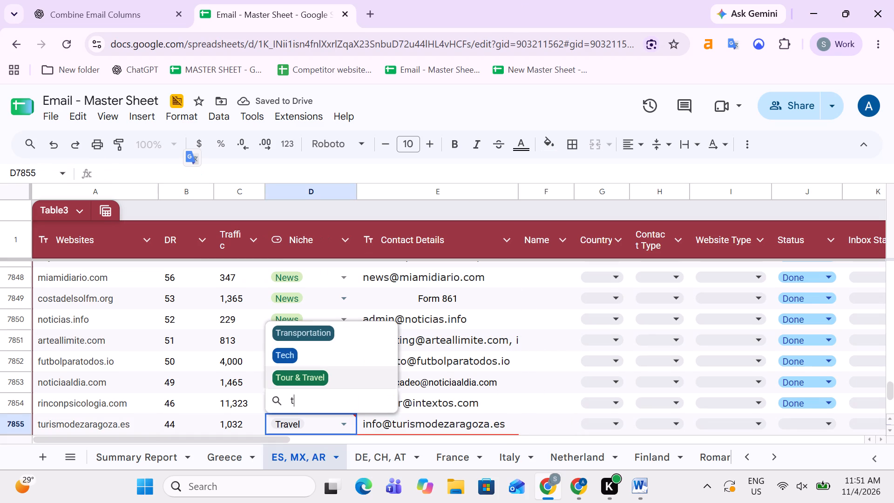
pyautogui.press('Return')
pyautogui.press('Up')
pyautogui.press('Right')
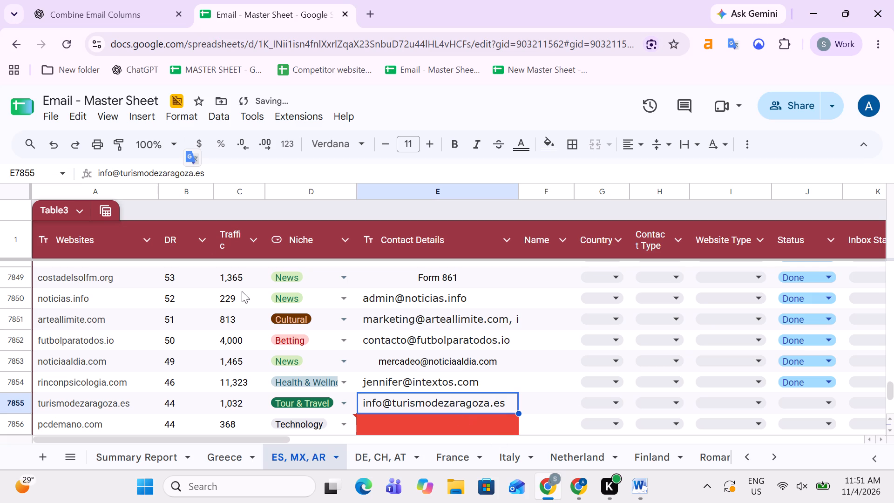
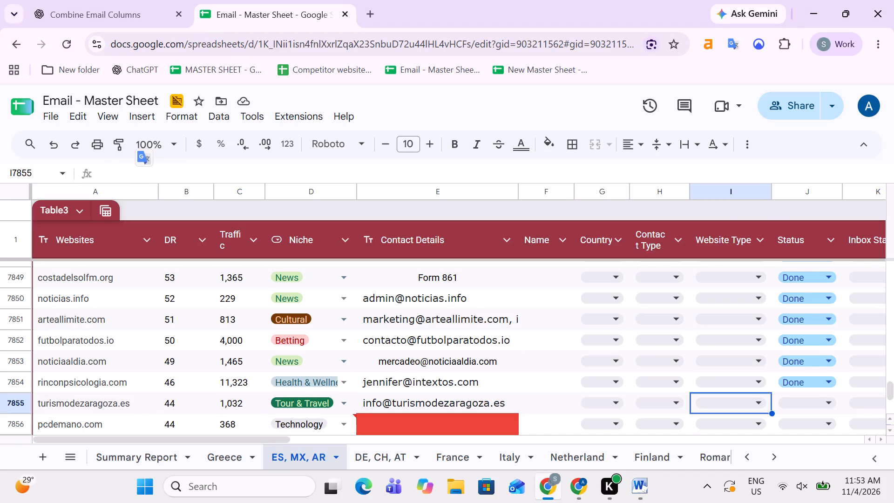
# Set the Status of the turismodezaragoza.es entry in row 7855 to Done.
pyautogui.press('Right')
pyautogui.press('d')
pyautogui.press('Down')
pyautogui.press('Return')
pyautogui.press('Up')
# Enter the current date, 11/4/2026, as the Post date in row 7832, the first undated row below the dated entries.
pyautogui.press('Right')
pyautogui.press('Right')
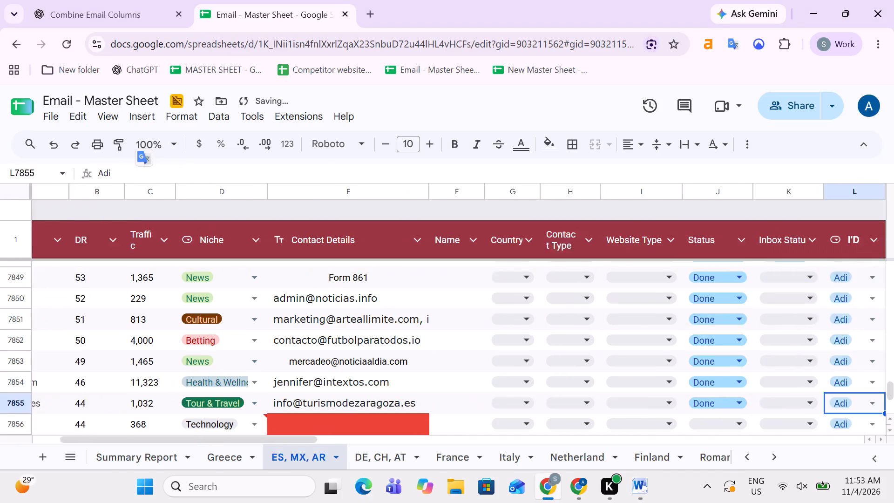
pyautogui.press('Right')
pyautogui.press('Right')
pyautogui.press('Right')
pyautogui.press('Left')
pyautogui.press('Left')
pyautogui.hotkey('ctrl', 'Up')
pyautogui.press('Up')
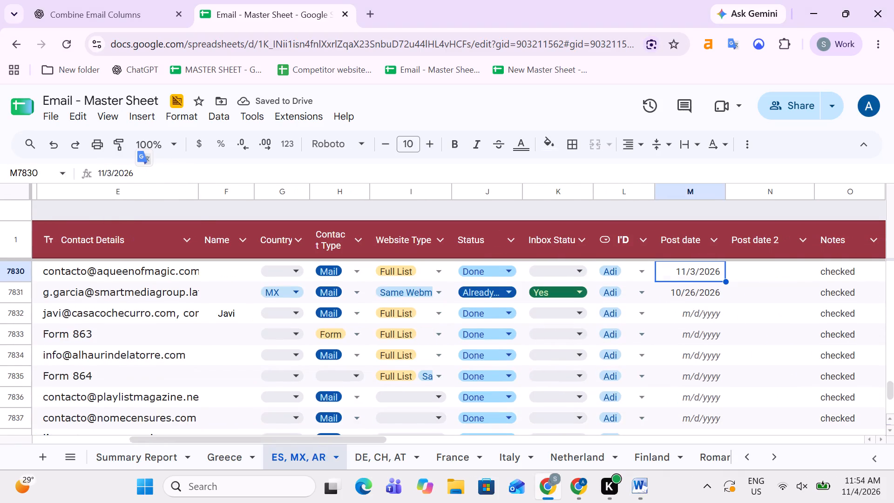
pyautogui.press('Up')
pyautogui.press('Down')
pyautogui.press('Down')
pyautogui.press('Down')
pyautogui.hotkey('ctrl', ';')
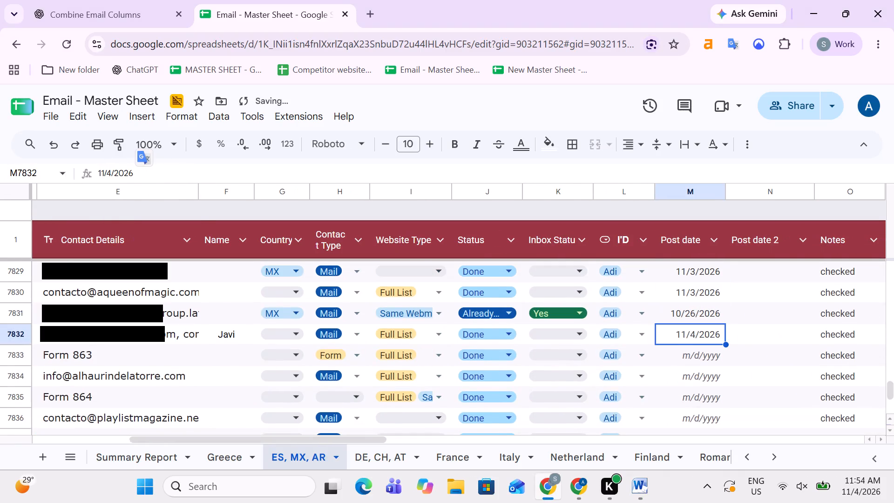
# Copy row 7832's Post date 11/4/2026 into the empty Post date cells of rows 7833 through 7840.
pyautogui.press('Right')
pyautogui.press('Left')
pyautogui.hotkey('ctrl', 'c')
pyautogui.press('Left')
pyautogui.press('Left')
pyautogui.press('Left')
pyautogui.hotkey('ctrl', 'Down')
pyautogui.press('Down')
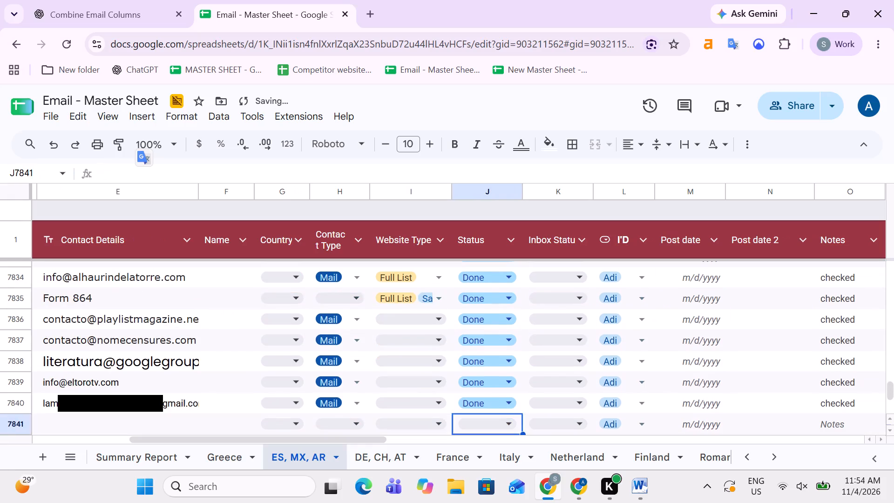
pyautogui.press('Up')
pyautogui.press('Right')
pyautogui.press('Right')
pyautogui.press('Right')
pyautogui.hotkey('ctrl', 'v')
pyautogui.hotkey('ctrl', 'shift', 'Up')
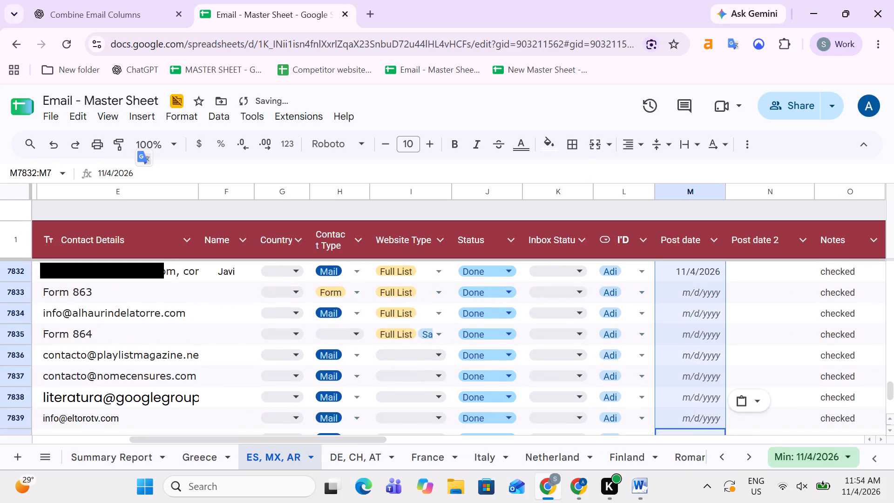
pyautogui.hotkey('shift', 'Down')
pyautogui.hotkey('ctrl', 'v')
pyautogui.press('Down')
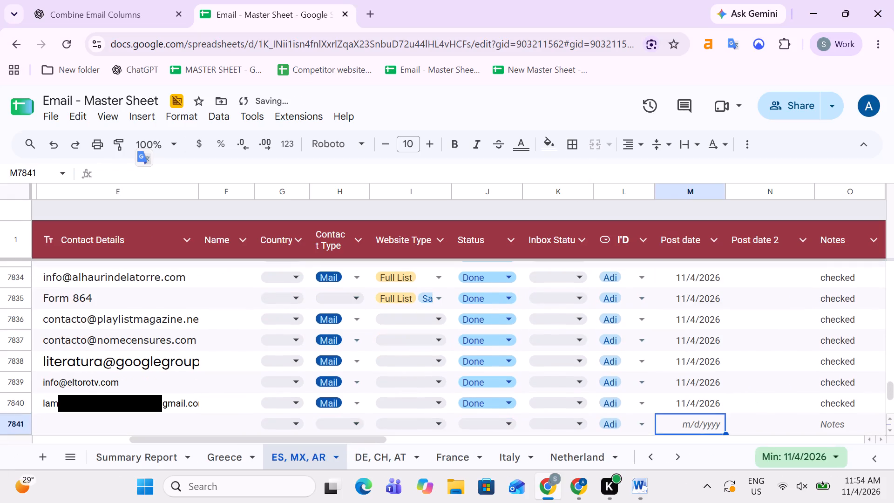
# Review the Post date entries in the rows above 7840, comparing the newly dated rows with the earlier ones.
pyautogui.press('Up')
pyautogui.press('Right')
pyautogui.press('Up')
pyautogui.press('Left')
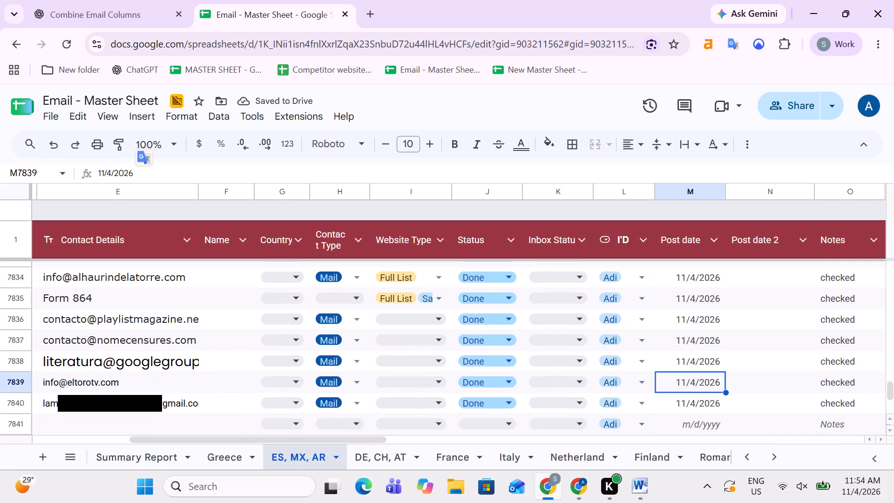
pyautogui.press('Up')
pyautogui.press('Up')
pyautogui.press('Up')
pyautogui.press('Up')
pyautogui.press('Up')
pyautogui.press('Up')
pyautogui.press('Up')
pyautogui.press('Up')
pyautogui.press('Up')
pyautogui.press('Up')
pyautogui.press('Up')
pyautogui.press('Up')
pyautogui.press('Up')
pyautogui.press('Up')
pyautogui.press('Up')
pyautogui.press('Up')
pyautogui.press('Down')
pyautogui.press('Down')
pyautogui.press('Down')
pyautogui.press('Down')
pyautogui.press('Down')
pyautogui.press('Down')
pyautogui.press('Down')
pyautogui.press('Down')
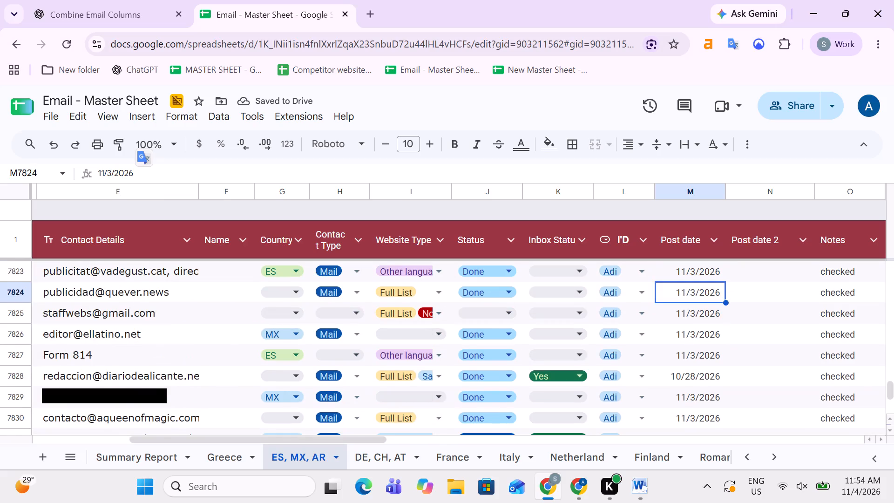
pyautogui.press('Down')
pyautogui.press('Down')
pyautogui.press('Up')
pyautogui.press('Left')
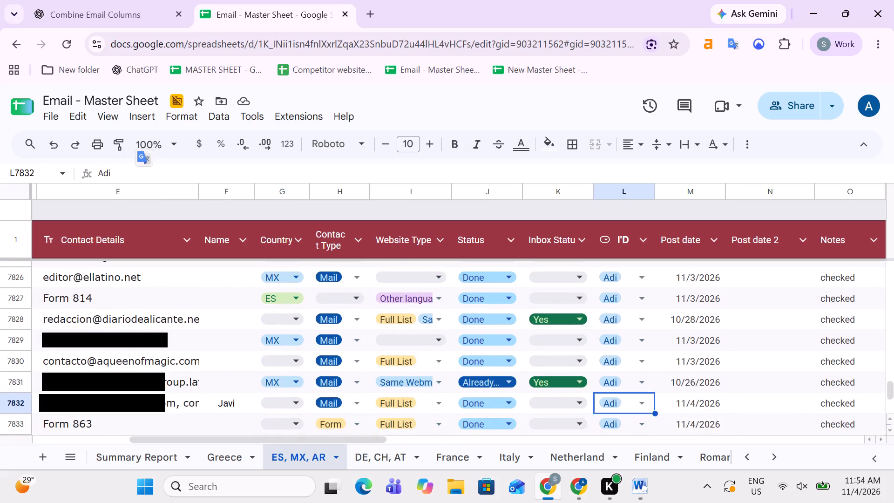
# Examine the Status entries from row 7832 through row 7855 and where the completed rows begin and end.
pyautogui.press('Left')
pyautogui.press('Left')
pyautogui.hotkey('ctrl', 'shift', 'Down')
pyautogui.hotkey('ctrl', 'shift', 'Down')
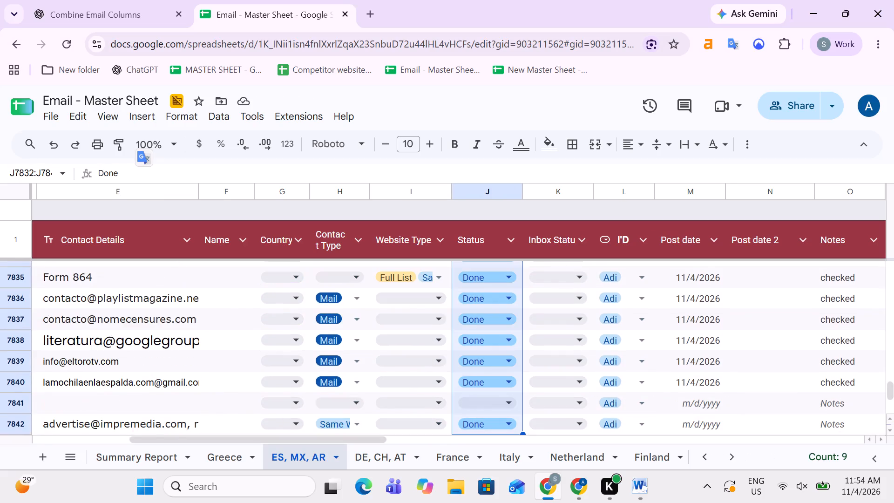
pyautogui.hotkey('ctrl', 'shift', 'Down')
pyautogui.hotkey('ctrl', 'shift', 'Down')
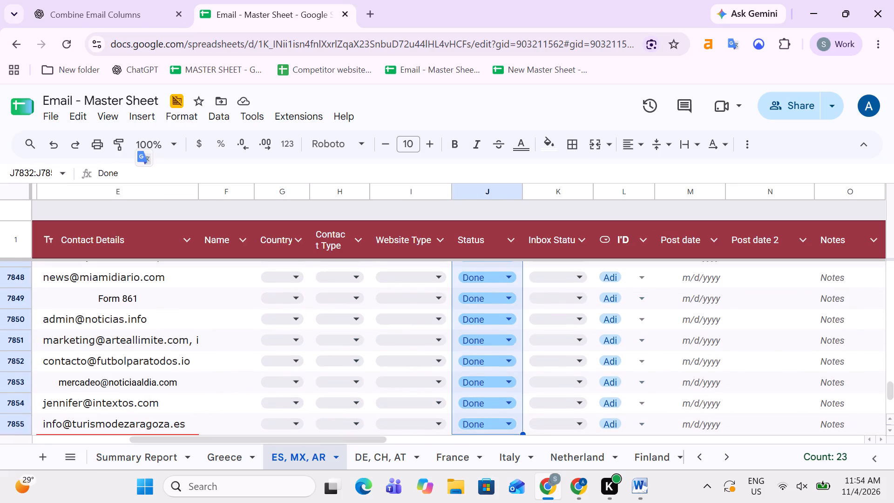
pyautogui.hotkey('ctrl', 'shift', 'Up')
pyautogui.press('Up')
pyautogui.press('Down')
pyautogui.press('Down')
pyautogui.press('Right')
pyautogui.press('Right')
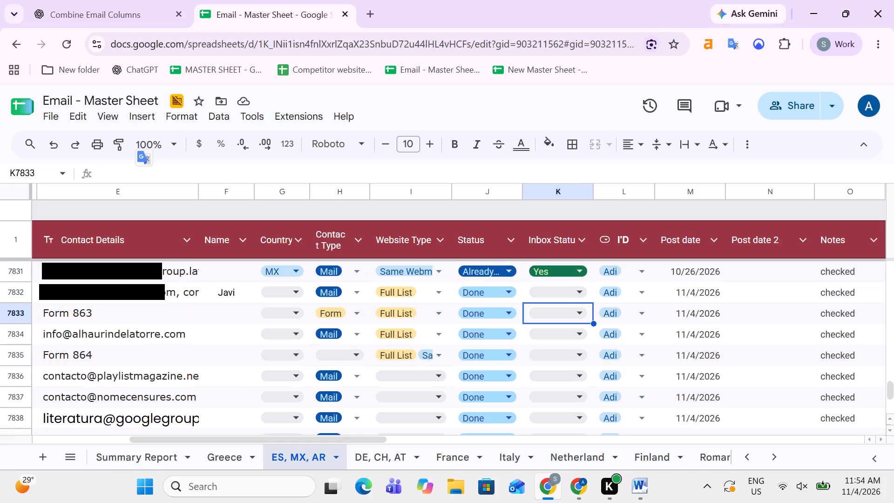
pyautogui.press('Left')
pyautogui.press('Left')
pyautogui.hotkey('ctrl', 'Down')
pyautogui.press('Down')
pyautogui.press('Down')
pyautogui.press('Down')
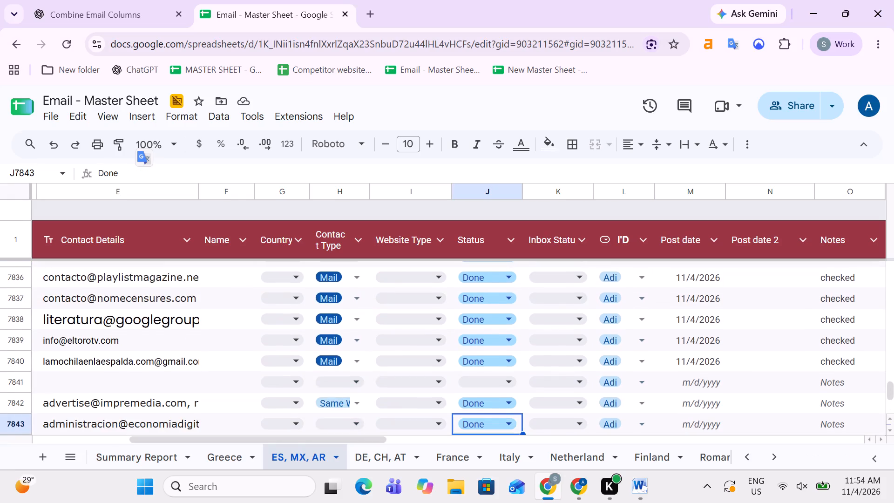
# Copy the 11/4/2026 post date from row 7840 into the Post date cell of row 7855.
pyautogui.press('Down')
pyautogui.press('Up')
pyautogui.press('Up')
pyautogui.press('Up')
pyautogui.press('Right')
pyautogui.press('Right')
pyautogui.press('Right')
pyautogui.press('Up')
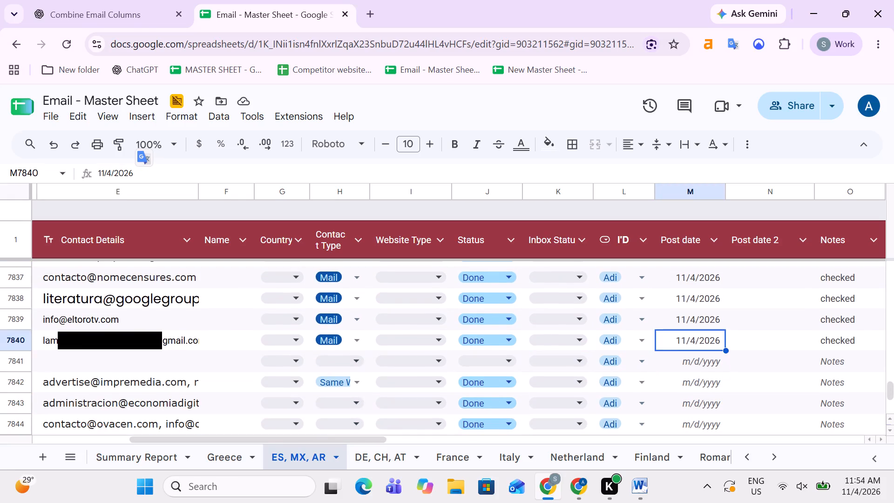
pyautogui.hotkey('ctrl', 'c')
pyautogui.press('Down')
pyautogui.press('Left')
pyautogui.press('Left')
pyautogui.press('Left')
pyautogui.press('Down')
pyautogui.hotkey('ctrl', 'Down')
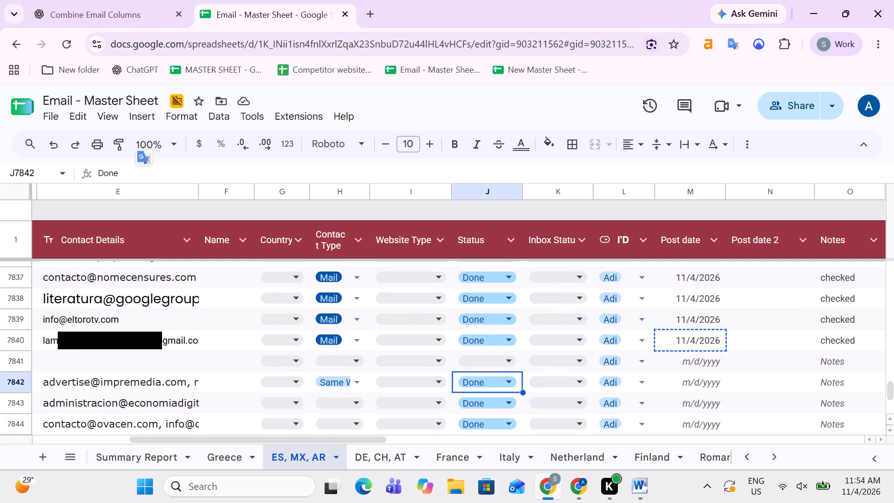
pyautogui.press('Down')
pyautogui.press('Up')
pyautogui.press('Right')
pyautogui.press('Right')
pyautogui.press('Right')
pyautogui.hotkey('ctrl', 'v')
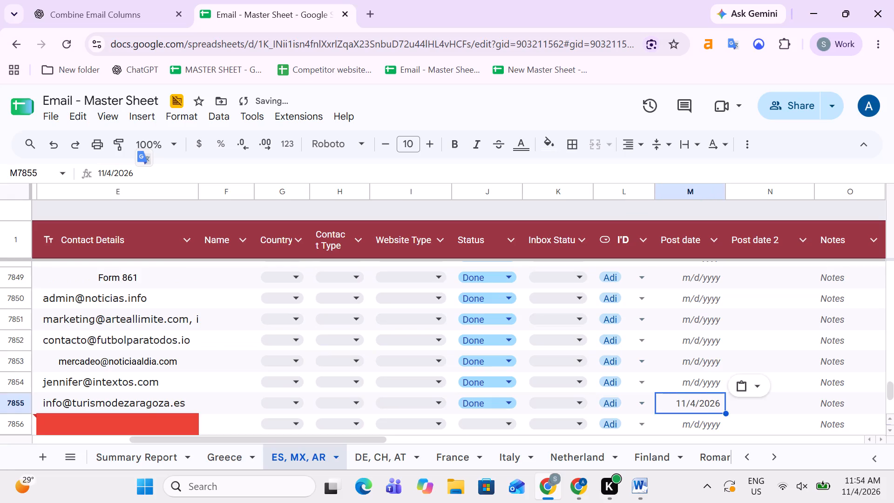
# Fill the Post date cells of rows 7842 through 7855 with the copied date 11/4/2026.
pyautogui.hotkey('ctrl', 'shift', 'Up')
pyautogui.hotkey('shift', 'Down')
pyautogui.hotkey('shift', 'Down')
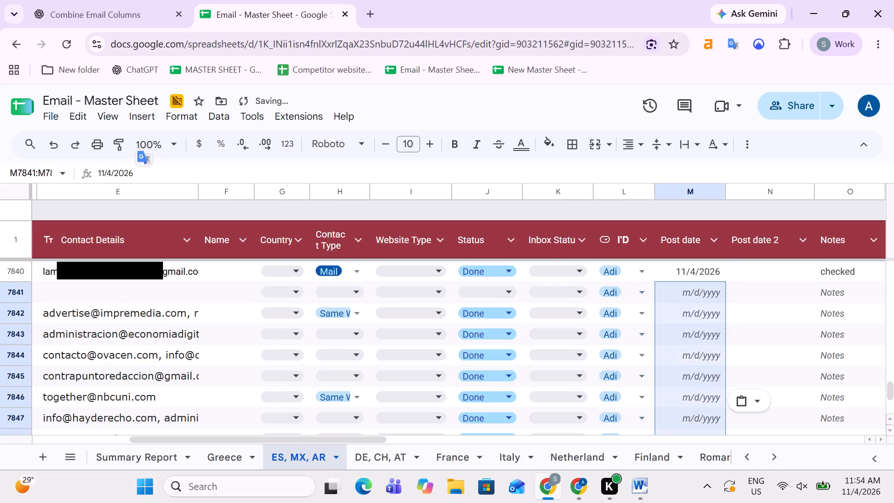
pyautogui.hotkey('shift', 'Down')
pyautogui.hotkey('shift', 'Up')
pyautogui.hotkey('ctrl', 'v')
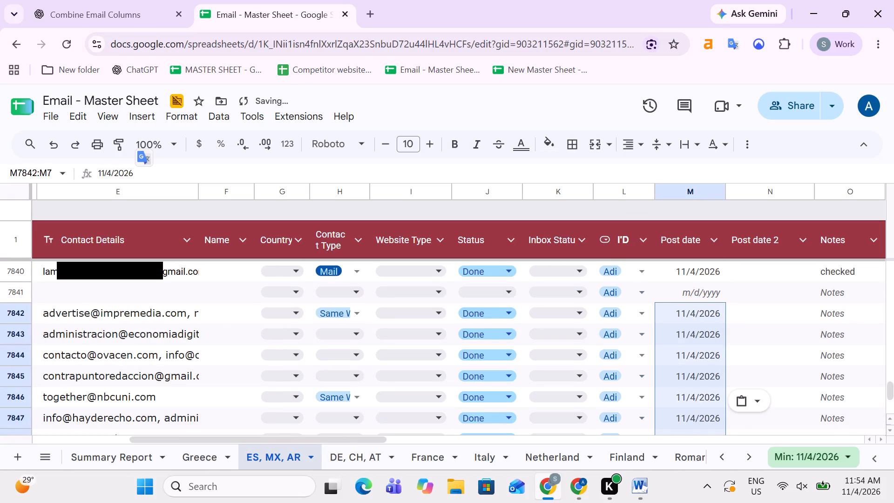
# Check the Post date column from row 7855 back up to row 7842 for complete date entries.
pyautogui.press('Down')
pyautogui.hotkey('ctrl', 'Down')
pyautogui.press('Down')
pyautogui.press('Up')
pyautogui.hotkey('ctrl', 'Up')
pyautogui.press('Up')
pyautogui.press('Up')
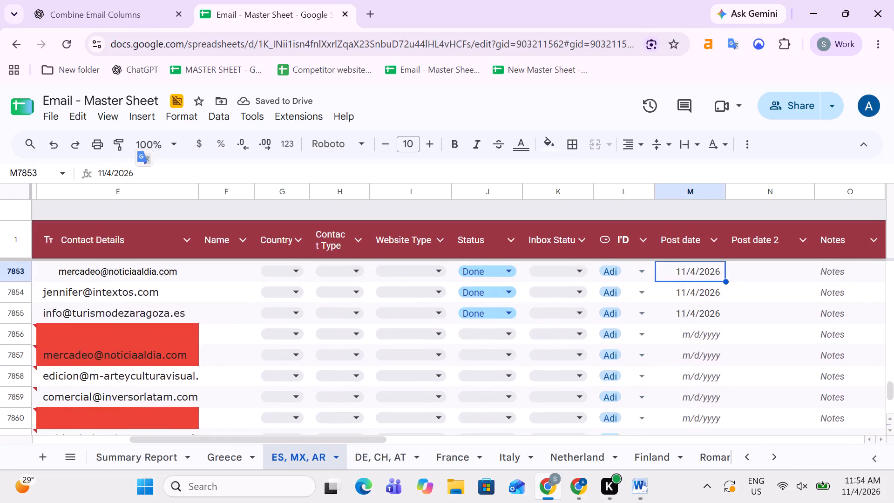
pyautogui.press('Up')
pyautogui.press('Up')
pyautogui.press('Up')
pyautogui.press('Up')
pyautogui.press('Up')
pyautogui.press('Up')
pyautogui.press('Up')
pyautogui.press('Up')
pyautogui.press('Up')
pyautogui.press('Up')
pyautogui.press('Up')
pyautogui.press('Up')
pyautogui.press('Up')
pyautogui.press('Down')
pyautogui.press('Down')
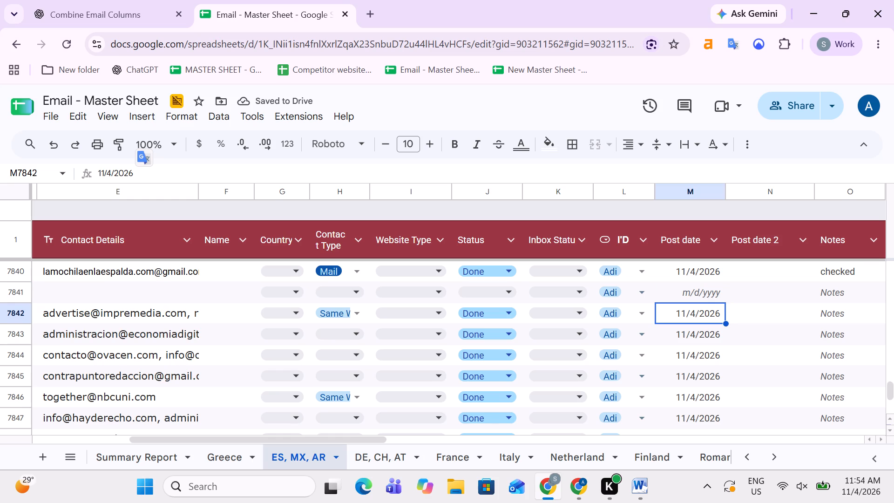
# Go to the end of the website list, save the sheet and select the first empty Websites cell, A8190.
pyautogui.press('Left')
pyautogui.press('Left')
pyautogui.press('Left')
pyautogui.press('Left')
pyautogui.press('Left')
pyautogui.press('Left')
pyautogui.press('Left')
pyautogui.press('Left')
pyautogui.press('Left')
pyautogui.press('Left')
pyautogui.press('Left')
pyautogui.press('Left')
pyautogui.press('Left')
pyautogui.press('Left')
pyautogui.press('Left')
pyautogui.press('Left')
pyautogui.press('Left')
pyautogui.press('Left')
pyautogui.press('Left')
pyautogui.press('Left')
pyautogui.hotkey('ctrl', 'Down')
pyautogui.press('Down')
pyautogui.press('Down')
pyautogui.press('Down')
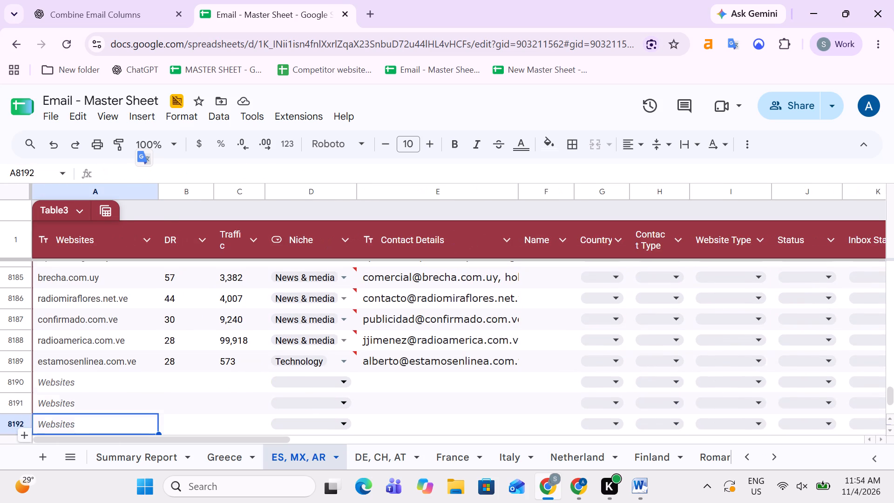
pyautogui.press('Up')
pyautogui.hotkey('ctrl', 's')
pyautogui.hotkey('ctrl', 's')
pyautogui.press('Up')
pyautogui.press('Right')
pyautogui.press('Left')
pyautogui.press('Left')
pyautogui.press('Left')
pyautogui.press('Left')
pyautogui.press('Left')
pyautogui.press('Left')
pyautogui.press('Left')
pyautogui.press('Left')
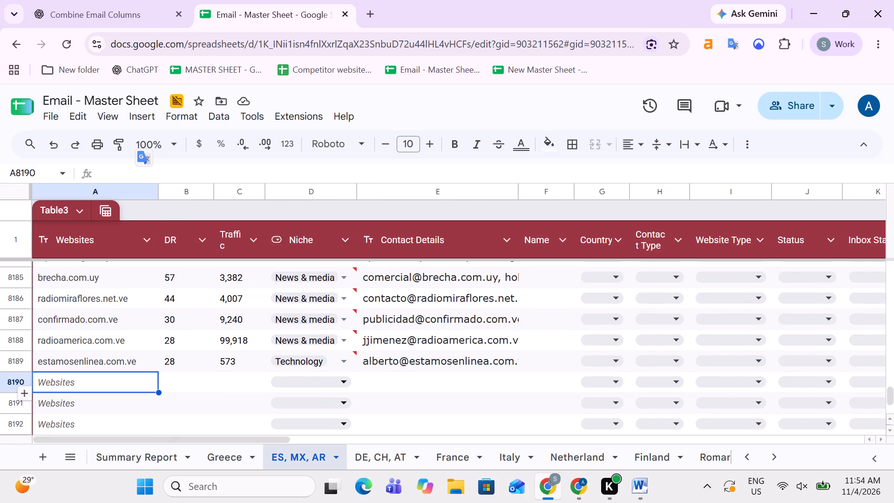
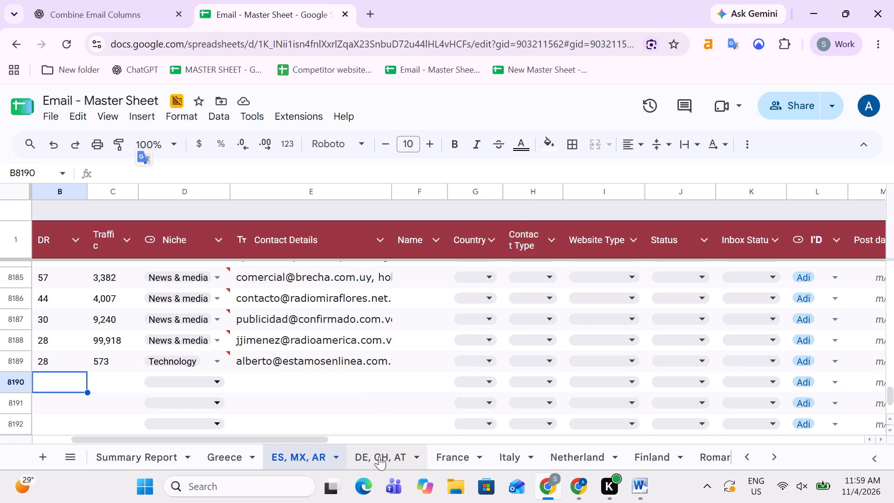
# Switch from the ES, MX, AR sheet to the DE, CH, AT sheet of the Email - Master Sheet.
pyautogui.click(379, 456)
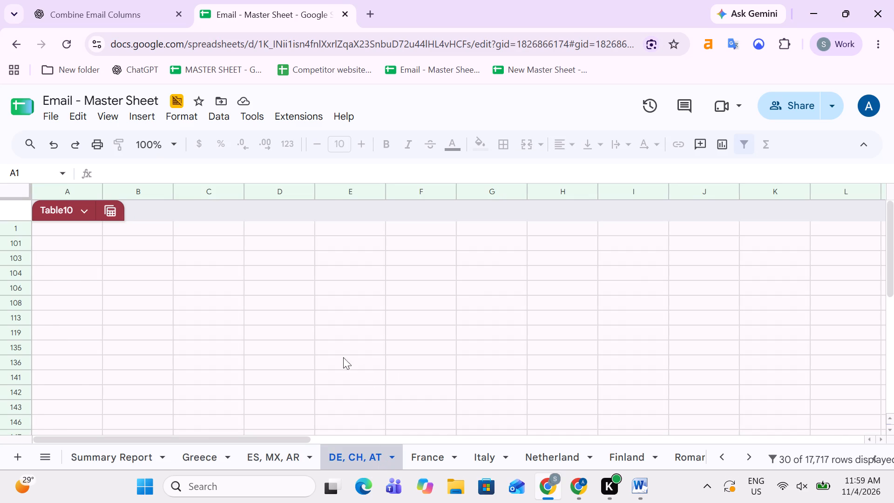
# Examine rows 106 and 108 of the DE, CH, AT sheet from Contact Details across to the I'D column.
pyautogui.click(472, 334)
pyautogui.press('Right')
pyautogui.press('Right')
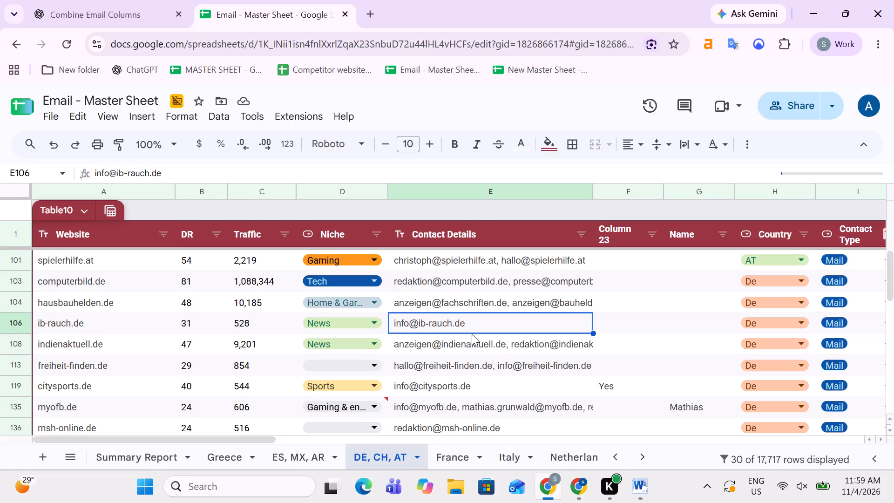
pyautogui.press('Right')
pyautogui.press('Right')
pyautogui.press('Right')
pyautogui.press('Right')
pyautogui.press('Right')
pyautogui.press('Right')
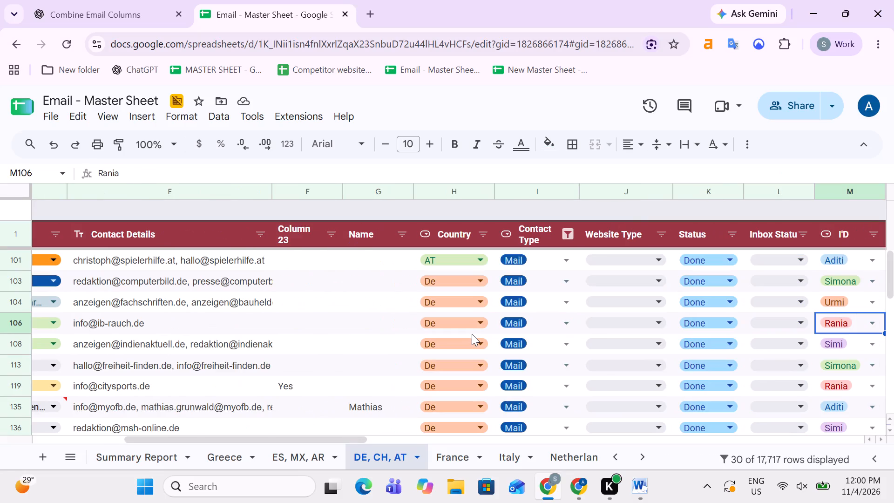
pyautogui.press('Left')
pyautogui.press('Down')
pyautogui.press('Right')
pyautogui.press('Right')
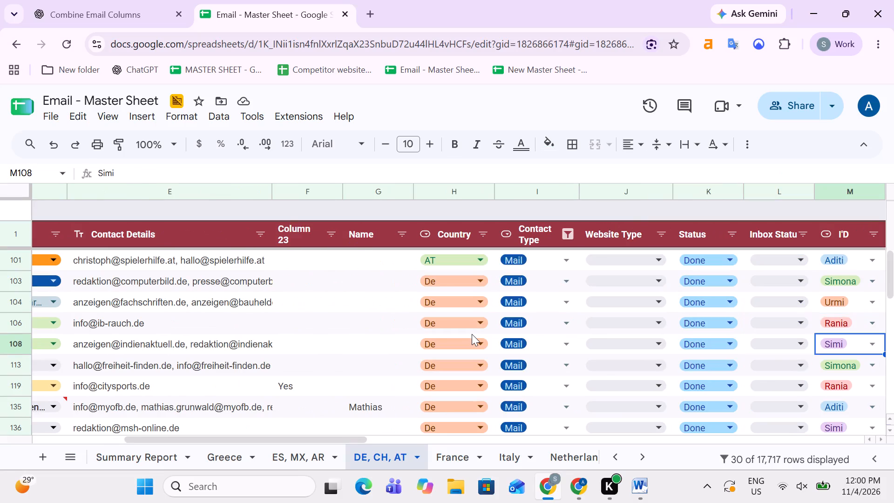
# Look down the Status, I'D and Post date columns for where the completed rows end.
pyautogui.press('Down')
pyautogui.press('Down')
pyautogui.press('Down')
pyautogui.press('Right')
pyautogui.press('Right')
pyautogui.press('Left')
pyautogui.press('Left')
pyautogui.press('Down')
pyautogui.press('Down')
pyautogui.press('Down')
pyautogui.press('Down')
pyautogui.press('Down')
pyautogui.press('Down')
pyautogui.press('Down')
pyautogui.press('Down')
pyautogui.press('Down')
pyautogui.press('Down')
pyautogui.press('Down')
pyautogui.press('Down')
pyautogui.press('Down')
pyautogui.press('Down')
pyautogui.press('Down')
pyautogui.press('Down')
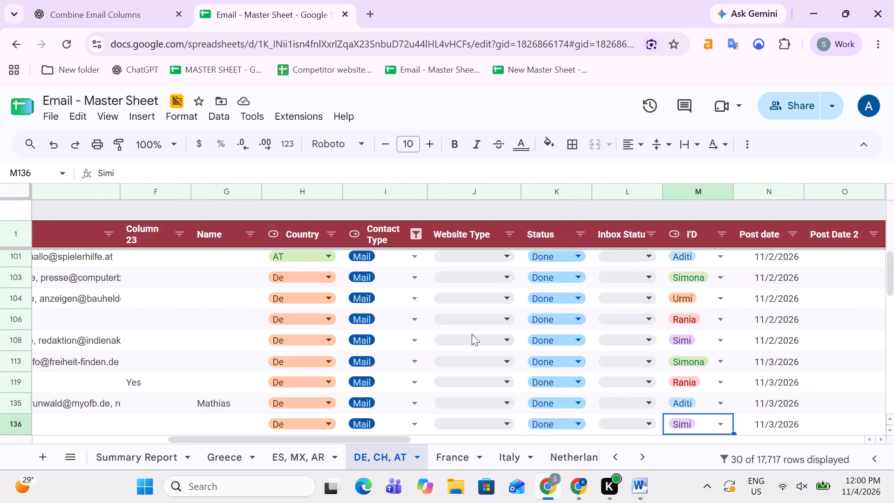
pyautogui.press('Up')
pyautogui.press('Up')
pyautogui.press('Up')
pyautogui.press('Up')
pyautogui.press('Up')
pyautogui.press('Up')
pyautogui.press('Up')
pyautogui.press('Up')
pyautogui.press('Up')
pyautogui.press('Up')
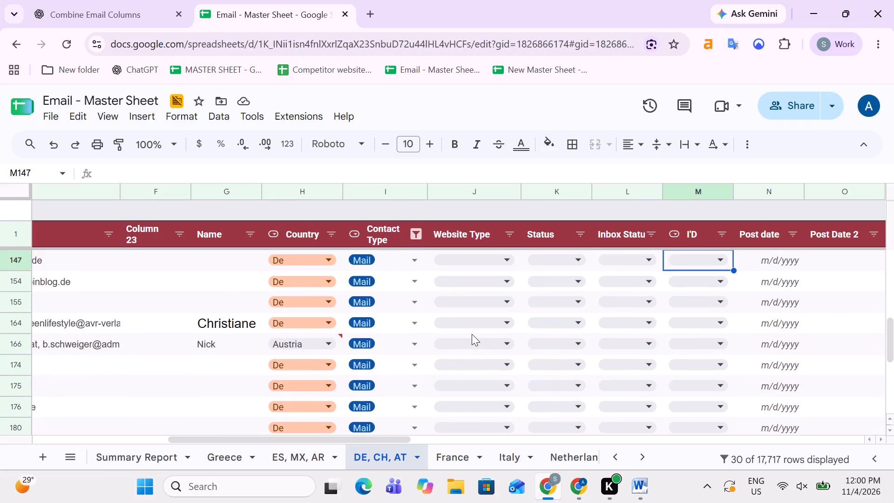
pyautogui.press('Down')
pyautogui.press('Up')
pyautogui.press('Up')
pyautogui.press('Up')
pyautogui.press('Up')
pyautogui.press('Up')
pyautogui.press('Down')
pyautogui.press('Down')
pyautogui.press('Up')
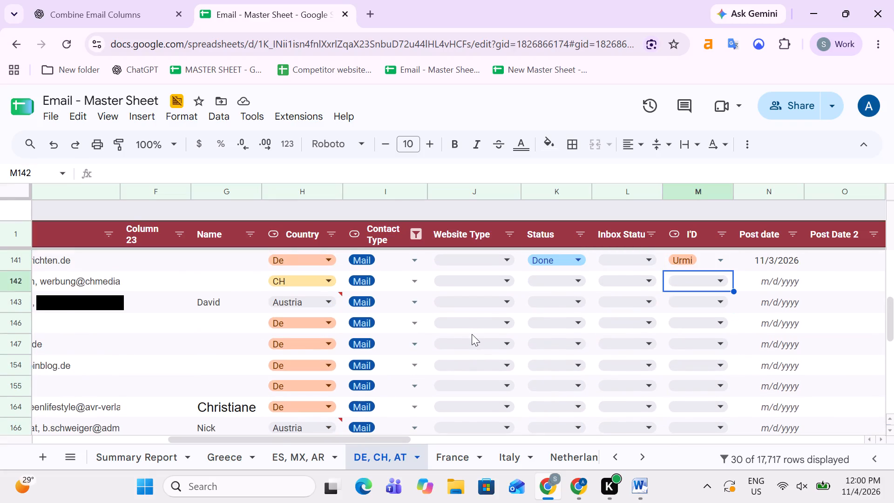
pyautogui.press('Up')
pyautogui.press('Down')
# Review the row 142 entries from Website across to Inbox Status.
pyautogui.press('Right')
pyautogui.press('Left')
pyautogui.press('Left')
pyautogui.press('Left')
pyautogui.press('Left')
pyautogui.press('Left')
pyautogui.press('Left')
pyautogui.press('Left')
pyautogui.press('Left')
pyautogui.press('Left')
pyautogui.press('Left')
pyautogui.press('Left')
pyautogui.press('Left')
pyautogui.press('Left')
pyautogui.press('Left')
pyautogui.press('Left')
pyautogui.press('Left')
pyautogui.press('Left')
pyautogui.press('Left')
pyautogui.press('Left')
pyautogui.press('Left')
pyautogui.press('Right')
pyautogui.press('Right')
pyautogui.press('Right')
pyautogui.press('Right')
pyautogui.press('Right')
pyautogui.press('Right')
pyautogui.press('Right')
pyautogui.press('Right')
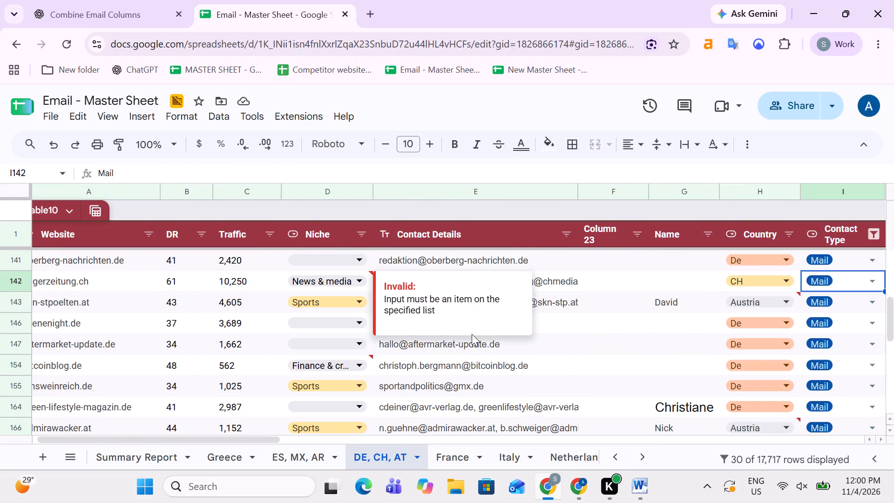
pyautogui.press('Right')
pyautogui.press('Right')
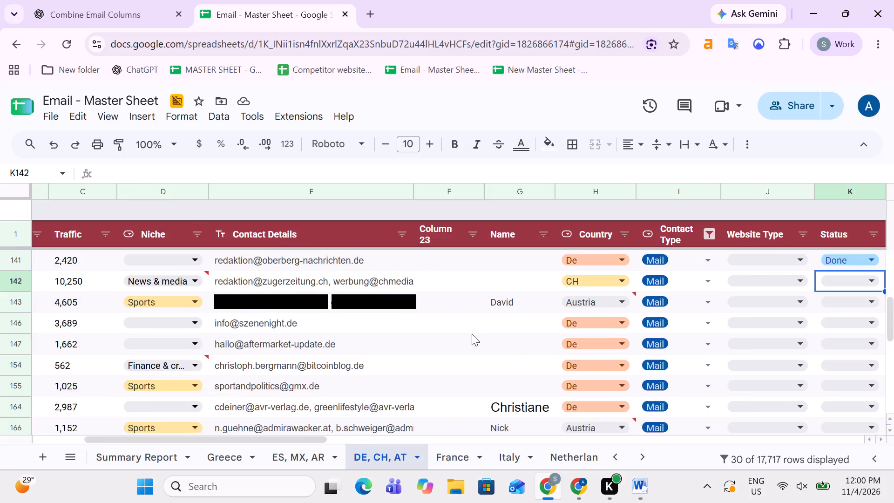
pyautogui.press('Right')
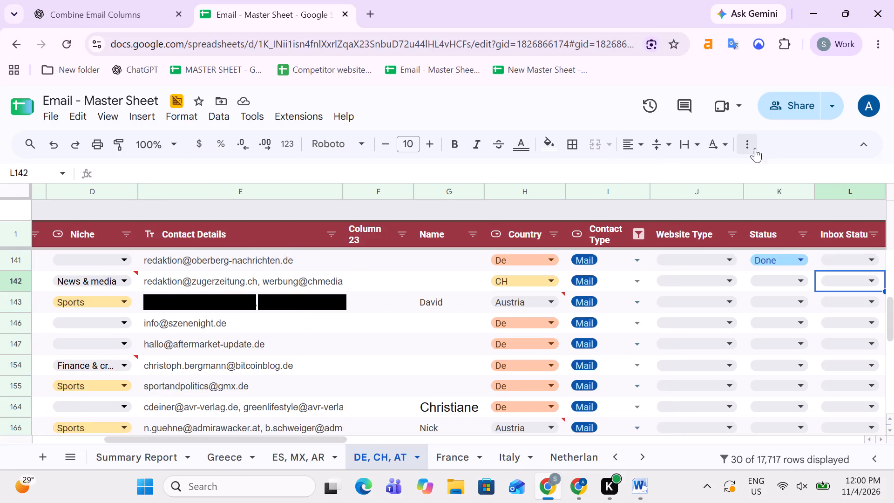
# Remove the existing filter from the DE, CH, AT table.
pyautogui.click(752, 145)
pyautogui.click(697, 172)
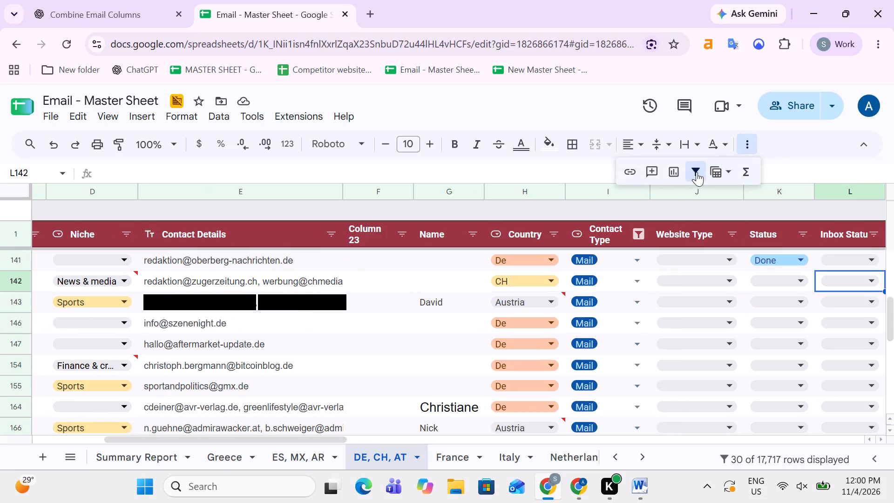
# Filter the Status column to show only blanks.
pyautogui.click(801, 238)
pyautogui.click(693, 306)
pyautogui.scroll(-3, 658, 317)
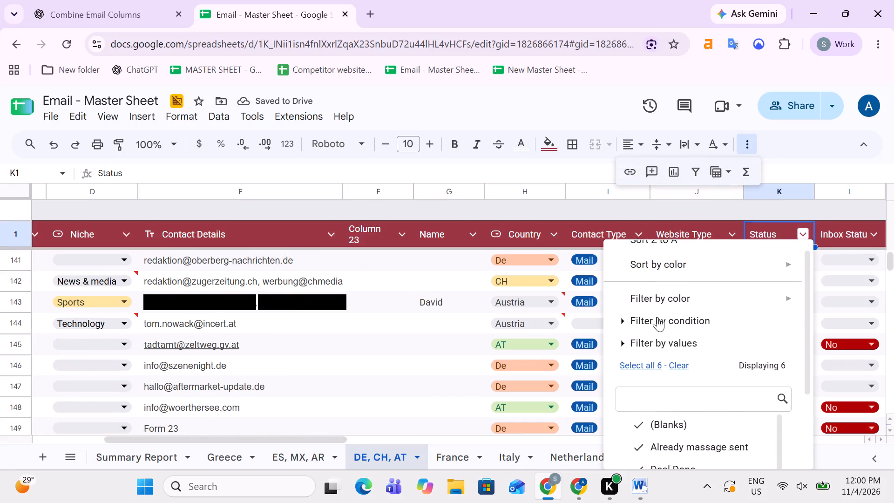
pyautogui.scroll(-1, 657, 317)
pyautogui.click(677, 282)
pyautogui.click(680, 343)
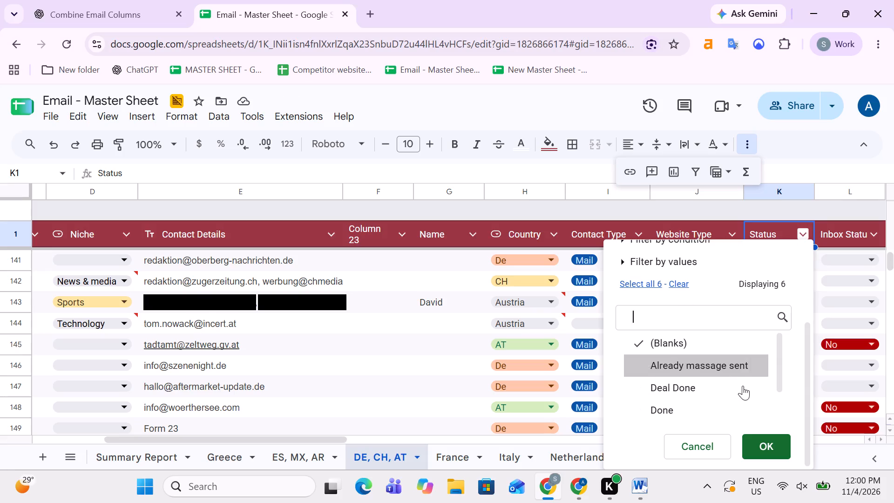
pyautogui.scroll(-3, 732, 413)
pyautogui.click(756, 441)
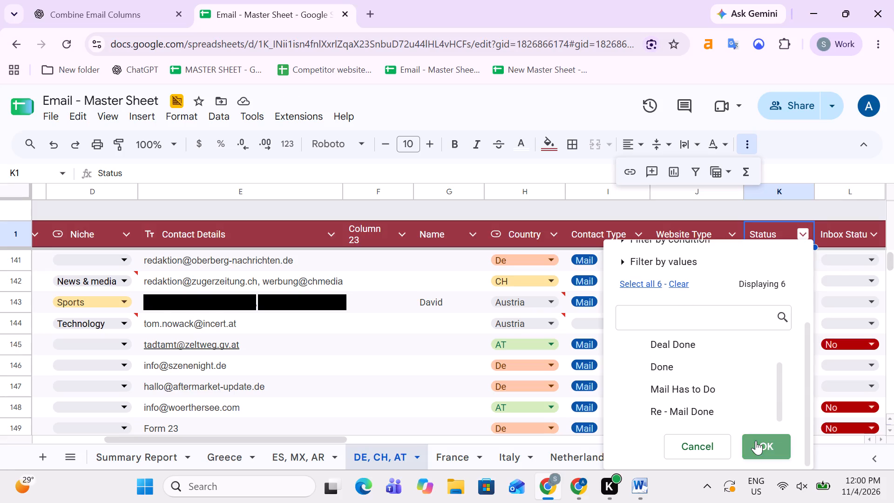
# Filter the Website Type column to show only blanks and Full List.
pyautogui.scroll(7, 708, 365)
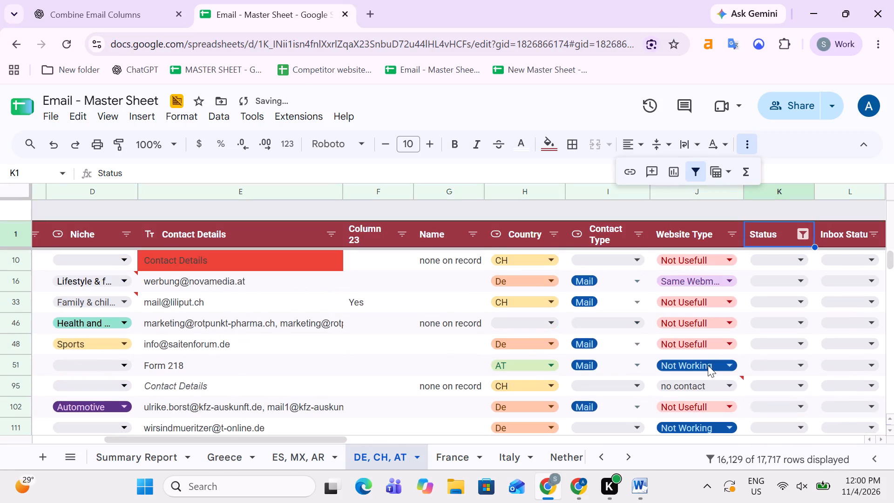
pyautogui.scroll(12, 708, 365)
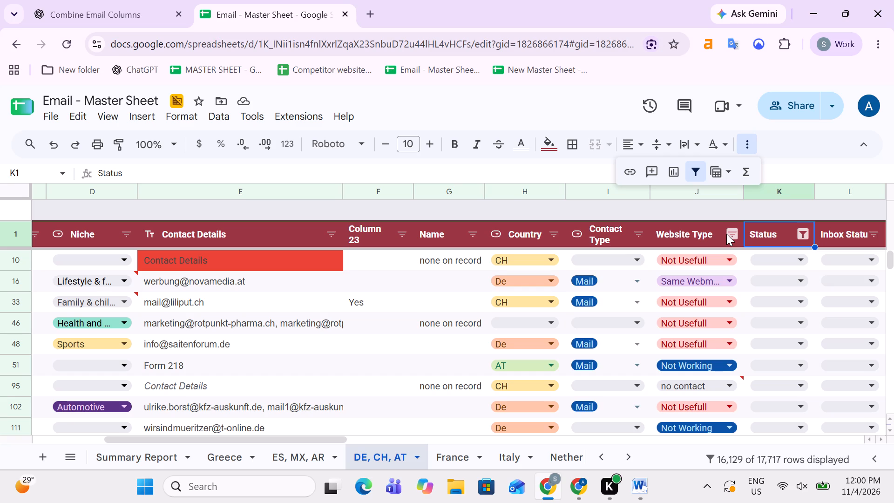
pyautogui.click(736, 237)
pyautogui.scroll(-6, 640, 318)
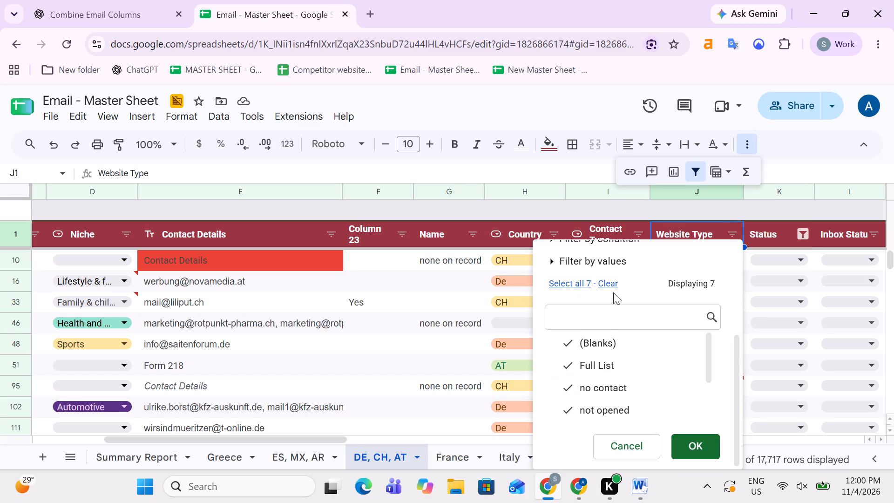
pyautogui.click(611, 280)
pyautogui.click(607, 364)
pyautogui.scroll(-2, 627, 380)
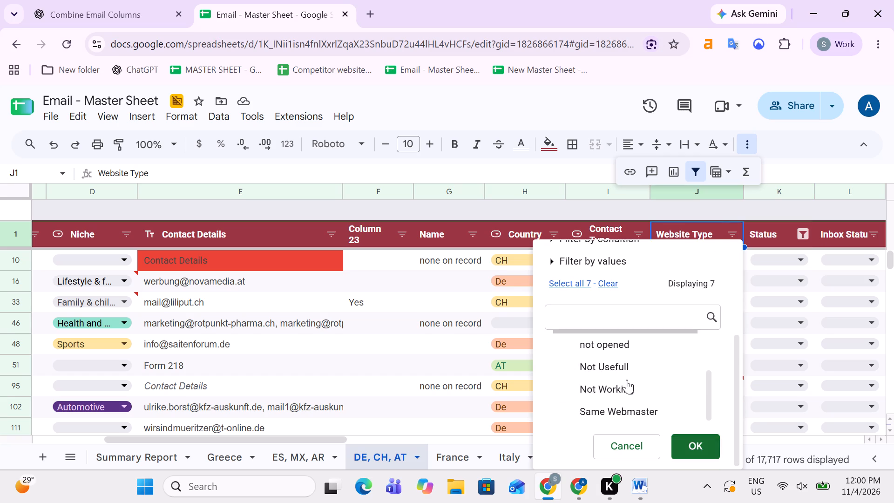
pyautogui.scroll(-2, 628, 399)
pyautogui.scroll(3, 627, 408)
pyautogui.click(633, 344)
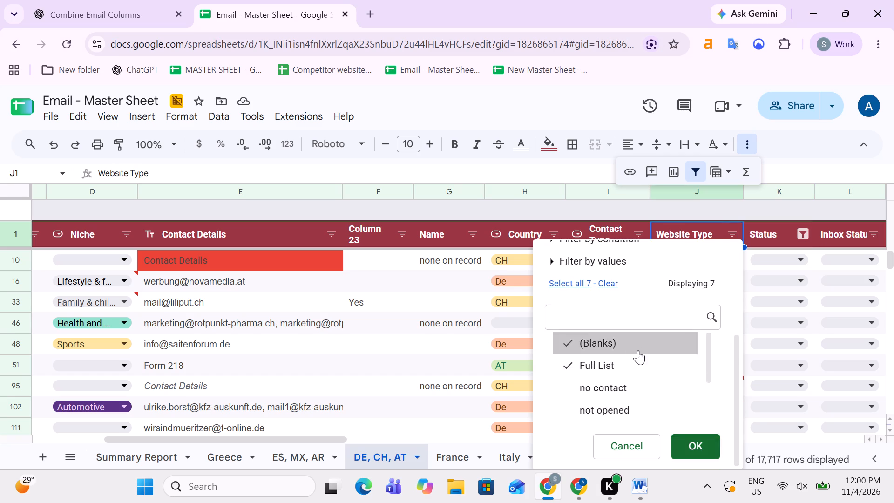
pyautogui.click(685, 435)
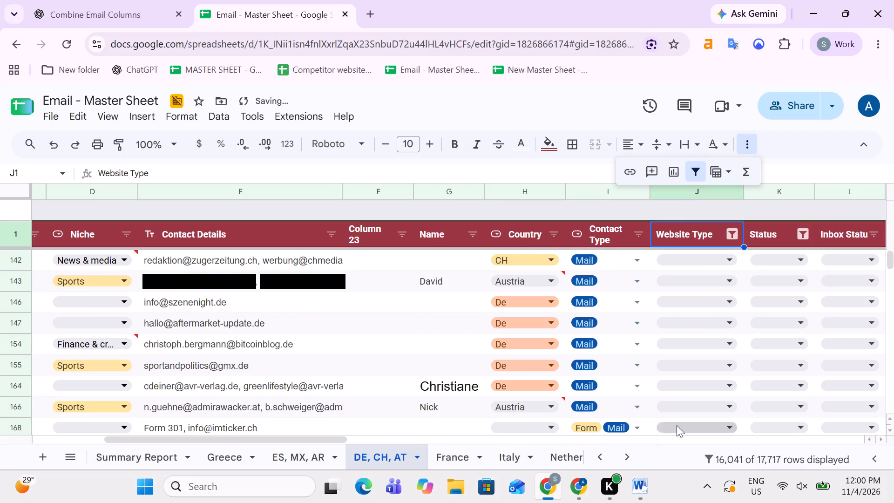
# Examine the first filtered row, zugerzeitung.ch in row 142, from its Website cell across to Status.
pyautogui.scroll(-6, 556, 310)
pyautogui.scroll(10, 603, 398)
pyautogui.scroll(2, 583, 342)
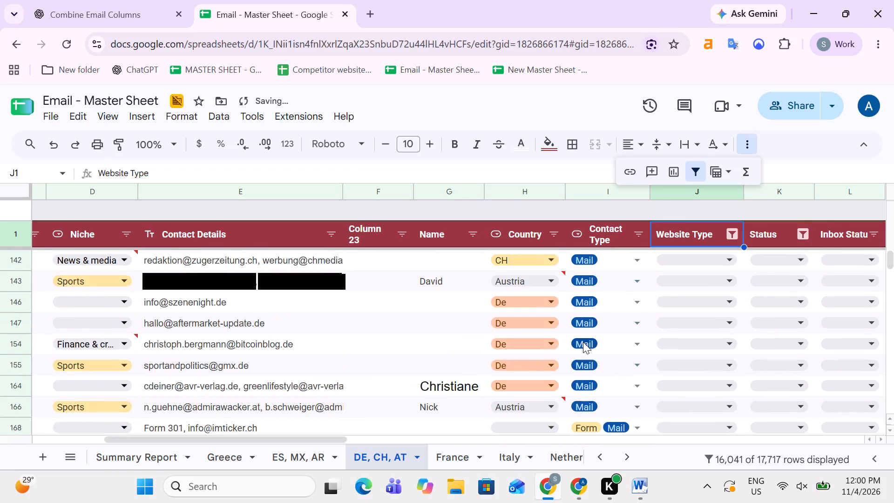
pyautogui.scroll(5, 583, 342)
pyautogui.click(384, 272)
pyautogui.press('Up')
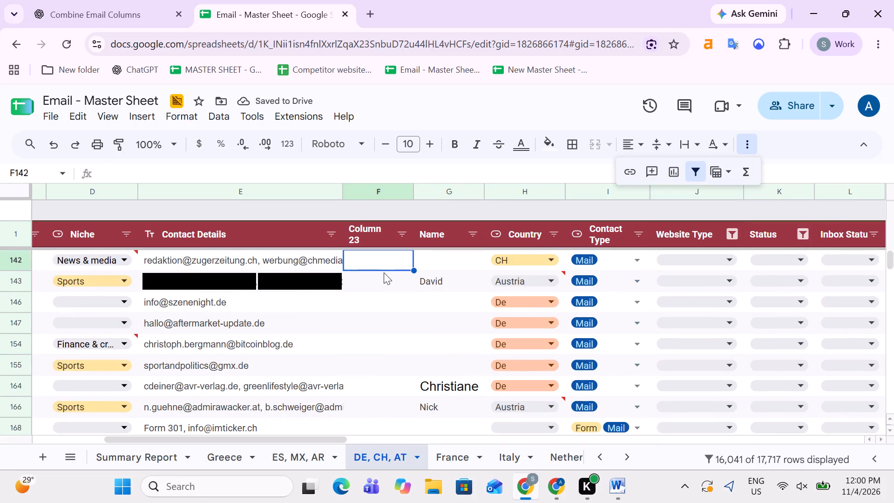
pyautogui.press('Up')
pyautogui.press('Down')
pyautogui.press('Left')
pyautogui.press('Left')
pyautogui.press('Left')
pyautogui.press('Left')
pyautogui.press('Left')
pyautogui.press('Left')
pyautogui.press('Left')
pyautogui.press('Left')
pyautogui.press('Left')
pyautogui.press('Left')
pyautogui.press('Left')
pyautogui.press('Left')
pyautogui.press('Left')
pyautogui.press('Left')
pyautogui.press('Left')
pyautogui.press('Left')
pyautogui.press('Left')
pyautogui.press('Right')
pyautogui.press('Right')
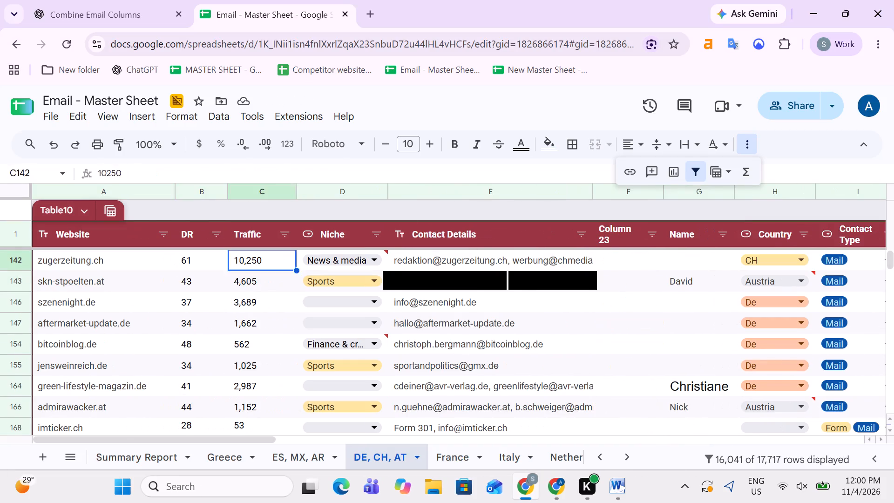
pyautogui.press('Right')
pyautogui.press('Right')
pyautogui.press('Right')
pyautogui.press('Right')
pyautogui.press('Right')
pyautogui.press('Right')
pyautogui.press('Right')
pyautogui.press('Right')
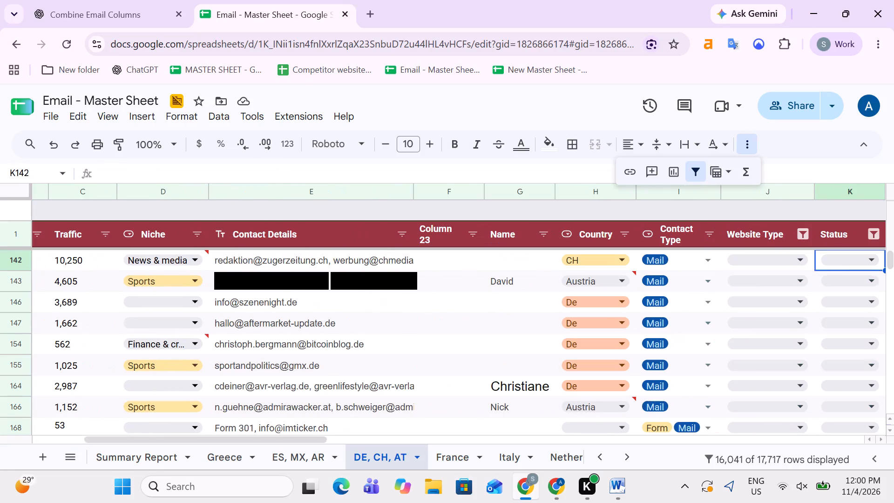
# Examine the zugerzeitung.ch row from Status back to its Website, Niche and Contact Details cells.
pyautogui.press('Left')
pyautogui.press('Left')
pyautogui.press('Left')
pyautogui.press('Left')
pyautogui.press('Left')
pyautogui.press('Left')
pyautogui.press('Left')
pyautogui.press('Left')
pyautogui.press('Left')
pyautogui.press('Left')
pyautogui.press('Left')
pyautogui.press('Left')
pyautogui.press('Left')
pyautogui.press('Left')
pyautogui.press('Left')
pyautogui.press('Left')
pyautogui.press('Left')
pyautogui.press('Left')
pyautogui.press('Left')
pyautogui.press('Left')
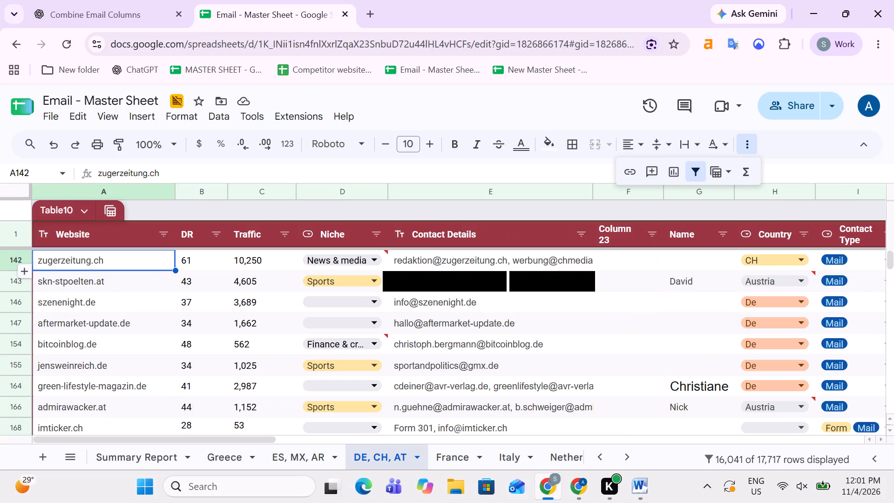
pyautogui.press('Up')
pyautogui.press('Down')
pyautogui.press('Right')
pyautogui.press('Right')
pyautogui.press('Right')
pyautogui.press('Right')
pyautogui.press('Up')
pyautogui.press('Down')
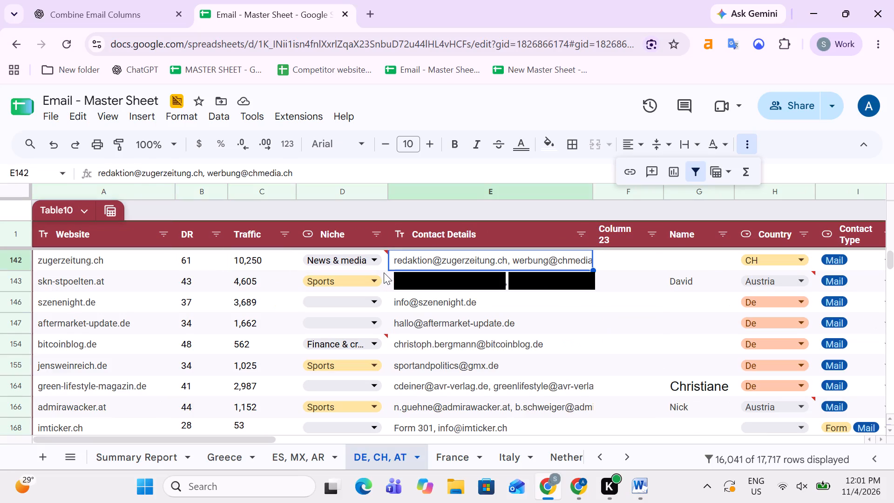
pyautogui.press('Left')
pyautogui.press('Left')
pyautogui.press('Left')
pyautogui.press('Left')
pyautogui.press('Left')
pyautogui.press('Left')
pyautogui.press('Left')
pyautogui.press('Left')
pyautogui.press('Left')
pyautogui.press('Left')
pyautogui.press('Left')
pyautogui.press('Left')
pyautogui.press('Left')
# Set the Niche of zugerzeitung.ch in row 142 to News.
pyautogui.press('Right')
pyautogui.press('Right')
pyautogui.press('Right')
pyautogui.press('Right')
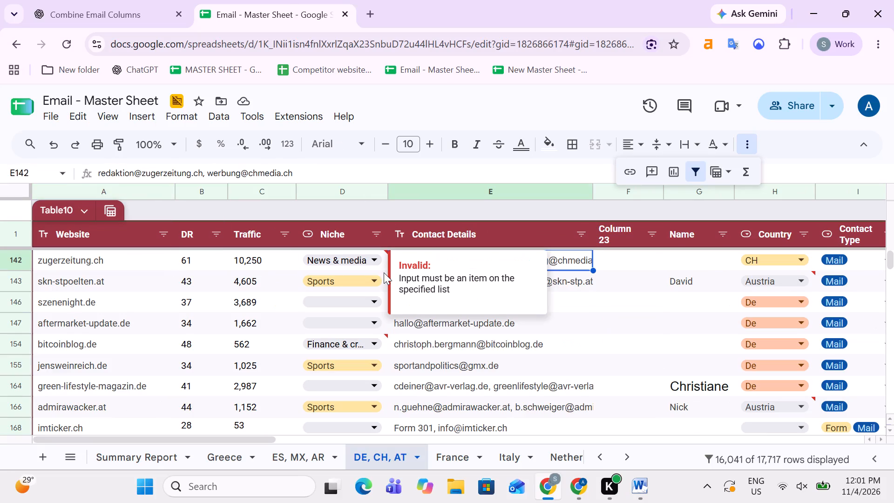
pyautogui.press('Left')
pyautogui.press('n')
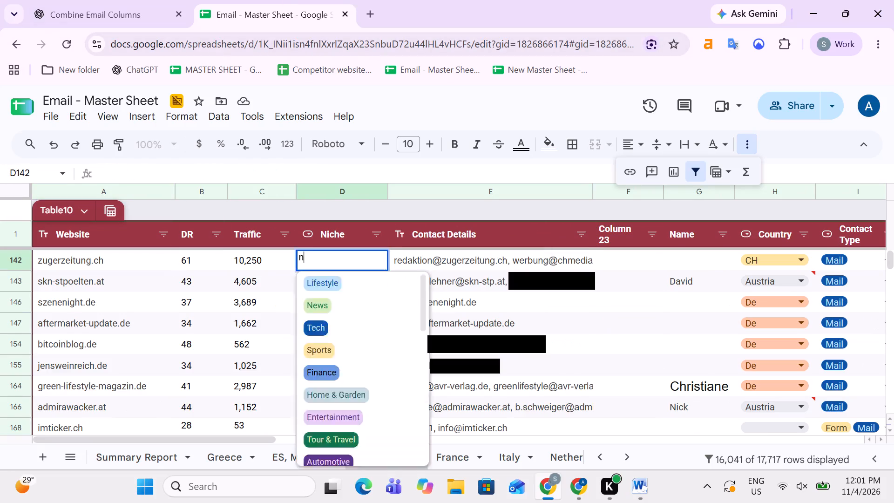
pyautogui.press('Down')
pyautogui.press('Return')
# Examine the remaining zugerzeitung.ch cells across to Notes, including its contact type, status and post date columns.
pyautogui.press('Up')
pyautogui.press('Right')
pyautogui.press('Right')
pyautogui.press('Right')
pyautogui.press('Right')
pyautogui.press('Right')
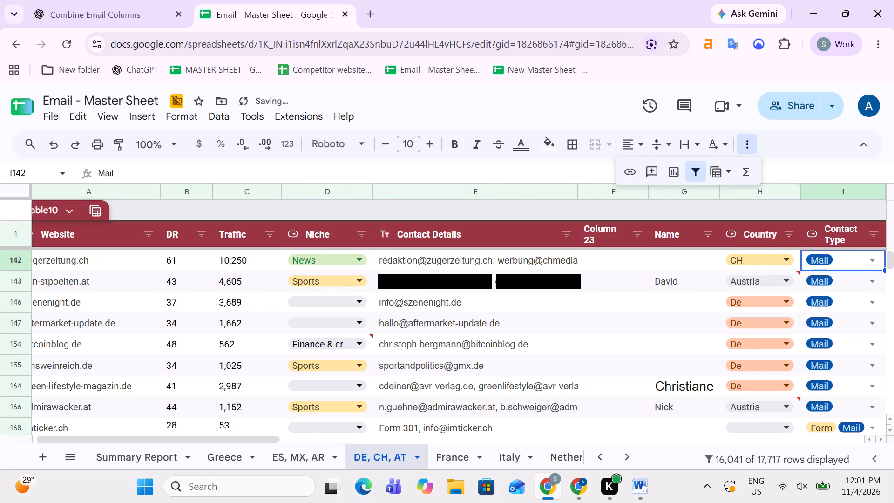
pyautogui.press('Right')
pyautogui.press('Right')
pyautogui.press('Right')
pyautogui.press('Right')
pyautogui.press('Right')
pyautogui.press('Right')
pyautogui.press('Left')
pyautogui.press('Right')
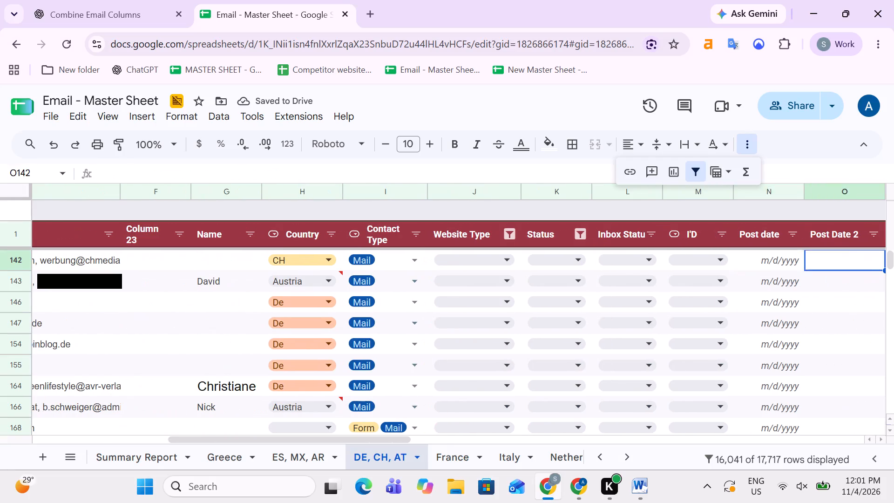
pyautogui.press('Right')
pyautogui.press('Left')
pyautogui.press('Left')
pyautogui.press('Right')
pyautogui.press('Right')
pyautogui.press('Up')
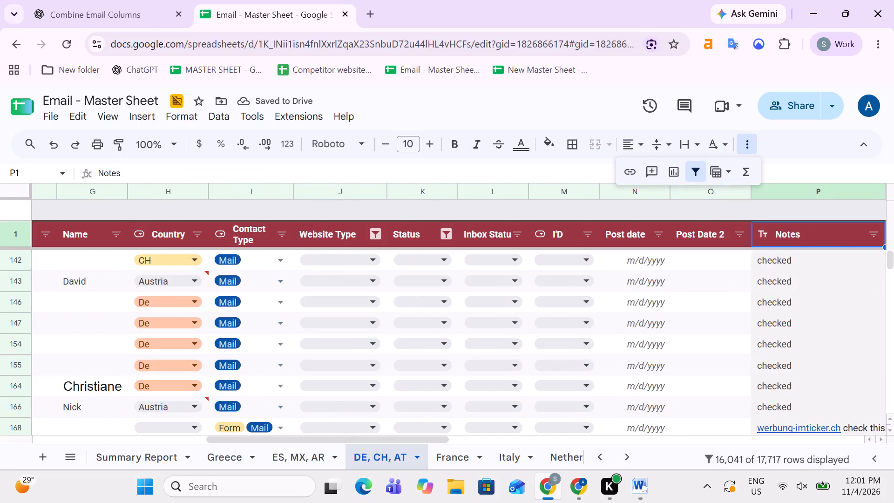
pyautogui.press('Down')
pyautogui.press('Up')
pyautogui.press('Down')
pyautogui.press('Left')
pyautogui.press('Left')
pyautogui.press('Left')
pyautogui.press('Left')
pyautogui.press('Left')
pyautogui.press('Left')
pyautogui.press('Left')
pyautogui.press('Left')
pyautogui.press('Left')
pyautogui.press('Left')
pyautogui.press('Left')
pyautogui.press('Left')
pyautogui.press('Left')
pyautogui.press('Left')
pyautogui.press('Left')
pyautogui.press('Left')
pyautogui.press('Left')
pyautogui.press('Left')
pyautogui.press('Left')
pyautogui.press('Left')
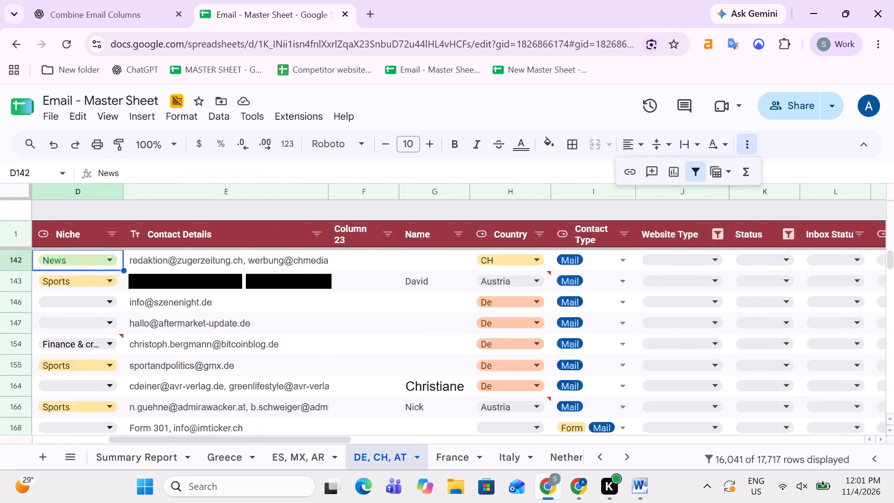
# Copy only the first email address from the Contact Details cell of zugerzeitung.ch.
pyautogui.press('Right')
pyautogui.press('Right')
pyautogui.press('Right')
pyautogui.press('Right')
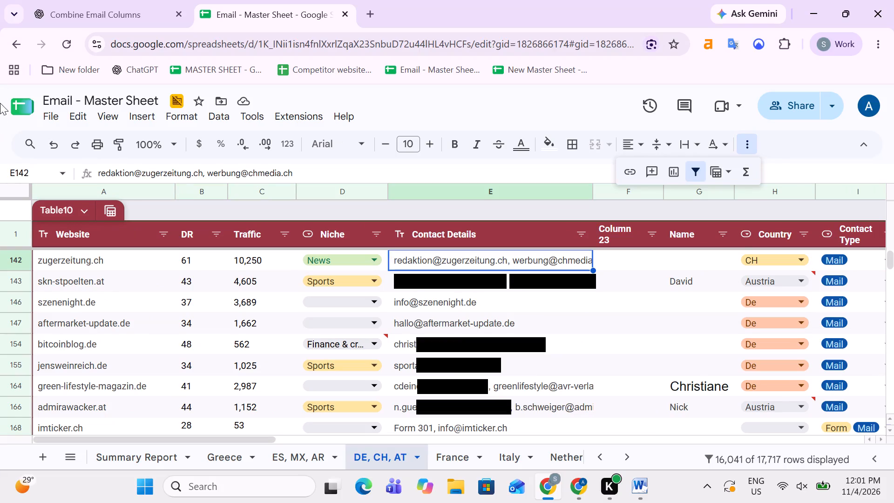
pyautogui.click(199, 174)
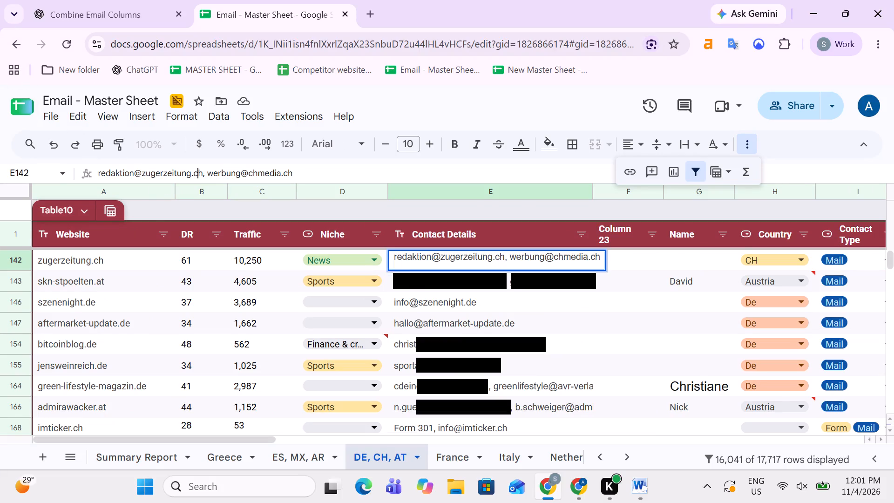
pyautogui.moveTo(199, 174); pyautogui.dragTo(115, 170)
pyautogui.hotkey('ctrl', 'c')
pyautogui.hotkey('ctrl', 'c')
pyautogui.hotkey('ctrl', 'c')
pyautogui.hotkey('ctrl', 'c')
pyautogui.hotkey('ctrl', 'c')
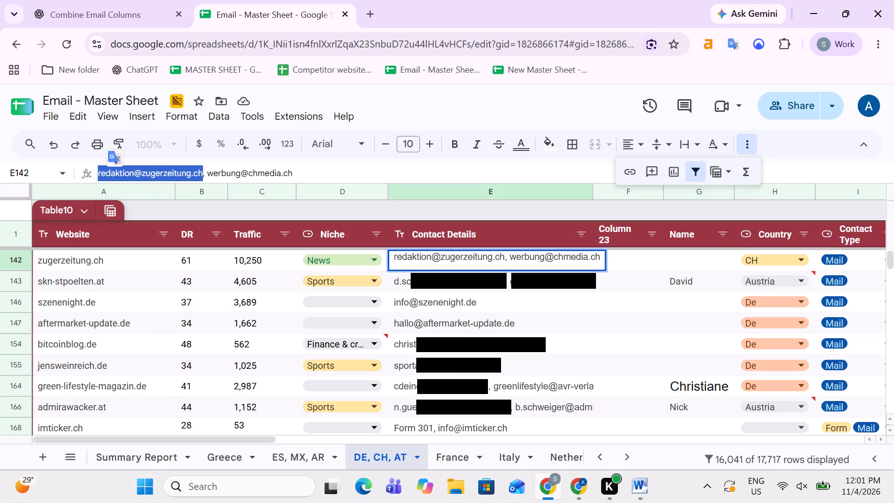
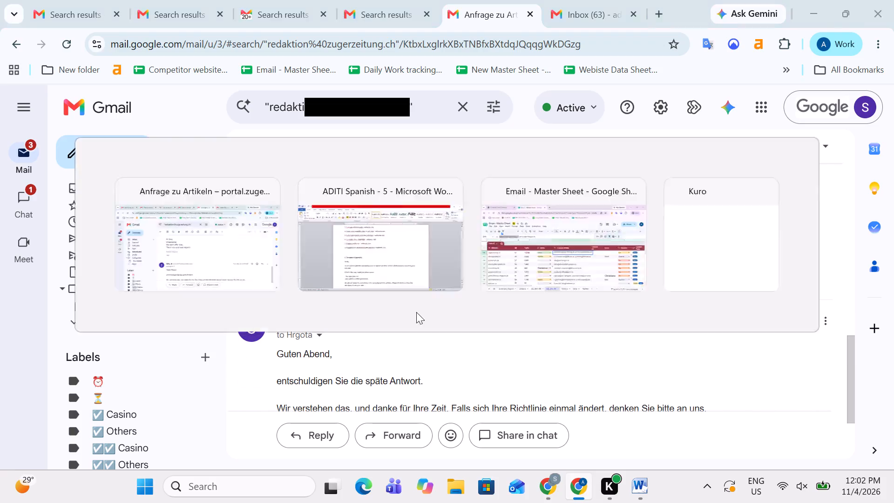
pyautogui.hotkey('alt', 'Tab')
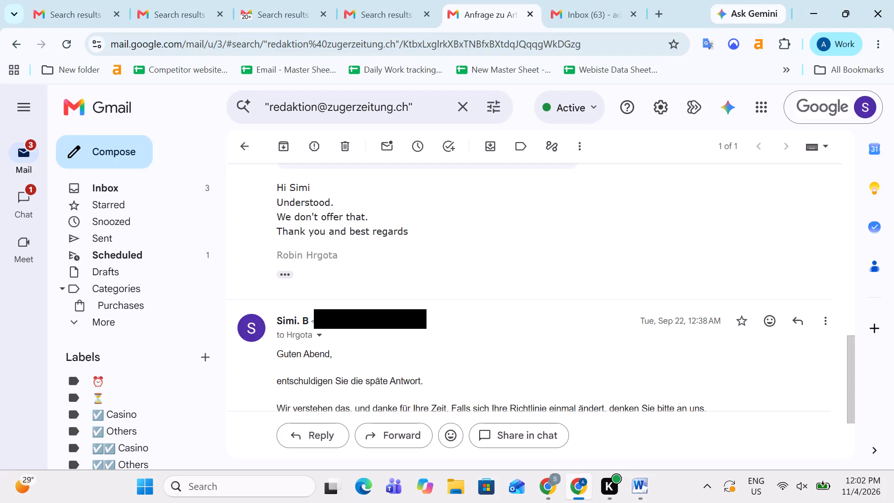
pyautogui.hotkey('alt', 'Tab')
pyautogui.hotkey('alt', 'Tab')
pyautogui.press('Tab')
pyautogui.press('Right')
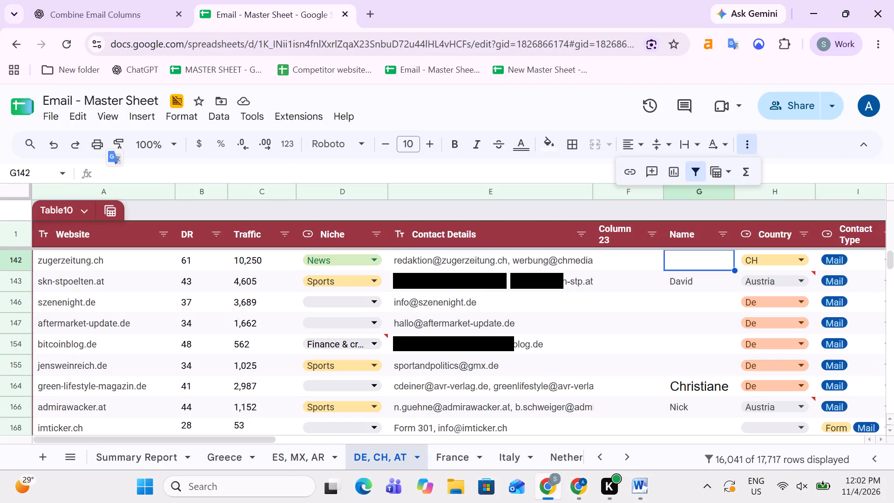
pyautogui.press('Left')
pyautogui.press('Left')
pyautogui.press('Left')
pyautogui.press('Left')
pyautogui.press('Left')
pyautogui.press('Left')
pyautogui.press('Left')
pyautogui.press('Left')
pyautogui.press('Left')
pyautogui.press('Left')
pyautogui.press('Left')
pyautogui.press('Left')
pyautogui.press('Left')
pyautogui.press('Left')
pyautogui.press('Left')
pyautogui.hotkey('alt', 'Tab')
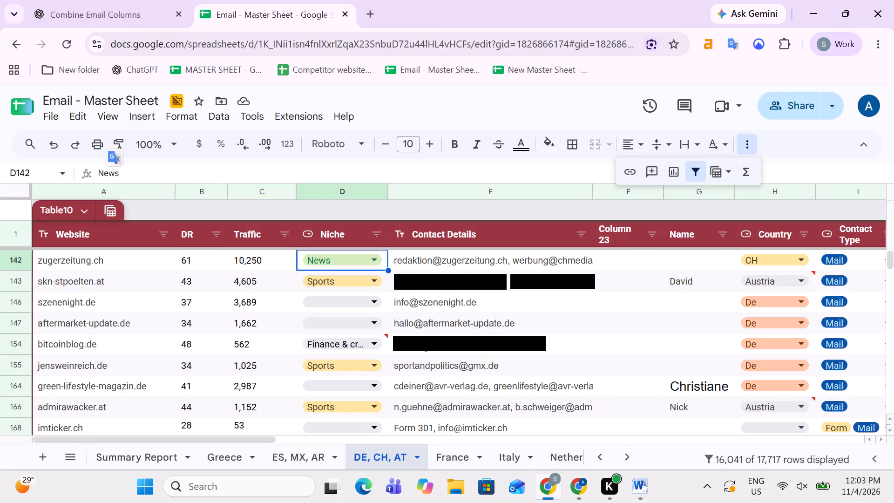
pyautogui.press('Right')
pyautogui.press('Right')
pyautogui.press('Right')
pyautogui.press('Right')
pyautogui.press('Right')
pyautogui.press('Right')
pyautogui.press('Right')
pyautogui.press('Right')
pyautogui.press('Left')
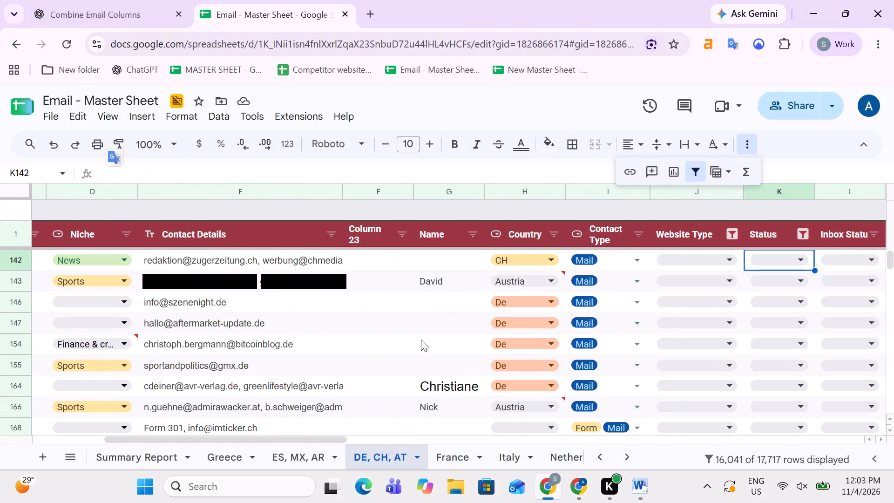
pyautogui.press('Left')
pyautogui.press('Right')
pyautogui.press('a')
pyautogui.press('Down')
pyautogui.press('Return')
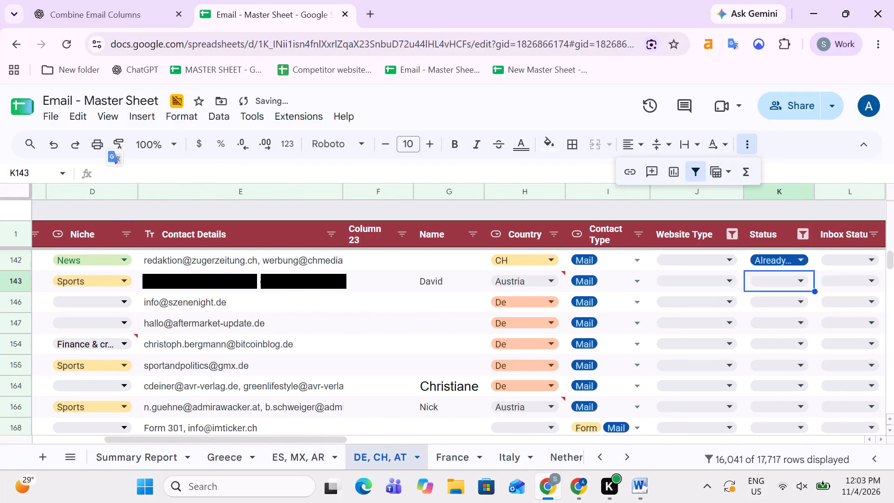
# Set the Inbox Status of zugerzeitung.ch in row 142 to the "Not allow publicati..." option.
pyautogui.press('Up')
pyautogui.press('Right')
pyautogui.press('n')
pyautogui.press('Up')
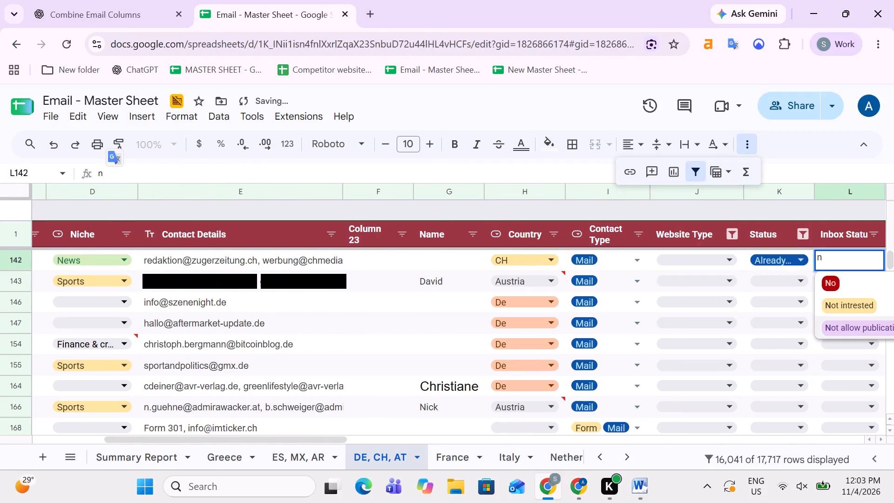
pyautogui.press('Return')
# Check the sender of the portal.zugerzeitung.ch conversation in Gmail and set the I'D of row 142 to Simi.
pyautogui.press('Up')
pyautogui.press('Right')
pyautogui.press('Right')
pyautogui.press('Right')
pyautogui.press('Right')
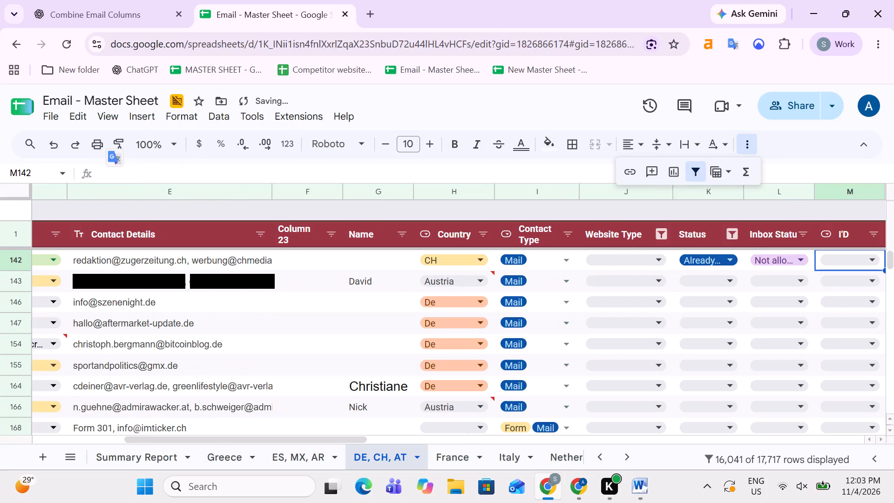
pyautogui.press('Right')
pyautogui.press('Left')
pyautogui.press('Left')
pyautogui.press('Left')
pyautogui.press('Left')
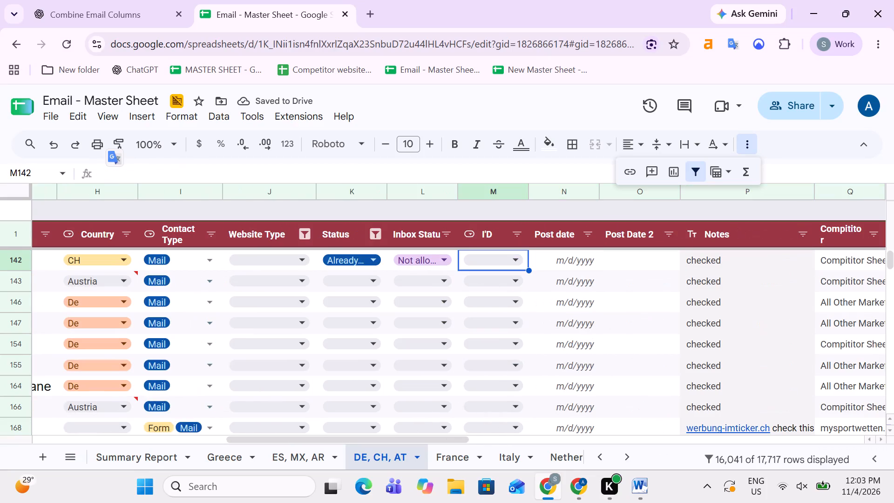
pyautogui.hotkey('alt', 'Tab')
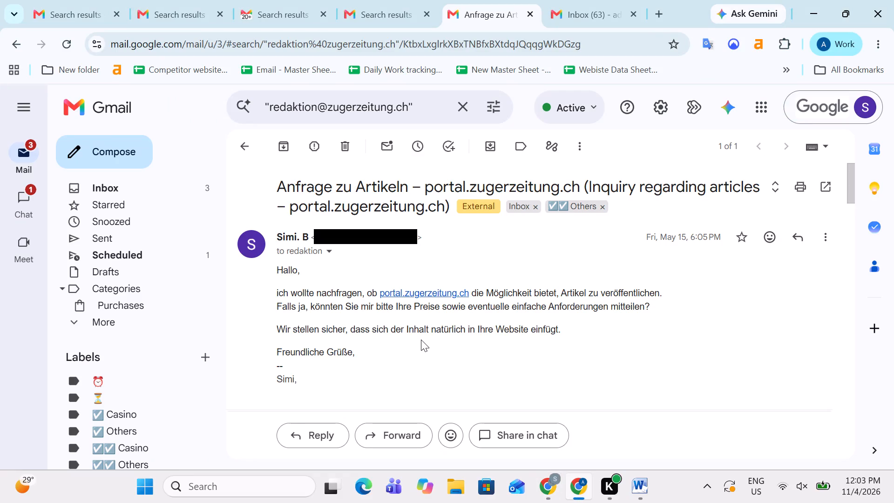
pyautogui.hotkey('alt', 'Tab')
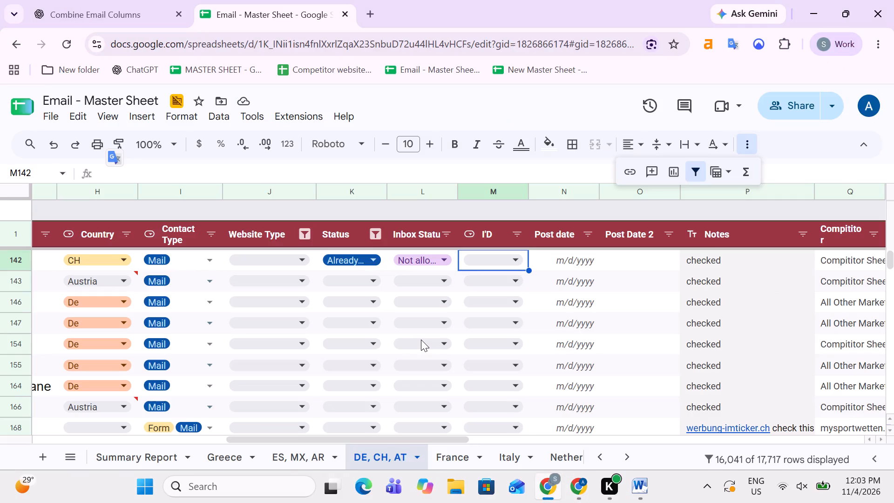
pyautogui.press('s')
pyautogui.press('Down')
pyautogui.press('Down')
pyautogui.press('Return')
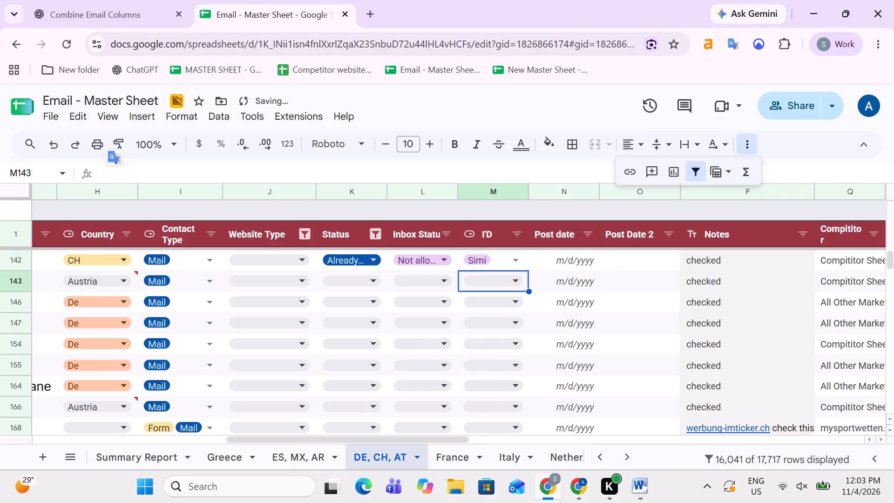
pyautogui.press('Up')
pyautogui.press('Right')
pyautogui.hotkey('alt', 'Tab')
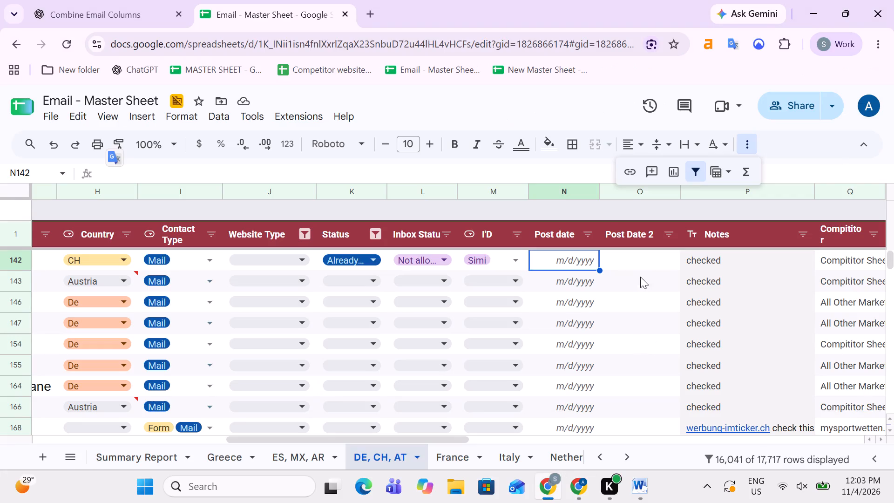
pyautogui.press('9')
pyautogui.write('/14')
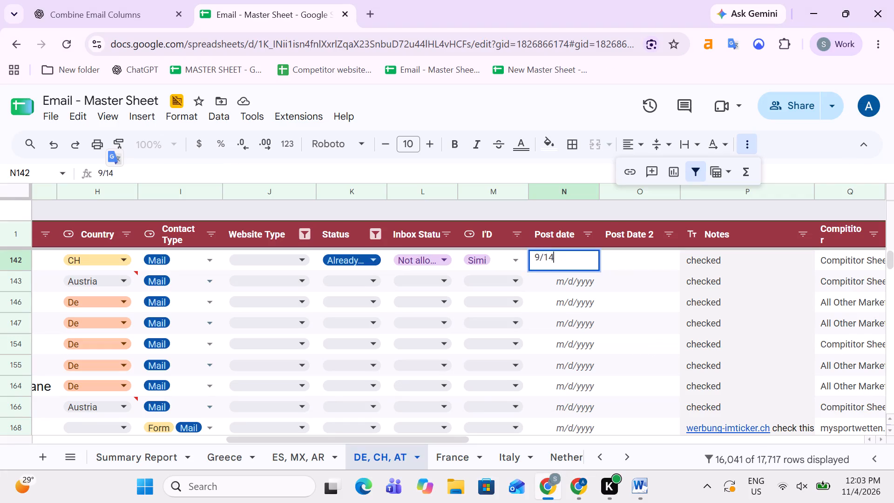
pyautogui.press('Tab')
# Copy the first e-mail address from the Contact Details of skn-stpoelten.at in row 143.
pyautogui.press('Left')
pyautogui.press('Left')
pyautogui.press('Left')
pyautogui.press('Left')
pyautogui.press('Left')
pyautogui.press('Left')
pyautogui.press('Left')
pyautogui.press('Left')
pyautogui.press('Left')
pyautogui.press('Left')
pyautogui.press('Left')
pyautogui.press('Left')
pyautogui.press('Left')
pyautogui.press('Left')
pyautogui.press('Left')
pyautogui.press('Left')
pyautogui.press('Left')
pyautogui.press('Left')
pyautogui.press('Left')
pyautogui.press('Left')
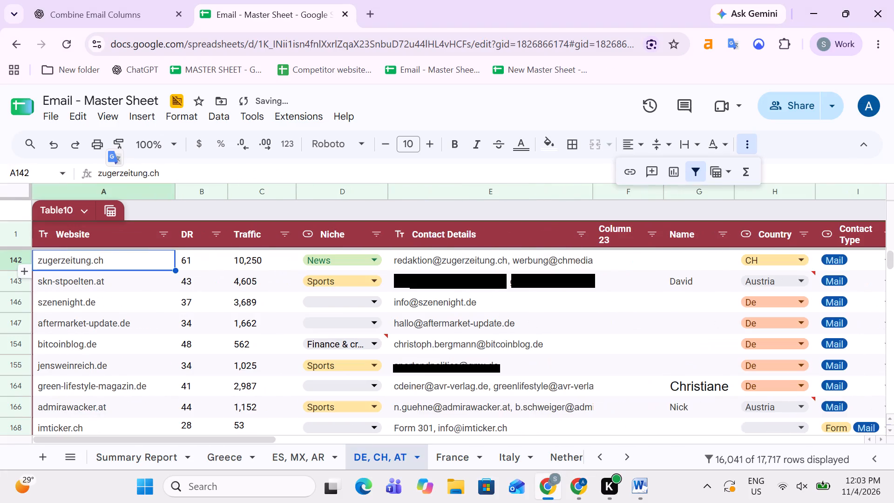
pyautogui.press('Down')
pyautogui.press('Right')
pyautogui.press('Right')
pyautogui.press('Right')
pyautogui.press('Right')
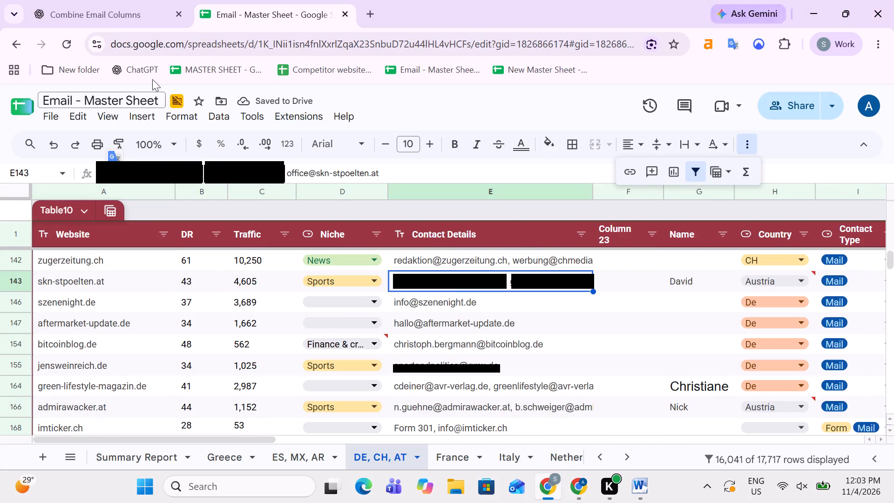
pyautogui.click(196, 175)
pyautogui.moveTo(196, 175); pyautogui.dragTo(176, 175)
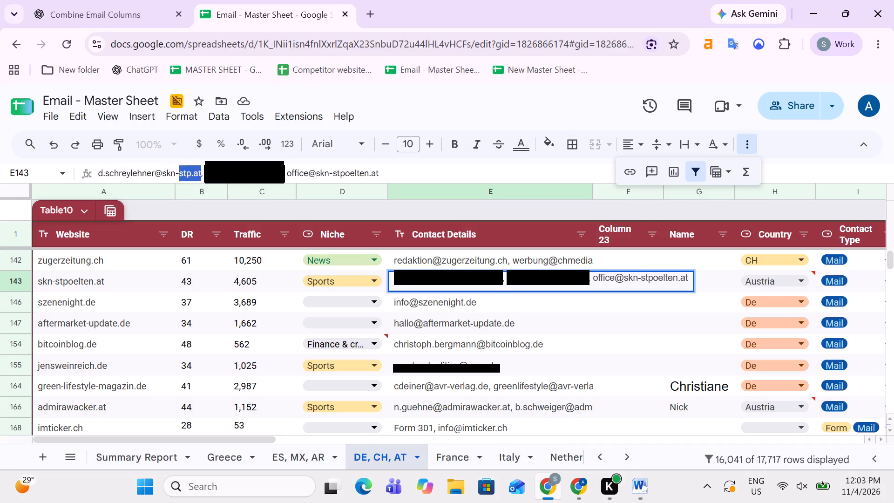
pyautogui.moveTo(176, 175); pyautogui.dragTo(99, 167)
pyautogui.hotkey('ctrl', 'c')
pyautogui.hotkey('ctrl', 'c')
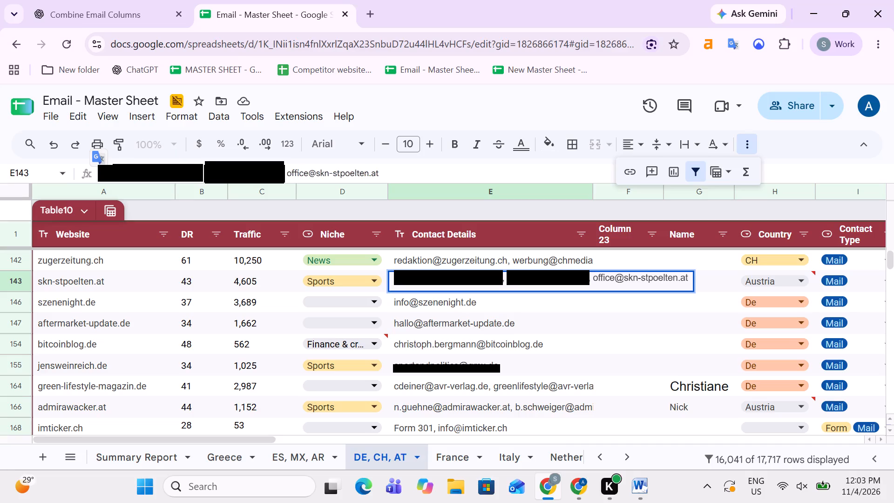
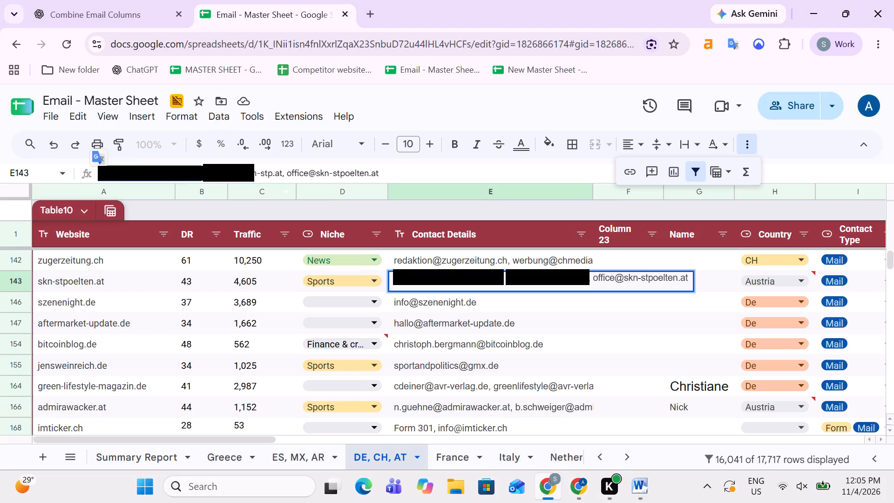
pyautogui.click(276, 170)
pyautogui.moveTo(276, 170); pyautogui.dragTo(202, 168)
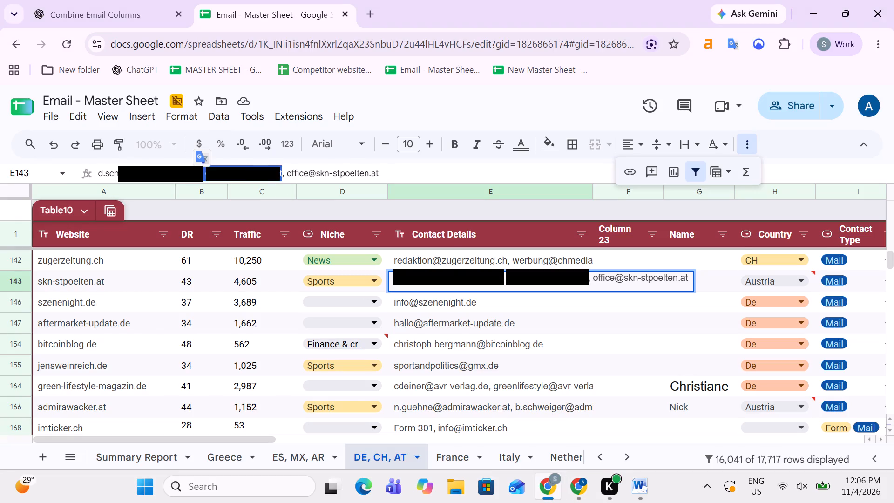
pyautogui.hotkey('shift', 'Right')
pyautogui.hotkey('shift', 'Right')
pyautogui.hotkey('ctrl', 'c')
pyautogui.hotkey('ctrl', 'c')
pyautogui.hotkey('ctrl', 'c')
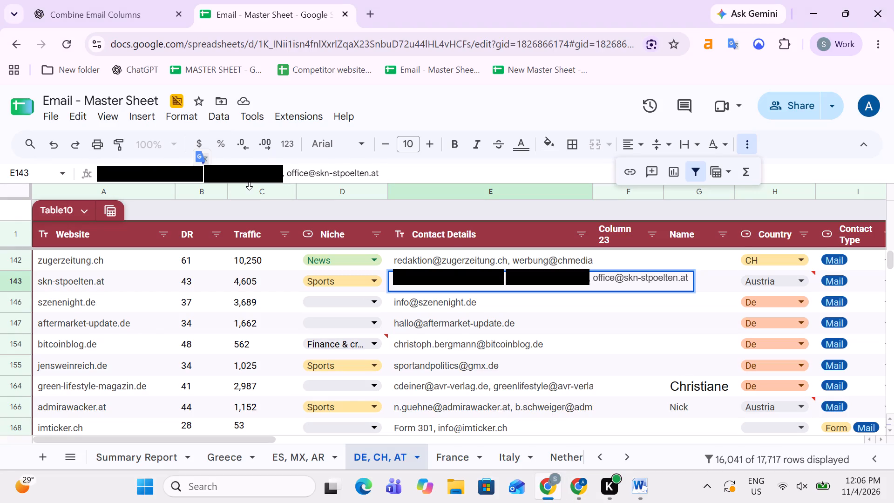
pyautogui.hotkey('ctrl', 'c')
pyautogui.hotkey('alt', 'Tab')
pyautogui.click(105, 0)
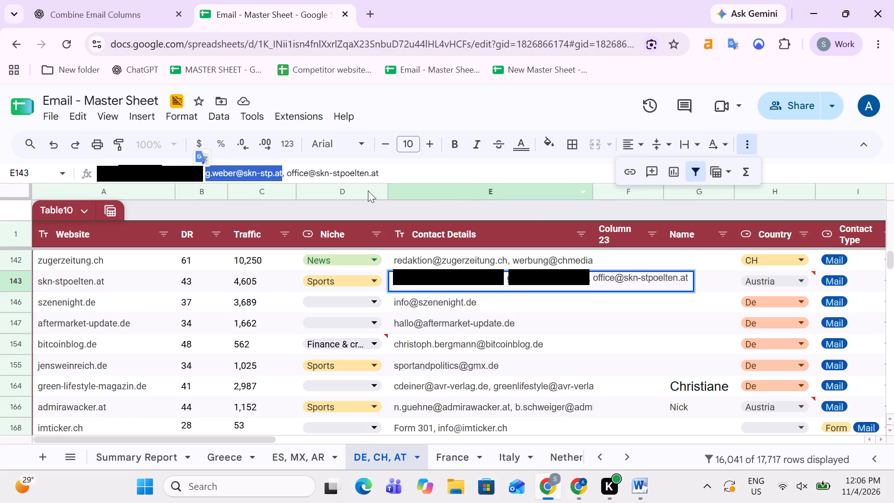
pyautogui.click(377, 170)
pyautogui.moveTo(377, 170); pyautogui.dragTo(371, 170)
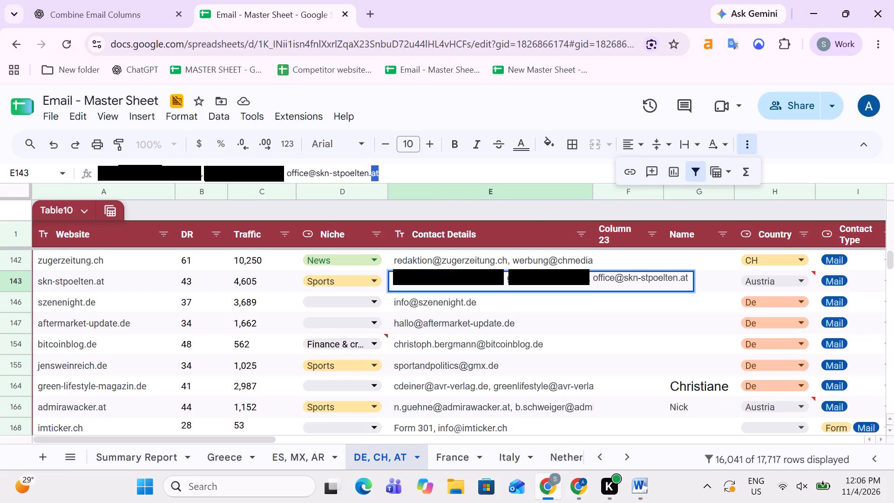
pyautogui.moveTo(371, 170); pyautogui.dragTo(304, 164)
pyautogui.hotkey('ctrl', 'c')
pyautogui.hotkey('ctrl', 'c')
pyautogui.hotkey('ctrl', 'c')
pyautogui.hotkey('ctrl', 'c')
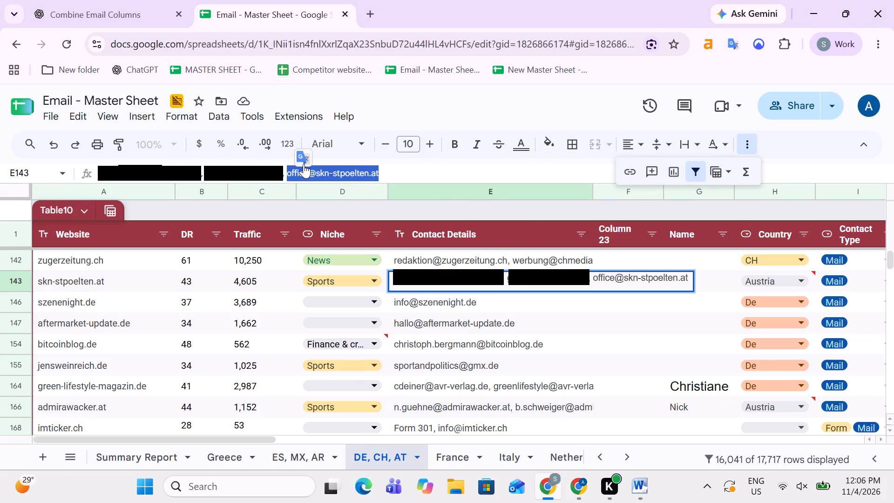
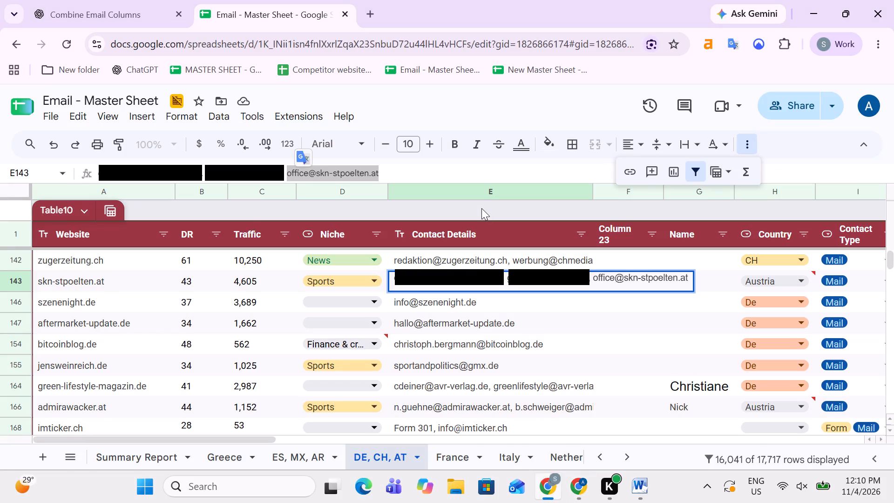
pyautogui.press('Tab')
pyautogui.press('Left')
pyautogui.press('Left')
pyautogui.press('Left')
pyautogui.press('Left')
pyautogui.press('Left')
pyautogui.press('Left')
pyautogui.press('Left')
pyautogui.press('Left')
pyautogui.press('Left')
pyautogui.press('Left')
pyautogui.press('Left')
pyautogui.press('Left')
pyautogui.press('Left')
pyautogui.press('Right')
pyautogui.press('Left')
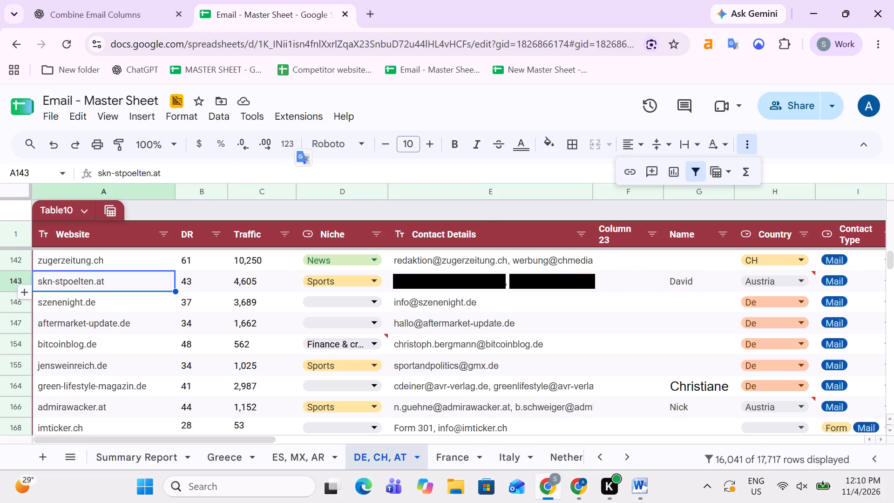
pyautogui.tripleClick(134, 173)
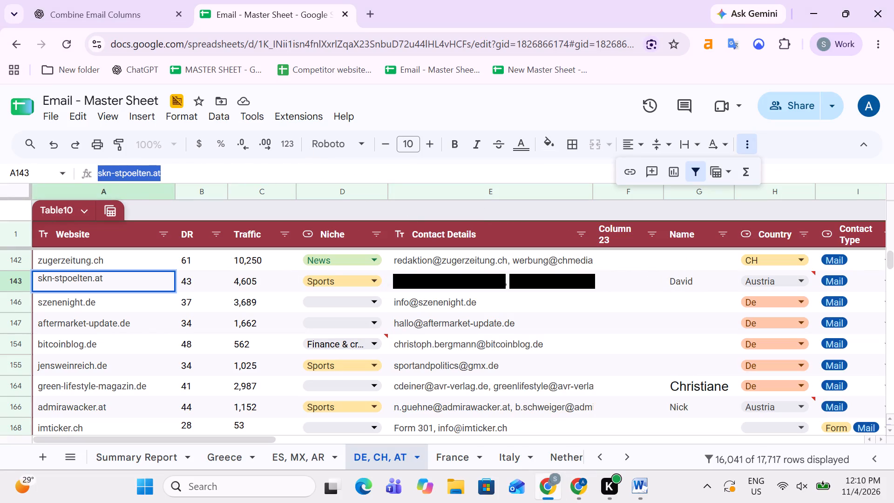
pyautogui.hotkey('ctrl', 'c')
pyautogui.hotkey('ctrl', 'c')
pyautogui.hotkey('ctrl', 'c')
pyautogui.hotkey('ctrl', 'c')
pyautogui.hotkey('alt', 'Tab')
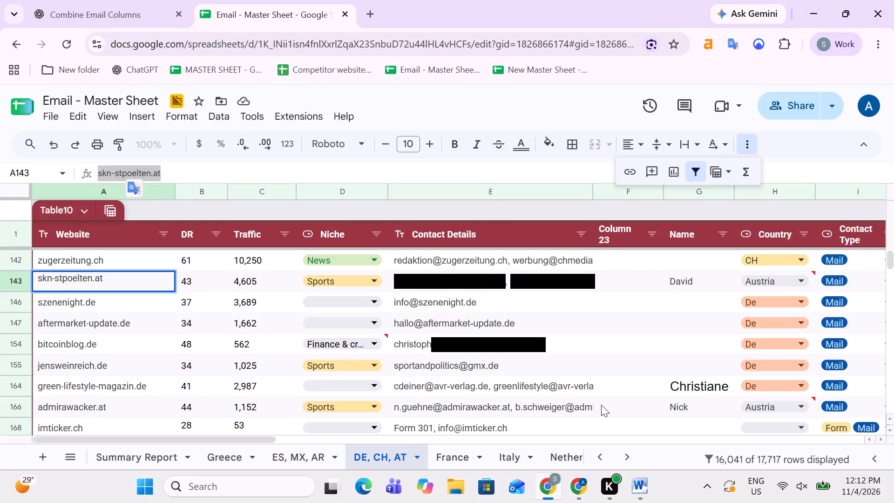
pyautogui.press('Tab')
pyautogui.press('Right')
pyautogui.press('Right')
pyautogui.press('Right')
pyautogui.press('Right')
pyautogui.press('Right')
pyautogui.press('Right')
pyautogui.press('Right')
pyautogui.press('Right')
pyautogui.press('Right')
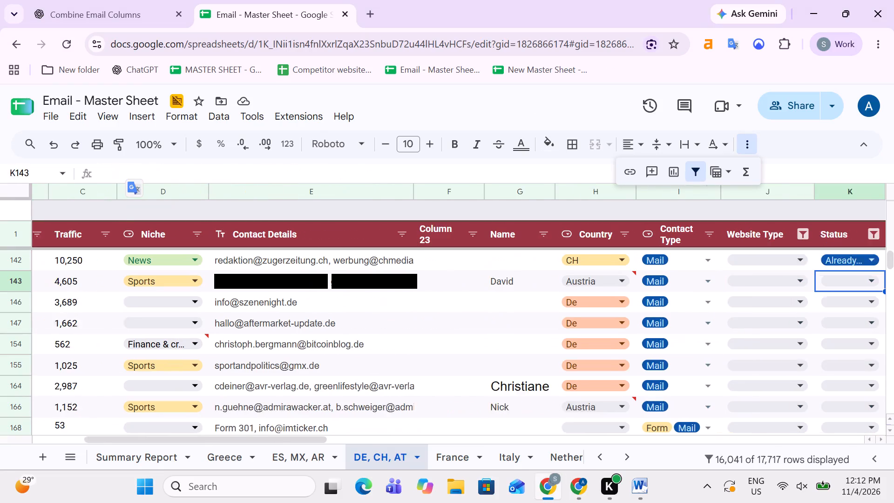
pyautogui.press('Right')
pyautogui.press('Left')
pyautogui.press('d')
pyautogui.press('Down')
pyautogui.press('Return')
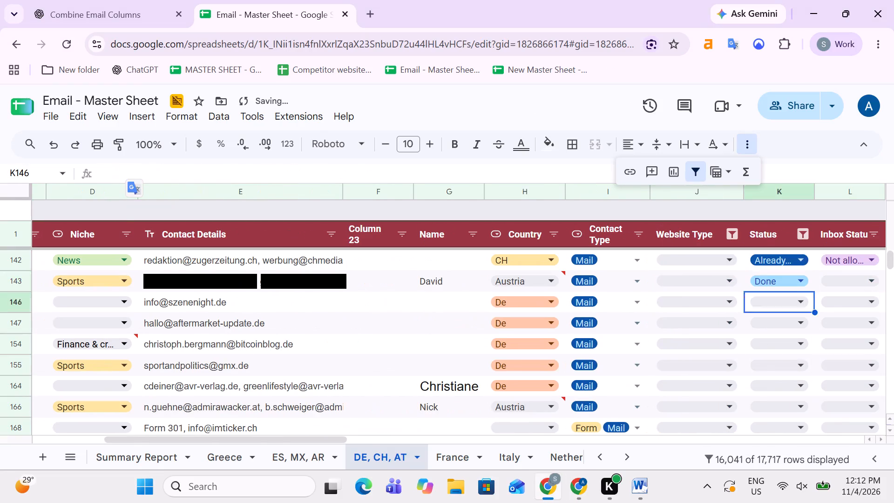
pyautogui.press('Up')
pyautogui.press('Right')
pyautogui.press('Right')
pyautogui.press('Right')
pyautogui.press('Right')
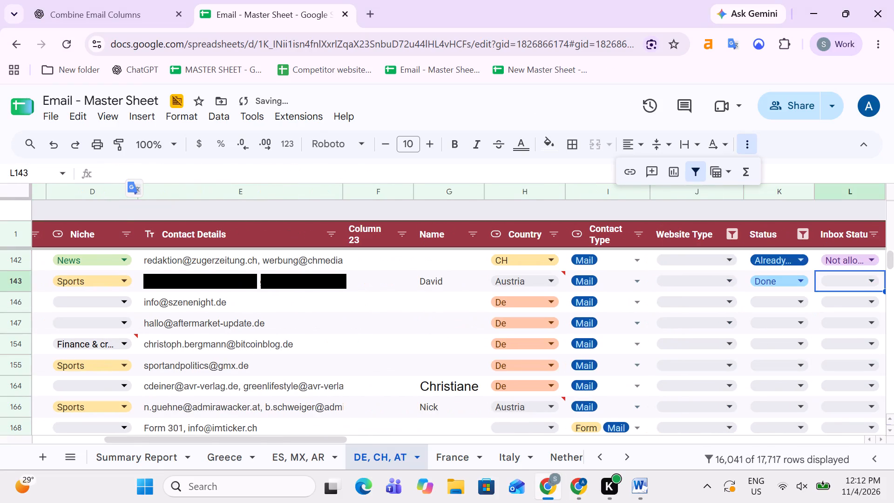
pyautogui.hotkey('alt', 'Tab')
pyautogui.hotkey('alt', 'Tab')
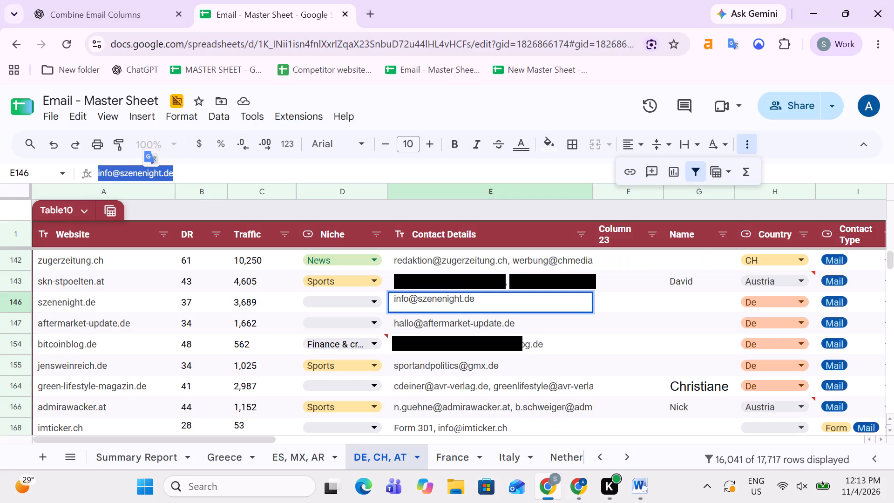
pyautogui.press('Tab')
pyautogui.press('Left')
pyautogui.press('Left')
pyautogui.press('Left')
pyautogui.press('Left')
pyautogui.press('Left')
pyautogui.press('Left')
pyautogui.press('Left')
pyautogui.press('Left')
pyautogui.press('Left')
pyautogui.press('Left')
pyautogui.press('Left')
pyautogui.press('Left')
pyautogui.press('Left')
pyautogui.press('Right')
pyautogui.press('Right')
pyautogui.press('Right')
pyautogui.press('Right')
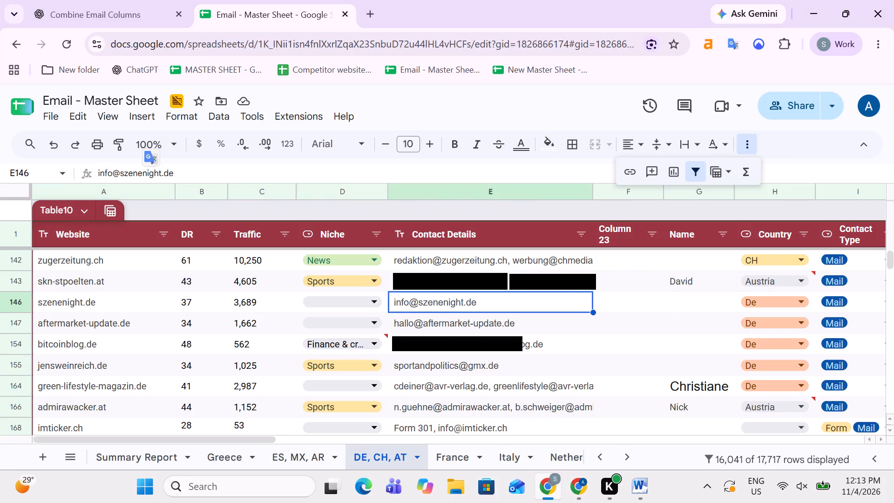
pyautogui.press('Left')
pyautogui.press('Left')
pyautogui.press('Left')
pyautogui.press('Left')
pyautogui.press('Left')
pyautogui.press('Left')
pyautogui.press('Left')
pyautogui.press('Left')
pyautogui.press('Left')
pyautogui.press('Left')
pyautogui.press('Left')
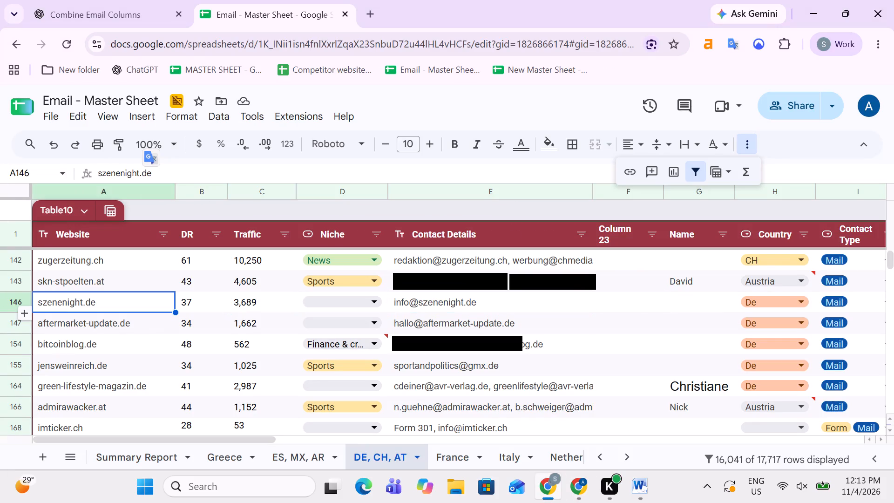
pyautogui.click(125, 162)
pyautogui.tripleClick(123, 168)
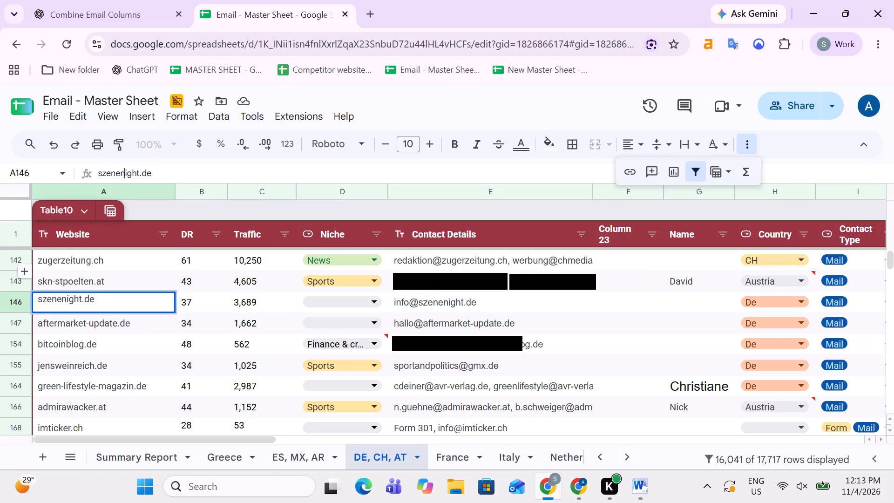
pyautogui.hotkey('ctrl', 'c')
pyautogui.hotkey('ctrl', 'c')
pyautogui.hotkey('ctrl', 'c')
pyautogui.hotkey('alt', 'Tab')
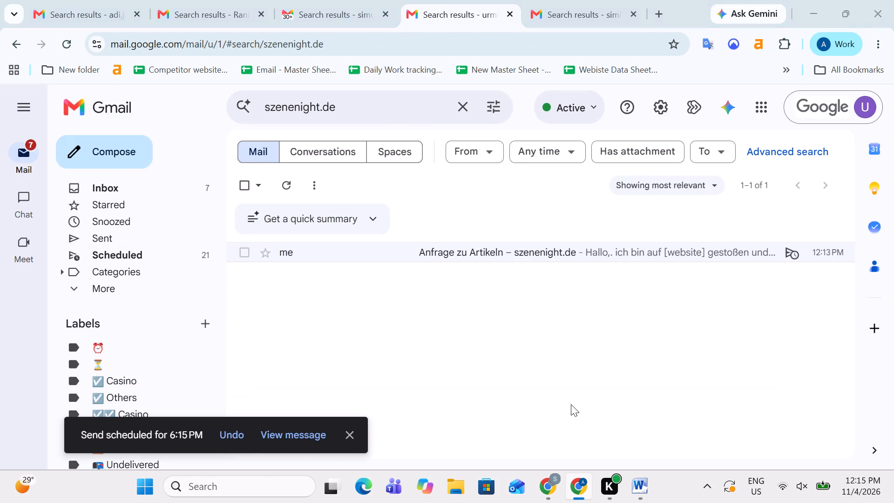
pyautogui.press('Tab')
pyautogui.press('Right')
pyautogui.press('Right')
pyautogui.press('Right')
pyautogui.press('Right')
pyautogui.press('Right')
pyautogui.press('Right')
pyautogui.press('Right')
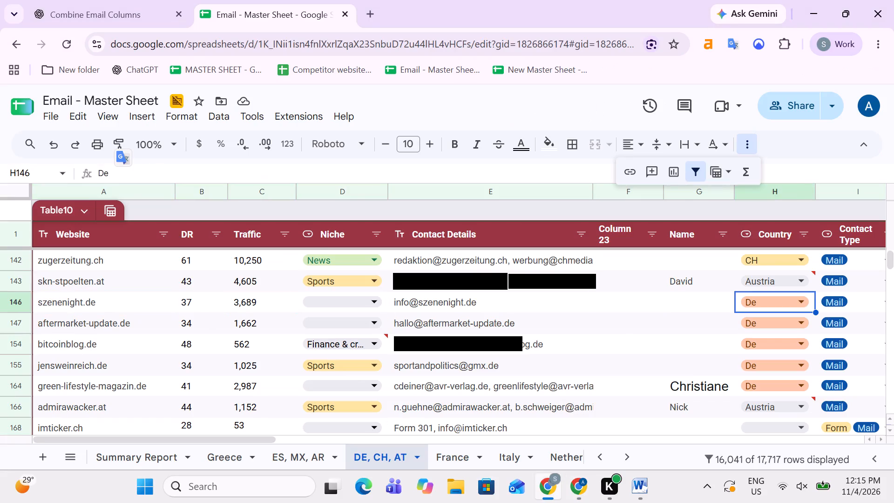
pyautogui.press('Right')
pyautogui.press('Right')
pyautogui.press('Right')
pyautogui.press('Left')
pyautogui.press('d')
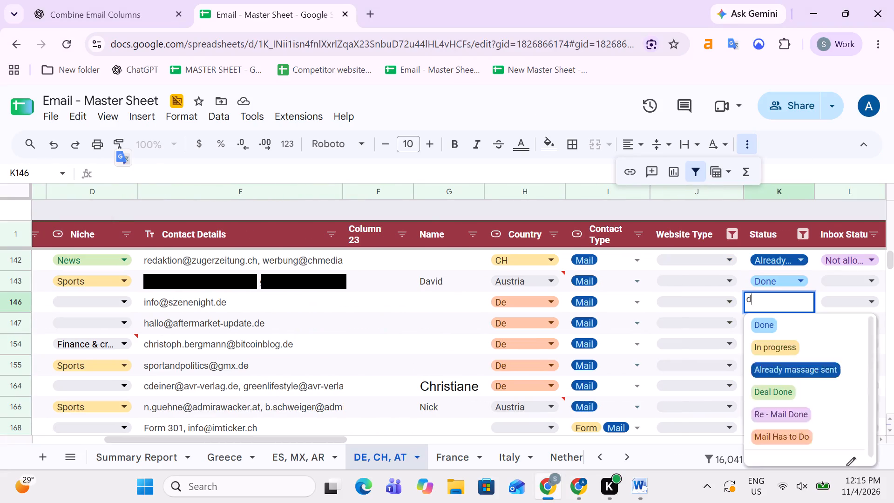
pyautogui.press('Down')
pyautogui.press('Return')
# Set the I'D value in the szenenight.de row to Urmi.
pyautogui.press('Up')
pyautogui.press('Right')
pyautogui.press('Right')
pyautogui.press('Right')
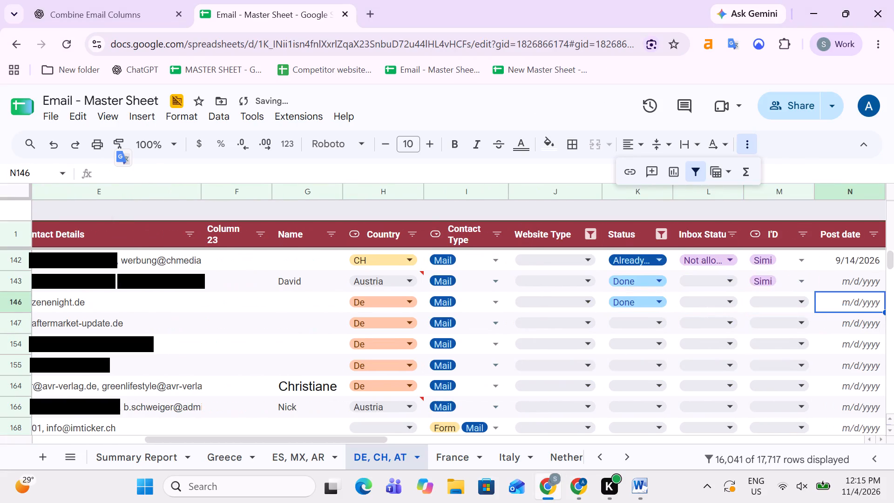
pyautogui.press('Left')
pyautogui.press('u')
pyautogui.press('Down')
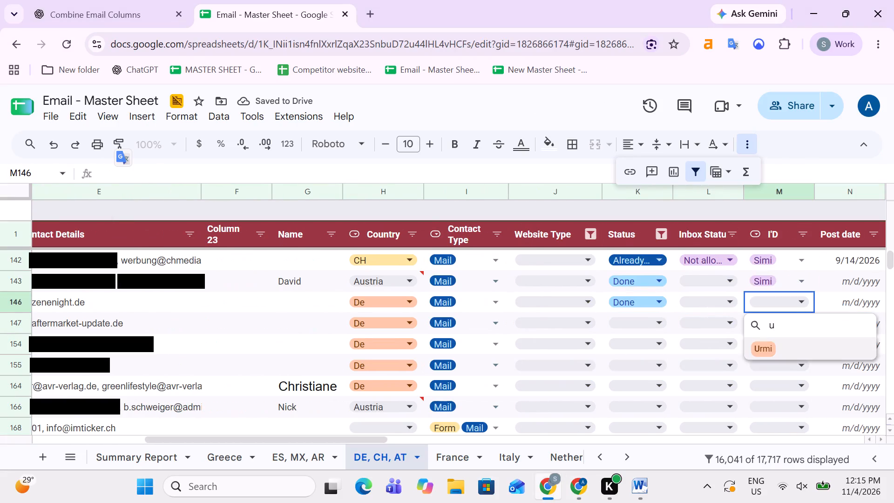
pyautogui.press('Return')
# Set the Niche of szenenight.de to News.
pyautogui.press('Up')
pyautogui.press('Right')
pyautogui.press('Down')
pyautogui.press('Left')
pyautogui.press('Left')
pyautogui.press('Left')
pyautogui.press('Left')
pyautogui.press('Left')
pyautogui.press('Left')
pyautogui.press('Left')
pyautogui.press('Left')
pyautogui.press('Left')
pyautogui.press('Left')
pyautogui.press('Left')
pyautogui.press('Left')
pyautogui.press('Left')
pyautogui.press('Left')
pyautogui.press('Left')
pyautogui.press('Left')
pyautogui.press('Left')
pyautogui.press('Left')
pyautogui.press('Left')
pyautogui.press('Left')
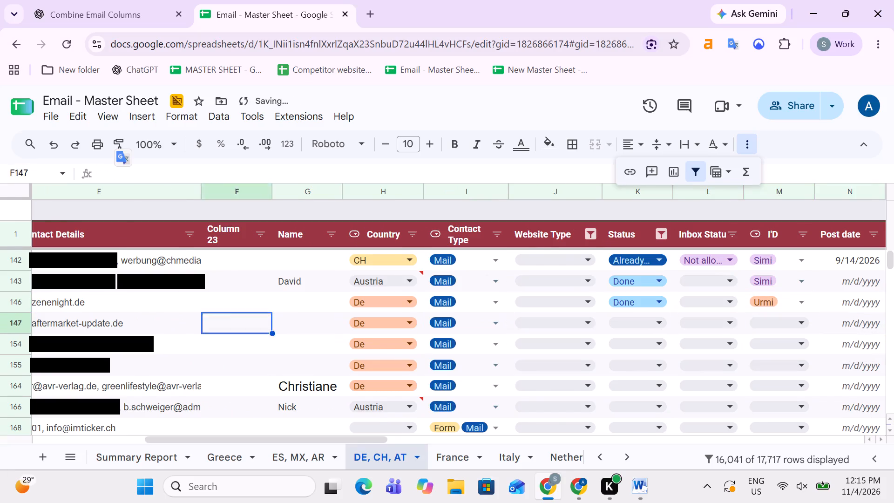
pyautogui.press('Right')
pyautogui.press('Right')
pyautogui.press('Right')
pyautogui.press('Right')
pyautogui.press('Left')
pyautogui.press('Up')
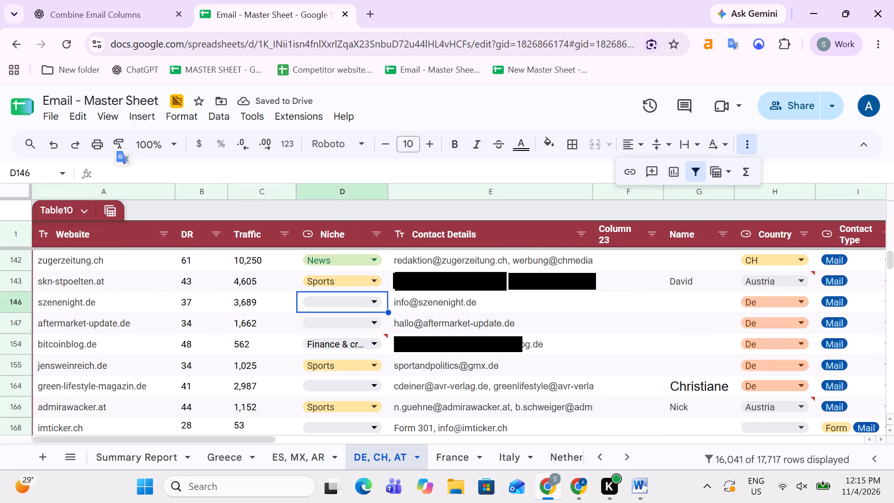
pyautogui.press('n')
pyautogui.press('Down')
pyautogui.press('Return')
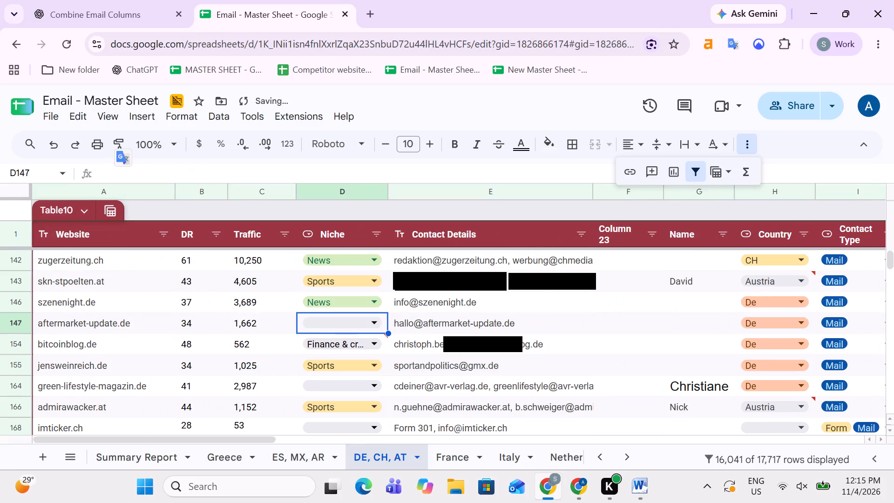
# Set the Niche of aftermarket-update.de to informational and move to that row's contact details.
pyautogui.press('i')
pyautogui.press('Down')
pyautogui.press('Return')
pyautogui.press('Up')
pyautogui.press('Right')
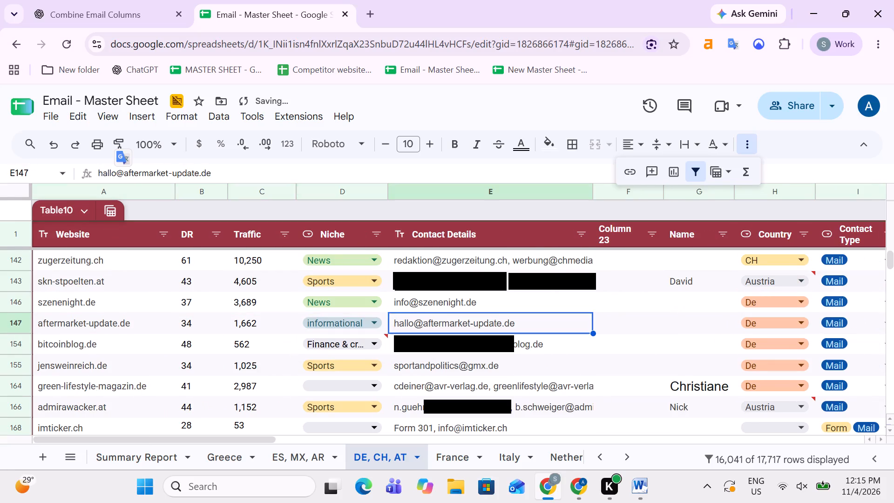
# Copy the full contact email address from the aftermarket-update.de row.
pyautogui.doubleClick(189, 168)
pyautogui.click(189, 168)
pyautogui.hotkey('ctrl', 'c')
pyautogui.hotkey('ctrl', 'c')
pyautogui.hotkey('ctrl', 'c')
pyautogui.hotkey('ctrl', 'c')
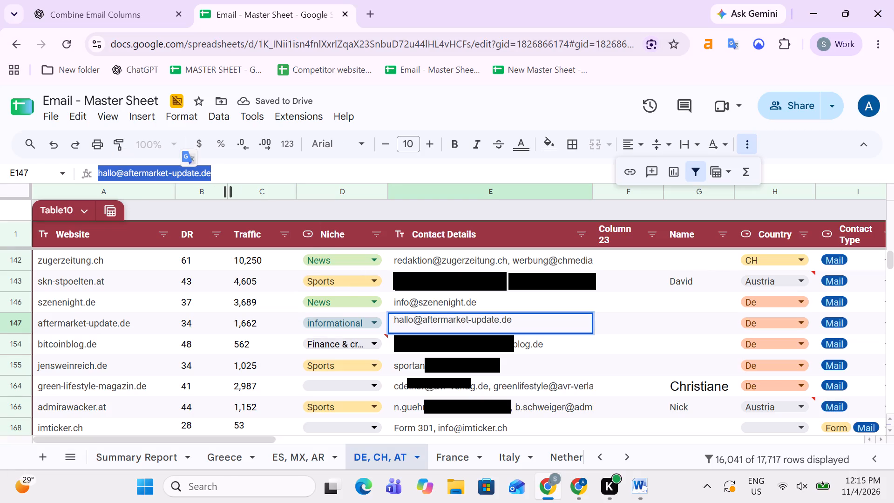
pyautogui.hotkey('ctrl', 'c')
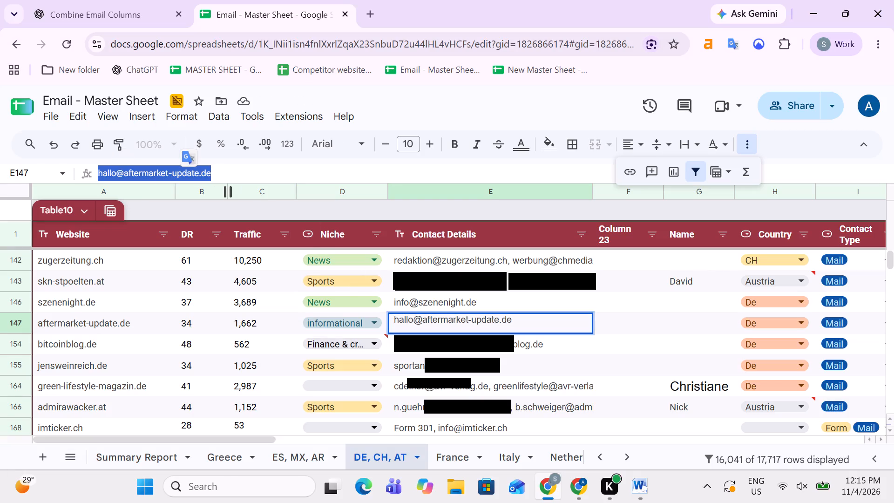
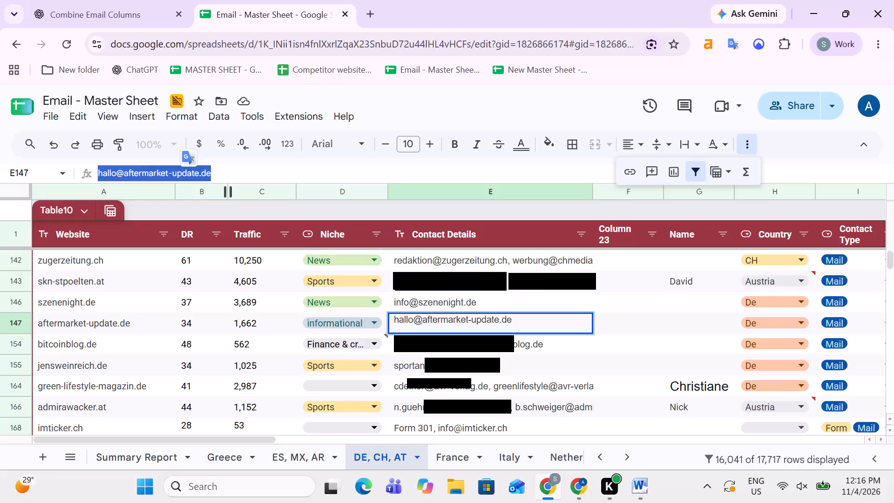
# Search all five Gmail mailboxes for the contact email address of aftermarket-update.de and check the results for earlier correspondence.
pyautogui.hotkey('alt', 'Tab')
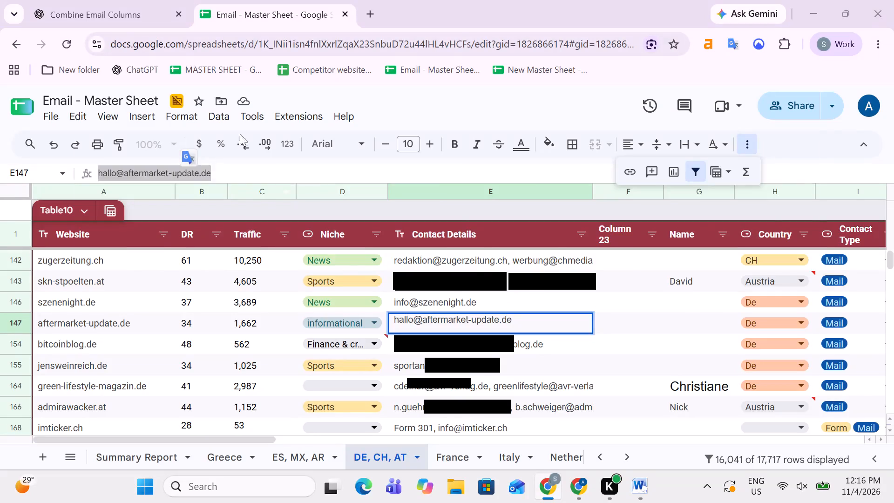
pyautogui.click(383, 240)
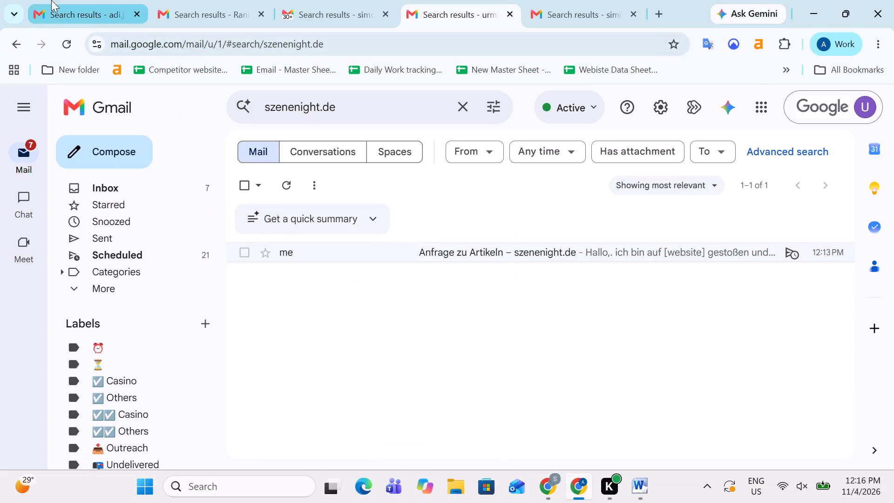
pyautogui.click(51, 0)
pyautogui.click(486, 101)
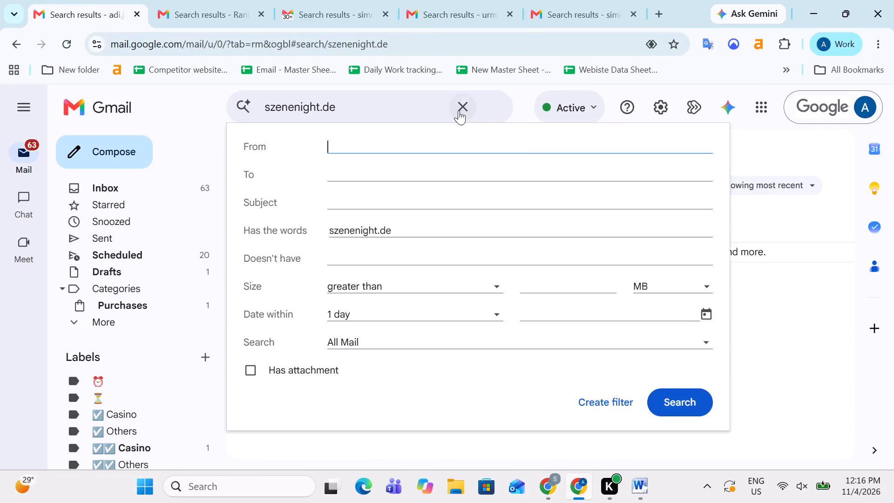
pyautogui.click(459, 110)
pyautogui.hotkey('ctrl', 'v')
pyautogui.press('Return')
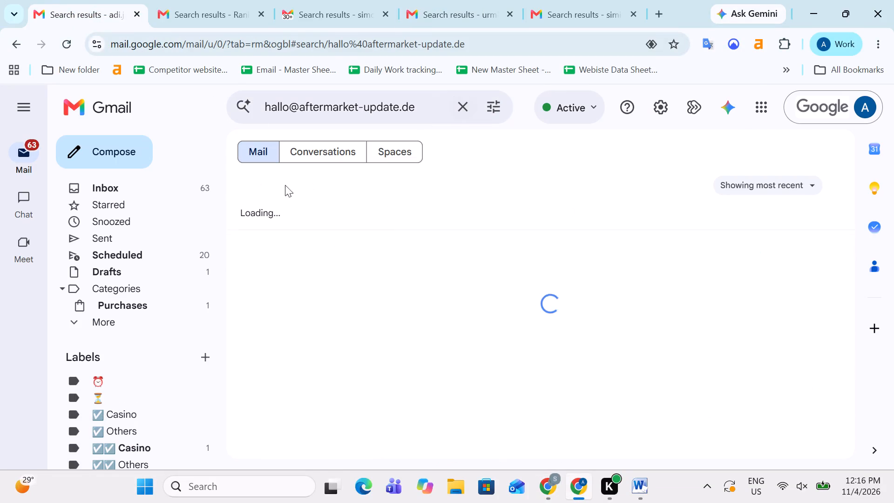
pyautogui.click(208, 0)
pyautogui.click(469, 116)
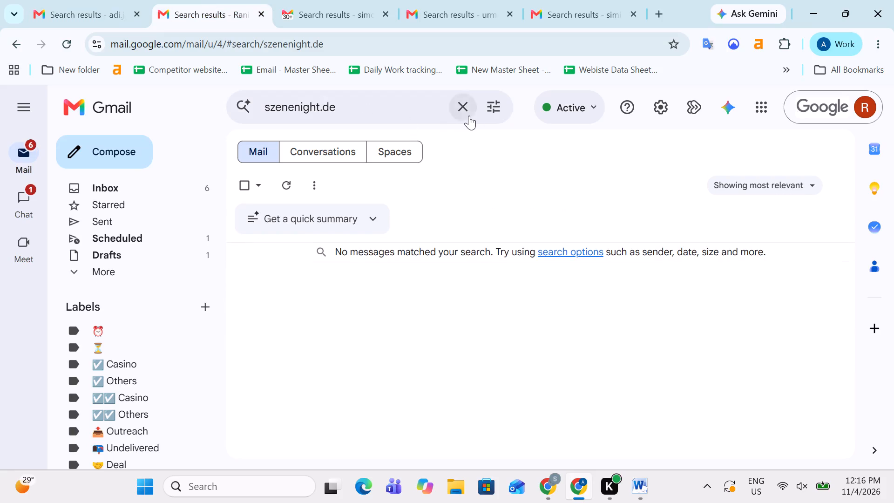
pyautogui.hotkey('ctrl', 'v')
pyautogui.press('Return')
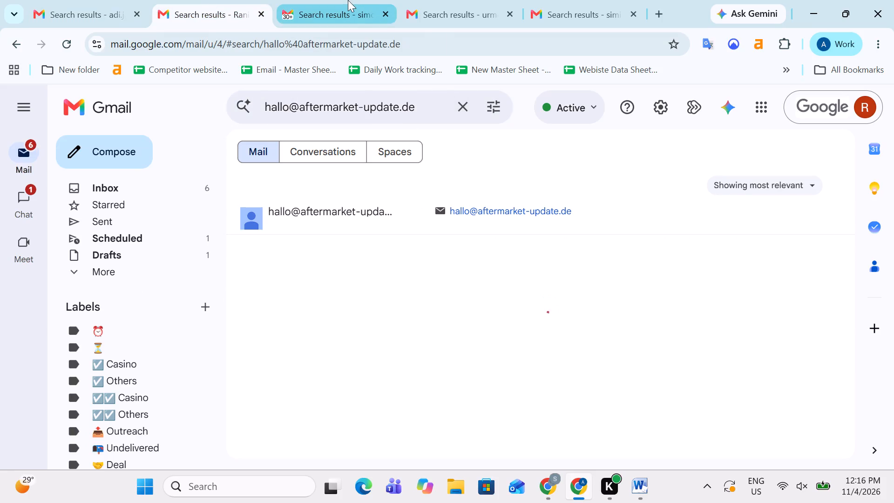
pyautogui.click(348, 0)
pyautogui.click(461, 110)
pyautogui.hotkey('ctrl', 'v')
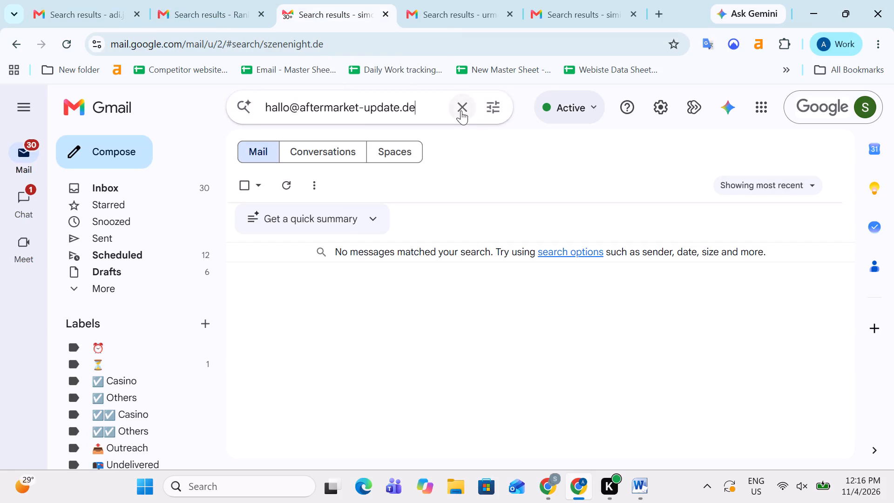
pyautogui.press('Return')
pyautogui.click(458, 0)
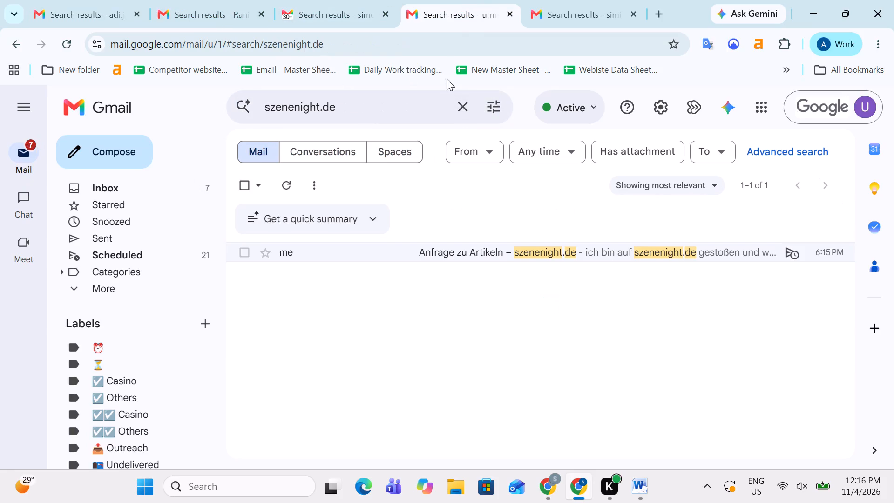
pyautogui.click(457, 107)
pyautogui.hotkey('ctrl', 'v')
pyautogui.press('Return')
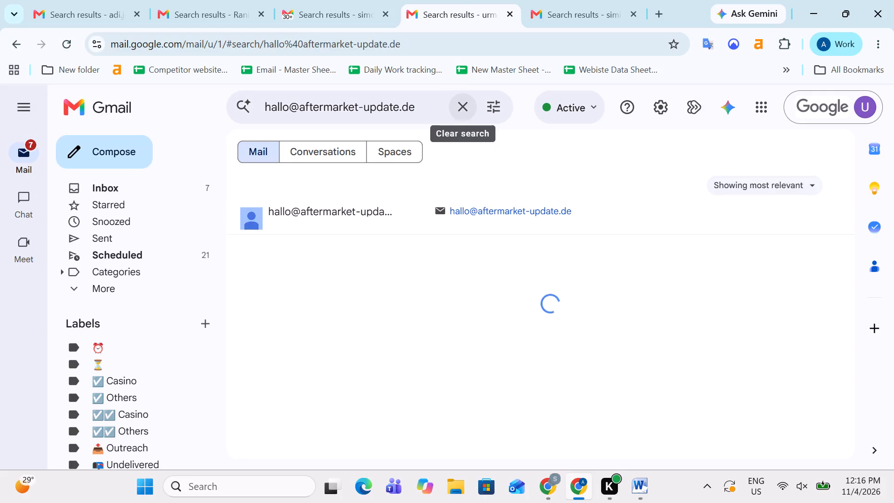
pyautogui.click(559, 0)
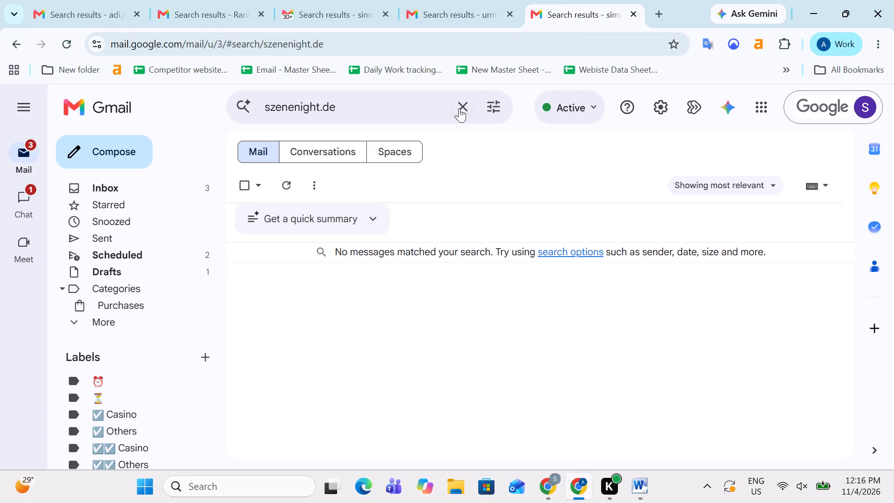
pyautogui.click(459, 108)
pyautogui.hotkey('ctrl', 'v')
pyautogui.press('Return')
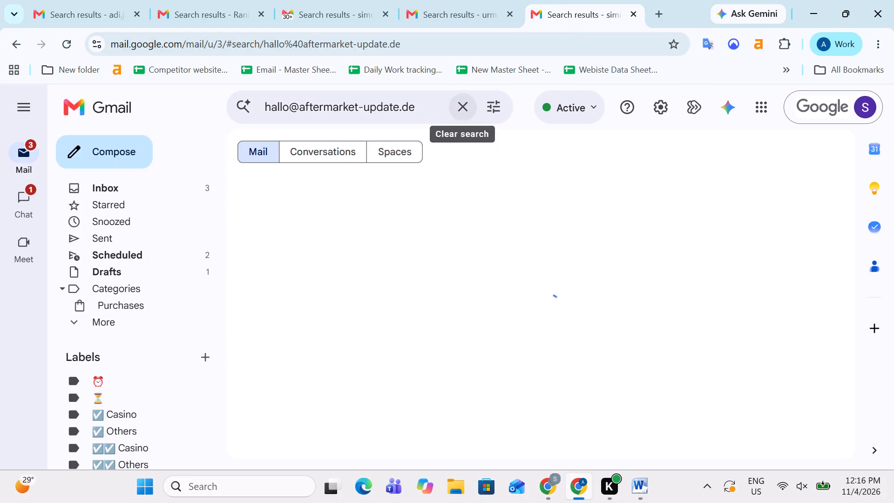
pyautogui.click(433, 1)
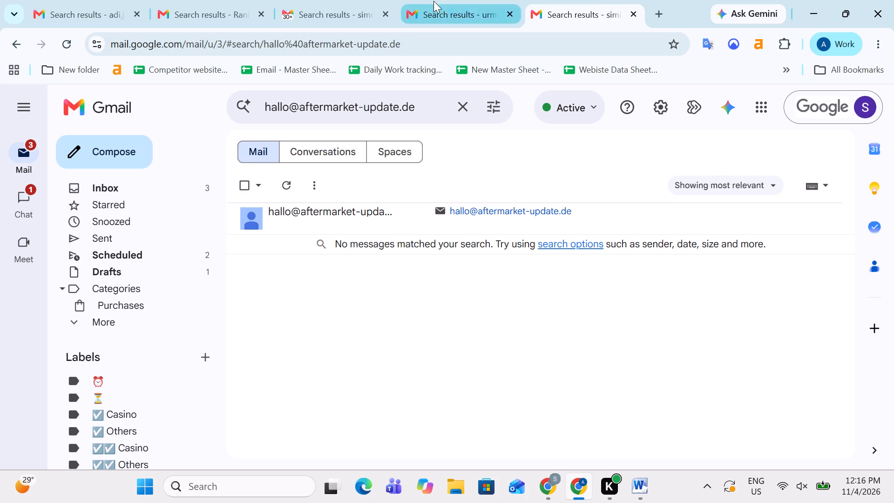
pyautogui.click(335, 0)
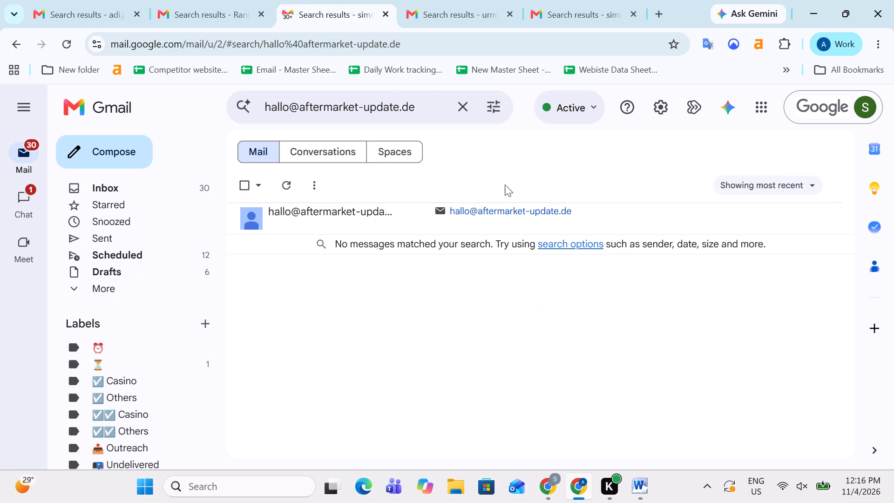
pyautogui.click(446, 0)
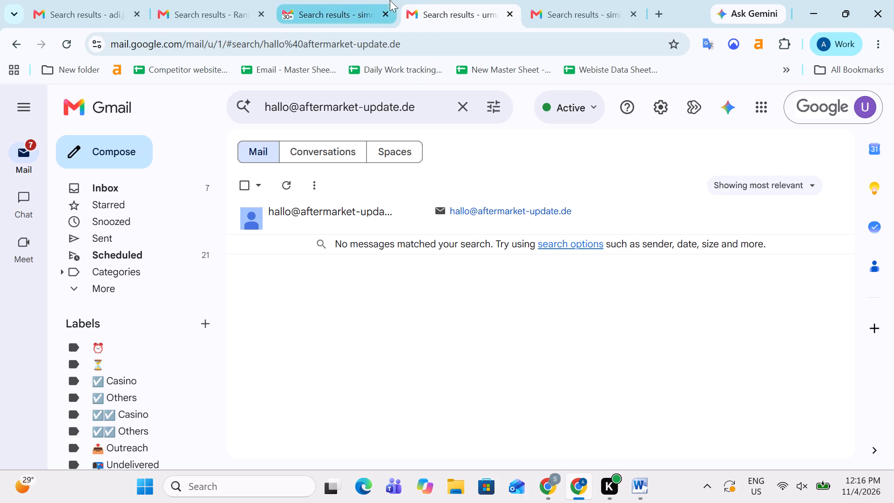
# Start a new message in the StarMedia mailbox, the third of the five, addressed to aftermarket-update.de's contact email.
pyautogui.click(346, 0)
pyautogui.click(102, 138)
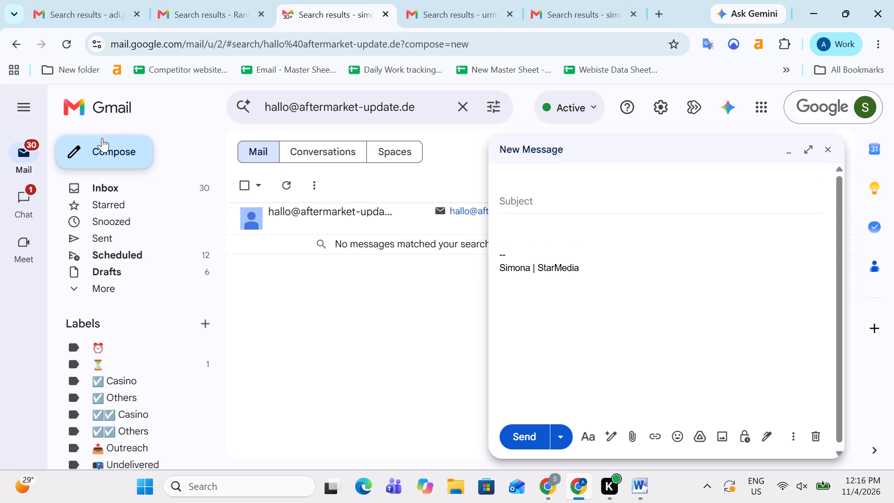
pyautogui.hotkey('ctrl', 'v')
pyautogui.press('BackSpace')
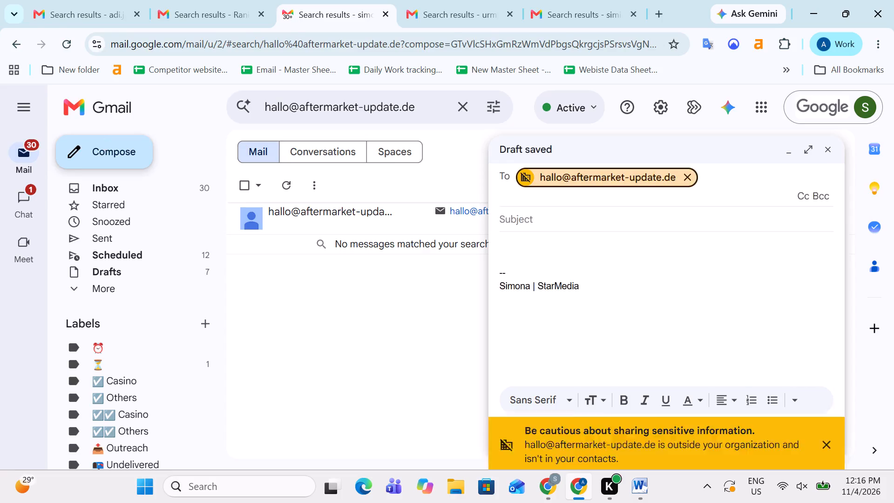
pyautogui.hotkey('alt', 'Tab')
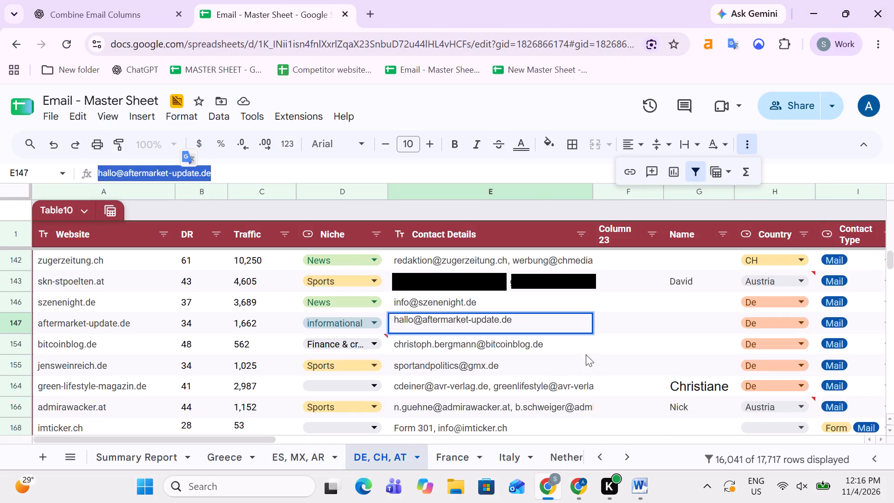
pyautogui.hotkey('alt', 'Tab')
# Insert the "[German 1-Full] Kurze Frage zu [website]" template into the new message.
pyautogui.click(788, 442)
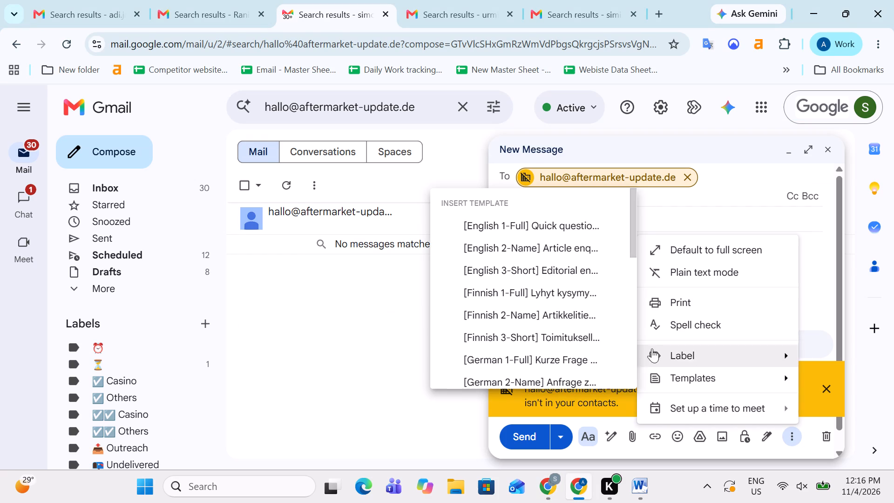
pyautogui.scroll(-2, 543, 343)
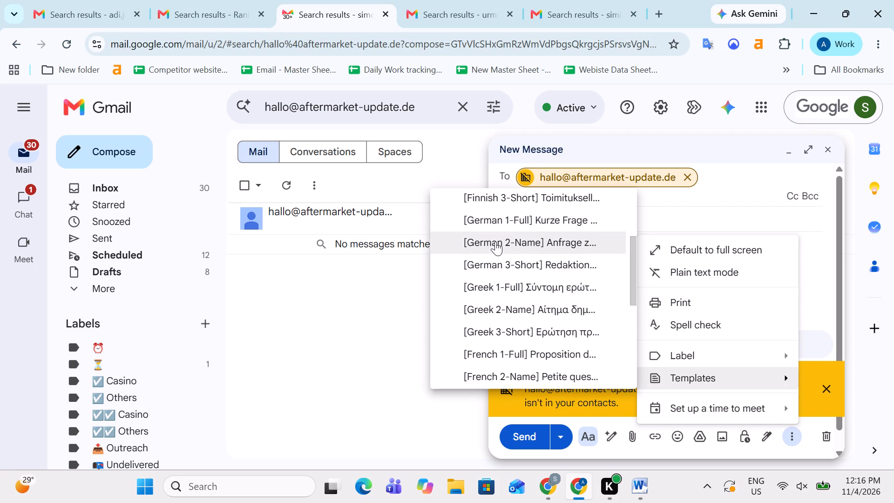
pyautogui.click(514, 223)
pyautogui.scroll(-2, 556, 271)
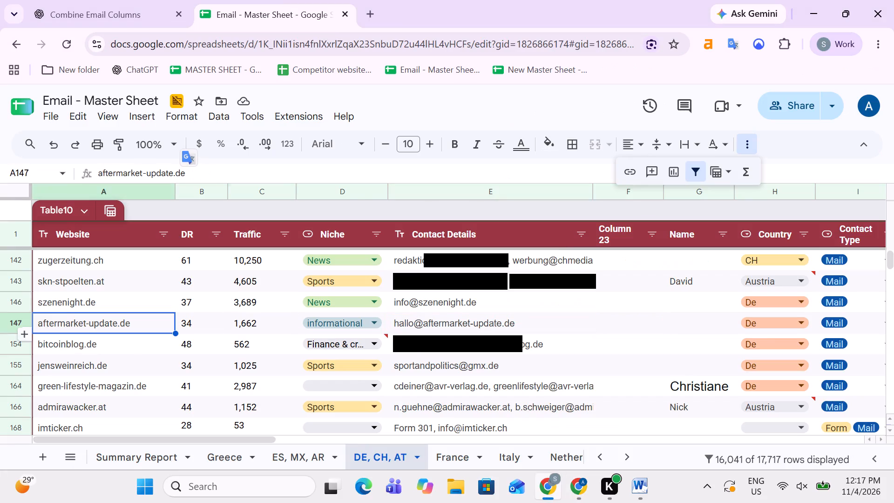
pyautogui.tripleClick(166, 168)
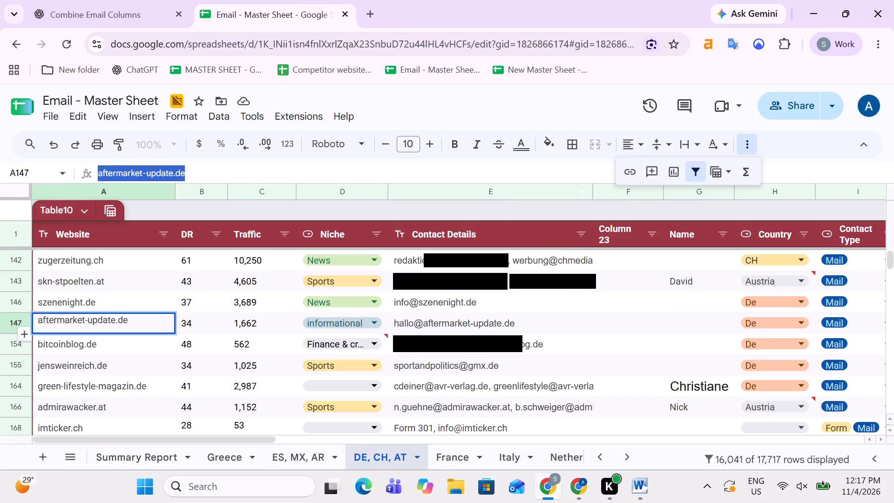
pyautogui.hotkey('ctrl', 'c')
pyautogui.hotkey('ctrl', 'c')
pyautogui.hotkey('ctrl', 'c')
pyautogui.hotkey('ctrl', 'c')
pyautogui.hotkey('ctrl', 'c')
pyautogui.hotkey('alt', 'Tab')
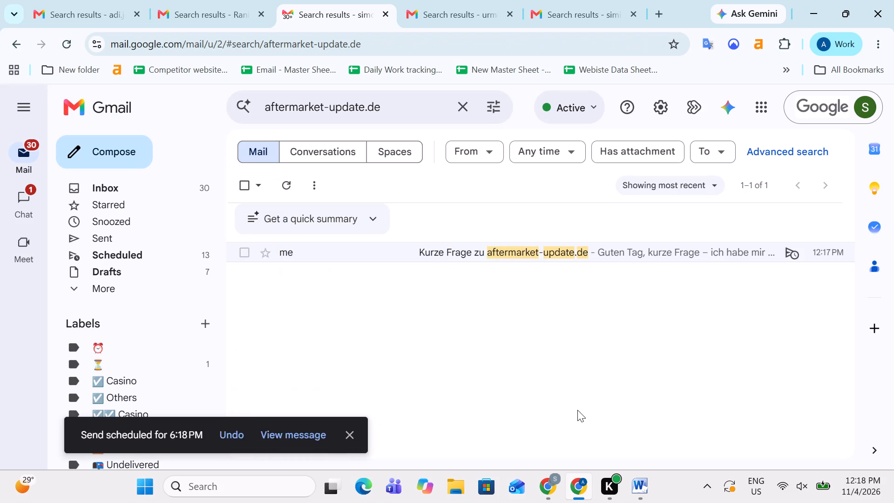
pyautogui.press('Right')
pyautogui.press('Tab')
pyautogui.press('Right')
pyautogui.press('Right')
pyautogui.press('Right')
pyautogui.press('Right')
pyautogui.press('Right')
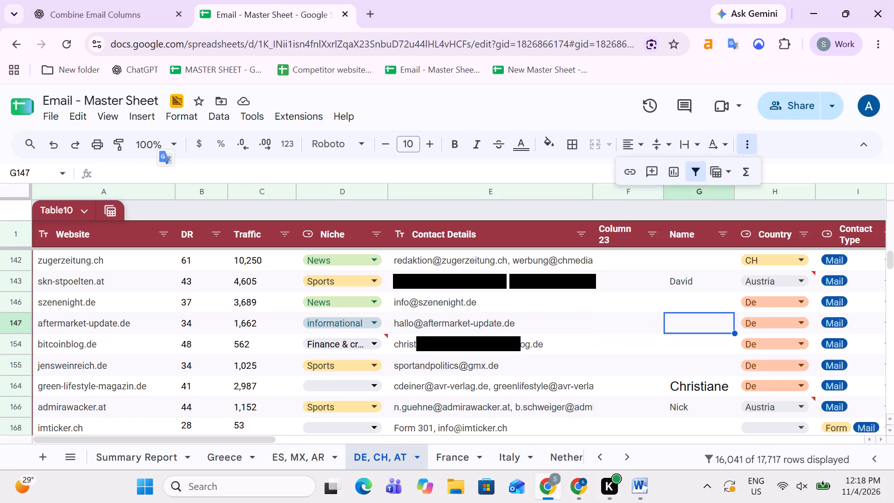
pyautogui.press('Right')
pyautogui.press('Right')
pyautogui.press('Right')
pyautogui.press('Right')
pyautogui.press('Right')
pyautogui.press('Left')
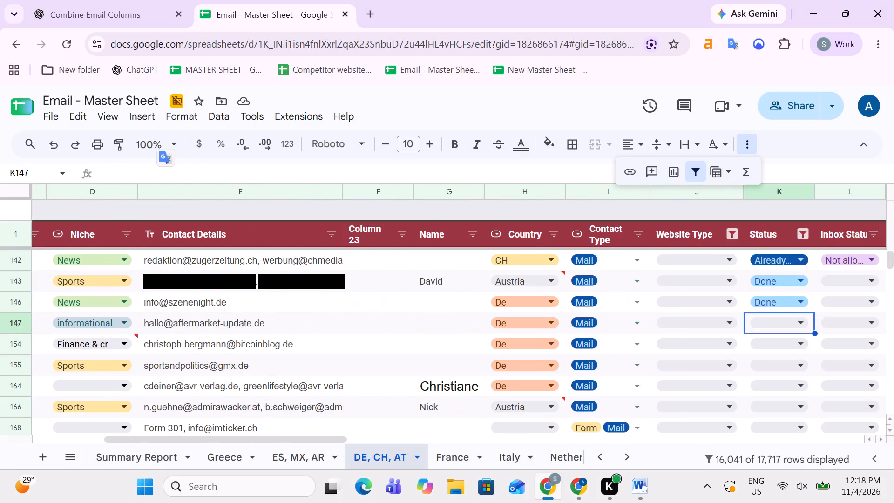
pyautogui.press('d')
pyautogui.press('Down')
pyautogui.press('Return')
# Set the I'D of row 147, aftermarket-update.de, to Simona.
pyautogui.press('Up')
pyautogui.press('Right')
pyautogui.press('Right')
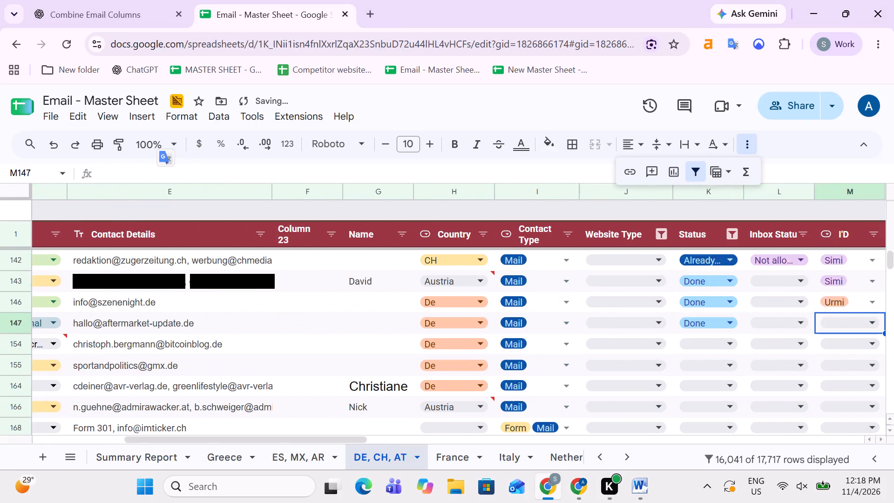
pyautogui.press('Right')
pyautogui.press('Left')
pyautogui.press('Left')
pyautogui.press('Right')
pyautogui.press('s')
pyautogui.press('Down')
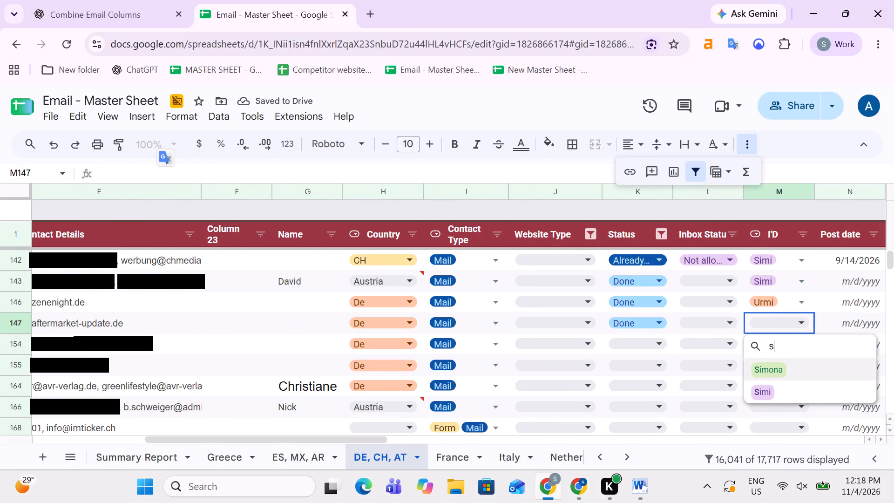
pyautogui.press('Return')
# Set the Niche of row 154, bitcoinblog.de, to Finance.
pyautogui.press('Left')
pyautogui.press('Left')
pyautogui.press('Left')
pyautogui.press('Left')
pyautogui.press('Left')
pyautogui.press('Left')
pyautogui.press('Left')
pyautogui.press('Left')
pyautogui.press('Left')
pyautogui.press('Left')
pyautogui.press('Left')
pyautogui.press('Left')
pyautogui.press('Left')
pyautogui.press('Left')
pyautogui.press('Left')
pyautogui.press('Left')
pyautogui.press('Left')
pyautogui.press('Left')
pyautogui.press('Left')
pyautogui.press('Left')
pyautogui.press('Right')
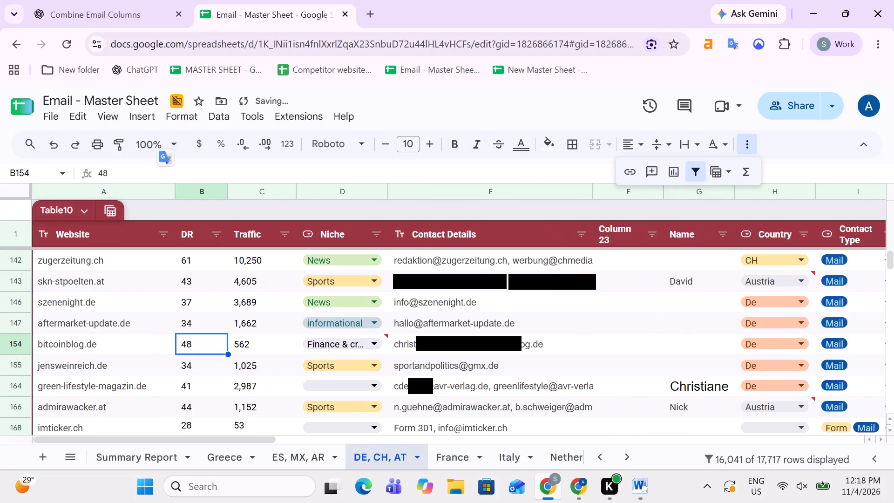
pyautogui.press('Right')
pyautogui.press('Right')
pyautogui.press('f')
pyautogui.press('Down')
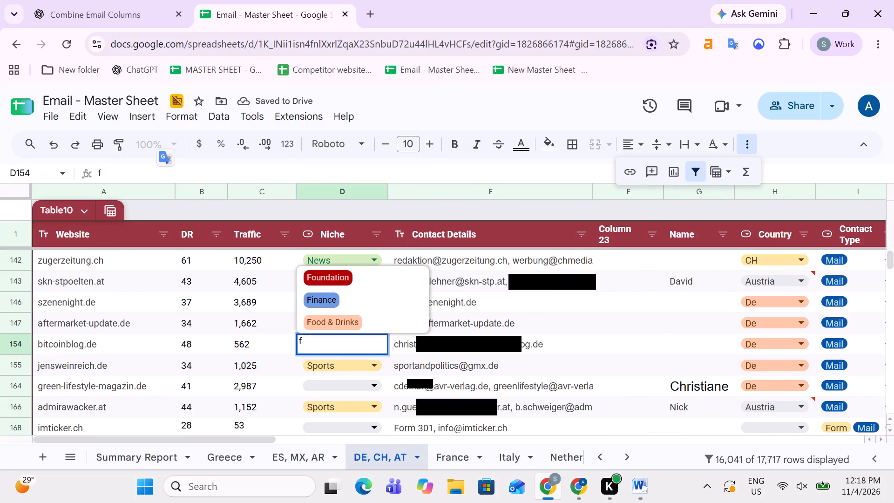
pyautogui.press('Return')
# Copy the contact e-mail address from the Contact Details cell of row 154, bitcoinblog.de.
pyautogui.press('Up')
pyautogui.press('Right')
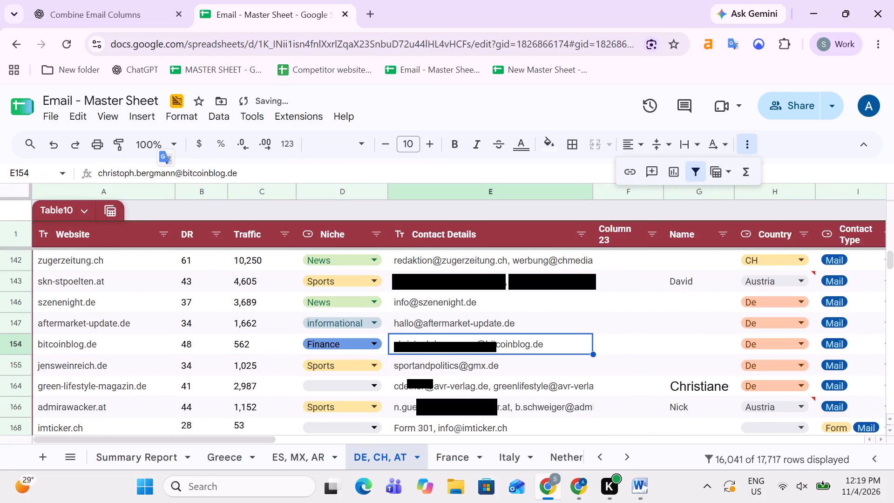
pyautogui.tripleClick(197, 171)
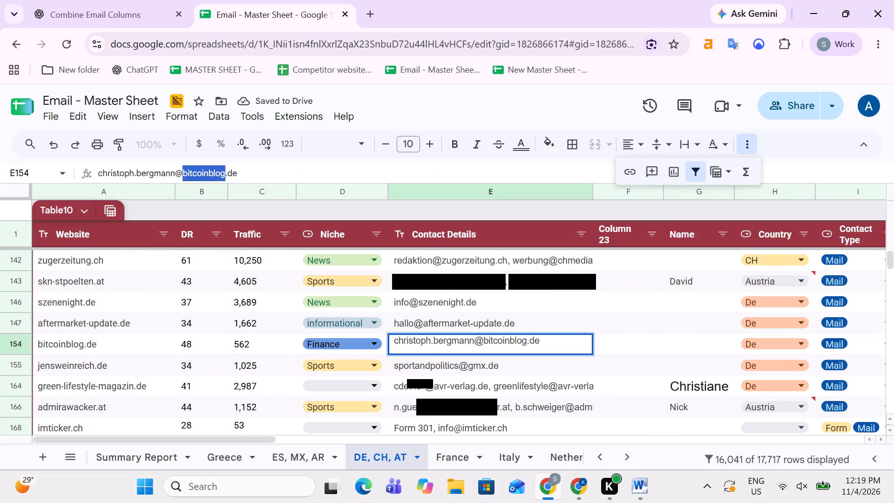
pyautogui.hotkey('ctrl', 'c')
pyautogui.hotkey('ctrl', 'c')
pyautogui.hotkey('ctrl', 'c')
pyautogui.hotkey('ctrl', 'c')
pyautogui.hotkey('alt', 'Tab')
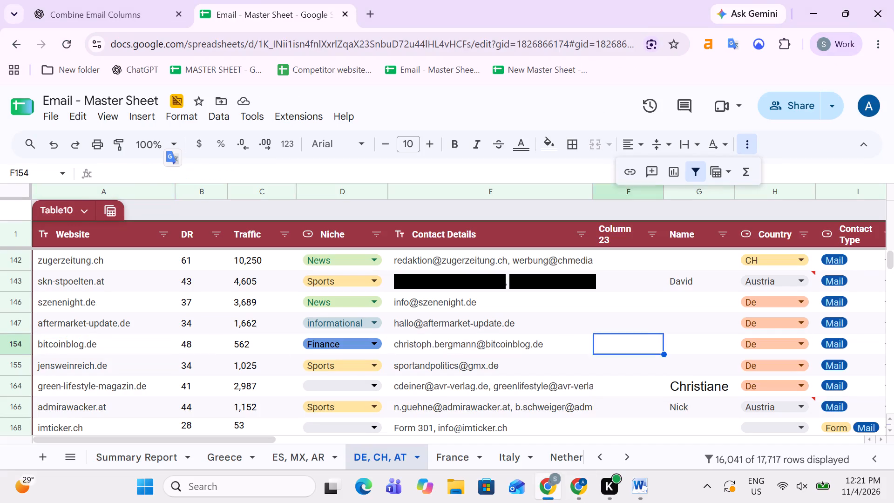
pyautogui.press('Right')
pyautogui.press('Right')
pyautogui.press('Right')
pyautogui.press('Right')
pyautogui.press('Right')
pyautogui.press('Right')
pyautogui.press('Left')
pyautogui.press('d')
pyautogui.press('Down')
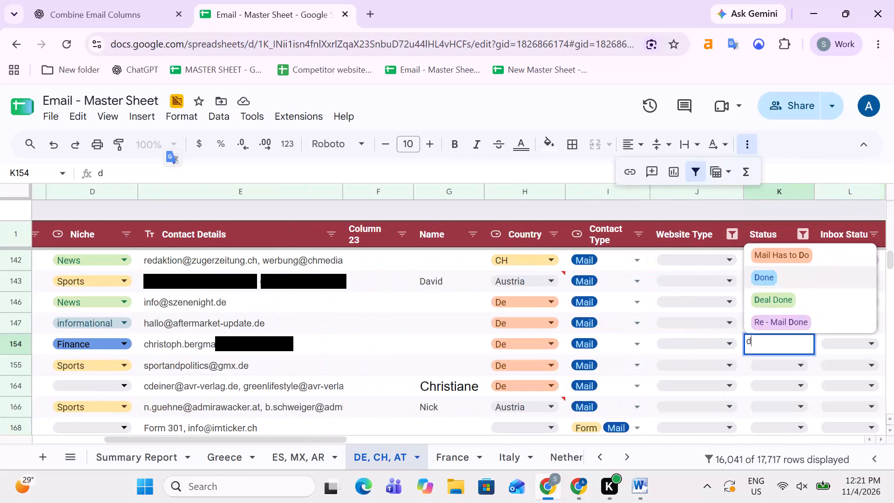
pyautogui.press('Return')
# Copy the contact email address of jensweinreich.de in row 155 of the master sheet.
pyautogui.press('Left')
pyautogui.press('Left')
pyautogui.press('Left')
pyautogui.press('Left')
pyautogui.press('Left')
pyautogui.press('Left')
pyautogui.press('Left')
pyautogui.press('Left')
pyautogui.press('Left')
pyautogui.press('Left')
pyautogui.press('Left')
pyautogui.press('Left')
pyautogui.press('Left')
pyautogui.press('Left')
pyautogui.press('Left')
pyautogui.press('Left')
pyautogui.press('Left')
pyautogui.press('Left')
pyautogui.press('Right')
pyautogui.press('Right')
pyautogui.press('Right')
pyautogui.press('Right')
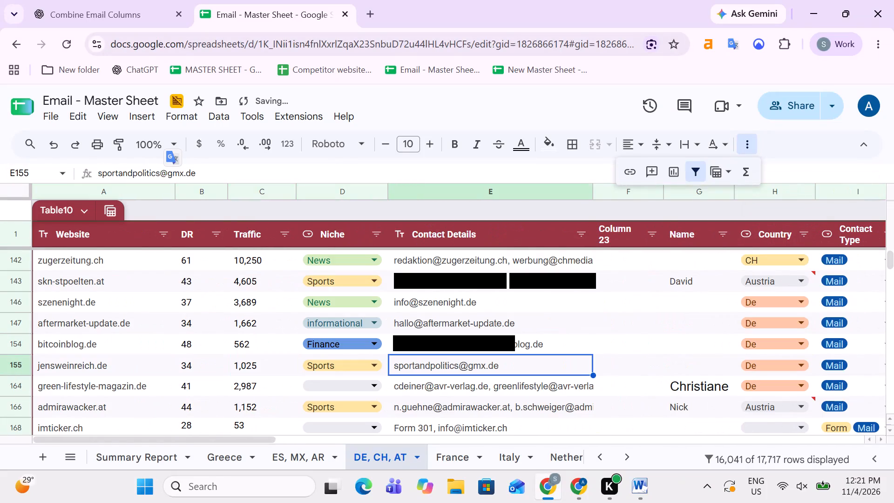
pyautogui.tripleClick(137, 174)
pyautogui.hotkey('ctrl', 'c')
pyautogui.hotkey('ctrl', 'c')
pyautogui.hotkey('ctrl', 'c')
pyautogui.hotkey('ctrl', 'c')
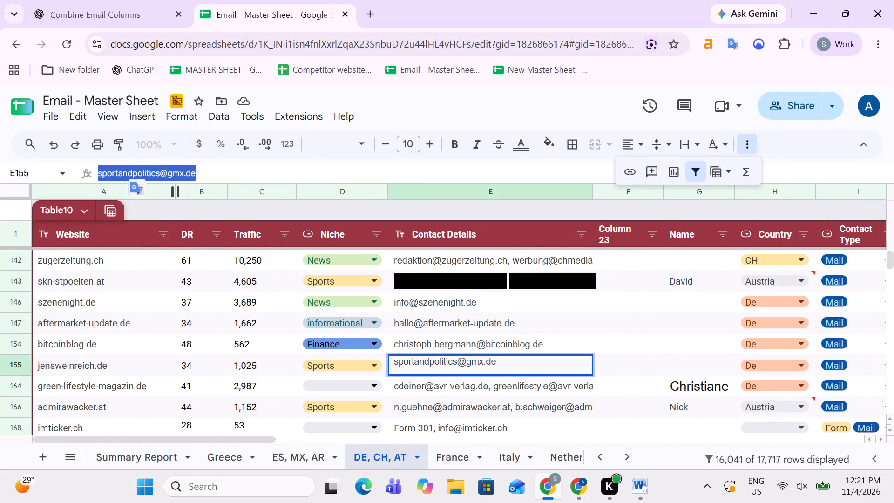
pyautogui.hotkey('alt', 'Tab')
pyautogui.click(87, 0)
pyautogui.click(472, 110)
pyautogui.hotkey('ctrl', 'v')
pyautogui.press('Return')
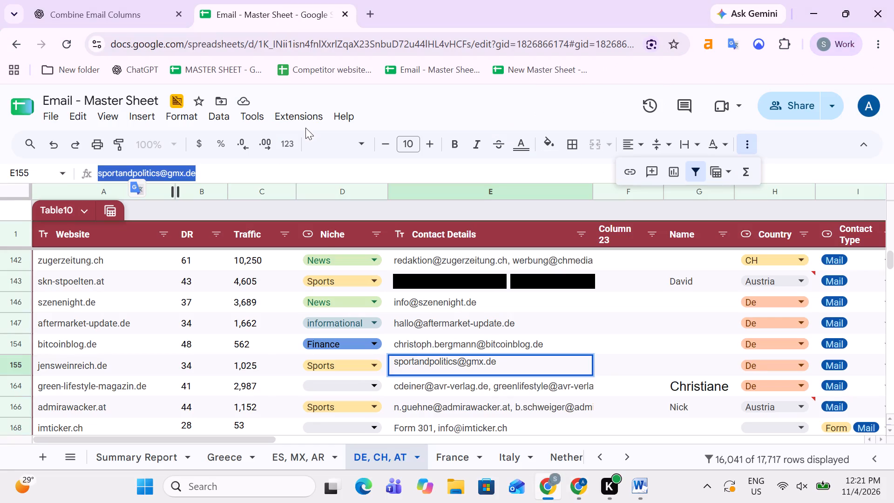
pyautogui.press('Tab')
pyautogui.press('Right')
pyautogui.press('Right')
pyautogui.press('Right')
pyautogui.press('Right')
pyautogui.press('Right')
pyautogui.press('Right')
pyautogui.press('Right')
pyautogui.press('Right')
pyautogui.press('Left')
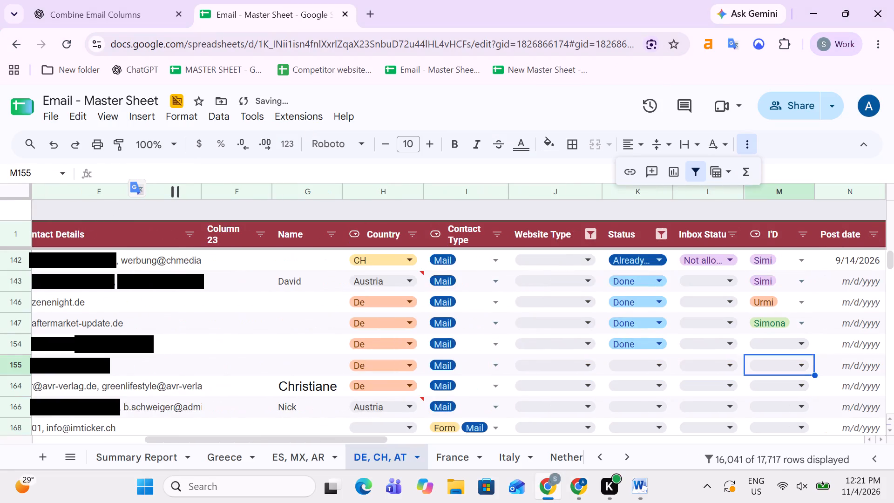
pyautogui.press('Left')
pyautogui.press('Right')
pyautogui.press('Up')
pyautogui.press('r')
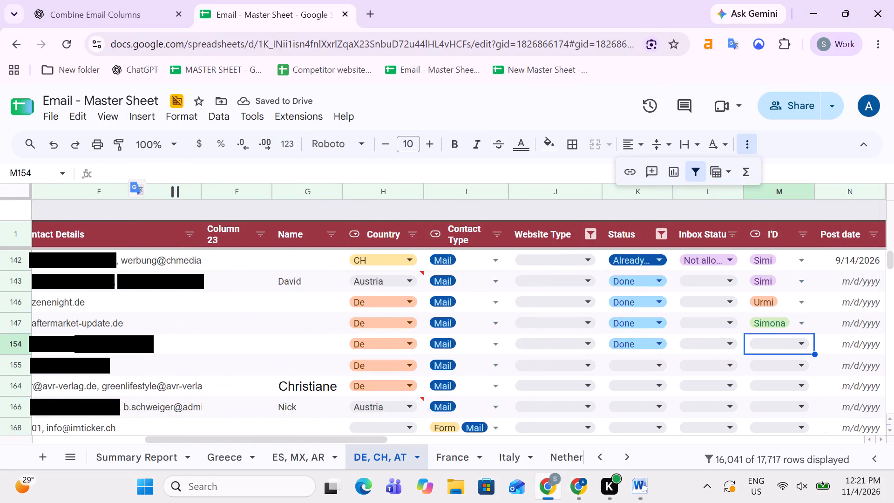
pyautogui.press('Down')
pyautogui.press('Return')
pyautogui.press('Left')
pyautogui.press('Left')
pyautogui.press('Left')
pyautogui.press('Left')
pyautogui.press('Left')
pyautogui.press('Left')
pyautogui.press('Left')
pyautogui.press('Left')
pyautogui.press('Left')
pyautogui.press('Left')
pyautogui.press('Left')
pyautogui.press('Left')
pyautogui.press('Left')
pyautogui.press('Left')
pyautogui.press('Left')
pyautogui.press('Left')
pyautogui.press('Left')
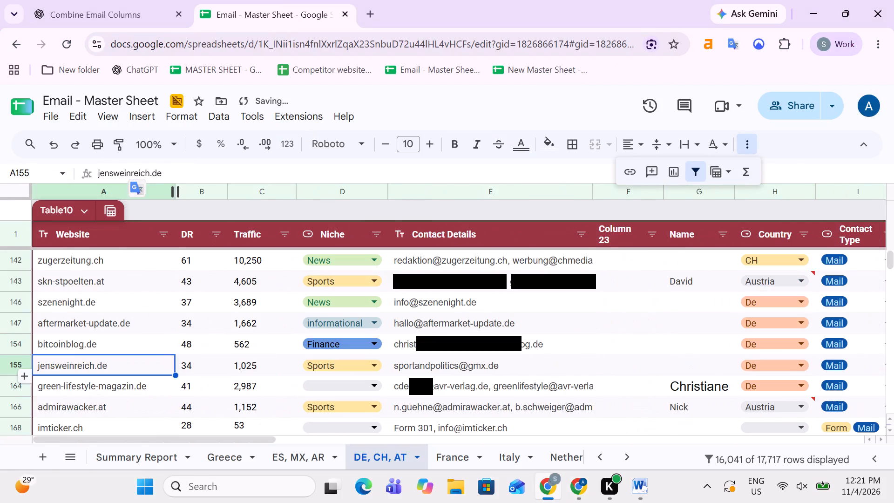
pyautogui.press('Right')
pyautogui.press('Right')
pyautogui.press('Right')
pyautogui.press('Right')
pyautogui.hotkey('alt', 'Tab')
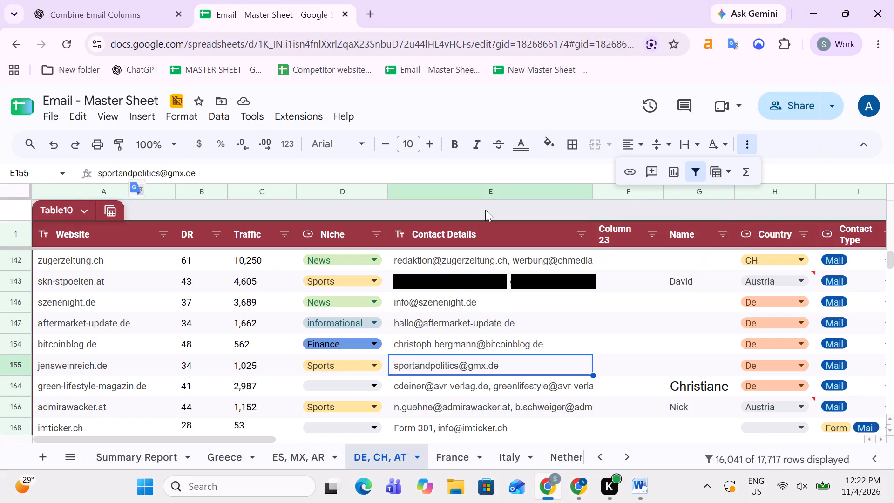
# Copy the website name jensweinreich.de from the Website column of row 155.
pyautogui.press('Tab')
pyautogui.press('Left')
pyautogui.press('Left')
pyautogui.press('Left')
pyautogui.press('Left')
pyautogui.press('Left')
pyautogui.press('Left')
pyautogui.press('Left')
pyautogui.press('Left')
pyautogui.press('Left')
pyautogui.press('Left')
pyautogui.press('Left')
pyautogui.press('Left')
pyautogui.press('Left')
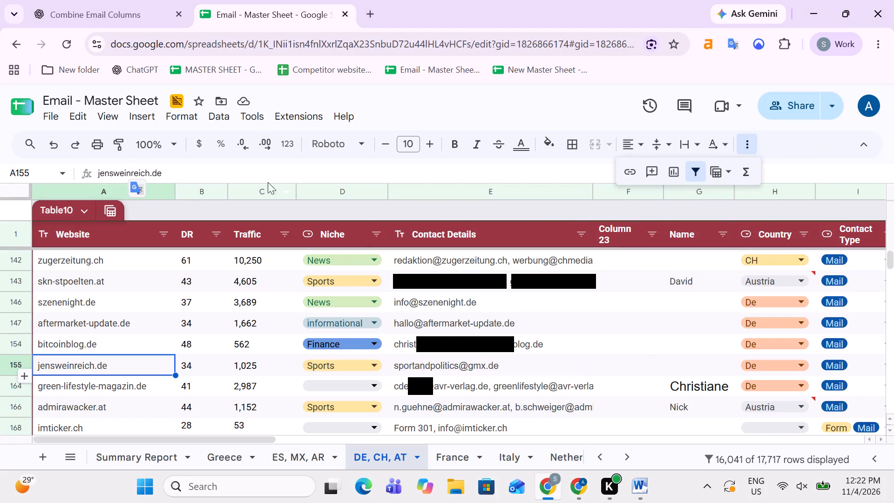
pyautogui.tripleClick(141, 174)
pyautogui.hotkey('ctrl', 'c')
pyautogui.hotkey('ctrl', 'c')
pyautogui.hotkey('ctrl', 'c')
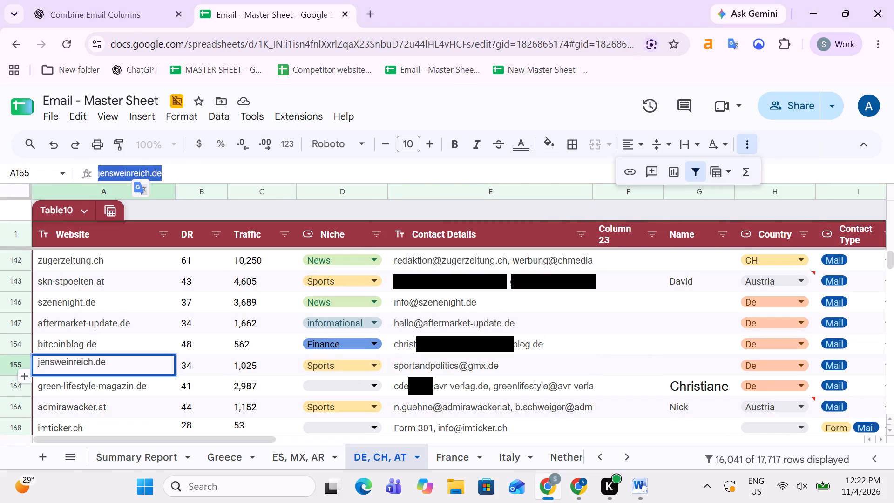
pyautogui.hotkey('alt', 'Tab')
pyautogui.click(129, 0)
pyautogui.click(457, 97)
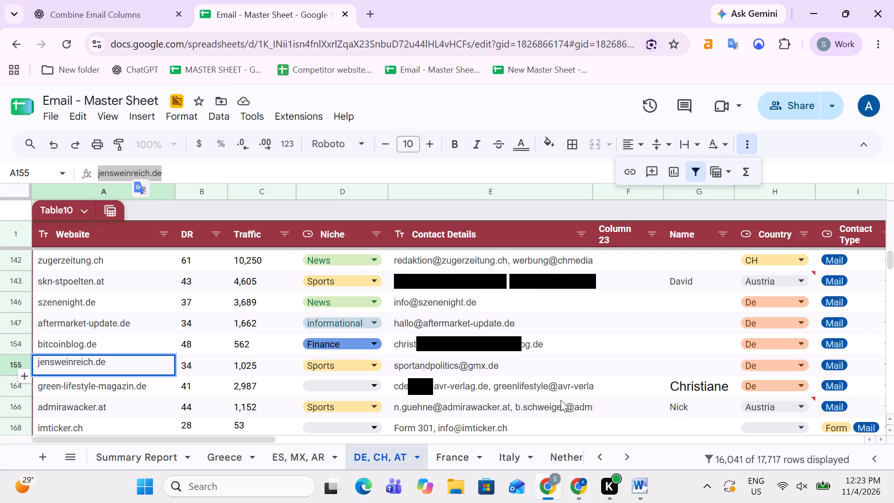
pyautogui.press('Tab')
pyautogui.press('Right')
pyautogui.press('Right')
pyautogui.press('Right')
pyautogui.press('Right')
pyautogui.press('Right')
pyautogui.press('Right')
pyautogui.press('Right')
pyautogui.press('Right')
pyautogui.press('Right')
pyautogui.press('Right')
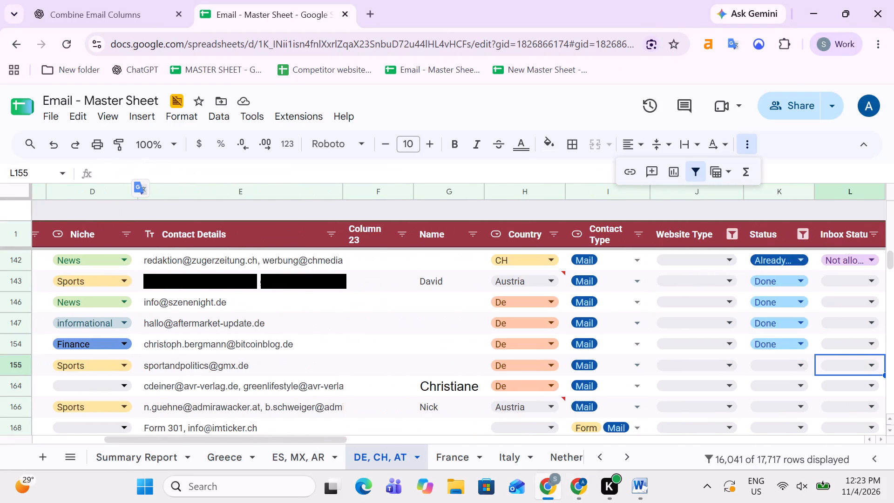
pyautogui.press('Left')
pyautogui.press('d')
pyautogui.press('Down')
pyautogui.press('Return')
# Set the I'D of the jensweinreich.de row to Aditi.
pyautogui.press('Up')
pyautogui.press('Right')
pyautogui.press('Right')
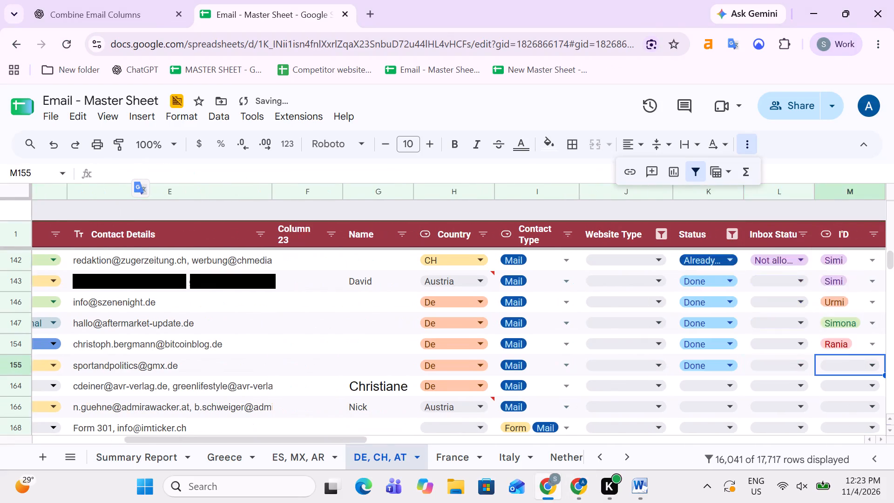
pyautogui.press('Right')
pyautogui.press('Left')
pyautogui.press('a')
pyautogui.press('Down')
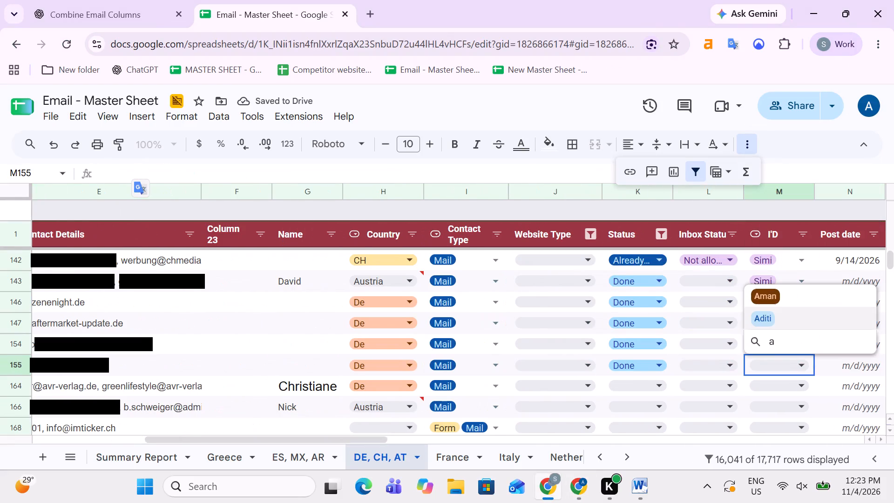
pyautogui.press('Return')
# Select the Post date cell of the jensweinreich.de row.
pyautogui.press('Up')
pyautogui.press('Right')
pyautogui.press('Right')
pyautogui.press('Left')
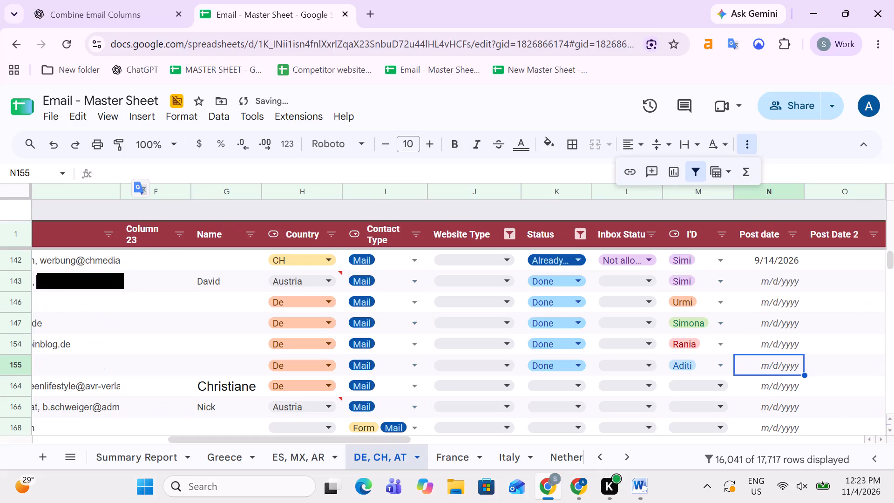
# Enter 11/4/2026 as the post date for jensweinreich.de in row 155 and copy it to the visible rows 143 to 154.
pyautogui.hotkey('ctrl', ';')
pyautogui.press('Left')
pyautogui.press('Right')
pyautogui.hotkey('ctrl', 'c')
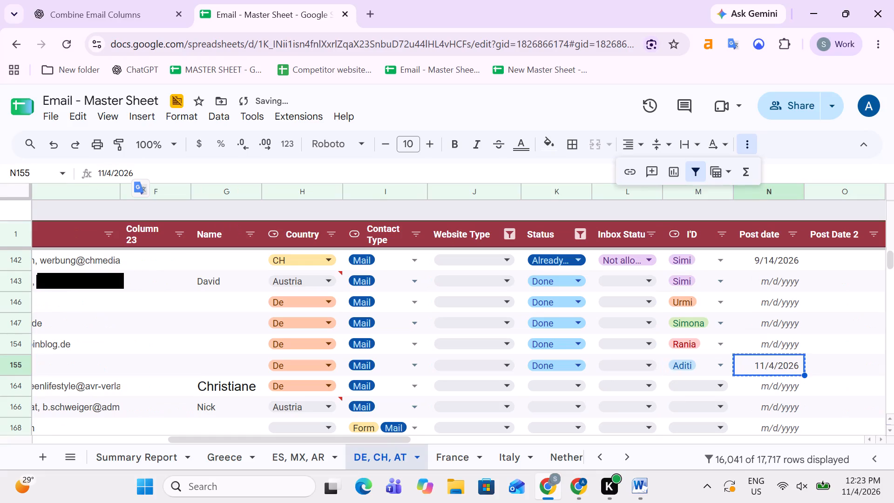
pyautogui.press('Up')
pyautogui.hotkey('shift', 'Up')
pyautogui.press('Up')
pyautogui.press('Up')
pyautogui.press('Up')
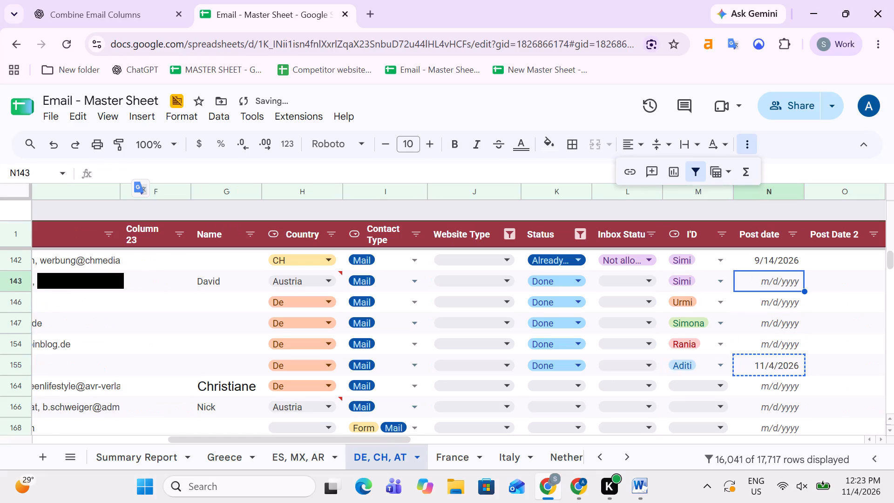
pyautogui.hotkey('shift', 'Down')
pyautogui.hotkey('shift', 'Down')
pyautogui.hotkey('shift', 'Down')
pyautogui.hotkey('ctrl', 'v')
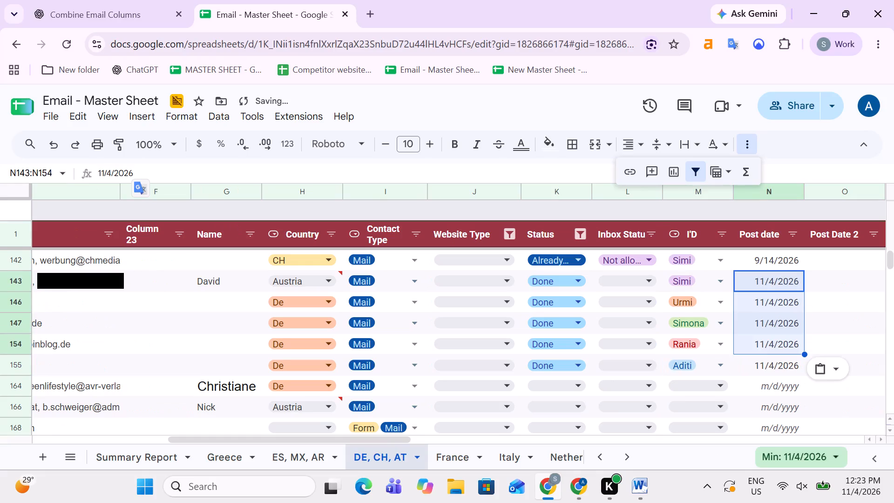
# Return to the start of the jensweinreich.de row and save the sheet.
pyautogui.press('Down')
pyautogui.press('Down')
pyautogui.press('Down')
pyautogui.press('Down')
pyautogui.press('Right')
pyautogui.press('Right')
pyautogui.press('Left')
pyautogui.press('Left')
pyautogui.press('Left')
pyautogui.press('Left')
pyautogui.press('Left')
pyautogui.press('Left')
pyautogui.press('Left')
pyautogui.press('Left')
pyautogui.press('Left')
pyautogui.press('Left')
pyautogui.press('Left')
pyautogui.press('Left')
pyautogui.press('Left')
pyautogui.press('Left')
pyautogui.press('Left')
pyautogui.press('Left')
pyautogui.press('Left')
pyautogui.press('Left')
pyautogui.press('Left')
pyautogui.press('Left')
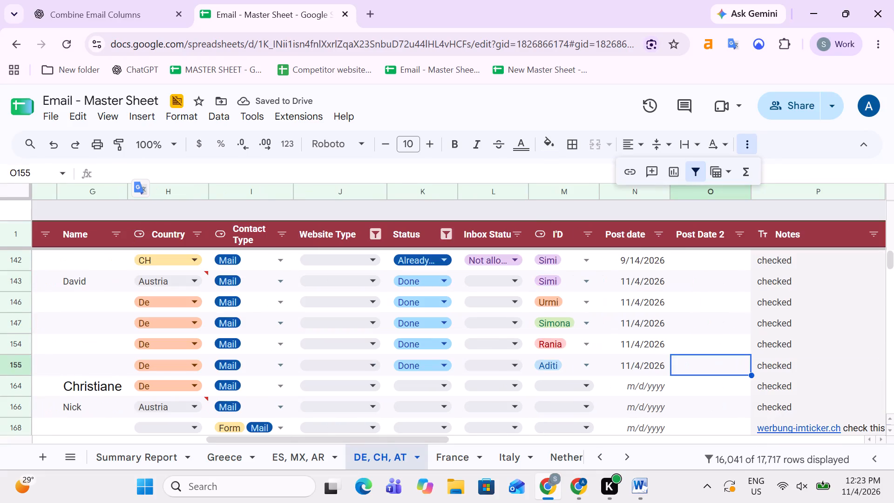
pyautogui.press('Right')
pyautogui.hotkey('ctrl', 's')
pyautogui.hotkey('ctrl', 's')
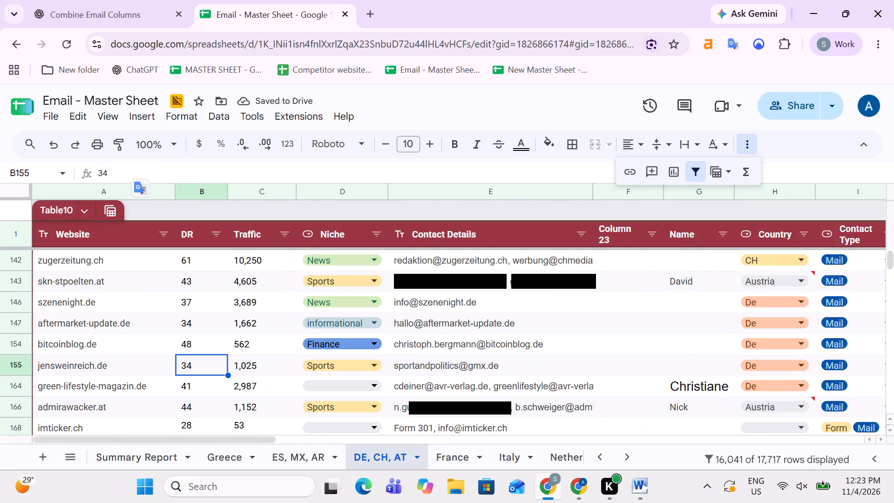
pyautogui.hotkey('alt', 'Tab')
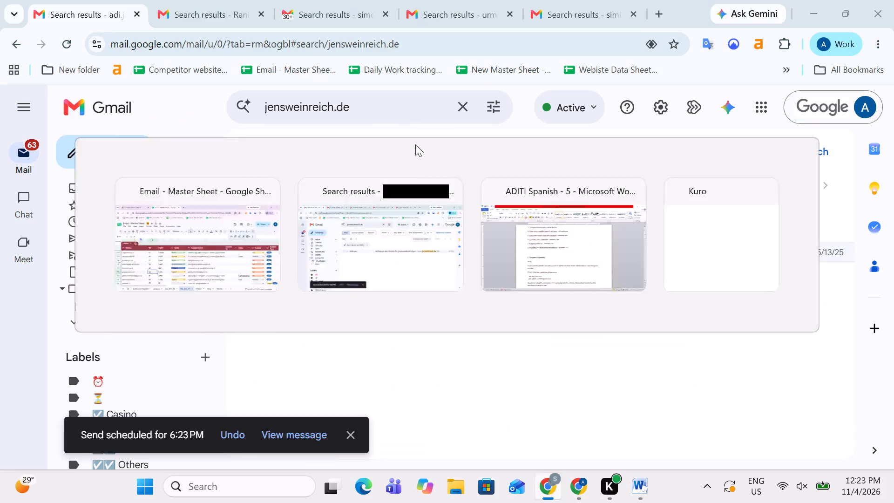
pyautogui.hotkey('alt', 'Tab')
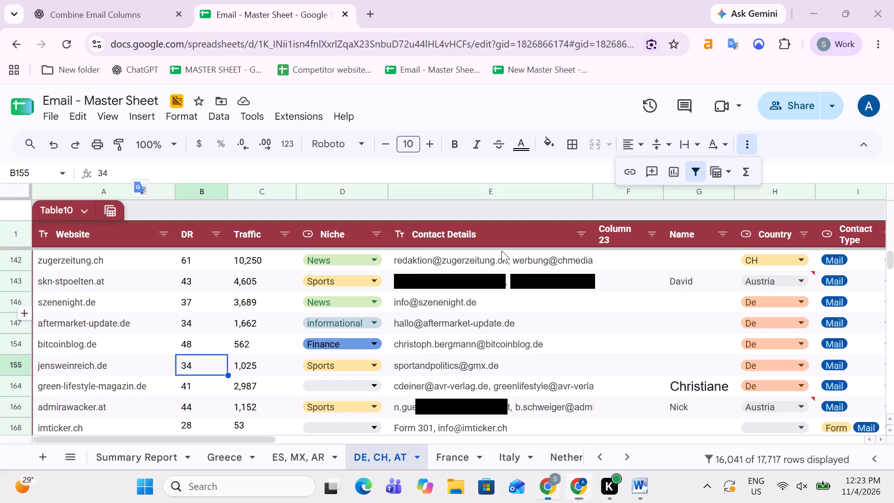
# Examine the end of the ES, MX, AR sheet around row 8190, from Websites across to Post date 2.
pyautogui.click(293, 457)
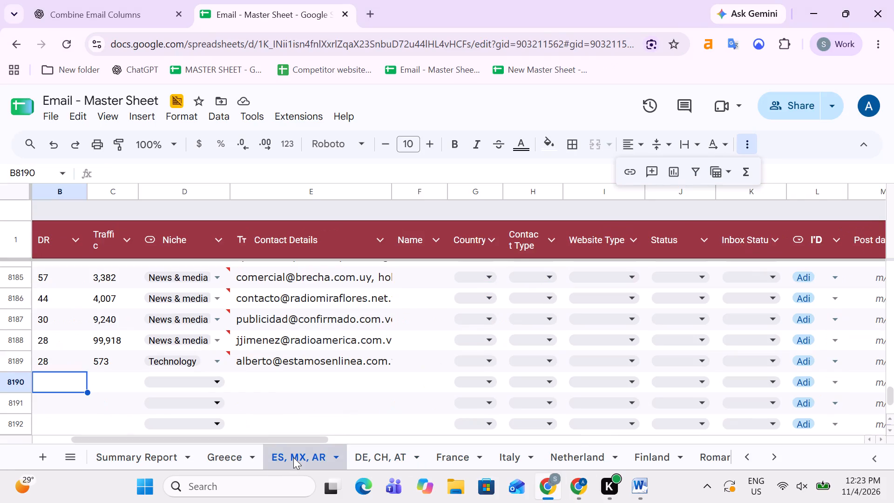
pyautogui.click(380, 376)
pyautogui.press('Left')
pyautogui.press('Left')
pyautogui.press('Left')
pyautogui.press('Left')
pyautogui.press('Left')
pyautogui.press('Left')
pyautogui.press('Left')
pyautogui.press('Left')
pyautogui.press('Left')
pyautogui.press('Left')
pyautogui.press('Left')
pyautogui.press('Left')
pyautogui.press('Left')
pyautogui.press('Left')
pyautogui.press('Left')
pyautogui.press('Left')
pyautogui.press('Left')
pyautogui.press('Left')
pyautogui.press('Left')
pyautogui.press('Left')
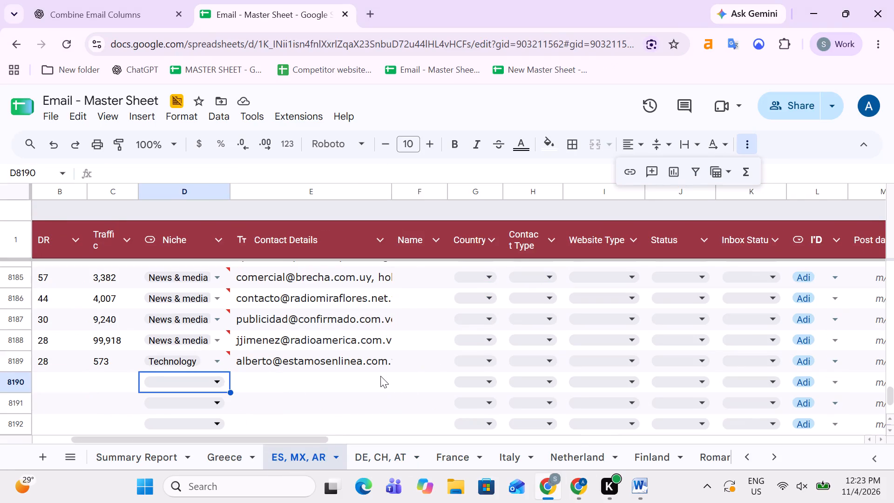
pyautogui.press('Right')
pyautogui.press('Right')
pyautogui.press('Right')
pyautogui.press('Right')
pyautogui.press('Right')
pyautogui.press('Right')
pyautogui.press('Right')
pyautogui.press('Right')
pyautogui.press('Right')
pyautogui.press('Right')
pyautogui.press('Right')
pyautogui.press('Right')
pyautogui.press('Right')
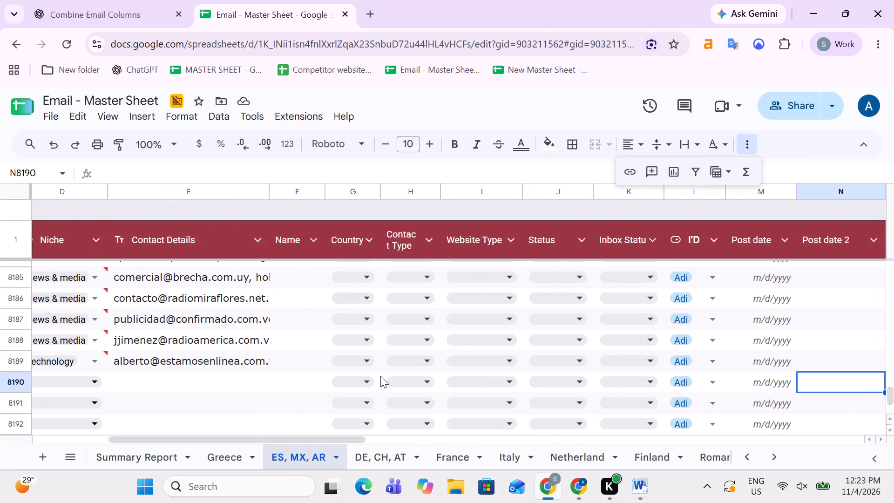
pyautogui.press('Left')
pyautogui.press('Left')
pyautogui.press('Left')
pyautogui.press('Left')
pyautogui.press('Left')
pyautogui.press('Left')
pyautogui.press('Left')
pyautogui.press('Left')
pyautogui.press('Left')
pyautogui.press('Left')
pyautogui.press('Left')
pyautogui.press('Left')
pyautogui.press('Left')
pyautogui.press('Left')
pyautogui.press('Left')
pyautogui.press('Left')
pyautogui.press('Left')
pyautogui.press('Left')
pyautogui.press('Left')
pyautogui.press('Left')
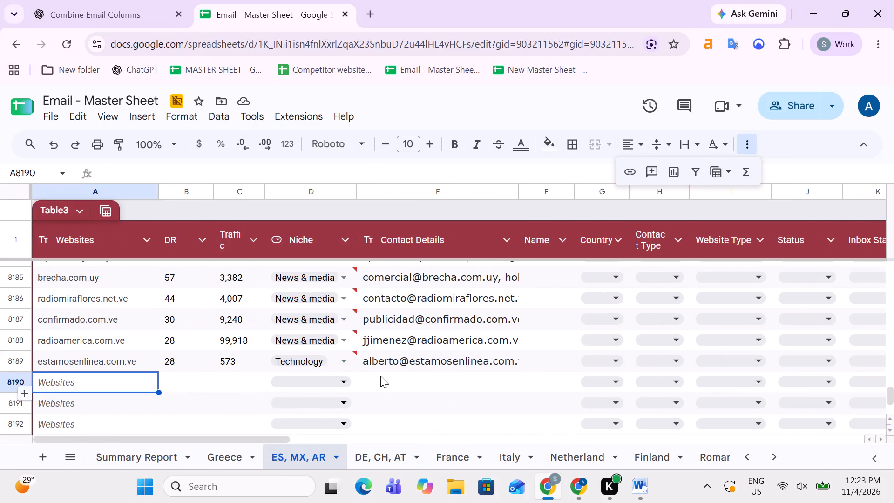
# Examine the Status, I'D and Post date columns of the Greece sheet from row 1202 down to row 1212.
pyautogui.click(234, 465)
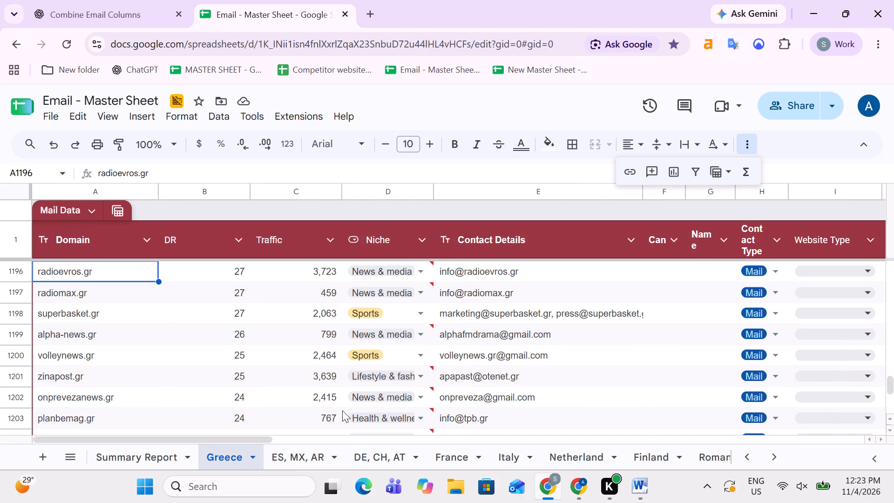
pyautogui.click(523, 389)
pyautogui.press('Right')
pyautogui.press('Right')
pyautogui.press('Right')
pyautogui.press('Right')
pyautogui.press('Right')
pyautogui.press('Right')
pyautogui.press('Right')
pyautogui.press('Right')
pyautogui.press('Right')
pyautogui.press('Right')
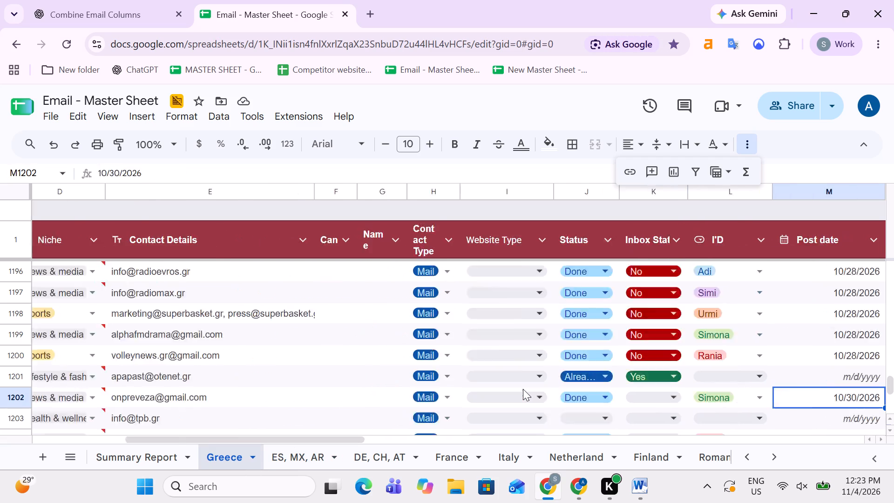
pyautogui.press('Left')
pyautogui.press('Left')
pyautogui.press('Left')
pyautogui.press('Down')
pyautogui.press('Down')
pyautogui.press('Down')
pyautogui.press('Down')
pyautogui.press('Down')
pyautogui.press('Down')
pyautogui.press('Down')
pyautogui.press('Down')
pyautogui.press('Down')
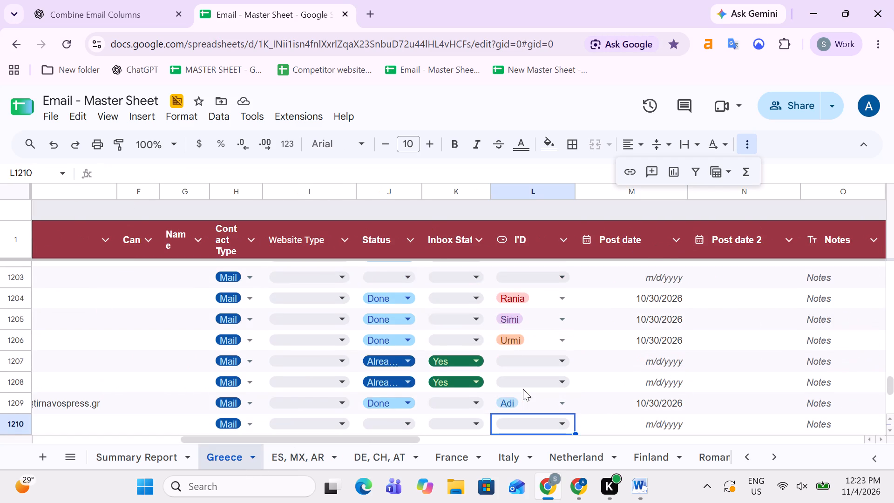
pyautogui.press('Down')
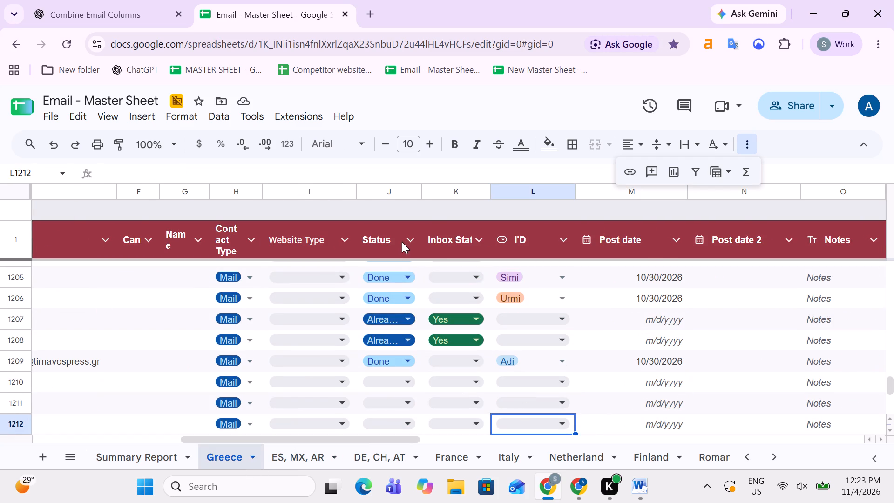
# Filter the Greece table's Status column to show only blanks.
pyautogui.click(407, 237)
pyautogui.click(432, 316)
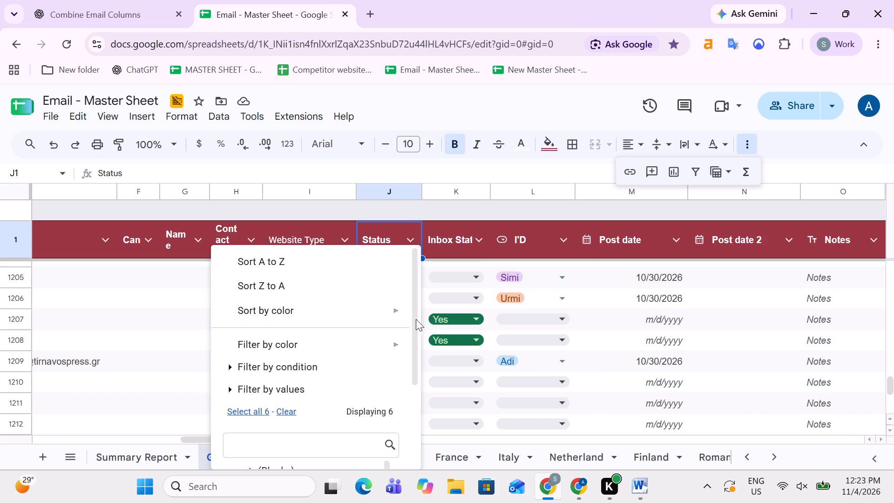
pyautogui.scroll(-2, 339, 326)
pyautogui.click(280, 279)
pyautogui.click(306, 333)
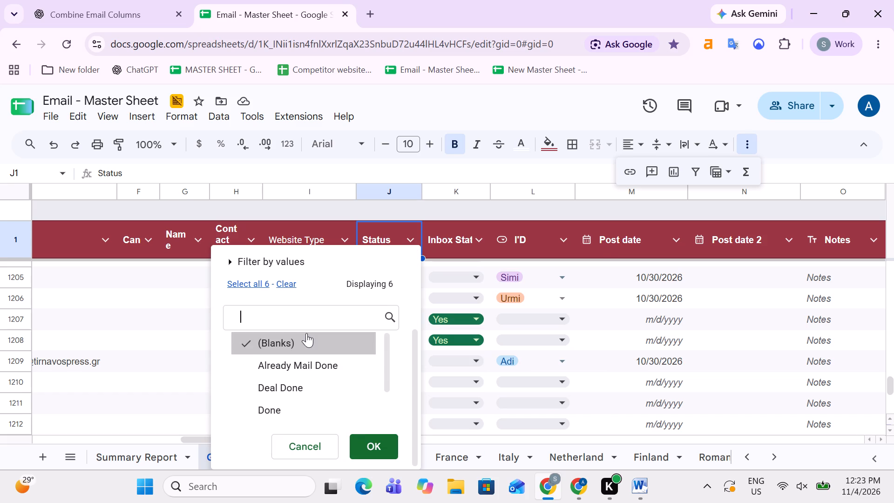
pyautogui.scroll(-3, 308, 386)
pyautogui.click(397, 451)
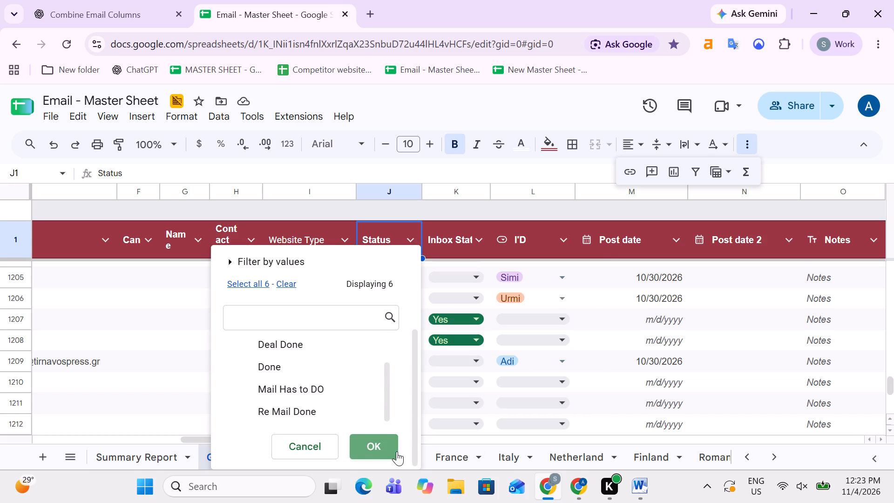
# Filter the Greece table's Website Type column to show only blanks and Full List.
pyautogui.click(345, 240)
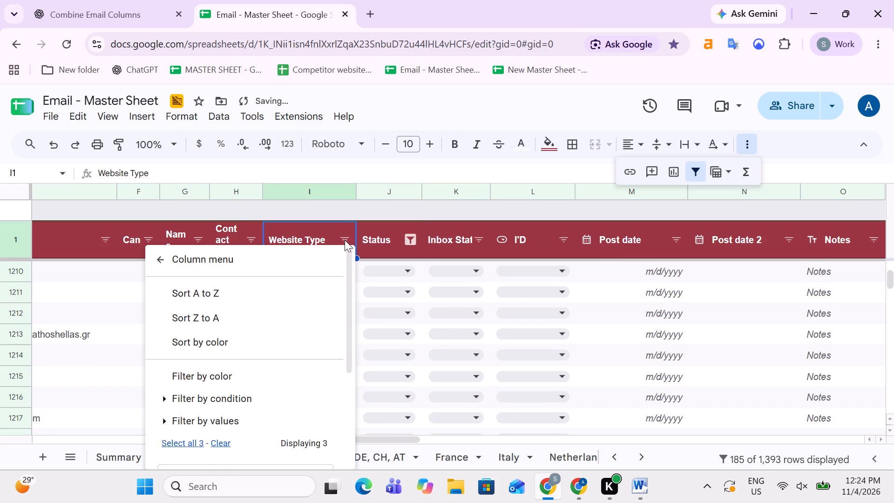
pyautogui.scroll(-5, 260, 335)
pyautogui.click(226, 282)
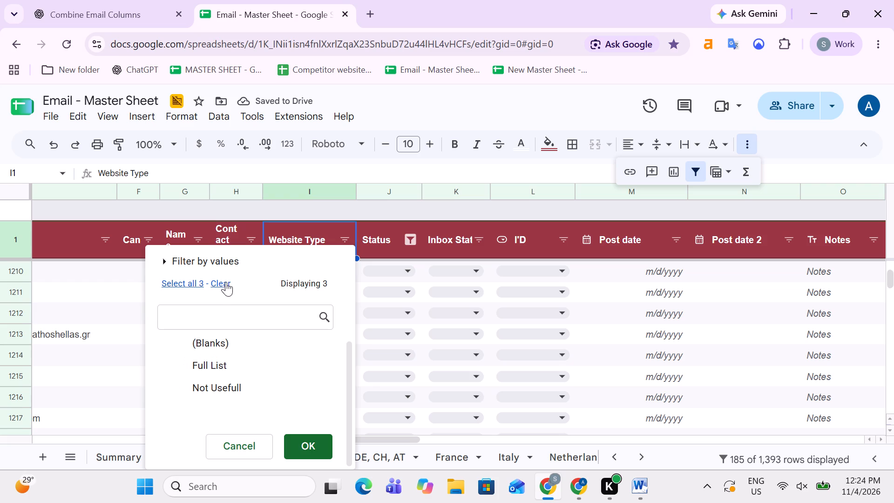
pyautogui.click(235, 348)
pyautogui.click(238, 361)
pyautogui.click(314, 443)
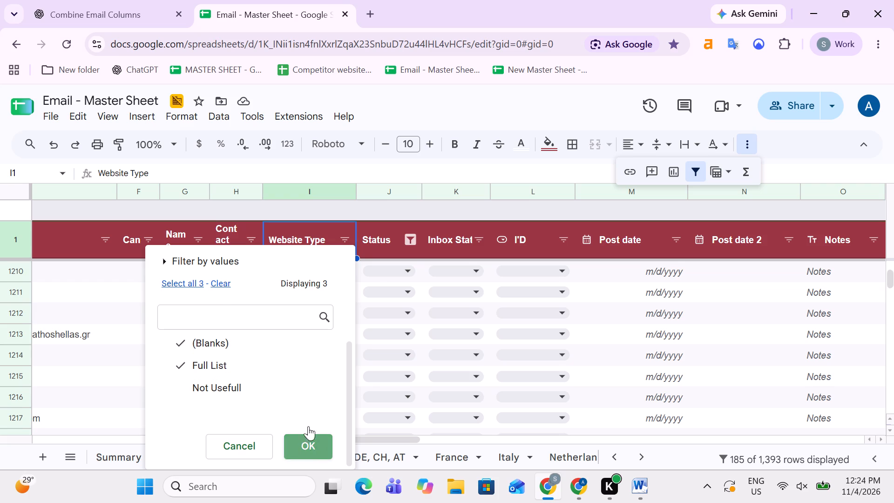
# Filter the Greece table's Contact Type column to exclude No Conact, keeping blanks and Mail.
pyautogui.scroll(16, 241, 334)
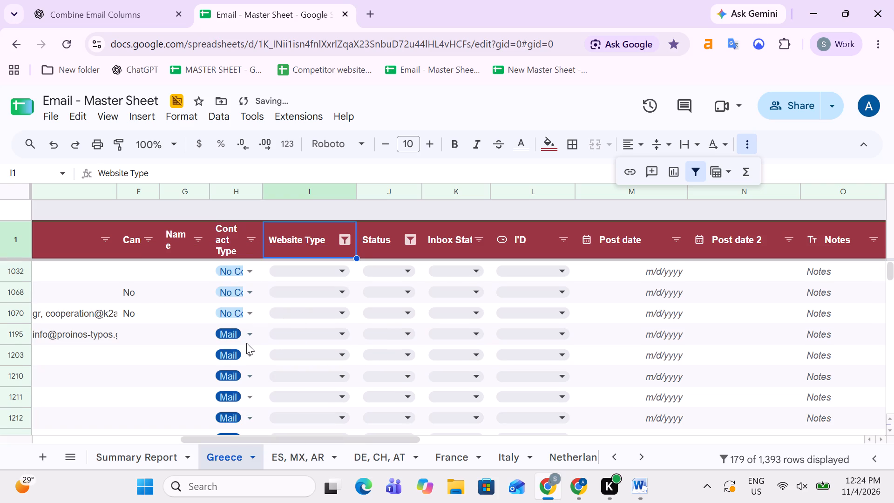
pyautogui.scroll(2, 246, 343)
pyautogui.click(243, 234)
pyautogui.click(249, 238)
pyautogui.scroll(-4, 174, 370)
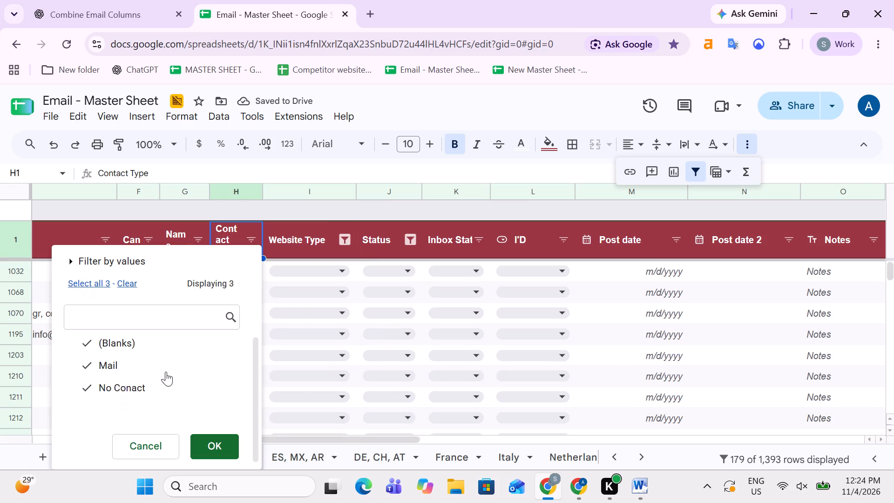
pyautogui.click(125, 390)
pyautogui.click(218, 444)
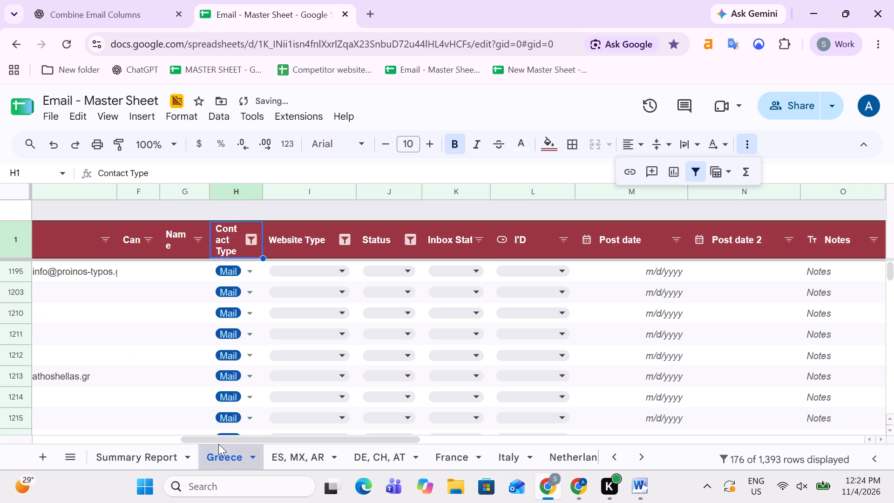
# Examine row 1195 of the filtered Greece table across to Follow-up 3, and the Domain column down to its last entry.
pyautogui.press('Down')
pyautogui.press('Up')
pyautogui.press('Down')
pyautogui.press('Right')
pyautogui.press('Right')
pyautogui.press('Right')
pyautogui.press('Right')
pyautogui.press('Right')
pyautogui.press('Right')
pyautogui.press('Right')
pyautogui.press('Right')
pyautogui.press('Right')
pyautogui.press('Right')
pyautogui.press('Right')
pyautogui.press('Right')
pyautogui.press('Right')
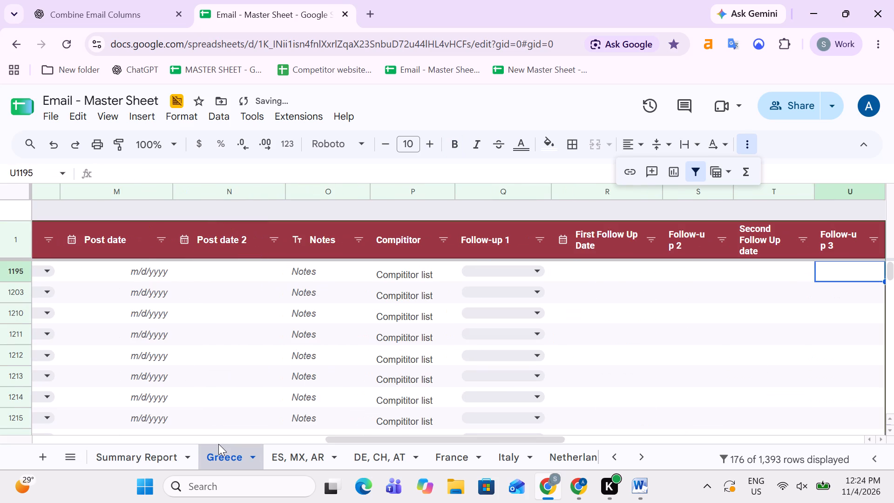
pyautogui.press('Left')
pyautogui.press('Left')
pyautogui.press('Left')
pyautogui.press('Left')
pyautogui.press('Left')
pyautogui.press('Left')
pyautogui.press('Left')
pyautogui.press('Left')
pyautogui.press('Left')
pyautogui.press('Left')
pyautogui.press('Left')
pyautogui.press('Left')
pyautogui.press('Left')
pyautogui.press('Left')
pyautogui.press('Left')
pyautogui.press('Left')
pyautogui.press('Left')
pyautogui.press('Left')
pyautogui.press('Left')
pyautogui.press('Left')
pyautogui.hotkey('ctrl', 'shift', 'Down')
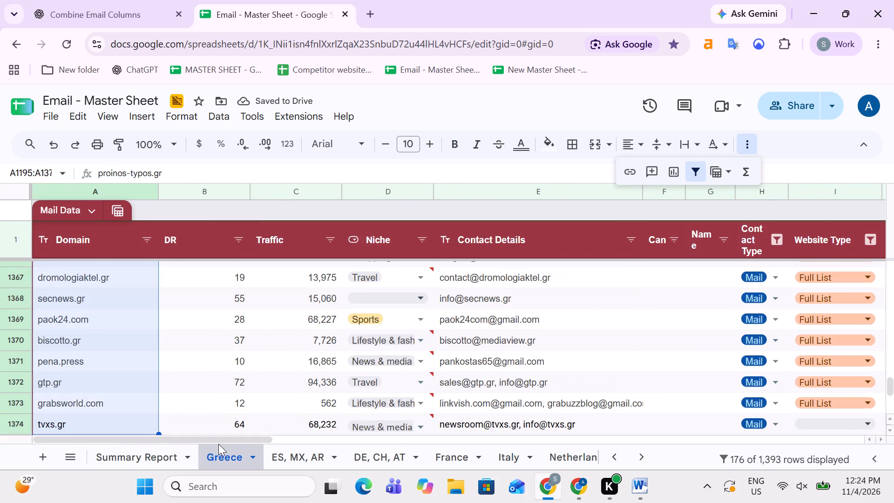
pyautogui.press('Up')
pyautogui.press('Down')
pyautogui.press('Up')
pyautogui.press('Down')
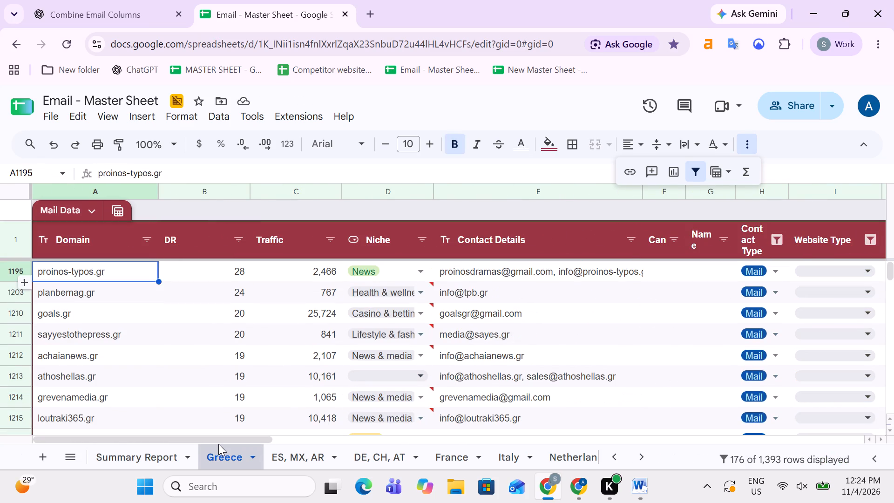
# Examine row 1195 from Domain across to Compititor, and the Post date 2 and Notes columns down to the table's end.
pyautogui.press('Right')
pyautogui.press('Right')
pyautogui.press('Right')
pyautogui.press('Right')
pyautogui.press('Right')
pyautogui.press('Right')
pyautogui.press('Right')
pyautogui.press('Right')
pyautogui.press('Right')
pyautogui.press('Right')
pyautogui.press('Right')
pyautogui.press('Right')
pyautogui.press('Right')
pyautogui.press('Right')
pyautogui.press('Right')
pyautogui.press('Right')
pyautogui.press('Left')
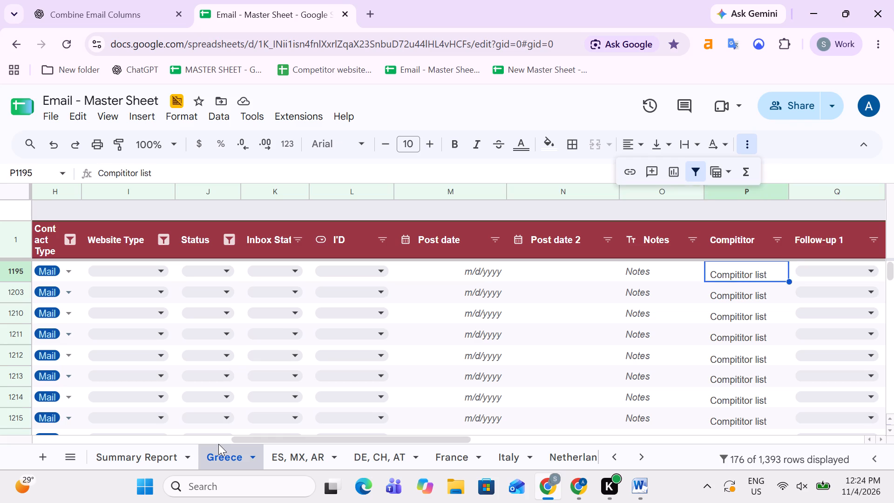
pyautogui.press('Left')
pyautogui.press('Left')
pyautogui.press('Left')
pyautogui.press('Right')
pyautogui.press('Left')
pyautogui.hotkey('ctrl', 'Down')
pyautogui.press('Right')
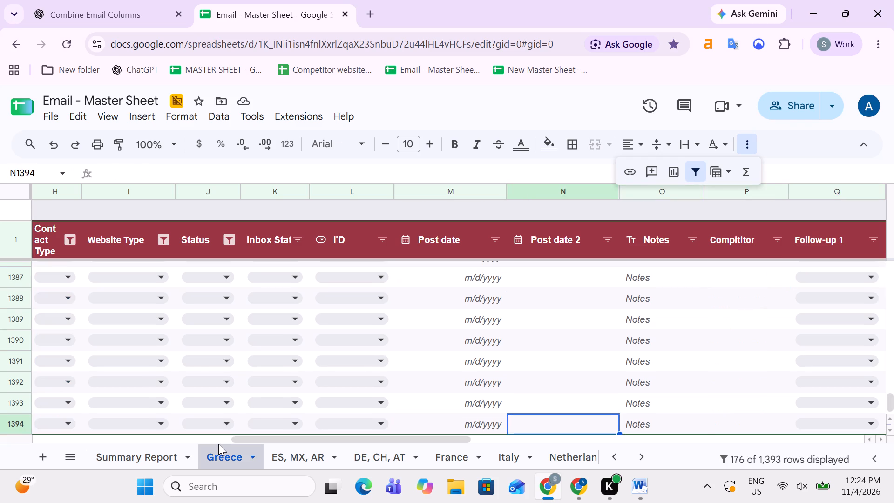
pyautogui.press('Right')
pyautogui.press('Left')
pyautogui.press('Right')
pyautogui.hotkey('ctrl', 'Down')
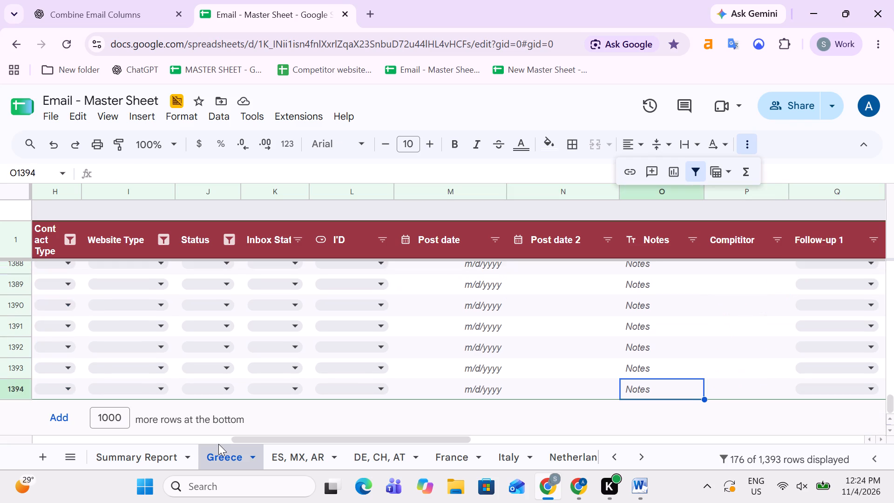
pyautogui.press('Down')
pyautogui.hotkey('ctrl', 'Up')
pyautogui.hotkey('ctrl', 'Up')
pyautogui.press('Up')
pyautogui.press('Up')
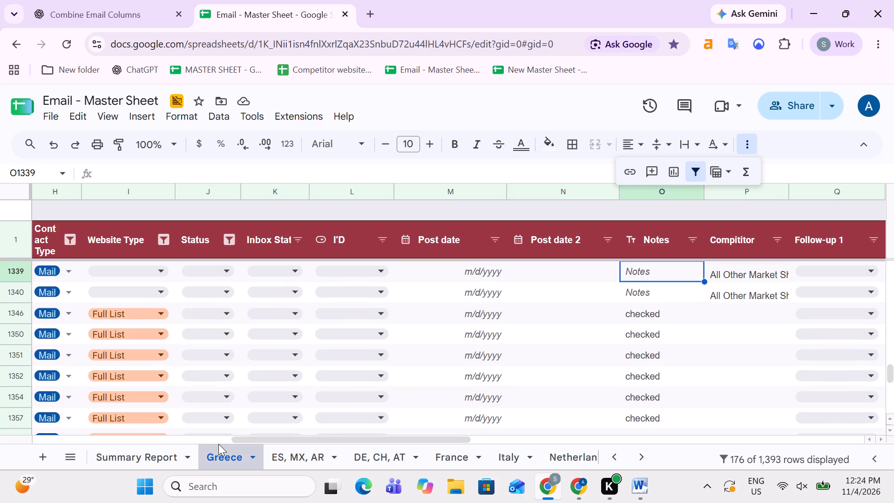
# Examine the sportal.gr entry in row 1346, from its Notes cell back to Domain and across to Contact Details.
pyautogui.press('Down')
pyautogui.press('Down')
pyautogui.press('Right')
pyautogui.press('Left')
pyautogui.press('Left')
pyautogui.press('Left')
pyautogui.press('Left')
pyautogui.press('Left')
pyautogui.press('Left')
pyautogui.press('Left')
pyautogui.press('Left')
pyautogui.press('Left')
pyautogui.press('Left')
pyautogui.press('Left')
pyautogui.press('Left')
pyautogui.press('Left')
pyautogui.press('Left')
pyautogui.press('Left')
pyautogui.press('Left')
pyautogui.press('Left')
pyautogui.press('Left')
pyautogui.press('Left')
pyautogui.press('Left')
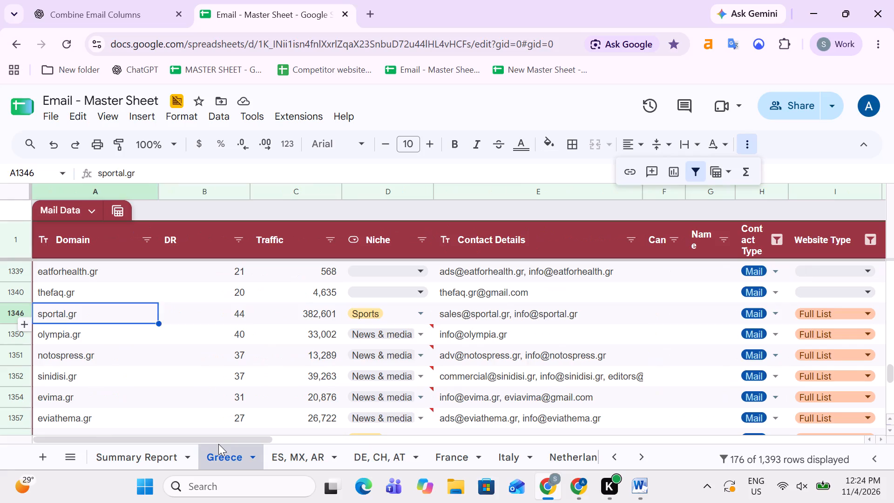
pyautogui.press('Right')
pyautogui.press('Right')
pyautogui.press('Right')
pyautogui.press('Right')
pyautogui.press('Right')
pyautogui.press('Left')
pyautogui.press('Left')
pyautogui.press('Left')
pyautogui.press('Left')
pyautogui.press('Left')
pyautogui.press('Left')
pyautogui.press('Left')
pyautogui.press('Left')
pyautogui.press('Left')
pyautogui.press('Left')
pyautogui.press('Left')
pyautogui.press('Right')
pyautogui.press('Right')
pyautogui.press('Right')
pyautogui.press('Right')
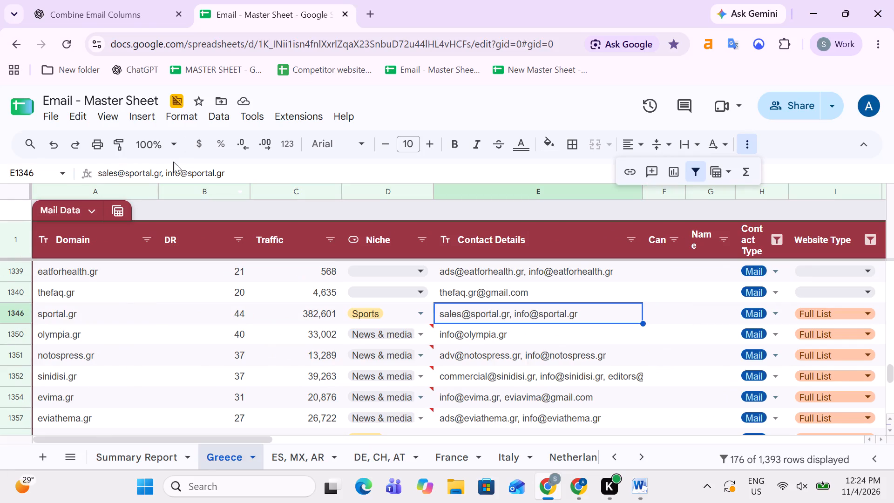
pyautogui.click(159, 175)
pyautogui.moveTo(159, 175); pyautogui.dragTo(104, 173)
pyautogui.hotkey('ctrl', 'c')
pyautogui.hotkey('ctrl', 'c')
pyautogui.hotkey('ctrl', 'c')
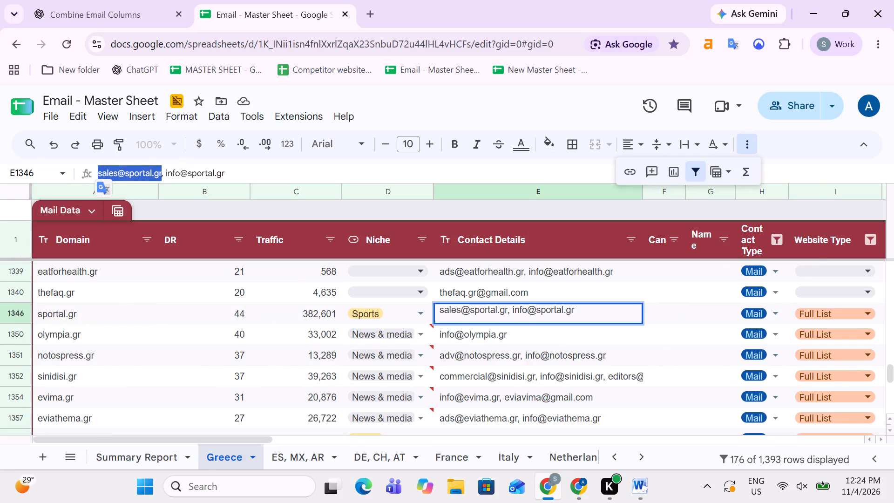
pyautogui.hotkey('alt', 'Tab')
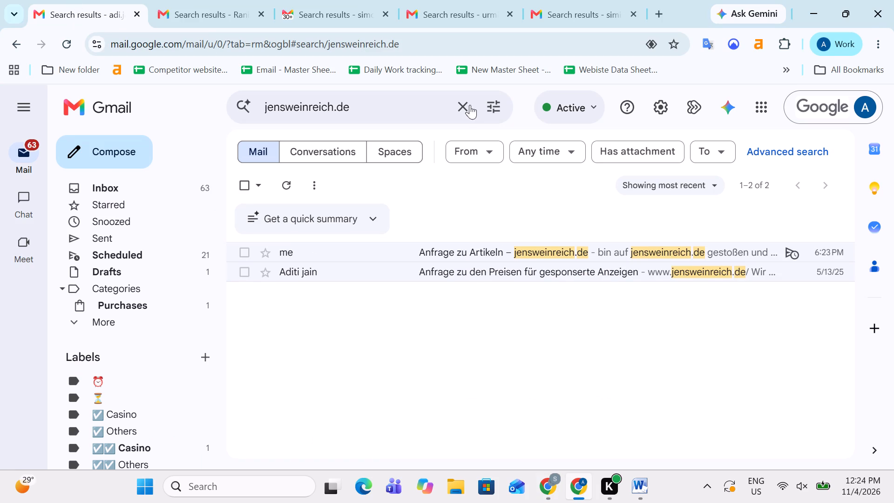
pyautogui.click(460, 114)
pyautogui.hotkey('ctrl', 'v')
pyautogui.press('Return')
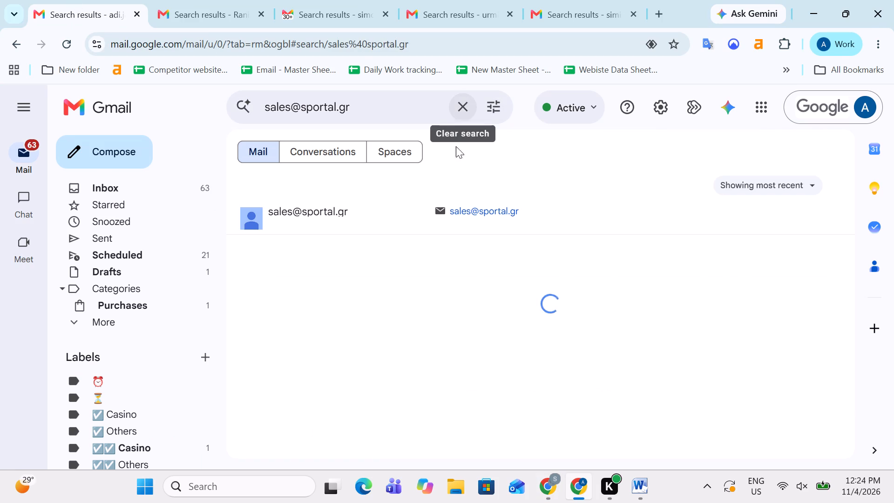
pyautogui.click(238, 0)
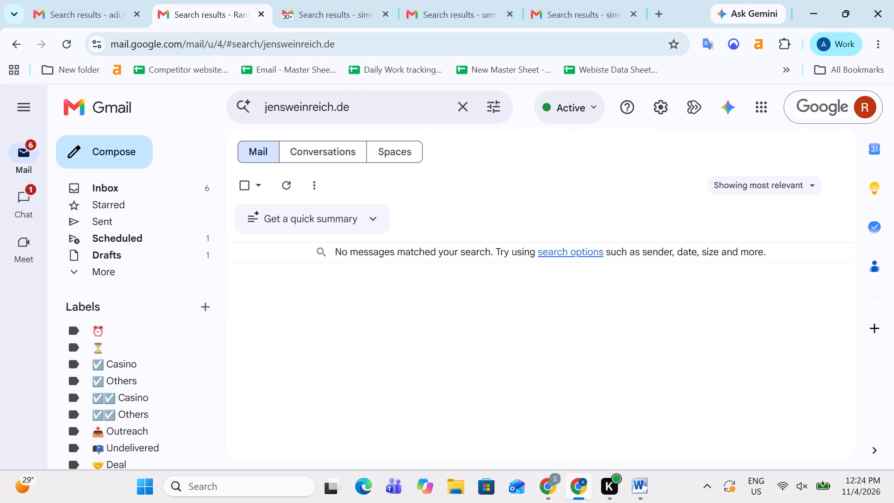
pyautogui.click(451, 109)
pyautogui.hotkey('ctrl', 'v')
pyautogui.press('Return')
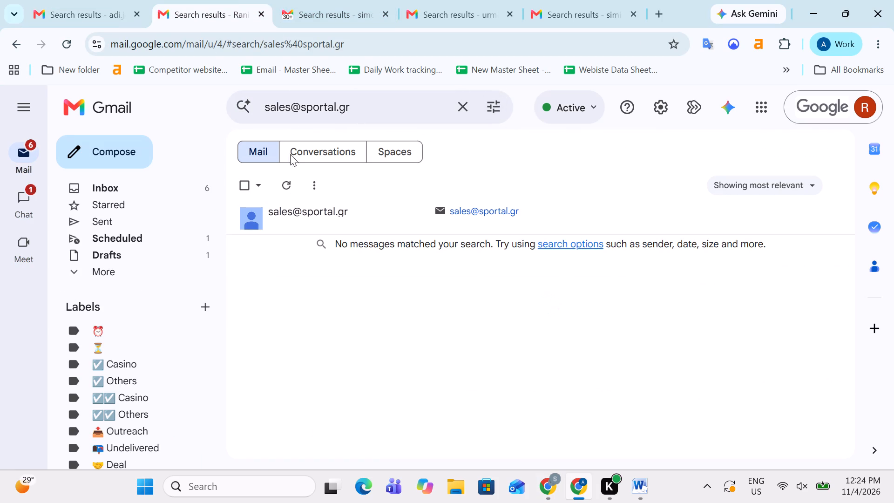
pyautogui.click(319, 1)
pyautogui.click(474, 110)
pyautogui.hotkey('ctrl', 'v')
pyautogui.press('Return')
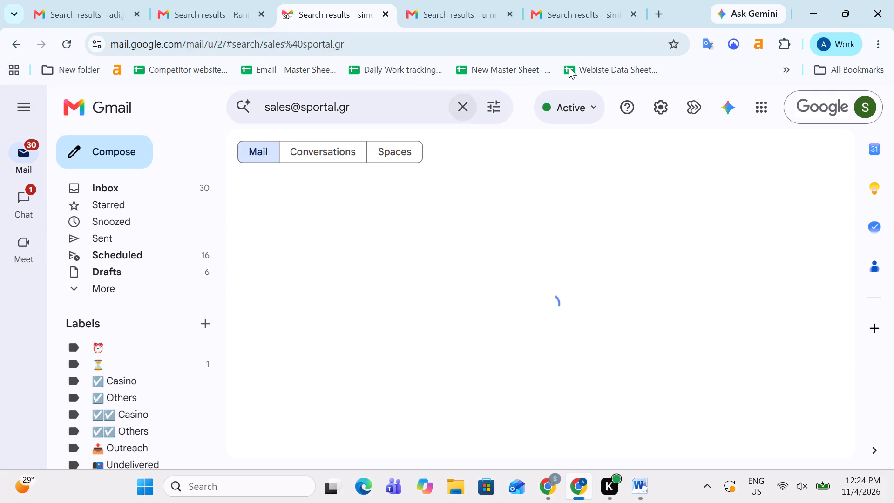
pyautogui.click(468, 0)
pyautogui.click(460, 109)
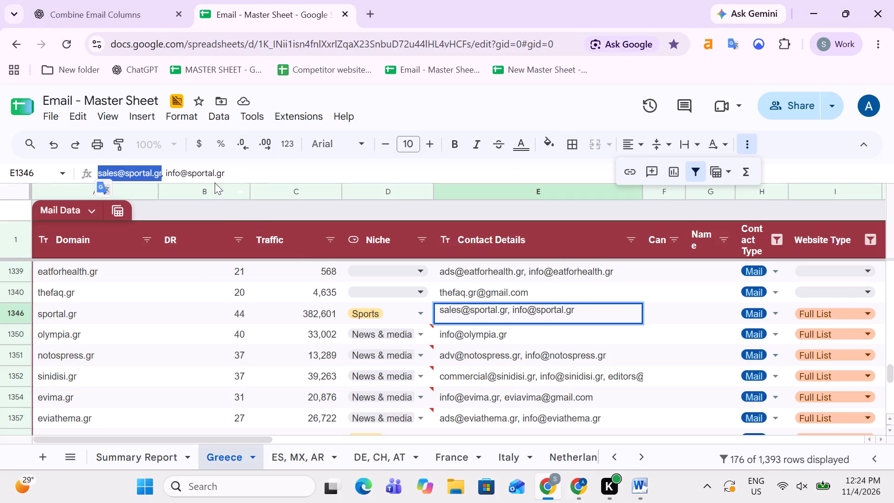
pyautogui.click(222, 169)
pyautogui.moveTo(222, 169); pyautogui.dragTo(173, 169)
pyautogui.hotkey('ctrl', 'c')
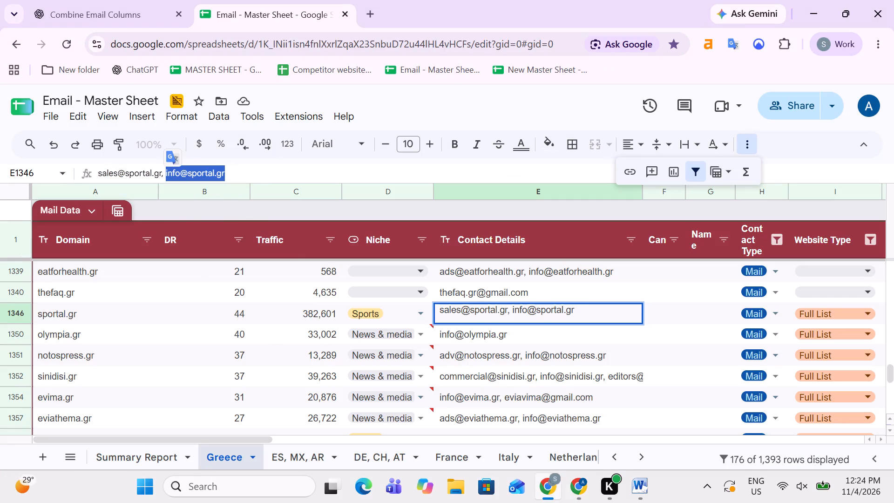
pyautogui.hotkey('ctrl', 'c')
pyautogui.hotkey('ctrl', 'c')
pyautogui.hotkey('alt', 'Tab')
pyautogui.click(101, 0)
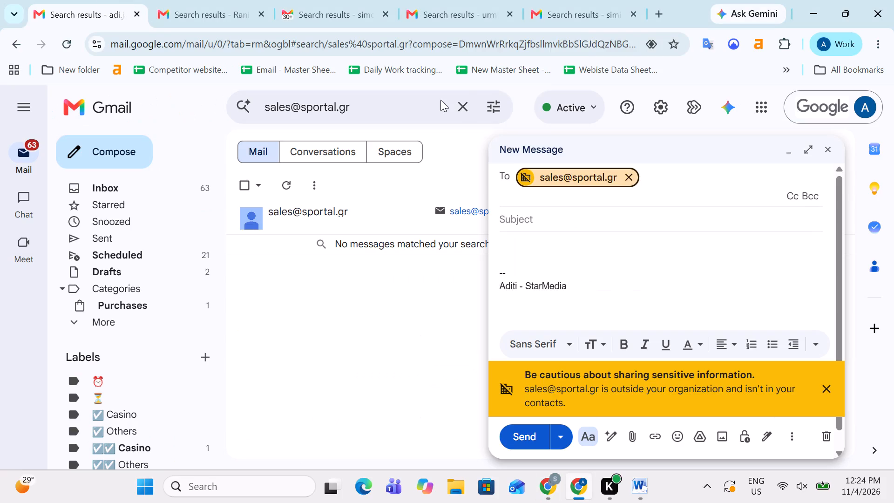
pyautogui.click(454, 108)
pyautogui.hotkey('ctrl', 'v')
pyautogui.press('Return')
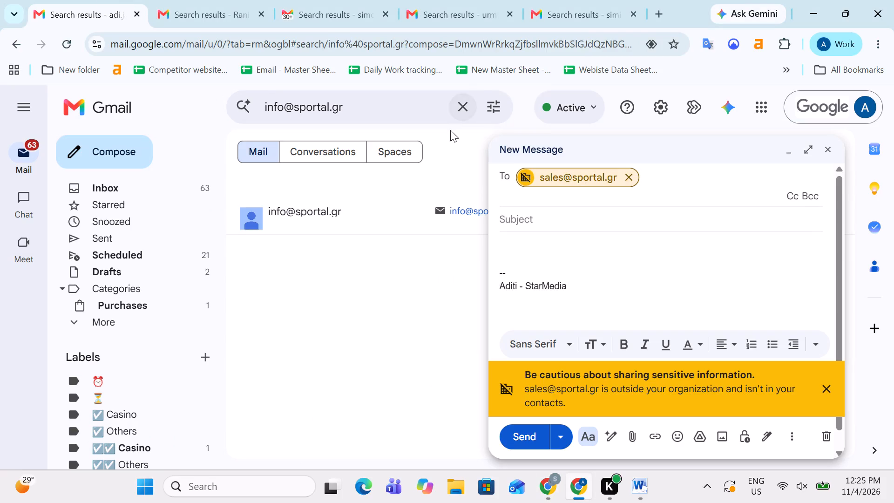
pyautogui.click(212, 0)
pyautogui.click(462, 108)
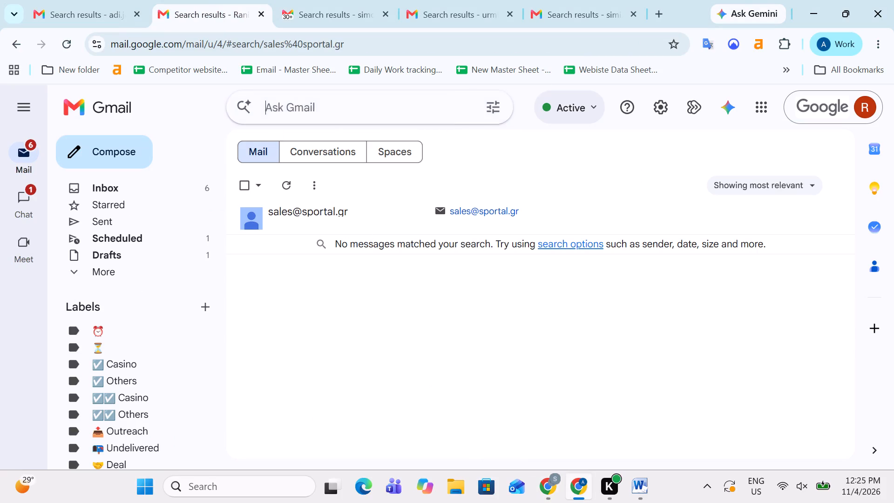
pyautogui.hotkey('ctrl', 'v')
pyautogui.press('Return')
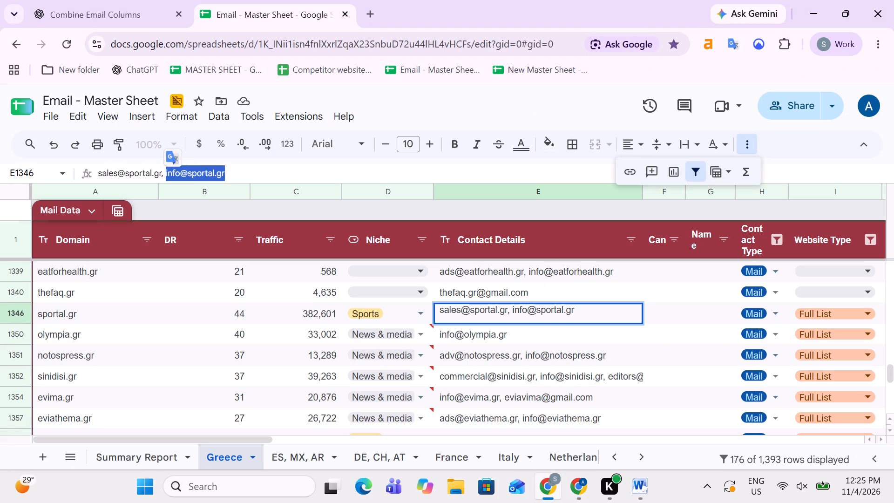
pyautogui.press('Left')
pyautogui.press('Left')
pyautogui.press('Left')
pyautogui.press('Left')
pyautogui.press('Left')
pyautogui.press('Left')
pyautogui.press('Left')
pyautogui.press('Left')
pyautogui.press('Left')
pyautogui.press('Left')
pyautogui.press('Left')
pyautogui.press('Left')
pyautogui.press('Left')
pyautogui.press('Left')
pyautogui.press('Left')
pyautogui.press('Left')
pyautogui.press('Left')
pyautogui.press('Left')
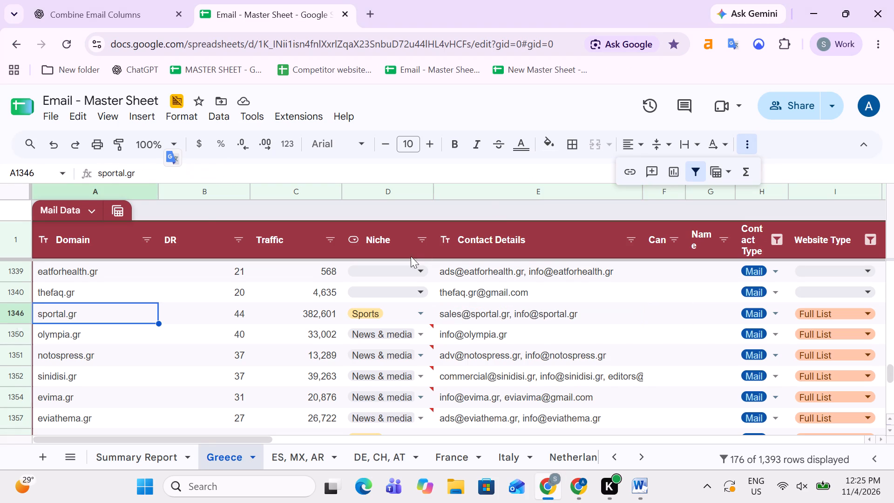
pyautogui.tripleClick(136, 172)
pyautogui.hotkey('ctrl', 'c')
pyautogui.hotkey('ctrl', 'c')
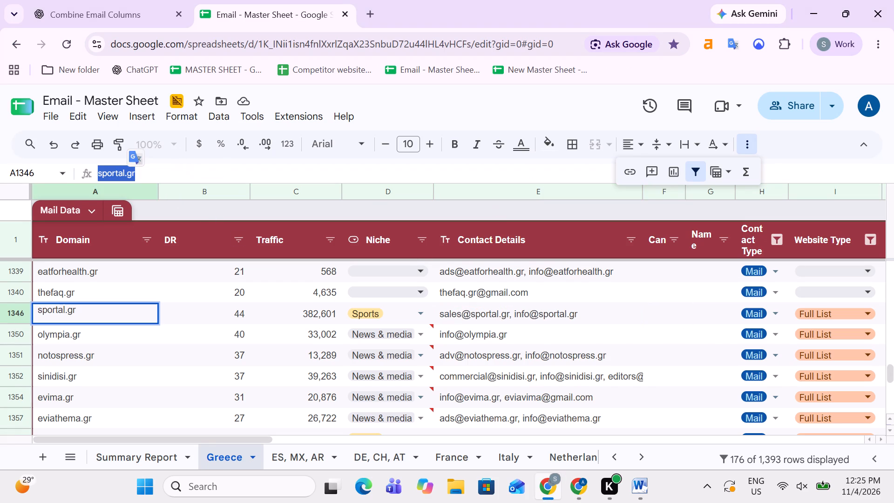
pyautogui.hotkey('ctrl', 'c')
pyautogui.hotkey('ctrl', 'c')
pyautogui.hotkey('alt', 'Tab')
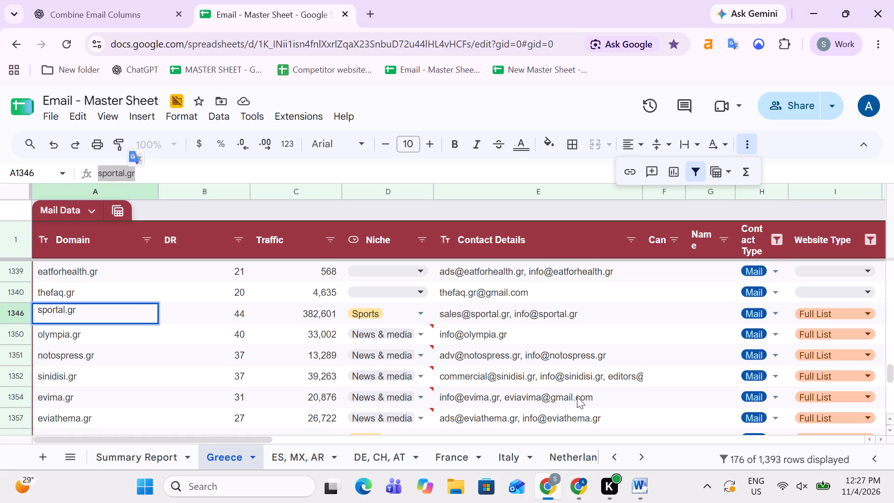
pyautogui.press('Tab')
pyautogui.press('Right')
pyautogui.press('Right')
pyautogui.press('Right')
pyautogui.press('Right')
pyautogui.press('Right')
pyautogui.press('Right')
pyautogui.press('Right')
pyautogui.press('Right')
pyautogui.press('Right')
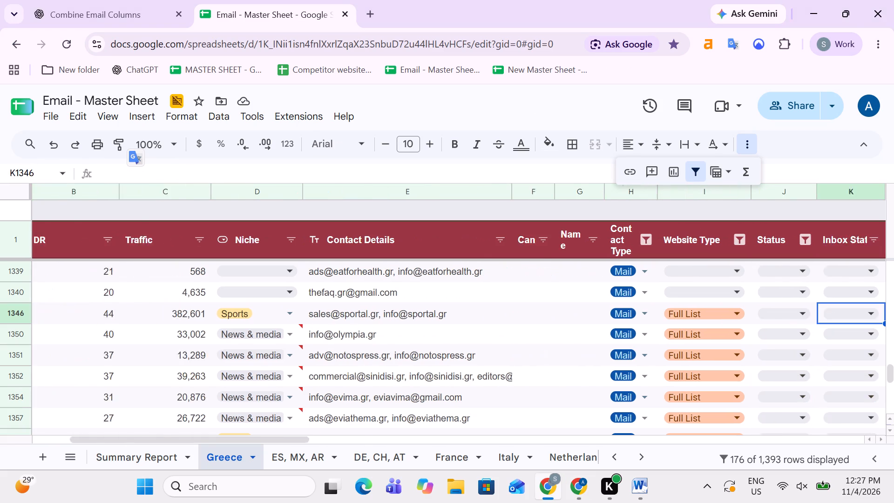
pyautogui.press('Right')
pyautogui.press('Right')
pyautogui.press('Left')
pyautogui.press('Left')
pyautogui.press('Left')
pyautogui.press('Right')
pyautogui.press('Left')
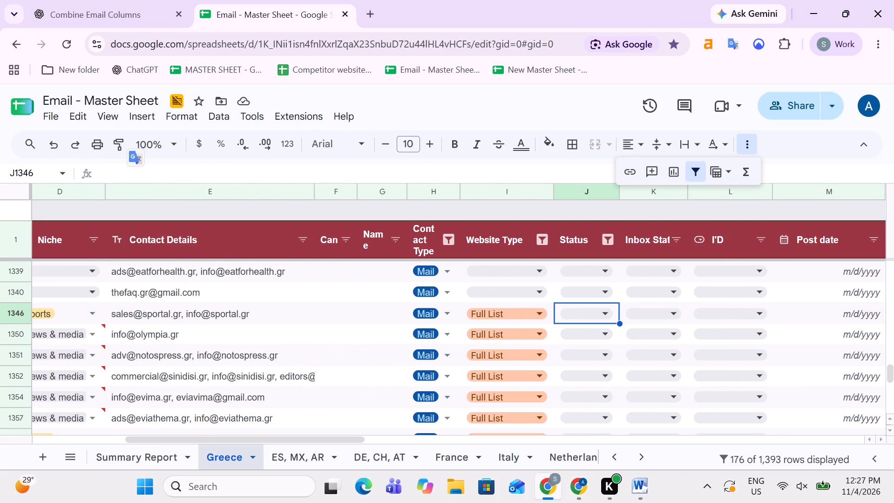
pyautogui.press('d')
pyautogui.press('Down')
pyautogui.press('Return')
pyautogui.press('Up')
# Fill the I'D cell of the sportal.gr row with the first suggested option for "a".
pyautogui.press('Right')
pyautogui.press('Right')
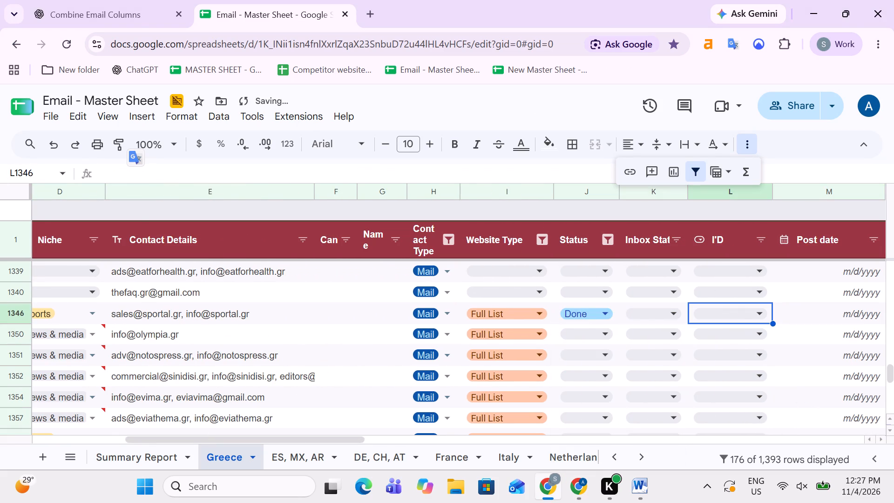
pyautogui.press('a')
pyautogui.press('Down')
pyautogui.press('Return')
pyautogui.press('Left')
pyautogui.press('Left')
pyautogui.press('Left')
pyautogui.press('Left')
pyautogui.press('Left')
pyautogui.press('Left')
pyautogui.press('Left')
pyautogui.press('Left')
pyautogui.press('Left')
pyautogui.press('Left')
pyautogui.press('Left')
pyautogui.press('Left')
pyautogui.press('Left')
pyautogui.press('Left')
pyautogui.press('Left')
pyautogui.press('Left')
pyautogui.press('Left')
pyautogui.press('Left')
pyautogui.press('Left')
pyautogui.press('Left')
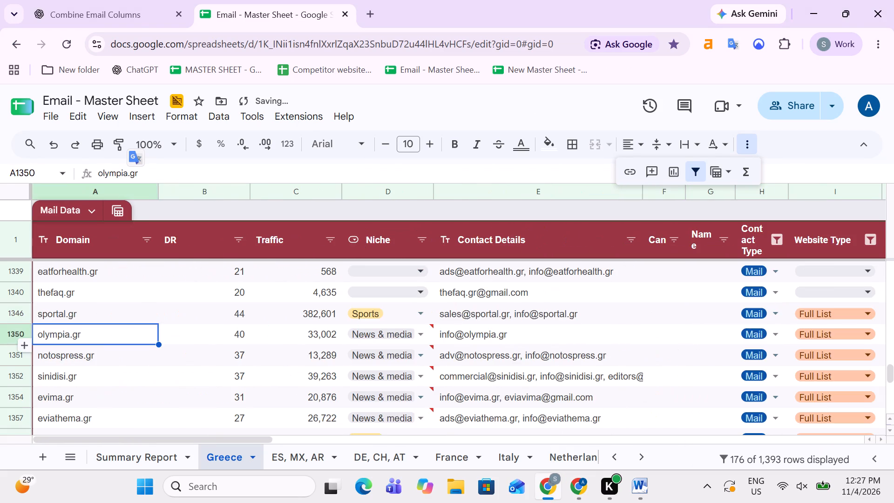
pyautogui.press('Right')
pyautogui.press('Right')
pyautogui.press('Right')
pyautogui.press('Right')
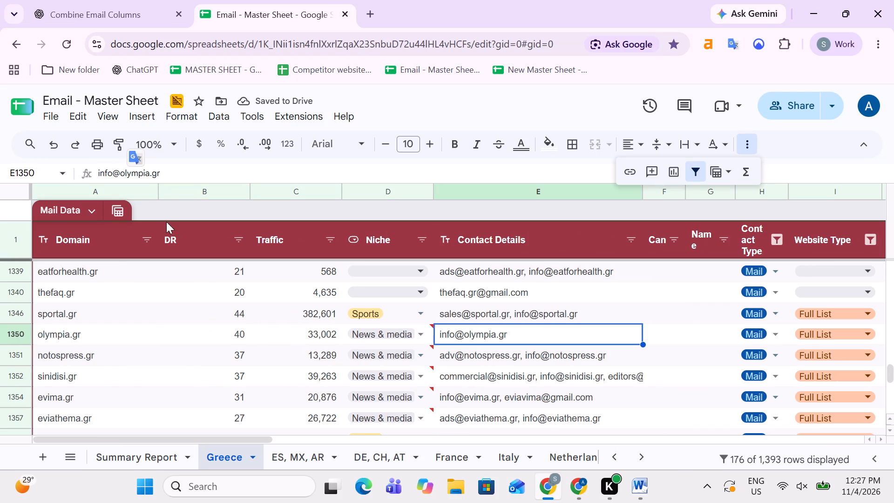
pyautogui.tripleClick(137, 175)
pyautogui.hotkey('ctrl', 'c')
pyautogui.hotkey('ctrl', 'c')
pyautogui.hotkey('ctrl', 'c')
pyautogui.hotkey('ctrl', 'c')
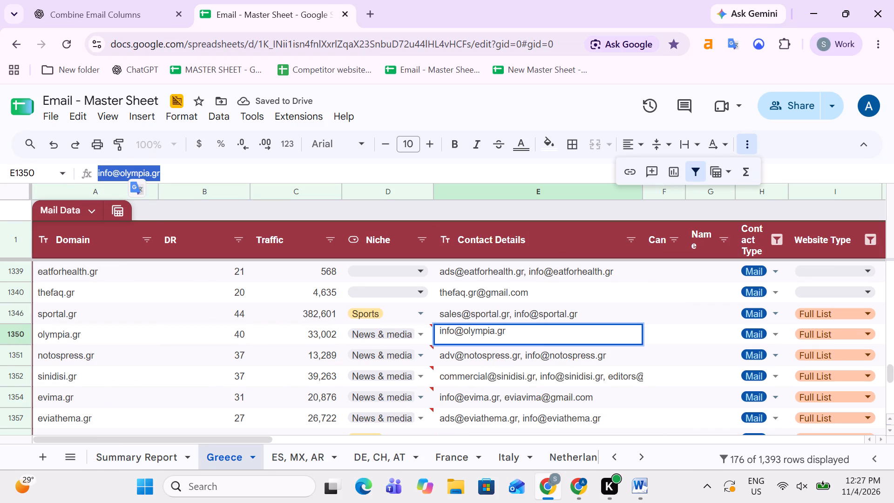
pyautogui.hotkey('alt', 'Tab')
pyautogui.click(86, 0)
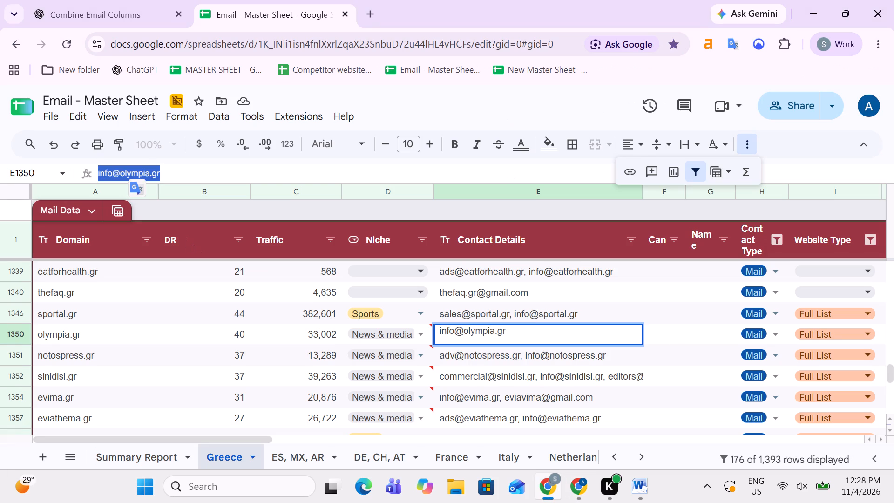
pyautogui.click(680, 342)
pyautogui.press('Left')
pyautogui.hotkey('alt', 'Tab')
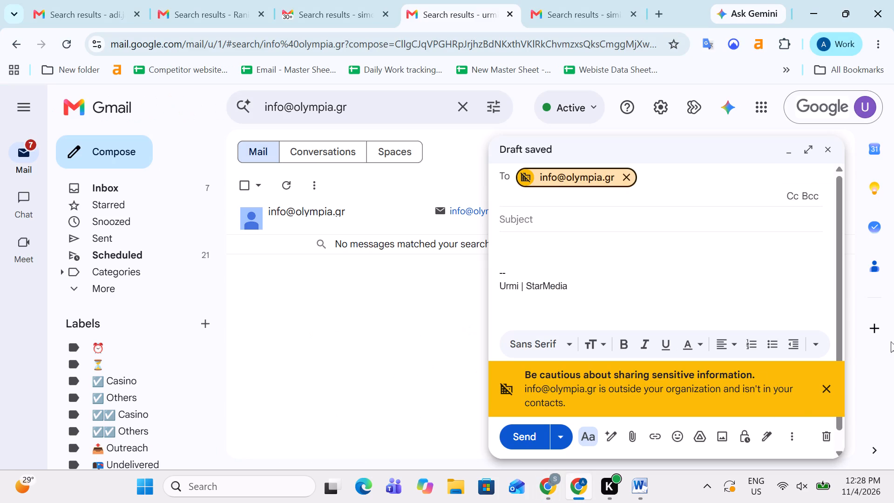
pyautogui.click(788, 434)
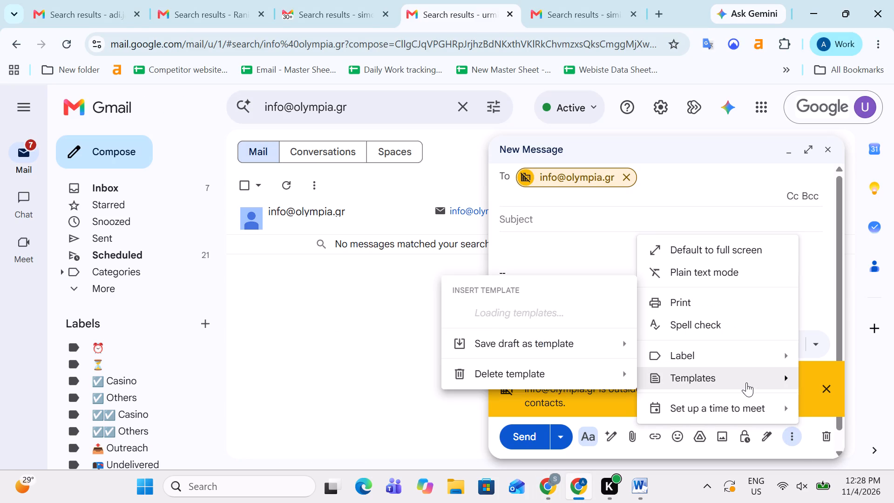
pyautogui.scroll(-1, 544, 310)
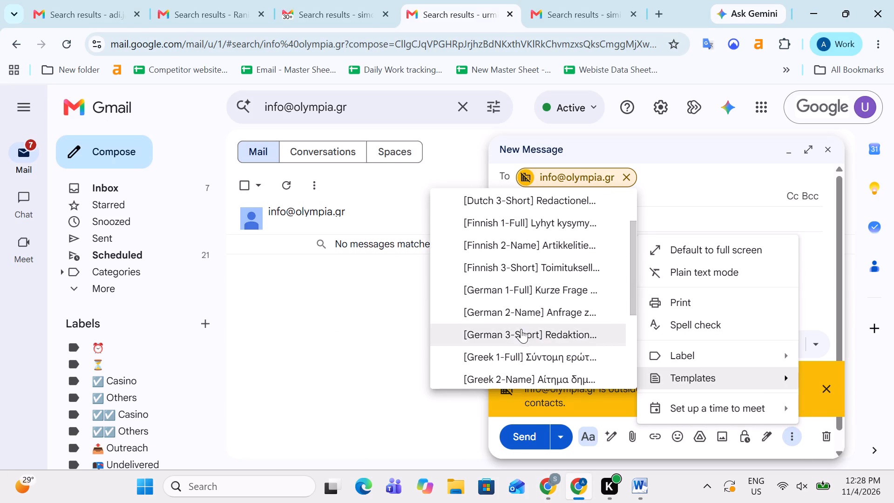
pyautogui.scroll(-1, 521, 329)
pyautogui.click(501, 304)
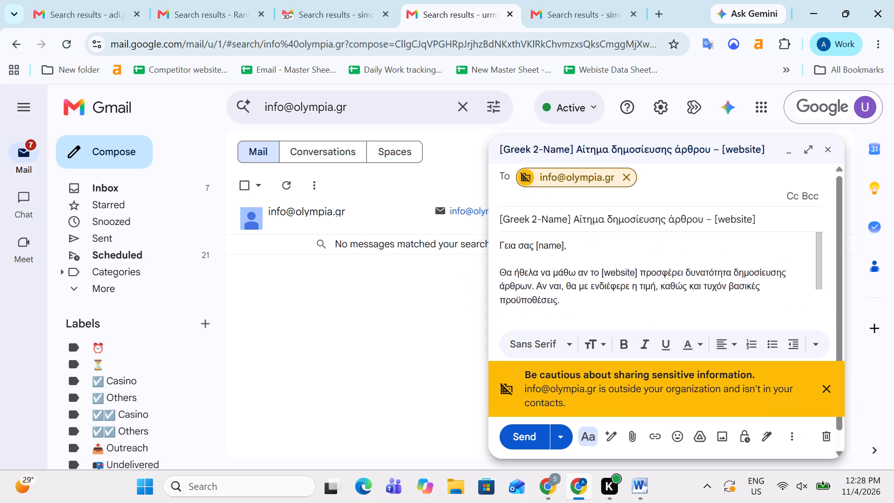
pyautogui.scroll(-3, 587, 259)
pyautogui.click(516, 280)
pyautogui.press('BackSpace')
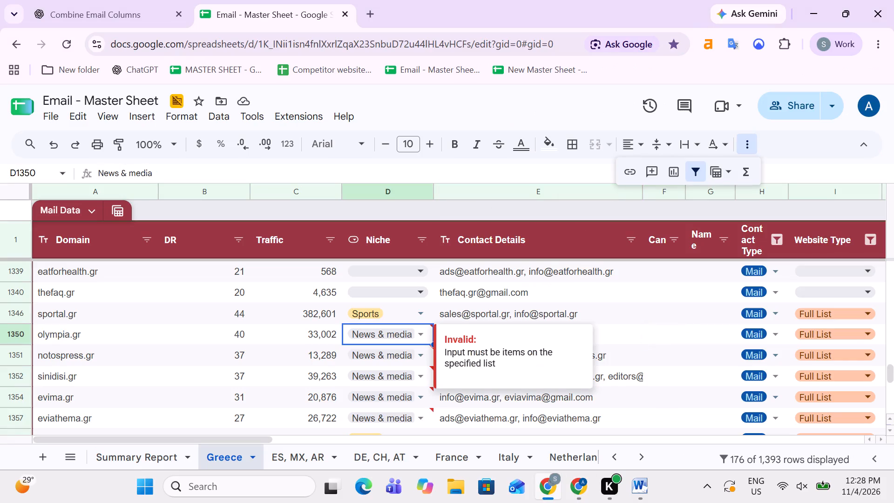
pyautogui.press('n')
pyautogui.press('Down')
pyautogui.press('Return')
pyautogui.press('Up')
pyautogui.press('Right')
pyautogui.press('Left')
pyautogui.press('Left')
pyautogui.press('Left')
pyautogui.press('Left')
pyautogui.press('Left')
pyautogui.press('Left')
pyautogui.press('Left')
pyautogui.press('Left')
pyautogui.press('Left')
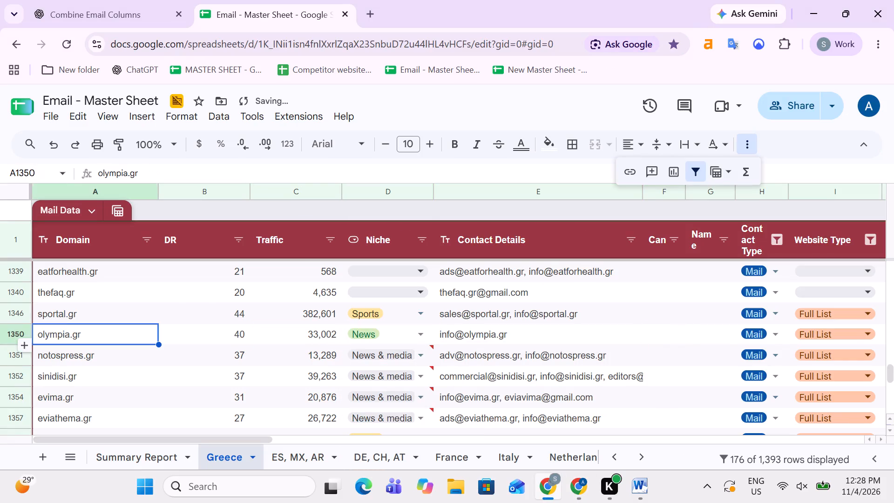
pyautogui.tripleClick(149, 165)
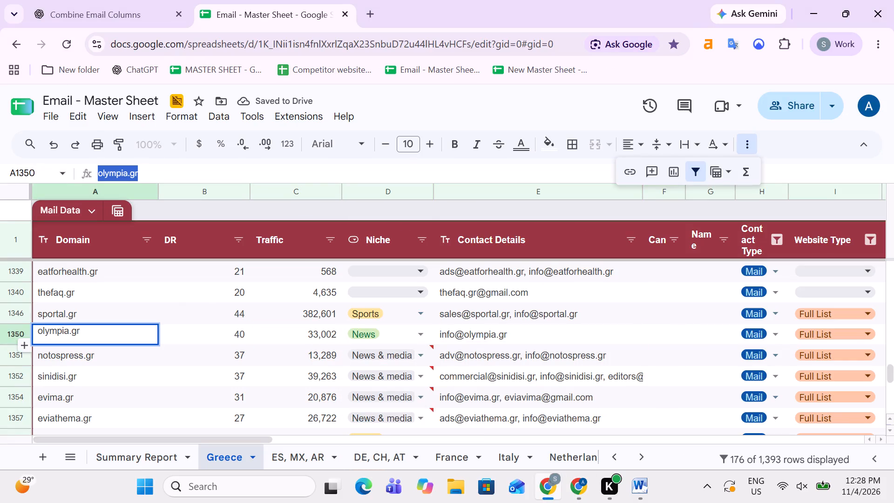
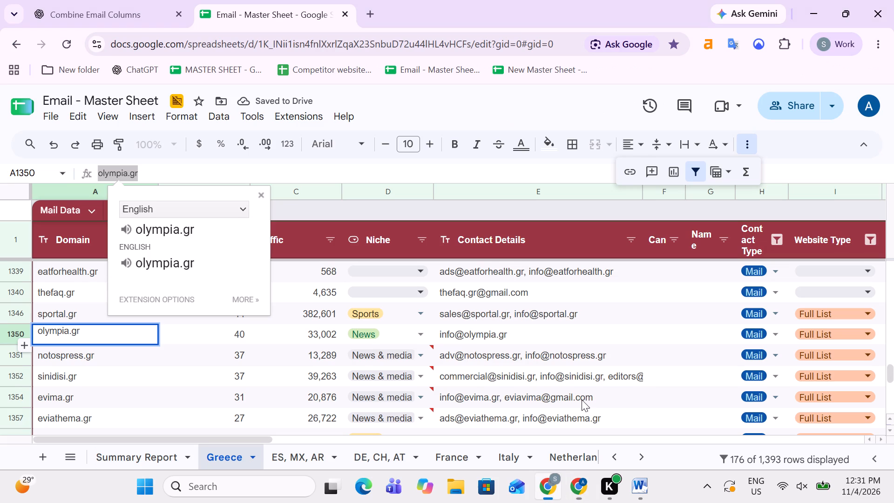
pyautogui.press('Tab')
pyautogui.press('Right')
pyautogui.press('Right')
pyautogui.press('Right')
pyautogui.press('Right')
pyautogui.press('Right')
pyautogui.press('Right')
pyautogui.press('Right')
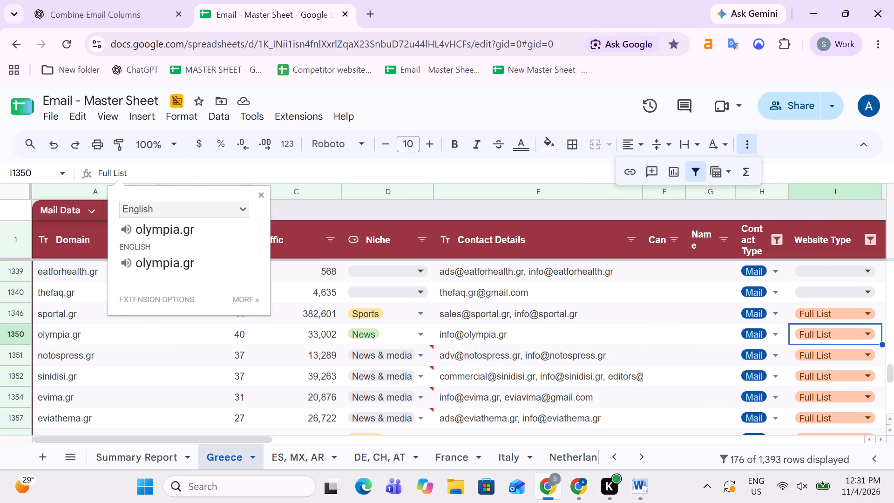
pyautogui.press('Right')
pyautogui.press('Right')
pyautogui.press('Right')
pyautogui.press('Left')
pyautogui.press('Left')
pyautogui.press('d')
pyautogui.press('Down')
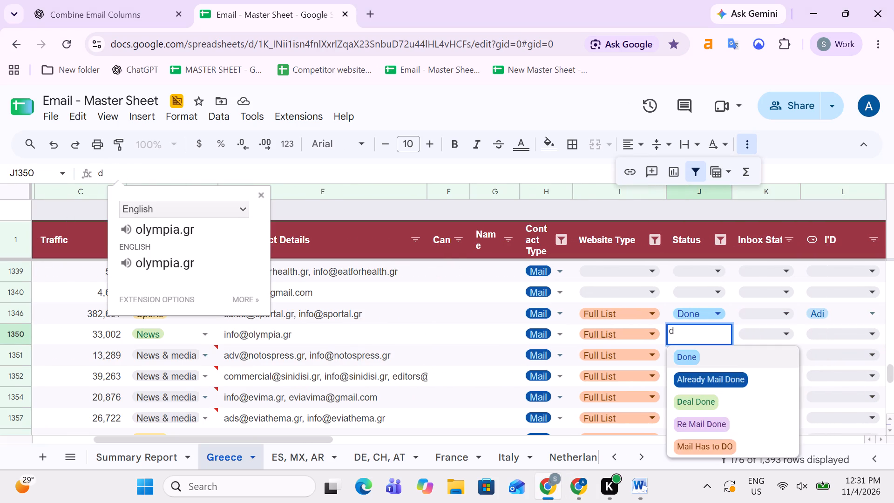
pyautogui.press('Return')
# Set the I'D of the olympia.gr row to Urmi.
pyautogui.press('Up')
pyautogui.press('Right')
pyautogui.press('Right')
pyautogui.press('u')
pyautogui.press('Down')
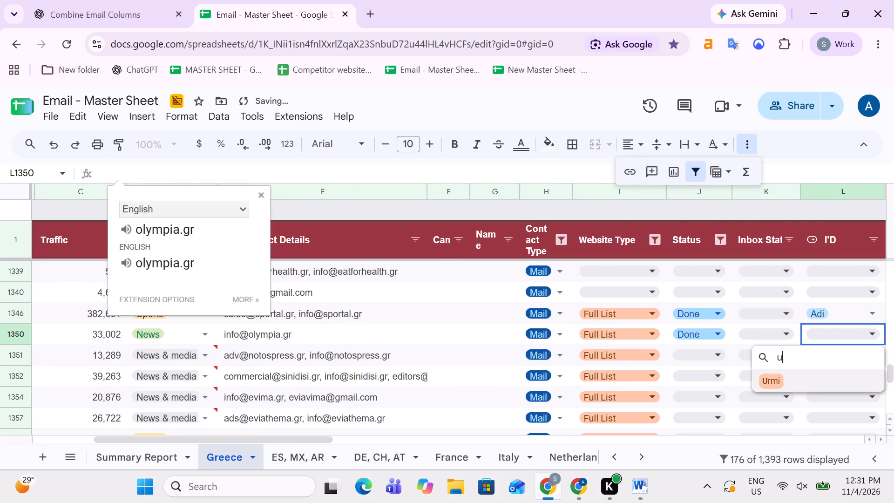
pyautogui.press('Return')
# Set the Niche of notospress.gr in row 1351 to News.
pyautogui.press('Left')
pyautogui.press('Left')
pyautogui.press('Left')
pyautogui.press('Left')
pyautogui.press('Left')
pyautogui.press('Left')
pyautogui.press('Left')
pyautogui.press('Left')
pyautogui.press('Left')
pyautogui.press('Left')
pyautogui.press('Left')
pyautogui.press('Left')
pyautogui.press('Left')
pyautogui.press('Left')
pyautogui.press('Left')
pyautogui.press('Left')
pyautogui.press('Left')
pyautogui.press('Left')
pyautogui.press('Left')
pyautogui.press('Left')
pyautogui.press('Right')
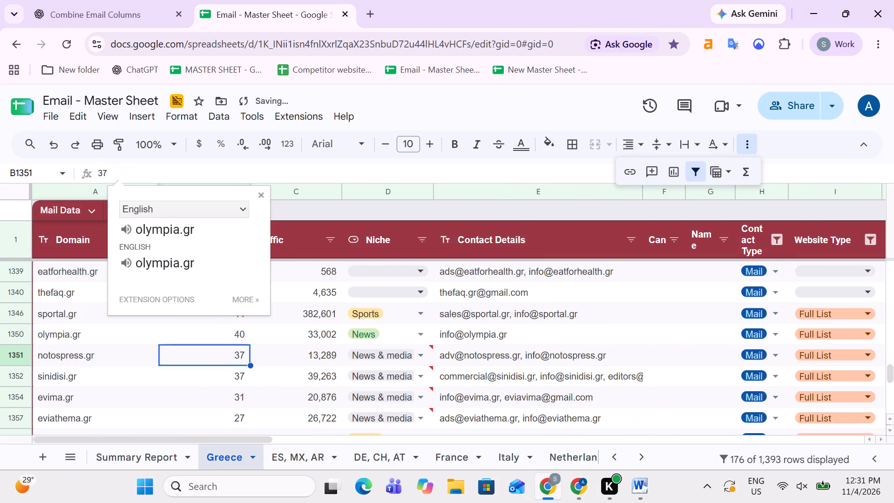
pyautogui.press('Right')
pyautogui.press('Right')
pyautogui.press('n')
pyautogui.press('Down')
pyautogui.press('Return')
pyautogui.press('Up')
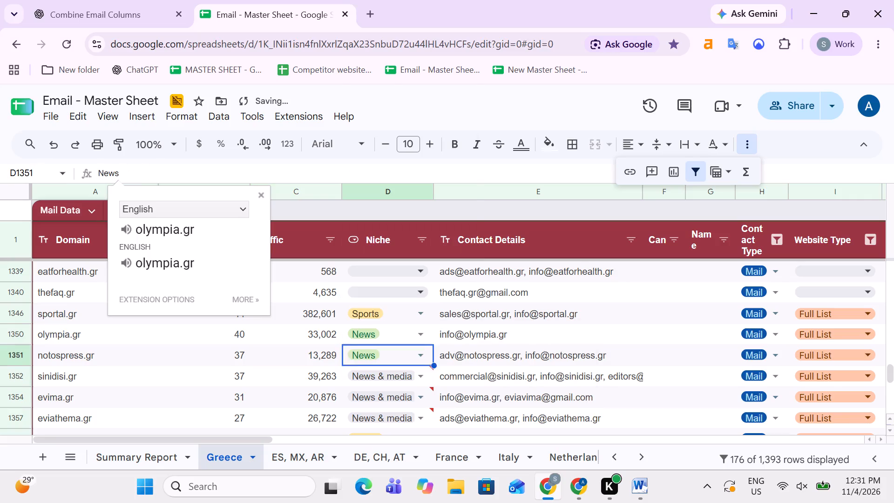
# Close the translation popup and copy only the first contact address from the notospress.gr row's Contact Details.
pyautogui.press('Right')
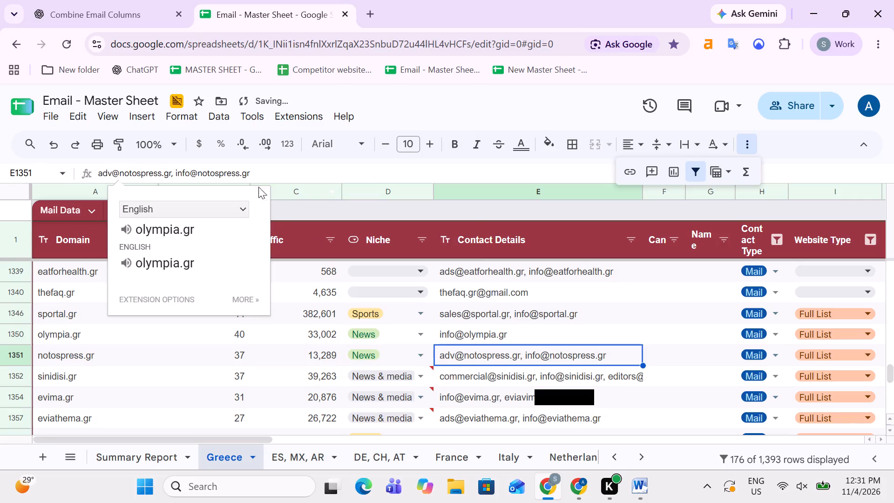
pyautogui.click(261, 197)
pyautogui.press('Right')
pyautogui.press('Left')
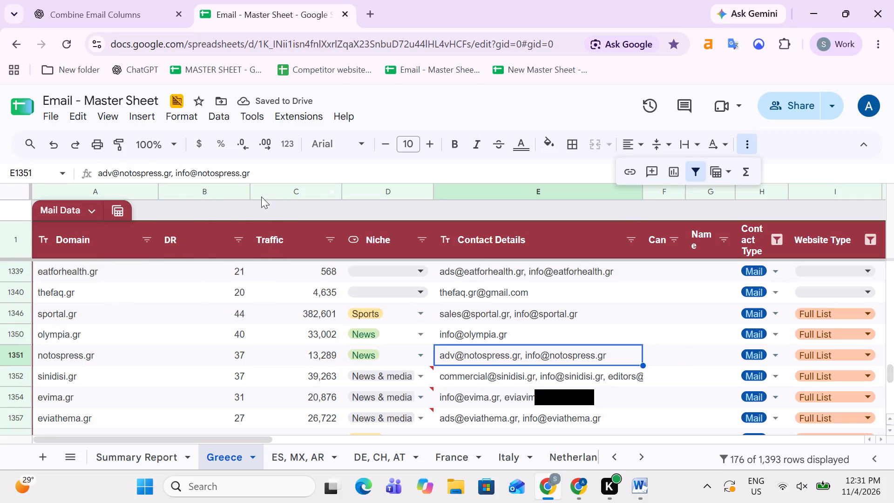
pyautogui.click(166, 177)
pyautogui.moveTo(167, 177); pyautogui.dragTo(158, 177)
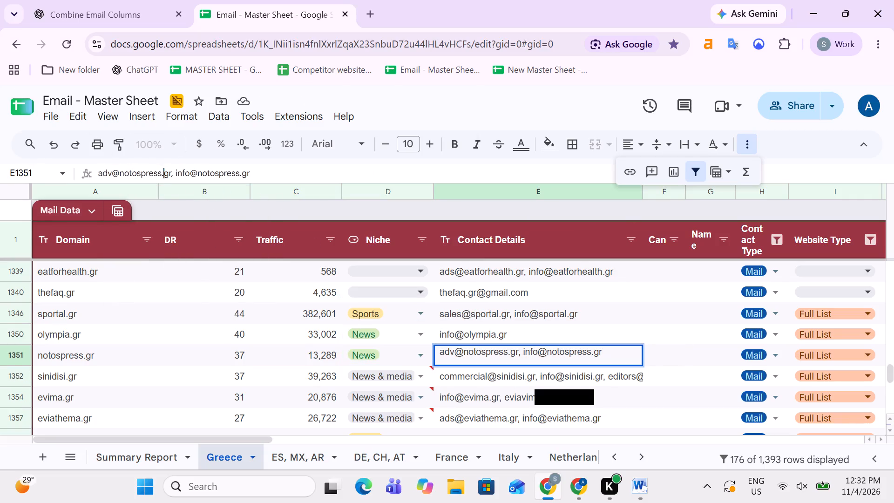
pyautogui.moveTo(158, 177); pyautogui.dragTo(111, 175)
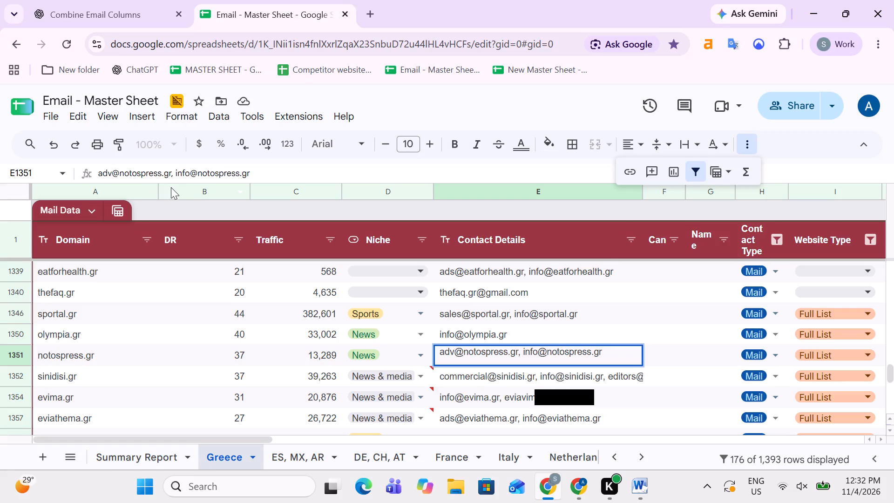
pyautogui.click(659, 349)
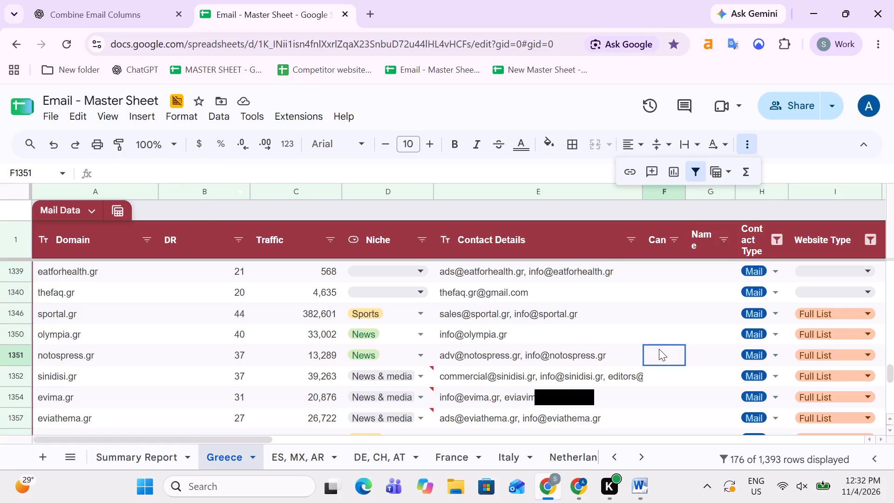
pyautogui.press('Left')
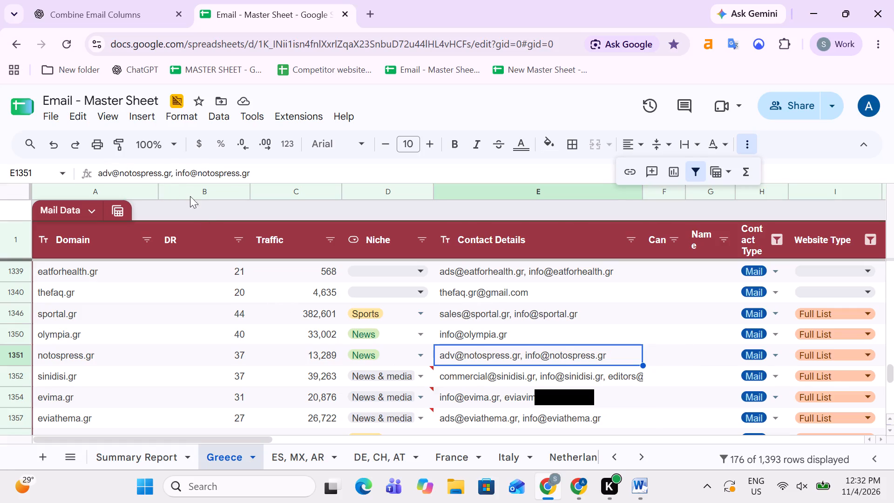
pyautogui.click(166, 173)
pyautogui.moveTo(166, 173); pyautogui.dragTo(102, 171)
pyautogui.hotkey('ctrl', 'c')
pyautogui.hotkey('ctrl', 'c')
pyautogui.hotkey('ctrl', 'c')
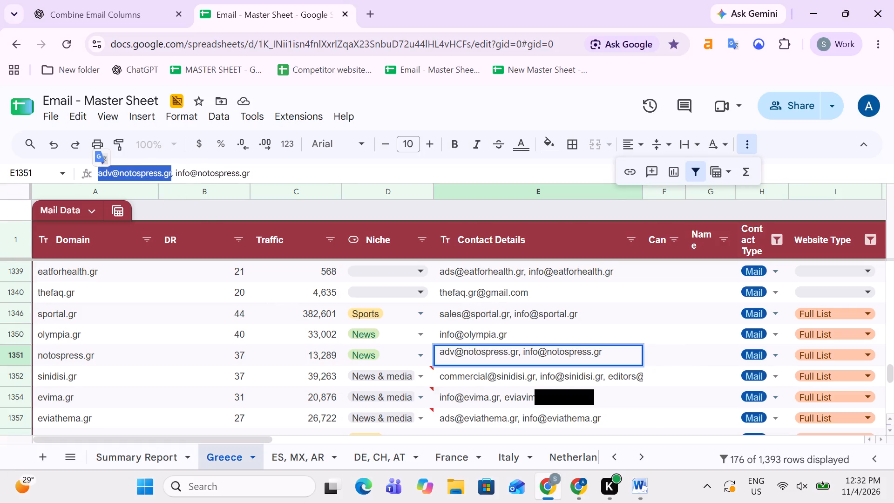
pyautogui.hotkey('ctrl', 'c')
pyautogui.hotkey('ctrl', 'c')
pyautogui.hotkey('ctrl', 'c')
pyautogui.hotkey('alt', 'Tab')
pyautogui.click(71, 0)
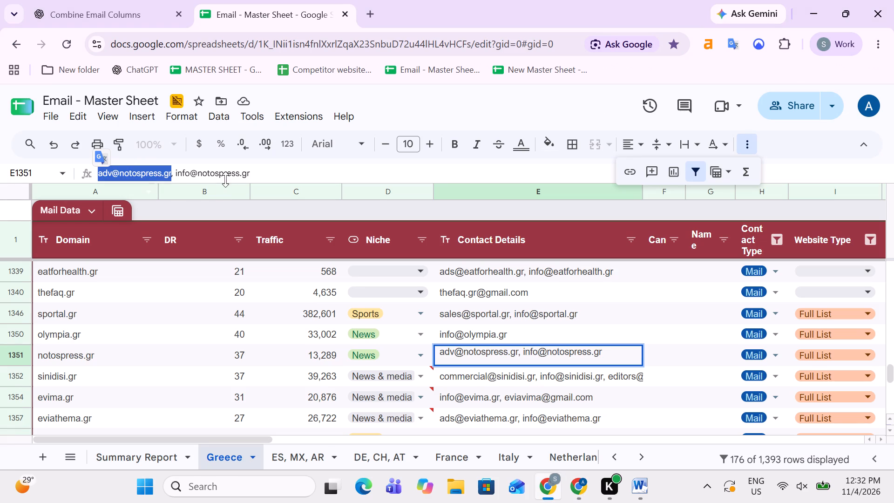
pyautogui.click(246, 178)
pyautogui.moveTo(246, 178); pyautogui.dragTo(181, 177)
pyautogui.hotkey('ctrl', 'c')
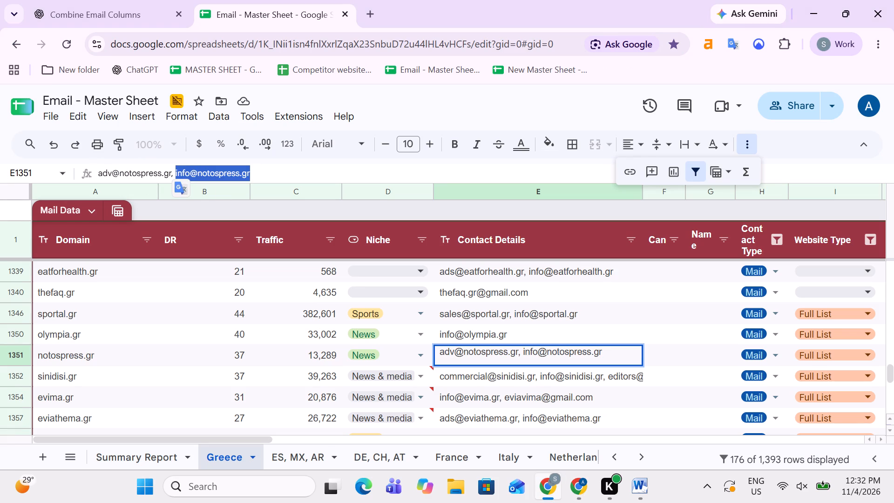
pyautogui.hotkey('ctrl', 'c')
pyautogui.hotkey('ctrl', 'c')
pyautogui.hotkey('ctrl', 'c')
pyautogui.hotkey('ctrl', 'c')
pyautogui.hotkey('alt', 'Tab')
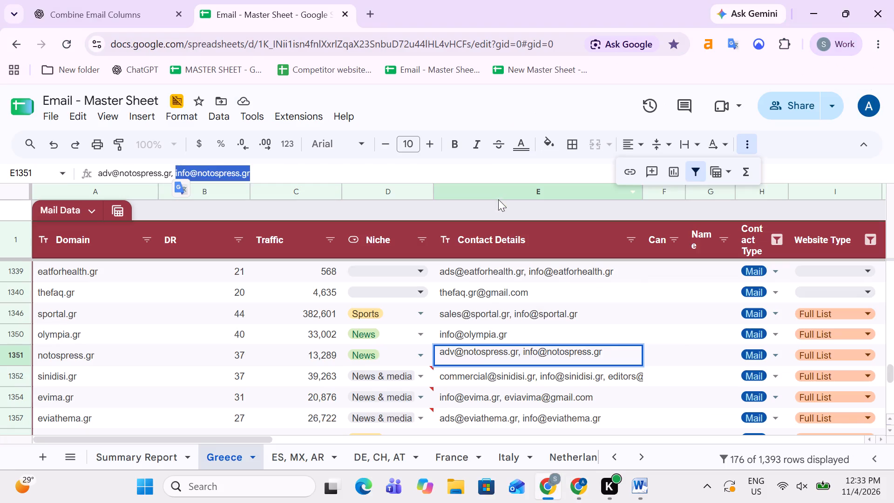
pyautogui.press('Tab')
pyautogui.press('Left')
pyautogui.press('Left')
pyautogui.press('Left')
pyautogui.press('Left')
pyautogui.press('Left')
pyautogui.press('Left')
pyautogui.press('Left')
pyautogui.press('Left')
pyautogui.press('Left')
pyautogui.press('Left')
pyautogui.press('Left')
pyautogui.press('Left')
pyautogui.press('Left')
pyautogui.press('Left')
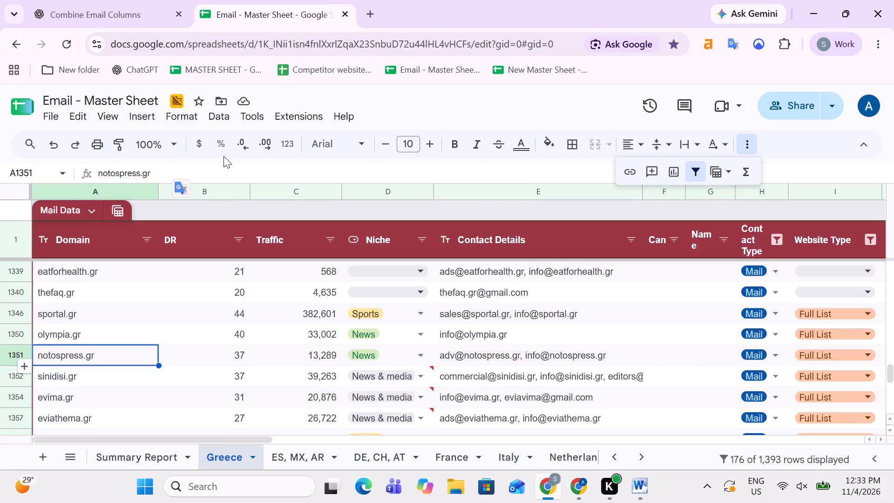
pyautogui.tripleClick(180, 172)
pyautogui.hotkey('ctrl', 'c')
pyautogui.hotkey('ctrl', 'c')
pyautogui.hotkey('ctrl', 'c')
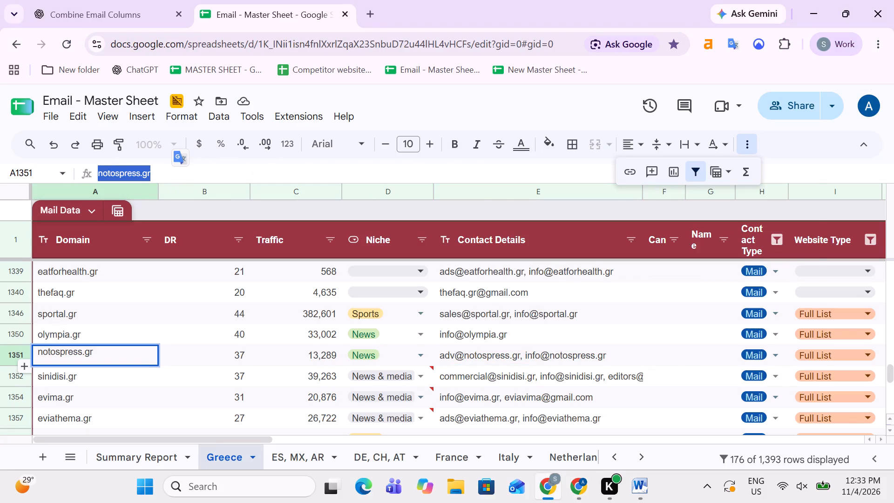
pyautogui.hotkey('alt', 'Tab')
pyautogui.click(97, 0)
pyautogui.click(455, 104)
pyautogui.hotkey('ctrl', 'v')
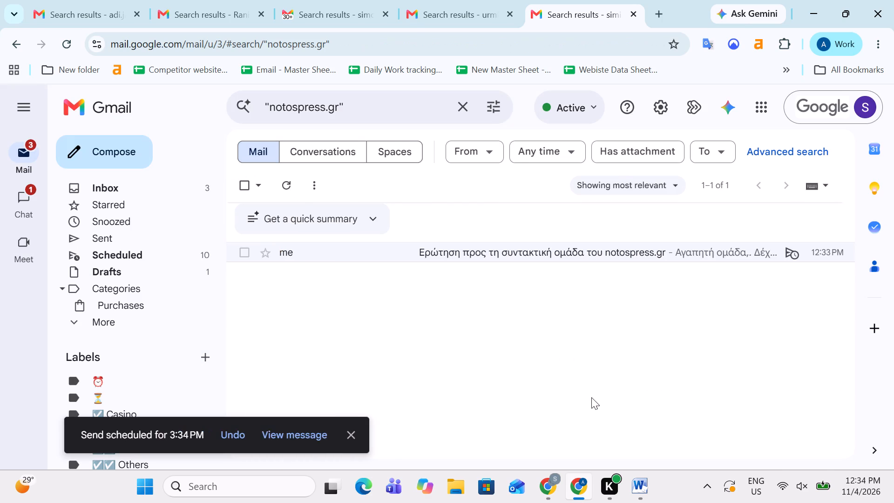
pyautogui.press('Tab')
pyautogui.press('Right')
pyautogui.press('Right')
pyautogui.press('Right')
pyautogui.press('Right')
pyautogui.press('Right')
pyautogui.press('Right')
pyautogui.press('Right')
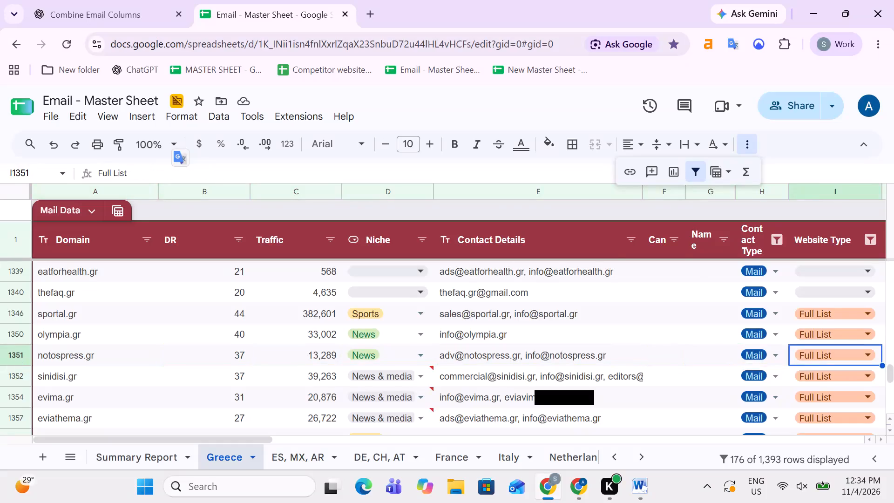
pyautogui.press('Right')
pyautogui.press('Right')
pyautogui.press('Right')
pyautogui.press('Left')
pyautogui.press('Left')
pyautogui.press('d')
pyautogui.press('Down')
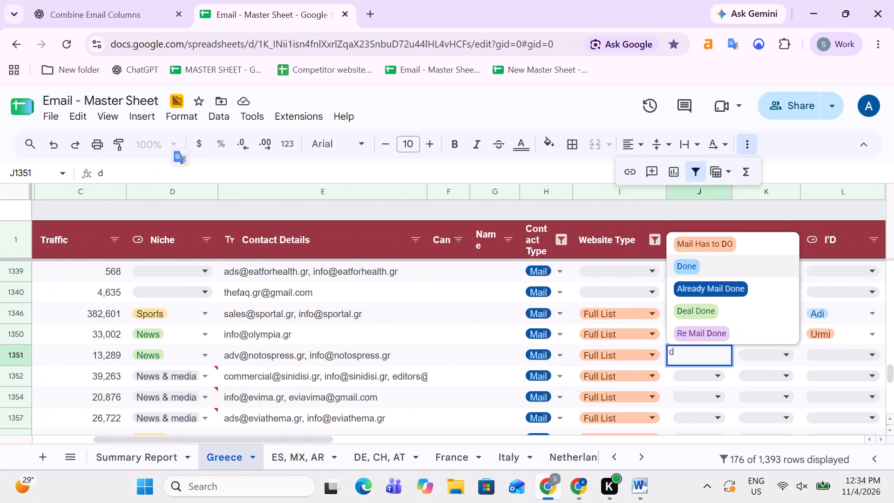
pyautogui.press('Return')
# Set the sender I'D for notospress.gr to Simi.
pyautogui.press('Up')
pyautogui.press('Right')
pyautogui.press('Right')
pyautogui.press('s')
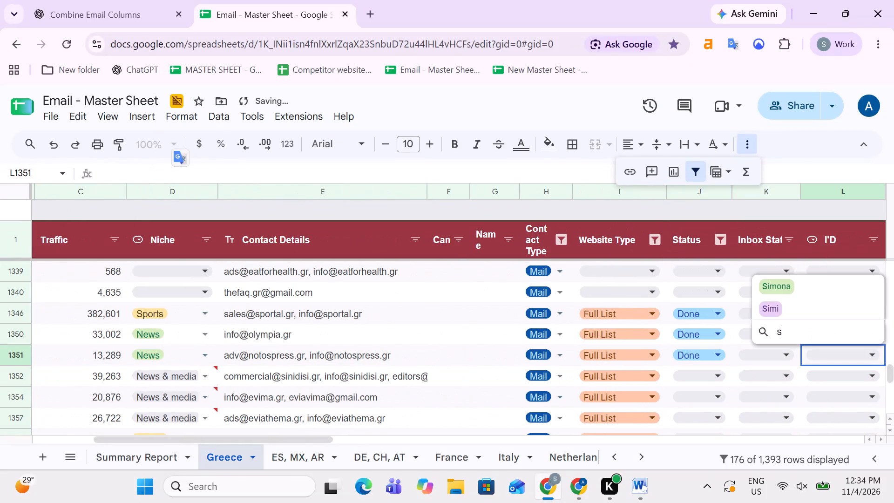
pyautogui.press('Down')
pyautogui.press('Return')
pyautogui.press('Up')
pyautogui.press('Right')
pyautogui.press('Right')
pyautogui.press('Left')
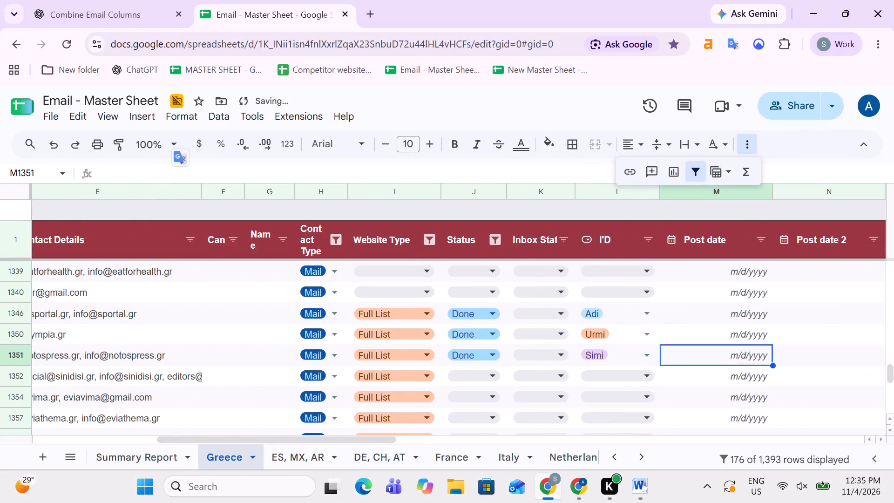
# Change the Niche of the sinidisi.gr row from News & media to News.
pyautogui.press('Left')
pyautogui.press('Left')
pyautogui.press('Left')
pyautogui.press('Left')
pyautogui.press('Left')
pyautogui.press('Left')
pyautogui.press('Left')
pyautogui.press('Left')
pyautogui.press('Left')
pyautogui.press('Left')
pyautogui.press('Left')
pyautogui.press('Left')
pyautogui.press('Left')
pyautogui.press('Left')
pyautogui.press('Left')
pyautogui.press('Left')
pyautogui.press('Left')
pyautogui.press('Left')
pyautogui.press('Left')
pyautogui.press('Left')
pyautogui.press('Left')
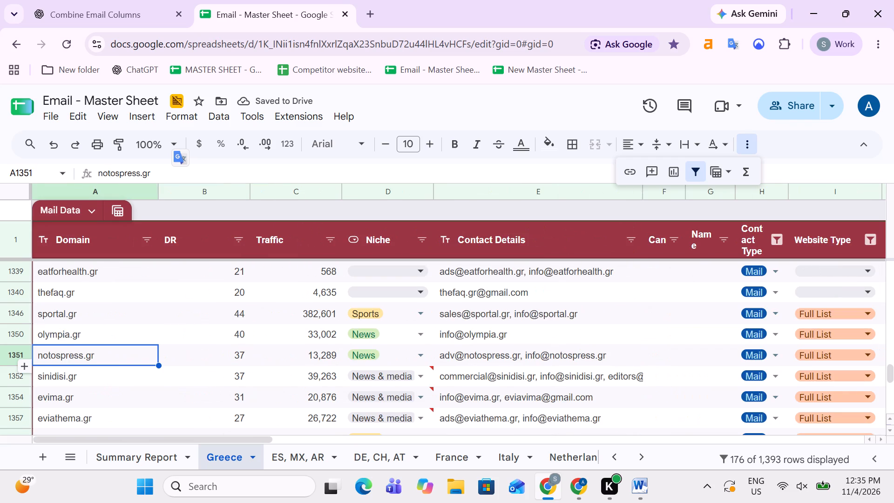
pyautogui.press('Down')
pyautogui.press('Right')
pyautogui.press('Right')
pyautogui.press('Right')
pyautogui.press('Right')
pyautogui.press('Right')
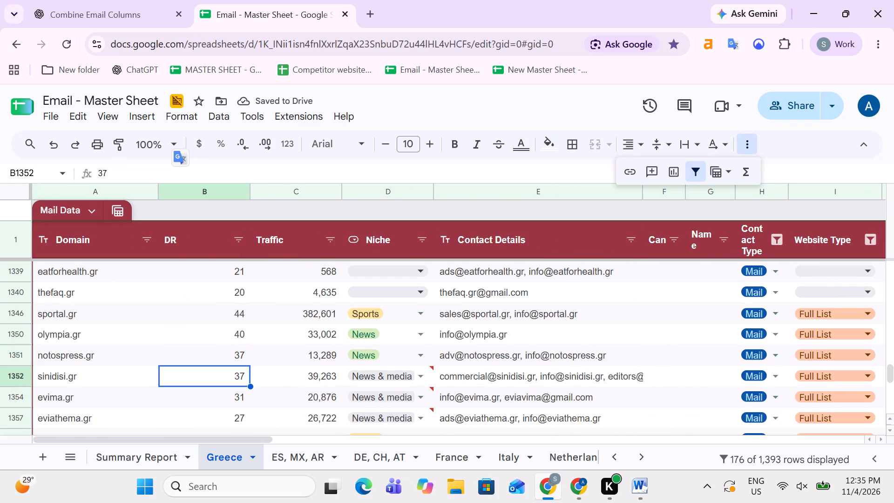
pyautogui.press('Left')
pyautogui.press('Left')
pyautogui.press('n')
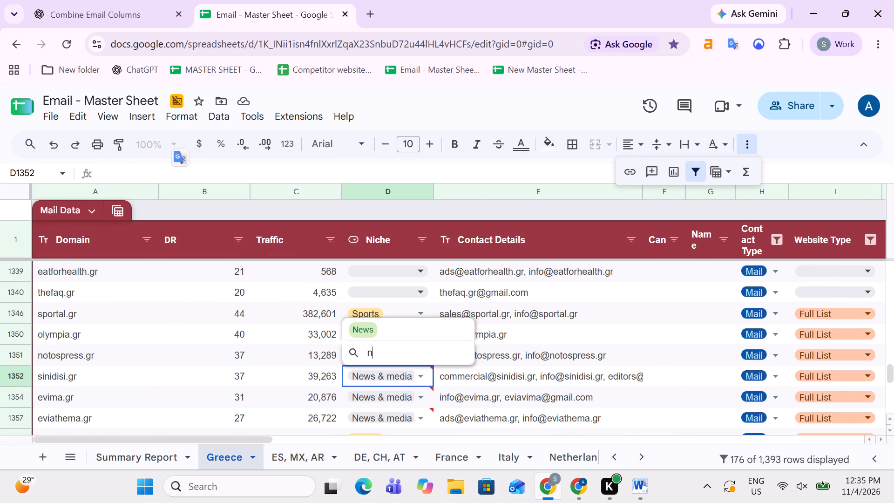
pyautogui.press('Down')
pyautogui.press('Return')
pyautogui.press('Up')
pyautogui.press('Right')
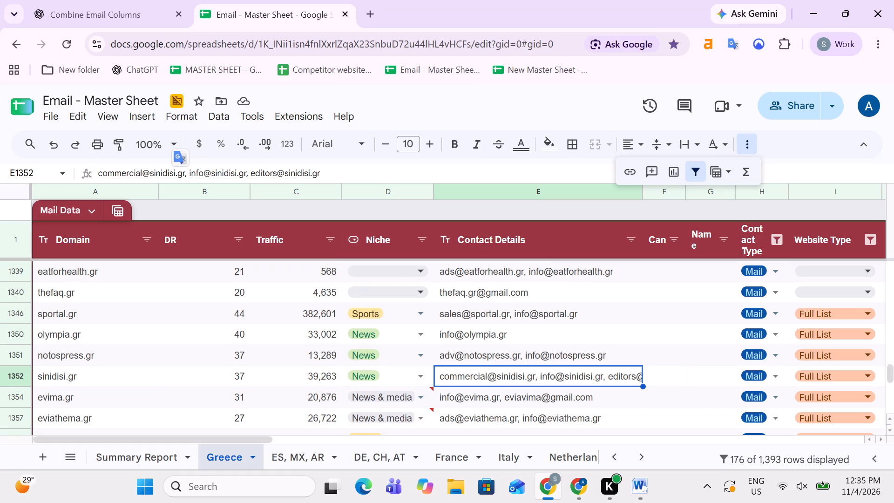
pyautogui.press('Left')
pyautogui.press('Right')
pyautogui.press('Right')
pyautogui.press('Left')
pyautogui.click(180, 170)
pyautogui.moveTo(180, 170); pyautogui.dragTo(112, 174)
pyautogui.hotkey('ctrl', 'c')
pyautogui.hotkey('ctrl', 'c')
pyautogui.hotkey('ctrl', 'c')
pyautogui.hotkey('ctrl', 'c')
pyautogui.hotkey('alt', 'Tab')
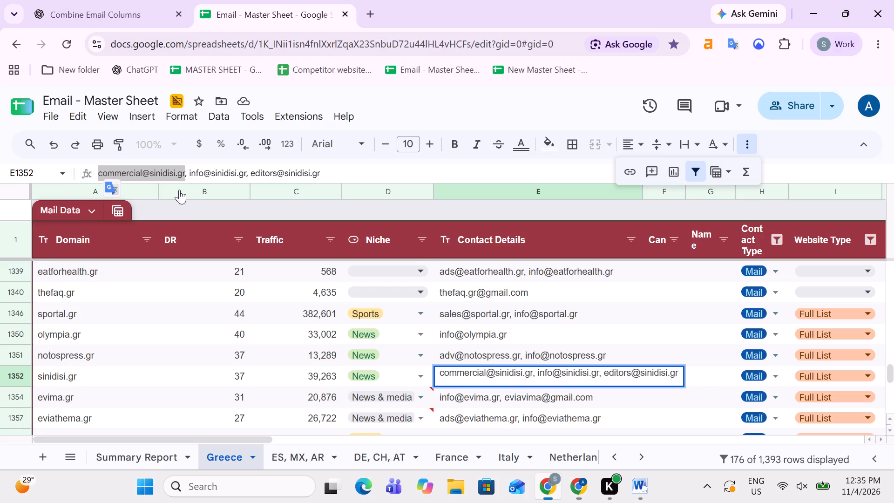
pyautogui.click(241, 175)
pyautogui.moveTo(241, 175); pyautogui.dragTo(184, 174)
pyautogui.click(243, 173)
pyautogui.moveTo(243, 173); pyautogui.dragTo(197, 167)
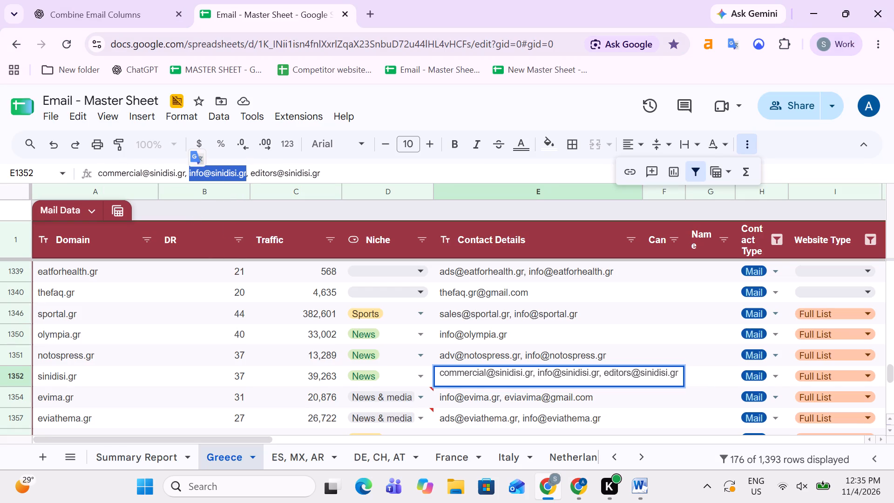
pyautogui.hotkey('ctrl', 'c')
pyautogui.hotkey('ctrl', 'c')
pyautogui.hotkey('ctrl', 'c')
pyautogui.hotkey('ctrl', 'c')
pyautogui.hotkey('alt', 'Tab')
pyautogui.click(124, 0)
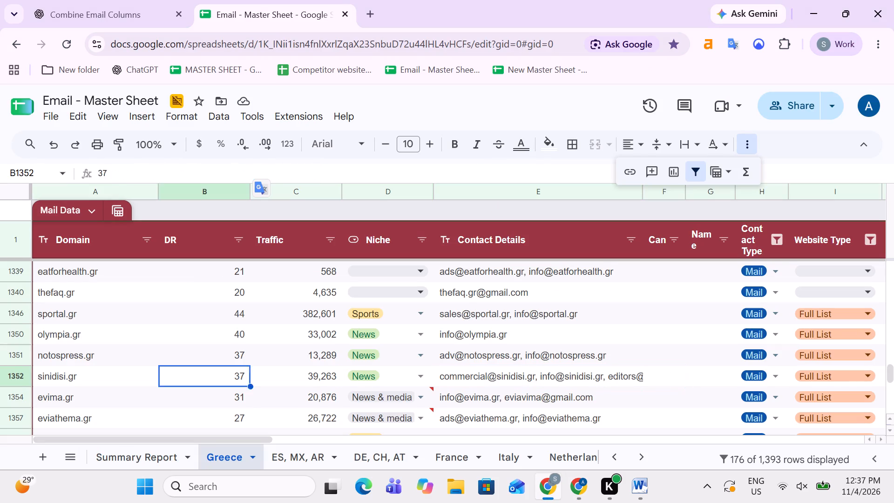
pyautogui.doubleClick(188, 163)
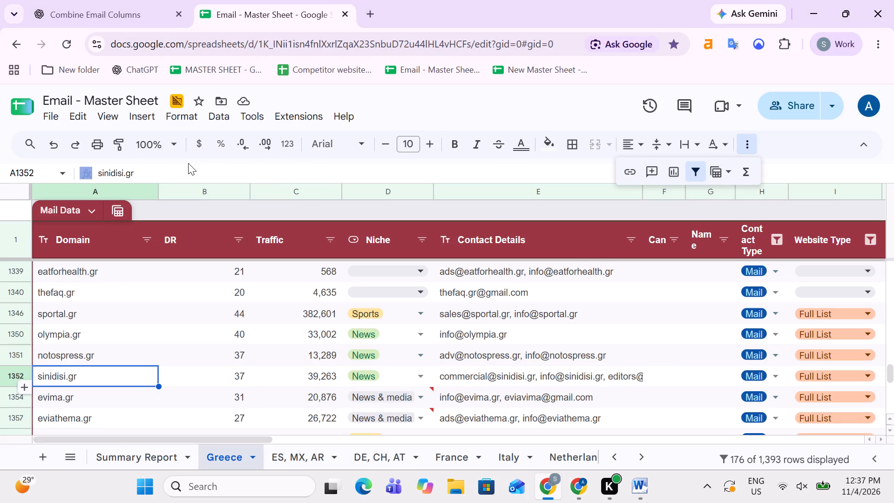
pyautogui.tripleClick(188, 170)
pyautogui.hotkey('ctrl', 'c')
pyautogui.hotkey('ctrl', 'c')
pyautogui.hotkey('ctrl', 'c')
pyautogui.hotkey('ctrl', 'c')
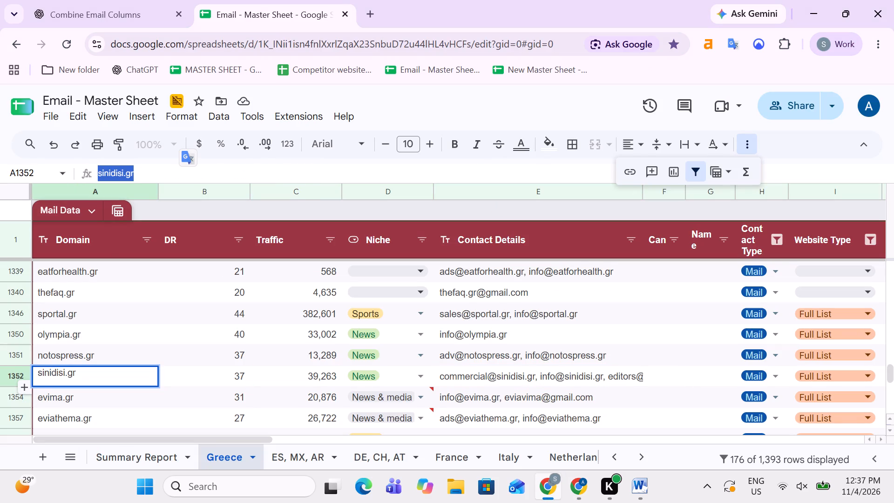
pyautogui.hotkey('alt', 'Tab')
pyautogui.click(43, 0)
pyautogui.click(464, 102)
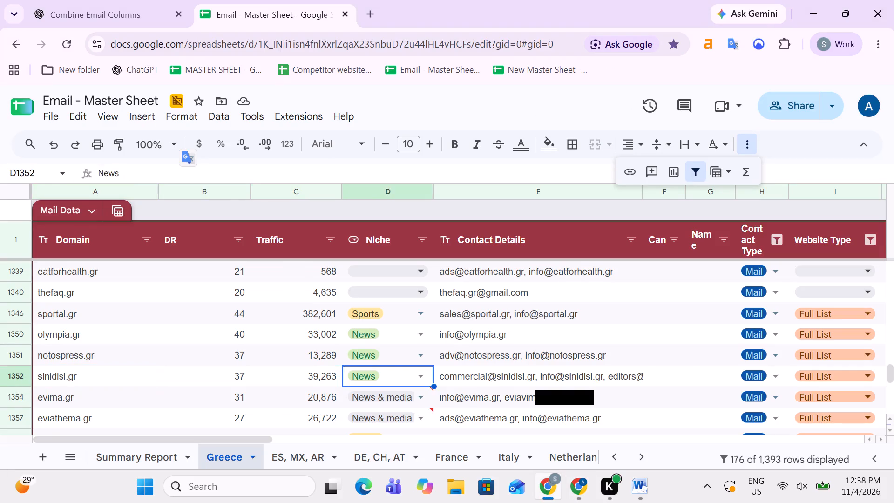
pyautogui.press('Right')
pyautogui.press('Right')
pyautogui.press('Right')
pyautogui.press('Right')
pyautogui.press('Right')
pyautogui.press('Right')
pyautogui.press('Right')
pyautogui.press('Right')
pyautogui.press('Left')
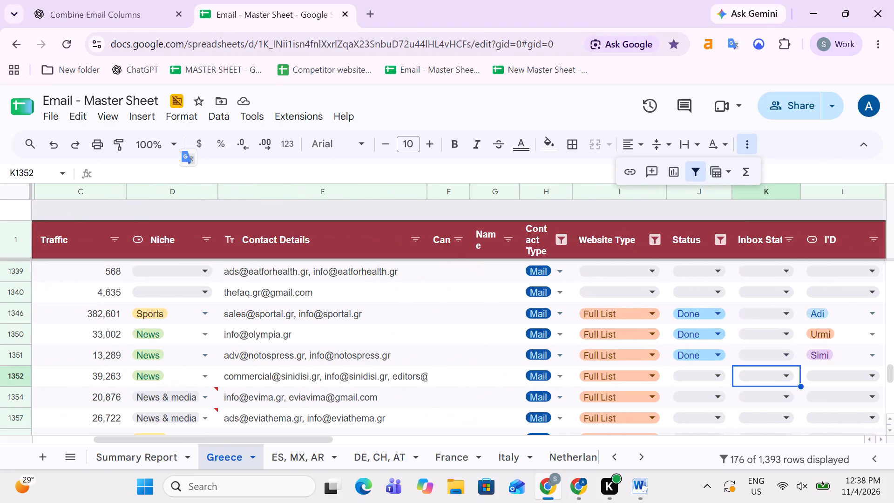
pyautogui.press('Left')
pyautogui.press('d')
pyautogui.press('Down')
pyautogui.press('Return')
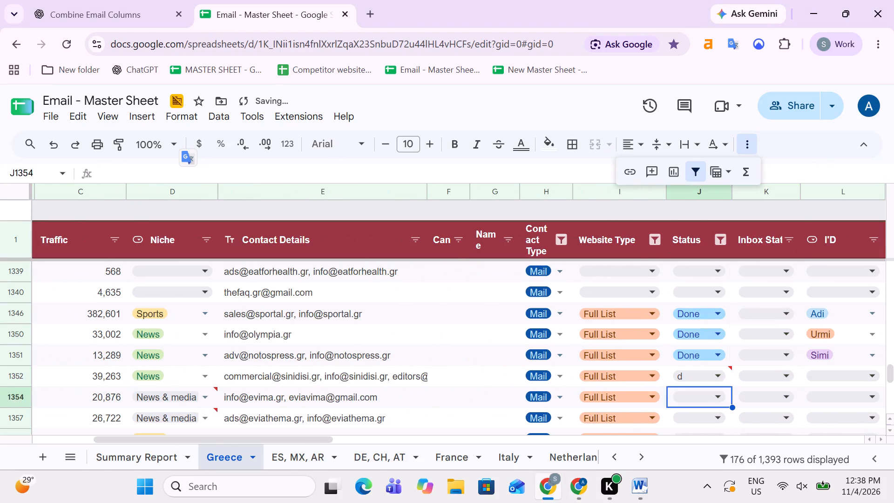
pyautogui.press('Up')
pyautogui.press('Right')
pyautogui.press('Left')
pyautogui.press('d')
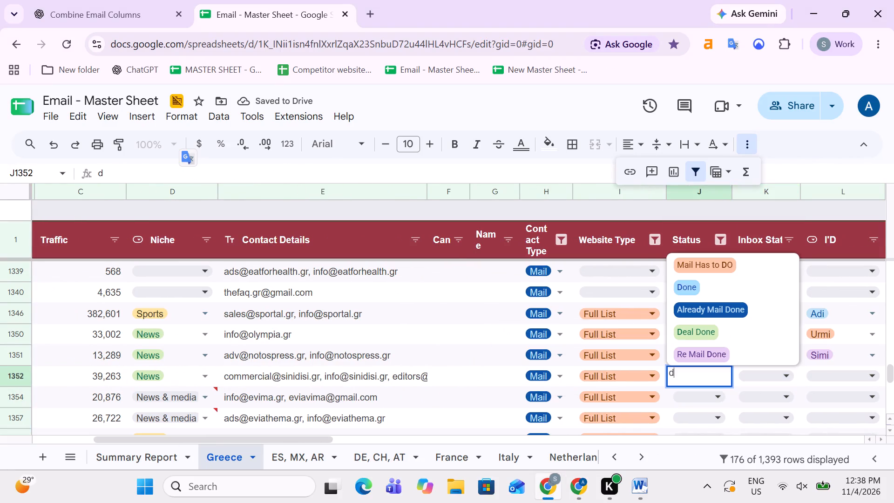
pyautogui.press('Down')
pyautogui.press('Return')
# Set the I'D of the sinidisi.gr row to Rania.
pyautogui.press('Up')
pyautogui.press('Right')
pyautogui.press('Right')
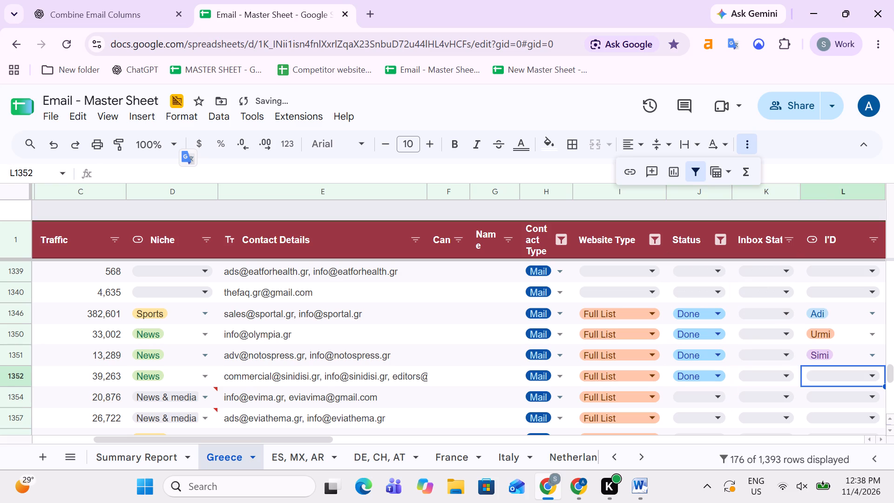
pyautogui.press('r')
pyautogui.press('Down')
pyautogui.press('Return')
pyautogui.press('Right')
pyautogui.press('Left')
pyautogui.press('Left')
pyautogui.press('Left')
pyautogui.press('Left')
pyautogui.press('Left')
pyautogui.press('Left')
pyautogui.press('Left')
pyautogui.press('Left')
pyautogui.press('Left')
pyautogui.press('Left')
pyautogui.press('Left')
pyautogui.press('Left')
pyautogui.press('Left')
pyautogui.press('Left')
pyautogui.press('Left')
pyautogui.press('Left')
pyautogui.press('Left')
pyautogui.press('Left')
pyautogui.press('Left')
pyautogui.press('Left')
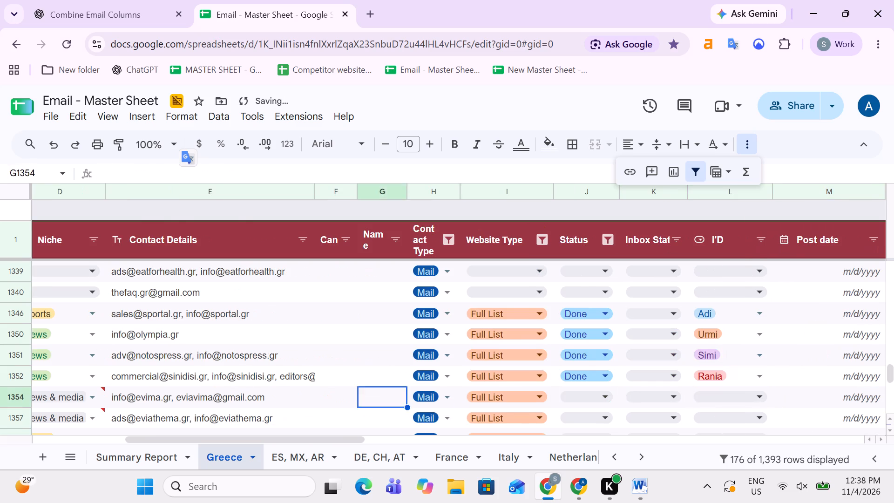
pyautogui.press('Right')
pyautogui.press('Right')
pyautogui.press('Right')
pyautogui.press('Right')
pyautogui.press('Left')
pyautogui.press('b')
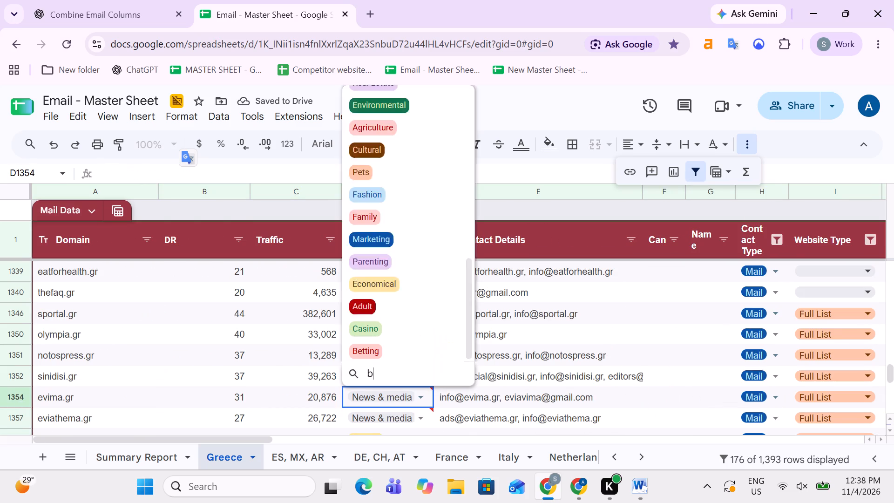
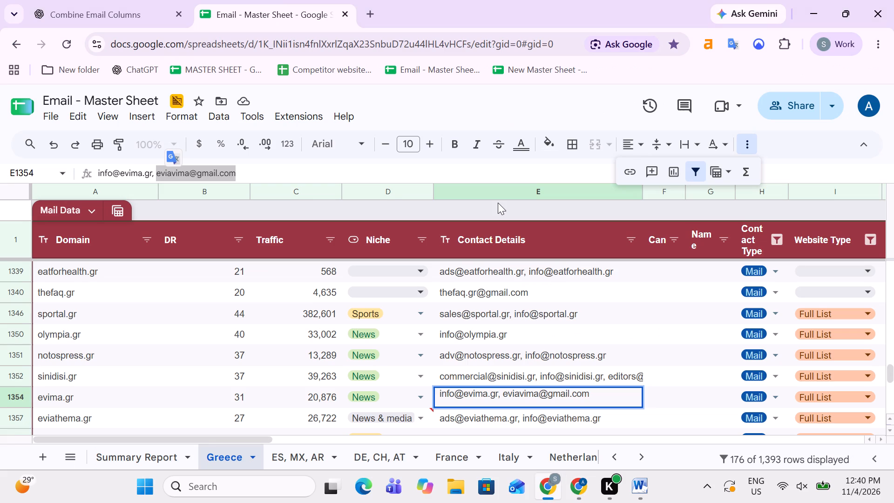
pyautogui.press('Tab')
pyautogui.press('Left')
pyautogui.press('Left')
pyautogui.press('Left')
pyautogui.press('Left')
pyautogui.press('Left')
pyautogui.press('Left')
pyautogui.press('Left')
pyautogui.press('Left')
pyautogui.press('Left')
pyautogui.press('Left')
pyautogui.press('Left')
pyautogui.press('Left')
pyautogui.press('Left')
pyautogui.press('Left')
pyautogui.press('Left')
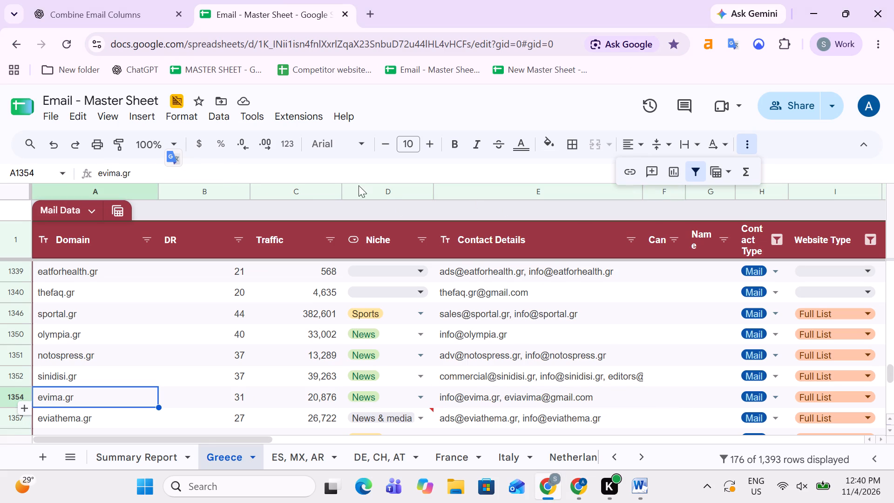
pyautogui.tripleClick(162, 177)
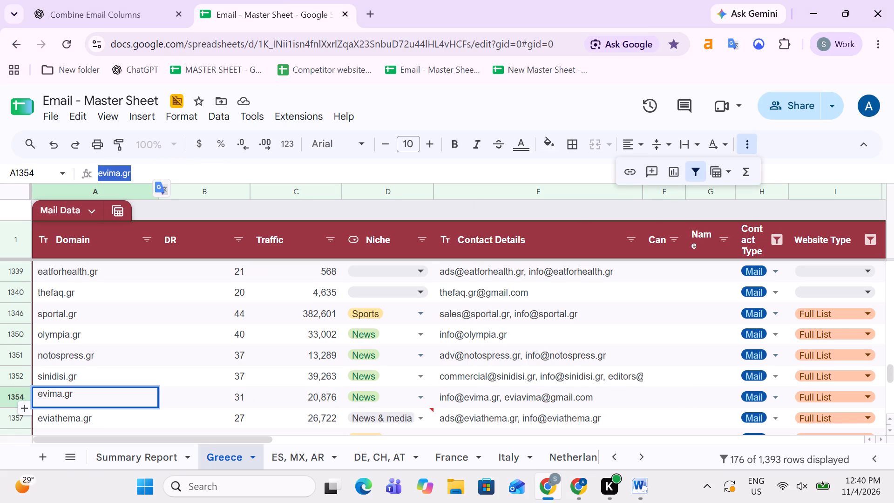
pyautogui.hotkey('ctrl', 'c')
pyautogui.hotkey('ctrl', 'c')
pyautogui.hotkey('ctrl', 'c')
pyautogui.hotkey('ctrl', 'c')
pyautogui.hotkey('alt', 'Tab')
pyautogui.click(38, 0)
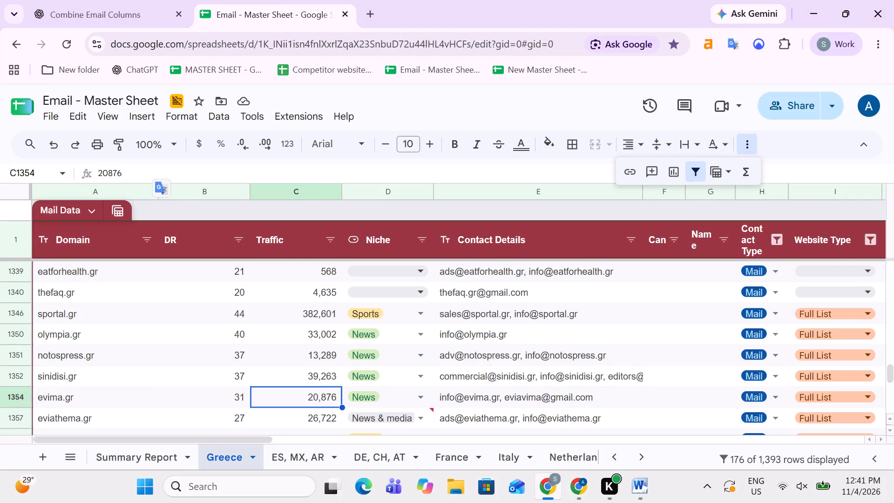
pyautogui.press('Right')
pyautogui.press('Right')
pyautogui.press('Right')
pyautogui.press('Right')
pyautogui.press('Right')
pyautogui.press('Right')
pyautogui.press('Right')
pyautogui.press('Right')
pyautogui.press('Left')
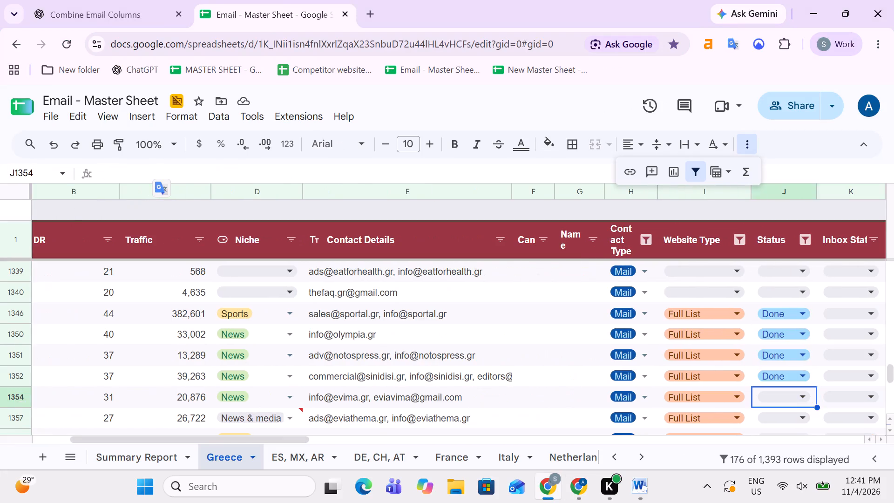
pyautogui.press('Left')
pyautogui.press('Right')
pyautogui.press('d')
pyautogui.press('Down')
pyautogui.press('Return')
pyautogui.press('Up')
pyautogui.press('Right')
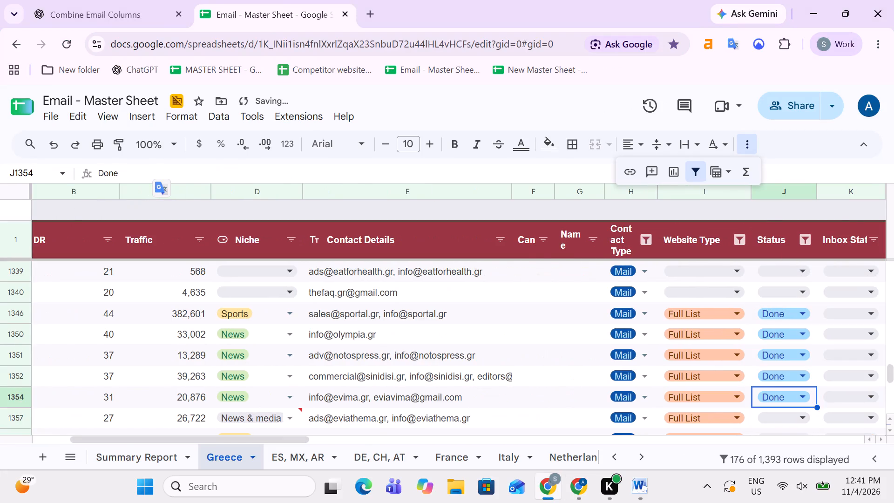
# Set the I'D of the evima.gr row in the Greece sheet to Simona.
pyautogui.press('Right')
pyautogui.press('Right')
pyautogui.press('Left')
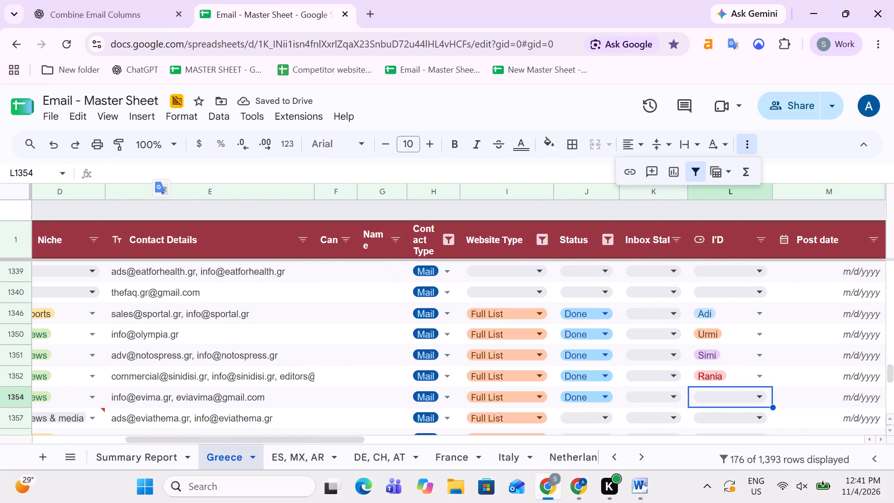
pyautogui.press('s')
pyautogui.press('Up')
pyautogui.press('Up')
pyautogui.press('Up')
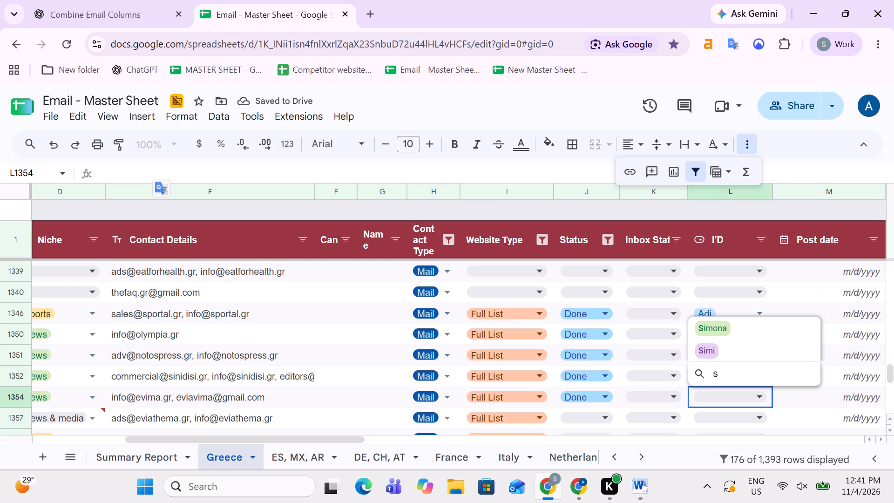
pyautogui.press('Up')
pyautogui.press('Return')
# Enter the current date, 11/4/2026, as the Post date of the sportal.gr row.
pyautogui.press('Up')
pyautogui.press('Right')
pyautogui.press('Right')
pyautogui.press('Left')
pyautogui.press('Up')
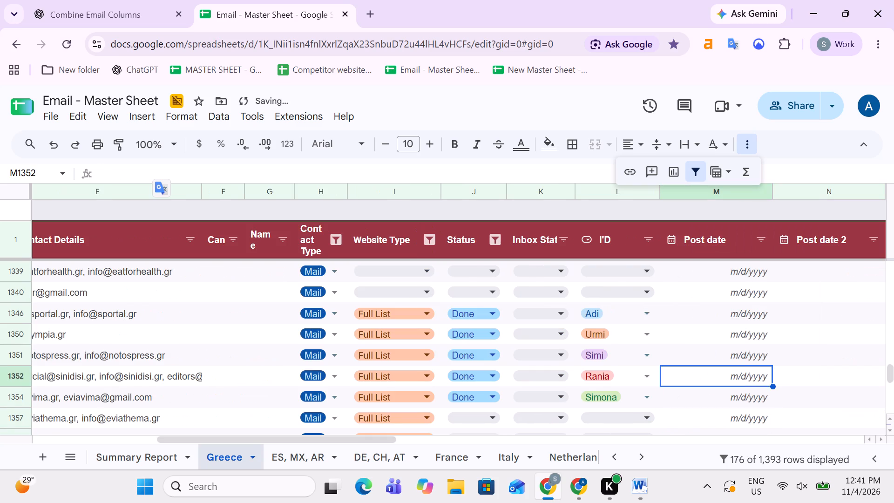
pyautogui.press('Up')
pyautogui.press('Up')
pyautogui.press('Up')
pyautogui.hotkey('ctrl', ';')
pyautogui.press('Right')
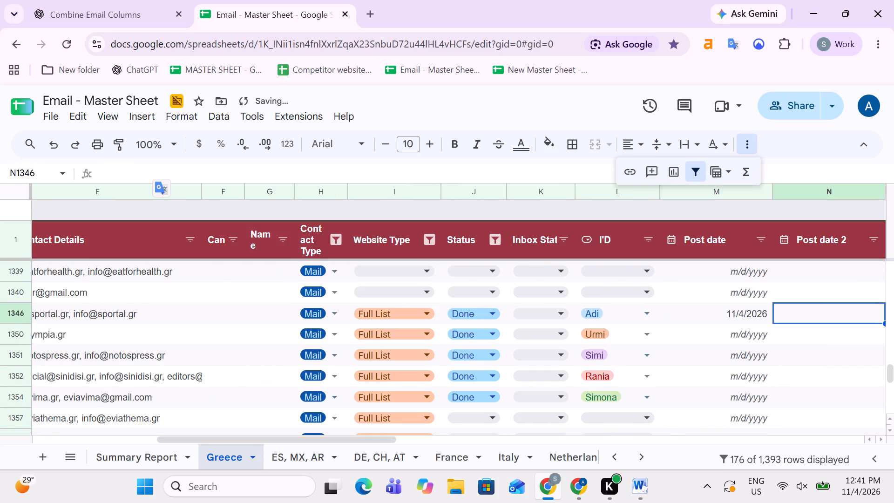
# Copy the sportal.gr Post date into the olympia.gr, notospress.gr, sinidisi.gr and evima.gr rows.
pyautogui.press('Left')
pyautogui.hotkey('ctrl', 'c')
pyautogui.press('Down')
pyautogui.hotkey('shift', 'Down')
pyautogui.hotkey('shift', 'Down')
pyautogui.hotkey('shift', 'Down')
pyautogui.hotkey('ctrl', 'v')
pyautogui.press('Up')
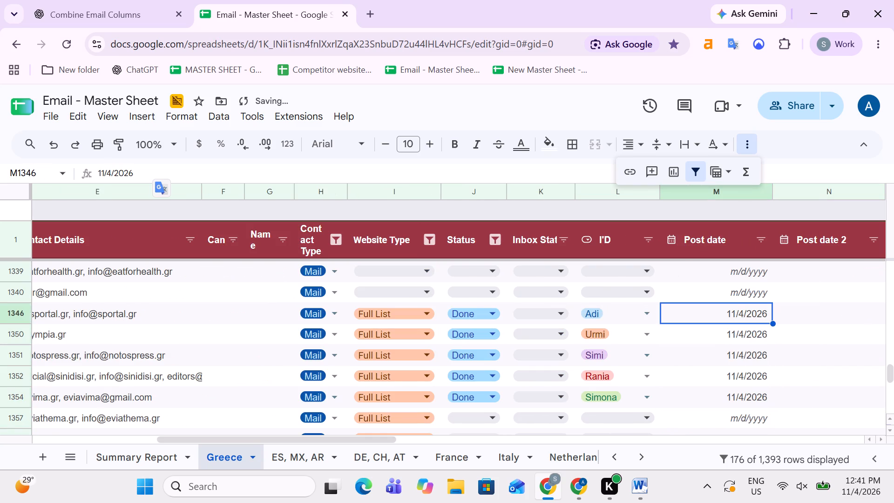
# Go back to the sportal.gr cell in the Domain column.
pyautogui.press('Right')
pyautogui.press('Left')
pyautogui.press('Left')
pyautogui.press('Left')
pyautogui.press('Left')
pyautogui.press('Left')
pyautogui.press('Left')
pyautogui.press('Left')
pyautogui.press('Left')
pyautogui.press('Left')
pyautogui.press('Left')
pyautogui.press('Left')
pyautogui.press('Left')
pyautogui.press('Left')
pyautogui.press('Left')
pyautogui.press('Left')
pyautogui.press('Left')
pyautogui.press('Left')
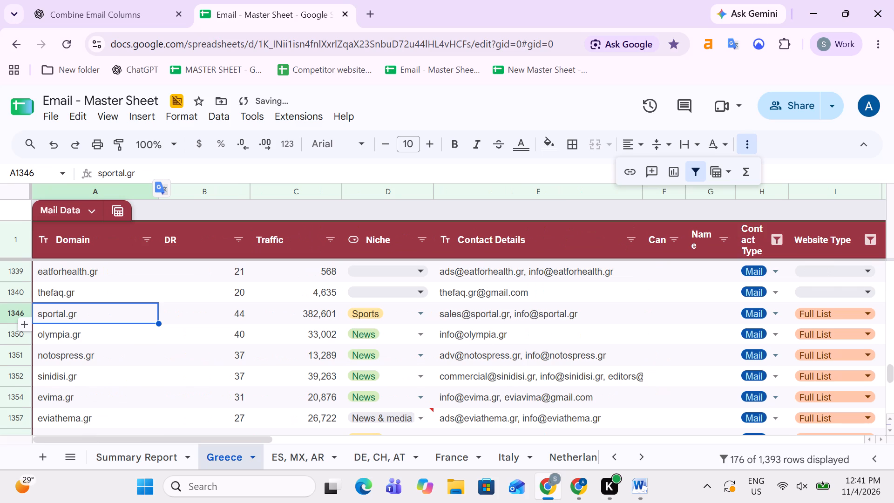
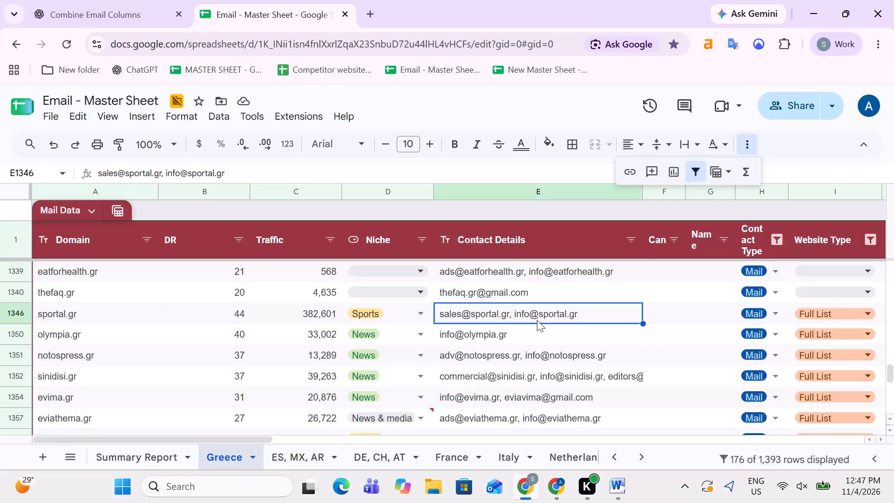
# Examine the sportal.gr row of the Greece sheet from Domain across to the Post date columns.
pyautogui.press('Right')
pyautogui.press('Right')
pyautogui.press('Right')
pyautogui.press('Right')
pyautogui.press('Right')
pyautogui.press('Right')
pyautogui.press('Right')
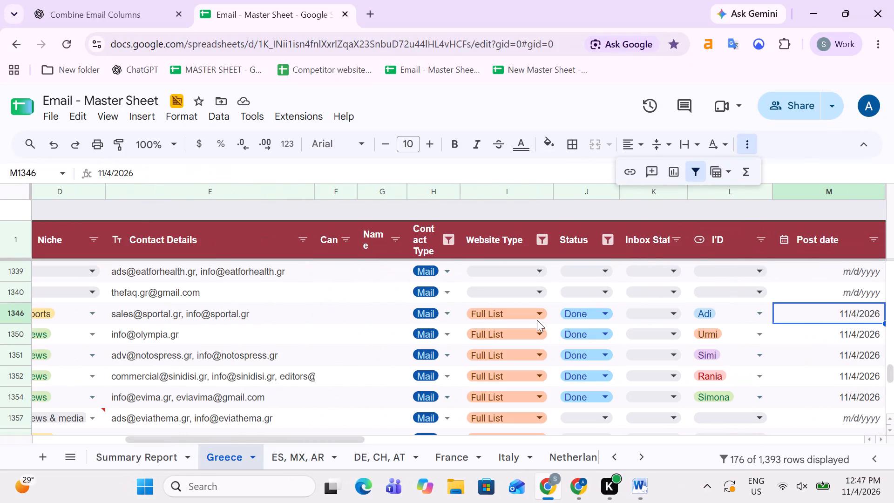
pyautogui.press('Left')
pyautogui.press('Right')
pyautogui.press('Left')
pyautogui.press('Right')
pyautogui.press('Left')
pyautogui.press('Left')
pyautogui.press('Left')
pyautogui.press('Left')
pyautogui.press('Left')
pyautogui.press('Left')
pyautogui.press('Left')
pyautogui.press('Left')
pyautogui.press('Left')
pyautogui.press('Left')
pyautogui.press('Left')
pyautogui.press('Left')
pyautogui.press('Left')
pyautogui.press('Left')
pyautogui.press('Left')
pyautogui.press('Left')
pyautogui.press('Left')
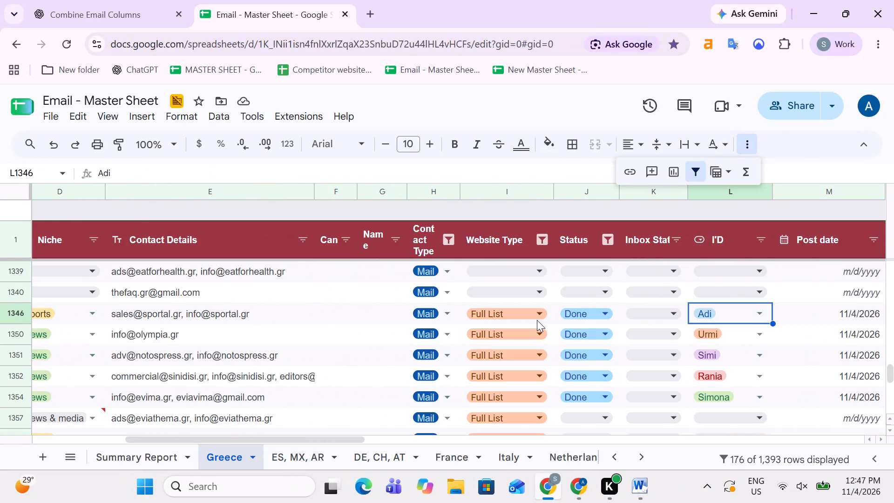
pyautogui.press('Right')
pyautogui.press('Right')
pyautogui.press('Right')
pyautogui.press('Right')
pyautogui.press('Right')
pyautogui.press('Right')
pyautogui.press('Right')
pyautogui.press('Right')
pyautogui.press('Right')
pyautogui.press('Right')
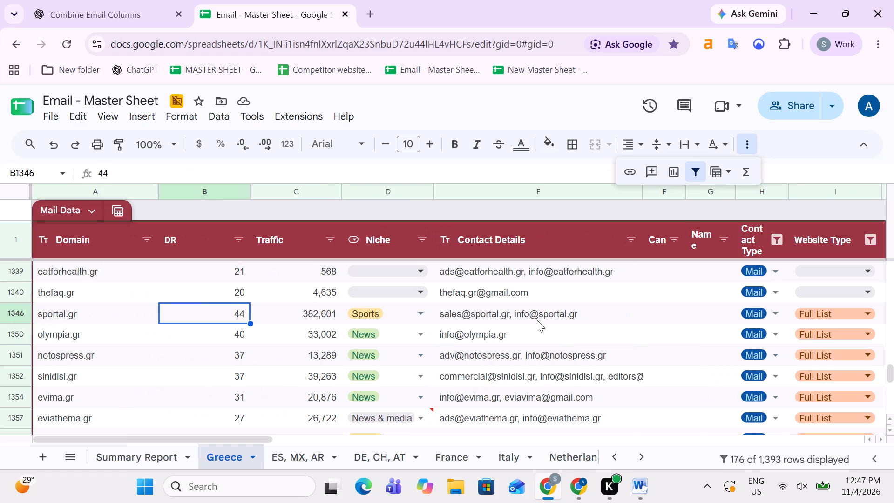
pyautogui.press('Right')
pyautogui.press('Right')
pyautogui.press('Right')
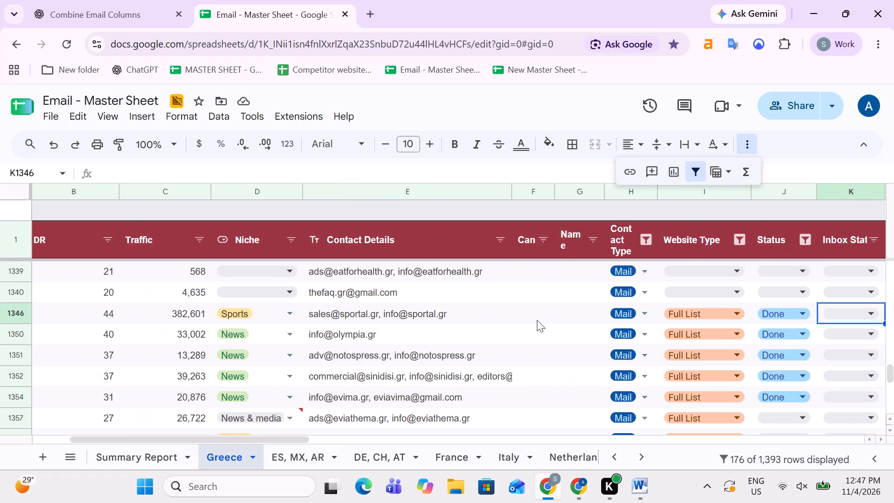
pyautogui.press('Right')
pyautogui.press('Right')
pyautogui.press('Right')
pyautogui.press('Left')
pyautogui.press('Down')
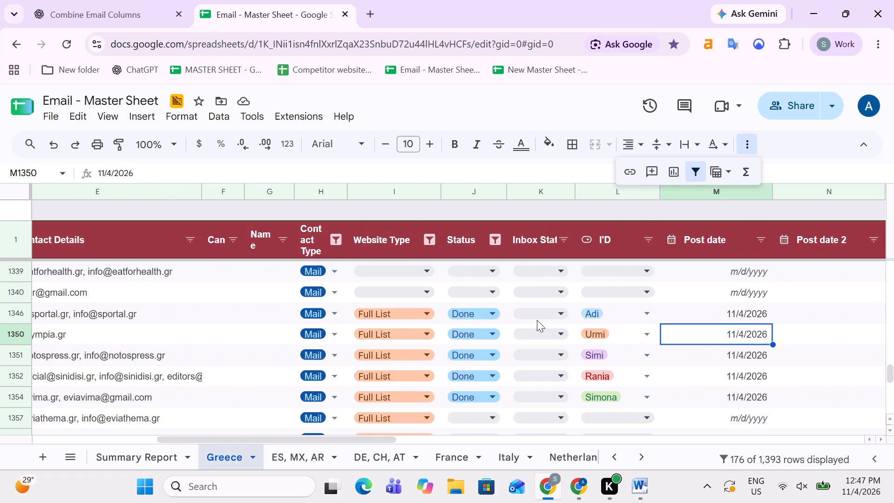
pyautogui.hotkey('alt', 'Tab')
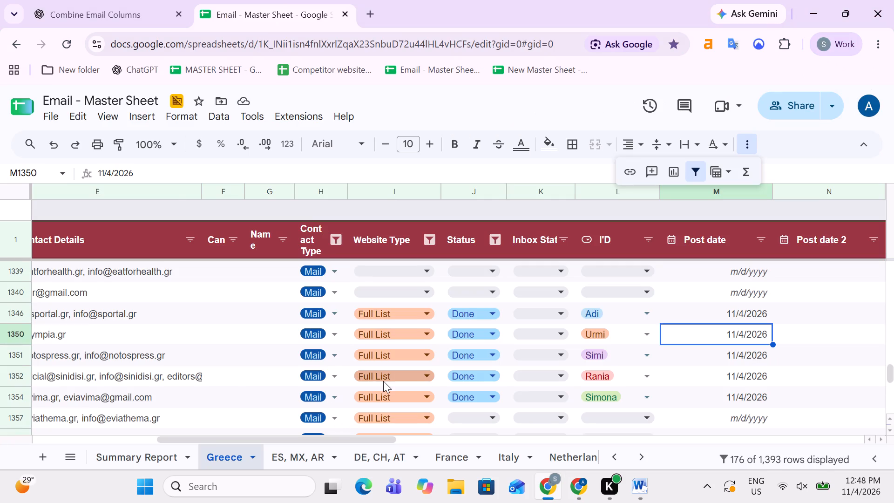
pyautogui.press('Right')
pyautogui.press('Right')
pyautogui.press('Right')
pyautogui.press('Left')
pyautogui.press('Right')
pyautogui.press('Up')
pyautogui.press('Right')
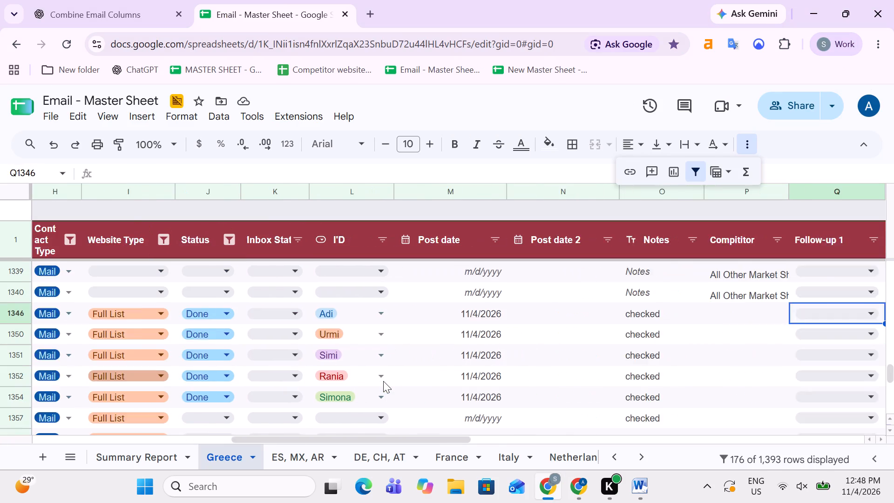
pyautogui.press('Right')
pyautogui.press('Left')
pyautogui.press('Left')
pyautogui.press('Left')
pyautogui.press('Left')
pyautogui.press('Left')
pyautogui.press('Left')
pyautogui.press('Left')
pyautogui.press('Left')
pyautogui.press('Left')
pyautogui.press('Left')
pyautogui.press('Left')
pyautogui.press('Left')
pyautogui.press('Left')
pyautogui.press('Left')
pyautogui.press('Left')
pyautogui.press('Left')
pyautogui.press('Left')
pyautogui.press('Left')
pyautogui.press('Left')
pyautogui.press('Left')
pyautogui.press('Right')
pyautogui.press('Right')
pyautogui.press('Right')
pyautogui.press('Right')
pyautogui.press('Right')
pyautogui.press('Right')
pyautogui.press('Right')
pyautogui.press('Right')
pyautogui.press('Right')
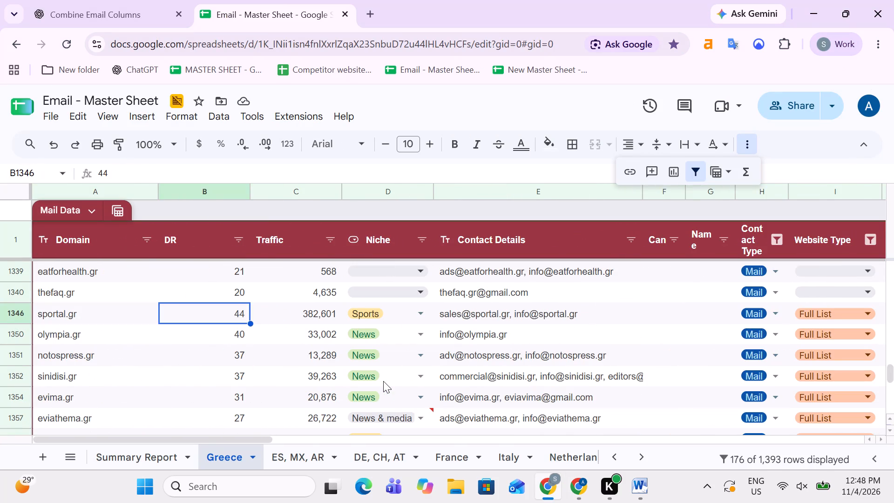
pyautogui.press('Right')
pyautogui.press('Right')
pyautogui.press('Right')
pyautogui.press('Right')
pyautogui.press('Left')
# Examine the Greece sheet rows from olympia.gr down to evima.gr, from Post date back to Domain, and return to Gmail.
pyautogui.press('Down')
pyautogui.press('Down')
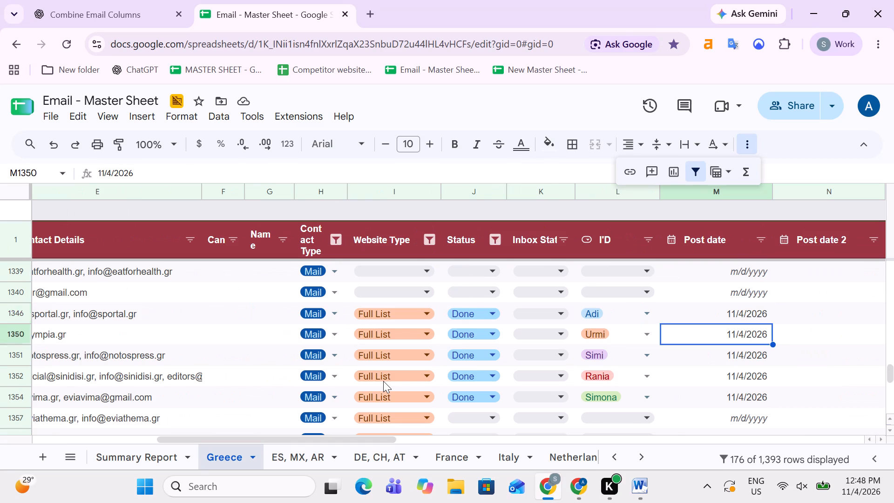
pyautogui.press('Down')
pyautogui.press('Down')
pyautogui.press('Right')
pyautogui.press('Left')
pyautogui.press('Left')
pyautogui.press('Left')
pyautogui.press('Left')
pyautogui.press('Left')
pyautogui.press('Left')
pyautogui.press('Left')
pyautogui.press('Left')
pyautogui.press('Left')
pyautogui.press('Left')
pyautogui.press('Left')
pyautogui.press('Left')
pyautogui.press('Left')
pyautogui.press('Left')
pyautogui.press('Left')
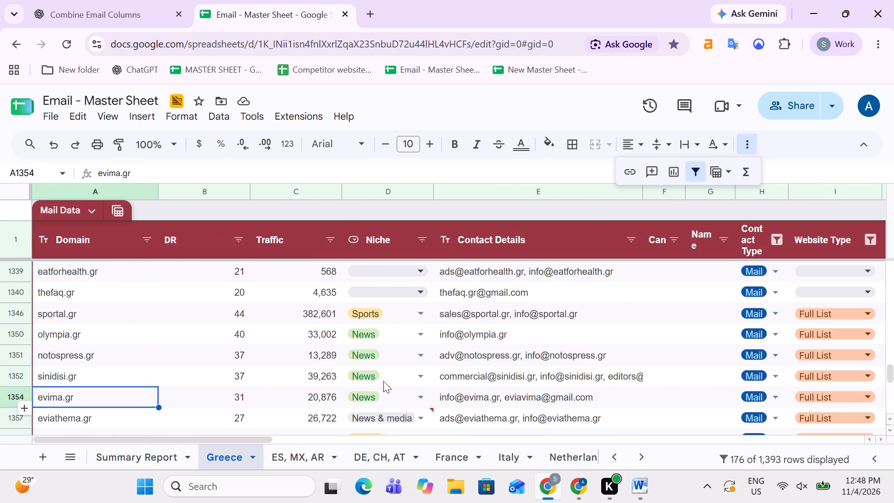
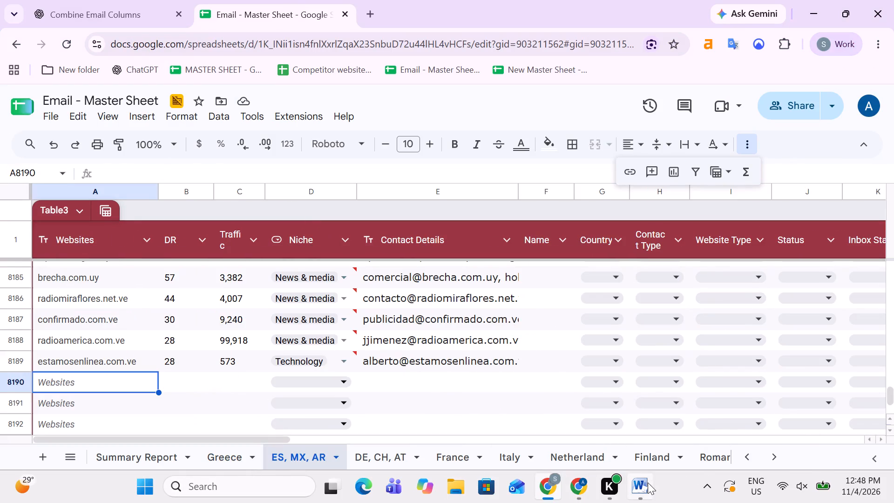
# Close the open Word window.
pyautogui.click(701, 363)
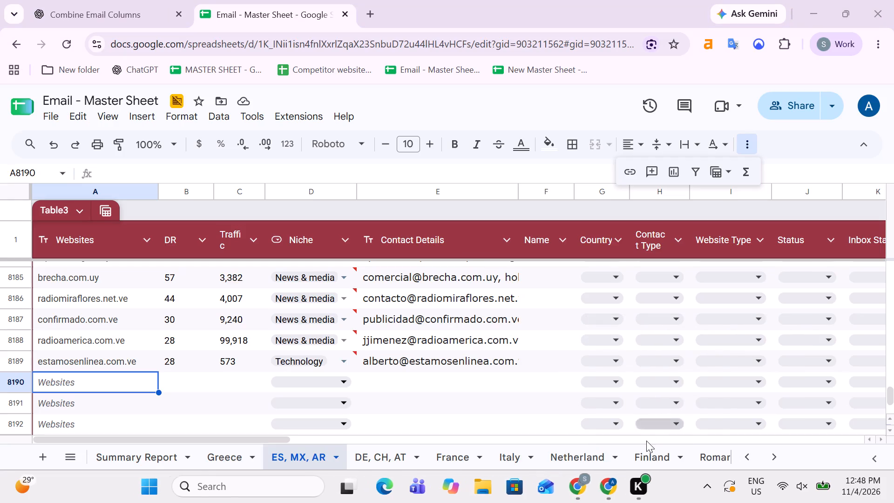
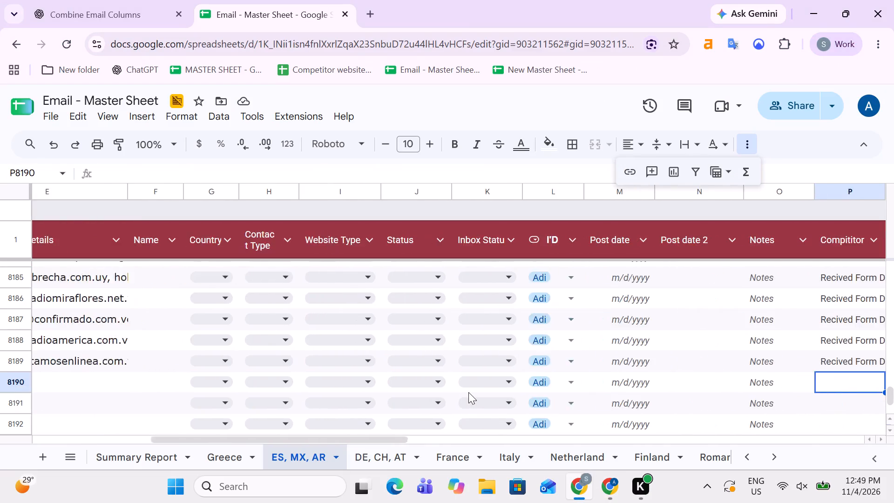
# Filter the ES, MX, AR table's First Follow - Up date column to show only 11/3/2026 and check the matching rows.
pyautogui.press('Right')
pyautogui.press('Right')
pyautogui.press('Right')
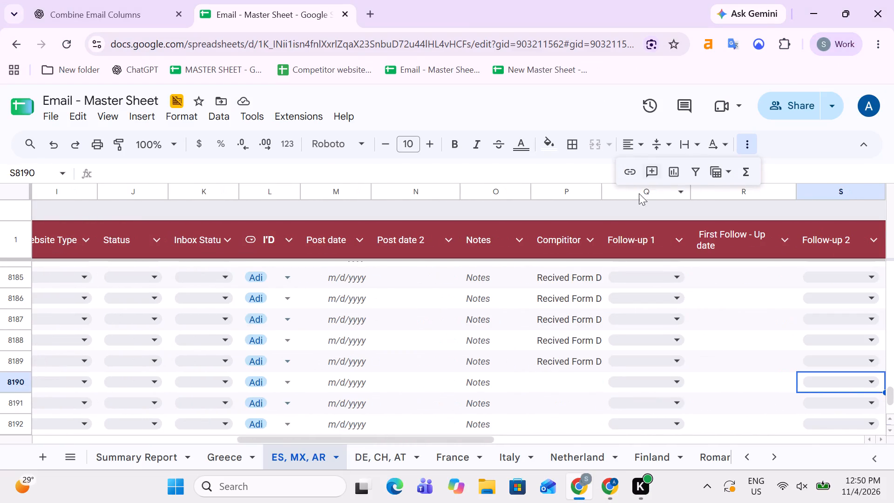
pyautogui.click(784, 238)
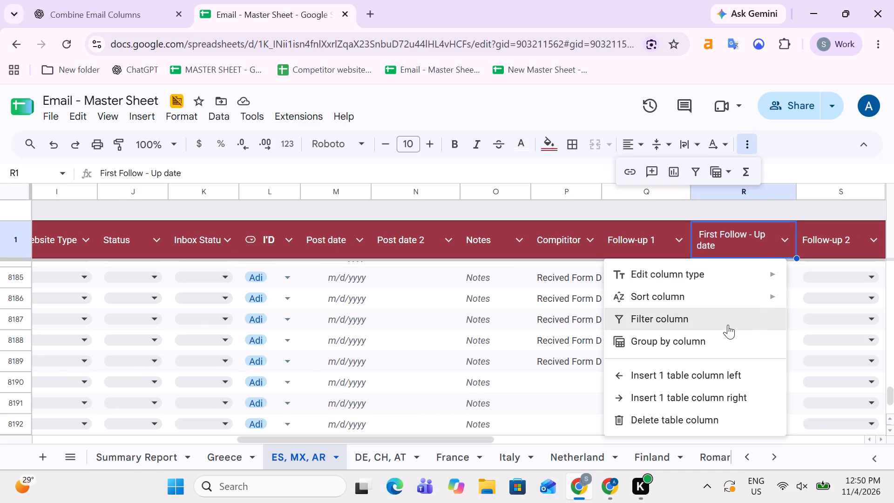
pyautogui.click(728, 325)
pyautogui.scroll(-5, 674, 348)
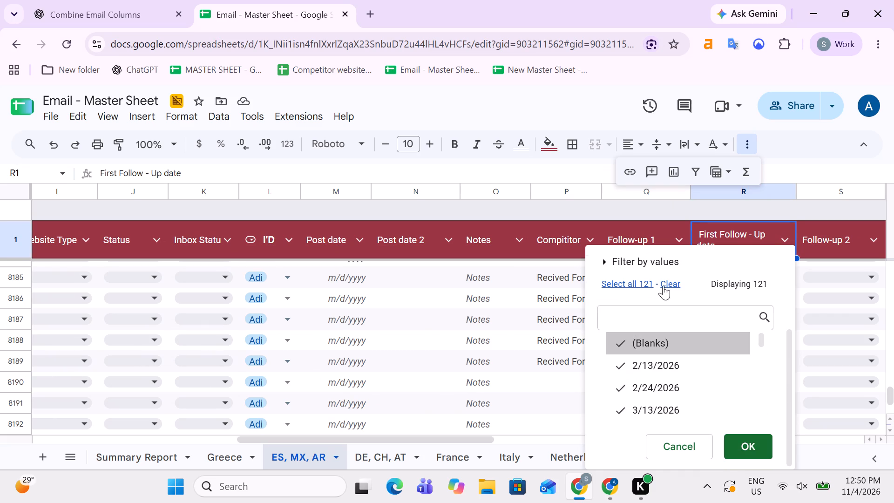
pyautogui.click(663, 285)
pyautogui.scroll(-20, 684, 342)
pyautogui.scroll(-9, 684, 342)
pyautogui.scroll(-7, 678, 395)
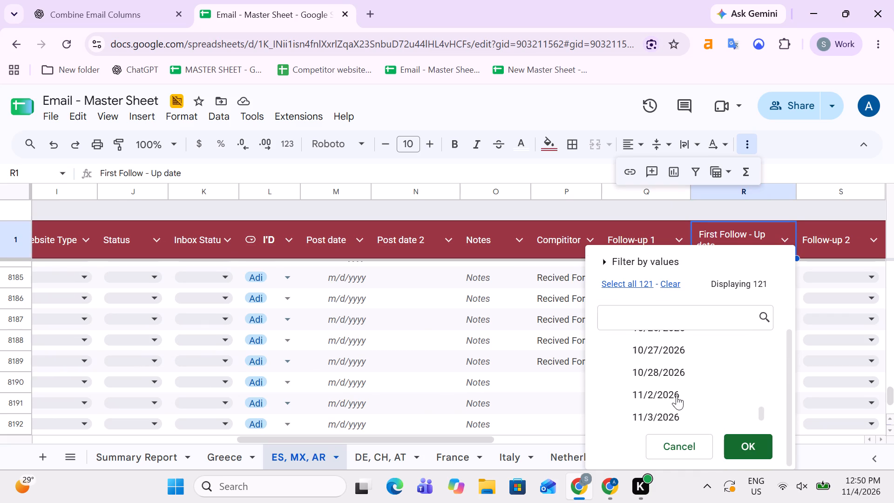
pyautogui.scroll(-16, 677, 395)
pyautogui.click(667, 409)
pyautogui.click(748, 437)
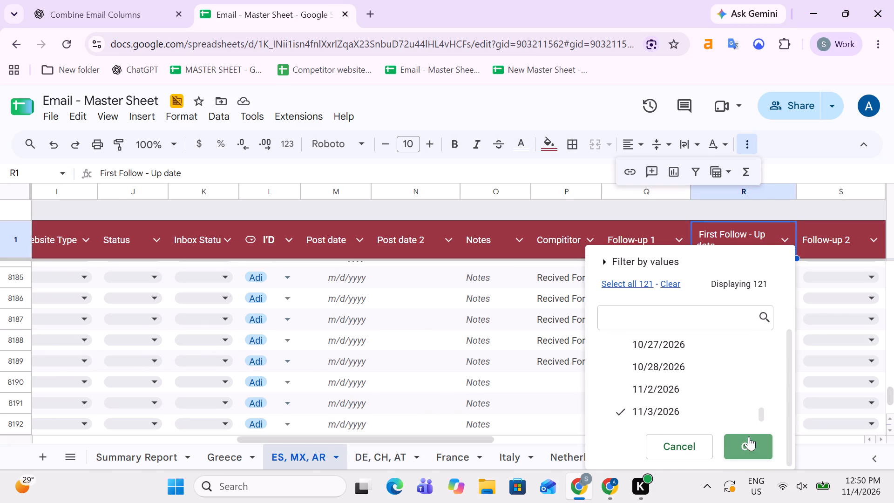
pyautogui.scroll(-7, 715, 372)
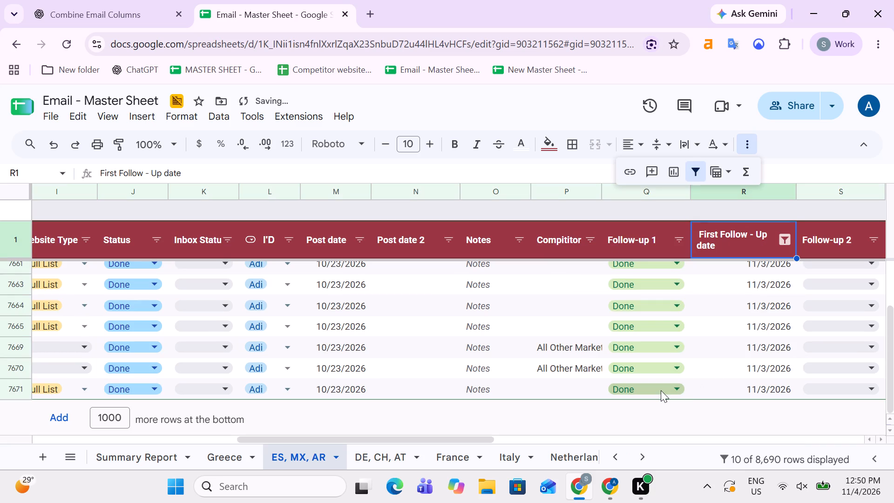
# Remove the First Follow - Up date filter from the ES, MX, AR table.
pyautogui.click(695, 171)
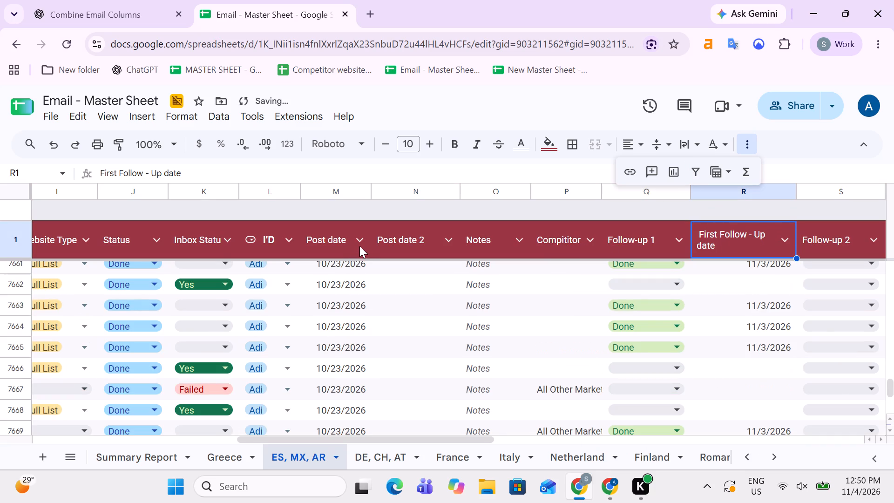
# Filter the ES, MX, AR table's Post date column to show only 10/26/2026.
pyautogui.click(359, 244)
pyautogui.click(400, 313)
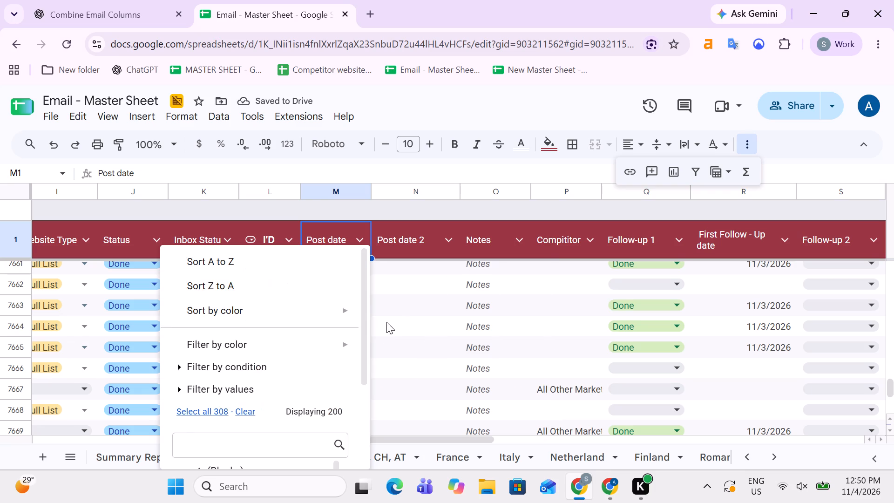
pyautogui.scroll(-3, 274, 345)
pyautogui.click(248, 284)
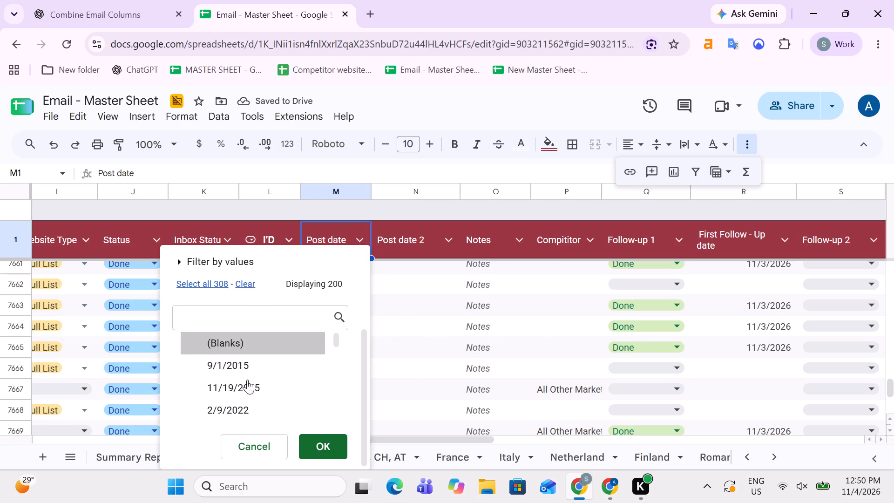
pyautogui.scroll(-20, 243, 407)
pyautogui.scroll(-5, 243, 407)
pyautogui.click(247, 310)
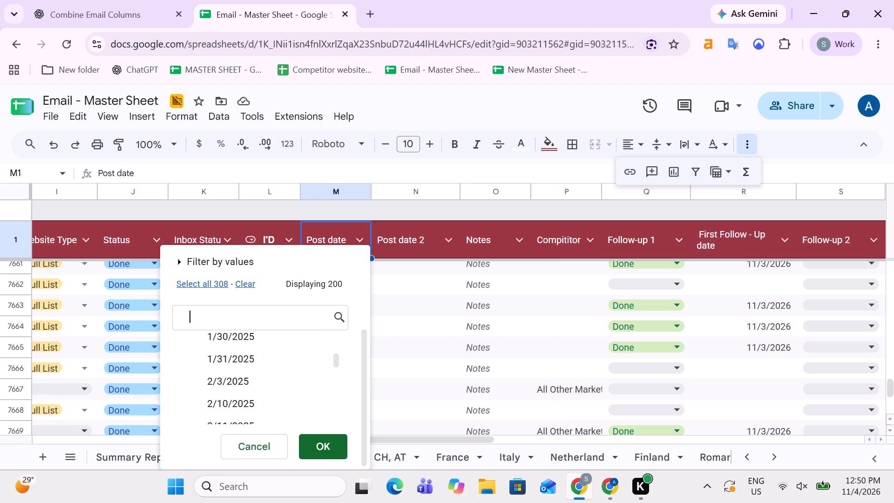
pyautogui.write('10')
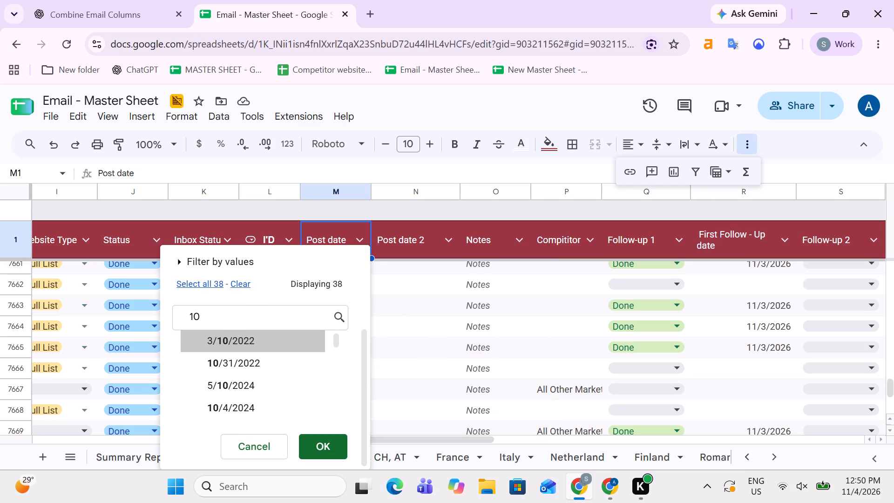
pyautogui.write('/2')
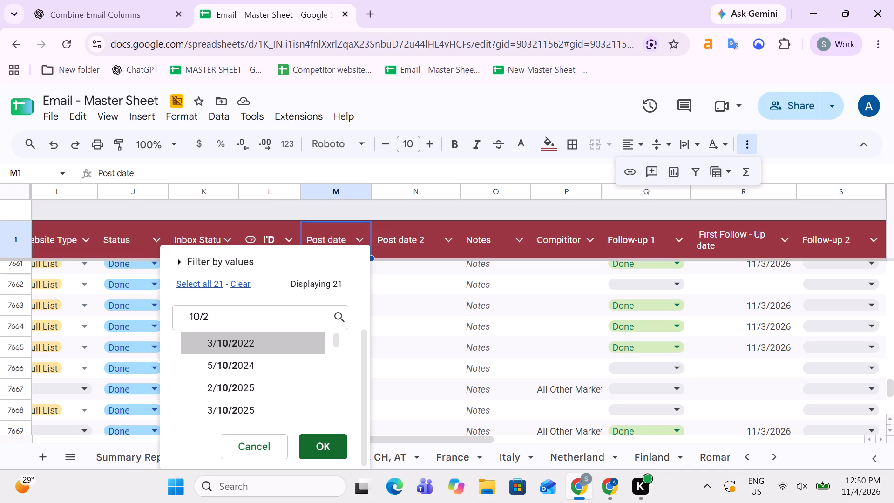
pyautogui.press('4')
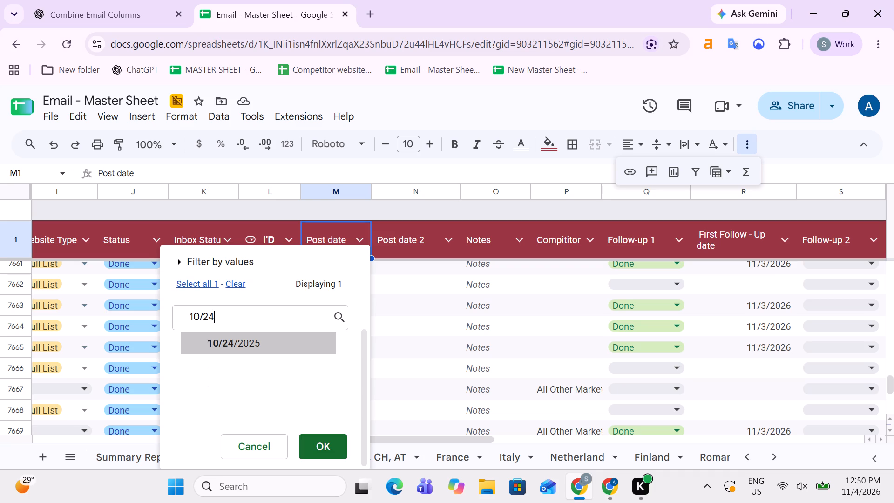
pyautogui.press('BackSpace')
pyautogui.press('5')
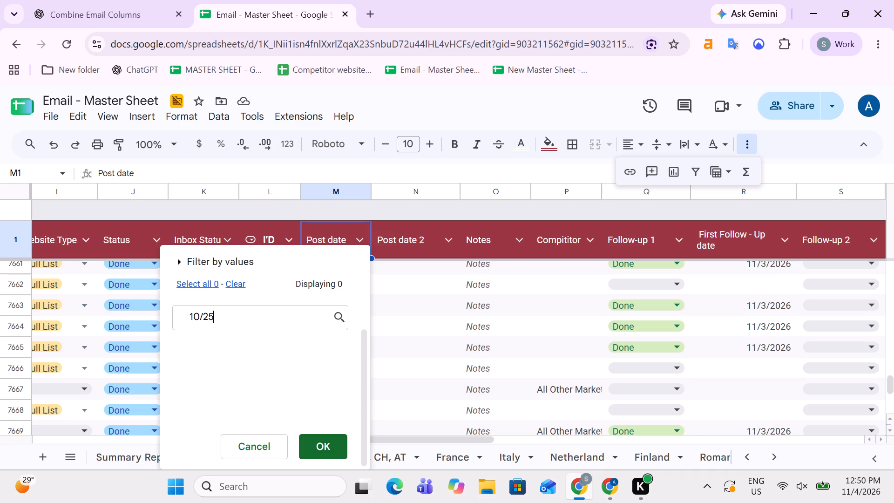
pyautogui.press('BackSpace')
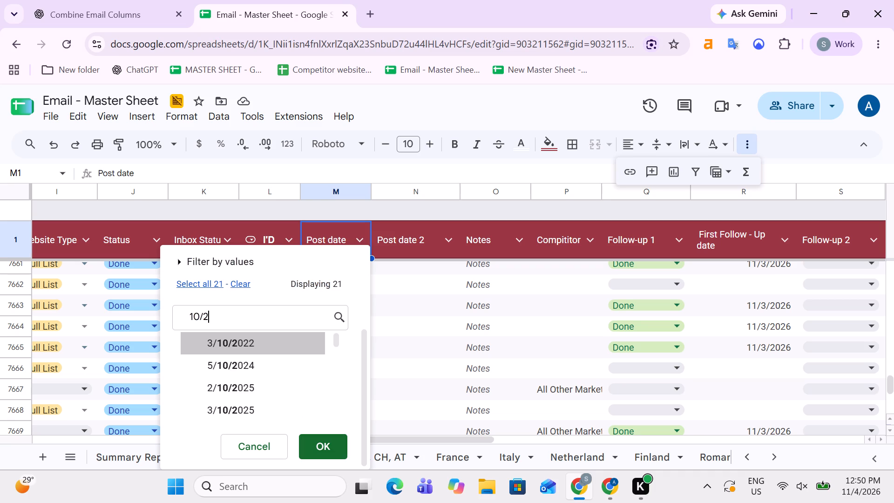
pyautogui.press('6')
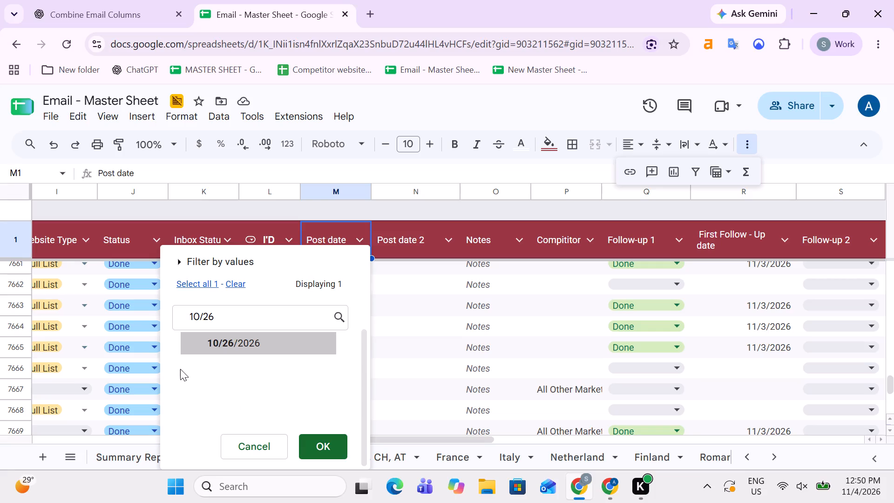
pyautogui.click(207, 356)
pyautogui.click(237, 342)
pyautogui.click(323, 448)
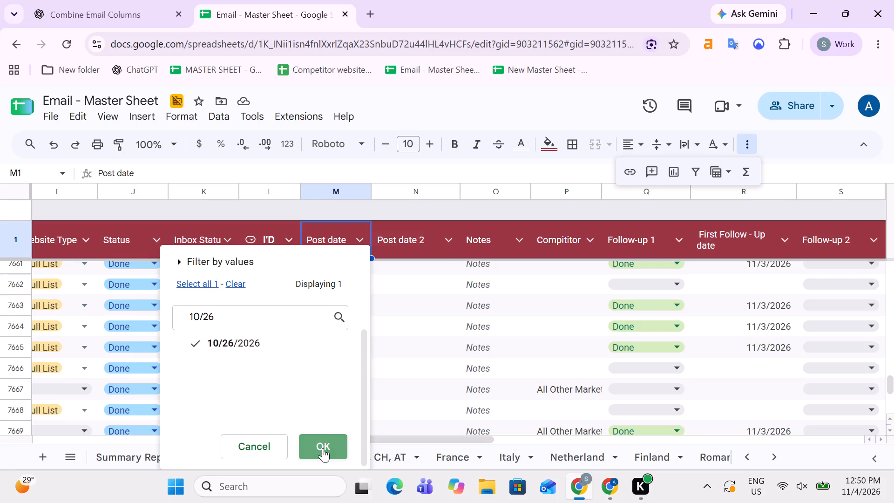
# Examine the first filtered rows of the ES, MX, AR table from Post date 2 back to Websites.
pyautogui.press('Down')
pyautogui.press('Up')
pyautogui.press('Up')
pyautogui.press('Down')
pyautogui.press('Right')
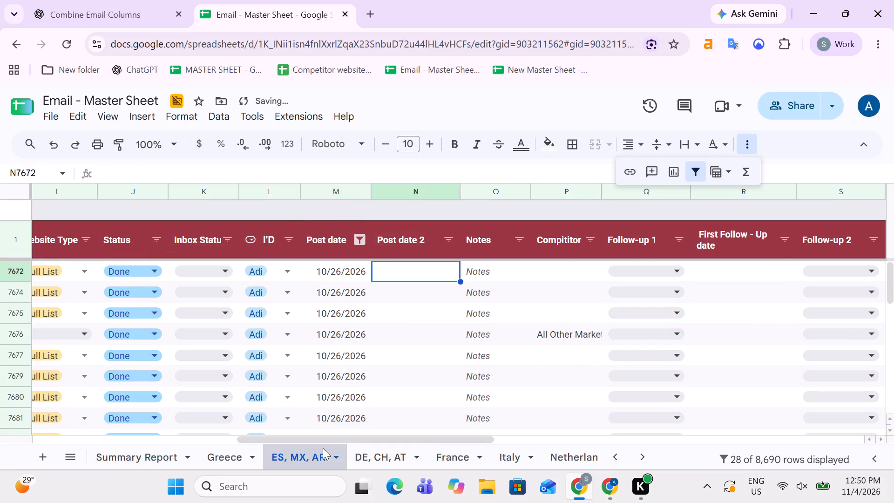
pyautogui.press('Left')
pyautogui.press('Up')
pyautogui.press('Down')
pyautogui.press('Left')
pyautogui.press('Left')
pyautogui.press('Left')
pyautogui.press('Left')
pyautogui.press('Left')
pyautogui.press('Left')
pyautogui.press('Left')
pyautogui.press('Left')
pyautogui.press('Left')
pyautogui.press('Left')
pyautogui.press('Left')
pyautogui.press('Left')
pyautogui.press('Left')
pyautogui.press('Left')
pyautogui.press('Left')
pyautogui.press('Left')
pyautogui.press('Left')
pyautogui.press('Left')
pyautogui.press('Left')
pyautogui.press('Left')
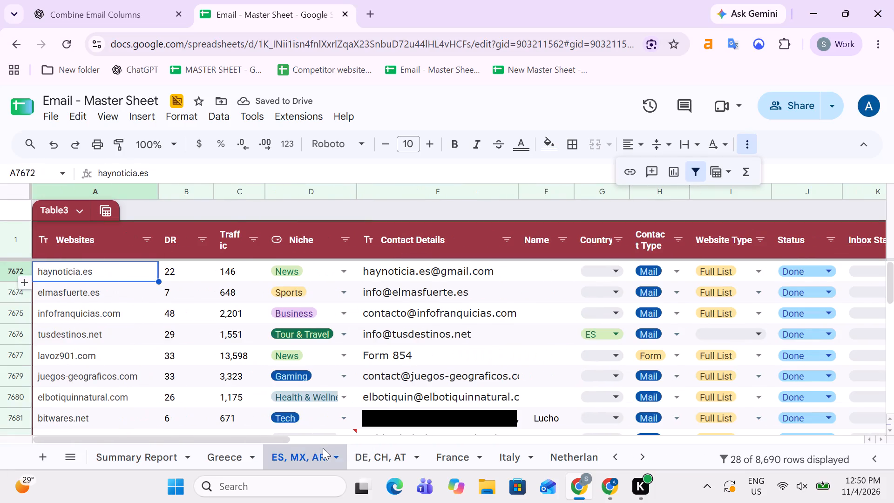
pyautogui.hotkey('ctrl', 'shift', 'Down')
pyautogui.press('Up')
pyautogui.press('Down')
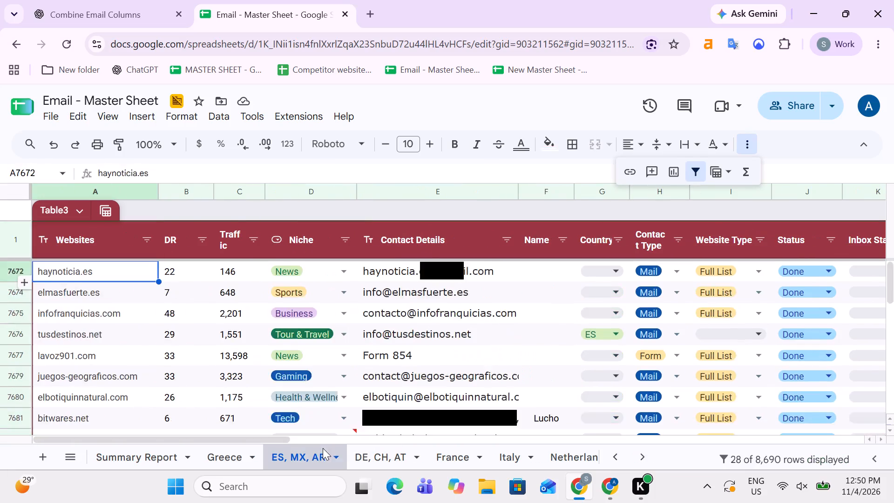
# Examine the filtered rows from Contact Details across to Post date, down to the last row and back to the first.
pyautogui.press('Right')
pyautogui.press('Up')
pyautogui.press('Right')
pyautogui.press('Right')
pyautogui.press('Right')
pyautogui.press('Right')
pyautogui.press('Right')
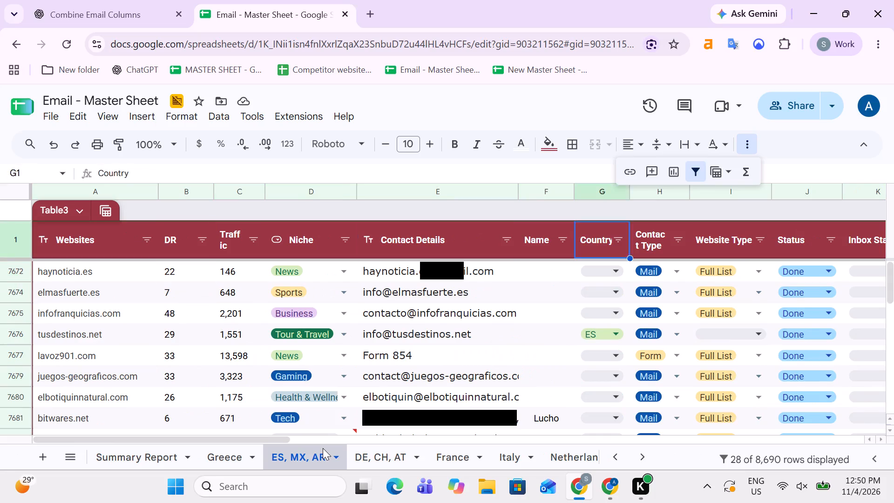
pyautogui.press('Right')
pyautogui.press('Right')
pyautogui.press('Right')
pyautogui.press('Right')
pyautogui.press('Right')
pyautogui.press('Right')
pyautogui.press('Right')
pyautogui.press('Down')
pyautogui.press('Left')
pyautogui.press('Up')
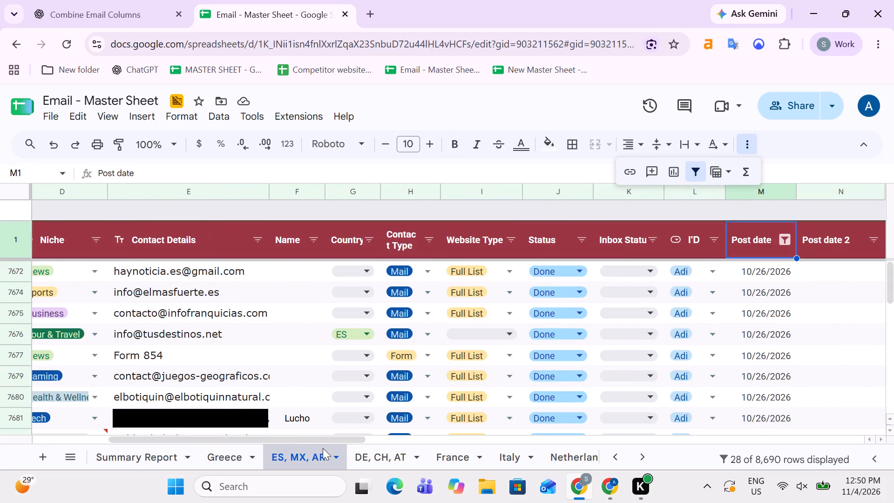
pyautogui.press('Down')
pyautogui.press('Down')
pyautogui.press('Down')
pyautogui.press('Down')
pyautogui.press('Down')
pyautogui.press('Down')
pyautogui.press('Down')
pyautogui.press('Down')
pyautogui.press('Down')
pyautogui.press('Down')
pyautogui.press('Down')
pyautogui.press('Down')
pyautogui.press('Down')
pyautogui.press('Down')
pyautogui.press('Down')
pyautogui.press('Down')
pyautogui.press('Down')
pyautogui.press('Down')
pyautogui.press('Down')
pyautogui.press('Down')
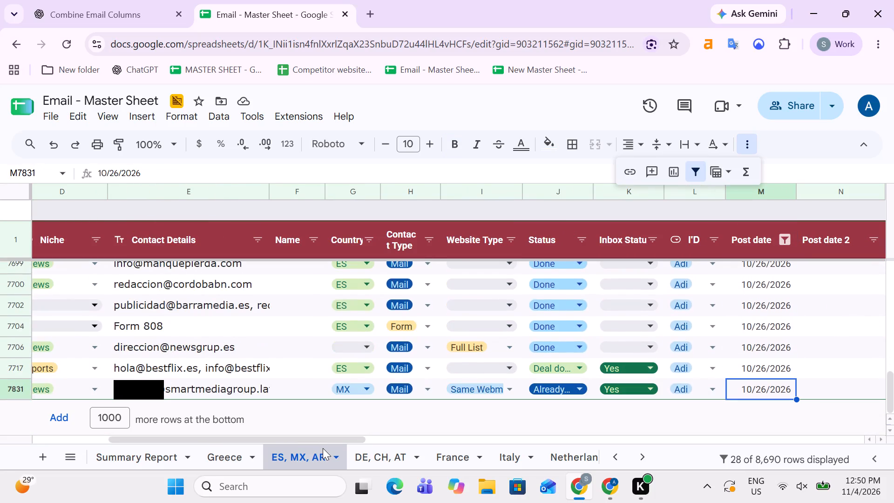
pyautogui.hotkey('ctrl', 'Up')
pyautogui.press('Down')
pyautogui.press('Up')
pyautogui.press('Down')
pyautogui.press('Left')
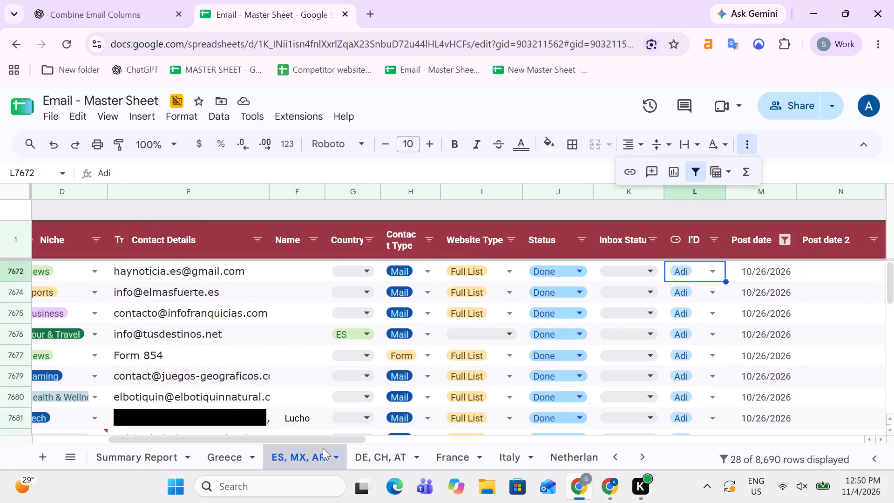
# Exclude Yes from the ES, MX, AR table's Inbox Status column filter.
pyautogui.click(654, 238)
pyautogui.scroll(-7, 565, 349)
pyautogui.click(513, 378)
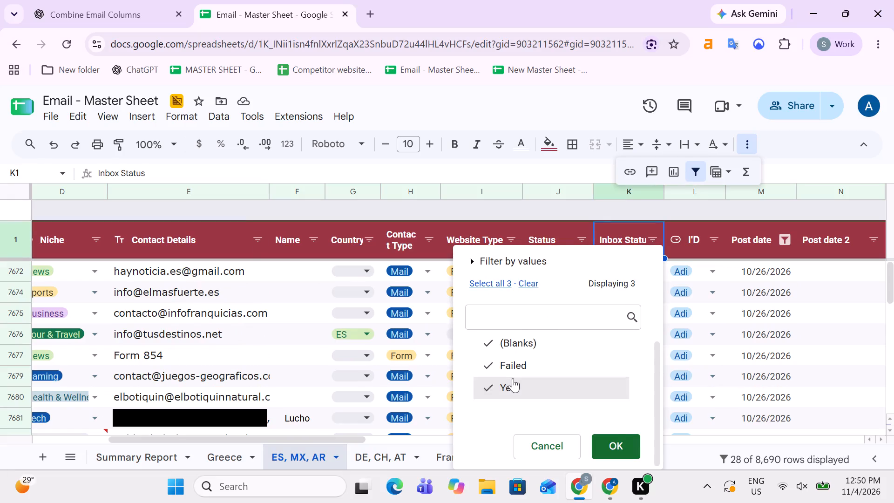
# Exclude Failed as well from the ES, MX, AR table's Inbox Status column filter and apply the filter.
pyautogui.click(523, 363)
pyautogui.click(617, 449)
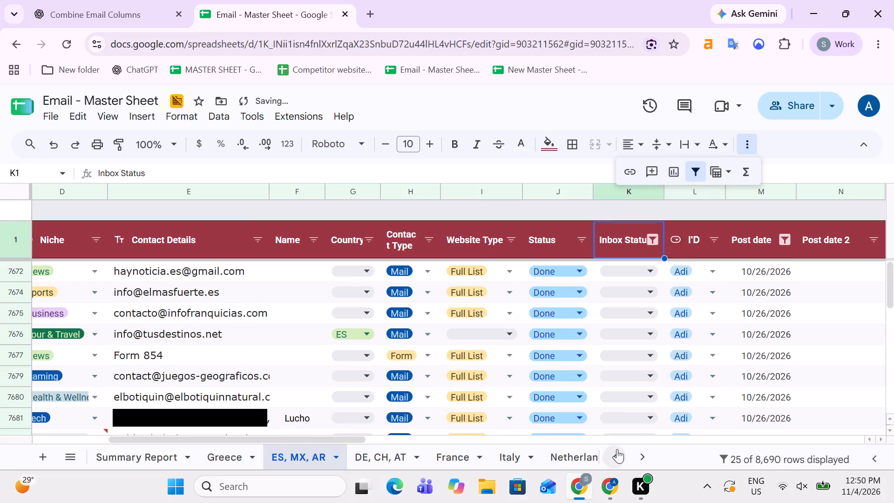
# Examine the filtered rows' Post date entries in the ES, MX, AR table from the first row downward.
pyautogui.press('Down')
pyautogui.press('Up')
pyautogui.press('Up')
pyautogui.press('Down')
pyautogui.press('Right')
pyautogui.press('Right')
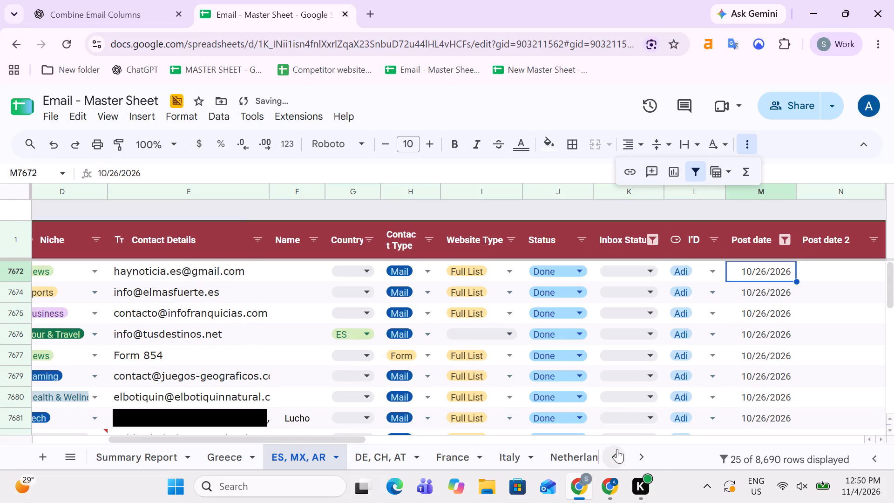
pyautogui.press('Up')
pyautogui.press('Down')
pyautogui.press('Up')
pyautogui.press('Down')
pyautogui.press('Down')
pyautogui.press('Down')
pyautogui.press('Down')
pyautogui.press('Down')
pyautogui.press('Down')
pyautogui.press('Down')
pyautogui.press('Down')
pyautogui.press('Down')
pyautogui.press('Down')
pyautogui.press('Down')
pyautogui.press('Down')
pyautogui.press('Down')
pyautogui.press('Down')
pyautogui.press('Down')
pyautogui.press('Down')
pyautogui.press('Down')
pyautogui.press('Down')
pyautogui.press('Down')
pyautogui.press('Down')
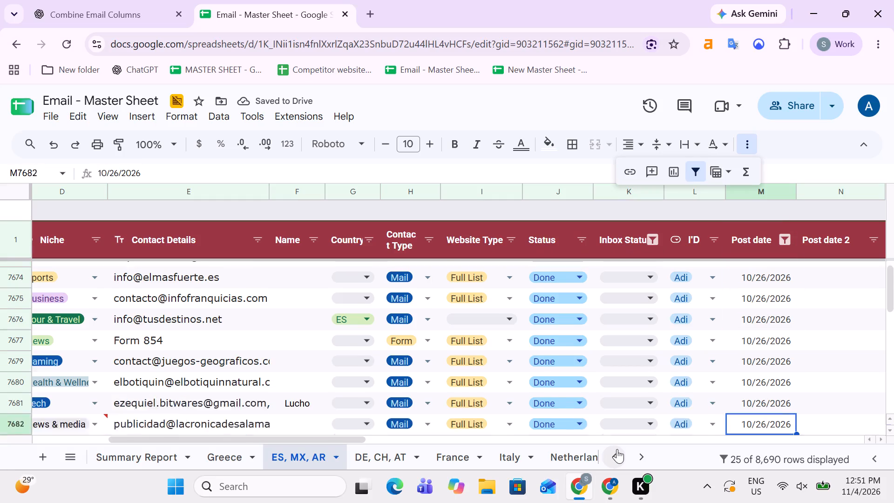
# Examine the first filtered row from Inbox Status across to Post date.
pyautogui.press('Left')
pyautogui.press('Left')
pyautogui.hotkey('ctrl', 'Up')
pyautogui.press('Down')
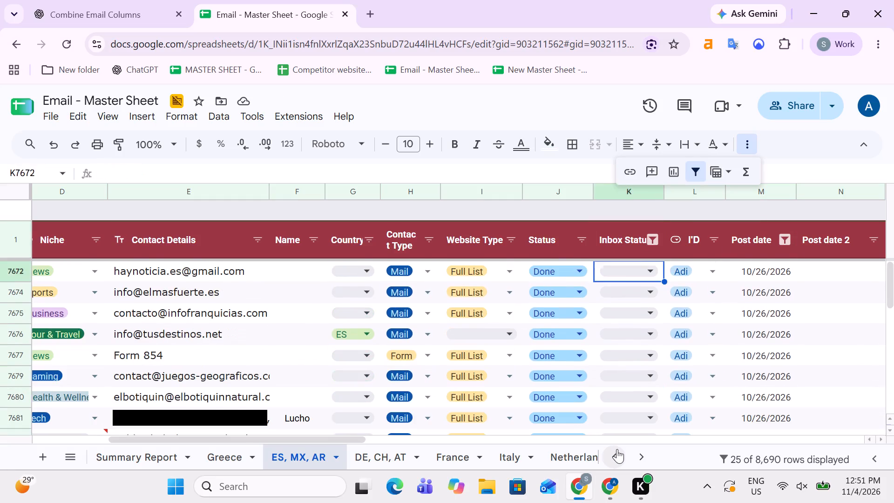
pyautogui.press('Up')
pyautogui.press('Down')
pyautogui.press('Right')
pyautogui.press('Right')
pyautogui.press('Up')
pyautogui.press('Up')
pyautogui.press('Down')
# Select all filtered website names in the Websites column, starting from haynoticia.es, to check the list's extent.
pyautogui.press('Left')
pyautogui.press('Left')
pyautogui.press('Left')
pyautogui.press('Left')
pyautogui.press('Left')
pyautogui.press('Left')
pyautogui.press('Left')
pyautogui.press('Left')
pyautogui.press('Left')
pyautogui.press('Left')
pyautogui.press('Left')
pyautogui.press('Left')
pyautogui.press('Left')
pyautogui.press('Left')
pyautogui.press('Left')
pyautogui.press('Left')
pyautogui.press('Left')
pyautogui.press('Left')
pyautogui.press('Left')
pyautogui.press('Left')
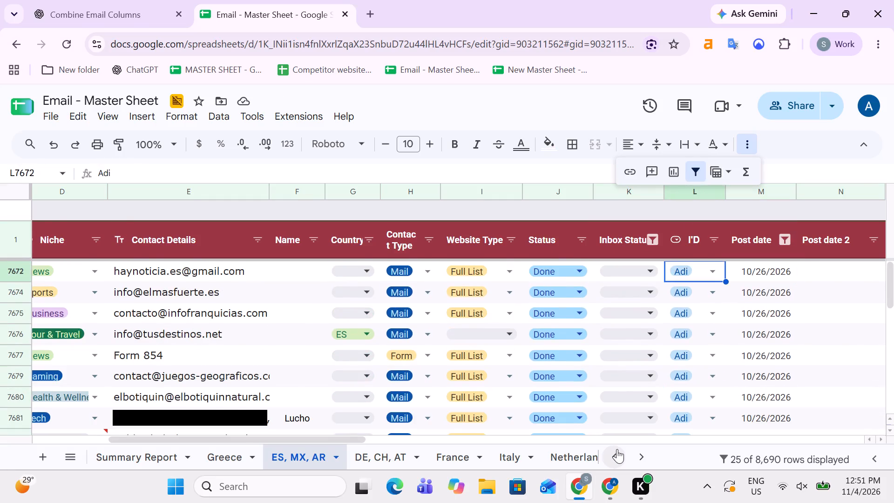
pyautogui.press('Up')
pyautogui.press('Down')
pyautogui.hotkey('ctrl', 'shift', 'Down')
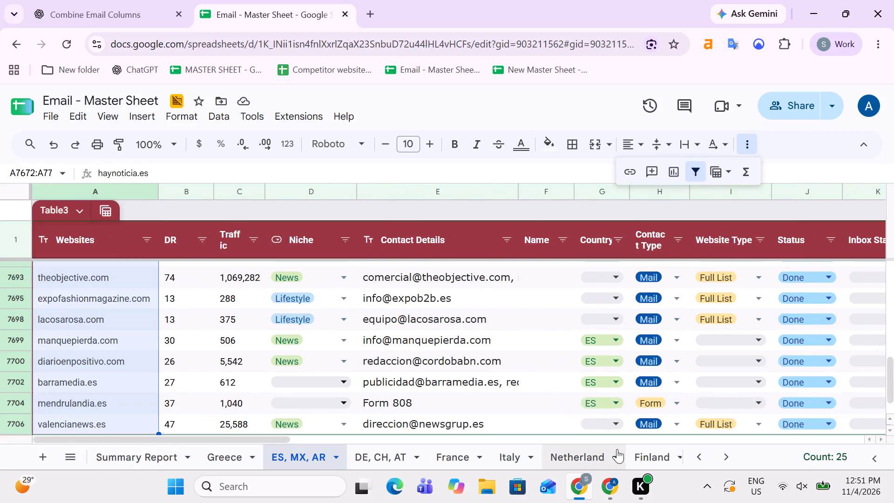
# Examine the haynoticia.es row from Websites across to Inbox Status.
pyautogui.press('Up')
pyautogui.press('Down')
pyautogui.press('Right')
pyautogui.press('Right')
pyautogui.press('Right')
pyautogui.press('Right')
pyautogui.press('Right')
pyautogui.press('Right')
pyautogui.press('Right')
pyautogui.press('Right')
pyautogui.press('Right')
pyautogui.press('Right')
pyautogui.press('Right')
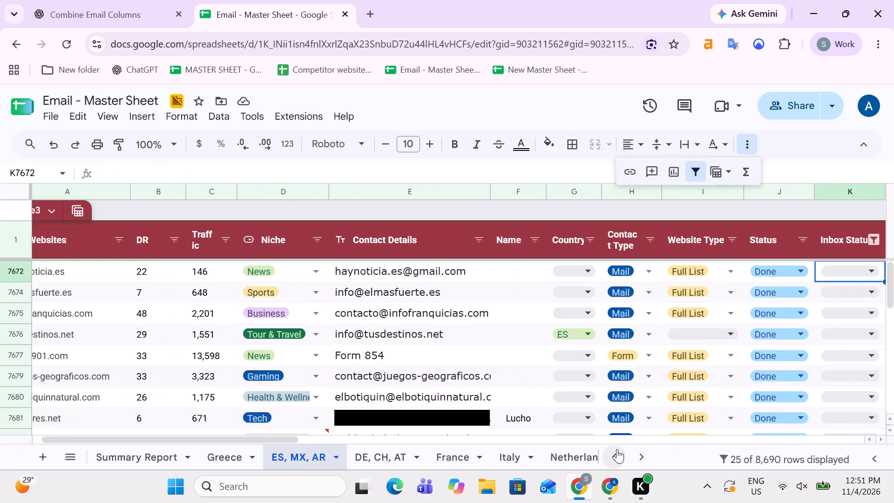
# Copy the website name haynoticia.es from the first filtered row of the Websites column.
pyautogui.press('Left')
pyautogui.press('Left')
pyautogui.press('Left')
pyautogui.press('Left')
pyautogui.press('Left')
pyautogui.press('Left')
pyautogui.press('Left')
pyautogui.press('Left')
pyautogui.press('Left')
pyautogui.press('Left')
pyautogui.press('Left')
pyautogui.press('Left')
pyautogui.press('Left')
pyautogui.press('Left')
pyautogui.press('Left')
pyautogui.press('Left')
pyautogui.press('Left')
pyautogui.press('Left')
pyautogui.press('Left')
pyautogui.press('Left')
pyautogui.hotkey('ctrl', 'c')
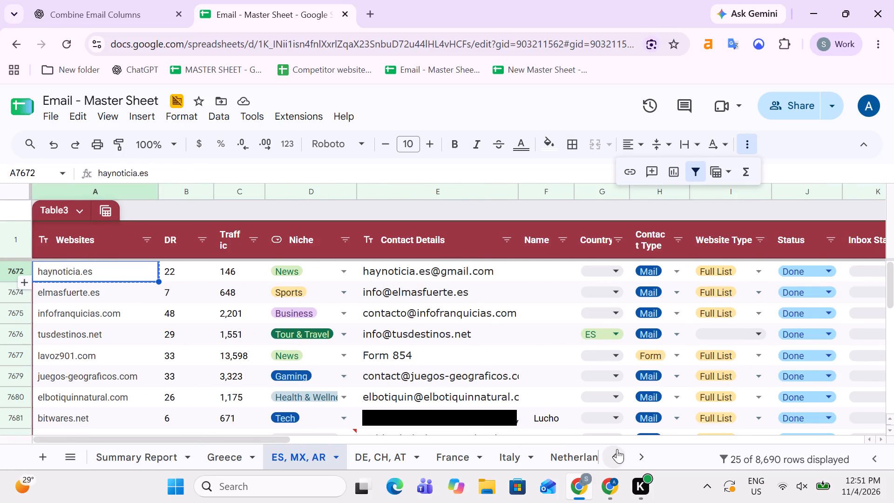
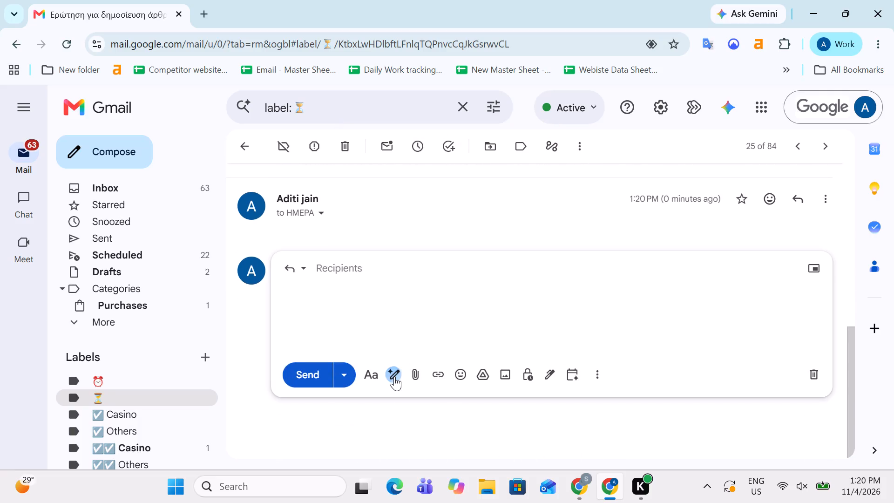
# Discard the empty reply draft beneath the latest message to HMEPA in the Greek publication inquiry thread.
pyautogui.click(394, 376)
pyautogui.click(812, 374)
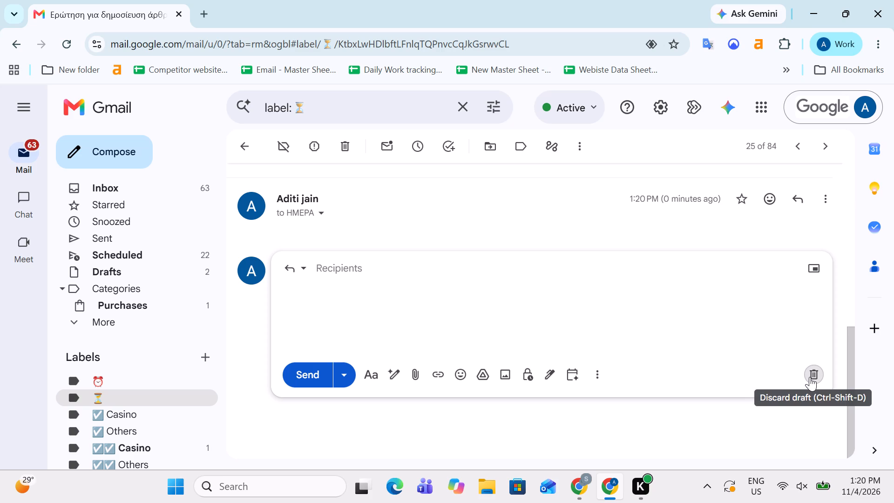
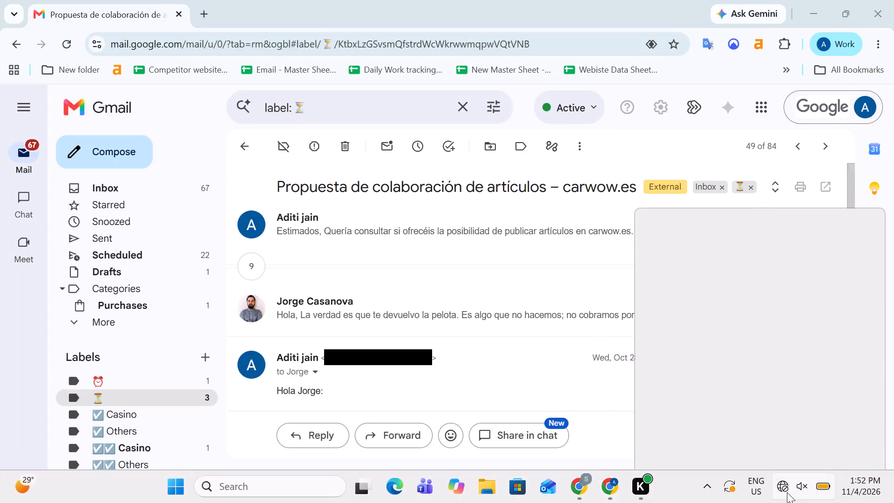
pyautogui.click(708, 227)
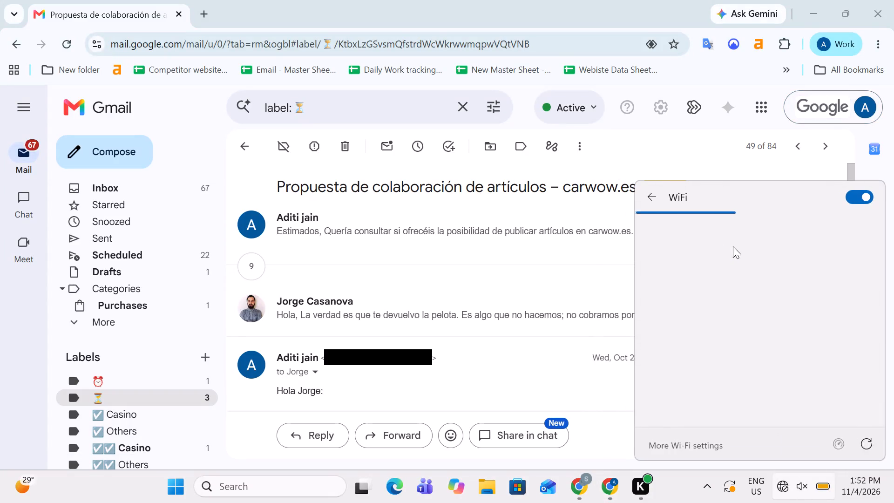
pyautogui.click(717, 236)
pyautogui.click(792, 298)
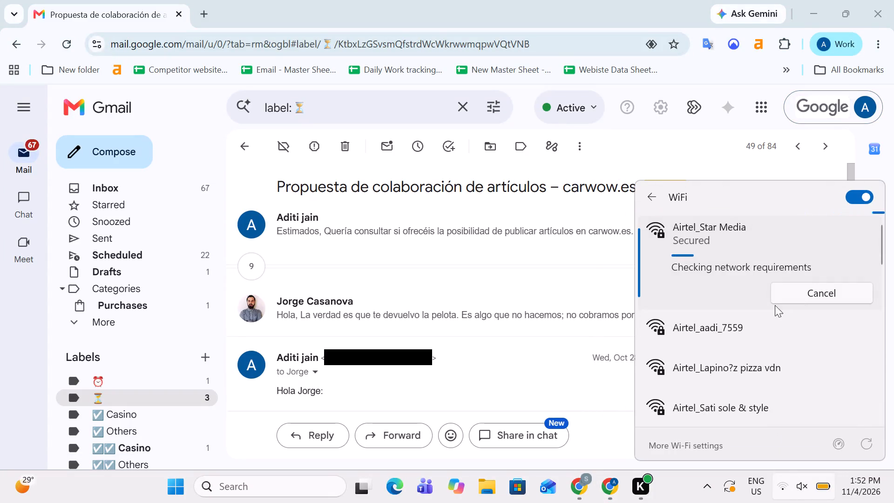
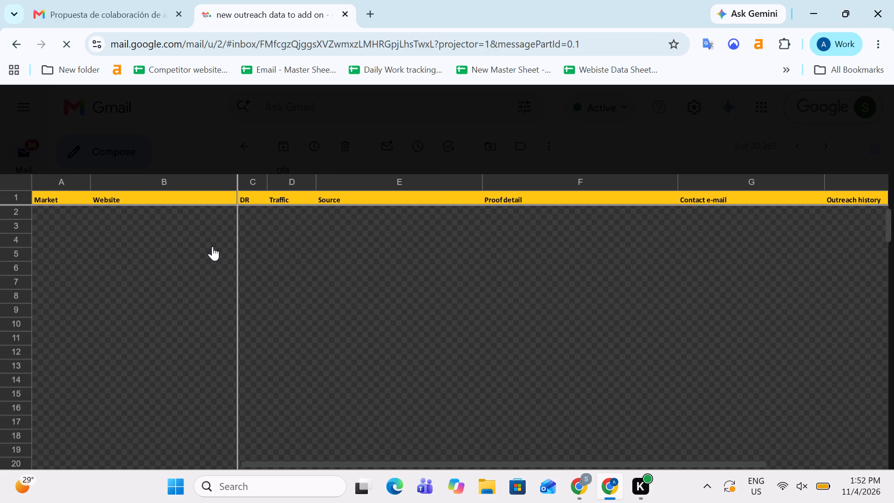
# Open the new outreach data.xlsx attachment in Google Sheets.
pyautogui.scroll(-4, 212, 246)
pyautogui.scroll(7, 214, 257)
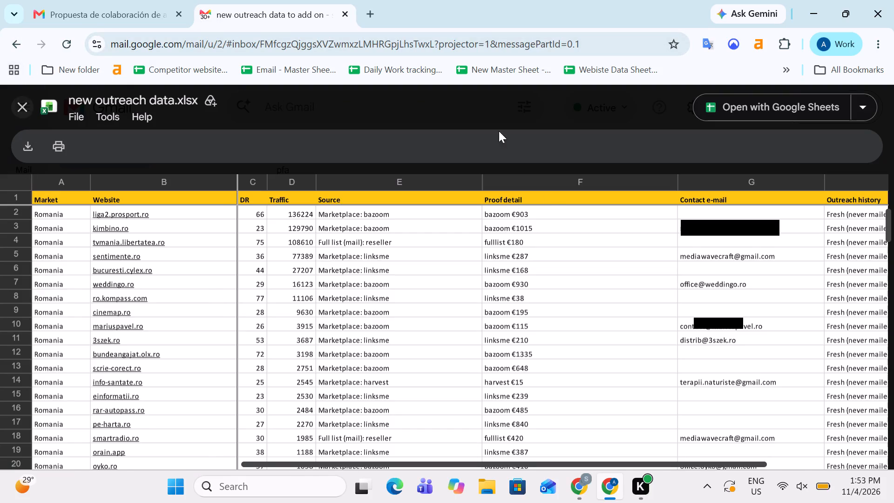
pyautogui.click(739, 111)
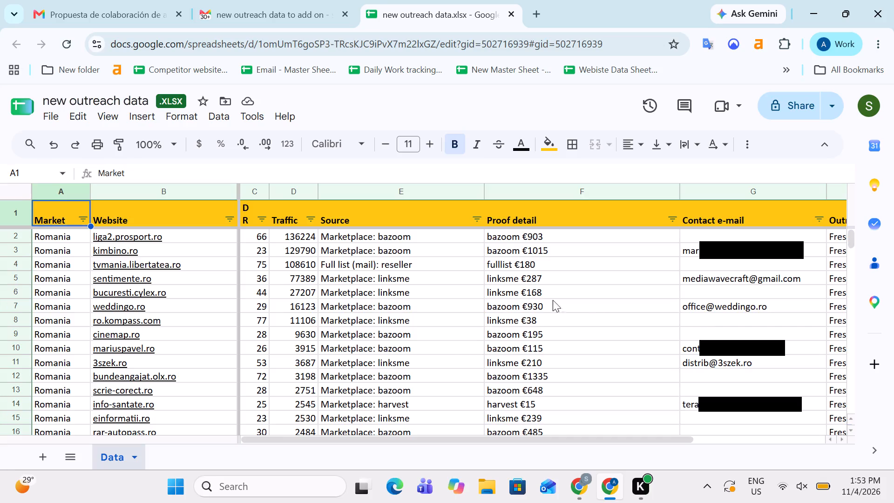
# Look across the record for tvmania.libertatea.ro from its proof detail to its contact e-mail and outreach history.
pyautogui.click(630, 259)
pyautogui.press('Right')
pyautogui.press('Right')
pyautogui.press('Right')
pyautogui.press('Right')
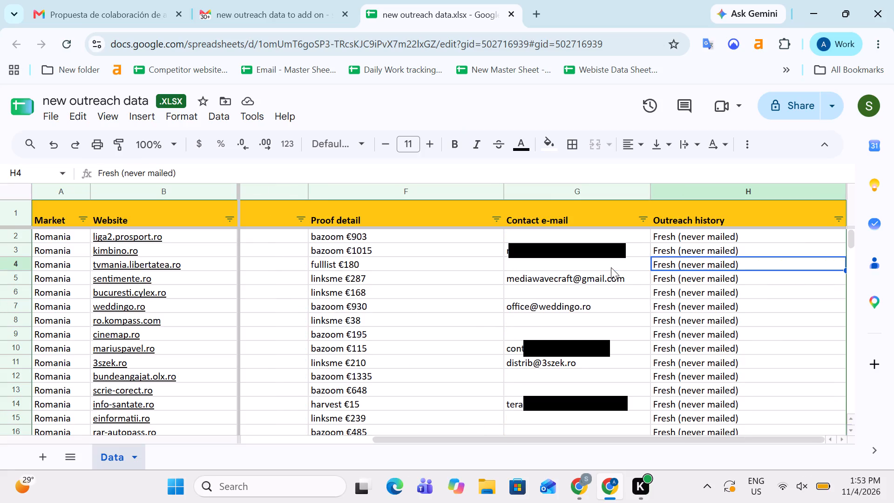
pyautogui.press('Right')
pyautogui.press('Right')
pyautogui.press('Right')
pyautogui.press('Right')
pyautogui.press('Left')
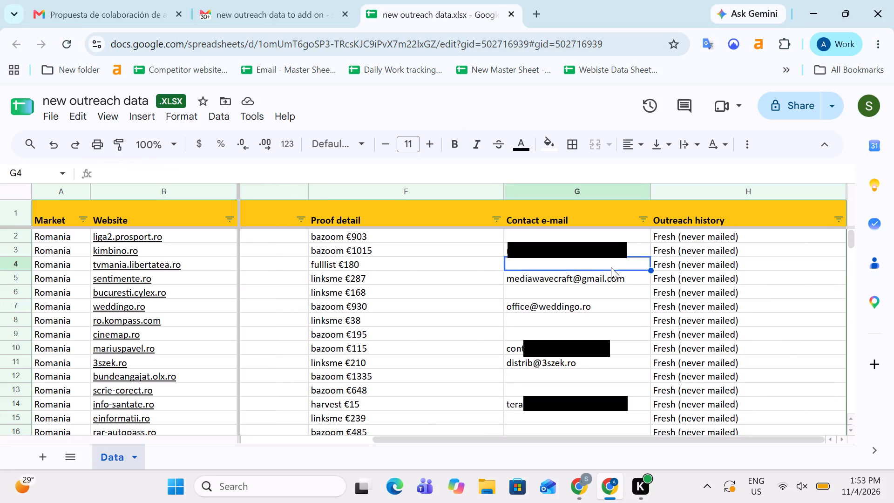
pyautogui.press('Right')
# Examine the Outreach history entries from the top of the data down to the last record.
pyautogui.press('Up')
pyautogui.press('Up')
pyautogui.press('Up')
pyautogui.press('Up')
pyautogui.press('Up')
pyautogui.press('Up')
pyautogui.press('Up')
pyautogui.press('Up')
pyautogui.press('Up')
pyautogui.press('Up')
pyautogui.press('Up')
pyautogui.press('Up')
pyautogui.press('Up')
pyautogui.press('Up')
pyautogui.press('Up')
pyautogui.press('Down')
pyautogui.press('Down')
pyautogui.press('Down')
pyautogui.press('Down')
pyautogui.press('Down')
pyautogui.press('Down')
pyautogui.press('Down')
pyautogui.press('Down')
pyautogui.press('Down')
pyautogui.press('Down')
pyautogui.press('Down')
pyautogui.press('Down')
pyautogui.press('Down')
pyautogui.press('Down')
pyautogui.press('Down')
pyautogui.press('Down')
pyautogui.press('Down')
pyautogui.press('Down')
pyautogui.press('Down')
pyautogui.press('Down')
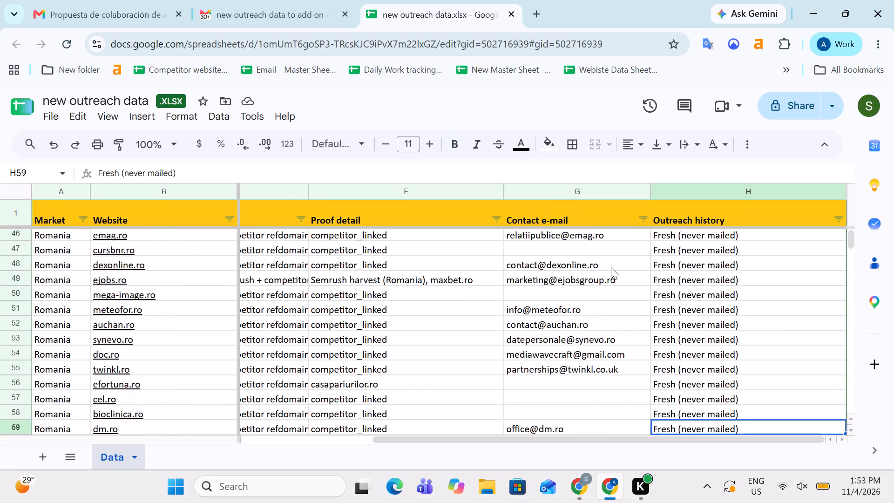
pyautogui.hotkey('ctrl', 'Down')
pyautogui.press('Down')
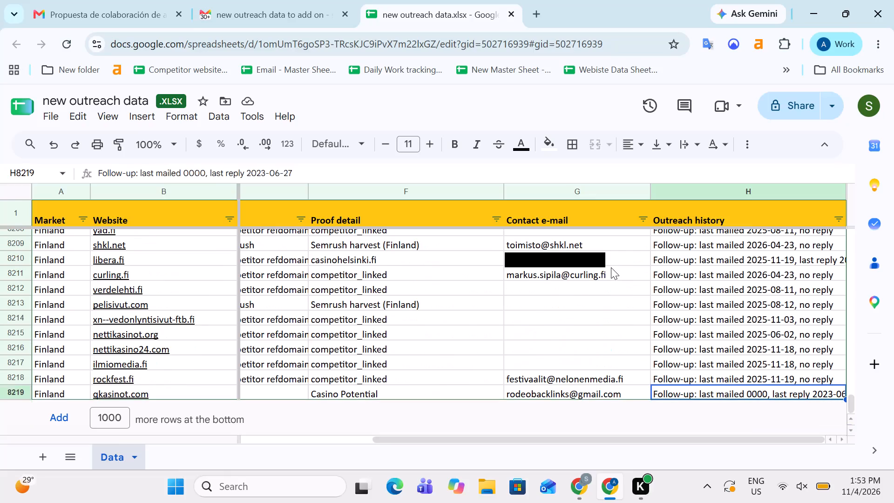
# Compare the beginning and end of the Outreach history column, finishing at the Contact e-mail heading.
pyautogui.hotkey('ctrl', 'Up')
pyautogui.press('Up')
pyautogui.press('Up')
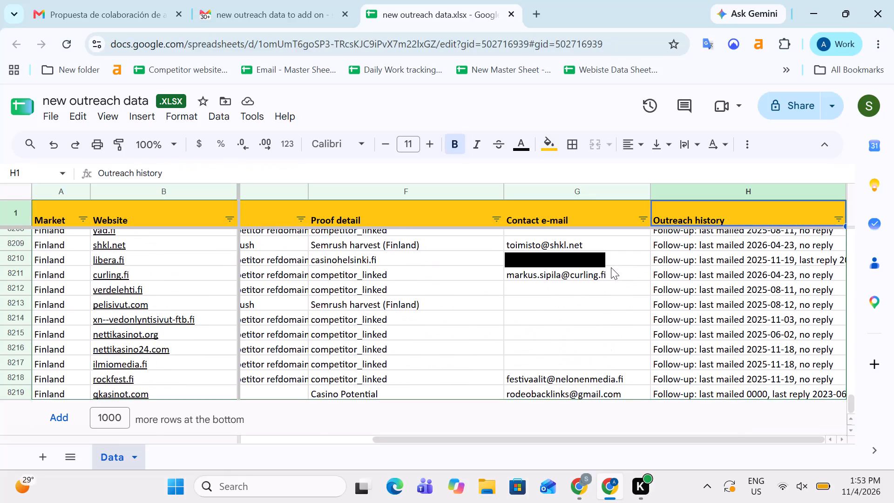
pyautogui.press('Down')
pyautogui.press('Up')
pyautogui.press('Down')
pyautogui.hotkey('ctrl', 'Down')
pyautogui.press('Down')
pyautogui.press('Down')
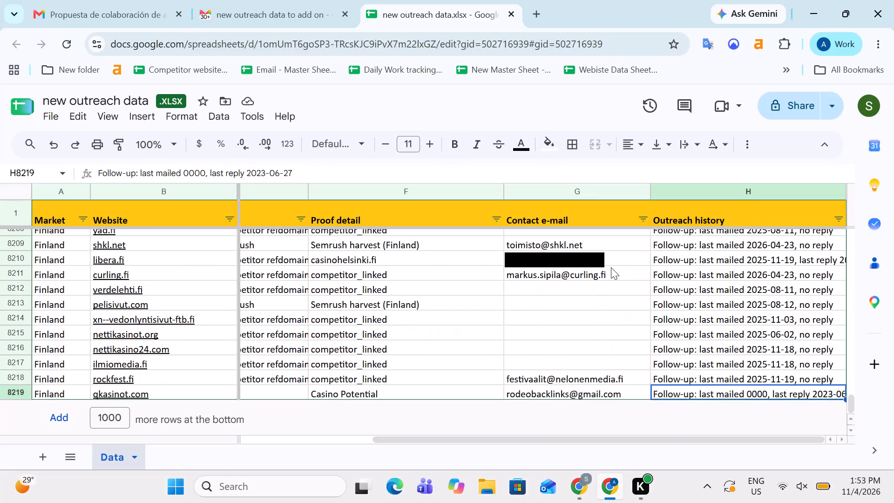
pyautogui.press('Up')
pyautogui.hotkey('ctrl', 'Up')
pyautogui.press('Down')
pyautogui.press('Up')
pyautogui.press('Down')
pyautogui.press('Left')
pyautogui.press('Up')
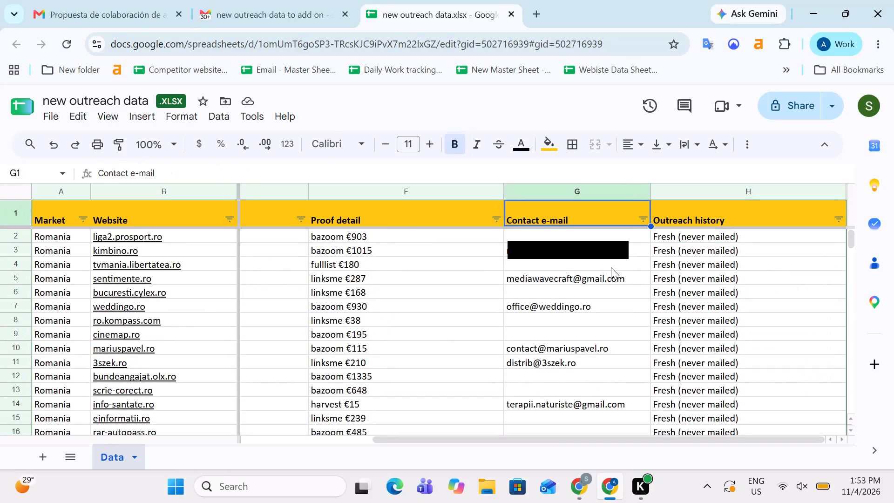
# Select all Market entries from the first record to the last to check the extent of the data.
pyautogui.press('Right')
pyautogui.press('Up')
pyautogui.press('Down')
pyautogui.press('Up')
pyautogui.press('Up')
pyautogui.press('Down')
pyautogui.press('Right')
pyautogui.press('Left')
pyautogui.press('Left')
pyautogui.press('Left')
pyautogui.press('Left')
pyautogui.press('Left')
pyautogui.press('Left')
pyautogui.press('Left')
pyautogui.press('Left')
pyautogui.press('Left')
pyautogui.press('Left')
pyautogui.press('Left')
pyautogui.press('Left')
pyautogui.press('Left')
pyautogui.press('Left')
pyautogui.press('Left')
pyautogui.press('Left')
pyautogui.press('Left')
pyautogui.press('Left')
pyautogui.press('Left')
pyautogui.press('Left')
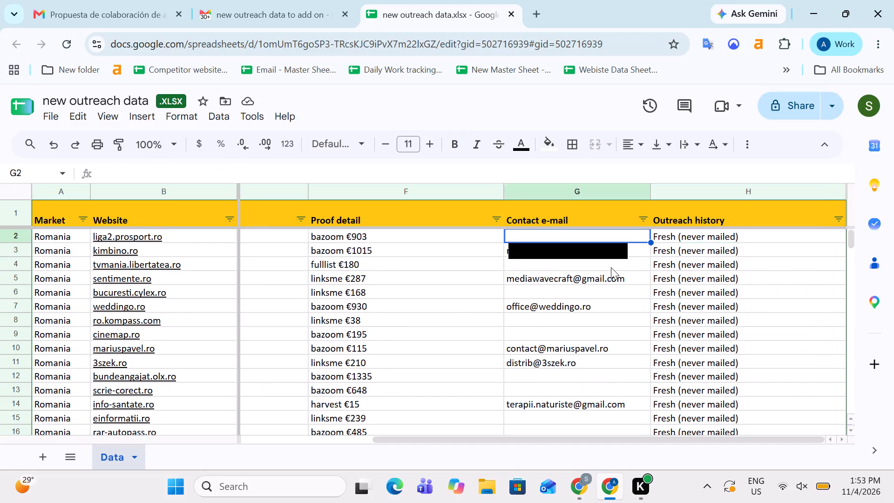
pyautogui.hotkey('ctrl', 'shift', 'Down')
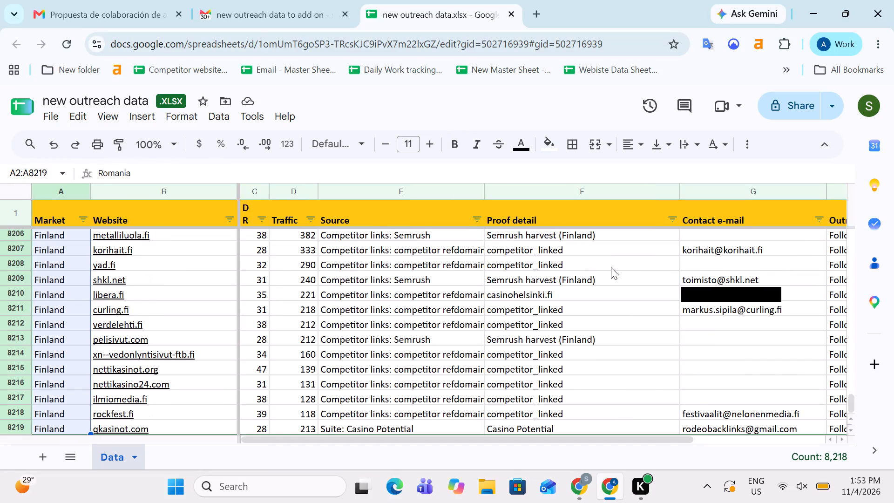
pyautogui.hotkey('ctrl', 'shift', 'Down')
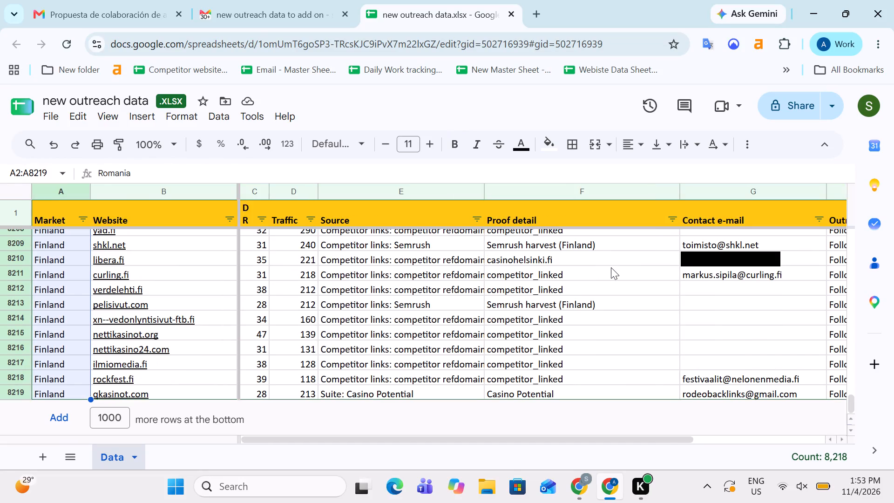
# Examine the liga2.prosport.ro record across all columns, from Market to Outreach history.
pyautogui.press('Up')
pyautogui.press('Up')
pyautogui.press('Down')
pyautogui.press('Up')
pyautogui.press('Down')
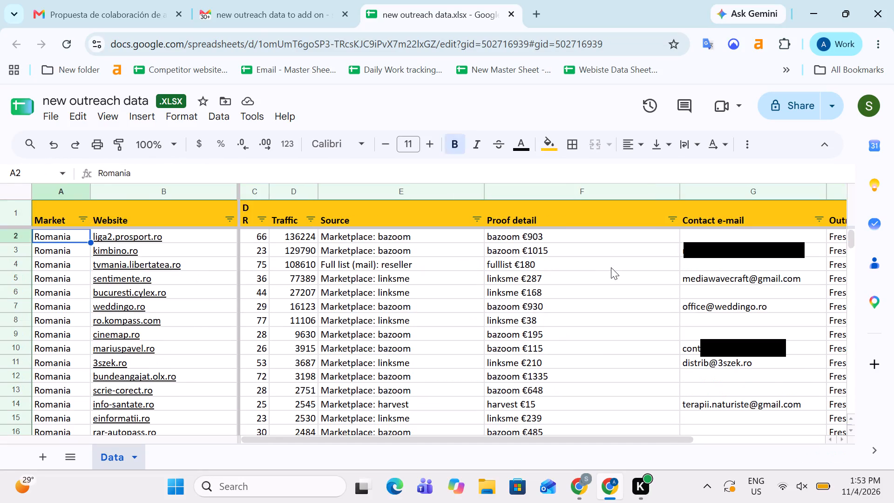
pyautogui.press('Right')
pyautogui.press('Right')
pyautogui.press('Right')
pyautogui.press('Right')
pyautogui.press('Left')
pyautogui.press('Left')
pyautogui.press('Left')
pyautogui.press('Left')
pyautogui.press('Left')
pyautogui.press('Left')
pyautogui.press('Left')
pyautogui.press('Left')
pyautogui.press('Left')
pyautogui.press('Left')
pyautogui.press('Left')
pyautogui.press('Left')
pyautogui.press('Left')
pyautogui.press('Left')
pyautogui.press('Left')
pyautogui.press('Left')
pyautogui.press('Left')
pyautogui.press('Left')
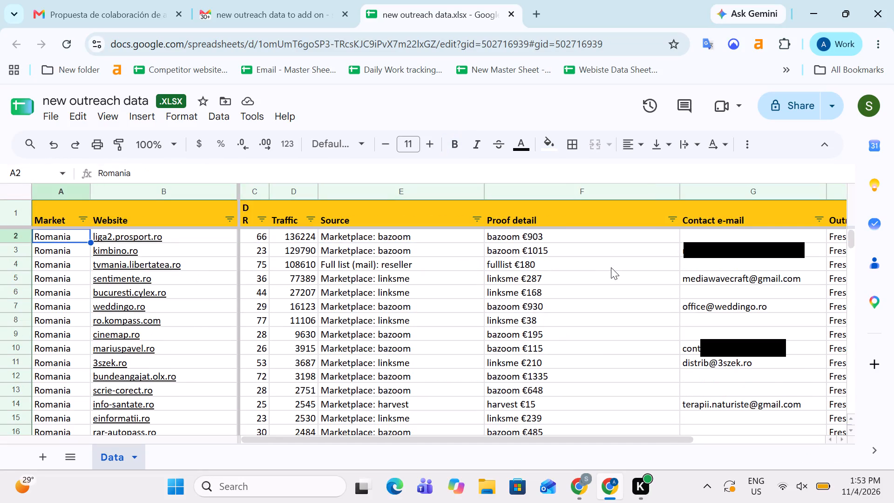
pyautogui.press('Right')
pyautogui.press('Right')
pyautogui.press('Right')
pyautogui.press('Right')
pyautogui.press('Right')
pyautogui.press('Left')
pyautogui.press('Left')
pyautogui.press('Left')
pyautogui.press('Left')
pyautogui.press('Left')
pyautogui.press('Left')
pyautogui.press('Left')
pyautogui.press('Left')
pyautogui.press('Left')
pyautogui.press('Left')
pyautogui.press('Right')
pyautogui.press('Right')
pyautogui.press('Right')
pyautogui.press('Right')
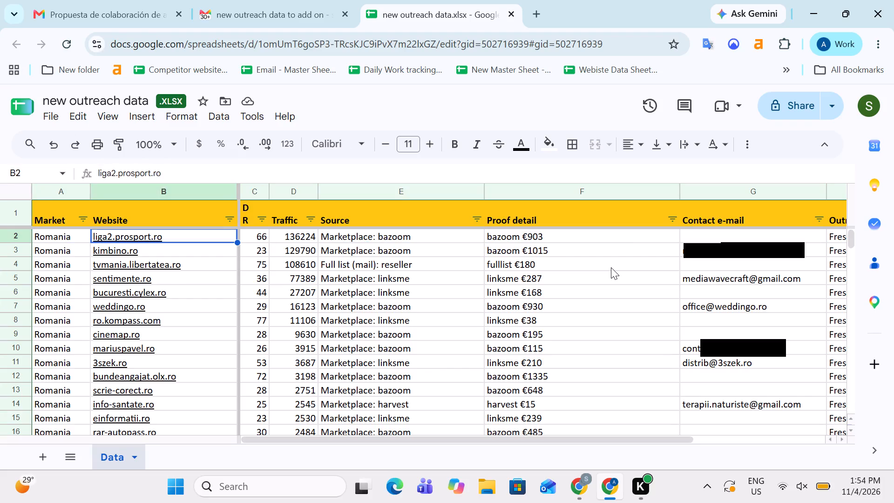
pyautogui.press('Right')
pyautogui.press('Right')
pyautogui.press('Right')
pyautogui.press('Right')
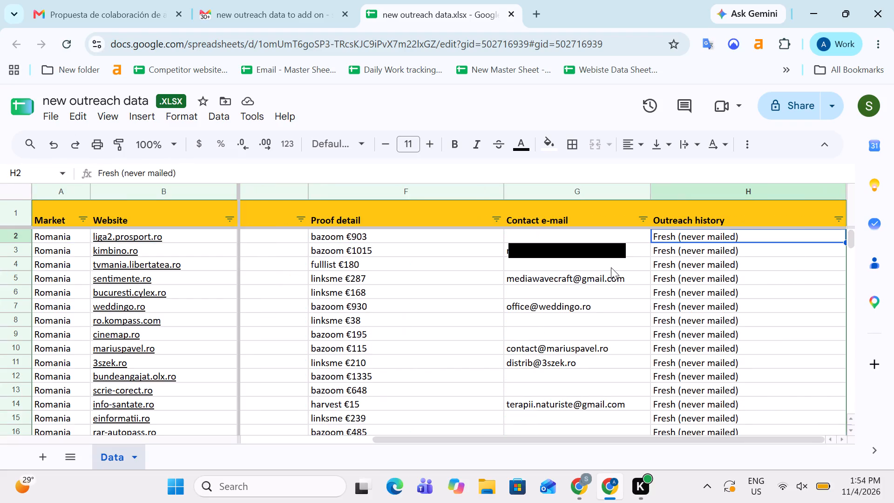
pyautogui.press('Right')
pyautogui.press('Right')
pyautogui.press('Left')
pyautogui.press('Right')
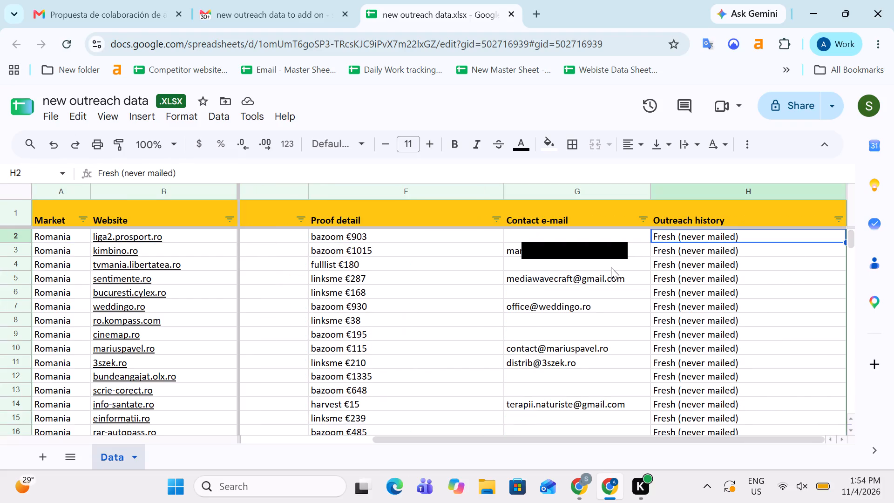
# Check the last entry in the Outreach history column.
pyautogui.press('Down')
pyautogui.hotkey('ctrl', 'Down')
pyautogui.press('Down')
pyautogui.press('Down')
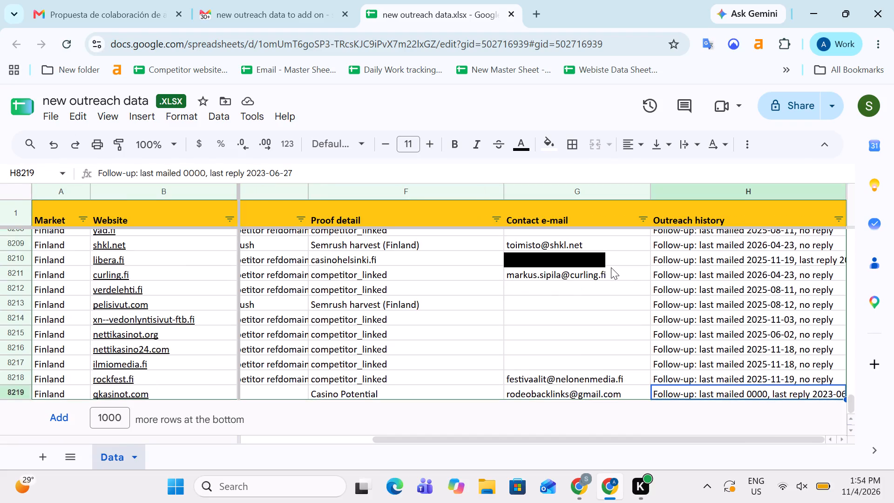
# Examine the Finland records' Outreach history upward from the last entry to find where the follow-ups give way to fresh entries.
pyautogui.press('Up')
pyautogui.press('Up')
pyautogui.press('Up')
pyautogui.press('Up')
pyautogui.press('Up')
pyautogui.press('Up')
pyautogui.press('Up')
pyautogui.press('Up')
pyautogui.press('Up')
pyautogui.press('Up')
pyautogui.press('Up')
pyautogui.press('Up')
pyautogui.press('Up')
pyautogui.press('Up')
pyautogui.press('Up')
pyautogui.press('Up')
pyautogui.press('Up')
pyautogui.press('Up')
pyautogui.press('Up')
pyautogui.press('Up')
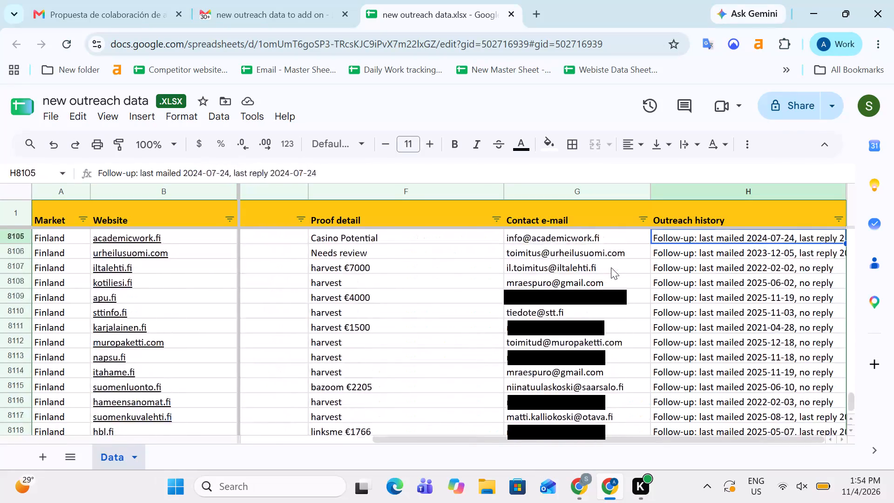
pyautogui.press('Down')
pyautogui.press('Down')
pyautogui.press('Down')
pyautogui.press('Down')
pyautogui.press('Down')
pyautogui.press('Down')
pyautogui.press('Down')
pyautogui.press('Down')
pyautogui.press('Down')
pyautogui.press('Down')
pyautogui.press('Down')
pyautogui.press('Down')
pyautogui.press('Down')
pyautogui.press('Down')
pyautogui.press('Down')
pyautogui.press('Down')
pyautogui.press('Down')
pyautogui.press('Down')
pyautogui.press('Down')
pyautogui.press('Down')
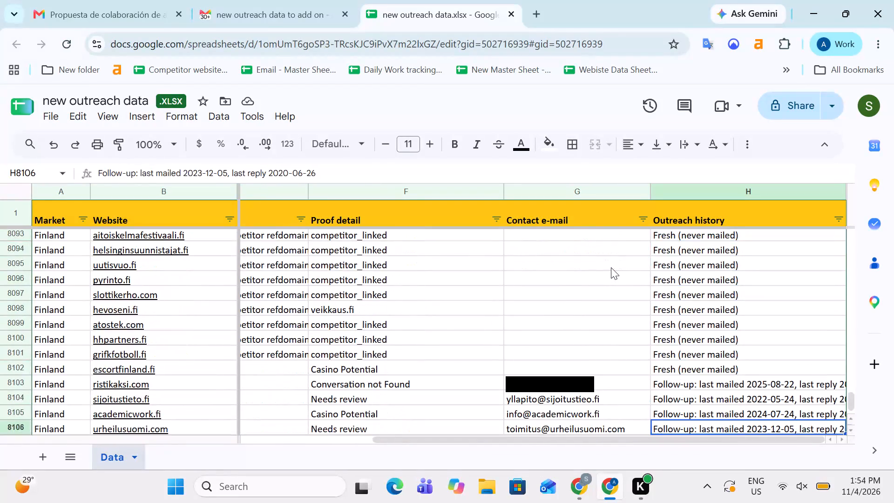
# Select the Finland follow-up entries in Outreach history, from ristikaksi.com down to the last record, to check their extent.
pyautogui.press('Up')
pyautogui.press('Up')
pyautogui.press('Up')
pyautogui.press('Up')
pyautogui.hotkey('ctrl', 'shift', 'Down')
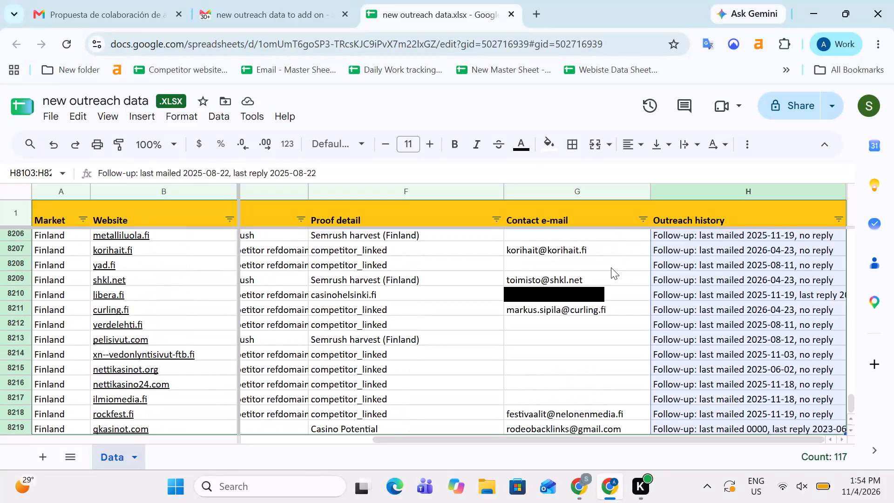
pyautogui.press('Up')
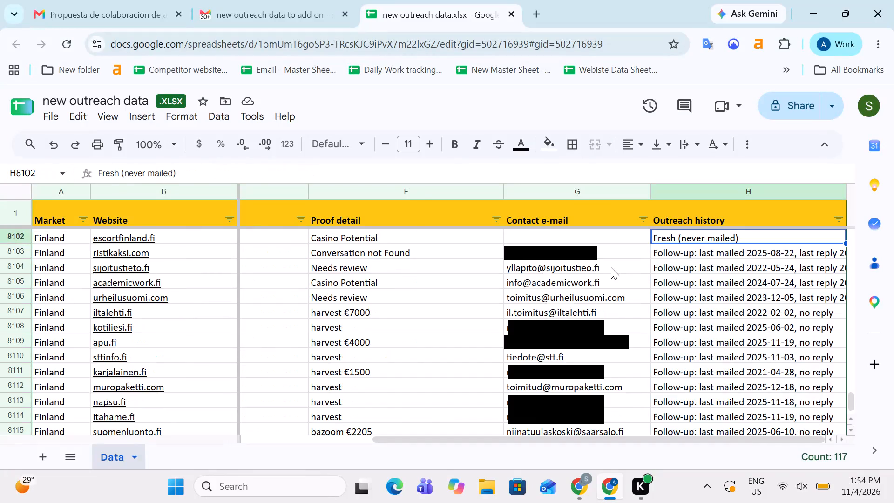
pyautogui.press('Up')
pyautogui.press('Up')
pyautogui.press('Up')
pyautogui.press('Down')
pyautogui.press('Down')
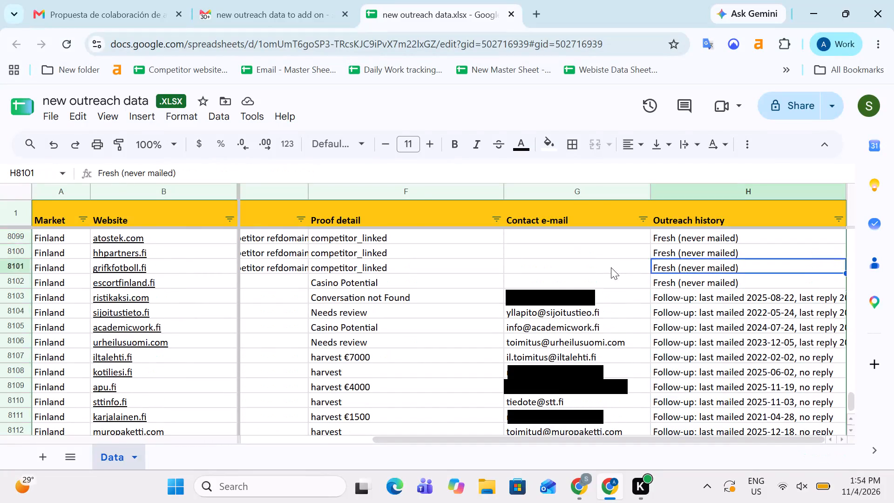
pyautogui.press('Down')
pyautogui.press('Down')
pyautogui.hotkey('ctrl', 'shift', 'Down')
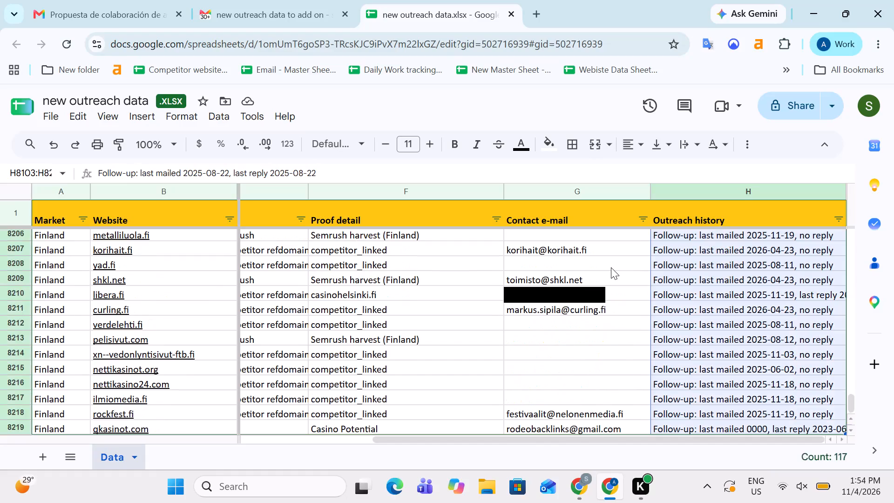
pyautogui.hotkey('ctrl', 'shift', 'Down')
pyautogui.hotkey('ctrl', 'shift', 'Down')
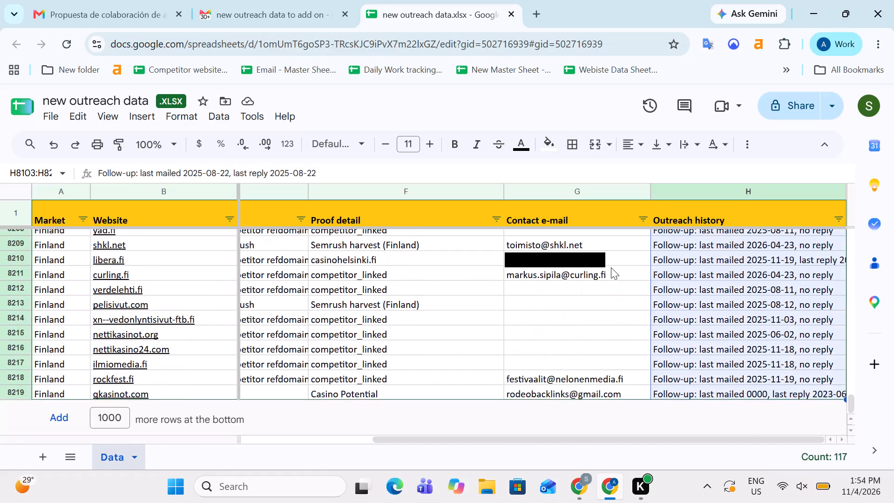
# Return to the first record, liga2.prosport.ro, and examine it across the columns to Outreach history.
pyautogui.press('Up')
pyautogui.press('Up')
pyautogui.press('Up')
pyautogui.hotkey('ctrl', 'Up')
pyautogui.press('Down')
pyautogui.press('Left')
pyautogui.press('Left')
pyautogui.press('Left')
pyautogui.press('Left')
pyautogui.press('Left')
pyautogui.press('Left')
pyautogui.press('Left')
pyautogui.press('Left')
pyautogui.press('Left')
pyautogui.press('Left')
pyautogui.press('Left')
pyautogui.press('Left')
pyautogui.press('Left')
pyautogui.press('Left')
pyautogui.press('Left')
pyautogui.press('Left')
pyautogui.press('Left')
pyautogui.press('Left')
pyautogui.press('Left')
pyautogui.press('Left')
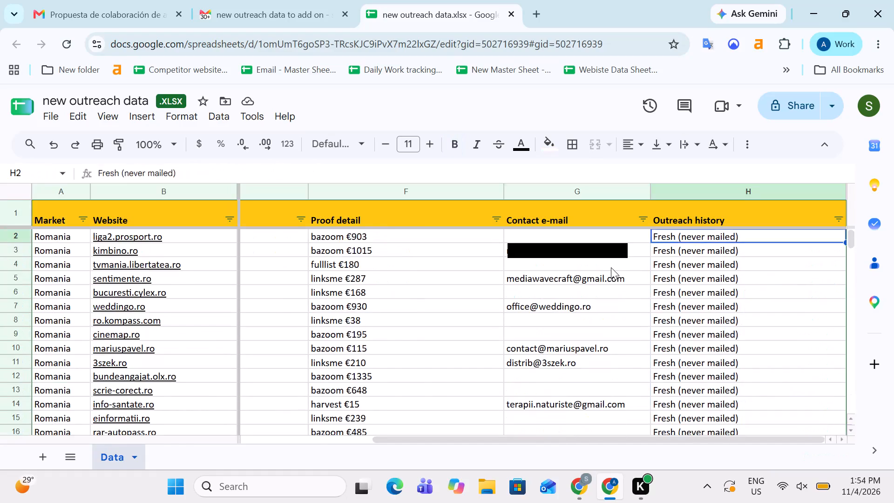
pyautogui.press('Right')
pyautogui.press('Right')
pyautogui.press('Right')
pyautogui.press('Right')
pyautogui.press('Right')
pyautogui.press('Right')
pyautogui.press('Right')
pyautogui.press('Right')
pyautogui.press('Right')
pyautogui.press('Right')
pyautogui.press('Right')
pyautogui.press('Right')
pyautogui.press('Right')
pyautogui.press('Right')
pyautogui.press('Right')
pyautogui.press('Right')
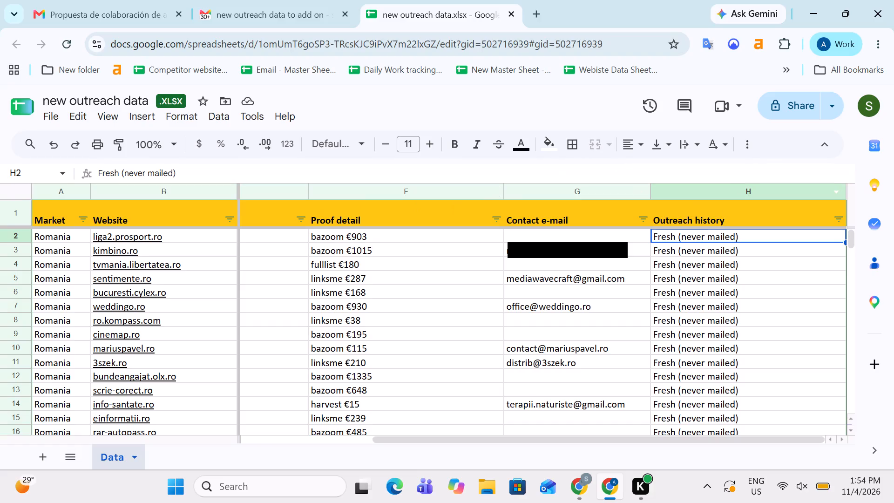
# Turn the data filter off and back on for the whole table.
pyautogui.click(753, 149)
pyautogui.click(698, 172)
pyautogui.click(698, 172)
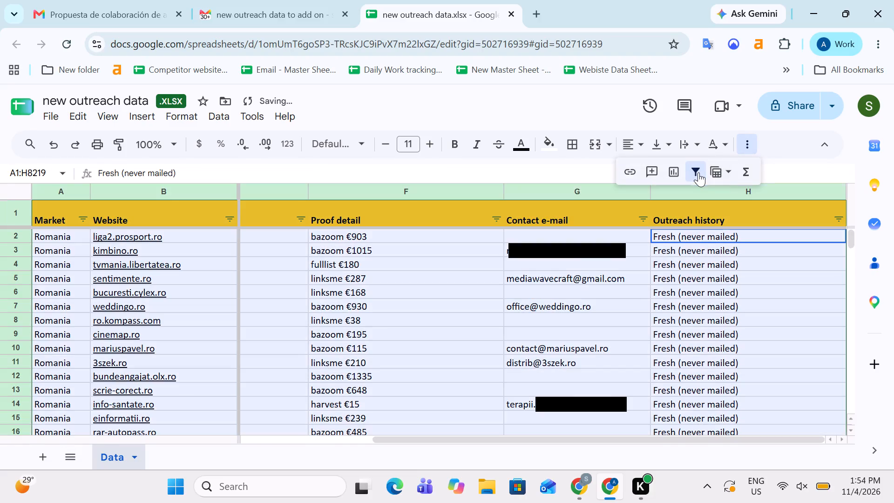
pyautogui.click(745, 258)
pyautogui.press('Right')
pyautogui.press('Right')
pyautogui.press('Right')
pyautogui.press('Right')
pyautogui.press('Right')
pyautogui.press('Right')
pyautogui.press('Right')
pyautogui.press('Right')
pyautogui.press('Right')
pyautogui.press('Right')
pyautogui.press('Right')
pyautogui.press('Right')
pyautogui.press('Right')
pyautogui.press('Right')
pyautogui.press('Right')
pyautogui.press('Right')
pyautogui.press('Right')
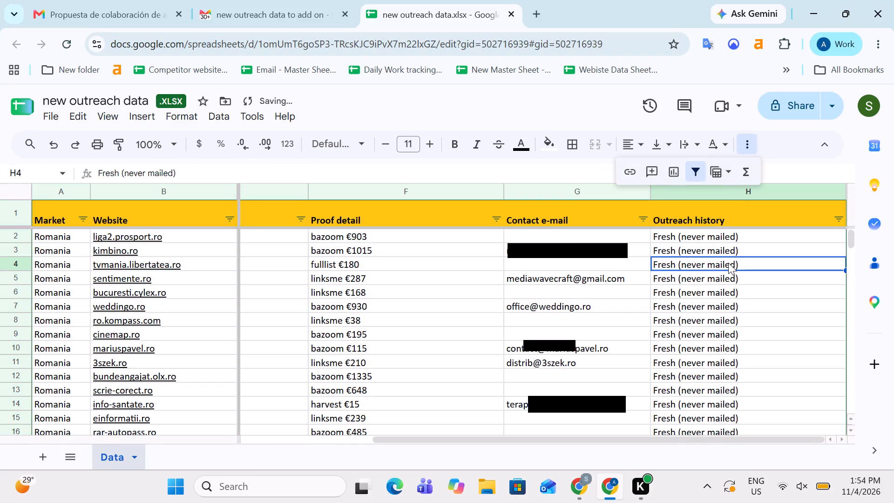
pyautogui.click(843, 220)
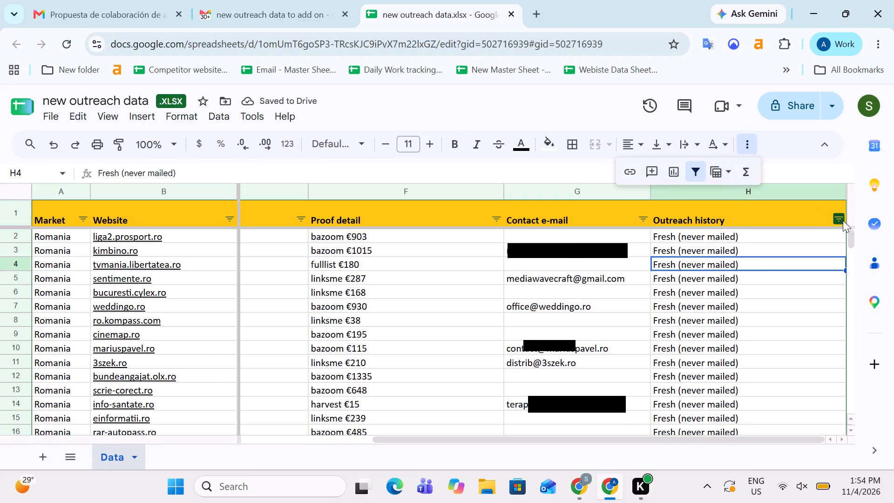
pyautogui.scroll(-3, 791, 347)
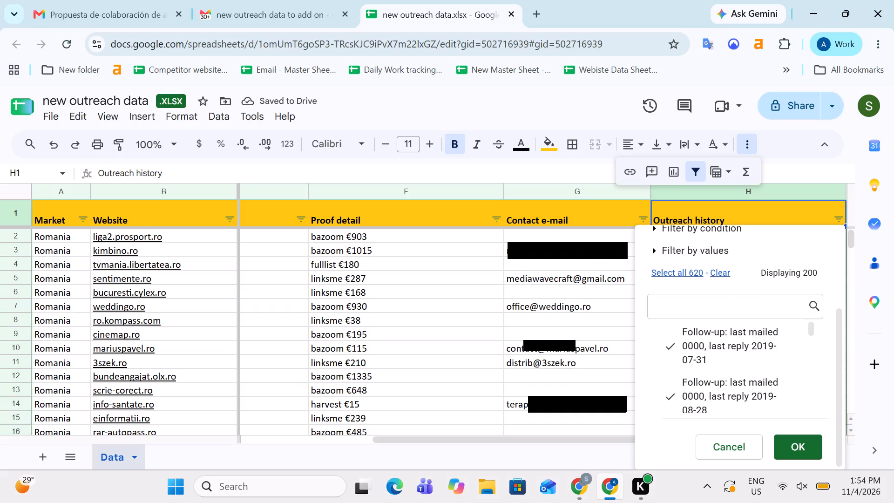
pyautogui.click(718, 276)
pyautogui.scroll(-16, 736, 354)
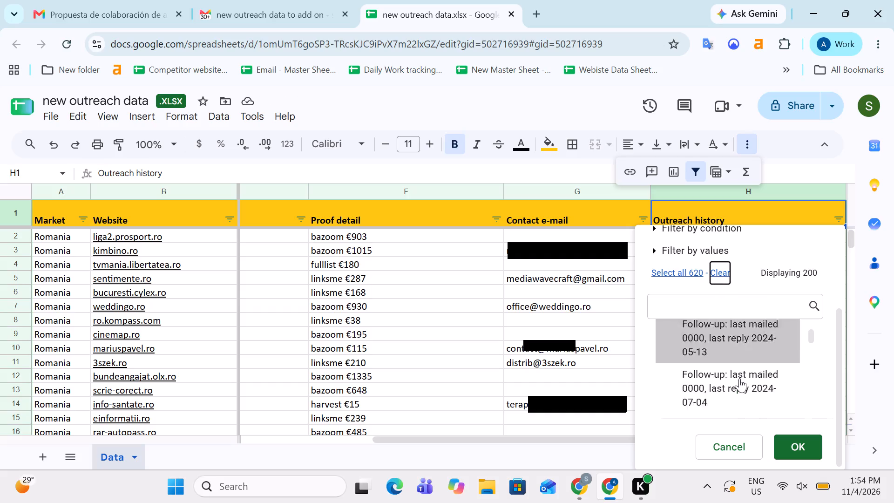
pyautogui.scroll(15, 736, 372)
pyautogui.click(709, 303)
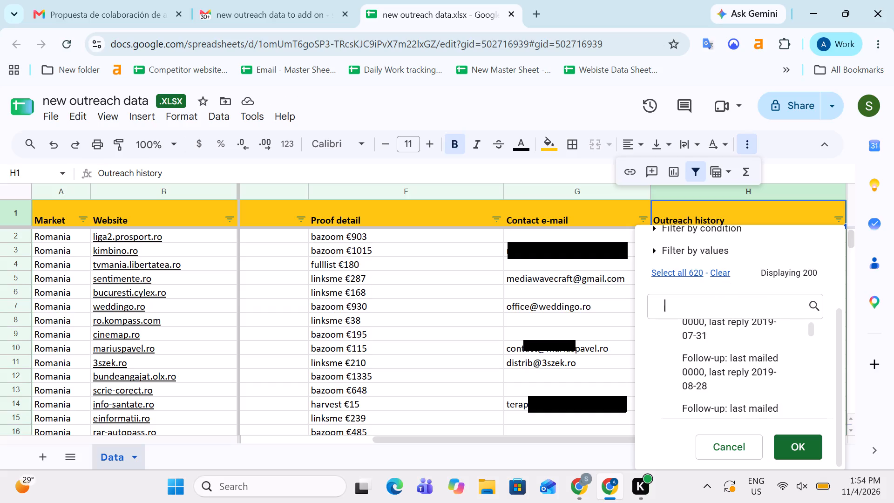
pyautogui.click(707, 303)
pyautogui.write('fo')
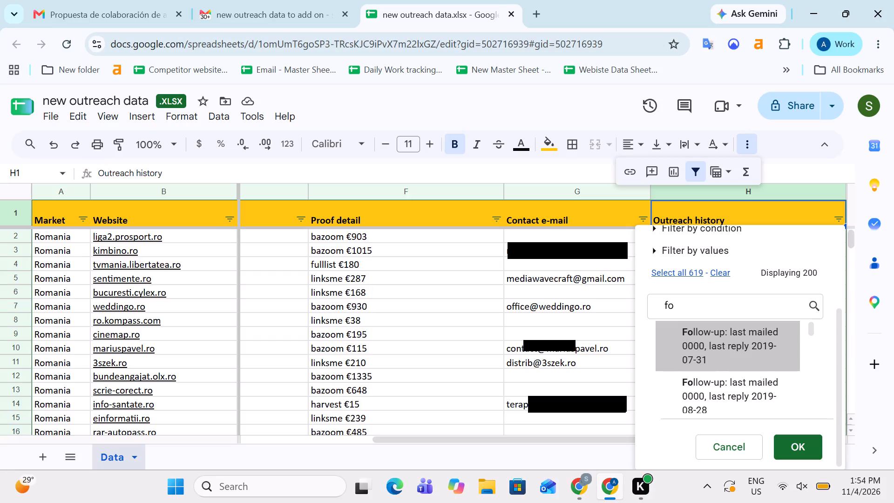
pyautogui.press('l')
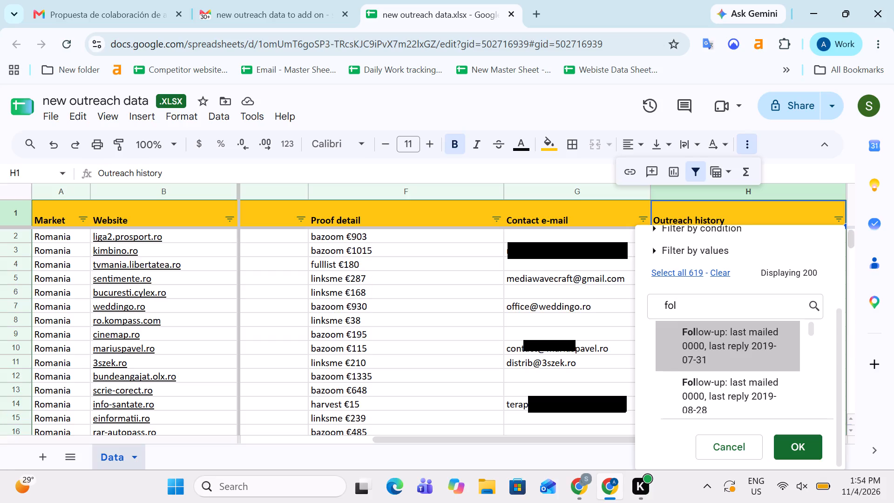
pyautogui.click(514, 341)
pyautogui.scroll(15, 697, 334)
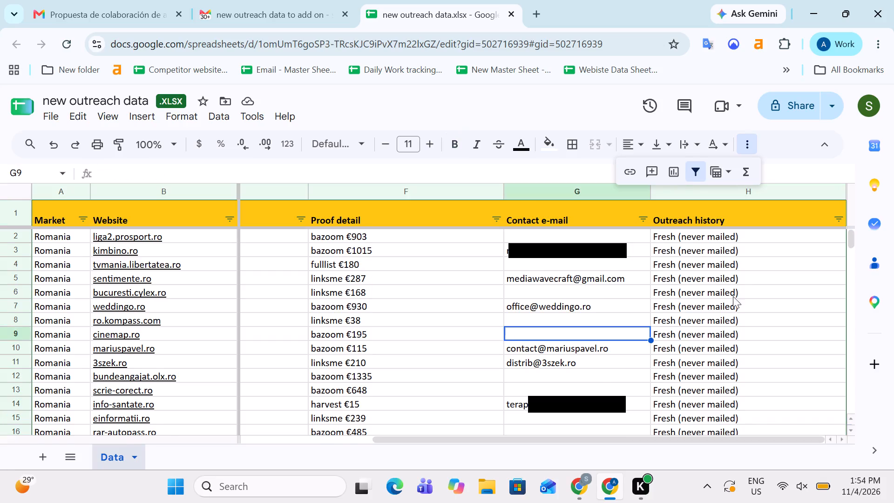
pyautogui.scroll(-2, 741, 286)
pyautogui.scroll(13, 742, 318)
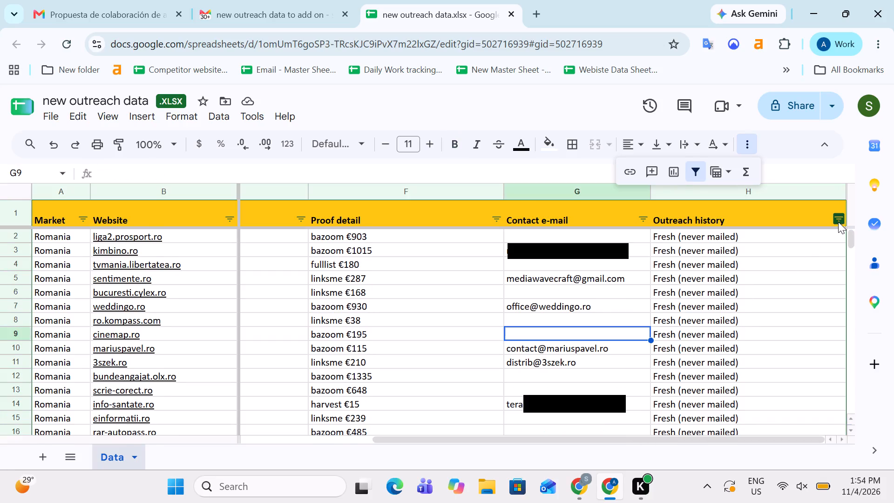
# Filter the Outreach history column to only the values matching "follow".
pyautogui.click(839, 222)
pyautogui.scroll(-3, 727, 350)
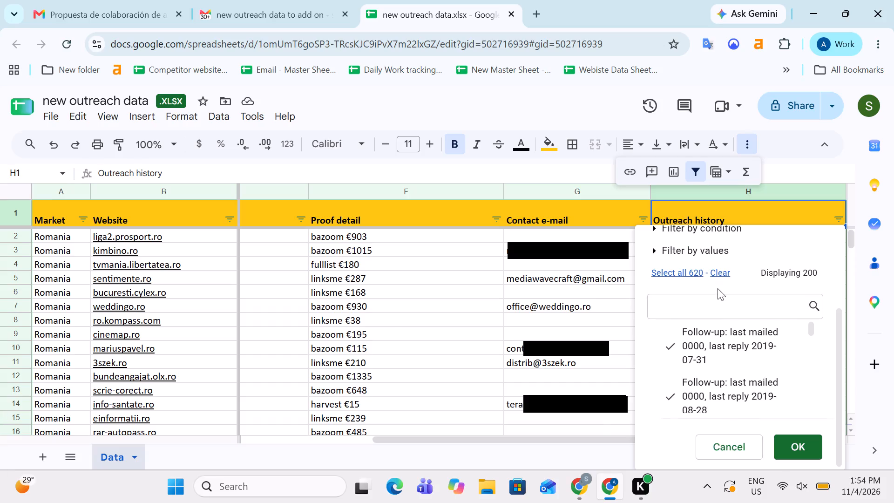
pyautogui.scroll(-3, 721, 386)
pyautogui.scroll(5, 726, 365)
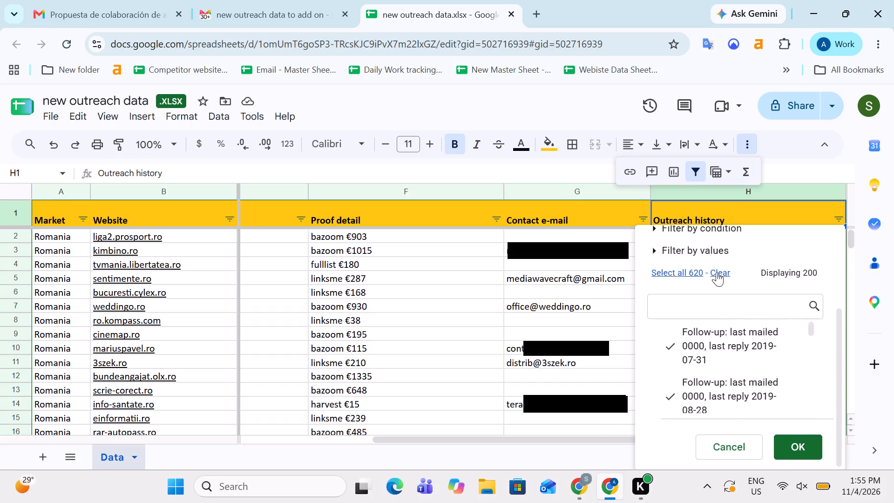
pyautogui.click(717, 272)
pyautogui.click(721, 307)
pyautogui.write('follow')
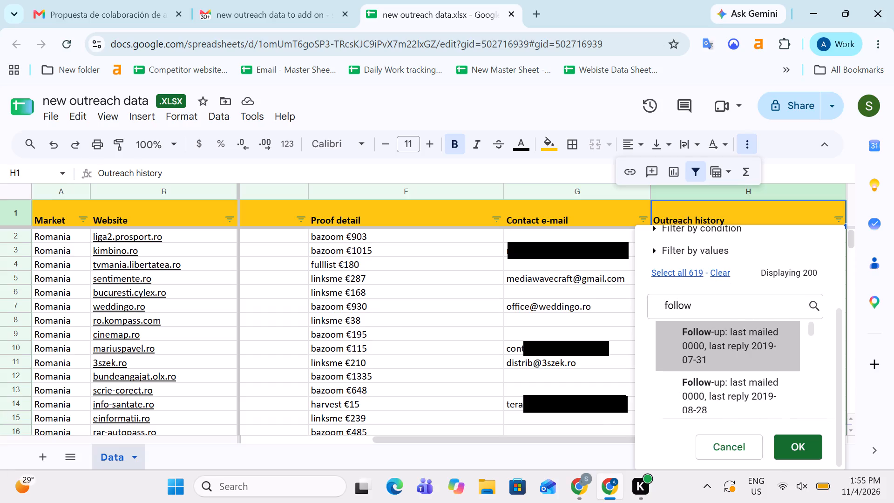
pyautogui.scroll(-4, 732, 345)
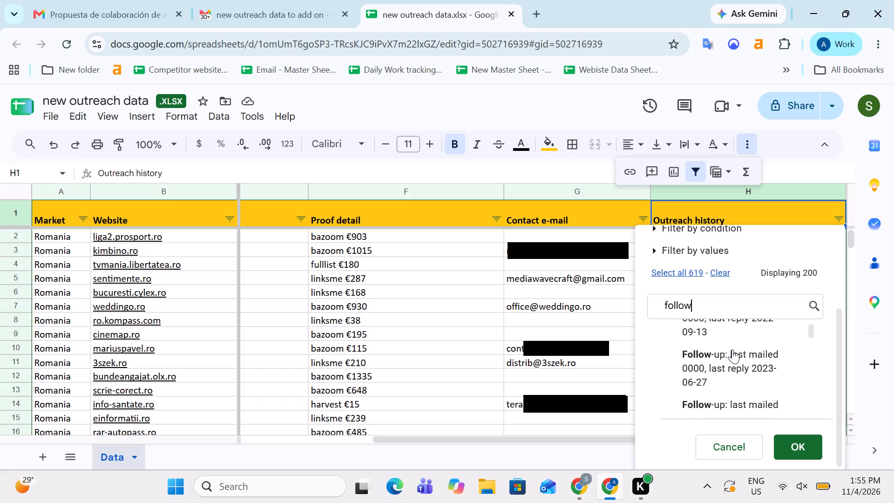
pyautogui.scroll(-3, 735, 359)
pyautogui.scroll(2, 736, 340)
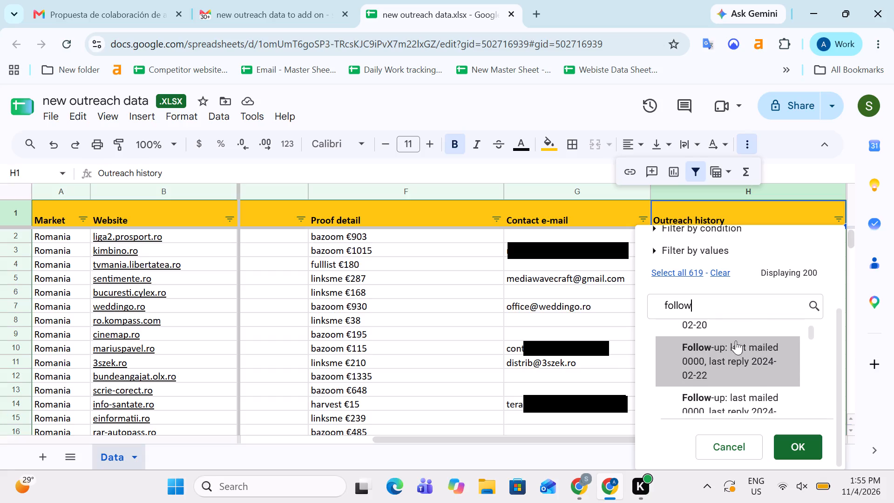
pyautogui.scroll(18, 736, 340)
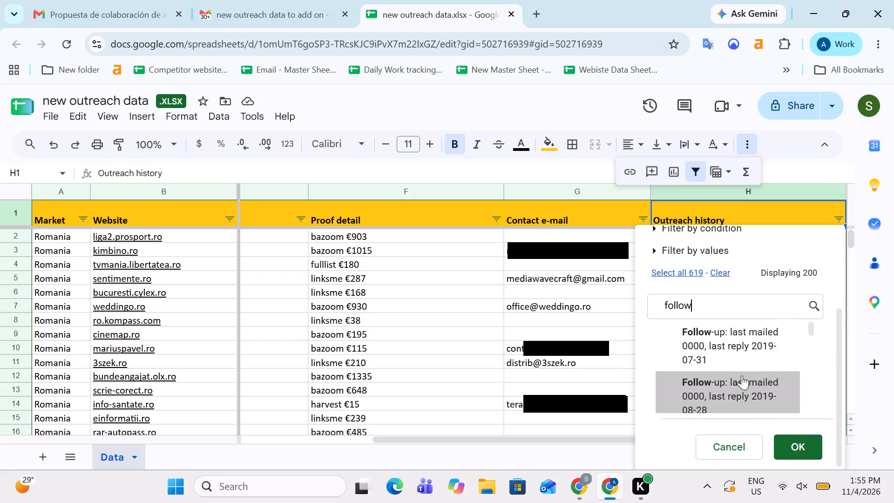
pyautogui.scroll(-10, 733, 382)
pyautogui.scroll(-16, 747, 370)
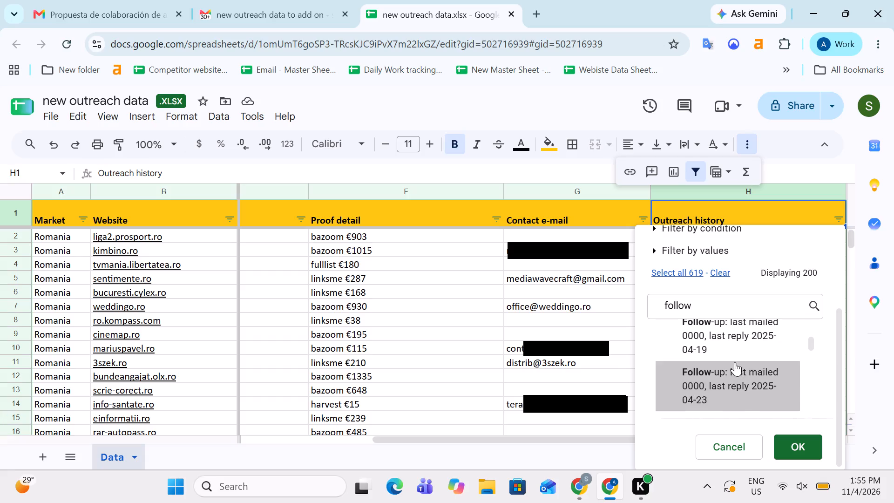
pyautogui.scroll(-9, 734, 361)
pyautogui.scroll(20, 728, 364)
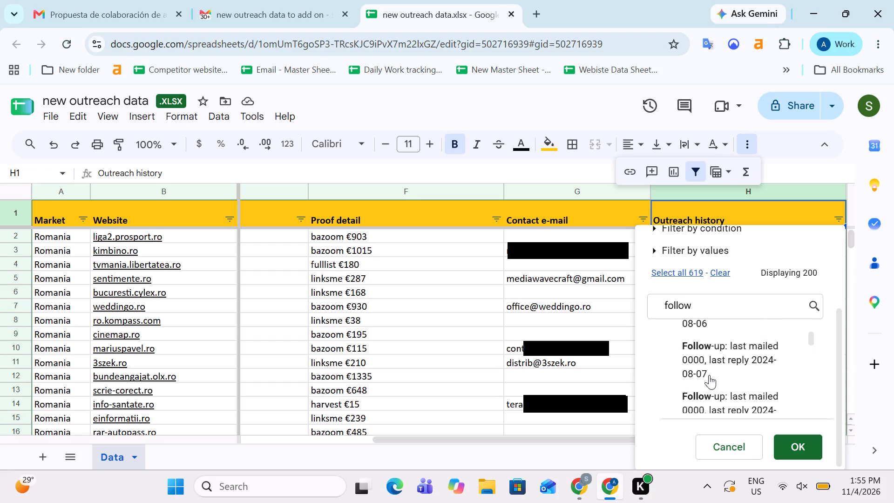
pyautogui.scroll(11, 709, 375)
pyautogui.click(674, 272)
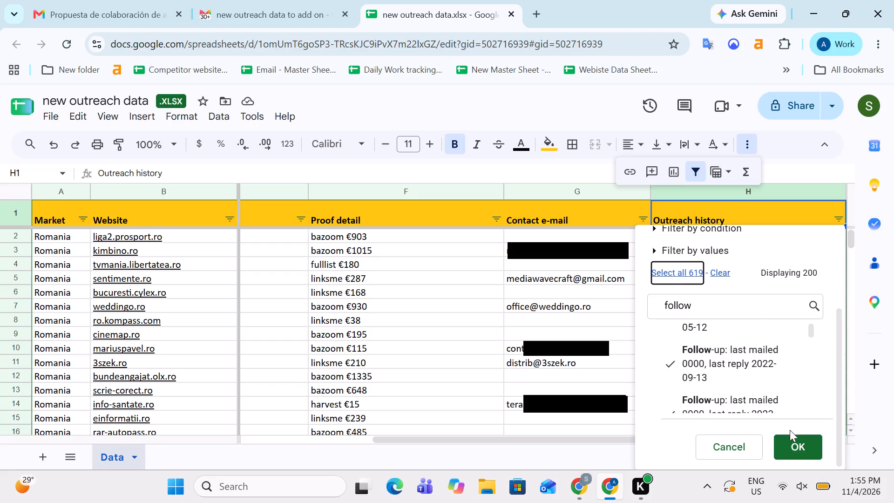
pyautogui.click(794, 446)
# Select all filtered Outreach history entries, from voxa.ro to the last record, to check how many there are.
pyautogui.scroll(-10, 709, 350)
pyautogui.scroll(20, 731, 343)
pyautogui.scroll(14, 731, 343)
pyautogui.press('Down')
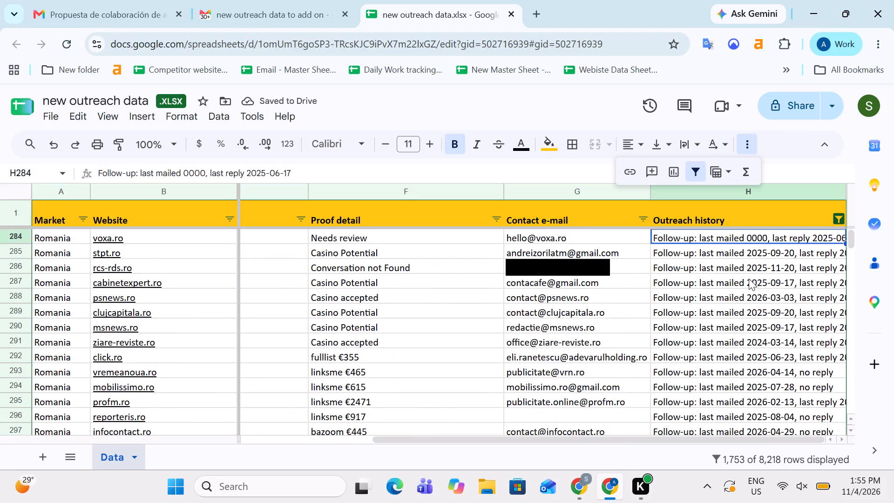
pyautogui.press('Up')
pyautogui.press('Down')
pyautogui.hotkey('ctrl', 'shift', 'Down')
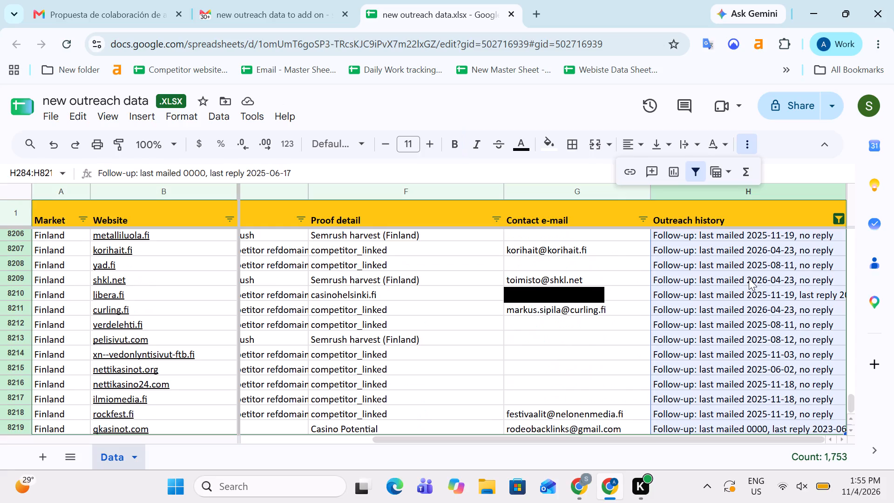
# Select all filtered Outreach history entries again, from voxa.ro down to the last record, to check how many there are.
pyautogui.press('Up')
pyautogui.press('Down')
pyautogui.press('Up')
pyautogui.press('Down')
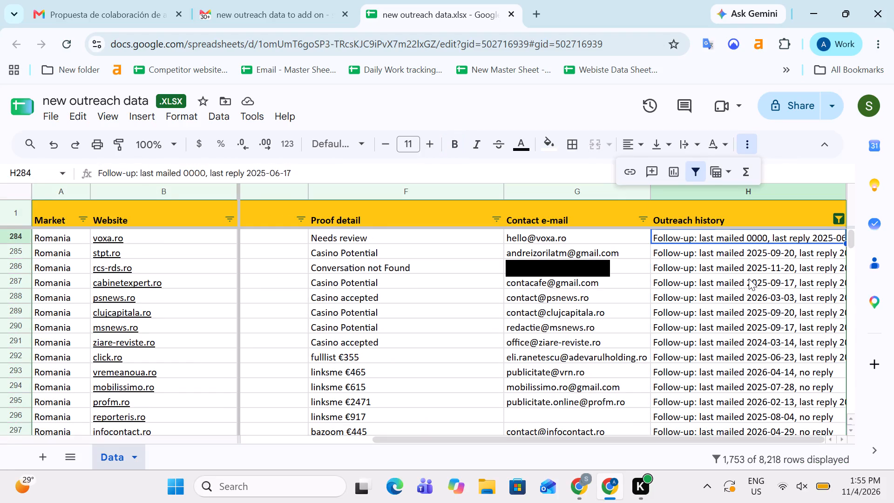
pyautogui.hotkey('ctrl', 'shift', 'Down')
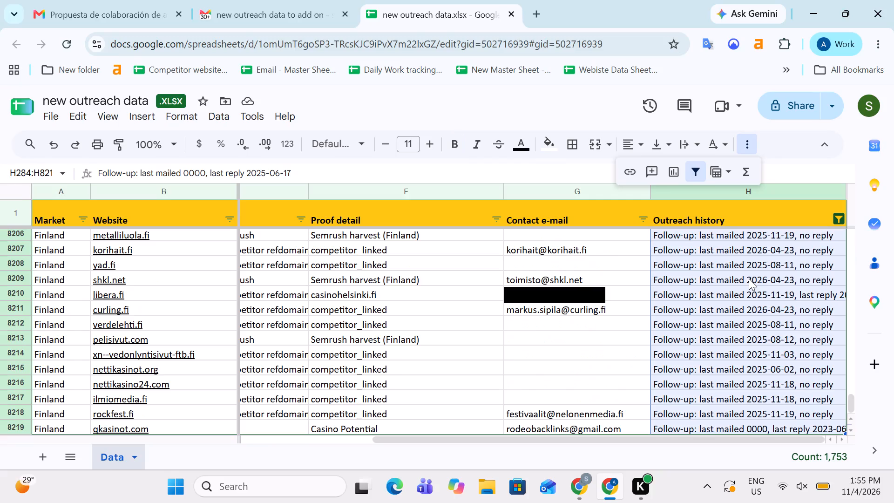
pyautogui.press('Up')
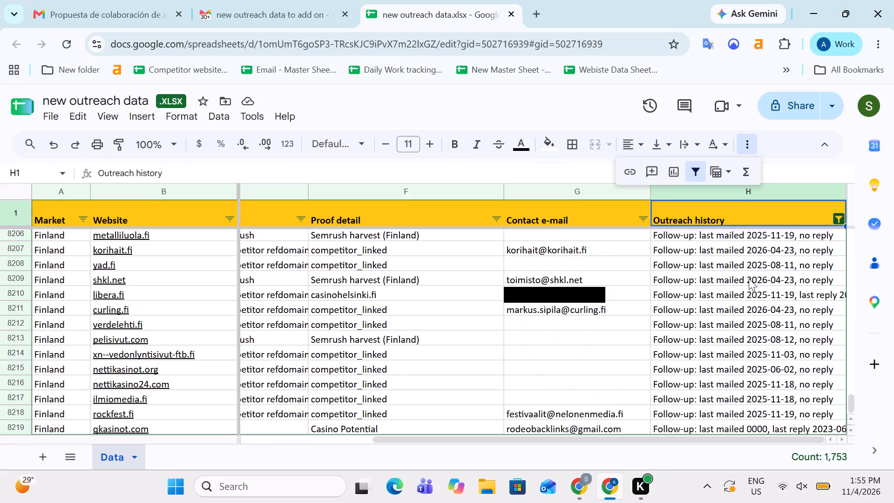
pyautogui.press('Up')
pyautogui.press('Down')
pyautogui.press('Up')
pyautogui.press('Down')
pyautogui.press('Up')
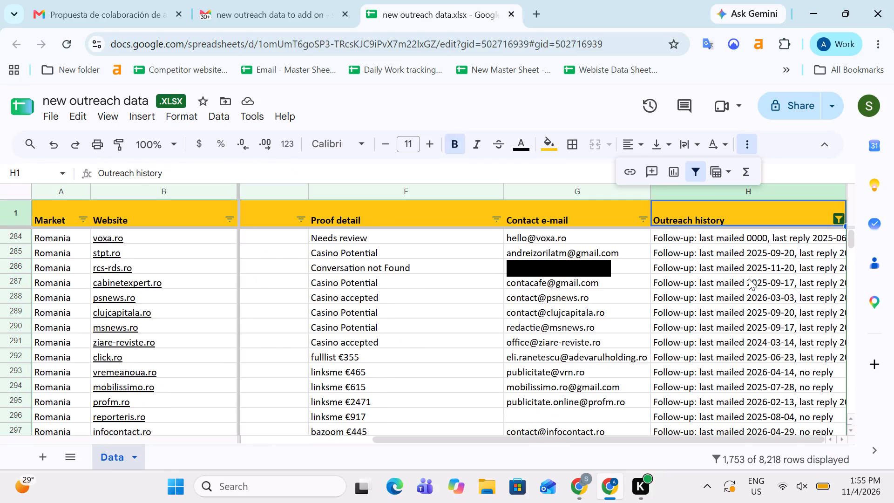
pyautogui.press('Down')
pyautogui.hotkey('ctrl', 'shift', 'Down')
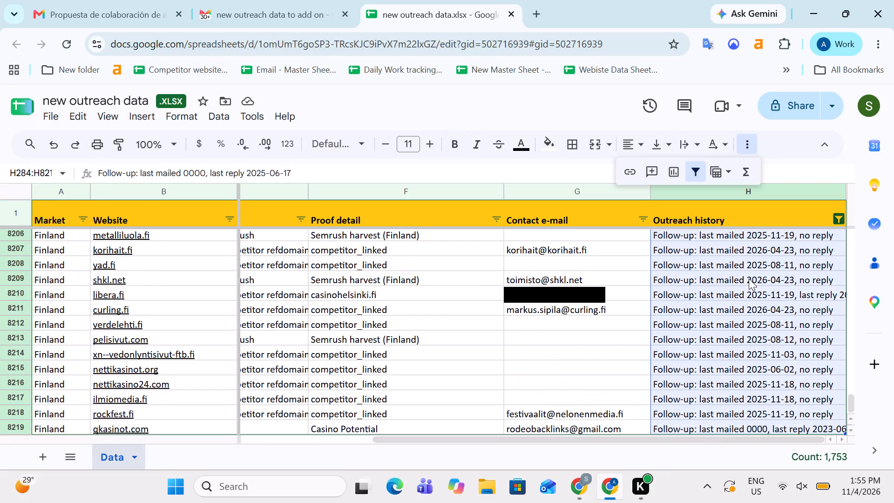
pyautogui.press('Up')
pyautogui.press('Down')
# Select all filtered Website entries from voxa.ro down to the last record, and return to voxa.ro.
pyautogui.press('Left')
pyautogui.press('Left')
pyautogui.press('Left')
pyautogui.press('Left')
pyautogui.press('Left')
pyautogui.press('Left')
pyautogui.press('Left')
pyautogui.press('Left')
pyautogui.press('Left')
pyautogui.press('Left')
pyautogui.press('Left')
pyautogui.press('Left')
pyautogui.press('Left')
pyautogui.press('Left')
pyautogui.press('Left')
pyautogui.press('Left')
pyautogui.press('Left')
pyautogui.press('Left')
pyautogui.press('Left')
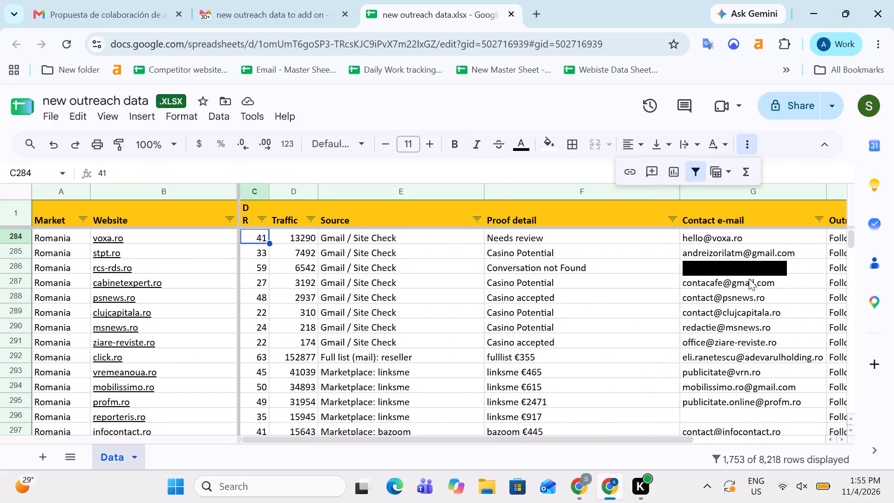
pyautogui.press('Right')
pyautogui.press('Right')
pyautogui.press('Right')
pyautogui.press('Left')
pyautogui.press('Left')
pyautogui.press('Left')
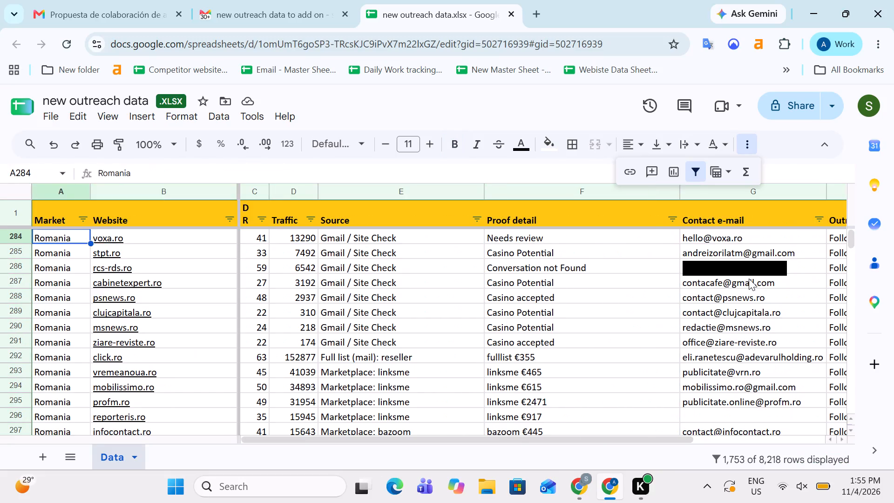
pyautogui.press('Right')
pyautogui.hotkey('ctrl', 'shift', 'Down')
pyautogui.press('Up')
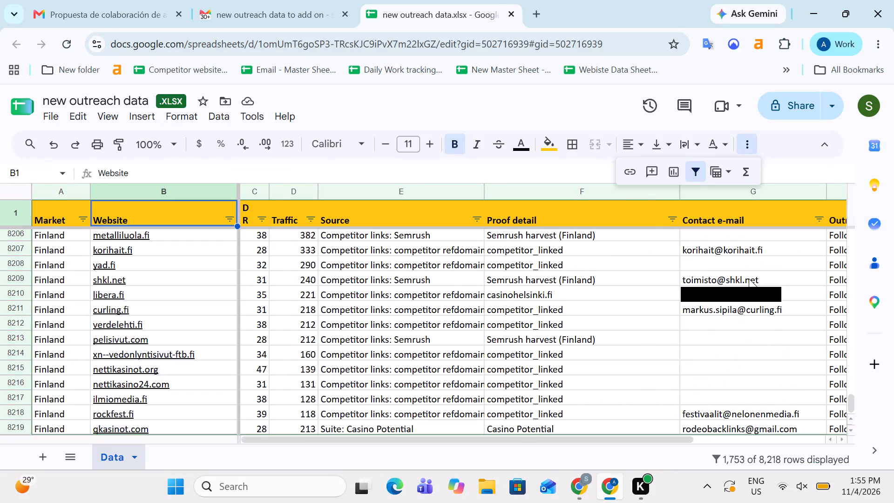
pyautogui.press('Down')
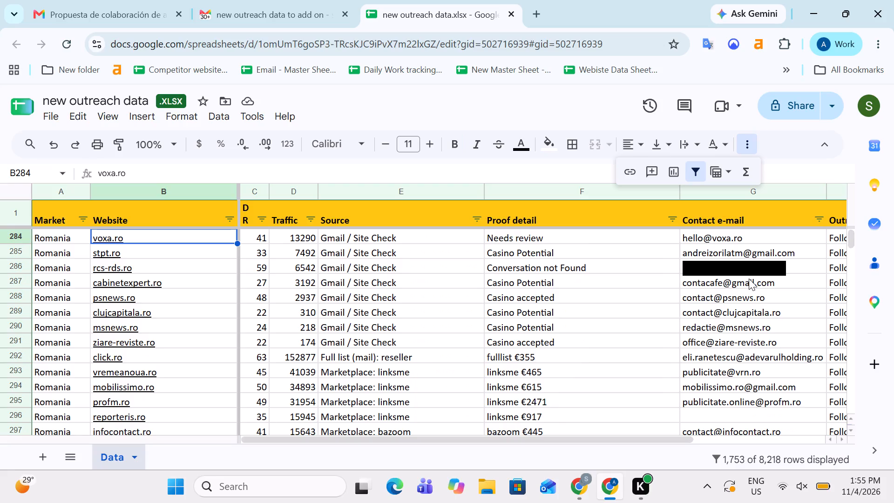
pyautogui.press('Up')
pyautogui.press('Down')
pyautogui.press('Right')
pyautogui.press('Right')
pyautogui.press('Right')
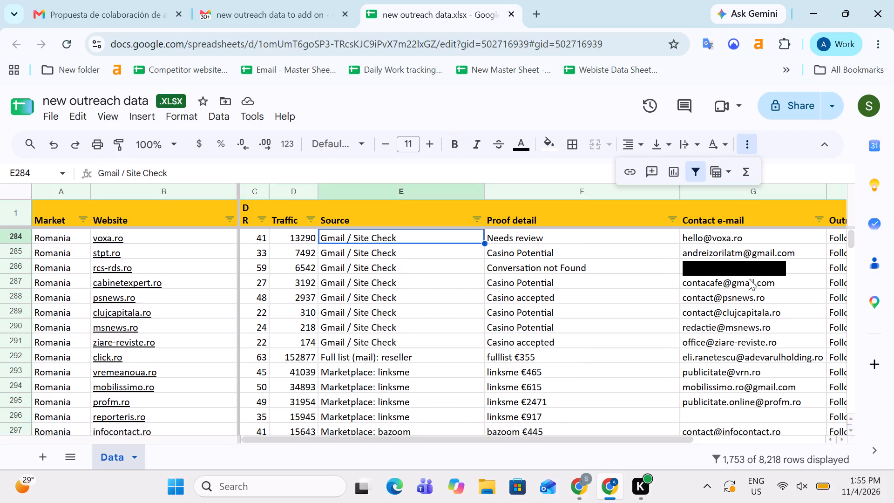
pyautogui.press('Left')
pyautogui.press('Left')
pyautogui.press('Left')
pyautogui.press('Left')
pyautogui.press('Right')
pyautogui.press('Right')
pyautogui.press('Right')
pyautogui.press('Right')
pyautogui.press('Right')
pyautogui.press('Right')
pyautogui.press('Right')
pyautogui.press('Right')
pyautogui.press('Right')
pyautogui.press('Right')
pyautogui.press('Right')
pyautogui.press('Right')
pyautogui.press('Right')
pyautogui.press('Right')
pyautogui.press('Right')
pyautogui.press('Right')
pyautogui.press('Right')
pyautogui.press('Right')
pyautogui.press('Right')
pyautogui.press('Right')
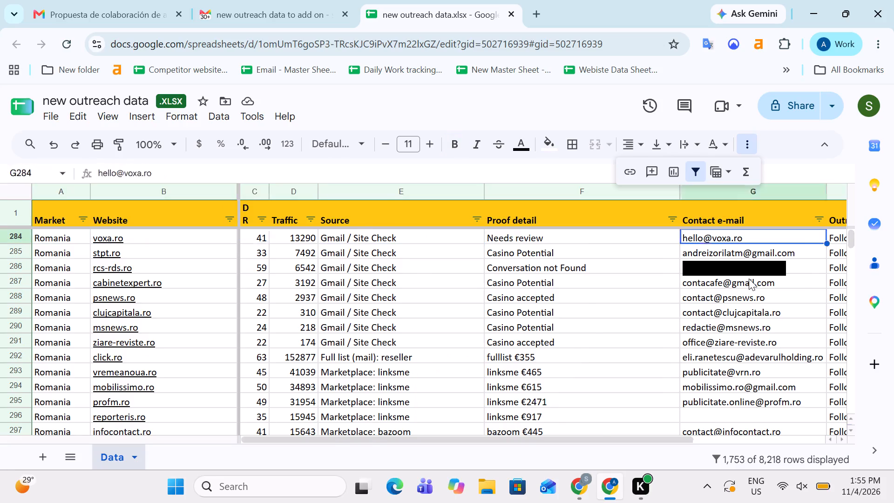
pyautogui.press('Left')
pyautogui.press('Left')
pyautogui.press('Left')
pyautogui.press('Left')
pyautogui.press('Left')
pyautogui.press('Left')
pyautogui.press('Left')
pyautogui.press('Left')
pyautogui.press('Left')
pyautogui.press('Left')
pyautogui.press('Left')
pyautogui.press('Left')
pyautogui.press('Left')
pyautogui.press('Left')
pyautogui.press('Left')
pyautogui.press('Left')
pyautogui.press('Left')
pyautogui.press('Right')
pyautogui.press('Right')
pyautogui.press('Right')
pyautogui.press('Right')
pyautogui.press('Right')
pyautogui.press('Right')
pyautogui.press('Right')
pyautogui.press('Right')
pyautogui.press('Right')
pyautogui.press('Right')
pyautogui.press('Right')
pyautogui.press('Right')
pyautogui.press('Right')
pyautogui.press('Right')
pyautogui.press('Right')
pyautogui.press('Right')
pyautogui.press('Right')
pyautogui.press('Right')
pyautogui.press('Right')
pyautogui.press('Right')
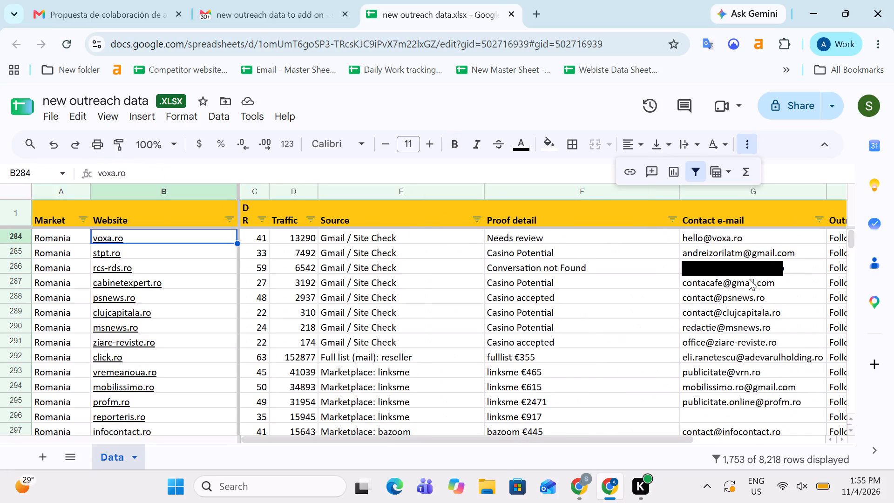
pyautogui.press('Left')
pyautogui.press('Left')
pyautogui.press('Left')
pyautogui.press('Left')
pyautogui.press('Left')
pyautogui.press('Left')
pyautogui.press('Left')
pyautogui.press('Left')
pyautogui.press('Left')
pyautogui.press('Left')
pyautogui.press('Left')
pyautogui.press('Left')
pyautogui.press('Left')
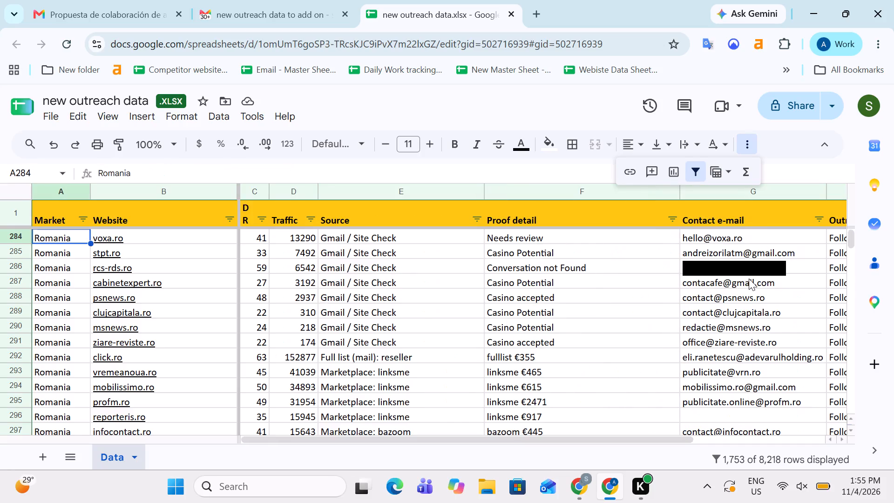
# Look through the filtered Romania follow-up records from voxa.ro down to where the Ireland records begin.
pyautogui.press('Down')
pyautogui.press('Down')
pyautogui.press('Down')
pyautogui.press('Down')
pyautogui.press('Down')
pyautogui.press('Down')
pyautogui.press('Down')
pyautogui.press('Down')
pyautogui.press('Down')
pyautogui.press('Down')
pyautogui.press('Down')
pyautogui.press('Down')
pyautogui.press('Down')
pyautogui.press('Down')
pyautogui.press('Down')
pyautogui.press('Down')
pyautogui.press('Down')
pyautogui.press('Down')
pyautogui.press('Down')
pyautogui.press('Down')
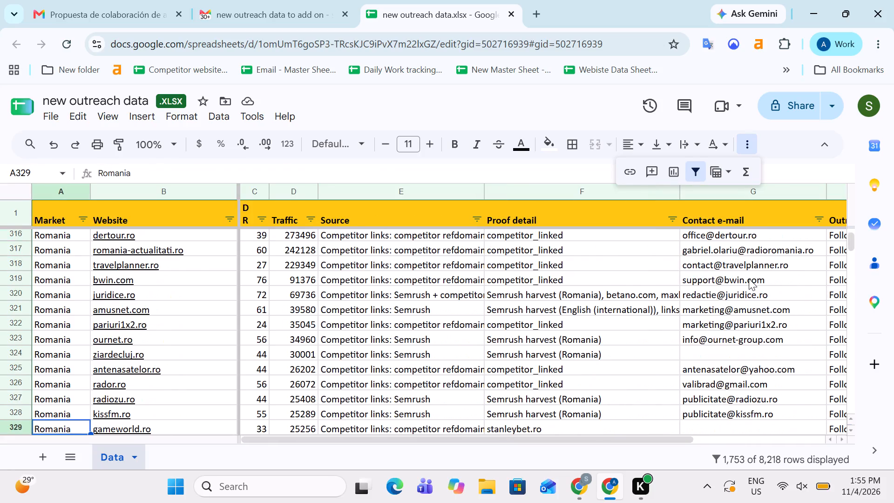
pyautogui.press('Down')
pyautogui.press('Down')
pyautogui.press('Down')
pyautogui.press('Down')
pyautogui.press('Down')
pyautogui.press('Down')
pyautogui.press('Down')
pyautogui.press('Down')
pyautogui.press('Down')
pyautogui.press('Down')
pyautogui.press('Down')
pyautogui.press('Down')
pyautogui.press('Down')
pyautogui.press('Down')
pyautogui.press('Down')
pyautogui.press('Down')
pyautogui.press('Down')
pyautogui.press('Down')
pyautogui.press('Down')
pyautogui.press('Down')
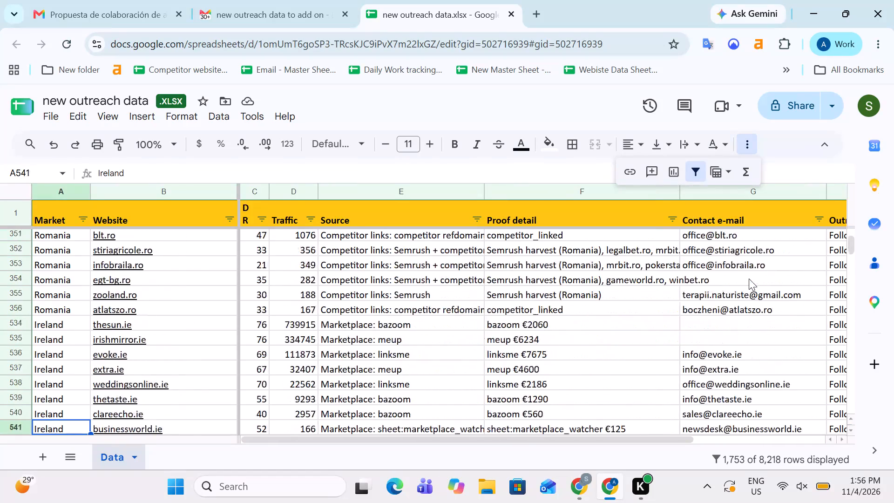
pyautogui.press('Up')
pyautogui.press('Up')
pyautogui.press('Up')
pyautogui.press('Up')
pyautogui.press('Up')
pyautogui.press('Up')
pyautogui.press('Up')
pyautogui.press('Up')
pyautogui.press('Up')
pyautogui.press('Up')
pyautogui.press('Up')
pyautogui.press('Up')
pyautogui.press('Up')
pyautogui.press('Up')
pyautogui.press('Up')
pyautogui.press('Up')
pyautogui.press('Up')
pyautogui.press('Up')
pyautogui.press('Up')
pyautogui.press('Up')
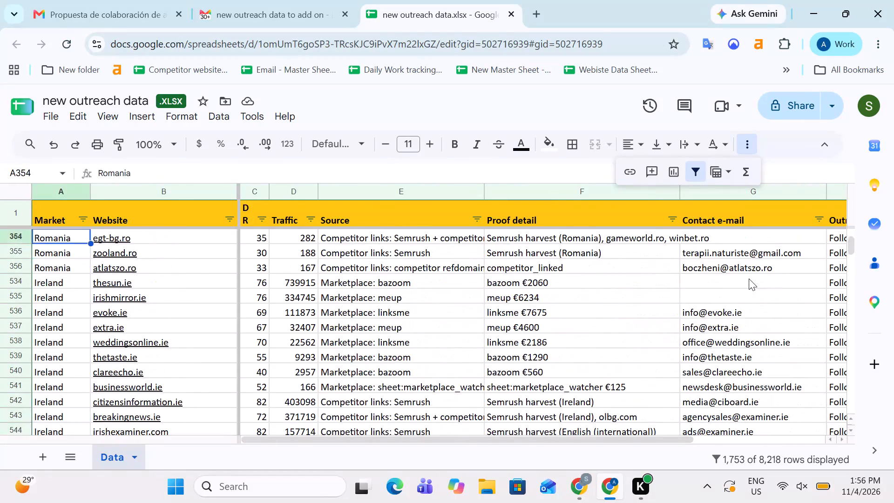
pyautogui.press('Down')
pyautogui.press('Down')
pyautogui.press('Down')
# Select the filtered Romania Website entries from atlatszo.ro up to voxa.ro to check how many there are.
pyautogui.press('Right')
pyautogui.press('Right')
pyautogui.press('Right')
pyautogui.press('Up')
pyautogui.press('Left')
pyautogui.press('Left')
pyautogui.press('Left')
pyautogui.press('Left')
pyautogui.press('Left')
pyautogui.press('Left')
pyautogui.press('Left')
pyautogui.press('Left')
pyautogui.press('Left')
pyautogui.press('Left')
pyautogui.press('Left')
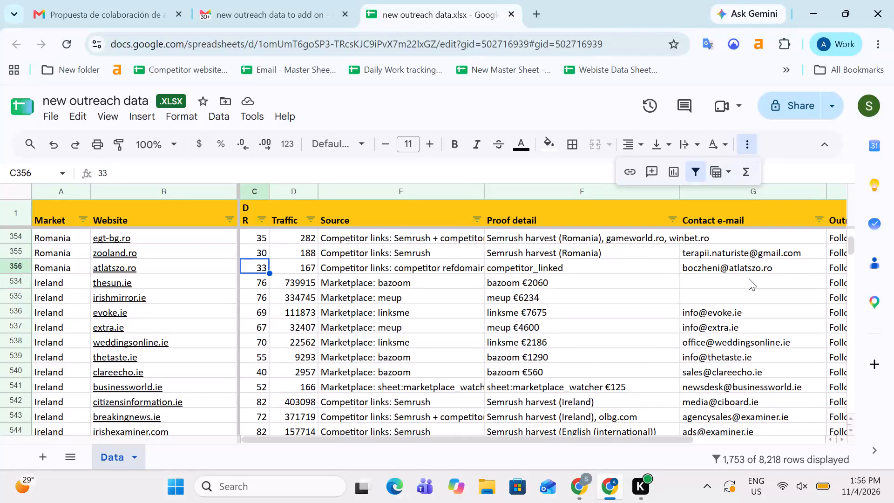
pyautogui.press('Right')
pyautogui.hotkey('ctrl', 'shift', 'Up')
pyautogui.hotkey('shift', 'Down')
pyautogui.hotkey('shift', 'Down')
pyautogui.hotkey('shift', 'Up')
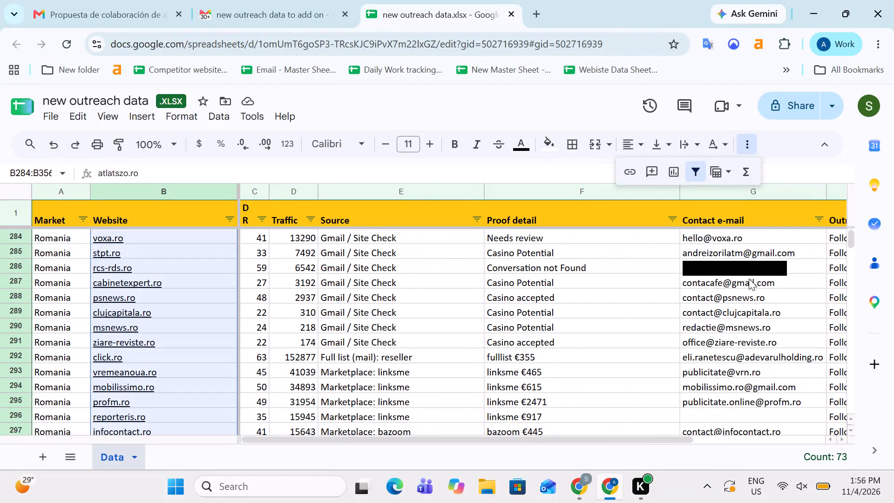
# Return to voxa.ro and examine its record across the columns, including Traffic, Source, Contact e-mail and Outreach history.
pyautogui.press('Down')
pyautogui.press('Up')
pyautogui.press('Up')
pyautogui.press('Up')
pyautogui.press('Up')
pyautogui.press('Up')
pyautogui.press('Up')
pyautogui.press('Up')
pyautogui.press('Up')
pyautogui.press('Up')
pyautogui.press('Up')
pyautogui.press('Up')
pyautogui.press('Up')
pyautogui.press('Up')
pyautogui.press('Up')
pyautogui.press('Up')
pyautogui.press('Up')
pyautogui.press('Up')
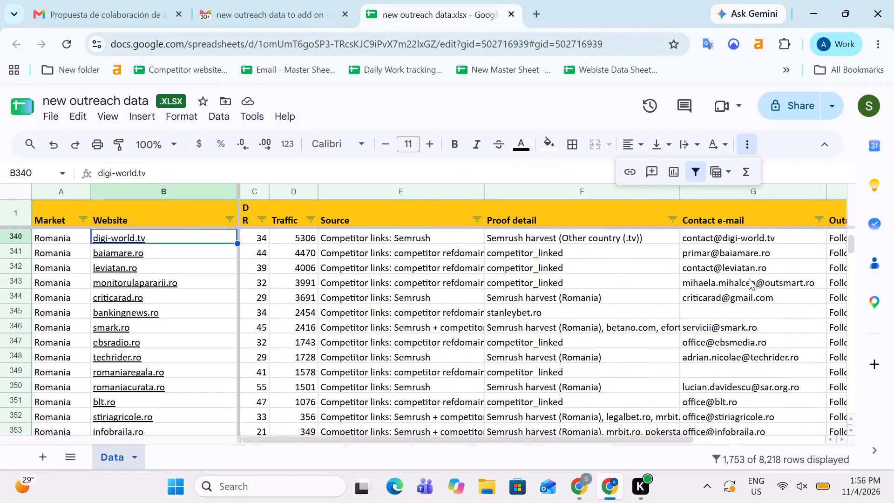
pyautogui.hotkey('ctrl', 'Up')
pyautogui.press('Down')
pyautogui.press('Right')
pyautogui.press('Left')
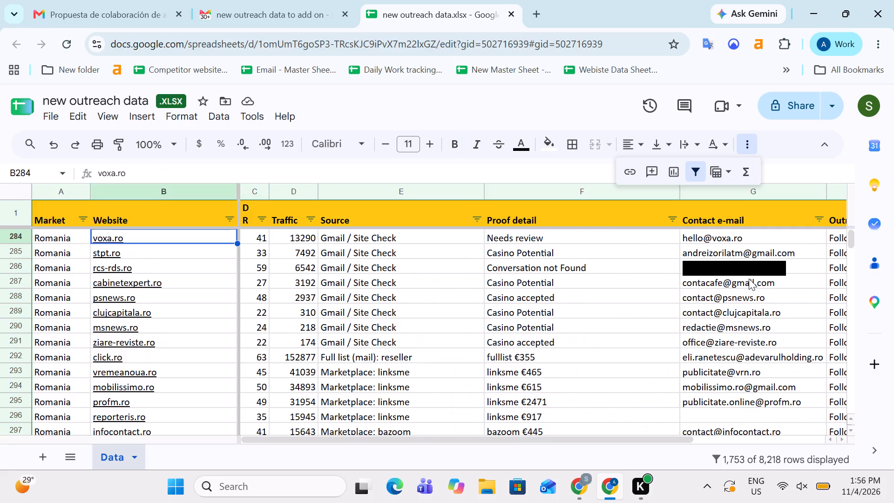
pyautogui.press('Right')
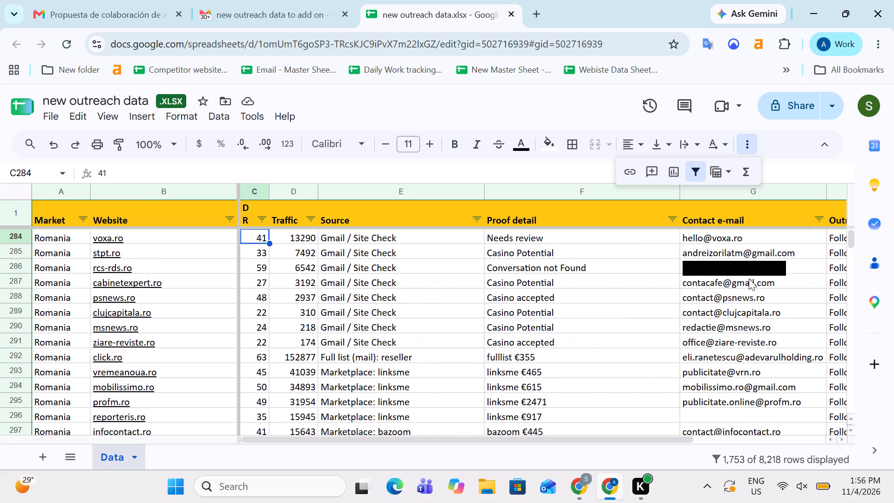
pyautogui.press('Right')
pyautogui.press('Right')
pyautogui.press('Right')
pyautogui.press('Right')
pyautogui.press('Right')
pyautogui.press('Right')
pyautogui.press('Right')
pyautogui.press('Right')
pyautogui.press('Right')
pyautogui.press('Right')
pyautogui.press('Right')
pyautogui.press('Right')
pyautogui.press('Right')
pyautogui.press('Right')
pyautogui.press('Right')
pyautogui.press('Right')
pyautogui.press('Right')
pyautogui.press('Right')
pyautogui.press('Left')
pyautogui.press('Left')
pyautogui.press('Left')
pyautogui.press('Left')
pyautogui.press('Left')
pyautogui.press('Left')
pyautogui.press('Left')
pyautogui.press('Left')
pyautogui.press('Left')
pyautogui.press('Left')
pyautogui.press('Left')
pyautogui.press('Left')
pyautogui.press('Left')
pyautogui.press('Left')
pyautogui.press('Left')
pyautogui.press('Left')
pyautogui.press('Left')
pyautogui.press('Left')
pyautogui.press('Left')
pyautogui.press('Left')
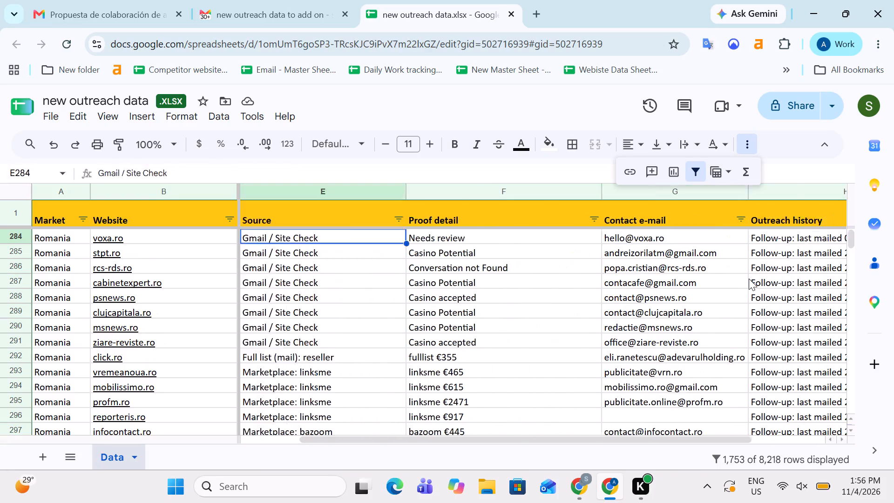
pyautogui.press('Right')
pyautogui.press('Left')
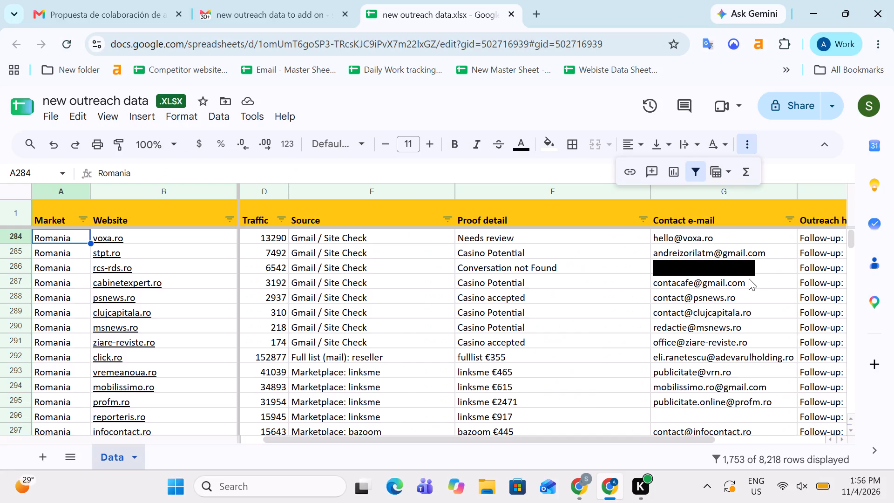
pyautogui.press('Right')
pyautogui.press('Right')
pyautogui.press('Right')
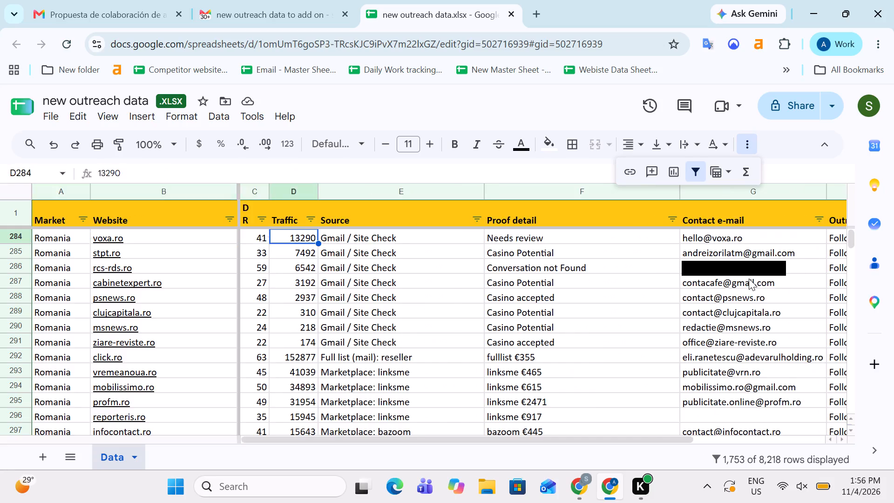
pyautogui.press('Right')
pyautogui.press('Right')
pyautogui.press('Right')
pyautogui.press('Right')
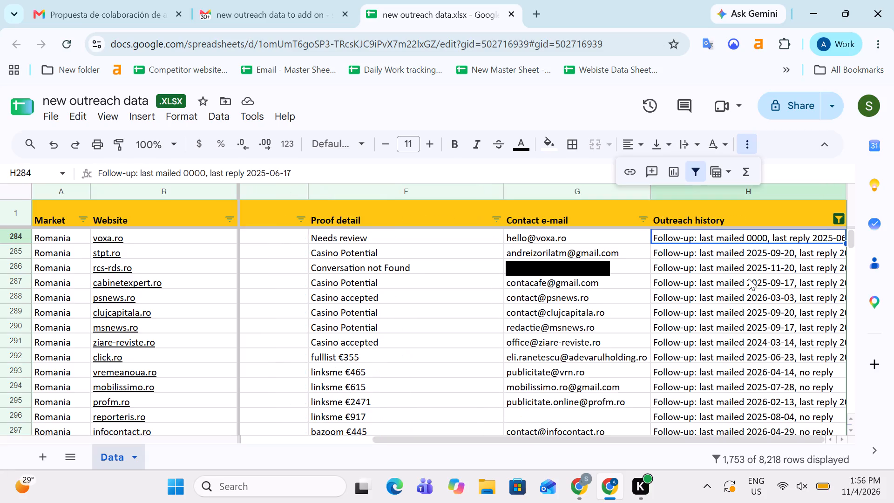
pyautogui.press('Right')
pyautogui.press('Right')
pyautogui.press('Left')
pyautogui.press('Left')
pyautogui.press('Right')
pyautogui.press('Left')
pyautogui.press('Right')
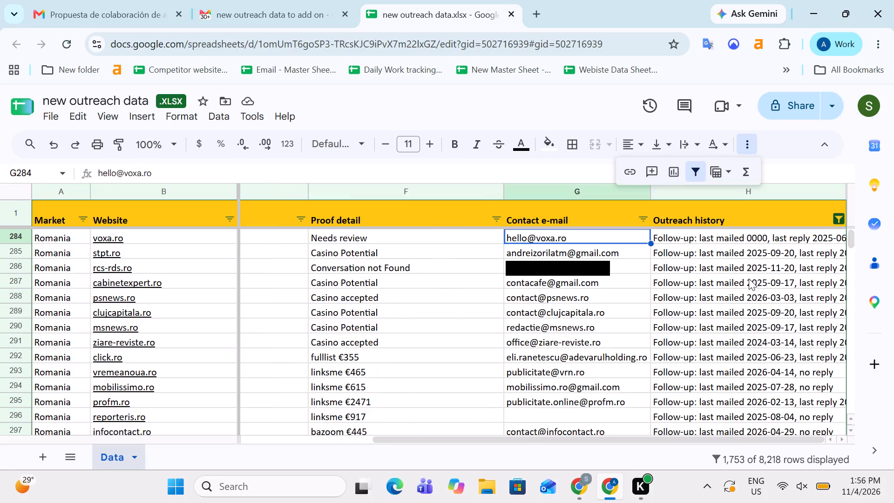
# Return to the start of the voxa.ro record and examine its Market, Website and DR entries.
pyautogui.press('Left')
pyautogui.press('Right')
pyautogui.press('Left')
pyautogui.press('Right')
pyautogui.press('Left')
pyautogui.press('Left')
pyautogui.press('Left')
pyautogui.press('Left')
pyautogui.press('Left')
pyautogui.press('Left')
pyautogui.press('Left')
pyautogui.press('Left')
pyautogui.press('Left')
pyautogui.press('Left')
pyautogui.press('Left')
pyautogui.press('Left')
pyautogui.press('Left')
pyautogui.press('Left')
pyautogui.press('Left')
pyautogui.press('Left')
pyautogui.press('Left')
pyautogui.press('Left')
pyautogui.press('Left')
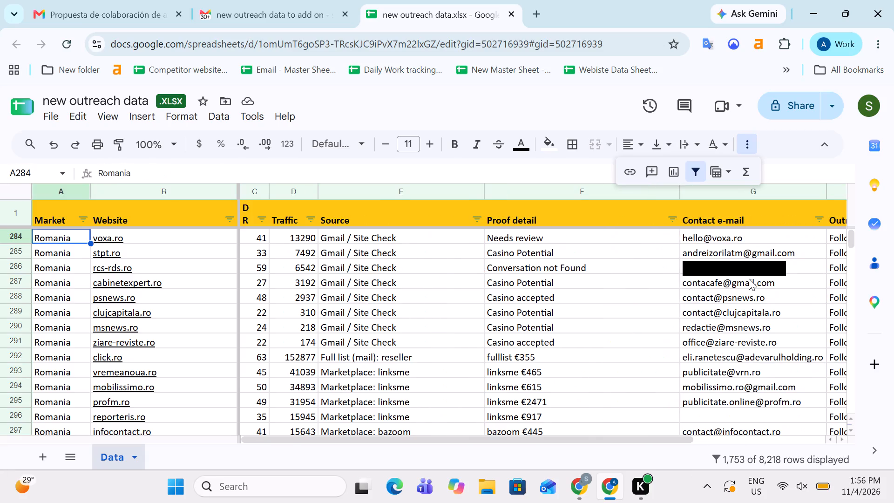
pyautogui.press('Right')
pyautogui.press('Right')
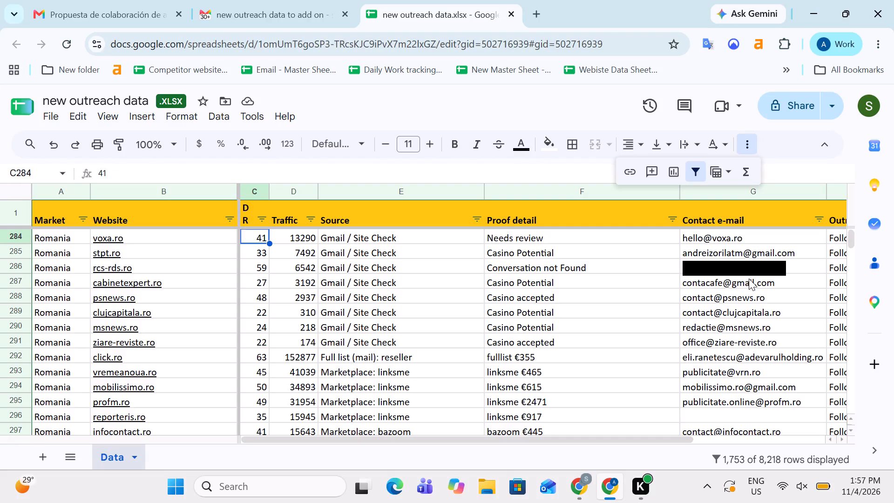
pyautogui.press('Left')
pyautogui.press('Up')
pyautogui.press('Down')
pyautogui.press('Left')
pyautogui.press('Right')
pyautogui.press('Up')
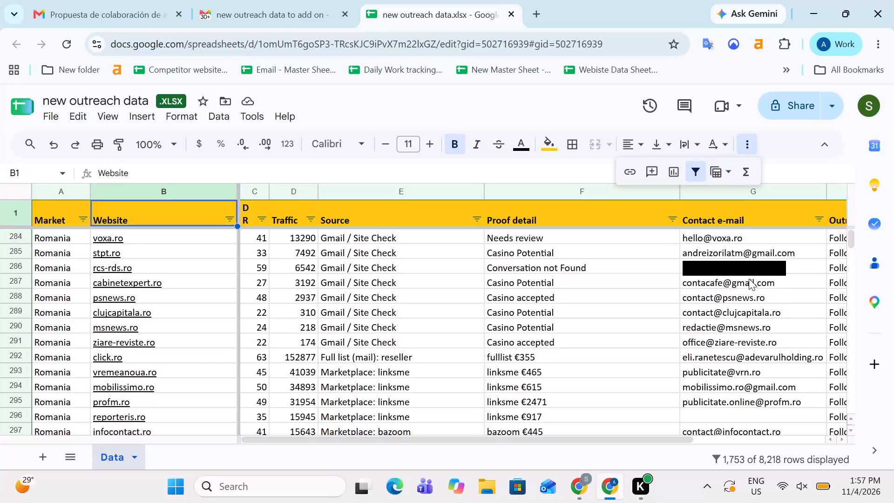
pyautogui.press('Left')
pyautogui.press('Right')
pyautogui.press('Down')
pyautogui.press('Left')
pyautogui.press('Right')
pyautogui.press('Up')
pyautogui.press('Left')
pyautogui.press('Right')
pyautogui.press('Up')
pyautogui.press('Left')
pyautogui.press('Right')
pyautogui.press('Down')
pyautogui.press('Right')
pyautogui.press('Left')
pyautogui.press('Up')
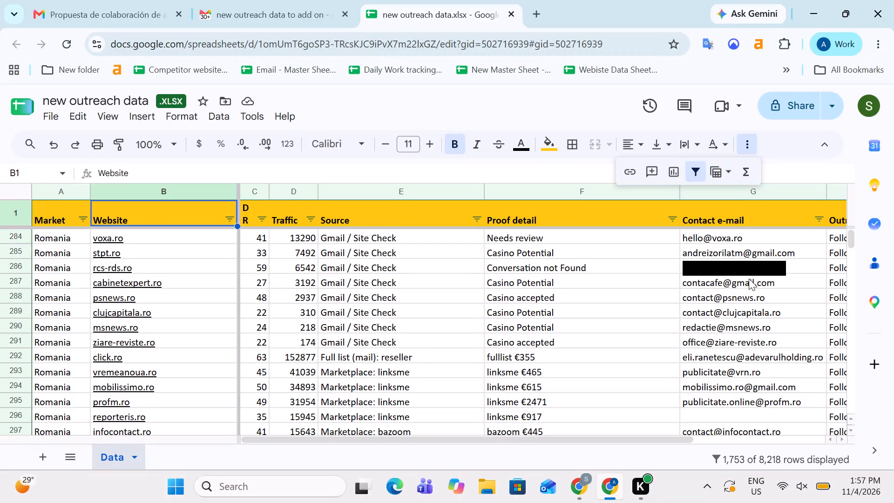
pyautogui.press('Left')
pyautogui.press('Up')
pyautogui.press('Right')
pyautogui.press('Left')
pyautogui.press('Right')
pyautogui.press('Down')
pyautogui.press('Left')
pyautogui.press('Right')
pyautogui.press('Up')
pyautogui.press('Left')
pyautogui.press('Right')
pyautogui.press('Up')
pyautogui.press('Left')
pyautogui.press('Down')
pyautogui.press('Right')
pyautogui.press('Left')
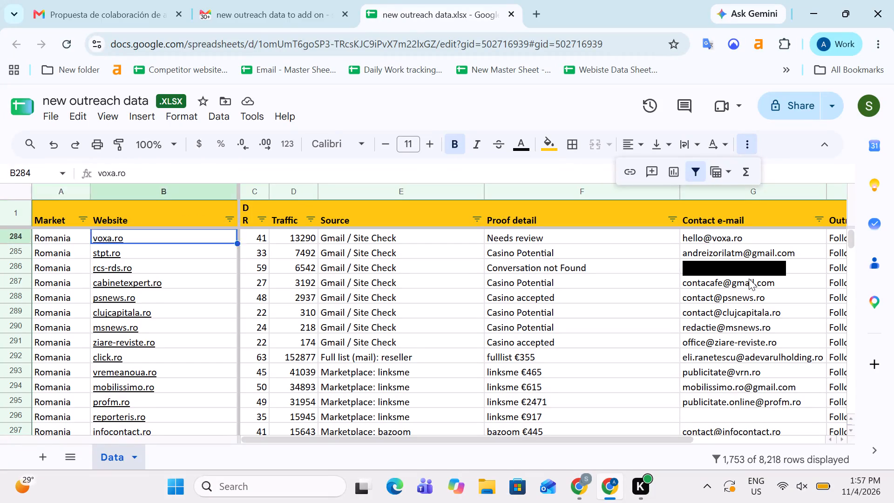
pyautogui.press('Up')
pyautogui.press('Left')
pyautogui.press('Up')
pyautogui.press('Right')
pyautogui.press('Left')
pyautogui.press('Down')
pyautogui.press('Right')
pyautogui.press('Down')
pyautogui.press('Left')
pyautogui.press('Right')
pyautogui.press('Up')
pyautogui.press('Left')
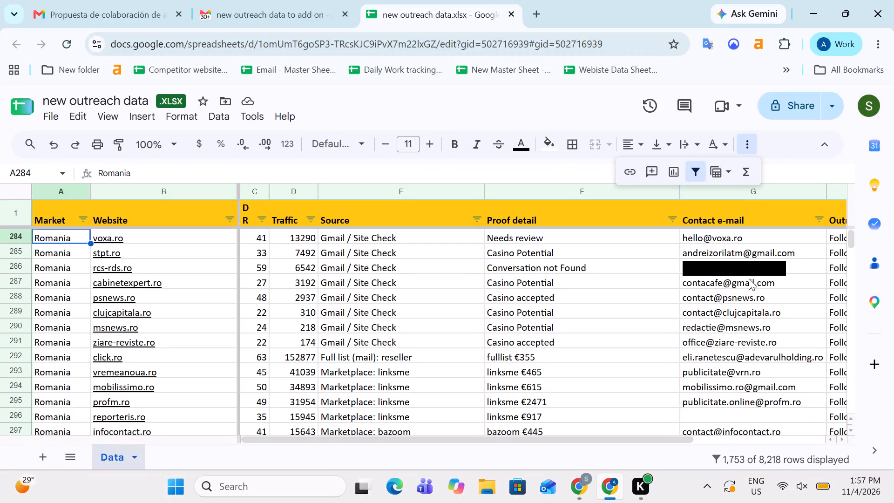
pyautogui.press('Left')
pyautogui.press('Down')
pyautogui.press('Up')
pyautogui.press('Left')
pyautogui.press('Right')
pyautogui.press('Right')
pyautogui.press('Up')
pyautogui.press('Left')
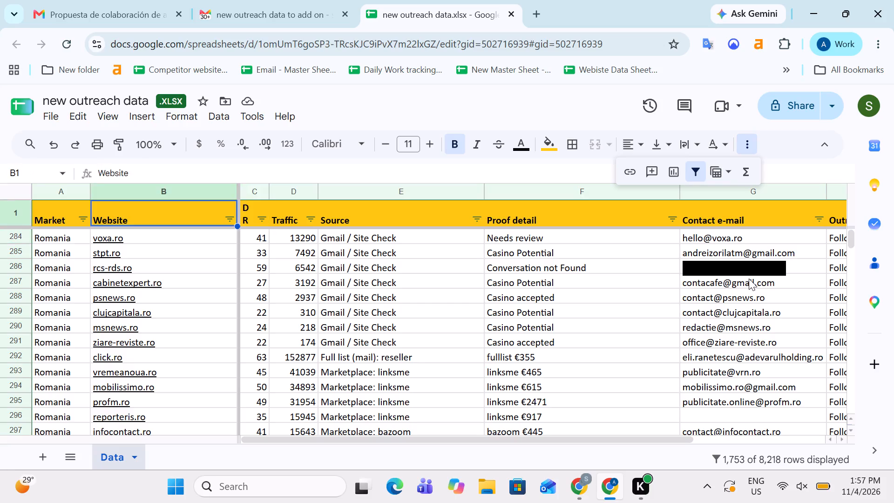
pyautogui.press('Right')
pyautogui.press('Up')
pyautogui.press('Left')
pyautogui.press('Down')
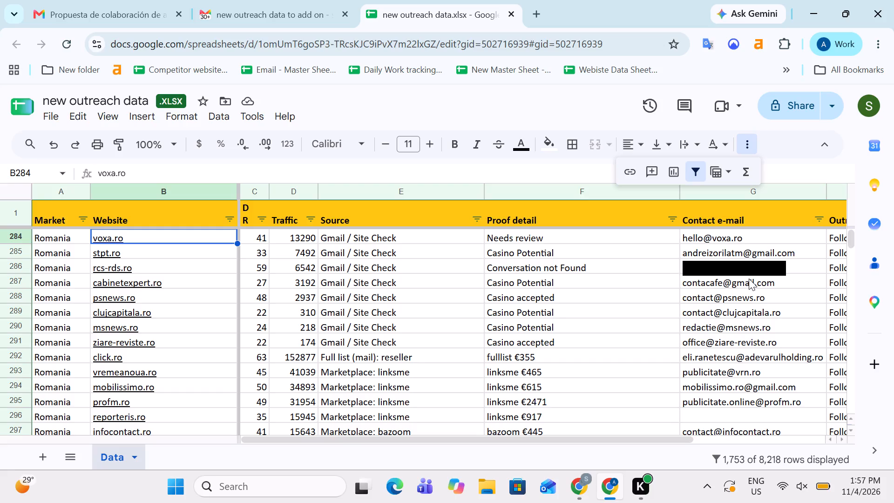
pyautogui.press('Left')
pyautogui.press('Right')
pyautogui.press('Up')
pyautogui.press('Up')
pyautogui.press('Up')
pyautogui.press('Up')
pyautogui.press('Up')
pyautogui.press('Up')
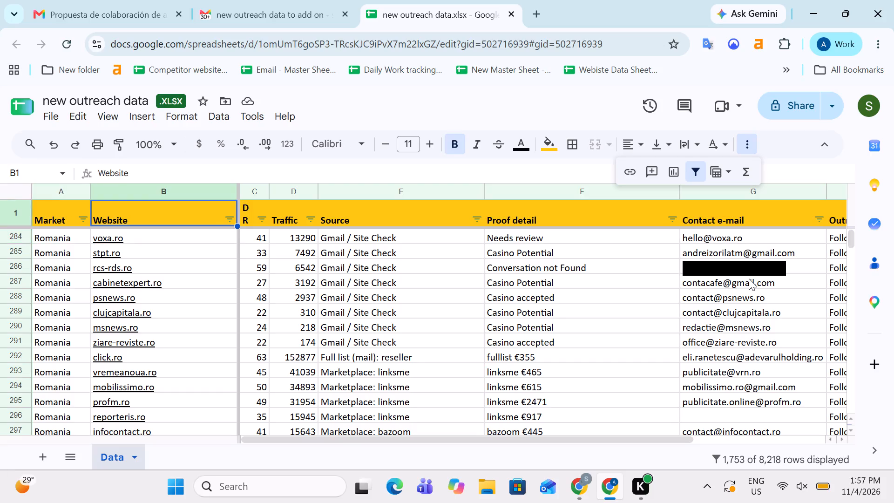
# Go through the filtered Romania records one by one from stpt.ro to sporttim.ro, examining their Market and Website entries.
pyautogui.press('Down')
pyautogui.press('Left')
pyautogui.press('Right')
pyautogui.press('Left')
pyautogui.press('Right')
pyautogui.press('Down')
pyautogui.press('Left')
pyautogui.press('Right')
pyautogui.press('Left')
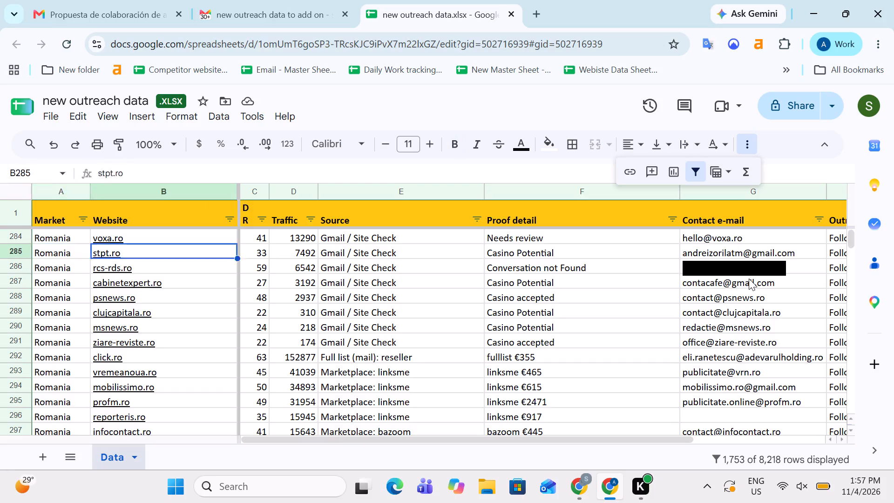
pyautogui.press('Down')
pyautogui.press('Left')
pyautogui.press('Right')
pyautogui.press('Left')
pyautogui.press('Down')
pyautogui.press('Down')
pyautogui.press('Left')
pyautogui.press('Right')
pyautogui.press('Down')
pyautogui.press('Left')
pyautogui.press('Down')
pyautogui.press('Left')
pyautogui.press('Down')
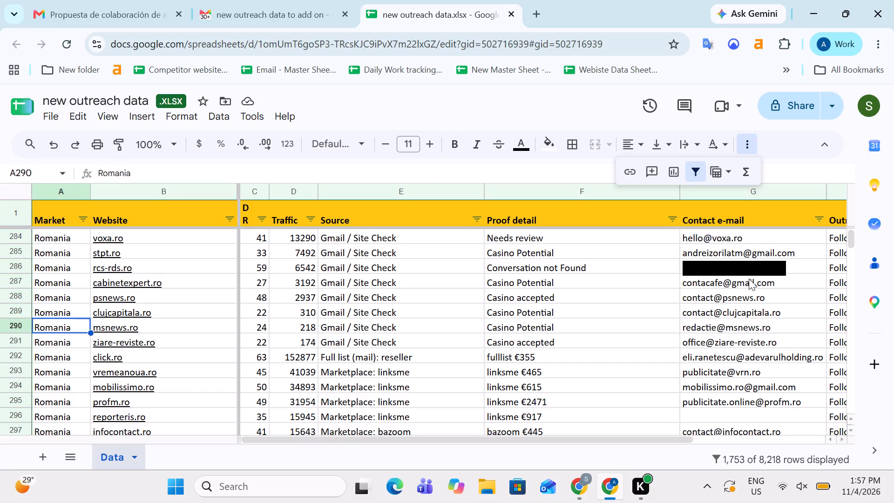
pyautogui.press('Left')
pyautogui.press('Right')
pyautogui.press('Down')
pyautogui.press('Left')
pyautogui.press('Down')
pyautogui.press('Down')
pyautogui.press('Left')
pyautogui.press('Down')
pyautogui.press('Right')
pyautogui.press('Left')
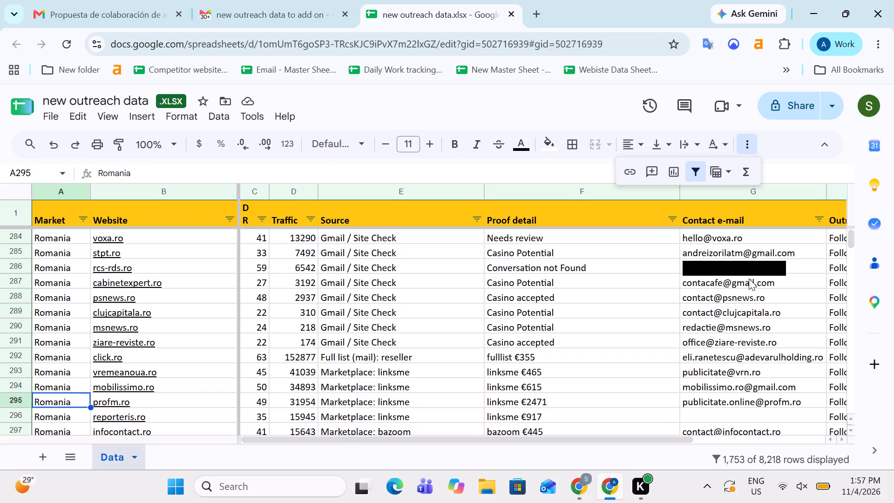
pyautogui.press('Down')
pyautogui.press('Right')
pyautogui.press('Right')
pyautogui.press('Down')
pyautogui.press('Left')
pyautogui.press('Down')
pyautogui.press('Left')
pyautogui.press('Down')
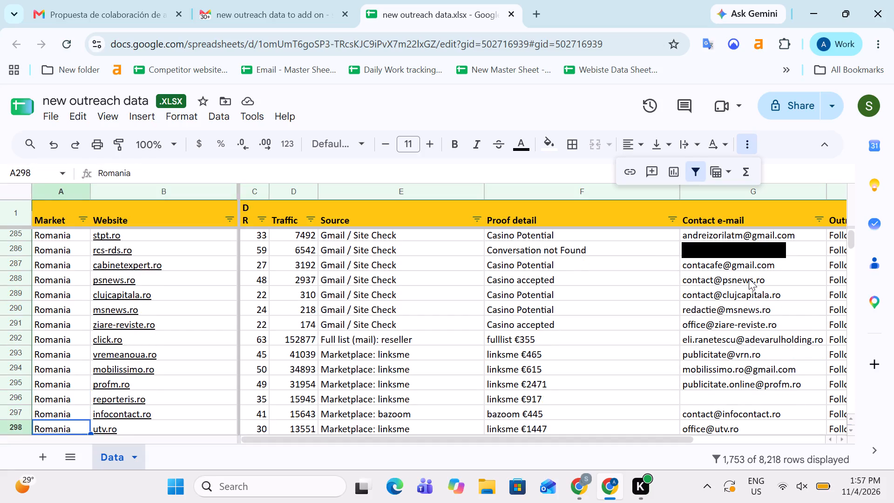
pyautogui.press('Right')
pyautogui.press('Down')
pyautogui.press('Left')
pyautogui.press('Down')
pyautogui.press('Left')
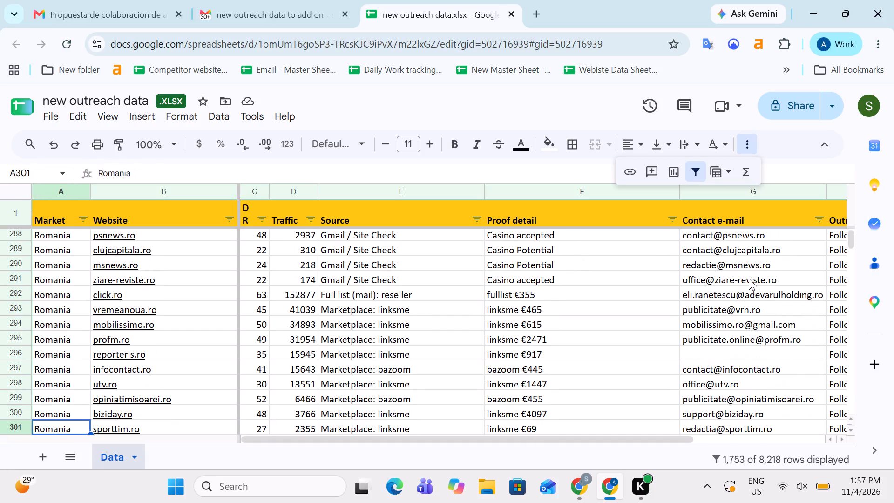
pyautogui.press('Left')
pyautogui.press('Right')
pyautogui.press('Left')
# Continue down the Romania records from sporttim.ro to pariuri1x2.ro, examining the sites and their contact details.
pyautogui.press('Down')
pyautogui.press('Down')
pyautogui.press('Down')
pyautogui.press('Down')
pyautogui.press('Down')
pyautogui.press('Down')
pyautogui.press('Down')
pyautogui.press('Down')
pyautogui.press('Down')
pyautogui.press('Down')
pyautogui.press('Down')
pyautogui.press('Down')
pyautogui.press('Down')
pyautogui.press('Down')
pyautogui.press('Down')
pyautogui.press('Down')
pyautogui.press('Down')
pyautogui.press('Down')
pyautogui.press('Down')
pyautogui.press('Down')
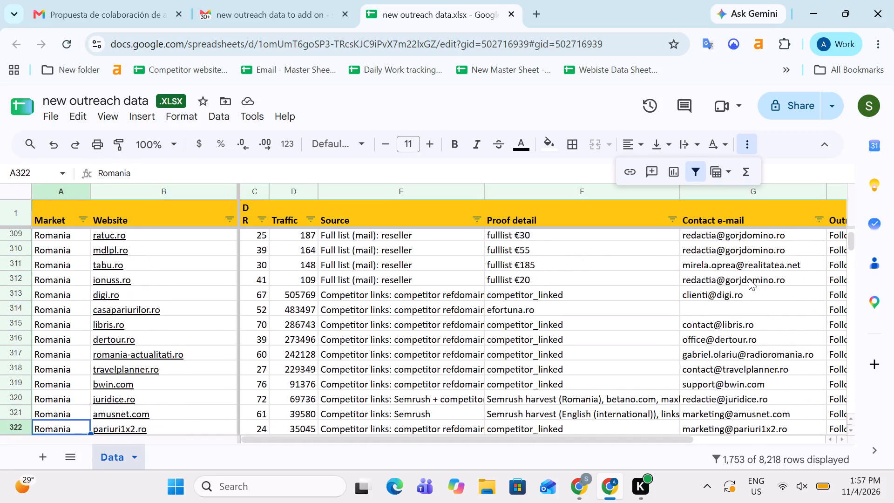
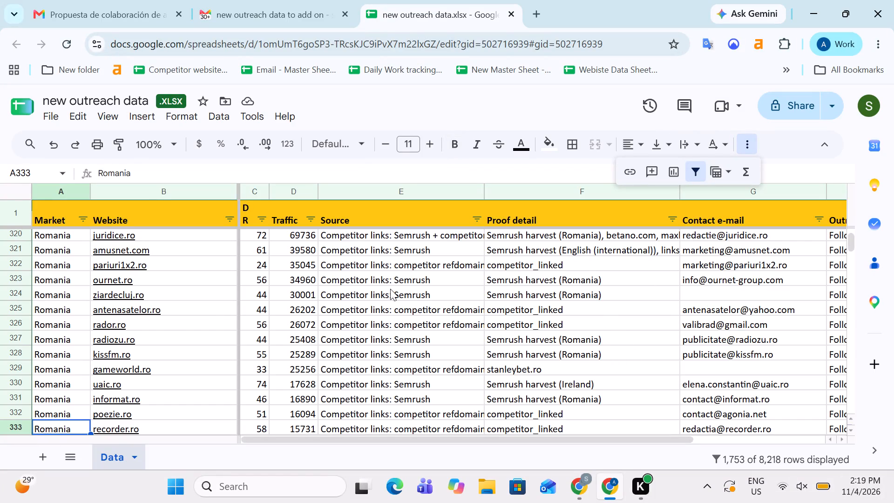
# Remove the existing filter from the new outreach data sheet and recreate it on the header row.
pyautogui.click(698, 174)
pyautogui.click(497, 343)
pyautogui.click(0, 206)
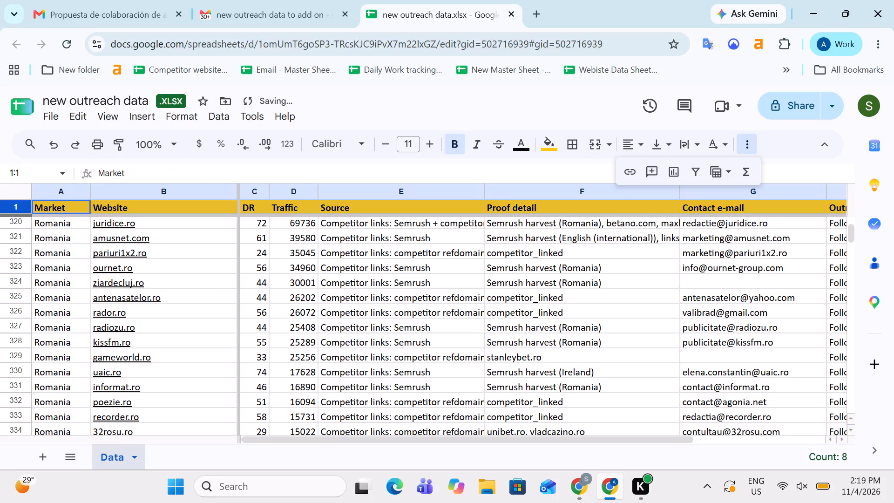
pyautogui.click(698, 173)
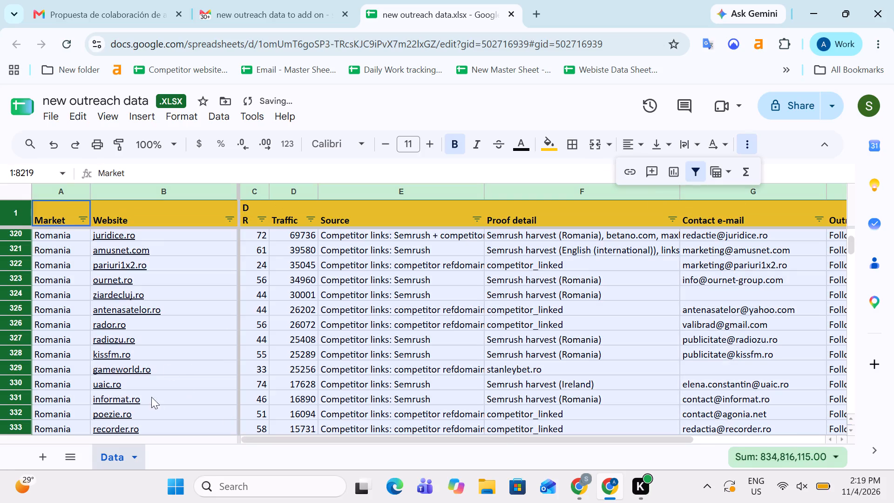
pyautogui.click(344, 288)
pyautogui.click(254, 249)
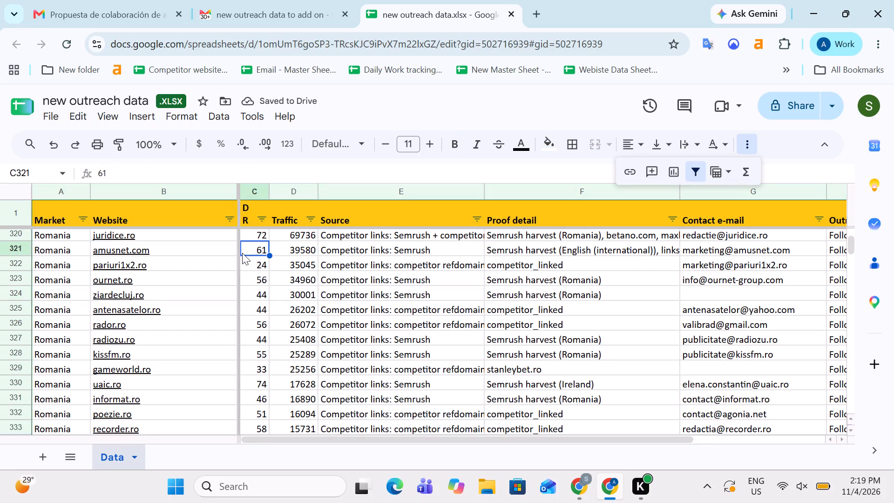
# Filter the Market column to show only Romania.
pyautogui.press('Left')
pyautogui.press('Left')
pyautogui.press('Left')
pyautogui.press('Left')
pyautogui.press('Left')
pyautogui.press('Left')
pyautogui.press('Left')
pyautogui.press('Left')
pyautogui.press('Left')
pyautogui.press('Left')
pyautogui.press('Left')
pyautogui.press('Up')
pyautogui.press('Up')
pyautogui.press('Up')
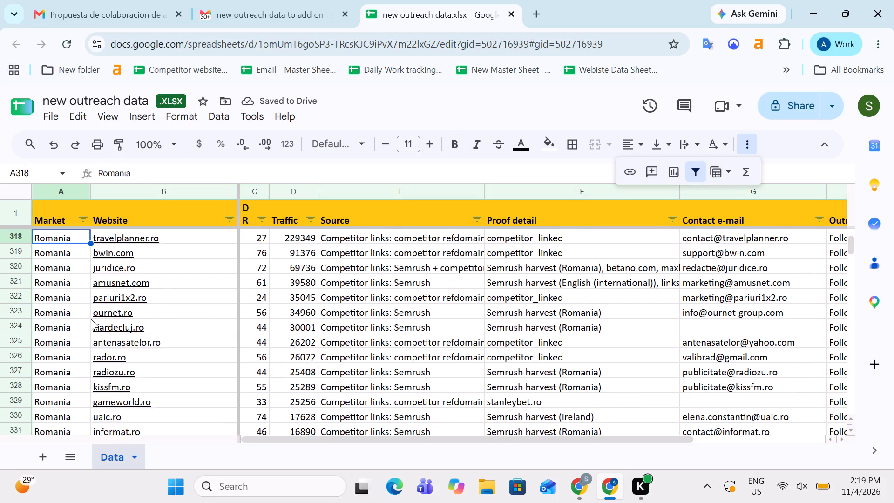
pyautogui.press('Up')
pyautogui.press('Up')
pyautogui.hotkey('ctrl', 'Up')
pyautogui.press('Down')
pyautogui.press('Up')
pyautogui.press('Up')
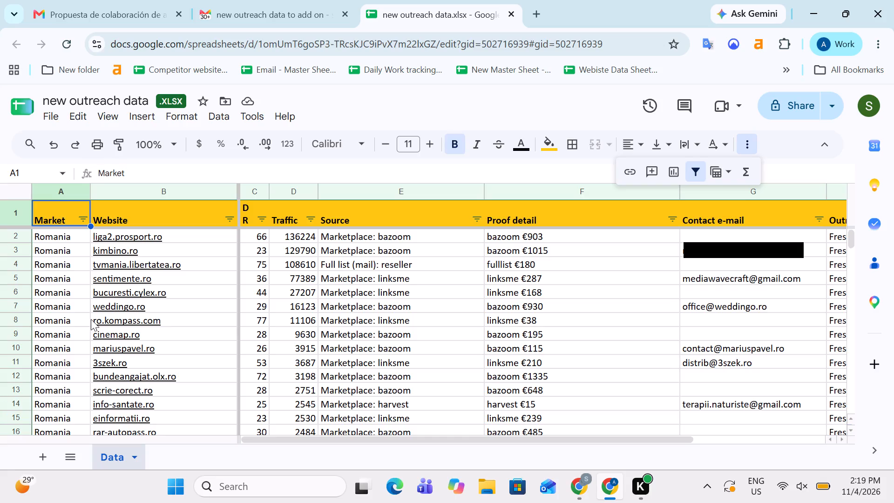
pyautogui.click(88, 214)
pyautogui.scroll(-1, 129, 339)
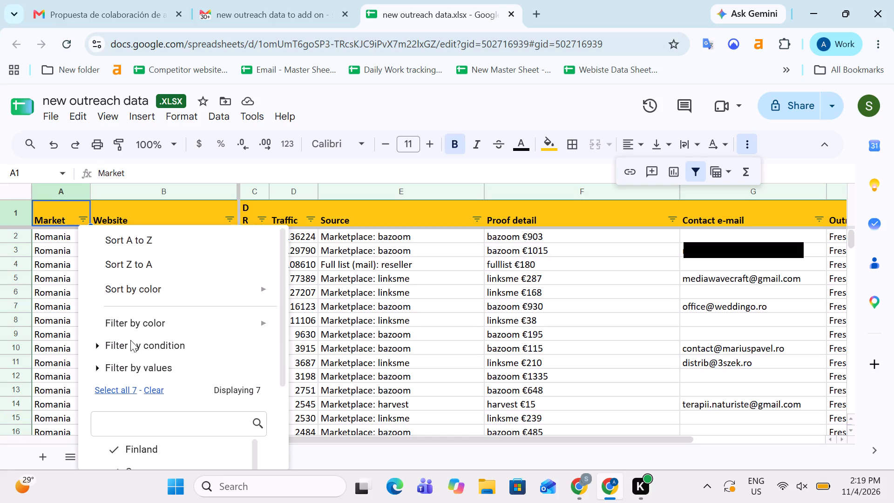
pyautogui.scroll(-1, 130, 340)
pyautogui.click(152, 272)
pyautogui.scroll(-12, 149, 352)
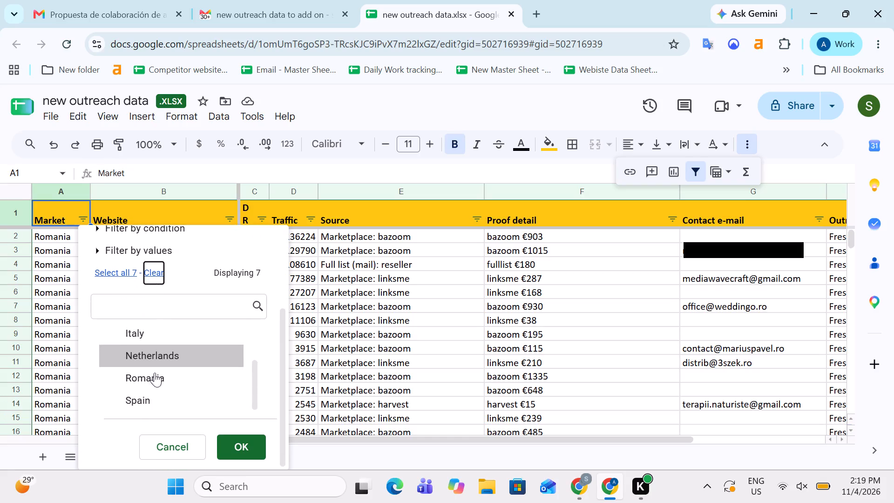
pyautogui.click(152, 386)
pyautogui.click(243, 446)
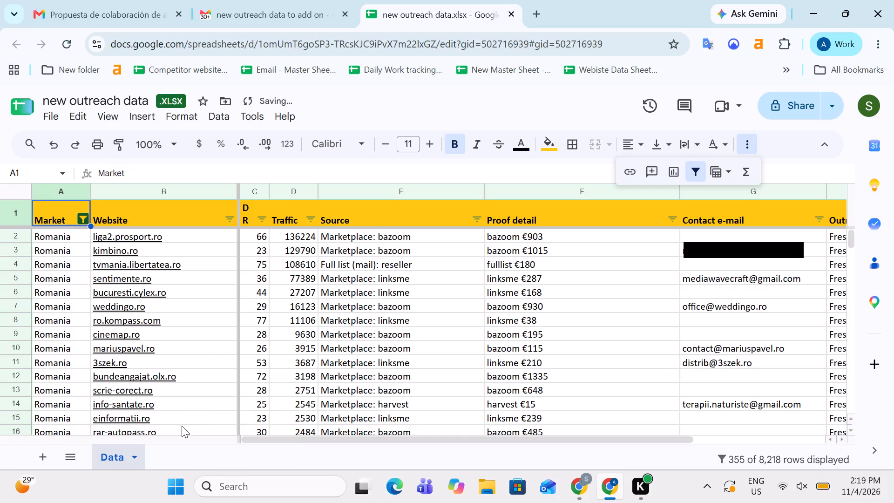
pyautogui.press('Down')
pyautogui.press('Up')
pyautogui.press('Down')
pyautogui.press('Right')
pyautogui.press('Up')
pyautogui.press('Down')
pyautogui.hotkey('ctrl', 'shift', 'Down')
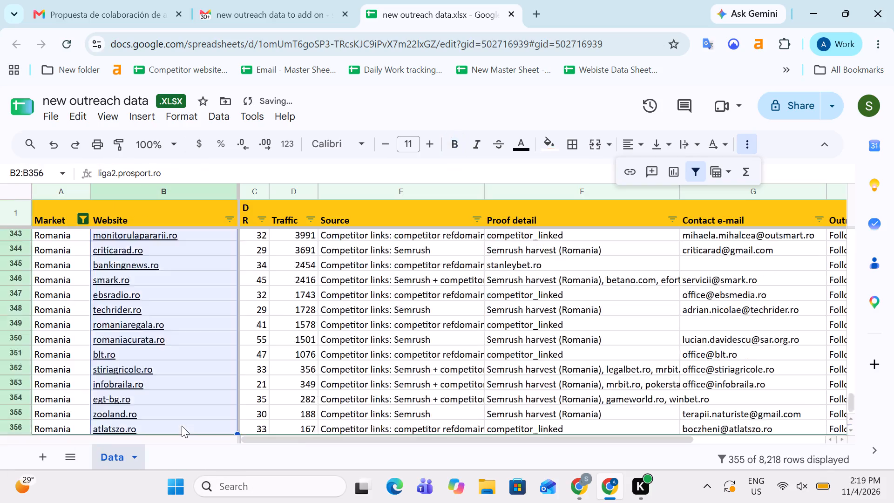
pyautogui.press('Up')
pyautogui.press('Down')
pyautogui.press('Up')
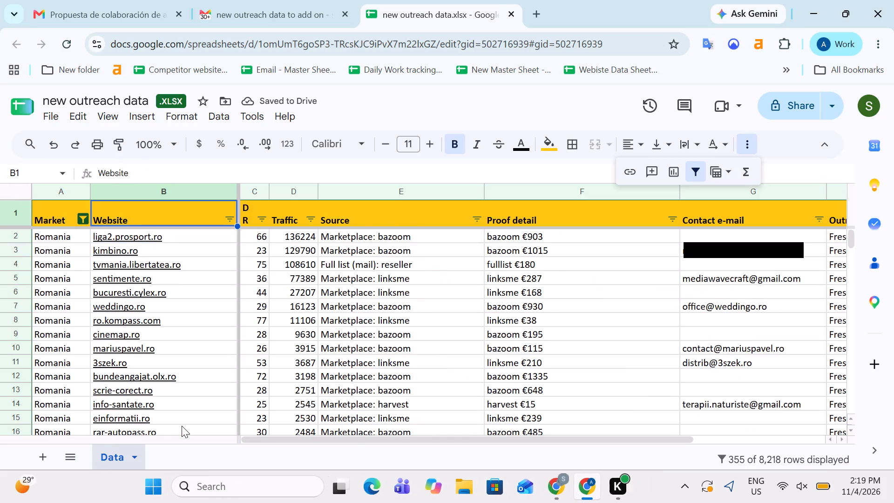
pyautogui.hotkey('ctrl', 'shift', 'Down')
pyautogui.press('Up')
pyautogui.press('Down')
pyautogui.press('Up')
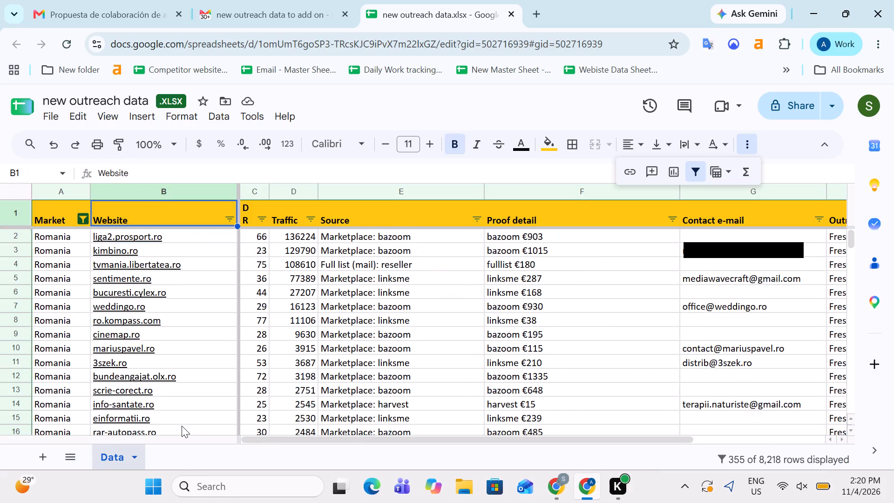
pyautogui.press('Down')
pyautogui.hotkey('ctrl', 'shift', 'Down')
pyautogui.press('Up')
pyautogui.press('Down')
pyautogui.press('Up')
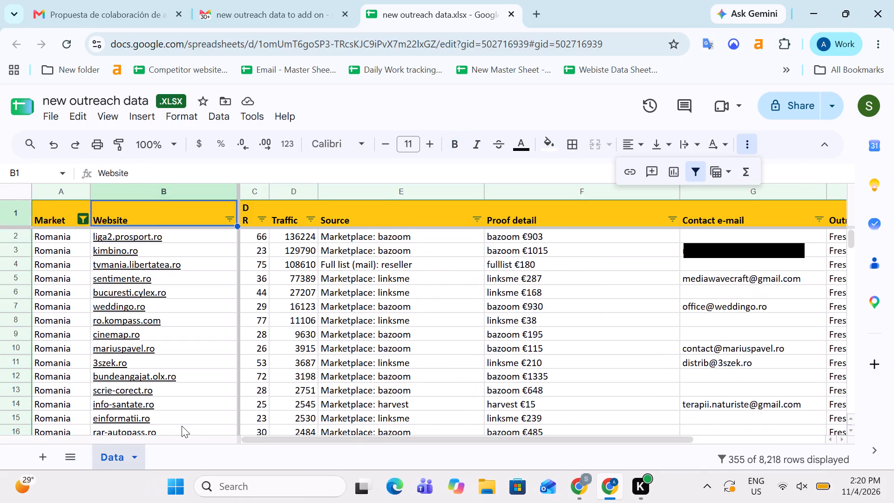
# Examine the liga2.prosport.ro record across its columns as far as Outreach history and back to Website.
pyautogui.press('Down')
pyautogui.press('Right')
pyautogui.press('Right')
pyautogui.press('Right')
pyautogui.press('Right')
pyautogui.press('Right')
pyautogui.press('Left')
pyautogui.press('Left')
pyautogui.press('Left')
pyautogui.press('Left')
pyautogui.press('Left')
pyautogui.press('Left')
pyautogui.press('Left')
pyautogui.press('Left')
pyautogui.press('Left')
pyautogui.press('Left')
pyautogui.press('Left')
pyautogui.press('Left')
pyautogui.press('Left')
pyautogui.press('Left')
pyautogui.press('Left')
pyautogui.press('Left')
pyautogui.press('Left')
pyautogui.press('Left')
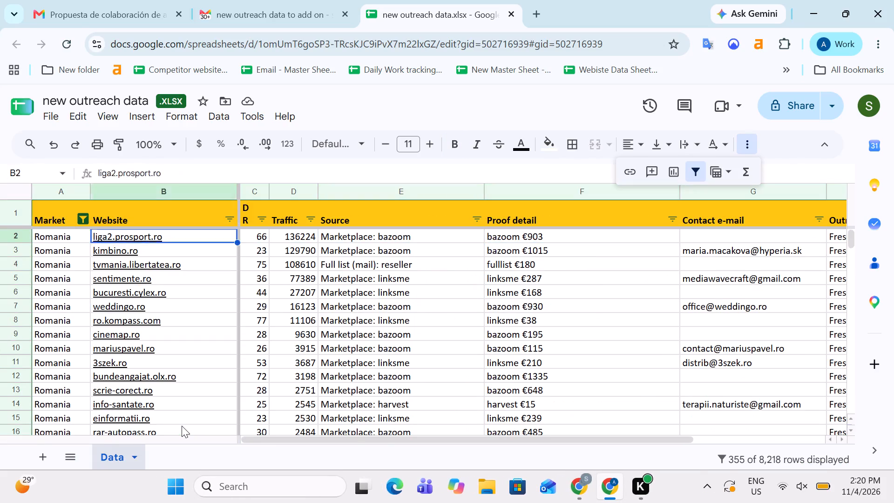
pyautogui.press('Right')
pyautogui.press('Right')
pyautogui.press('Right')
pyautogui.press('Right')
pyautogui.press('Right')
pyautogui.press('Right')
pyautogui.press('Right')
pyautogui.press('Right')
pyautogui.press('Right')
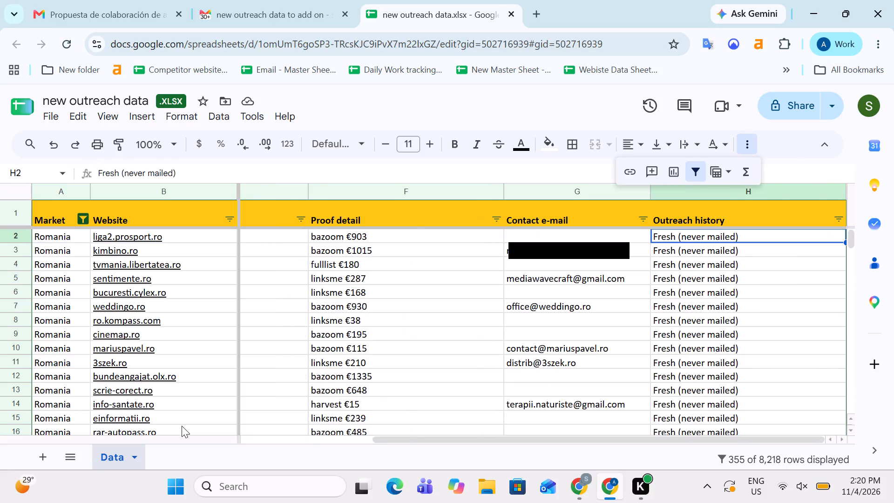
pyautogui.press('Up')
pyautogui.press('Down')
pyautogui.press('Up')
pyautogui.press('Up')
pyautogui.press('Down')
pyautogui.press('Left')
pyautogui.press('Left')
pyautogui.press('Left')
pyautogui.press('Left')
pyautogui.press('Left')
pyautogui.press('Left')
pyautogui.press('Left')
pyautogui.press('Left')
pyautogui.press('Left')
pyautogui.press('Left')
pyautogui.press('Left')
pyautogui.press('Left')
pyautogui.press('Left')
pyautogui.press('Left')
pyautogui.press('Left')
pyautogui.press('Left')
pyautogui.press('Left')
pyautogui.press('Left')
pyautogui.press('Left')
pyautogui.press('Left')
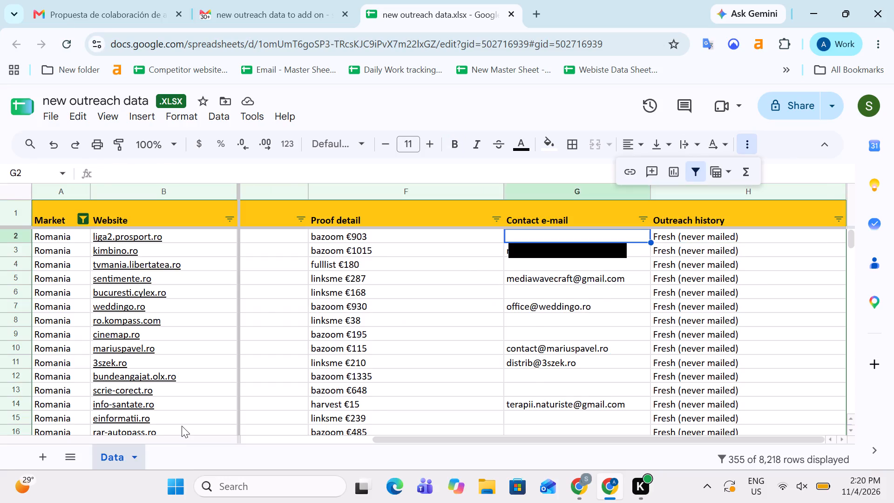
pyautogui.press('Right')
pyautogui.press('Right')
pyautogui.press('Up')
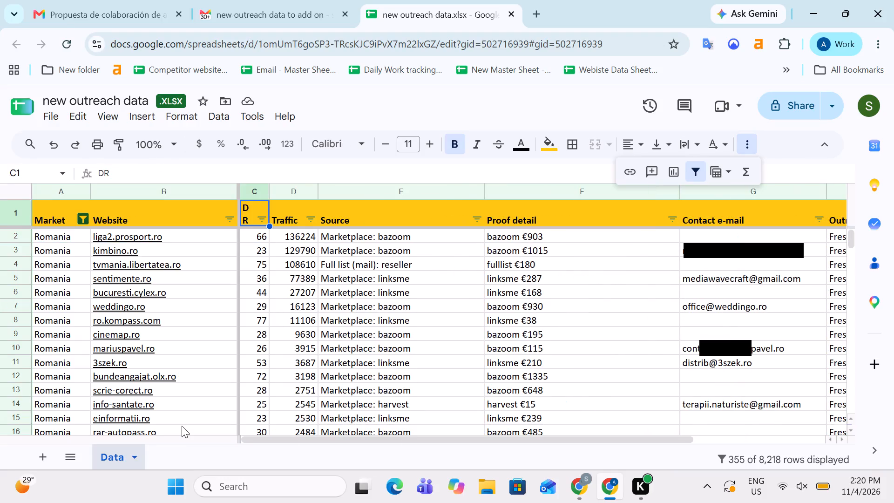
pyautogui.press('Up')
pyautogui.press('Up')
pyautogui.press('Down')
pyautogui.press('Up')
pyautogui.press('Down')
pyautogui.press('Left')
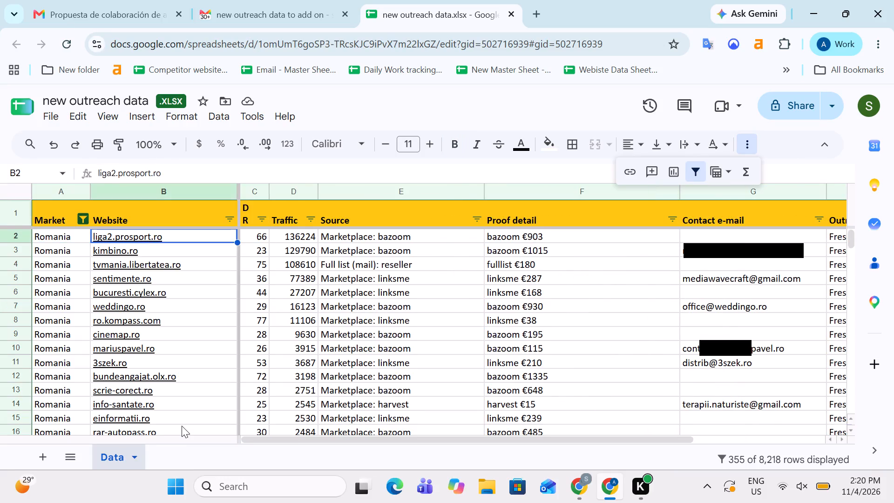
# Copy all the filtered Romania websites, from liga2.prosport.ro to atlatszo.ro, out of the Website column.
pyautogui.press('Up')
pyautogui.press('Down')
pyautogui.hotkey('ctrl', 'shift', 'Down')
pyautogui.hotkey('ctrl', 'shift', 'Down')
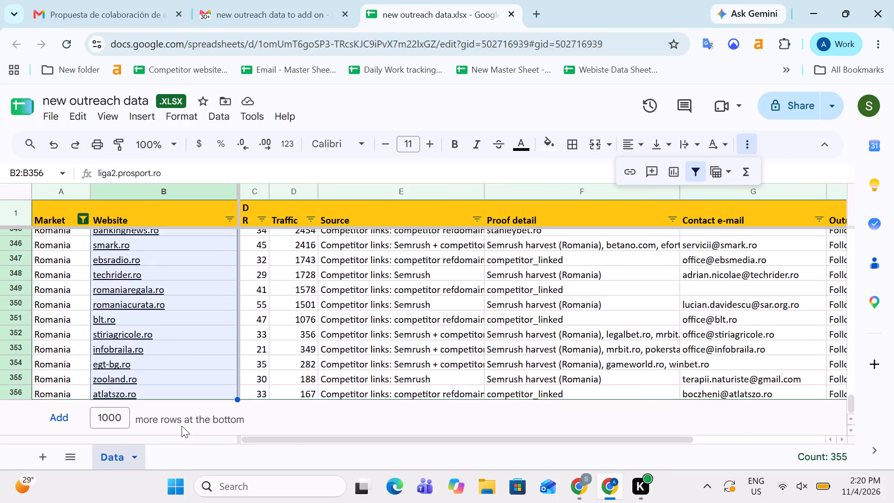
pyautogui.hotkey('ctrl', 'c')
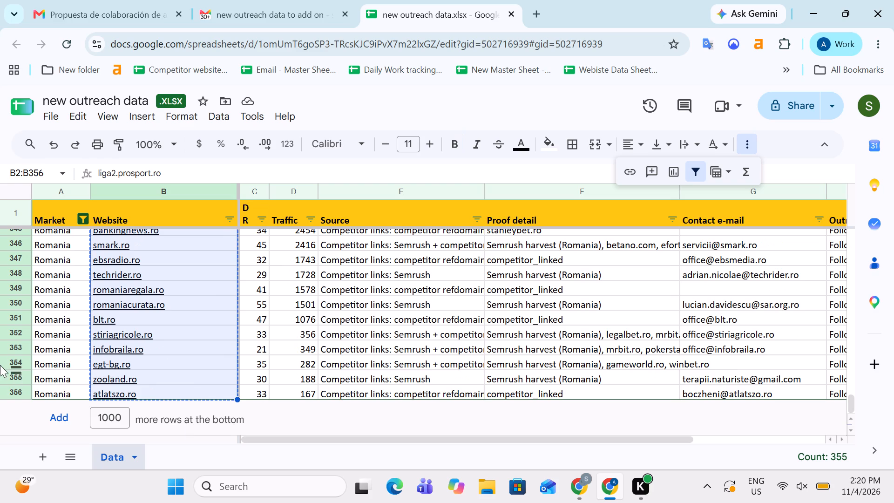
# Switch to the Email - Master Sheet and clear the Finnish site data in A2:E45 of Sheet28, keeping the header row.
pyautogui.hotkey('alt', 'Tab')
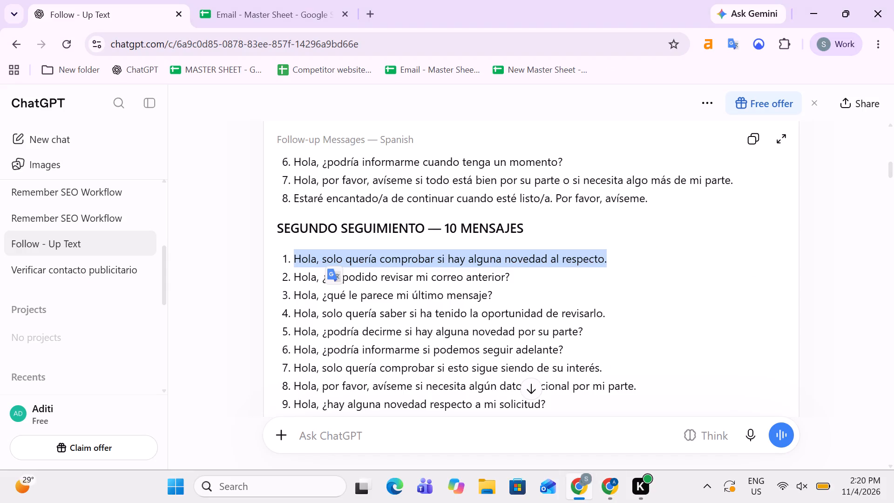
pyautogui.click(273, 0)
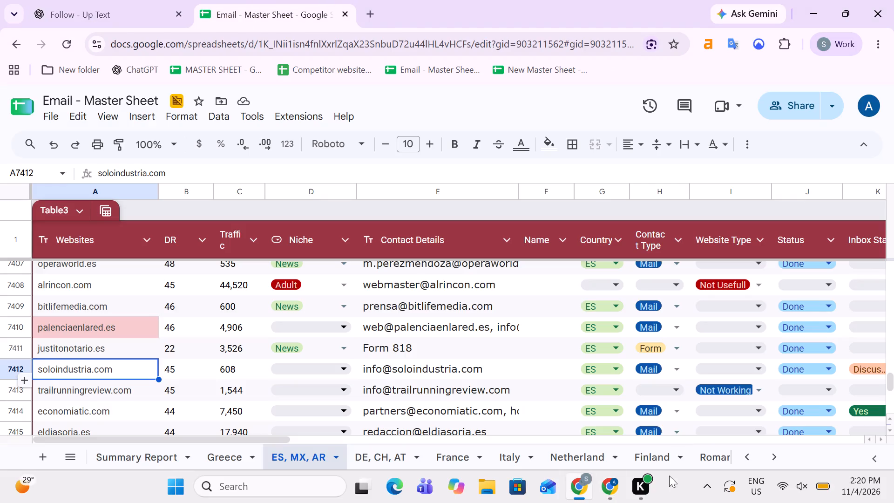
pyautogui.click(779, 452)
pyautogui.click(706, 454)
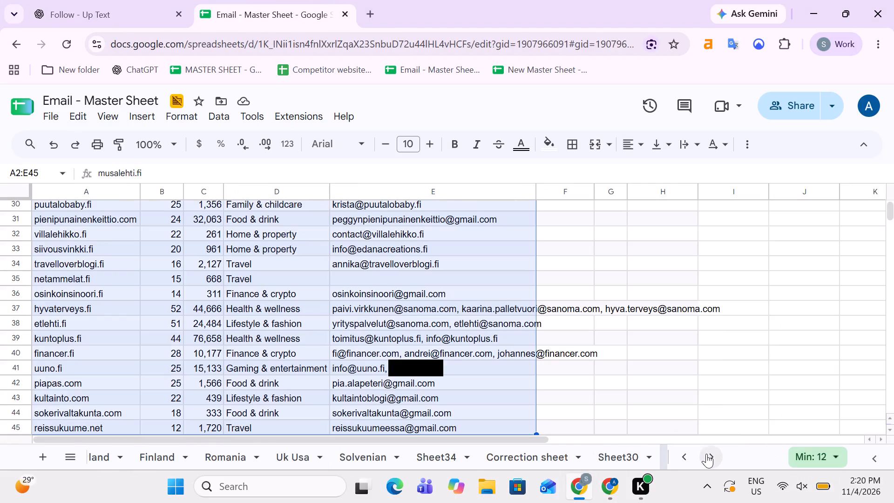
pyautogui.press('Down')
pyautogui.press('Up')
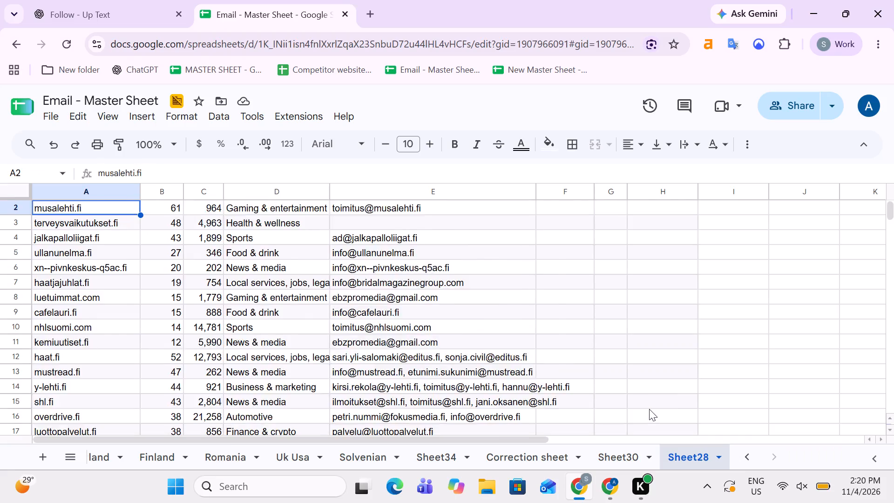
pyautogui.press('Up')
pyautogui.hotkey('ctrl', 'Up')
pyautogui.press('Down')
pyautogui.hotkey('shift', 'Right')
pyautogui.hotkey('shift', 'Right')
pyautogui.hotkey('shift', 'Right')
pyautogui.hotkey('shift', 'Right')
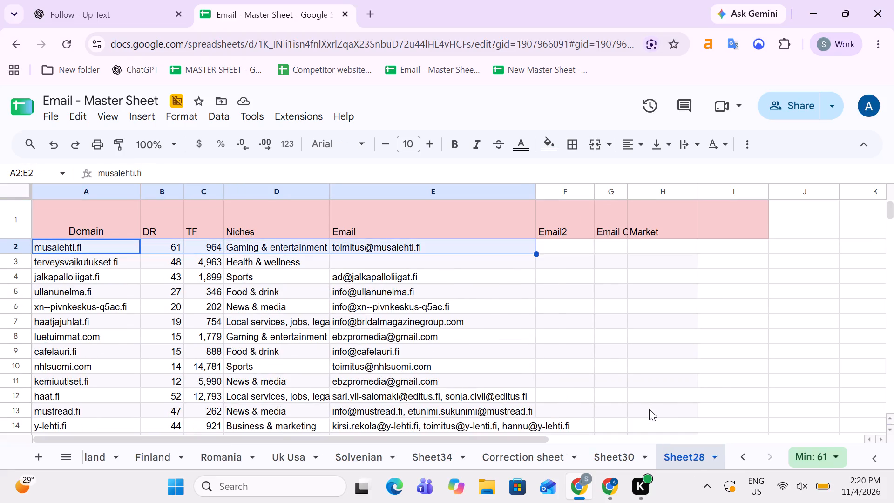
pyautogui.hotkey('shift', 'Right')
pyautogui.hotkey('shift', 'Left')
pyautogui.hotkey('ctrl', 'shift', 'Down')
pyautogui.press('Delete')
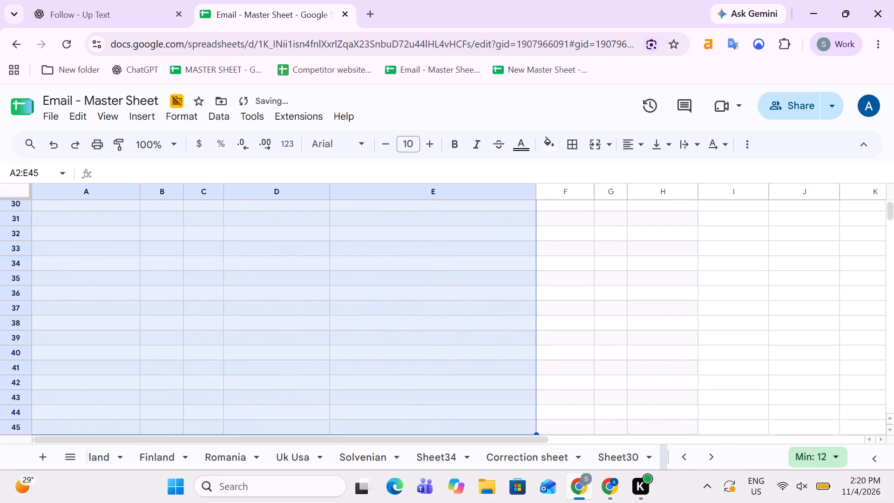
# Paste the copied Romania websites as values only into Sheet28's Domain column, starting at A2.
pyautogui.press('Up')
pyautogui.press('Down')
pyautogui.hotkey('ctrl', 'v')
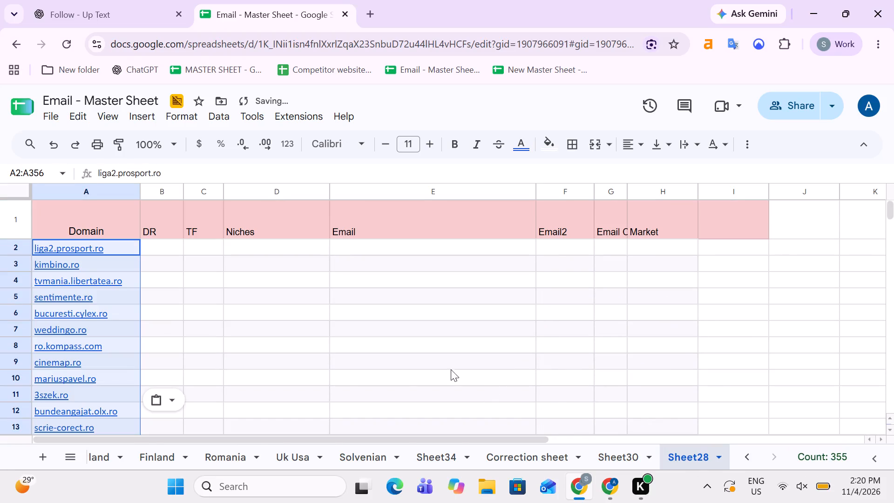
pyautogui.click(154, 400)
pyautogui.click(215, 291)
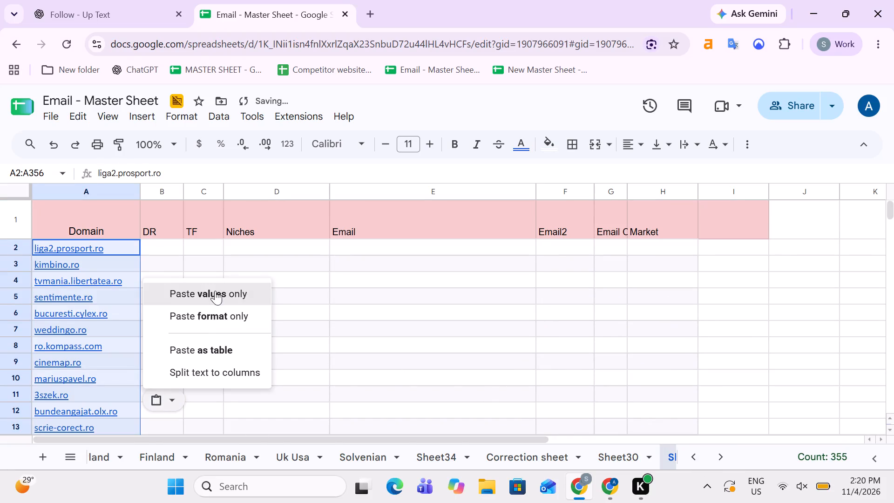
# Switch to the new outreach data sheet and examine the Romania records' columns from Website to Source.
pyautogui.hotkey('alt', 'Tab')
pyautogui.press('Up')
pyautogui.press('Down')
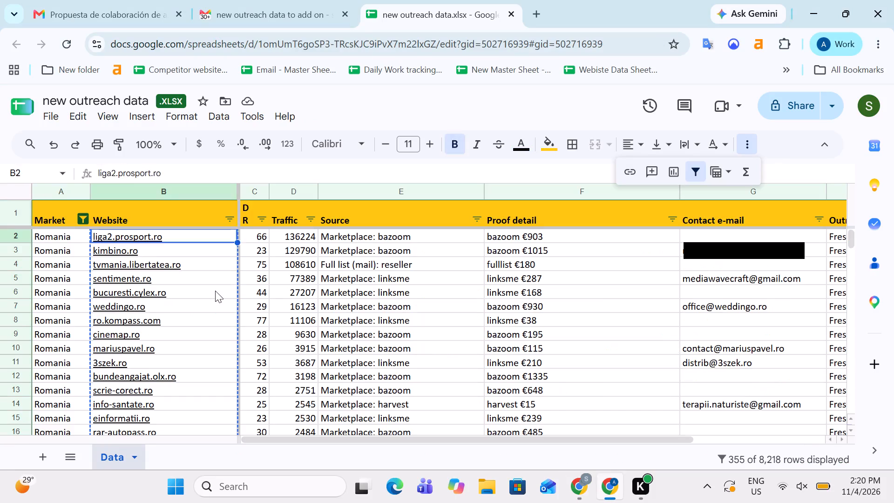
pyautogui.press('Up')
pyautogui.press('Up')
pyautogui.press('Up')
pyautogui.press('Up')
pyautogui.press('Down')
pyautogui.press('Up')
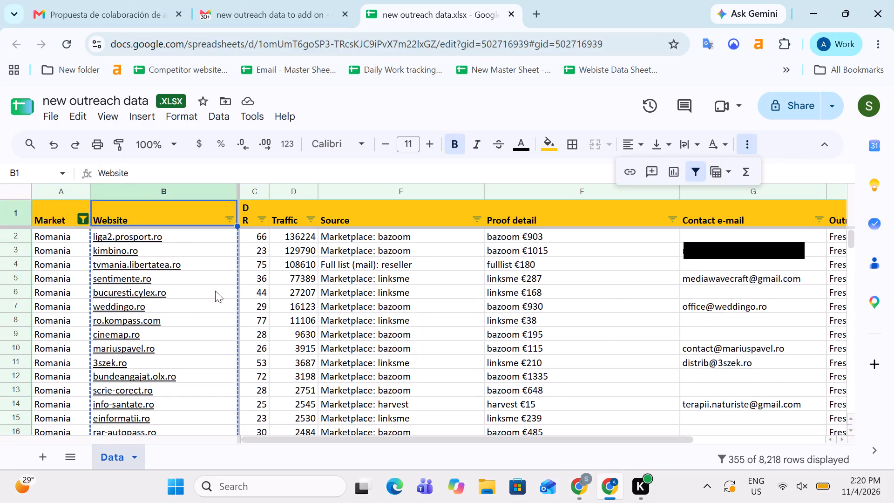
pyautogui.press('Down')
pyautogui.press('Right')
pyautogui.press('Up')
pyautogui.press('Up')
pyautogui.press('Down')
pyautogui.press('Right')
pyautogui.press('Right')
pyautogui.press('Up')
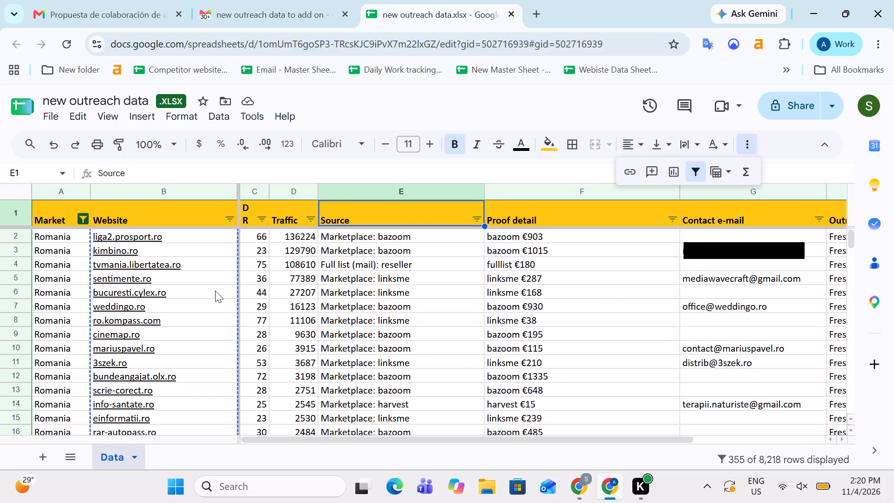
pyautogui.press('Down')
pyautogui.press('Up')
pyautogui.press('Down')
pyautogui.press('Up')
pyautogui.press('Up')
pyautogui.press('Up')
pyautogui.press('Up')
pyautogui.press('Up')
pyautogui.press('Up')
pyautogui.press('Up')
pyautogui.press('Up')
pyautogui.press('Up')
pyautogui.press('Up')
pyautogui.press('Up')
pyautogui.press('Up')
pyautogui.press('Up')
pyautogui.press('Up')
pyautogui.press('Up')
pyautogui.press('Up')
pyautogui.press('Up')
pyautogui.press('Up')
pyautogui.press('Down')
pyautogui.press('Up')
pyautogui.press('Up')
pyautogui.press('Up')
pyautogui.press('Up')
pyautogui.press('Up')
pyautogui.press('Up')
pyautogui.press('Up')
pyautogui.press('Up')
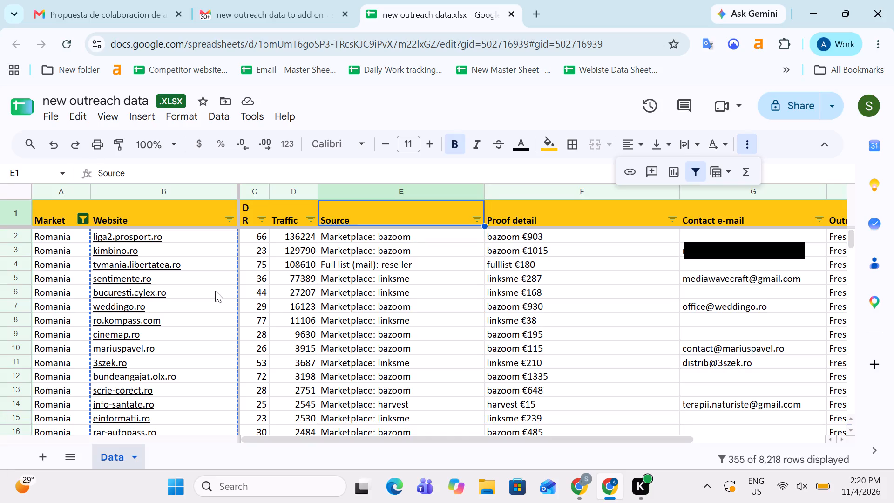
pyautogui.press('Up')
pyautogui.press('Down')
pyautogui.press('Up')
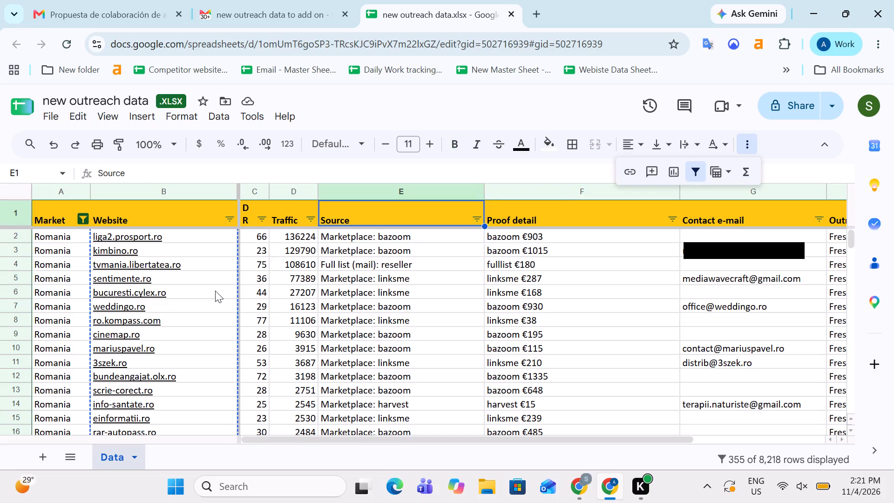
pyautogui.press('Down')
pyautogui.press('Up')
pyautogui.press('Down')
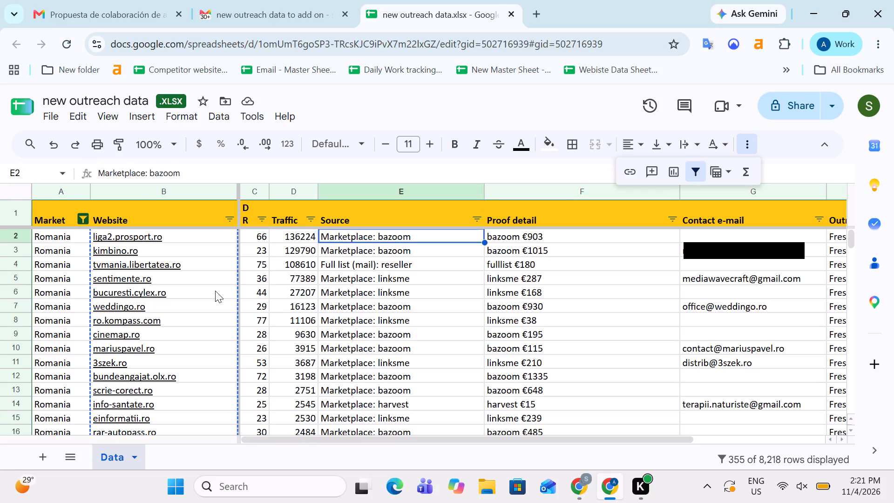
# Examine the liga2.prosport.ro record from Source as far as Outreach history and back to Market.
pyautogui.press('Up')
pyautogui.press('Down')
pyautogui.press('Right')
pyautogui.press('Right')
pyautogui.press('Right')
pyautogui.press('Right')
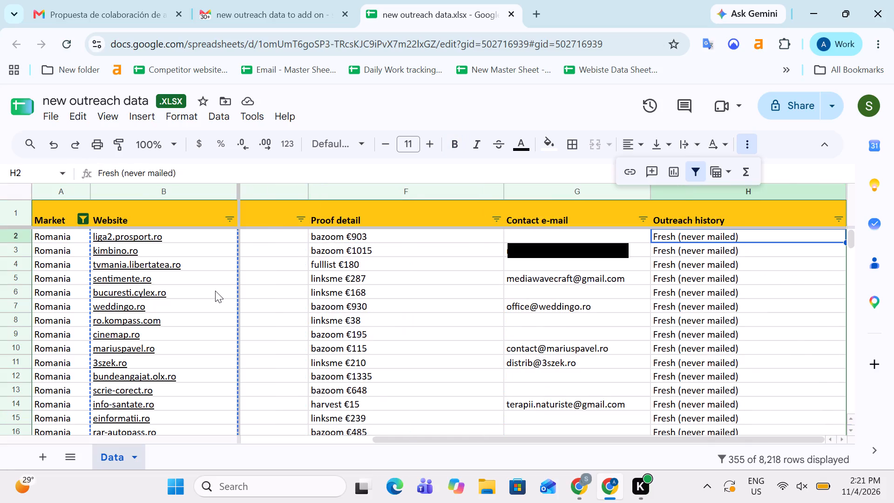
pyautogui.press('Left')
pyautogui.press('Left')
pyautogui.press('Left')
pyautogui.press('Left')
pyautogui.press('Left')
pyautogui.press('Left')
pyautogui.press('Left')
pyautogui.press('Left')
pyautogui.press('Left')
pyautogui.press('Left')
pyautogui.press('Left')
pyautogui.press('Left')
pyautogui.press('Left')
pyautogui.press('Left')
pyautogui.press('Left')
pyautogui.press('Left')
pyautogui.press('Left')
pyautogui.press('Left')
pyautogui.press('Left')
# Copy the DR and Traffic values of all the filtered Romania websites, from liga2.prosport.ro to atlatszo.ro.
pyautogui.press('Right')
pyautogui.press('Right')
pyautogui.press('Up')
pyautogui.press('Up')
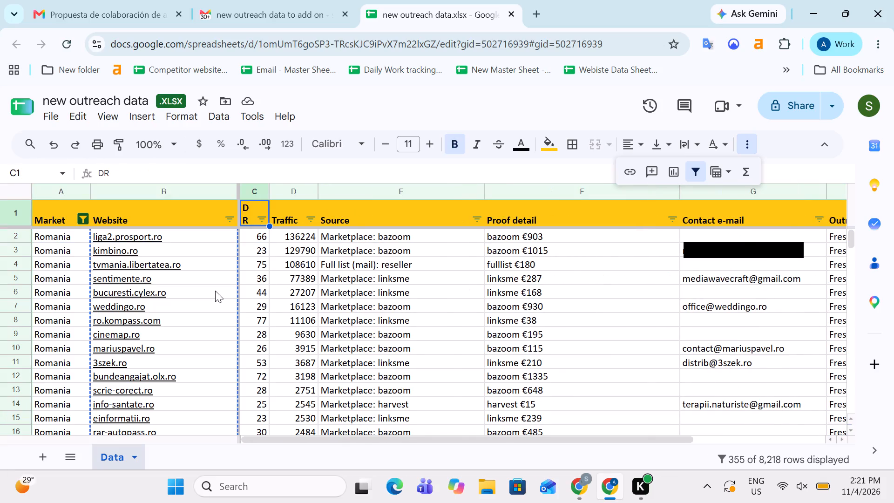
pyautogui.press('Up')
pyautogui.press('Down')
pyautogui.hotkey('shift', 'Right')
pyautogui.hotkey('ctrl', 'shift', 'Down')
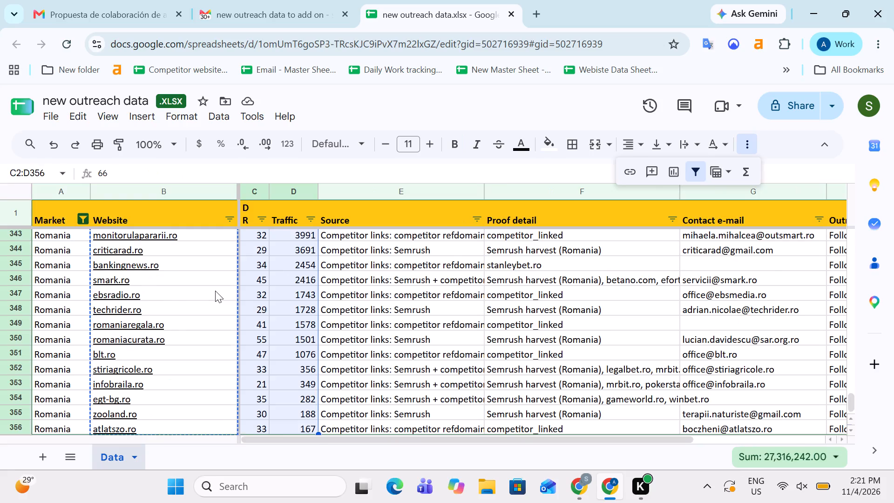
pyautogui.hotkey('ctrl', 'shift', 'Down')
pyautogui.hotkey('ctrl', 'c')
# Switch to the Email - Master Sheet and paste the DR and traffic figures as values only into Sheet28's DR and TF columns, starting at B2.
pyautogui.hotkey('alt', 'Tab')
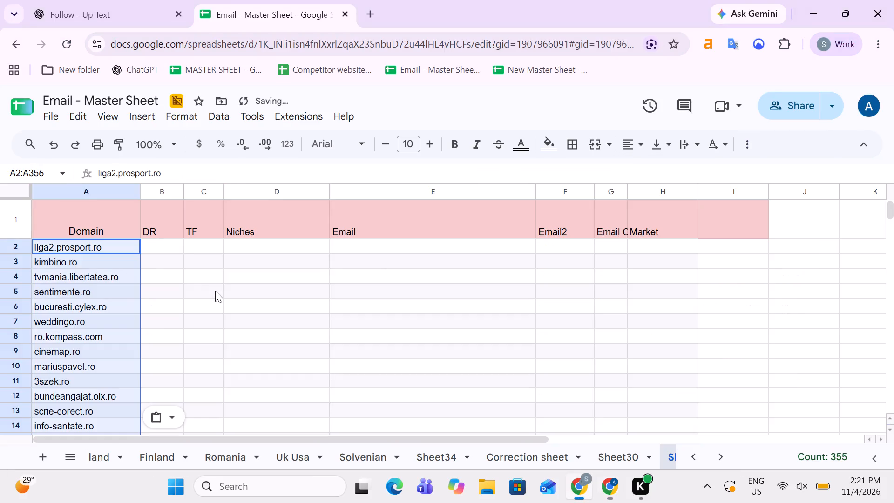
pyautogui.press('Right')
pyautogui.hotkey('ctrl', 'v')
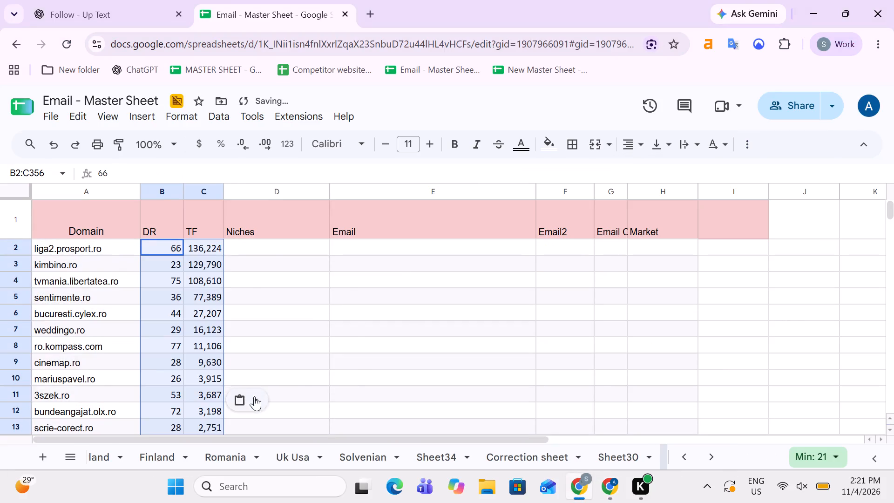
pyautogui.click(253, 403)
pyautogui.click(259, 293)
# Switch back to the new outreach data sheet and copy the filtered Romania Contact e-mail column from row 2 to row 356, including blanks.
pyautogui.hotkey('alt', 'Tab')
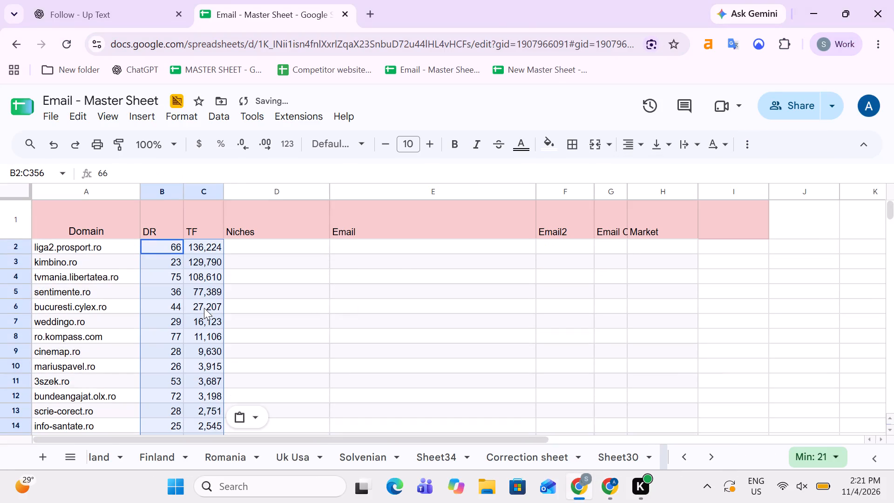
pyautogui.press('Up')
pyautogui.press('Up')
pyautogui.press('Up')
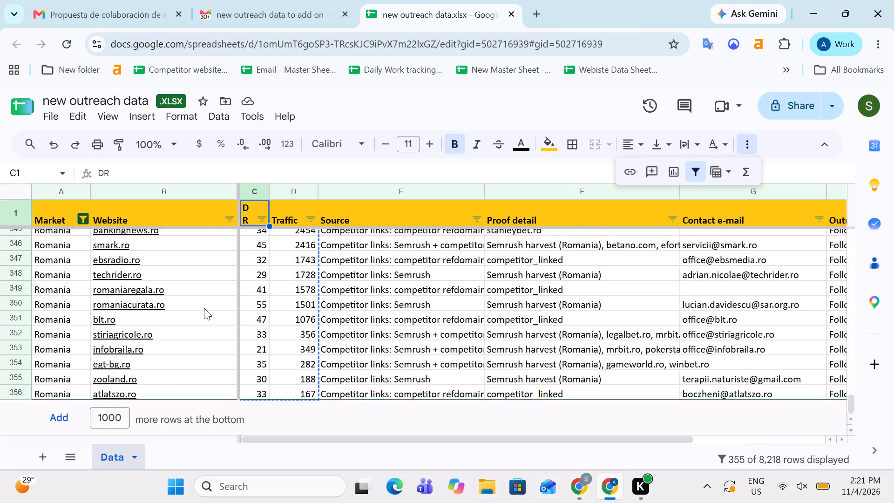
pyautogui.press('Down')
pyautogui.press('Up')
pyautogui.press('Down')
pyautogui.press('Right')
pyautogui.press('Right')
pyautogui.press('Right')
pyautogui.press('Up')
pyautogui.press('Up')
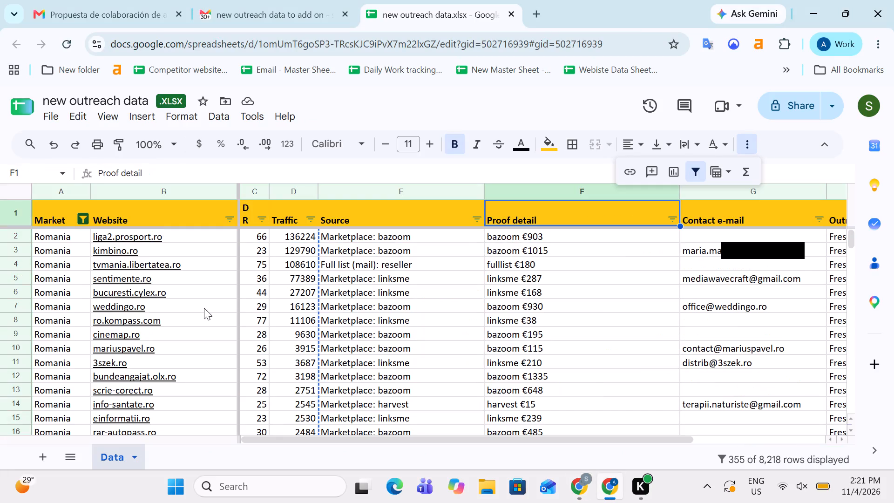
pyautogui.press('Down')
pyautogui.press('Right')
pyautogui.press('Right')
pyautogui.press('Right')
pyautogui.press('Left')
pyautogui.press('Left')
pyautogui.press('Up')
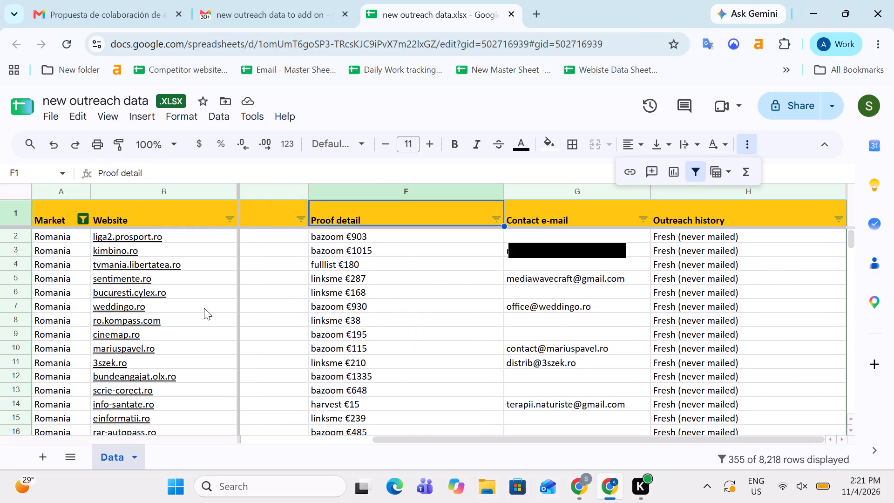
pyautogui.press('Right')
pyautogui.press('Down')
pyautogui.hotkey('ctrl', 'shift', 'Down')
pyautogui.hotkey('ctrl', 'shift', 'Down')
pyautogui.hotkey('ctrl', 'shift', 'Down')
pyautogui.hotkey('ctrl', 'shift', 'Down')
pyautogui.hotkey('ctrl', 'shift', 'Down')
pyautogui.hotkey('ctrl', 'shift', 'Down')
pyautogui.hotkey('ctrl', 'shift', 'Down')
pyautogui.hotkey('ctrl', 'shift', 'Down')
pyautogui.hotkey('ctrl', 'shift', 'Down')
pyautogui.hotkey('ctrl', 'shift', 'Down')
pyautogui.hotkey('ctrl', 'shift', 'Down')
pyautogui.hotkey('ctrl', 'shift', 'Down')
pyautogui.hotkey('ctrl', 'shift', 'Down')
pyautogui.hotkey('ctrl', 'shift', 'Down')
pyautogui.hotkey('ctrl', 'shift', 'Down')
pyautogui.hotkey('ctrl', 'shift', 'Down')
pyautogui.hotkey('ctrl', 'shift', 'Down')
pyautogui.hotkey('ctrl', 'shift', 'Down')
pyautogui.hotkey('ctrl', 'shift', 'Down')
pyautogui.hotkey('ctrl', 'shift', 'Down')
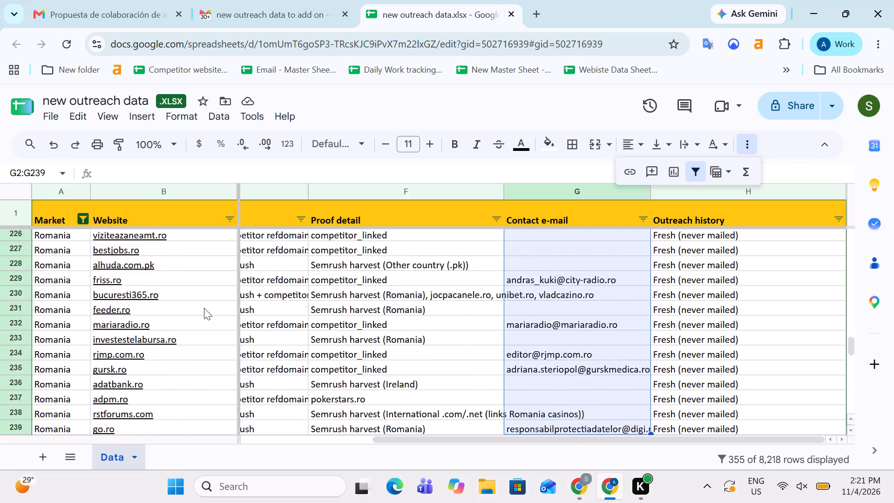
pyautogui.hotkey('ctrl', 'c')
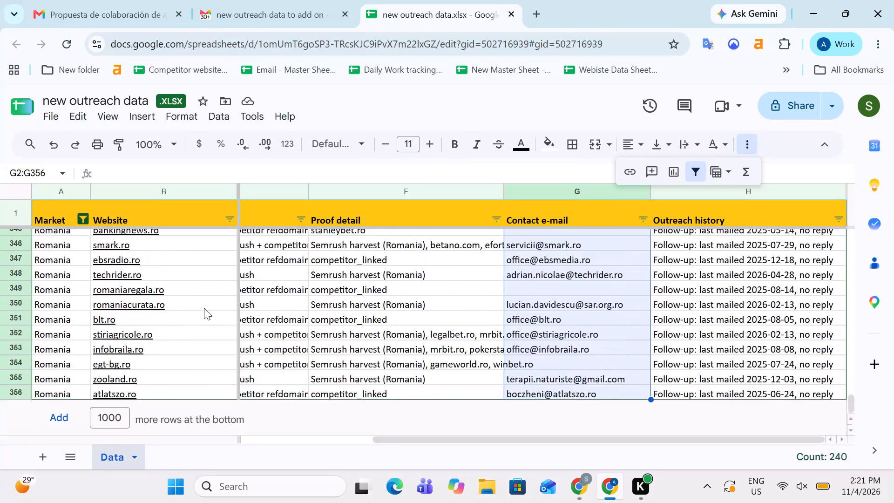
# Switch to the Email - Master Sheet and paste the copied contact e-mails as values only into Sheet28's Email column, starting at E2.
pyautogui.hotkey('alt', 'Tab')
pyautogui.press('Right')
pyautogui.press('Right')
pyautogui.press('Right')
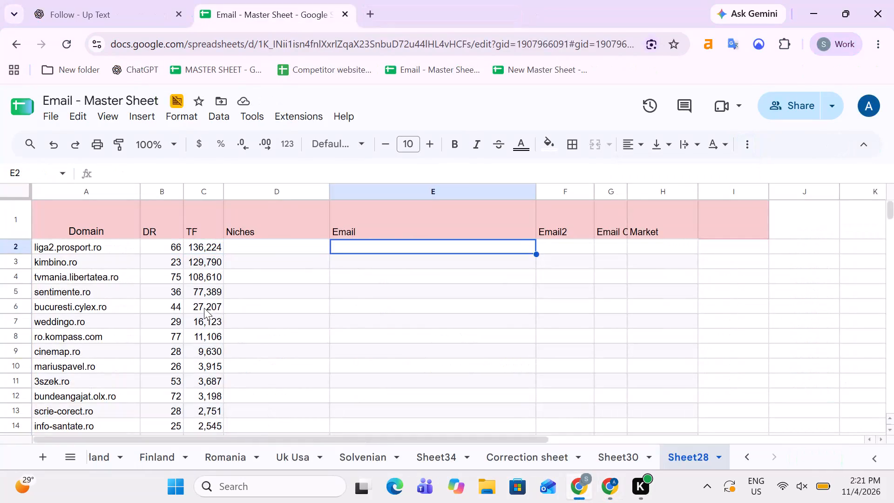
pyautogui.press('Right')
pyautogui.press('Left')
pyautogui.hotkey('ctrl', 'v')
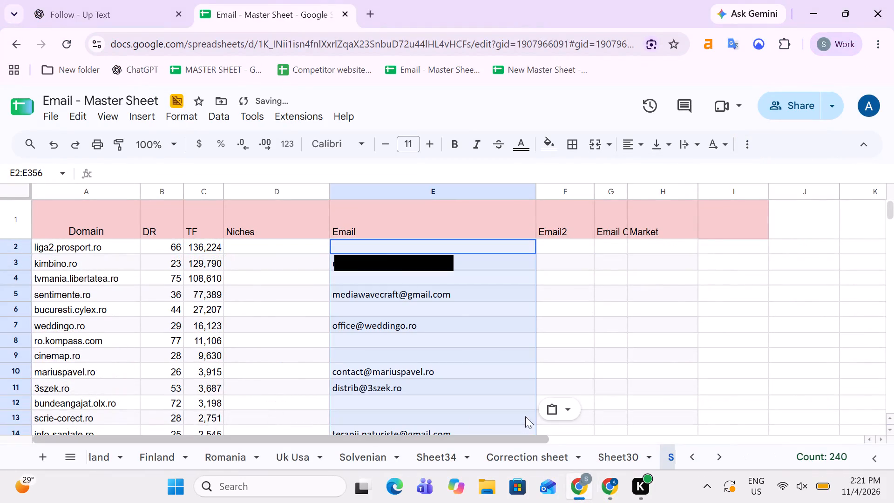
pyautogui.click(545, 410)
pyautogui.click(577, 311)
# Check the extent of the pasted Romania data in Sheet28, from A2 down to the empty rows below atlatszo.ro.
pyautogui.press('Down')
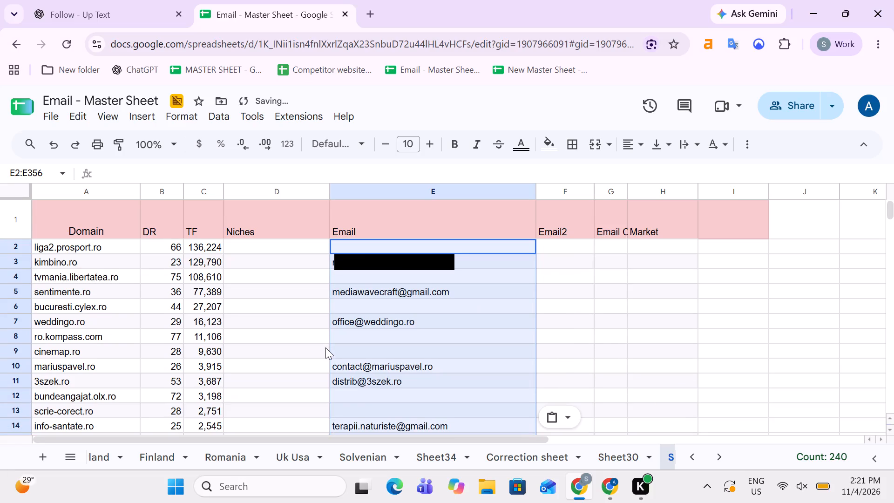
pyautogui.press('Left')
pyautogui.press('Left')
pyautogui.press('Left')
pyautogui.press('Left')
pyautogui.press('Left')
pyautogui.press('Left')
pyautogui.press('Left')
pyautogui.press('Left')
pyautogui.press('Left')
pyautogui.press('Up')
pyautogui.press('Up')
pyautogui.press('Down')
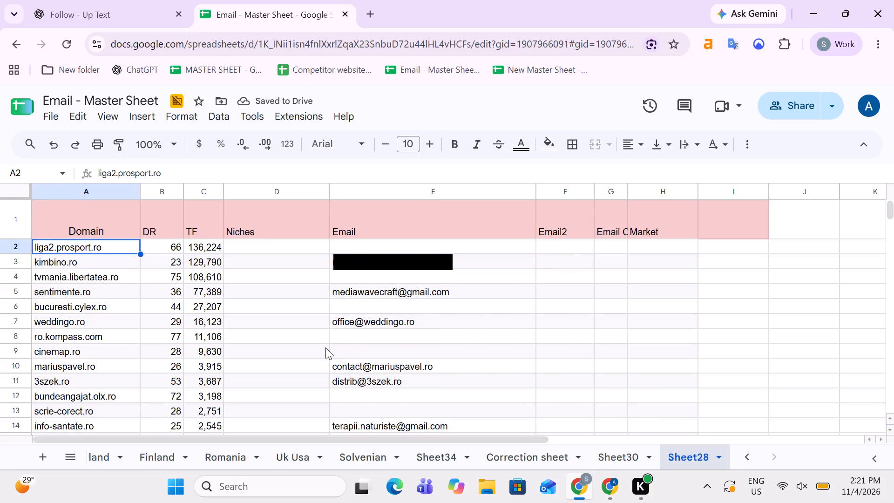
pyautogui.hotkey('ctrl', 'Down')
pyautogui.press('Down')
pyautogui.press('Down')
pyautogui.press('Down')
pyautogui.press('Down')
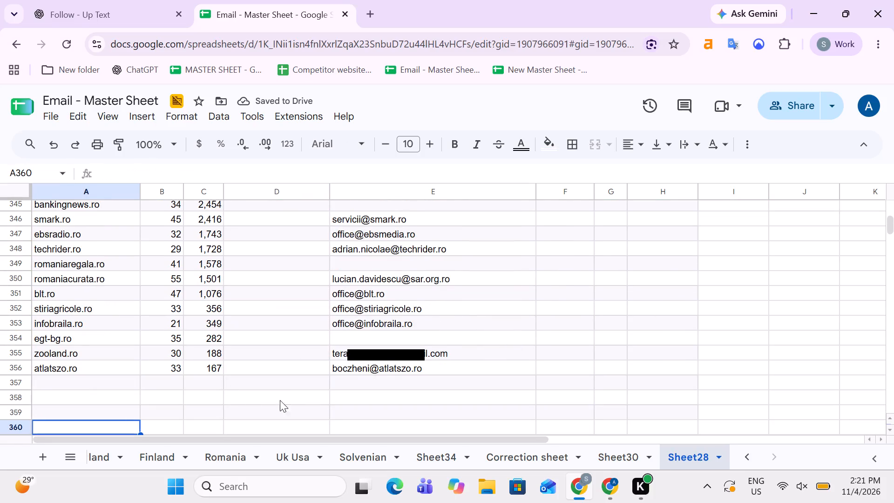
# In the Romania sheet, filter Inbox Status to Discussion On Going, NOT ALLOW PUBLICATION, Not Intrested, Reply Pending and Yes.
pyautogui.click(226, 460)
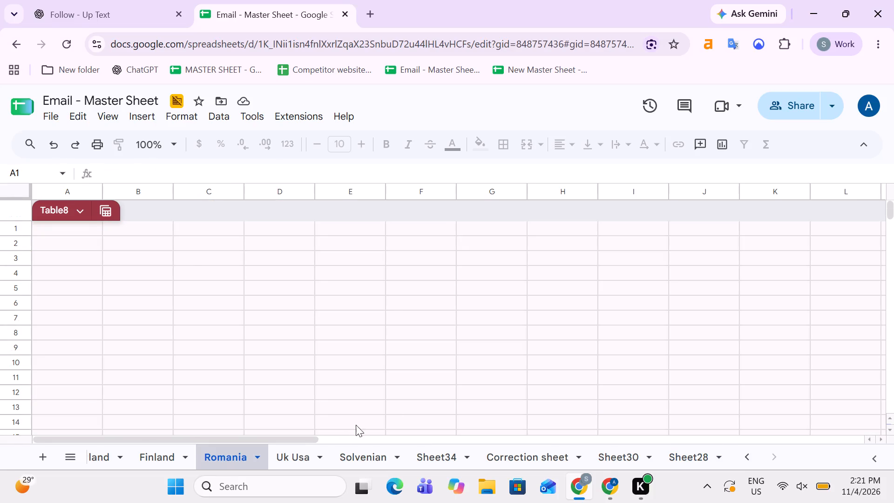
pyautogui.click(467, 345)
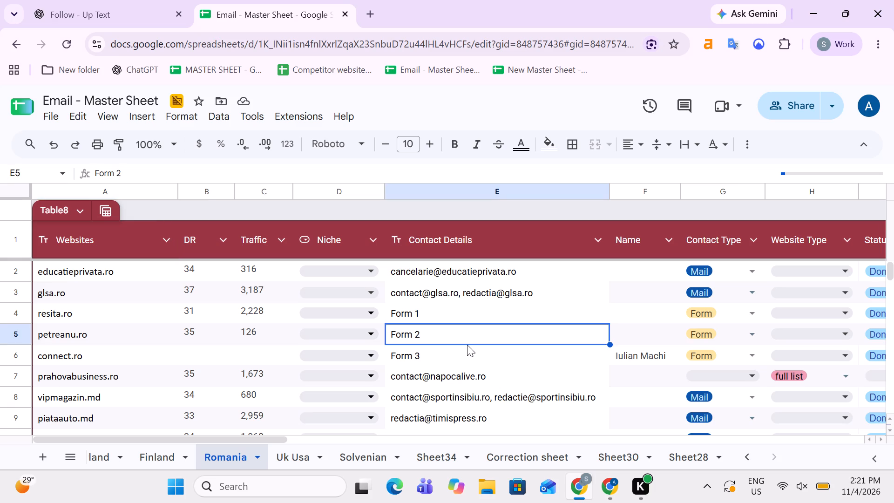
pyautogui.press('Right')
pyautogui.press('Right')
pyautogui.press('Right')
pyautogui.press('Right')
pyautogui.press('Right')
pyautogui.press('Right')
pyautogui.press('Right')
pyautogui.press('Right')
pyautogui.press('Right')
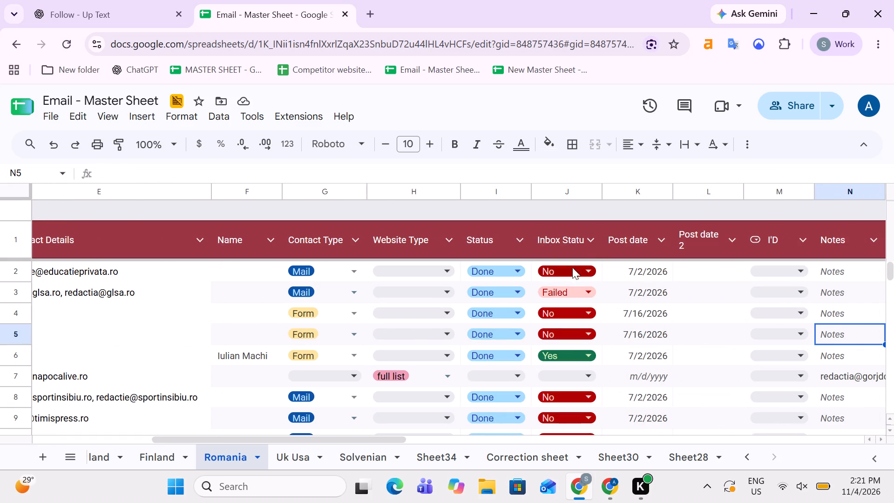
pyautogui.click(588, 235)
pyautogui.click(628, 320)
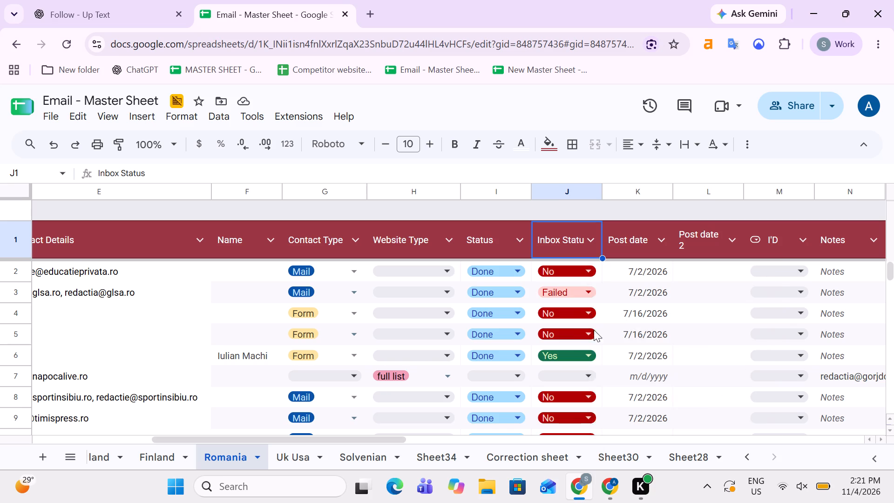
pyautogui.scroll(-3, 542, 343)
pyautogui.click(475, 284)
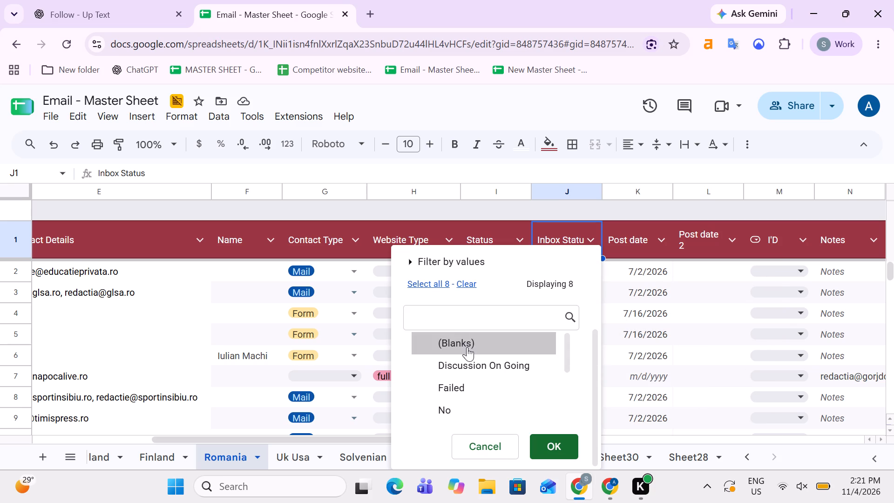
pyautogui.click(477, 367)
pyautogui.scroll(-1, 484, 380)
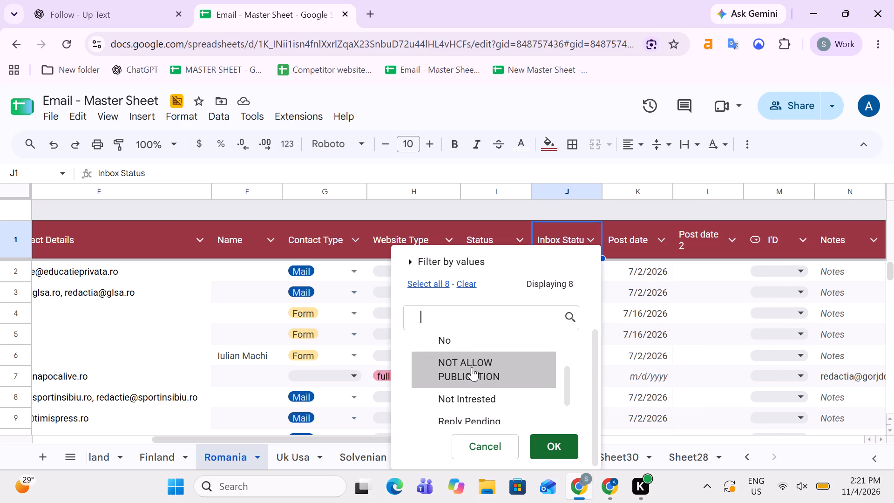
pyautogui.click(472, 367)
pyautogui.click(478, 390)
pyautogui.click(497, 419)
pyautogui.scroll(-4, 510, 391)
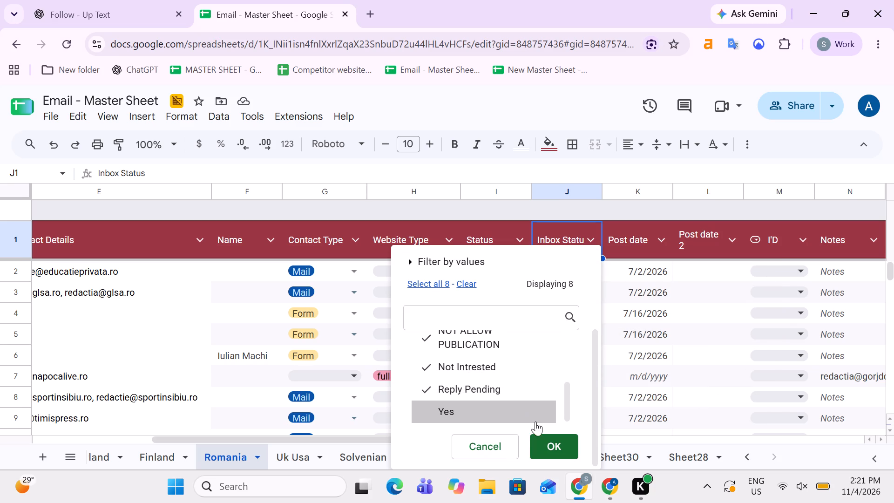
pyautogui.click(486, 406)
pyautogui.click(557, 449)
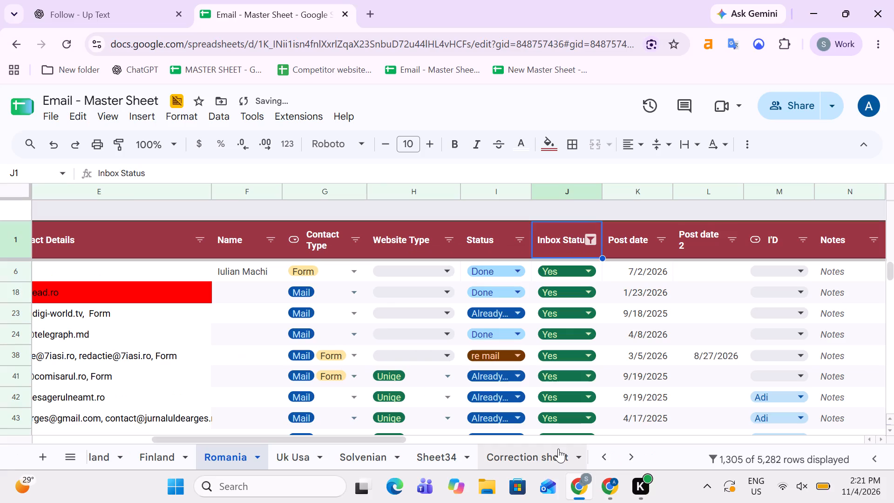
# Copy all the filtered entries of the Romania sheet's Websites column, from connect.ro to revistacariere.ro.
pyautogui.press('Down')
pyautogui.press('Up')
pyautogui.press('Down')
pyautogui.press('Left')
pyautogui.press('Left')
pyautogui.press('Left')
pyautogui.press('Left')
pyautogui.press('Left')
pyautogui.press('Left')
pyautogui.press('Left')
pyautogui.press('Left')
pyautogui.press('Left')
pyautogui.press('Left')
pyautogui.press('Left')
pyautogui.press('Left')
pyautogui.press('Left')
pyautogui.press('Left')
pyautogui.press('Left')
pyautogui.press('Left')
pyautogui.press('Left')
pyautogui.press('Left')
pyautogui.press('Left')
pyautogui.press('Left')
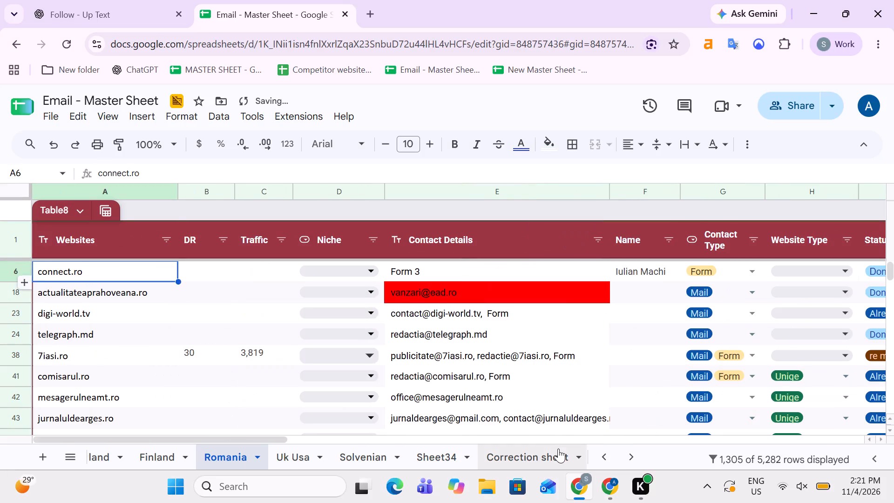
pyautogui.press('Up')
pyautogui.press('Down')
pyautogui.hotkey('ctrl', 'shift', 'Down')
pyautogui.hotkey('ctrl', 'c')
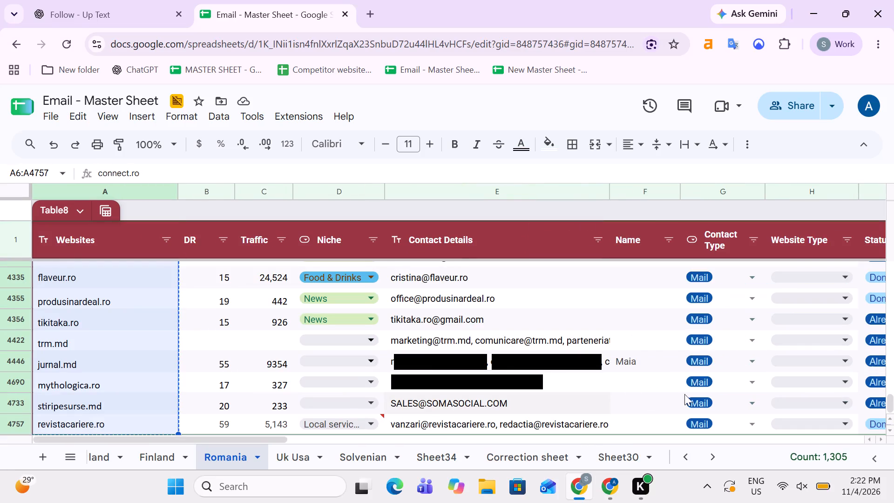
# Paste the copied websites as values only into Sheet28's Domain column, starting at A358.
pyautogui.click(716, 458)
pyautogui.click(618, 460)
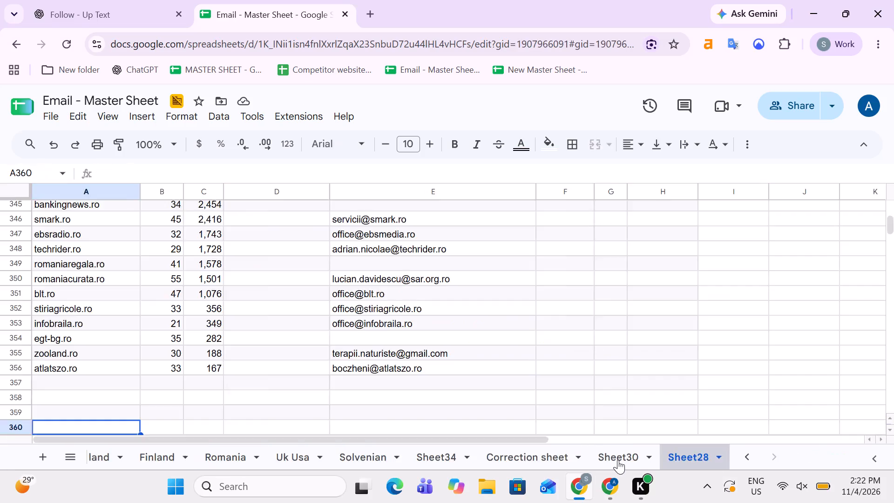
pyautogui.press('Down')
pyautogui.press('Up')
pyautogui.press('Up')
pyautogui.press('Up')
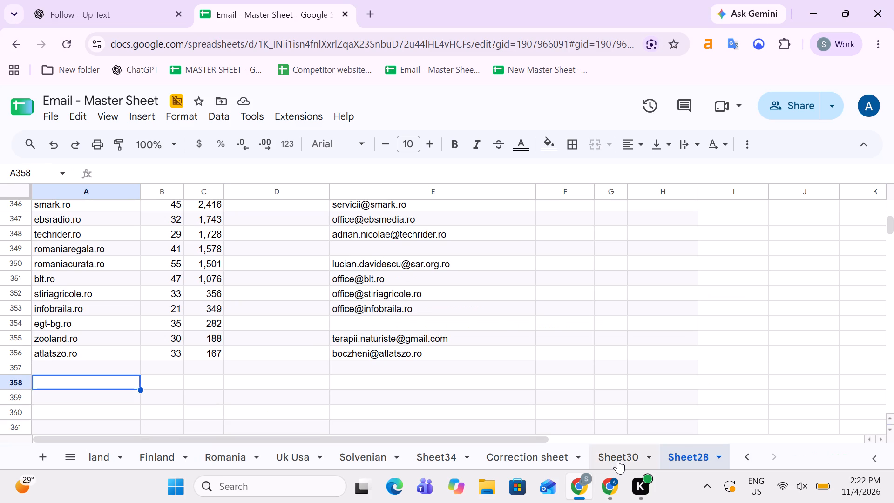
pyautogui.hotkey('alt', 'Tab')
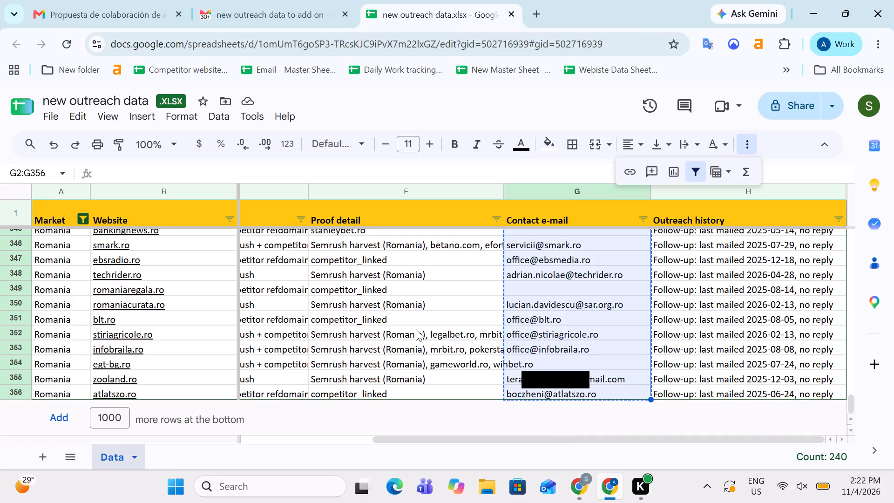
pyautogui.hotkey('alt', 'Tab')
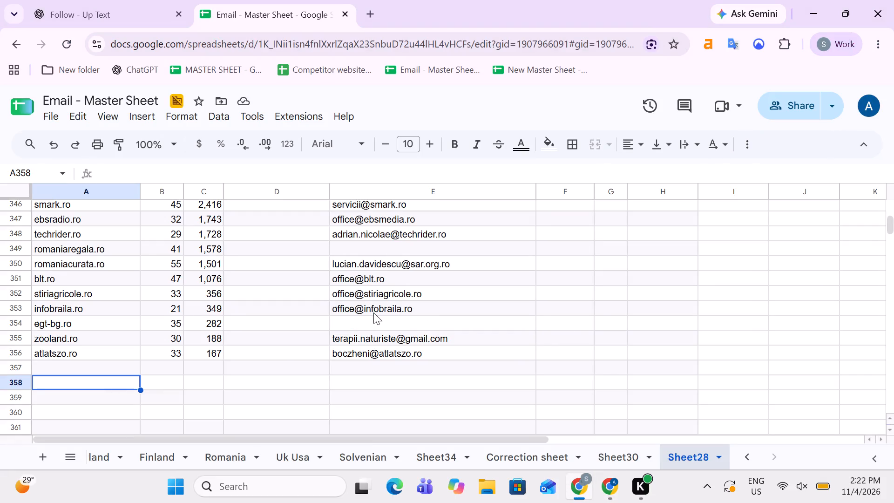
pyautogui.hotkey('ctrl', 'v')
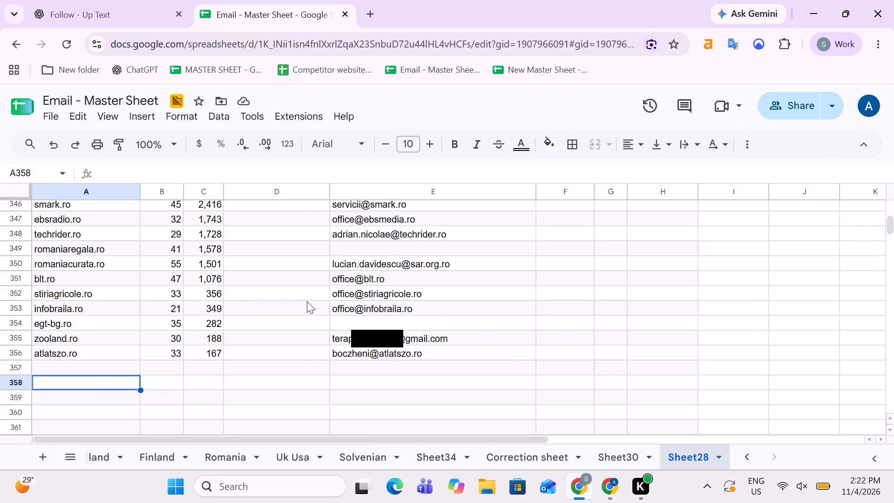
pyautogui.click(168, 401)
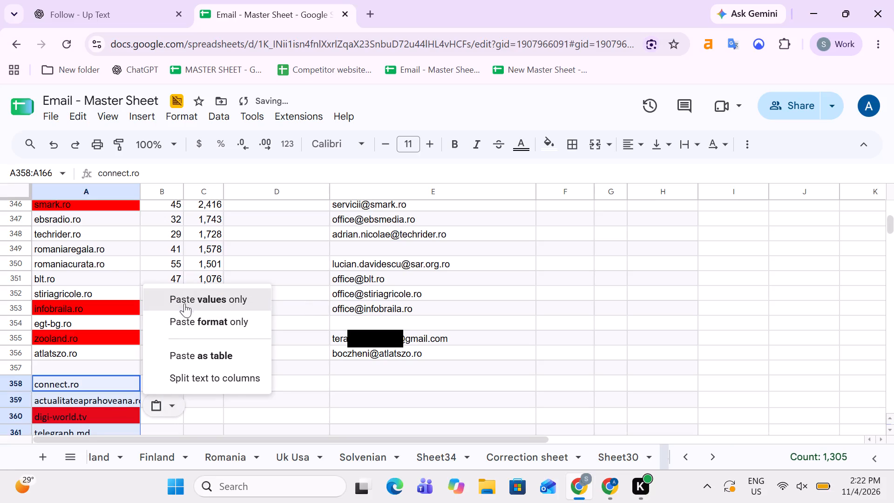
pyautogui.click(185, 301)
# Add a filter to Sheet28's header row.
pyautogui.scroll(10, 133, 330)
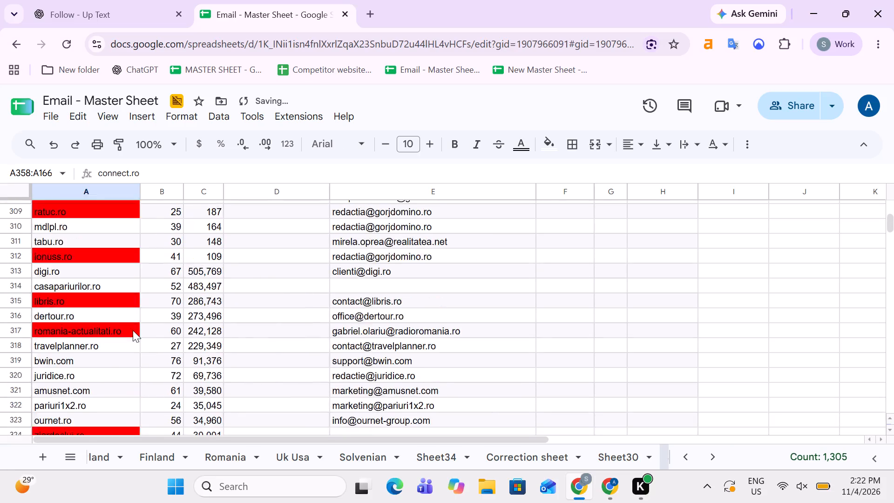
pyautogui.scroll(7, 133, 330)
pyautogui.click(95, 242)
pyautogui.hotkey('ctrl', 'Up')
pyautogui.press('Up')
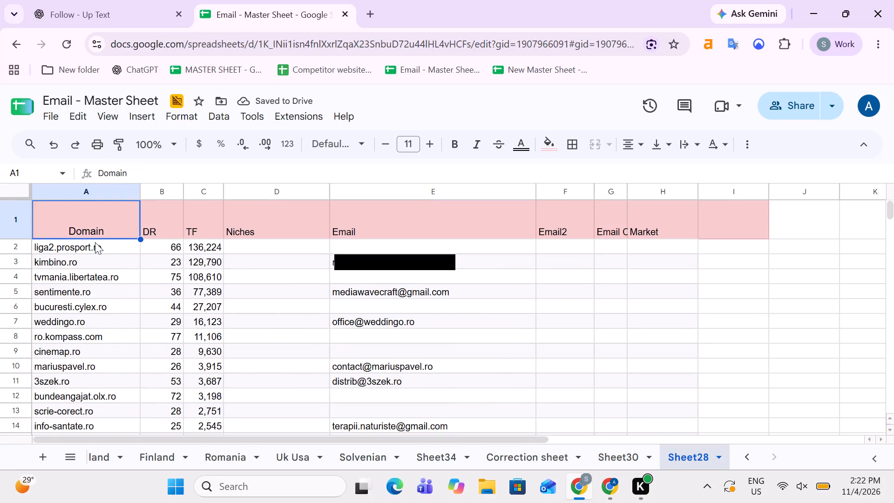
pyautogui.press('Down')
pyautogui.click(1, 215)
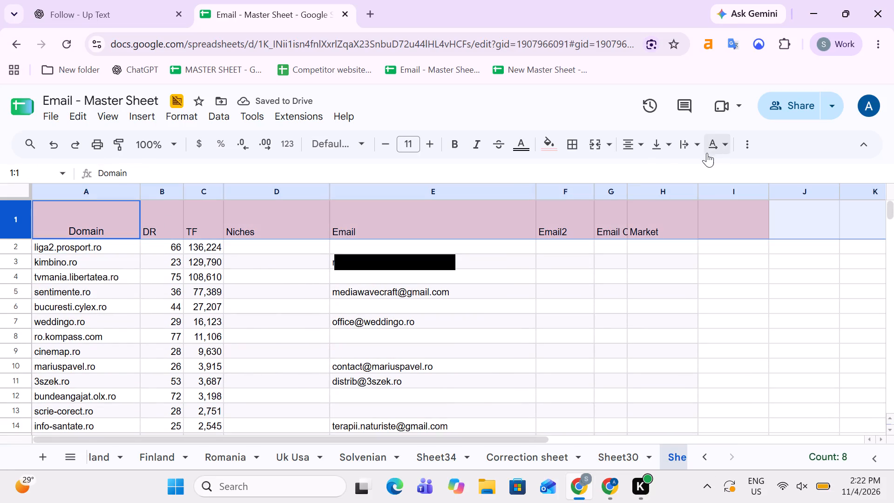
pyautogui.click(745, 145)
pyautogui.click(699, 177)
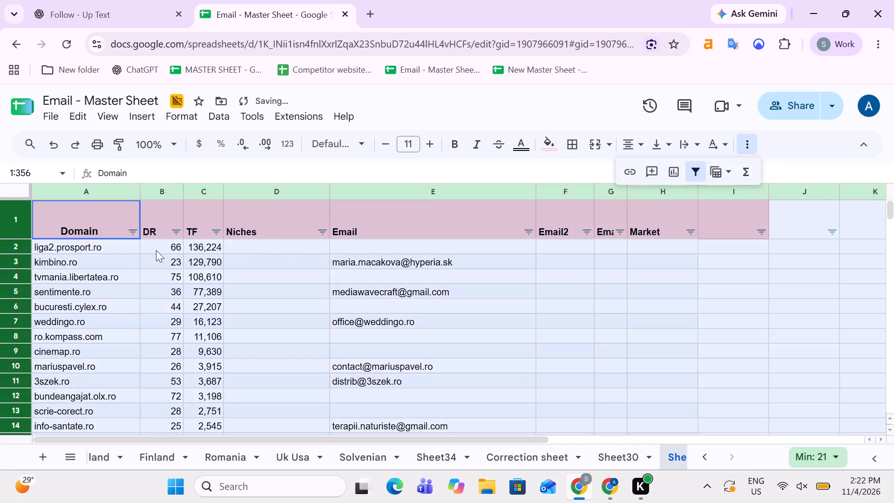
# Filter Sheet28's Domain column by fill colour to show only the red duplicate domains.
pyautogui.click(132, 230)
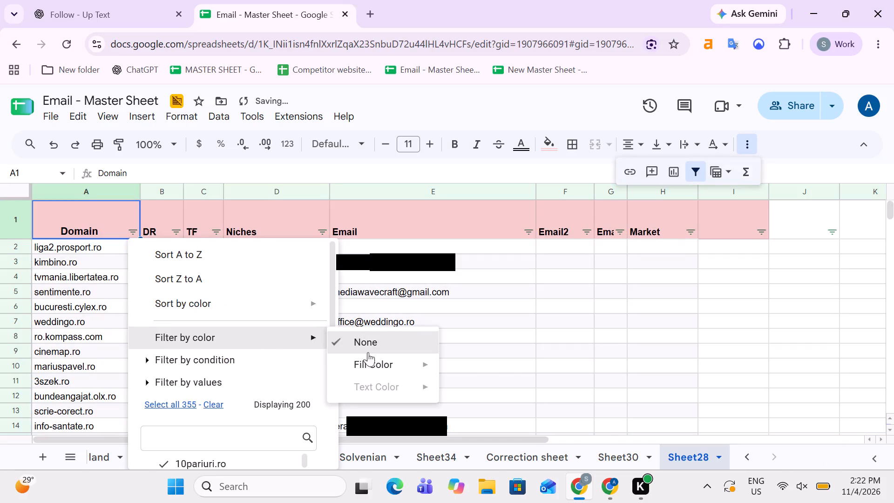
pyautogui.click(454, 380)
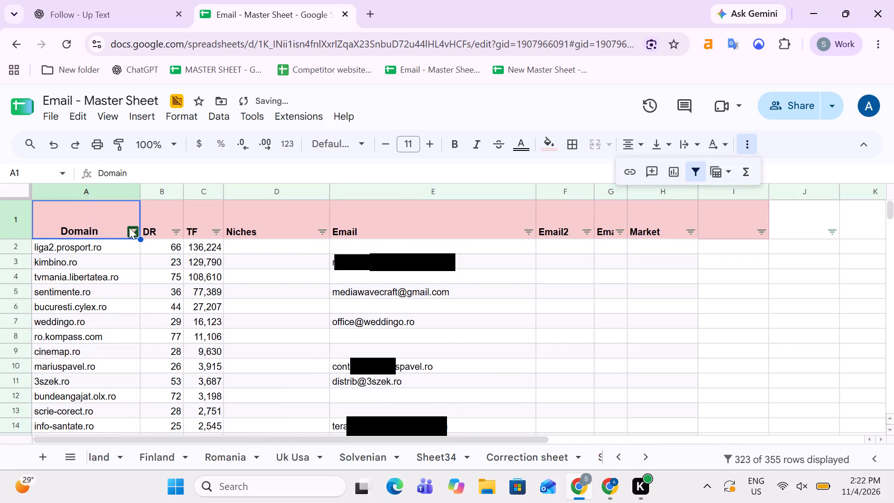
pyautogui.click(132, 228)
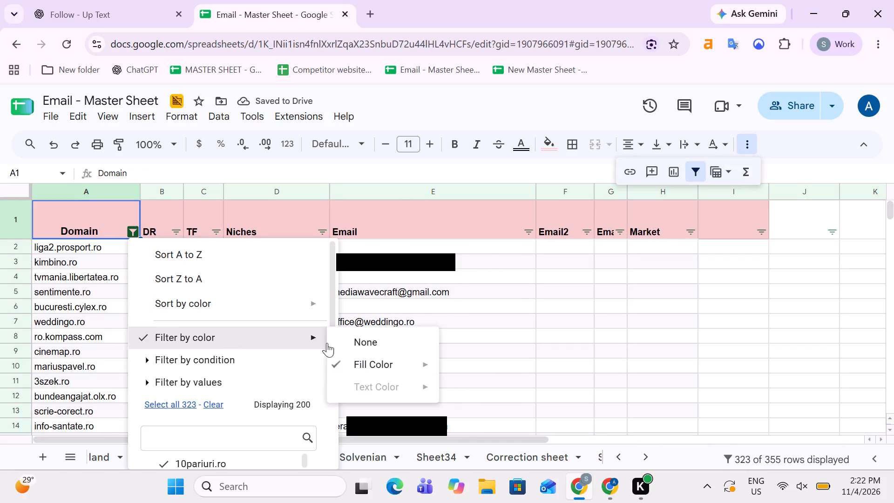
pyautogui.click(370, 364)
pyautogui.click(475, 401)
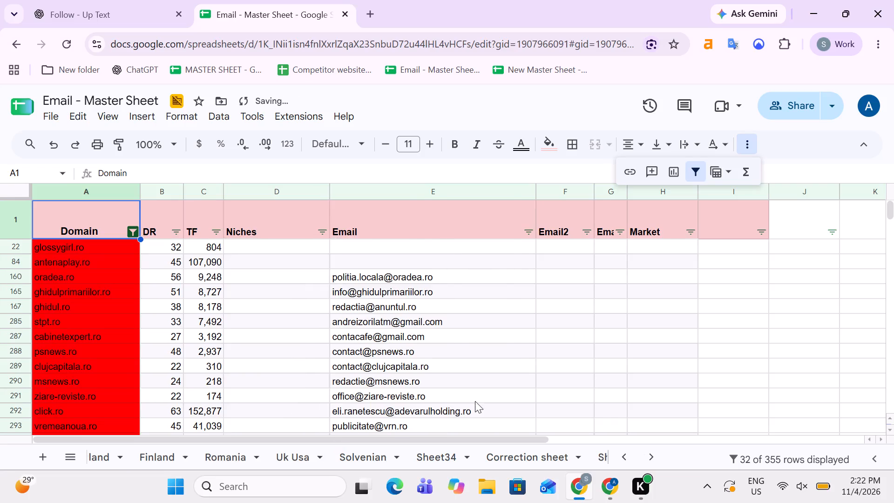
# Select all the filtered red-domain rows in Sheet28, from glossygirl.ro in row 22 downward.
pyautogui.scroll(-6, 183, 324)
pyautogui.scroll(7, 183, 324)
pyautogui.click(149, 257)
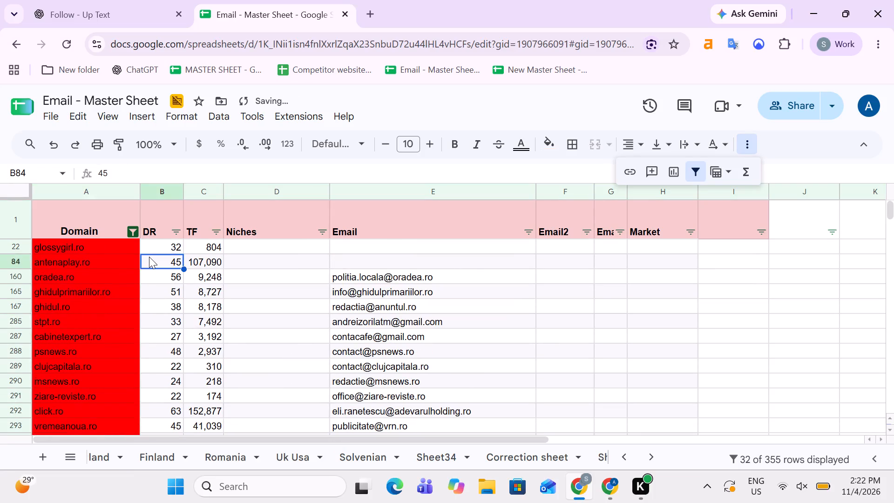
pyautogui.press('Up')
pyautogui.press('Up')
pyautogui.press('Down')
pyautogui.press('Left')
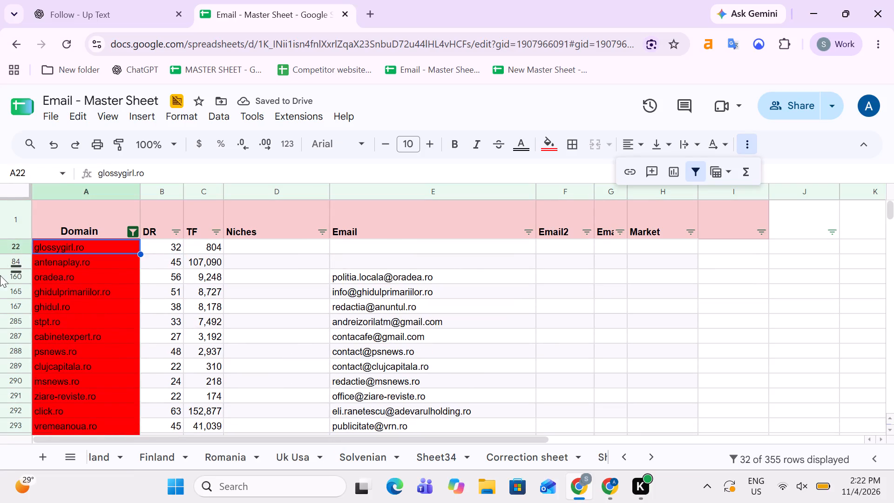
pyautogui.click(0, 249)
pyautogui.hotkey('ctrl', 'shift', 'Down')
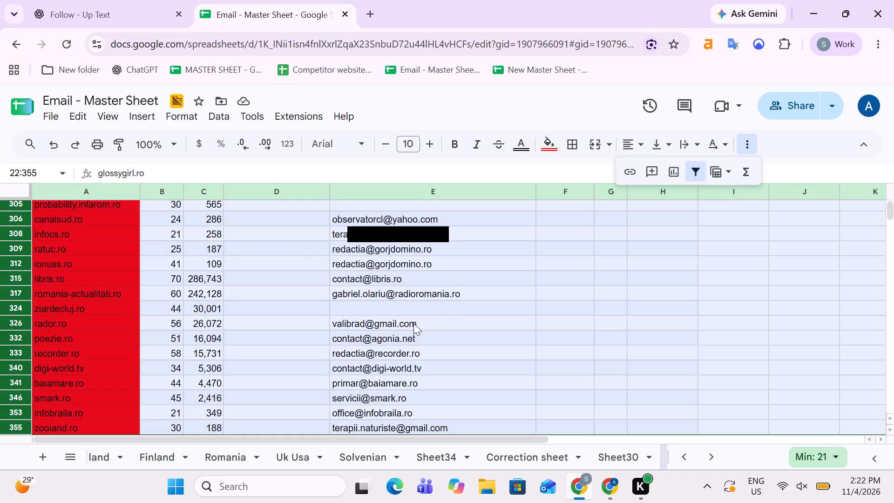
# Delete the selected red duplicate-domain rows, 22 through 355, from Sheet28.
pyautogui.scroll(-1, 422, 329)
pyautogui.rightClick(0, 269)
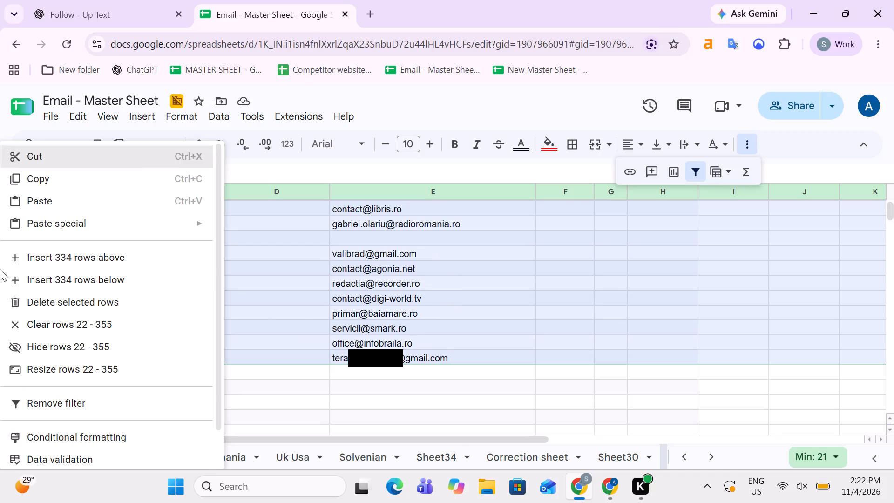
pyautogui.click(41, 297)
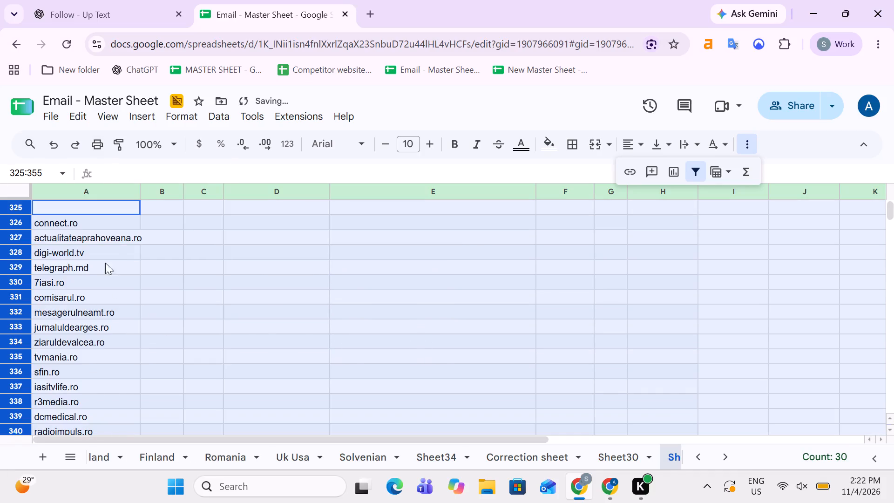
# Clear the pasted comparison websites from Sheet28's Domain column, from connect.ro in A326 down to revistacariere.ro.
pyautogui.click(99, 234)
pyautogui.press('Up')
pyautogui.hotkey('ctrl', 'shift', 'Down')
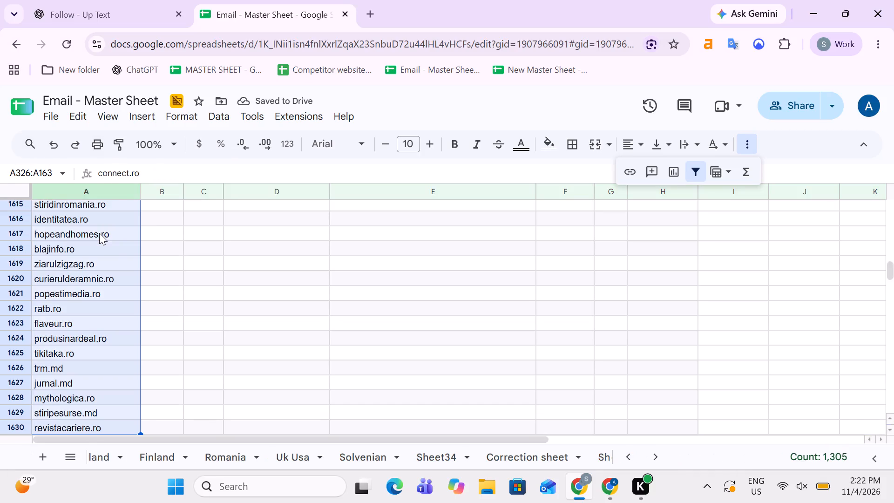
pyautogui.press('Delete')
# Remove the filter from Sheet28 so all its remaining domain rows are shown.
pyautogui.press('Up')
pyautogui.hotkey('ctrl', 'Up')
pyautogui.press('Down')
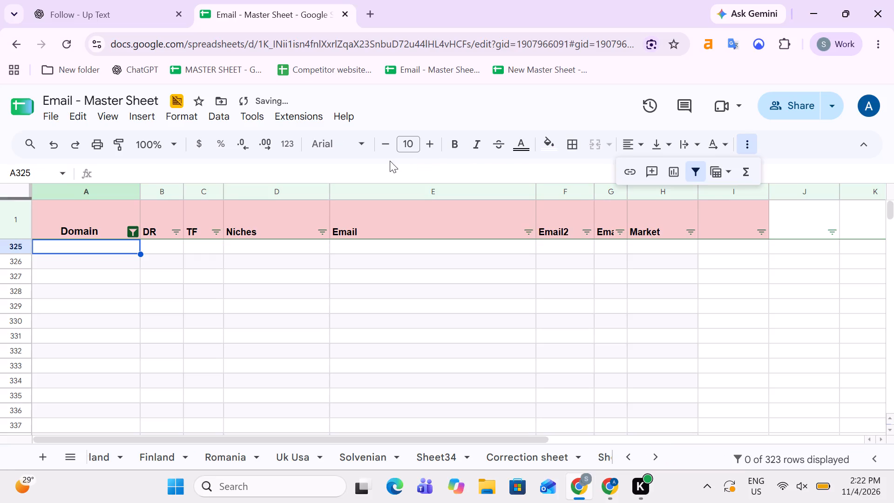
pyautogui.click(691, 169)
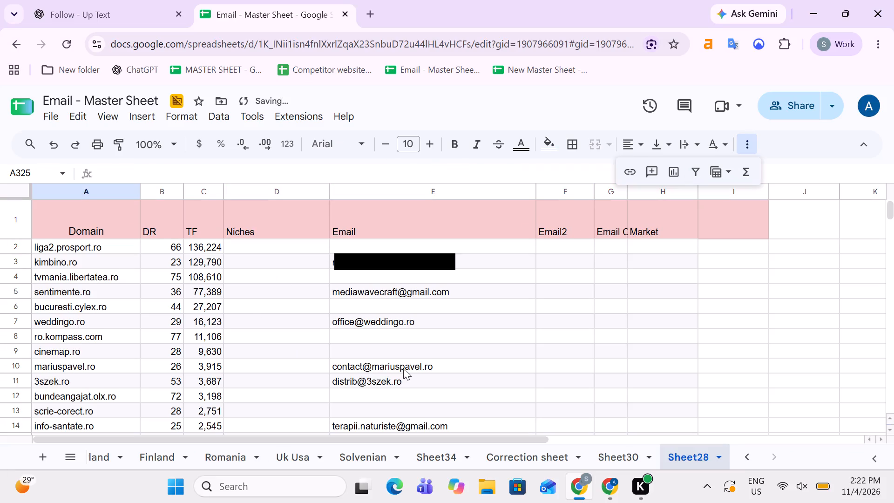
# Remove the filter from the Romania sheet's website table.
pyautogui.click(220, 455)
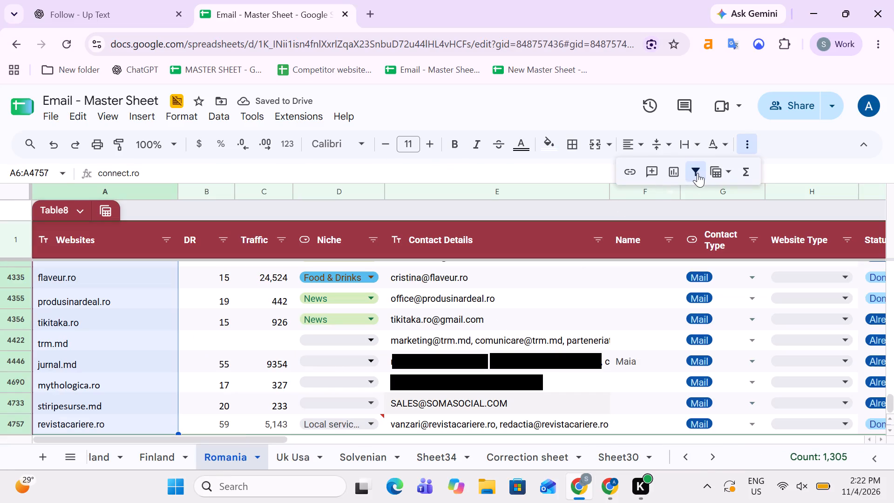
pyautogui.click(698, 173)
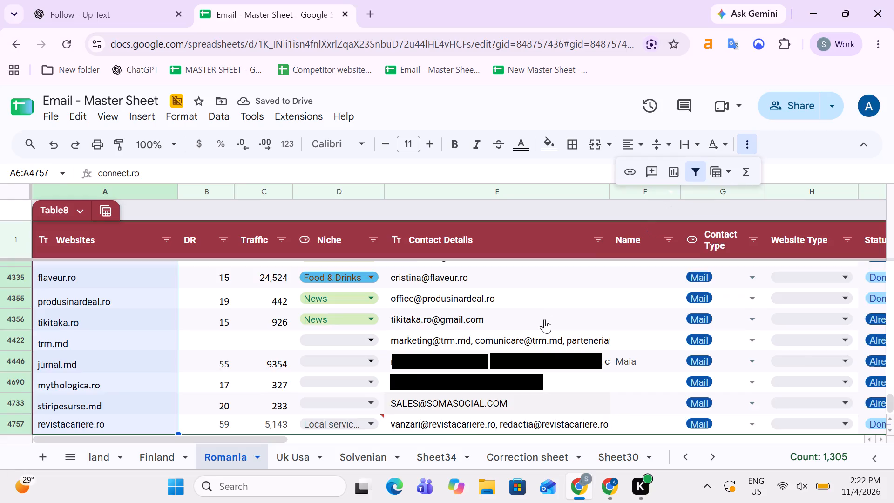
# Look across the Romania table's columns along row 4334, past Status and back to Websites.
pyautogui.click(544, 319)
pyautogui.press('Right')
pyautogui.press('Right')
pyautogui.press('Right')
pyautogui.press('Right')
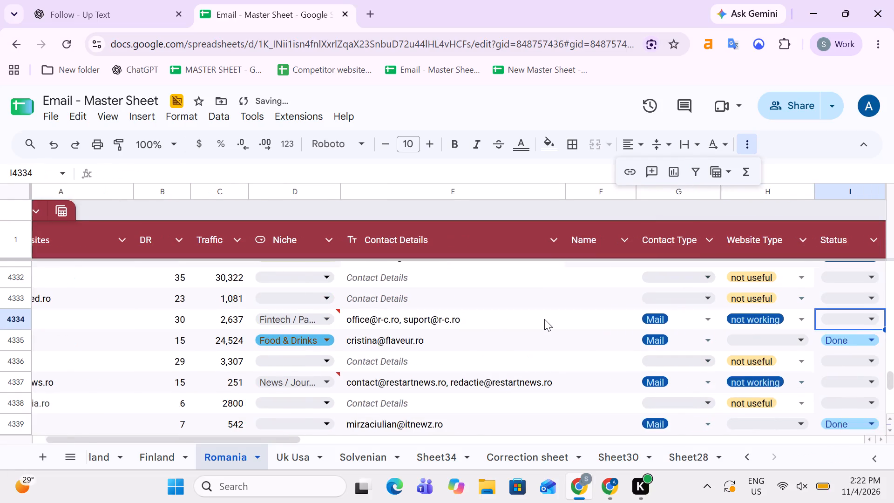
pyautogui.press('Right')
pyautogui.press('Right')
pyautogui.press('Right')
pyautogui.press('Right')
pyautogui.press('Right')
pyautogui.press('Left')
pyautogui.press('Left')
pyautogui.press('Left')
pyautogui.press('Left')
pyautogui.press('Left')
pyautogui.press('Left')
pyautogui.press('Left')
pyautogui.press('Left')
pyautogui.press('Left')
pyautogui.press('Left')
pyautogui.press('Left')
pyautogui.press('Left')
pyautogui.press('Left')
pyautogui.press('Left')
pyautogui.press('Left')
pyautogui.press('Left')
pyautogui.press('Left')
pyautogui.press('Left')
pyautogui.press('Left')
pyautogui.press('Left')
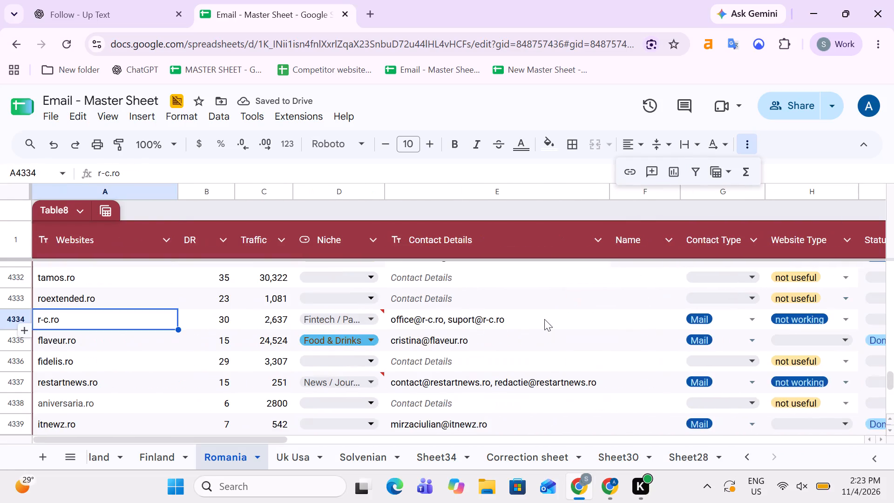
# Examine the lower end of the Romania sheet's Websites column, from blank row 4734 to the last filled rows.
pyautogui.hotkey('ctrl', 'Down')
pyautogui.press('Down')
pyautogui.press('Down')
pyautogui.press('Down')
pyautogui.press('Down')
pyautogui.press('Down')
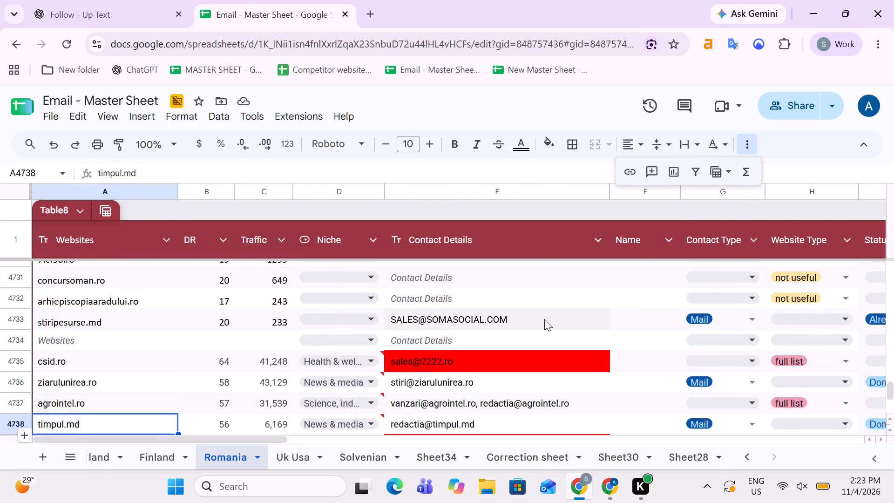
pyautogui.press('Down')
pyautogui.hotkey('ctrl', 'Down')
pyautogui.press('Down')
pyautogui.press('Down')
pyautogui.press('Up')
pyautogui.press('Up')
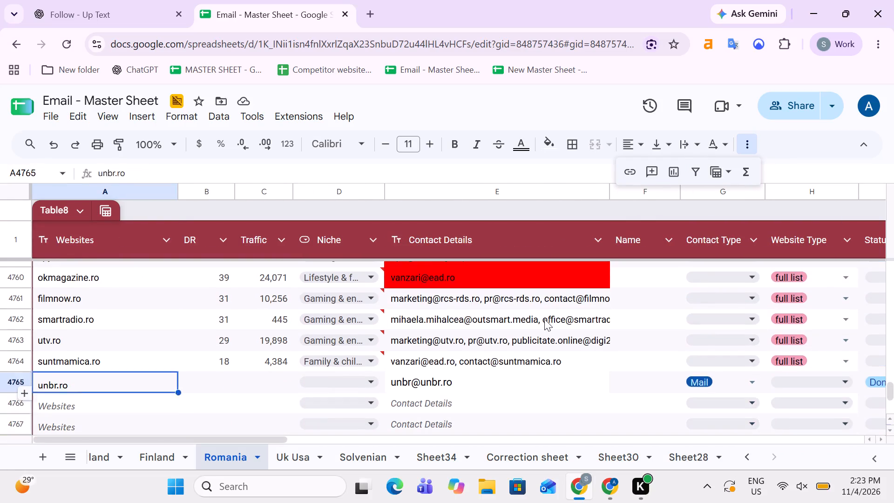
pyautogui.press('Up')
pyautogui.hotkey('ctrl', 'Up')
pyautogui.press('Up')
pyautogui.press('Up')
pyautogui.press('Up')
pyautogui.press('Down')
pyautogui.press('Down')
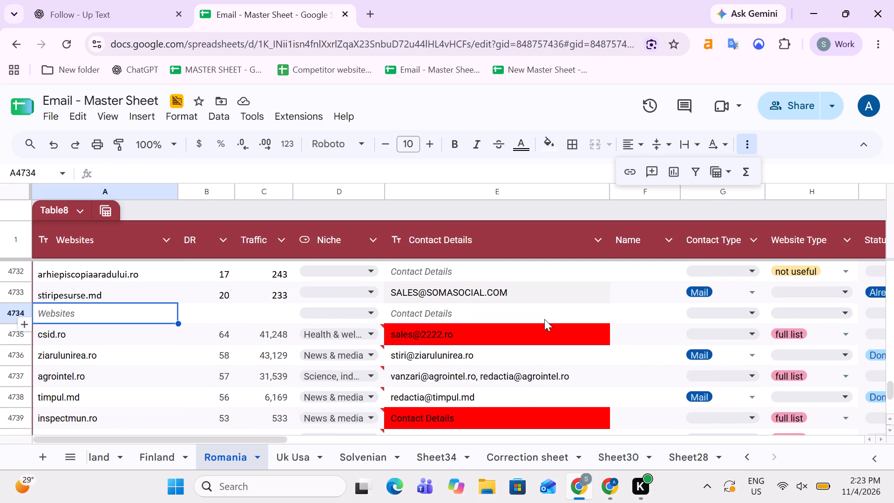
# Delete the empty row 4734 between stiripesurse.md and csid.ro in the Romania sheet.
pyautogui.click(0, 312)
pyautogui.rightClick(0, 312)
pyautogui.click(36, 301)
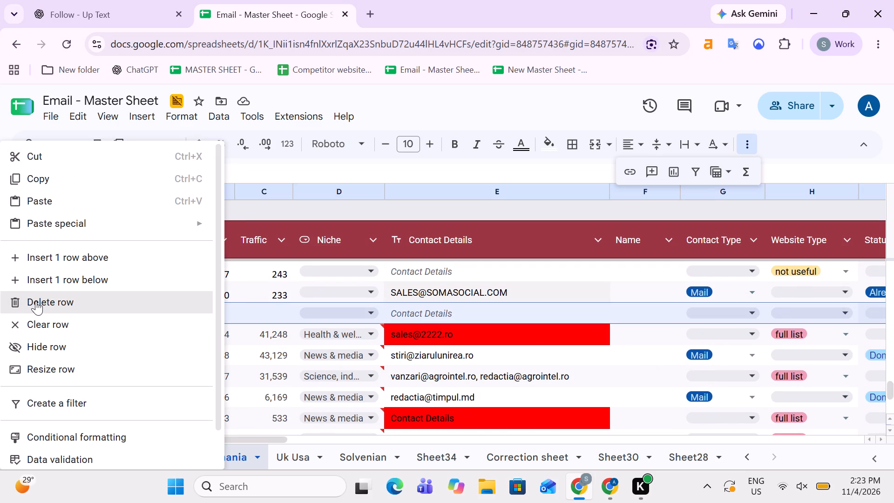
# Examine the csid.ro row and its neighbours across the Romania table's columns, from Websites to Notes and back.
pyautogui.press('Right')
pyautogui.press('Right')
pyautogui.press('Right')
pyautogui.press('Right')
pyautogui.press('Right')
pyautogui.press('Right')
pyautogui.press('Right')
pyautogui.press('Right')
pyautogui.press('Right')
pyautogui.press('Right')
pyautogui.press('Right')
pyautogui.press('Right')
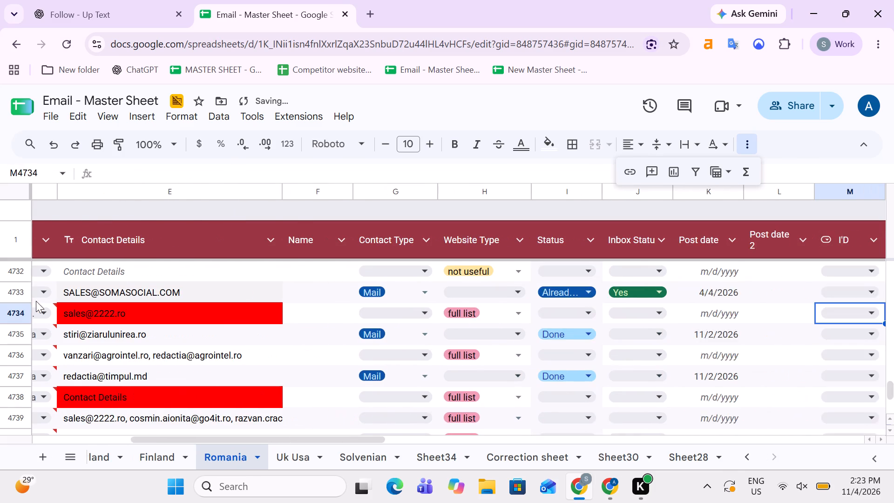
pyautogui.press('Right')
pyautogui.press('Left')
pyautogui.press('Left')
pyautogui.press('Left')
pyautogui.press('Left')
pyautogui.press('Left')
pyautogui.press('Left')
pyautogui.press('Left')
pyautogui.press('Left')
pyautogui.press('Left')
pyautogui.press('Left')
pyautogui.press('Left')
pyautogui.press('Left')
pyautogui.press('Left')
pyautogui.press('Left')
pyautogui.press('Left')
pyautogui.press('Left')
pyautogui.press('Left')
pyautogui.press('Left')
pyautogui.press('Left')
pyautogui.press('Left')
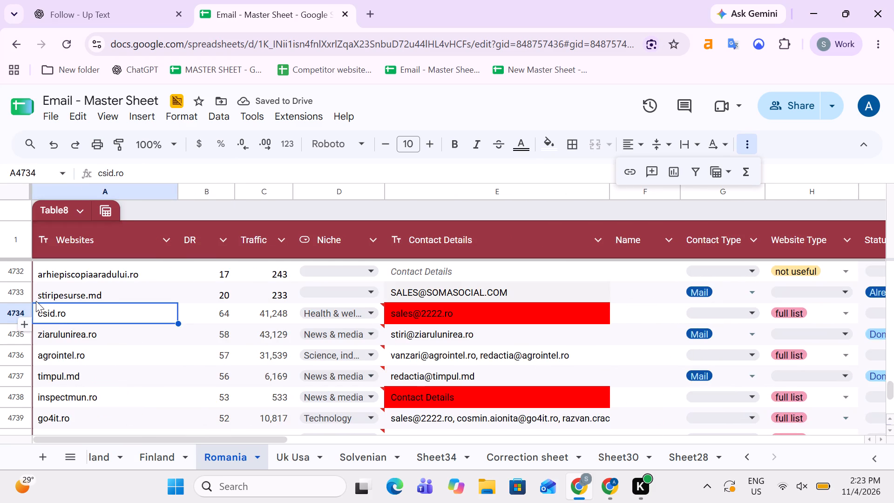
# Examine the end of the Romania table's Websites column, around unbr.ro and the empty rows below it.
pyautogui.hotkey('ctrl', 'Down')
pyautogui.press('Down')
pyautogui.press('Down')
pyautogui.press('Down')
pyautogui.press('Down')
pyautogui.press('Down')
pyautogui.press('Down')
pyautogui.press('Down')
pyautogui.press('Down')
pyautogui.press('Down')
pyautogui.press('Down')
pyautogui.press('Up')
pyautogui.press('Up')
pyautogui.press('Up')
pyautogui.press('Up')
pyautogui.press('Up')
pyautogui.press('Up')
pyautogui.press('Up')
pyautogui.press('Up')
pyautogui.press('Up')
pyautogui.press('Up')
pyautogui.press('Up')
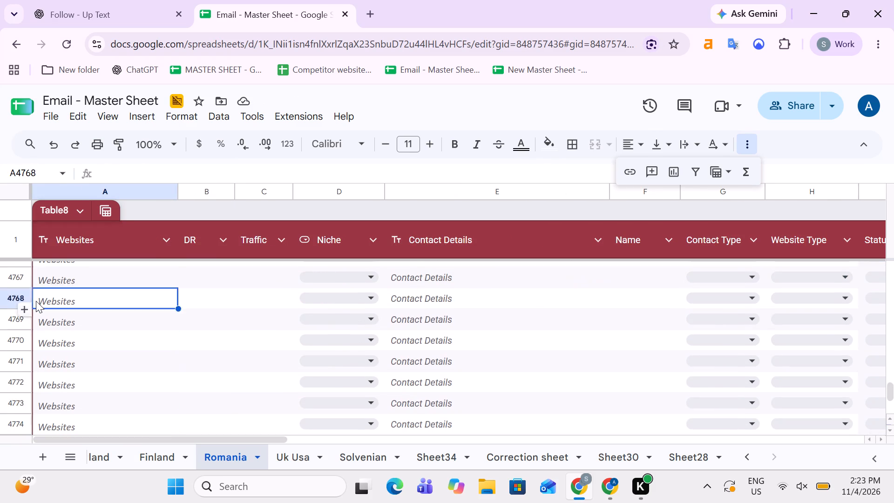
pyautogui.press('Up')
pyautogui.press('Down')
pyautogui.press('Down')
pyautogui.press('Down')
pyautogui.press('Down')
pyautogui.press('Down')
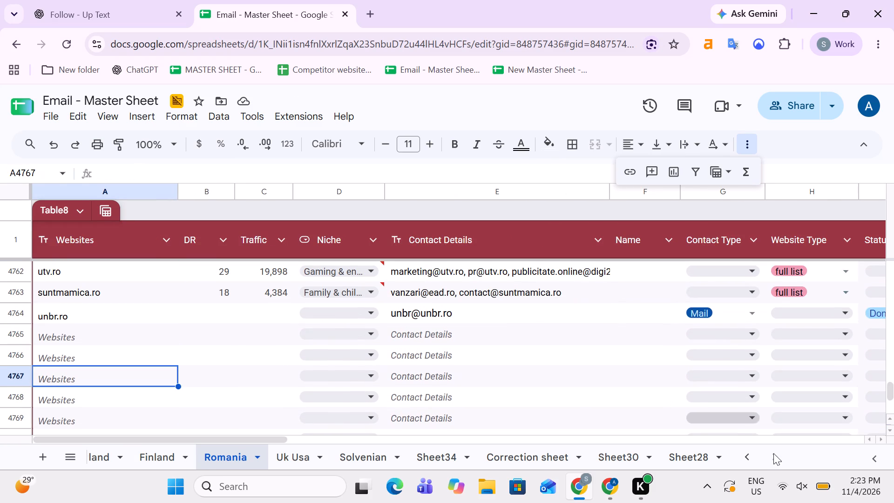
# Undo the recent edits, including the deletion of Romania's empty row 4734 and of Sheet28's filtered red-domain rows.
pyautogui.click(698, 462)
pyautogui.press('Up')
pyautogui.press('Down')
pyautogui.press('Up')
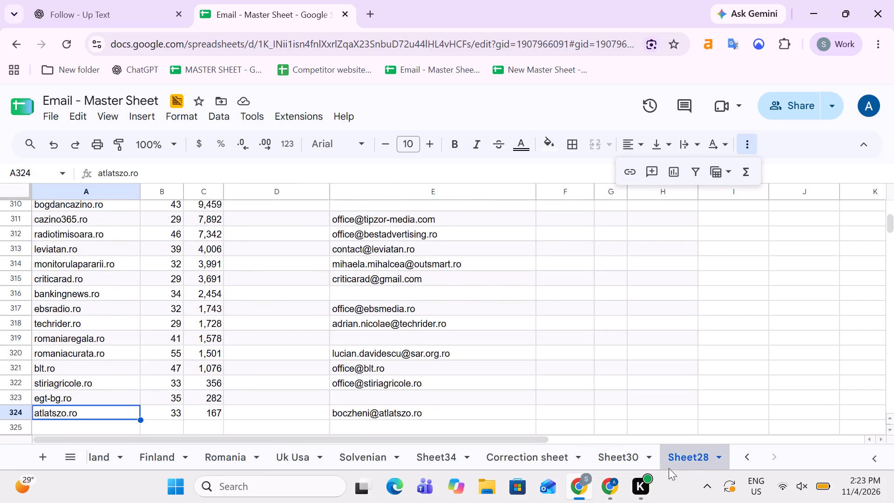
pyautogui.press('Up')
pyautogui.hotkey('ctrl', 'Up')
pyautogui.press('Down')
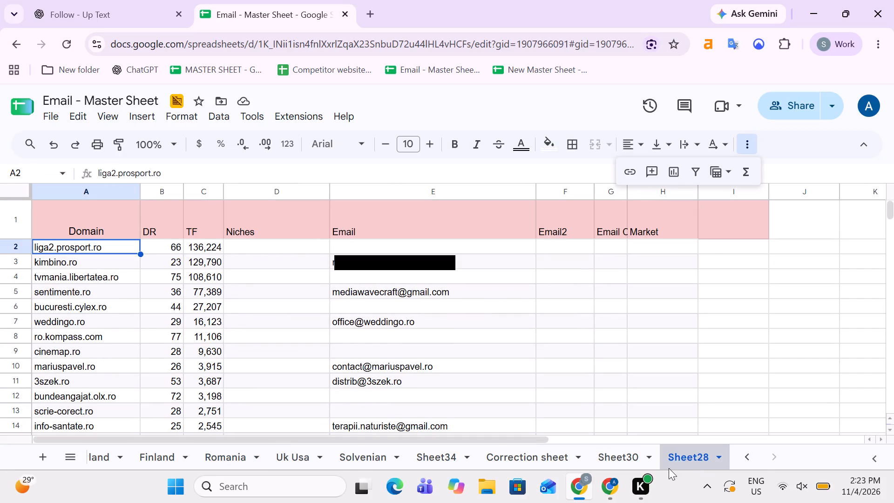
pyautogui.hotkey('ctrl', 'z')
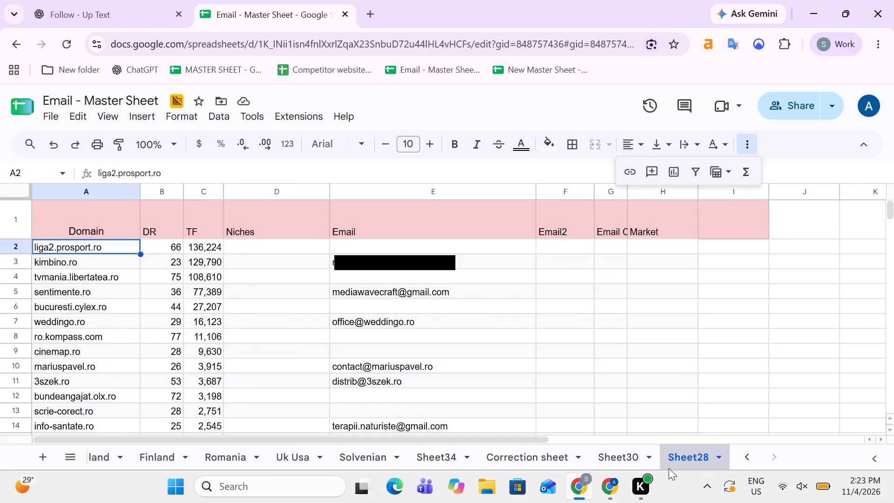
pyautogui.hotkey('ctrl', 'z')
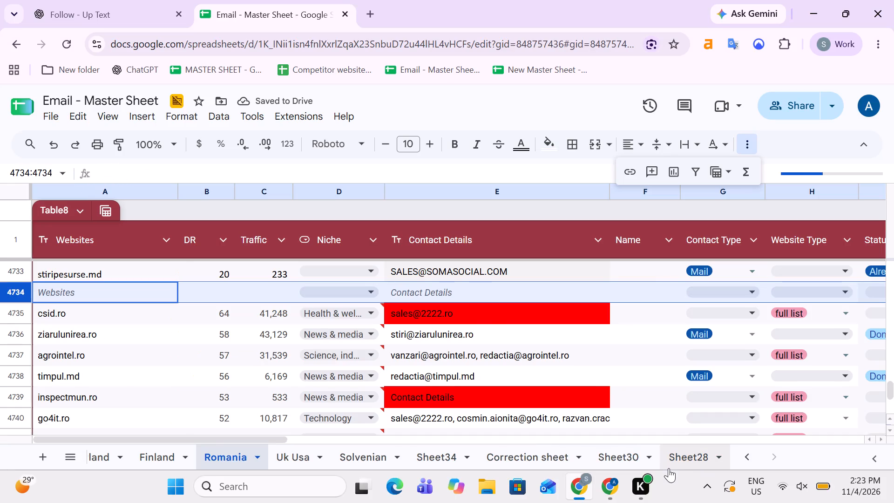
pyautogui.hotkey('ctrl', 'z')
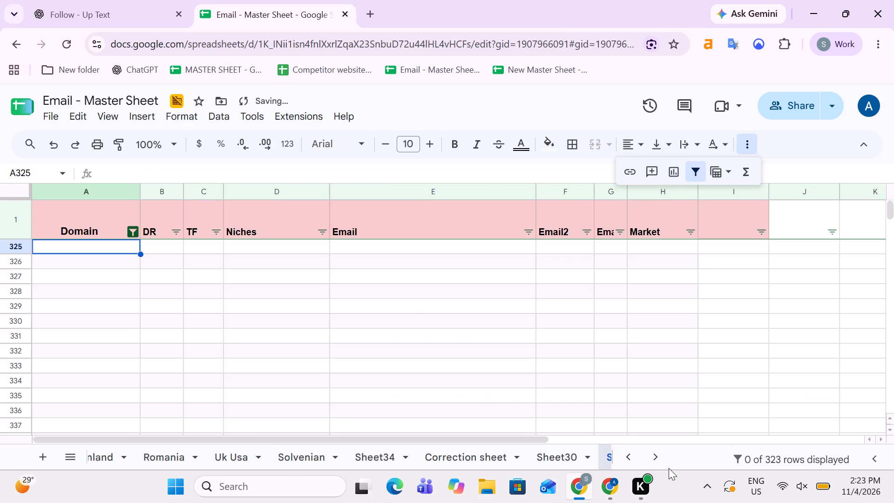
pyautogui.hotkey('ctrl', 'z')
pyautogui.hotkey('ctrl', 'z')
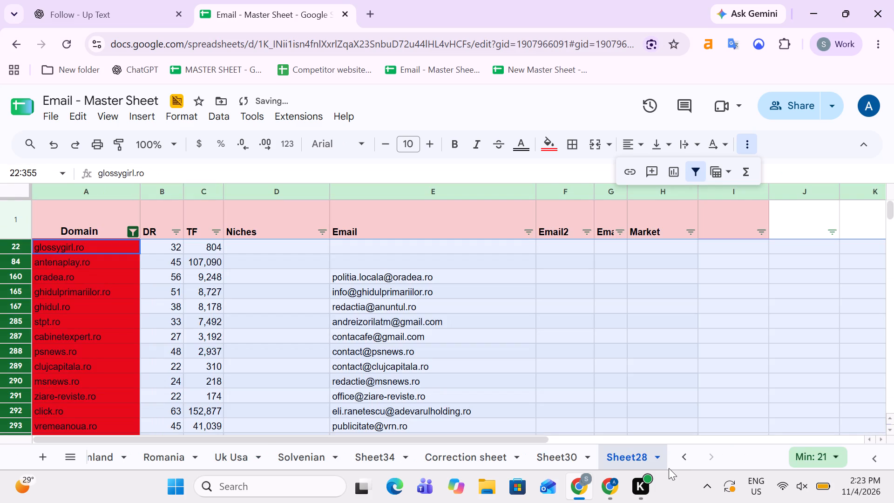
# Check the red domains down to the list's end in Sheet28 and remove the filter so all rows show.
pyautogui.press('Up')
pyautogui.press('Up')
pyautogui.press('Down')
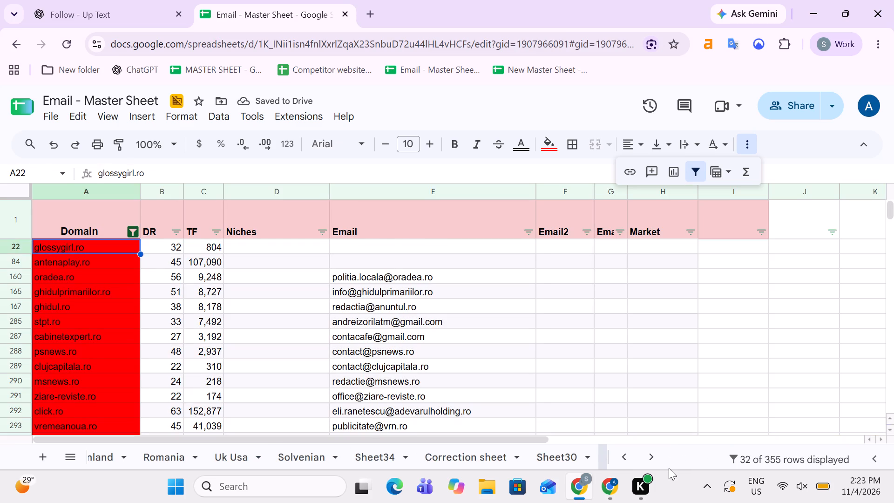
pyautogui.hotkey('ctrl', 'Down')
pyautogui.press('Down')
pyautogui.press('Down')
pyautogui.press('Down')
pyautogui.press('Down')
pyautogui.press('Up')
pyautogui.press('Up')
pyautogui.press('Up')
pyautogui.press('Up')
pyautogui.press('Up')
pyautogui.press('Up')
pyautogui.press('Up')
pyautogui.press('Up')
pyautogui.press('Up')
pyautogui.press('Up')
pyautogui.press('Up')
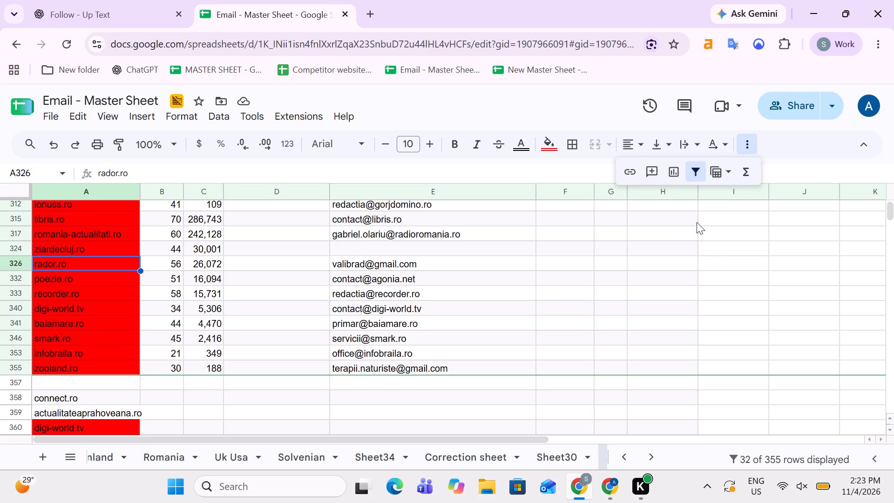
pyautogui.click(699, 177)
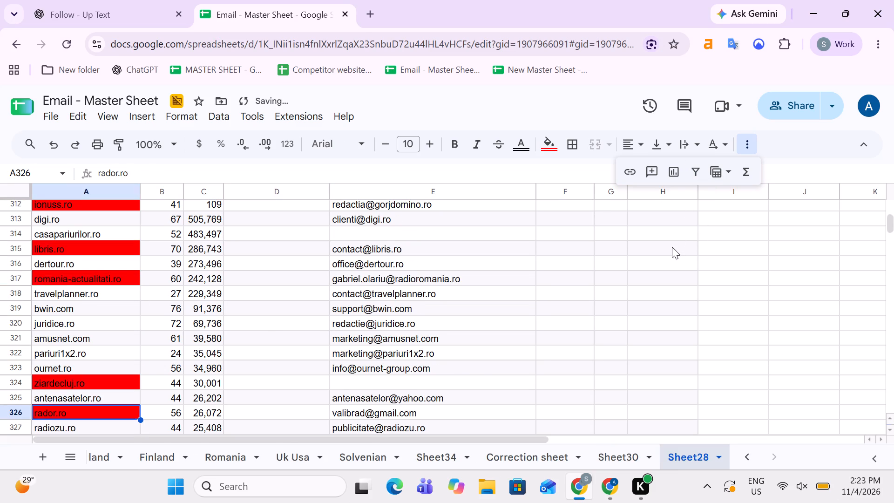
# Switch to the new outreach data spreadsheet and copy the Romania rows' Outreach history entries, H2 to H356.
pyautogui.hotkey('alt', 'Tab')
pyautogui.press('Up')
pyautogui.press('Up')
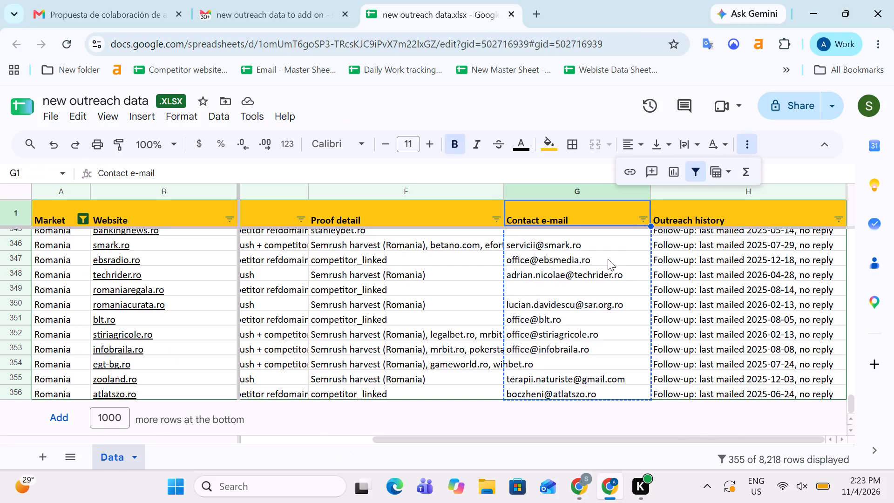
pyautogui.press('Down')
pyautogui.press('Up')
pyautogui.press('Up')
pyautogui.press('Right')
pyautogui.press('Down')
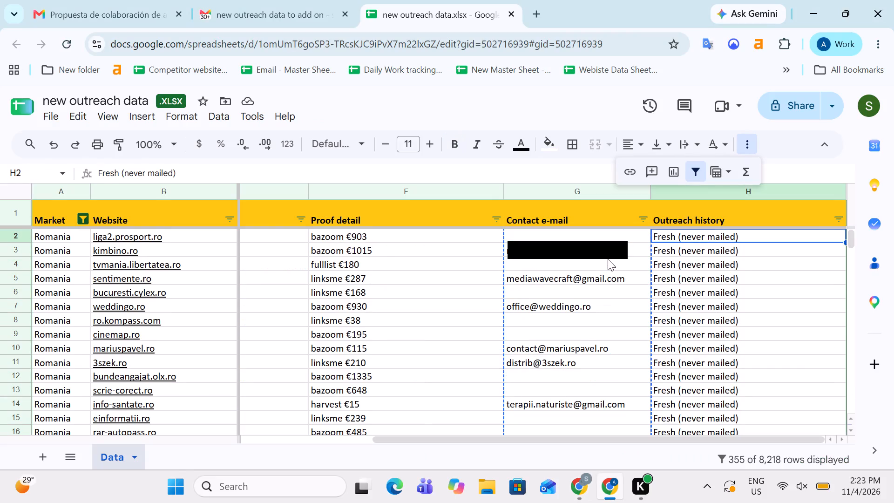
pyautogui.hotkey('ctrl', 'shift', 'Down')
pyautogui.hotkey('ctrl', 'shift', 'Down')
pyautogui.hotkey('ctrl', 'shift', 'Down')
pyautogui.hotkey('ctrl', 'shift', 'Down')
pyautogui.hotkey('ctrl', 'shift', 'Down')
pyautogui.hotkey('ctrl', 'shift', 'Down')
pyautogui.hotkey('ctrl', 'shift', 'Down')
pyautogui.hotkey('ctrl', 'shift', 'Down')
pyautogui.hotkey('ctrl', 'shift', 'Down')
pyautogui.hotkey('ctrl', 'shift', 'Down')
pyautogui.hotkey('ctrl', 'shift', 'Down')
pyautogui.hotkey('ctrl', 'shift', 'Down')
pyautogui.hotkey('ctrl', 'shift', 'Down')
pyautogui.hotkey('ctrl', 'c')
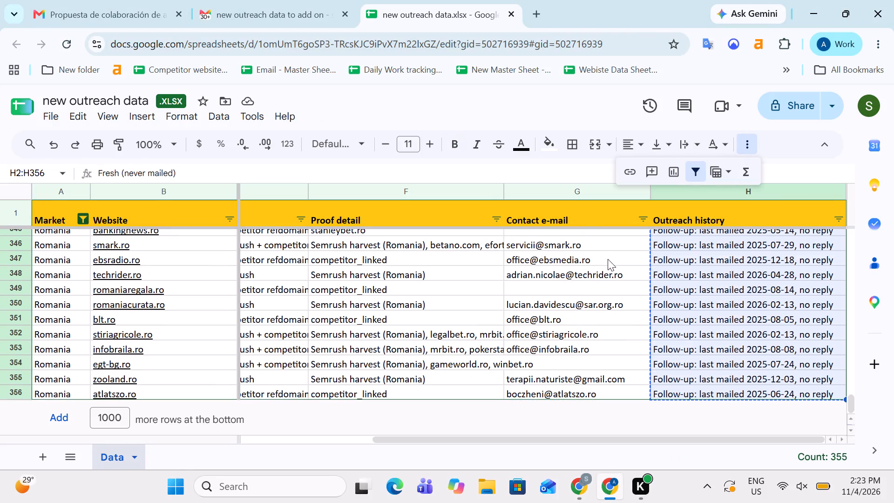
# Paste the copied outreach history into Sheet28's Market column from H2 downward, without the source formatting.
pyautogui.hotkey('alt', 'Tab')
pyautogui.press('Up')
pyautogui.press('Up')
pyautogui.hotkey('ctrl', 'Up')
pyautogui.press('Up')
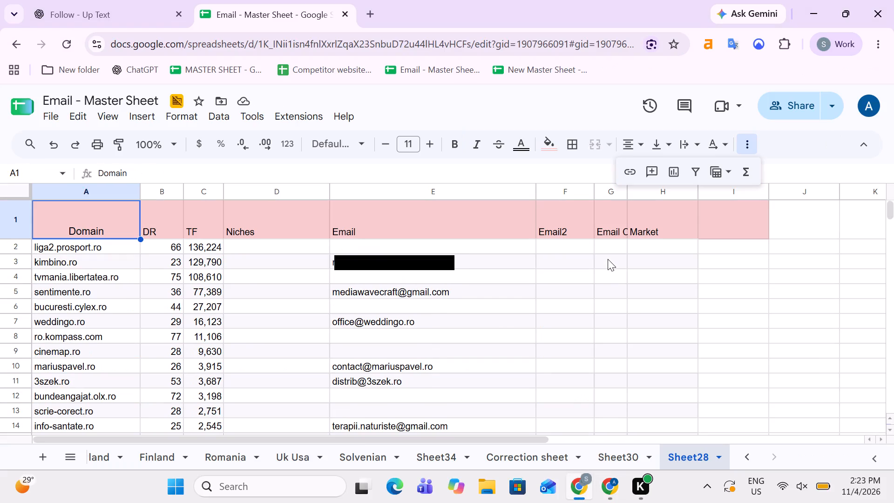
pyautogui.press('Down')
pyautogui.press('Right')
pyautogui.press('Right')
pyautogui.press('Right')
pyautogui.press('Right')
pyautogui.press('Right')
pyautogui.press('Right')
pyautogui.press('Right')
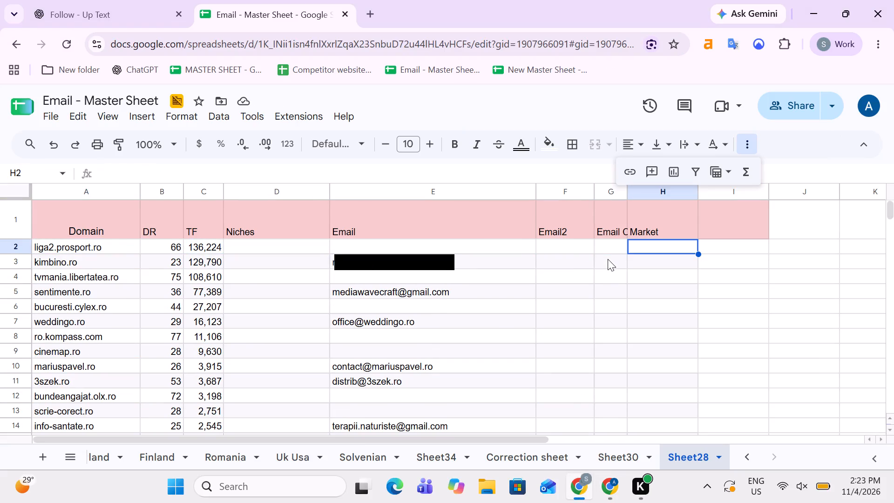
pyautogui.press('Left')
pyautogui.press('Left')
pyautogui.press('Right')
pyautogui.press('Right')
pyautogui.hotkey('ctrl', 'v')
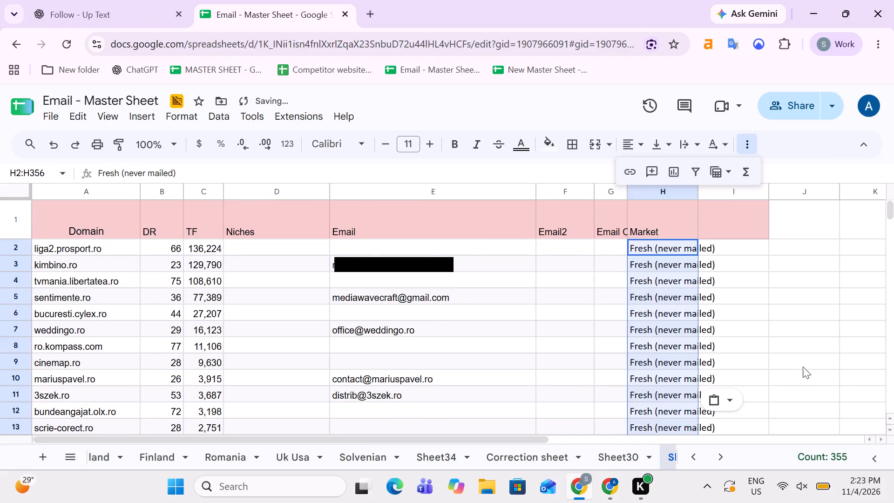
pyautogui.click(725, 399)
pyautogui.click(735, 297)
pyautogui.press('Down')
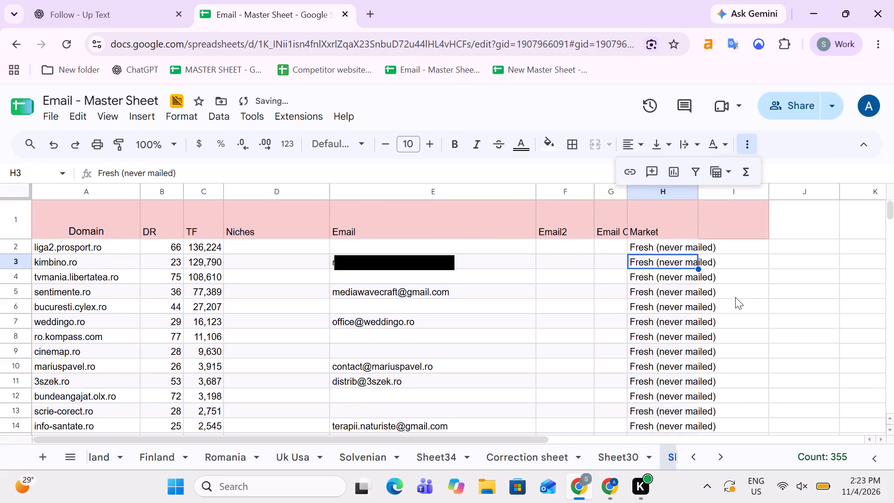
# Check that the pasted outreach history lines up with the last domain rows of Sheet28, near atlatszo.ro.
pyautogui.hotkey('ctrl', 'Down')
pyautogui.press('Down')
pyautogui.press('Down')
pyautogui.press('Down')
pyautogui.press('Up')
pyautogui.press('Up')
pyautogui.press('Up')
pyautogui.press('Left')
pyautogui.press('Left')
pyautogui.press('Left')
pyautogui.press('Left')
pyautogui.press('Left')
pyautogui.press('Left')
pyautogui.press('Left')
pyautogui.press('Left')
pyautogui.press('Left')
pyautogui.press('Left')
pyautogui.press('Left')
pyautogui.press('Left')
pyautogui.press('Left')
pyautogui.press('Left')
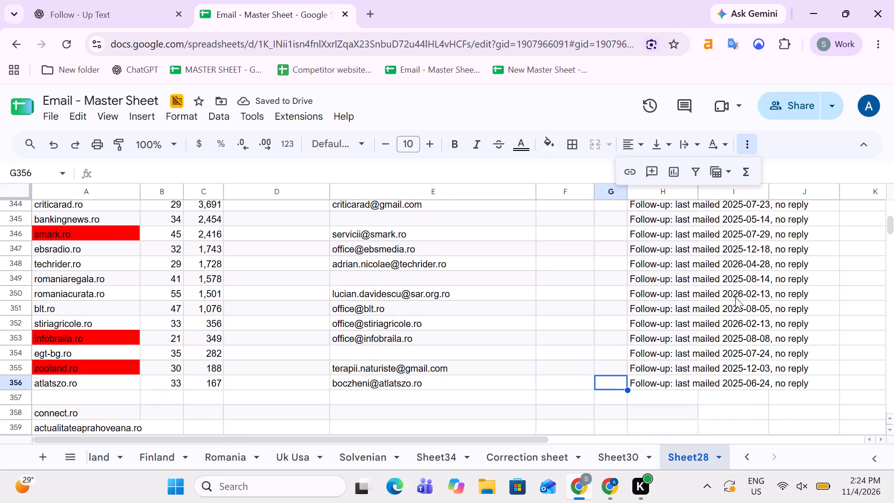
# Add a filter to Sheet28's header row and filter the Domain column by red fill colour.
pyautogui.hotkey('ctrl', 'Up')
pyautogui.press('Up')
pyautogui.press('Up')
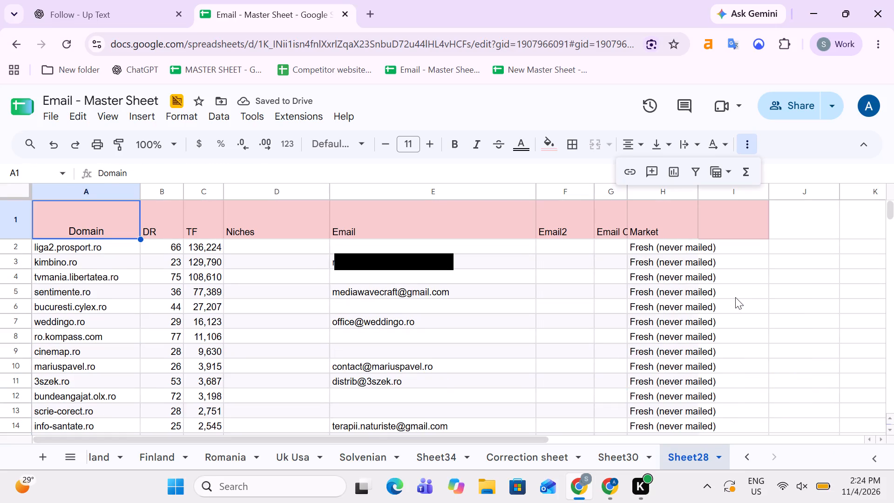
pyautogui.click(5, 229)
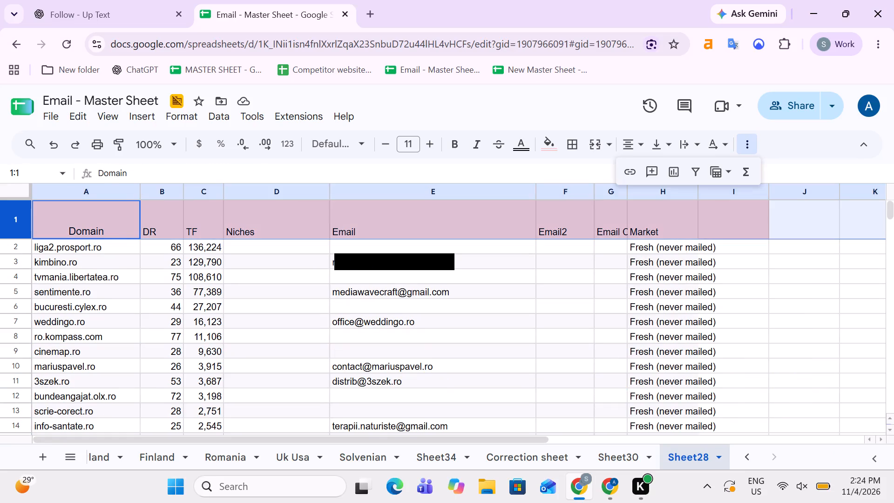
pyautogui.click(698, 178)
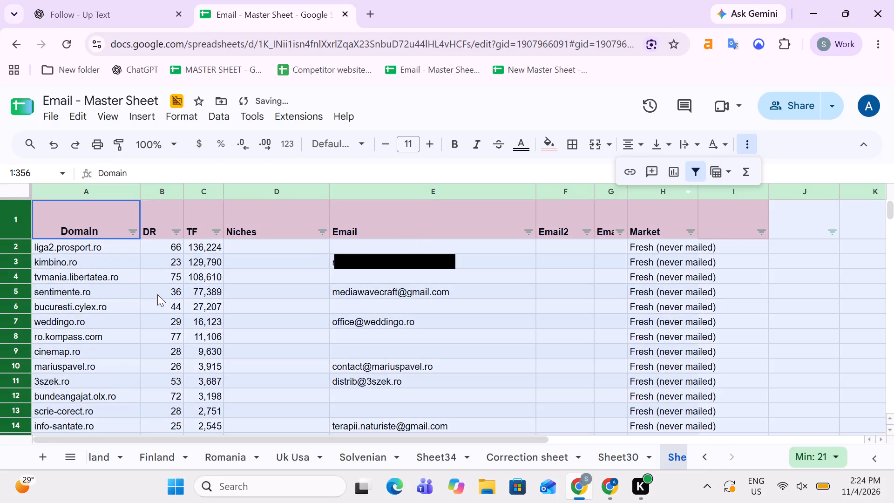
pyautogui.click(157, 296)
pyautogui.click(131, 228)
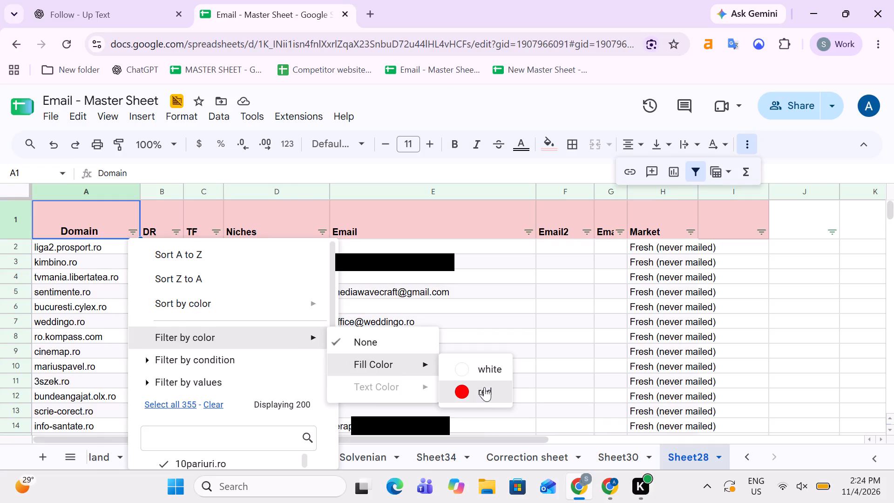
pyautogui.click(484, 388)
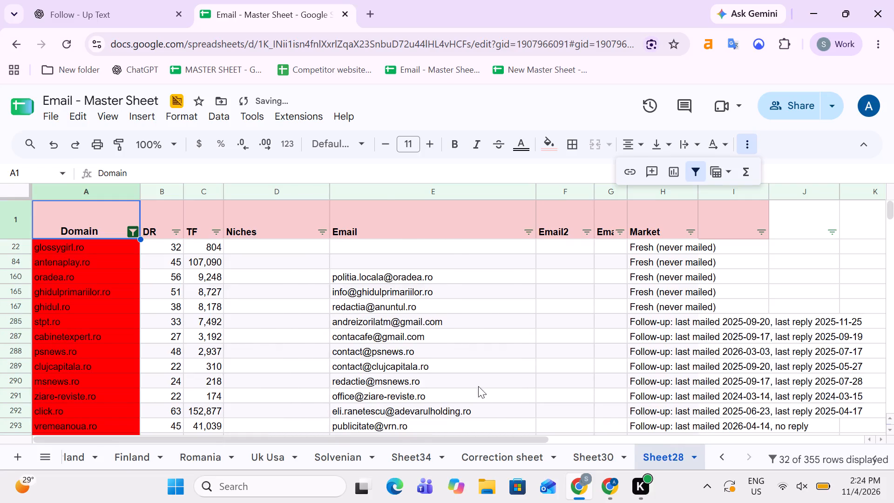
# Delete all the filtered red-domain rows in Sheet28, from glossygirl.ro in row 22 through zooland.ro in row 355.
pyautogui.scroll(2, 244, 326)
pyautogui.click(169, 247)
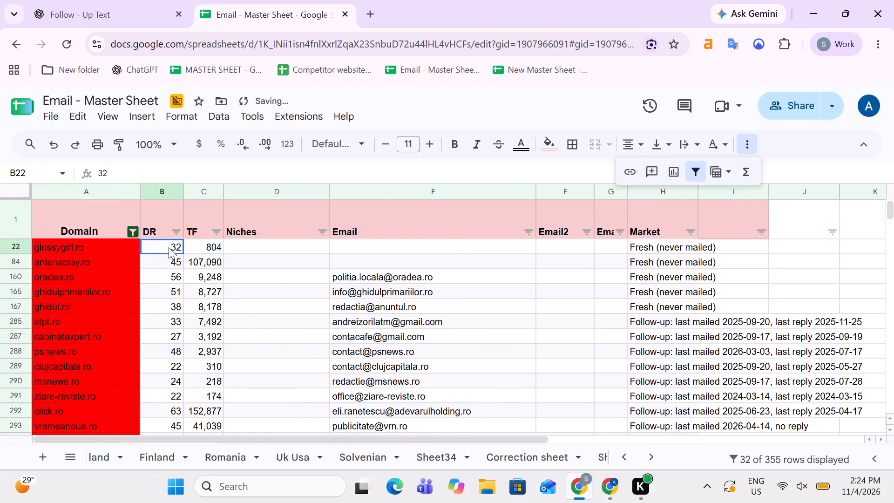
pyautogui.click(0, 251)
pyautogui.hotkey('ctrl', 'shift', 'Down')
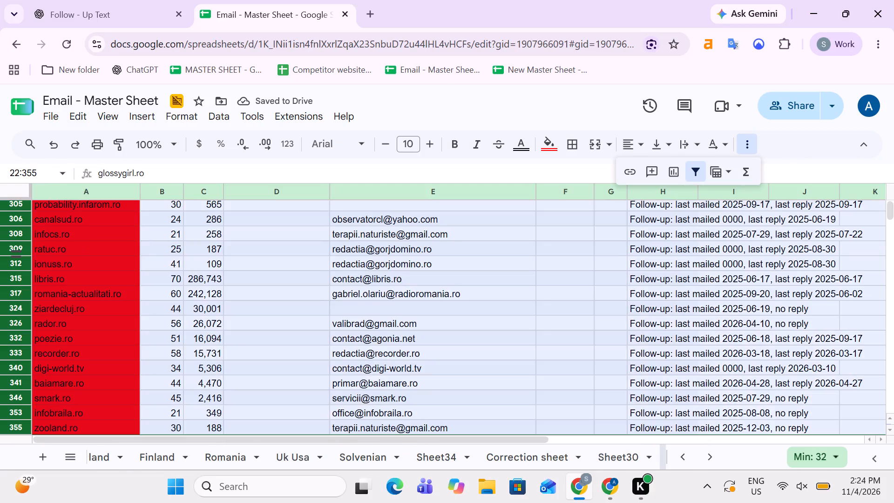
pyautogui.scroll(-1, 186, 286)
pyautogui.rightClick(0, 234)
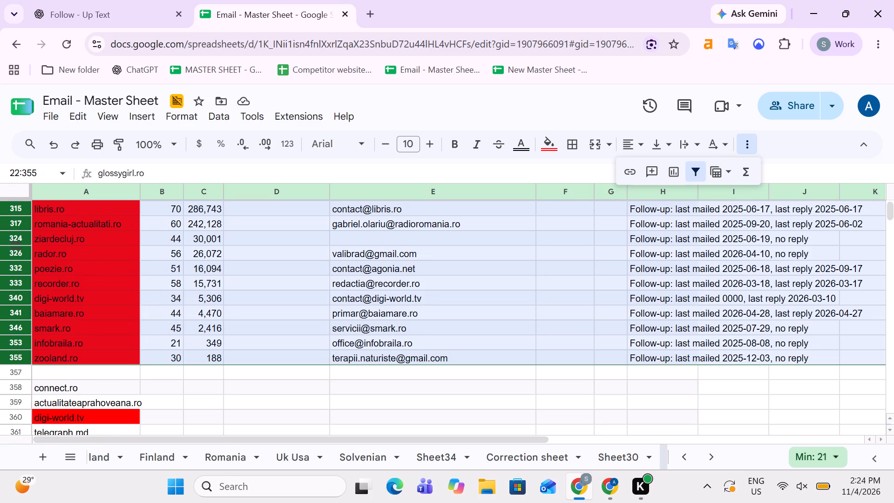
pyautogui.click(62, 304)
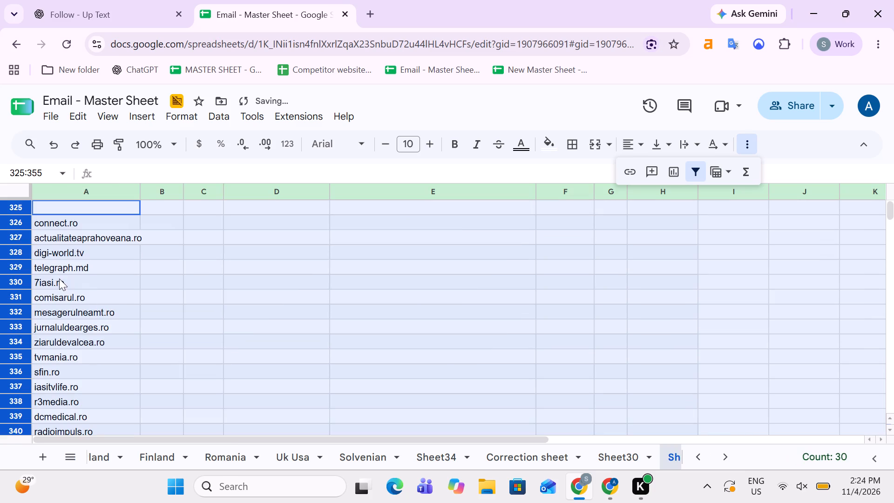
# Clear the comparison list of domains below the prospects in Sheet28's column A, from connect.ro in A326 downward.
pyautogui.click(77, 241)
pyautogui.press('Up')
pyautogui.hotkey('ctrl', 'shift', 'Down')
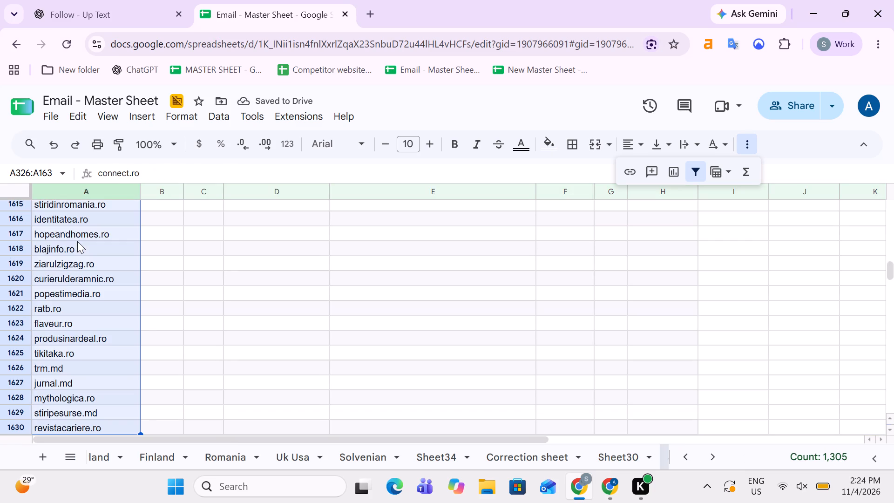
pyautogui.press('Delete')
# Remove the filter from Sheet28 and go back to the first domain, liga2.prosport.ro.
pyautogui.press('Up')
pyautogui.hotkey('ctrl', 'Up')
pyautogui.press('Up')
pyautogui.press('Down')
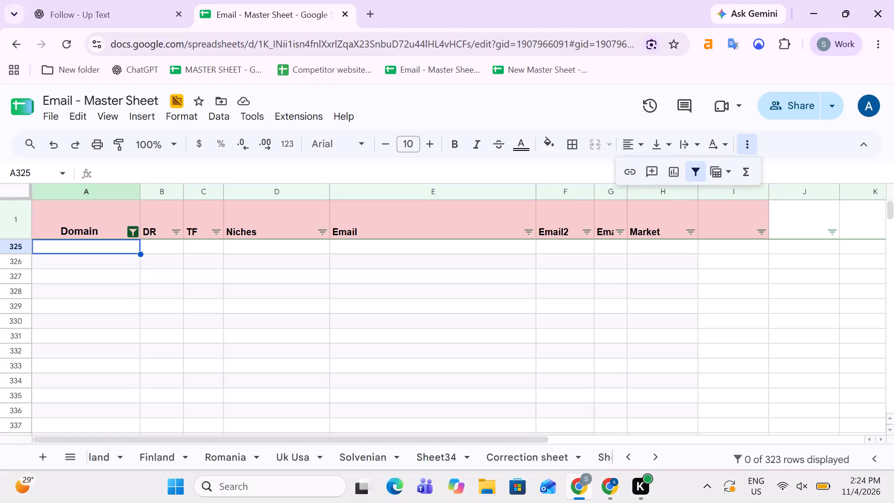
pyautogui.click(0, 221)
pyautogui.click(692, 171)
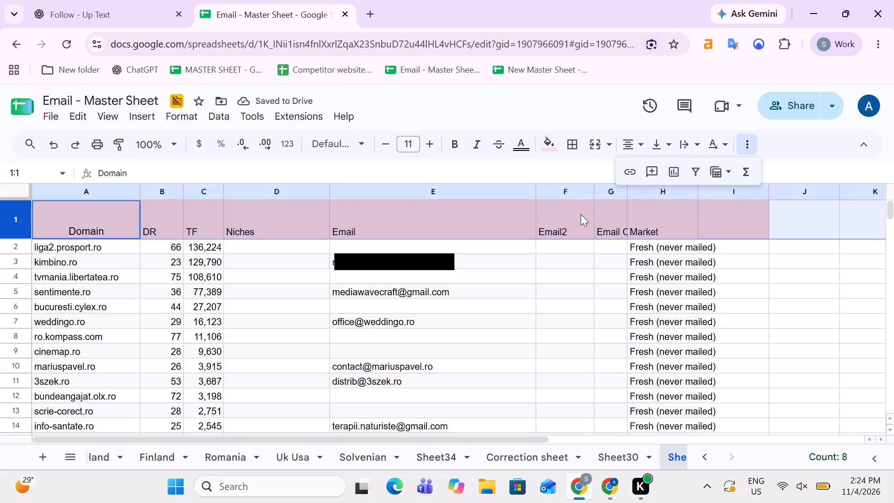
pyautogui.click(237, 263)
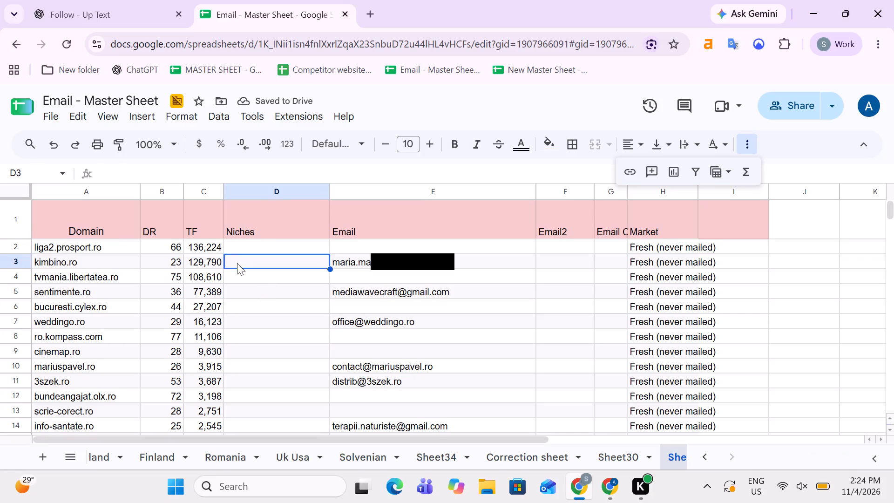
pyautogui.press('Left')
pyautogui.press('Left')
pyautogui.press('Up')
pyautogui.press('Up')
pyautogui.press('Up')
pyautogui.press('Down')
pyautogui.press('Left')
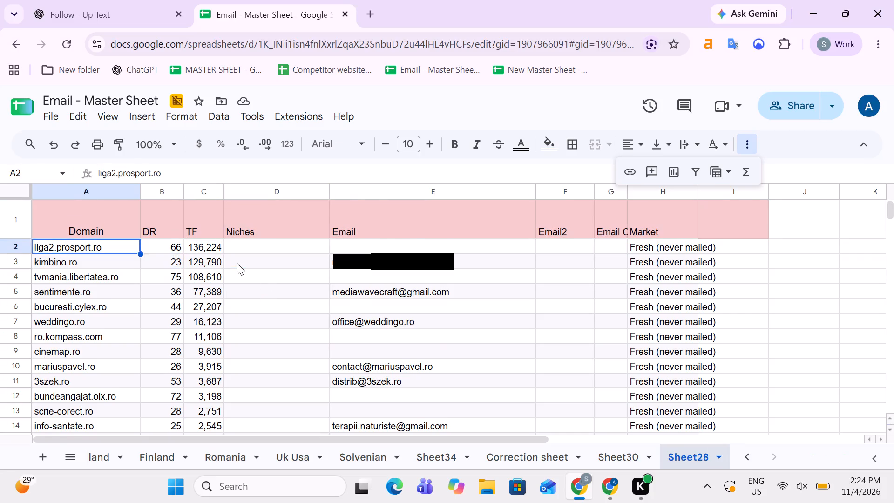
# Check Sheet28's Domain column for where the list ends and for leftover entries below atlatszo.ro.
pyautogui.hotkey('ctrl', 'shift', 'Down')
pyautogui.press('Up')
pyautogui.press('Down')
pyautogui.press('Right')
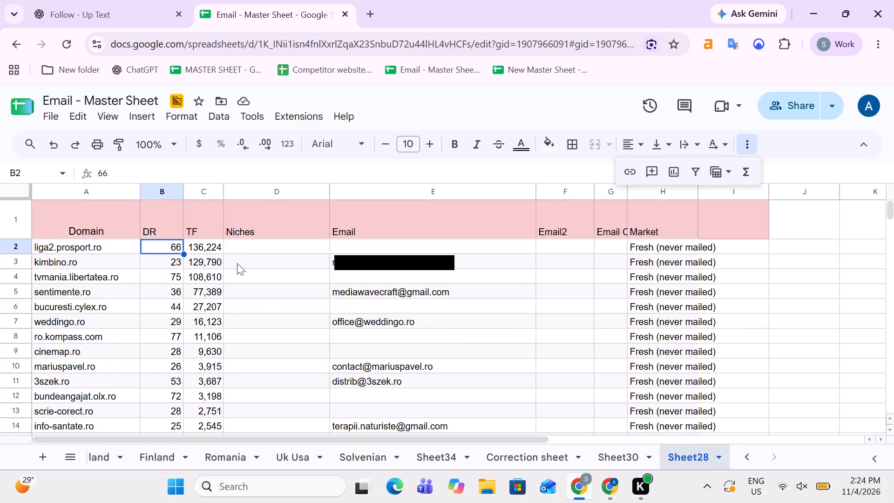
pyautogui.press('Left')
pyautogui.hotkey('ctrl', 'Down')
pyautogui.press('Down')
pyautogui.press('Down')
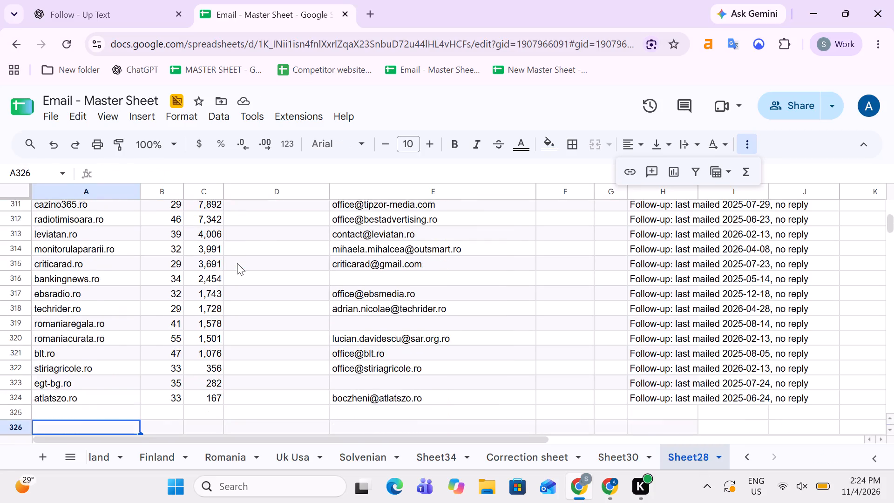
pyautogui.press('Down')
pyautogui.press('Down')
pyautogui.press('Down')
pyautogui.press('Down')
pyautogui.hotkey('ctrl', 'Down')
pyautogui.press('Down')
pyautogui.press('Up')
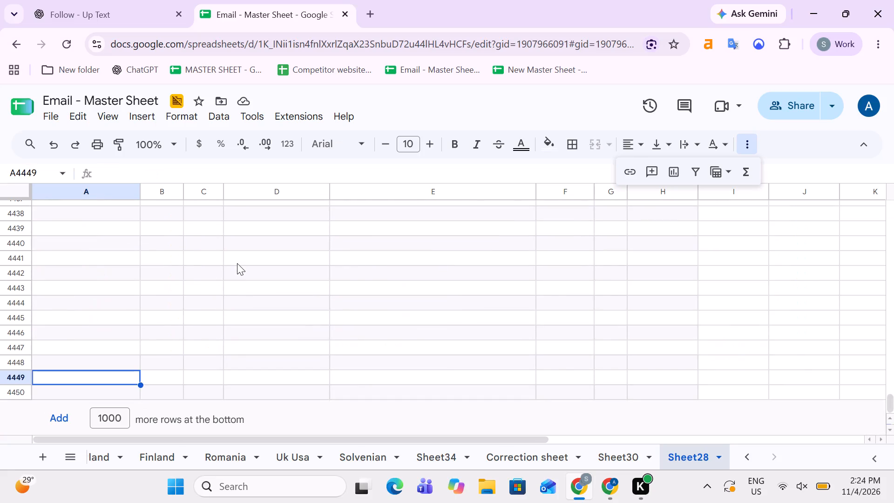
pyautogui.press('Up')
pyautogui.press('Up')
pyautogui.press('Up')
pyautogui.press('Up')
pyautogui.hotkey('ctrl', 'Up')
pyautogui.press('Up')
pyautogui.press('Up')
pyautogui.press('Up')
pyautogui.press('Up')
pyautogui.press('Up')
pyautogui.press('Up')
pyautogui.press('Up')
pyautogui.press('Up')
pyautogui.press('Up')
pyautogui.press('Up')
pyautogui.press('Up')
pyautogui.press('Up')
pyautogui.press('Up')
pyautogui.press('Up')
pyautogui.press('Up')
pyautogui.press('Up')
pyautogui.press('Up')
pyautogui.press('Up')
pyautogui.press('Up')
pyautogui.press('Up')
pyautogui.press('Up')
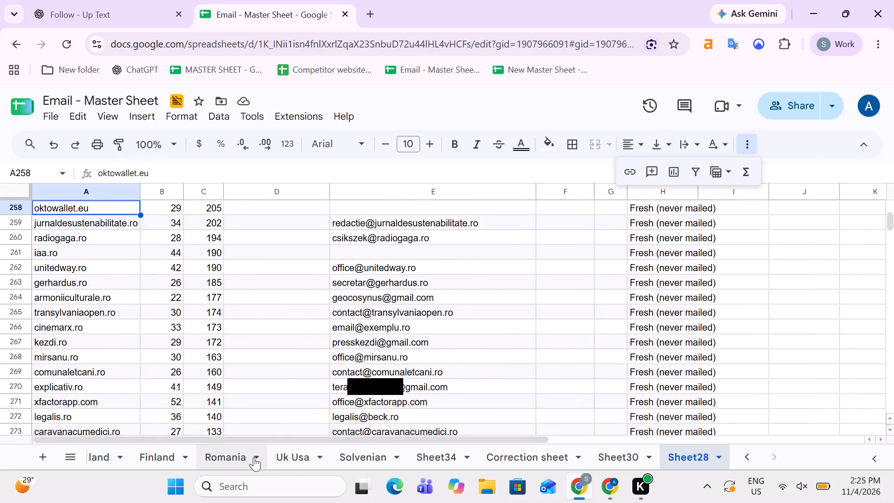
# Review the Romania sheet's filtered table, from its first and last websites across to the status, post date and follow-up columns.
pyautogui.click(230, 459)
pyautogui.click(187, 350)
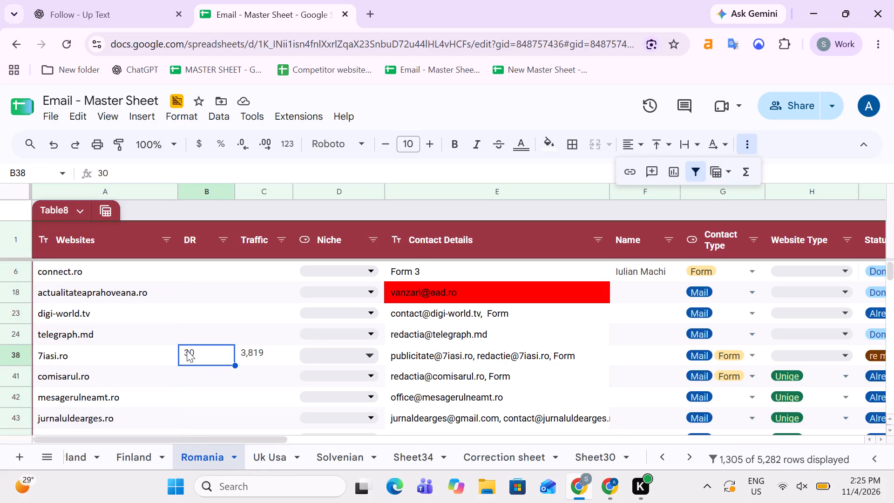
pyautogui.press('Left')
pyautogui.hotkey('ctrl', 'Down')
pyautogui.press('Down')
pyautogui.press('Down')
pyautogui.press('Down')
pyautogui.press('Up')
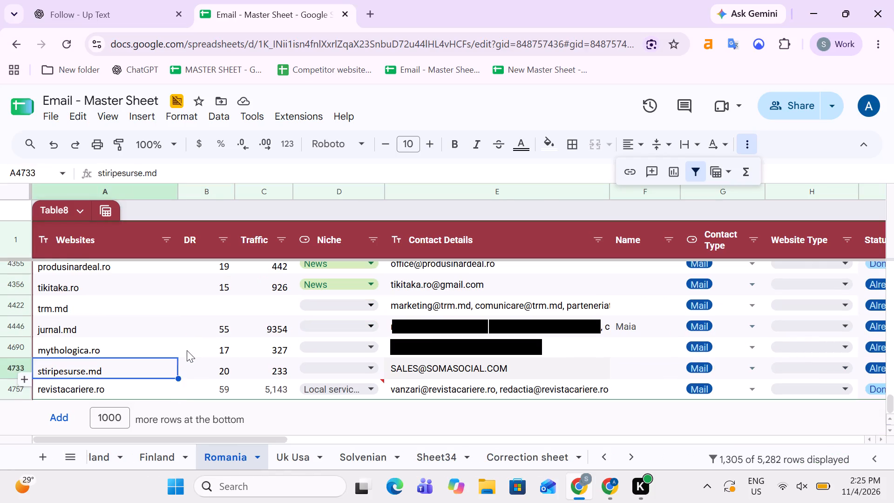
pyautogui.press('Up')
pyautogui.hotkey('ctrl', 'Up')
pyautogui.press('Up')
pyautogui.press('Down')
pyautogui.press('Up')
pyautogui.press('Up')
pyautogui.press('Up')
pyautogui.press('Up')
pyautogui.press('Up')
pyautogui.press('Up')
pyautogui.press('Up')
pyautogui.press('Up')
pyautogui.press('Up')
pyautogui.press('Up')
pyautogui.press('Up')
pyautogui.press('Up')
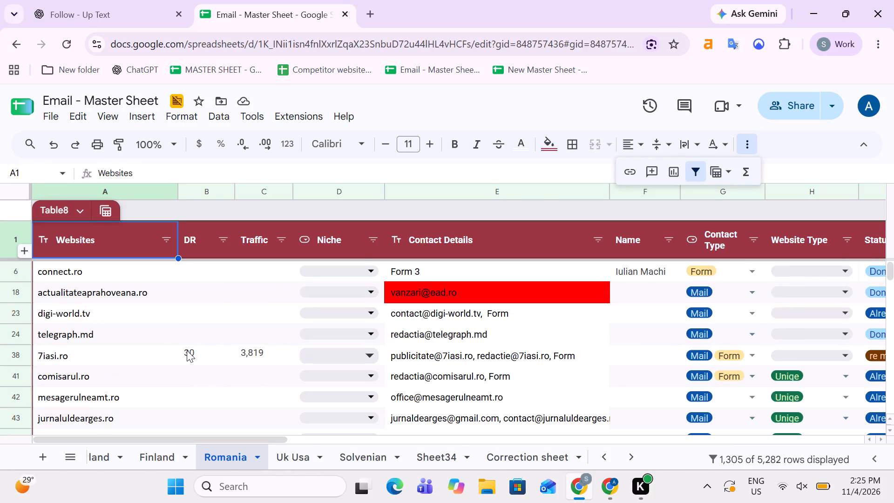
pyautogui.press('Down')
pyautogui.press('Right')
pyautogui.press('Right')
pyautogui.press('Right')
pyautogui.press('Right')
pyautogui.press('Right')
pyautogui.press('Right')
pyautogui.press('Right')
pyautogui.press('Right')
pyautogui.press('Right')
pyautogui.press('Right')
pyautogui.press('Right')
pyautogui.press('Right')
pyautogui.press('Right')
pyautogui.press('Right')
pyautogui.press('Right')
pyautogui.press('Right')
pyautogui.press('Right')
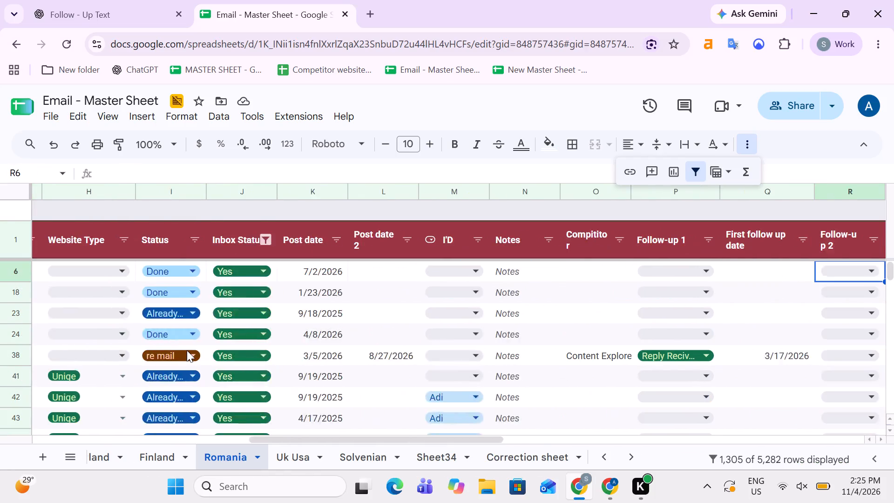
pyautogui.press('Right')
pyautogui.press('Right')
pyautogui.press('Left')
pyautogui.press('Left')
pyautogui.press('Left')
pyautogui.press('Left')
pyautogui.press('Left')
pyautogui.press('Left')
pyautogui.press('Left')
pyautogui.press('Left')
pyautogui.press('Left')
pyautogui.press('Left')
pyautogui.press('Left')
pyautogui.press('Left')
pyautogui.press('Left')
pyautogui.press('Left')
pyautogui.press('Left')
pyautogui.press('Left')
pyautogui.press('Left')
pyautogui.press('Left')
pyautogui.press('Left')
pyautogui.press('Left')
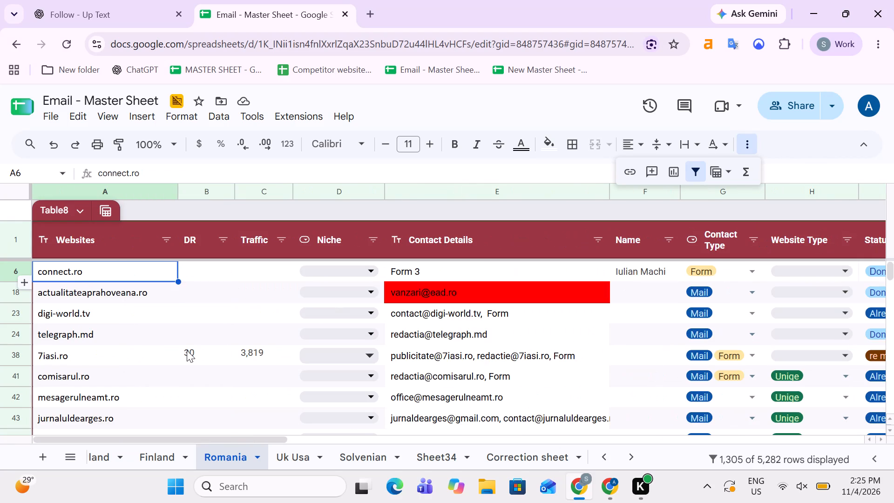
# Create a temporary filter view for Table8 on the Romania sheet.
pyautogui.click(108, 205)
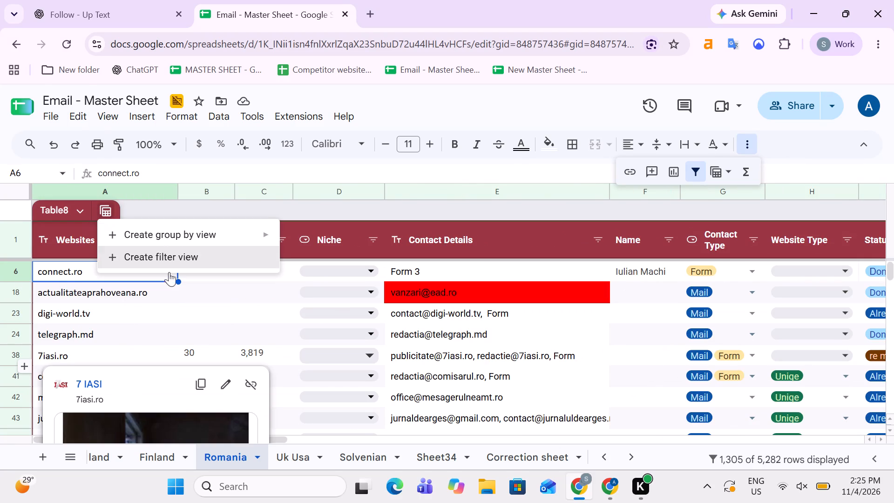
pyautogui.click(142, 258)
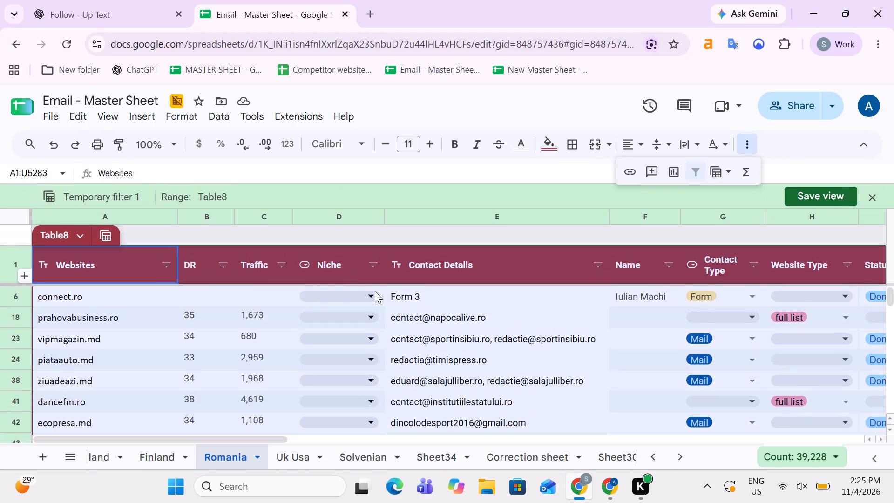
pyautogui.click(138, 353)
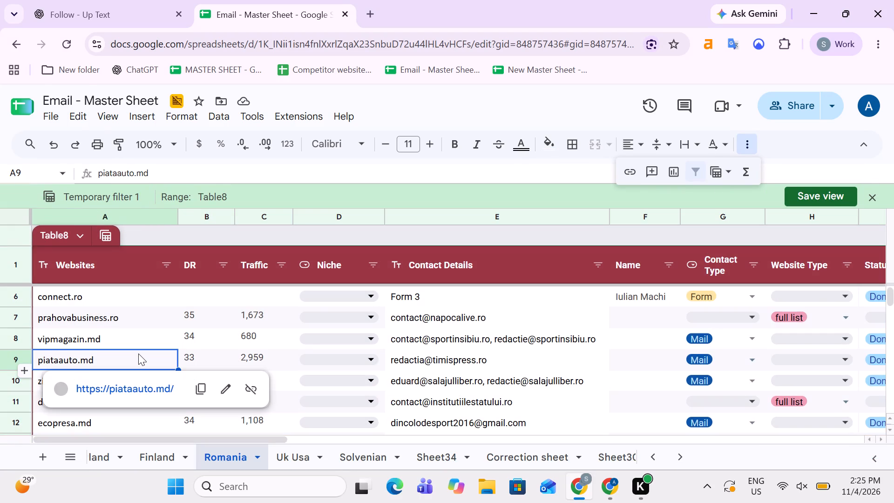
# Delete blank row 4734 between stiripesurse.md and csid.ro in the Romania table.
pyautogui.press('Left')
pyautogui.hotkey('ctrl', 'Down')
pyautogui.press('Down')
pyautogui.press('Down')
pyautogui.press('Down')
pyautogui.press('Down')
pyautogui.press('Down')
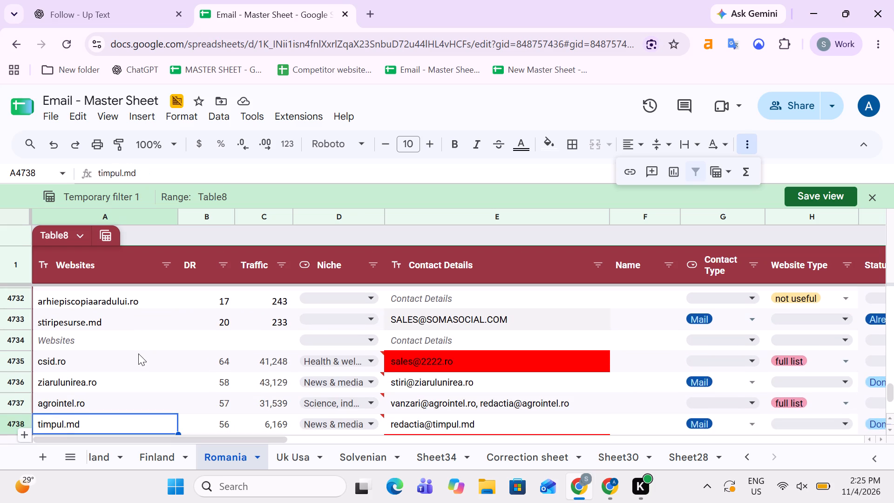
pyautogui.press('Up')
pyautogui.press('Up')
pyautogui.press('Up')
pyautogui.press('Up')
pyautogui.scroll(1, 138, 353)
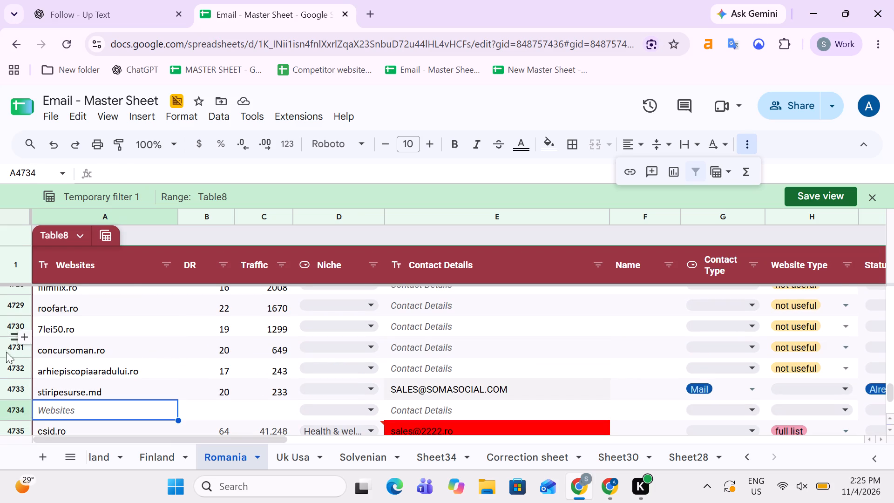
pyautogui.scroll(-1, 133, 353)
pyautogui.click(1, 341)
pyautogui.rightClick(1, 341)
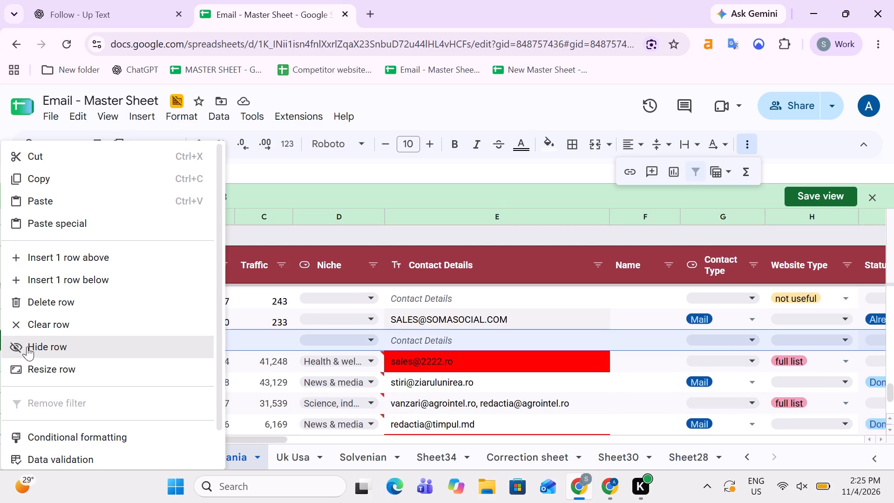
pyautogui.click(26, 298)
pyautogui.press('Right')
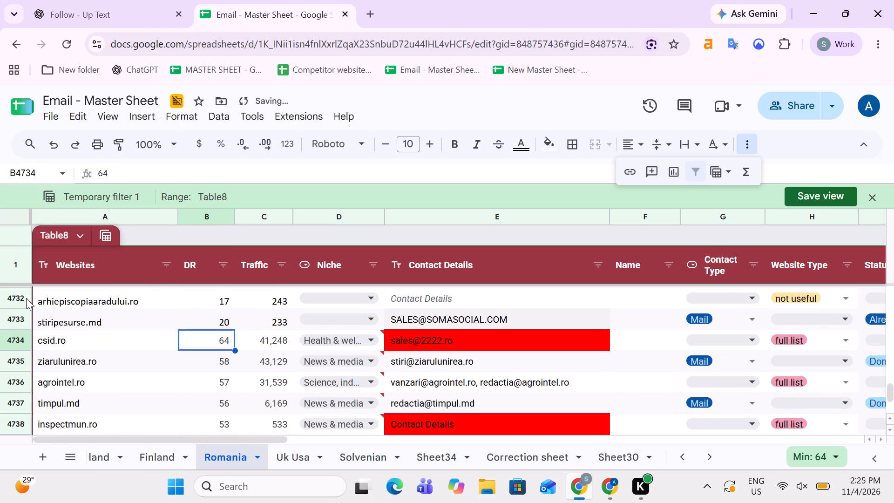
# Copy Sheet28's domains A2:A324 and paste them as values only into the Romania sheet's Websites column from A4767, below unbr.ro.
pyautogui.press('Left')
pyautogui.hotkey('ctrl', 'Down')
pyautogui.press('Down')
pyautogui.press('Down')
pyautogui.press('Down')
pyautogui.press('Down')
pyautogui.press('Up')
pyautogui.press('Up')
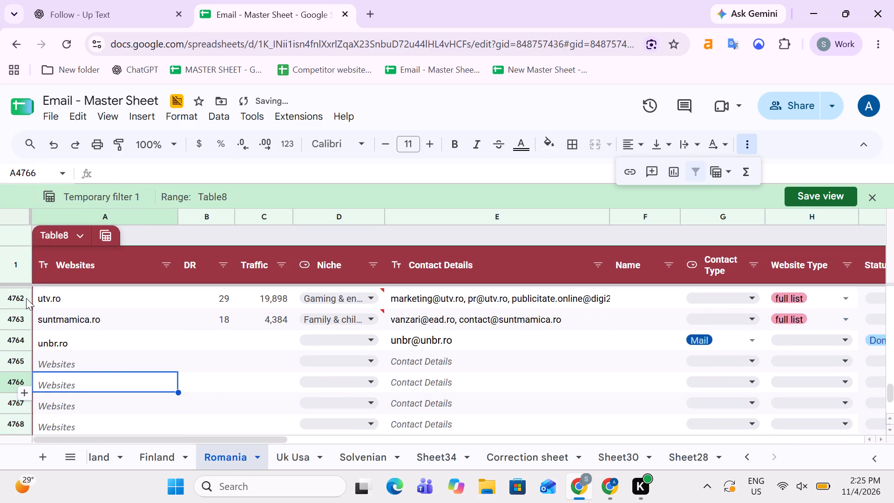
pyautogui.press('Down')
pyautogui.press('Down')
pyautogui.press('Down')
pyautogui.press('Down')
pyautogui.press('Down')
pyautogui.press('Up')
pyautogui.press('Up')
pyautogui.press('Up')
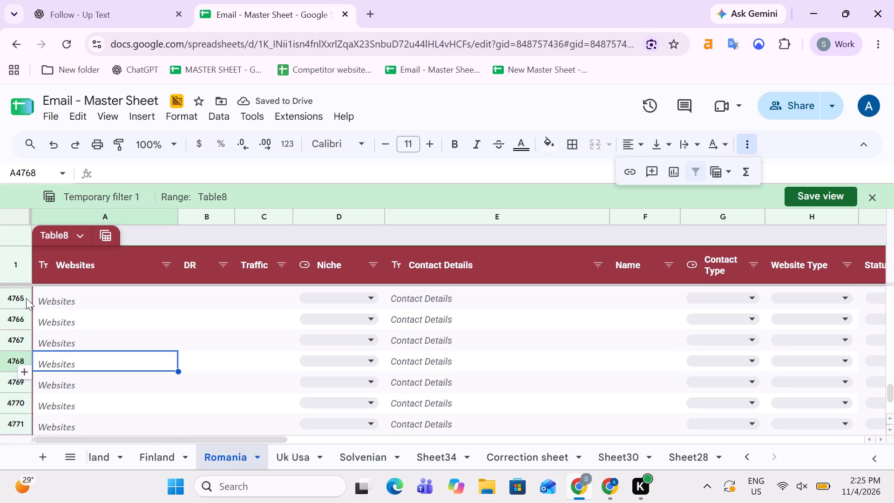
pyautogui.press('Up')
pyautogui.hotkey('alt', 'Tab')
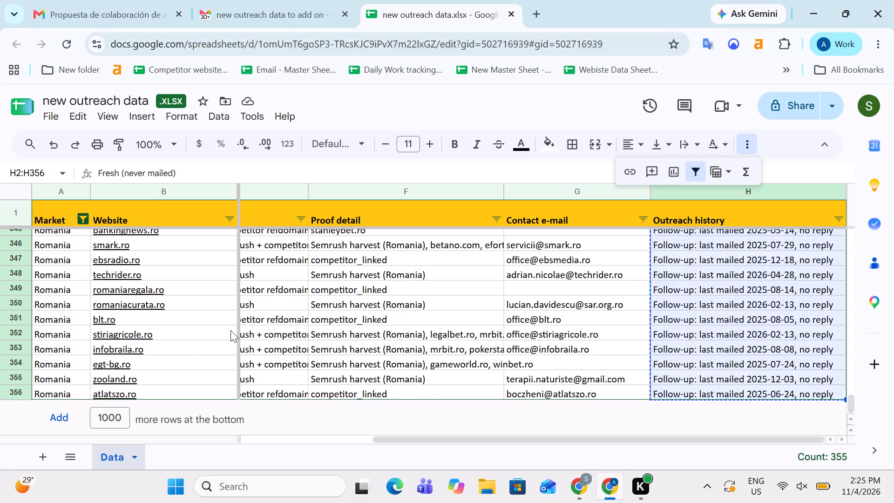
pyautogui.hotkey('alt', 'Tab')
pyautogui.click(684, 465)
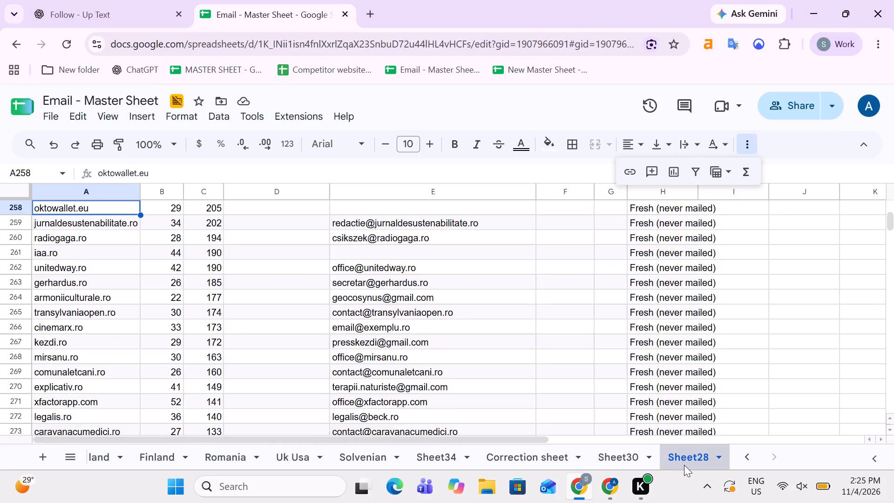
pyautogui.press('Up')
pyautogui.press('Up')
pyautogui.press('Up')
pyautogui.hotkey('ctrl', 'Up')
pyautogui.press('Down')
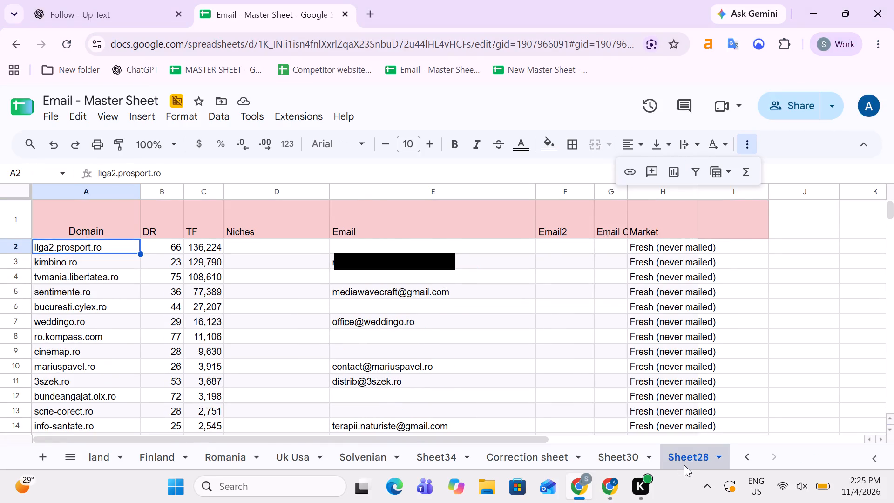
pyautogui.hotkey('ctrl', 'shift', 'Down')
pyautogui.hotkey('ctrl', 'c')
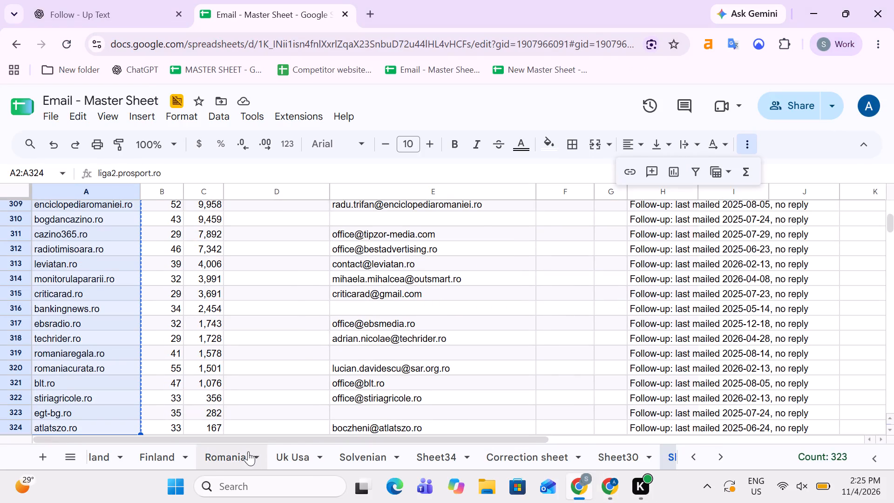
pyautogui.click(225, 447)
pyautogui.hotkey('ctrl', 'v')
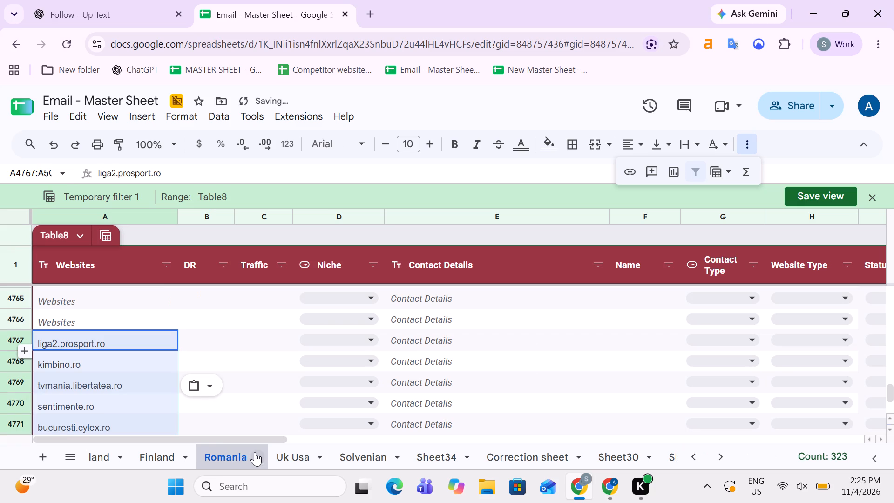
pyautogui.click(202, 387)
pyautogui.click(226, 277)
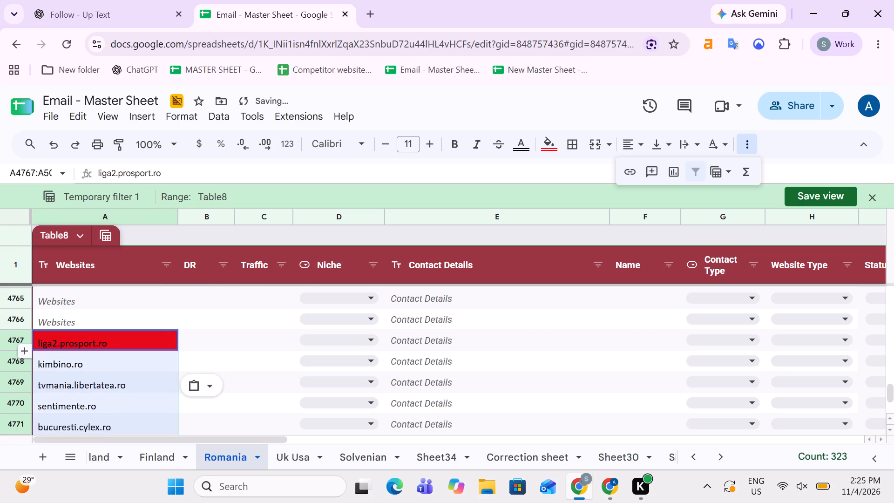
# Filter the Romania table's Websites column to show only the cells with red fill.
pyautogui.scroll(-3, 172, 332)
pyautogui.scroll(2, 170, 336)
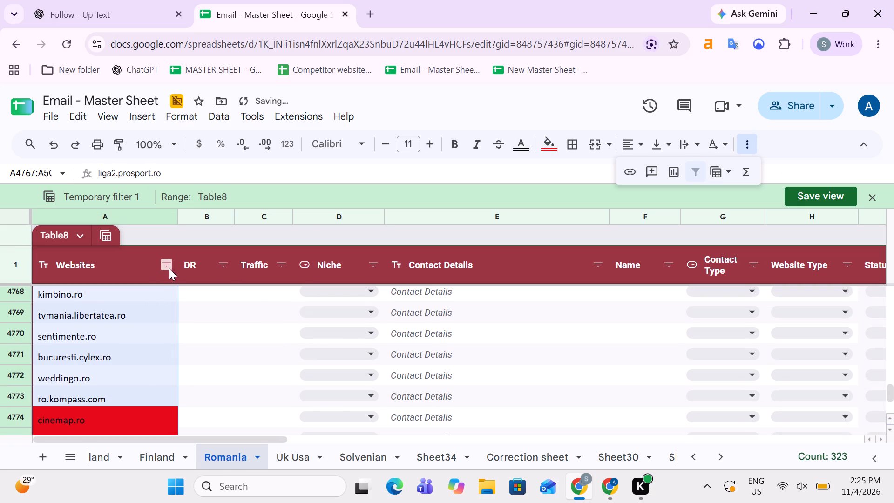
pyautogui.click(169, 268)
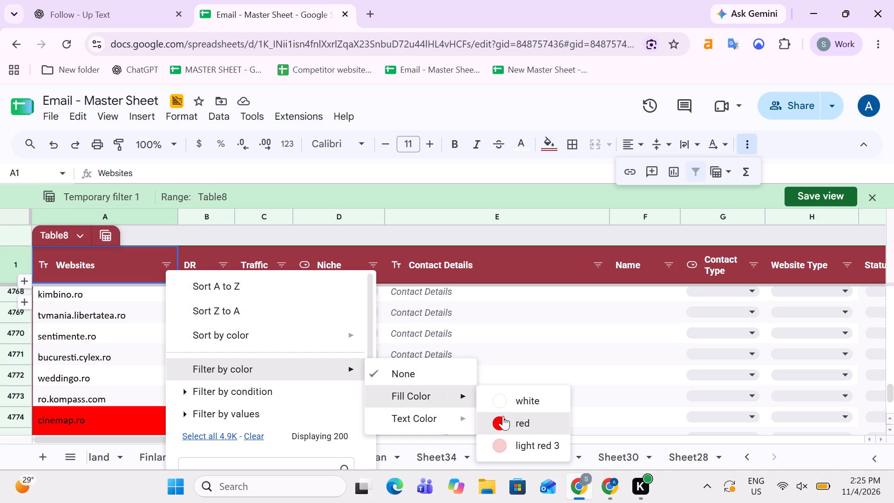
pyautogui.click(502, 421)
pyautogui.scroll(-1, 212, 356)
pyautogui.scroll(2, 212, 356)
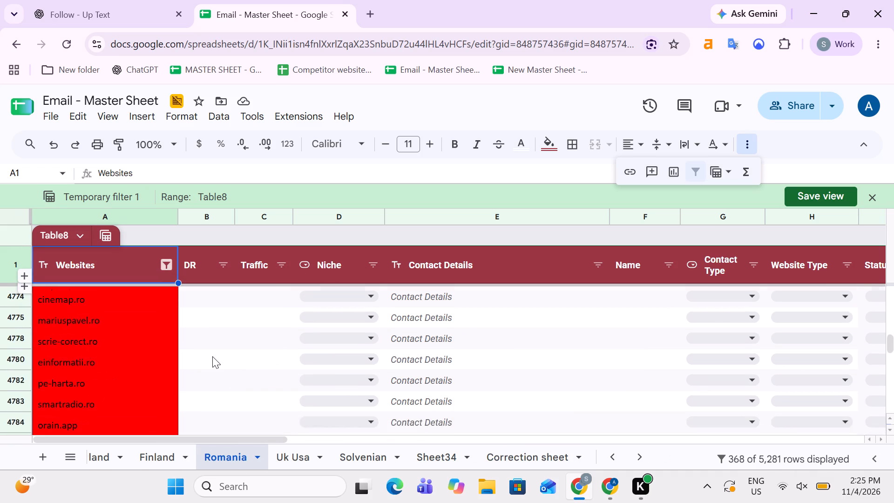
# Select the pasted red-filled websites from liga2.prosport.ro in A4767 down to the last one to check their extent.
pyautogui.scroll(1, 212, 356)
pyautogui.click(228, 408)
pyautogui.press('Left')
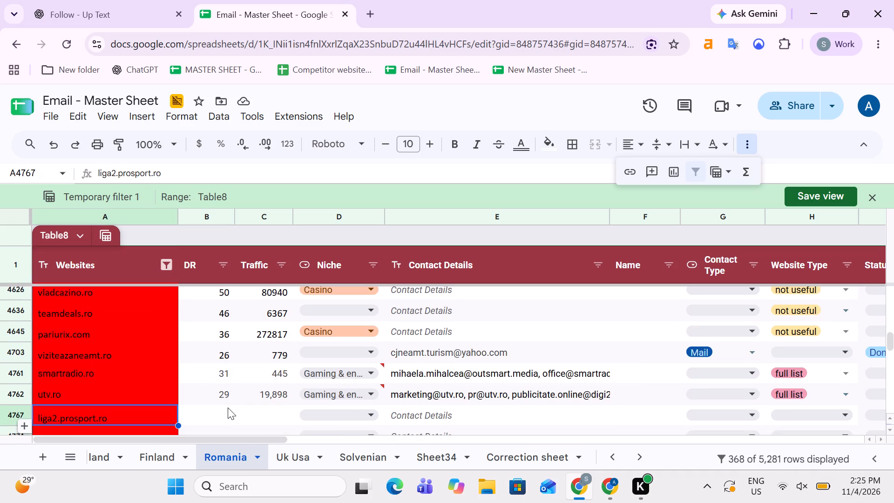
pyautogui.hotkey('ctrl', 'shift', 'Down')
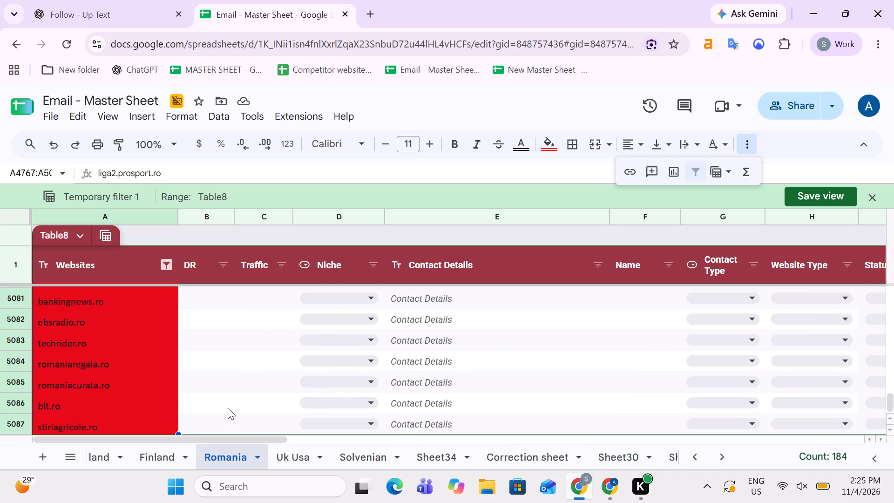
pyautogui.press('Up')
pyautogui.press('Up')
pyautogui.press('Down')
pyautogui.press('Down')
pyautogui.press('Right')
pyautogui.press('Left')
pyautogui.hotkey('ctrl', 'shift', 'Down')
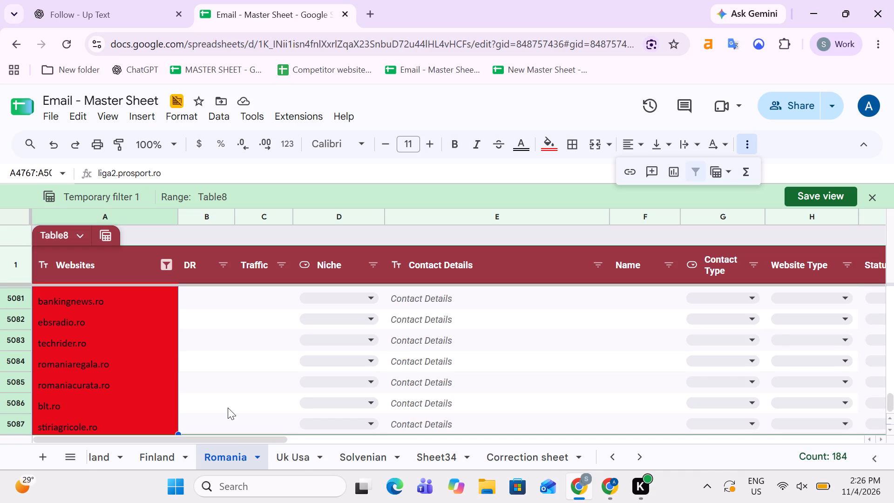
pyautogui.press('Up')
pyautogui.press('Up')
pyautogui.press('Down')
pyautogui.press('Down')
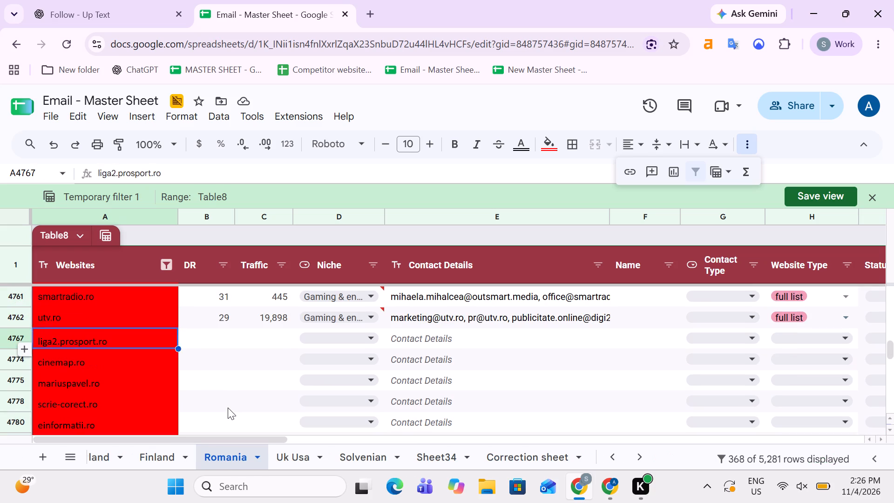
pyautogui.press('Right')
pyautogui.press('Left')
pyautogui.hotkey('ctrl', 'shift', 'Down')
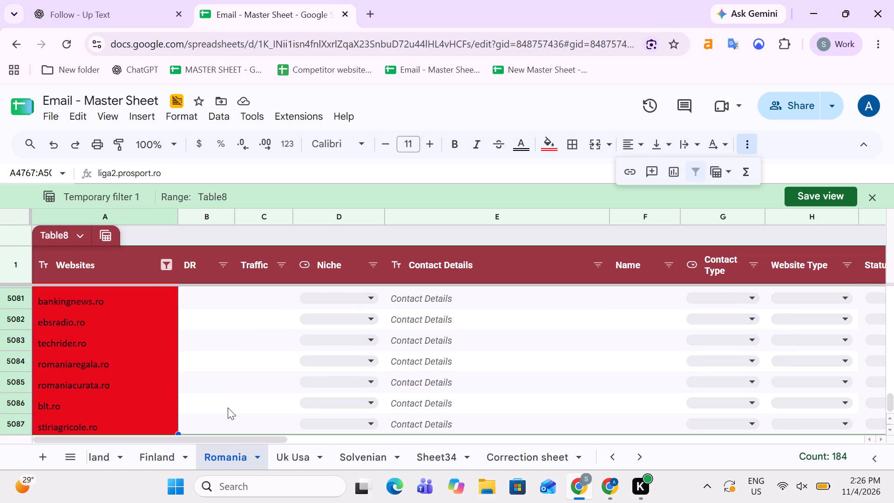
# Examine the older red-filled websites above liga2.prosport.ro, comparing their Website Type and Status entries with the blank pasted rows.
pyautogui.press('Up')
pyautogui.press('Up')
pyautogui.press('Up')
pyautogui.press('Up')
pyautogui.press('Up')
pyautogui.press('Up')
pyautogui.press('Up')
pyautogui.press('Up')
pyautogui.press('Up')
pyautogui.press('Up')
pyautogui.press('Up')
pyautogui.press('Up')
pyautogui.press('Up')
pyautogui.press('Up')
pyautogui.press('Up')
pyautogui.press('Up')
pyautogui.press('Up')
pyautogui.press('Up')
pyautogui.press('Up')
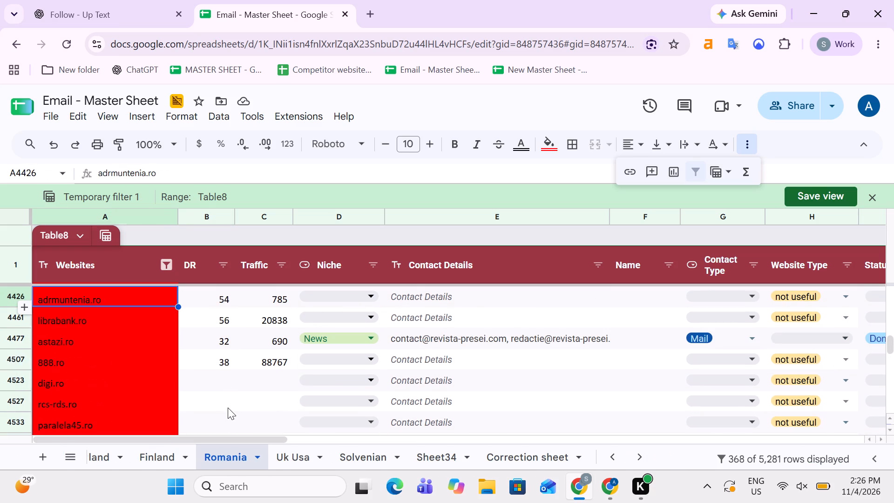
pyautogui.press('Right')
pyautogui.press('Right')
pyautogui.press('Right')
pyautogui.press('Right')
pyautogui.press('Right')
pyautogui.press('Right')
pyautogui.press('Right')
pyautogui.press('Right')
pyautogui.press('Right')
pyautogui.press('Left')
pyautogui.press('Down')
pyautogui.press('Down')
pyautogui.press('Down')
pyautogui.press('Down')
pyautogui.press('Down')
pyautogui.press('Down')
pyautogui.press('Down')
pyautogui.press('Down')
pyautogui.press('Down')
pyautogui.press('Down')
pyautogui.press('Down')
pyautogui.press('Down')
pyautogui.press('Down')
pyautogui.press('Down')
pyautogui.press('Down')
pyautogui.press('Down')
pyautogui.press('Down')
pyautogui.press('Down')
pyautogui.press('Down')
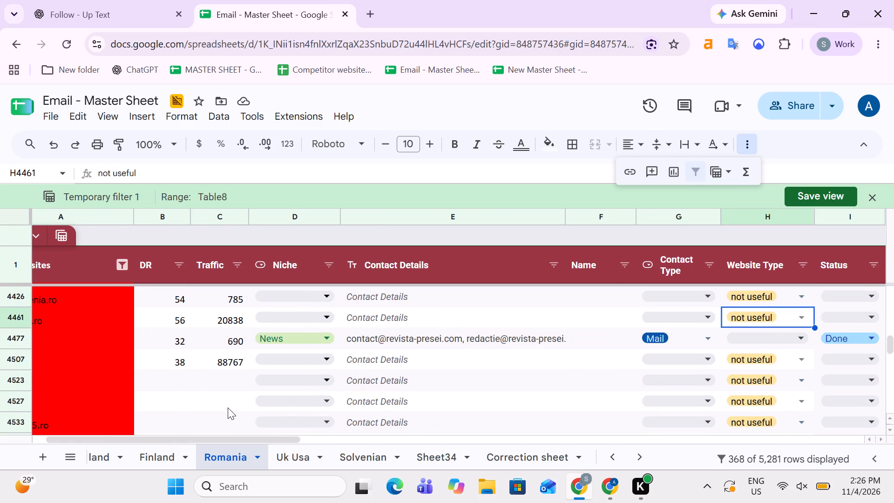
pyautogui.press('Down')
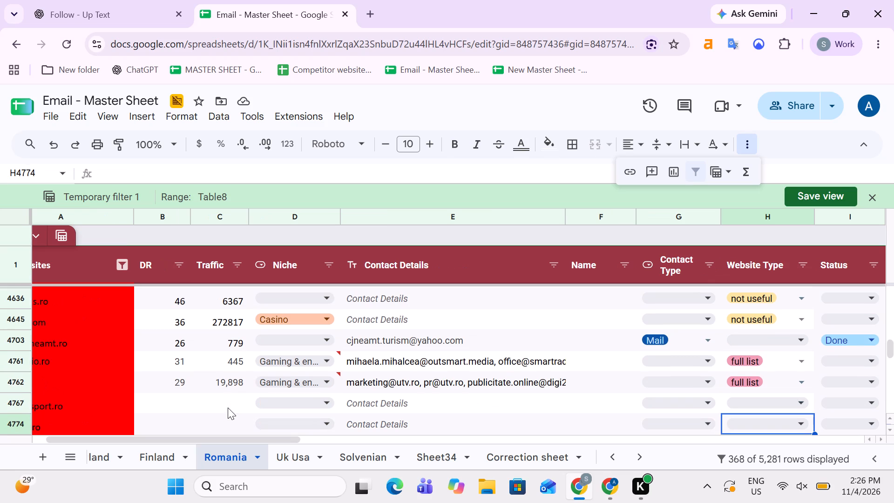
pyautogui.press('Up')
pyautogui.press('Up')
pyautogui.press('Up')
pyautogui.press('Up')
pyautogui.press('Up')
pyautogui.press('Up')
pyautogui.press('Up')
pyautogui.press('Up')
pyautogui.press('Up')
pyautogui.press('Up')
pyautogui.press('Up')
pyautogui.press('Up')
pyautogui.press('Up')
pyautogui.press('Up')
pyautogui.press('Up')
pyautogui.press('Up')
pyautogui.press('Up')
pyautogui.press('Down')
pyautogui.press('Down')
pyautogui.press('Down')
pyautogui.press('Down')
pyautogui.press('Down')
pyautogui.press('Down')
pyautogui.press('Down')
pyautogui.press('Down')
pyautogui.press('Down')
pyautogui.press('Down')
pyautogui.press('Down')
pyautogui.press('Down')
pyautogui.press('Down')
pyautogui.press('Down')
pyautogui.press('Down')
pyautogui.press('Down')
pyautogui.press('Down')
pyautogui.press('Down')
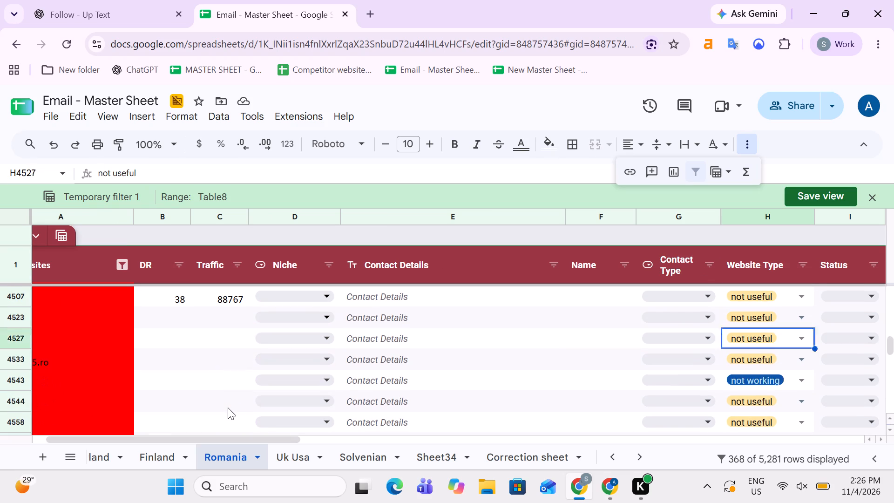
# Copy liga2.prosport.ro from A4767 and search for it in the new outreach data spreadsheet.
pyautogui.press('Up')
pyautogui.press('Up')
pyautogui.press('Left')
pyautogui.press('Left')
pyautogui.press('Left')
pyautogui.press('Left')
pyautogui.press('Left')
pyautogui.press('Left')
pyautogui.press('Left')
pyautogui.press('Left')
pyautogui.press('Left')
pyautogui.press('Left')
pyautogui.press('Left')
pyautogui.press('Left')
pyautogui.press('Left')
pyautogui.press('Left')
pyautogui.press('Left')
pyautogui.press('Left')
pyautogui.press('Left')
pyautogui.press('Left')
pyautogui.press('Left')
pyautogui.press('Left')
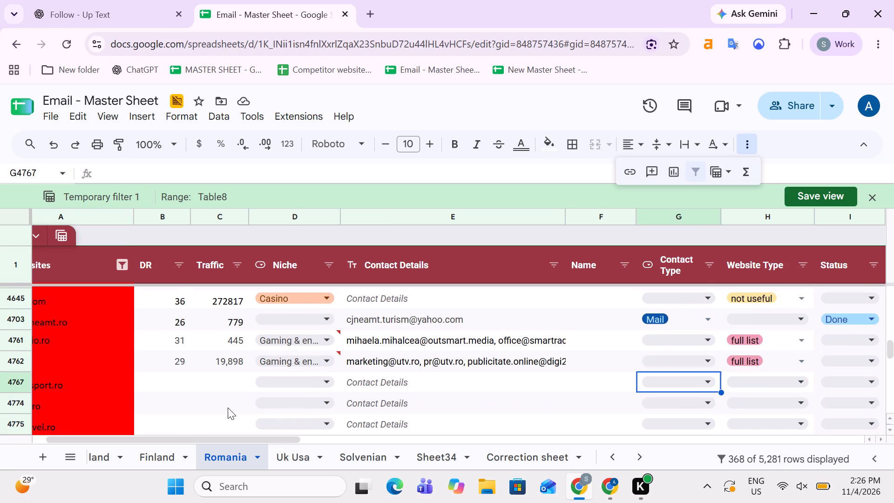
pyautogui.hotkey('ctrl', 'c')
pyautogui.hotkey('alt', 'Tab')
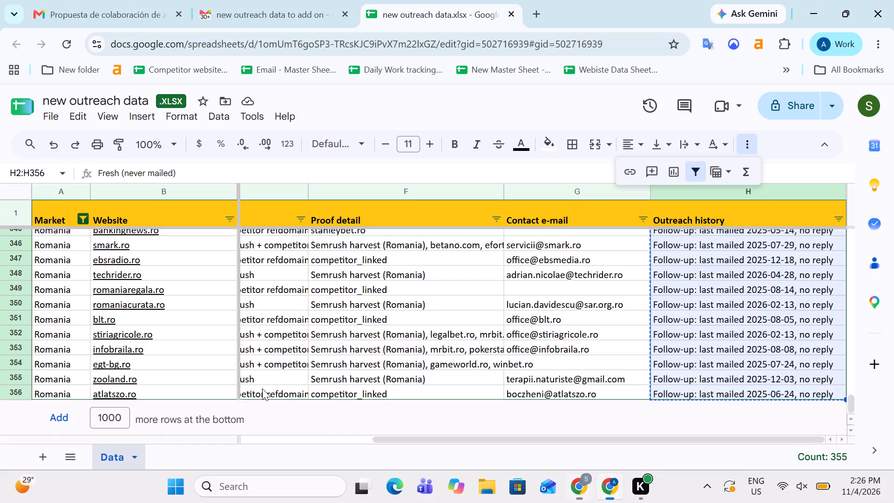
pyautogui.hotkey('ctrl', 'f')
pyautogui.hotkey('ctrl', 'v')
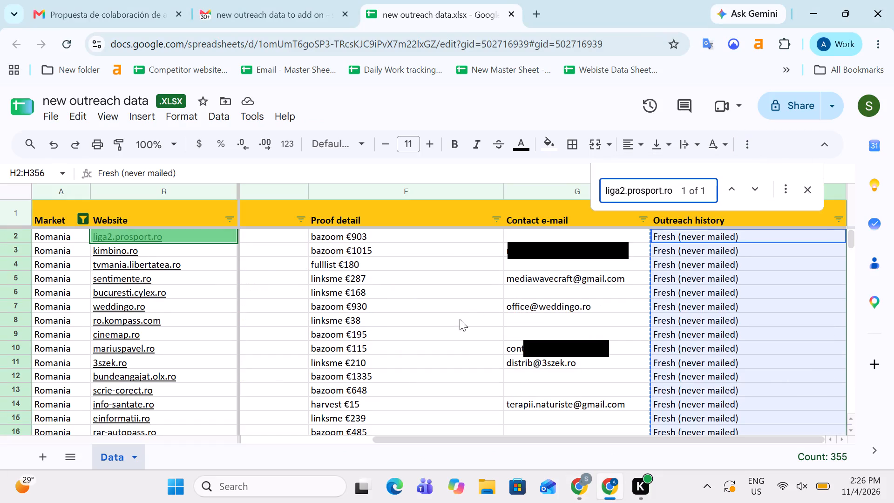
# Examine the liga2.prosport.ro row across its contact e-mail, outreach history, source and traffic columns.
pyautogui.click(352, 239)
pyautogui.press('Right')
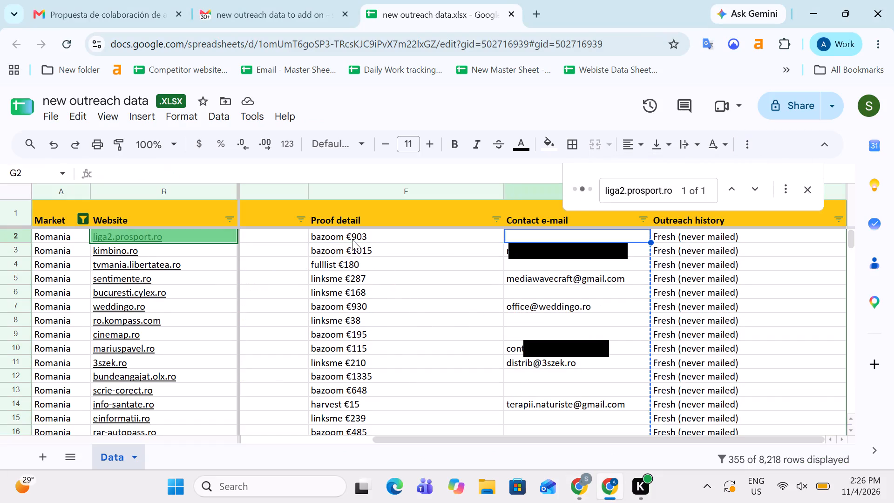
pyautogui.press('Right')
pyautogui.press('Right')
pyautogui.press('Right')
pyautogui.press('Right')
pyautogui.press('Left')
pyautogui.press('Left')
pyautogui.press('Left')
pyautogui.press('Left')
pyautogui.press('Left')
pyautogui.press('Left')
pyautogui.press('Left')
pyautogui.press('Left')
pyautogui.press('Left')
pyautogui.press('Left')
pyautogui.press('Left')
pyautogui.press('Left')
pyautogui.press('Left')
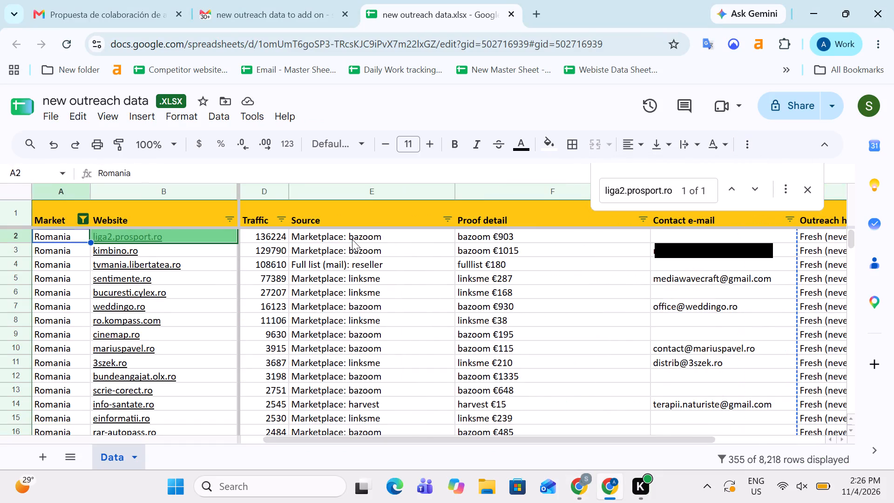
# Examine the liga2.prosport.ro row in the new outreach data across to its Contact e-mail column.
pyautogui.press('Right')
pyautogui.press('Right')
pyautogui.press('Right')
pyautogui.press('Right')
pyautogui.press('Right')
pyautogui.press('Right')
pyautogui.press('Up')
pyautogui.press('Up')
pyautogui.press('Up')
pyautogui.press('Up')
pyautogui.press('Up')
pyautogui.press('Up')
pyautogui.press('Up')
pyautogui.press('Up')
pyautogui.press('Up')
pyautogui.press('Up')
pyautogui.press('Up')
pyautogui.press('Up')
pyautogui.press('Up')
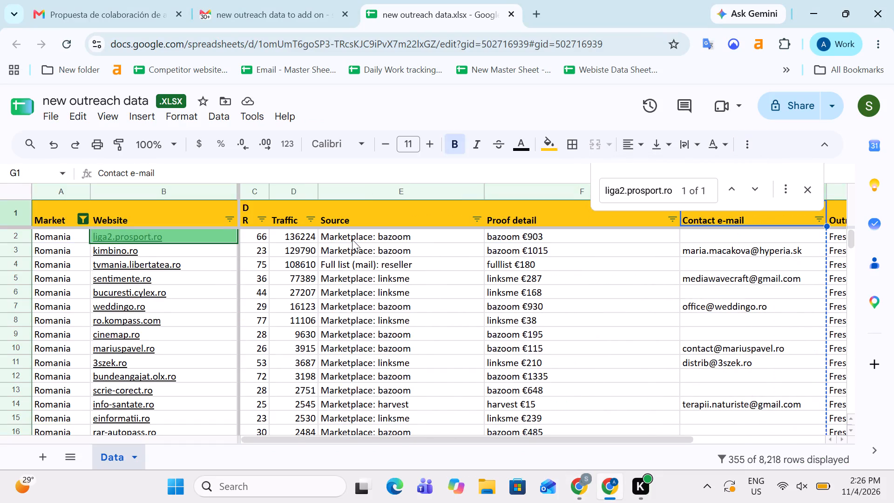
# Examine the Proof detail entries of the filtered Romania prospects down to row 76 and back up the list.
pyautogui.press('Down')
pyautogui.press('Left')
pyautogui.press('Down')
pyautogui.press('Down')
pyautogui.press('Down')
pyautogui.press('Down')
pyautogui.press('Down')
pyautogui.press('Down')
pyautogui.press('Down')
pyautogui.press('Down')
pyautogui.press('Down')
pyautogui.press('Down')
pyautogui.press('Down')
pyautogui.press('Down')
pyautogui.press('Down')
pyautogui.press('Down')
pyautogui.press('Down')
pyautogui.press('Down')
pyautogui.press('Down')
pyautogui.press('Down')
pyautogui.press('Down')
pyautogui.press('Down')
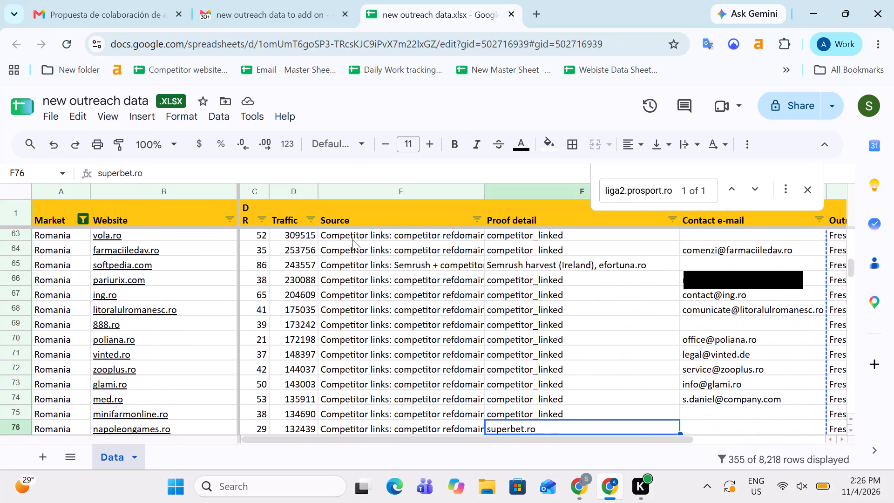
pyautogui.press('Up')
pyautogui.press('Up')
pyautogui.press('Up')
pyautogui.press('Up')
pyautogui.press('Up')
pyautogui.press('Up')
pyautogui.press('Up')
pyautogui.press('Up')
pyautogui.press('Up')
pyautogui.press('Up')
pyautogui.press('Up')
pyautogui.press('Up')
pyautogui.press('Up')
pyautogui.press('Up')
pyautogui.press('Up')
pyautogui.press('Up')
pyautogui.press('Up')
pyautogui.press('Up')
pyautogui.press('Up')
pyautogui.press('Up')
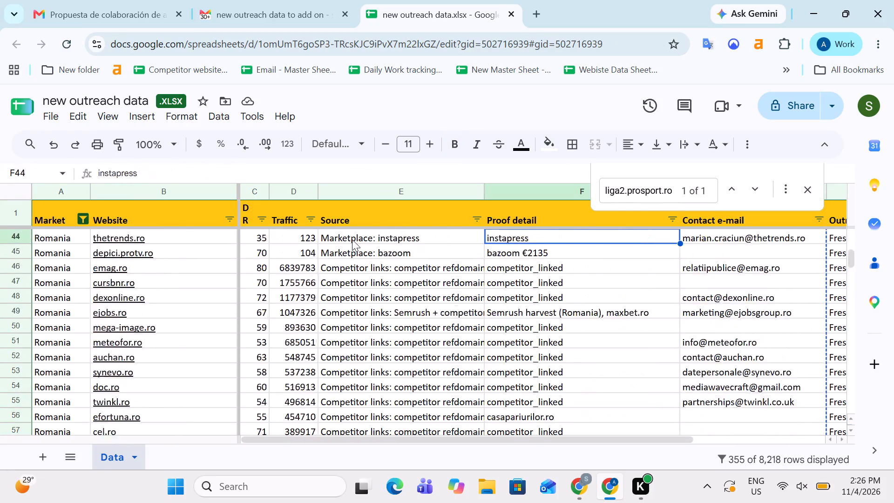
pyautogui.press('Up')
pyautogui.press('Up')
pyautogui.press('Up')
pyautogui.press('Up')
pyautogui.press('Up')
pyautogui.press('Up')
pyautogui.press('Up')
pyautogui.press('Up')
pyautogui.press('Up')
pyautogui.press('Up')
pyautogui.press('Up')
pyautogui.press('Up')
pyautogui.press('Up')
pyautogui.press('Up')
pyautogui.press('Up')
pyautogui.press('Up')
pyautogui.press('Up')
pyautogui.press('Up')
pyautogui.press('Up')
pyautogui.press('Up')
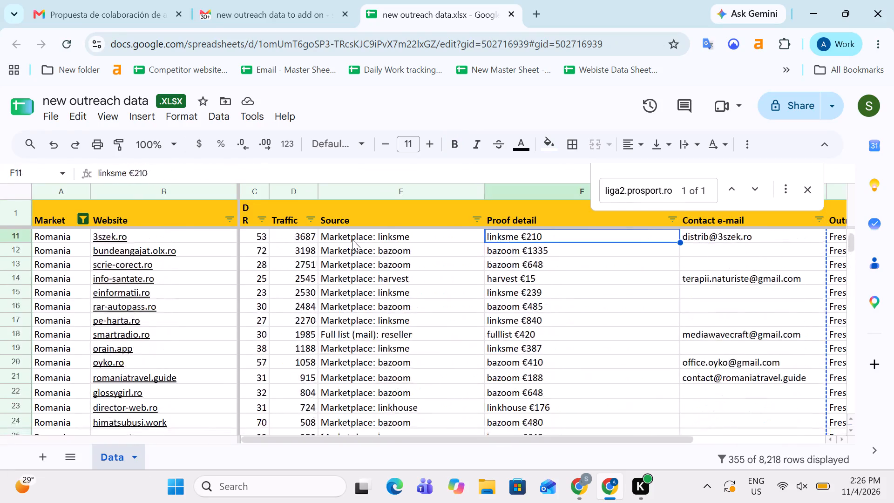
# Switch to the Email - Master Sheet and examine the columns of the pasted liga2.prosport.ro row 4767.
pyautogui.hotkey('alt', 'Tab')
pyautogui.press('Right')
pyautogui.press('Right')
pyautogui.press('Right')
pyautogui.press('Right')
pyautogui.press('Right')
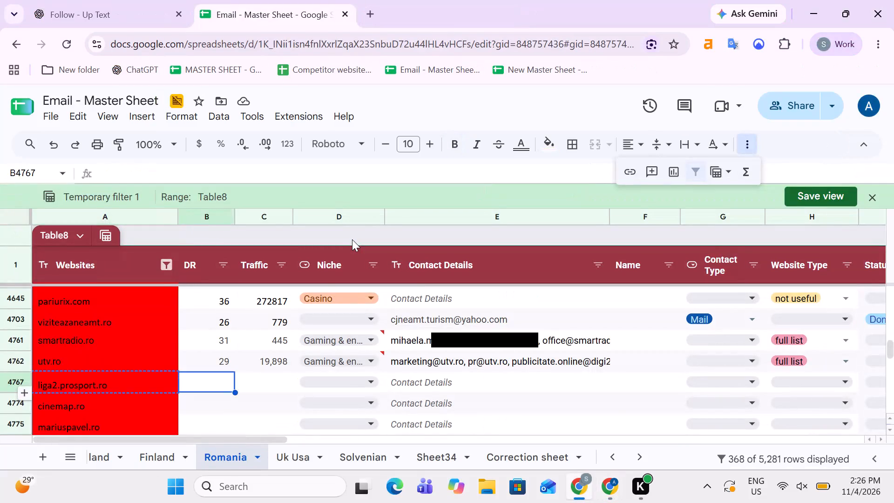
pyautogui.press('Left')
pyautogui.press('Left')
pyautogui.press('Left')
pyautogui.press('Left')
pyautogui.press('Left')
pyautogui.press('Left')
pyautogui.press('Left')
pyautogui.press('Left')
pyautogui.press('Left')
pyautogui.press('Left')
pyautogui.press('Left')
pyautogui.press('Left')
pyautogui.press('Left')
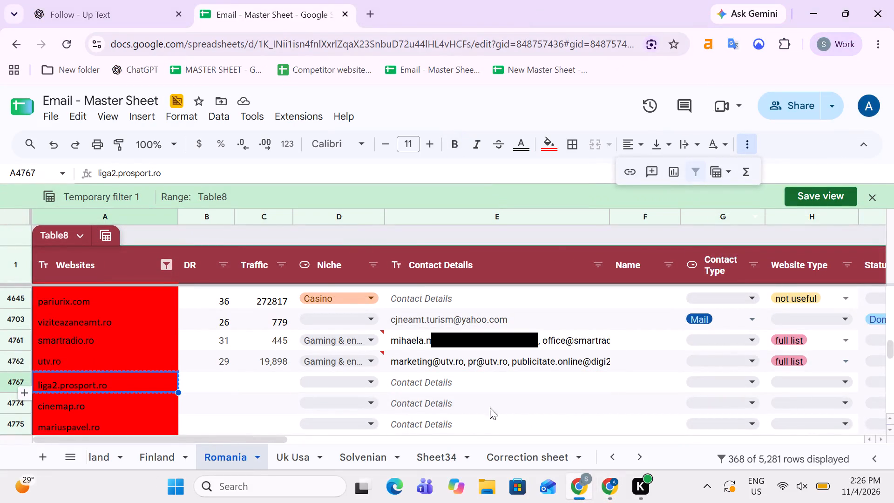
# Copy liga2.prosport.ro from A4767 and search the Romania sheet for its older duplicate entry.
pyautogui.click(482, 397)
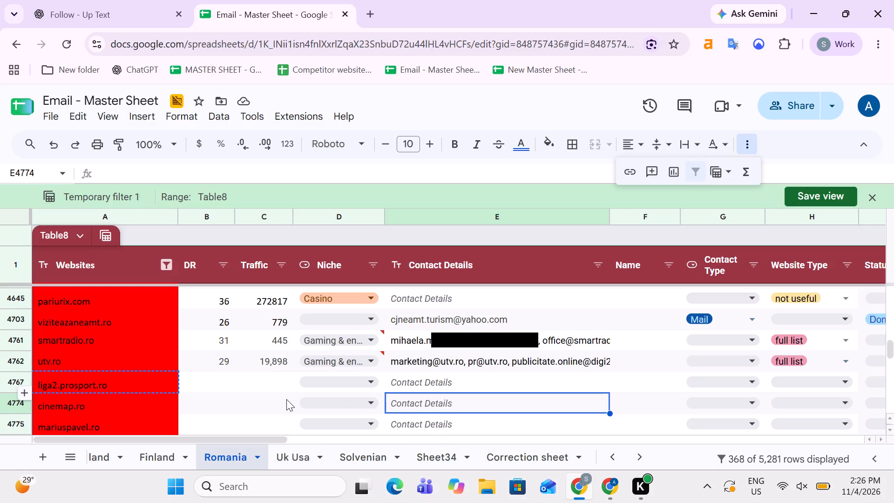
pyautogui.click(168, 384)
pyautogui.hotkey('ctrl', 'c')
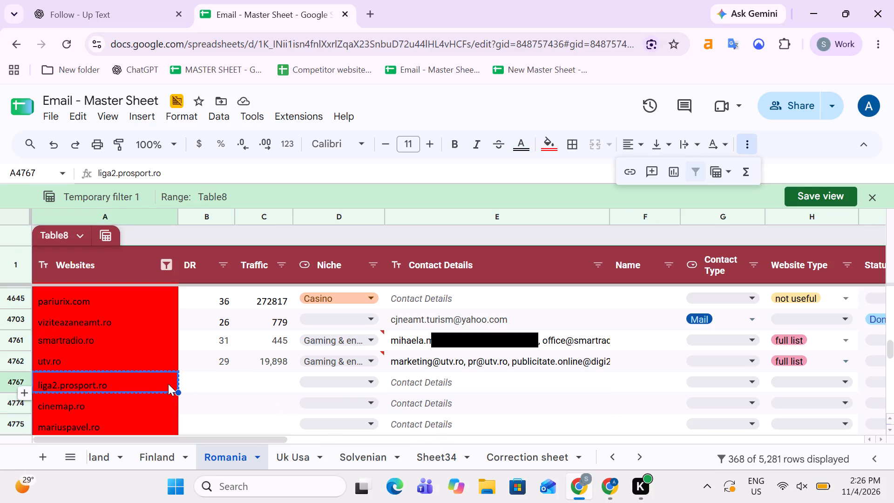
pyautogui.hotkey('ctrl', 'f')
pyautogui.hotkey('ctrl', 'v')
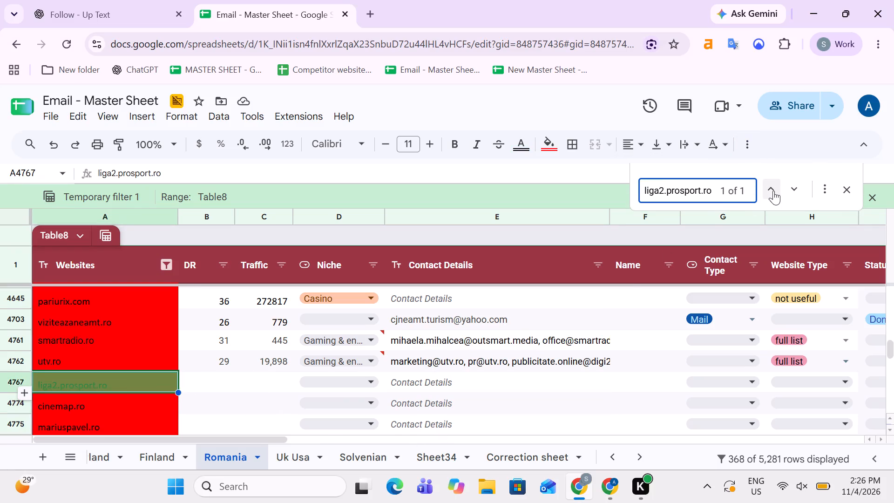
pyautogui.click(773, 190)
pyautogui.scroll(1, 445, 366)
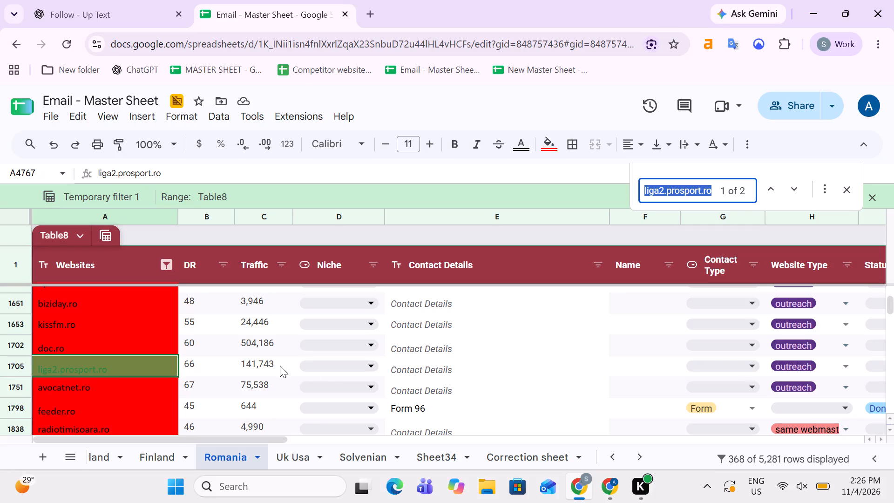
# Delete row 1705, the older liga2.prosport.ro entry, from the Romania sheet.
pyautogui.hotkey('alt', 'Tab')
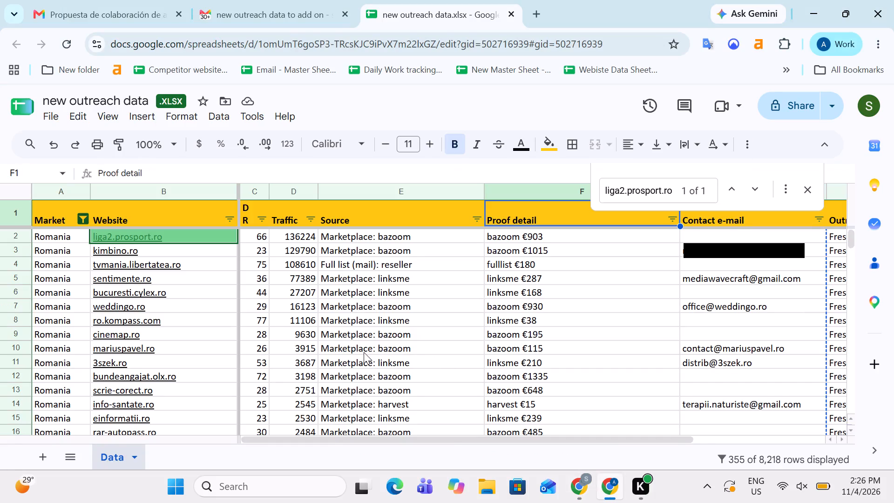
pyautogui.hotkey('alt', 'Tab')
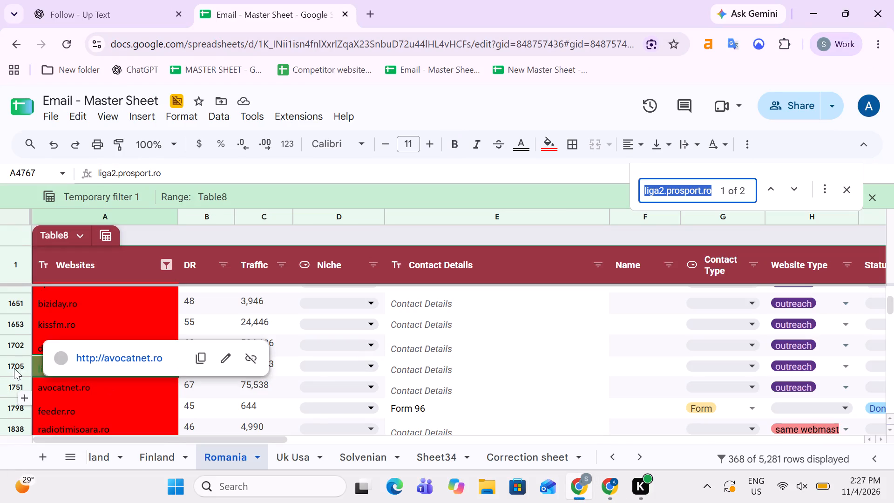
pyautogui.click(14, 368)
pyautogui.rightClick(16, 369)
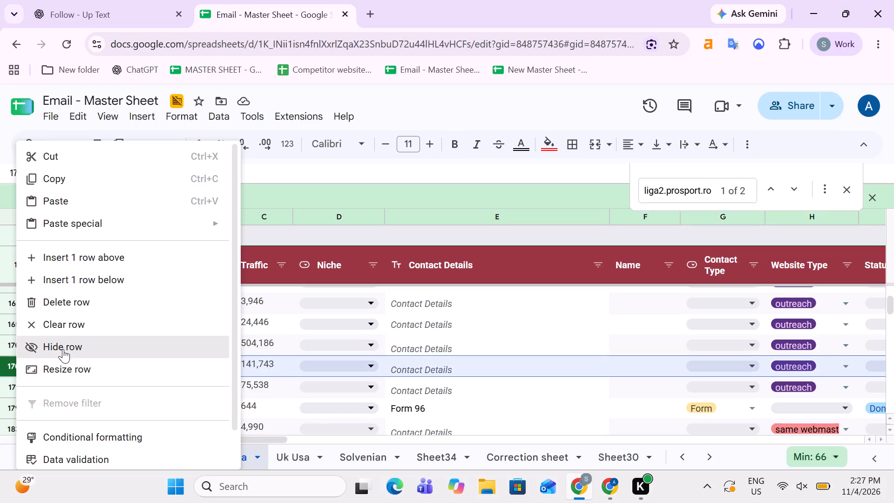
pyautogui.click(66, 306)
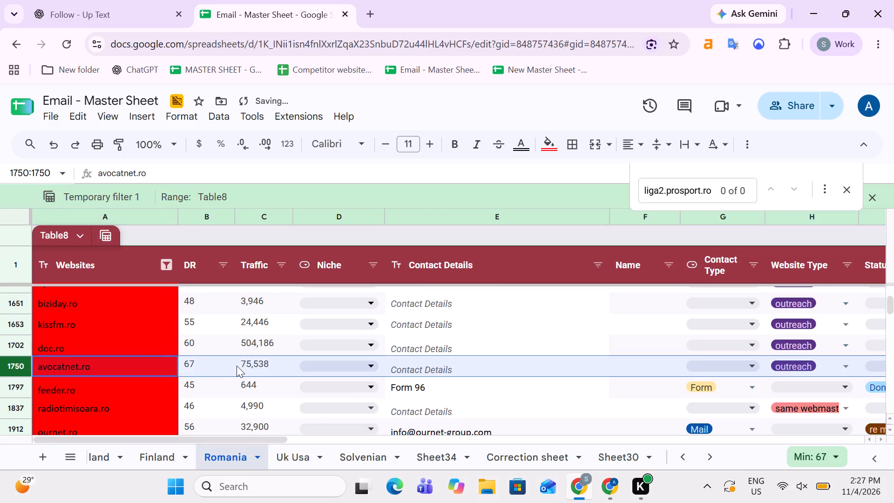
# Examine the red-filled websites below avocatnet.ro down to rcs-rds.ro, looking for rows with blank DR and Traffic.
pyautogui.hotkey('alt', 'Tab')
pyautogui.hotkey('alt', 'Tab')
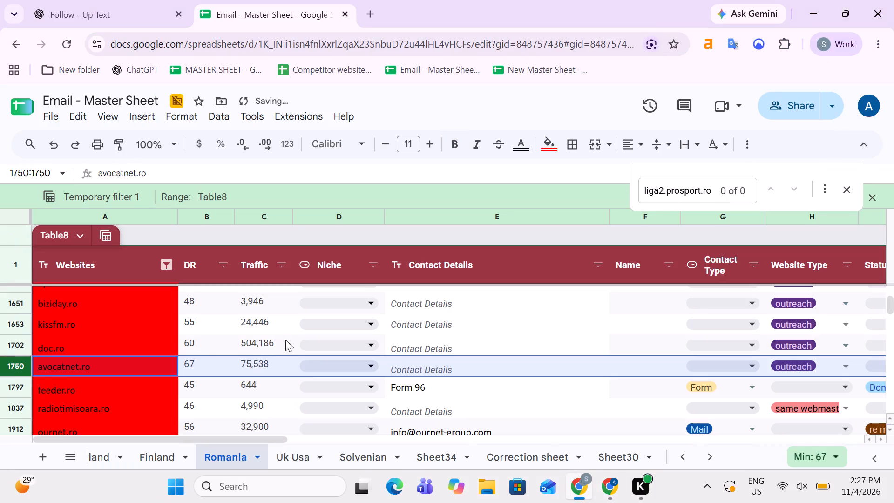
pyautogui.scroll(-2, 306, 361)
pyautogui.scroll(-13, 243, 374)
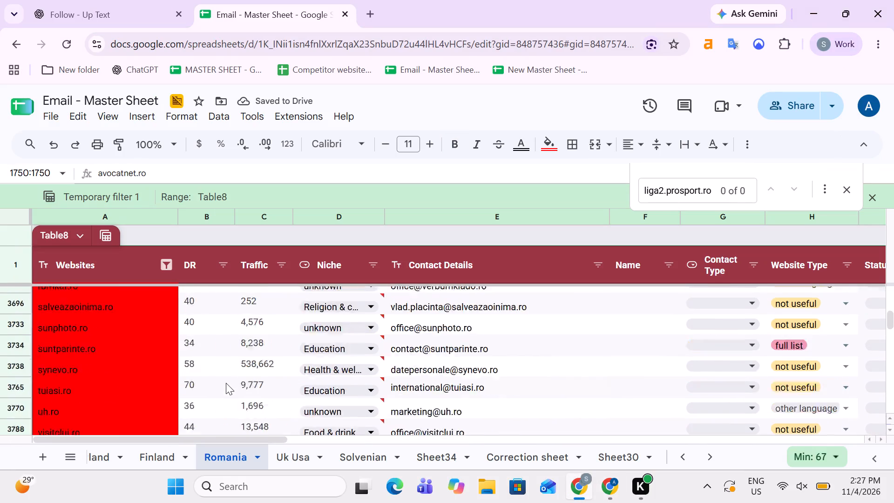
pyautogui.scroll(-20, 226, 383)
pyautogui.scroll(-1, 226, 383)
pyautogui.click(225, 383)
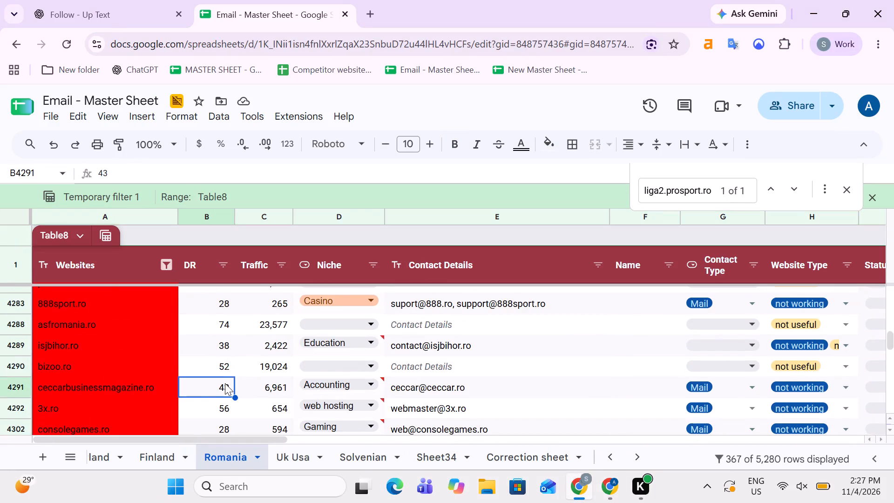
pyautogui.hotkey('ctrl', 'Down')
pyautogui.press('Down')
pyautogui.press('Down')
pyautogui.press('Down')
pyautogui.press('Up')
pyautogui.press('Up')
pyautogui.press('Left')
pyautogui.press('Down')
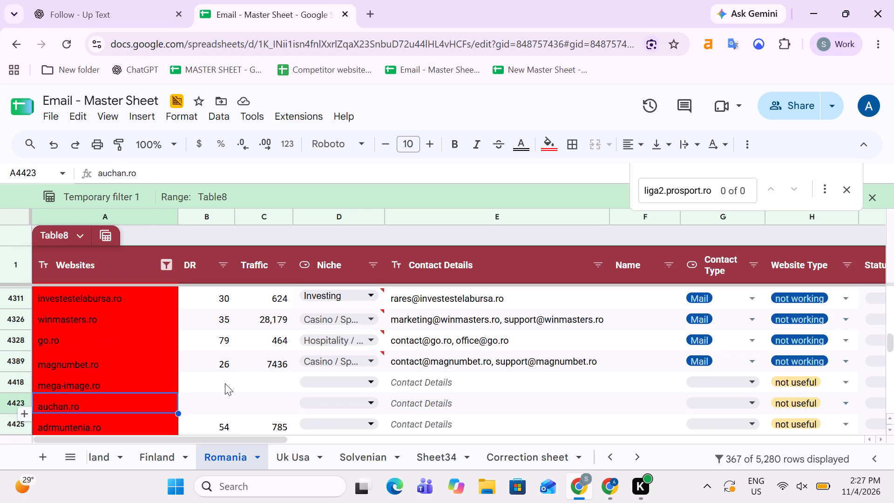
pyautogui.press('Right')
pyautogui.press('Right')
pyautogui.press('Down')
pyautogui.press('Left')
pyautogui.hotkey('ctrl', 'Down')
pyautogui.press('Down')
pyautogui.press('Down')
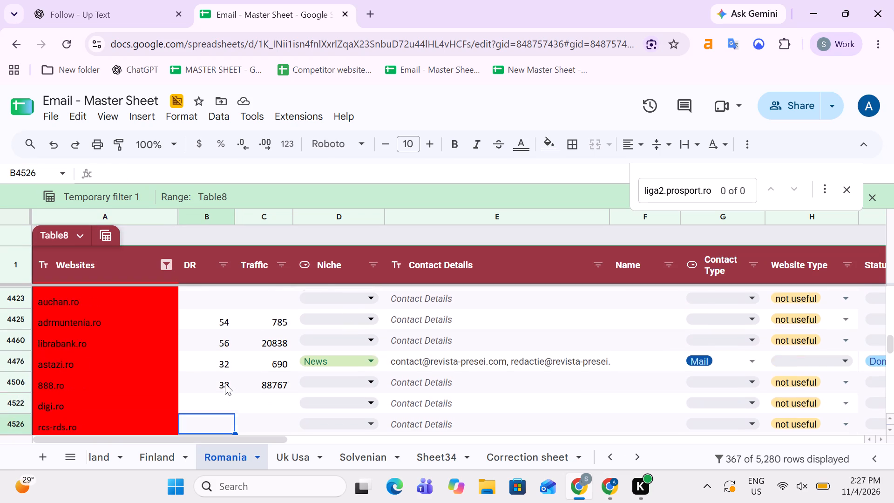
# Copy digi.ro from A4522 and search the Romania sheet for it, stepping through its matches.
pyautogui.press('Down')
pyautogui.press('Down')
pyautogui.press('Up')
pyautogui.press('Up')
pyautogui.press('Up')
pyautogui.press('Left')
pyautogui.hotkey('ctrl', 'c')
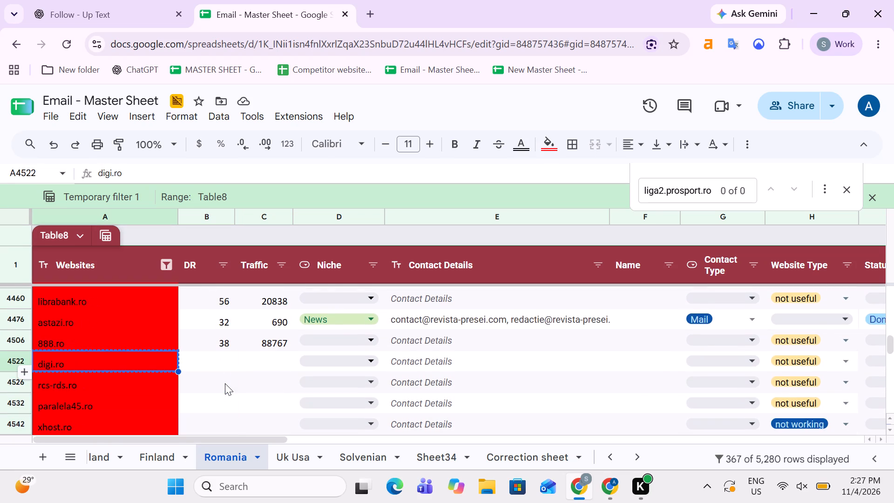
pyautogui.hotkey('ctrl', 'f')
pyautogui.hotkey('ctrl', 'v')
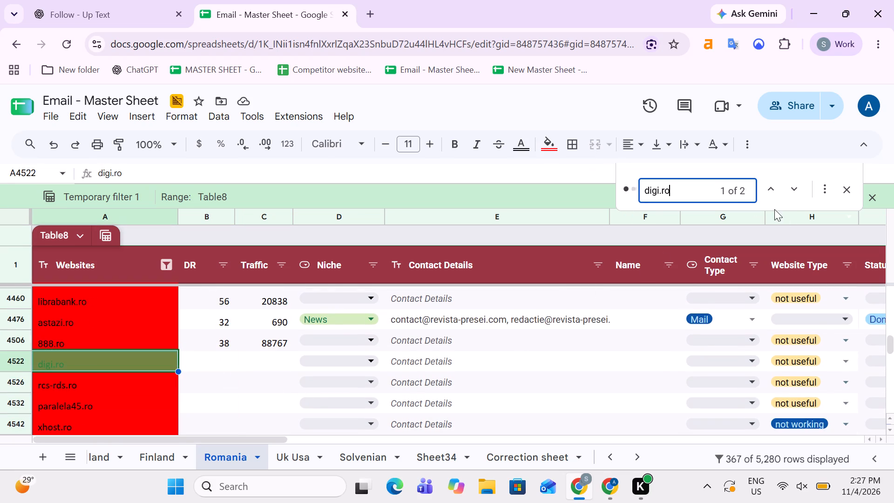
pyautogui.click(772, 193)
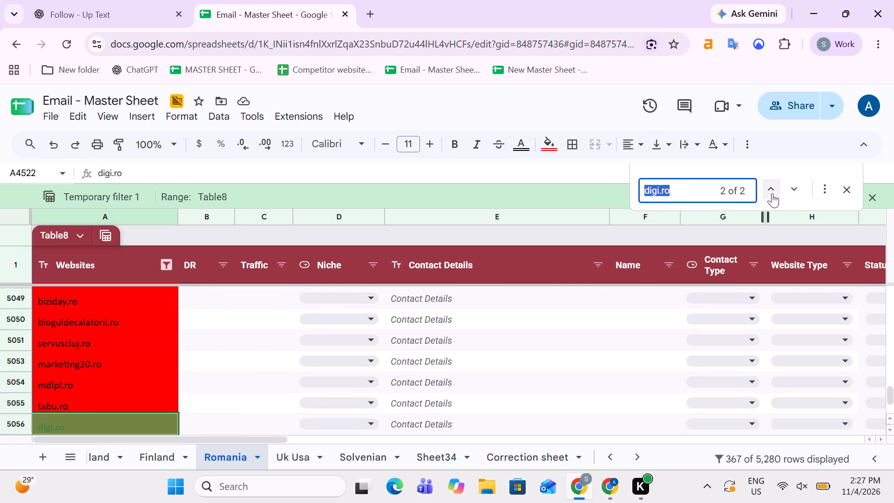
pyautogui.click(770, 189)
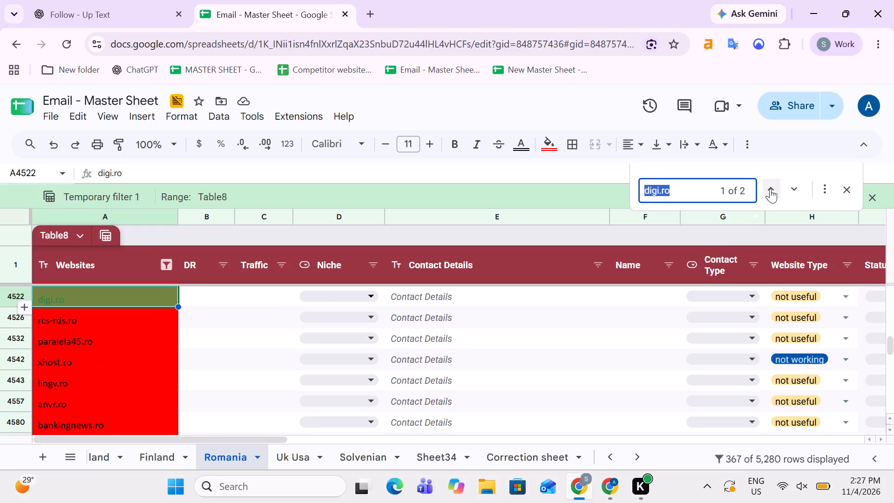
# Search the new outreach data spreadsheet for digi.ro and step through its website and contact e-mail matches.
pyautogui.hotkey('alt', 'Tab')
pyautogui.tripleClick(649, 191)
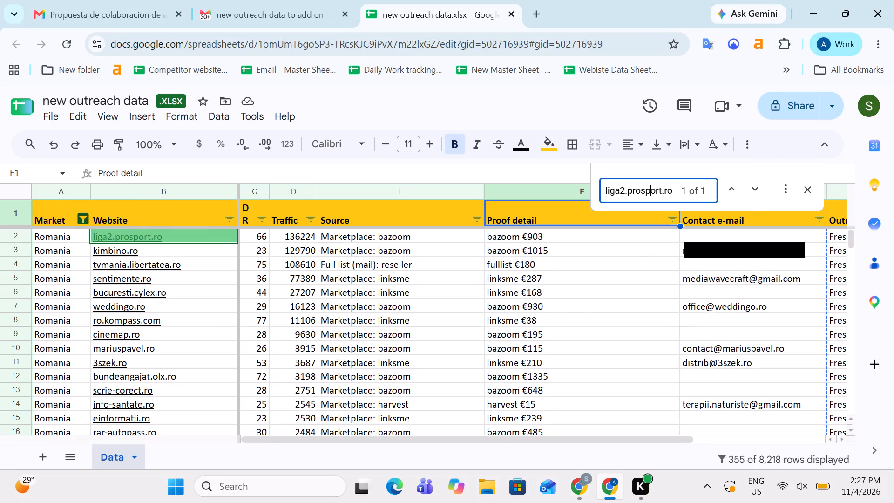
pyautogui.hotkey('ctrl', 'v')
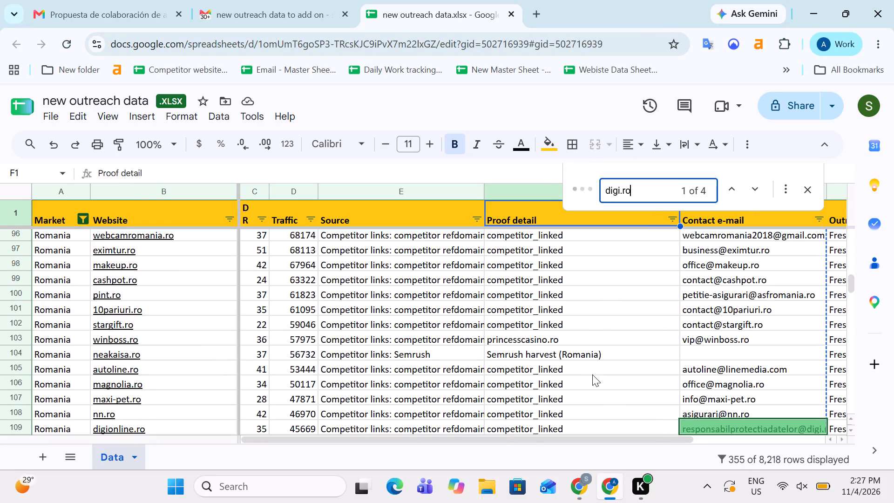
pyautogui.click(610, 418)
pyautogui.scroll(-1, 615, 340)
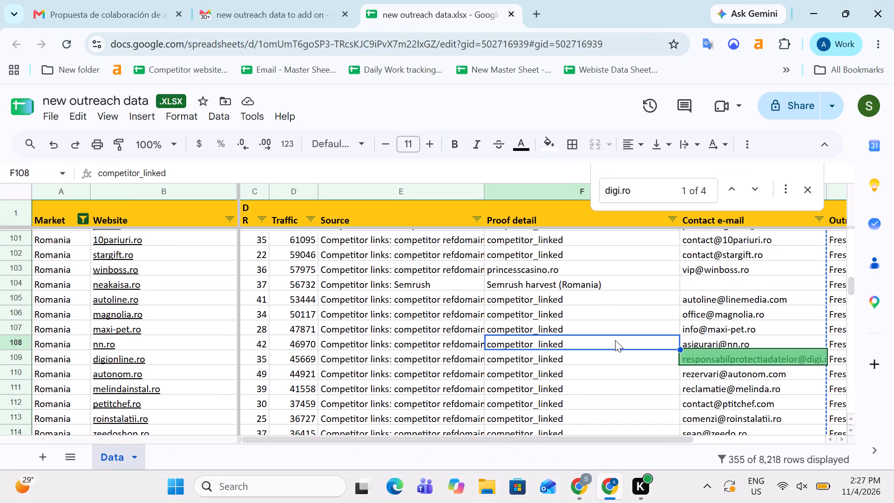
pyautogui.click(734, 191)
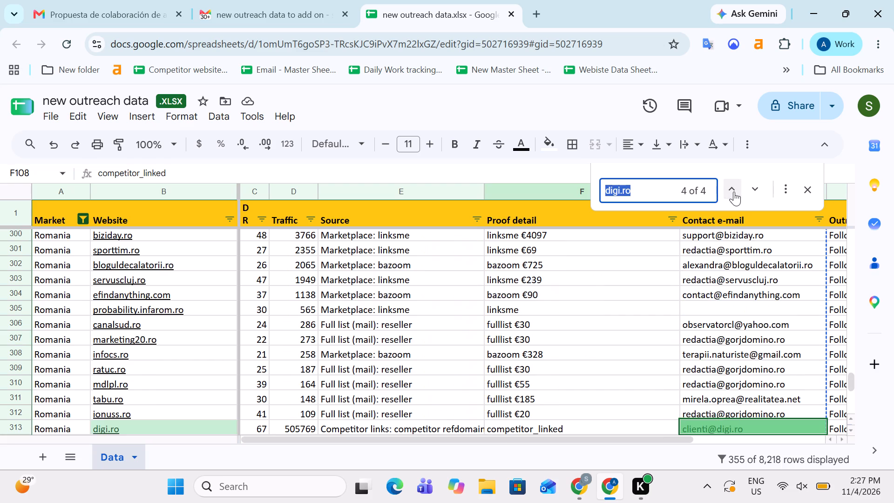
pyautogui.click(734, 191)
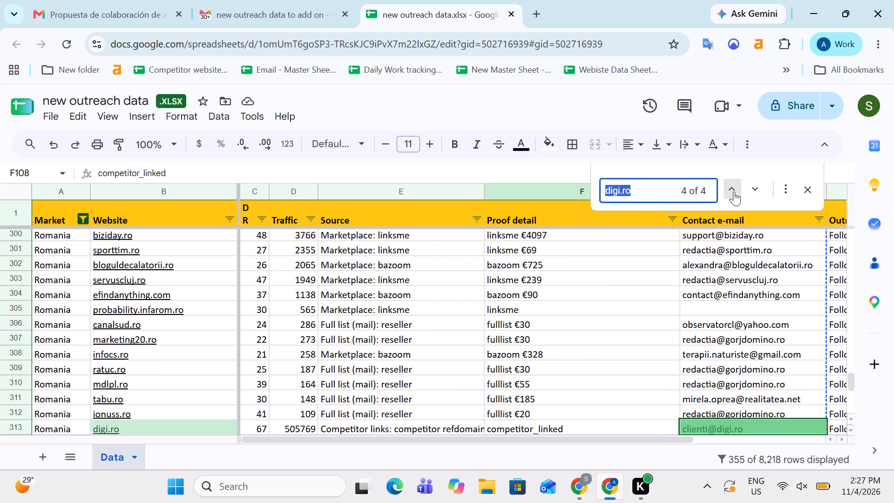
pyautogui.click(734, 191)
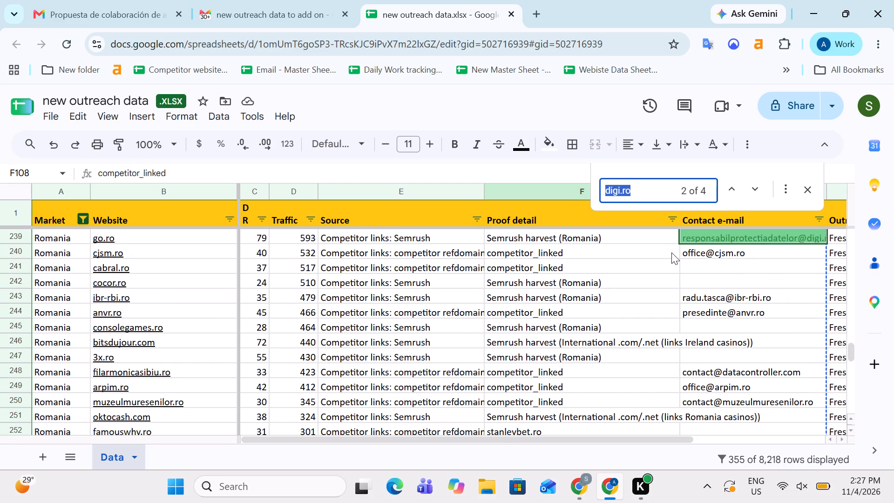
pyautogui.click(740, 191)
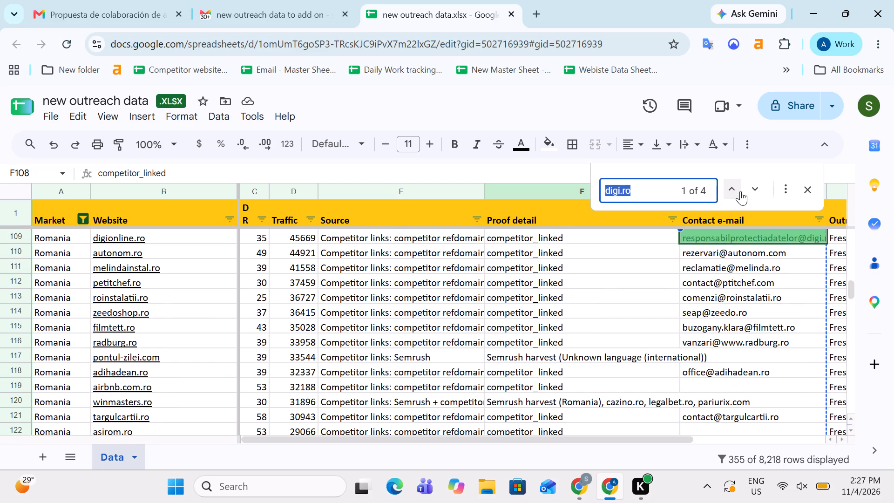
# Switch to the Email - Master Sheet, copy digi.ro from A4522, open it in a new tab and accept its cookies.
pyautogui.hotkey('alt', 'Tab')
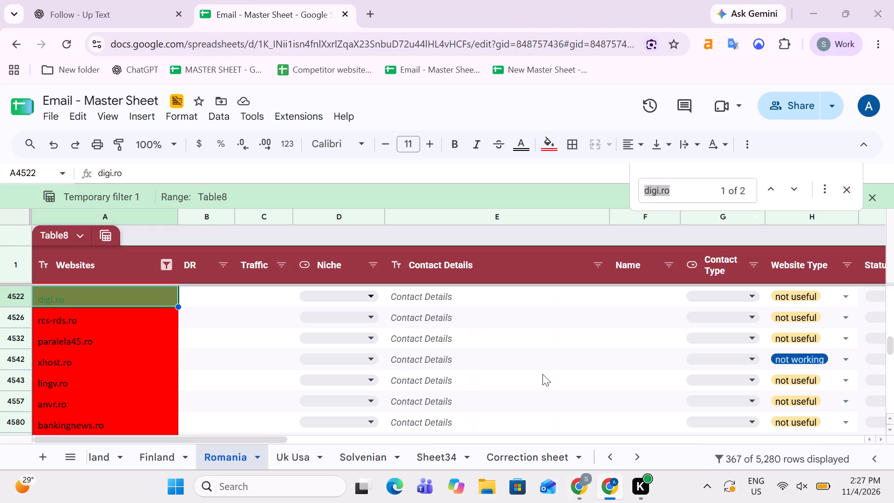
pyautogui.click(491, 300)
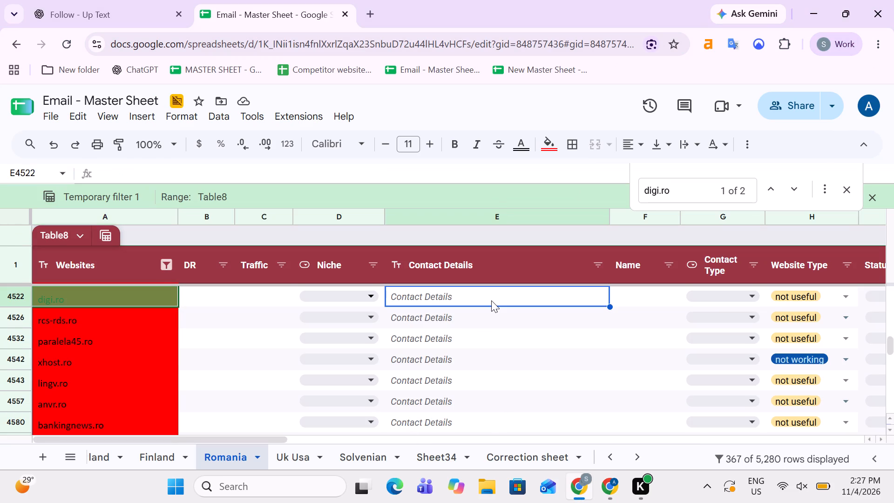
pyautogui.press('Left')
pyautogui.press('Left')
pyautogui.press('Left')
pyautogui.press('Left')
pyautogui.press('Left')
pyautogui.press('Left')
pyautogui.press('Left')
pyautogui.press('Left')
pyautogui.press('Left')
pyautogui.press('Left')
pyautogui.press('Left')
pyautogui.hotkey('ctrl', 'c')
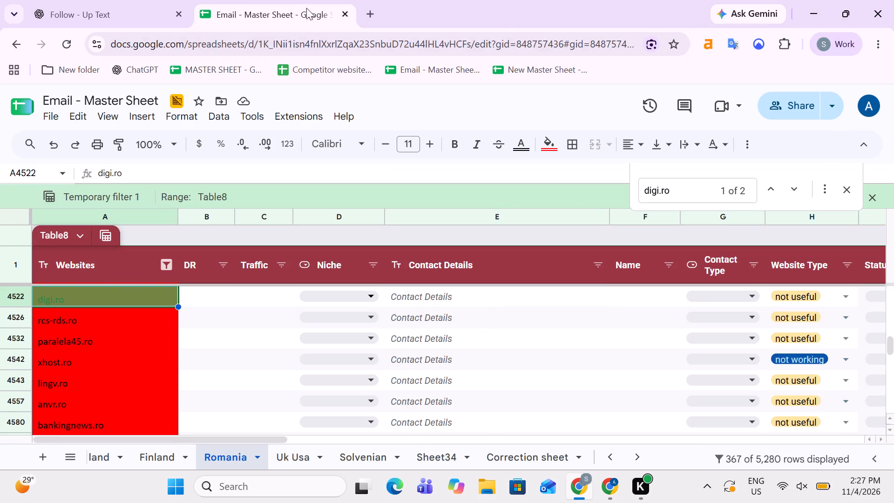
pyautogui.click(373, 22)
pyautogui.hotkey('ctrl', 'v')
pyautogui.press('Return')
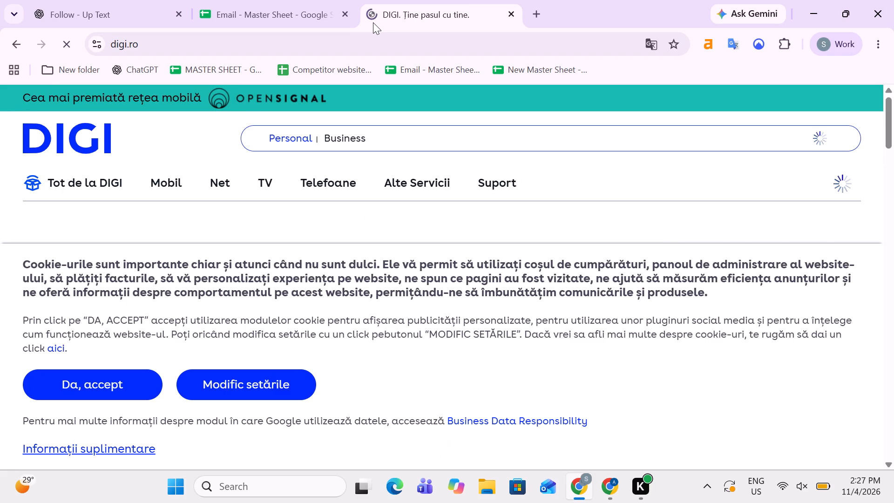
pyautogui.click(76, 381)
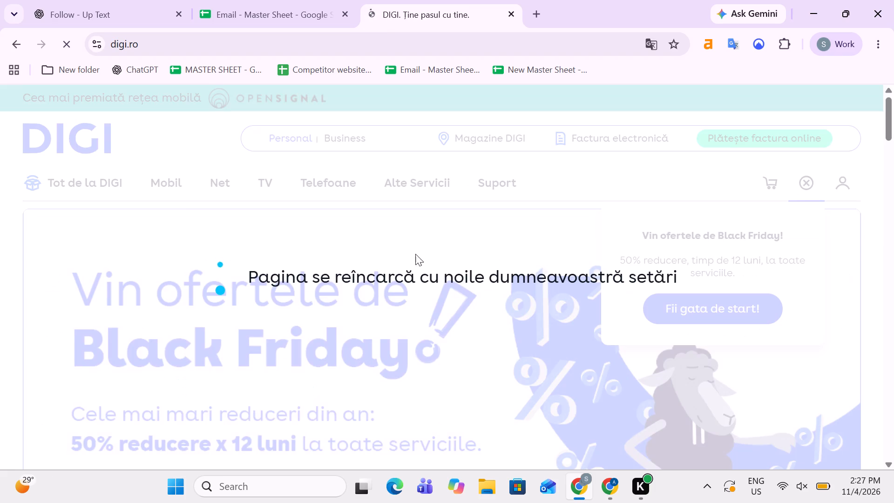
# Examine the digi.ro homepage from header to footer to judge what kind of website it is.
pyautogui.scroll(-2, 421, 250)
pyautogui.scroll(-3, 496, 225)
pyautogui.scroll(-4, 556, 264)
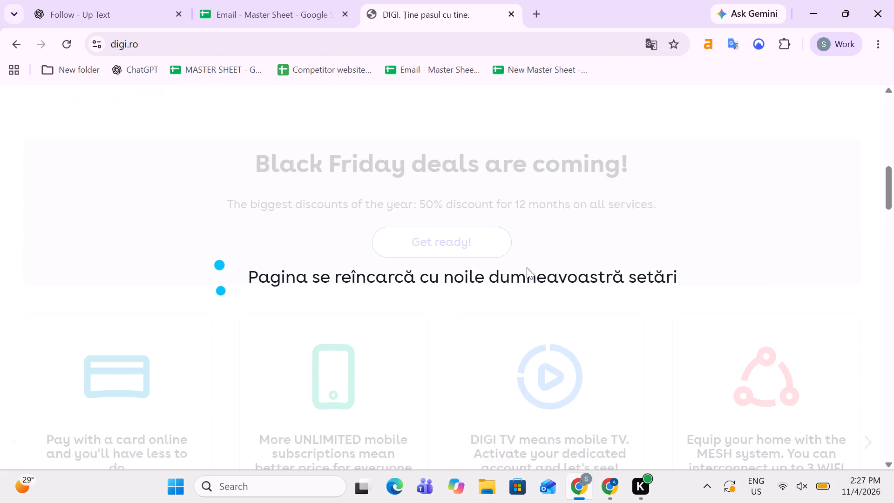
pyautogui.scroll(-4, 458, 265)
pyautogui.scroll(-5, 493, 250)
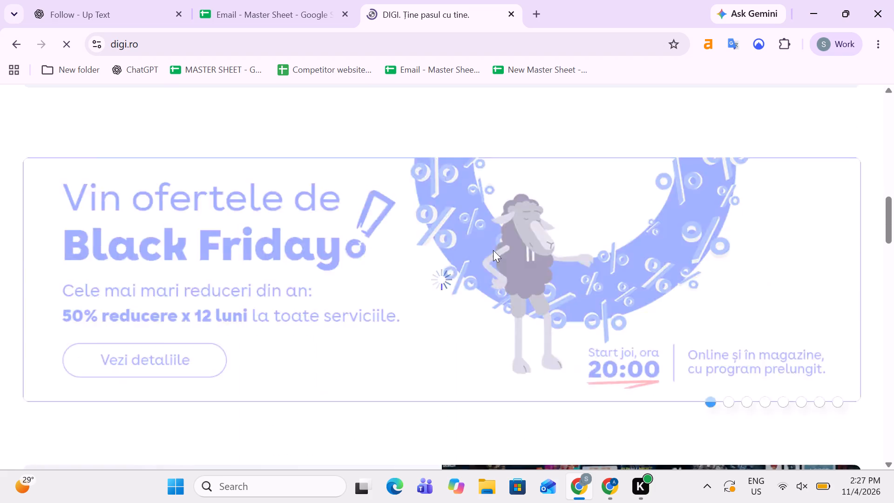
pyautogui.scroll(-17, 493, 250)
pyautogui.scroll(-6, 493, 250)
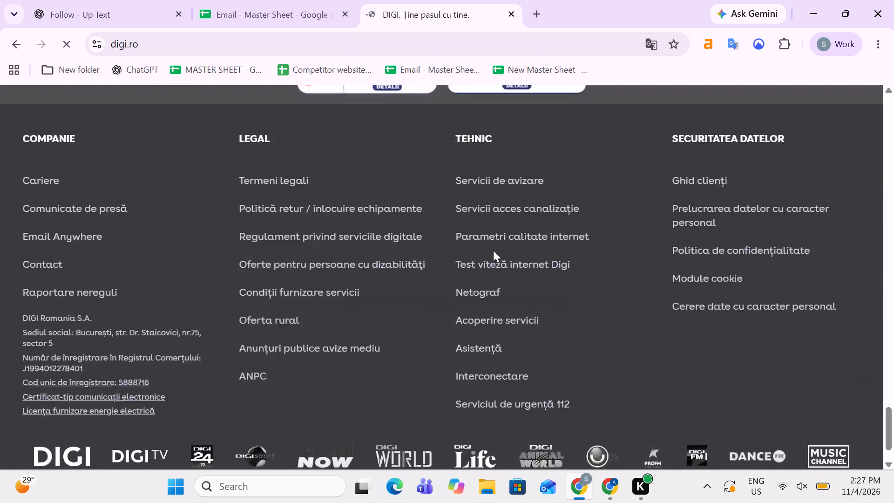
pyautogui.scroll(-13, 493, 250)
pyautogui.scroll(11, 493, 250)
pyautogui.scroll(11, 493, 250)
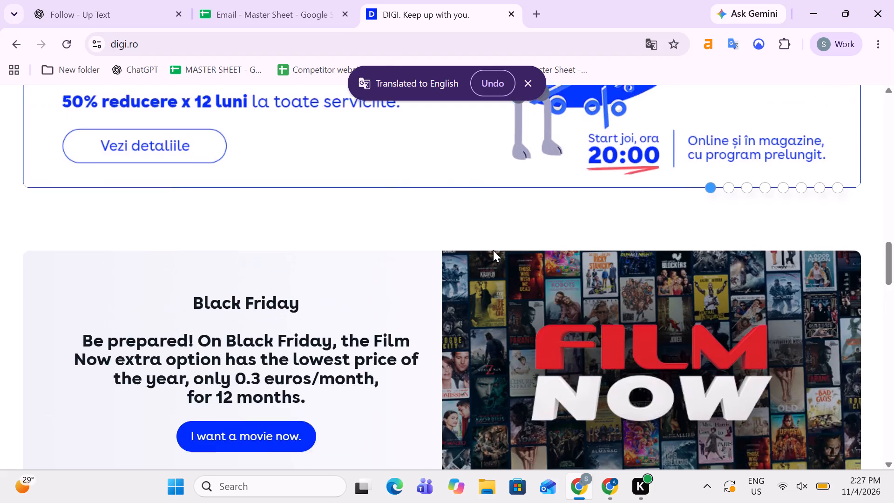
pyautogui.scroll(20, 493, 250)
pyautogui.scroll(14, 493, 250)
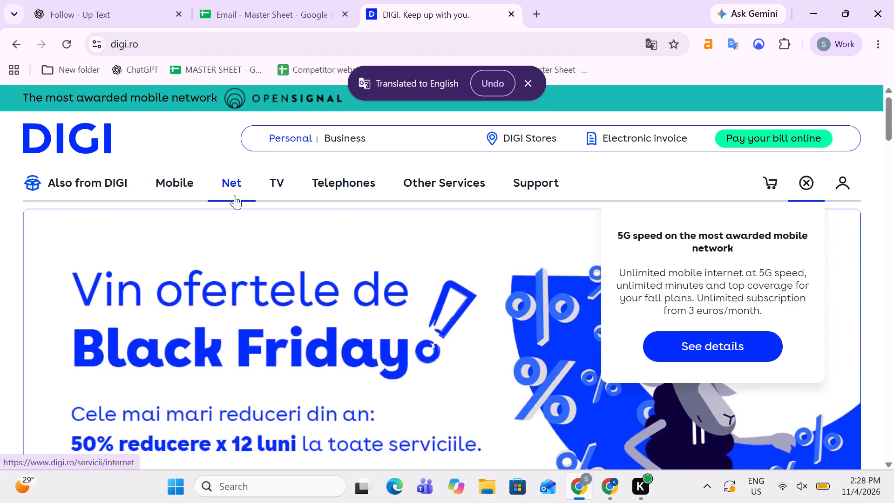
pyautogui.scroll(-1, 707, 330)
pyautogui.scroll(-3, 744, 233)
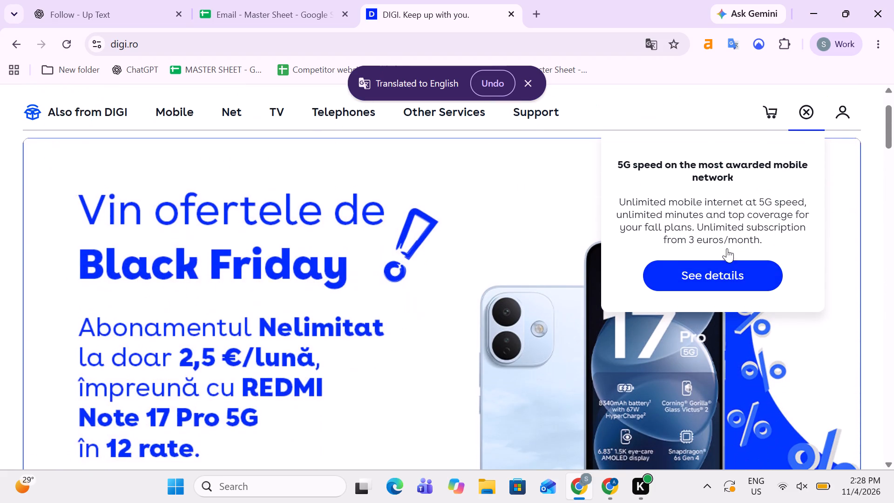
pyautogui.scroll(-9, 727, 248)
pyautogui.scroll(-7, 348, 327)
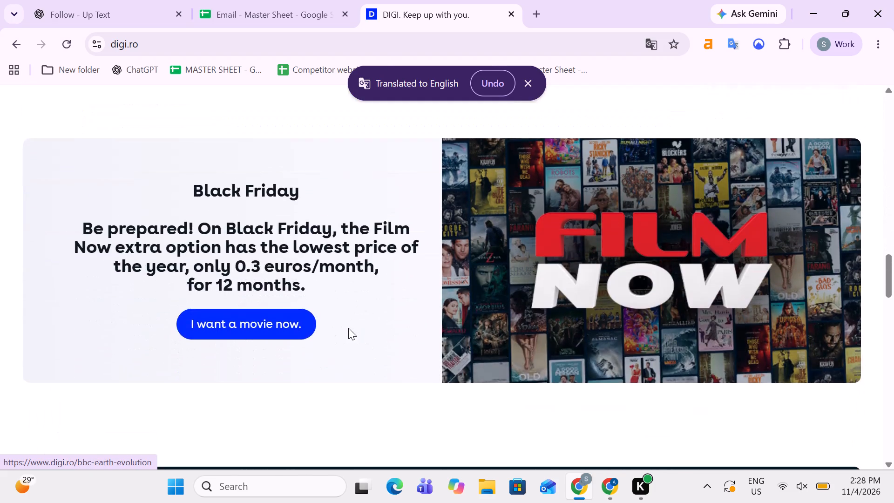
pyautogui.scroll(-11, 348, 328)
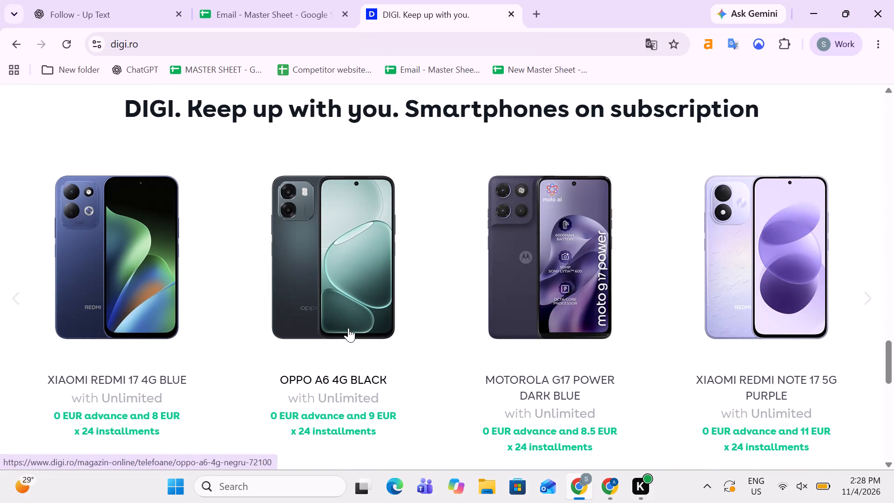
pyautogui.scroll(-16, 422, 308)
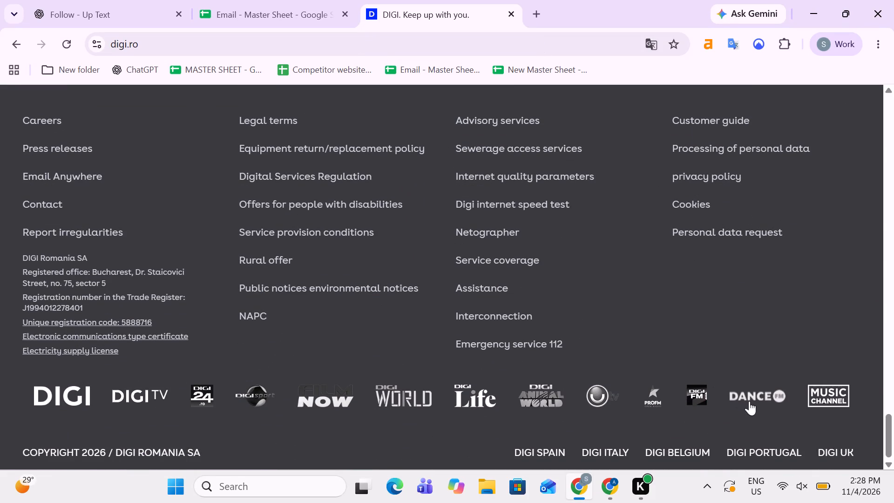
pyautogui.scroll(20, 246, 348)
pyautogui.scroll(5, 246, 348)
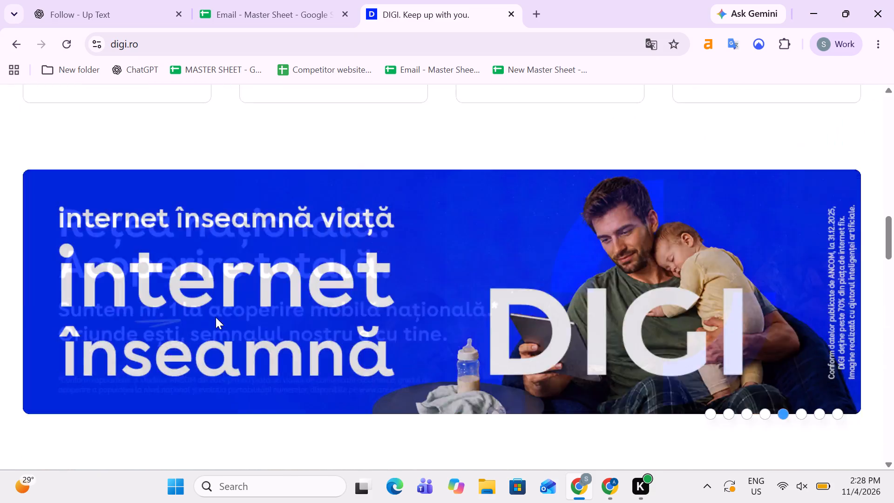
pyautogui.scroll(20, 216, 317)
pyautogui.scroll(2, 216, 317)
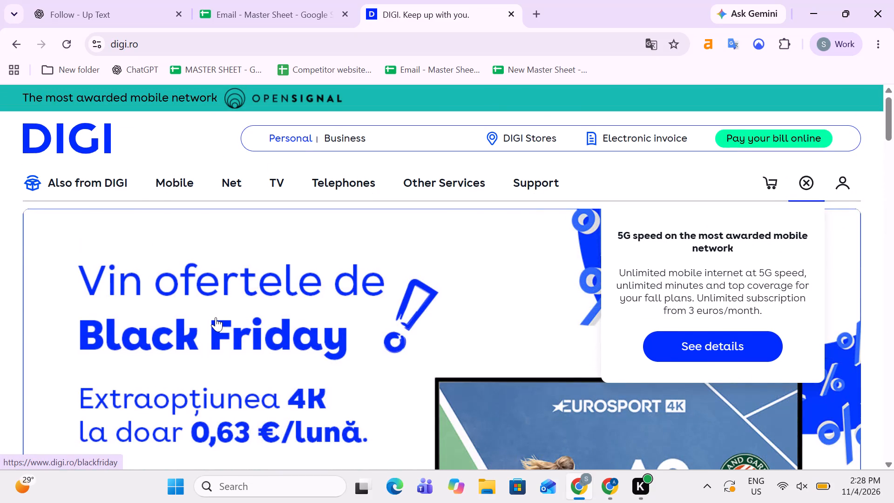
# Return to the Romania sheet, check the rcs-rds.ro row 4526 across its columns, and close the digi.ro search.
pyautogui.hotkey('alt', 'Tab')
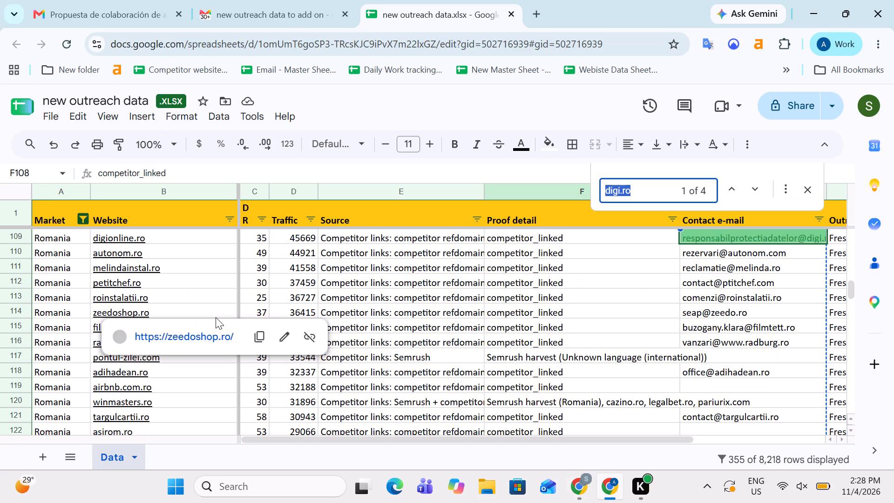
pyautogui.hotkey('alt', 'Tab')
pyautogui.click(275, 0)
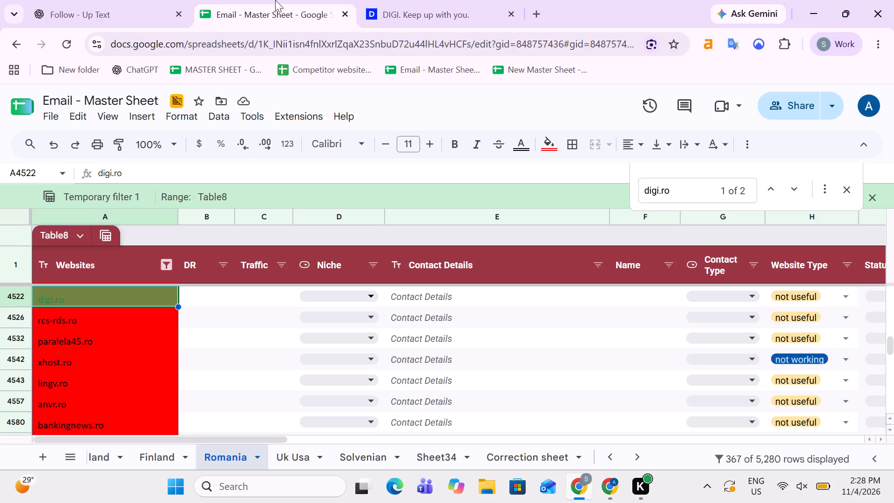
pyautogui.press('Down')
pyautogui.press('Right')
pyautogui.press('Right')
pyautogui.press('Right')
pyautogui.press('Right')
pyautogui.press('Right')
pyautogui.press('Left')
pyautogui.press('Left')
pyautogui.press('Left')
pyautogui.press('Left')
pyautogui.press('Left')
pyautogui.press('Left')
pyautogui.press('Left')
pyautogui.press('Left')
pyautogui.press('Left')
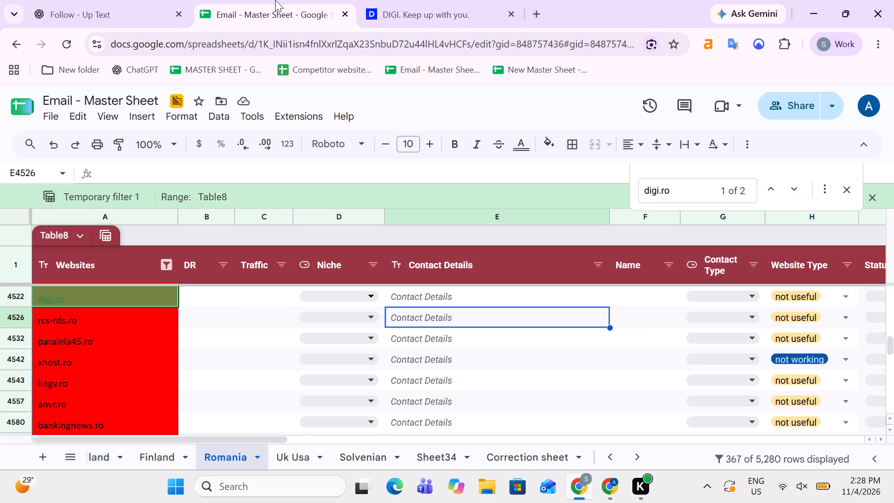
pyautogui.press('Right')
pyautogui.press('Right')
pyautogui.press('Left')
pyautogui.press('Left')
pyautogui.press('Left')
pyautogui.press('Left')
pyautogui.press('Left')
pyautogui.press('Left')
pyautogui.press('Left')
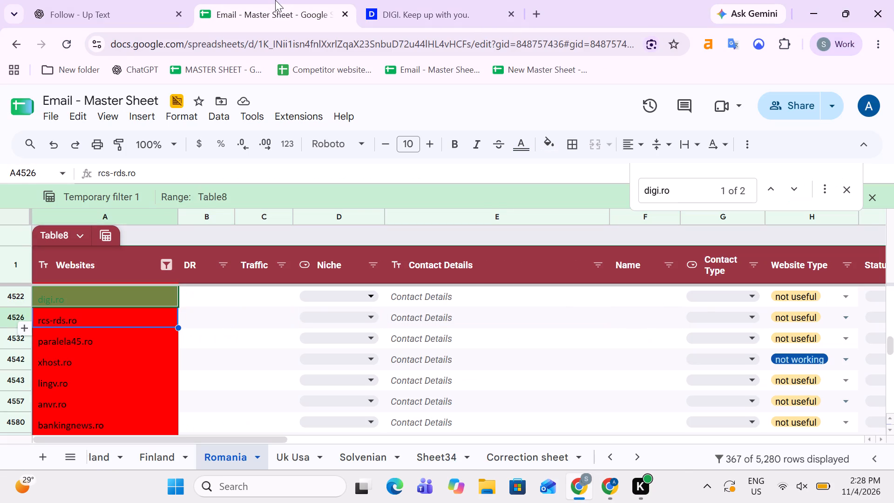
pyautogui.press('Right')
pyautogui.press('Right')
pyautogui.press('Right')
pyautogui.press('Right')
pyautogui.press('Right')
pyautogui.press('Right')
pyautogui.press('Right')
pyautogui.press('Right')
pyautogui.press('Right')
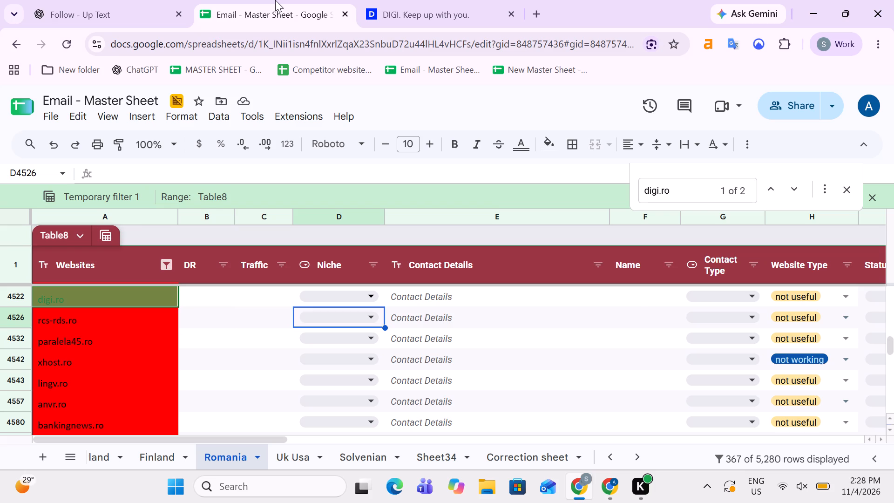
pyautogui.press('Right')
pyautogui.press('Left')
pyautogui.press('Left')
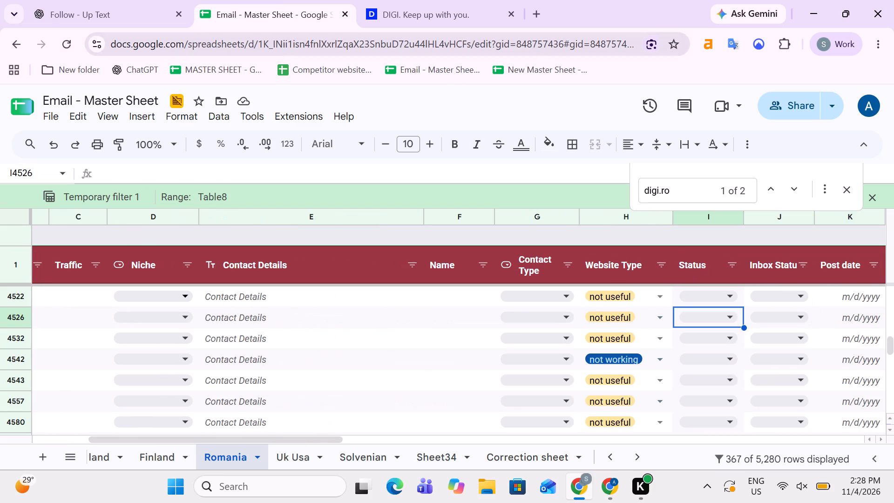
pyautogui.click(850, 190)
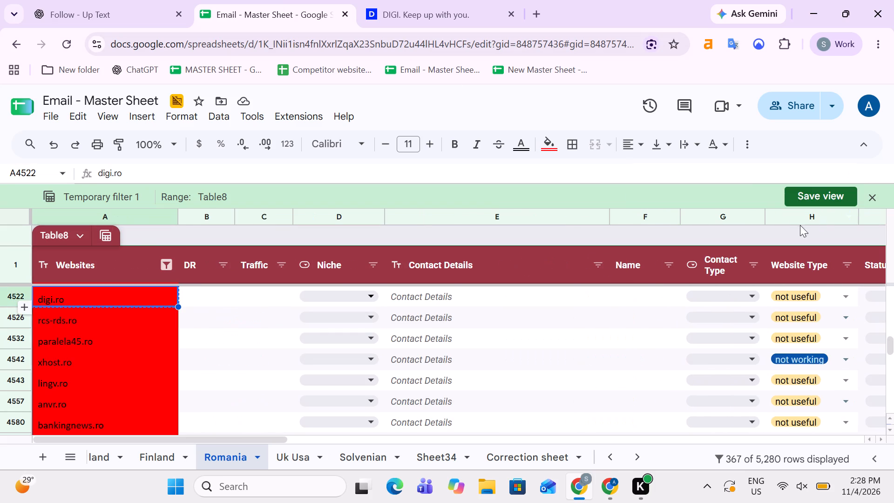
# Filter the Website Type column to show only "not useful", "not working" and "not working, not useful".
pyautogui.click(846, 271)
pyautogui.scroll(-2, 782, 317)
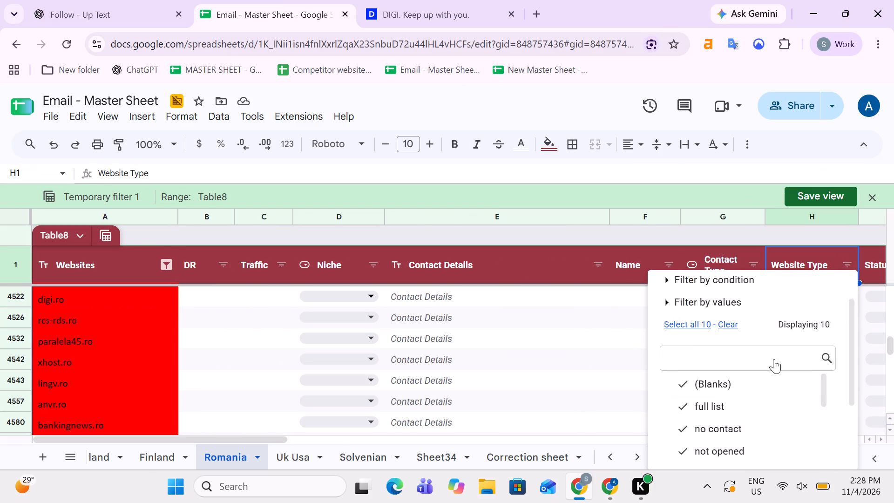
pyautogui.scroll(-2, 774, 359)
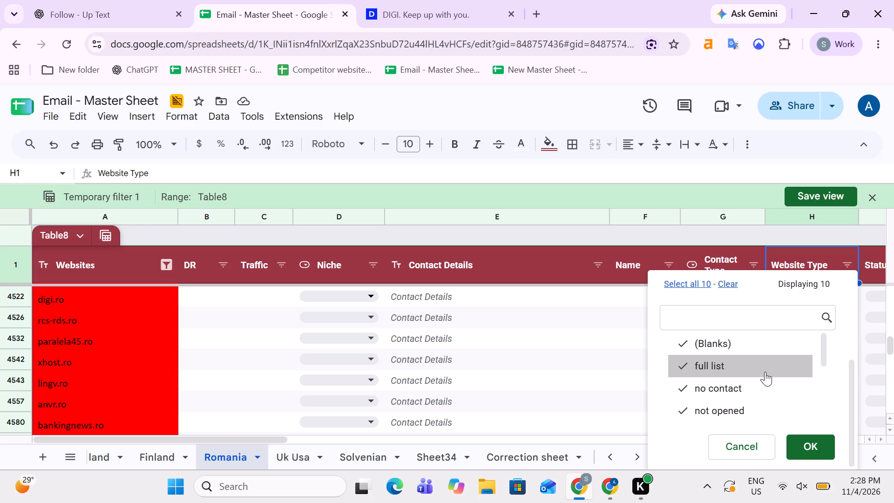
pyautogui.scroll(-3, 758, 372)
pyautogui.scroll(3, 758, 372)
pyautogui.click(725, 282)
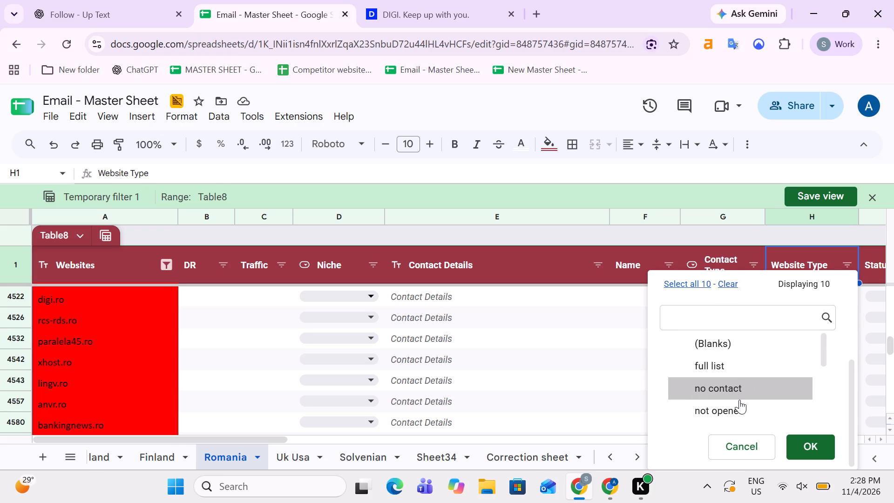
pyautogui.scroll(-1, 733, 407)
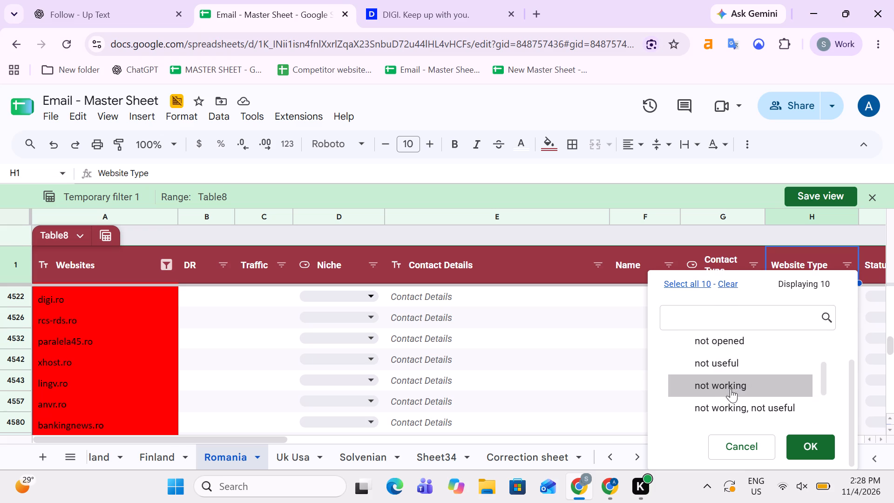
pyautogui.click(735, 364)
pyautogui.click(753, 386)
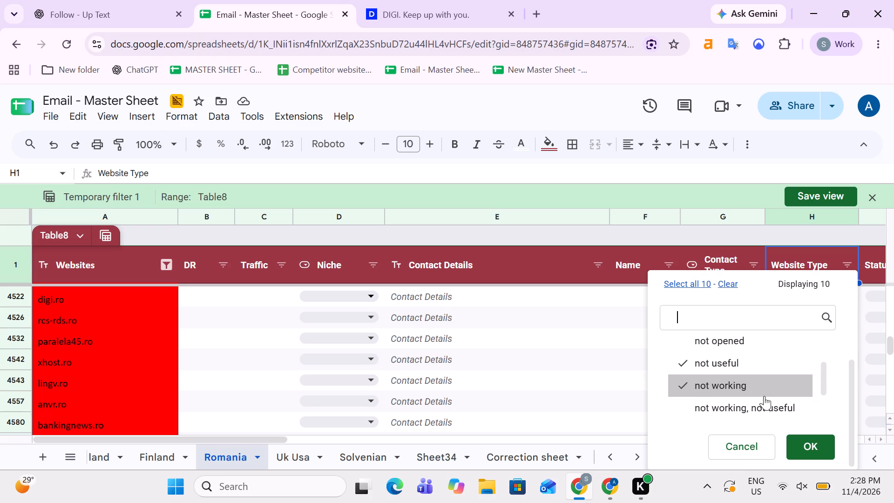
pyautogui.click(762, 407)
pyautogui.scroll(-1, 770, 392)
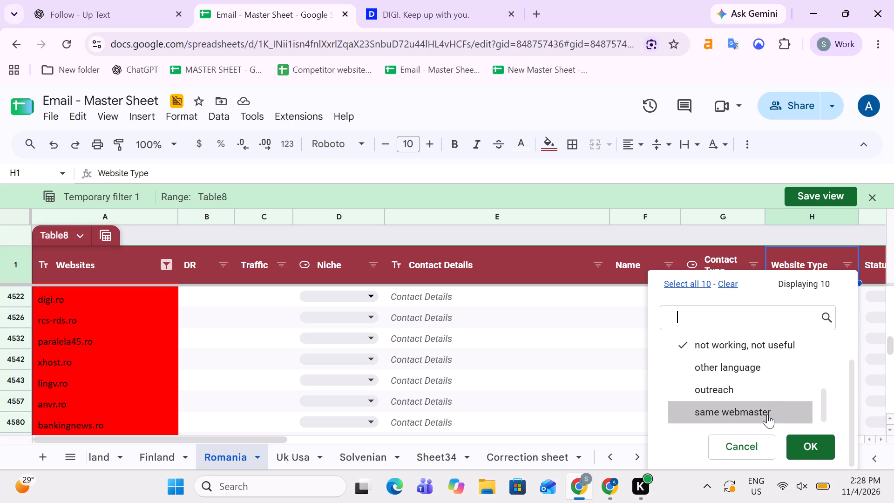
pyautogui.scroll(-1, 760, 409)
pyautogui.click(804, 445)
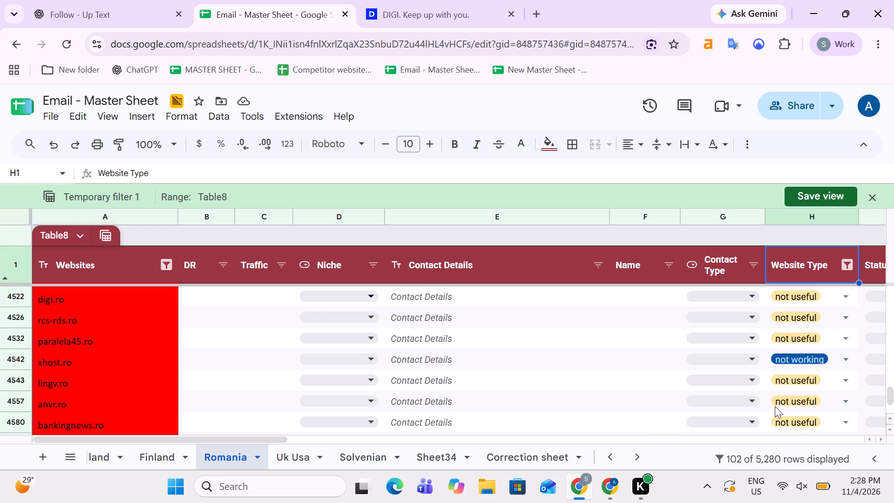
# Look over the filtered red-filled Romania websites and go to the first row of the list.
pyautogui.scroll(-5, 772, 403)
pyautogui.scroll(20, 761, 396)
pyautogui.scroll(20, 761, 396)
pyautogui.scroll(4, 761, 396)
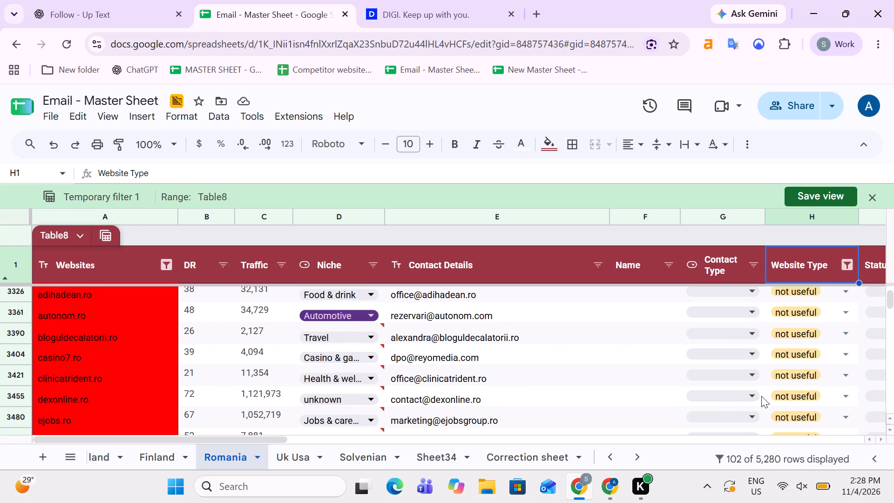
pyautogui.scroll(2, 761, 396)
pyautogui.press('Down')
pyautogui.press('Up')
pyautogui.press('Down')
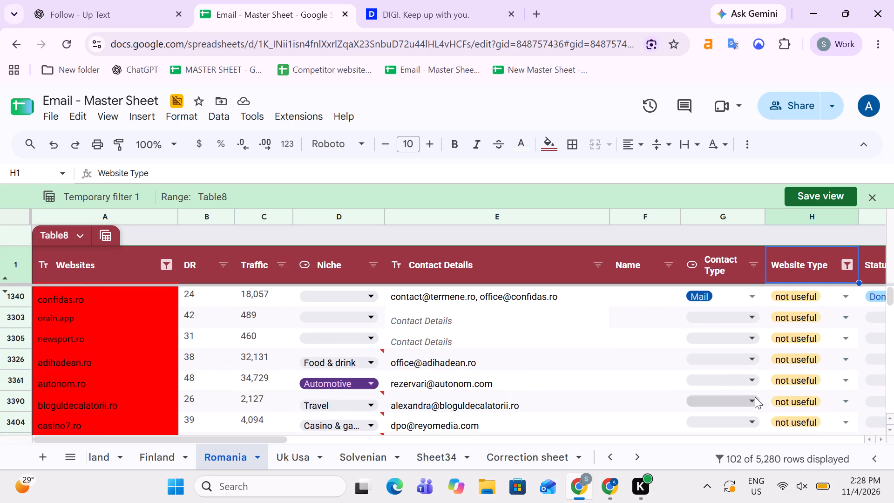
# Select the filtered Website Type cells from the confidas.ro row down to the last row to check the list's extent.
pyautogui.click(650, 317)
pyautogui.press('Up')
pyautogui.press('Up')
pyautogui.press('Up')
pyautogui.press('Down')
pyautogui.press('Right')
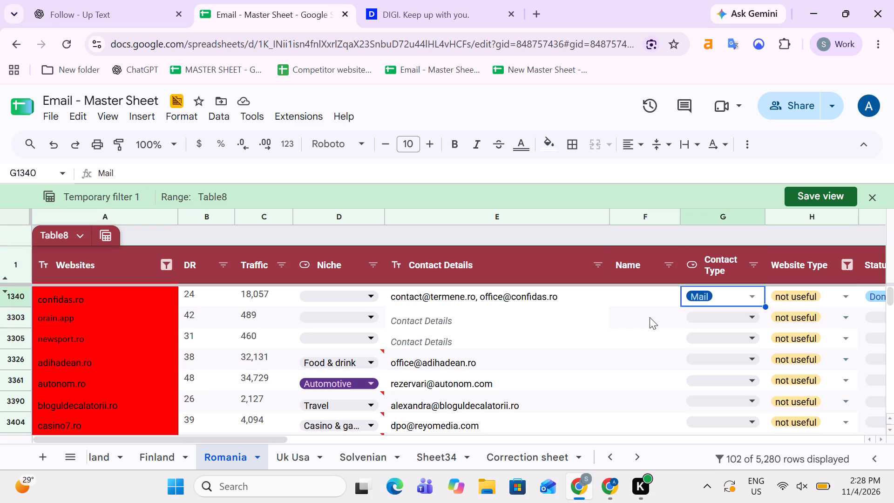
pyautogui.press('Right')
pyautogui.press('Up')
pyautogui.press('Down')
pyautogui.hotkey('ctrl', 'shift', 'Down')
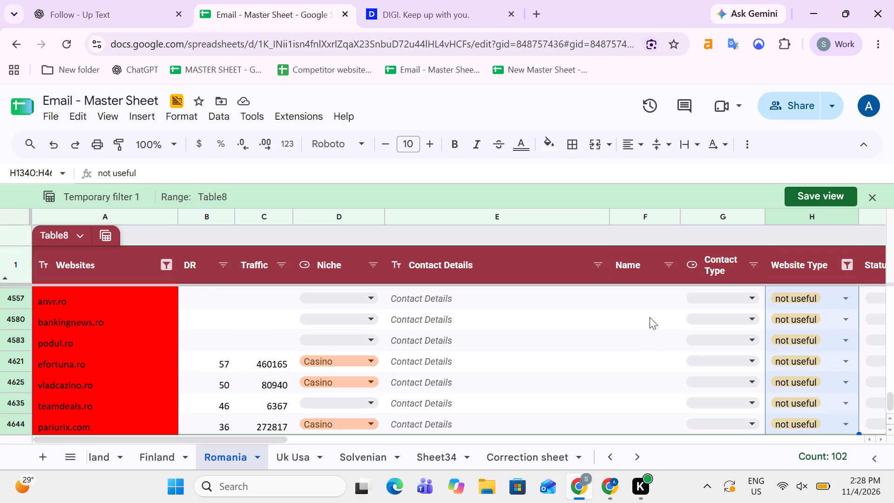
pyautogui.press('Up')
pyautogui.press('Down')
pyautogui.press('Up')
pyautogui.press('Down')
pyautogui.hotkey('ctrl', 'shift', 'Down')
pyautogui.hotkey('ctrl', 'shift', 'Down')
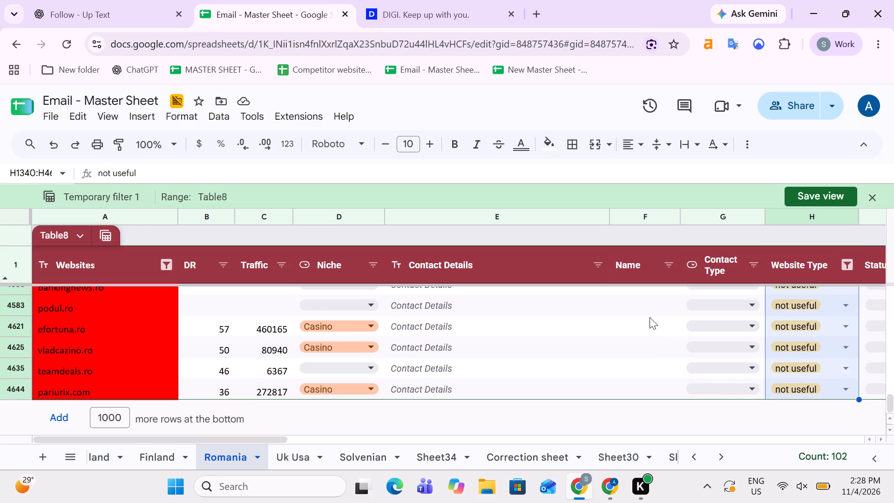
pyautogui.hotkey('ctrl', 'shift', 'Down')
pyautogui.press('Up')
pyautogui.press('Down')
pyautogui.press('Up')
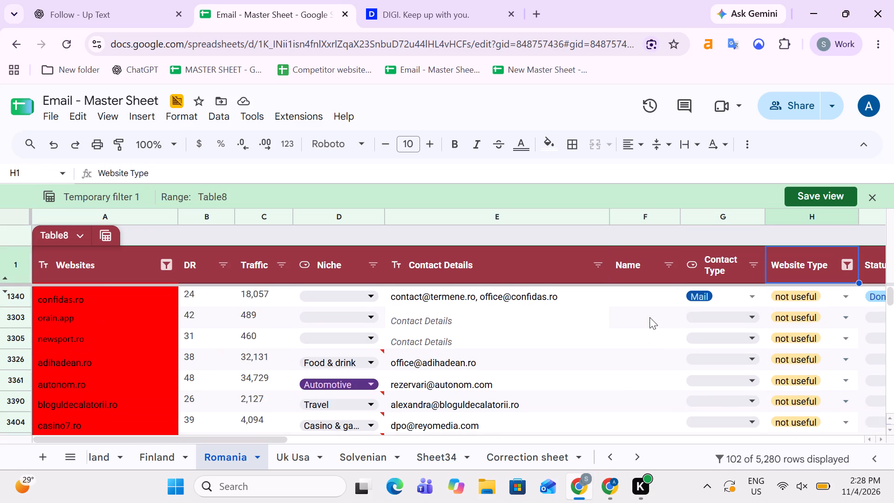
# Copy confidas.ro from the Websites column, search for it in the new outreach data spreadsheet, and check its row.
pyautogui.press('Down')
pyautogui.press('Left')
pyautogui.press('Left')
pyautogui.press('Left')
pyautogui.press('Left')
pyautogui.press('Left')
pyautogui.press('Left')
pyautogui.press('Left')
pyautogui.press('Left')
pyautogui.press('Left')
pyautogui.press('Left')
pyautogui.press('Left')
pyautogui.press('Left')
pyautogui.press('Left')
pyautogui.press('Left')
pyautogui.press('Left')
pyautogui.press('Left')
pyautogui.press('Left')
pyautogui.press('Up')
pyautogui.press('Up')
pyautogui.press('Down')
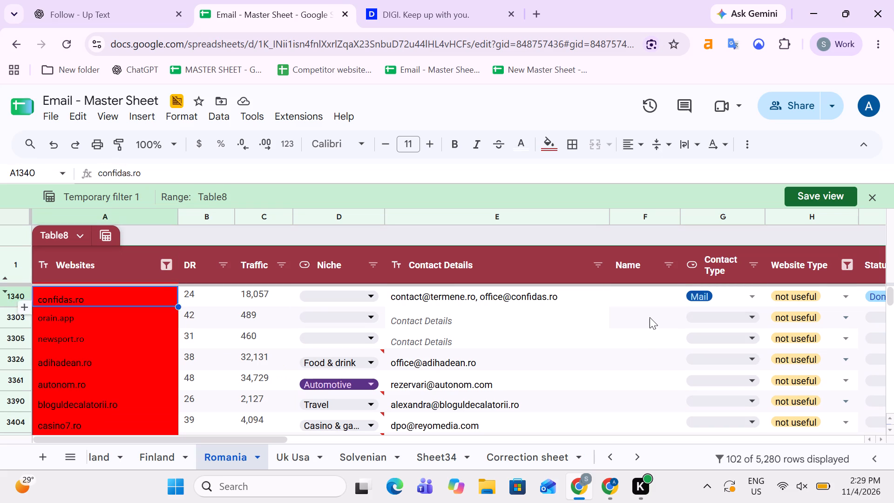
pyautogui.press('Right')
pyautogui.press('Left')
pyautogui.hotkey('ctrl', 'c')
pyautogui.hotkey('alt', 'Tab')
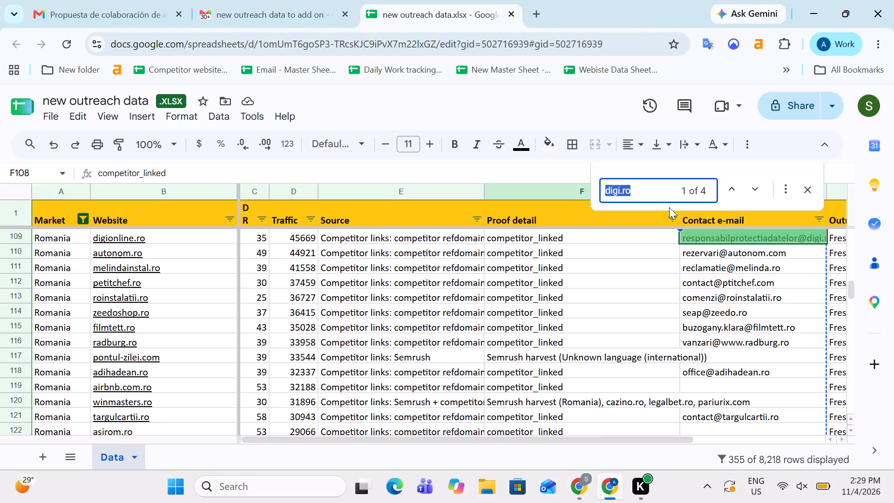
pyautogui.tripleClick(656, 195)
pyautogui.hotkey('ctrl', 'v')
pyautogui.scroll(-1, 481, 368)
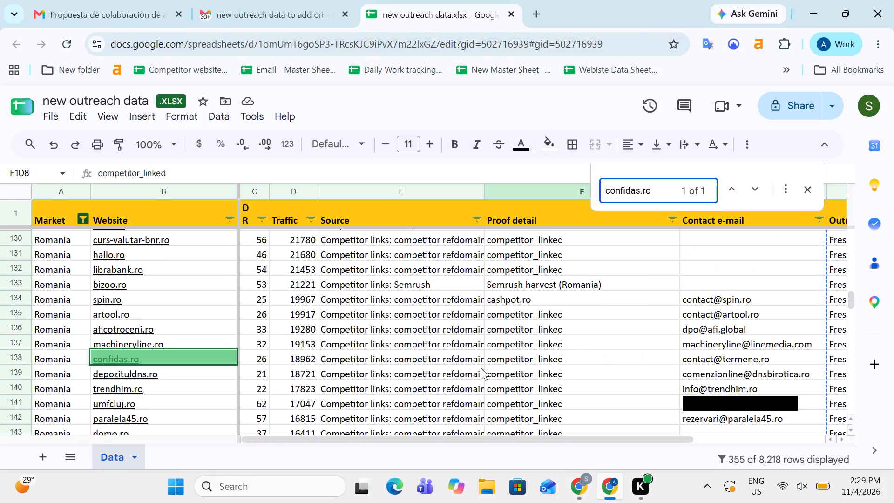
pyautogui.click(286, 365)
pyautogui.press('Left')
pyautogui.press('Right')
pyautogui.press('Right')
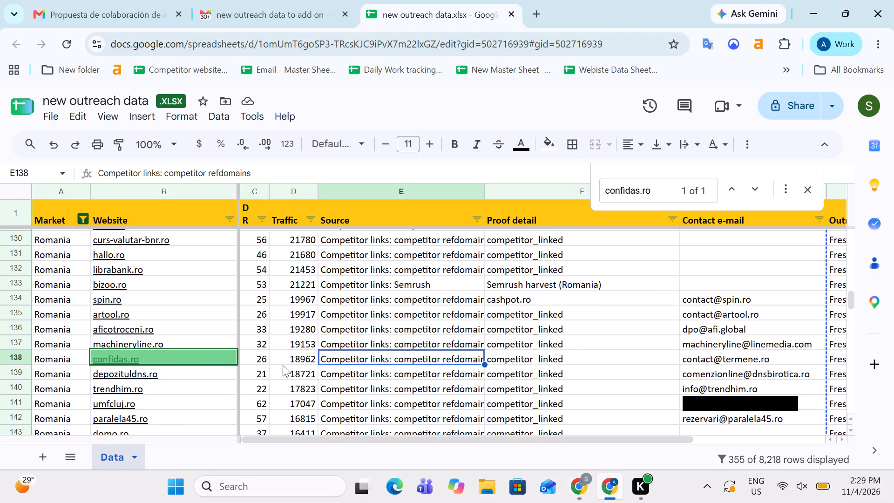
# Copy confidas.ro from the Romania sheet again and load it in the browser tab holding the digi.ro site.
pyautogui.hotkey('alt', 'Tab')
pyautogui.hotkey('ctrl', 'c')
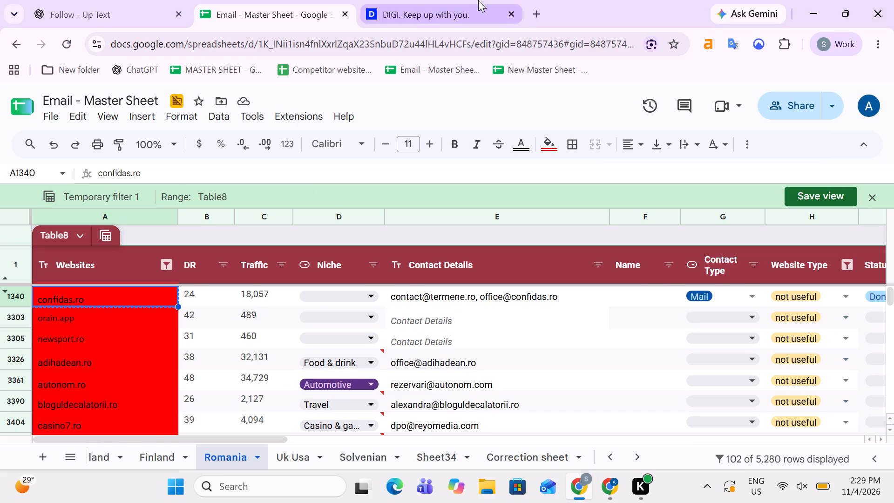
pyautogui.click(416, 11)
pyautogui.click(391, 33)
pyautogui.hotkey('ctrl', 'v')
pyautogui.press('Return')
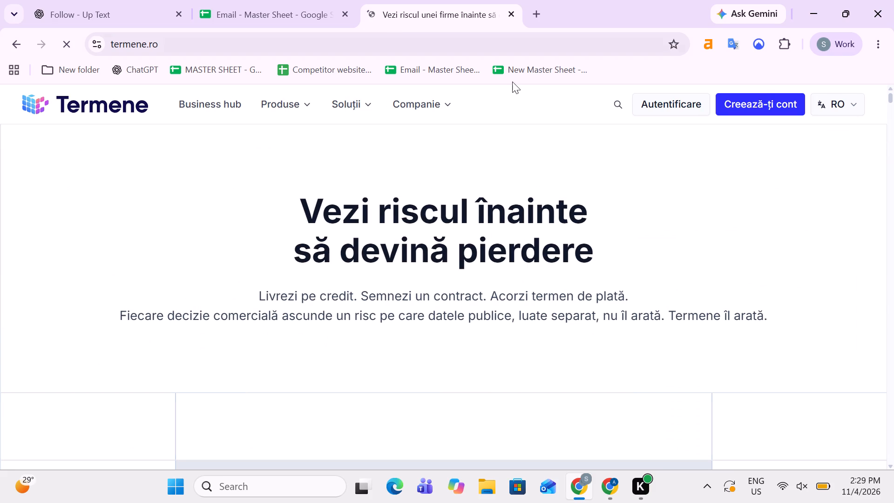
# Skim the homepage that confidas.ro opens down to its grants section to judge what kind of website it is.
pyautogui.scroll(-6, 511, 120)
pyautogui.scroll(-12, 505, 224)
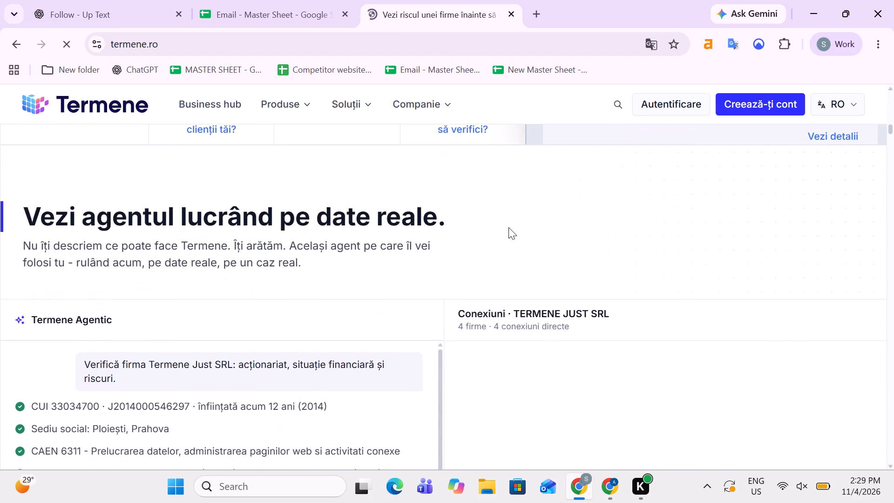
pyautogui.scroll(-12, 508, 227)
pyautogui.scroll(-9, 508, 227)
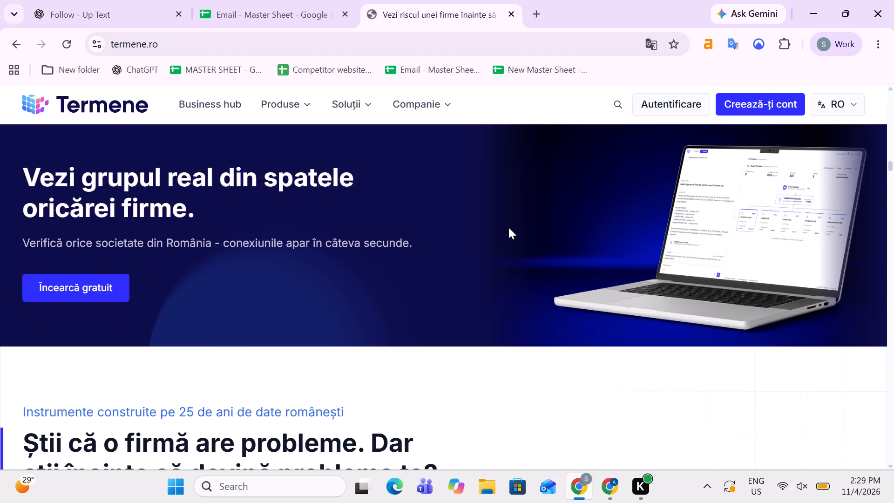
pyautogui.scroll(-20, 508, 227)
pyautogui.scroll(-17, 508, 227)
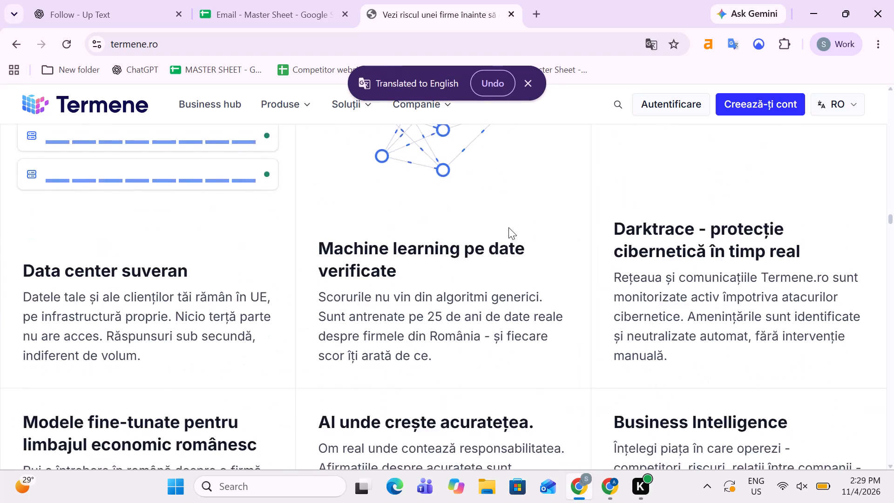
pyautogui.scroll(-17, 508, 227)
pyautogui.scroll(-6, 508, 227)
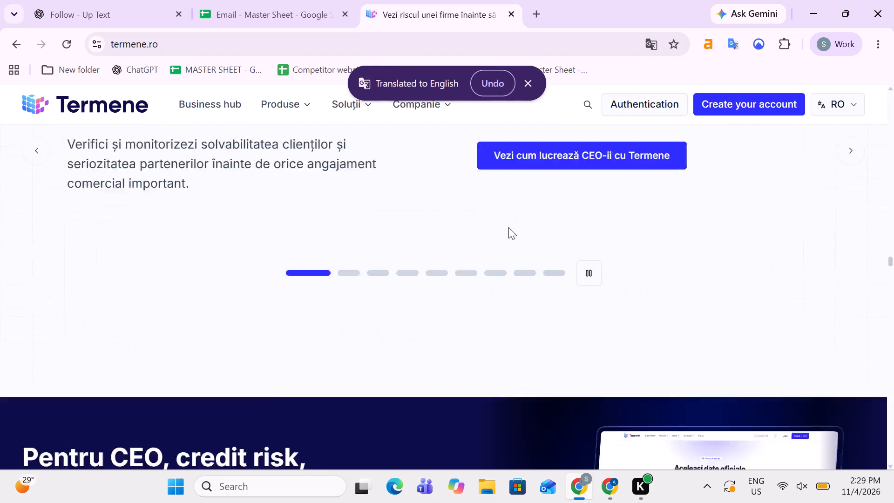
pyautogui.scroll(-19, 508, 227)
pyautogui.scroll(-3, 508, 227)
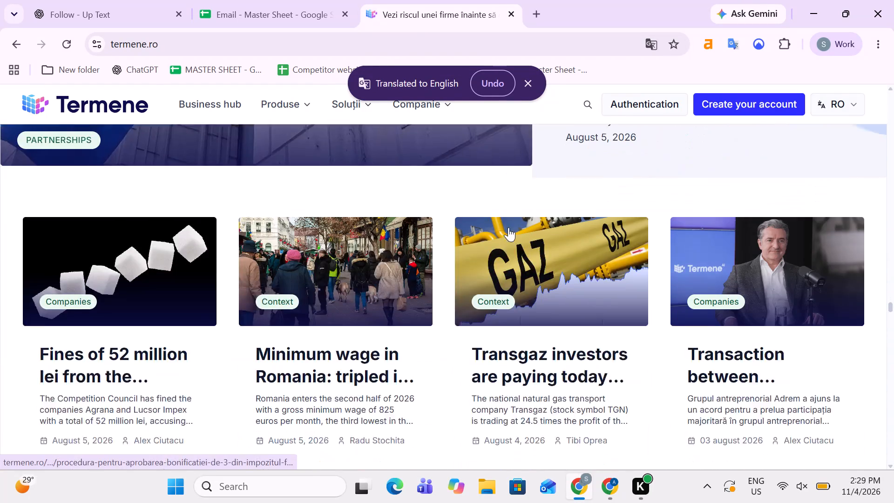
pyautogui.scroll(-16, 508, 227)
pyautogui.scroll(-5, 508, 227)
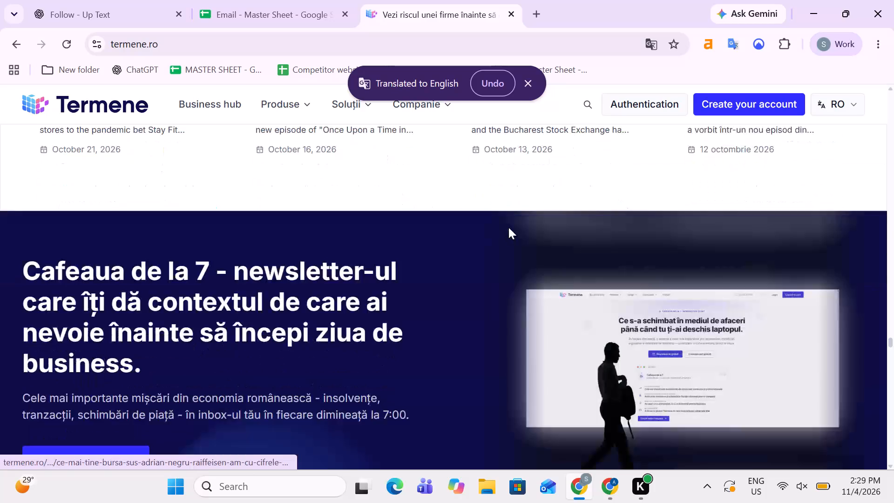
pyautogui.scroll(-19, 508, 227)
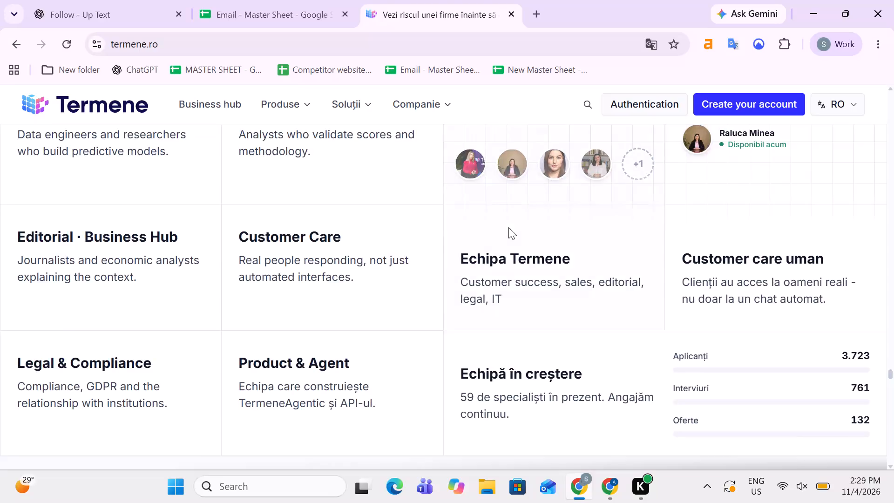
pyautogui.scroll(-14, 508, 227)
pyautogui.scroll(-7, 508, 227)
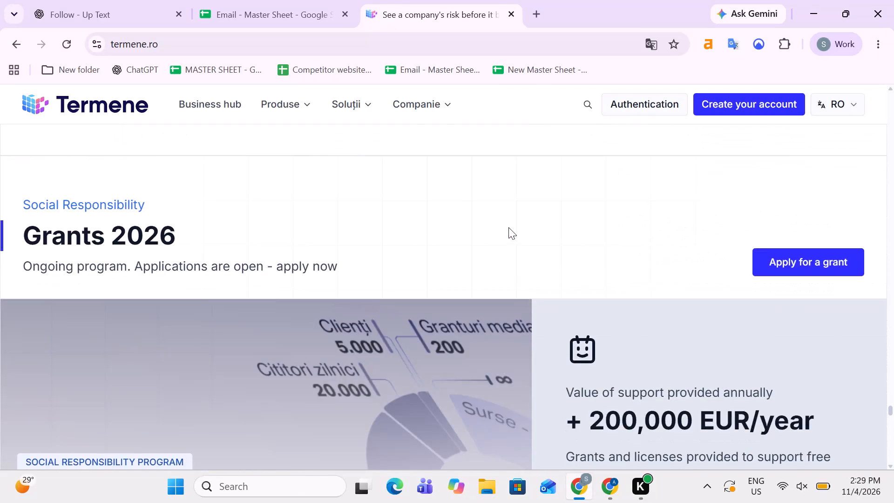
pyautogui.scroll(-9, 508, 227)
pyautogui.scroll(11, 508, 227)
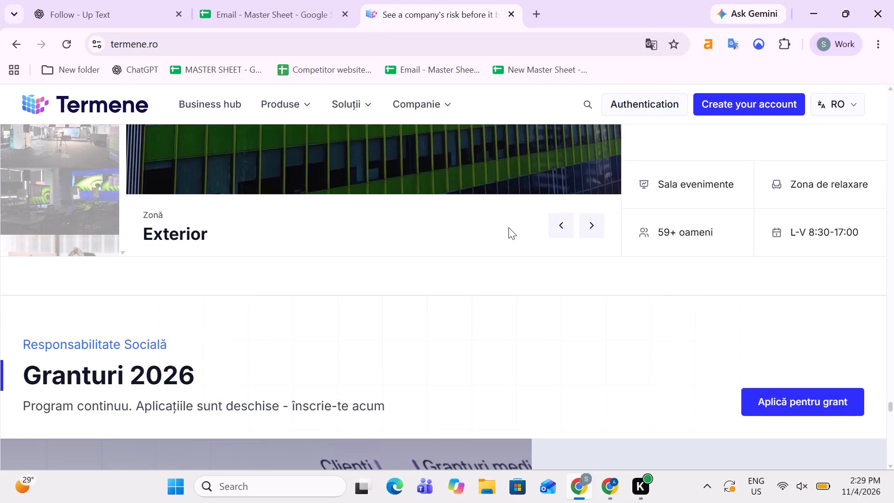
pyautogui.scroll(20, 508, 227)
pyautogui.scroll(6, 508, 227)
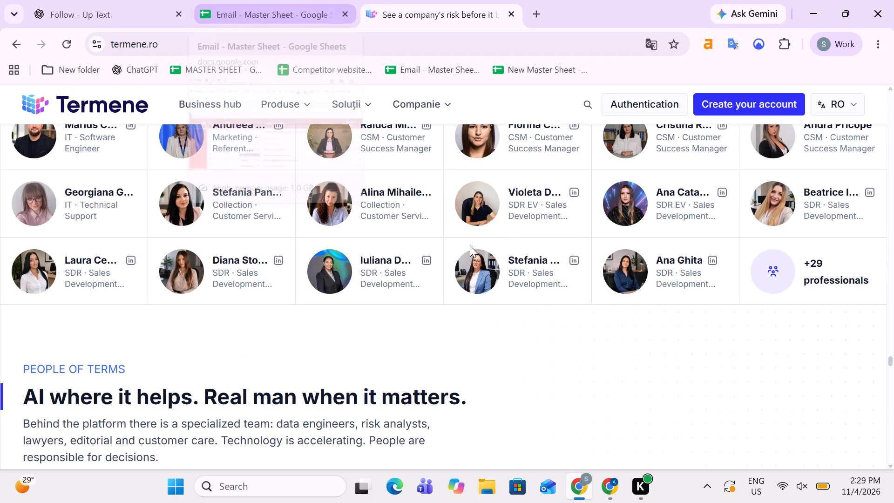
pyautogui.scroll(20, 497, 285)
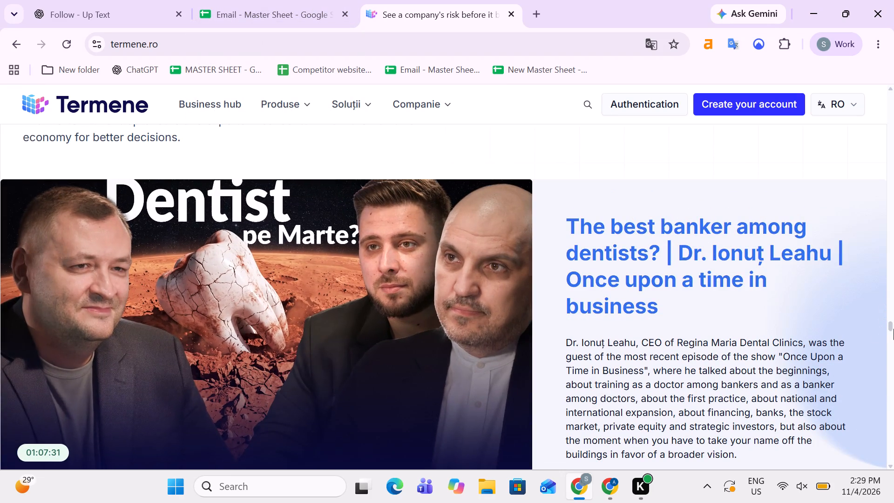
# Reread the translated homepage from the top, examining its product, technology, testimonial, article and team sections.
pyautogui.moveTo(893, 322); pyautogui.dragTo(893, 81)
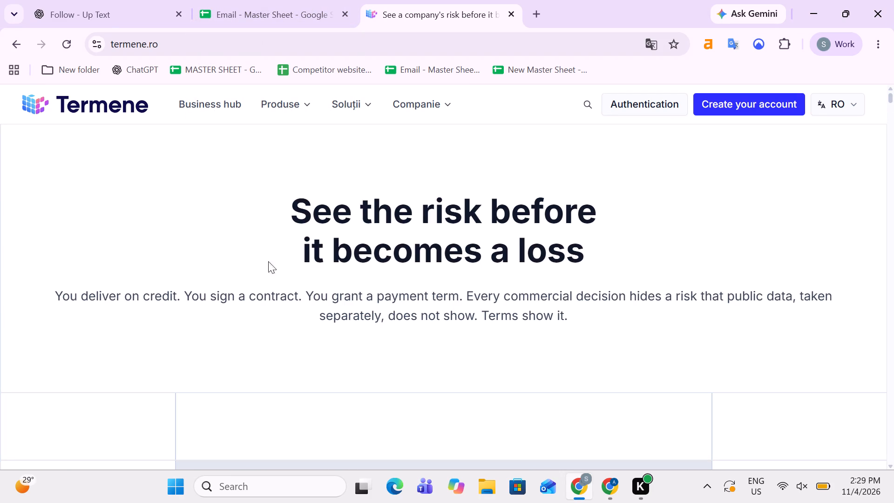
pyautogui.scroll(-2, 423, 245)
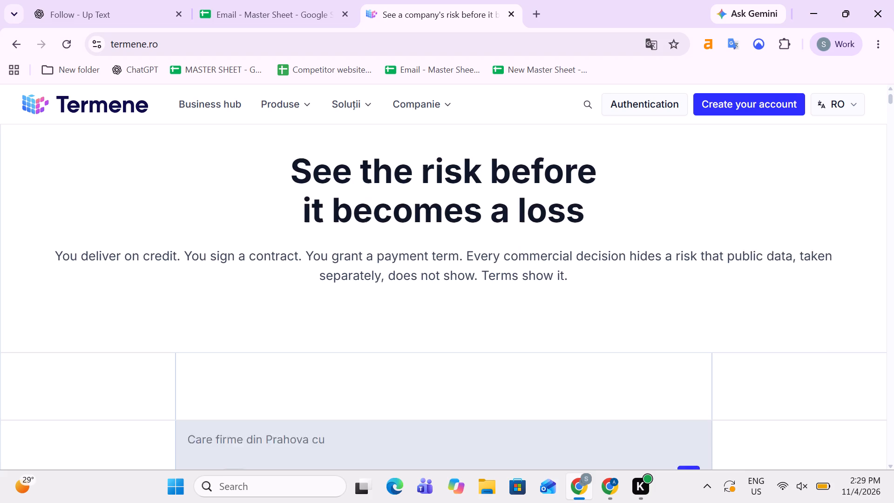
pyautogui.scroll(-3, 422, 248)
pyautogui.scroll(-11, 468, 254)
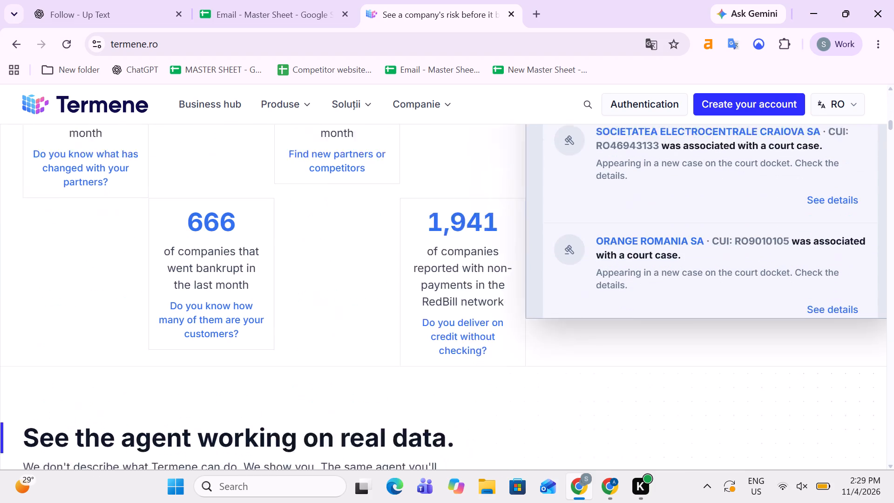
pyautogui.scroll(-15, 481, 263)
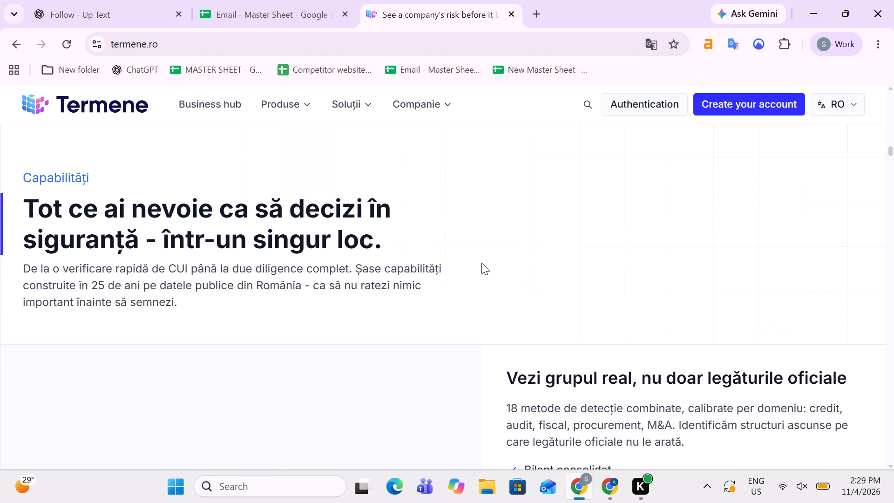
pyautogui.scroll(-2, 481, 266)
pyautogui.scroll(-11, 514, 291)
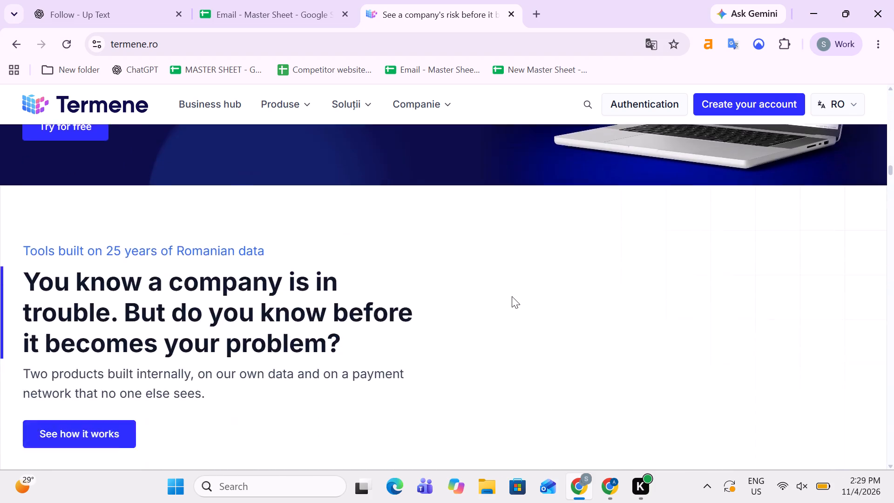
pyautogui.scroll(-19, 512, 296)
pyautogui.scroll(-4, 507, 313)
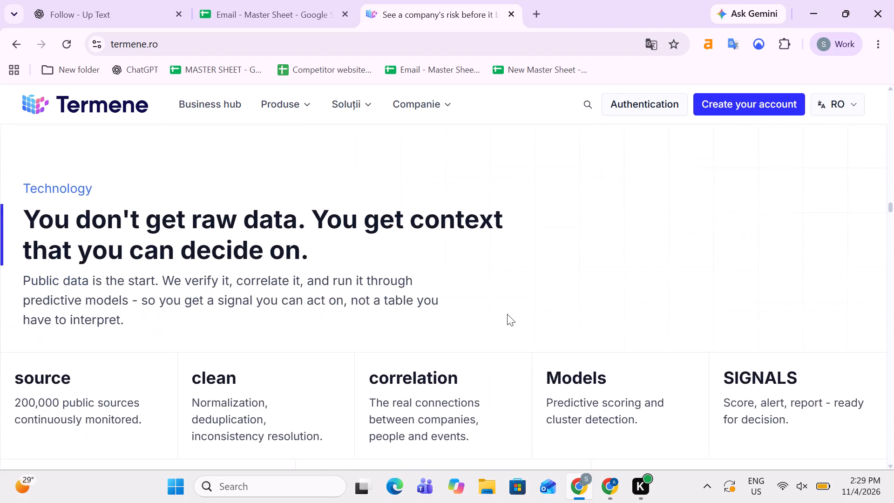
pyautogui.scroll(-20, 507, 314)
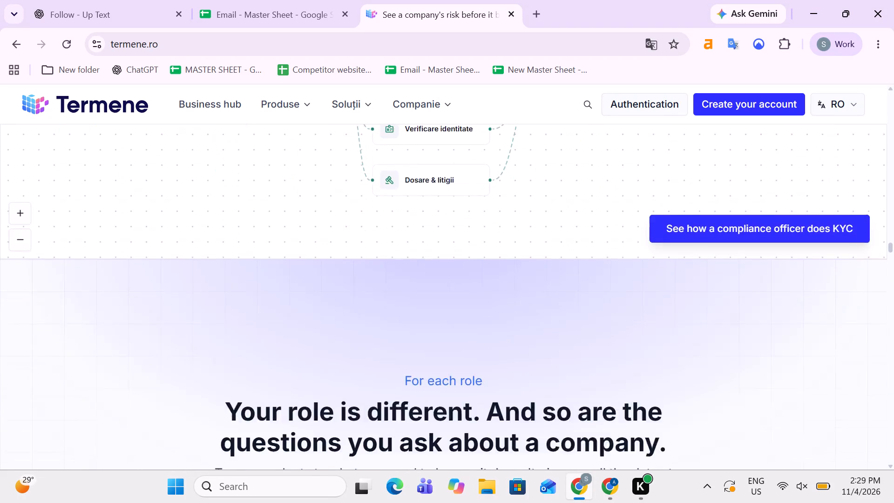
pyautogui.scroll(-20, 507, 314)
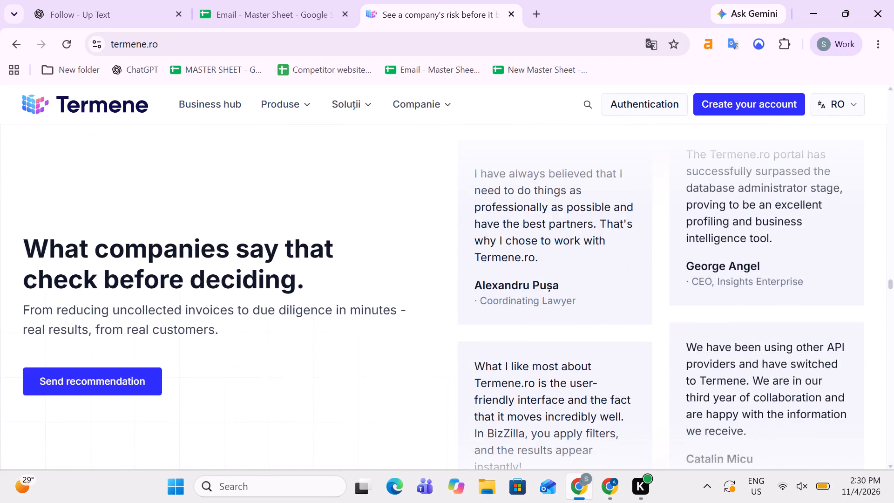
pyautogui.scroll(-10, 500, 304)
pyautogui.scroll(-7, 459, 299)
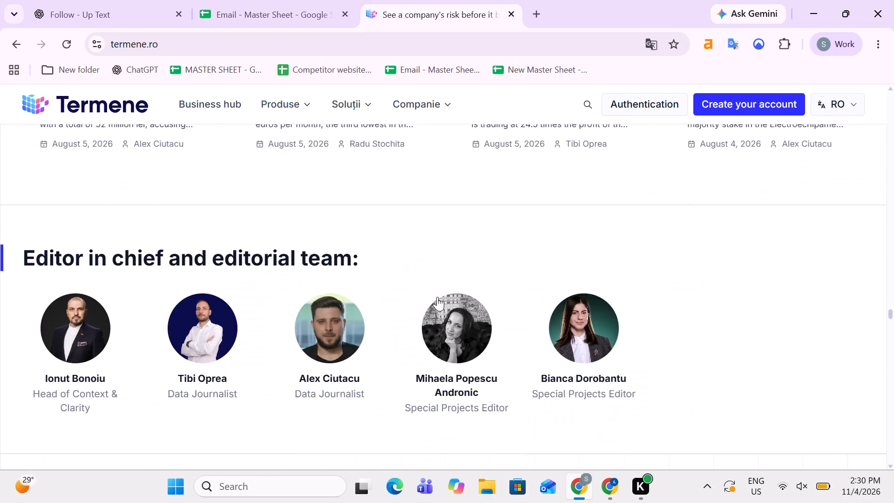
pyautogui.scroll(-10, 422, 292)
pyautogui.scroll(-4, 516, 372)
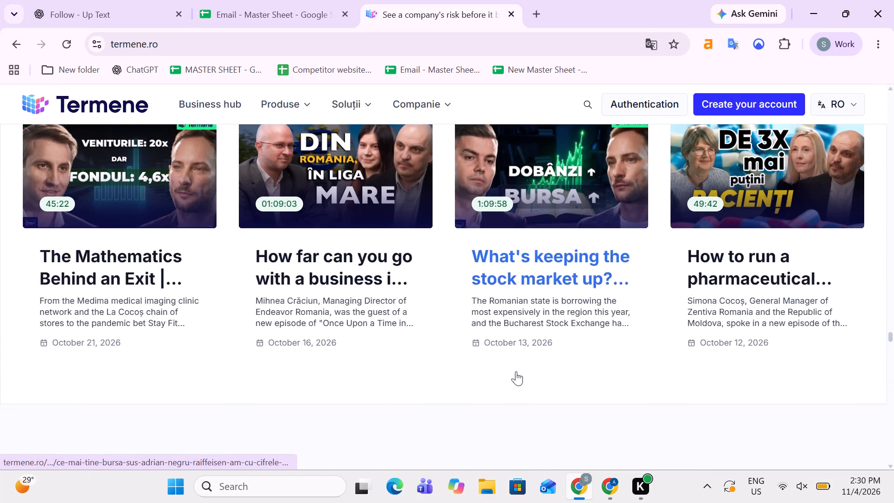
pyautogui.scroll(-14, 459, 314)
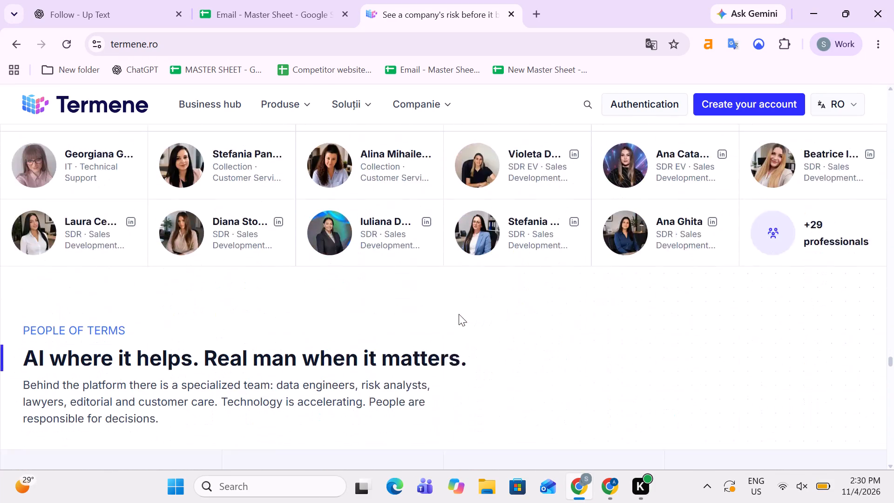
pyautogui.scroll(-2, 459, 314)
# Recheck the homepage's article and video sections, and continue through the head office details to the footer's links and contact information.
pyautogui.scroll(20, 459, 314)
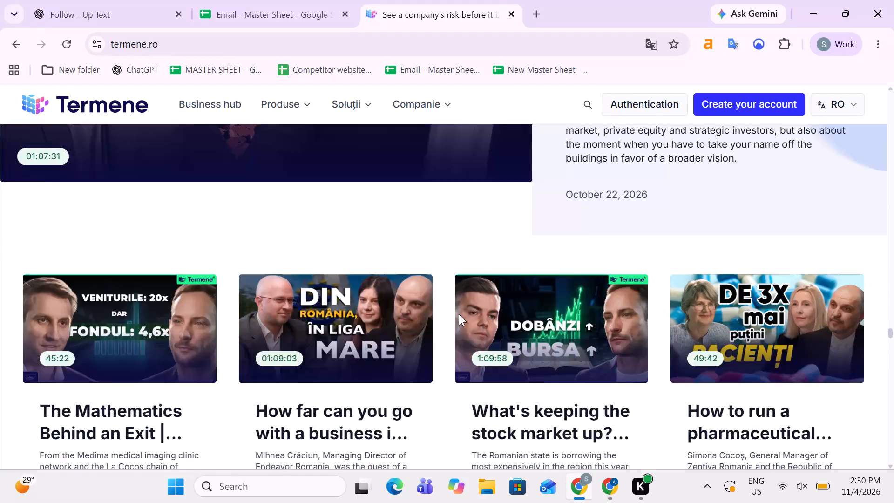
pyautogui.scroll(4, 459, 314)
pyautogui.scroll(-6, 459, 314)
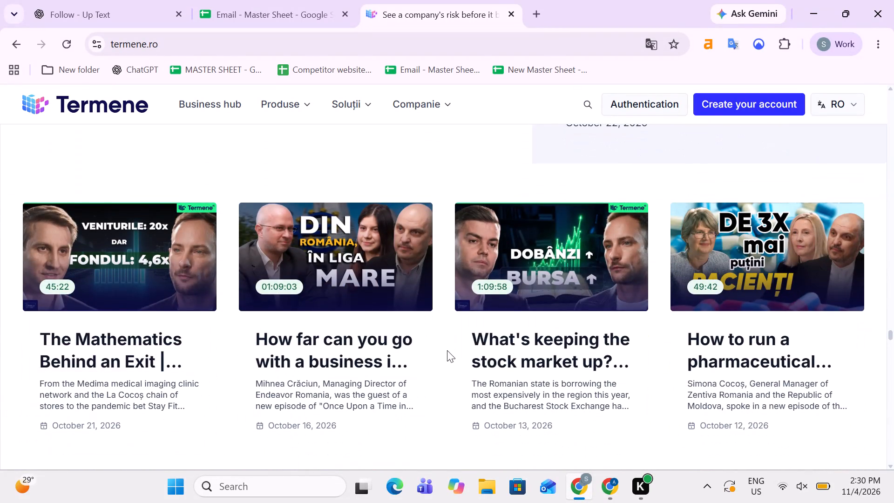
pyautogui.scroll(14, 516, 329)
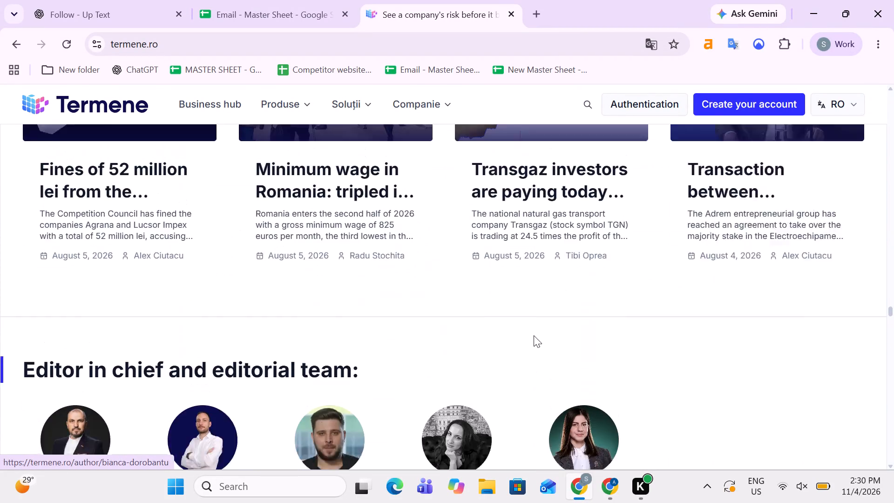
pyautogui.scroll(3, 531, 338)
pyautogui.scroll(-7, 539, 291)
pyautogui.scroll(-17, 535, 301)
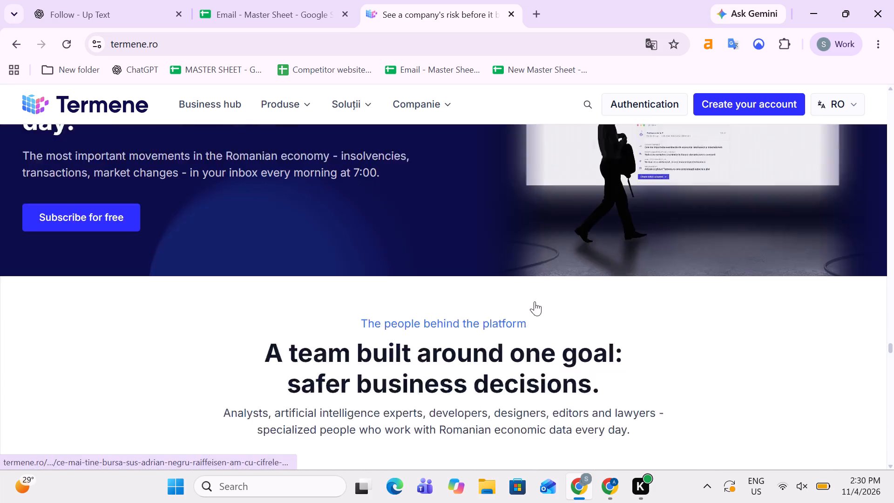
pyautogui.scroll(-20, 535, 301)
pyautogui.scroll(-15, 535, 301)
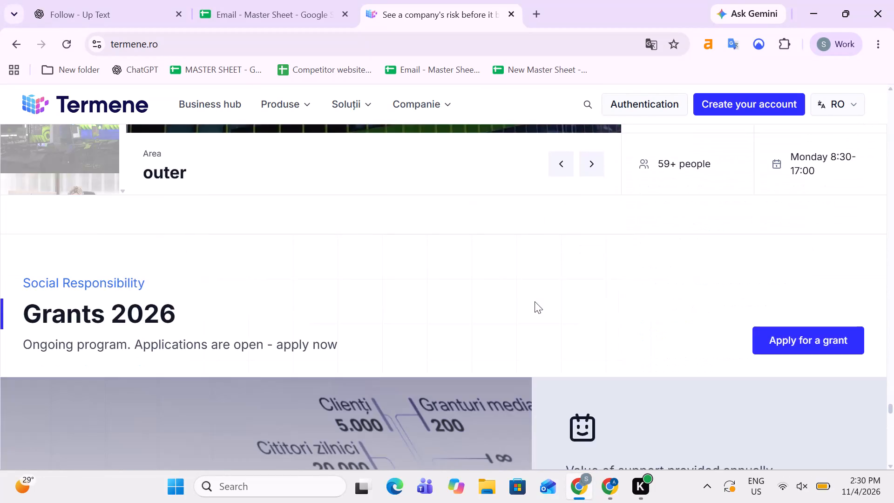
pyautogui.scroll(5, 535, 301)
pyautogui.scroll(3, 323, 332)
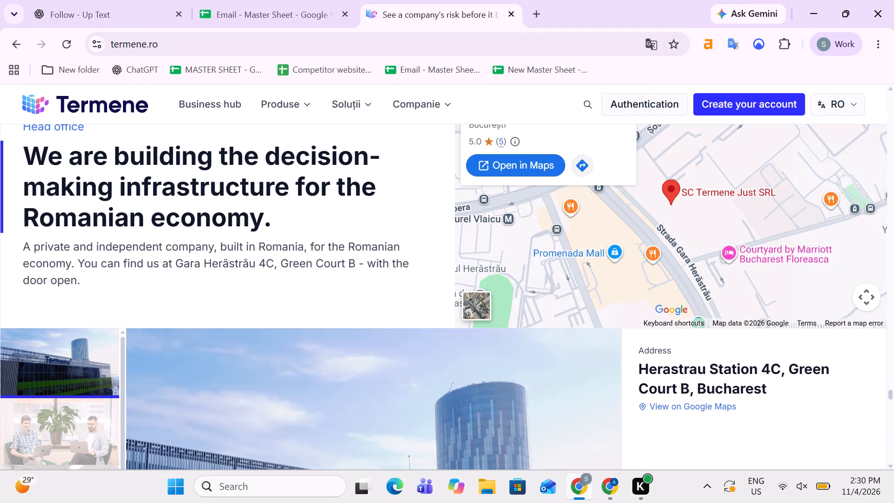
pyautogui.scroll(-7, 466, 273)
pyautogui.scroll(-9, 464, 334)
pyautogui.scroll(-16, 437, 339)
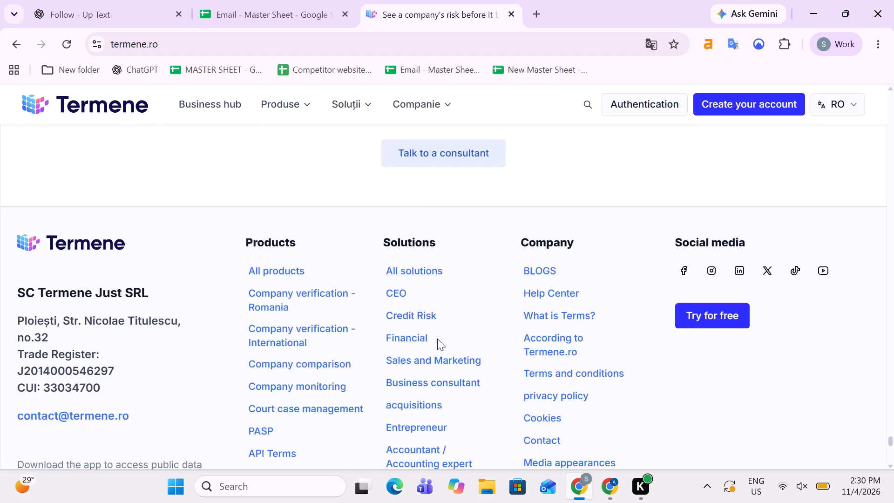
pyautogui.scroll(-20, 437, 339)
pyautogui.scroll(-2, 437, 339)
pyautogui.scroll(9, 437, 339)
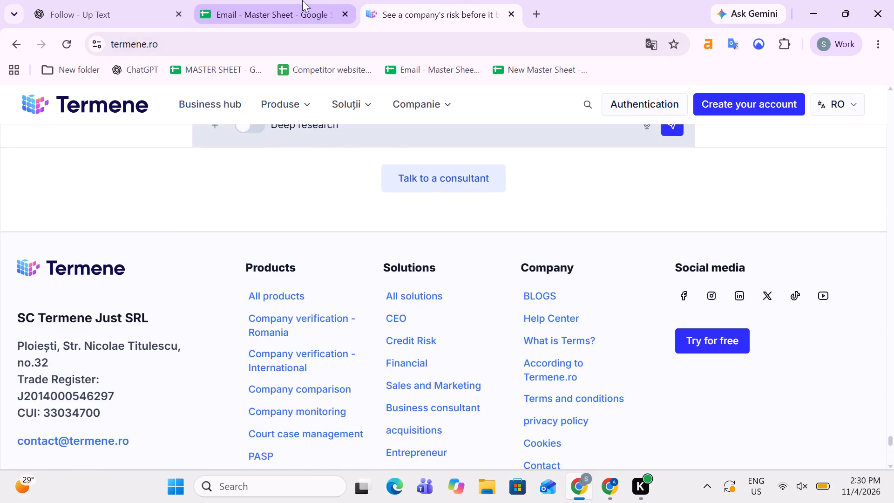
# Return to the Romania sheet and clear the Website Type value of the confidas.ro row 1340.
pyautogui.click(291, 0)
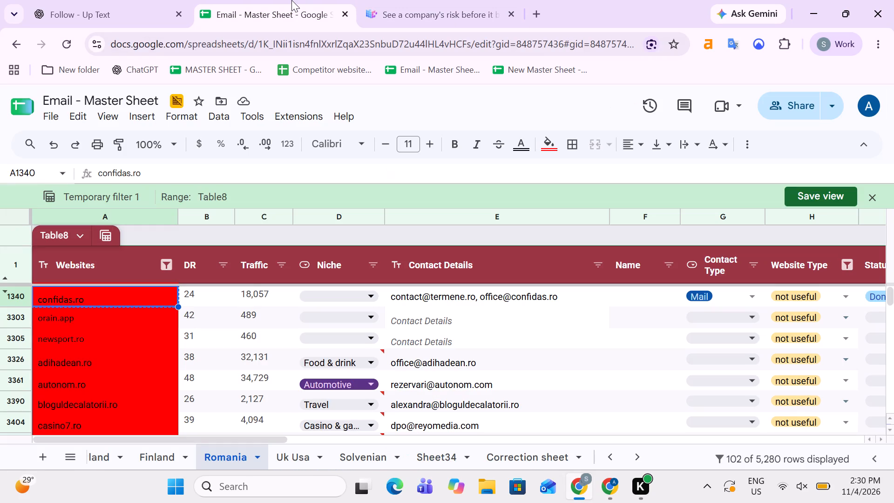
pyautogui.press('Right')
pyautogui.press('Right')
pyautogui.press('Right')
pyautogui.press('Right')
pyautogui.press('Right')
pyautogui.press('Right')
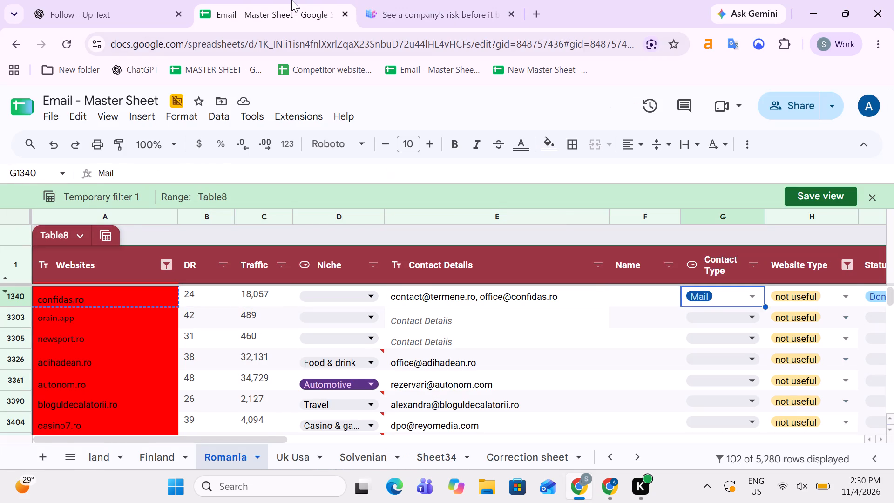
pyautogui.press('Right')
pyautogui.press('Right')
pyautogui.press('Right')
pyautogui.press('Right')
pyautogui.press('Right')
pyautogui.press('Right')
pyautogui.press('Right')
pyautogui.press('Left')
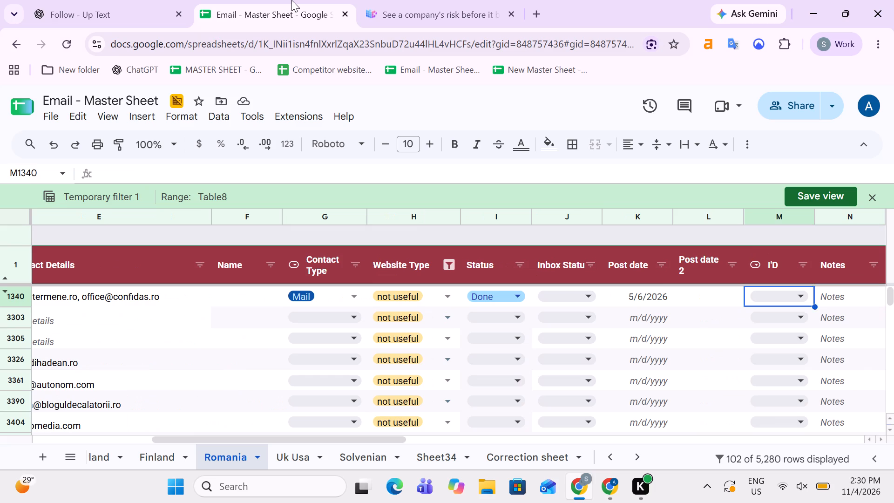
pyautogui.press('Left')
pyautogui.press('Left')
pyautogui.press('Left')
pyautogui.press('Left')
pyautogui.press('Left')
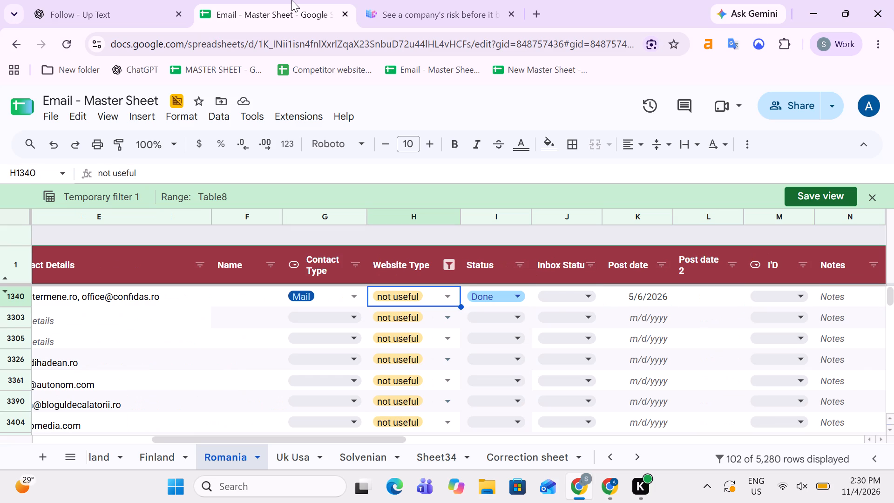
pyautogui.press('BackSpace')
# Check the remaining columns of the confidas.ro row through the competitor column and return to its website cell.
pyautogui.press('Right')
pyautogui.press('Right')
pyautogui.press('Right')
pyautogui.press('Right')
pyautogui.press('Right')
pyautogui.press('Right')
pyautogui.press('Right')
pyautogui.press('Left')
pyautogui.press('Left')
pyautogui.press('Left')
pyautogui.press('Left')
pyautogui.press('Left')
pyautogui.press('Left')
pyautogui.press('Left')
pyautogui.press('Left')
pyautogui.press('Left')
pyautogui.press('Left')
pyautogui.press('Left')
pyautogui.press('Left')
pyautogui.press('Left')
pyautogui.press('Left')
pyautogui.press('Left')
pyautogui.press('Left')
pyautogui.press('Left')
pyautogui.press('Left')
pyautogui.press('Left')
pyautogui.press('Left')
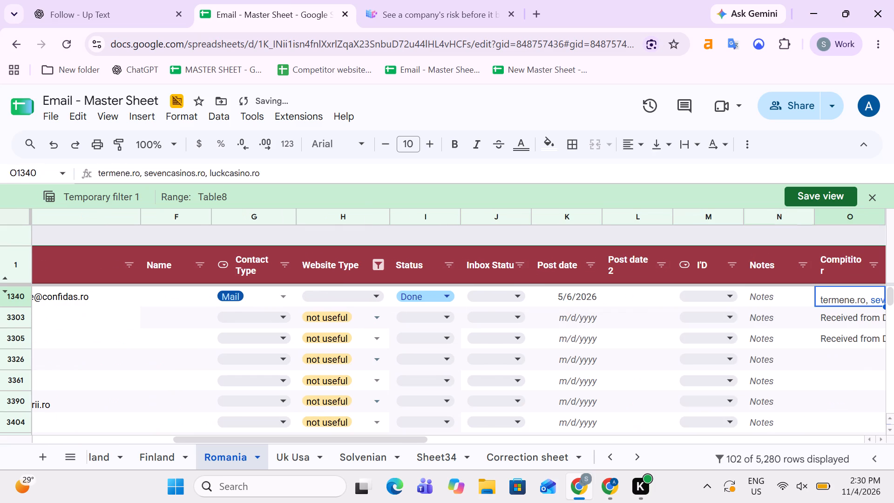
# Copy newsport.ro from row 3305 of the Romania sheet and open that website in place of termene.ro.
pyautogui.press('Down')
pyautogui.press('Right')
pyautogui.press('Left')
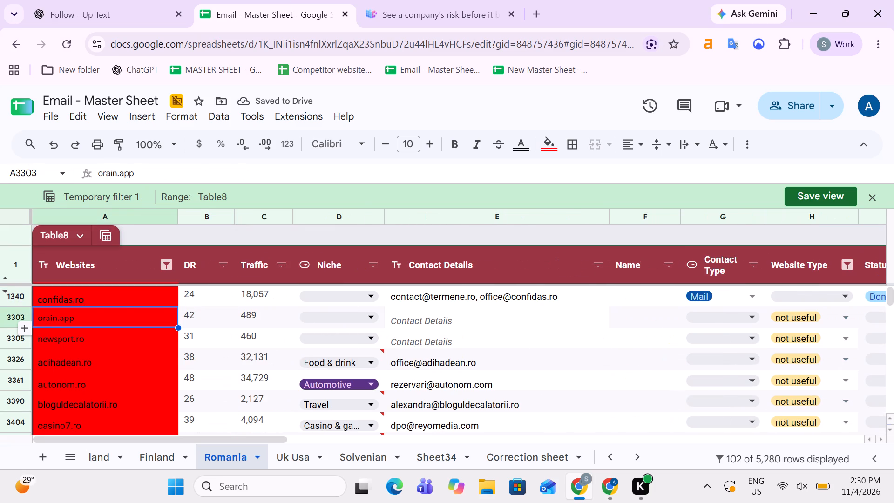
pyautogui.hotkey('ctrl', 'c')
pyautogui.press('Down')
pyautogui.hotkey('ctrl', 'c')
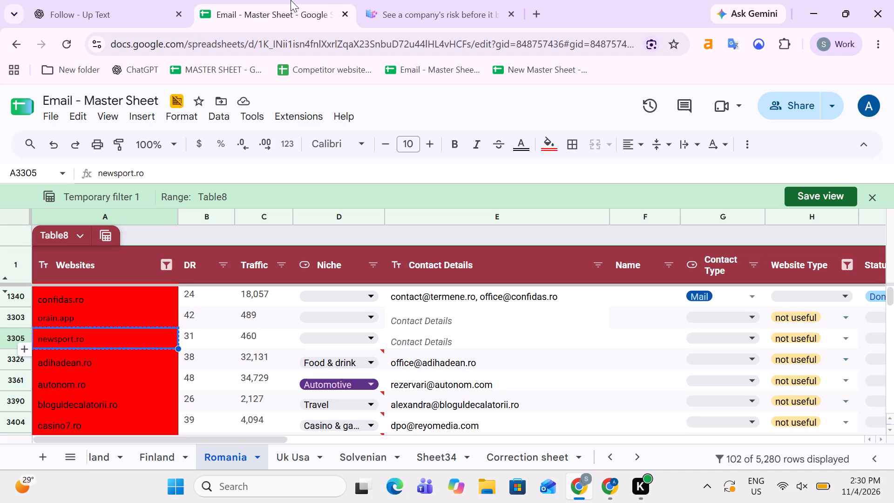
pyautogui.click(423, 0)
pyautogui.click(410, 39)
pyautogui.hotkey('ctrl', 'v')
pyautogui.press('Return')
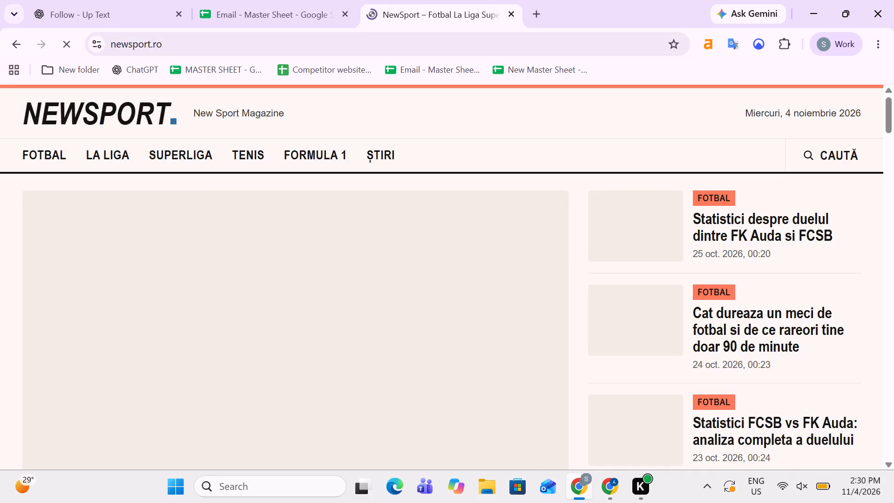
# Examine the newsport.ro homepage, including its articles, partner lists and footer, to judge what kind of website it is.
pyautogui.scroll(-8, 687, 234)
pyautogui.scroll(-8, 594, 285)
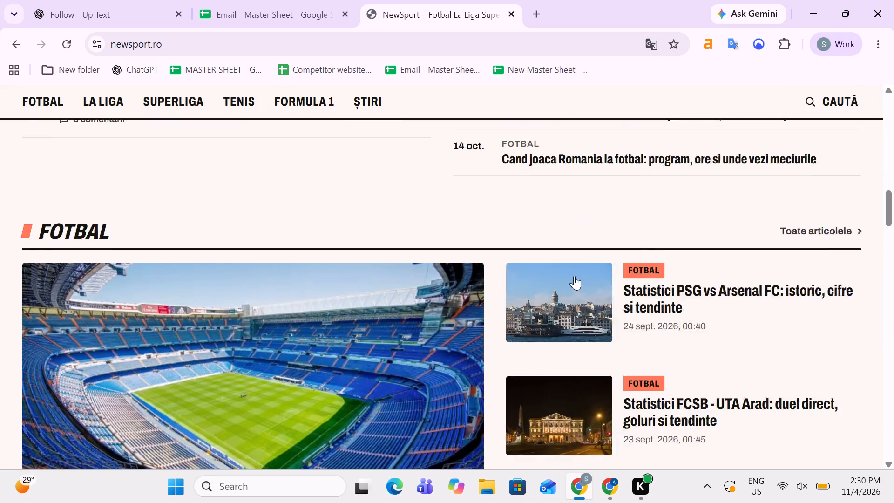
pyautogui.scroll(-10, 578, 266)
pyautogui.scroll(-12, 576, 265)
pyautogui.scroll(-10, 575, 295)
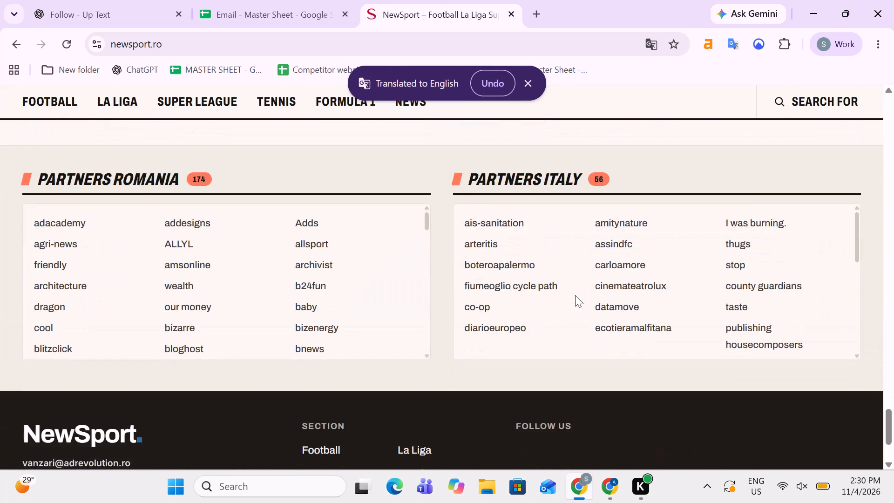
pyautogui.scroll(11, 575, 295)
pyautogui.scroll(11, 575, 295)
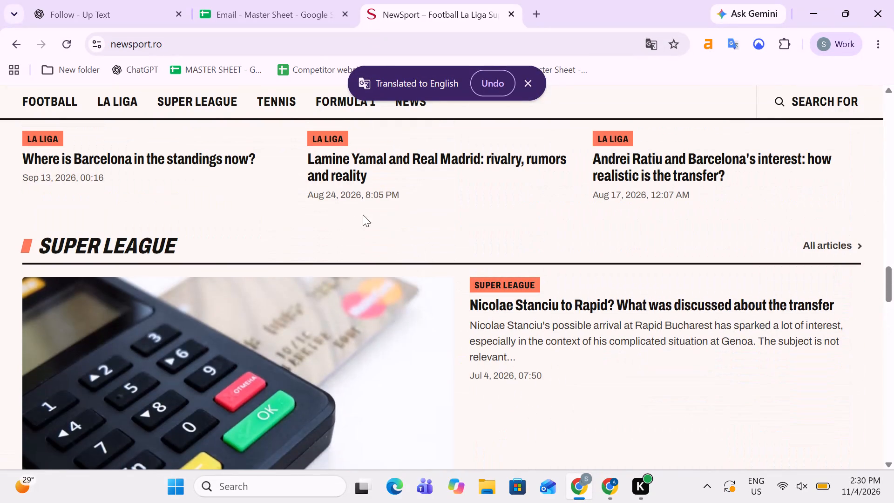
pyautogui.scroll(20, 445, 219)
pyautogui.scroll(2, 445, 219)
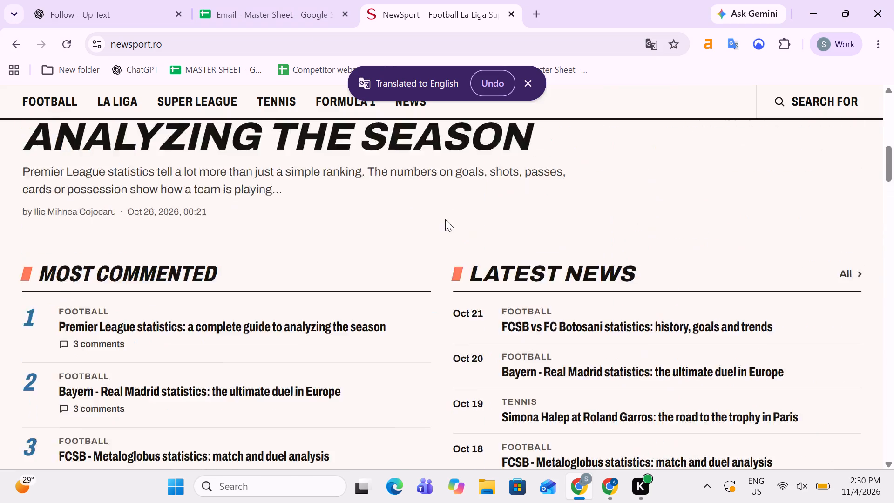
pyautogui.scroll(20, 445, 219)
pyautogui.scroll(6, 445, 219)
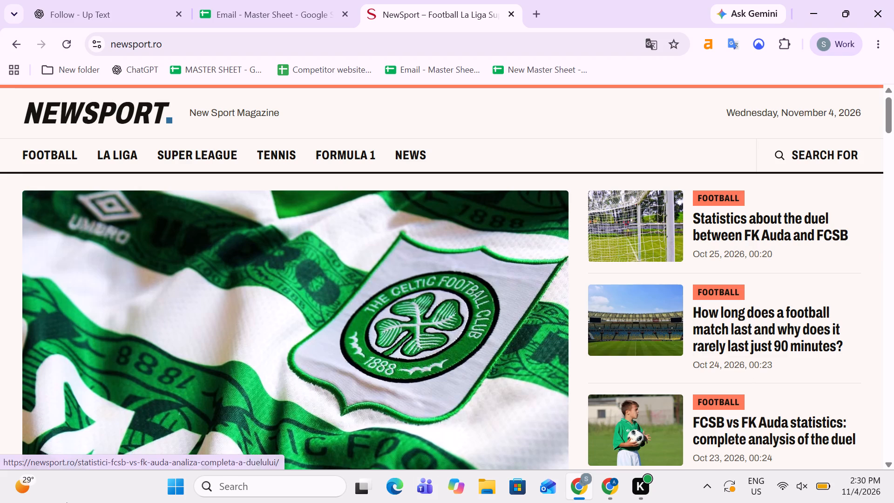
pyautogui.scroll(-4, 321, 215)
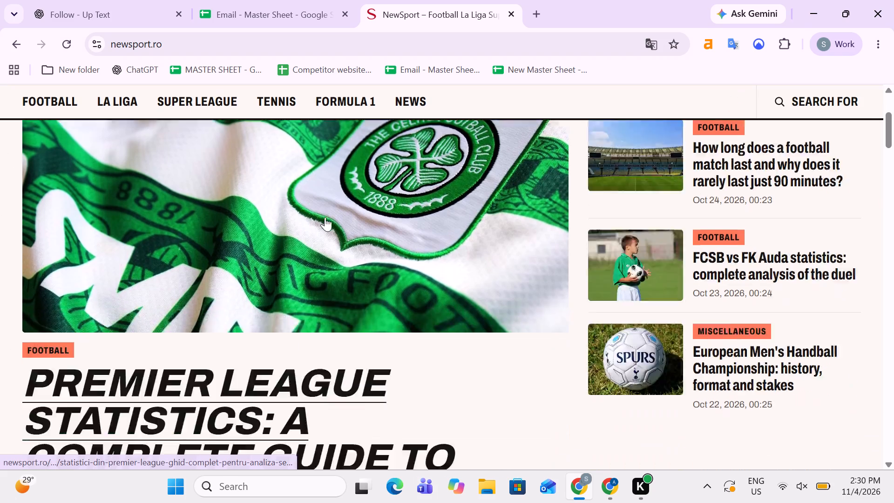
pyautogui.scroll(-1, 325, 217)
pyautogui.scroll(-4, 411, 232)
pyautogui.scroll(-3, 538, 244)
pyautogui.scroll(-7, 446, 300)
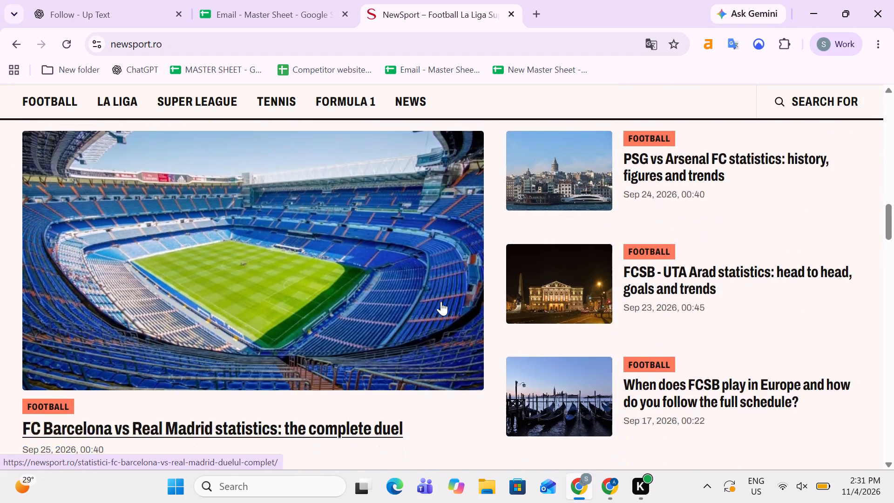
pyautogui.scroll(-14, 441, 301)
# Return to the Romania sheet and check the newsport.ro row 3305 across its contact, status and date columns.
pyautogui.click(194, 0)
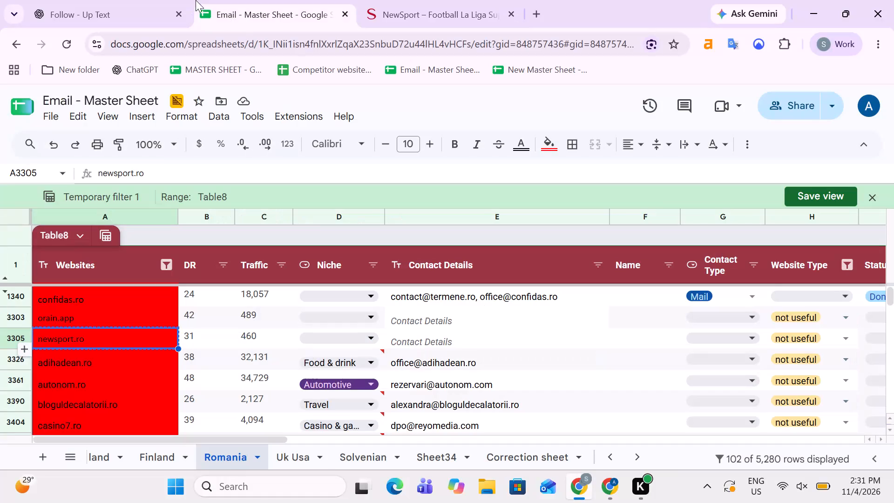
pyautogui.press('Right')
pyautogui.press('Right')
pyautogui.press('Right')
pyautogui.press('Right')
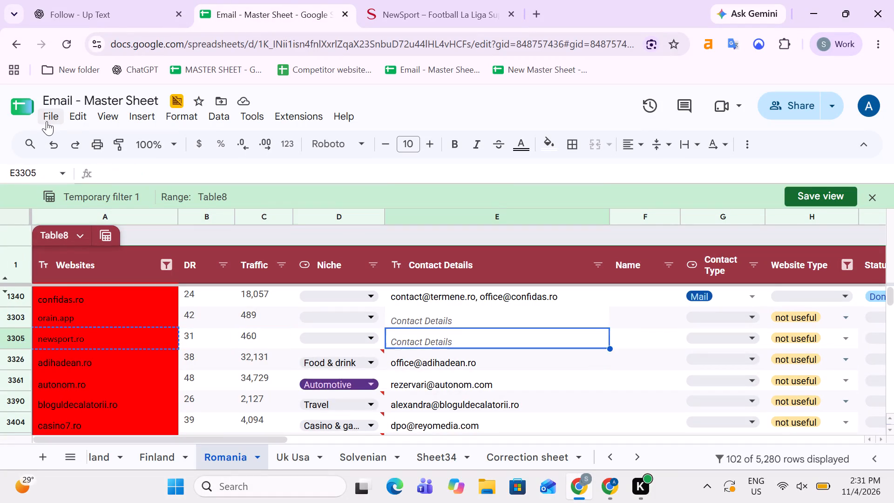
pyautogui.press('Right')
pyautogui.press('Right')
pyautogui.press('Right')
pyautogui.press('Right')
pyautogui.press('Right')
pyautogui.press('Right')
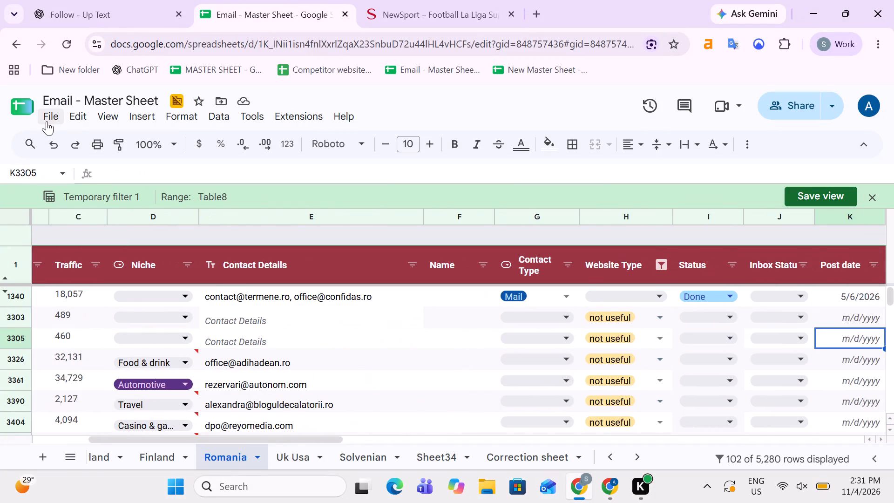
pyautogui.press('Right')
pyautogui.press('Left')
pyautogui.press('Left')
pyautogui.press('Left')
pyautogui.press('Left')
pyautogui.press('Left')
pyautogui.press('Left')
pyautogui.press('Left')
pyautogui.press('Left')
pyautogui.press('Left')
pyautogui.press('Left')
pyautogui.press('Left')
pyautogui.press('Left')
pyautogui.press('Left')
pyautogui.press('Left')
pyautogui.press('Left')
pyautogui.press('Left')
pyautogui.press('Left')
pyautogui.press('Left')
pyautogui.press('Left')
pyautogui.press('Left')
# Recheck the newsport.ro row 3305 across its traffic, contact and Website Type columns and return to its website cell.
pyautogui.press('Right')
pyautogui.press('Right')
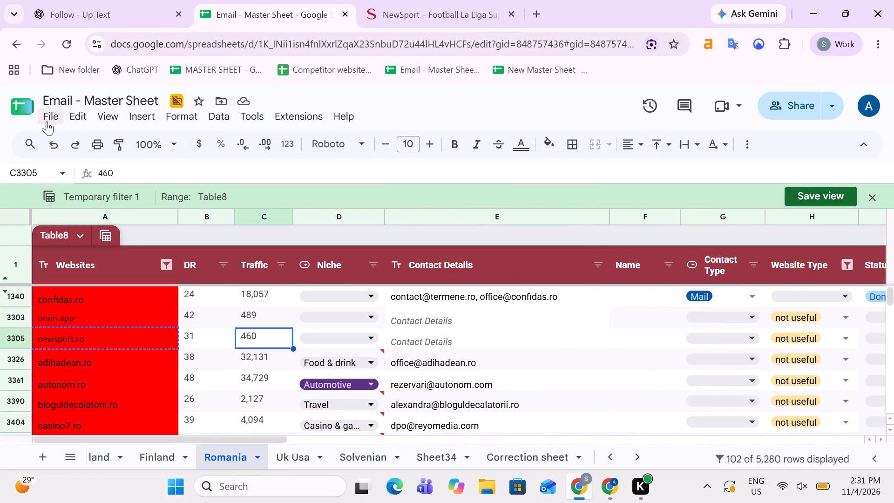
pyautogui.press('Right')
pyautogui.press('Right')
pyautogui.press('Right')
pyautogui.press('Right')
pyautogui.press('Right')
pyautogui.press('Right')
pyautogui.press('Left')
pyautogui.press('Left')
pyautogui.press('Right')
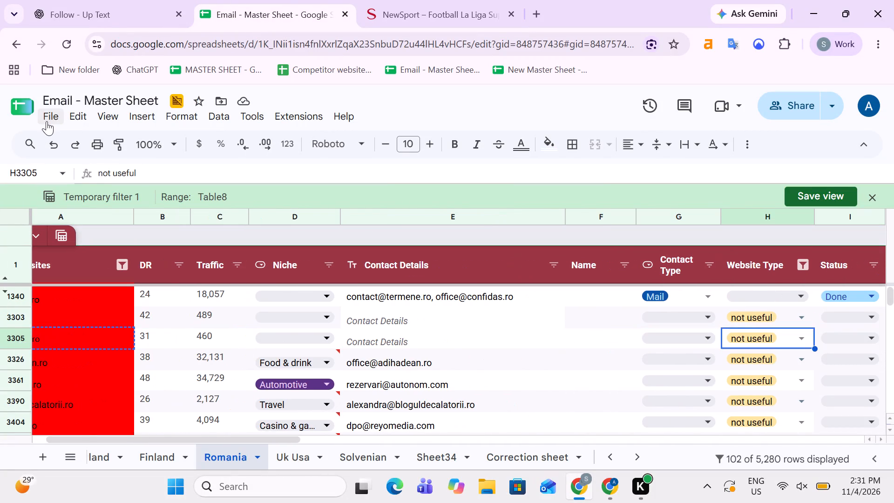
pyautogui.press('Left')
pyautogui.press('Left')
pyautogui.press('Left')
pyautogui.press('Left')
pyautogui.press('Left')
pyautogui.press('Left')
pyautogui.press('Left')
pyautogui.press('Left')
pyautogui.press('Left')
pyautogui.press('Left')
pyautogui.press('Left')
pyautogui.press('Left')
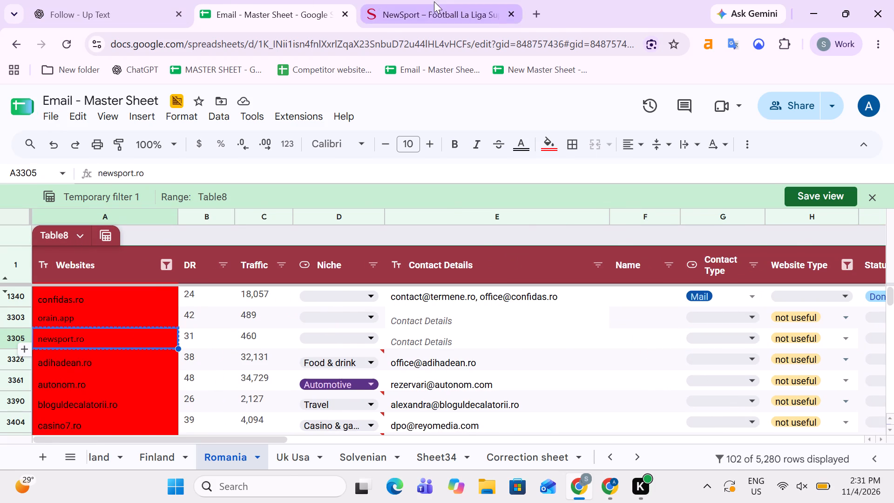
# Re-examine the lower part of the newsport.ro homepage, including its articles, partner lists and footer contact details.
pyautogui.click(434, 0)
pyautogui.scroll(-5, 405, 180)
pyautogui.scroll(-5, 440, 193)
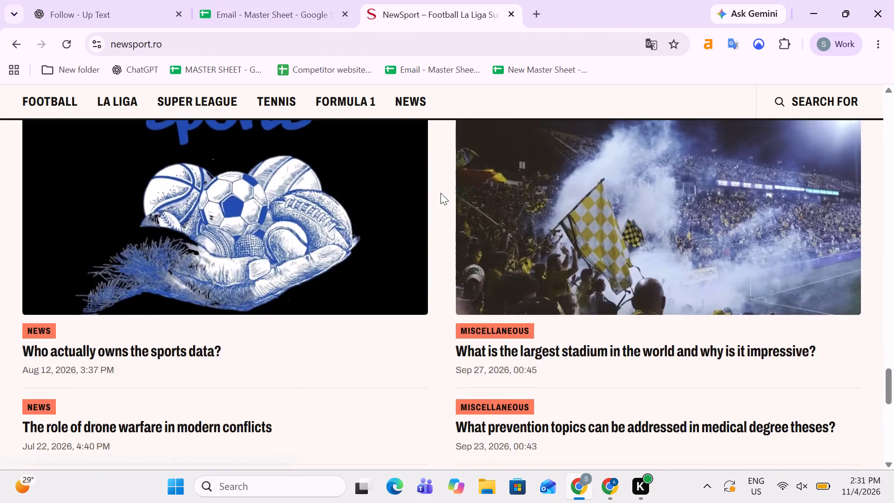
pyautogui.scroll(-13, 440, 193)
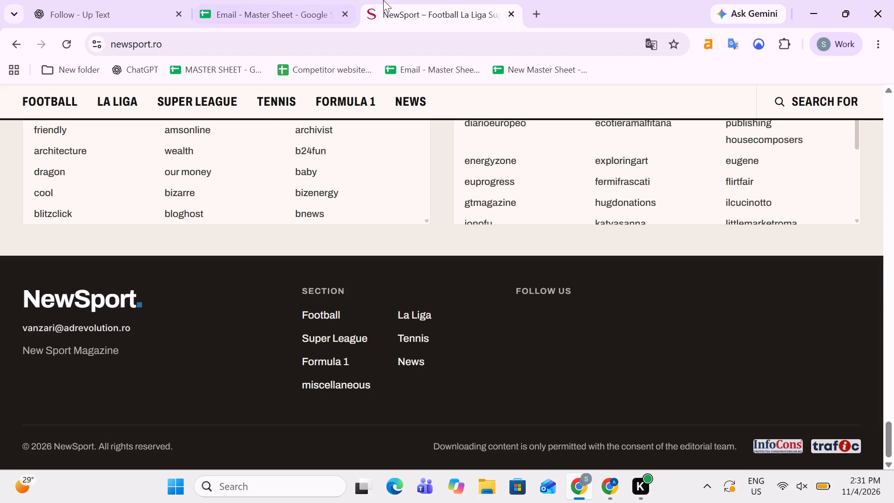
# Back in the Romania sheet, set the Website Type of newsport.ro in row 3305 to same webmaster.
pyautogui.click(272, 0)
pyautogui.press('Right')
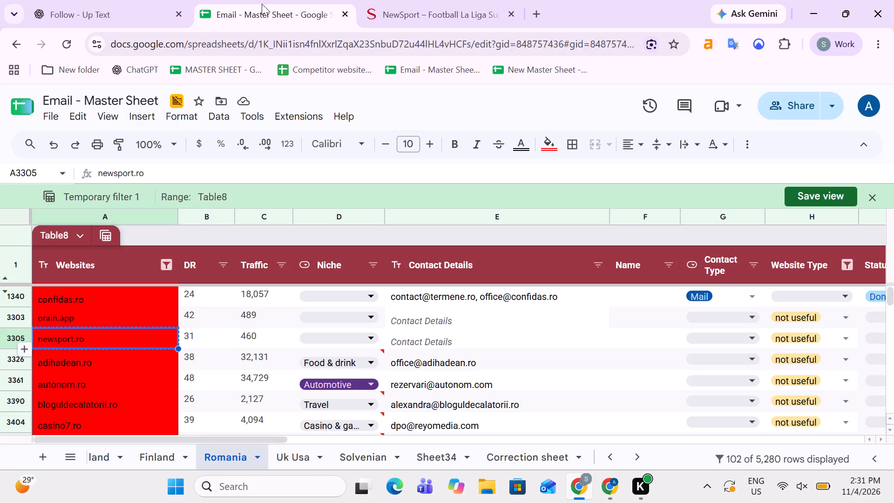
pyautogui.press('Right')
pyautogui.press('Right')
pyautogui.press('Right')
pyautogui.press('Right')
pyautogui.press('Right')
pyautogui.press('Right')
pyautogui.press('s')
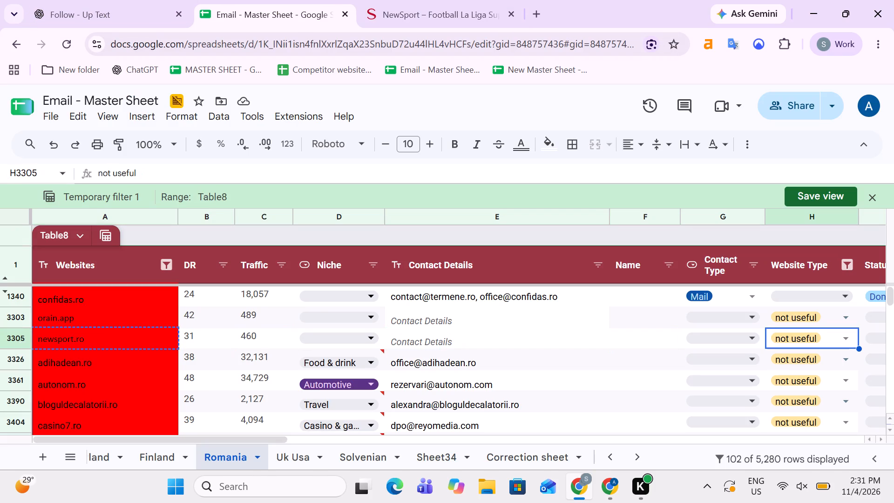
pyautogui.press('Down')
pyautogui.press('Return')
pyautogui.press('Up')
pyautogui.press('Right')
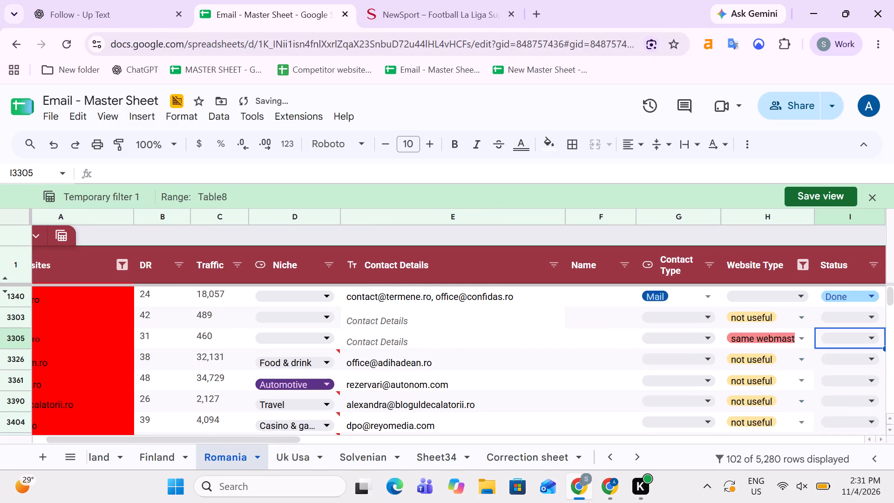
# Go to the adihadean.ro row 3326 and check it from the website cell through the niche and contact details columns.
pyautogui.press('Left')
pyautogui.press('Left')
pyautogui.press('Left')
pyautogui.press('Left')
pyautogui.press('Left')
pyautogui.press('Left')
pyautogui.press('Left')
pyautogui.press('Left')
pyautogui.press('Left')
pyautogui.press('Left')
pyautogui.press('Left')
pyautogui.press('Left')
pyautogui.press('Left')
pyautogui.press('Left')
pyautogui.press('Left')
pyautogui.press('Left')
pyautogui.press('Left')
pyautogui.press('Left')
pyautogui.press('Left')
pyautogui.press('Down')
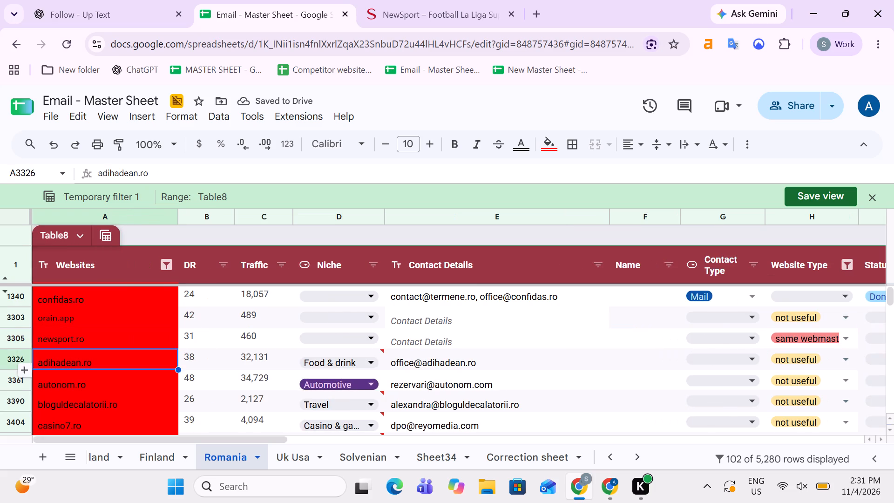
pyautogui.press('Right')
pyautogui.press('Right')
pyautogui.press('Right')
pyautogui.press('Right')
pyautogui.press('Left')
pyautogui.press('Left')
pyautogui.press('Left')
pyautogui.press('Left')
pyautogui.press('Left')
pyautogui.press('Left')
pyautogui.press('Left')
pyautogui.press('Left')
pyautogui.press('Left')
pyautogui.press('Left')
pyautogui.press('Left')
pyautogui.press('Left')
pyautogui.press('Left')
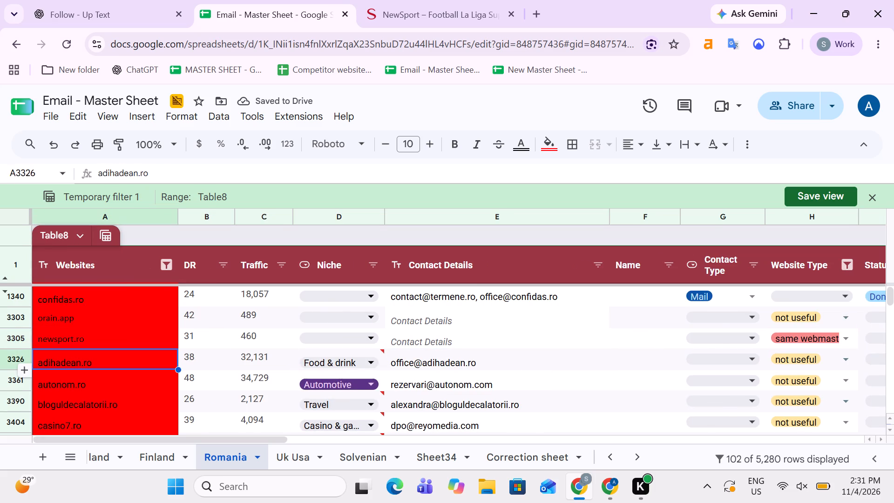
pyautogui.press('Right')
pyautogui.press('Right')
pyautogui.press('Right')
pyautogui.press('Right')
pyautogui.press('Left')
pyautogui.press('Left')
pyautogui.press('Left')
pyautogui.press('Left')
pyautogui.press('Left')
pyautogui.press('Left')
pyautogui.press('Left')
pyautogui.press('Left')
pyautogui.press('Left')
pyautogui.press('Left')
# Copy adihadean.ro from row 3326 of the Romania sheet and open that website in place of newsport.ro.
pyautogui.hotkey('ctrl', 'c')
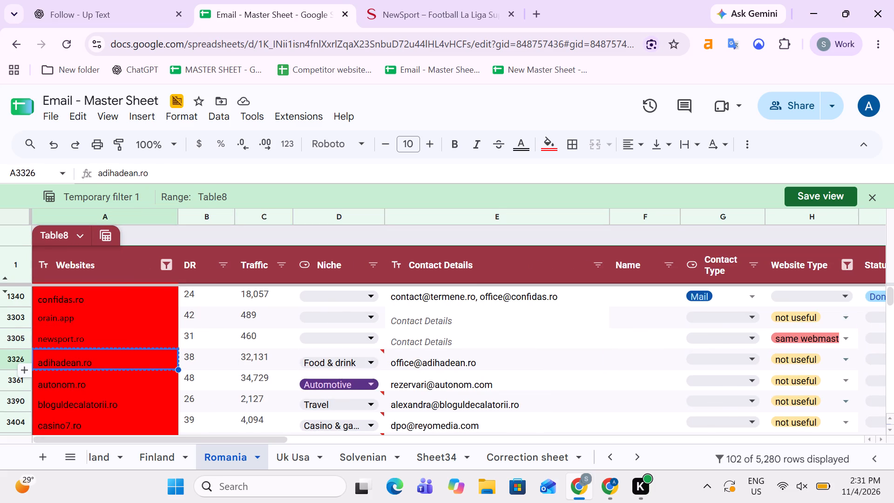
pyautogui.click(412, 0)
pyautogui.click(380, 41)
pyautogui.hotkey('ctrl', 'v')
pyautogui.press('Return')
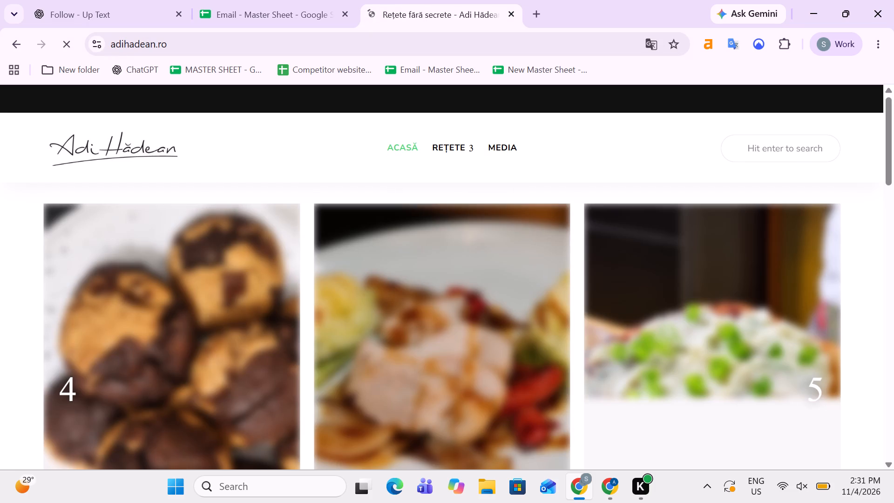
# Examine the adihadean.ro homepage and its recipe sections to judge what kind of website it is, and close the site.
pyautogui.scroll(-7, 630, 358)
pyautogui.scroll(-3, 558, 264)
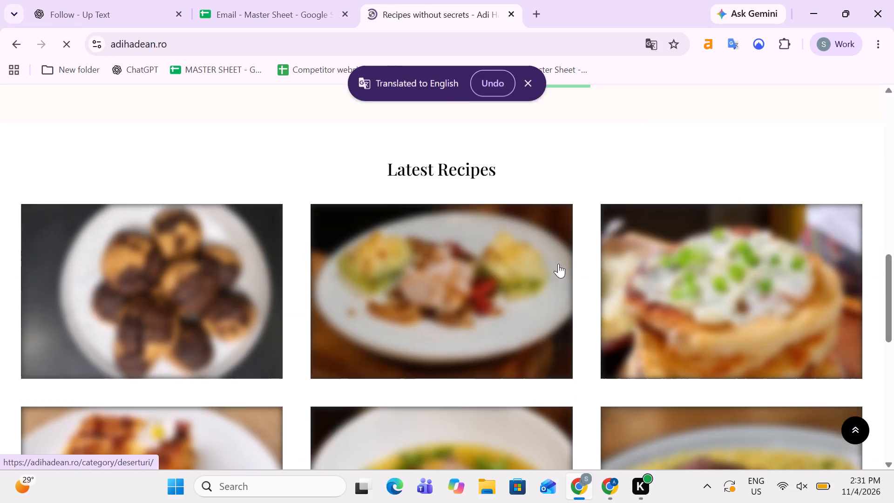
pyautogui.scroll(-14, 549, 282)
pyautogui.scroll(-7, 532, 308)
pyautogui.scroll(9, 522, 334)
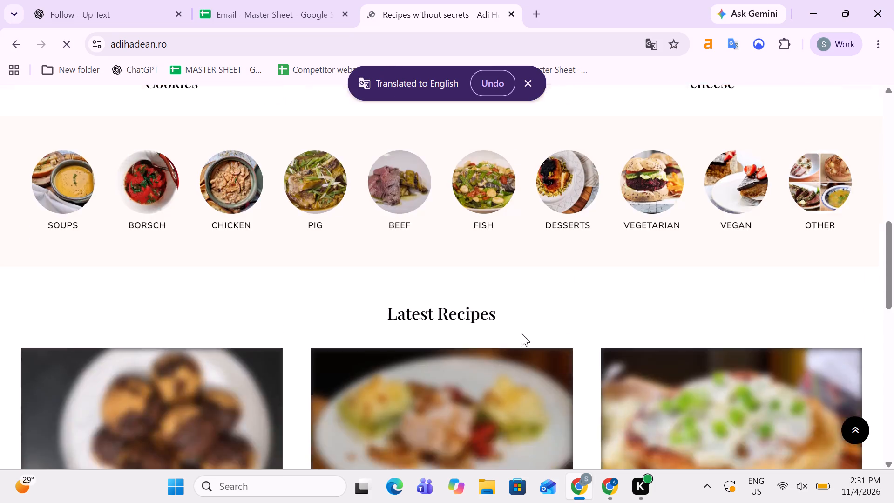
pyautogui.scroll(20, 522, 334)
pyautogui.scroll(7, 522, 334)
pyautogui.hotkey('alt', 'Tab')
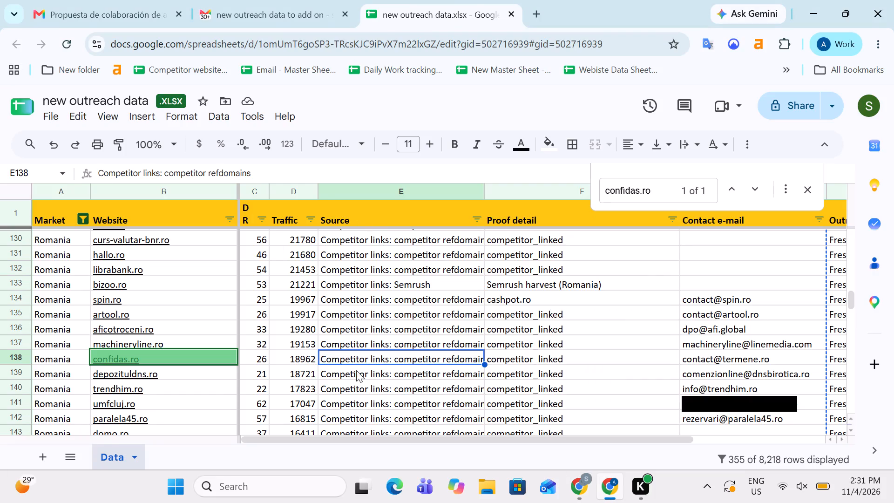
pyautogui.hotkey('alt', 'Tab')
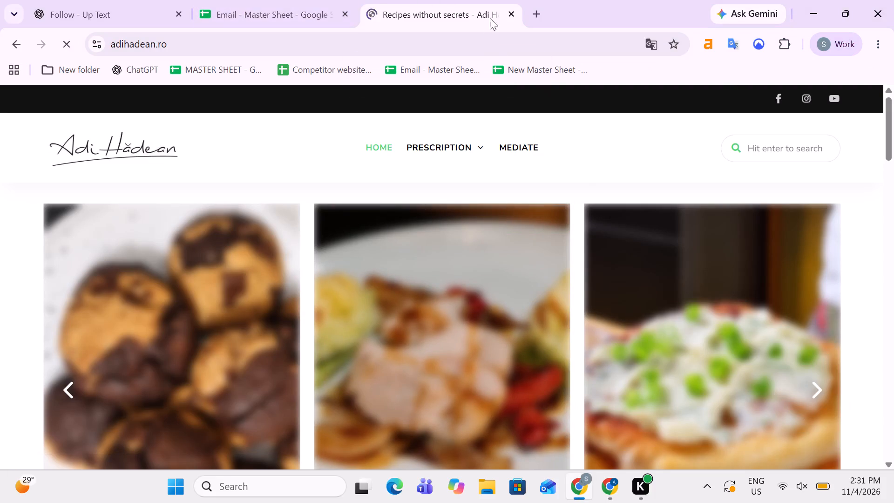
pyautogui.click(512, 10)
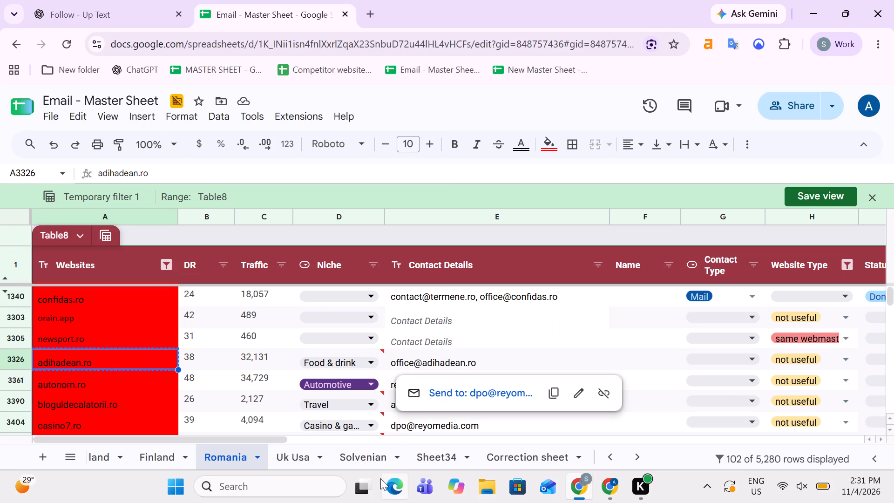
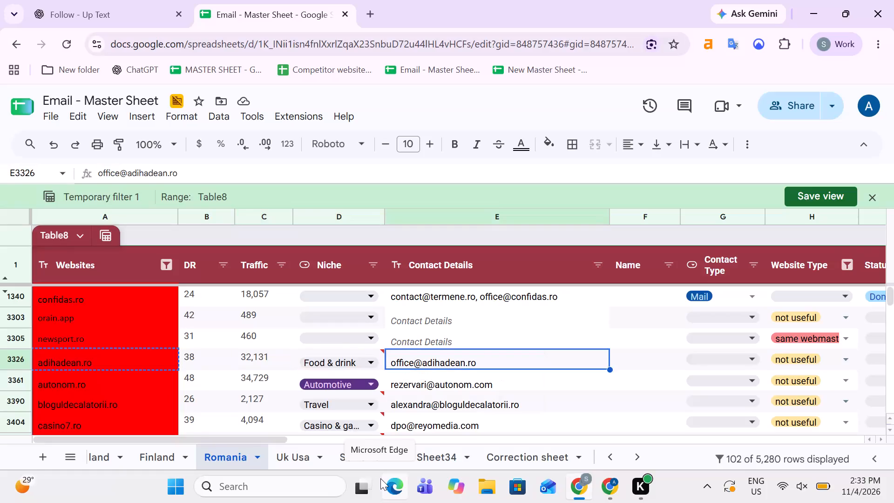
# Look through the remaining filtered Romania rows below adihadean.ro, reviewing their contact details and Website Type through pariurix.com in row 4644.
pyautogui.press('Down')
pyautogui.press('Down')
pyautogui.press('Down')
pyautogui.press('Down')
pyautogui.press('Down')
pyautogui.press('Down')
pyautogui.press('Down')
pyautogui.press('Down')
pyautogui.press('Down')
pyautogui.press('Down')
pyautogui.press('Down')
pyautogui.press('Down')
pyautogui.press('Down')
pyautogui.press('Down')
pyautogui.press('Down')
pyautogui.press('Down')
pyautogui.press('Down')
pyautogui.press('Down')
pyautogui.press('Down')
pyautogui.press('Down')
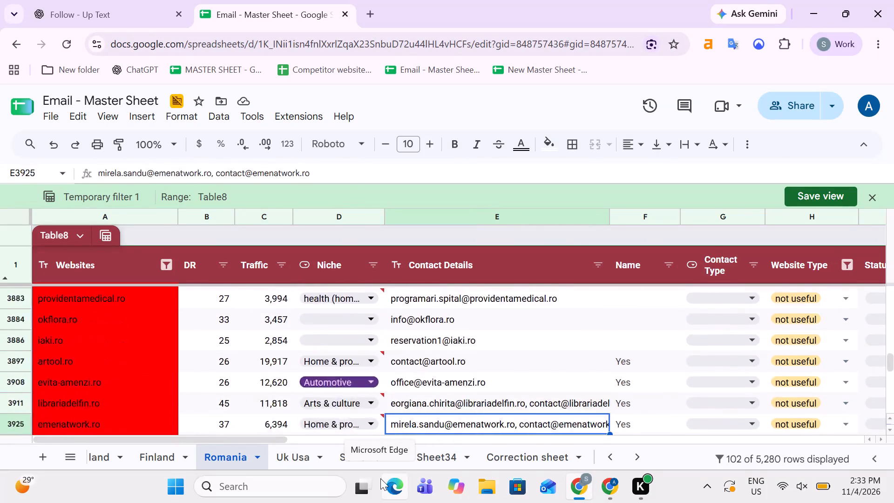
pyautogui.press('Down')
pyautogui.press('Down')
pyautogui.press('Down')
pyautogui.press('Down')
pyautogui.press('Down')
pyautogui.press('Down')
pyautogui.press('Down')
pyautogui.press('Down')
pyautogui.press('Down')
pyautogui.press('Down')
pyautogui.press('Down')
pyautogui.press('Down')
pyautogui.press('Down')
pyautogui.press('Down')
pyautogui.press('Down')
pyautogui.press('Down')
pyautogui.press('Down')
pyautogui.press('Down')
pyautogui.press('Down')
pyautogui.press('Down')
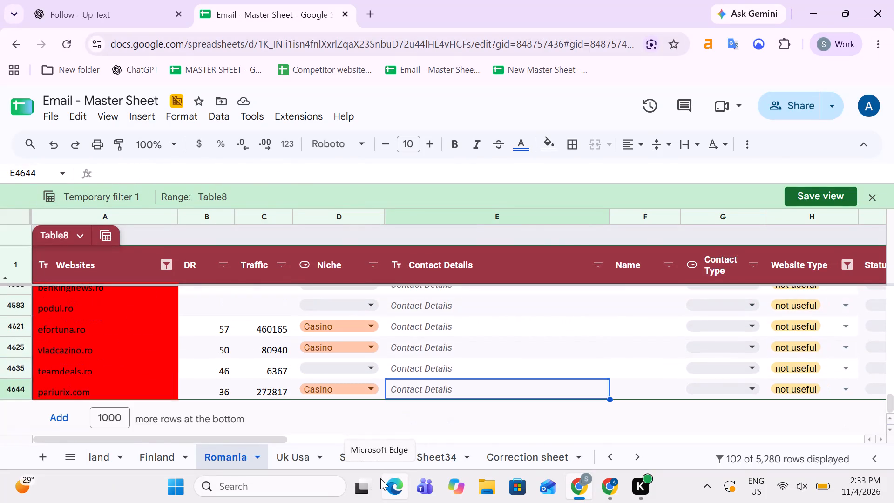
pyautogui.press('Left')
pyautogui.press('Right')
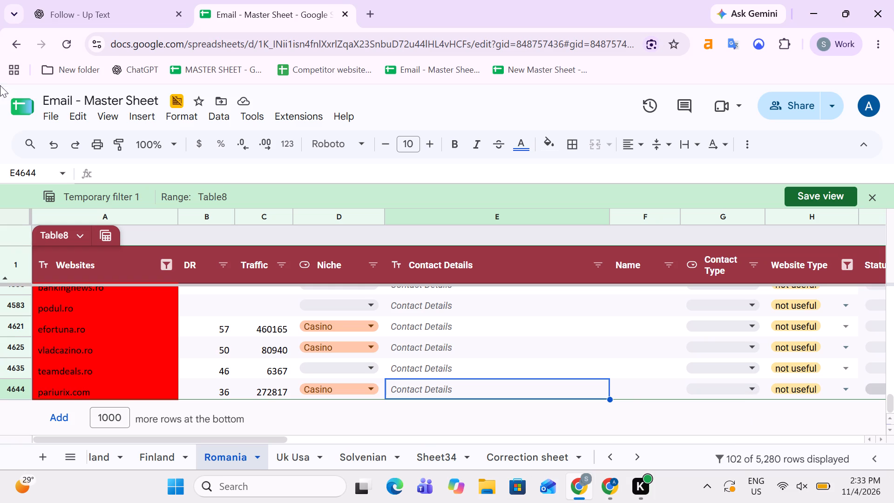
# Reset the Website Type filter in the Romania sheet so that all values, including blanks, are shown.
pyautogui.click(849, 261)
pyautogui.scroll(-4, 756, 381)
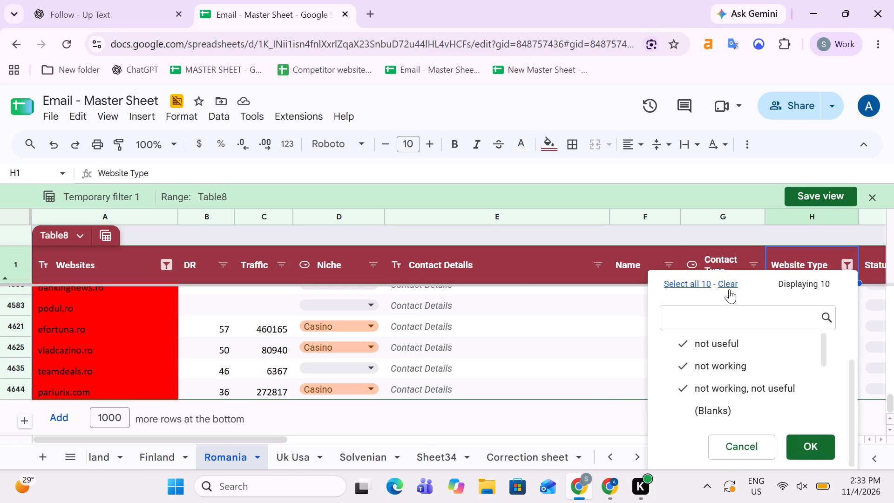
pyautogui.click(729, 289)
pyautogui.click(697, 283)
pyautogui.click(804, 439)
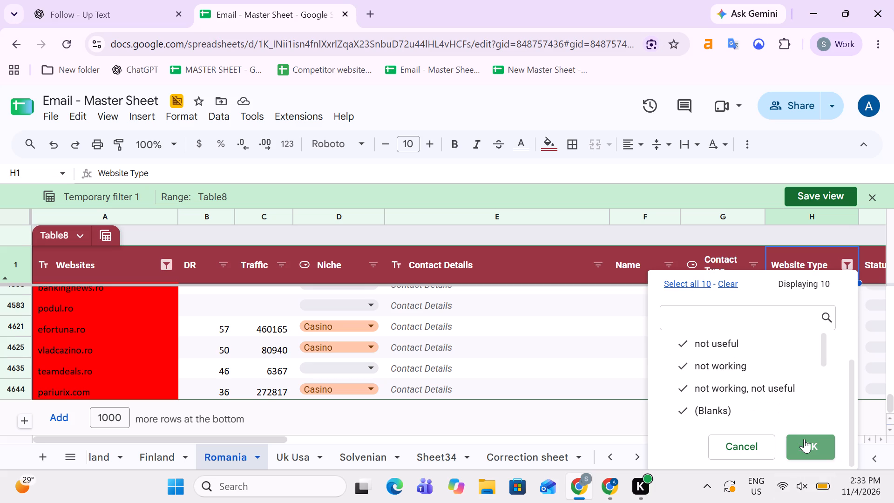
# Examine the red-filled websites around rows 4702 to 4779, including their Website Type, Status and post date columns.
pyautogui.scroll(-5, 318, 368)
pyautogui.scroll(-4, 379, 362)
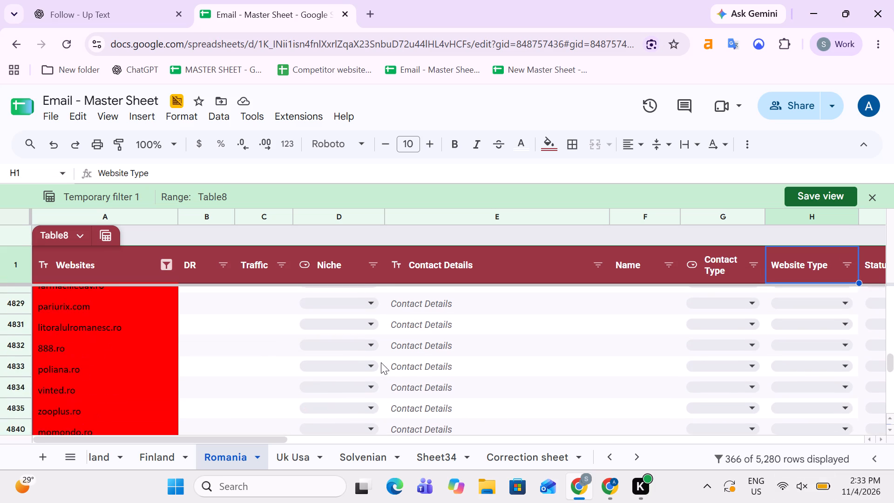
pyautogui.scroll(5, 385, 366)
pyautogui.scroll(5, 346, 382)
pyautogui.scroll(-2, 301, 401)
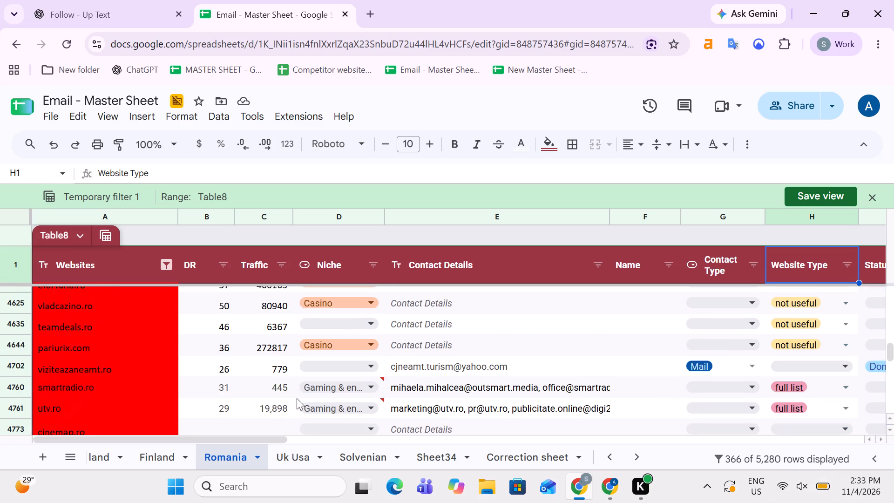
pyautogui.click(233, 361)
pyautogui.press('Left')
pyautogui.hotkey('ctrl', 'shift', 'Down')
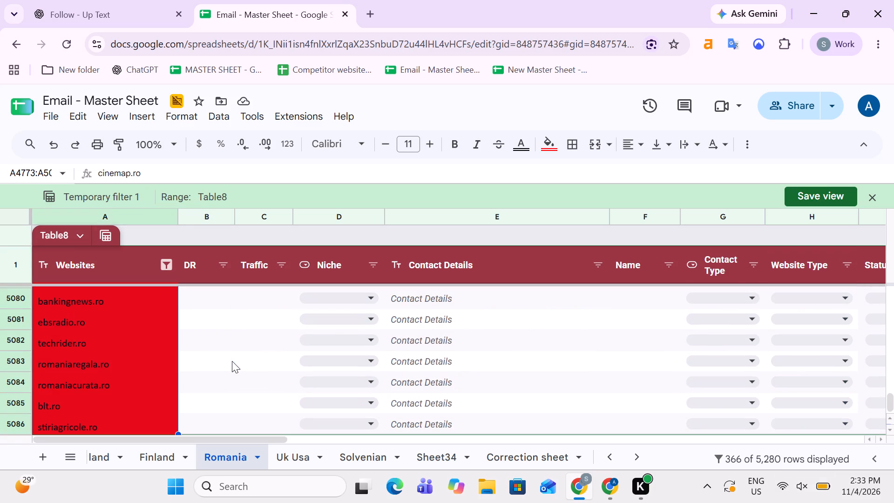
pyautogui.press('Up')
pyautogui.press('Up')
pyautogui.press('Up')
pyautogui.press('Down')
pyautogui.press('Right')
pyautogui.press('Right')
pyautogui.press('Right')
pyautogui.press('Right')
pyautogui.press('Right')
pyautogui.press('Right')
pyautogui.press('Right')
pyautogui.press('Right')
pyautogui.press('Right')
pyautogui.press('Right')
pyautogui.press('Right')
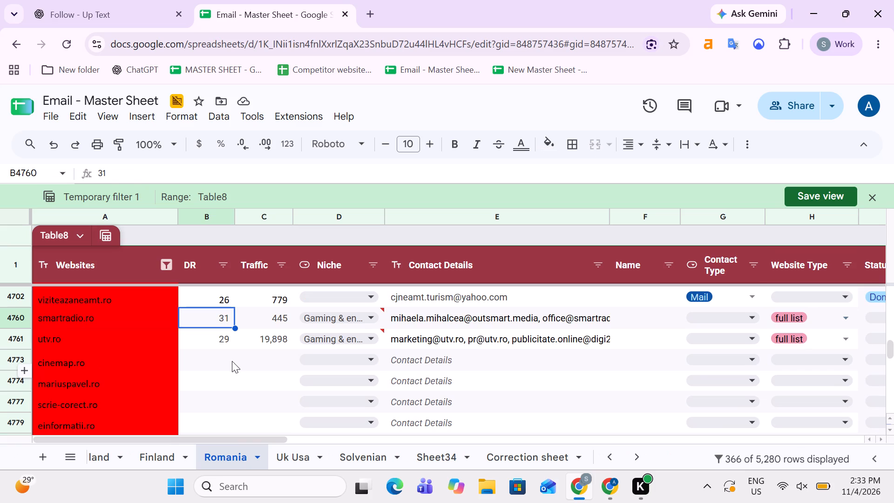
pyautogui.press('Right')
pyautogui.press('Left')
pyautogui.press('Left')
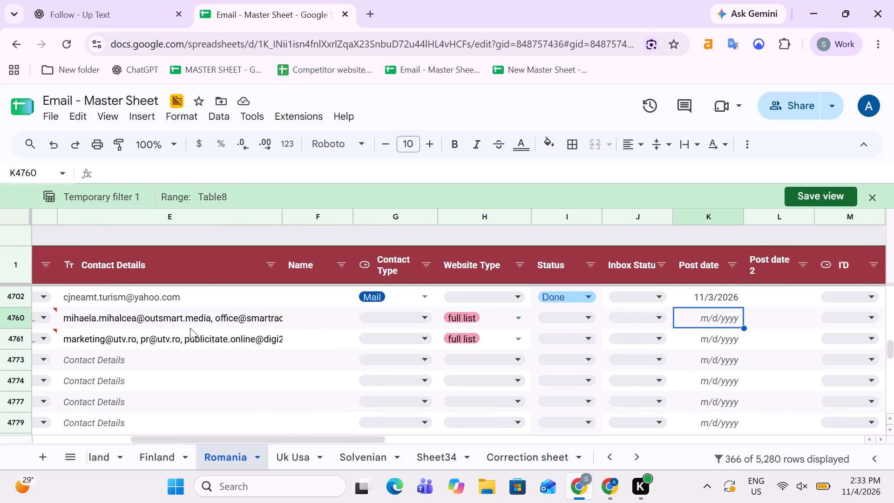
# Filter the Status column to the values Already mail Done, Done and re mail.
pyautogui.click(594, 265)
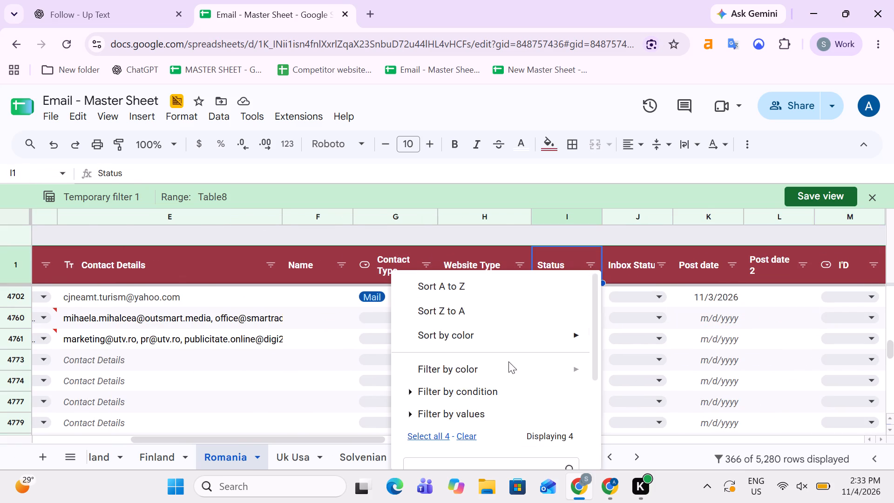
pyautogui.scroll(-5, 512, 356)
pyautogui.click(465, 282)
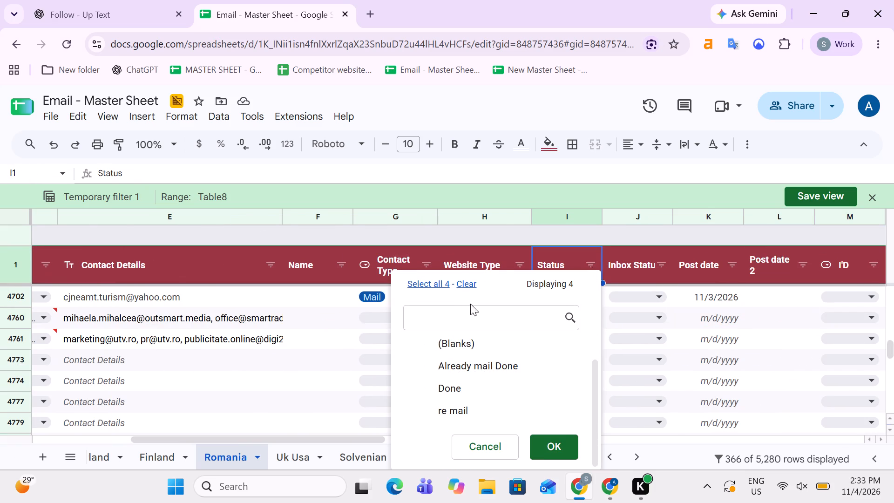
pyautogui.click(486, 367)
pyautogui.scroll(-2, 497, 390)
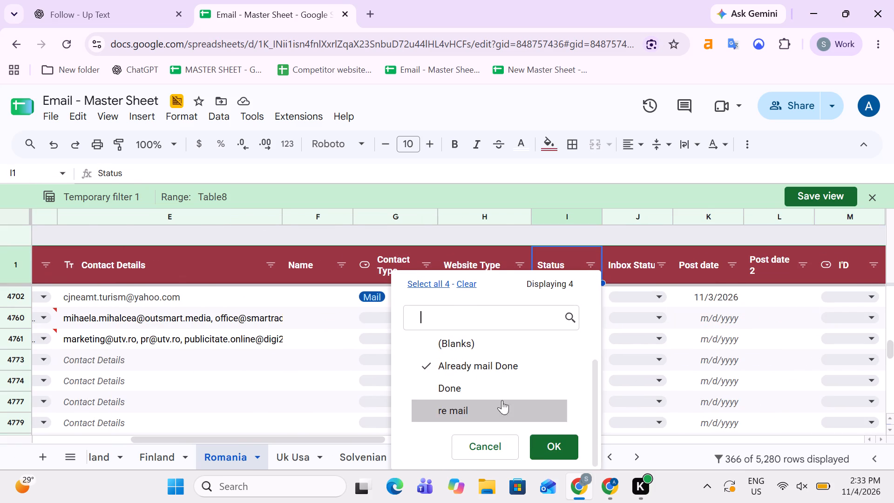
pyautogui.click(482, 387)
pyautogui.click(482, 387)
pyautogui.click(494, 392)
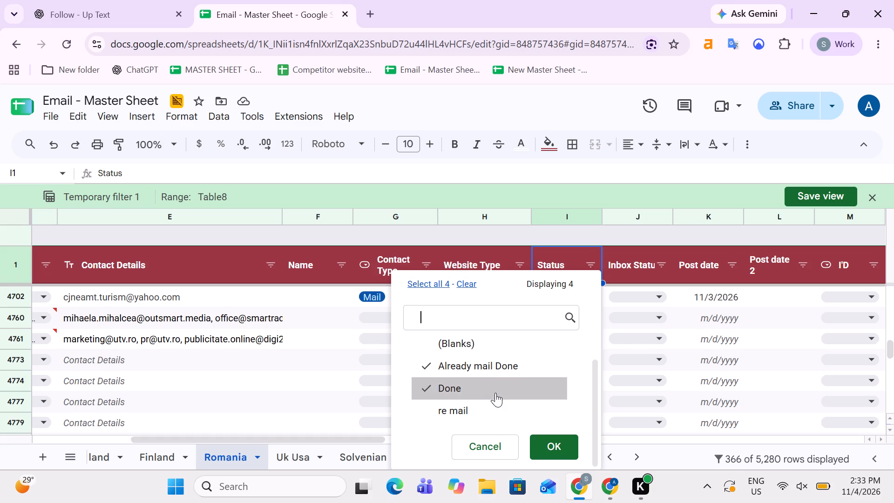
pyautogui.scroll(-2, 502, 396)
pyautogui.click(476, 411)
pyautogui.scroll(2, 476, 398)
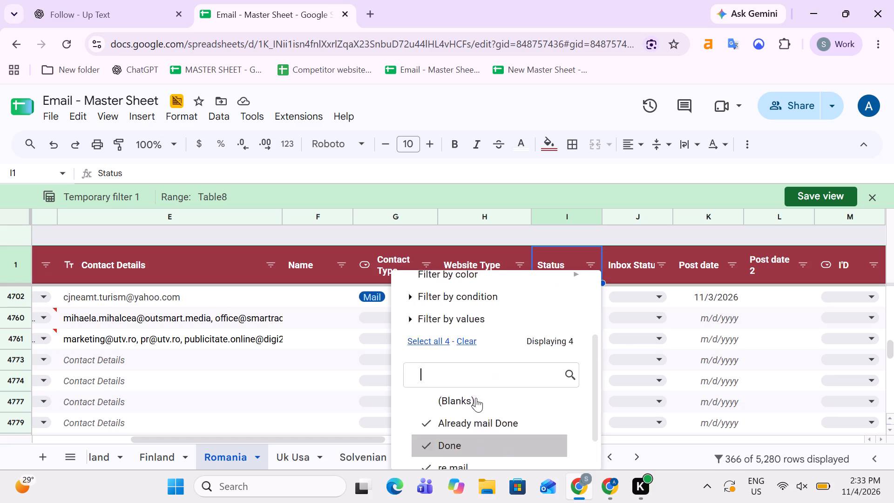
pyautogui.scroll(-3, 476, 398)
pyautogui.click(552, 453)
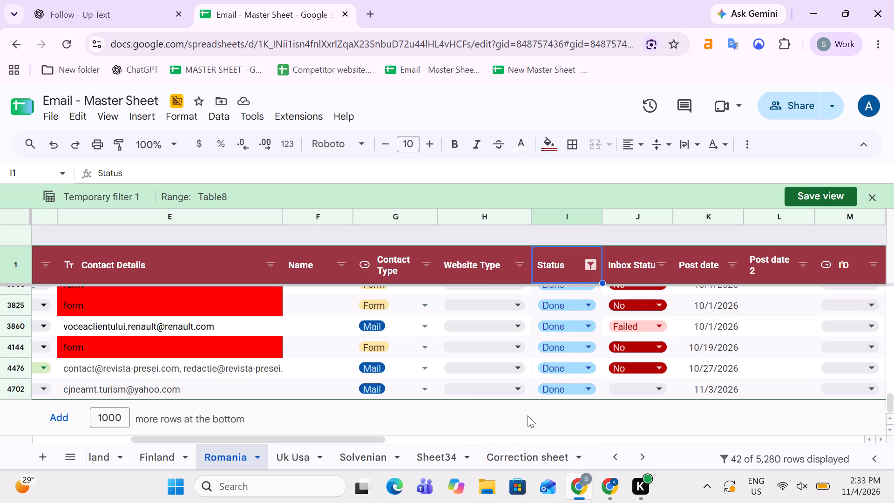
# Look through the filtered red-filled rows, checking contact type, status, inbox status and post dates.
pyautogui.scroll(-4, 527, 382)
pyautogui.scroll(20, 528, 383)
pyautogui.scroll(7, 528, 383)
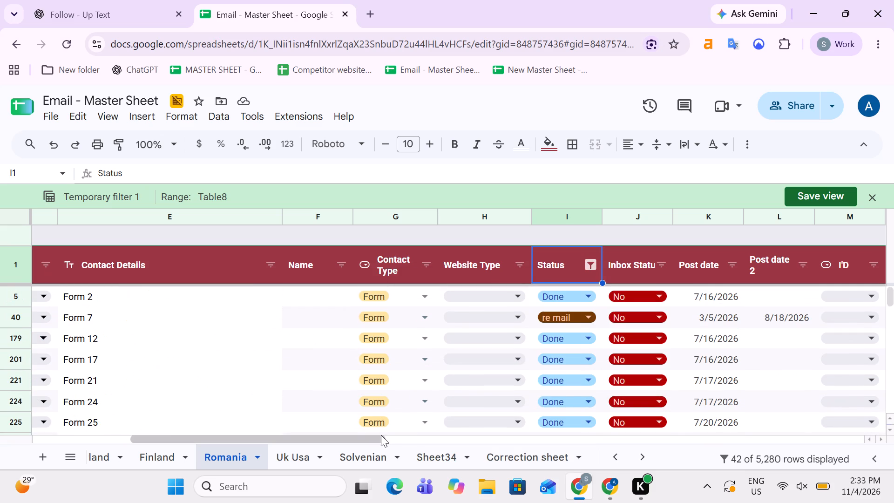
pyautogui.scroll(-6, 494, 403)
pyautogui.scroll(-7, 604, 398)
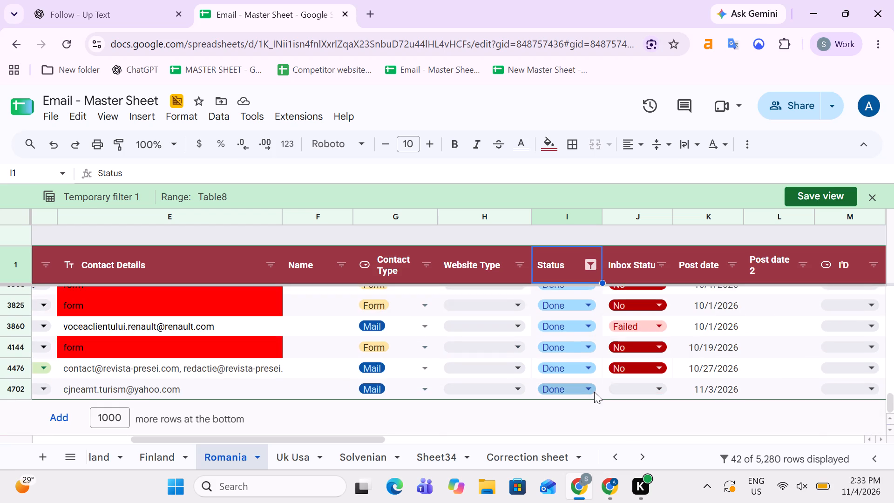
pyautogui.scroll(20, 589, 391)
pyautogui.scroll(7, 589, 391)
pyautogui.scroll(-7, 511, 367)
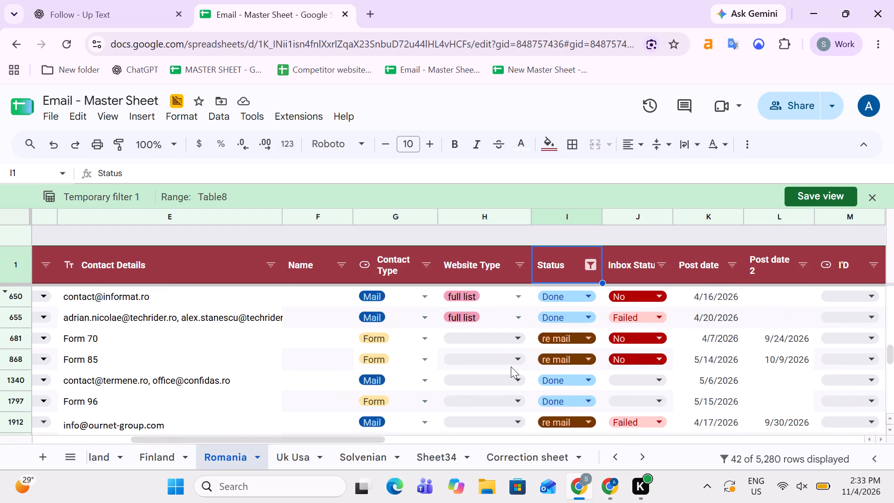
pyautogui.scroll(-15, 511, 367)
# Copy all filtered red-filled websites in the Websites column, from petreanu.ro in row 5 to viziteazaneamt.ro in row 4702.
pyautogui.press('Down')
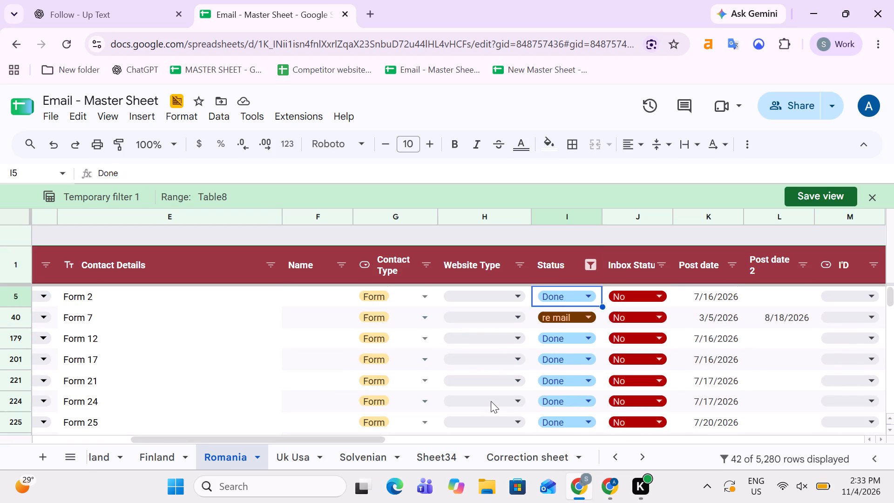
pyautogui.press('Up')
pyautogui.press('Up')
pyautogui.press('Down')
pyautogui.press('Left')
pyautogui.press('Left')
pyautogui.press('Left')
pyautogui.press('Left')
pyautogui.press('Left')
pyautogui.press('Left')
pyautogui.press('Left')
pyautogui.press('Left')
pyautogui.press('Left')
pyautogui.press('Left')
pyautogui.press('Left')
pyautogui.press('Left')
pyautogui.press('Left')
pyautogui.press('Left')
pyautogui.press('Left')
pyautogui.press('Left')
pyautogui.press('Left')
pyautogui.press('Left')
pyautogui.press('Left')
pyautogui.press('Left')
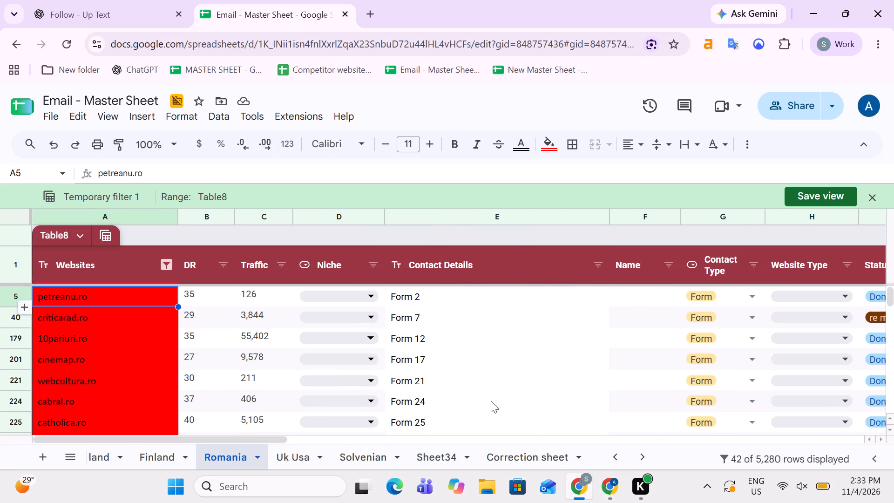
pyautogui.press('Up')
pyautogui.press('Down')
pyautogui.hotkey('ctrl', 'shift', 'Down')
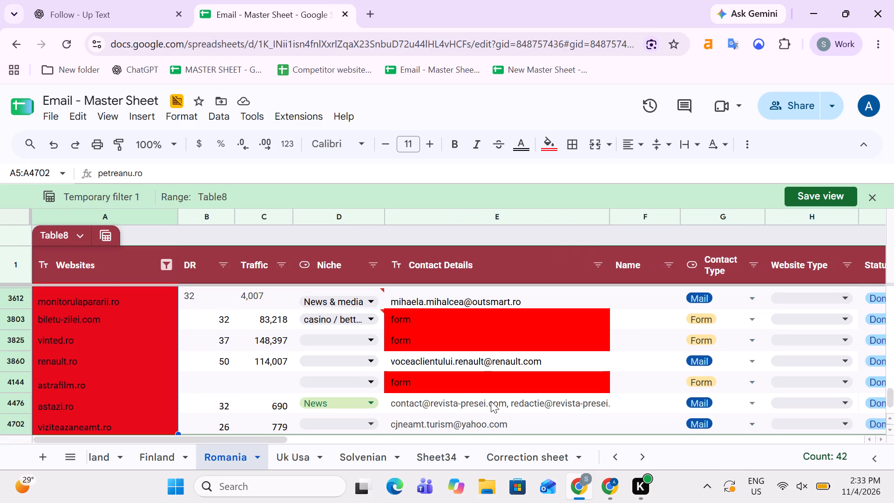
pyautogui.press('Up')
pyautogui.press('Up')
pyautogui.press('Down')
pyautogui.press('Up')
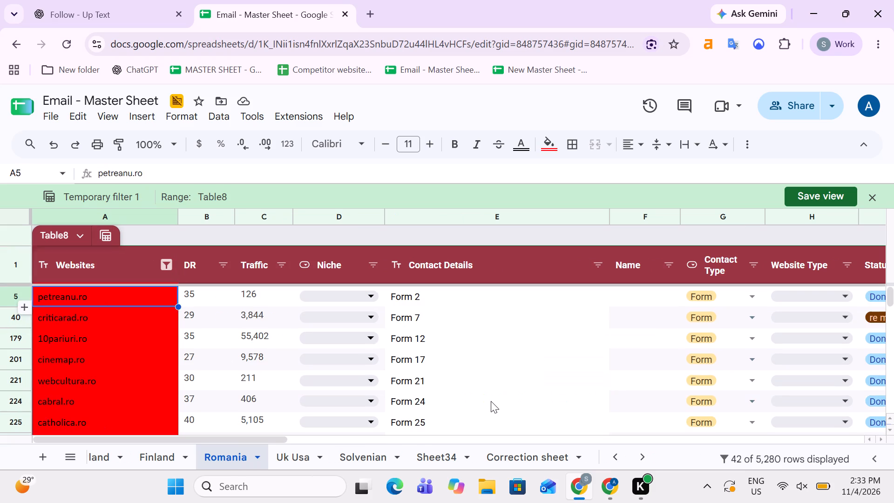
pyautogui.press('Up')
pyautogui.press('Down')
pyautogui.hotkey('ctrl', 'shift', 'Down')
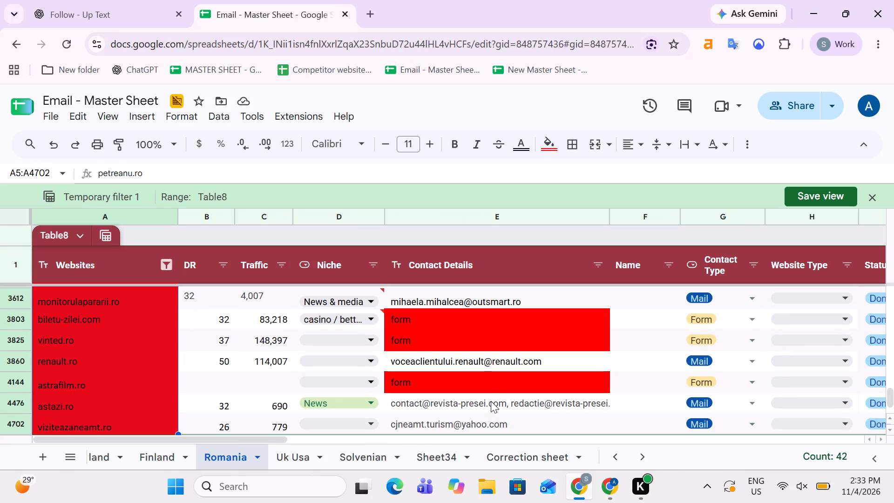
pyautogui.hotkey('ctrl', 'c')
# Paste the copied websites as values only below the domain list in Sheet28, starting at cell A326.
pyautogui.scroll(1, 491, 401)
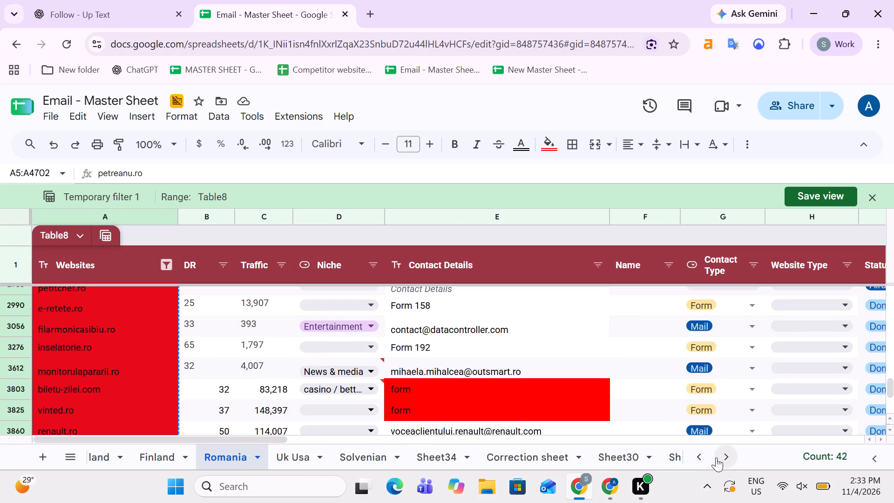
pyautogui.click(716, 457)
pyautogui.click(645, 458)
pyautogui.press('Down')
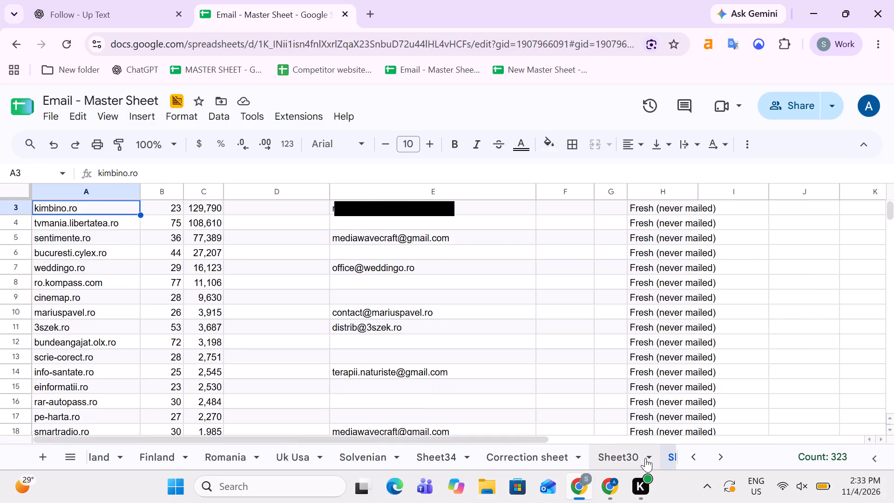
pyautogui.hotkey('ctrl', 'Down')
pyautogui.press('Down')
pyautogui.press('Down')
pyautogui.press('Down')
pyautogui.press('Down')
pyautogui.press('Down')
pyautogui.press('Up')
pyautogui.press('Up')
pyautogui.press('Up')
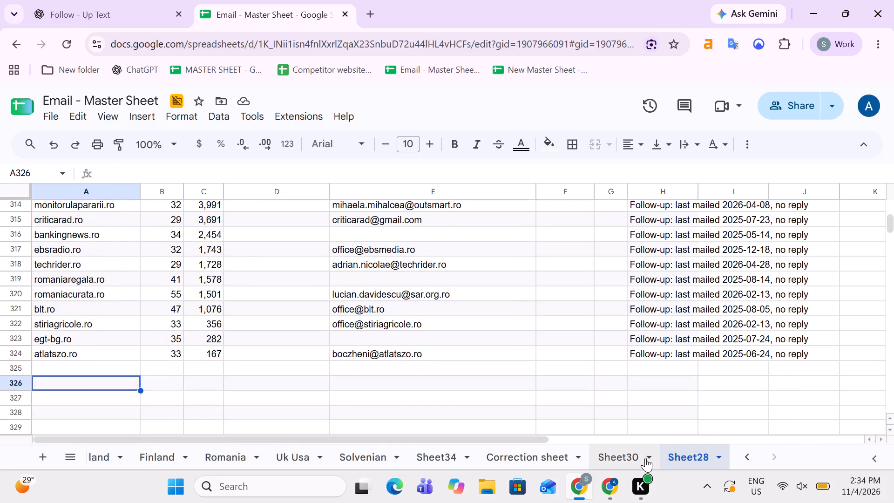
pyautogui.hotkey('ctrl', 'v')
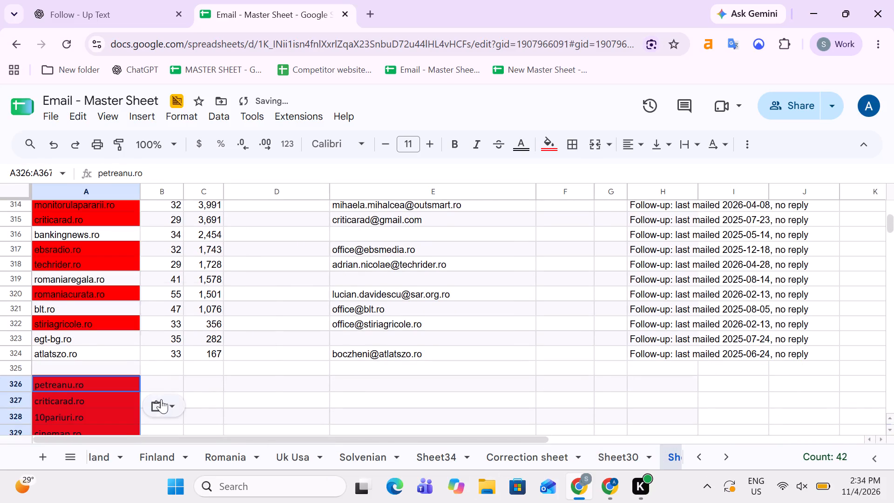
pyautogui.click(161, 399)
pyautogui.click(195, 301)
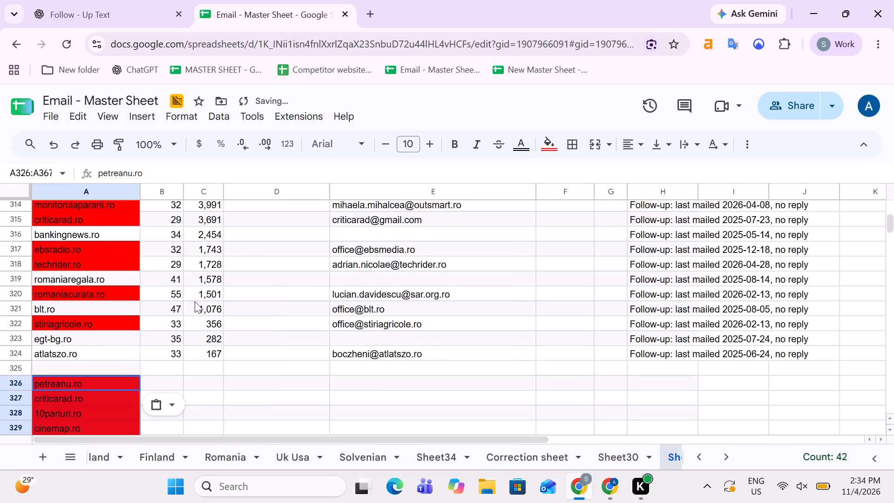
# Create a filter on the header row of Sheet28.
pyautogui.press('Up')
pyautogui.press('Up')
pyautogui.hotkey('ctrl', 'Up')
pyautogui.press('Up')
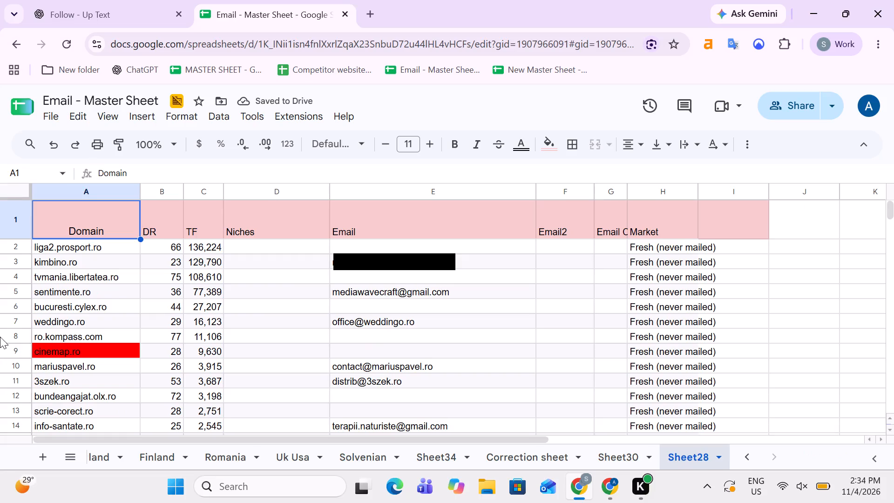
pyautogui.click(0, 224)
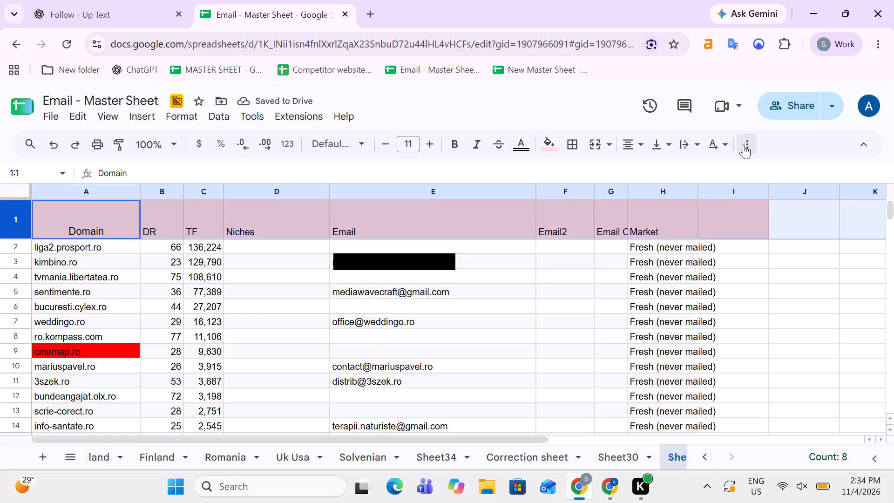
pyautogui.click(744, 144)
pyautogui.click(697, 175)
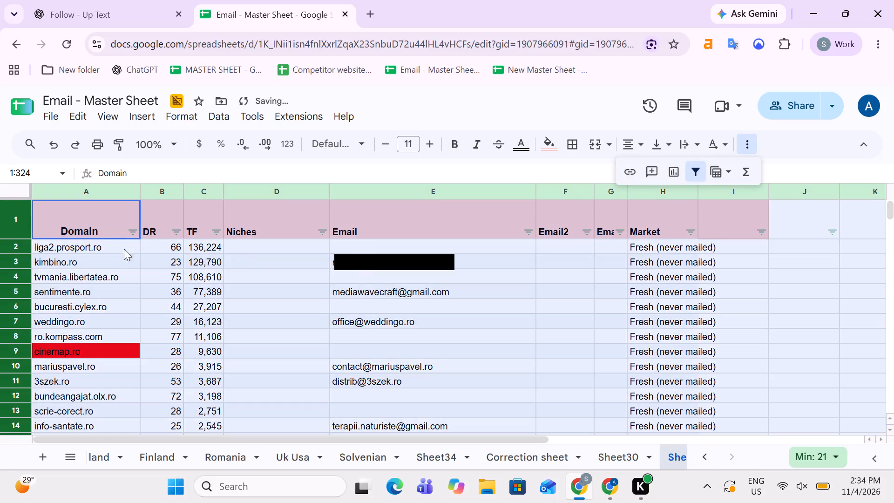
# Filter the Domain column of Sheet28 by red fill color.
pyautogui.click(129, 234)
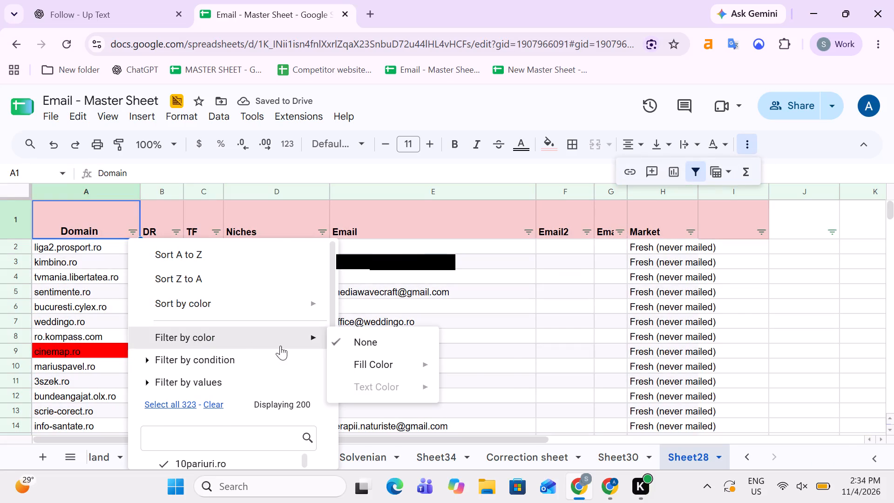
pyautogui.click(470, 391)
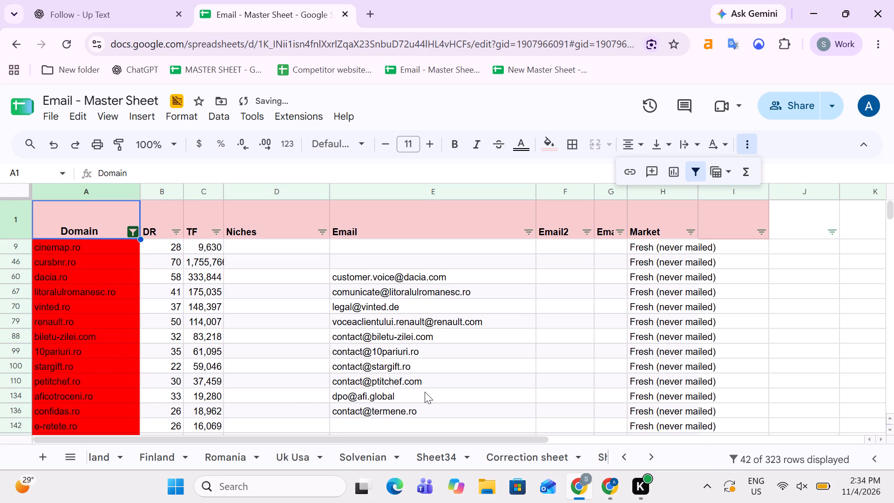
pyautogui.press('Right')
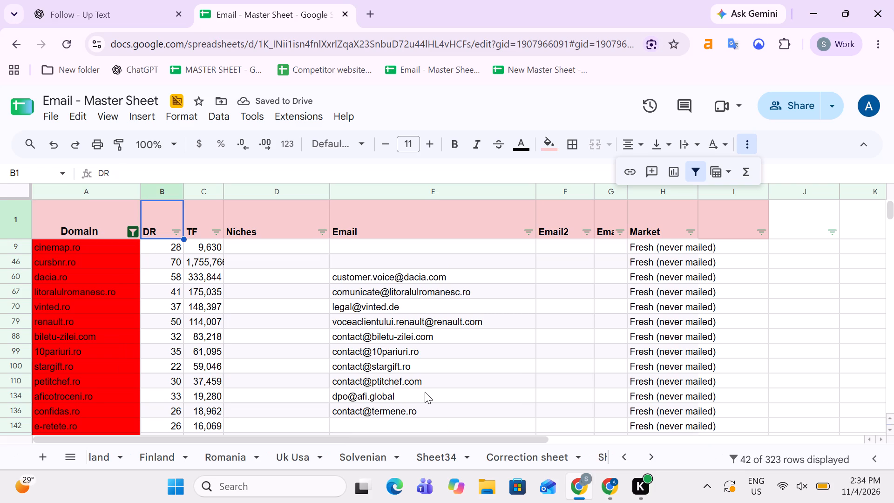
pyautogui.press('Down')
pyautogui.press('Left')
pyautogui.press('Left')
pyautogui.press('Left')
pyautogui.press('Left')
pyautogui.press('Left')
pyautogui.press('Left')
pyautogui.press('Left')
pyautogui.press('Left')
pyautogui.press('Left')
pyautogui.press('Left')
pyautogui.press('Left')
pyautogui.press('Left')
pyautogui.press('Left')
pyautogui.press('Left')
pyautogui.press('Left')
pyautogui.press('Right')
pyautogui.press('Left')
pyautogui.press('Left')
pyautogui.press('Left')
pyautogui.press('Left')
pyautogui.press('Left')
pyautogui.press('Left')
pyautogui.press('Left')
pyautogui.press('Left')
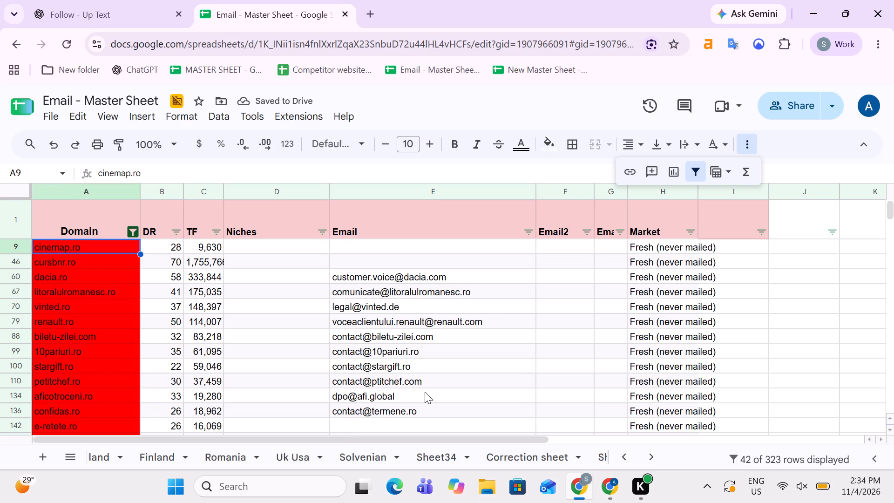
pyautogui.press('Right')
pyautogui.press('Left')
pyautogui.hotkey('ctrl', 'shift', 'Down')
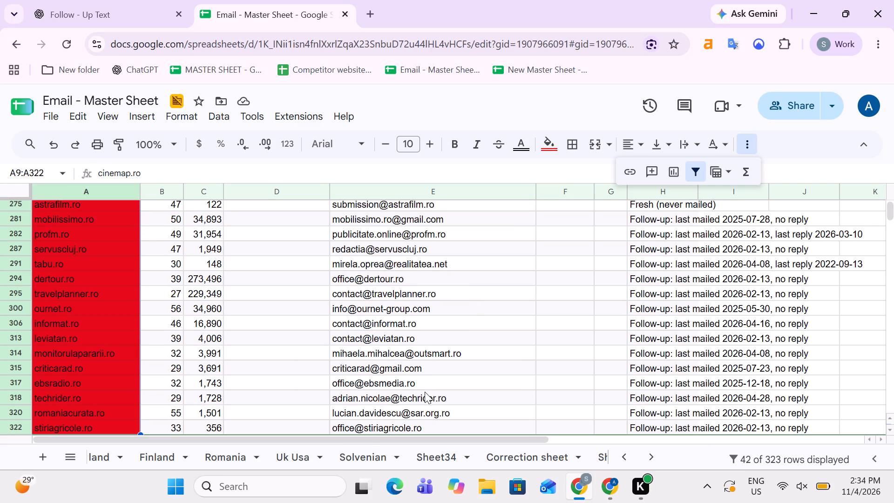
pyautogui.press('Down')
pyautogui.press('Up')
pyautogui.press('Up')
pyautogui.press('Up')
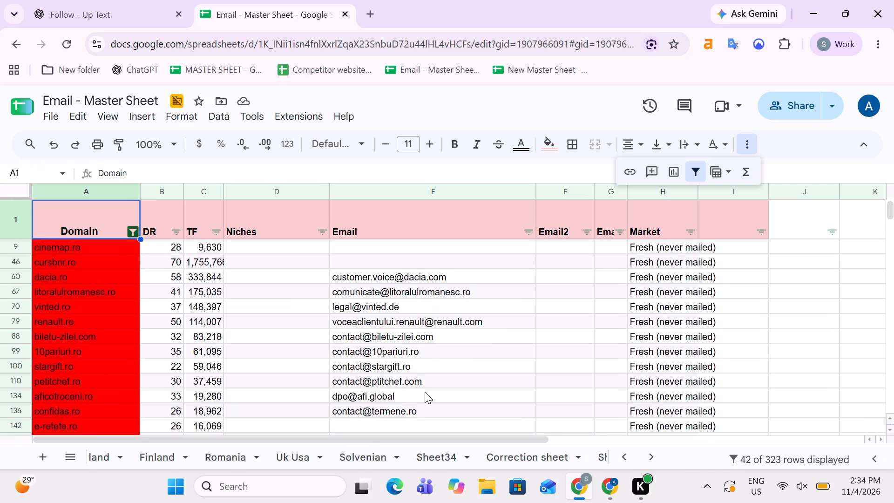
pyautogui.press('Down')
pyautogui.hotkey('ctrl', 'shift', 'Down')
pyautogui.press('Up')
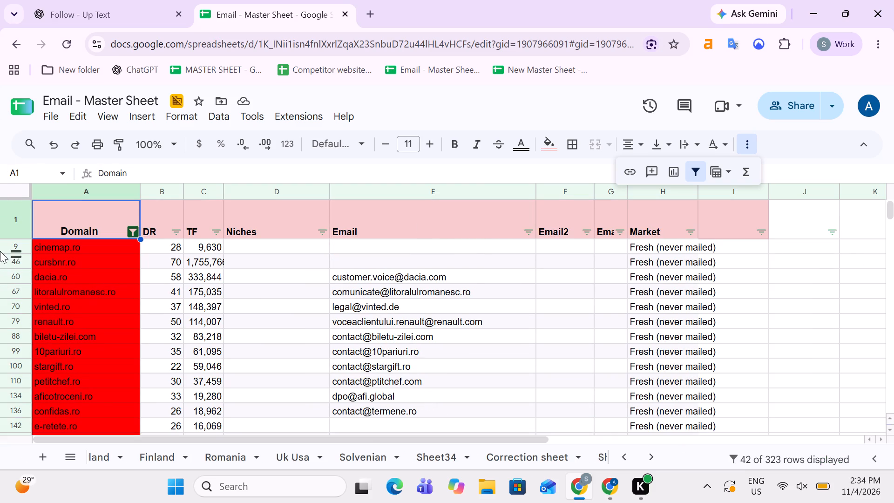
# Delete all the filtered red-filled domain rows in Sheet28, from cinemap.ro in row 9 to stiriagricole.ro in row 322.
pyautogui.click(0, 250)
pyautogui.hotkey('ctrl', 'shift', 'Down')
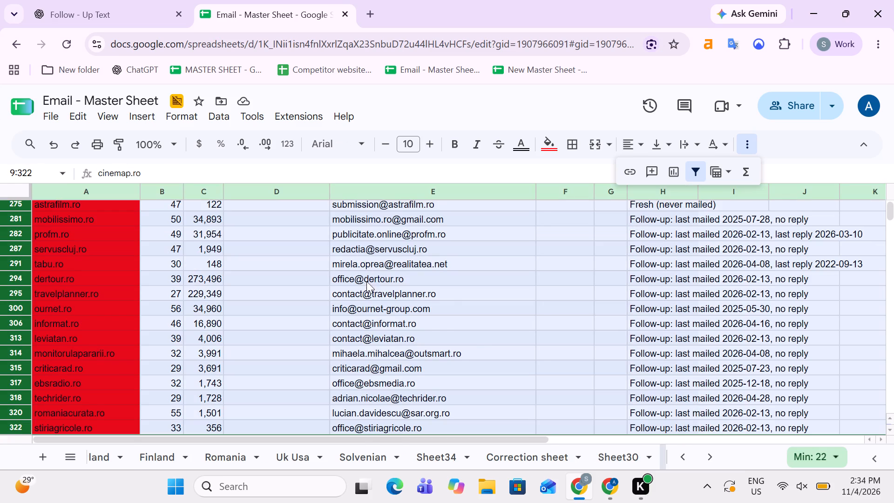
pyautogui.scroll(-1, 363, 309)
pyautogui.rightClick(0, 267)
pyautogui.click(29, 296)
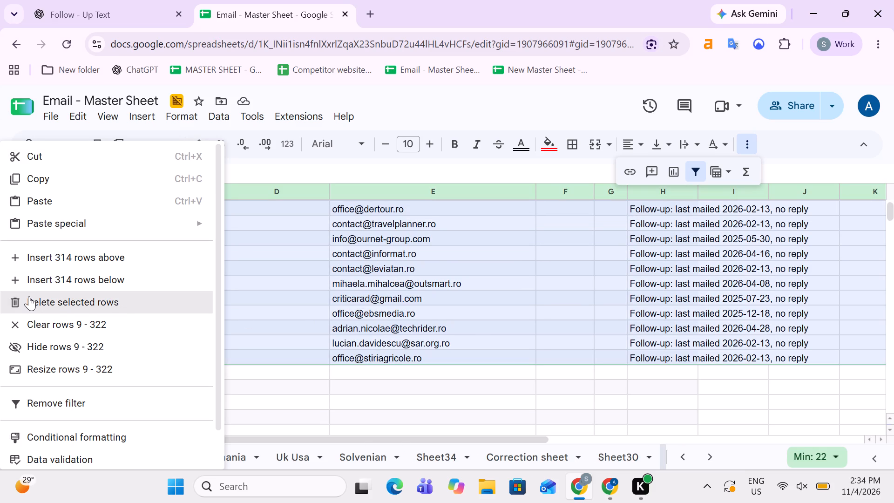
pyautogui.scroll(1, 95, 309)
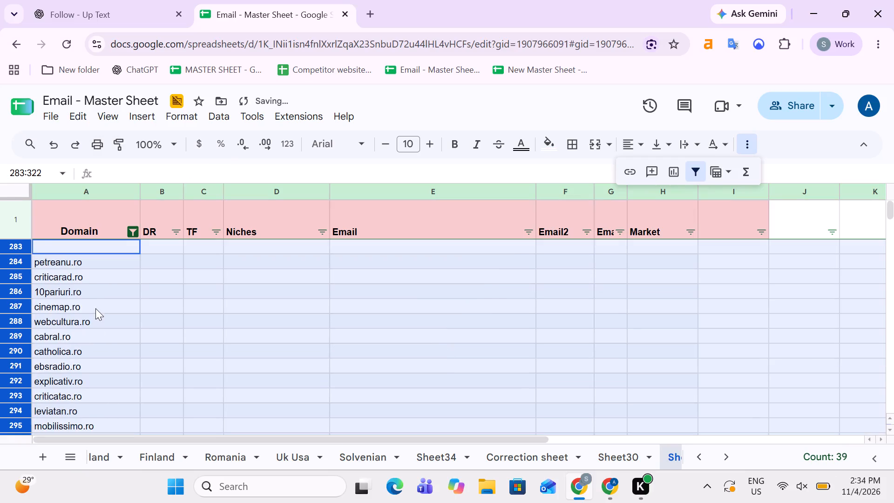
# Clear the pasted website list below the domains in Sheet28, from petreanu.ro in A284 to viziteazaneamt.ro in A325.
pyautogui.click(74, 276)
pyautogui.press('Up')
pyautogui.hotkey('ctrl', 'shift', 'Down')
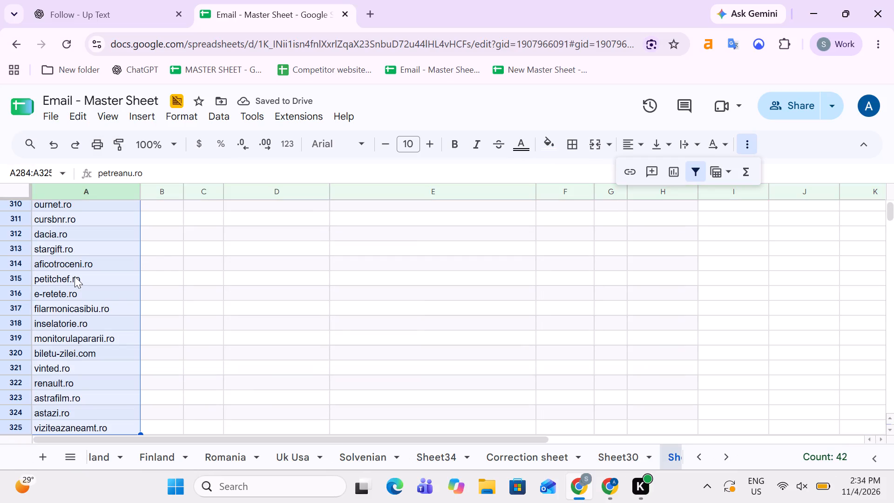
pyautogui.press('Delete')
pyautogui.press('Up')
pyautogui.press('Up')
pyautogui.hotkey('ctrl', 'Up')
pyautogui.press('Down')
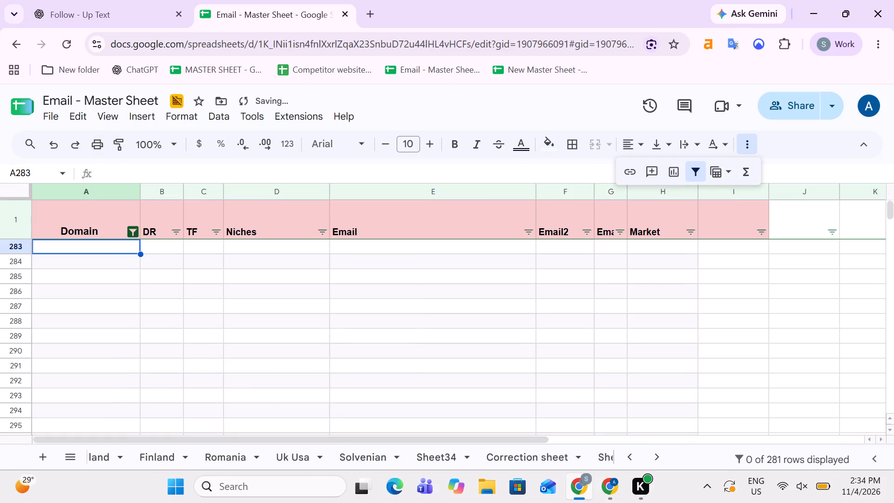
# Remove the filter from Sheet28.
pyautogui.click(700, 169)
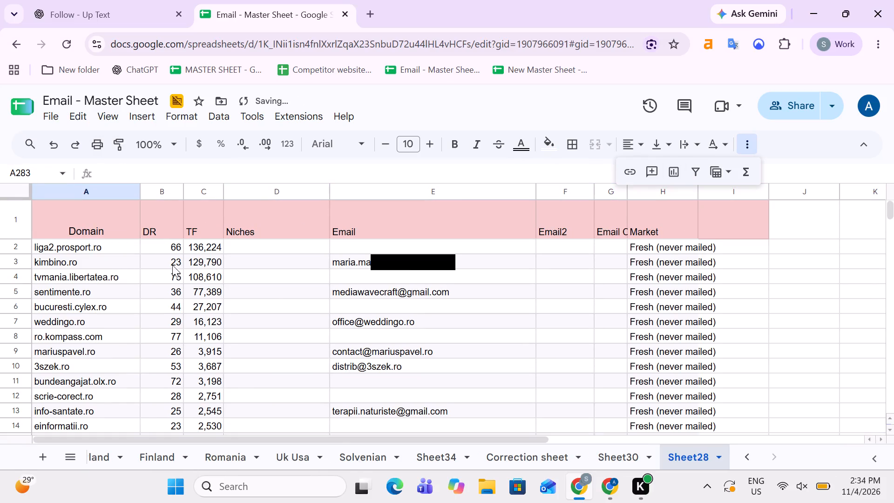
# Check the extent of the remaining Domain list in Sheet28, from its first entry to its last.
pyautogui.click(129, 258)
pyautogui.press('Up')
pyautogui.press('Up')
pyautogui.press('Down')
pyautogui.hotkey('ctrl', 'shift', 'Down')
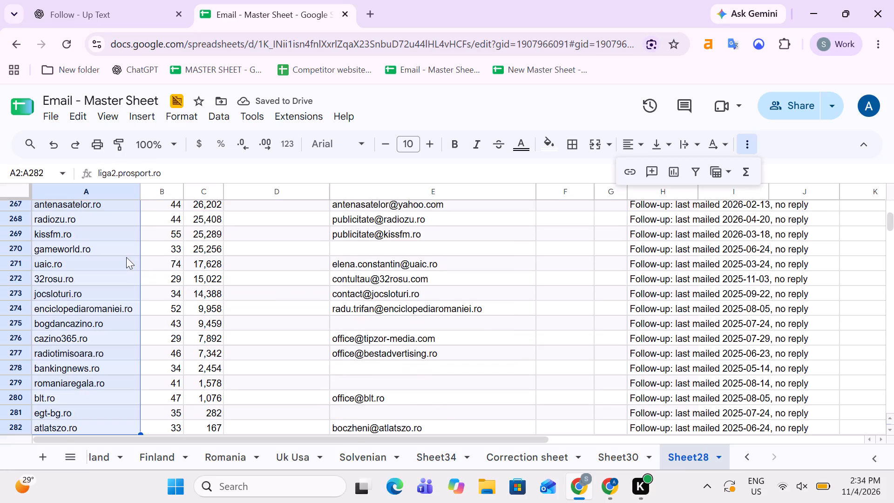
pyautogui.press('Down')
pyautogui.press('Up')
pyautogui.press('Up')
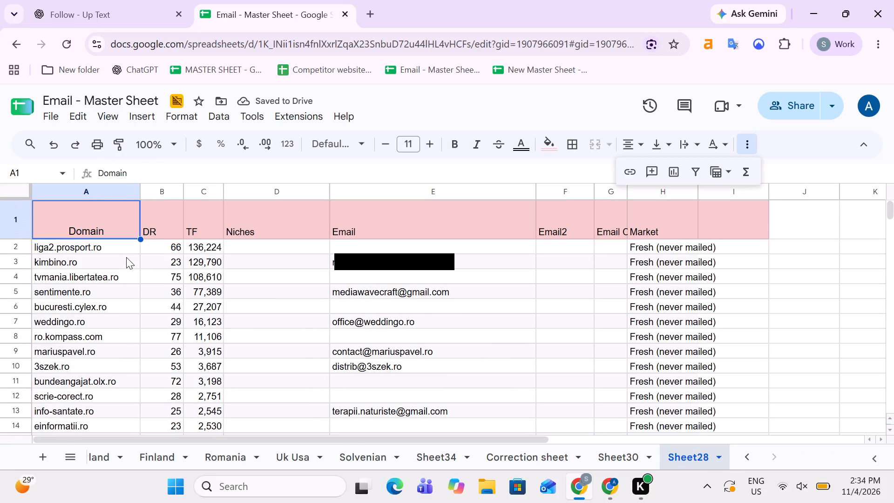
# In the Romania sheet, change the Status filter of the red-filled websites to show only blanks.
pyautogui.click(204, 463)
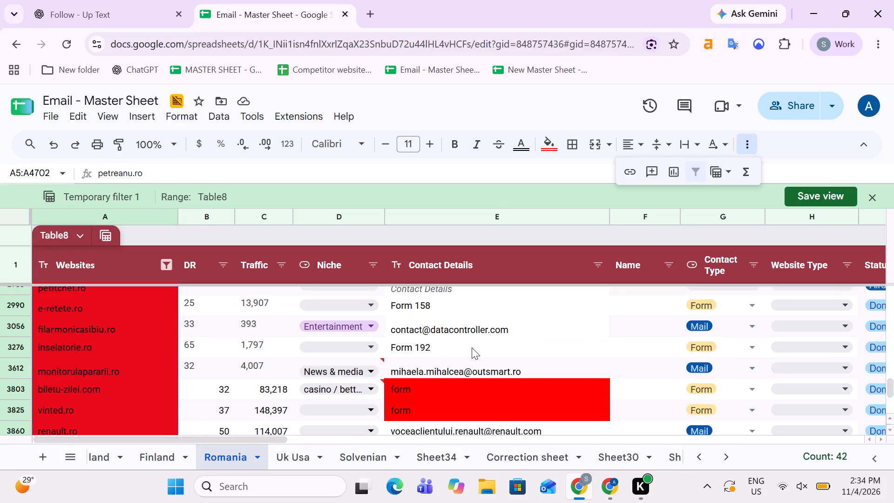
pyautogui.click(472, 347)
pyautogui.press('Right')
pyautogui.press('Right')
pyautogui.press('Right')
pyautogui.press('Right')
pyautogui.press('Right')
pyautogui.press('Right')
pyautogui.press('Right')
pyautogui.press('Right')
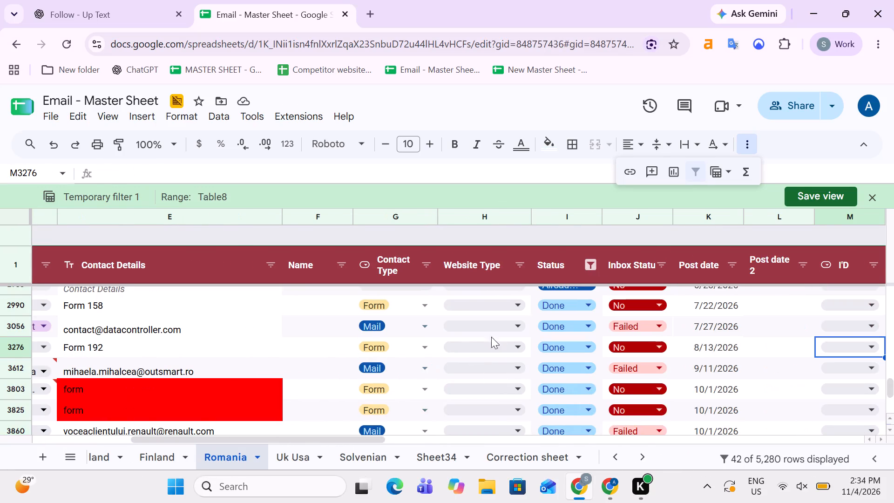
pyautogui.click(588, 262)
pyautogui.scroll(-3, 532, 355)
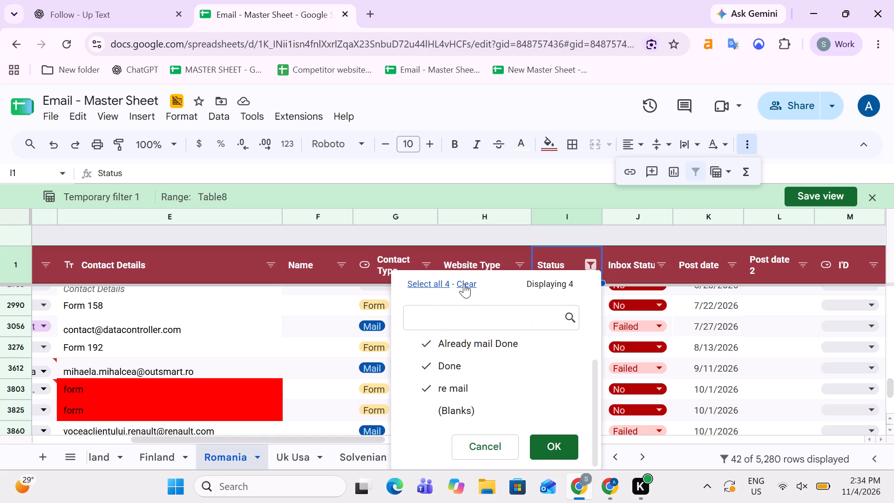
pyautogui.click(464, 283)
pyautogui.scroll(-3, 477, 371)
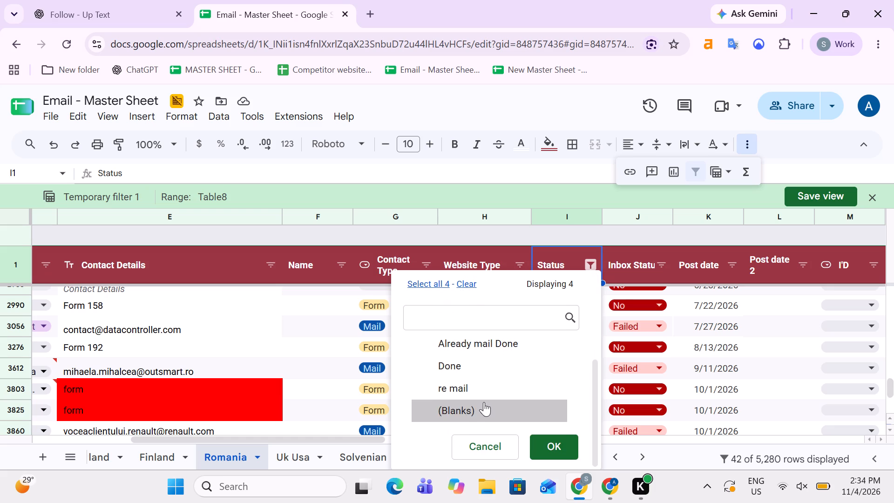
pyautogui.click(474, 409)
pyautogui.click(542, 452)
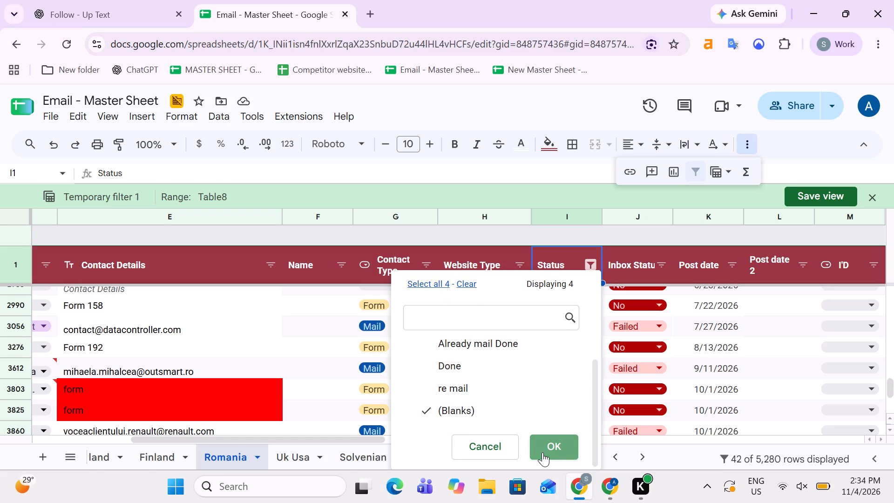
# Review the Website Type entries of the blank-status, red-filled Romania websites, from row 200 down to row 4777.
pyautogui.press('Down')
pyautogui.press('Up')
pyautogui.press('Down')
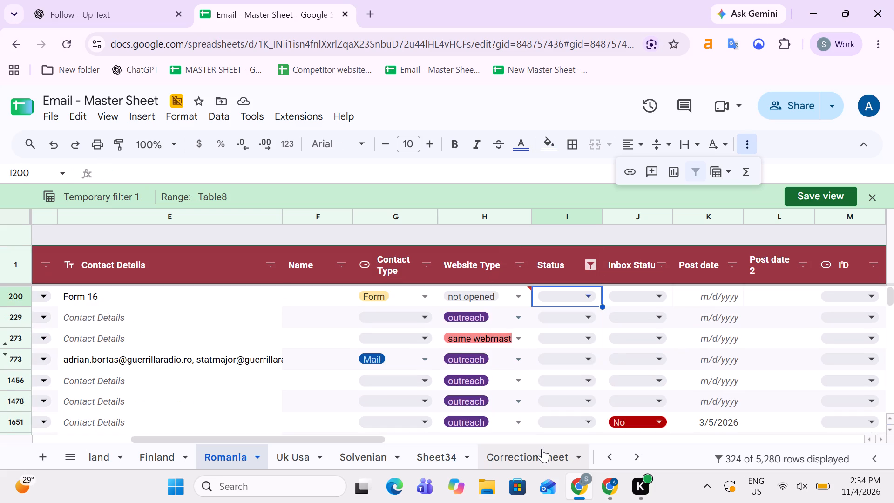
pyautogui.press('Down')
pyautogui.press('Down')
pyautogui.press('Down')
pyautogui.press('Down')
pyautogui.press('Down')
pyautogui.press('Down')
pyautogui.press('Down')
pyautogui.press('Down')
pyautogui.press('Down')
pyautogui.press('Down')
pyautogui.press('Down')
pyautogui.press('Down')
pyautogui.press('Down')
pyautogui.press('Down')
pyautogui.press('Down')
pyautogui.press('Down')
pyautogui.press('Left')
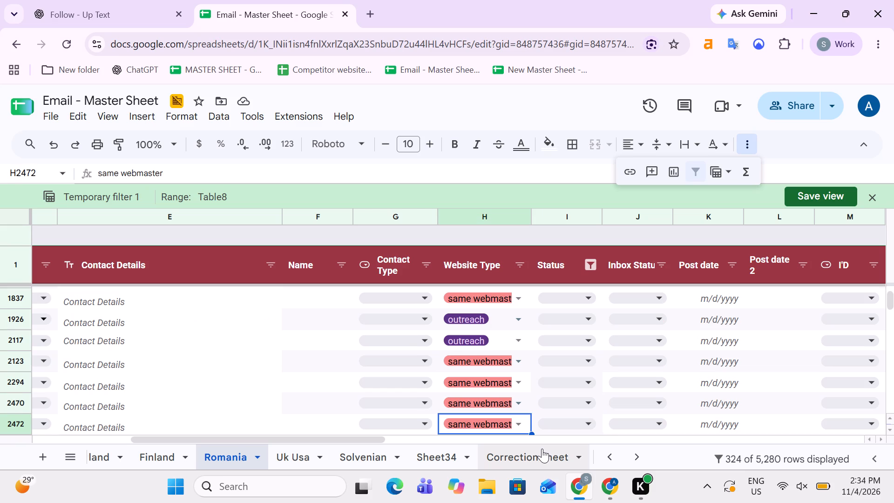
pyautogui.press('Down')
pyautogui.press('Down')
pyautogui.press('Down')
pyautogui.press('Down')
pyautogui.press('Down')
pyautogui.press('Down')
pyautogui.press('Down')
pyautogui.press('Down')
pyautogui.press('Down')
pyautogui.press('Down')
pyautogui.press('Down')
pyautogui.press('Down')
pyautogui.press('Down')
pyautogui.press('Down')
pyautogui.press('Down')
pyautogui.press('Down')
pyautogui.press('Down')
pyautogui.press('Down')
pyautogui.press('Down')
pyautogui.press('Down')
pyautogui.press('Down')
pyautogui.press('Down')
pyautogui.press('Down')
pyautogui.press('Down')
pyautogui.press('Down')
pyautogui.press('Down')
pyautogui.press('Down')
pyautogui.press('Down')
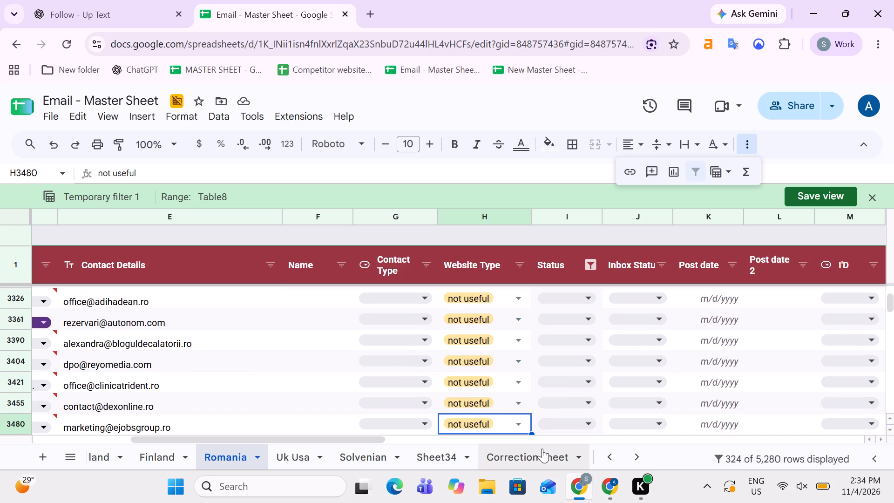
pyautogui.press('Down')
pyautogui.press('Down')
pyautogui.press('Down')
pyautogui.press('Down')
pyautogui.press('Down')
pyautogui.press('Down')
pyautogui.press('Down')
pyautogui.press('Down')
pyautogui.press('Down')
pyautogui.press('Down')
pyautogui.press('Down')
pyautogui.press('Down')
pyautogui.press('Down')
pyautogui.press('Down')
pyautogui.press('Down')
pyautogui.press('Down')
pyautogui.press('Down')
pyautogui.press('Down')
pyautogui.press('Down')
pyautogui.press('Down')
pyautogui.press('Down')
pyautogui.press('Down')
pyautogui.press('Down')
pyautogui.press('Down')
pyautogui.press('Down')
pyautogui.press('Down')
pyautogui.press('Down')
pyautogui.press('Down')
pyautogui.press('Down')
pyautogui.press('Down')
pyautogui.press('Down')
pyautogui.press('Down')
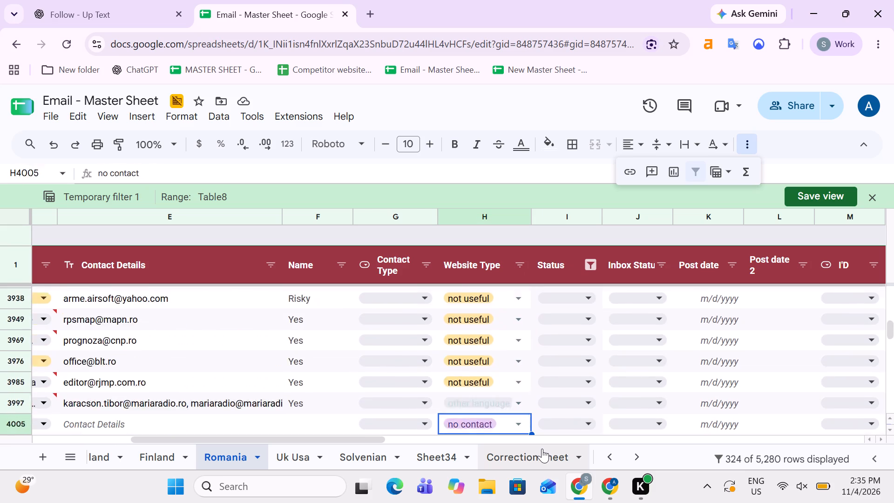
pyautogui.press('Down')
pyautogui.press('Down')
pyautogui.press('Down')
pyautogui.press('Down')
pyautogui.press('Down')
pyautogui.press('Down')
pyautogui.press('Down')
pyautogui.press('Down')
pyautogui.press('Down')
pyautogui.press('Down')
pyautogui.press('Down')
pyautogui.press('Down')
pyautogui.press('Down')
pyautogui.press('Down')
pyautogui.press('Down')
pyautogui.press('Down')
pyautogui.press('Down')
pyautogui.press('Down')
pyautogui.press('Down')
pyautogui.press('Down')
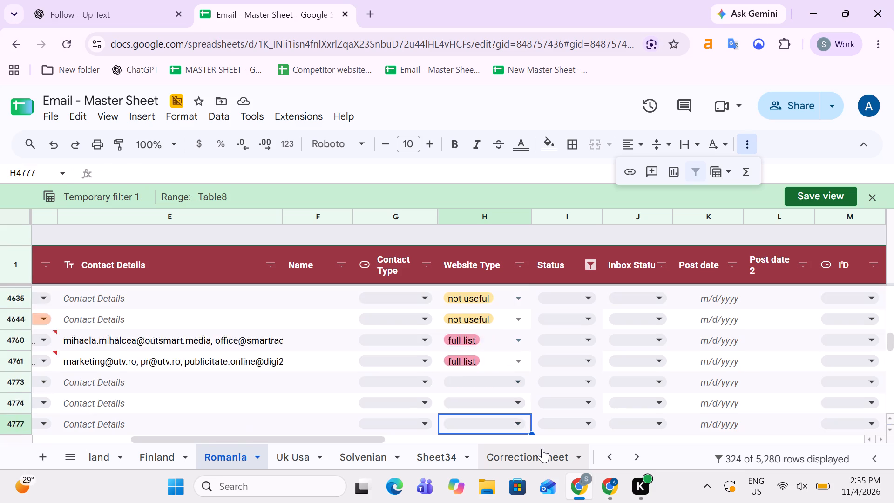
pyautogui.press('Up')
pyautogui.press('Up')
pyautogui.press('Up')
pyautogui.press('Up')
pyautogui.press('Up')
pyautogui.press('Up')
pyautogui.press('Up')
pyautogui.press('Up')
pyautogui.press('Up')
pyautogui.press('Up')
pyautogui.press('Up')
pyautogui.press('Up')
pyautogui.press('Up')
pyautogui.press('Up')
pyautogui.press('Up')
pyautogui.press('Up')
pyautogui.press('Down')
pyautogui.press('Down')
pyautogui.press('Down')
pyautogui.press('Down')
pyautogui.press('Down')
pyautogui.press('Down')
pyautogui.press('Down')
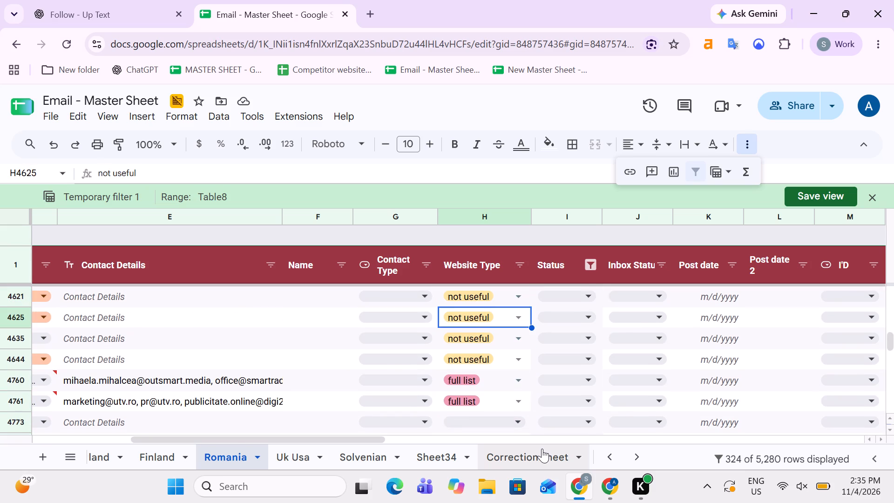
# Select the filtered Websites entries from utv.ro in row 4761 up to adpm.ro in row 200 to check their count.
pyautogui.press('Up')
pyautogui.press('Left')
pyautogui.press('Left')
pyautogui.press('Left')
pyautogui.press('Left')
pyautogui.press('Left')
pyautogui.press('Left')
pyautogui.press('Left')
pyautogui.press('Left')
pyautogui.press('Left')
pyautogui.press('Left')
pyautogui.press('Left')
pyautogui.press('Left')
pyautogui.press('Left')
pyautogui.press('Left')
pyautogui.press('Left')
pyautogui.press('Left')
pyautogui.press('Left')
pyautogui.press('Left')
pyautogui.press('Left')
pyautogui.press('Left')
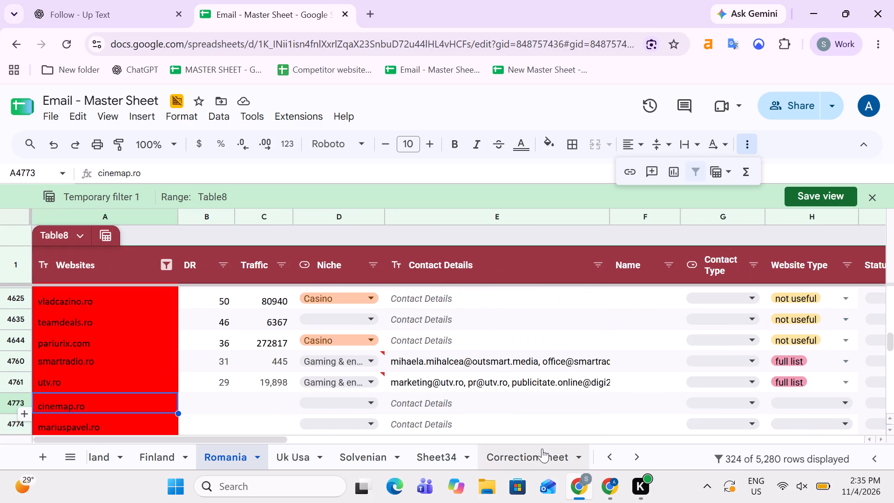
pyautogui.press('Up')
pyautogui.hotkey('ctrl', 'shift', 'Up')
pyautogui.hotkey('shift', 'Down')
pyautogui.hotkey('shift', 'Down')
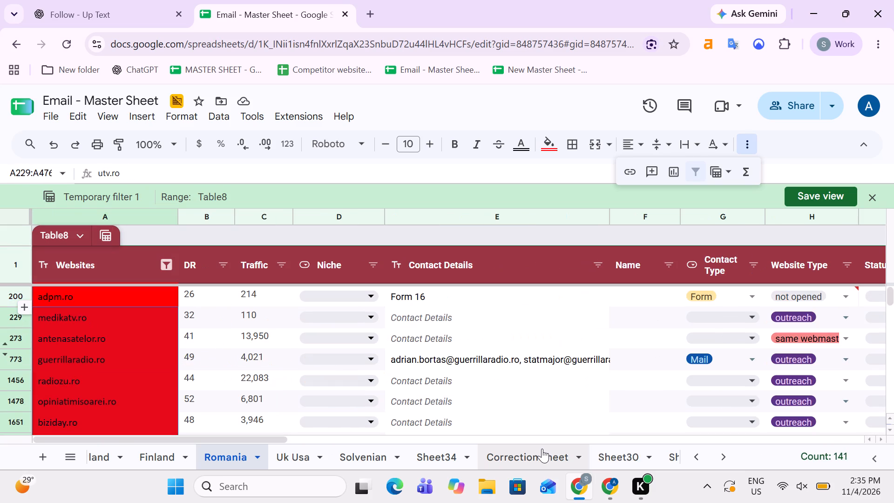
pyautogui.hotkey('shift', 'Up')
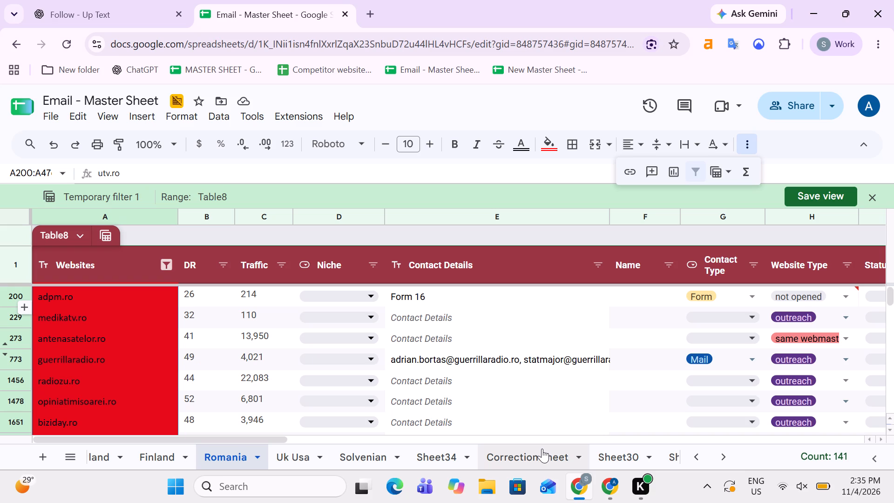
# Filter the red-filled, blank-status Romania websites by Website Type to show only outreach and same webmaster.
pyautogui.click(538, 311)
pyautogui.press('Right')
pyautogui.press('Right')
pyautogui.press('Right')
pyautogui.press('Right')
pyautogui.press('Right')
pyautogui.press('Right')
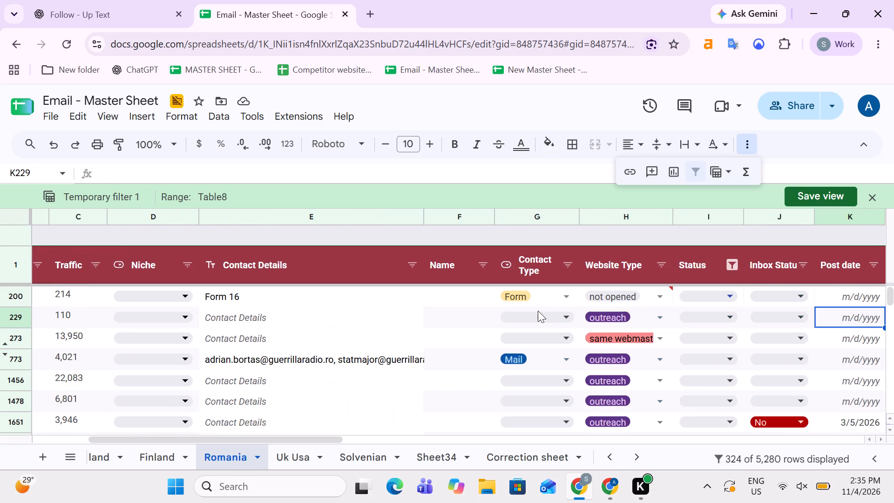
pyautogui.click(664, 262)
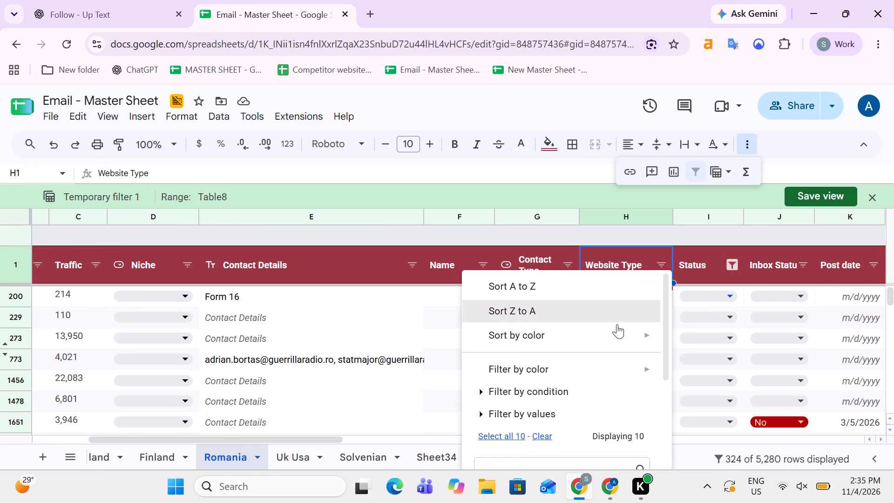
pyautogui.scroll(-5, 590, 347)
pyautogui.click(543, 291)
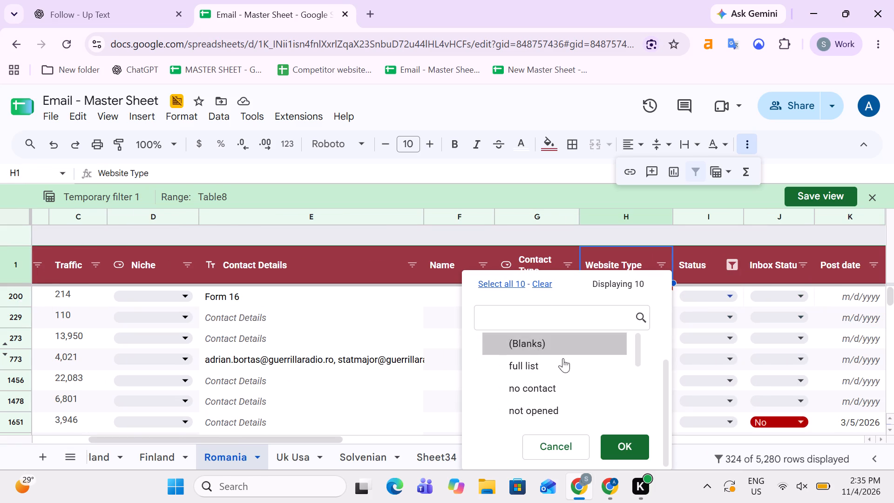
pyautogui.scroll(-1, 563, 404)
pyautogui.scroll(-1, 537, 375)
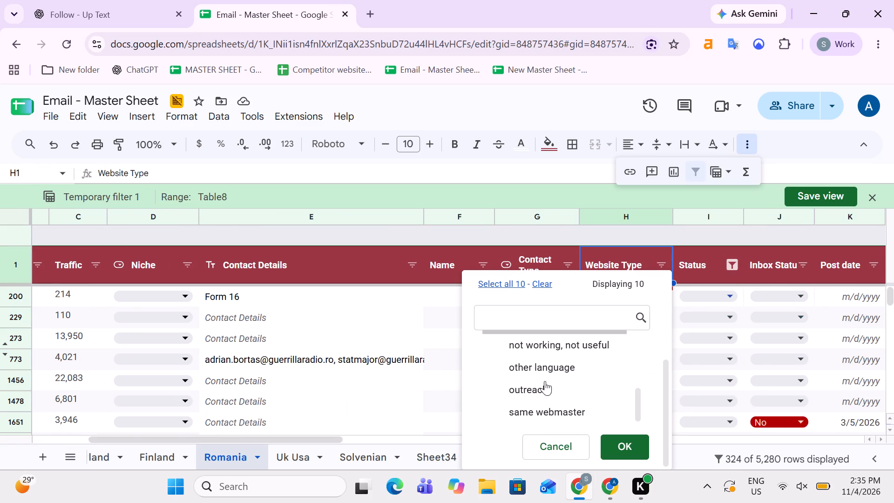
pyautogui.scroll(-3, 561, 402)
pyautogui.click(544, 403)
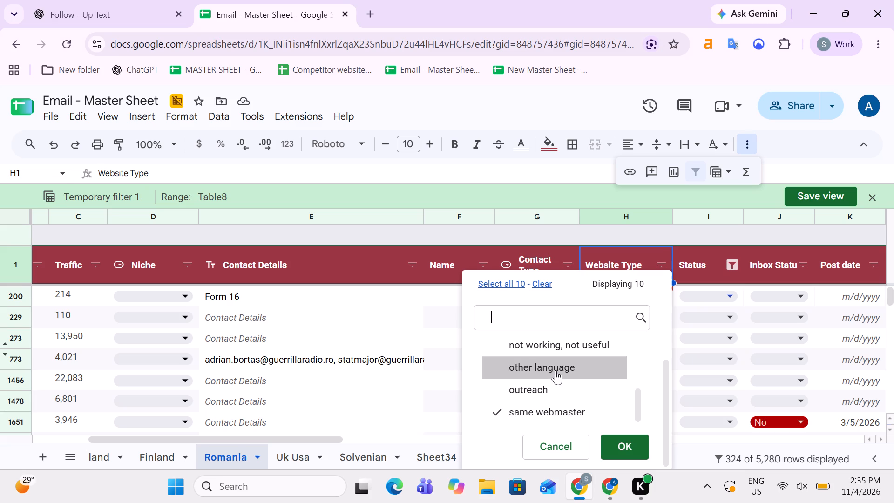
pyautogui.scroll(1, 571, 372)
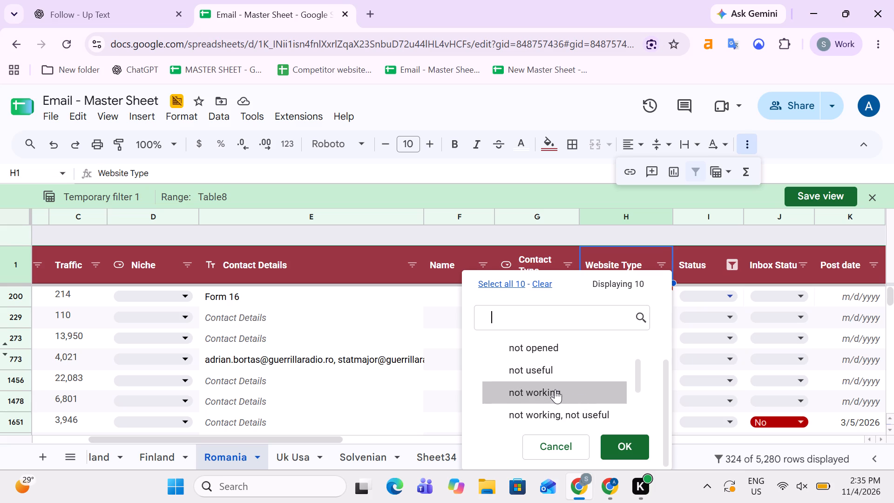
pyautogui.scroll(-1, 570, 374)
pyautogui.click(557, 391)
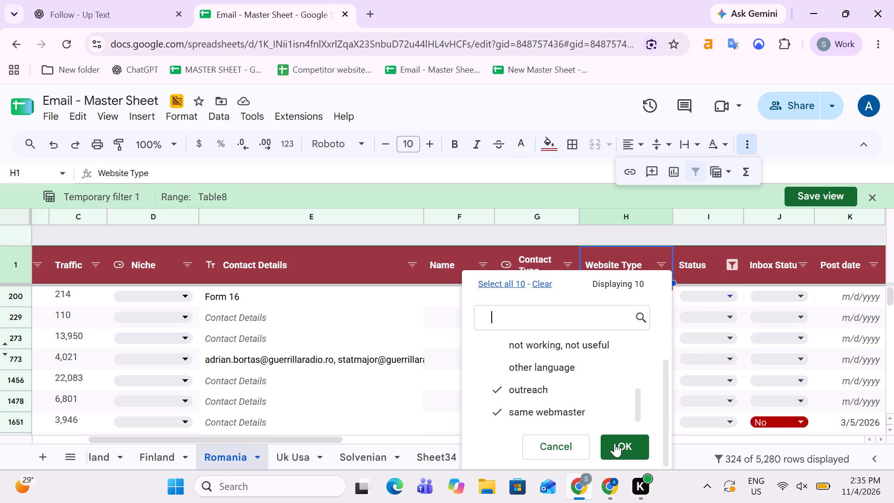
pyautogui.click(615, 443)
# Select the filtered Websites entries from medikatv.ro in row 229 down to scrie-corect.ro in row 3815 to check their count.
pyautogui.press('Down')
pyautogui.press('Up')
pyautogui.press('Down')
pyautogui.press('Left')
pyautogui.press('Left')
pyautogui.press('Left')
pyautogui.press('Left')
pyautogui.press('Left')
pyautogui.press('Left')
pyautogui.press('Left')
pyautogui.press('Left')
pyautogui.press('Left')
pyautogui.press('Left')
pyautogui.press('Left')
pyautogui.press('Left')
pyautogui.press('Left')
pyautogui.press('Left')
pyautogui.press('Left')
pyautogui.press('Left')
pyautogui.press('Left')
pyautogui.press('Left')
pyautogui.press('Left')
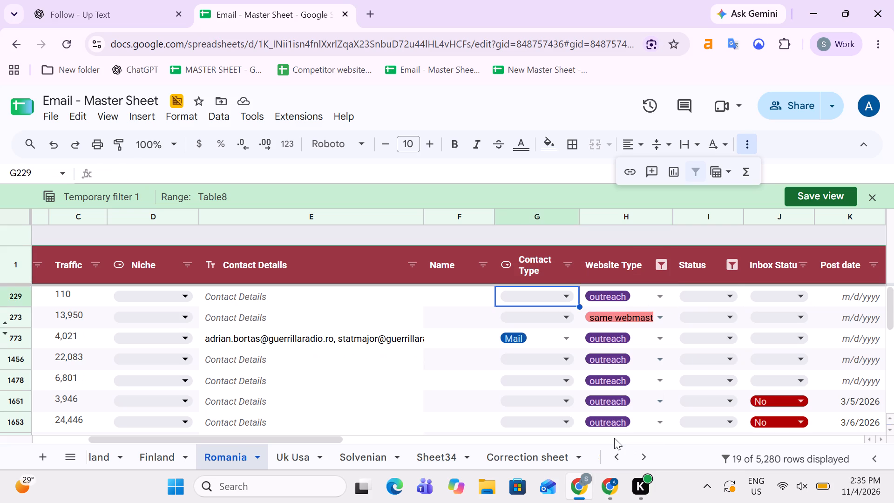
pyautogui.hotkey('ctrl', 'shift', 'Down')
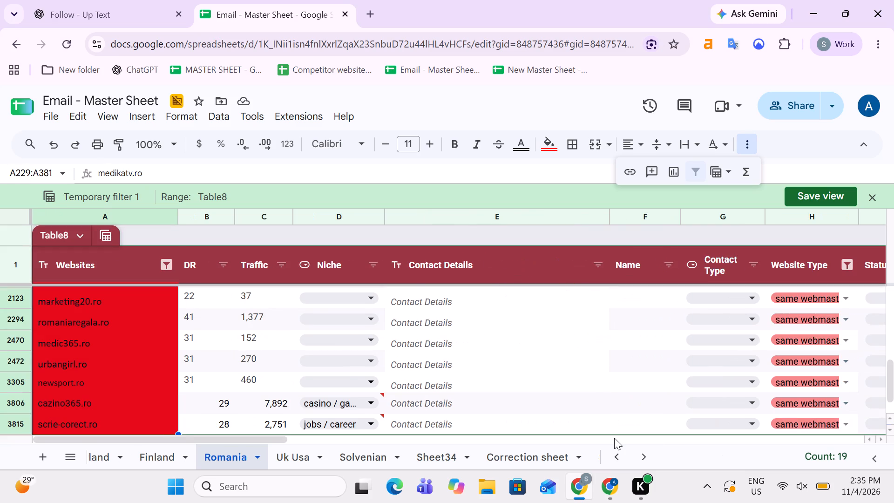
# Examine the first filtered rows across their columns, from Websites to the follow-up columns.
pyautogui.press('Up')
pyautogui.press('Up')
pyautogui.press('Up')
pyautogui.press('Down')
pyautogui.press('Down')
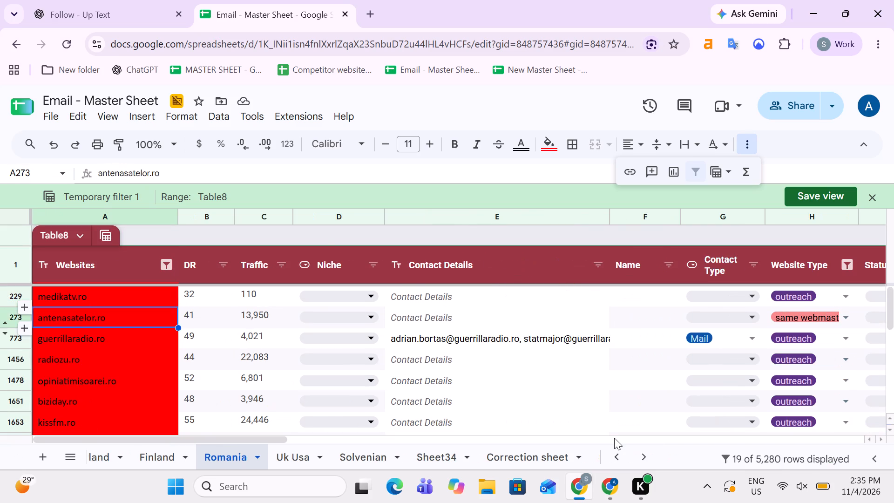
pyautogui.press('Up')
pyautogui.press('Up')
pyautogui.press('Down')
pyautogui.press('Right')
pyautogui.press('Right')
pyautogui.press('Right')
pyautogui.press('Right')
pyautogui.press('Right')
pyautogui.press('Right')
pyautogui.press('Right')
pyautogui.press('Right')
pyautogui.press('Right')
pyautogui.press('Right')
pyautogui.press('Right')
pyautogui.press('Right')
pyautogui.press('Right')
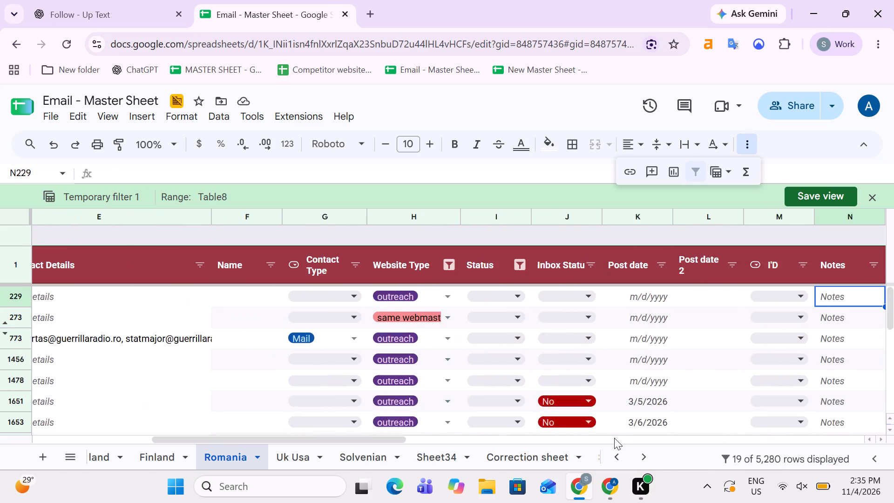
pyautogui.press('Right')
pyautogui.press('Right')
pyautogui.press('Right')
pyautogui.press('Right')
pyautogui.press('Left')
# Review the Post date, Compititor and follow-up entries of the filtered outreach and same webmaster rows, down to row 3815.
pyautogui.press('Down')
pyautogui.press('Down')
pyautogui.press('Down')
pyautogui.press('Down')
pyautogui.press('Down')
pyautogui.press('Down')
pyautogui.press('Down')
pyautogui.press('Down')
pyautogui.press('Down')
pyautogui.press('Down')
pyautogui.press('Down')
pyautogui.press('Down')
pyautogui.press('Down')
pyautogui.press('Down')
pyautogui.press('Down')
pyautogui.press('Down')
pyautogui.press('Down')
pyautogui.press('Down')
pyautogui.press('Down')
pyautogui.press('Down')
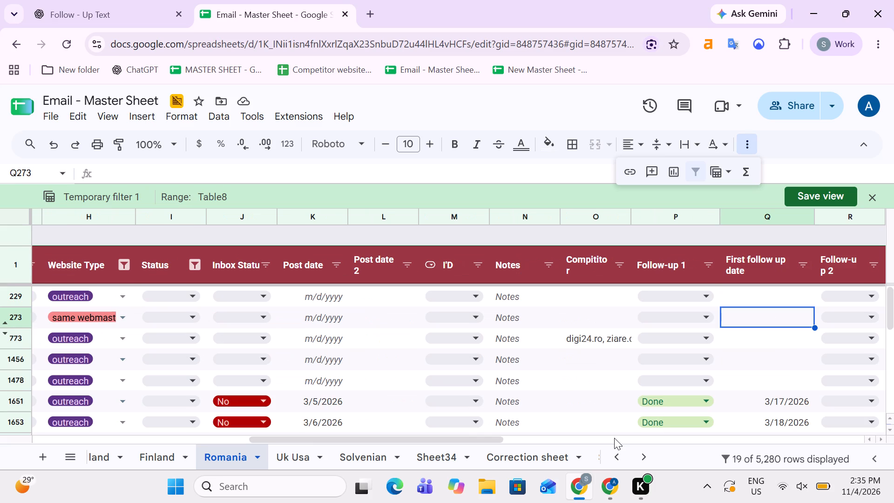
pyautogui.press('Up')
pyautogui.press('Up')
pyautogui.press('Up')
pyautogui.press('Up')
pyautogui.press('Up')
pyautogui.press('Up')
pyautogui.press('Up')
pyautogui.press('Up')
pyautogui.press('Up')
pyautogui.press('Up')
pyautogui.press('Up')
pyautogui.press('Up')
pyautogui.press('Up')
pyautogui.press('Up')
pyautogui.press('Up')
pyautogui.press('Up')
pyautogui.press('Up')
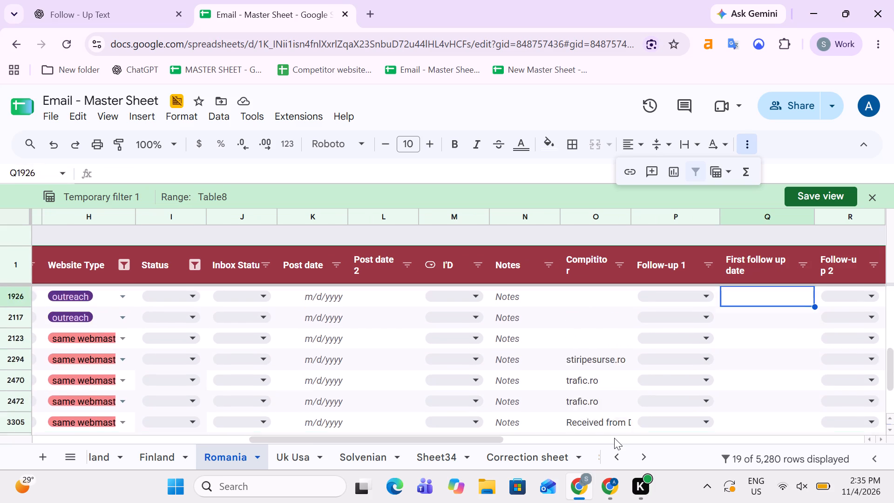
pyautogui.press('Down')
pyautogui.press('Down')
pyautogui.press('Down')
pyautogui.press('Down')
pyautogui.press('Down')
pyautogui.press('Down')
pyautogui.press('Down')
pyautogui.press('Down')
pyautogui.press('Down')
pyautogui.press('Down')
pyautogui.press('Down')
pyautogui.press('Down')
pyautogui.press('Down')
pyautogui.press('Down')
pyautogui.press('Down')
pyautogui.press('Down')
pyautogui.press('Down')
pyautogui.press('Down')
pyautogui.press('Down')
pyautogui.press('Right')
pyautogui.press('Right')
pyautogui.press('Right')
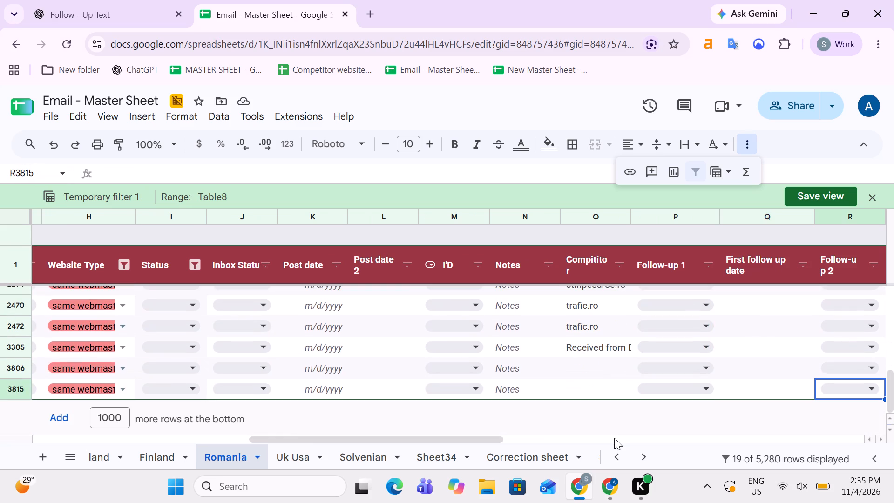
# Look over the Websites column of the filtered rows, from scrie-corect.ro in row 3815 back to medikatv.ro in row 229.
pyautogui.press('Left')
pyautogui.press('Left')
pyautogui.press('Left')
pyautogui.press('Left')
pyautogui.press('Left')
pyautogui.press('Left')
pyautogui.press('Left')
pyautogui.press('Left')
pyautogui.press('Left')
pyautogui.press('Left')
pyautogui.press('Left')
pyautogui.press('Left')
pyautogui.press('Left')
pyautogui.press('Left')
pyautogui.press('Left')
pyautogui.press('Left')
pyautogui.press('Left')
pyautogui.press('Left')
pyautogui.press('Left')
pyautogui.press('Left')
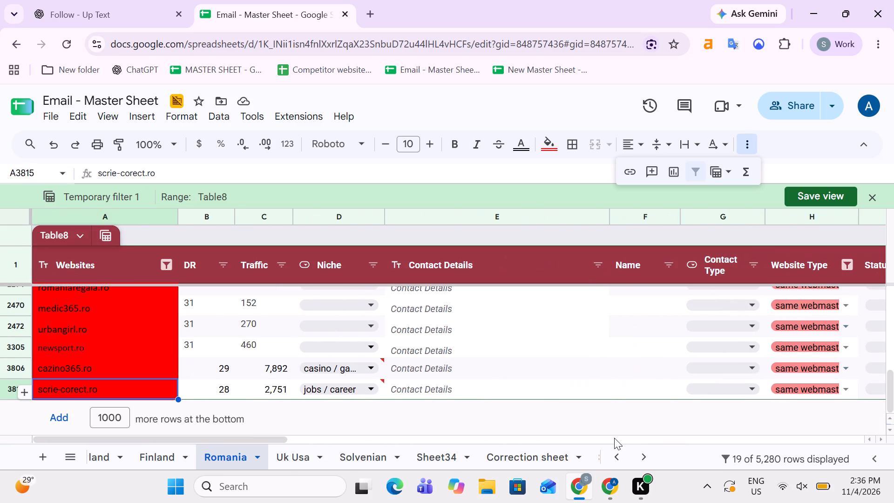
pyautogui.hotkey('ctrl', 'Up')
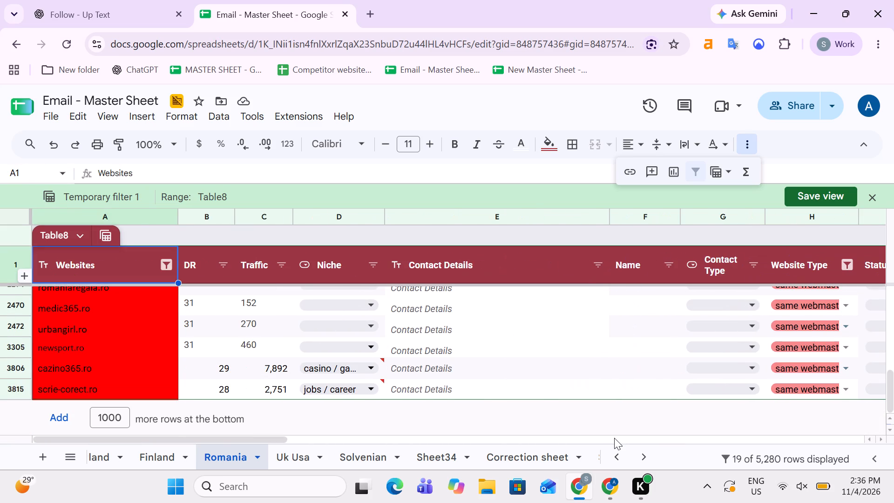
pyautogui.press('Down')
pyautogui.press('Up')
pyautogui.press('Down')
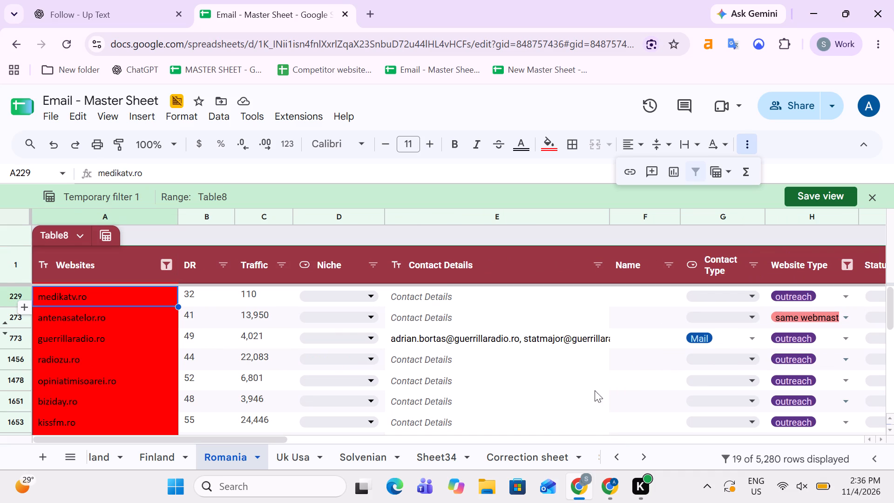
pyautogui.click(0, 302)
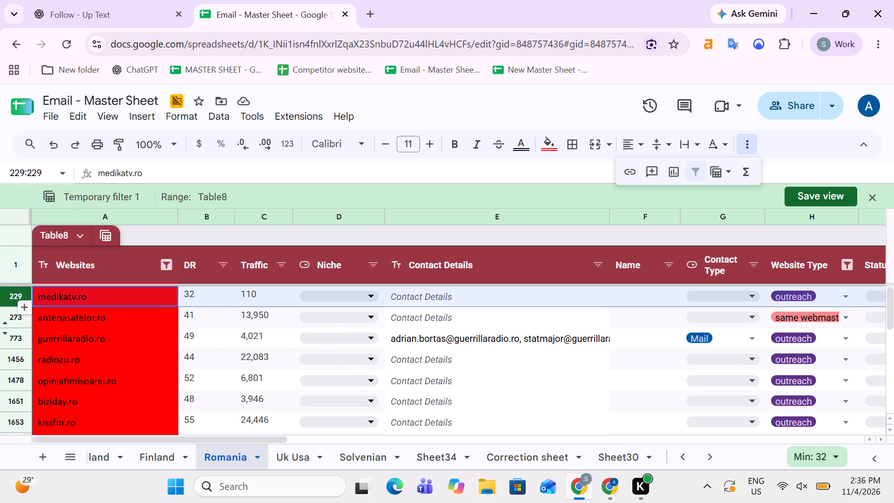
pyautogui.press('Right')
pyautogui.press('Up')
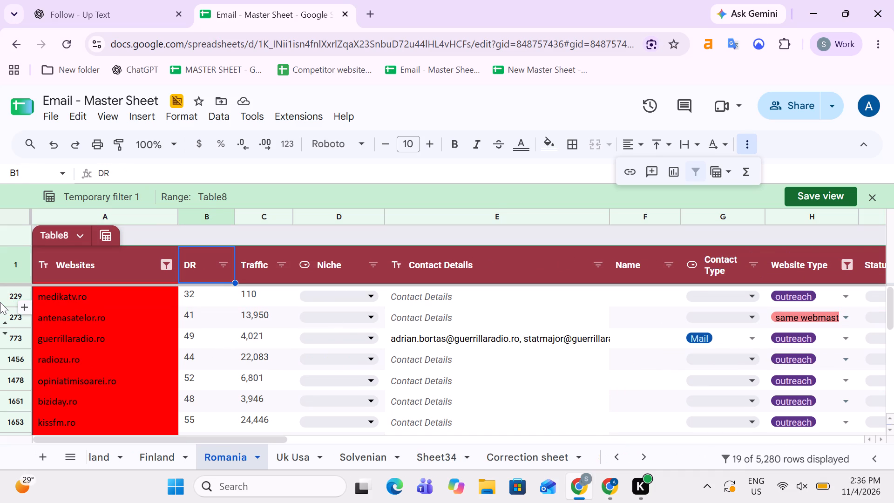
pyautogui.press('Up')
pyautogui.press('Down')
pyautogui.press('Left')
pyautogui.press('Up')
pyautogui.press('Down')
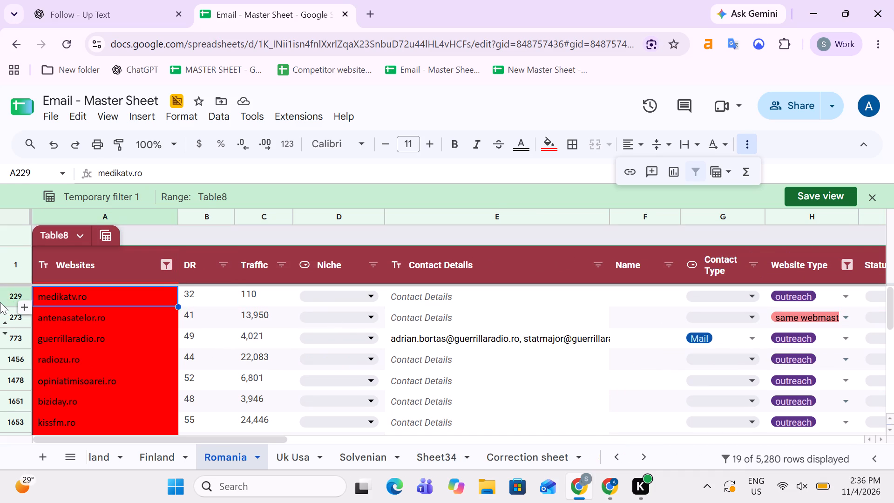
# Look over the Websites entries of the filtered rows, from medikatv.ro in row 229 down to the last row and back up to the header.
pyautogui.press('Down')
pyautogui.press('Down')
pyautogui.press('Down')
pyautogui.press('Down')
pyautogui.press('Down')
pyautogui.press('Down')
pyautogui.press('Down')
pyautogui.press('Down')
pyautogui.press('Down')
pyautogui.press('Down')
pyautogui.press('Down')
pyautogui.press('Down')
pyautogui.press('Down')
pyautogui.press('Down')
pyautogui.press('Down')
pyautogui.press('Down')
pyautogui.press('Down')
pyautogui.press('Down')
pyautogui.press('Down')
pyautogui.press('Down')
pyautogui.press('Up')
pyautogui.press('Up')
pyautogui.press('Up')
pyautogui.press('Up')
pyautogui.press('Up')
pyautogui.press('Up')
pyautogui.press('Up')
pyautogui.press('Up')
pyautogui.press('Up')
pyautogui.press('Up')
pyautogui.press('Up')
pyautogui.press('Up')
pyautogui.press('Up')
pyautogui.press('Up')
pyautogui.press('Up')
pyautogui.press('Up')
pyautogui.press('Up')
pyautogui.press('Up')
pyautogui.press('Up')
pyautogui.press('Up')
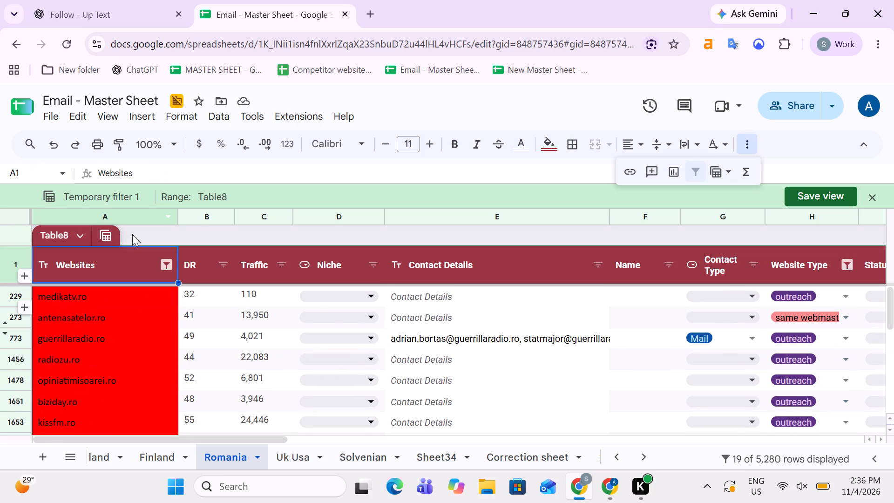
pyautogui.scroll(4, 158, 343)
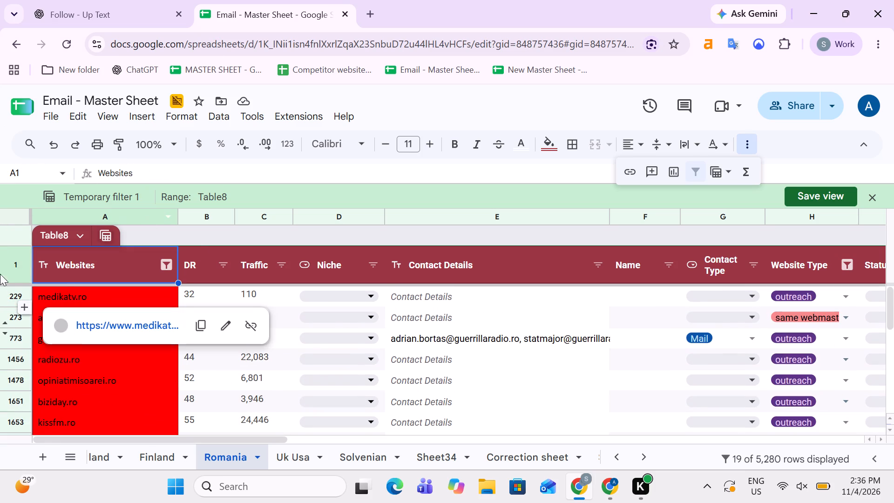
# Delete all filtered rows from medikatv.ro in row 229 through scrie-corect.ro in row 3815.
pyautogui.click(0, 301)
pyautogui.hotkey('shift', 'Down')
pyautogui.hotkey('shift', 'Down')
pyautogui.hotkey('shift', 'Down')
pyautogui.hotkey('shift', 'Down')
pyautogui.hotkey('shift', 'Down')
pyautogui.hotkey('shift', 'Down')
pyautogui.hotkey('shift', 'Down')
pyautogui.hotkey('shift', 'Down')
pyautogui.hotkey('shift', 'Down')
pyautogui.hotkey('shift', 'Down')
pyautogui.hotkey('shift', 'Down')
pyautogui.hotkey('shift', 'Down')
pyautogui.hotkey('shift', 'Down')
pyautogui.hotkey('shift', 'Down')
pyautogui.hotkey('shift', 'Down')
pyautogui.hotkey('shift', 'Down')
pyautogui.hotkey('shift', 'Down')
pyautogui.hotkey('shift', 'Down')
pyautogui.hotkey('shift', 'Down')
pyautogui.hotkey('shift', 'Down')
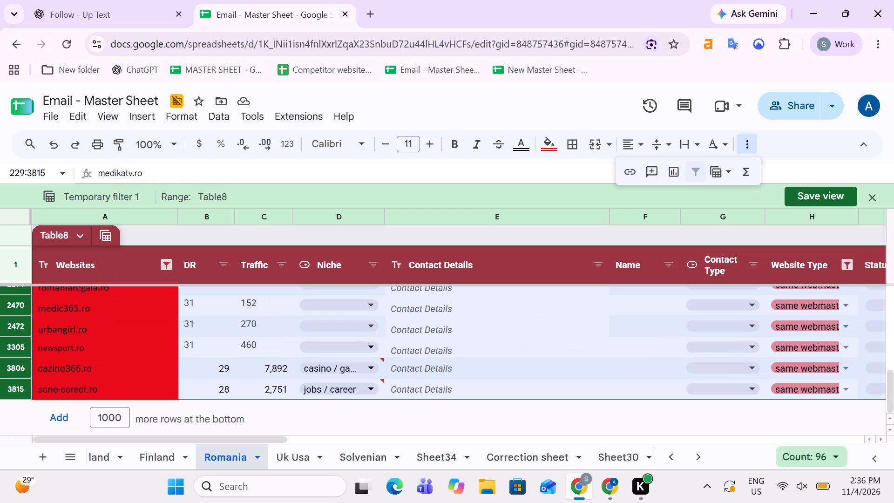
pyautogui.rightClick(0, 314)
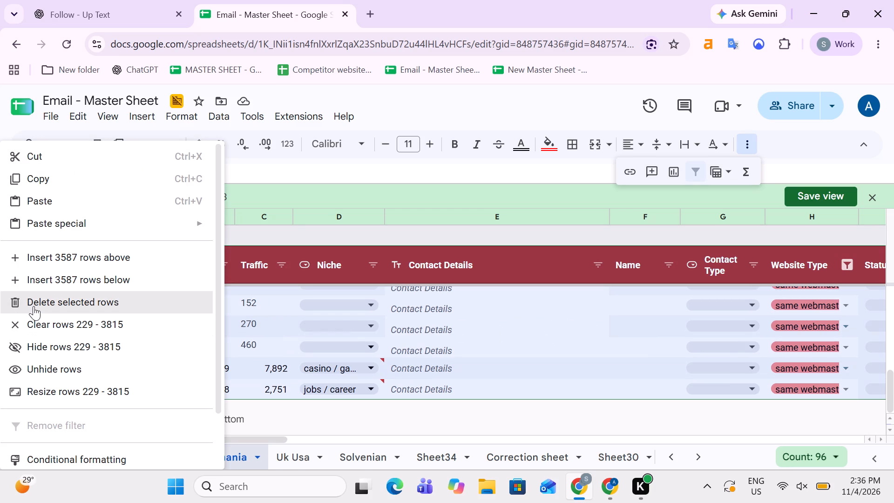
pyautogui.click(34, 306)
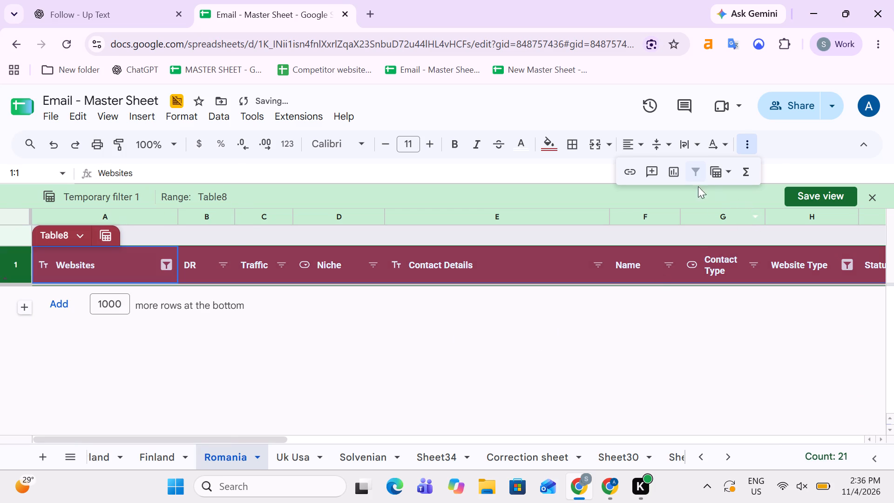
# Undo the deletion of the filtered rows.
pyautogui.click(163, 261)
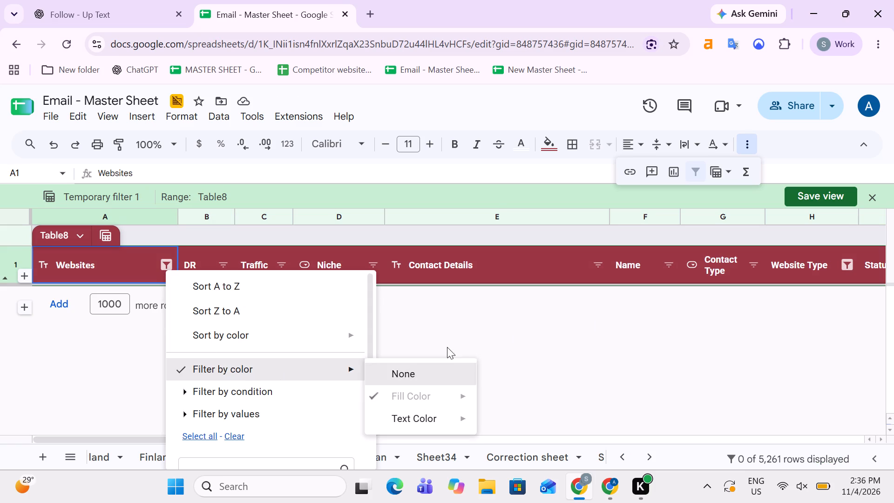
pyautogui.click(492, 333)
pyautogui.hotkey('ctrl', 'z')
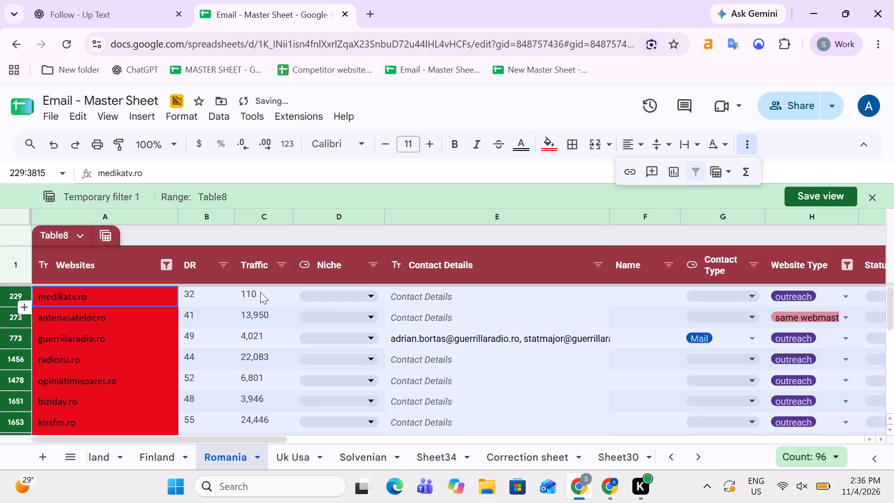
# Delete the filtered rows from medikatv.ro in row 229 through cazino365.ro in row 3806, leaving out scrie-corect.ro.
pyautogui.hotkey('ctrl', 'shift', 'Down')
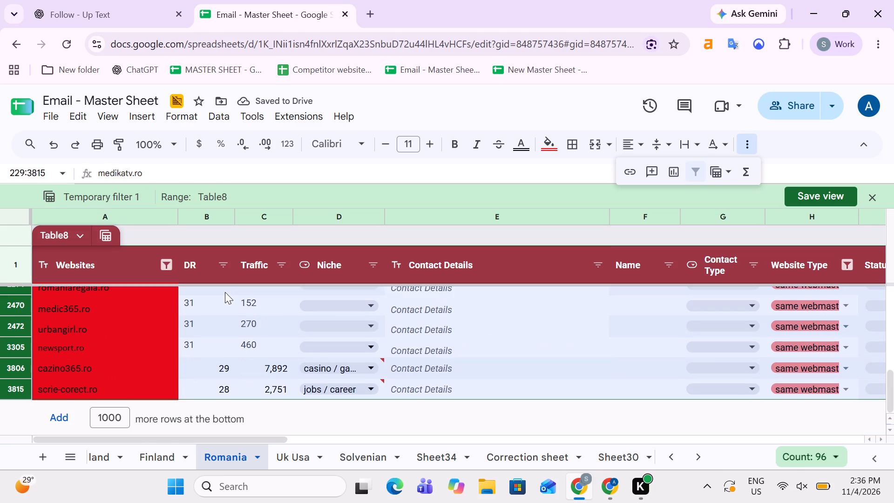
pyautogui.hotkey('shift', 'Up')
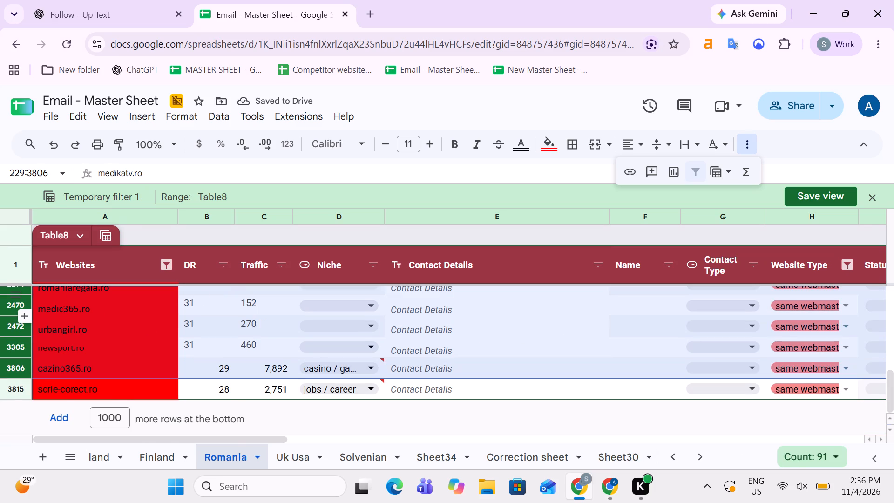
pyautogui.rightClick(8, 312)
pyautogui.click(63, 310)
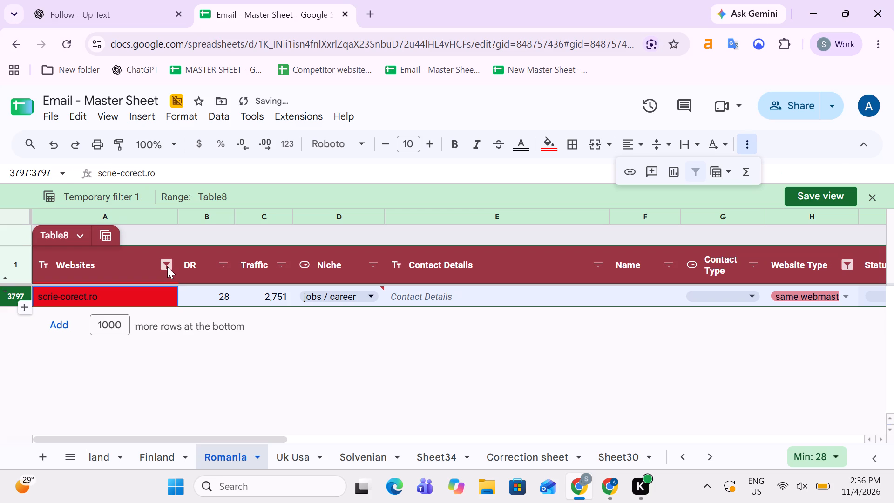
# Clear the red fill color filter from the Websites column.
pyautogui.click(169, 266)
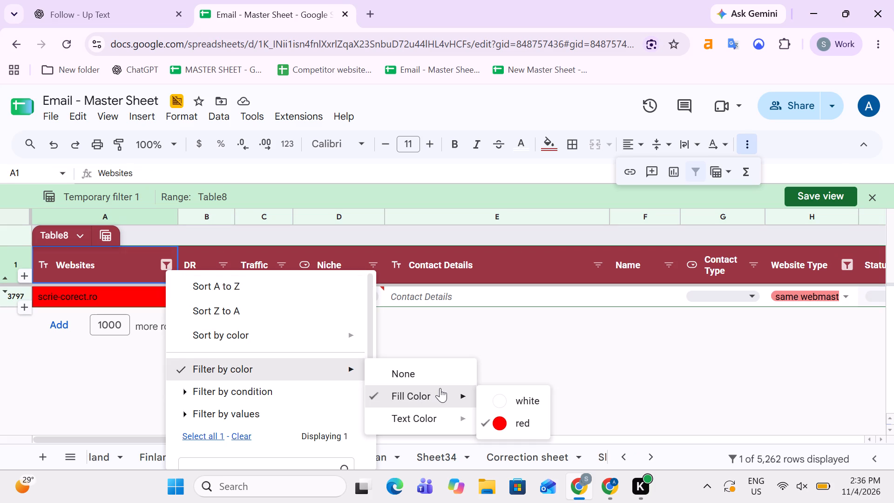
pyautogui.click(494, 422)
pyautogui.click(483, 321)
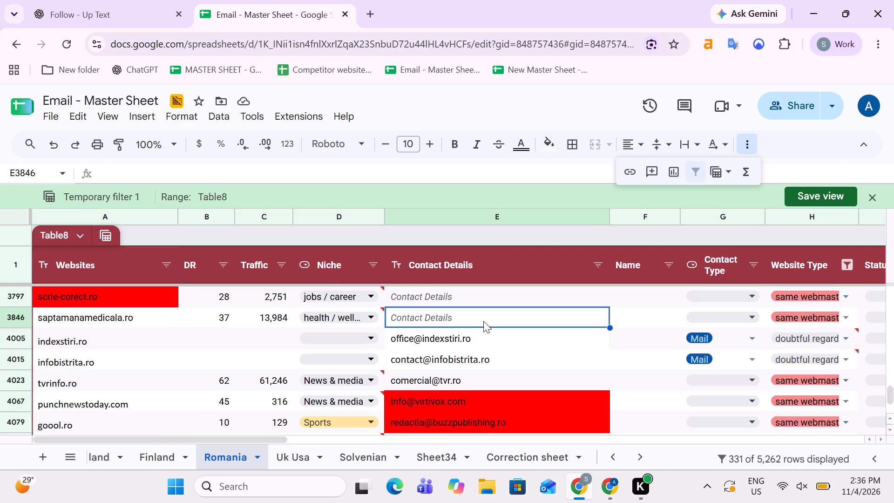
# Examine the indexstiri.ro row across its columns as far as the Compititor entry.
pyautogui.press('Down')
pyautogui.press('Right')
pyautogui.press('Right')
pyautogui.press('Right')
pyautogui.press('Right')
pyautogui.press('Right')
pyautogui.press('Right')
pyautogui.press('Right')
pyautogui.press('Right')
pyautogui.press('Right')
pyautogui.press('Right')
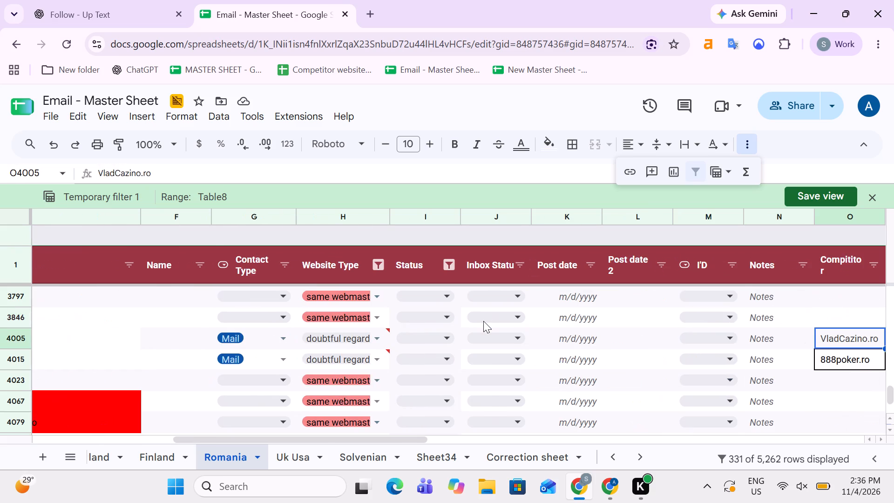
pyautogui.press('Left')
pyautogui.press('Left')
pyautogui.press('Left')
pyautogui.press('Left')
pyautogui.press('Left')
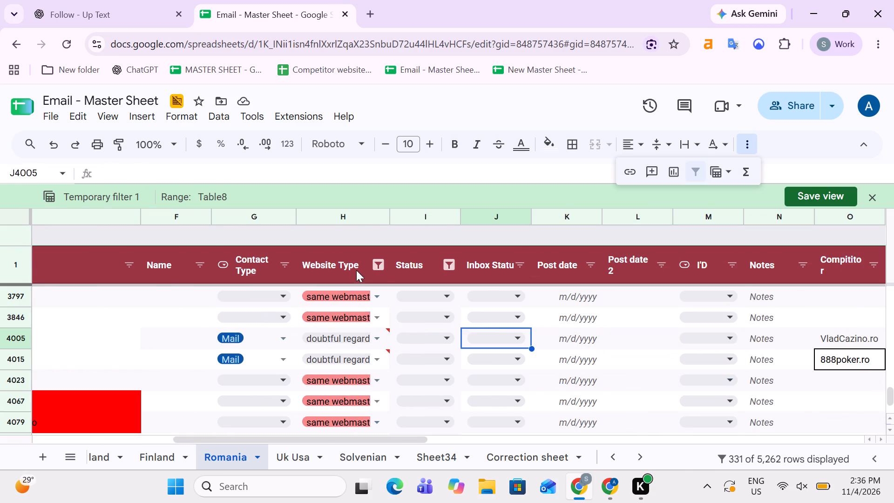
# Look through the values offered in the Website Type filter without changing the filter.
pyautogui.click(375, 264)
pyautogui.scroll(-2, 288, 368)
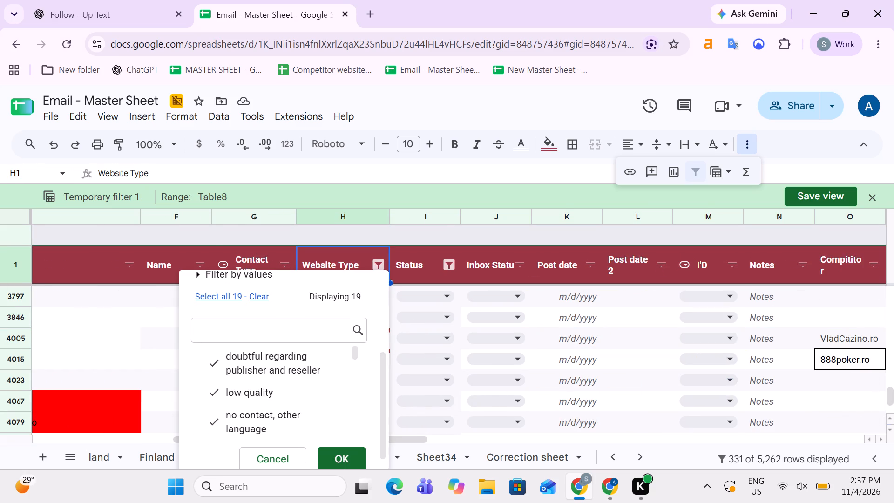
pyautogui.scroll(-9, 271, 377)
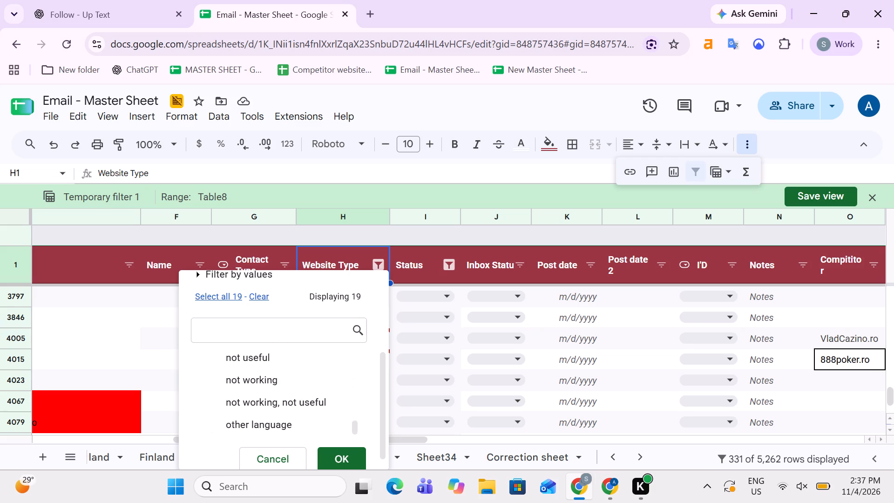
pyautogui.click(101, 322)
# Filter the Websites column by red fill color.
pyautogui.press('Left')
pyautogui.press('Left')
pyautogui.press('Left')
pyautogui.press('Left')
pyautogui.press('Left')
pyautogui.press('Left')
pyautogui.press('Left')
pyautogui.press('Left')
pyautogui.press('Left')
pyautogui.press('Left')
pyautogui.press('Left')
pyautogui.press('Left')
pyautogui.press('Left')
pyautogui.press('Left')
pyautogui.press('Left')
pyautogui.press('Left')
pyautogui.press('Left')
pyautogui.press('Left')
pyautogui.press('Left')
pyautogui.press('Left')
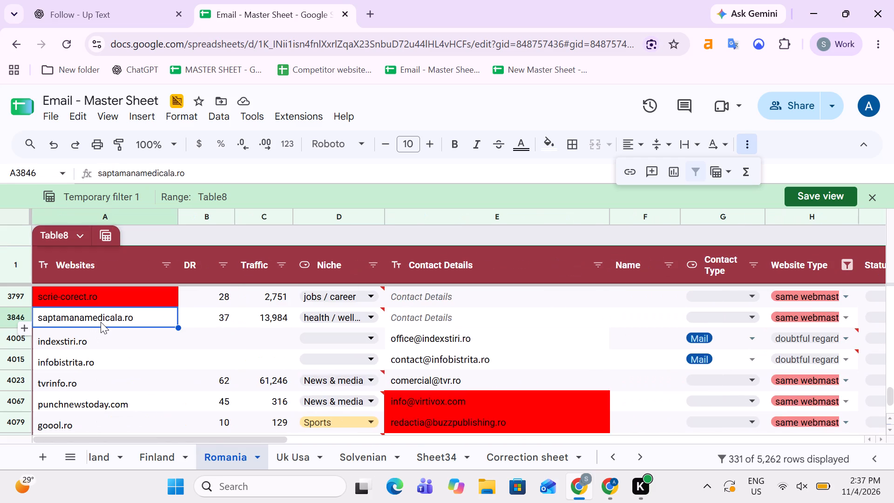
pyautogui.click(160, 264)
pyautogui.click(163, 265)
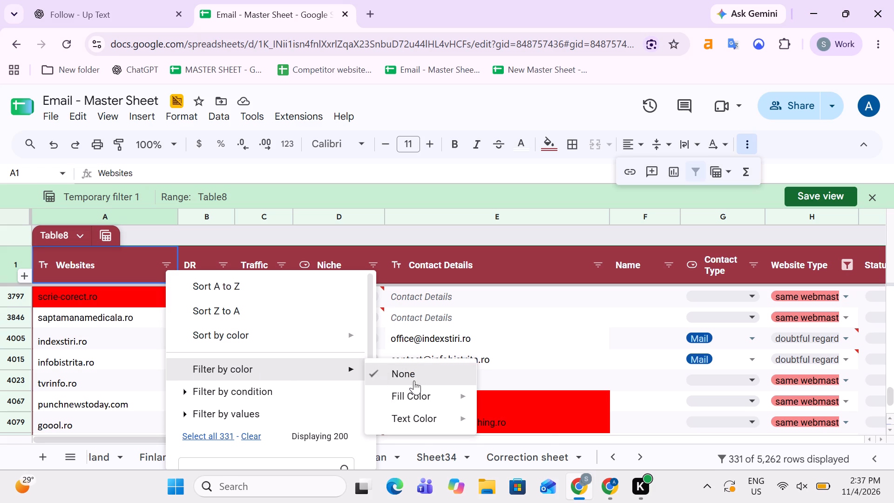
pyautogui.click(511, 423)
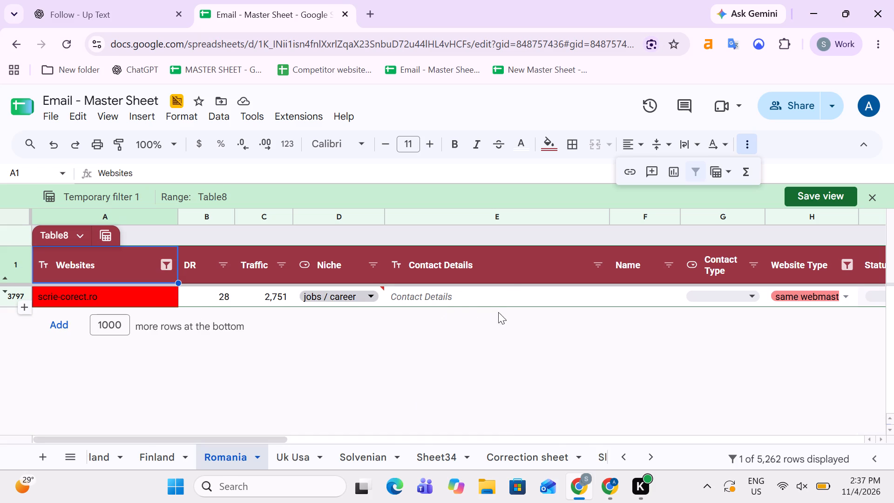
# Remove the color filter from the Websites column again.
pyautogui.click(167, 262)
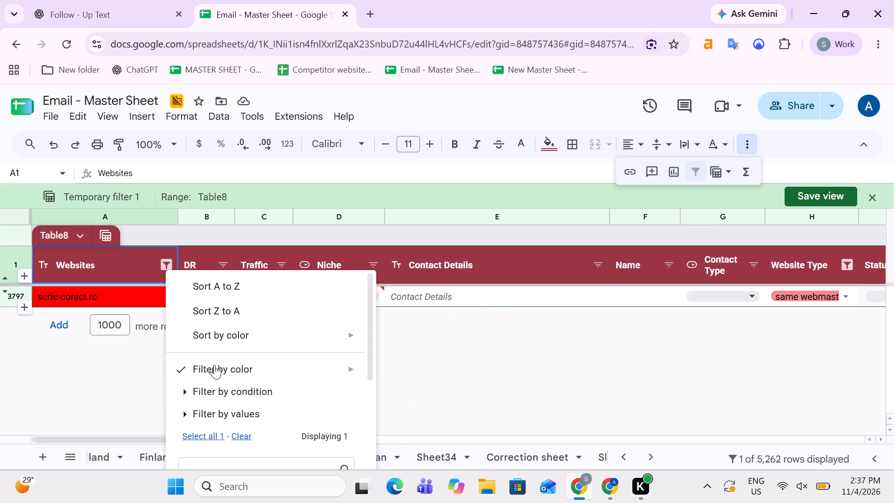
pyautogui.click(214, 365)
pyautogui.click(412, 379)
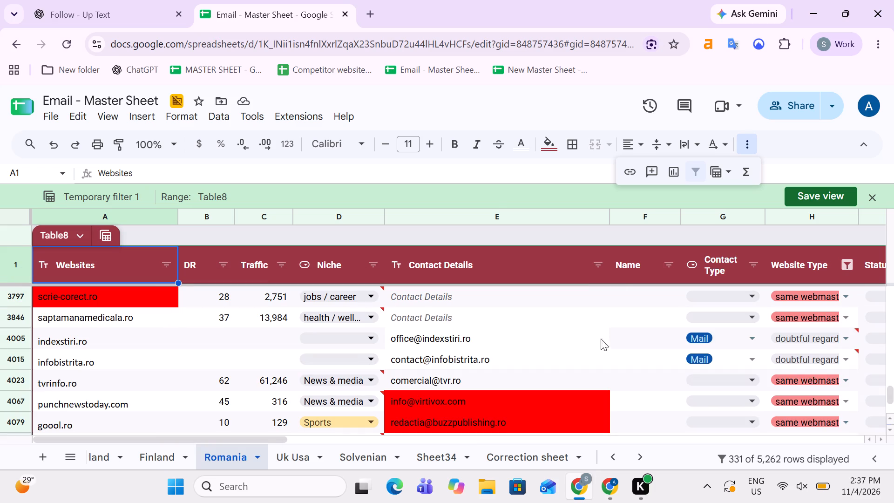
# Set the Website Type filter to include all of its values.
pyautogui.click(591, 320)
pyautogui.press('Right')
pyautogui.press('Right')
pyautogui.press('Right')
pyautogui.press('Right')
pyautogui.press('Right')
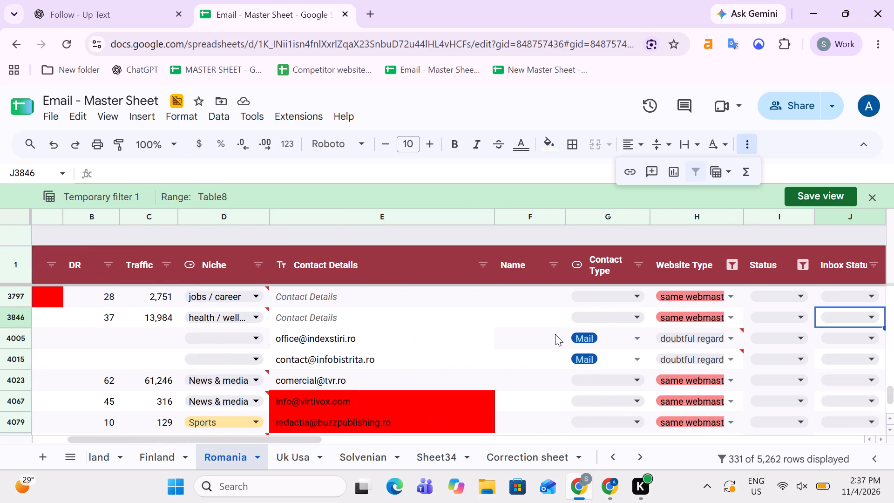
pyautogui.click(733, 263)
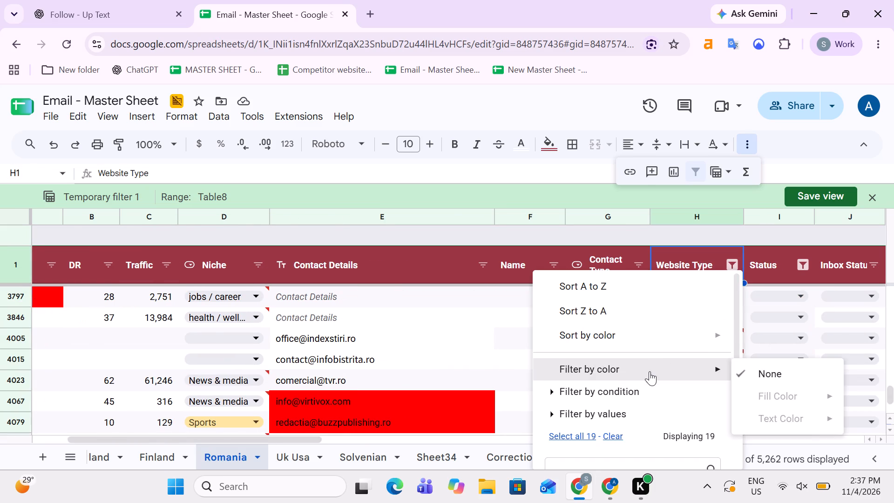
pyautogui.scroll(-1, 650, 371)
pyautogui.click(622, 370)
pyautogui.scroll(-2, 622, 390)
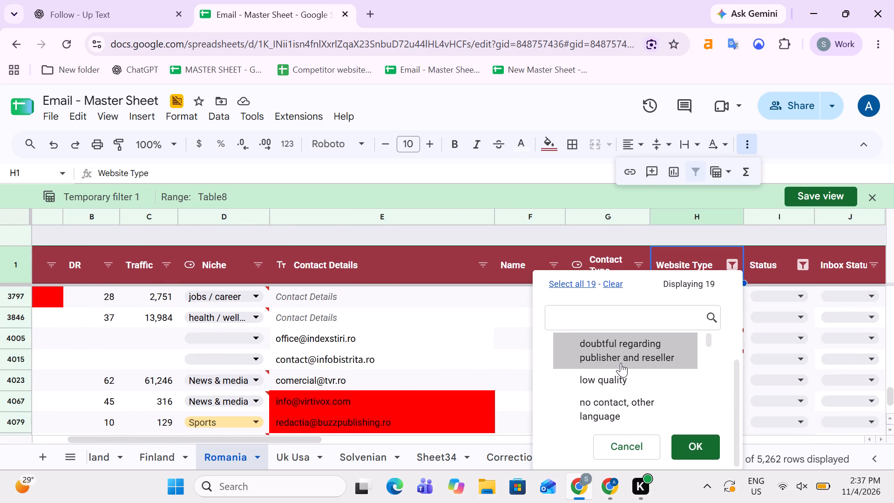
pyautogui.click(580, 284)
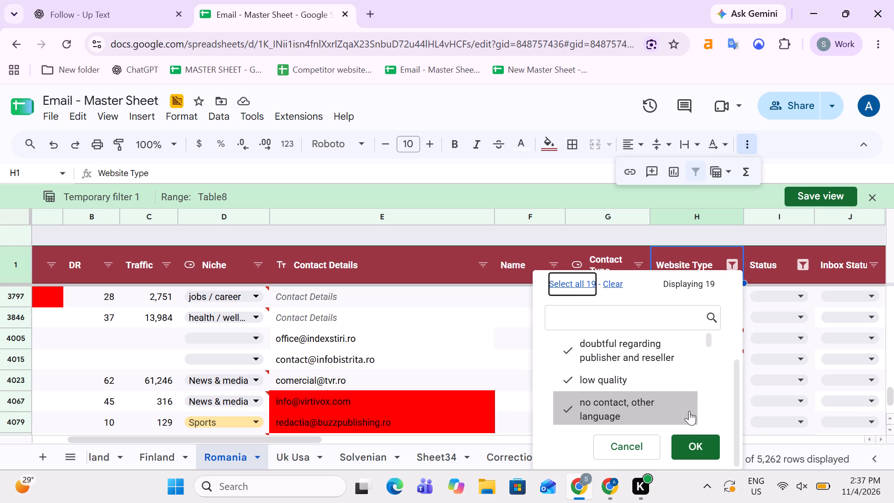
pyautogui.click(695, 436)
# Filter the Websites column by red fill color and look over the resulting rows.
pyautogui.click(328, 348)
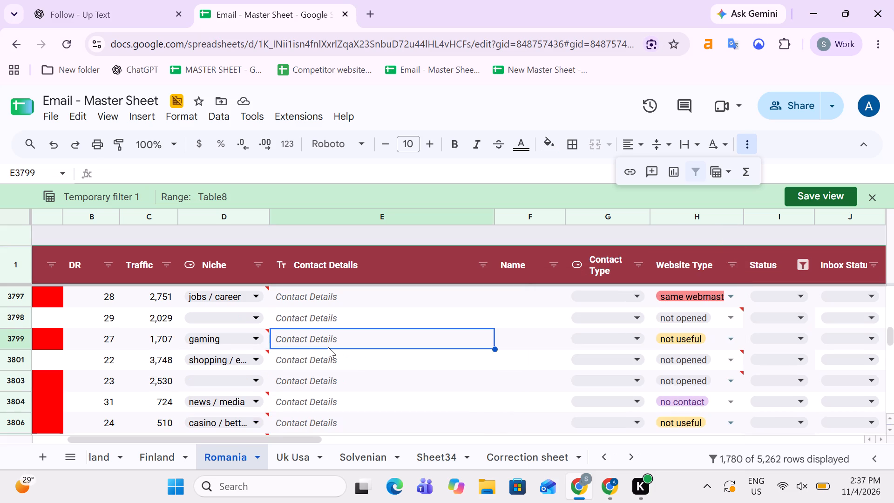
pyautogui.press('Left')
pyautogui.press('Left')
pyautogui.press('Left')
pyautogui.press('Left')
pyautogui.press('Left')
pyautogui.press('Left')
pyautogui.press('Left')
pyautogui.press('Left')
pyautogui.press('Left')
pyautogui.press('Left')
pyautogui.press('Left')
pyautogui.press('Left')
pyautogui.press('Left')
pyautogui.press('Left')
pyautogui.press('Left')
pyautogui.press('Left')
pyautogui.press('Left')
pyautogui.press('Left')
pyautogui.press('Left')
pyautogui.press('Left')
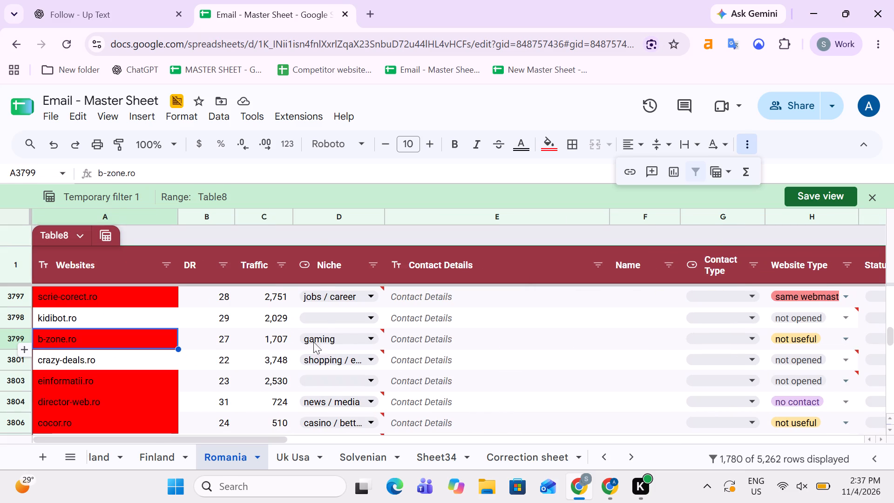
pyautogui.click(170, 262)
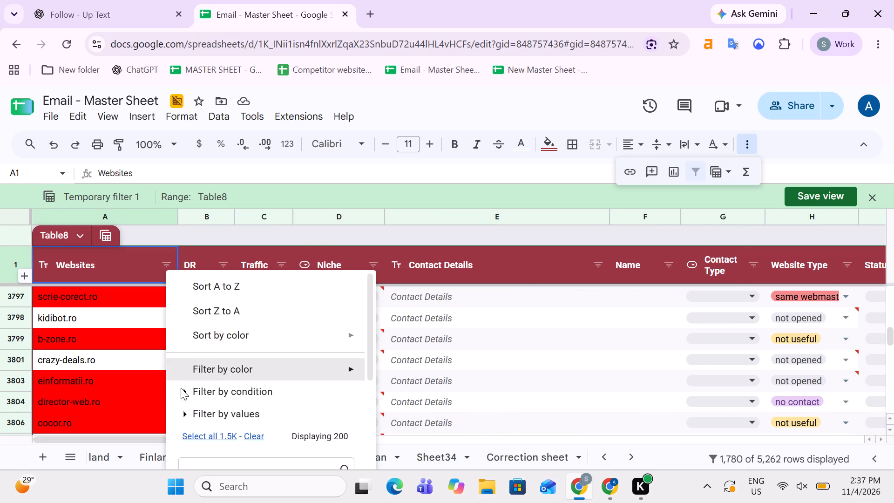
pyautogui.click(516, 421)
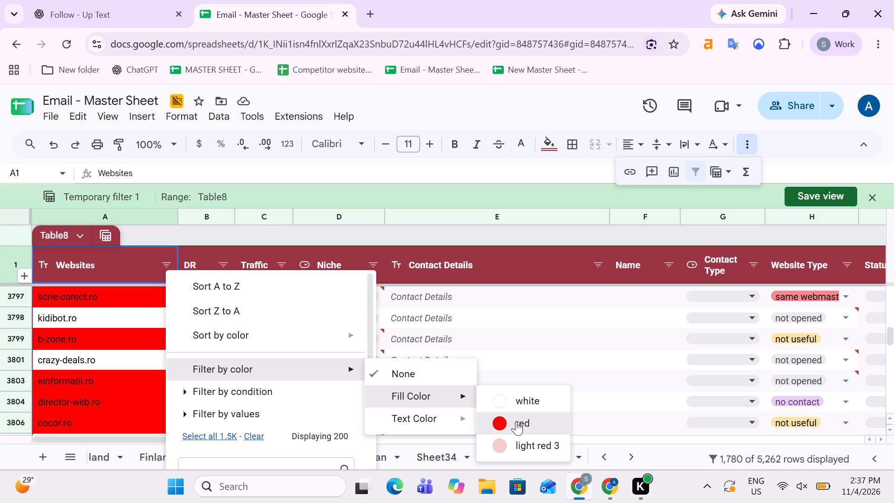
pyautogui.scroll(-15, 497, 389)
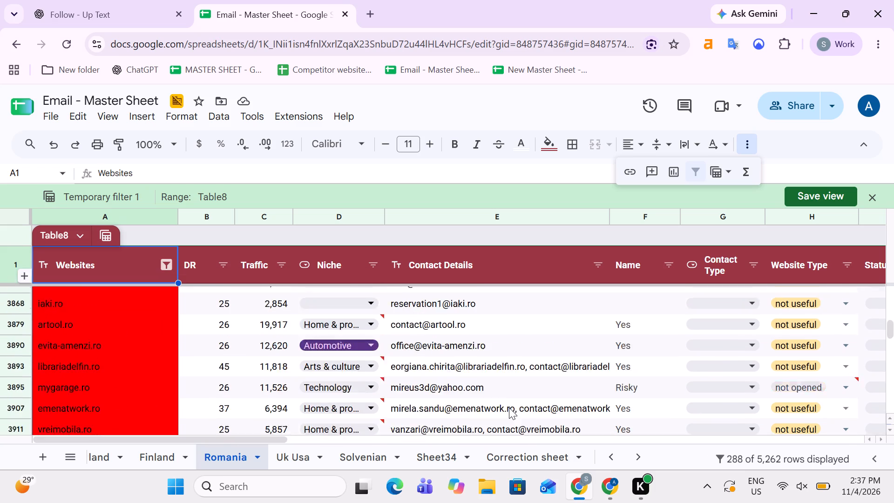
# Look through the red-filled Romania rows, comparing their contact details and website types up to the go.ro and magnumbet.ro rows.
pyautogui.scroll(-14, 509, 408)
pyautogui.scroll(17, 513, 411)
pyautogui.scroll(-5, 485, 394)
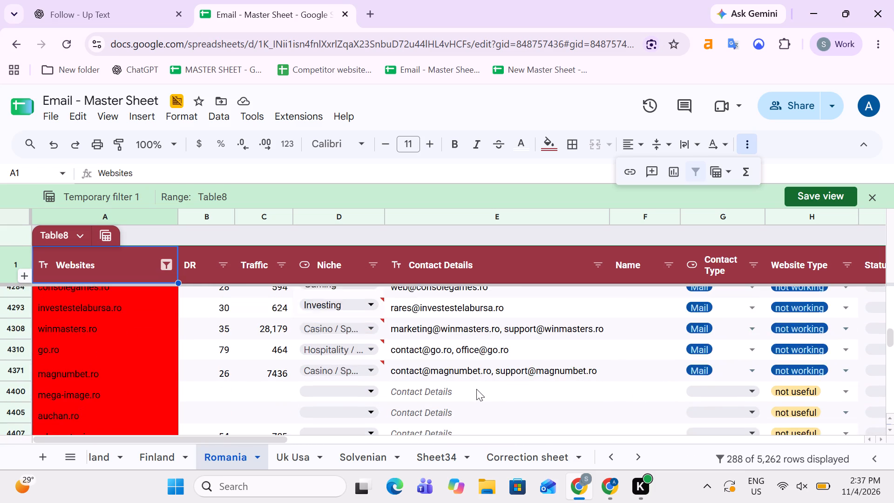
pyautogui.scroll(-2, 476, 389)
pyautogui.scroll(2, 476, 389)
pyautogui.click(444, 390)
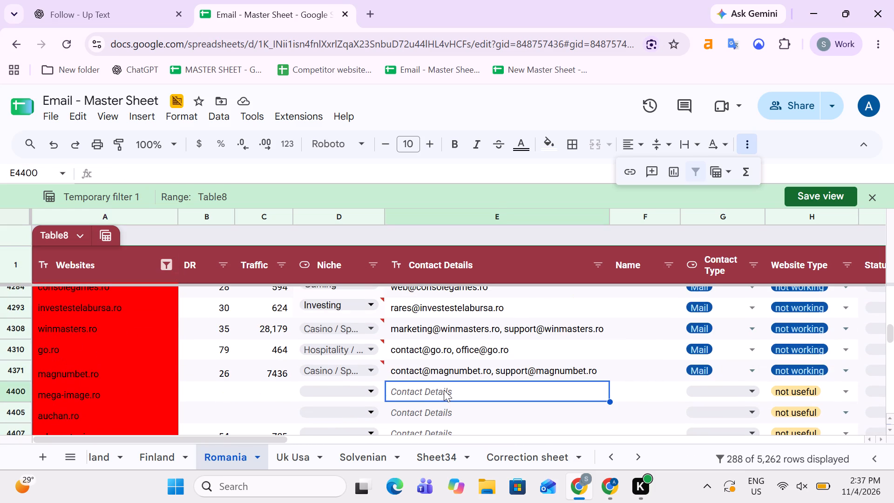
pyautogui.press('Left')
pyautogui.press('Left')
pyautogui.press('Left')
pyautogui.press('Left')
pyautogui.press('Left')
pyautogui.press('Left')
pyautogui.press('Left')
pyautogui.press('Left')
pyautogui.press('Left')
pyautogui.press('Left')
pyautogui.press('Left')
pyautogui.press('Left')
pyautogui.press('Up')
pyautogui.hotkey('ctrl', 'shift', 'Up')
pyautogui.hotkey('shift', 'Down')
pyautogui.hotkey('shift', 'Down')
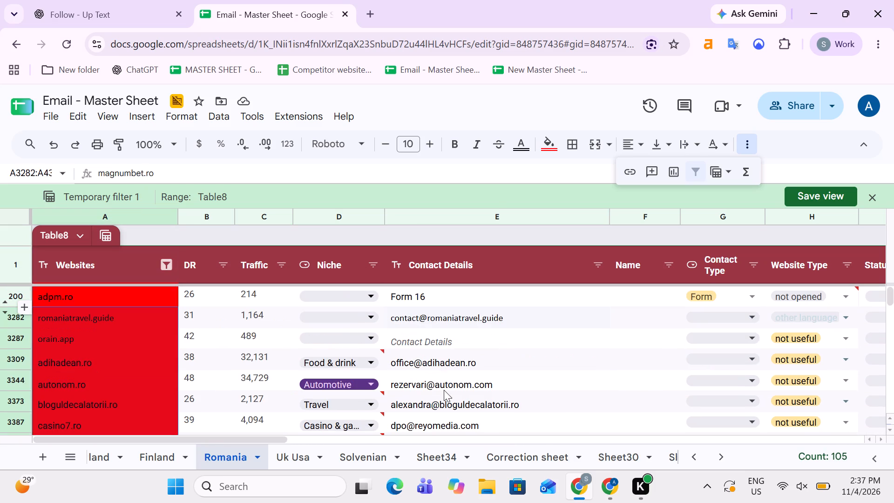
pyautogui.hotkey('shift', 'Up')
pyautogui.press('Up')
pyautogui.press('Up')
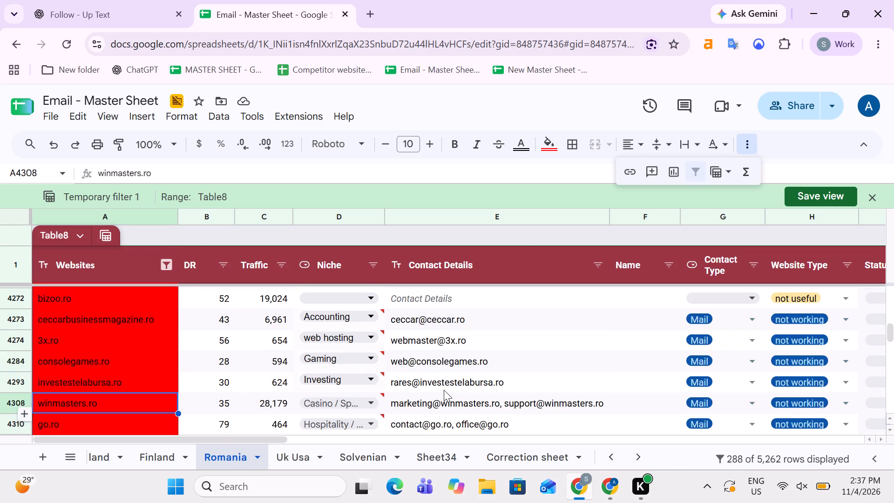
# Check the Website Type and Status columns of the first red-filled rows, starting at adpm.ro.
pyautogui.hotkey('ctrl', 'Up')
pyautogui.press('Down')
pyautogui.press('Up')
pyautogui.press('Down')
pyautogui.press('Right')
pyautogui.press('Right')
pyautogui.press('Right')
pyautogui.press('Right')
pyautogui.press('Right')
pyautogui.press('Right')
pyautogui.press('Right')
pyautogui.press('Right')
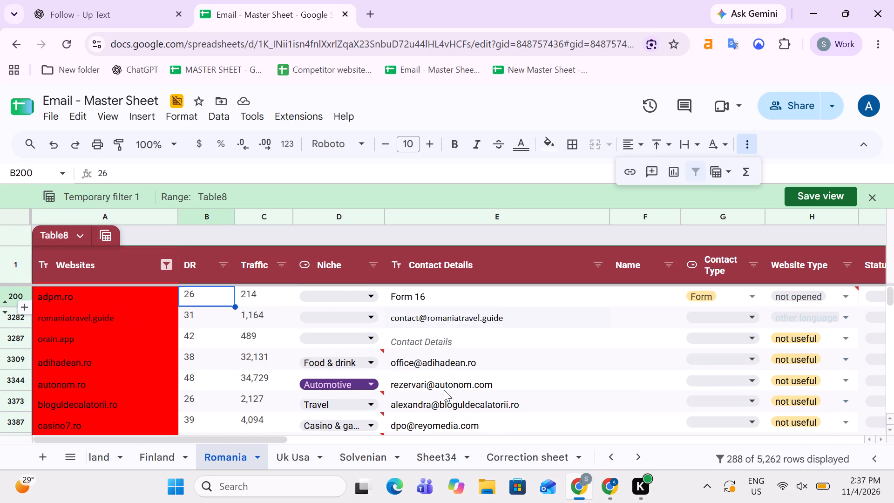
pyautogui.press('Right')
pyautogui.press('Left')
pyautogui.press('Down')
pyautogui.press('Down')
pyautogui.press('Left')
pyautogui.press('Up')
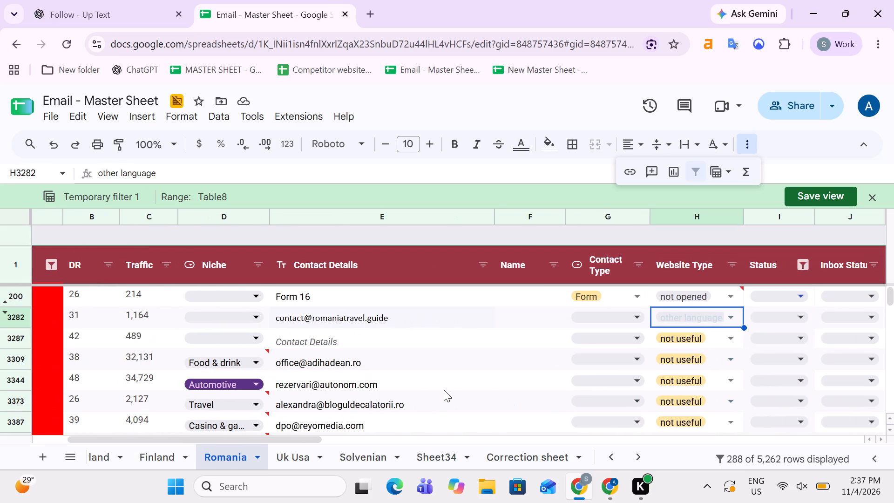
# Filter the Website Type column to show only blanks.
pyautogui.click(730, 265)
pyautogui.scroll(-5, 680, 324)
pyautogui.scroll(-3, 599, 347)
pyautogui.scroll(2, 603, 351)
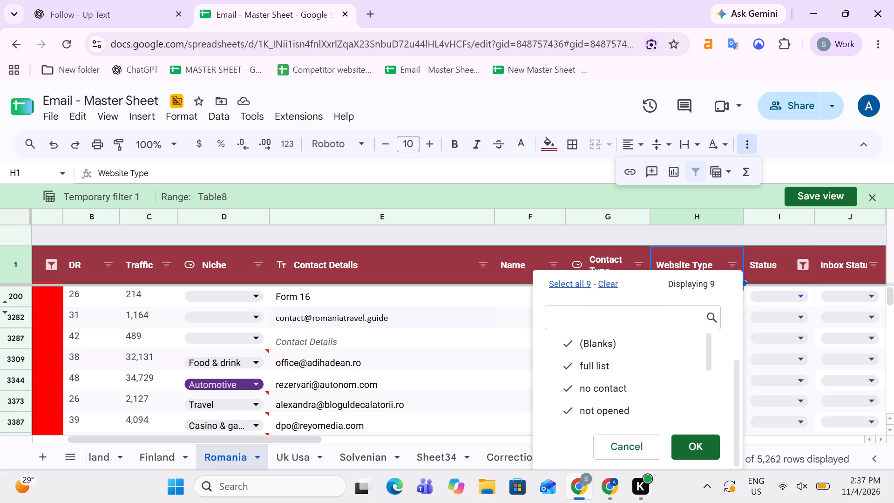
pyautogui.click(610, 285)
pyautogui.click(588, 342)
pyautogui.click(685, 439)
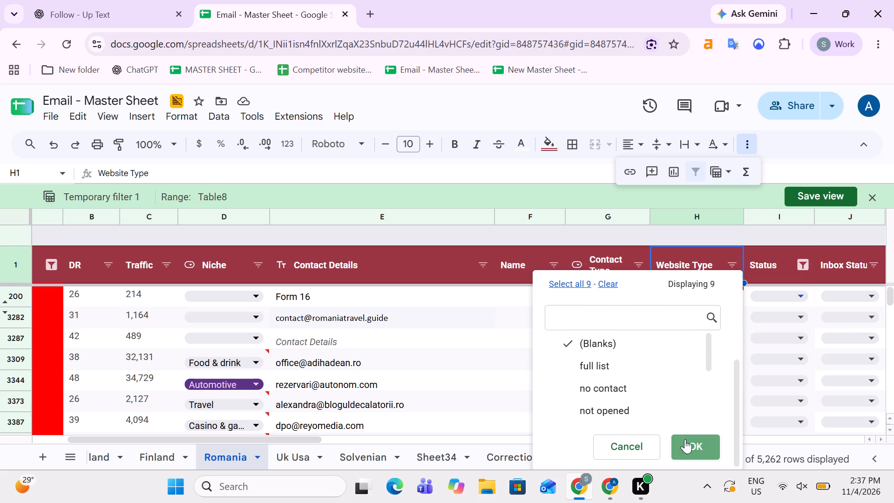
# Look through the red-filled website rows that have a blank Website Type, from cinemap.ro down the list.
pyautogui.scroll(7, 639, 345)
pyautogui.click(356, 297)
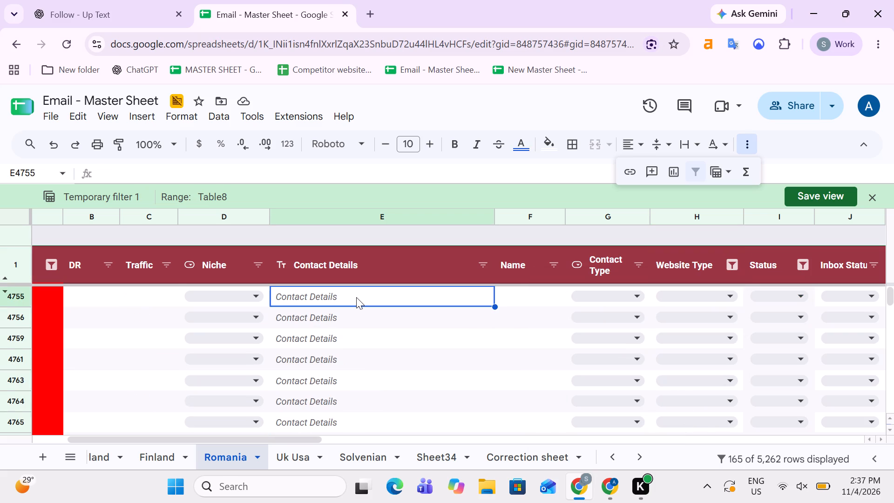
pyautogui.press('Left')
pyautogui.press('Left')
pyautogui.press('Left')
pyautogui.press('Left')
pyautogui.press('Left')
pyautogui.press('Left')
pyautogui.press('Left')
pyautogui.press('Left')
pyautogui.press('Left')
pyautogui.press('Left')
pyautogui.press('Left')
pyautogui.press('Left')
pyautogui.press('Left')
pyautogui.press('Left')
pyautogui.press('Left')
pyautogui.press('Left')
pyautogui.press('Right')
pyautogui.hotkey('ctrl', 'Up')
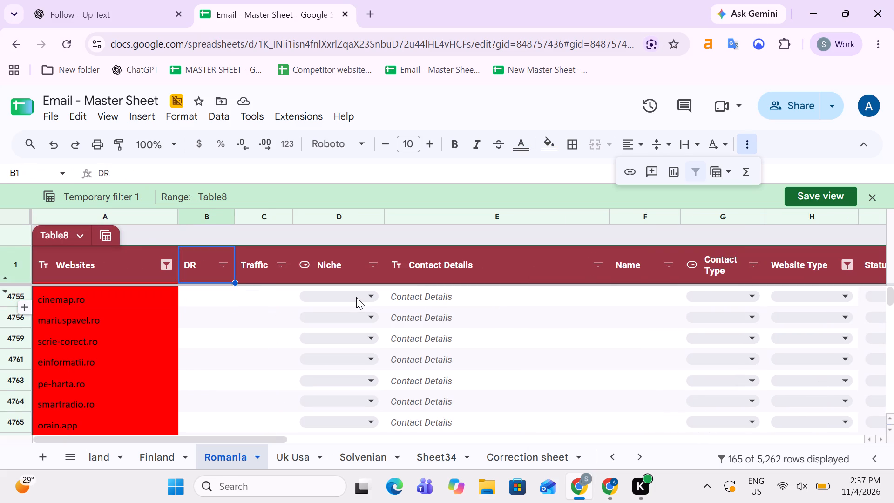
pyautogui.press('Down')
pyautogui.press('Left')
pyautogui.hotkey('ctrl', 'shift', 'Down')
pyautogui.press('Up')
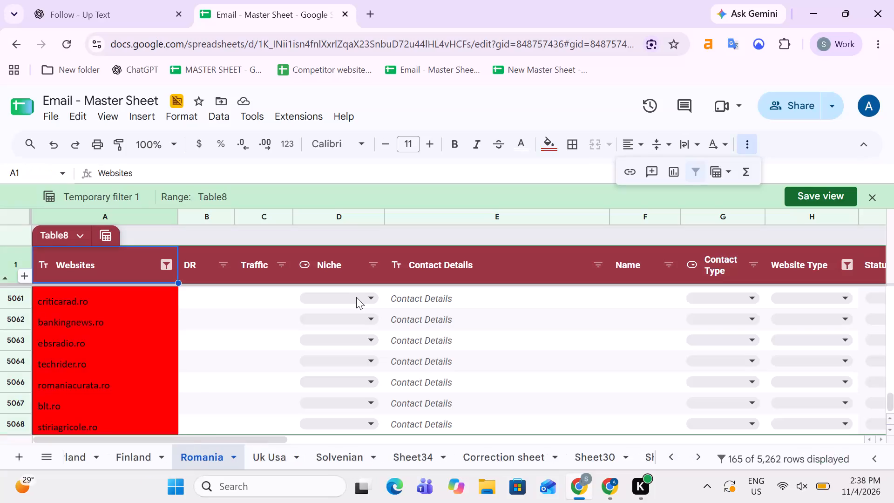
pyautogui.press('Up')
pyautogui.press('Down')
pyautogui.press('Up')
pyautogui.press('Down')
pyautogui.press('Down')
pyautogui.press('Down')
pyautogui.press('Down')
pyautogui.press('Down')
pyautogui.press('Down')
pyautogui.press('Down')
pyautogui.press('Down')
pyautogui.press('Down')
pyautogui.press('Down')
pyautogui.press('Down')
pyautogui.press('Down')
pyautogui.press('Down')
pyautogui.press('Down')
pyautogui.press('Down')
pyautogui.press('Down')
pyautogui.press('Down')
pyautogui.press('Down')
pyautogui.press('Down')
pyautogui.press('Down')
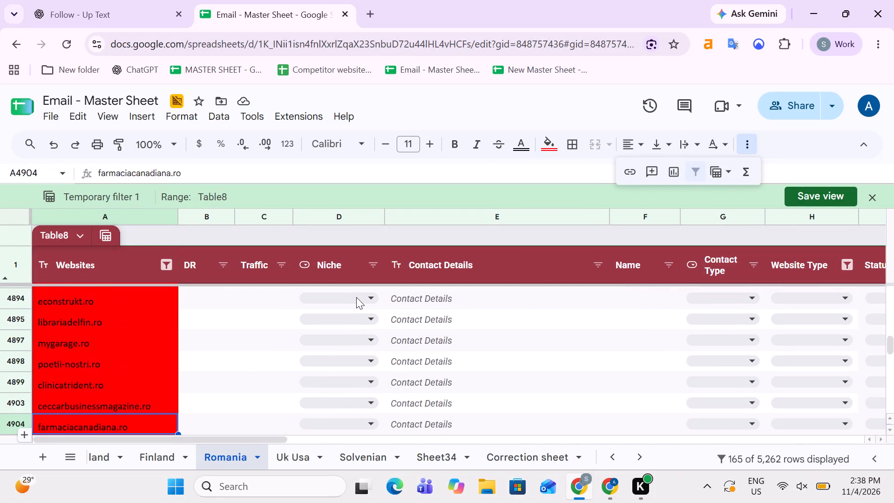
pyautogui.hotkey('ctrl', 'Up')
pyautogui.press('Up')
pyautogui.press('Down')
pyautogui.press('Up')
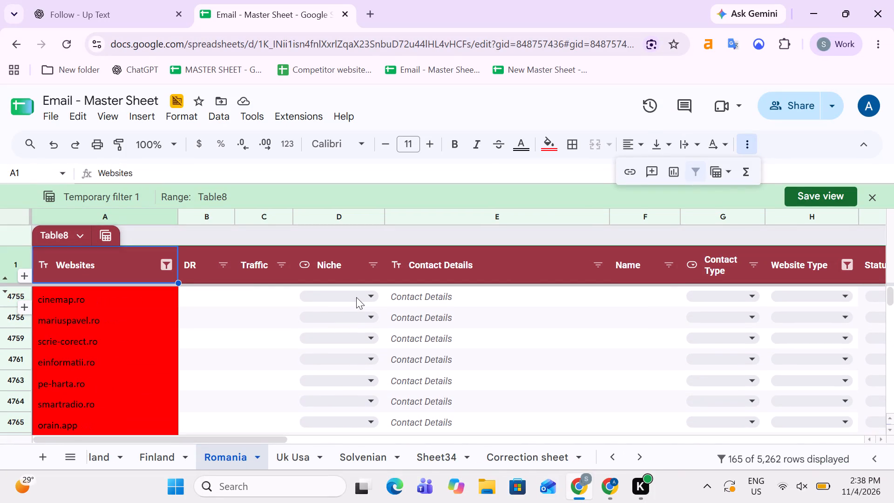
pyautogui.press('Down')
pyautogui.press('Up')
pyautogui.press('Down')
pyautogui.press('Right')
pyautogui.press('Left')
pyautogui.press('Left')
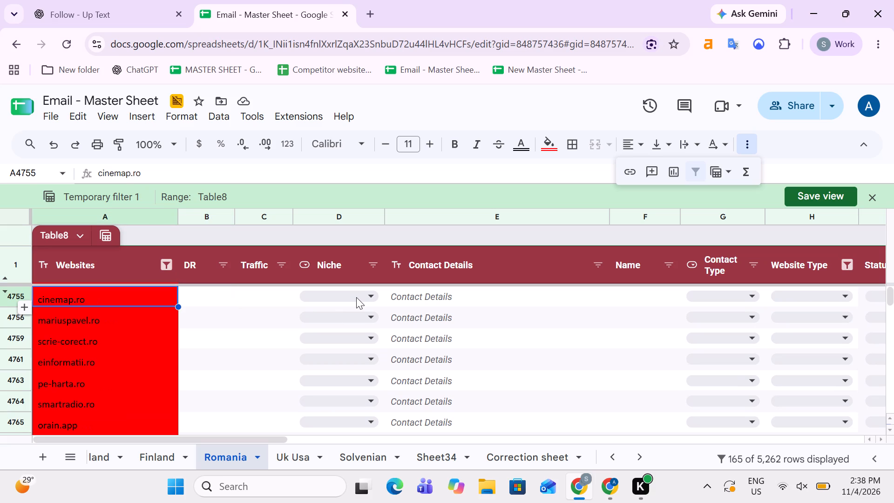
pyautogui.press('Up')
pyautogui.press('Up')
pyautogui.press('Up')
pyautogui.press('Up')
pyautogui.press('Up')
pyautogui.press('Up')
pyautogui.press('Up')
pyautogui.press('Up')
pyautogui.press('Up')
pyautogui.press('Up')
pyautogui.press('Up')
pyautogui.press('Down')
# Examine the cinemap.ro row across all of its columns.
pyautogui.press('Right')
pyautogui.press('Right')
pyautogui.press('Right')
pyautogui.press('Right')
pyautogui.press('Right')
pyautogui.press('Right')
pyautogui.press('Right')
pyautogui.press('Right')
pyautogui.press('Right')
pyautogui.press('Right')
pyautogui.press('Right')
pyautogui.press('Right')
pyautogui.press('Right')
pyautogui.press('Right')
pyautogui.press('Right')
pyautogui.press('Right')
pyautogui.press('Right')
pyautogui.press('Right')
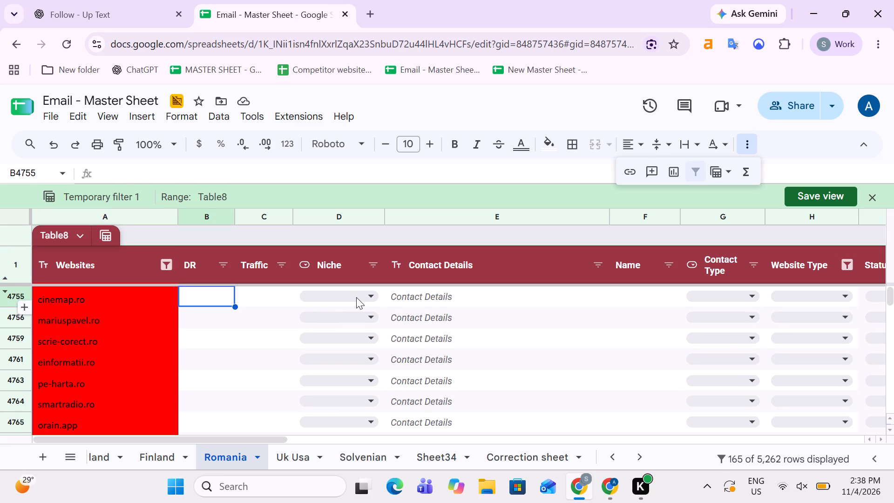
pyautogui.press('Left')
pyautogui.press('Left')
pyautogui.press('Left')
pyautogui.press('Left')
pyautogui.press('Left')
pyautogui.press('Left')
pyautogui.press('Left')
pyautogui.press('Left')
pyautogui.press('Left')
pyautogui.press('Left')
pyautogui.press('Left')
pyautogui.press('Left')
pyautogui.press('Left')
pyautogui.press('Left')
pyautogui.press('Left')
pyautogui.press('Left')
pyautogui.press('Left')
pyautogui.press('Left')
pyautogui.press('Left')
pyautogui.press('Left')
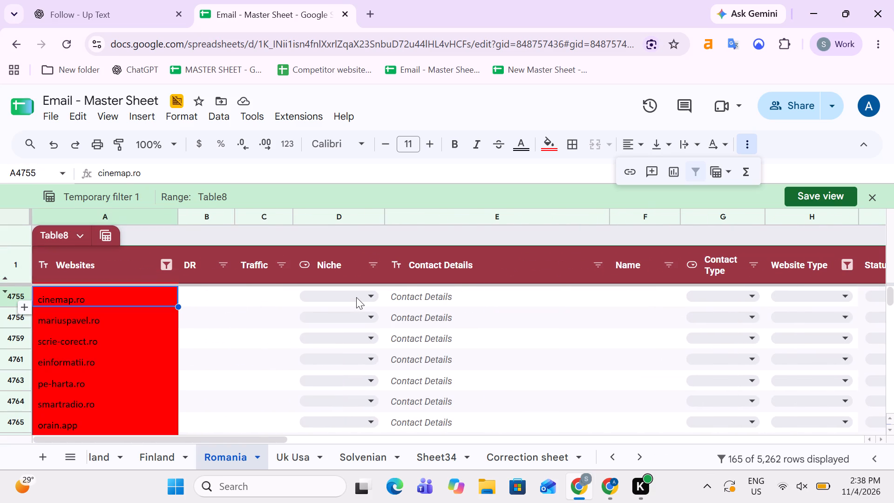
# Reset the Website Type filter so that all nine values, including blanks, are shown.
pyautogui.press('Right')
pyautogui.press('Right')
pyautogui.press('Right')
pyautogui.press('Right')
pyautogui.press('Right')
pyautogui.press('Right')
pyautogui.press('Right')
pyautogui.press('Right')
pyautogui.press('Right')
pyautogui.press('Right')
pyautogui.press('Right')
pyautogui.press('Right')
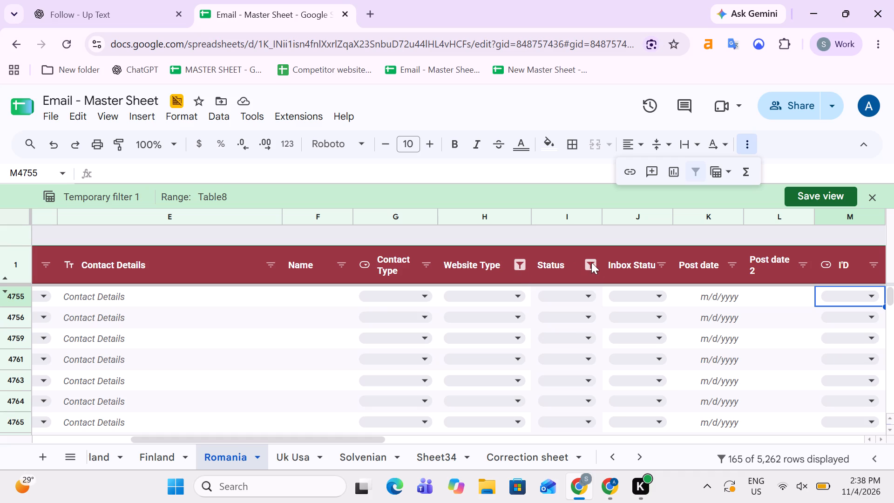
pyautogui.click(519, 265)
pyautogui.scroll(-4, 457, 351)
pyautogui.click(367, 285)
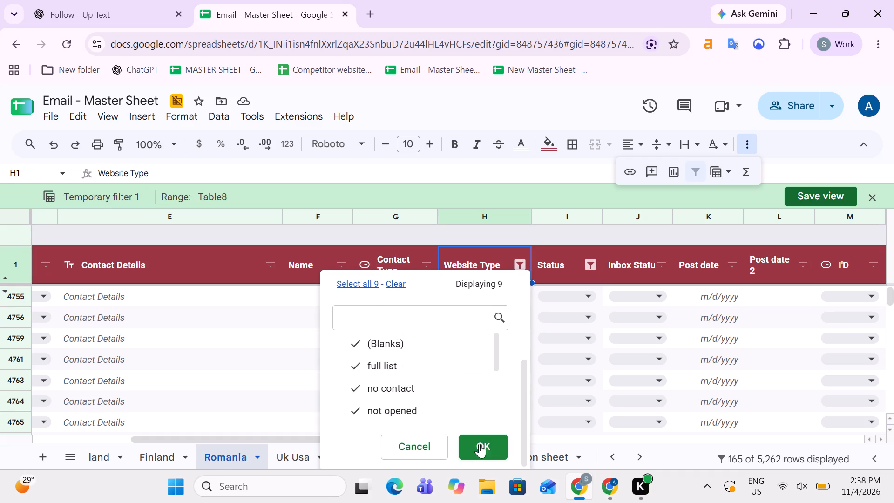
pyautogui.click(479, 444)
# Look up the DR column from the cinemap.ro row for red-filled rows with blank cells.
pyautogui.click(120, 373)
pyautogui.press('Left')
pyautogui.press('Left')
pyautogui.press('Left')
pyautogui.press('Left')
pyautogui.press('Left')
pyautogui.press('Left')
pyautogui.press('Left')
pyautogui.press('Left')
pyautogui.press('Left')
pyautogui.press('Left')
pyautogui.press('Left')
pyautogui.press('Left')
pyautogui.press('Left')
pyautogui.press('Left')
pyautogui.press('Left')
pyautogui.press('Left')
pyautogui.press('Left')
pyautogui.press('Left')
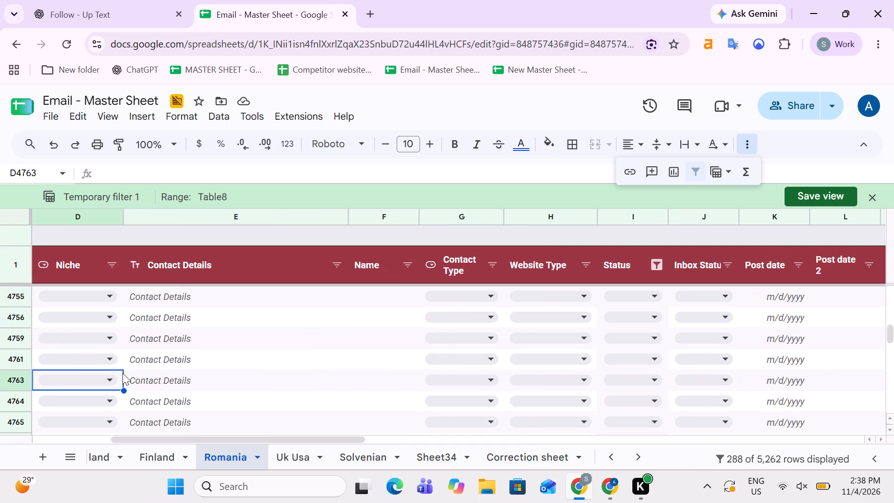
pyautogui.press('Right')
pyautogui.hotkey('ctrl', 'Up')
pyautogui.press('Up')
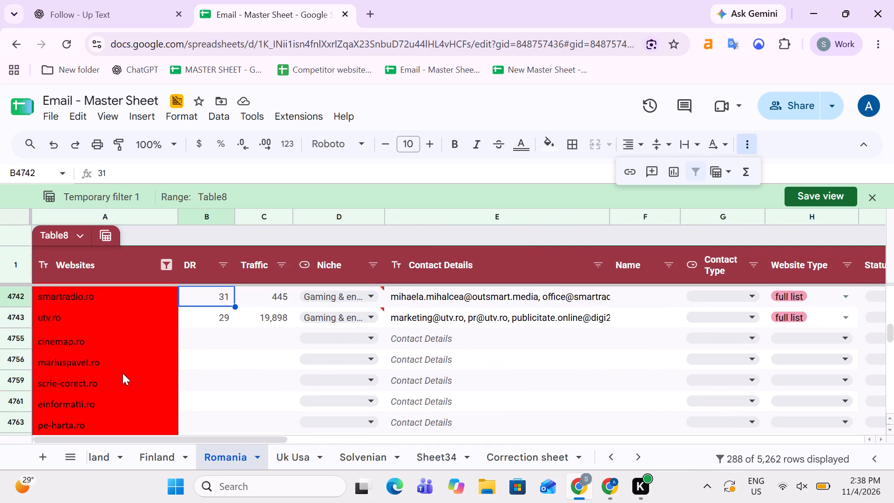
pyautogui.press('Up')
pyautogui.press('Up')
pyautogui.press('Up')
pyautogui.press('Up')
pyautogui.press('Up')
pyautogui.press('Up')
pyautogui.press('Up')
pyautogui.press('Up')
pyautogui.press('Up')
pyautogui.press('Up')
pyautogui.press('Down')
pyautogui.press('Down')
pyautogui.press('Down')
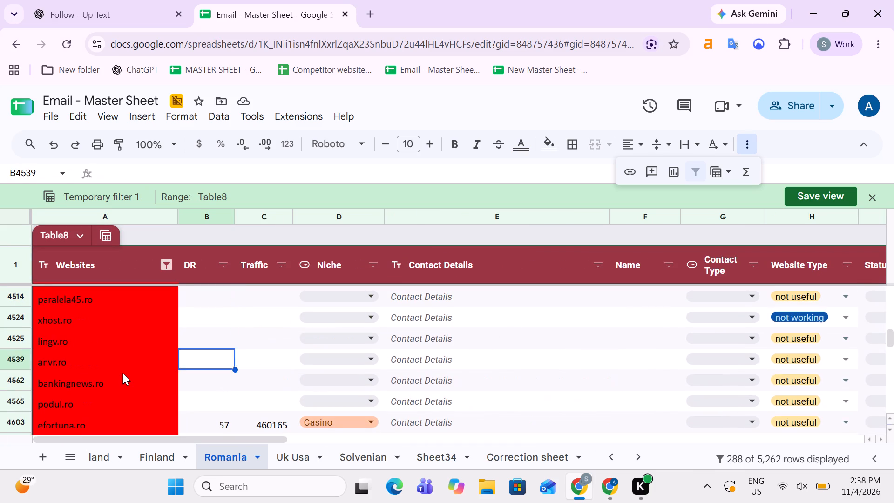
pyautogui.press('Down')
pyautogui.press('Down')
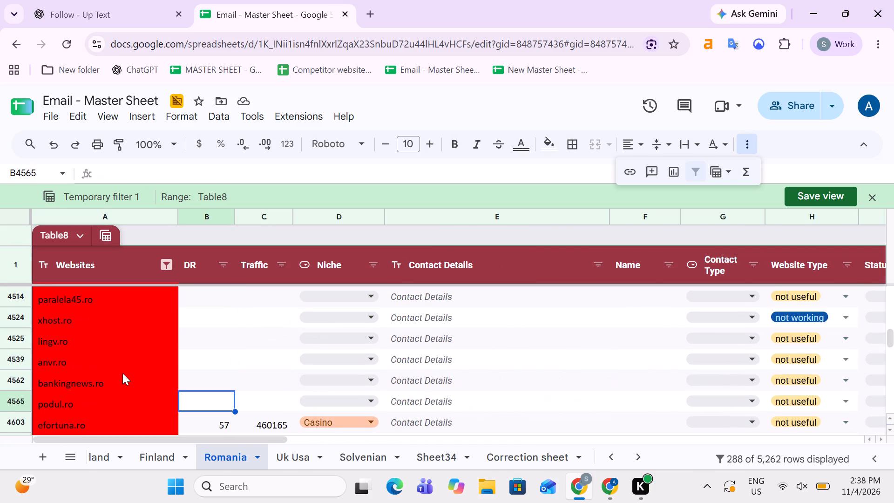
# Examine the cells beside lingv.ro and anvr.ro and the DR column down to efortuna.ro.
pyautogui.press('Up')
pyautogui.press('Up')
pyautogui.press('Up')
pyautogui.press('Right')
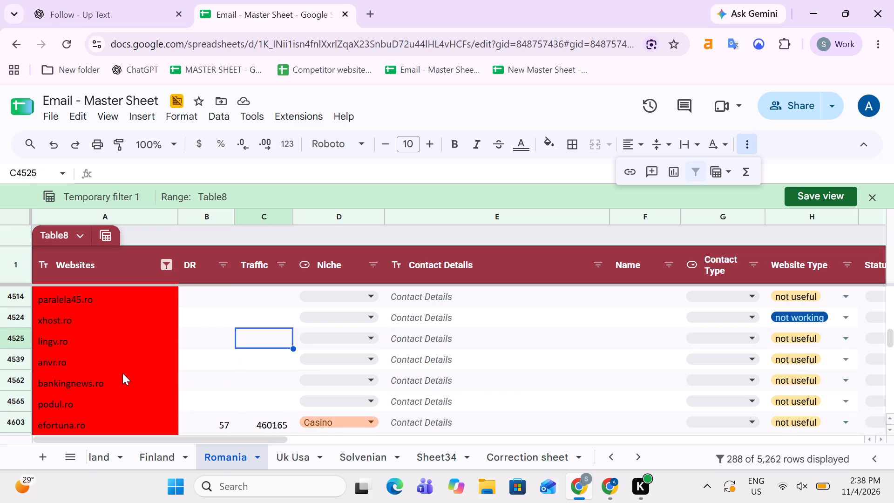
pyautogui.press('Left')
pyautogui.press('Down')
pyautogui.press('Right')
pyautogui.press('Right')
pyautogui.press('Right')
pyautogui.press('Right')
pyautogui.press('Right')
pyautogui.press('Left')
pyautogui.press('Left')
pyautogui.press('Left')
pyautogui.press('Left')
pyautogui.press('Left')
pyautogui.press('Left')
pyautogui.press('Left')
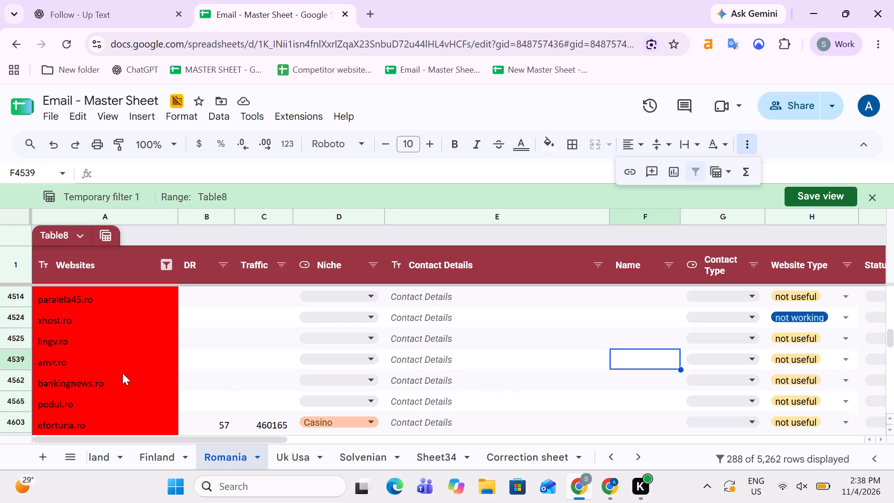
pyautogui.press('Right')
pyautogui.press('Down')
pyautogui.press('Down')
pyautogui.press('Down')
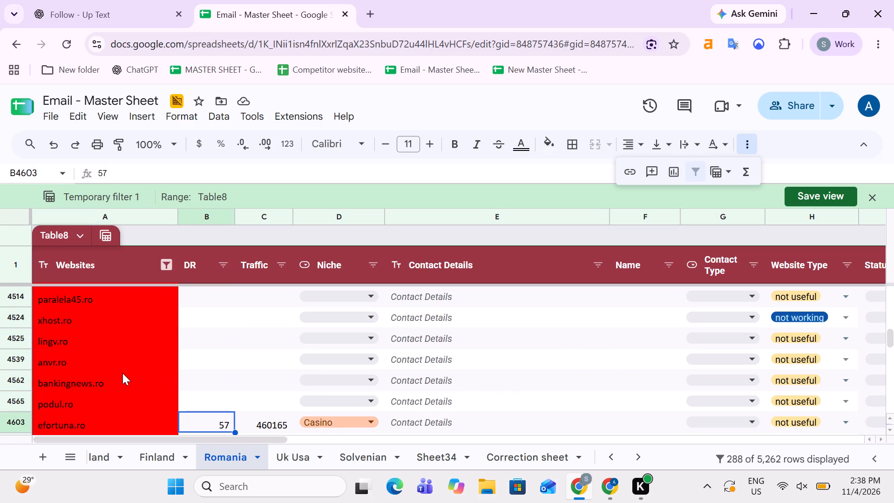
# Enter a comma as a placeholder in the blank DR cell of the digi.ro row.
pyautogui.press('Up')
pyautogui.press('Up')
pyautogui.press('Up')
pyautogui.press('Up')
pyautogui.press('Up')
pyautogui.press('Up')
pyautogui.press('Up')
pyautogui.press('Up')
pyautogui.press('Up')
pyautogui.press('Up')
pyautogui.press('Up')
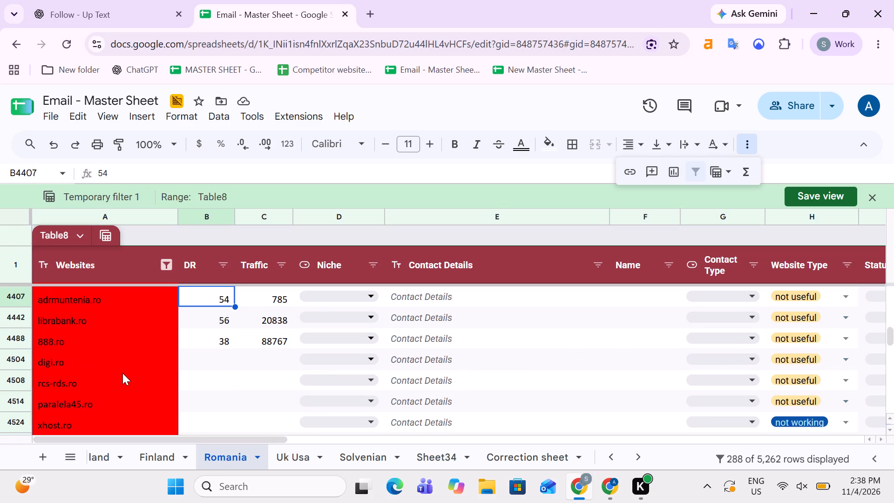
pyautogui.press('Down')
pyautogui.press('Down')
pyautogui.press('Down')
pyautogui.press(',')
pyautogui.press('Right')
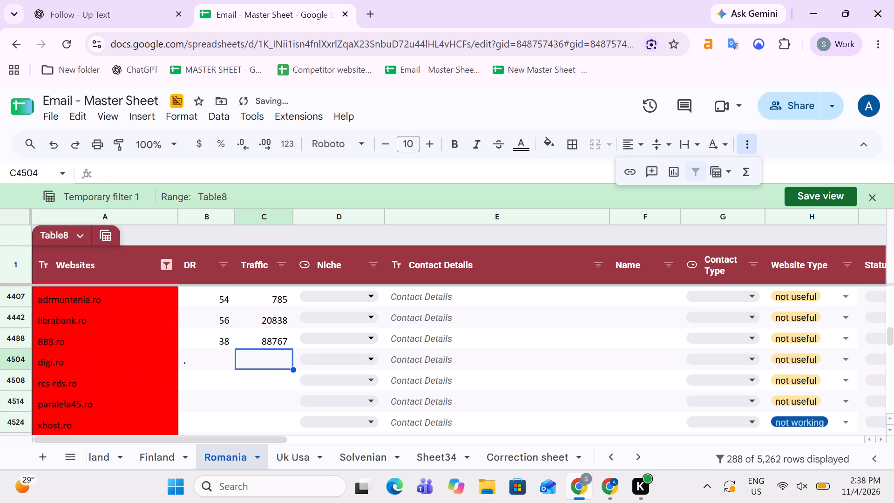
# Copy the comma from digi.ro's DR cell into the blank DR cells below it, through podul.ro.
pyautogui.press('Left')
pyautogui.hotkey('ctrl', 'c')
pyautogui.hotkey('shift', 'Down')
pyautogui.hotkey('shift', 'Down')
pyautogui.hotkey('shift', 'Down')
pyautogui.hotkey('shift', 'Down')
pyautogui.hotkey('shift', 'Down')
pyautogui.hotkey('shift', 'Down')
pyautogui.hotkey('shift', 'Down')
pyautogui.hotkey('shift', 'Down')
pyautogui.hotkey('shift', 'Down')
pyautogui.hotkey('shift', 'Down')
pyautogui.hotkey('shift', 'Up')
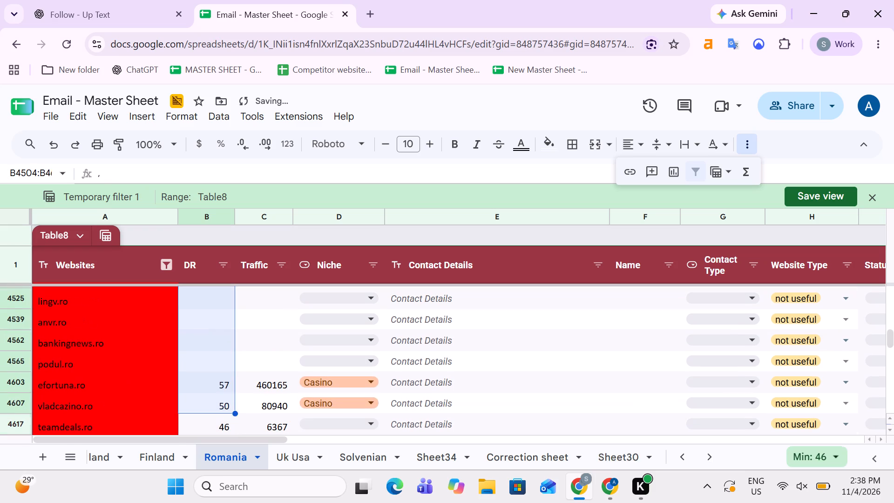
pyautogui.hotkey('shift', 'Up')
pyautogui.hotkey('shift', 'Up')
pyautogui.hotkey('ctrl', 'v')
# Paste the comma placeholder into the blank DR cells of mega-image.ro and auchan.ro.
pyautogui.press('Up')
pyautogui.press('Up')
pyautogui.press('Up')
pyautogui.press('Up')
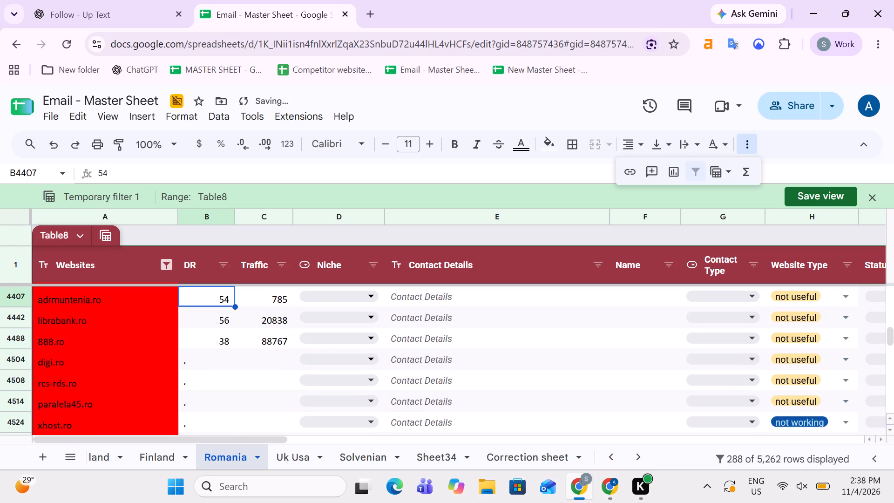
pyautogui.hotkey('ctrl', 'Up')
pyautogui.press('Up')
pyautogui.press('Down')
pyautogui.press('Down')
pyautogui.hotkey('shift', 'Down')
pyautogui.hotkey('ctrl', 'v')
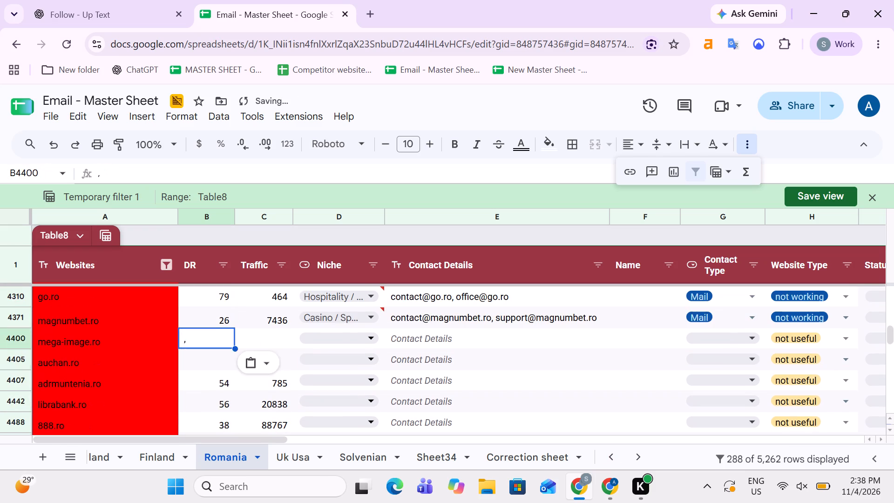
pyautogui.press('Up')
pyautogui.press('Up')
pyautogui.press('Down')
pyautogui.press('Down')
pyautogui.press('Down')
pyautogui.hotkey('ctrl', 'v')
pyautogui.press('Up')
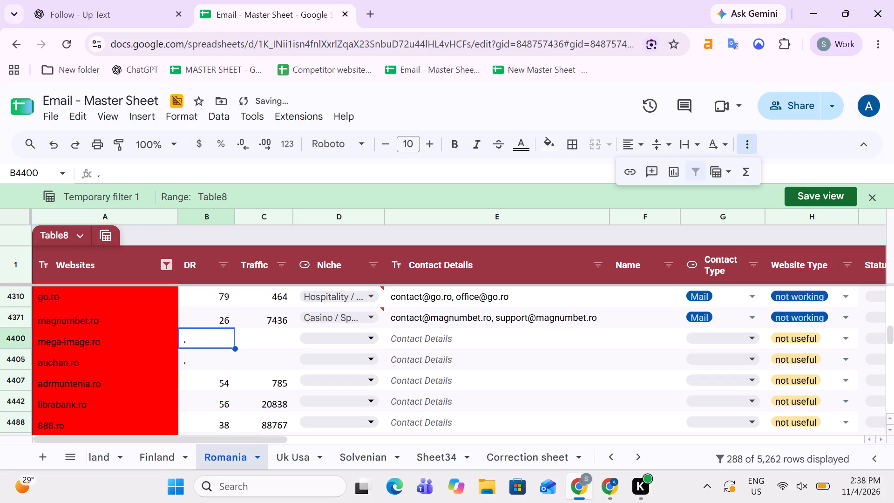
# Check the DR column of the red-filled rows further up, down to jocpacanele.ro, for remaining blank cells.
pyautogui.press('Up')
pyautogui.hotkey('ctrl', 'Up')
pyautogui.press('Up')
pyautogui.press('Down')
pyautogui.press('Up')
pyautogui.press('Down')
pyautogui.press('Down')
pyautogui.press('Down')
pyautogui.press('Down')
pyautogui.press('Down')
pyautogui.press('Down')
pyautogui.press('Down')
pyautogui.press('Down')
pyautogui.press('Down')
pyautogui.press('Down')
pyautogui.press('Down')
pyautogui.press('Down')
pyautogui.press('Down')
pyautogui.press('Down')
pyautogui.press('Down')
pyautogui.press('Down')
pyautogui.press('Down')
pyautogui.press('Down')
pyautogui.press('Down')
pyautogui.press('Down')
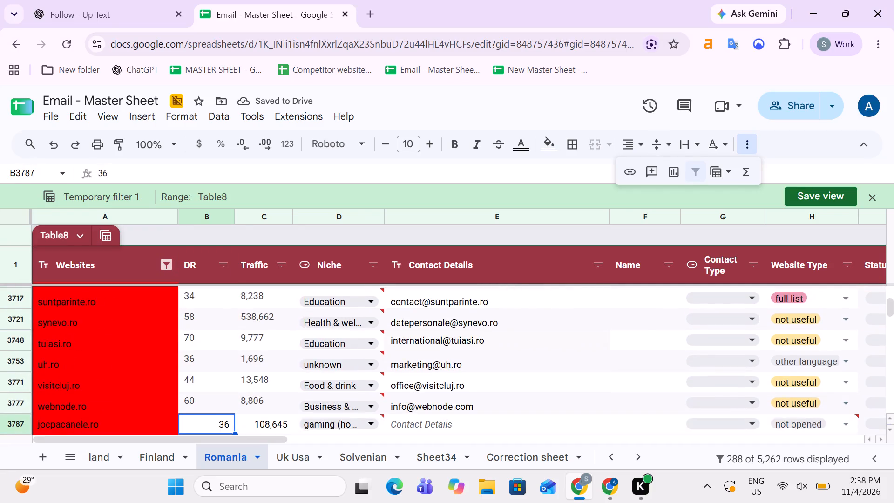
# Select the red-filled website names from cinemap.ro down to the end of the list to check their count.
pyautogui.hotkey('ctrl', 'Down')
pyautogui.press('Down')
pyautogui.press('Down')
pyautogui.press('Down')
pyautogui.press('Down')
pyautogui.press('Up')
pyautogui.press('Up')
pyautogui.press('Up')
pyautogui.press('Left')
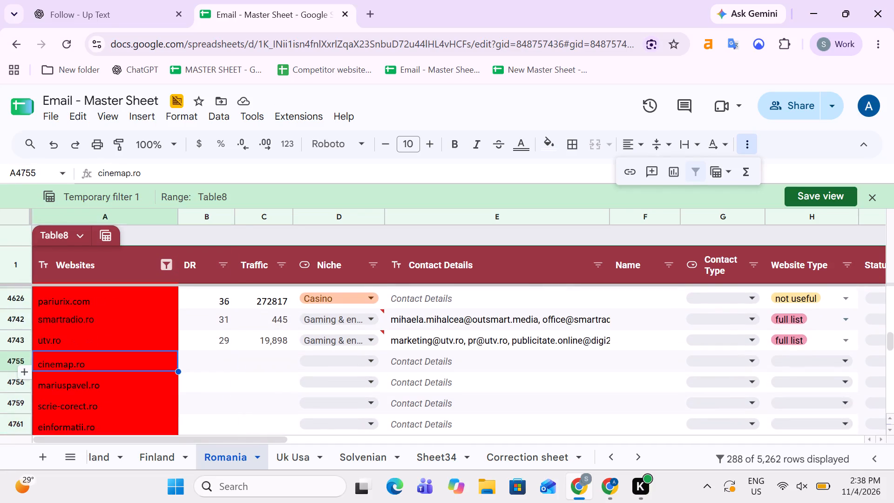
pyautogui.hotkey('ctrl', 'shift', 'Down')
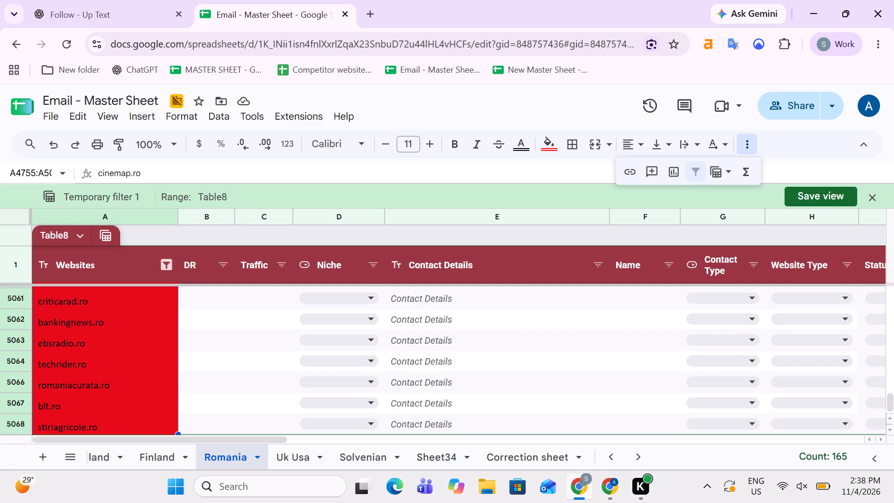
# Select the red-filled website names from utv.ro up to adpm.ro to check their count.
pyautogui.press('Up')
pyautogui.press('Up')
pyautogui.press('Down')
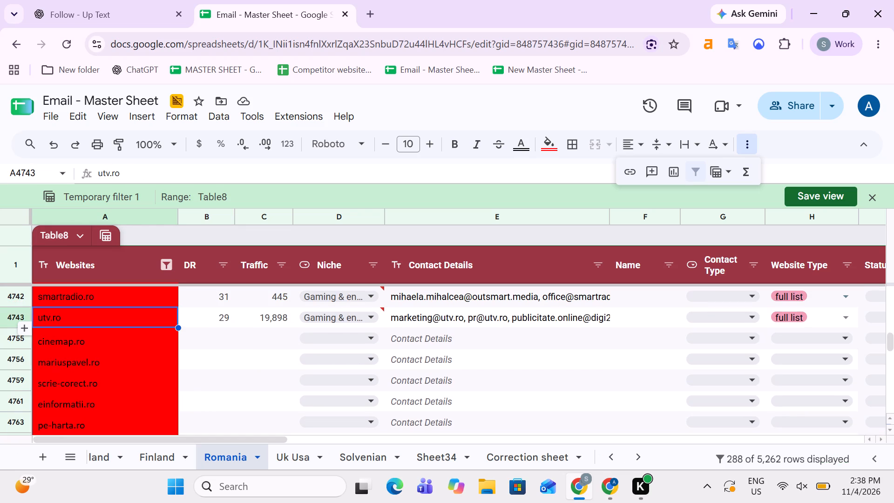
pyautogui.hotkey('ctrl', 'shift', 'Up')
pyautogui.hotkey('shift', 'Down')
pyautogui.hotkey('shift', 'Down')
pyautogui.hotkey('shift', 'Up')
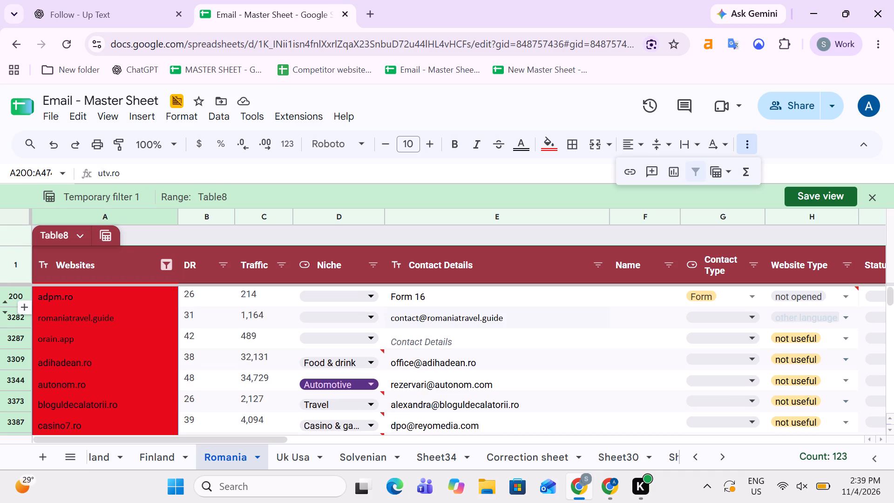
# Check the Website Type and neighbouring columns of the cinemap.ro row, and the Website Type values of the rows above it.
pyautogui.press('Down')
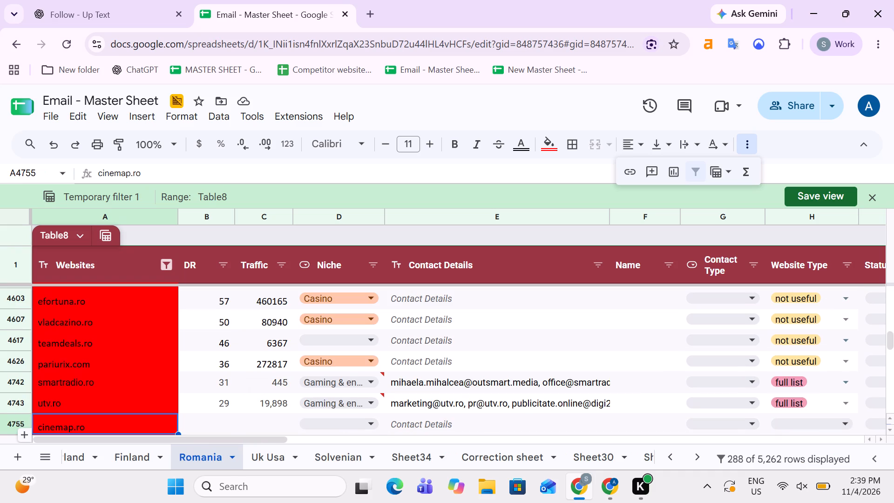
pyautogui.press('Right')
pyautogui.press('Right')
pyautogui.press('Right')
pyautogui.press('Right')
pyautogui.press('Right')
pyautogui.press('Right')
pyautogui.press('Right')
pyautogui.press('Right')
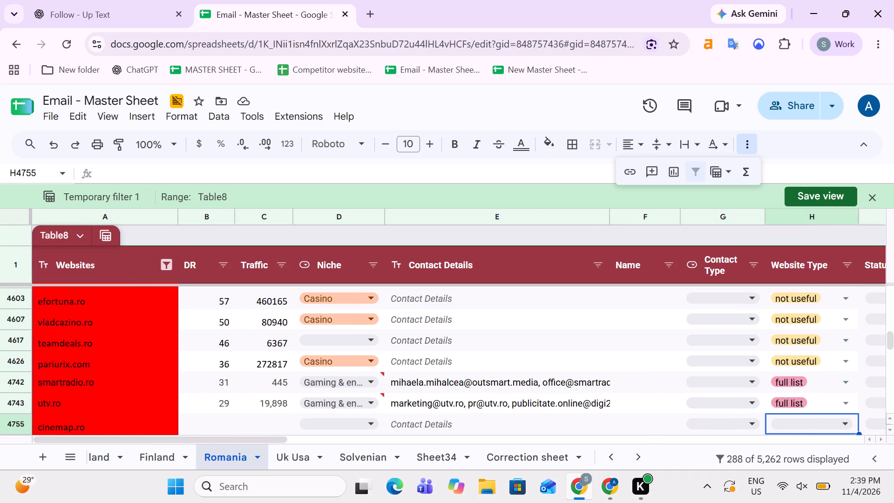
pyautogui.press('Right')
pyautogui.press('Right')
pyautogui.press('Right')
pyautogui.press('Left')
pyautogui.press('Left')
pyautogui.press('Left')
pyautogui.press('Left')
pyautogui.press('Left')
pyautogui.press('Right')
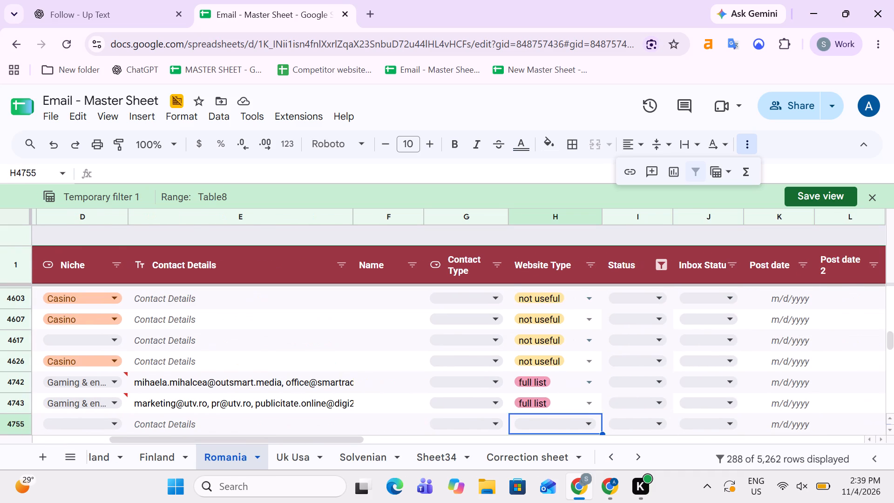
pyautogui.press('Up')
pyautogui.press('Up')
pyautogui.press('Up')
pyautogui.press('Up')
pyautogui.press('Up')
pyautogui.press('Up')
pyautogui.press('Up')
pyautogui.press('Up')
pyautogui.press('Up')
pyautogui.press('Up')
pyautogui.press('Up')
pyautogui.press('Up')
pyautogui.press('Up')
pyautogui.press('Up')
pyautogui.press('Up')
pyautogui.press('Up')
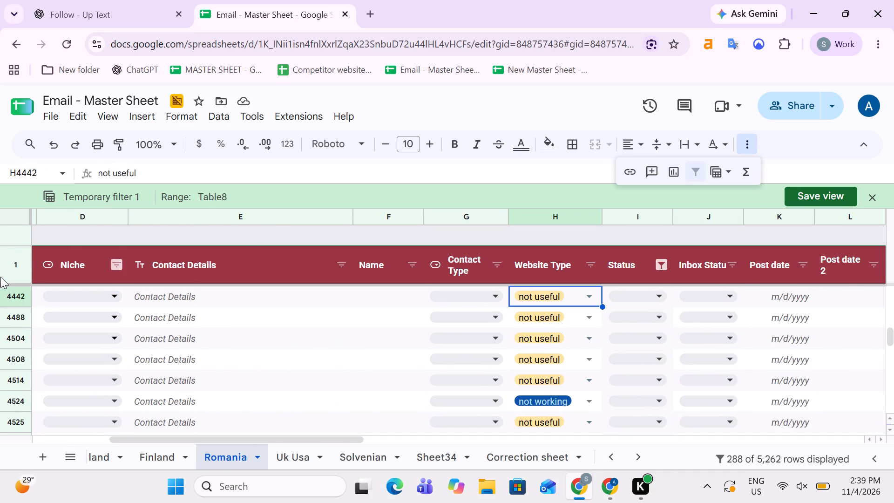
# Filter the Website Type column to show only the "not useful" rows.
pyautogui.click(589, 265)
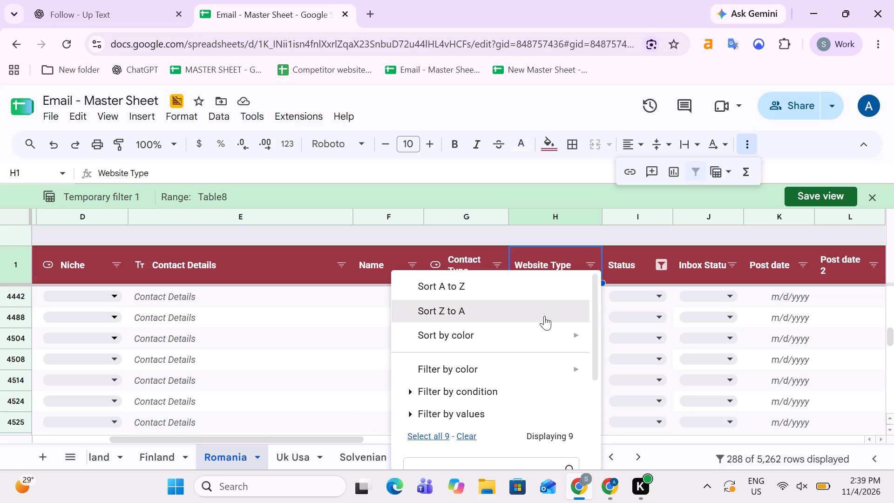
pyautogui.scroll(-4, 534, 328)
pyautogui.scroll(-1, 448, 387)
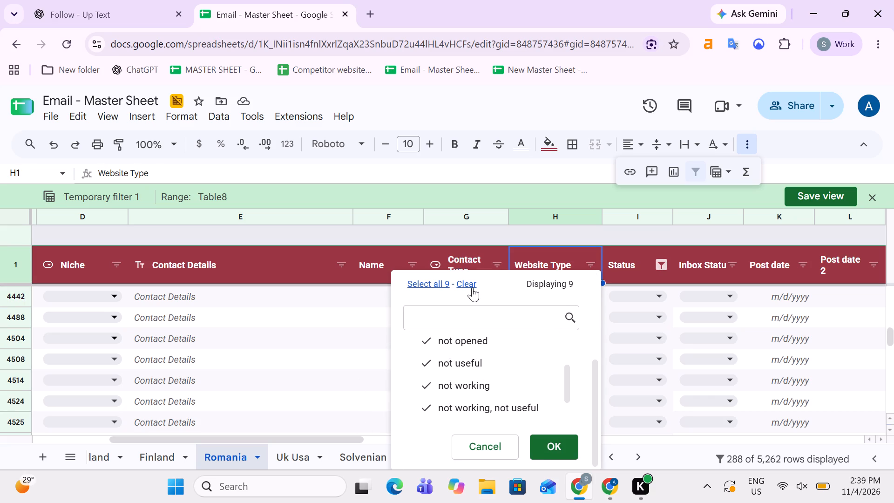
# Filter the Website Type column to show only the "not useful" rows.
pyautogui.click(471, 287)
pyautogui.click(476, 368)
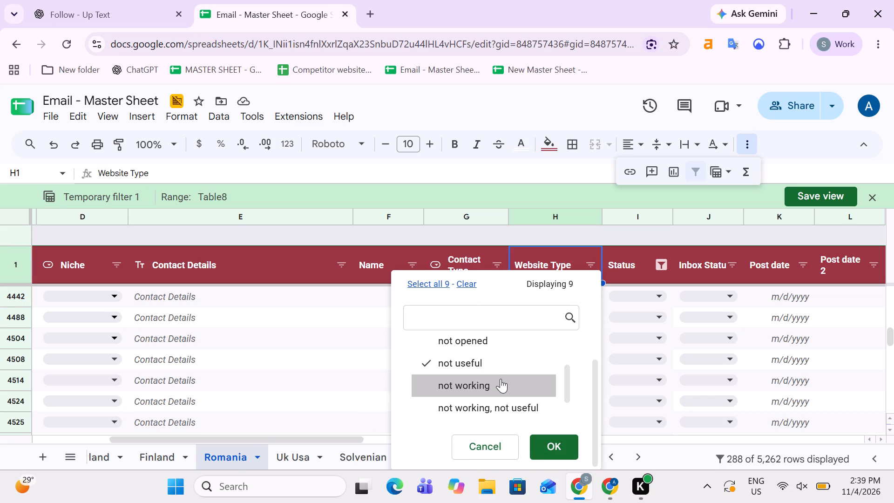
pyautogui.scroll(-1, 501, 384)
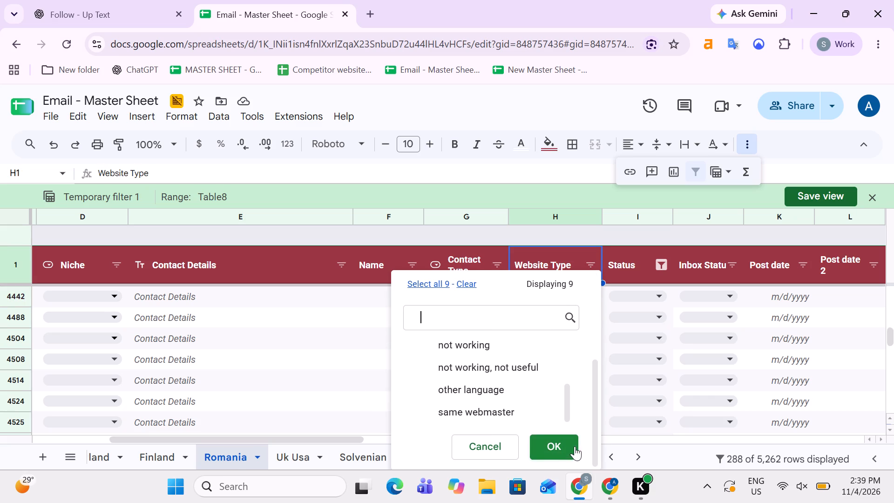
pyautogui.click(554, 442)
# Select the filtered Website Type values from the header down, and return to the first "not useful" row.
pyautogui.press('Left')
pyautogui.press('Right')
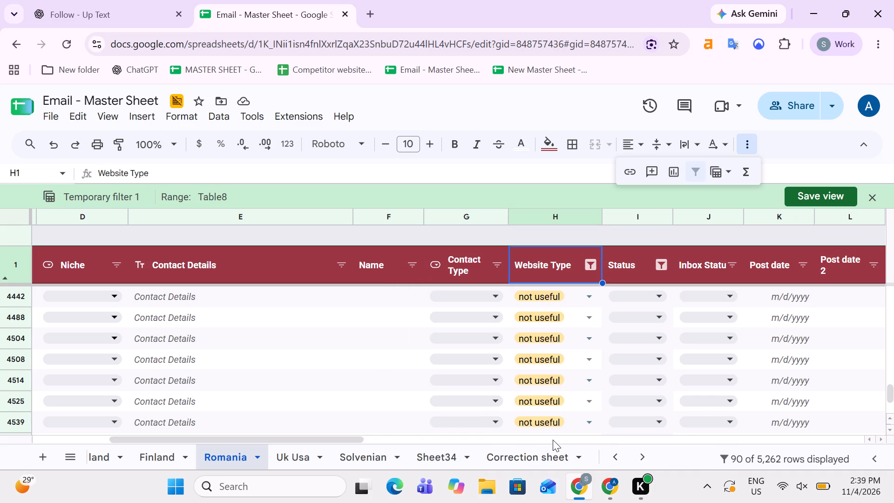
pyautogui.press('Up')
pyautogui.press('Down')
pyautogui.hotkey('ctrl', 'shift', 'Down')
pyautogui.press('Down')
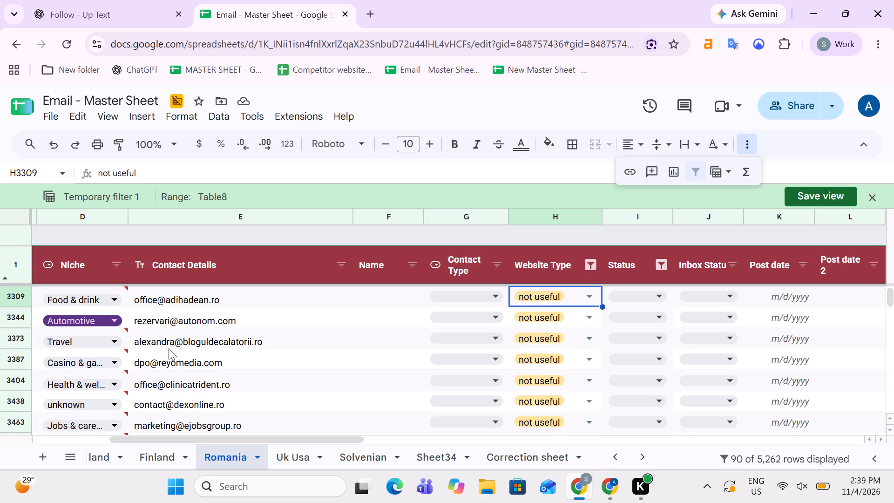
# Copy the website name bloguldecalatorii.ro from its row in the Websites column and open the site in a new tab.
pyautogui.click(212, 340)
pyautogui.press('Left')
pyautogui.press('Left')
pyautogui.press('Left')
pyautogui.press('Left')
pyautogui.press('Left')
pyautogui.press('Left')
pyautogui.press('Left')
pyautogui.press('Left')
pyautogui.press('Left')
pyautogui.press('Left')
pyautogui.press('Left')
pyautogui.press('Left')
pyautogui.press('Left')
pyautogui.press('Left')
pyautogui.press('Left')
pyautogui.press('Left')
pyautogui.press('Left')
pyautogui.press('Left')
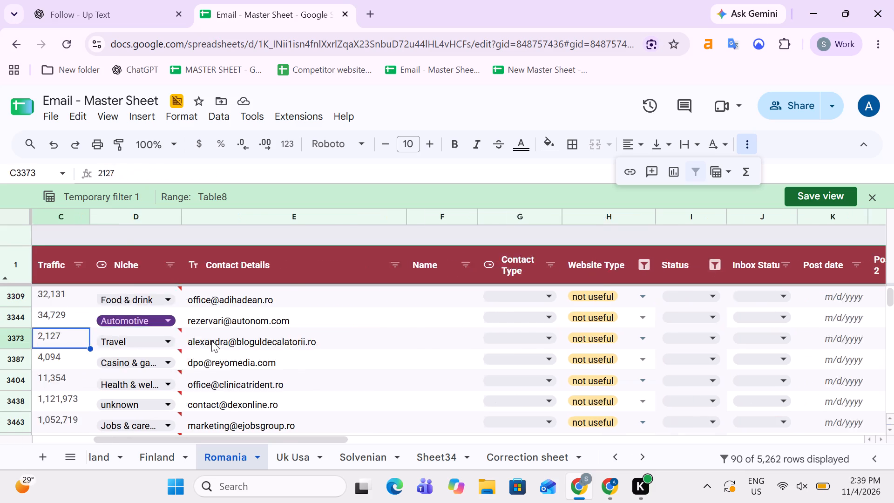
pyautogui.hotkey('ctrl', 'c')
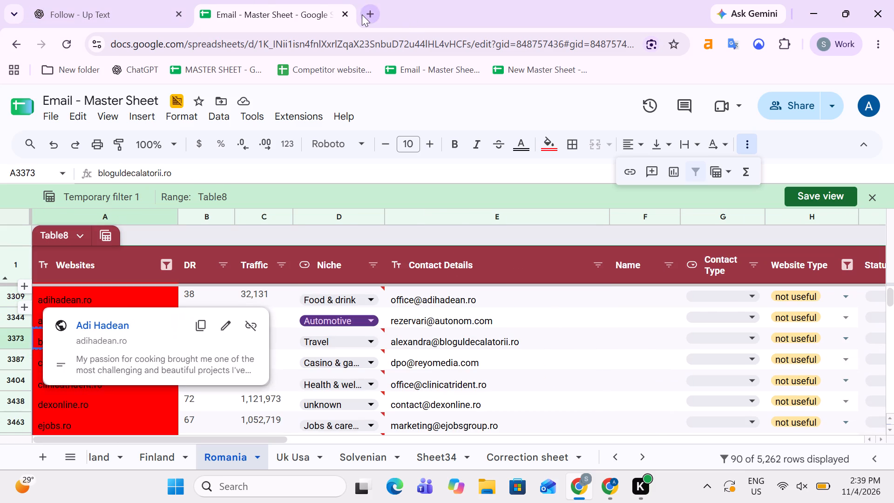
pyautogui.click(362, 14)
pyautogui.hotkey('ctrl', 'v')
pyautogui.press('Return')
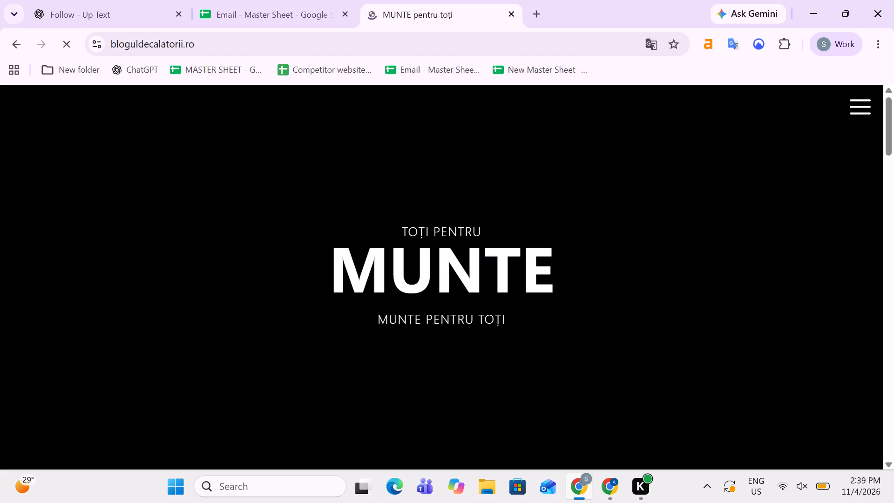
# Look through the bloguldecalatorii.ro homepage down to its footer, and close the site to return to the Romania sheet.
pyautogui.scroll(-13, 462, 283)
pyautogui.scroll(-10, 477, 270)
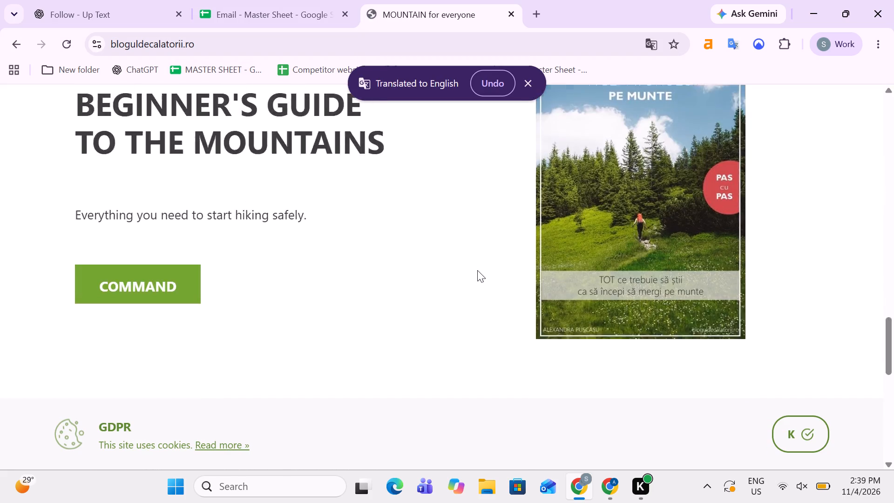
pyautogui.scroll(-11, 477, 270)
pyautogui.scroll(-10, 477, 270)
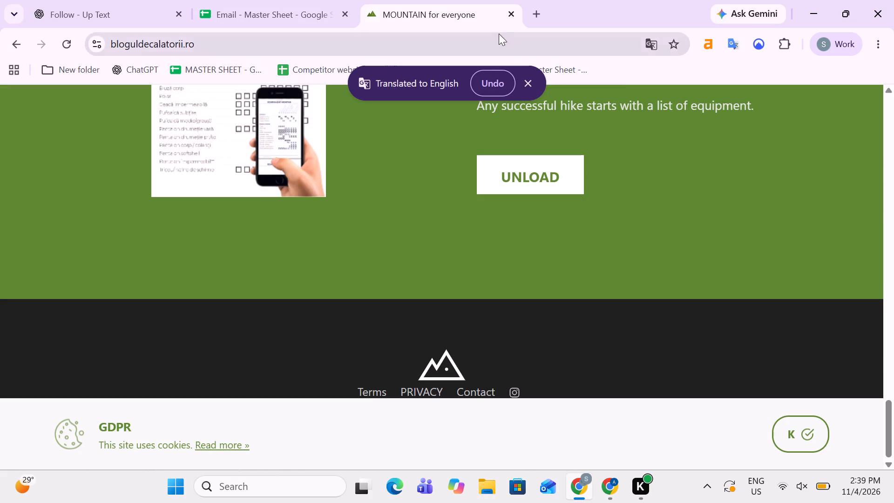
pyautogui.click(510, 15)
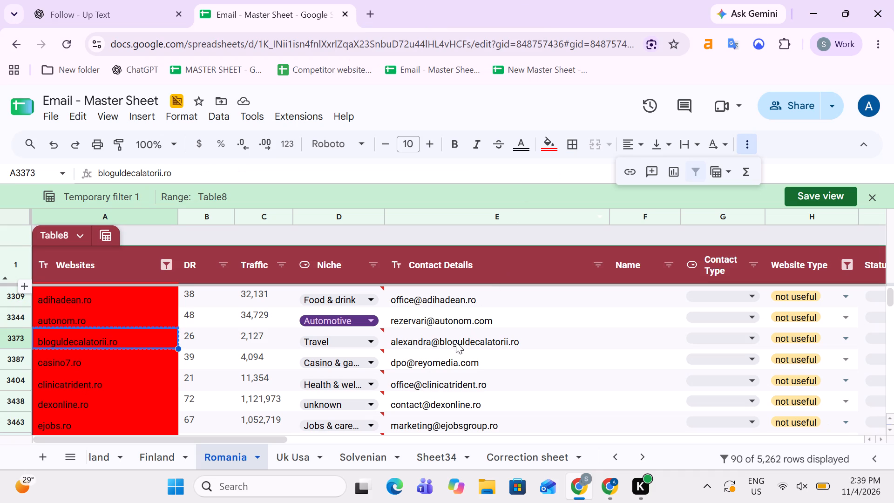
# Delete the bloguldecalatorii.ro row from the Romania sheet.
pyautogui.click(451, 339)
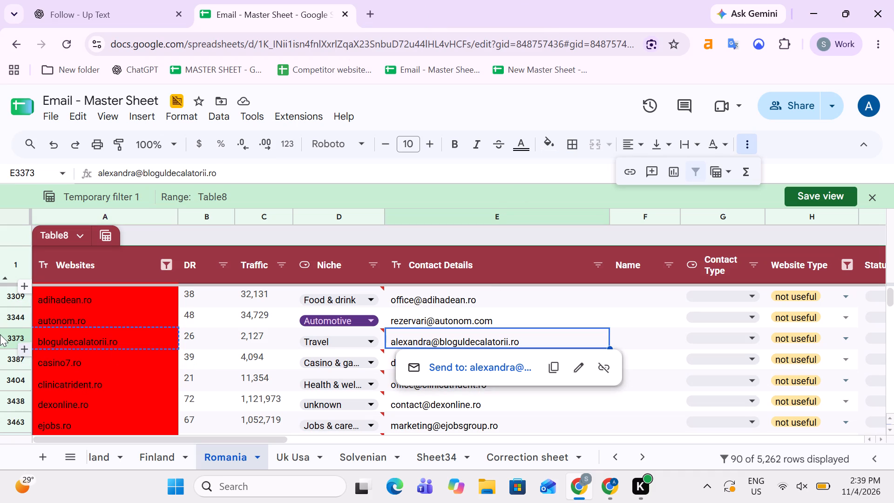
pyautogui.click(0, 339)
pyautogui.rightClick(0, 339)
pyautogui.click(36, 295)
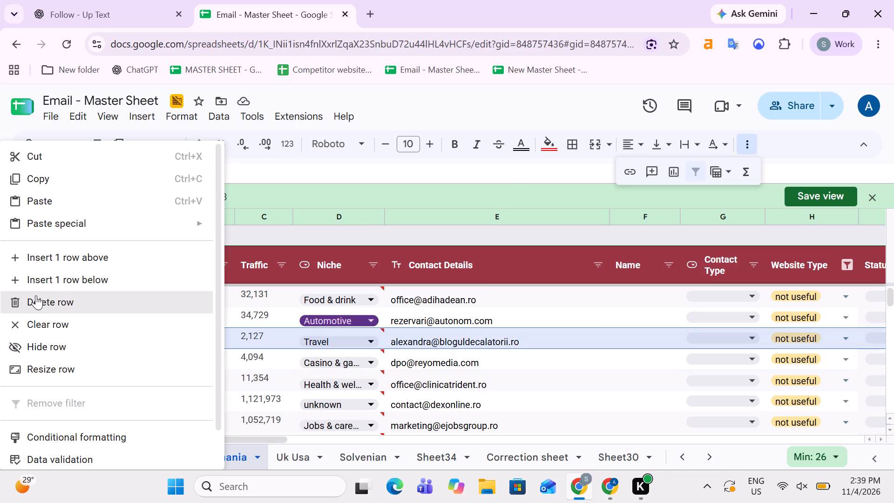
# Open dexonline.ro from the website list in a new browser tab and look over its home page.
pyautogui.press('Down')
pyautogui.press('Right')
pyautogui.press('Left')
pyautogui.press('Up')
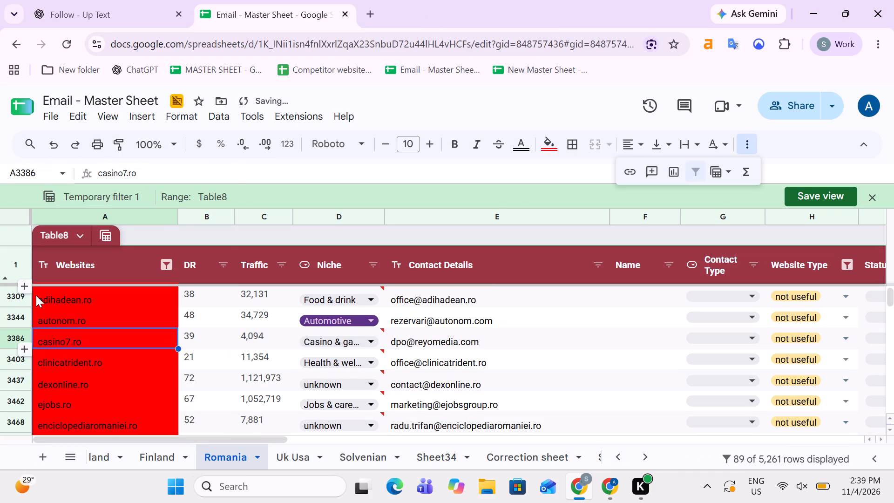
pyautogui.press('Right')
pyautogui.press('Left')
pyautogui.press('Down')
pyautogui.hotkey('ctrl', 'c')
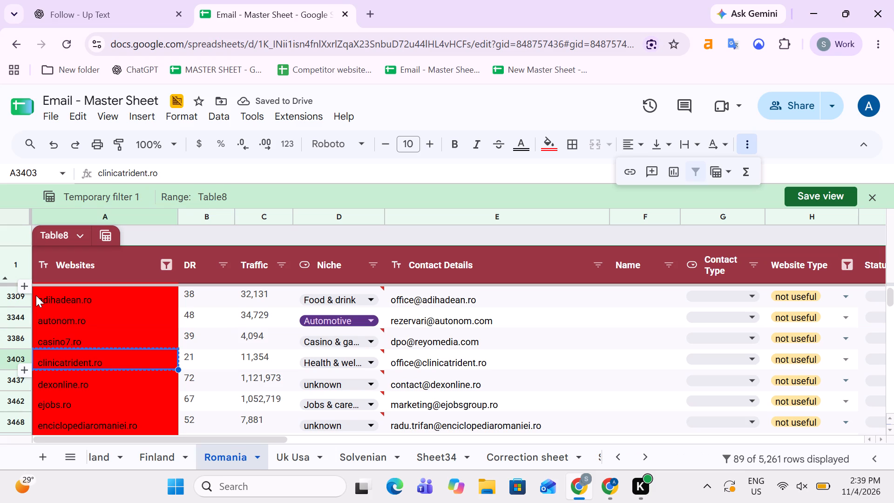
pyautogui.press('Down')
pyautogui.hotkey('ctrl', 'c')
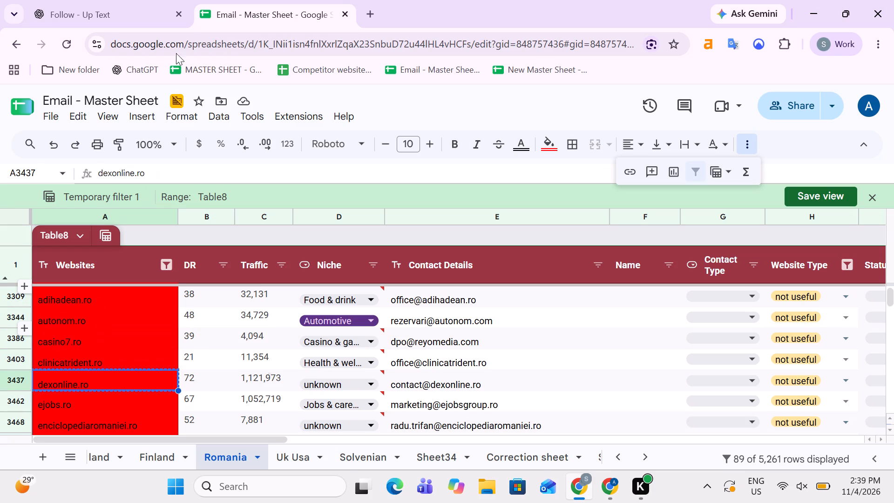
pyautogui.click(371, 14)
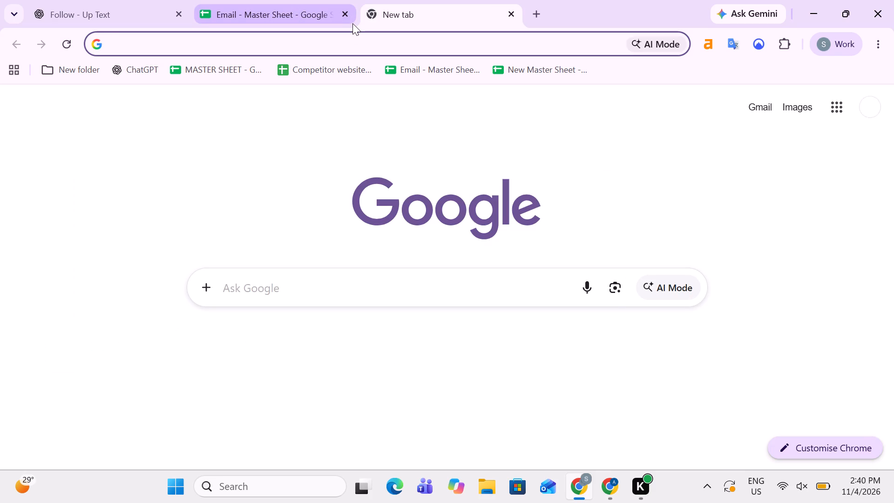
pyautogui.hotkey('ctrl', 'v')
pyautogui.press('Return')
pyautogui.click(283, 0)
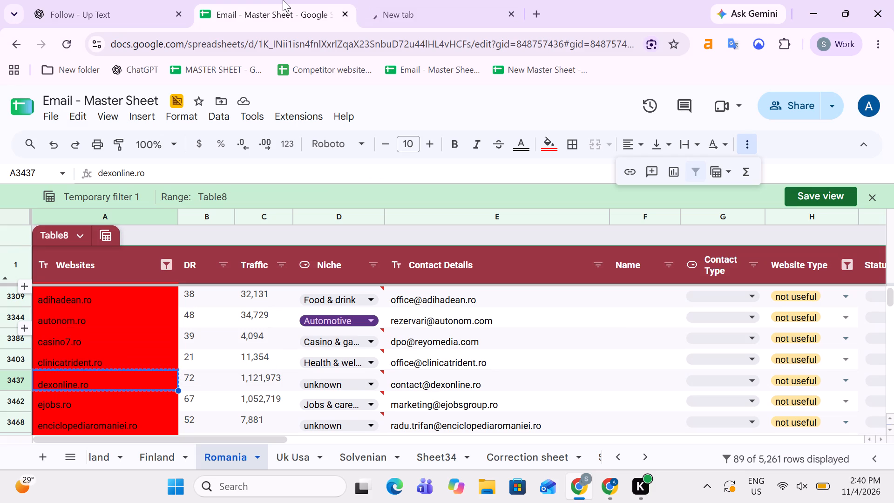
pyautogui.click(432, 7)
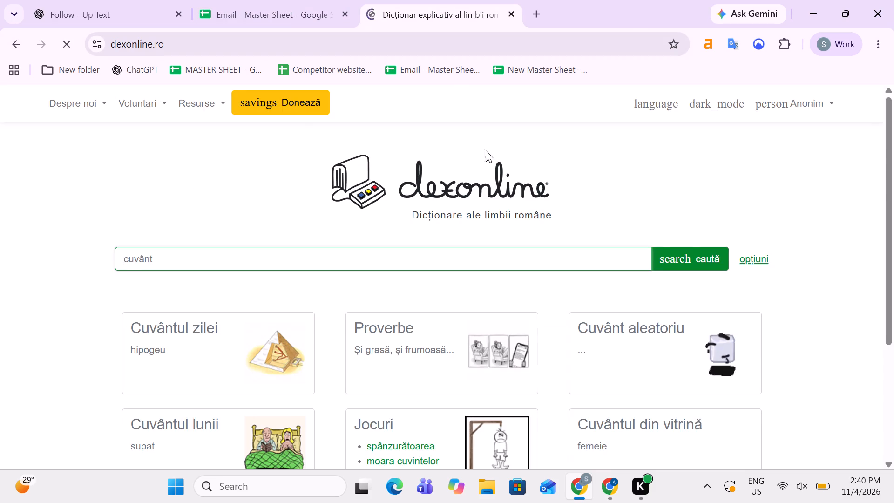
pyautogui.scroll(-12, 502, 195)
pyautogui.click(308, 0)
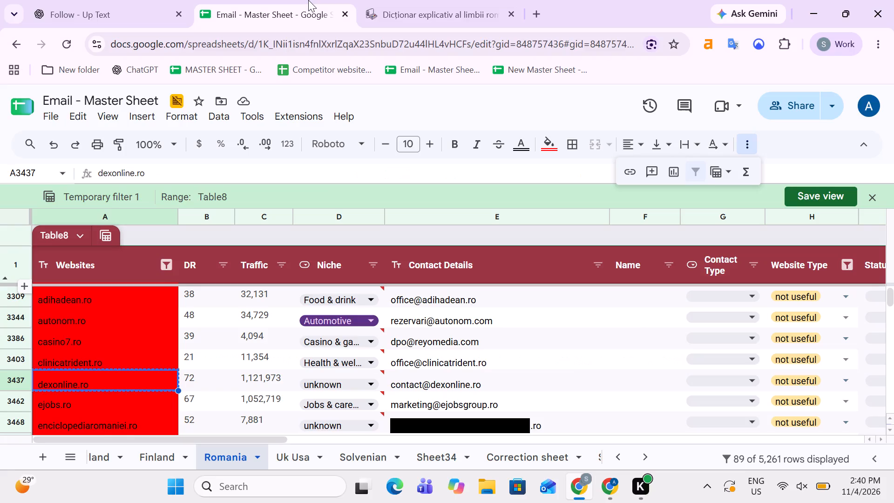
# Open enciclopediaromaniei.ro from the website list, look over its page, and close the site's tab.
pyautogui.press('Down')
pyautogui.press('Down')
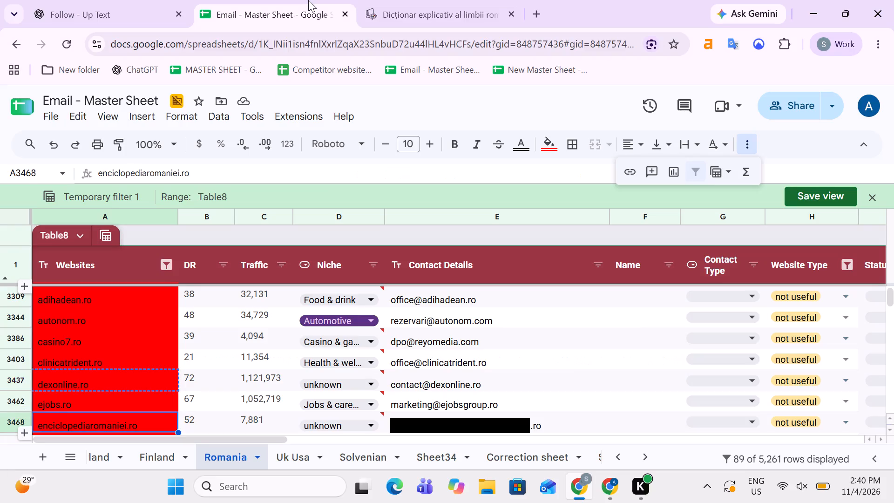
pyautogui.hotkey('ctrl', 'c')
pyautogui.click(448, 0)
pyautogui.click(411, 47)
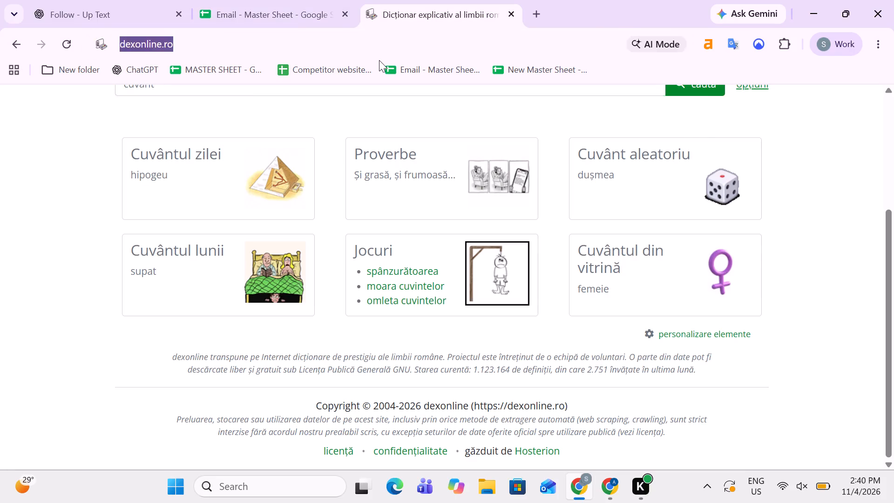
pyautogui.hotkey('ctrl', 'v')
pyautogui.press('Return')
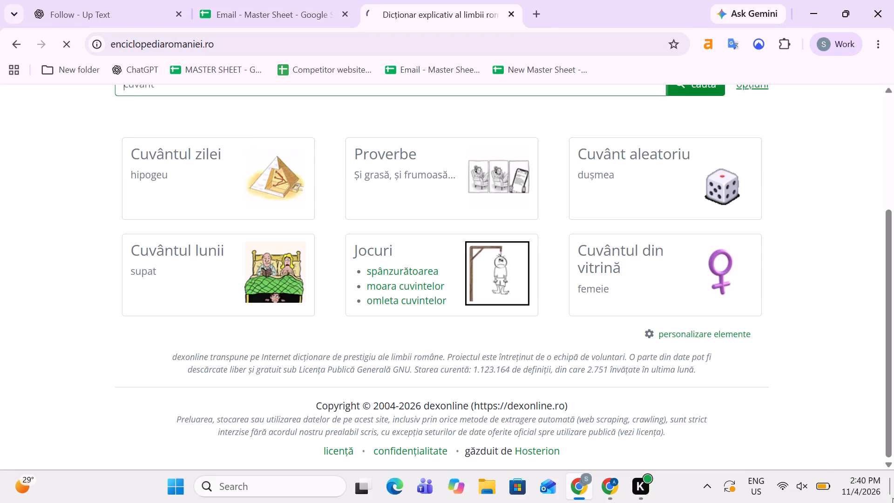
pyautogui.scroll(-7, 592, 373)
pyautogui.scroll(-2, 531, 306)
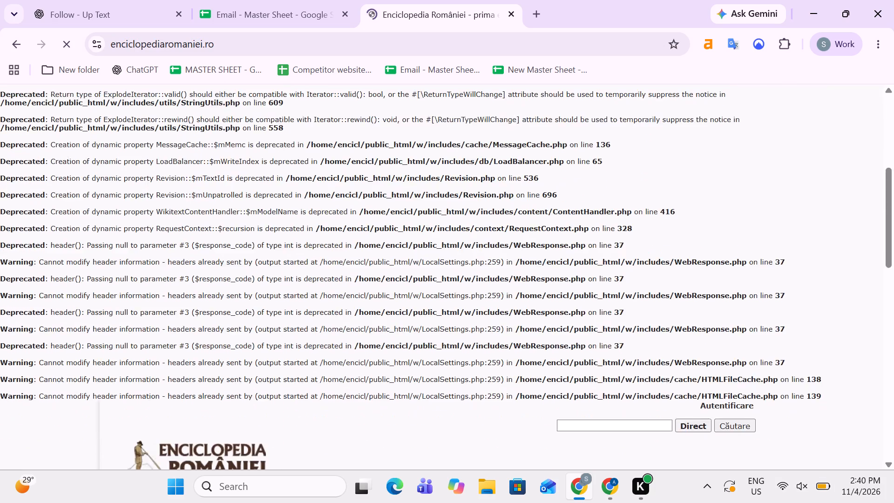
pyautogui.scroll(-20, 528, 305)
pyautogui.scroll(-4, 528, 305)
pyautogui.scroll(15, 423, 261)
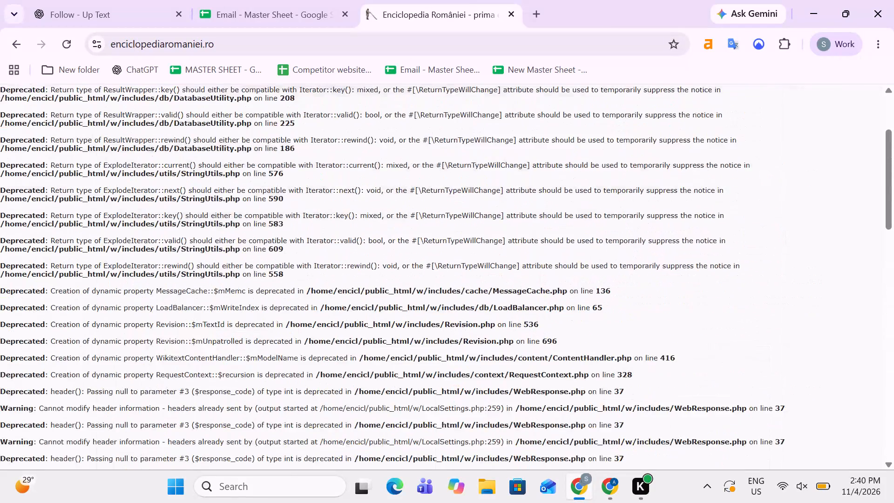
pyautogui.scroll(8, 423, 261)
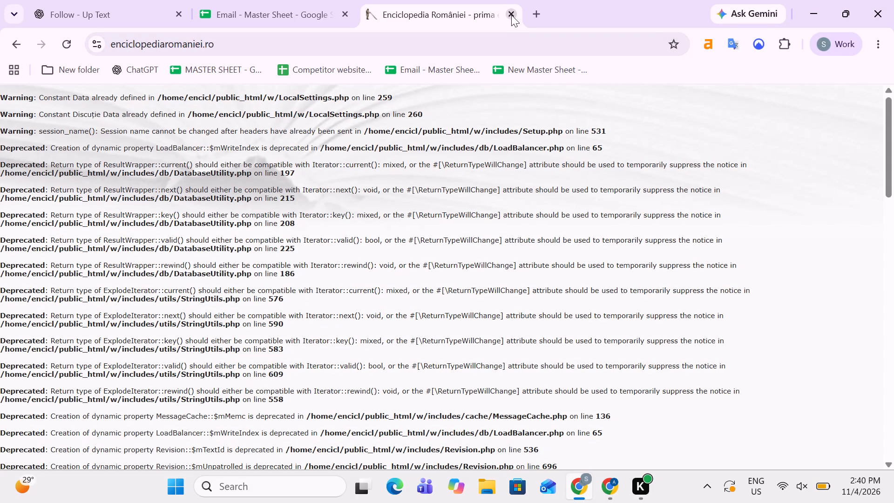
pyautogui.click(511, 14)
# Change the Website Type filter to show every value except (Blanks).
pyautogui.scroll(-5, 479, 408)
pyautogui.click(482, 349)
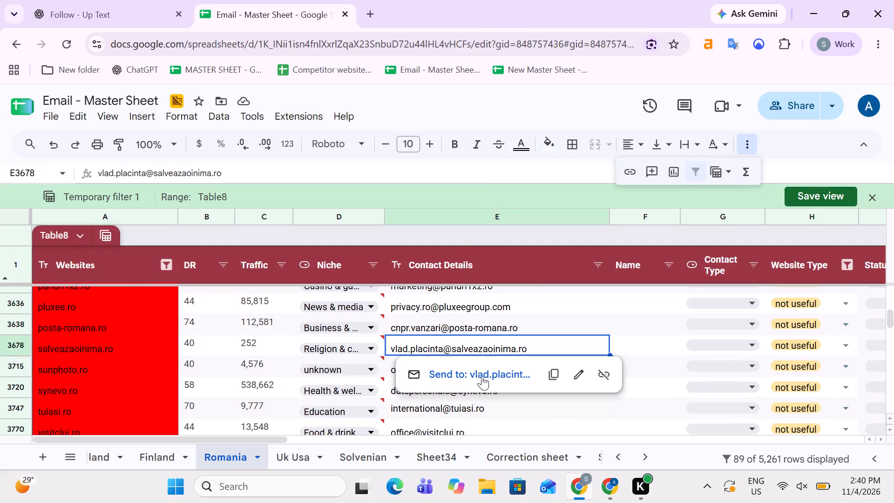
pyautogui.click(434, 413)
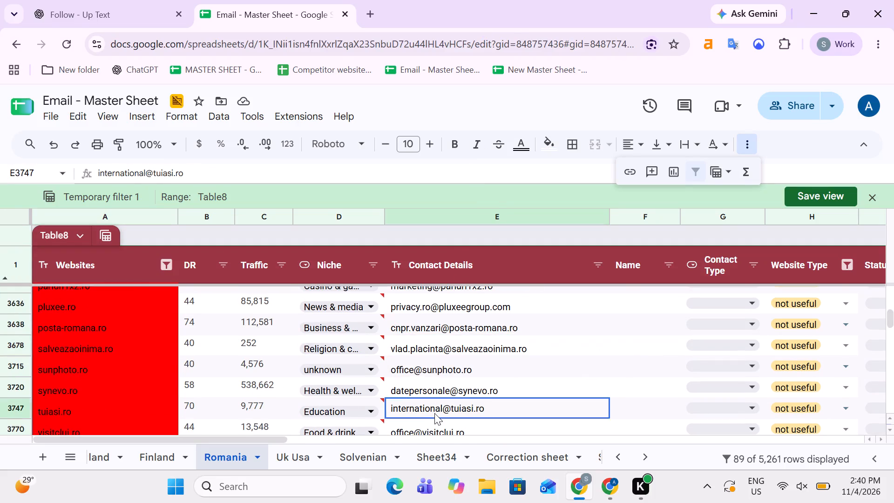
pyautogui.click(845, 261)
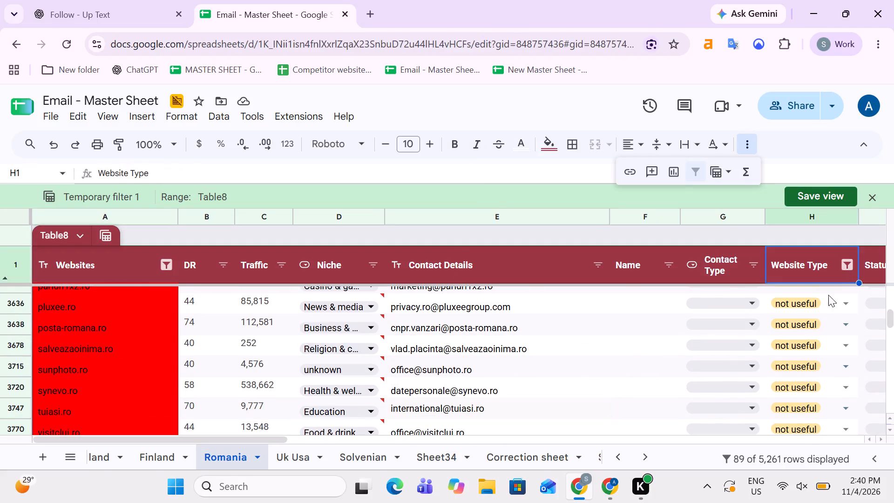
pyautogui.scroll(-3, 747, 381)
pyautogui.scroll(1, 728, 342)
pyautogui.click(688, 352)
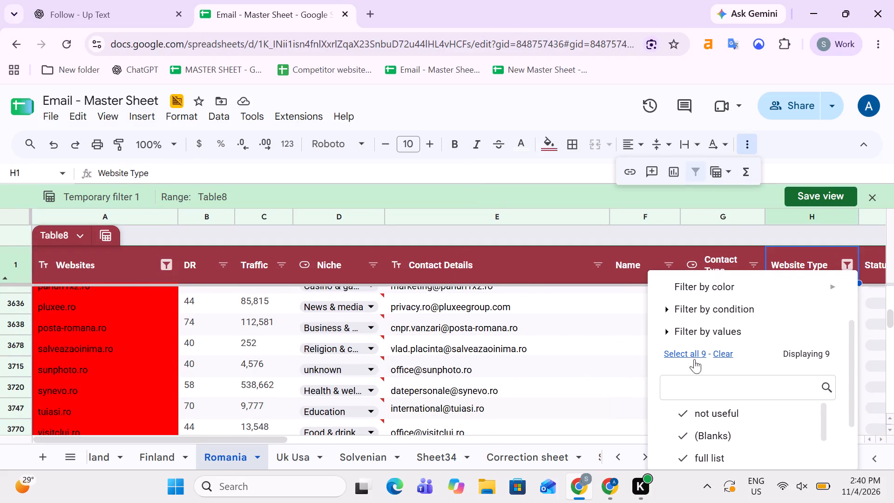
pyautogui.scroll(-9, 731, 443)
pyautogui.scroll(5, 730, 406)
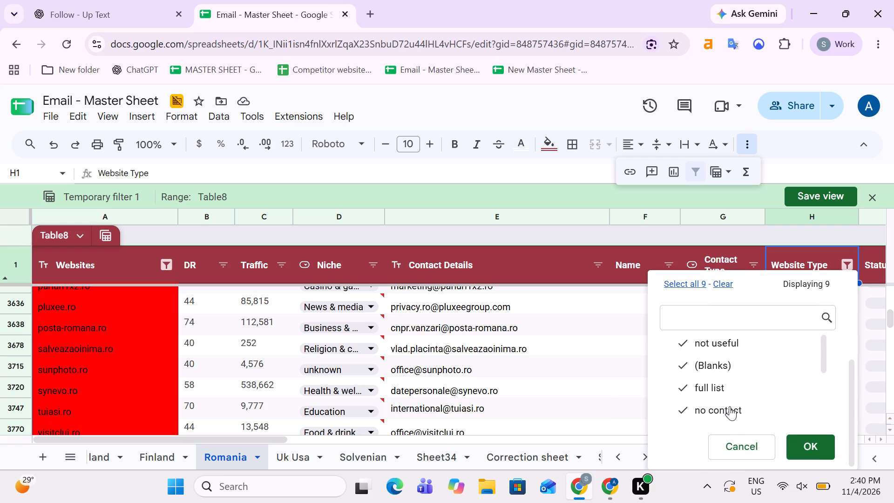
pyautogui.scroll(1, 726, 385)
pyautogui.click(719, 439)
pyautogui.scroll(-4, 788, 452)
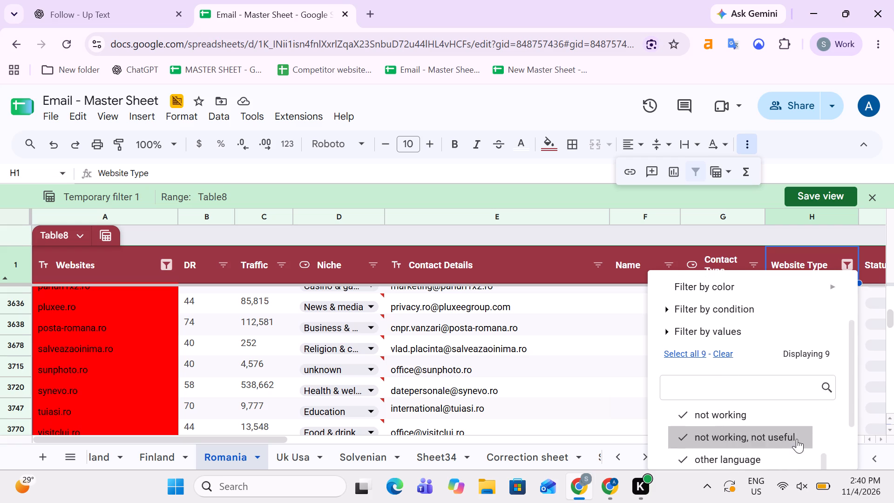
pyautogui.scroll(-10, 813, 422)
pyautogui.click(810, 444)
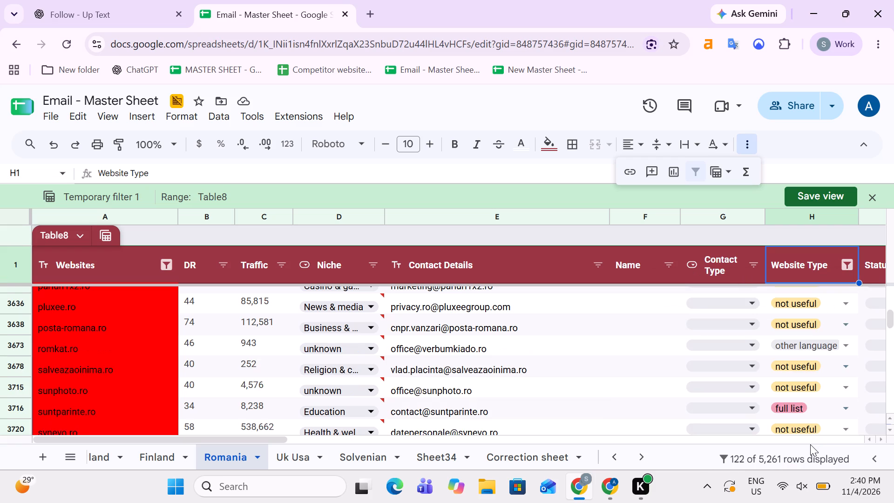
# Copy the filtered website names from adpm.ro down to utv.ro.
pyautogui.press('Down')
pyautogui.press('Up')
pyautogui.press('Up')
pyautogui.press('Down')
pyautogui.press('Up')
pyautogui.press('Down')
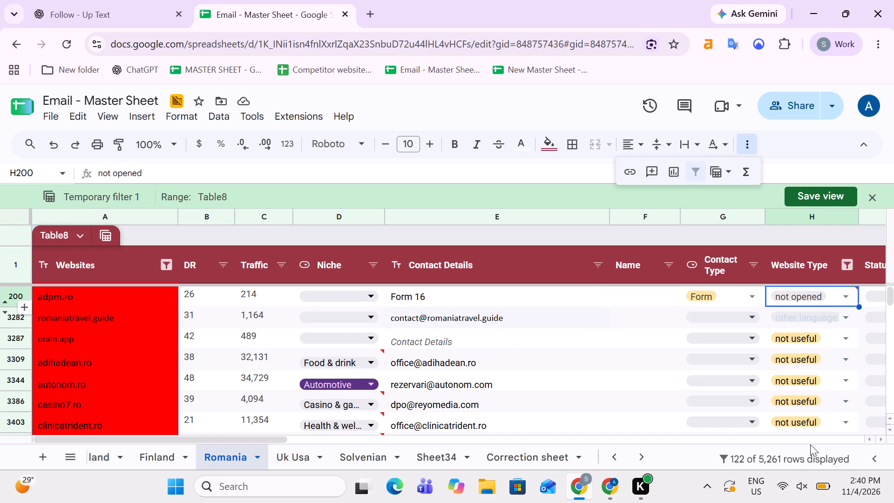
pyautogui.press('Left')
pyautogui.press('Left')
pyautogui.press('Left')
pyautogui.press('Left')
pyautogui.press('Left')
pyautogui.press('Left')
pyautogui.press('Left')
pyautogui.press('Left')
pyautogui.press('Left')
pyautogui.press('Left')
pyautogui.press('Left')
pyautogui.press('Left')
pyautogui.press('Left')
pyautogui.press('Left')
pyautogui.press('Left')
pyautogui.press('Left')
pyautogui.press('Left')
pyautogui.press('Left')
pyautogui.press('Left')
pyautogui.press('Left')
pyautogui.hotkey('ctrl', 'shift', 'Down')
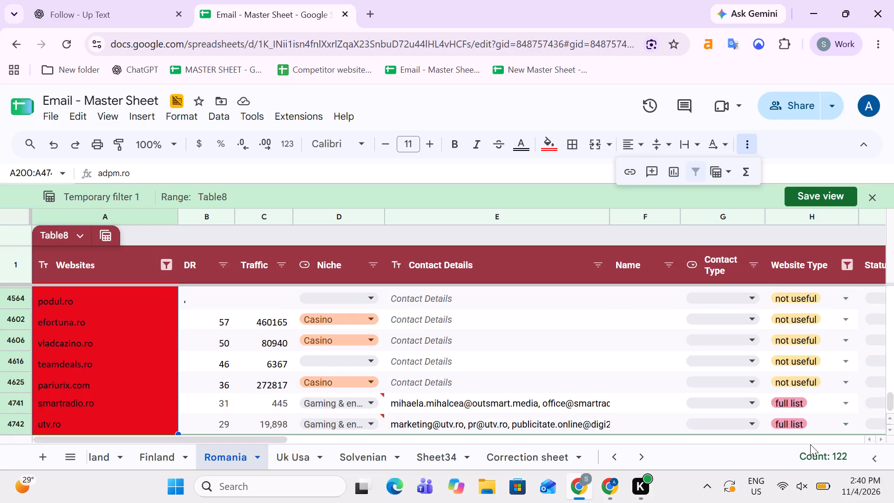
pyautogui.hotkey('ctrl', 'c')
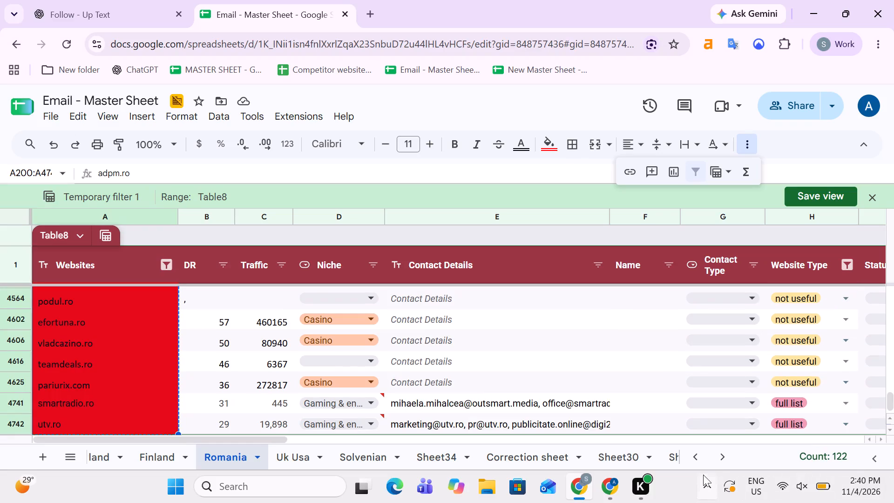
# Paste the copied website names as values only below the Domain list in Sheet28, starting at cell A284.
pyautogui.click(718, 459)
pyautogui.click(646, 461)
pyautogui.press('Down')
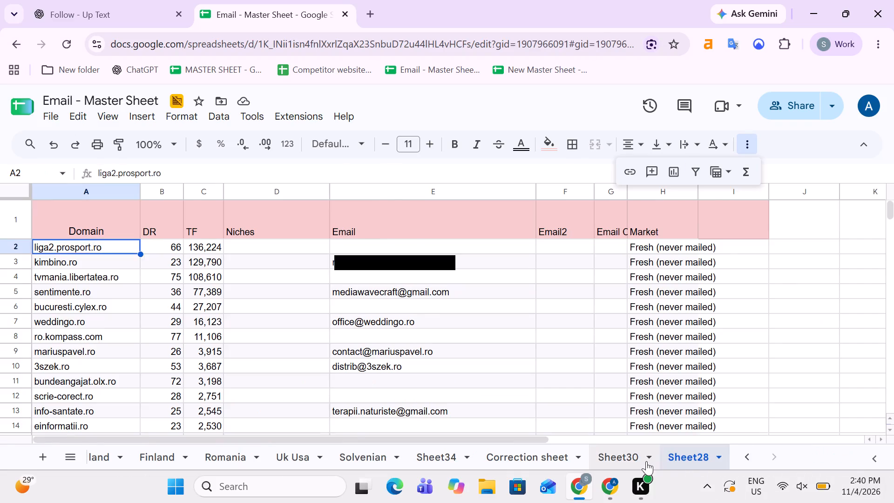
pyautogui.hotkey('ctrl', 'Down')
pyautogui.press('Down')
pyautogui.press('Down')
pyautogui.press('Down')
pyautogui.press('Up')
pyautogui.hotkey('ctrl', 'v')
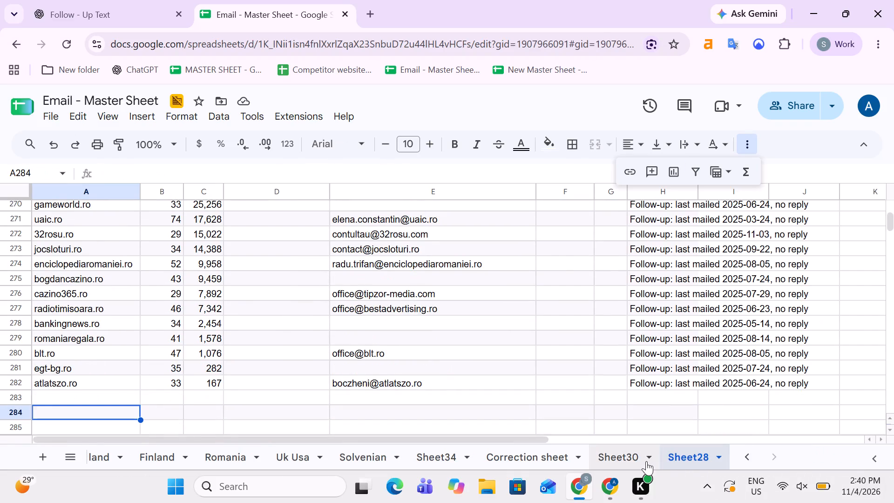
pyautogui.click(156, 400)
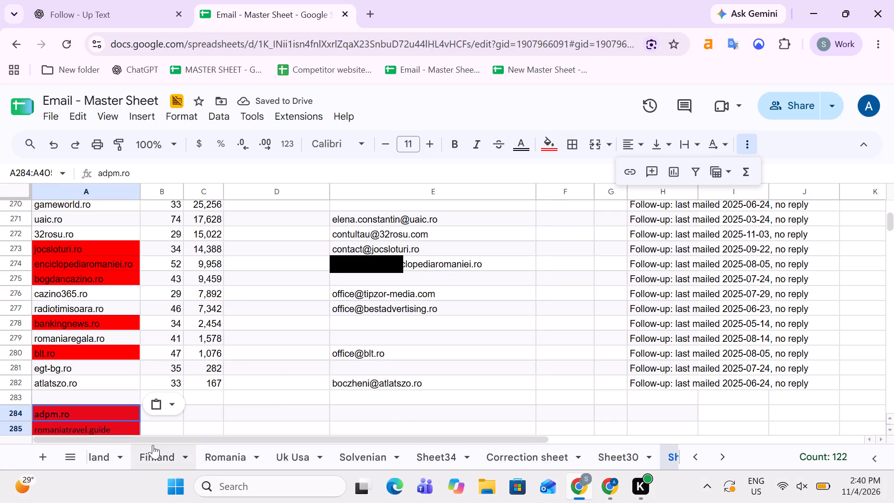
pyautogui.click(180, 404)
pyautogui.click(203, 299)
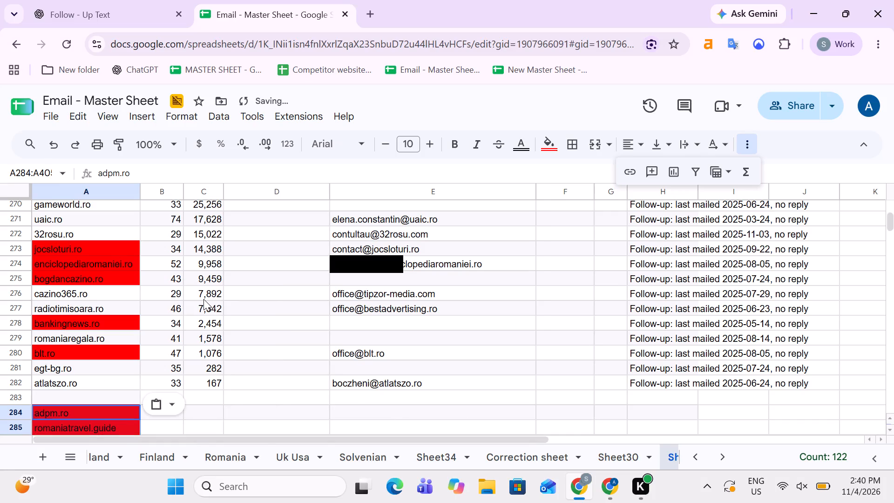
# Add a filter to Sheet28's header row and filter the Domain column by red fill colour.
pyautogui.press('Up')
pyautogui.press('Up')
pyautogui.press('Up')
pyautogui.hotkey('ctrl', 'Up')
pyautogui.press('Down')
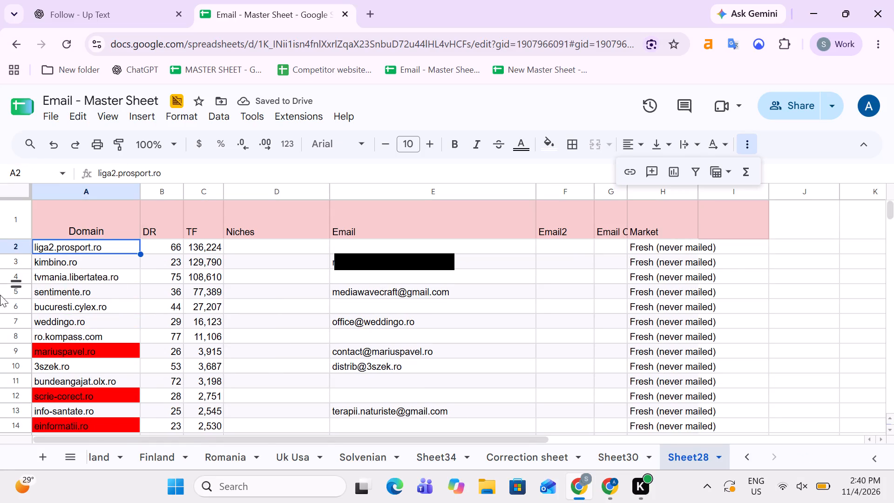
pyautogui.click(0, 227)
pyautogui.click(698, 168)
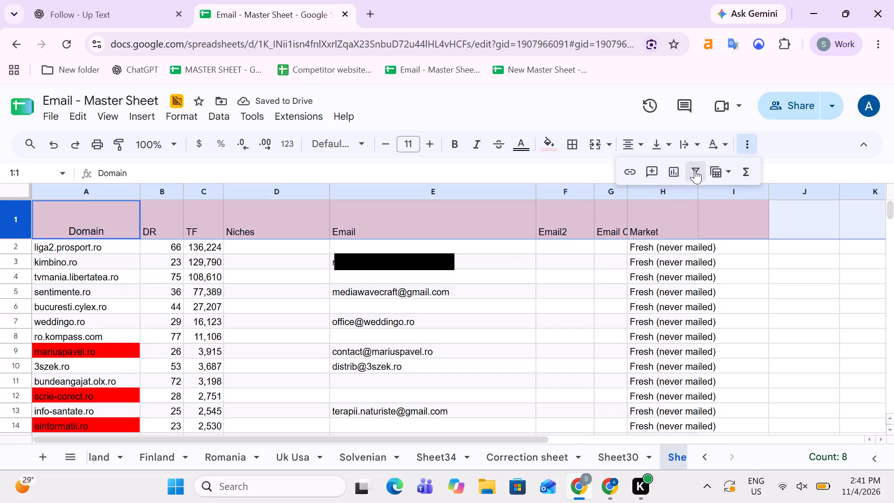
pyautogui.click(137, 232)
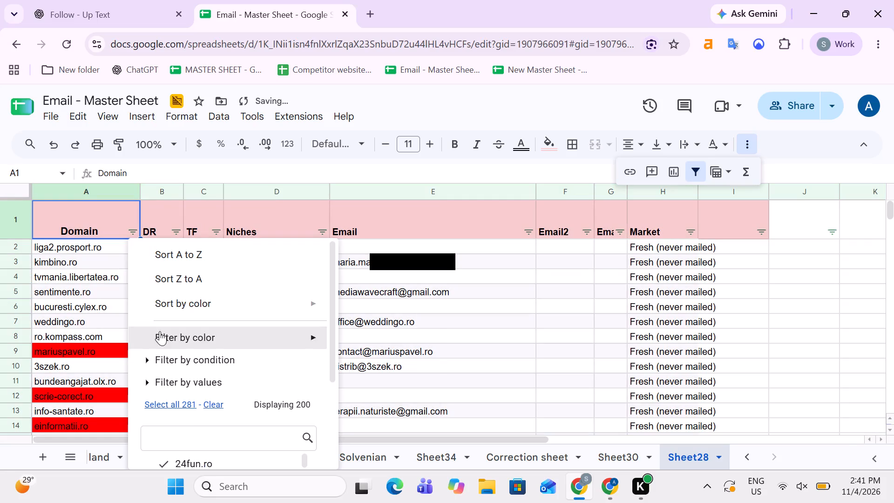
pyautogui.click(464, 388)
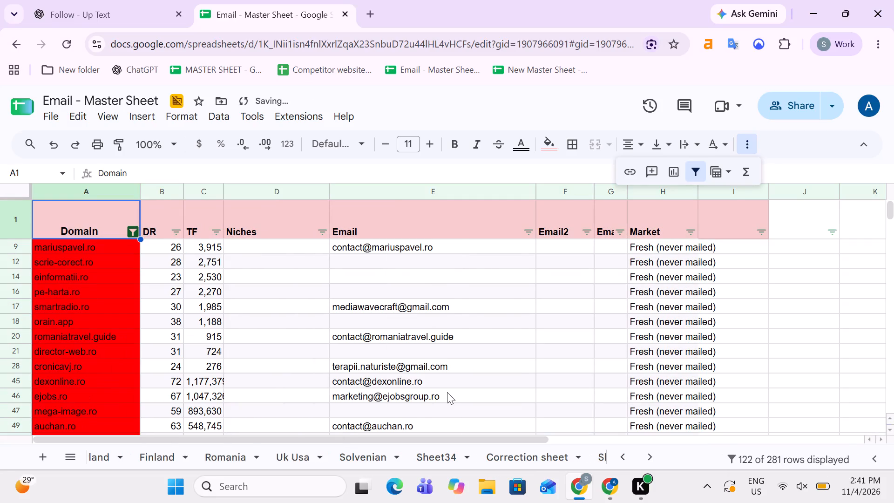
# Delete all the filtered red rows in Sheet28, from mariuspavel.ro down to blt.ro.
pyautogui.press('Down')
pyautogui.scroll(1, 248, 432)
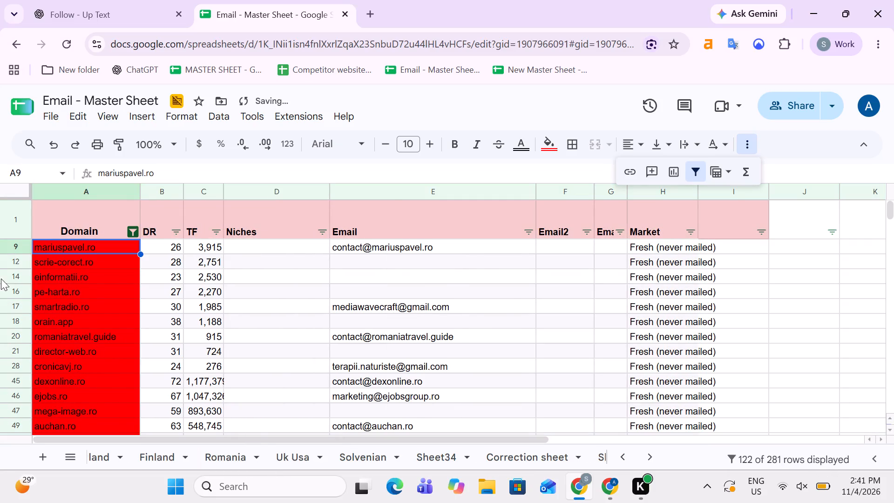
pyautogui.click(0, 240)
pyautogui.hotkey('ctrl', 'shift', 'Down')
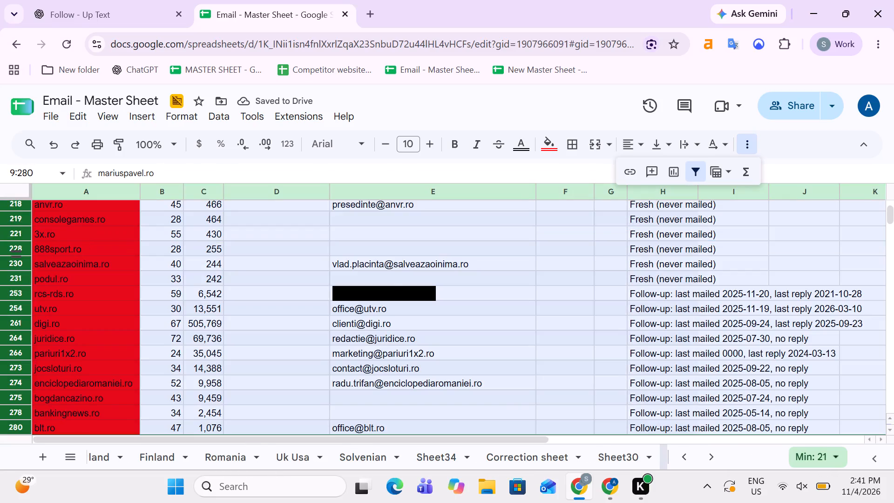
pyautogui.rightClick(0, 333)
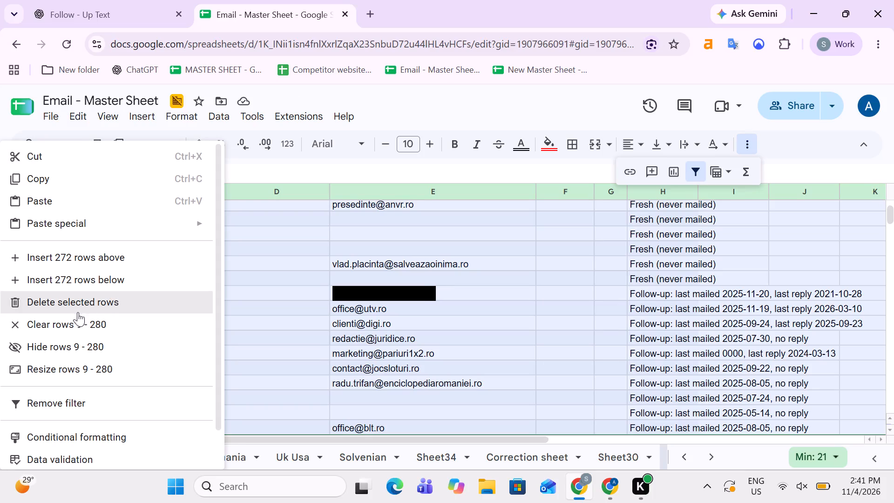
pyautogui.click(60, 306)
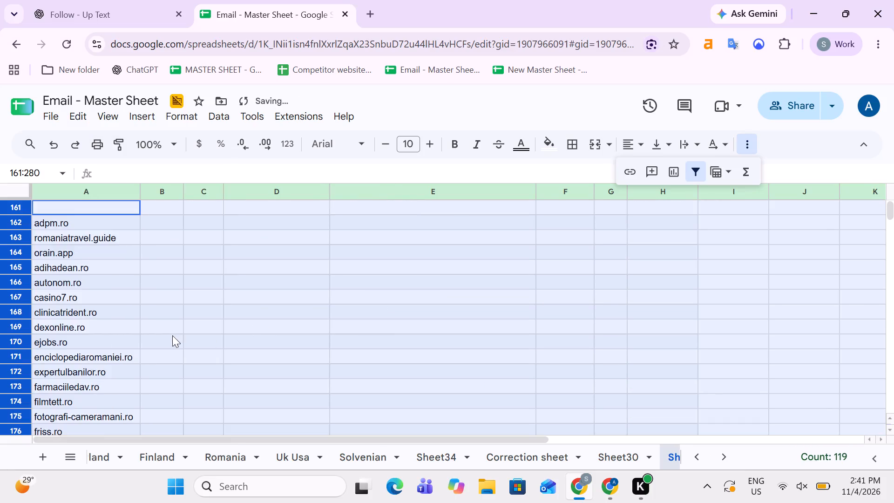
# Clear the pasted comparison names in Sheet28's Domain column, from adpm.ro down to utv.ro.
pyautogui.scroll(3, 170, 336)
pyautogui.click(99, 264)
pyautogui.hotkey('ctrl', 'shift', 'Down')
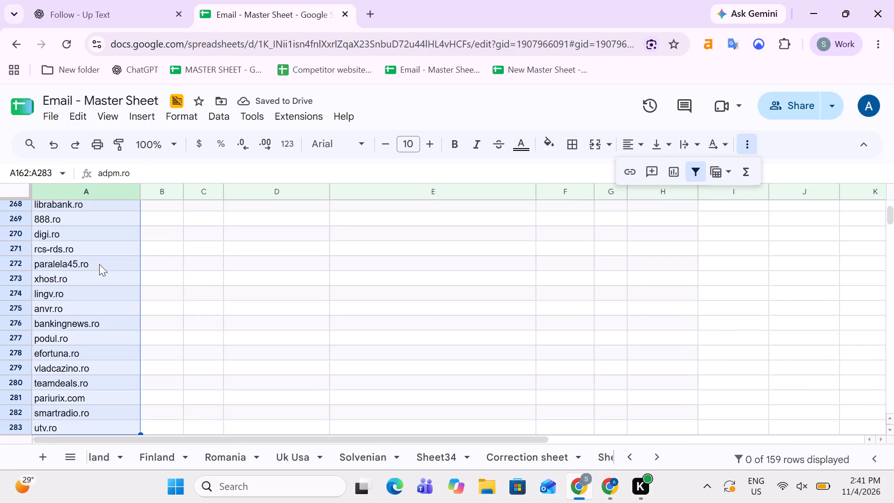
pyautogui.press('Delete')
pyautogui.press('Up')
pyautogui.press('Up')
pyautogui.press('Up')
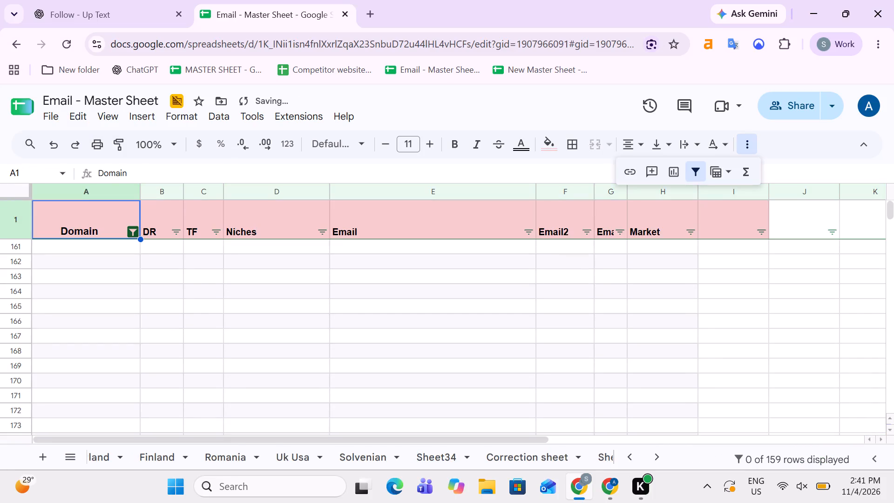
# Remove the filter from Sheet28 to show its remaining domains.
pyautogui.click(689, 174)
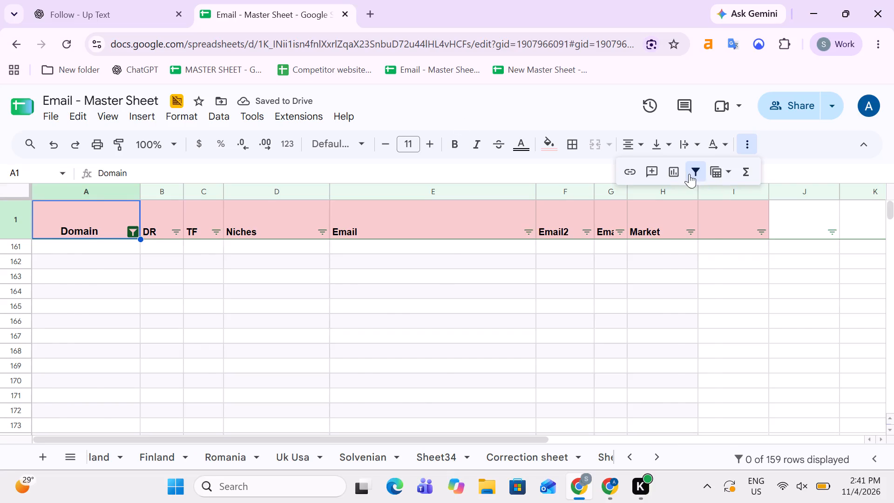
pyautogui.press('Down')
pyautogui.press('Up')
pyautogui.press('Down')
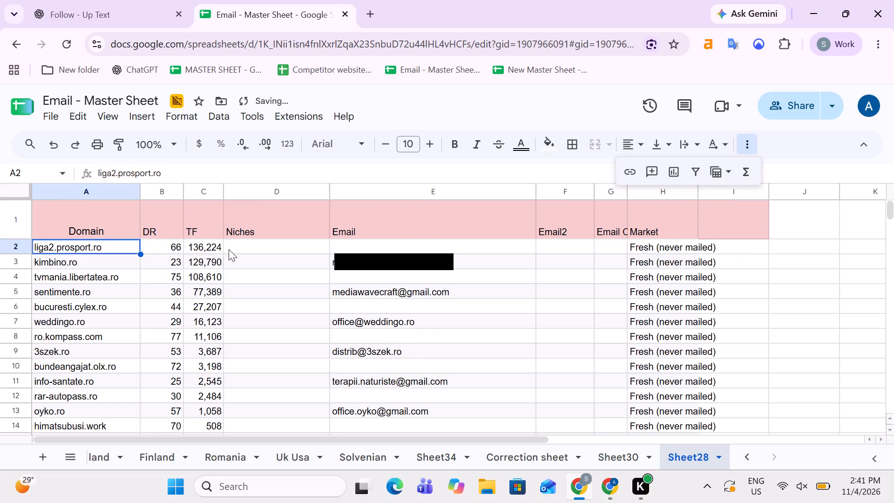
pyautogui.hotkey('ctrl', 'shift', 'Down')
pyautogui.press('Up')
pyautogui.press('Down')
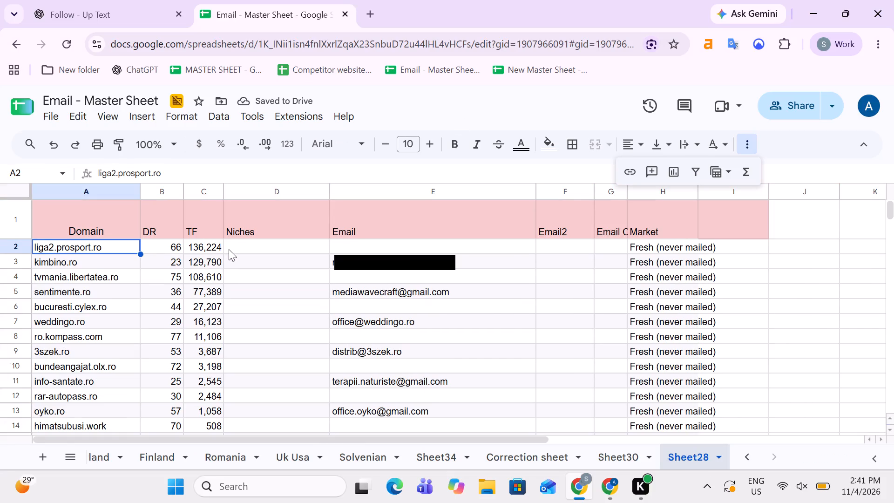
# On the Romania sheet, clear the Websites colour filter and select all values in the Website Type filter.
pyautogui.click(231, 457)
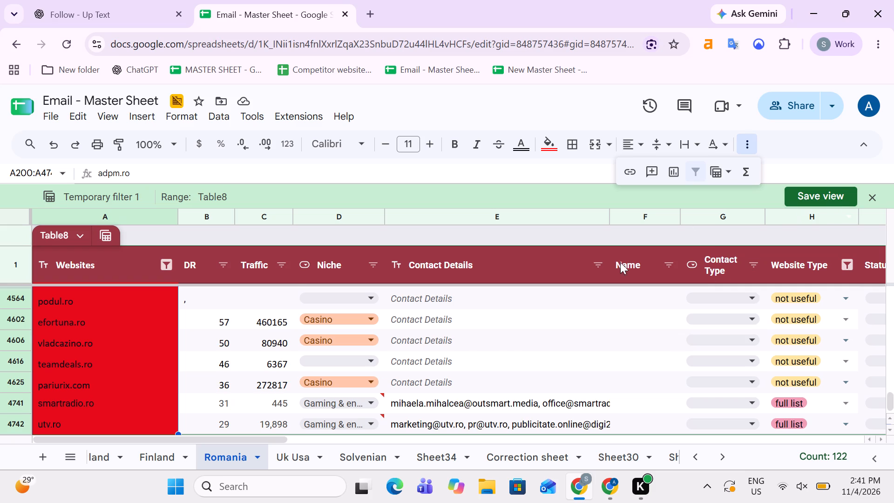
pyautogui.click(167, 263)
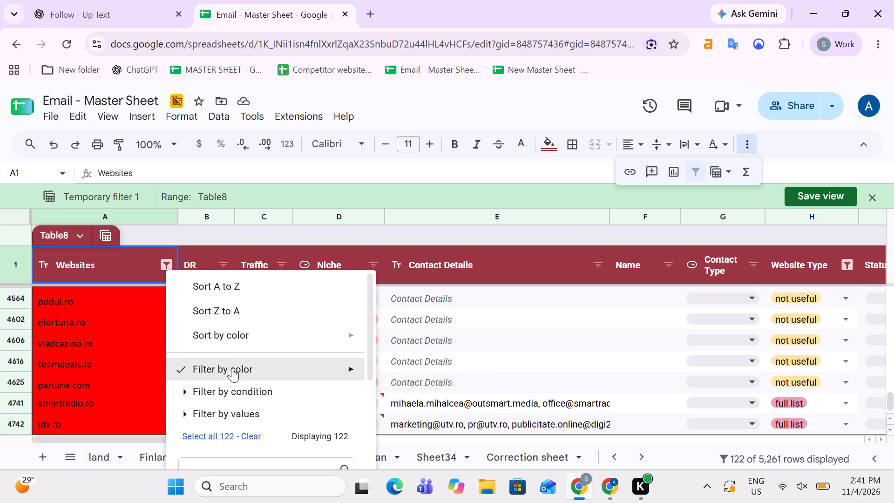
pyautogui.click(389, 374)
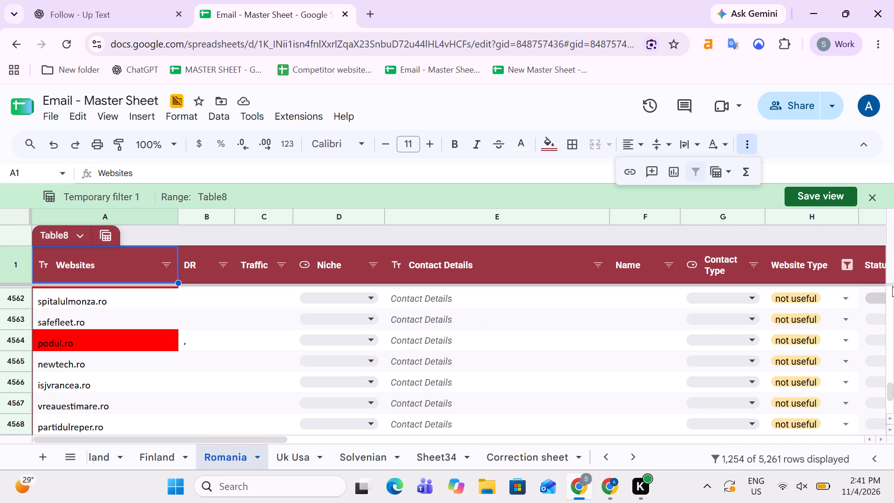
pyautogui.click(846, 264)
pyautogui.scroll(-4, 792, 360)
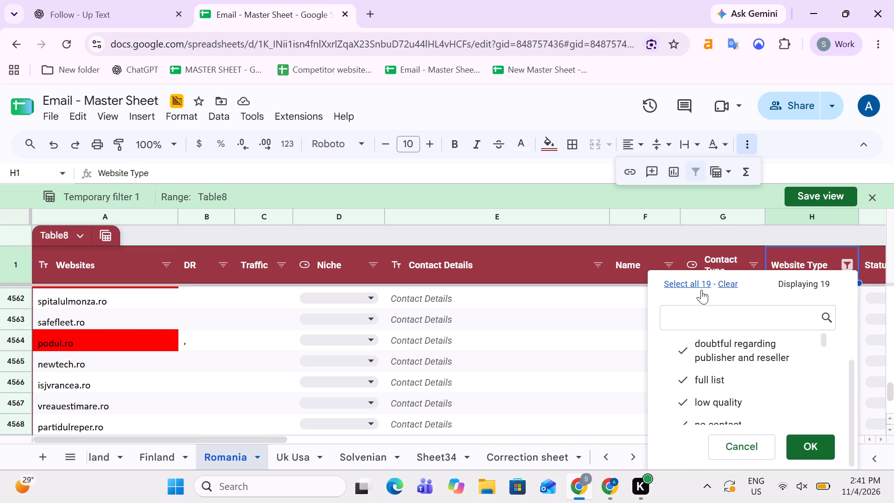
pyautogui.click(687, 282)
pyautogui.click(816, 442)
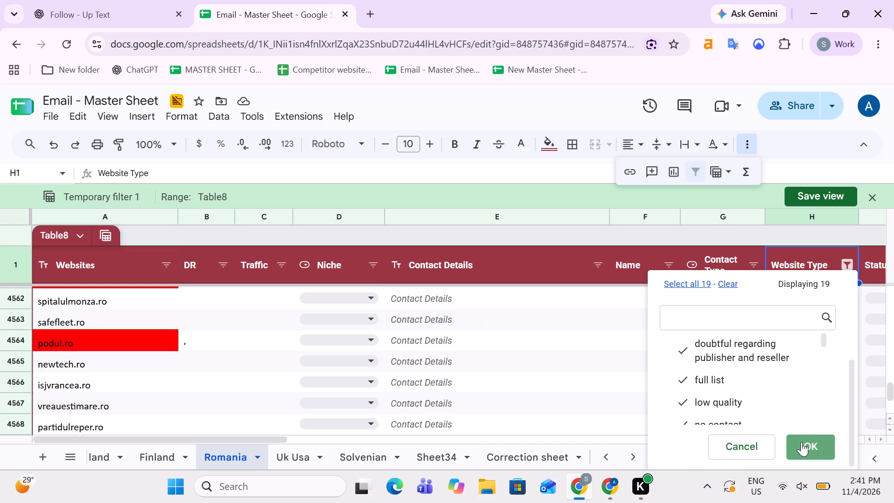
# Select all values in the Status filter of the Romania table.
pyautogui.click(600, 369)
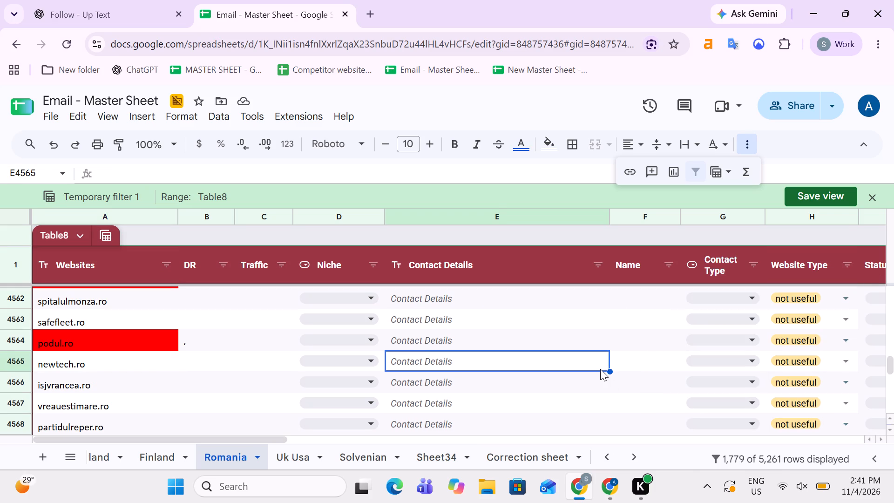
pyautogui.press('Right')
pyautogui.press('Right')
pyautogui.press('Right')
pyautogui.press('Right')
pyautogui.press('Right')
pyautogui.press('Right')
pyautogui.press('Right')
pyautogui.press('Left')
pyautogui.press('Left')
pyautogui.press('Left')
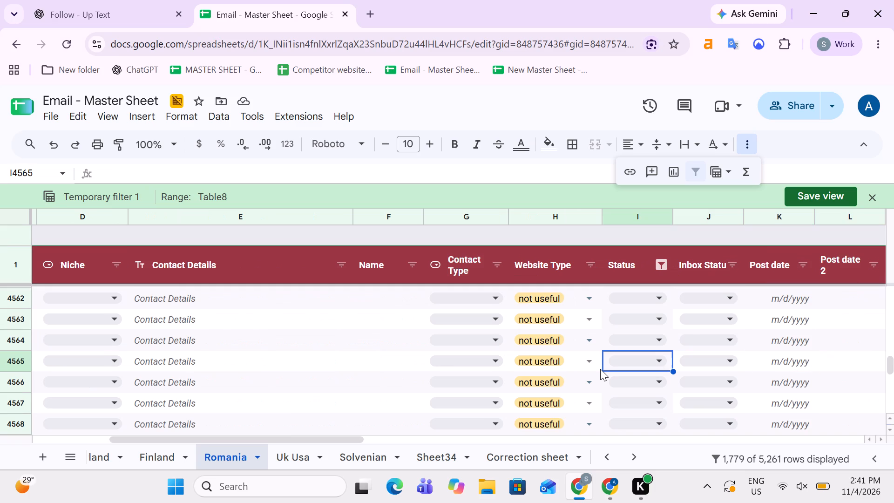
pyautogui.click(659, 265)
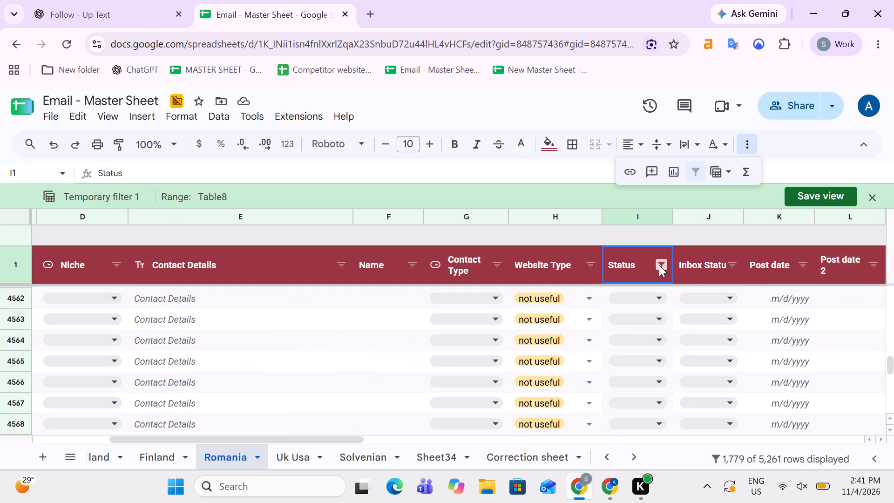
pyautogui.scroll(-4, 570, 393)
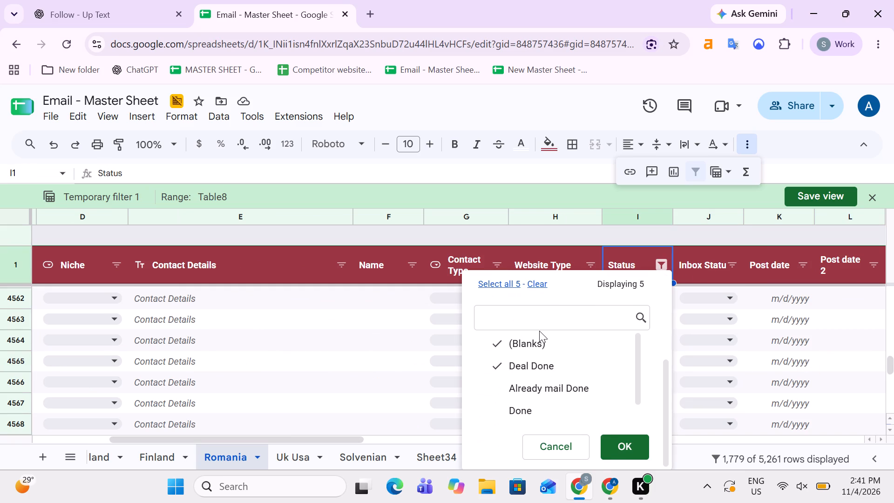
pyautogui.click(537, 284)
pyautogui.click(508, 285)
pyautogui.click(629, 451)
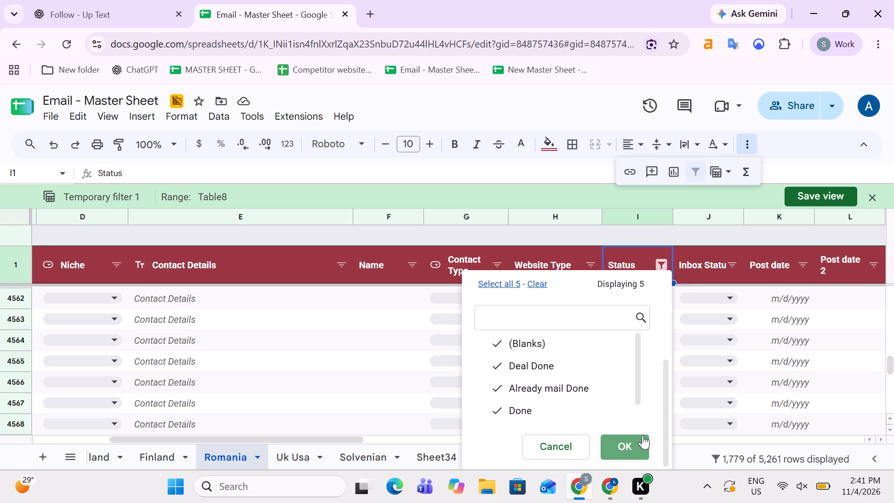
# Clear the website names in the Romania sheet's Websites column from liga2.prosport.ro at A4747 down to the end of the list.
pyautogui.press('Down')
pyautogui.press('Up')
pyautogui.press('Down')
pyautogui.press('Right')
pyautogui.press('Right')
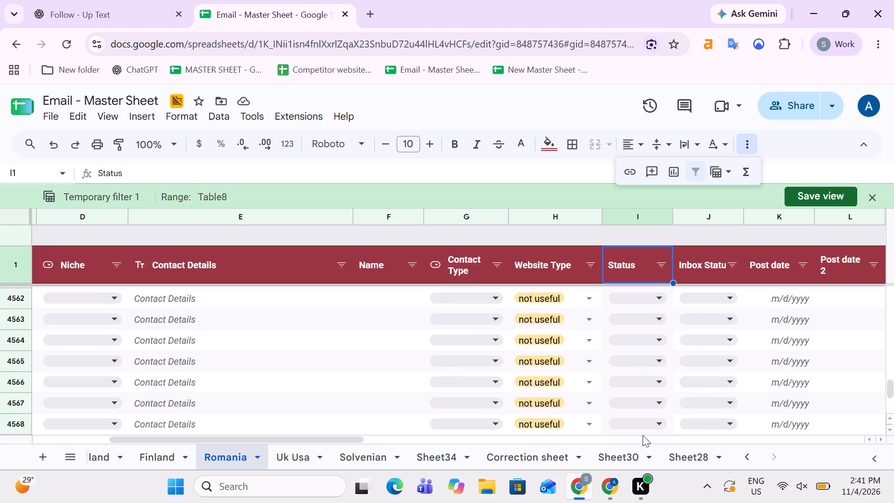
pyautogui.press('Right')
pyautogui.press('Right')
pyautogui.press('Right')
pyautogui.press('Right')
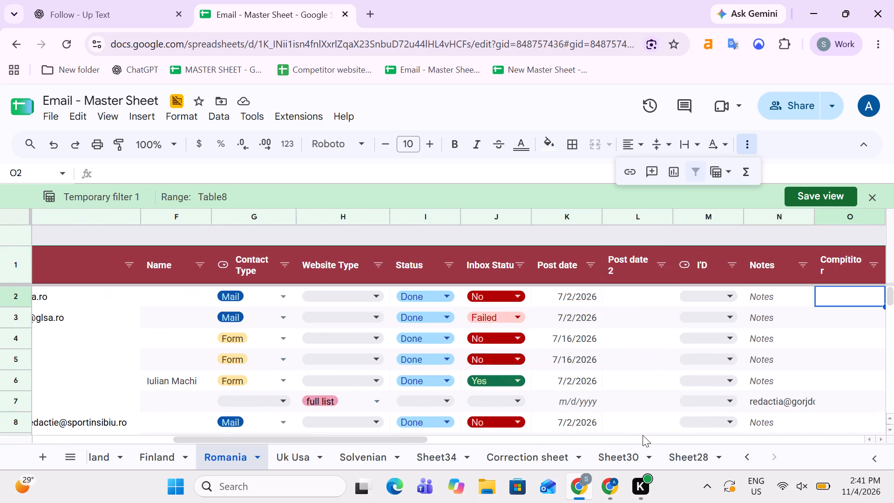
pyautogui.press('Left')
pyautogui.press('Left')
pyautogui.press('Left')
pyautogui.press('Left')
pyautogui.press('Left')
pyautogui.press('Left')
pyautogui.press('Left')
pyautogui.press('Left')
pyautogui.press('Left')
pyautogui.press('Left')
pyautogui.press('Left')
pyautogui.press('Left')
pyautogui.press('Left')
pyautogui.press('Left')
pyautogui.press('Left')
pyautogui.press('Left')
pyautogui.press('Left')
pyautogui.press('Left')
pyautogui.press('Left')
pyautogui.press('Left')
pyautogui.hotkey('ctrl', 'Down')
pyautogui.press('Down')
pyautogui.press('Down')
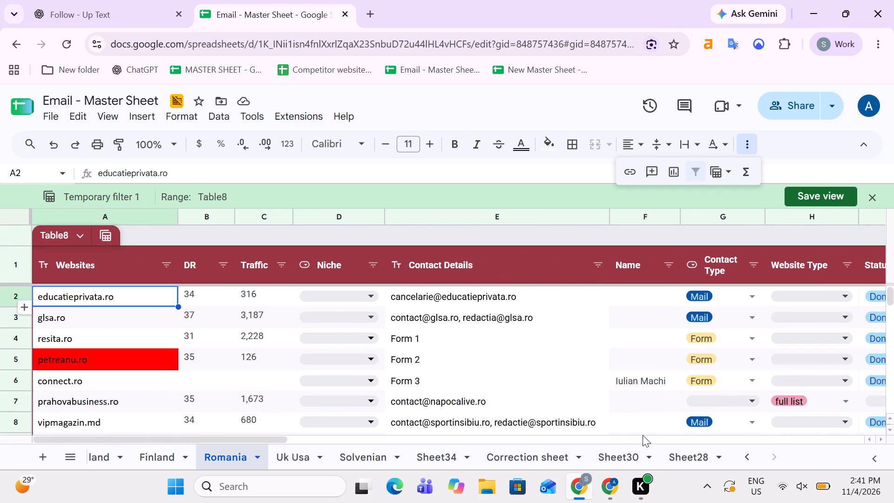
pyautogui.press('Down')
pyautogui.press('Down')
pyautogui.press('Down')
pyautogui.press('Up')
pyautogui.press('Up')
pyautogui.hotkey('ctrl', 'shift', 'Down')
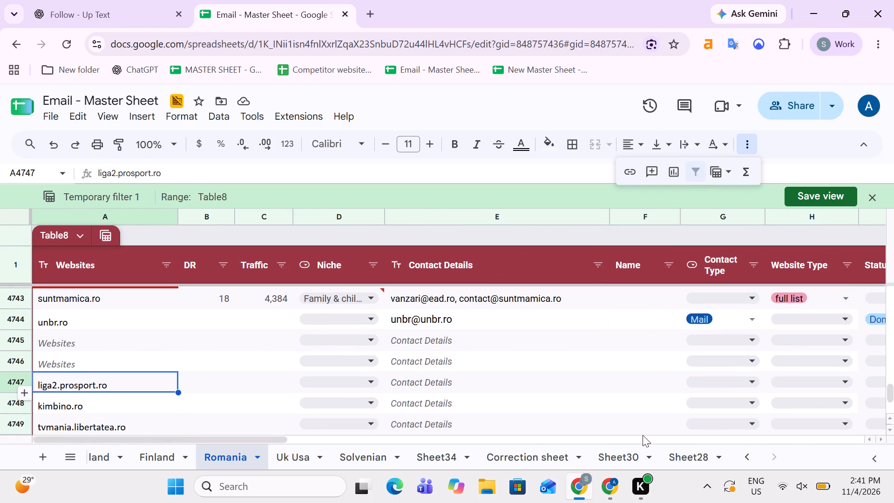
pyautogui.press('Delete')
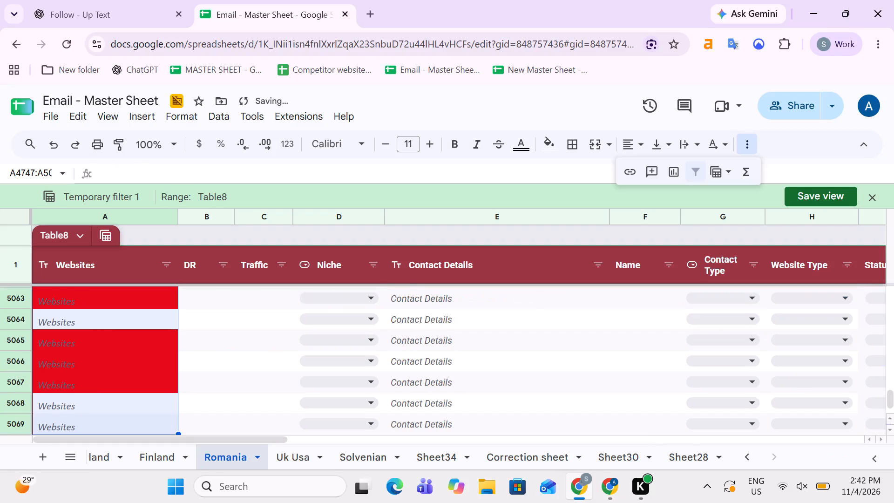
# Copy the remaining domains in Sheet28, from liga2.prosport.ro down to atlatszo.ro.
pyautogui.click(690, 458)
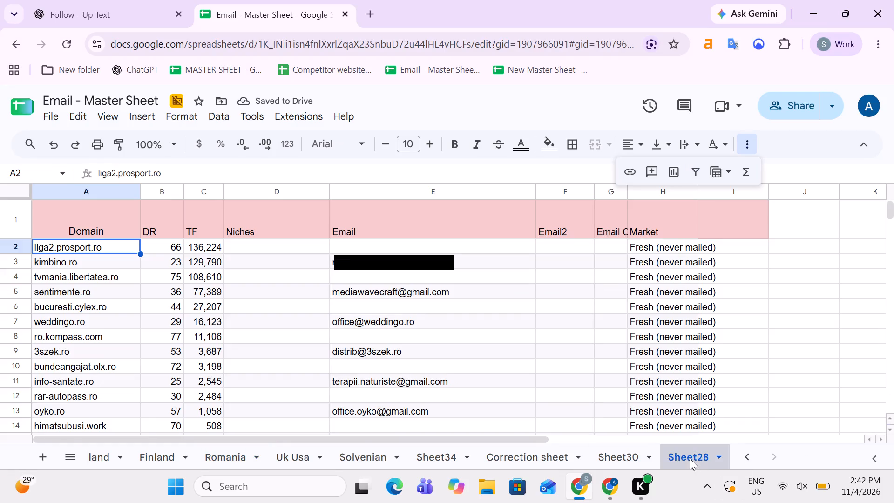
pyautogui.press('Up')
pyautogui.press('Down')
pyautogui.hotkey('ctrl', 'shift', 'Down')
pyautogui.hotkey('ctrl', 'c')
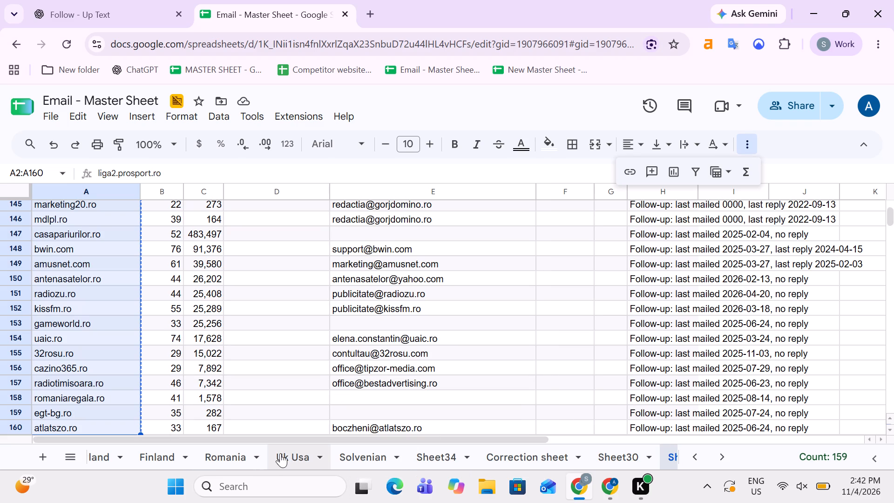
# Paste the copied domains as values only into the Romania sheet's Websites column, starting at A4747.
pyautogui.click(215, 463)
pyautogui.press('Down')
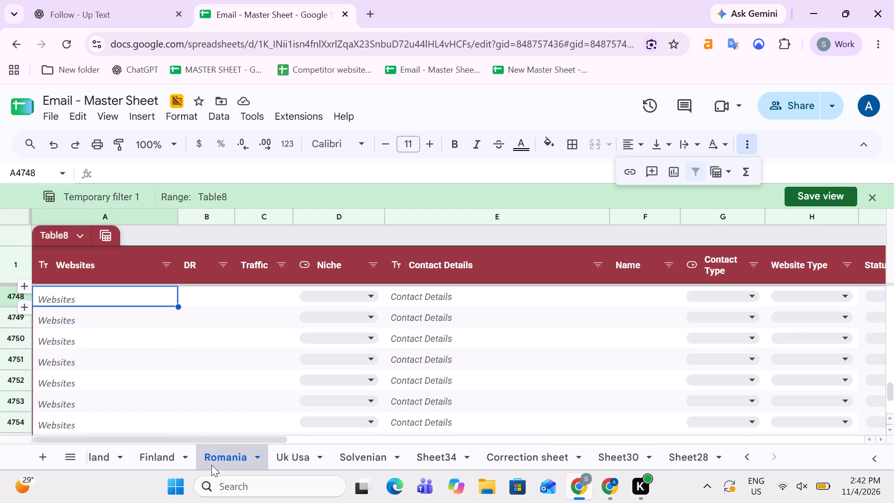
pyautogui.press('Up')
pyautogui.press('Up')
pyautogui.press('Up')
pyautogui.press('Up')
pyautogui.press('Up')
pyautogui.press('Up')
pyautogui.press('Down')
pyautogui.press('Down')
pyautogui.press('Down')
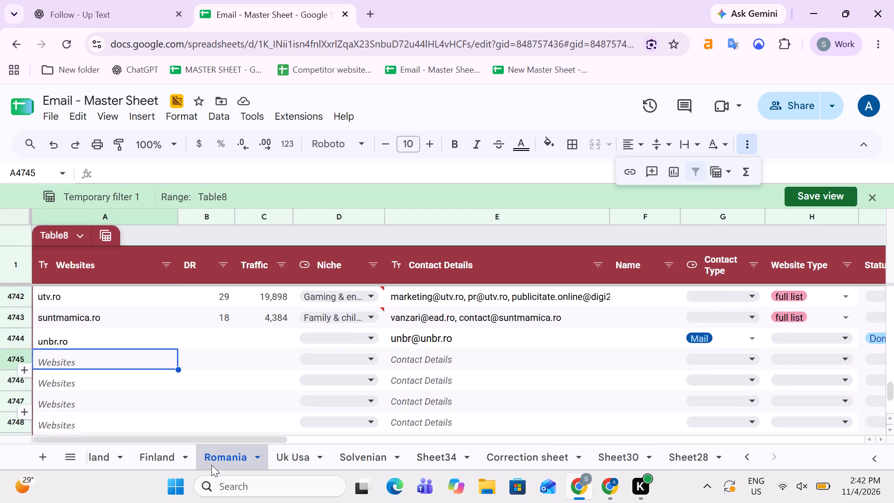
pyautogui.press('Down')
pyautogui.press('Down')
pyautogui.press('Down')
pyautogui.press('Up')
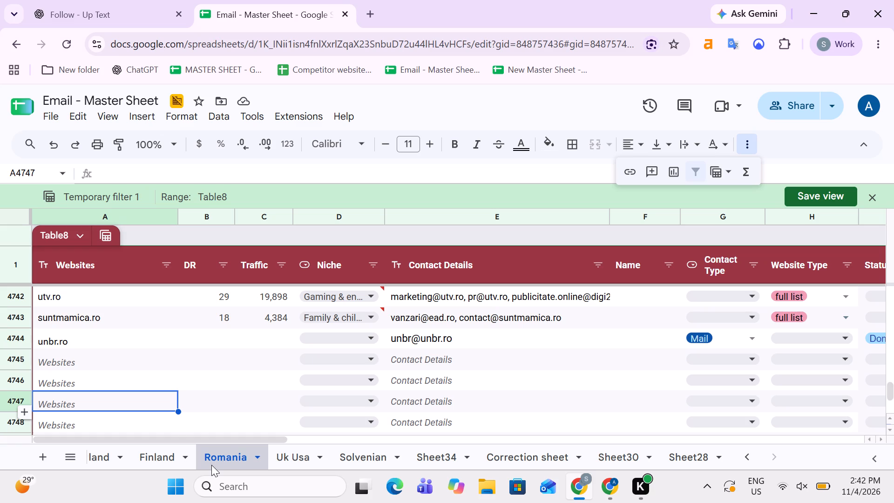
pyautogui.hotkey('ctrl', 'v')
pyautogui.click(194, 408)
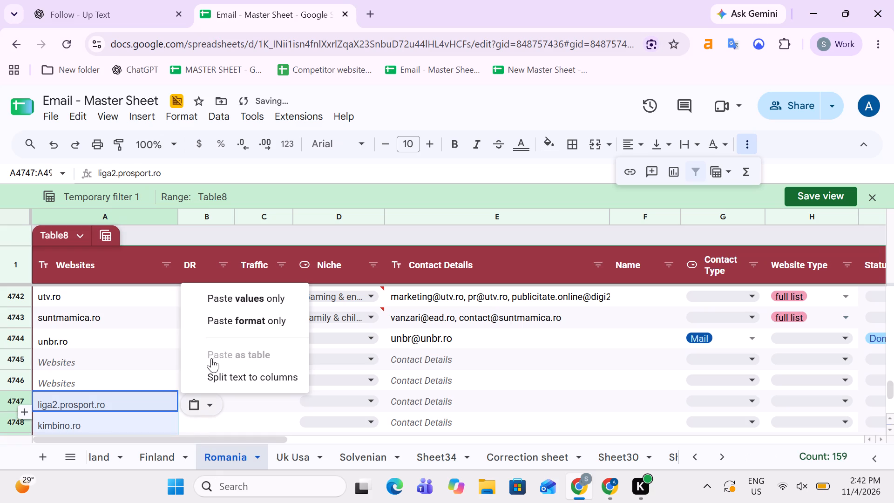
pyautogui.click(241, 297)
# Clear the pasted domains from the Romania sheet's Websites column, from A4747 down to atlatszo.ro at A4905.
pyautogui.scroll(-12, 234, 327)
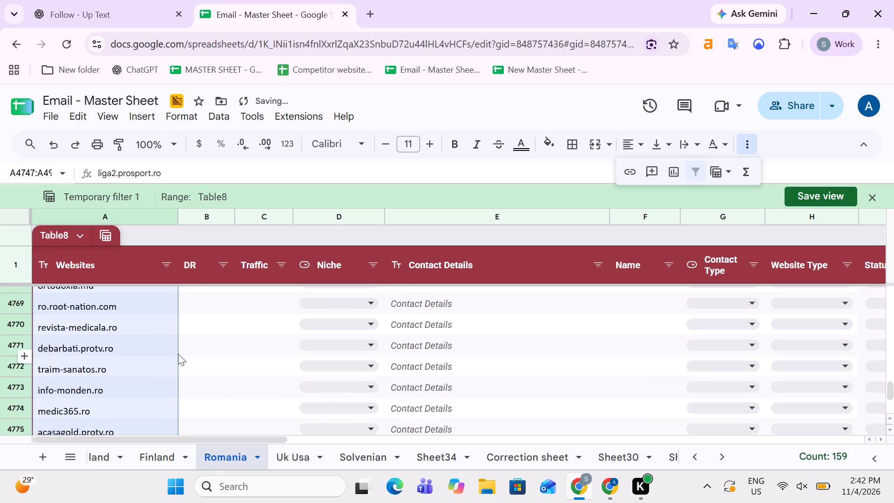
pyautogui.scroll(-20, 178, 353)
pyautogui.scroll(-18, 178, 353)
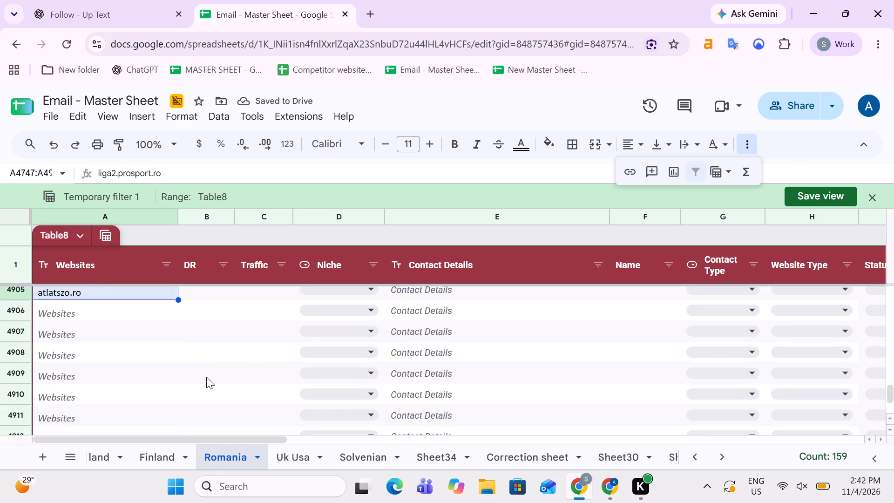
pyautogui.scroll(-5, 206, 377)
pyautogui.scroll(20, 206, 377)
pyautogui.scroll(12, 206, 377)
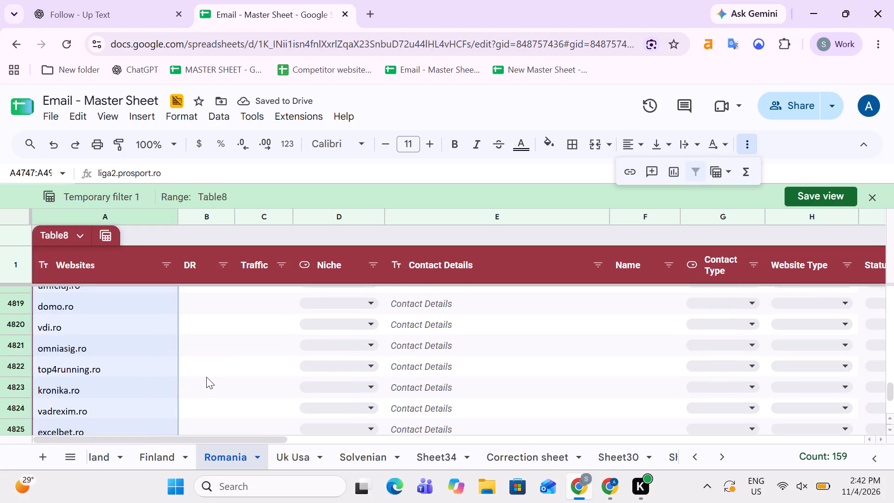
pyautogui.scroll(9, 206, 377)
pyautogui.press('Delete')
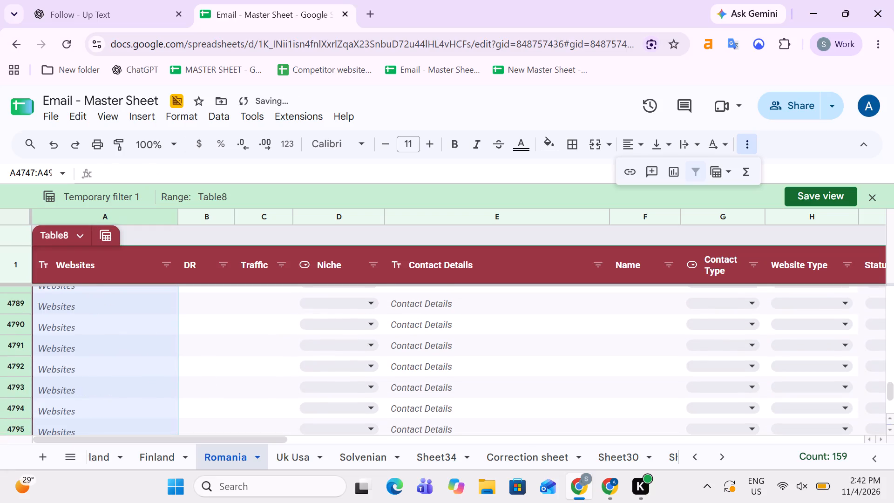
# Copy the Domain through Email columns in Sheet28 for all listed domains, range A2:E160.
pyautogui.click(699, 451)
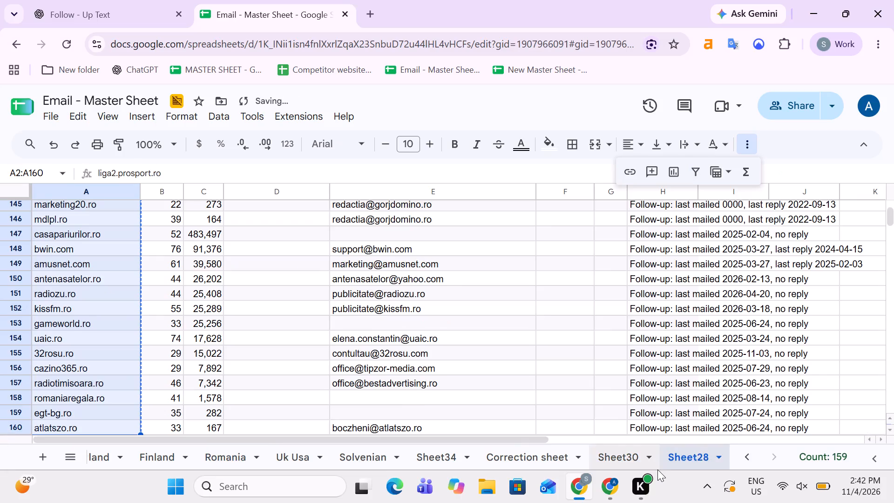
pyautogui.press('Up')
pyautogui.press('Up')
pyautogui.press('Down')
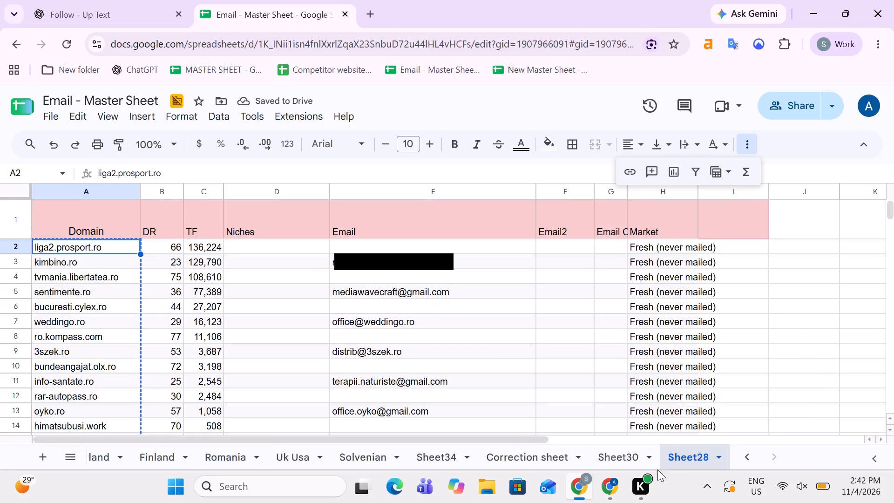
pyautogui.hotkey('shift', 'Right')
pyautogui.hotkey('shift', 'Right')
pyautogui.hotkey('ctrl', 'shift', 'Down')
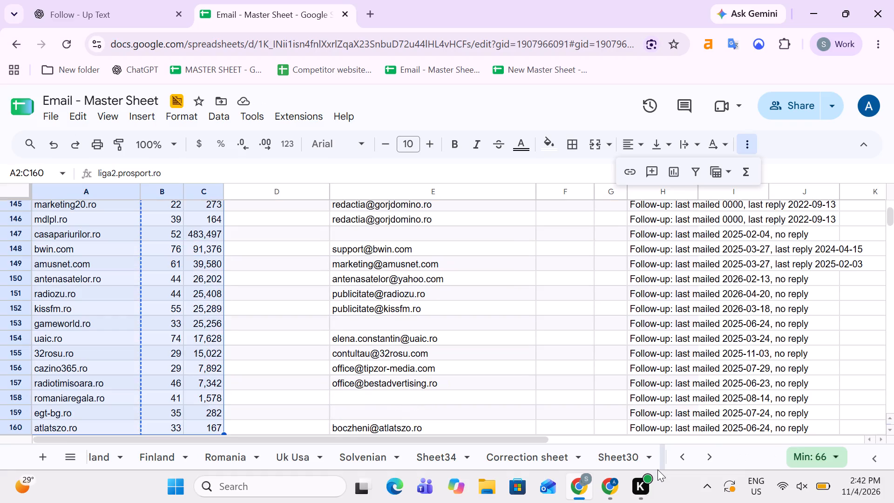
pyautogui.press('Up')
pyautogui.press('Down')
pyautogui.hotkey('shift', 'Right')
pyautogui.hotkey('shift', 'Right')
pyautogui.hotkey('shift', 'Right')
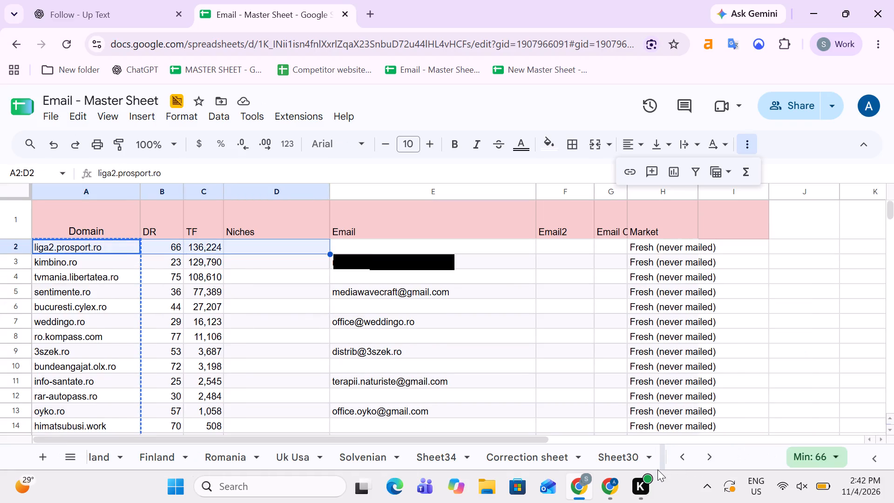
pyautogui.hotkey('shift', 'Right')
pyautogui.hotkey('ctrl', 'shift', 'Down')
pyautogui.hotkey('ctrl', 'shift', 'Down')
pyautogui.hotkey('ctrl', 'shift', 'Down')
pyautogui.hotkey('ctrl', 'shift', 'Down')
pyautogui.hotkey('ctrl', 'shift', 'Down')
pyautogui.hotkey('ctrl', 'shift', 'Down')
pyautogui.hotkey('ctrl', 'shift', 'Down')
pyautogui.hotkey('ctrl', 'shift', 'Down')
pyautogui.hotkey('ctrl', 'shift', 'Down')
pyautogui.hotkey('ctrl', 'shift', 'Down')
pyautogui.hotkey('ctrl', 'shift', 'Down')
pyautogui.hotkey('ctrl', 'shift', 'Down')
pyautogui.hotkey('ctrl', 'shift', 'Down')
pyautogui.hotkey('ctrl', 'shift', 'Down')
pyautogui.hotkey('ctrl', 'shift', 'Down')
pyautogui.hotkey('ctrl', 'shift', 'Down')
pyautogui.hotkey('ctrl', 'shift', 'Down')
pyautogui.hotkey('ctrl', 'shift', 'Down')
pyautogui.hotkey('ctrl', 'shift', 'Down')
pyautogui.hotkey('ctrl', 'shift', 'Down')
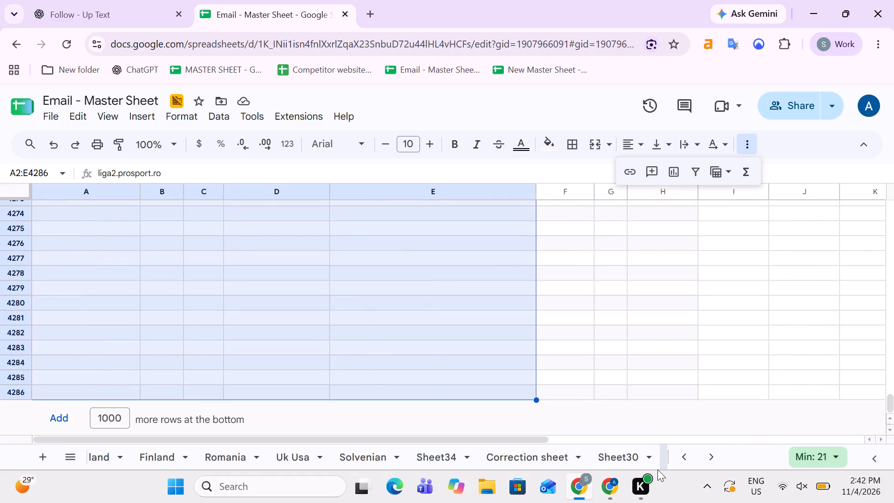
pyautogui.hotkey('ctrl', 'shift', 'Up')
pyautogui.hotkey('ctrl', 'c')
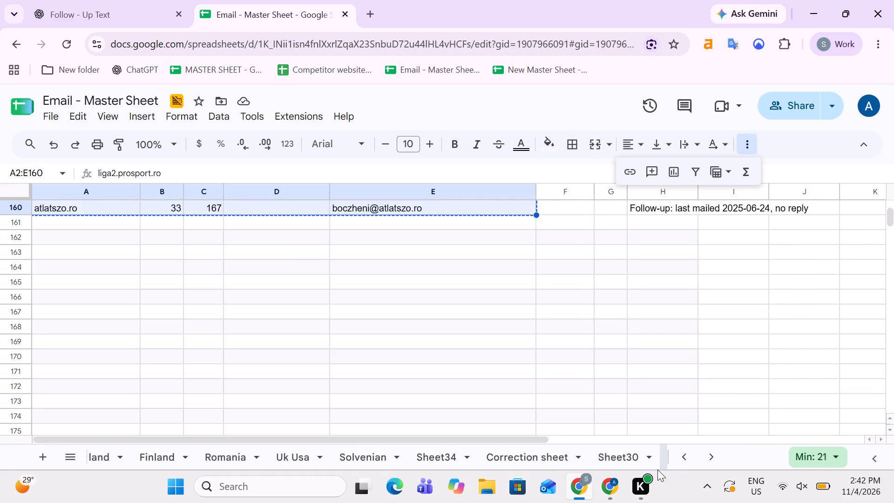
# Paste the copied Sheet28 rows as values only into the Romania sheet's Websites through Contact Details columns, starting at A4747.
pyautogui.click(226, 453)
pyautogui.press('Up')
pyautogui.press('Up')
pyautogui.press('Up')
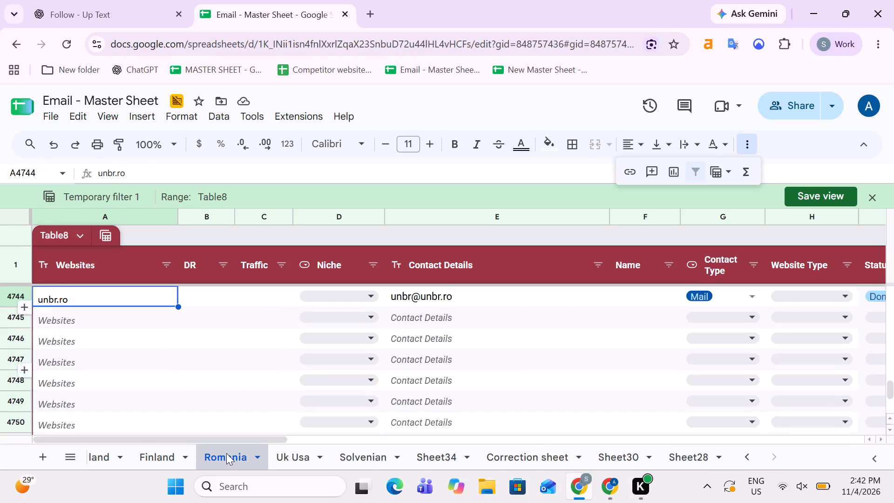
pyautogui.press('Up')
pyautogui.press('Down')
pyautogui.press('Down')
pyautogui.press('Down')
pyautogui.press('Down')
pyautogui.hotkey('ctrl', 'v')
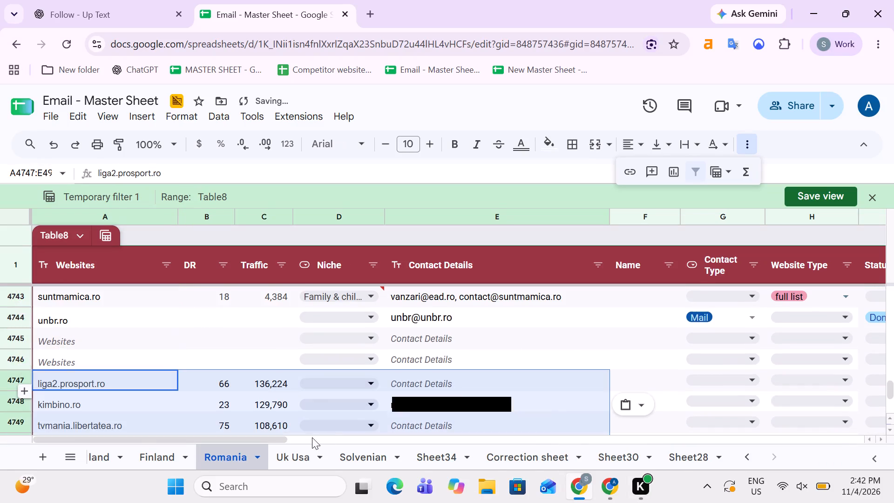
pyautogui.click(637, 407)
pyautogui.click(658, 297)
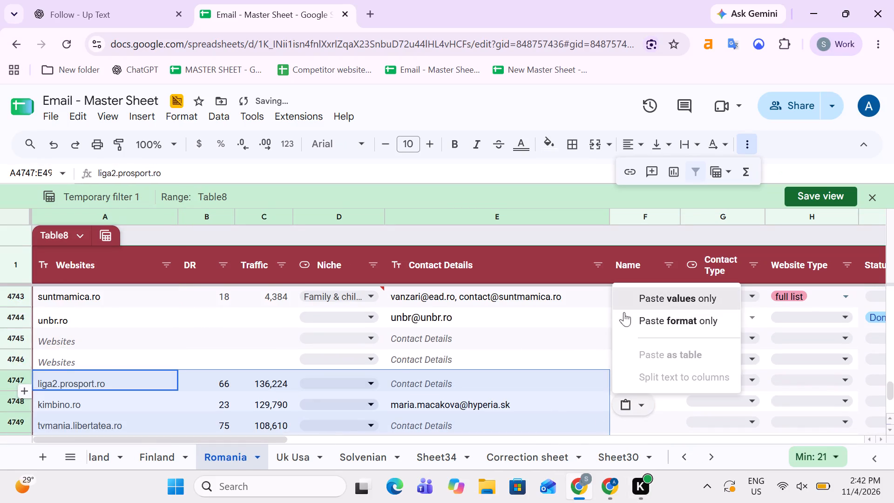
# Check the pasted Romania rows against the source list in Sheet28, from liga2.prosport.ro down to atlatszo.ro.
pyautogui.click(708, 461)
pyautogui.click(633, 462)
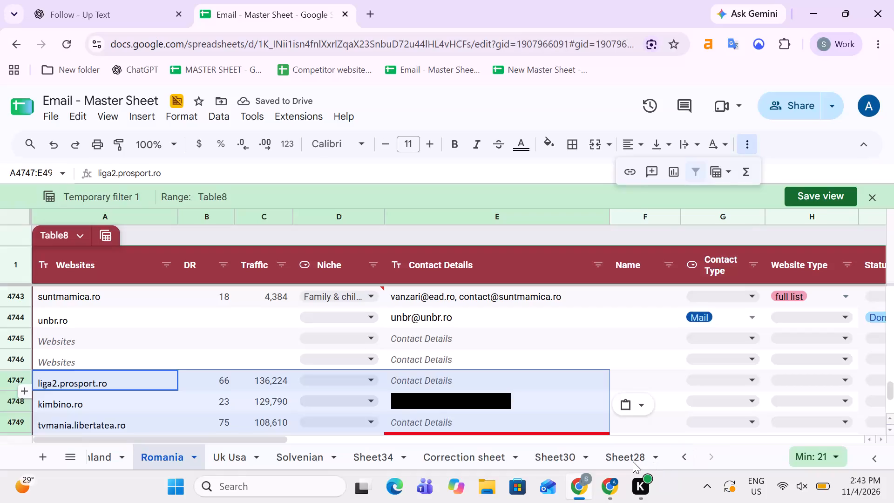
pyautogui.scroll(15, 613, 324)
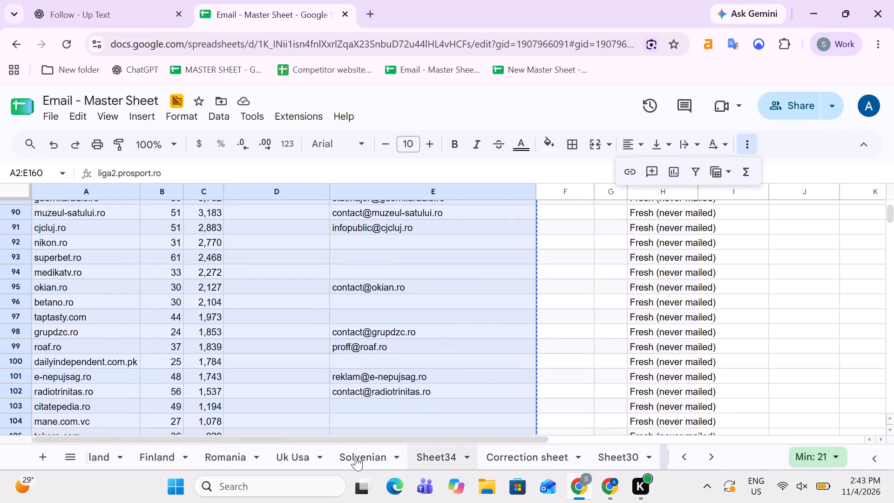
pyautogui.click(239, 461)
pyautogui.press('Up')
pyautogui.press('Down')
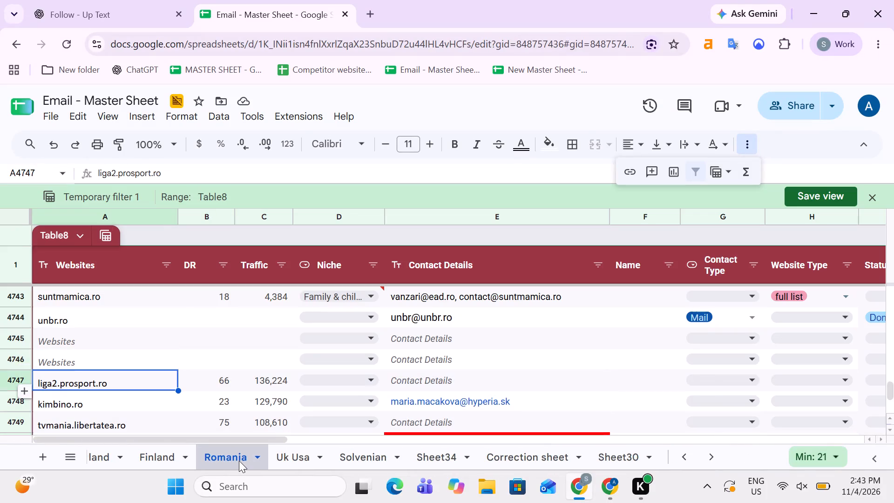
pyautogui.hotkey('ctrl', 'shift', 'Down')
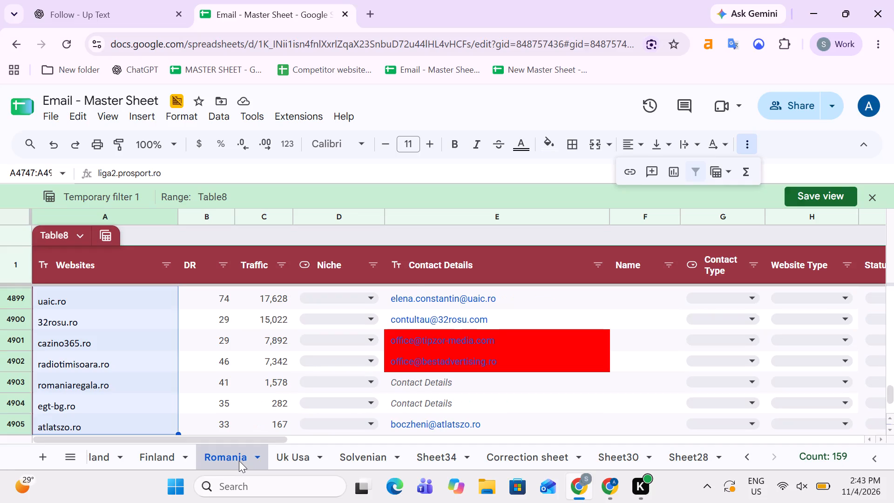
pyautogui.press('Up')
pyautogui.press('Up')
pyautogui.press('Down')
pyautogui.press('Down')
pyautogui.press('Right')
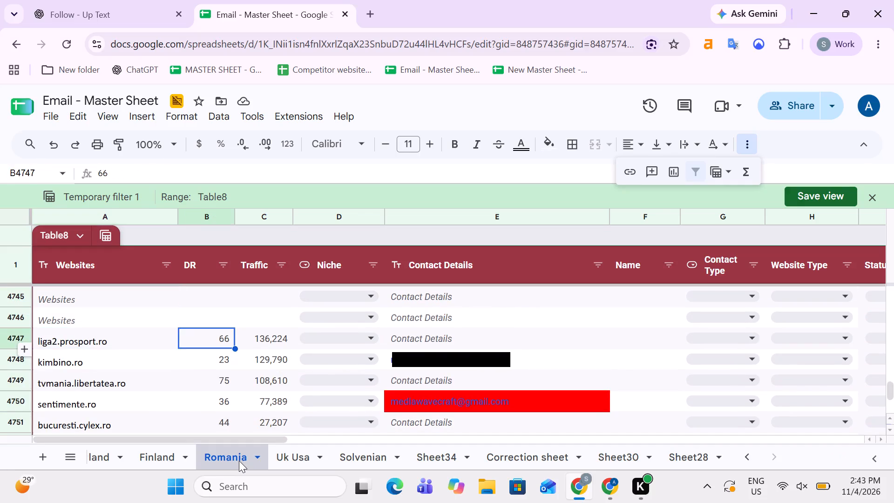
pyautogui.press('Left')
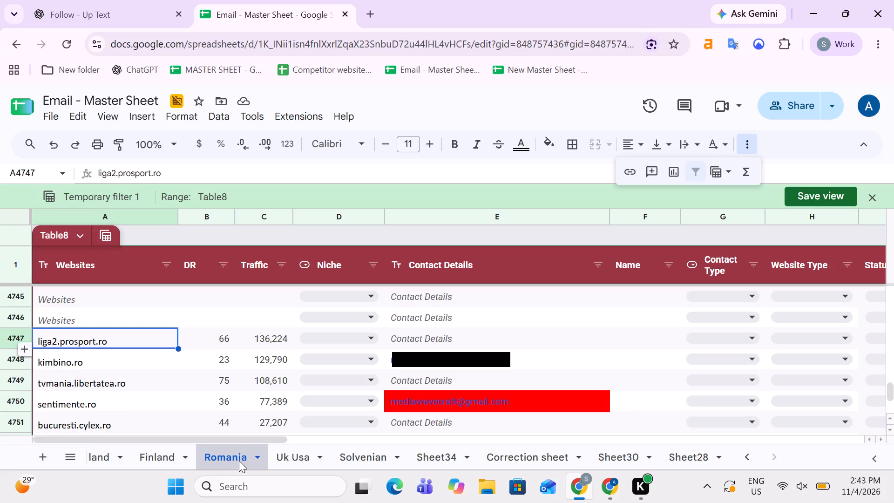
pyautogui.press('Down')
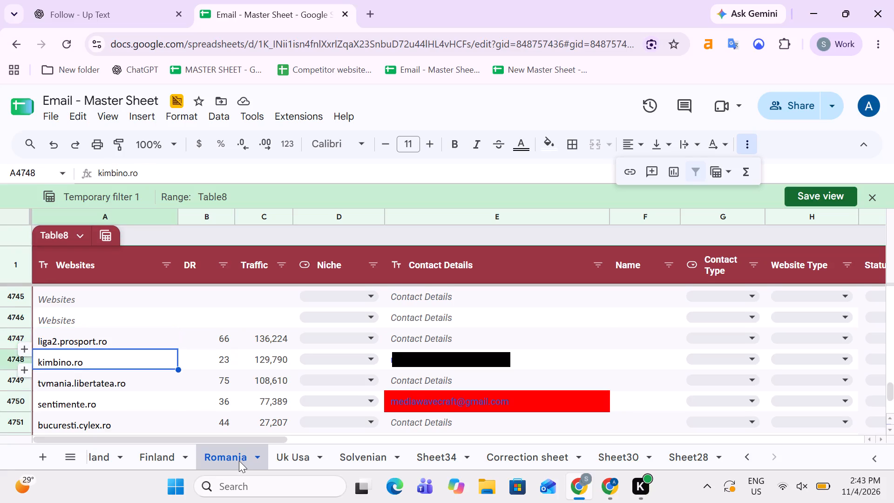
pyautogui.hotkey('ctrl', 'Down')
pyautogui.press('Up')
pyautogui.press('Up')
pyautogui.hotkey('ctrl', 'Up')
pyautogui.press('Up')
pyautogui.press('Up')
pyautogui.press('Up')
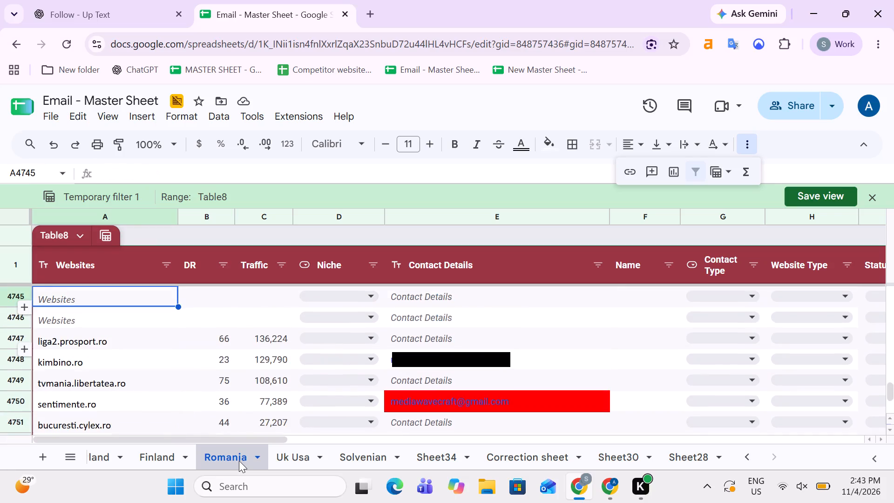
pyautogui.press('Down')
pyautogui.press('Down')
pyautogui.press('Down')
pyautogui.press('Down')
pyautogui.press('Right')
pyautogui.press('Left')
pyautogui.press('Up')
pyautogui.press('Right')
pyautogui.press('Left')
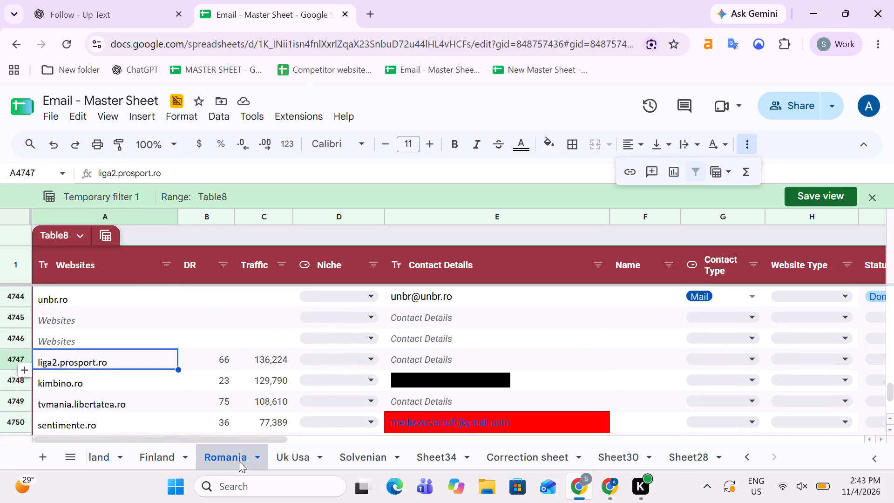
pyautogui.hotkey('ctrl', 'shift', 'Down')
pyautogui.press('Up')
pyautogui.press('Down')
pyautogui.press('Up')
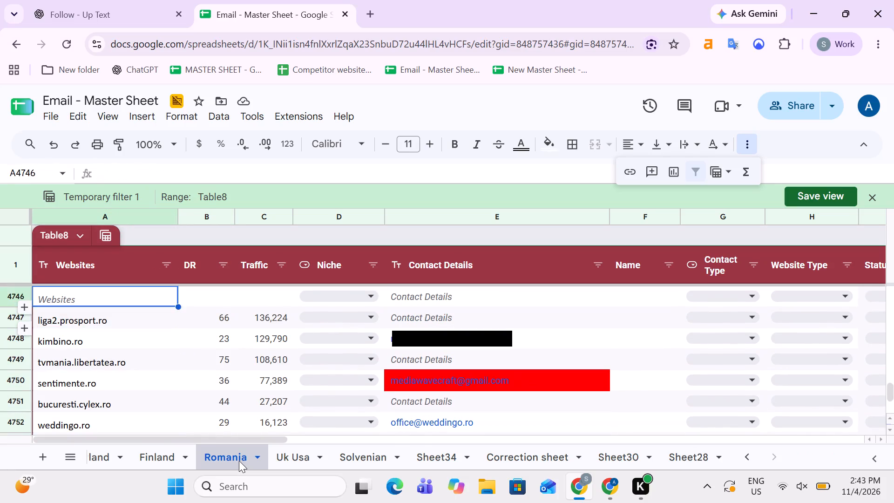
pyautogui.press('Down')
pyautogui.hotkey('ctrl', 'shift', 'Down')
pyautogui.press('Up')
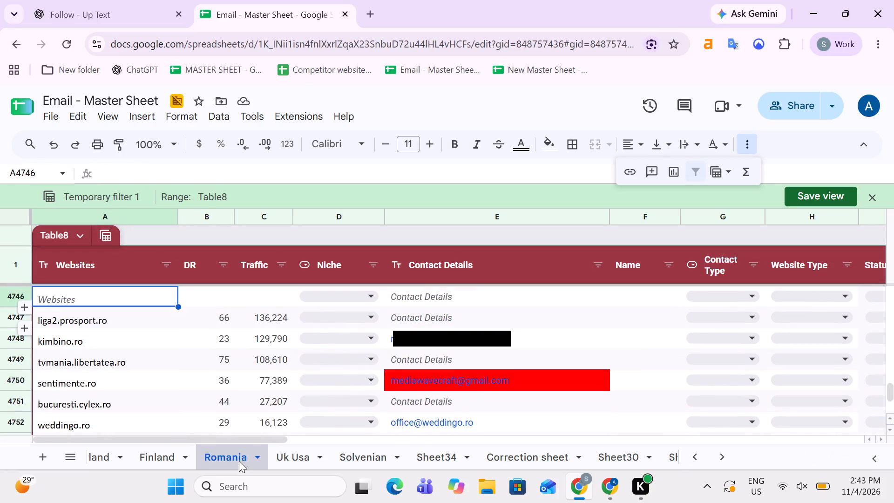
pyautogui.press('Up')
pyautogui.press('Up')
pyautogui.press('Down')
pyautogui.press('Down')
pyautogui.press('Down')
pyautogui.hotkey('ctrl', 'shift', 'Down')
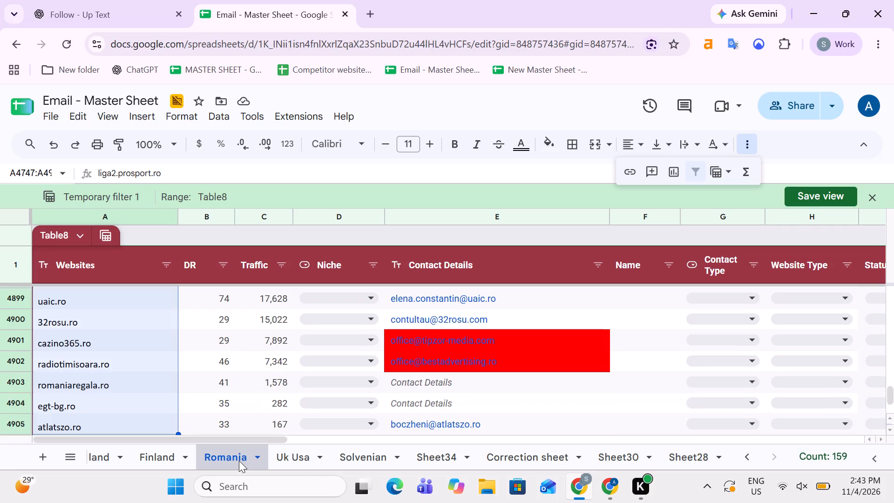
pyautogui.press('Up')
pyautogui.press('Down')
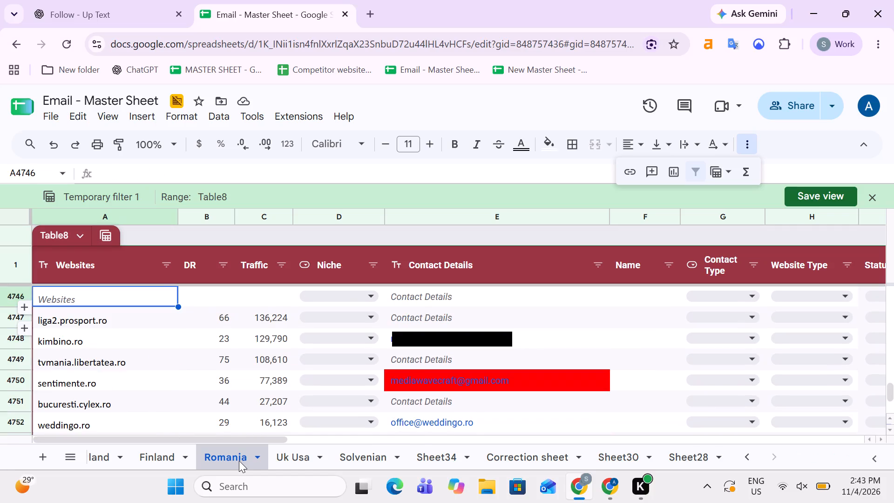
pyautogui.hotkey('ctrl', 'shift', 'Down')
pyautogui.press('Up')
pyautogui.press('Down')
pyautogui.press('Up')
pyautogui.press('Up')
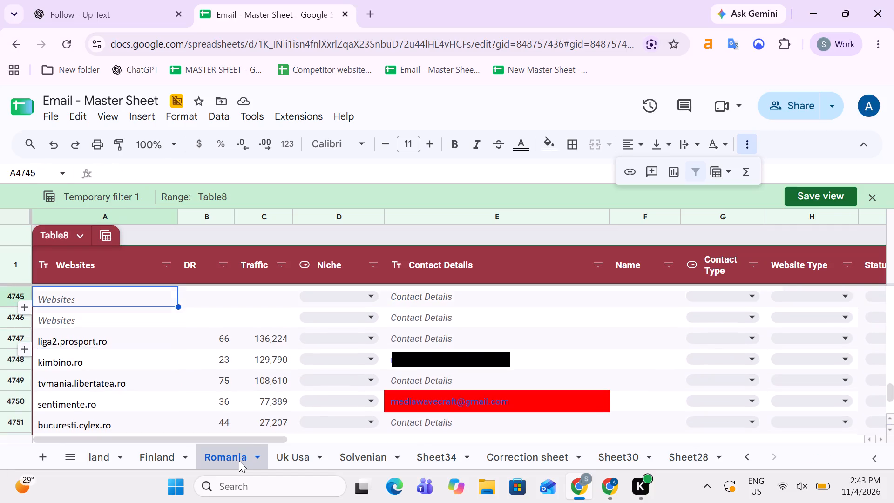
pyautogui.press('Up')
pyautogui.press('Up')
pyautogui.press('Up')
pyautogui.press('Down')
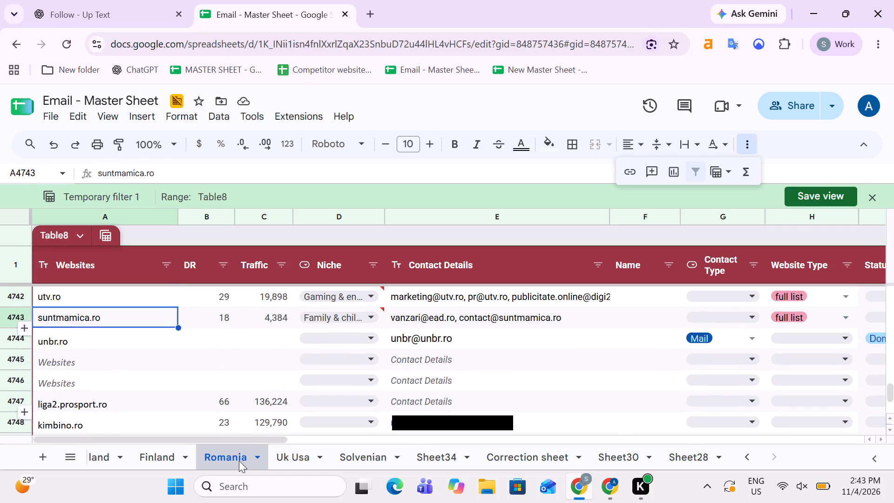
# Examine the empty row 4745 below unbr.ro in the Romania sheet, across all of the table's columns.
pyautogui.press('Down')
pyautogui.press('Down')
pyautogui.press('Right')
pyautogui.press('Right')
pyautogui.press('Right')
pyautogui.press('Right')
pyautogui.press('Right')
pyautogui.press('Right')
pyautogui.press('Right')
pyautogui.press('Right')
pyautogui.press('Right')
pyautogui.press('Right')
pyautogui.press('Right')
pyautogui.press('Right')
pyautogui.press('Right')
pyautogui.press('Right')
pyautogui.press('Right')
pyautogui.press('Right')
pyautogui.press('Right')
pyautogui.press('Left')
pyautogui.press('Left')
pyautogui.press('Left')
pyautogui.press('Left')
pyautogui.press('Left')
pyautogui.press('Left')
pyautogui.press('Left')
pyautogui.press('Left')
pyautogui.press('Left')
pyautogui.press('Left')
pyautogui.press('Left')
pyautogui.press('Left')
pyautogui.press('Left')
pyautogui.press('Left')
pyautogui.press('Left')
pyautogui.press('Left')
pyautogui.press('Left')
pyautogui.press('Left')
pyautogui.press('Left')
pyautogui.press('Left')
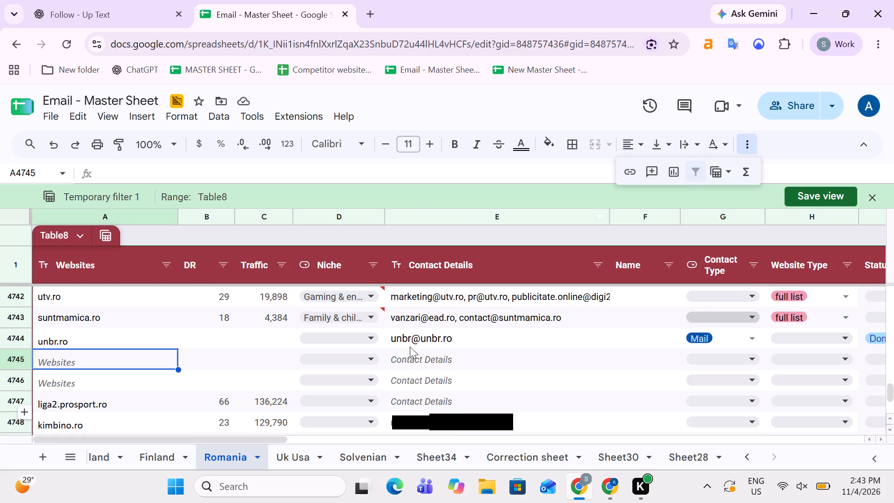
# Close the temporary filter view on the Romania sheet's Table8 without saving it.
pyautogui.click(877, 194)
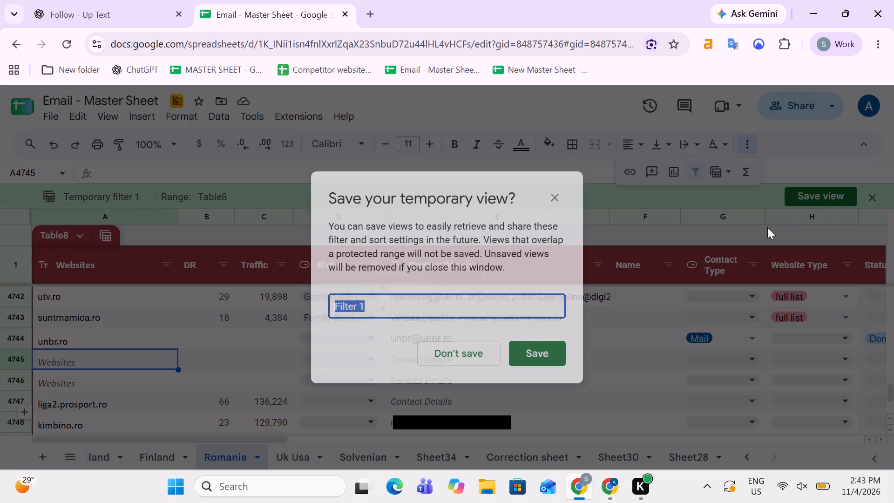
pyautogui.click(466, 346)
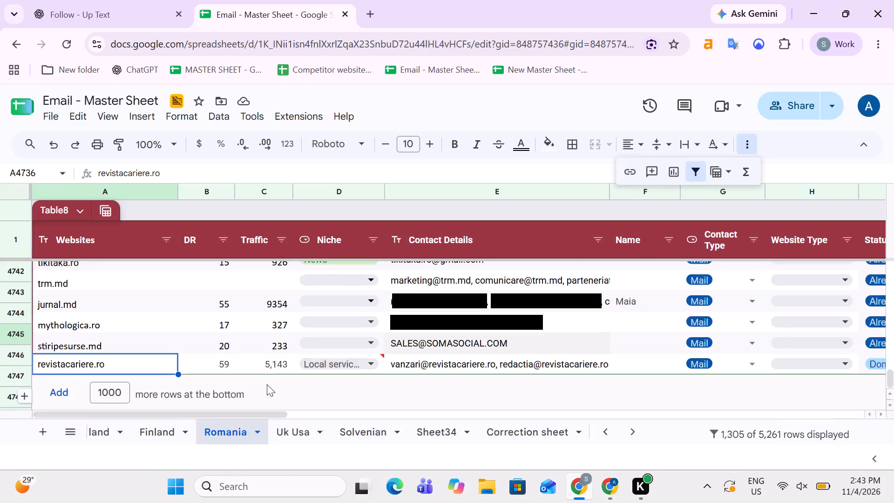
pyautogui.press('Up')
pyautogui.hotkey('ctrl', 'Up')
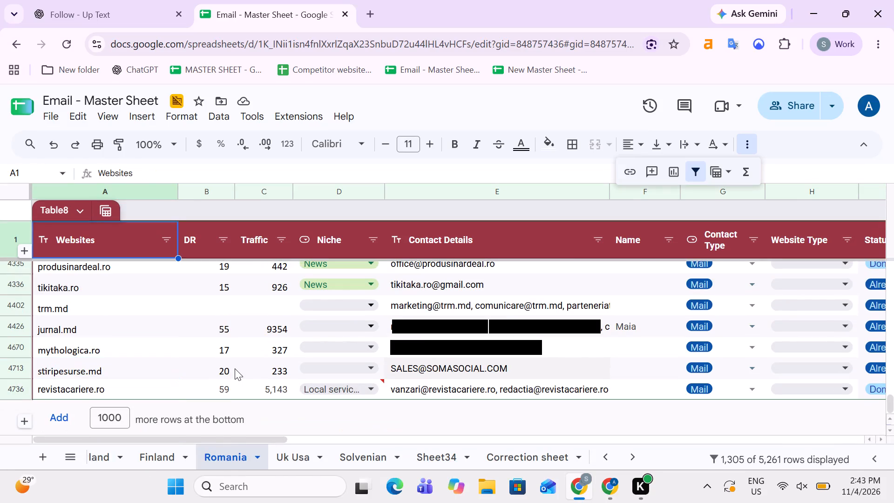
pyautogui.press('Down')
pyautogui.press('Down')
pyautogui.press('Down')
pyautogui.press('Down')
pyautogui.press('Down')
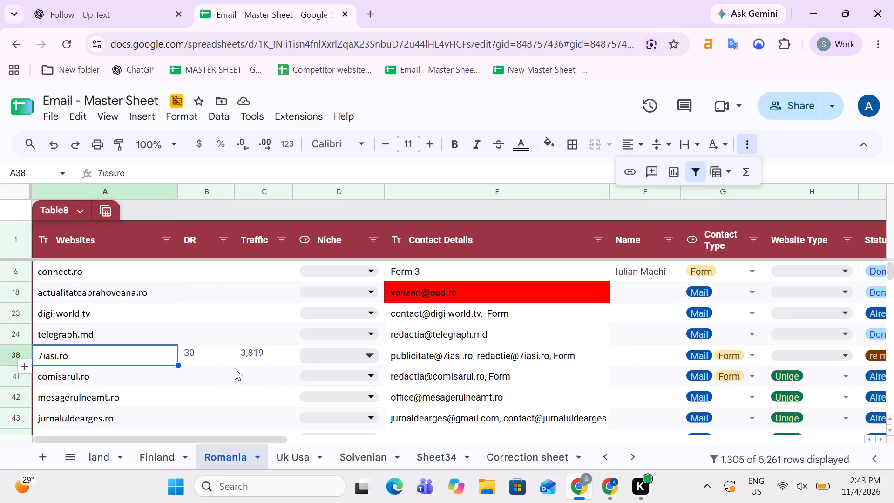
# Switch to the new outreach data spreadsheet, close the confidas.ro search and review the Romania list back up to liga2.prosport.ro.
pyautogui.hotkey('alt', 'Tab')
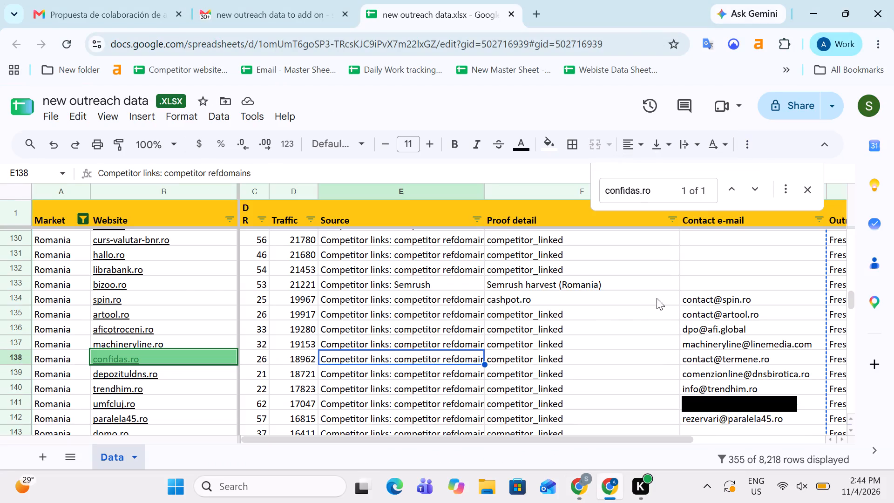
pyautogui.click(810, 193)
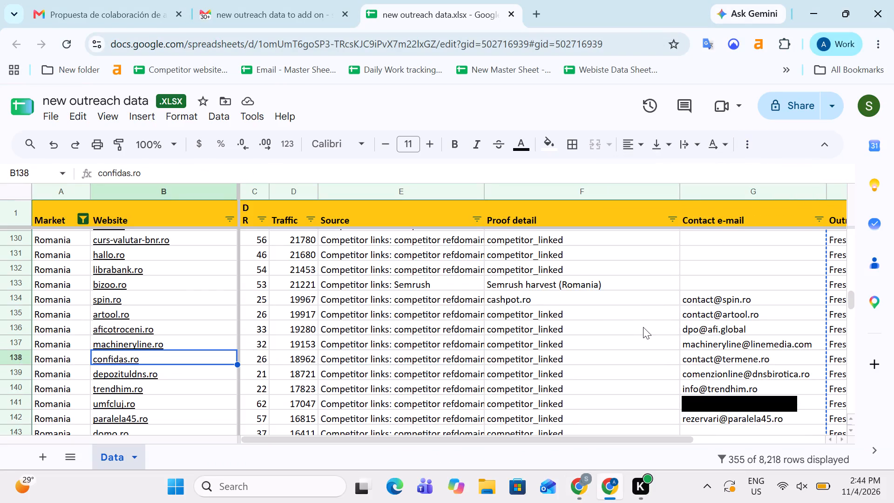
pyautogui.press('Up')
pyautogui.press('Up')
pyautogui.press('Up')
pyautogui.press('Up')
pyautogui.press('Up')
pyautogui.press('Up')
pyautogui.press('Up')
pyautogui.press('Up')
pyautogui.press('Up')
pyautogui.press('Up')
pyautogui.press('Up')
pyautogui.press('Up')
pyautogui.press('Up')
pyautogui.press('Up')
pyautogui.press('Up')
pyautogui.press('Up')
pyautogui.press('Up')
pyautogui.press('Up')
pyautogui.press('Up')
pyautogui.press('Up')
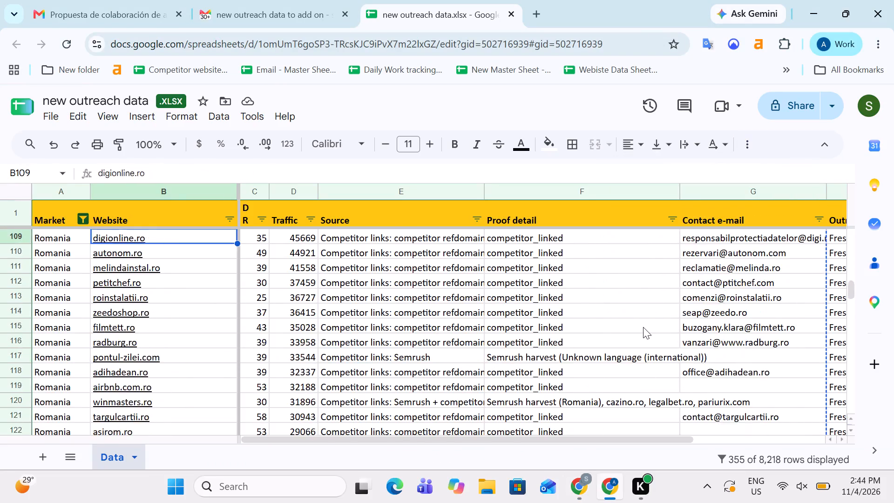
pyautogui.hotkey('ctrl', 'Up')
pyautogui.press('Down')
pyautogui.press('Up')
pyautogui.press('Down')
pyautogui.press('Left')
pyautogui.press('Left')
pyautogui.press('Left')
pyautogui.press('Left')
pyautogui.press('Left')
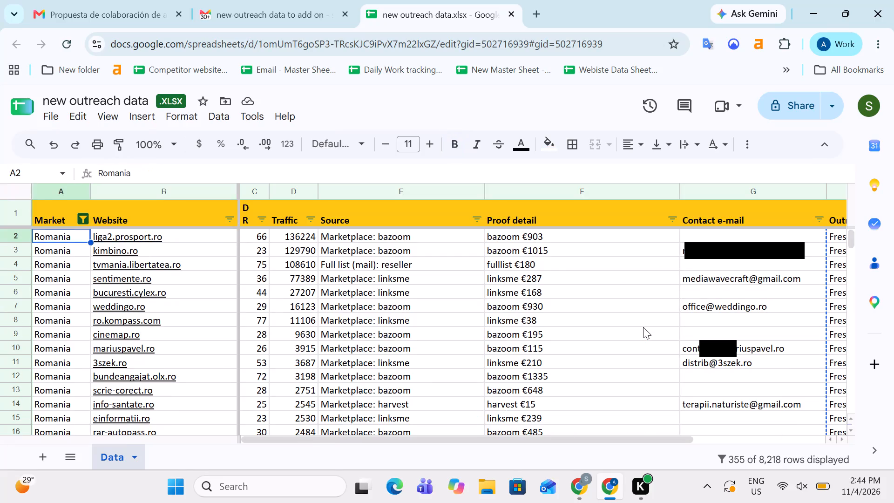
pyautogui.scroll(6, 677, 406)
pyautogui.click(0, 238)
pyautogui.press('Down')
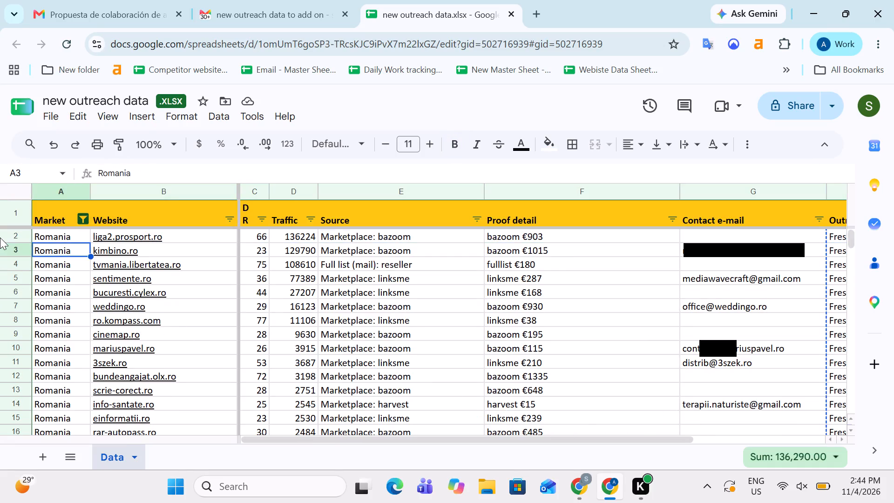
pyautogui.press('Up')
pyautogui.press('Up')
pyautogui.press('Up')
pyautogui.press('Up')
pyautogui.press('Up')
pyautogui.press('Up')
pyautogui.press('Up')
pyautogui.press('Up')
pyautogui.press('Up')
pyautogui.press('Up')
pyautogui.press('Down')
pyautogui.press('Right')
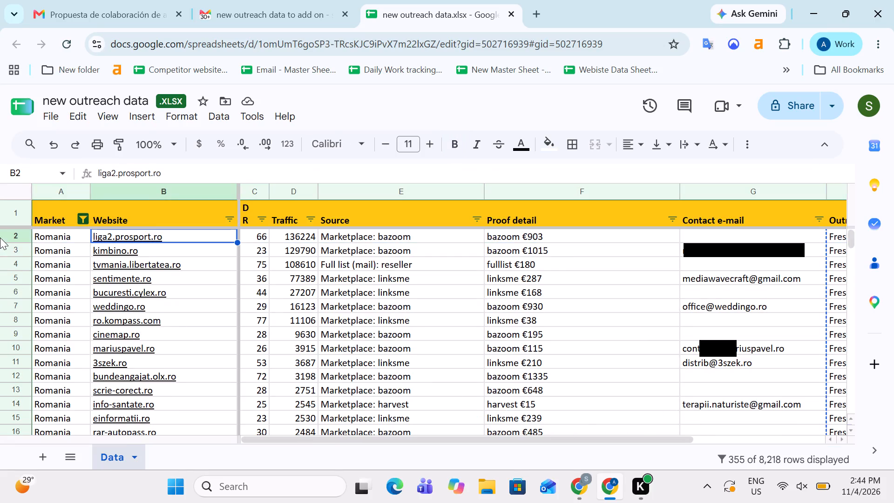
# Remove the filter from the Data sheet of the new outreach data spreadsheet.
pyautogui.click(748, 144)
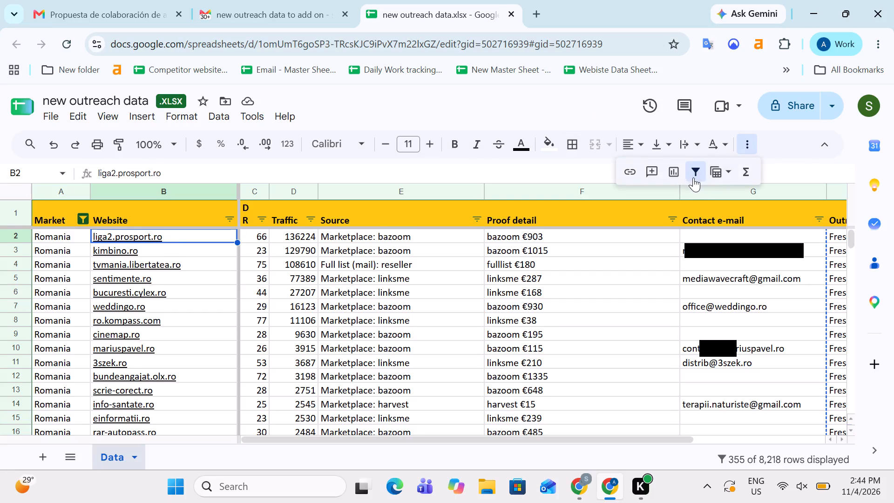
pyautogui.click(692, 176)
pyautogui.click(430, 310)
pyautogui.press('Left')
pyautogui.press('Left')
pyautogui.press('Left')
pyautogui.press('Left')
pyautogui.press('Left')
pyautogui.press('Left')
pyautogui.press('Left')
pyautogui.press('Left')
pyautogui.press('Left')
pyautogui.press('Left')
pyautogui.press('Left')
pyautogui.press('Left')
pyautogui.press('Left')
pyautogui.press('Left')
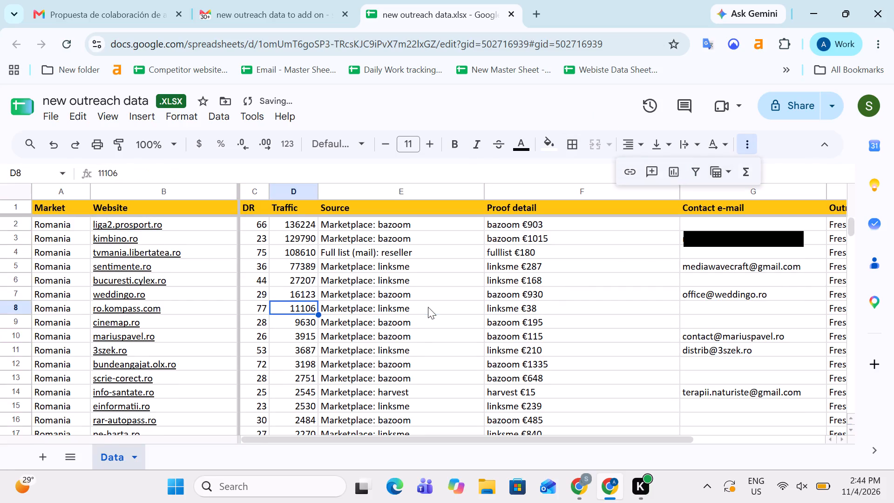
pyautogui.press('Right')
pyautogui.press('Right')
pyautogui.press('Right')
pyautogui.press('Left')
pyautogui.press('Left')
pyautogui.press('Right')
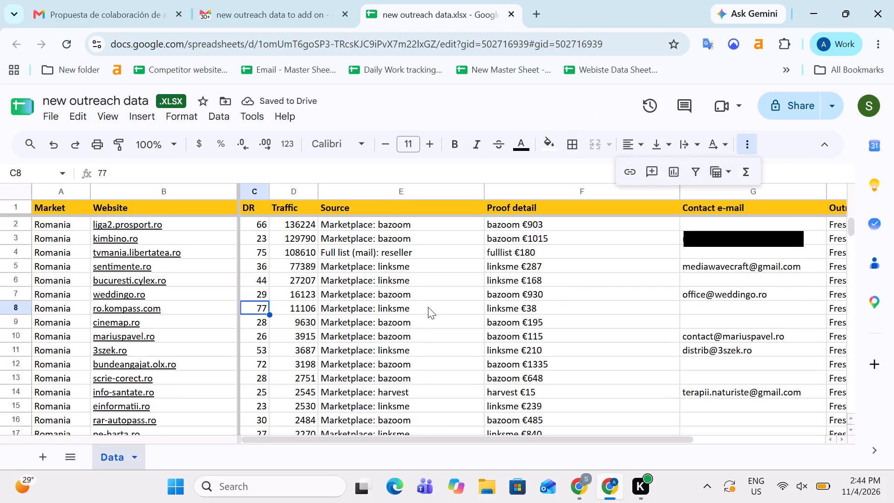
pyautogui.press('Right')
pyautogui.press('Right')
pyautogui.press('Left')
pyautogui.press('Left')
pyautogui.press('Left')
# Add 1000 more rows at the bottom of the Data sheet, below qkasinot.com.
pyautogui.hotkey('ctrl', 'Down')
pyautogui.press('Down')
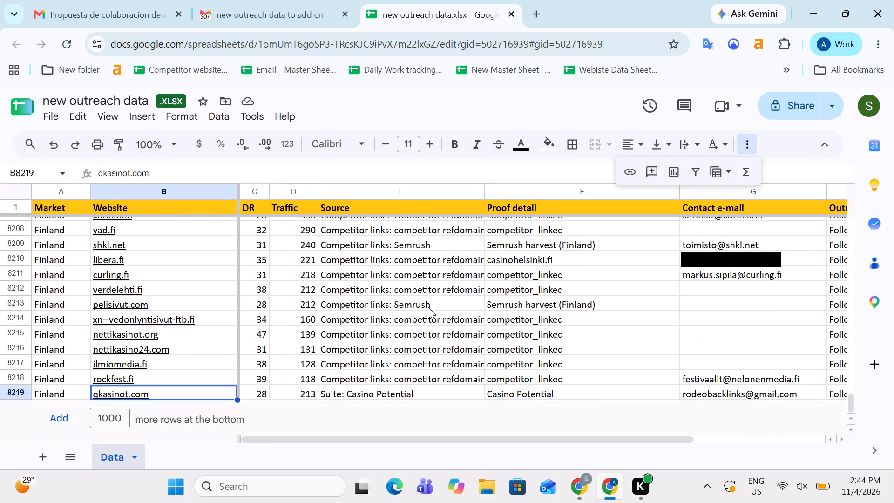
pyautogui.press('Down')
pyautogui.press('Down')
pyautogui.press('Down')
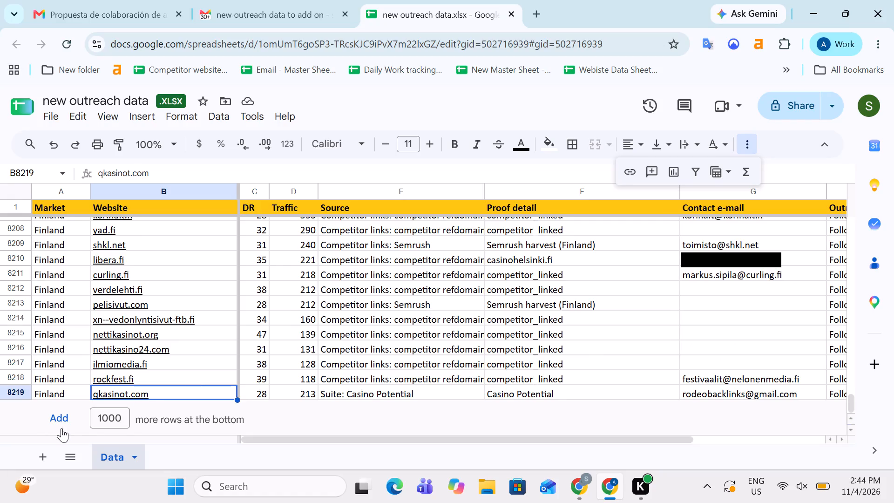
pyautogui.click(49, 423)
pyautogui.scroll(-3, 152, 346)
pyautogui.click(143, 342)
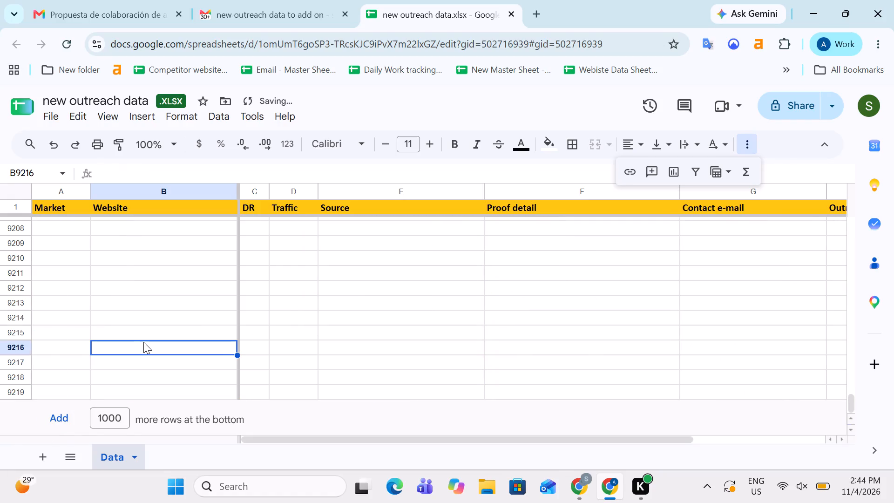
# Review the Data sheet from its last entries up to the first domain row, across to the Outreach history column.
pyautogui.press('Up')
pyautogui.press('Up')
pyautogui.press('Up')
pyautogui.hotkey('ctrl', 'Up')
pyautogui.press('Up')
pyautogui.press('Up')
pyautogui.hotkey('ctrl', 'Up')
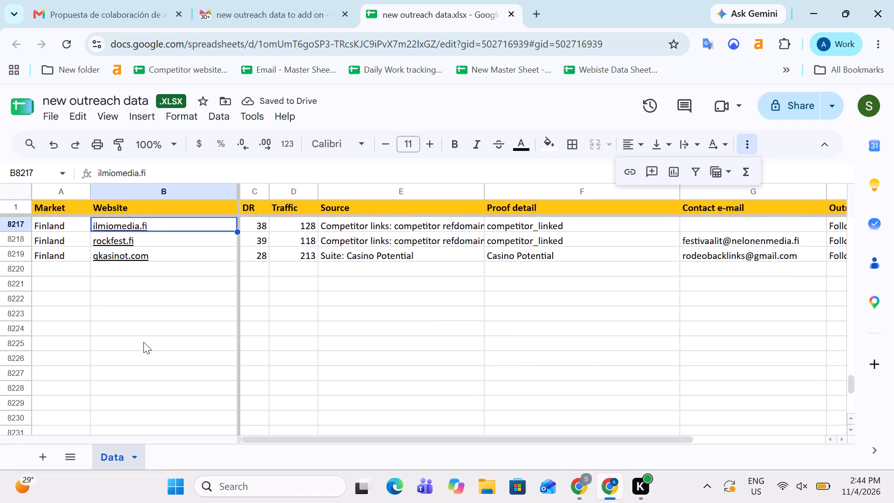
pyautogui.press('Down')
pyautogui.press('Up')
pyautogui.press('Down')
pyautogui.press('Right')
pyautogui.press('Right')
pyautogui.press('Right')
pyautogui.press('Right')
pyautogui.press('Right')
pyautogui.press('Right')
pyautogui.press('Right')
pyautogui.press('Right')
pyautogui.press('Right')
pyautogui.press('Right')
pyautogui.press('Right')
pyautogui.press('Right')
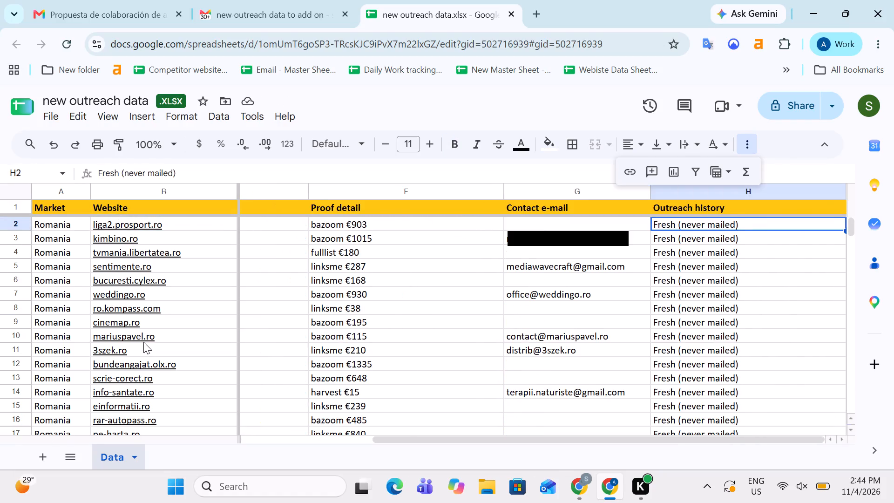
# Go back from the Outreach history column to the Website header at the top of the Data sheet.
pyautogui.press('Left')
pyautogui.press('Left')
pyautogui.press('Left')
pyautogui.press('Left')
pyautogui.press('Left')
pyautogui.press('Left')
pyautogui.press('Left')
pyautogui.press('Left')
pyautogui.press('Left')
pyautogui.press('Left')
pyautogui.press('Left')
pyautogui.press('Left')
pyautogui.press('Left')
pyautogui.press('Left')
pyautogui.press('Left')
pyautogui.press('Left')
pyautogui.press('Left')
pyautogui.press('Left')
pyautogui.press('Left')
pyautogui.press('Left')
pyautogui.press('Up')
pyautogui.press('Up')
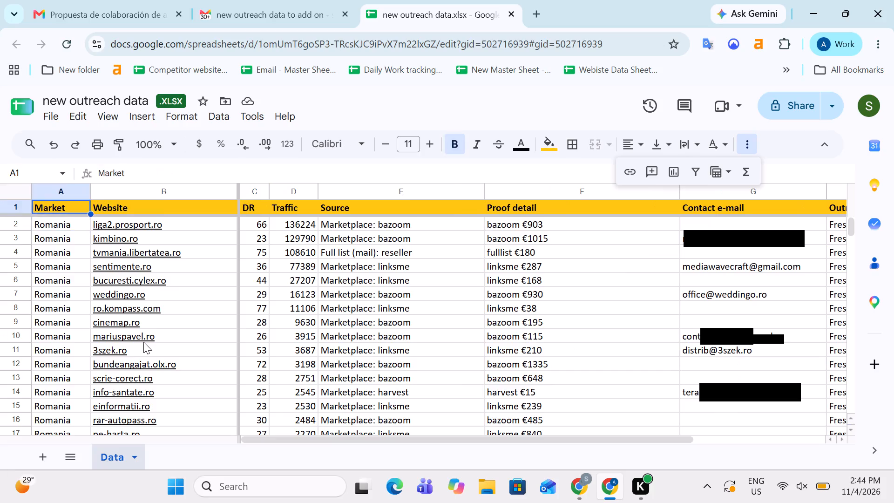
pyautogui.press('Down')
pyautogui.press('Right')
pyautogui.press('Up')
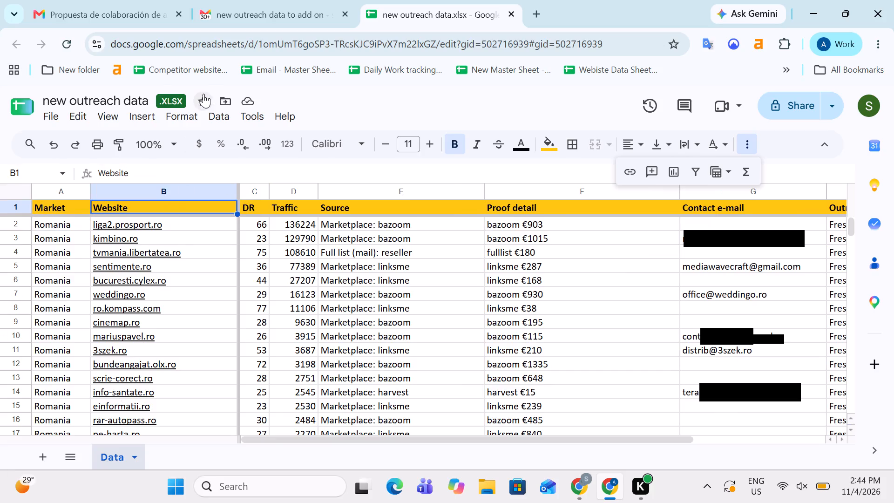
# Switch to the Email - Master Sheet and copy the duplicate-check formula from the conditional formatting rule on Sheet28's Domain column.
pyautogui.hotkey('alt', 'Tab')
pyautogui.click(61, 0)
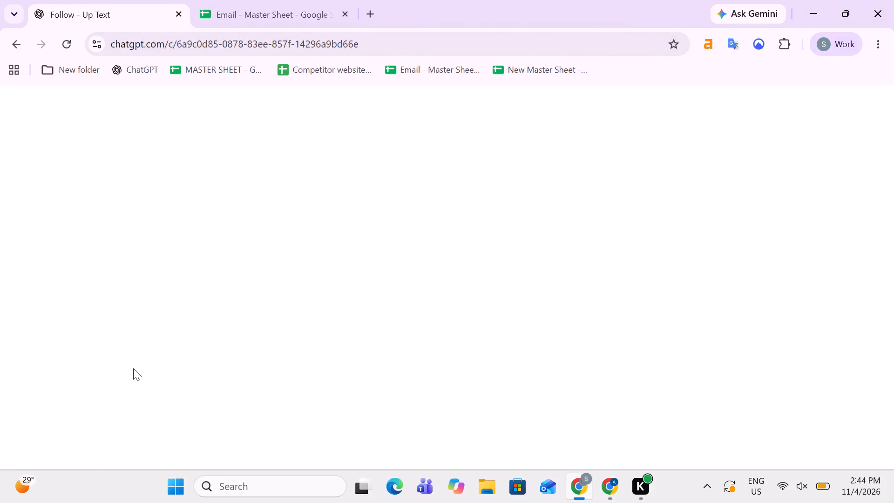
pyautogui.click(297, 0)
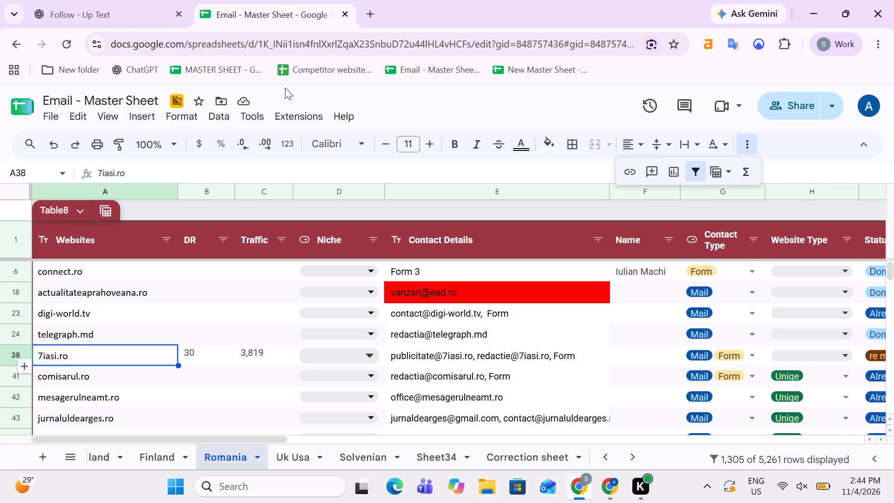
pyautogui.click(629, 463)
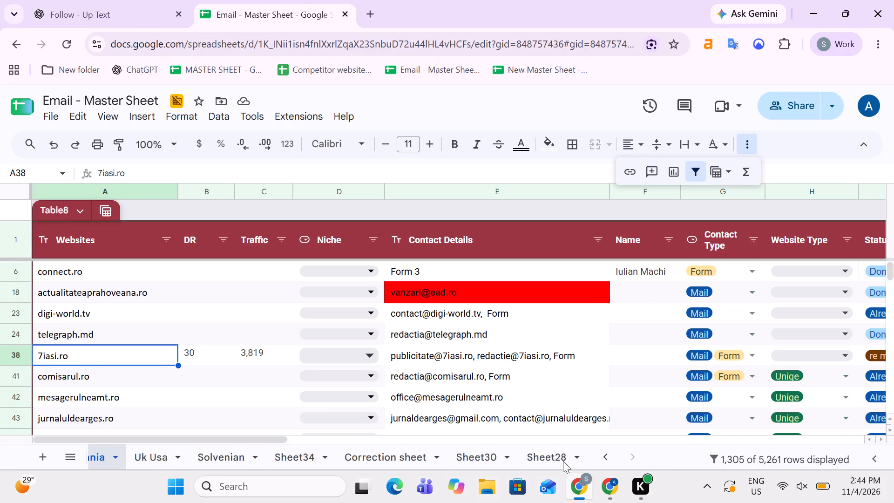
pyautogui.click(556, 461)
pyautogui.click(312, 291)
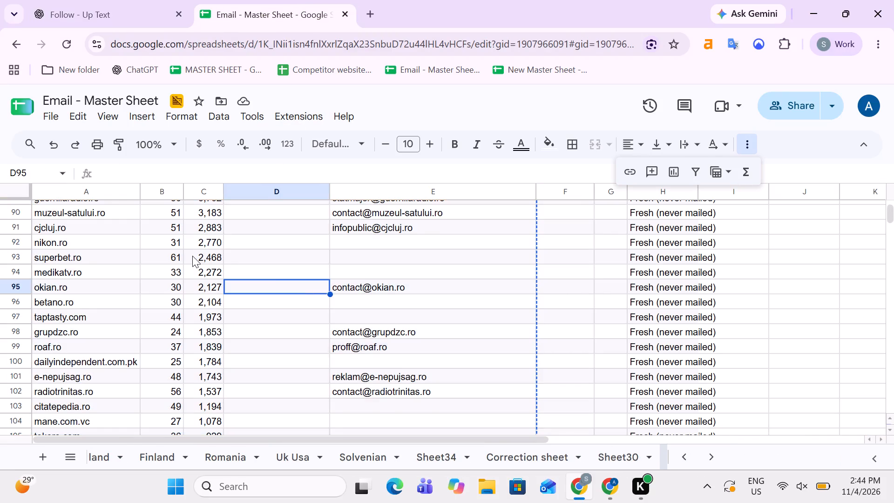
pyautogui.scroll(20, 192, 256)
pyautogui.scroll(10, 192, 256)
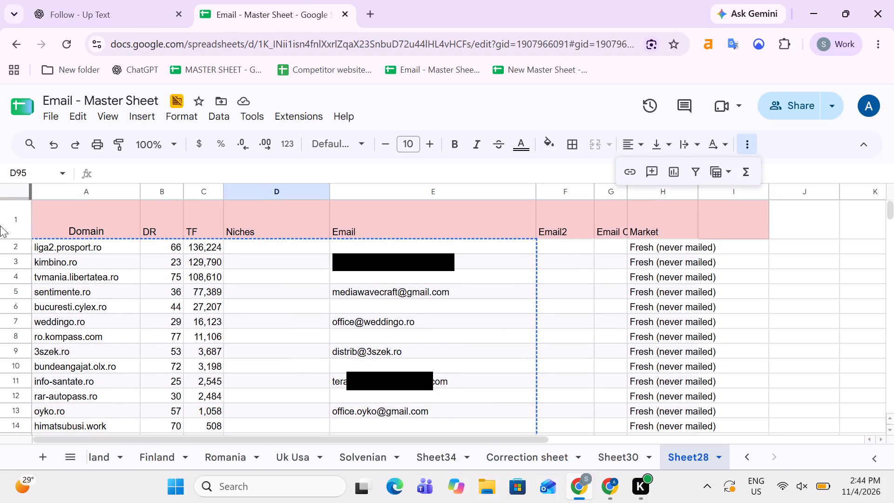
pyautogui.click(76, 191)
pyautogui.rightClick(76, 191)
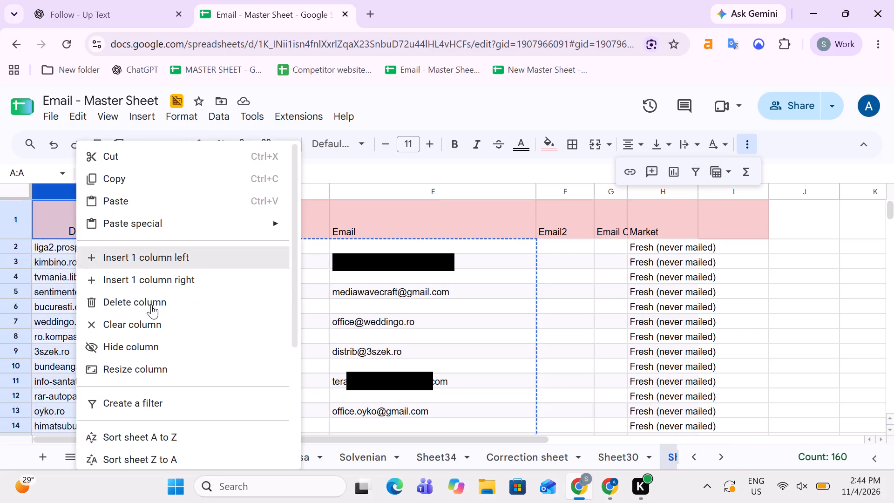
pyautogui.scroll(-4, 173, 340)
pyautogui.click(160, 313)
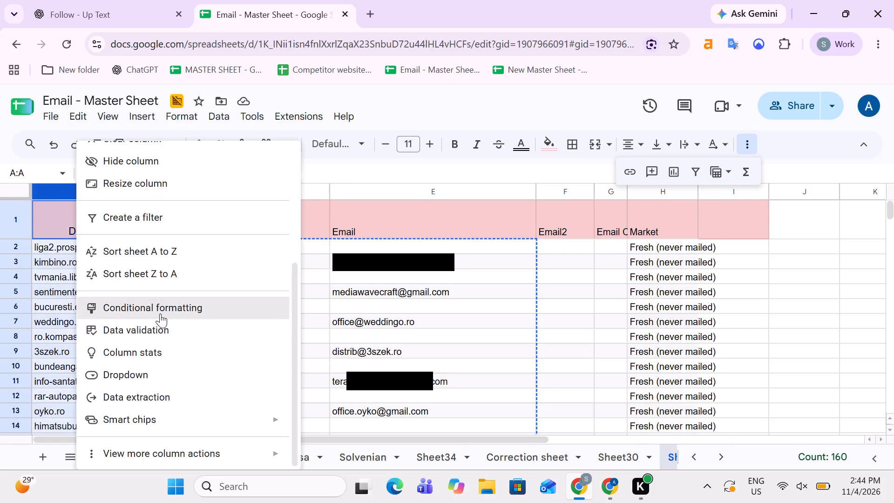
pyautogui.click(768, 196)
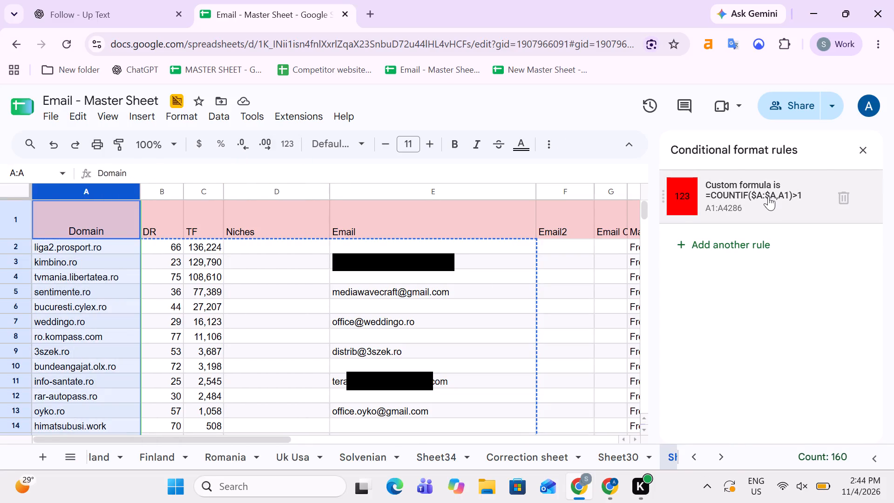
pyautogui.tripleClick(723, 355)
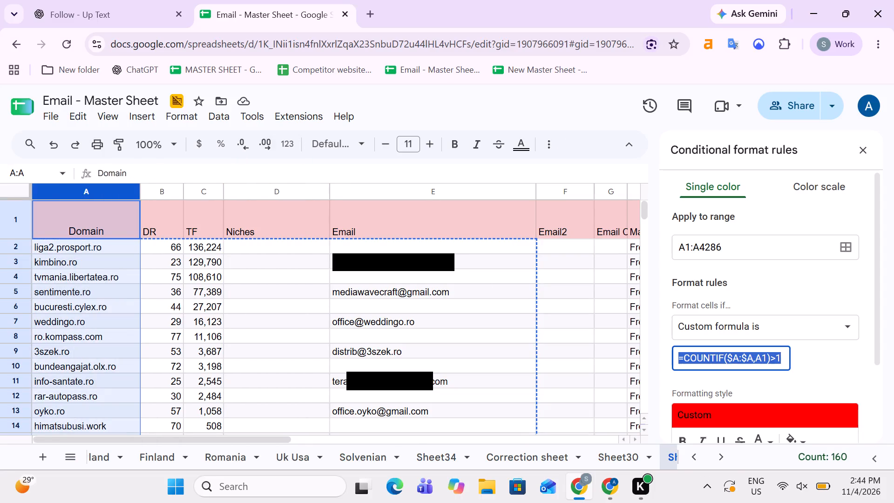
pyautogui.hotkey('ctrl', 'c')
pyautogui.hotkey('ctrl', 'c')
pyautogui.hotkey('ctrl', 'c')
pyautogui.click(395, 304)
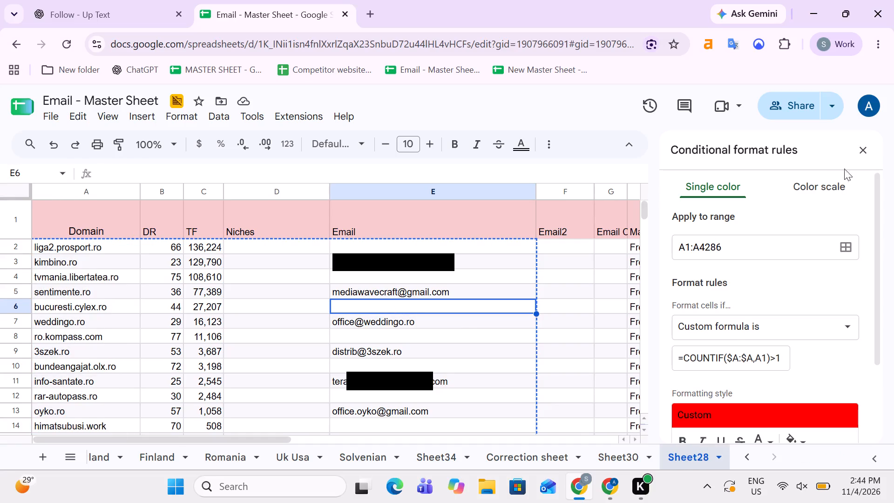
pyautogui.click(863, 150)
# In the new outreach data spreadsheet, add a conditional formatting rule to the Website column with the custom formula =COUNTIF($A:$A,A1)>1.
pyautogui.hotkey('alt', 'Tab')
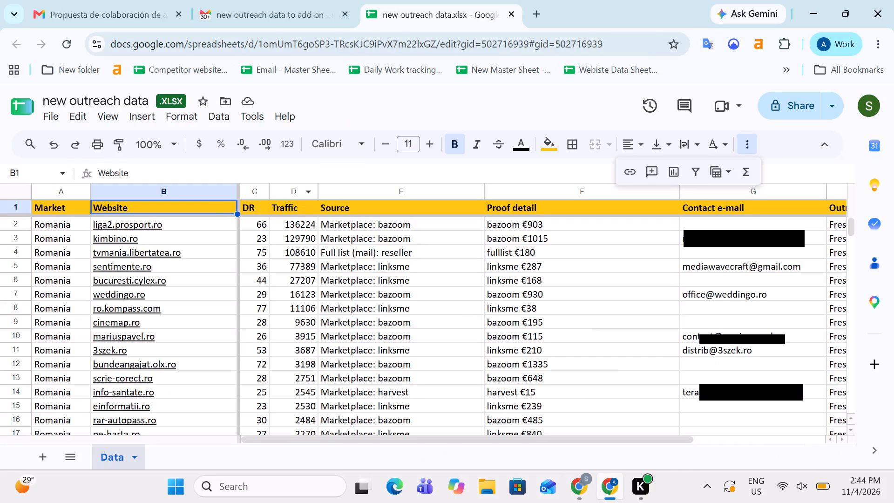
pyautogui.click(181, 194)
pyautogui.rightClick(181, 194)
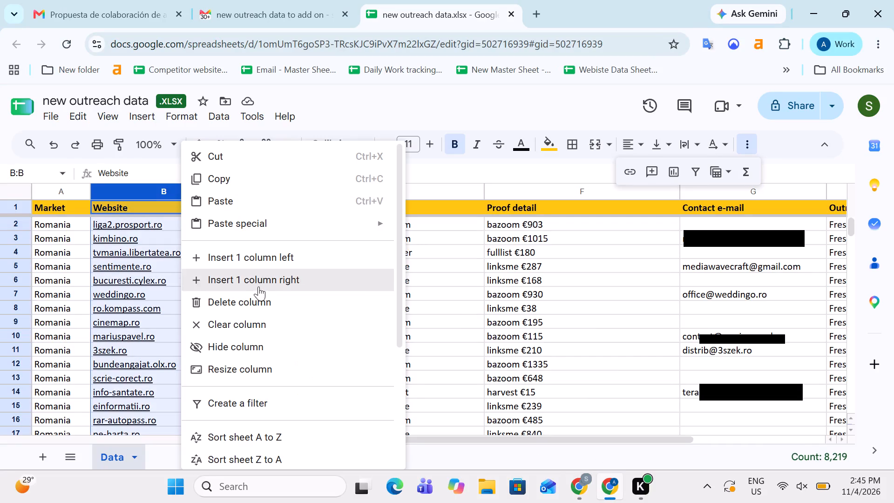
pyautogui.scroll(-3, 291, 393)
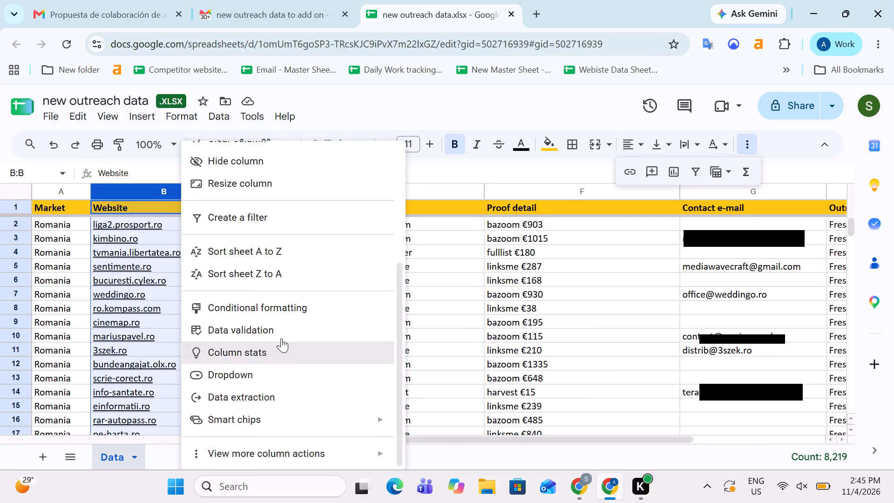
pyautogui.click(257, 305)
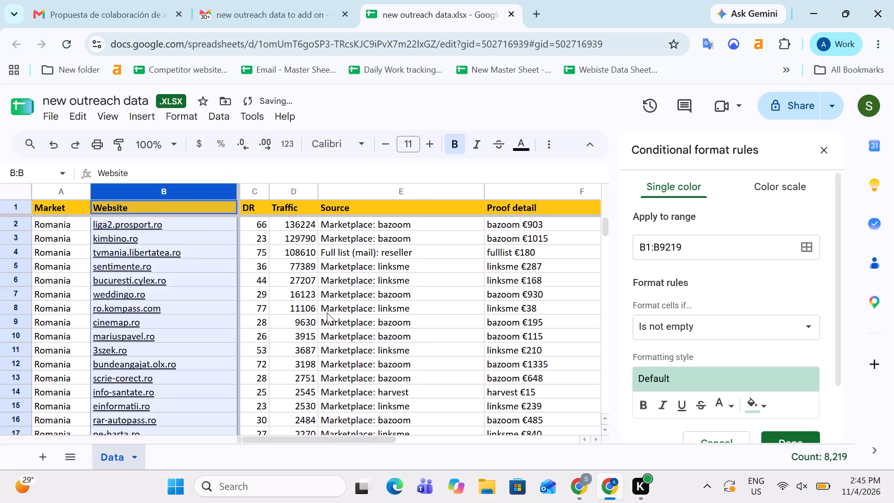
pyautogui.click(703, 328)
pyautogui.scroll(-5, 698, 348)
pyautogui.scroll(-4, 700, 412)
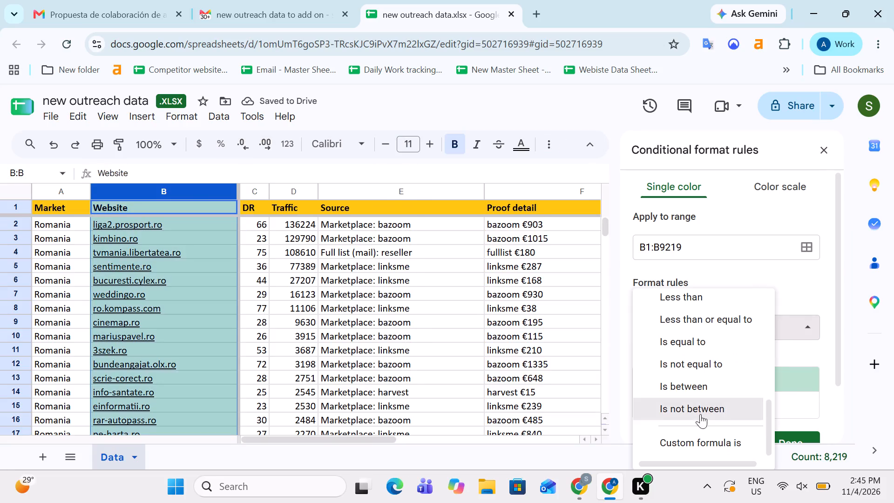
pyautogui.click(706, 431)
pyautogui.click(697, 360)
pyautogui.hotkey('ctrl', 'v')
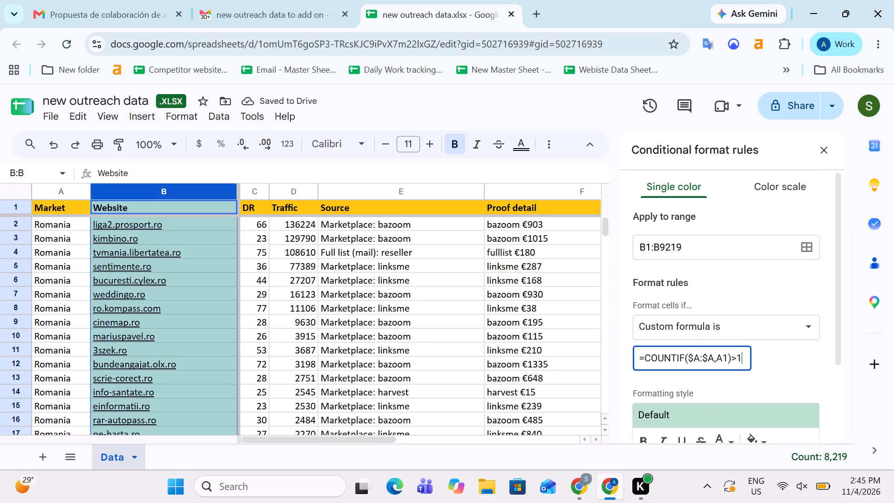
# Change the rule's column references so the custom formula reads =COUNTIF($B:$B,B1)>1.
pyautogui.click(698, 358)
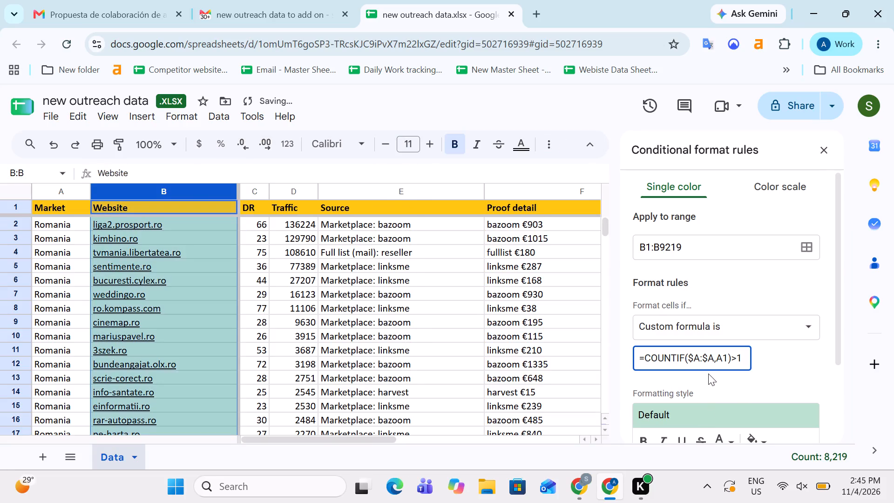
pyautogui.press('BackSpace')
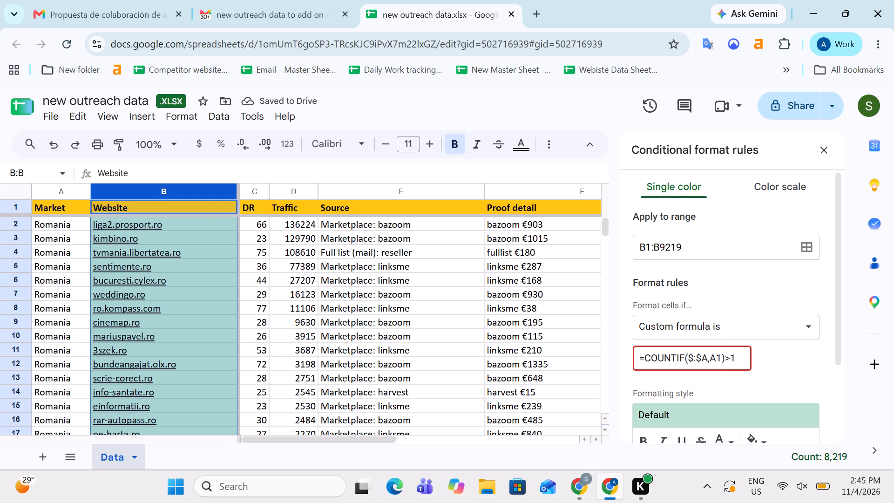
pyautogui.hotkey('shift', 'b')
pyautogui.press('Right')
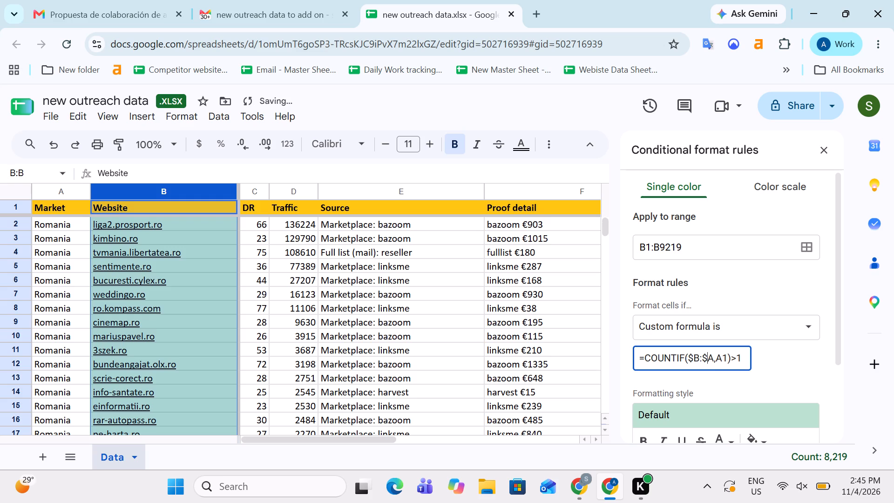
pyautogui.press('Right')
pyautogui.press('Right')
pyautogui.press('BackSpace')
pyautogui.hotkey('shift', 'b')
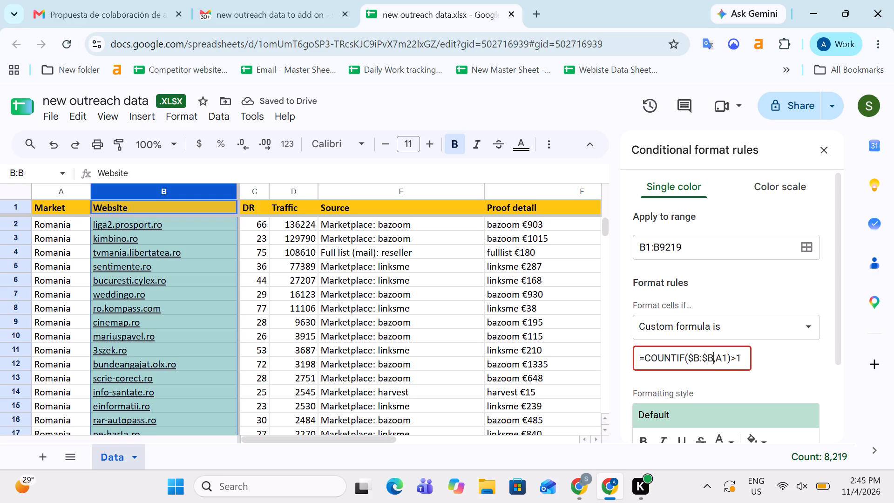
pyautogui.press('Right')
pyautogui.press('Right')
pyautogui.press('BackSpace')
pyautogui.hotkey('shift', 'b')
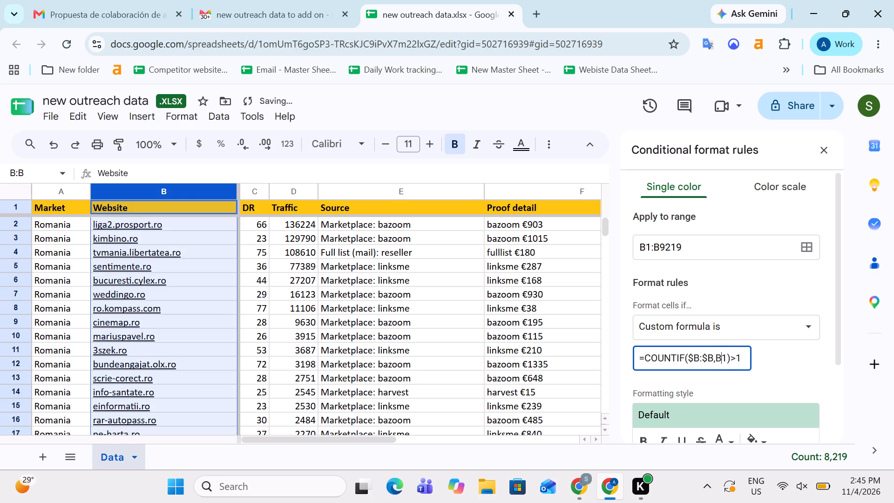
pyautogui.press('Right')
pyautogui.press('Right')
pyautogui.press('Right')
pyautogui.press('Right')
pyautogui.press('Right')
pyautogui.press('Right')
pyautogui.press('Right')
pyautogui.press('Right')
pyautogui.press('Right')
pyautogui.press('Right')
pyautogui.press('Right')
pyautogui.press('Right')
pyautogui.press('Right')
pyautogui.press('Left')
pyautogui.press('Left')
pyautogui.press('Left')
pyautogui.press('Left')
pyautogui.press('Left')
pyautogui.press('Left')
pyautogui.press('Left')
pyautogui.press('Left')
pyautogui.press('Left')
pyautogui.press('Left')
pyautogui.press('Left')
pyautogui.press('Left')
pyautogui.press('Left')
pyautogui.press('Left')
pyautogui.press('Left')
pyautogui.press('Left')
pyautogui.press('Left')
pyautogui.press('Left')
pyautogui.press('Left')
pyautogui.press('Left')
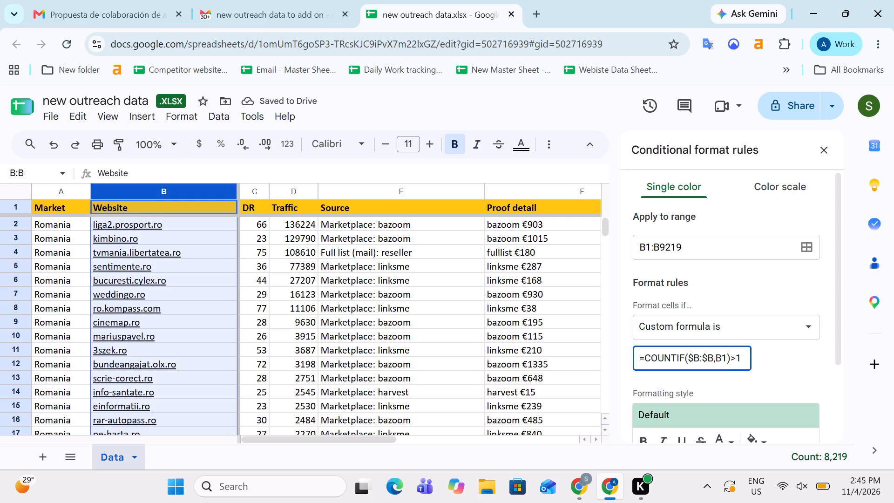
# Set the duplicate rule's fill colour to red, save the rule and close the conditional formatting settings.
pyautogui.scroll(-1, 735, 310)
pyautogui.click(767, 375)
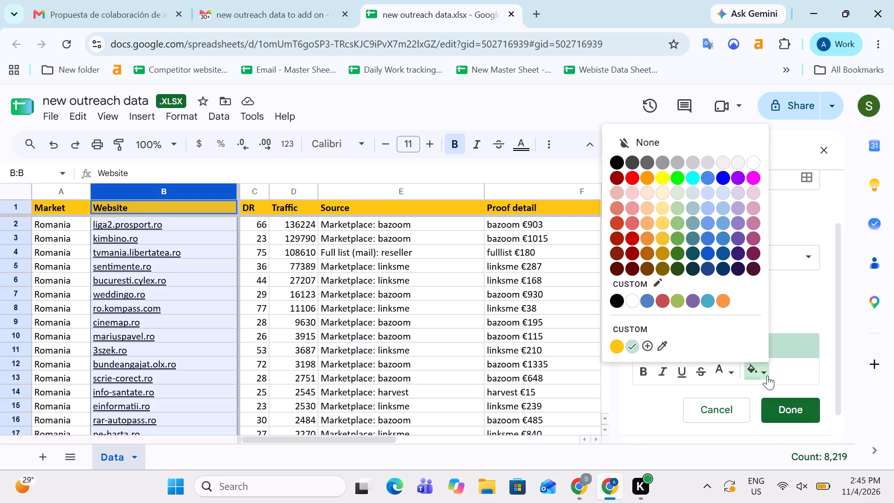
pyautogui.click(633, 180)
pyautogui.click(781, 406)
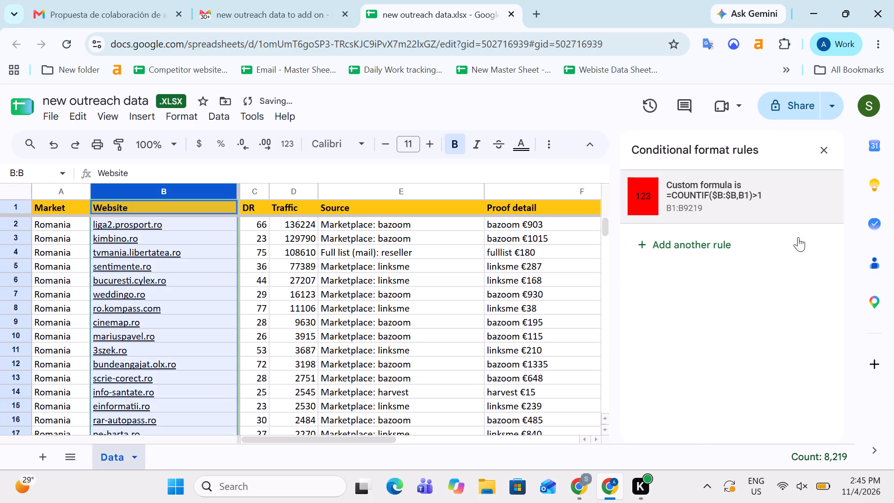
pyautogui.click(827, 142)
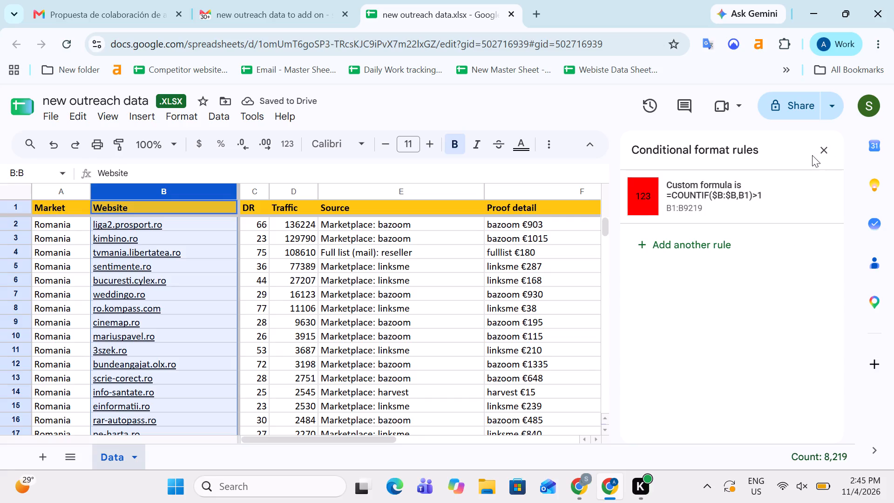
pyautogui.click(815, 151)
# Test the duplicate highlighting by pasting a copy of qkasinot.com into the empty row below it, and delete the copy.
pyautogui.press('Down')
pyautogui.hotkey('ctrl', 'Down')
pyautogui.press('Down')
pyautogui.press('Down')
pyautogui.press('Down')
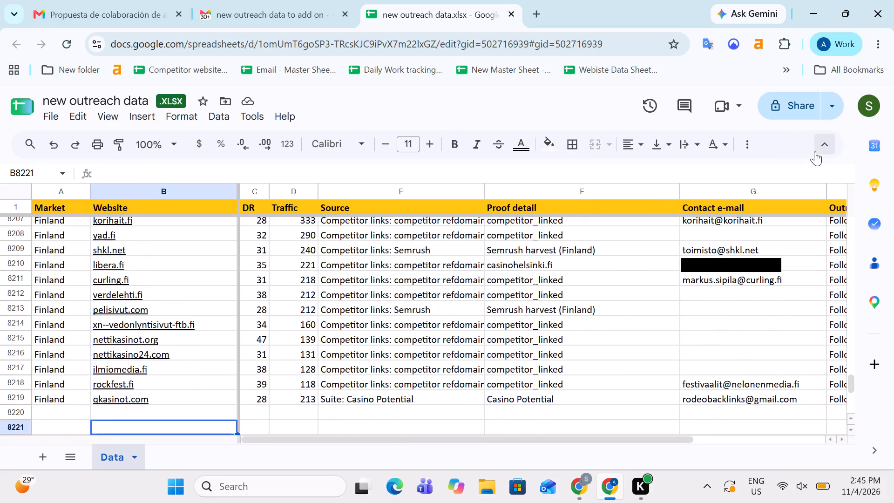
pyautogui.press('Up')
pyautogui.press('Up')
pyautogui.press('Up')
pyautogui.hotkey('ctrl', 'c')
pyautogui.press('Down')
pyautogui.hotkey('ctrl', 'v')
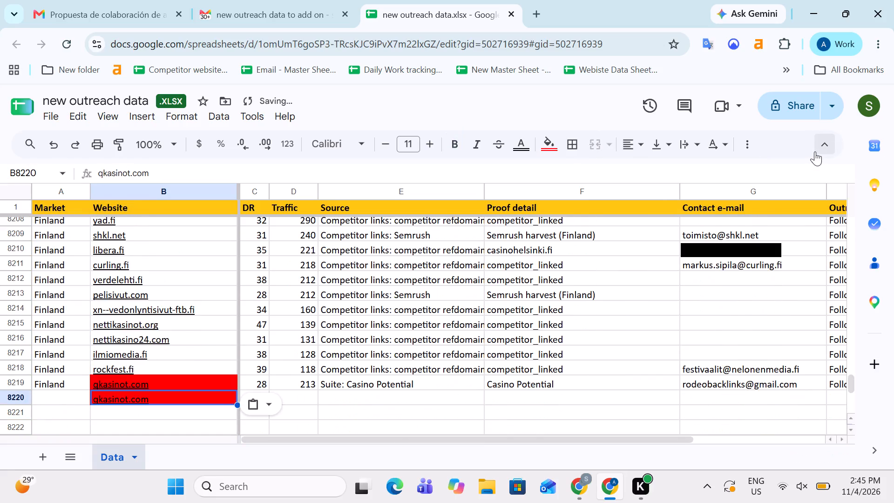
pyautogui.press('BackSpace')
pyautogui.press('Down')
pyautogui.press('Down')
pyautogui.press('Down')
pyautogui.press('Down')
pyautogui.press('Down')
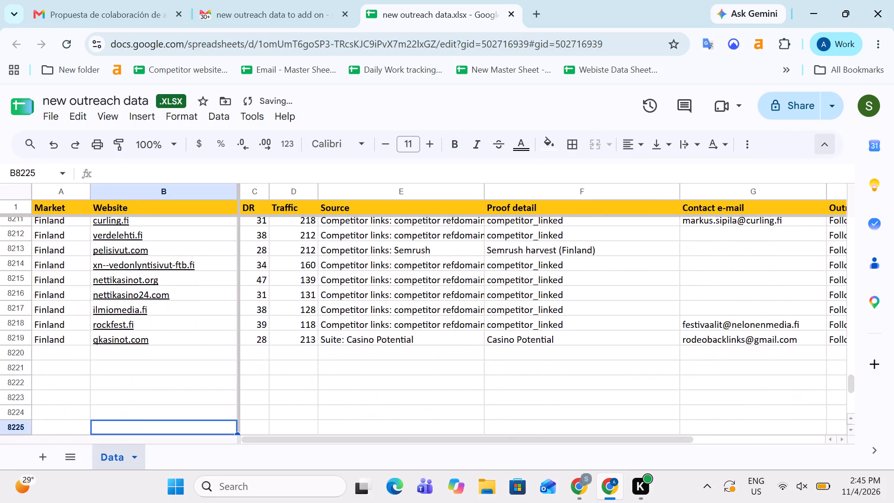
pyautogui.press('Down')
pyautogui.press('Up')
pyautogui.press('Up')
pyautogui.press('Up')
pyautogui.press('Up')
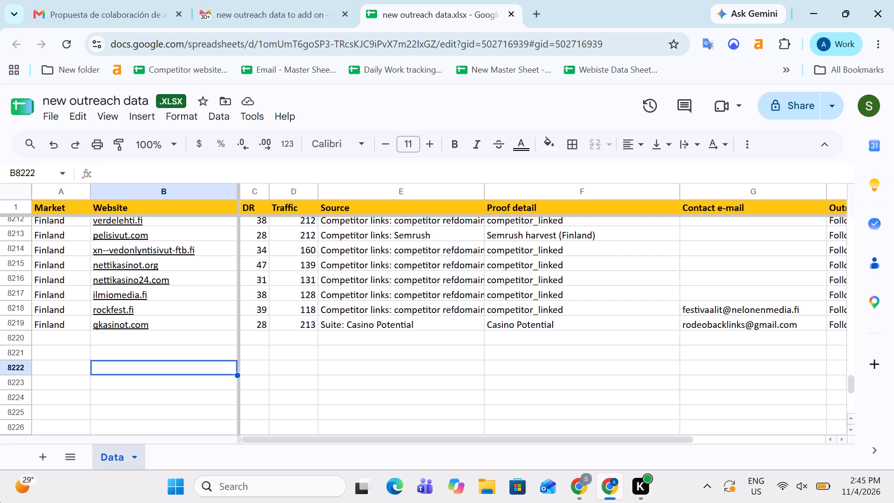
# Switch to the Email - Master Sheet, open the Greece sheet and remove its existing filter.
pyautogui.hotkey('alt', 'Tab')
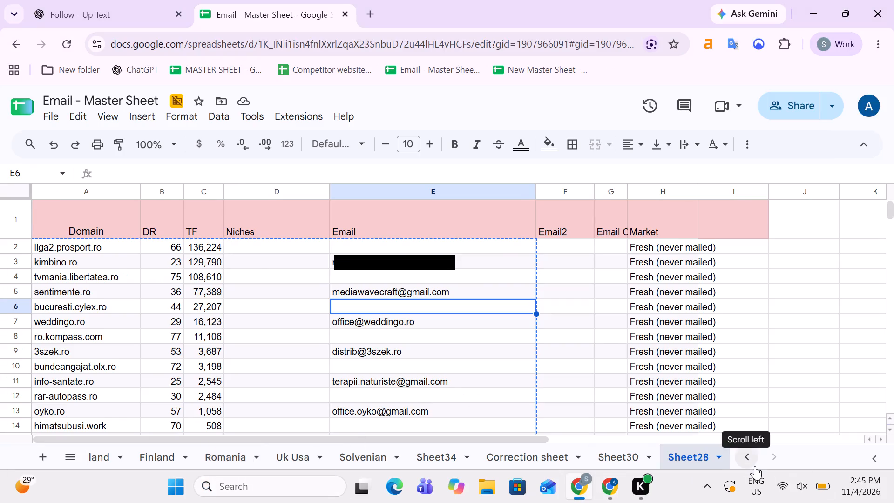
pyautogui.click(755, 466)
pyautogui.click(230, 452)
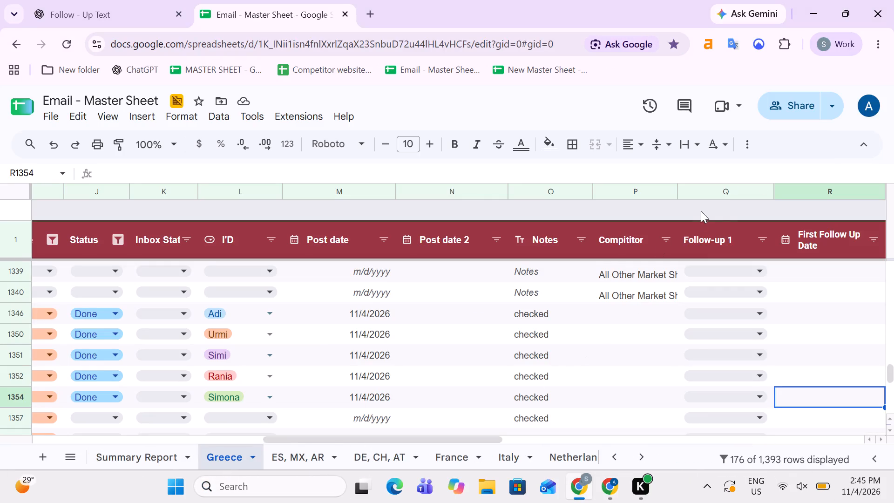
pyautogui.click(444, 319)
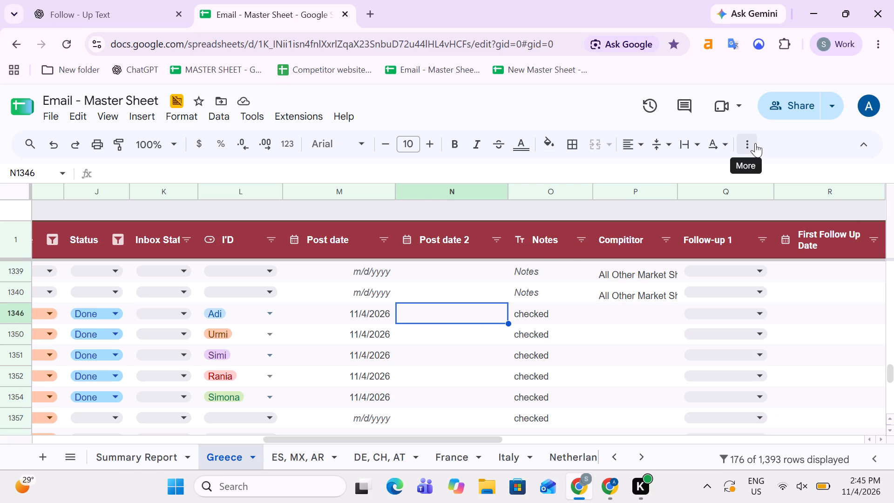
pyautogui.moveTo(755, 143); pyautogui.dragTo(754, 148)
pyautogui.click(694, 176)
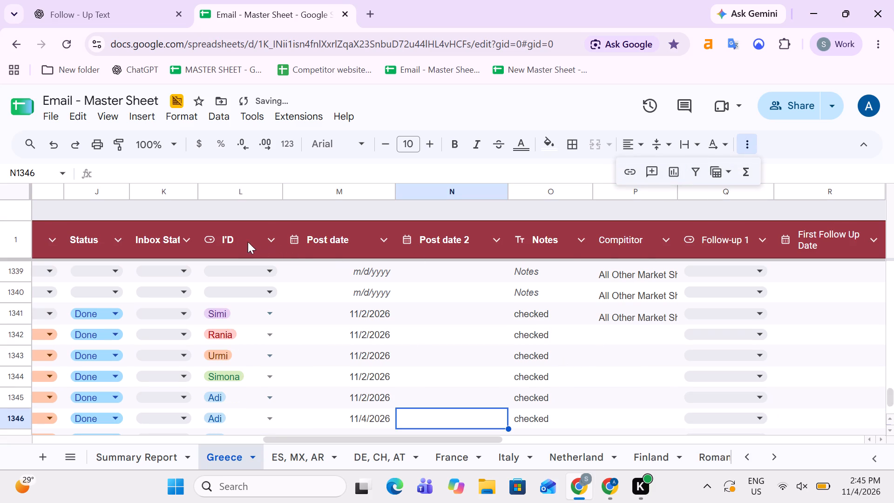
# Filter the Greece sheet's Inbox Status column to exclude (Blanks), Failed and No.
pyautogui.click(185, 239)
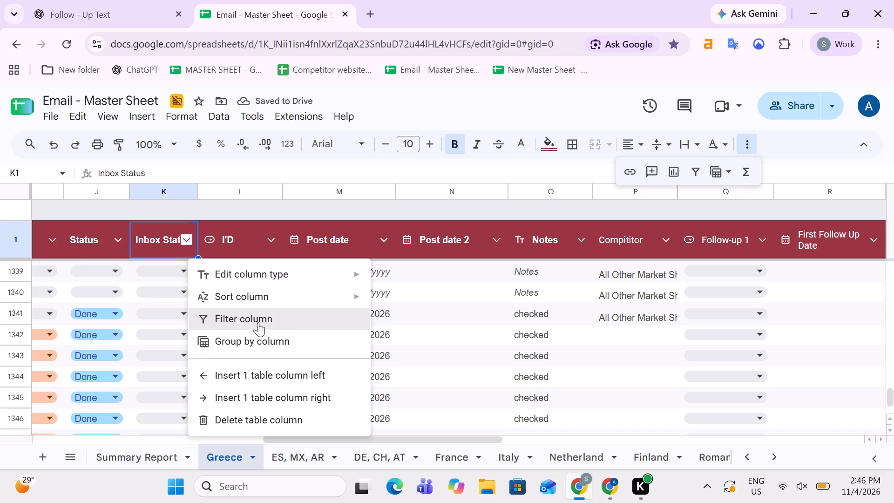
pyautogui.click(254, 319)
pyautogui.scroll(-2, 252, 351)
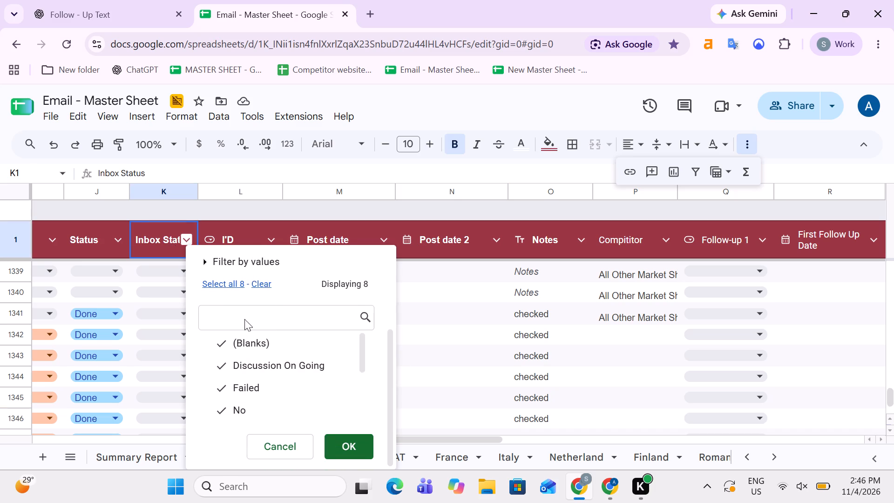
pyautogui.click(237, 340)
pyautogui.click(255, 386)
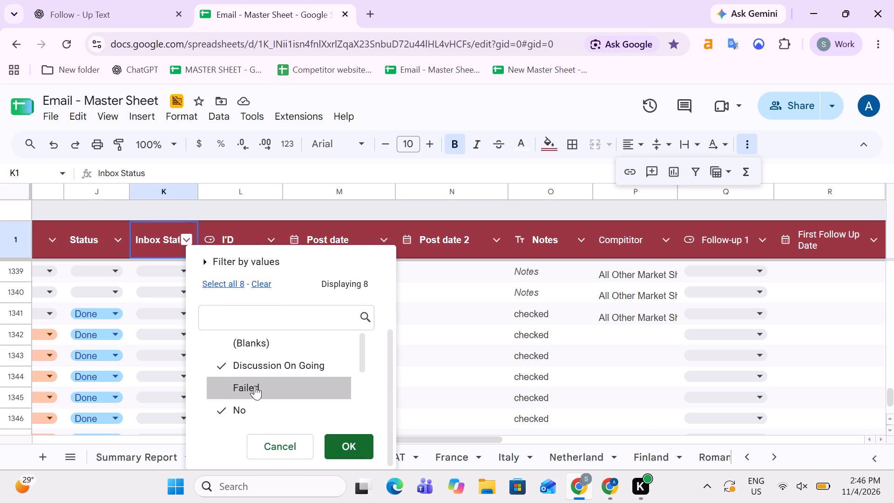
pyautogui.click(255, 386)
pyautogui.click(255, 386)
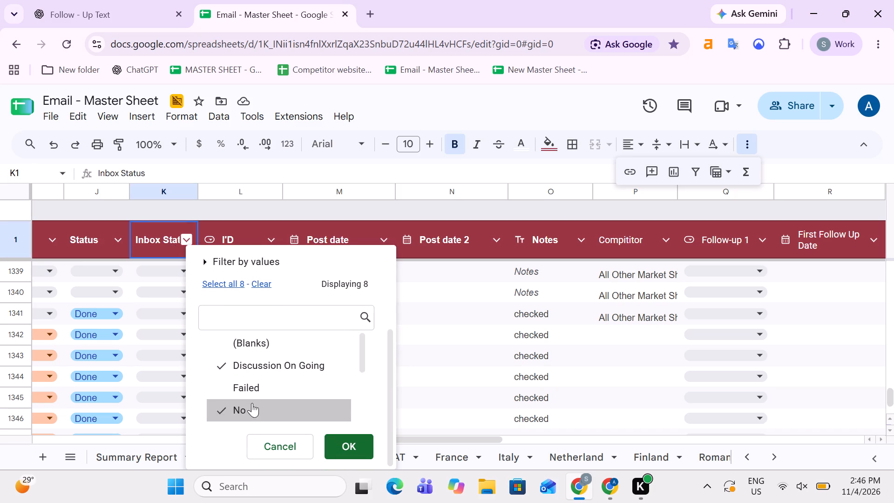
pyautogui.click(251, 407)
pyautogui.scroll(-1, 274, 375)
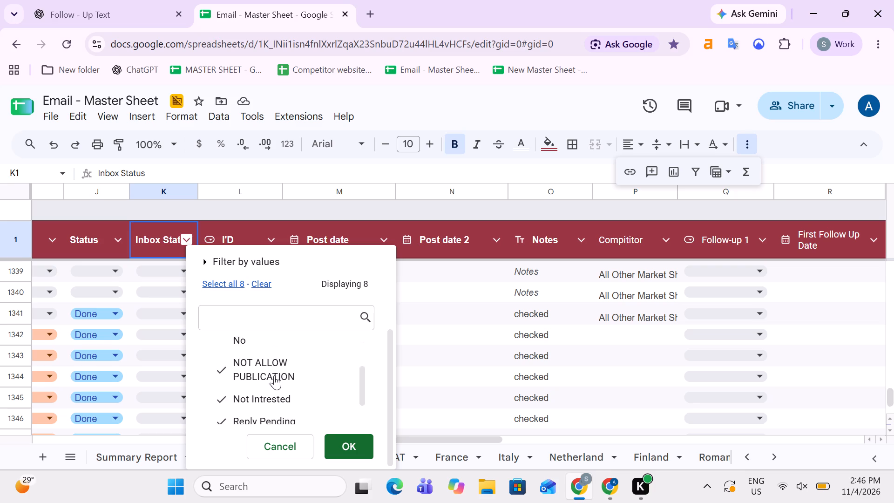
pyautogui.scroll(-3, 268, 395)
pyautogui.click(341, 452)
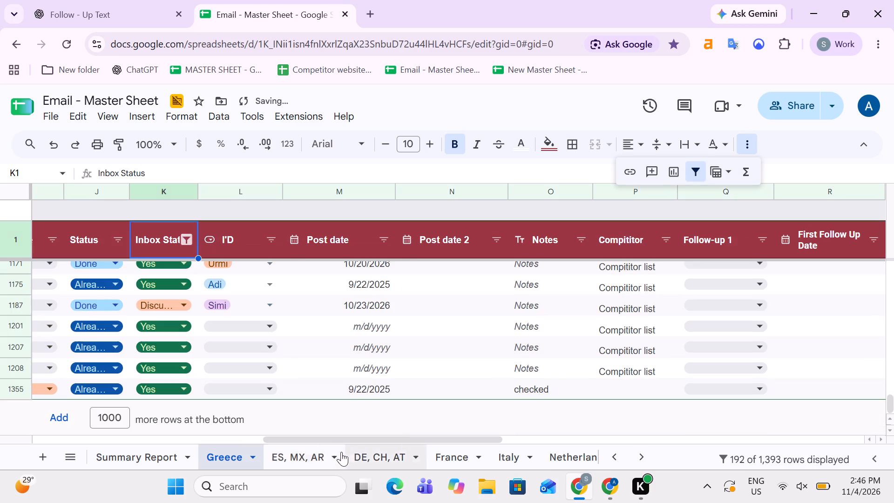
# Copy all filtered Greece domains and paste them as values only into the new outreach data's Website column, starting at B8222.
pyautogui.press('Up')
pyautogui.press('Down')
pyautogui.press('Up')
pyautogui.press('Down')
pyautogui.press('Up')
pyautogui.press('Down')
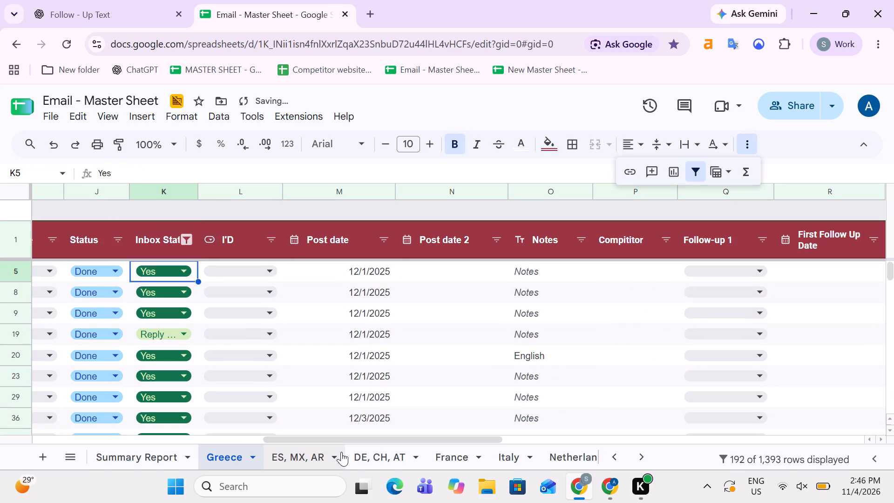
pyautogui.press('Left')
pyautogui.press('Left')
pyautogui.press('Left')
pyautogui.press('Left')
pyautogui.press('Left')
pyautogui.press('Left')
pyautogui.press('Left')
pyautogui.press('Left')
pyautogui.press('Left')
pyautogui.press('Left')
pyautogui.press('Left')
pyautogui.press('Left')
pyautogui.press('Left')
pyautogui.press('Left')
pyautogui.press('Left')
pyautogui.press('Left')
pyautogui.press('Left')
pyautogui.press('Left')
pyautogui.press('Left')
pyautogui.press('Left')
pyautogui.hotkey('ctrl', 'shift', 'Down')
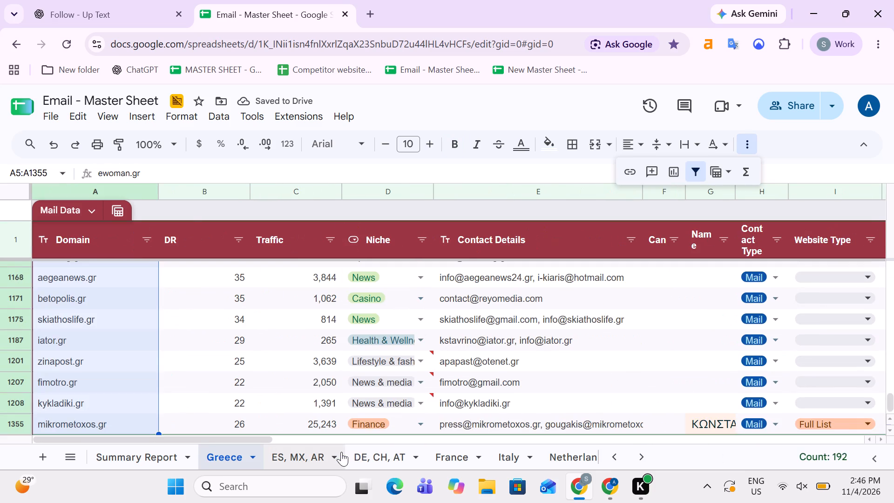
pyautogui.hotkey('ctrl', 'c')
pyautogui.hotkey('alt', 'Tab')
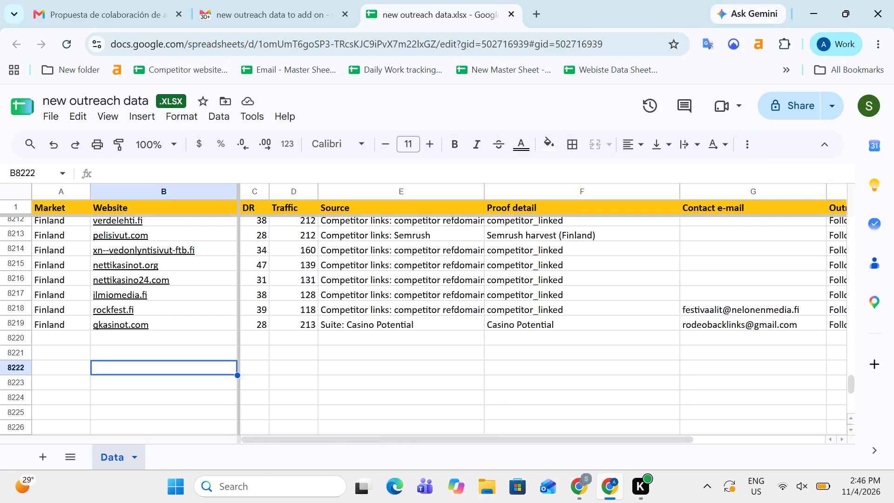
pyautogui.hotkey('ctrl', 'v')
pyautogui.click(266, 402)
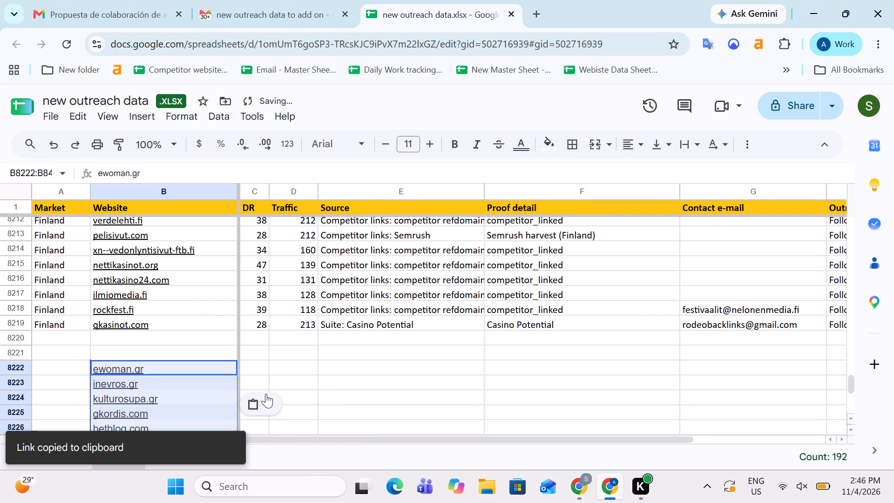
pyautogui.click(266, 411)
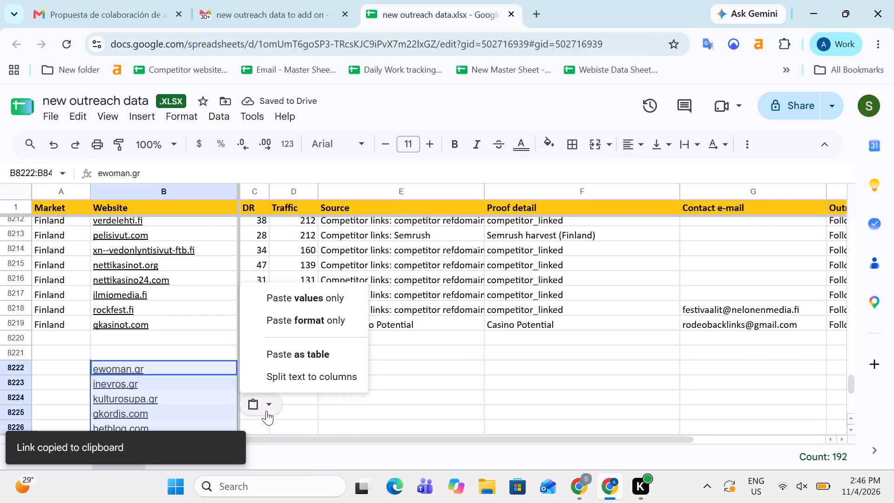
pyautogui.click(262, 306)
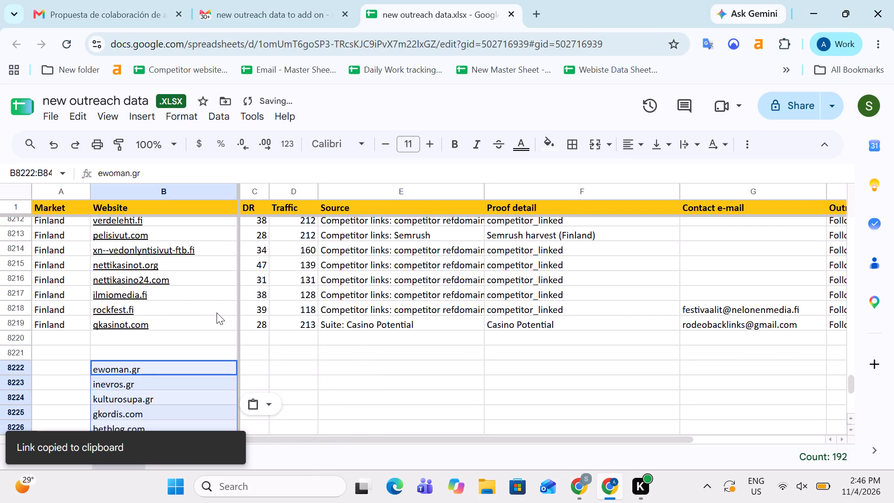
# Add a filter to the new outreach data's header row and filter the Website column by red fill colour.
pyautogui.click(206, 313)
pyautogui.hotkey('ctrl', 'Up')
pyautogui.press('Up')
pyautogui.press('Down')
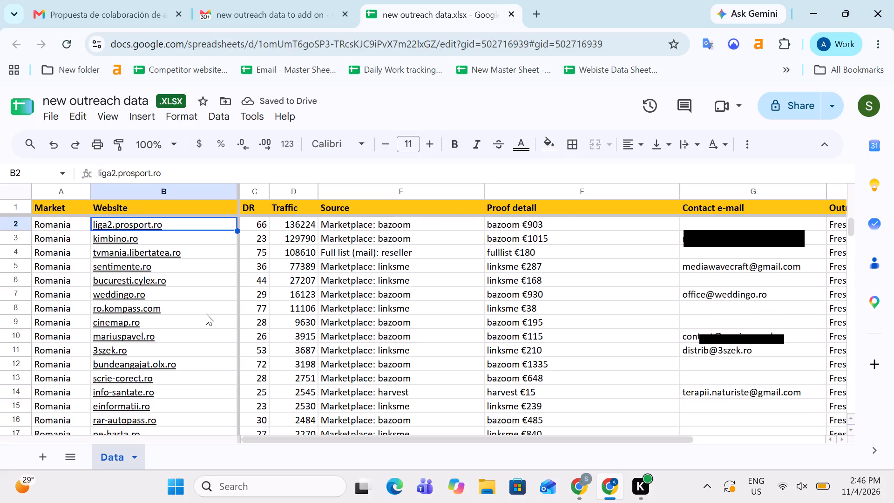
pyautogui.press('Up')
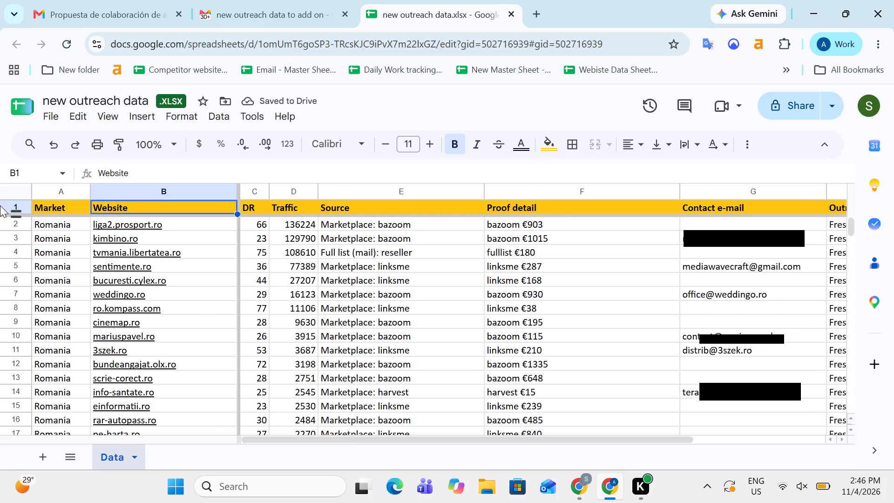
pyautogui.click(0, 205)
pyautogui.click(747, 153)
pyautogui.click(697, 174)
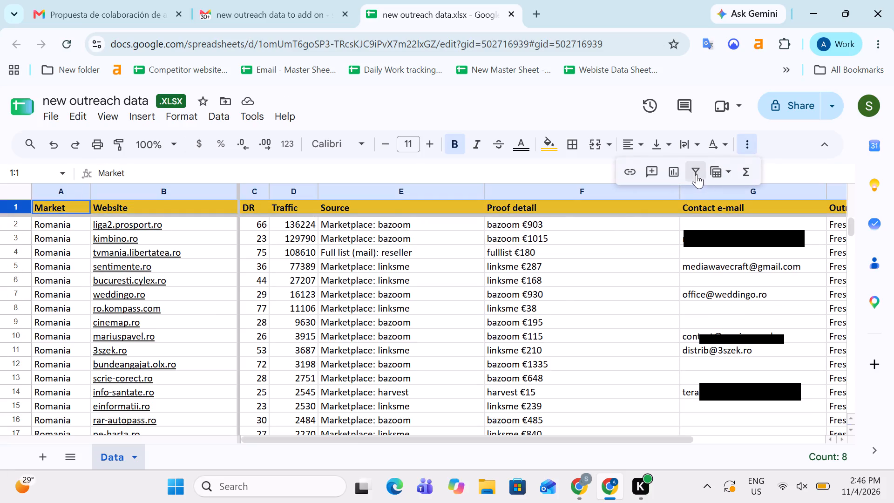
pyautogui.click(236, 223)
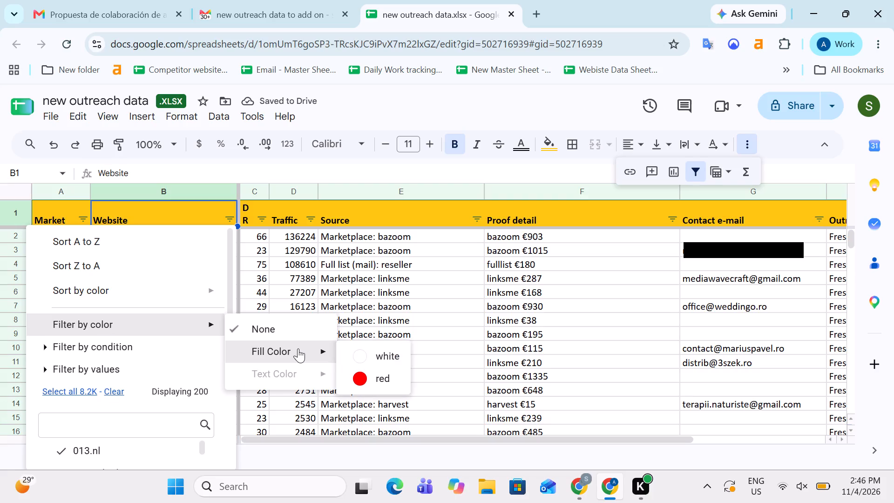
pyautogui.click(367, 382)
# Delete all the filtered Greece rows with red Website cells, from kykladiki.gr to healthyliving.gr.
pyautogui.scroll(-2, 273, 321)
pyautogui.scroll(3, 267, 346)
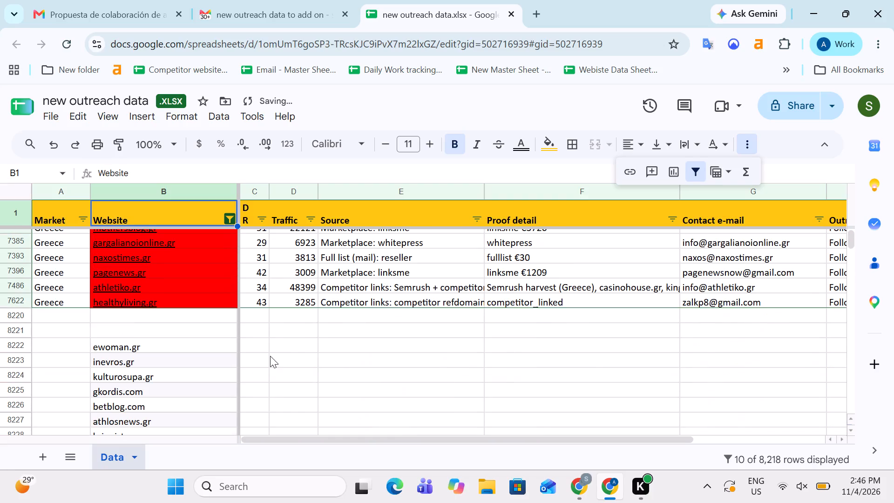
pyautogui.scroll(10, 270, 356)
pyautogui.click(0, 236)
pyautogui.hotkey('shift', 'Down')
pyautogui.hotkey('shift', 'Down')
pyautogui.hotkey('shift', 'Down')
pyautogui.hotkey('shift', 'Down')
pyautogui.hotkey('shift', 'Down')
pyautogui.hotkey('shift', 'Down')
pyautogui.hotkey('shift', 'Down')
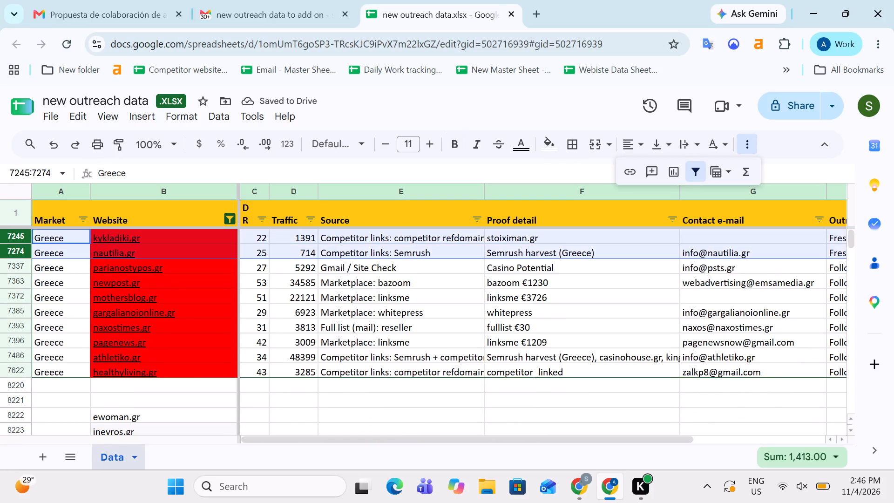
pyautogui.hotkey('shift', 'Down')
pyautogui.hotkey('shift', 'Down')
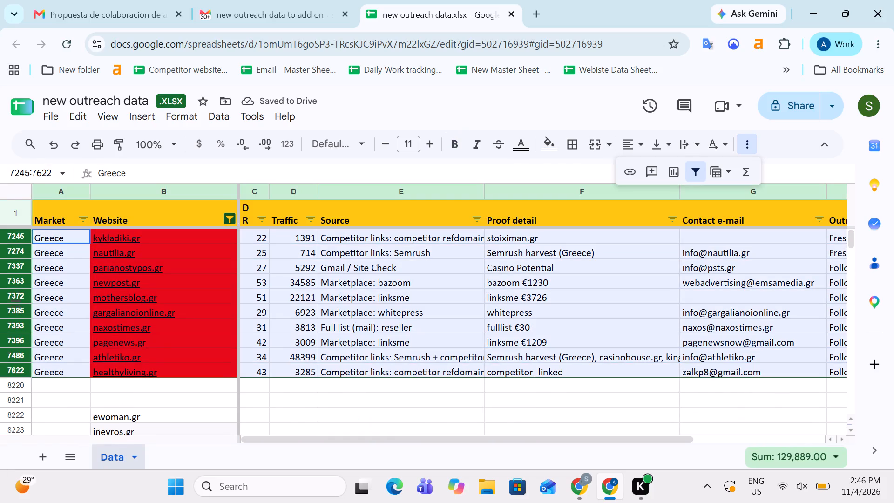
pyautogui.rightClick(0, 291)
pyautogui.click(49, 296)
# Clear the pasted Greece domains below the outreach data, from ewoman.gr to mikrometoxos.gr.
pyautogui.scroll(1, 228, 331)
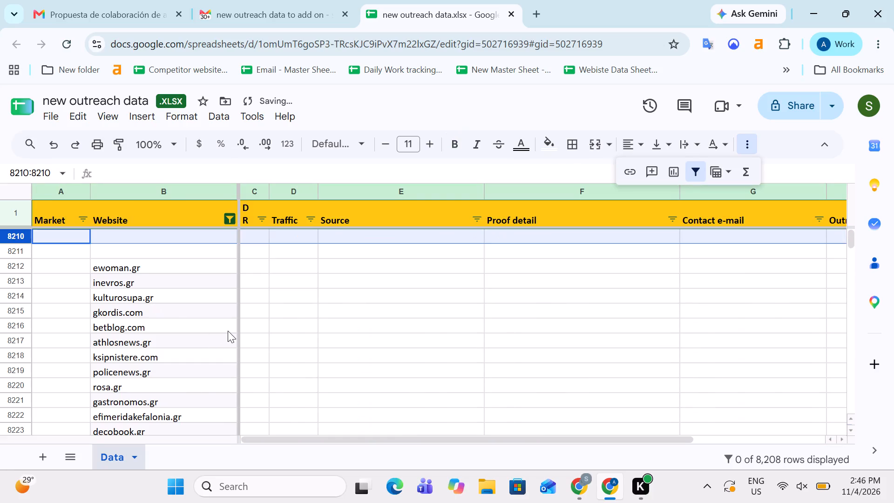
pyautogui.click(166, 269)
pyautogui.hotkey('ctrl', 'shift', 'Down')
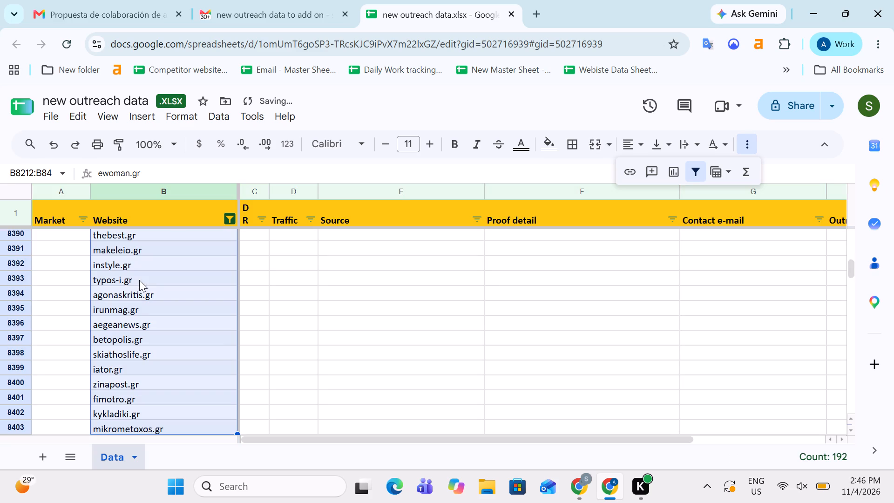
pyautogui.press('Delete')
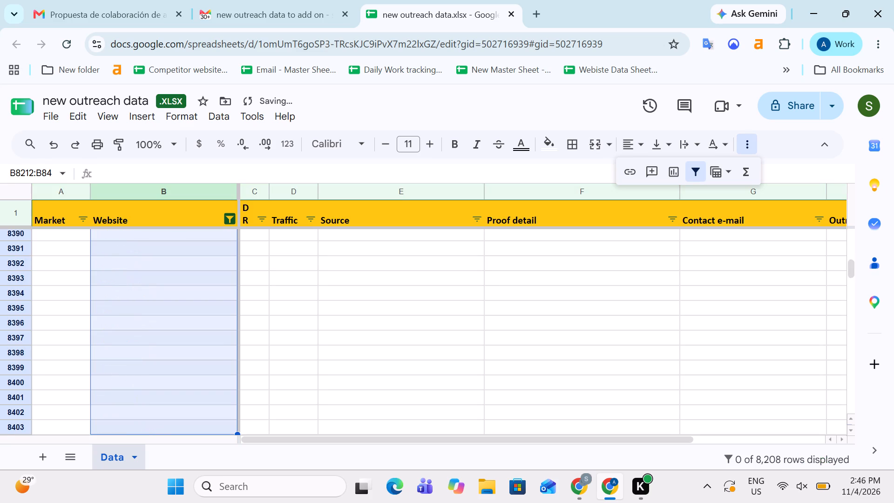
# Remove the filter from the new outreach data and return to the top of the Website column.
pyautogui.press('Up')
pyautogui.press('Up')
pyautogui.press('Up')
pyautogui.press('Up')
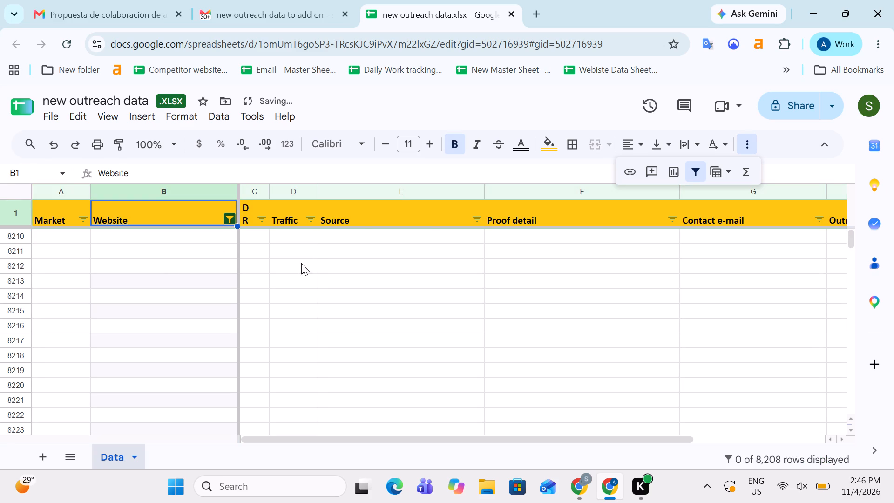
pyautogui.click(691, 171)
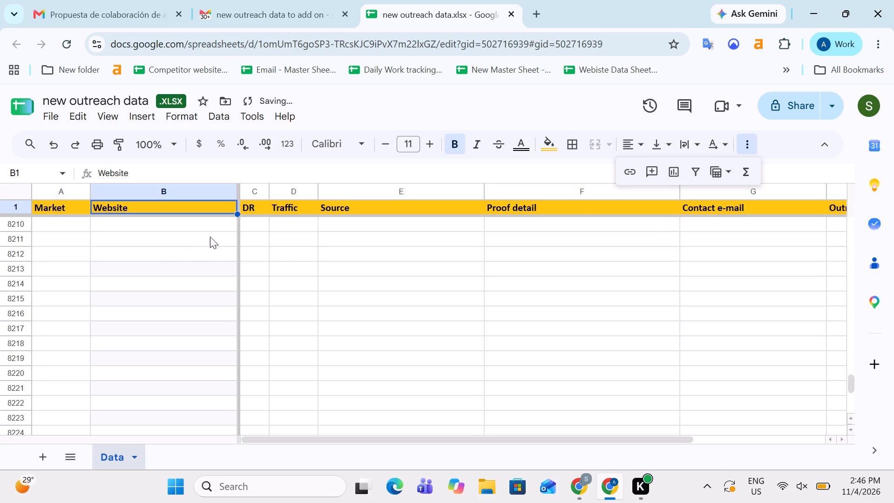
pyautogui.click(189, 255)
pyautogui.hotkey('ctrl', 'Up')
pyautogui.press('Up')
pyautogui.press('Up')
pyautogui.hotkey('ctrl', 'Up')
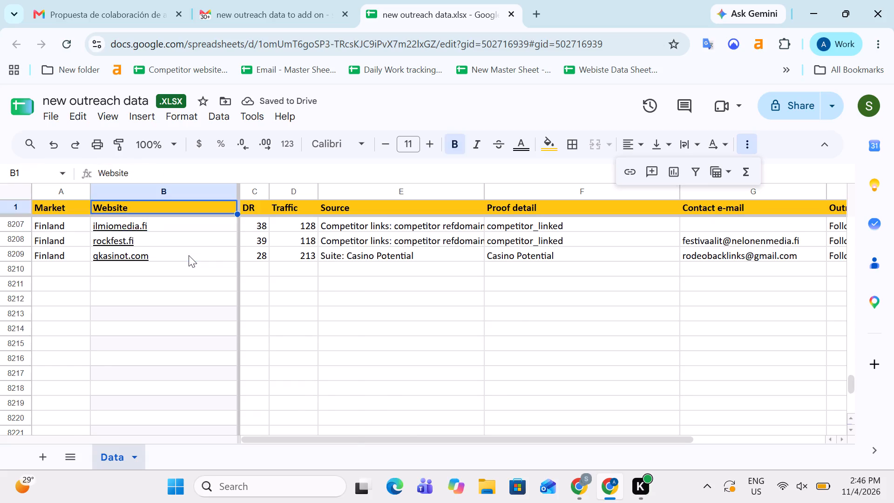
pyautogui.press('Down')
pyautogui.press('Up')
pyautogui.press('Down')
# Switch to the Email - Master Sheet and go across the Greece table to its Post date column.
pyautogui.hotkey('alt', 'Tab')
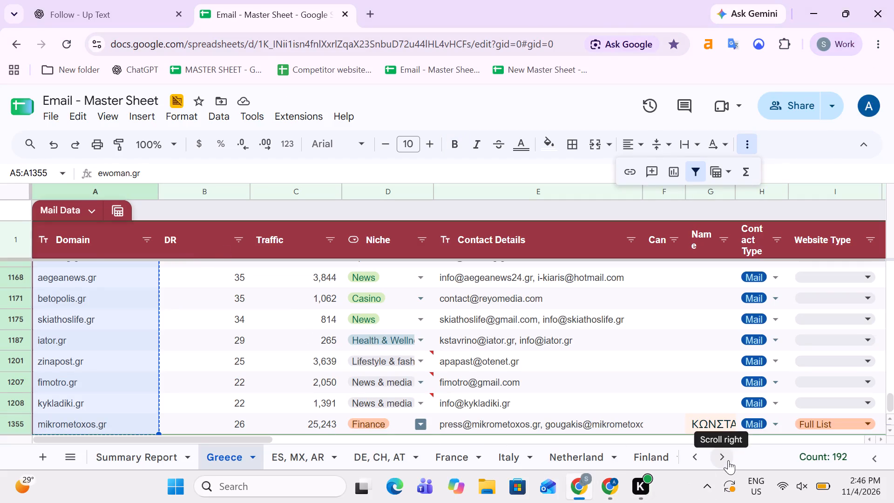
pyautogui.click(670, 387)
pyautogui.press('Right')
pyautogui.press('Right')
pyautogui.press('Right')
pyautogui.press('Right')
pyautogui.press('Right')
pyautogui.press('Right')
pyautogui.press('Right')
pyautogui.press('Right')
pyautogui.press('Right')
pyautogui.press('Right')
pyautogui.press('Right')
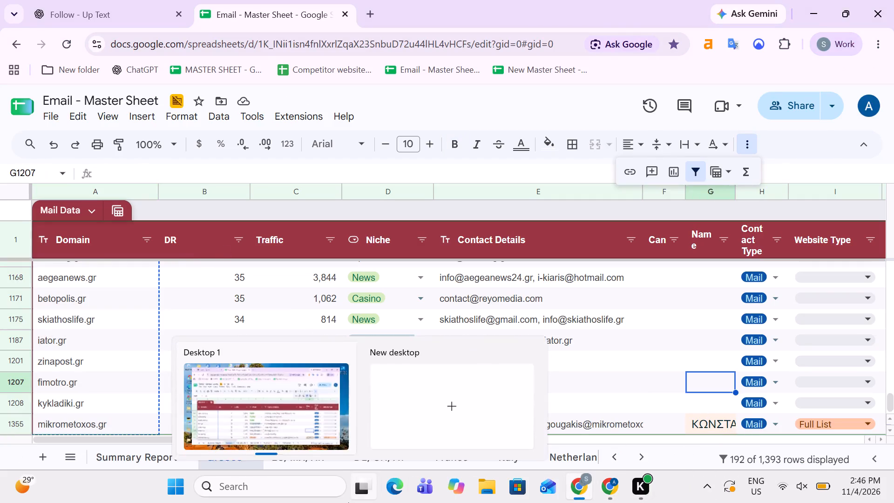
pyautogui.press('Left')
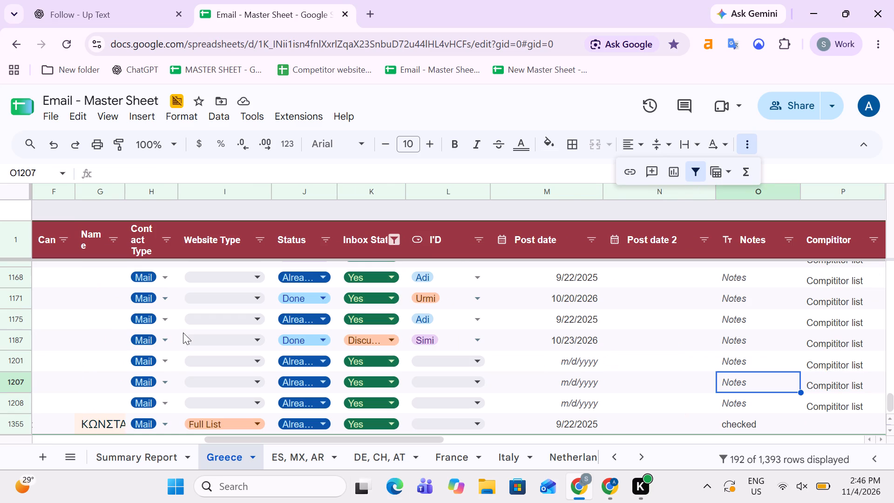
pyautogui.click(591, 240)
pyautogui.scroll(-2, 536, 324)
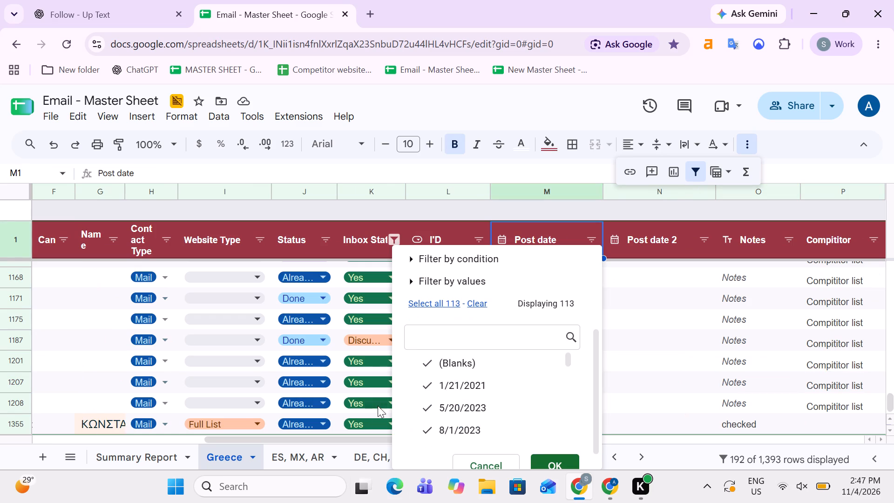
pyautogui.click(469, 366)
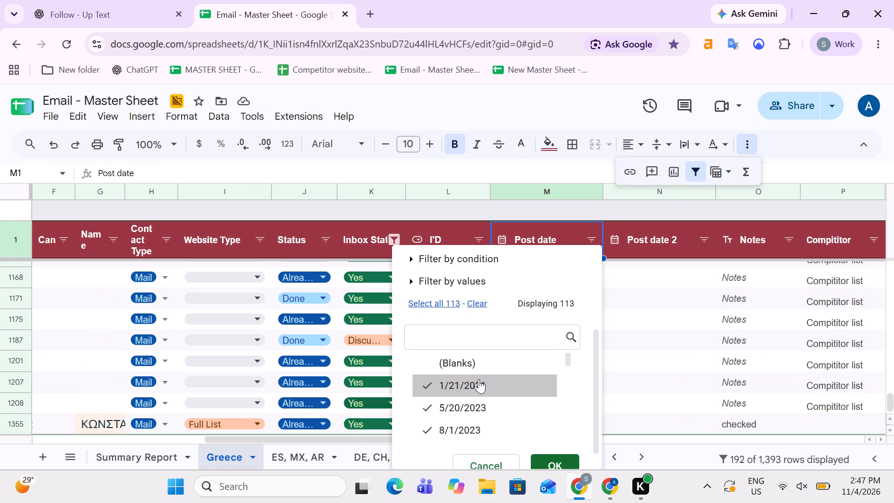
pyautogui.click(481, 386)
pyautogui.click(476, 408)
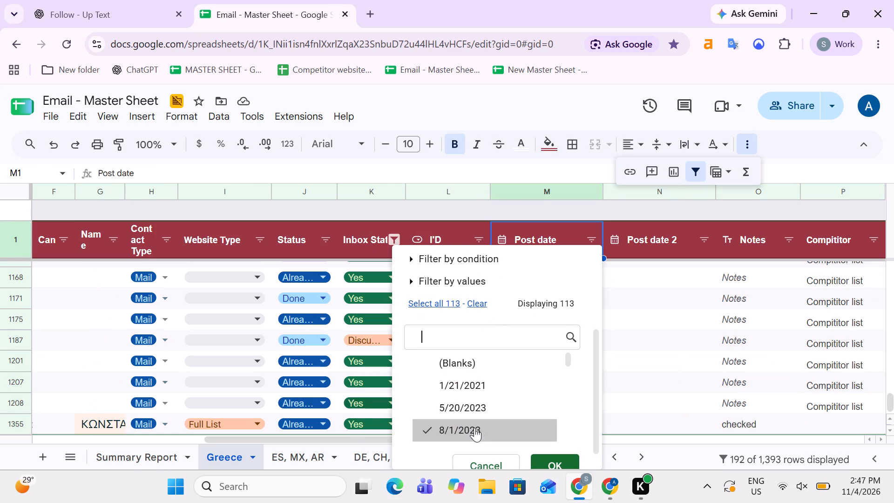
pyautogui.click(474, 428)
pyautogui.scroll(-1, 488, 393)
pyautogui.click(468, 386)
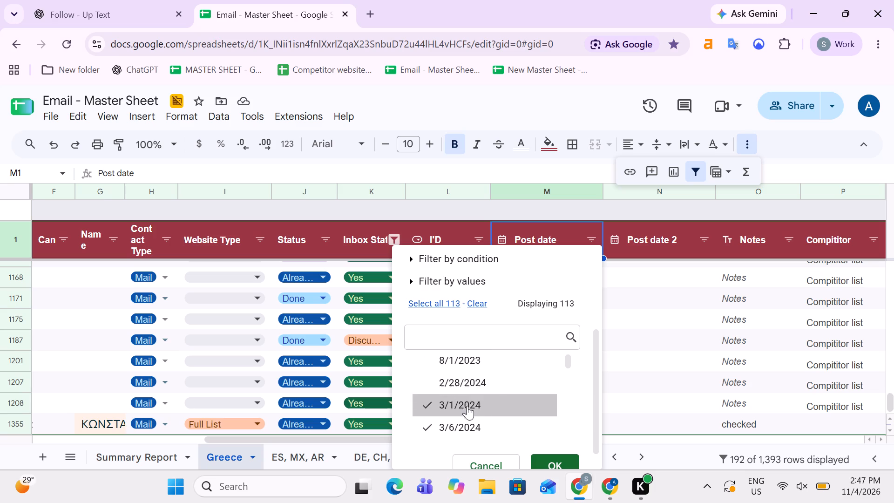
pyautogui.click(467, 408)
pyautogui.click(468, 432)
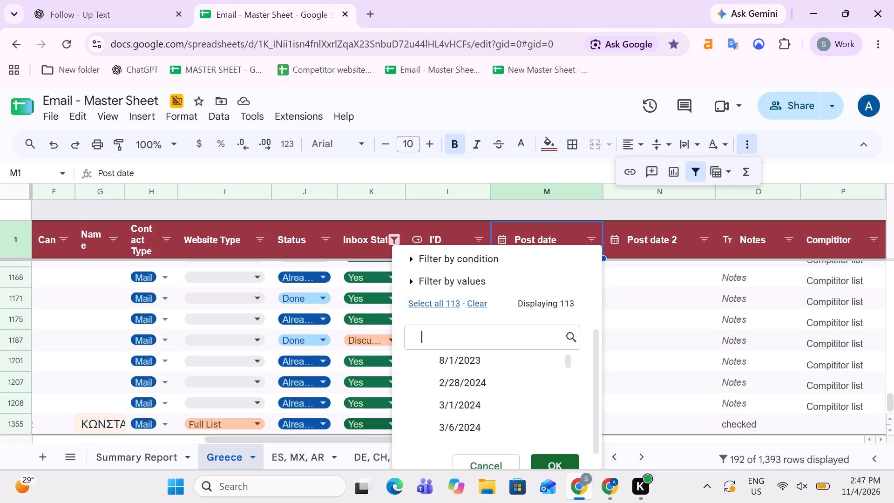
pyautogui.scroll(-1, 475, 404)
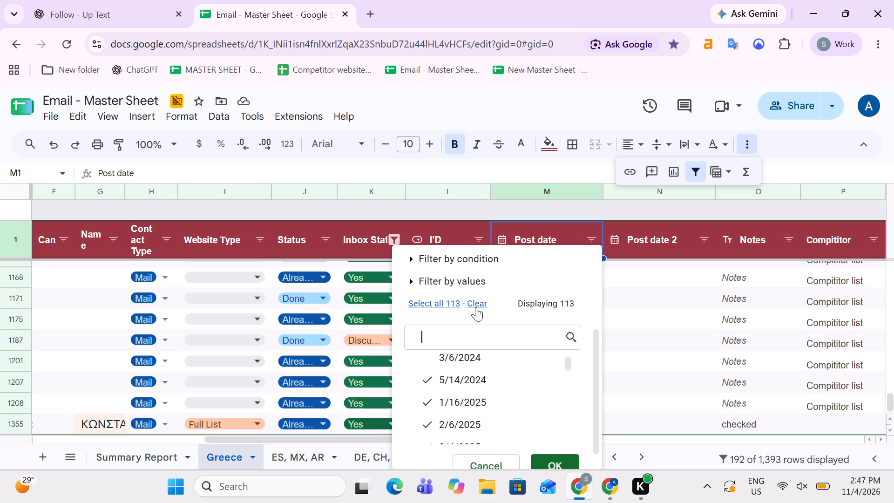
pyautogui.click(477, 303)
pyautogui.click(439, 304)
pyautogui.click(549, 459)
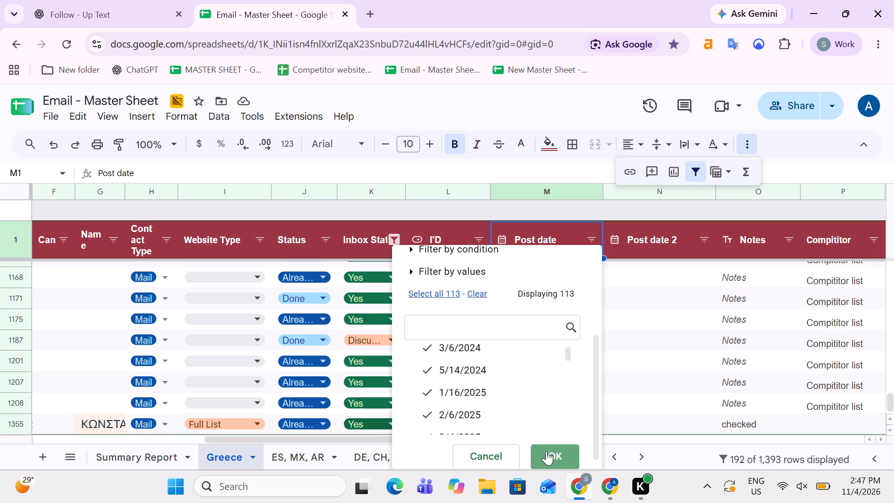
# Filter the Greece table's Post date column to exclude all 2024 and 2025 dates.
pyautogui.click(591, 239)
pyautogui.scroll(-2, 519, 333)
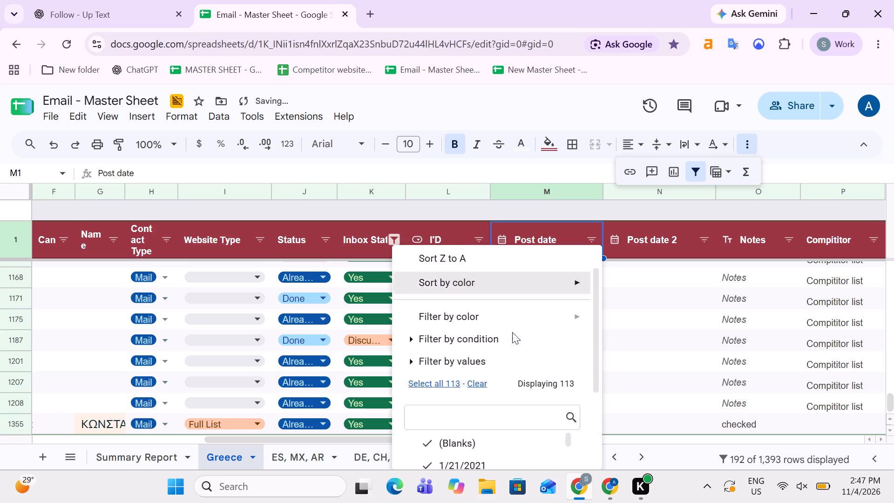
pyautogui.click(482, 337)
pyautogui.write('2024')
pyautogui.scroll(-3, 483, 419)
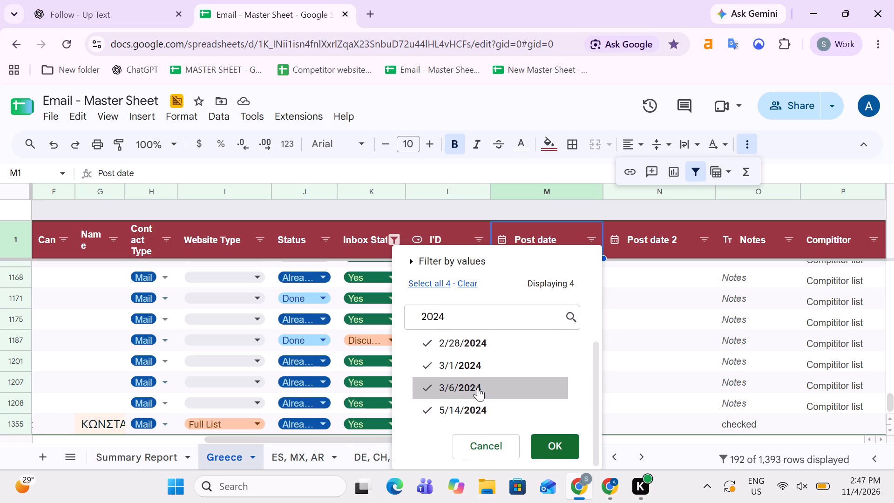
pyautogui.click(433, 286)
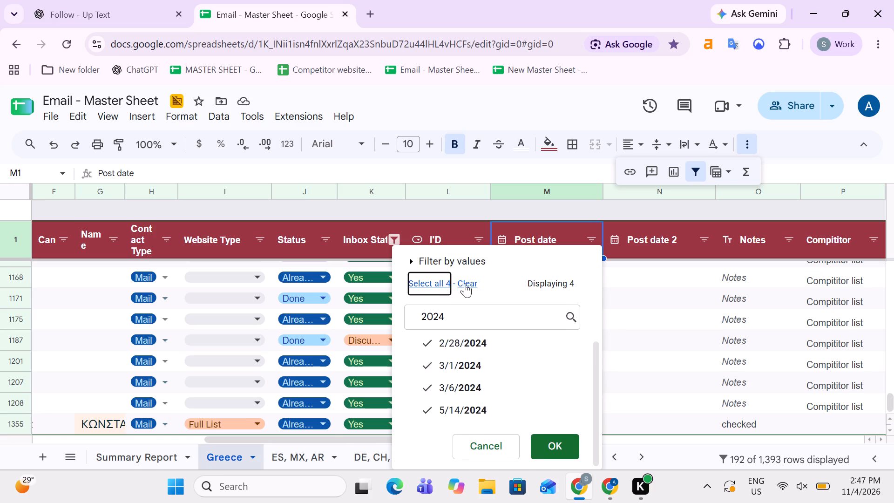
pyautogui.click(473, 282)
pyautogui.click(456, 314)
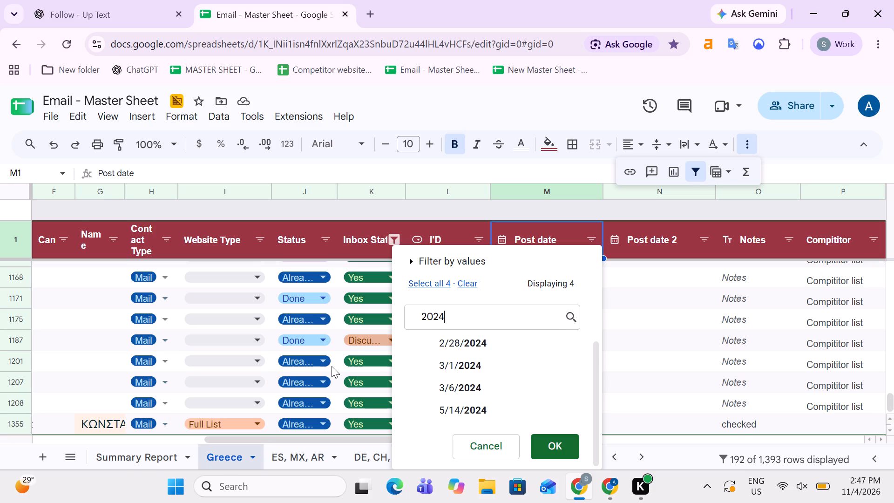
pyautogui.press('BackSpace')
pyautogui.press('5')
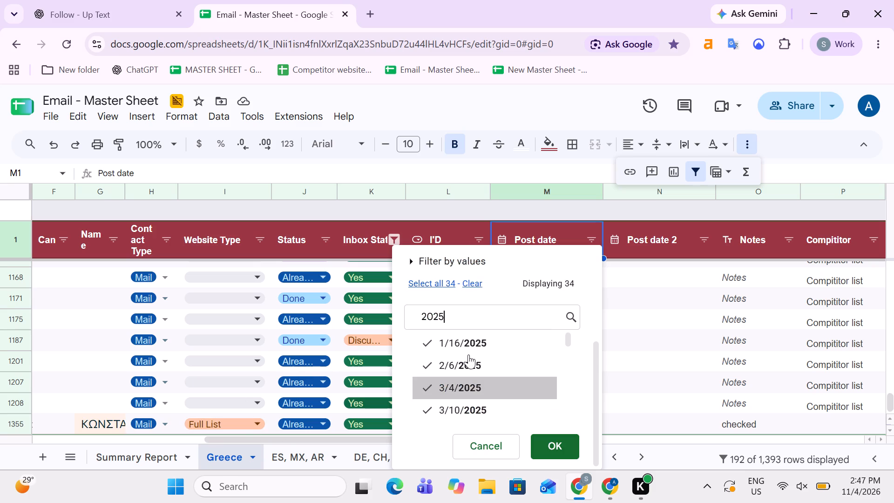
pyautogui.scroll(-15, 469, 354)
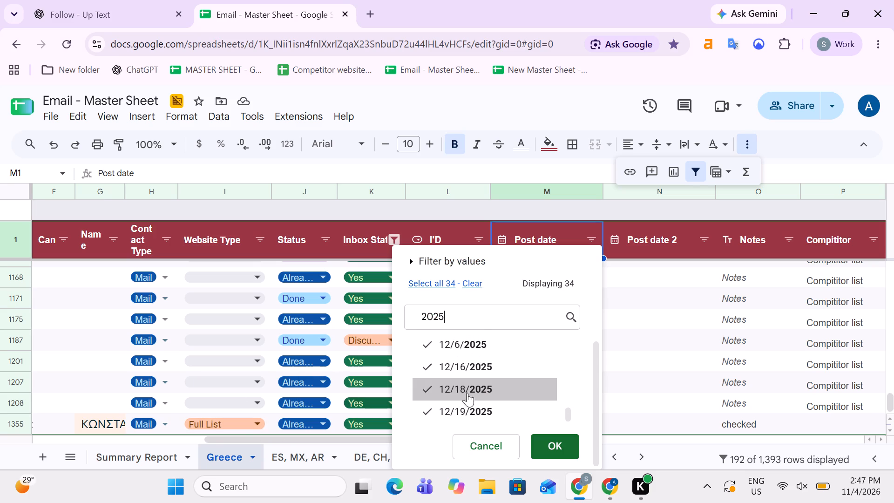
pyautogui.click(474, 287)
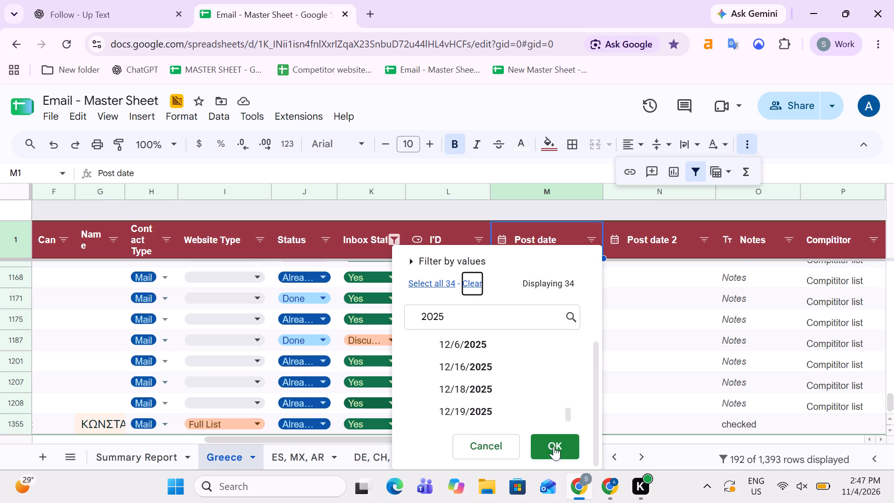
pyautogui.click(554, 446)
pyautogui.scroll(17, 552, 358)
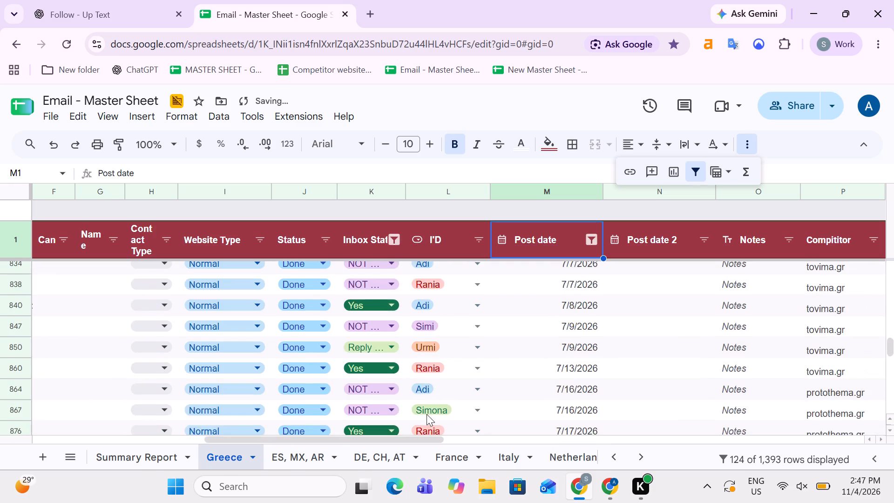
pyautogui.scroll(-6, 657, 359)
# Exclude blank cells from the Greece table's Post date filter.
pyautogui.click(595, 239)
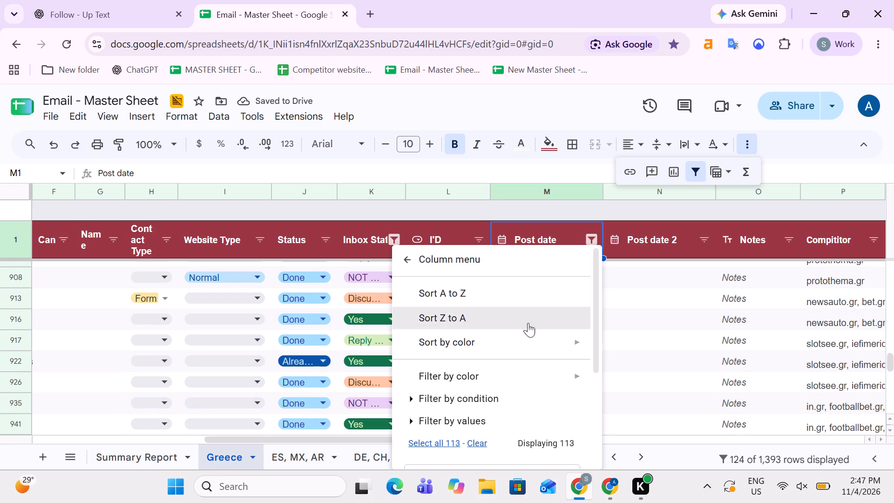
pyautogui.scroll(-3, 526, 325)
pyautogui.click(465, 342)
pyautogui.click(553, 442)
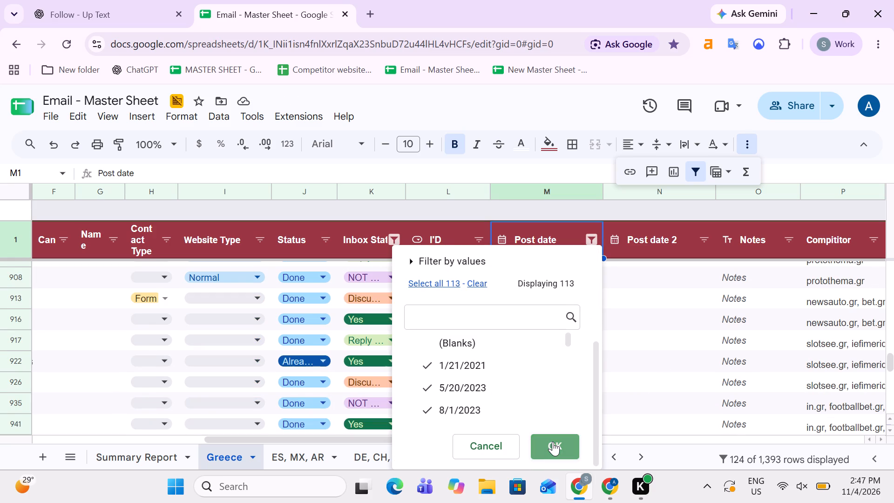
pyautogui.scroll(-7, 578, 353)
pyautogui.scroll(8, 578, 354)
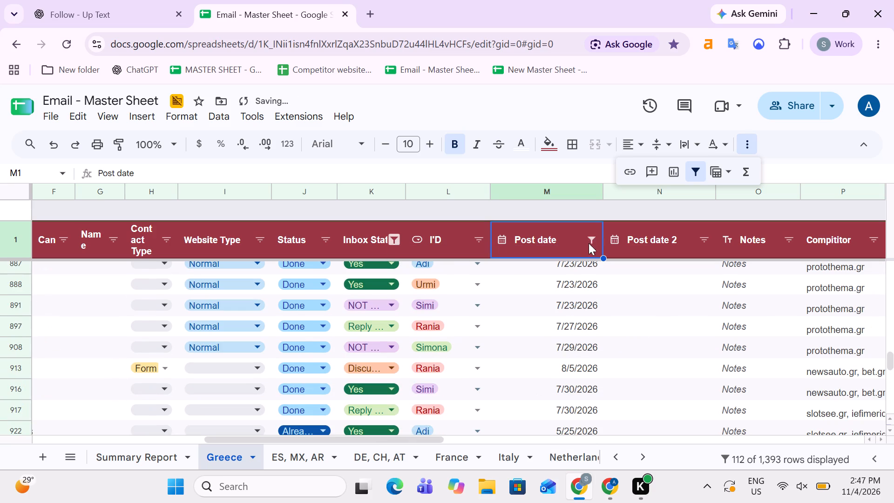
# Remove all filters from the Greece table.
pyautogui.click(588, 233)
pyautogui.scroll(-2, 517, 377)
pyautogui.click(461, 327)
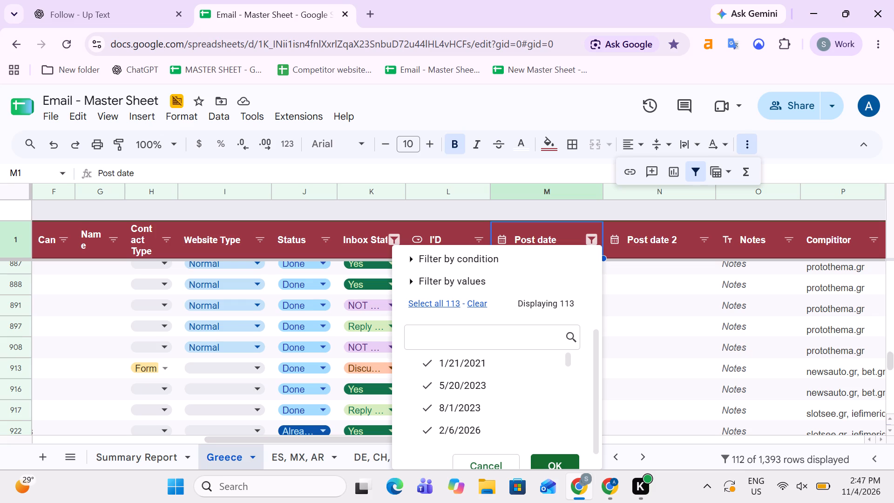
pyautogui.click(661, 308)
pyautogui.click(695, 171)
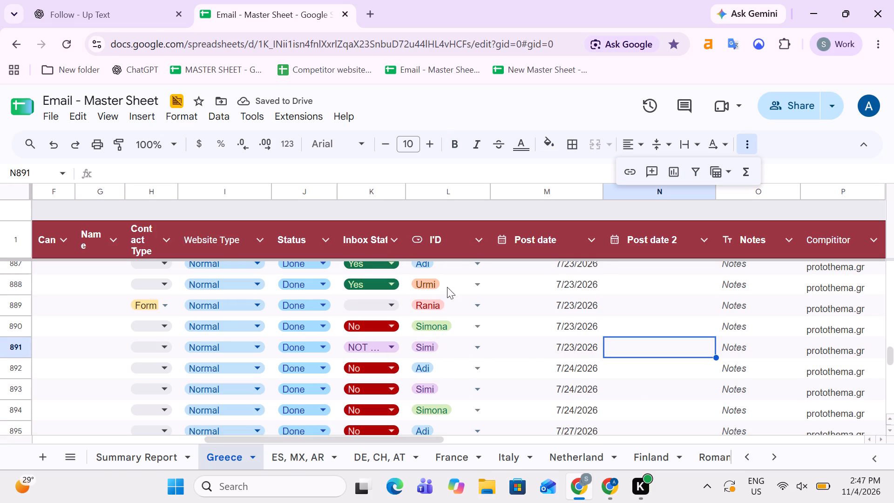
# Start a value filter on the Greece table's Post date column and deselect all 2024 and 2025 dates.
pyautogui.click(594, 238)
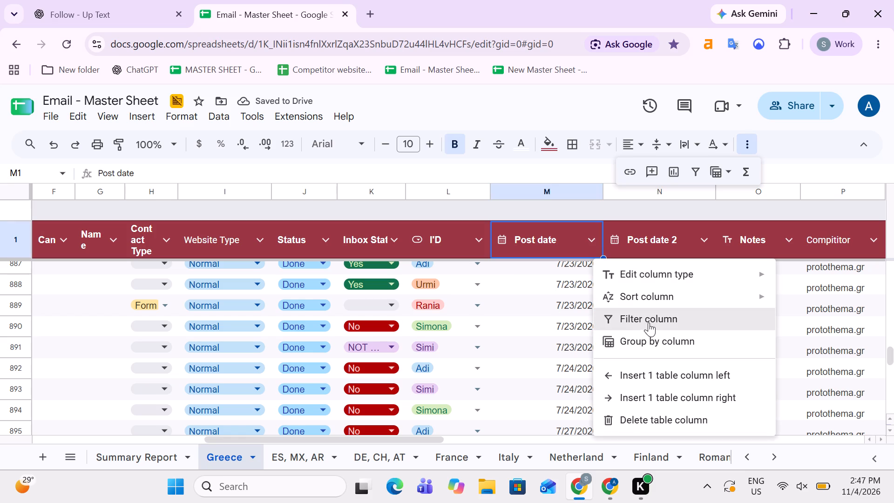
pyautogui.click(646, 321)
pyautogui.scroll(-3, 504, 331)
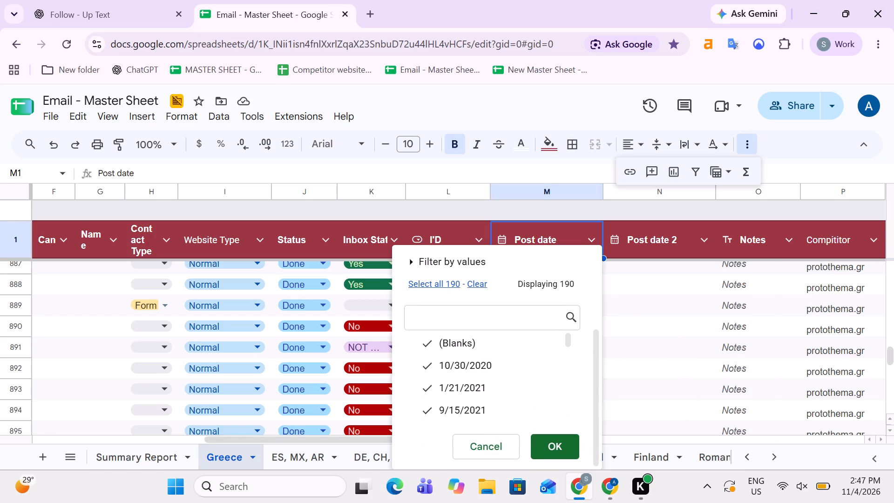
pyautogui.click(463, 316)
pyautogui.write('2024')
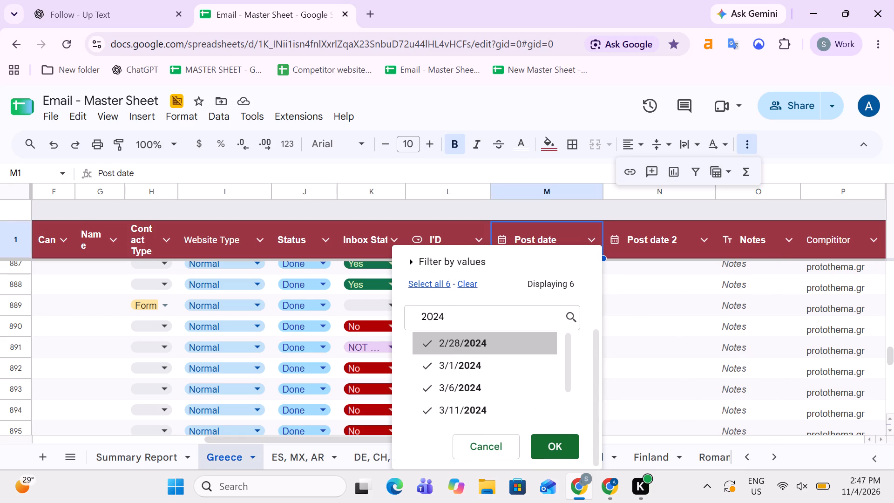
pyautogui.click(471, 279)
pyautogui.click(461, 310)
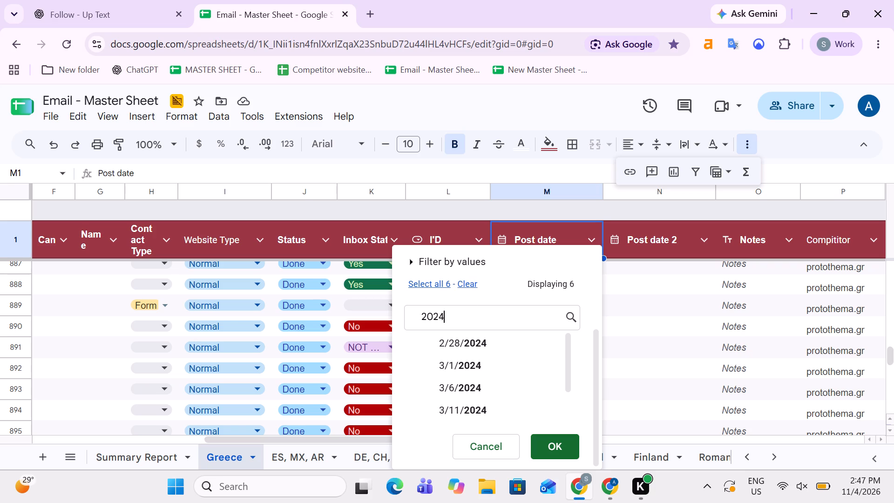
pyautogui.press('BackSpace')
pyautogui.press('5')
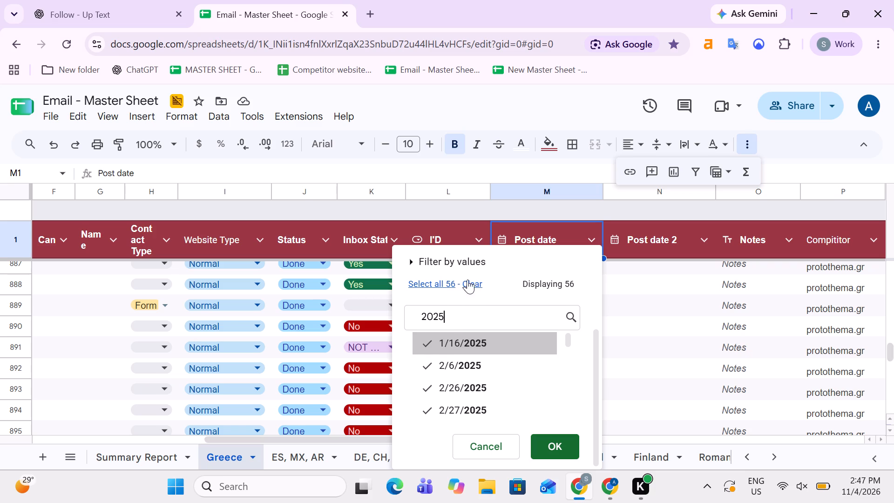
pyautogui.click(467, 279)
# Deselect all 2023 and 2021 dates in the Greece table's Post date filter.
pyautogui.click(468, 317)
pyautogui.press('BackSpace')
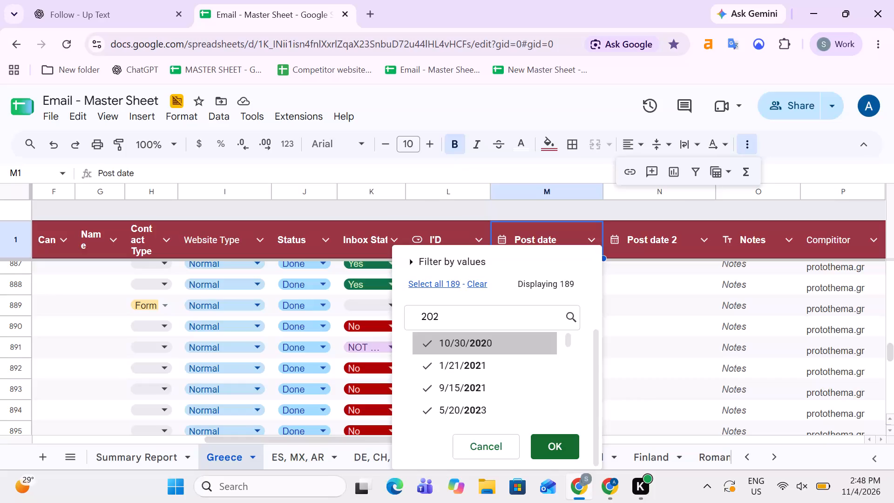
pyautogui.press('3')
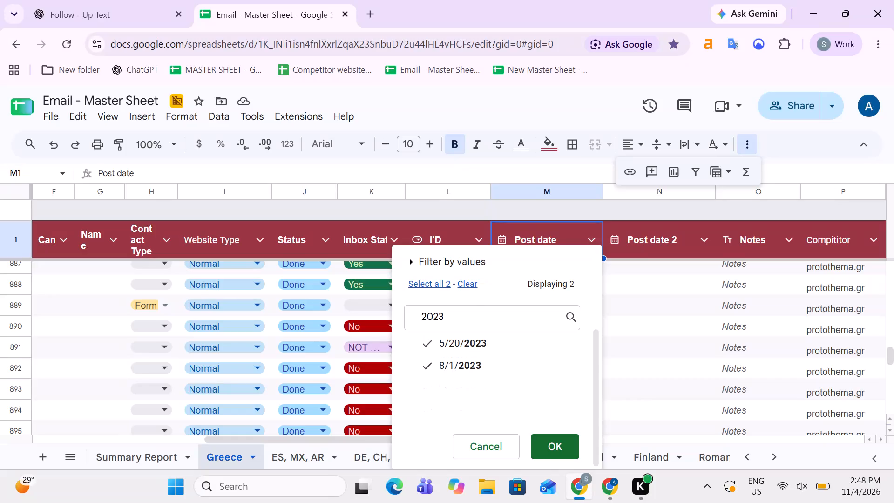
pyautogui.click(472, 283)
pyautogui.click(465, 316)
pyautogui.press('BackSpace')
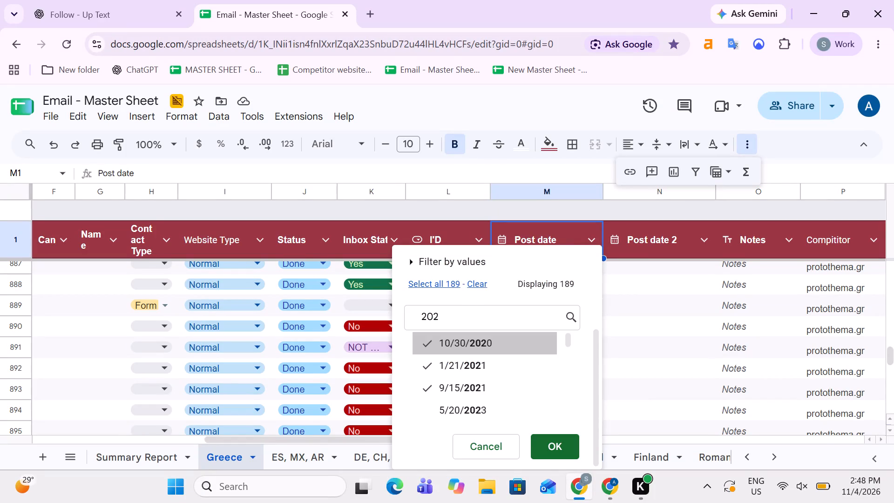
pyautogui.press('2')
pyautogui.press('BackSpace')
pyautogui.press('1')
pyautogui.click(467, 282)
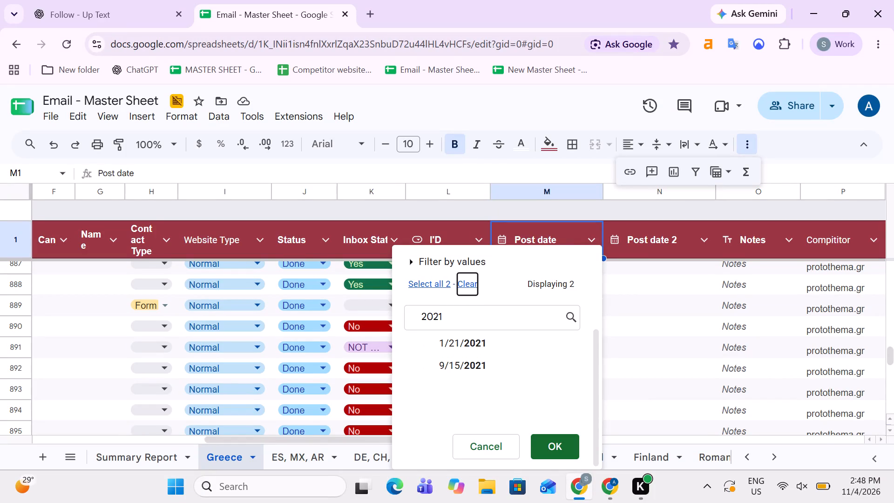
# Deselect blank cells as well and apply the Post date value filter.
pyautogui.tripleClick(488, 315)
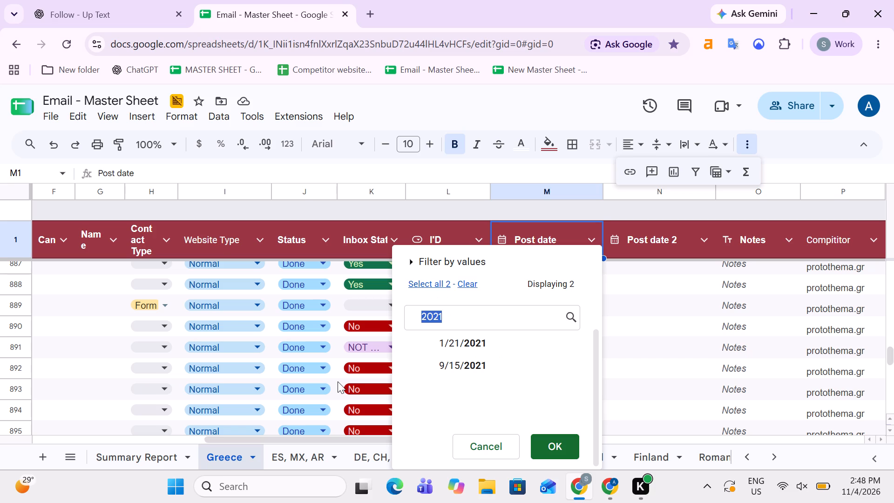
pyautogui.press('BackSpace')
pyautogui.click(473, 347)
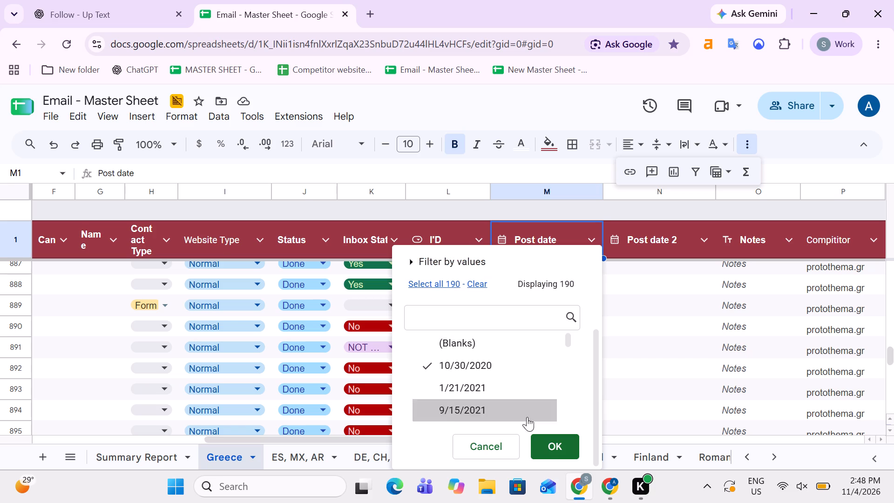
pyautogui.click(548, 446)
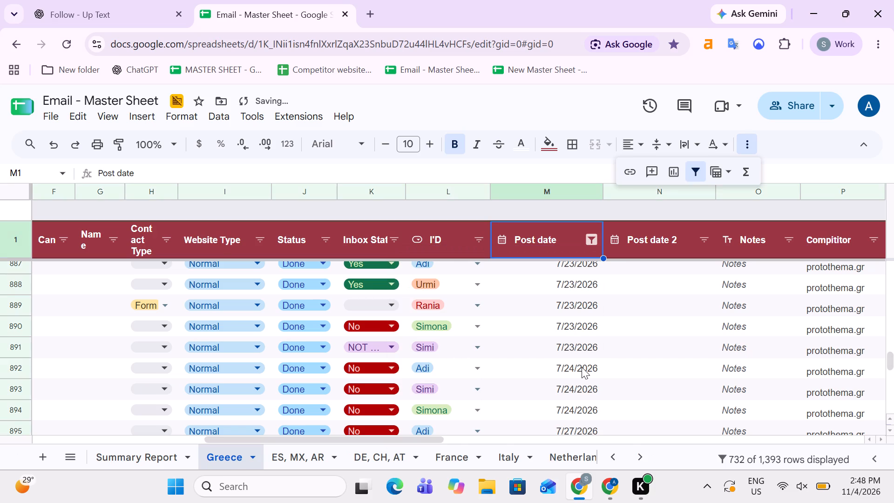
# Exclude the 2020 dates from the Greece table's Post date filter and apply it.
pyautogui.scroll(3, 587, 379)
pyautogui.click(588, 238)
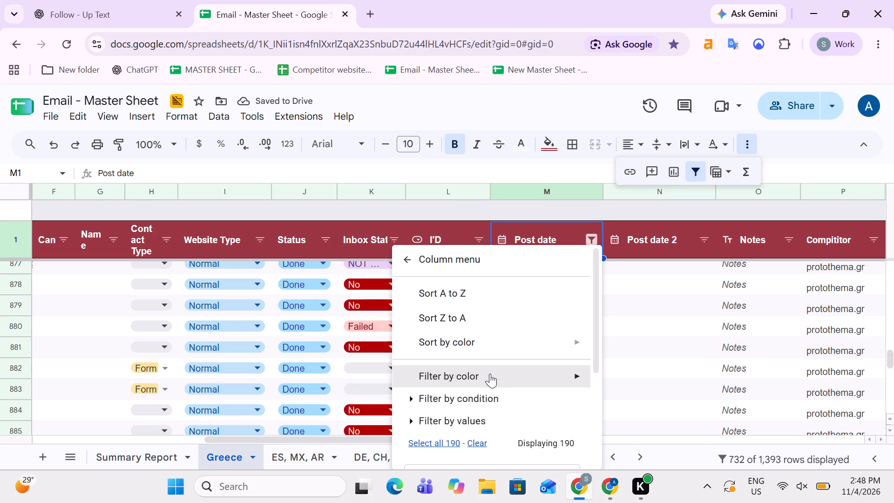
pyautogui.scroll(-2, 489, 374)
pyautogui.click(465, 328)
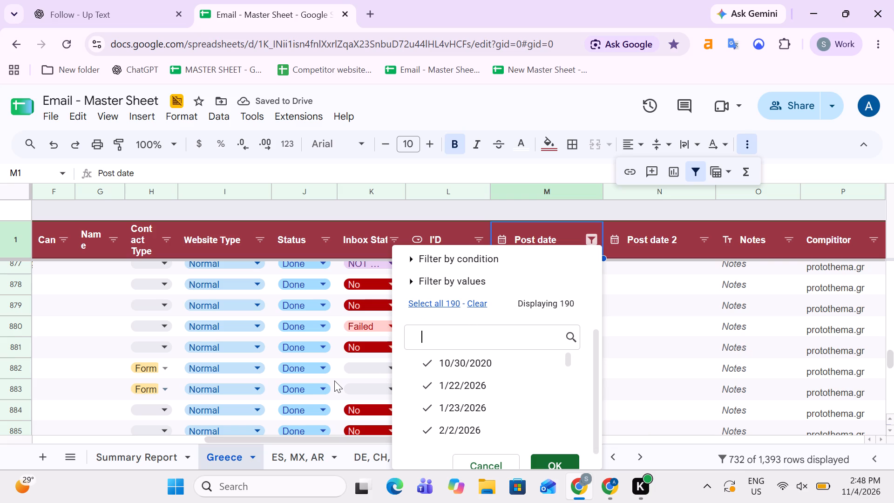
pyautogui.write('20')
pyautogui.write('20')
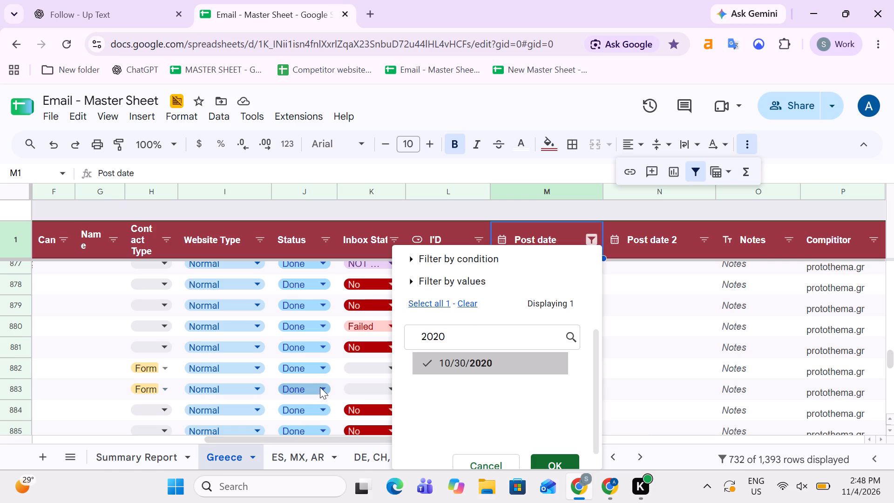
pyautogui.click(468, 304)
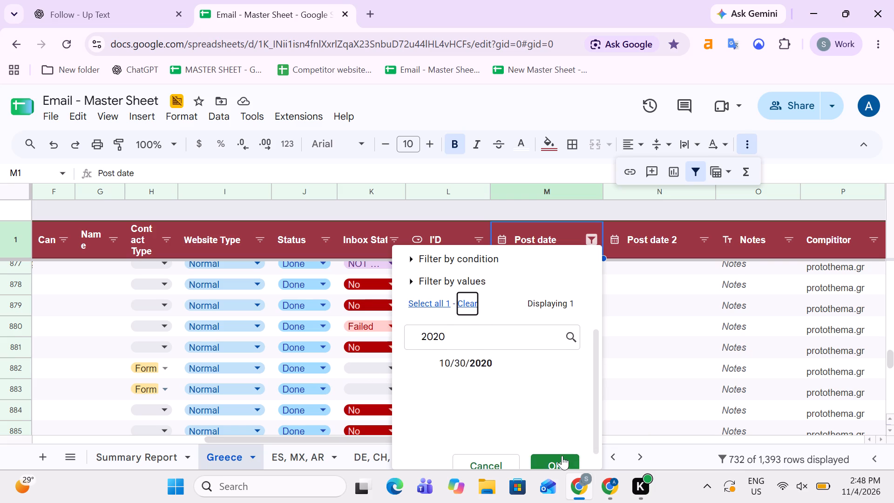
pyautogui.click(561, 456)
# Add a Date is before condition to the Greece table's Post date filter.
pyautogui.scroll(7, 598, 354)
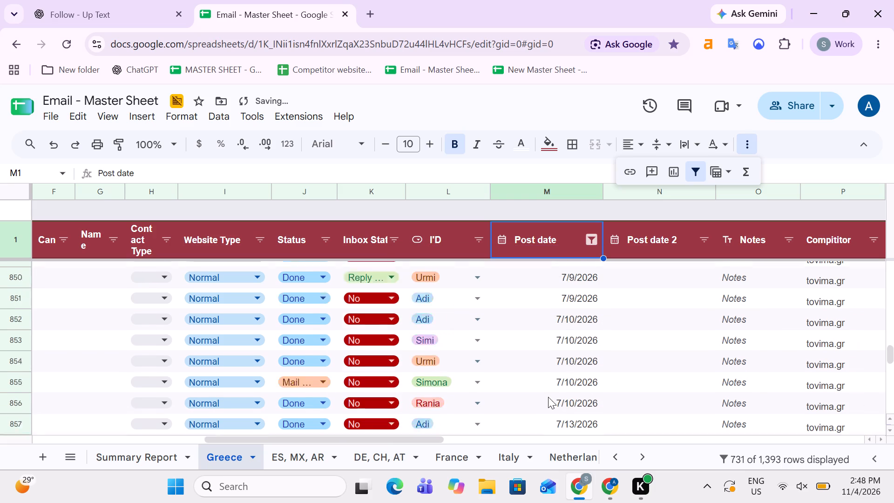
pyautogui.scroll(17, 548, 397)
pyautogui.scroll(14, 552, 310)
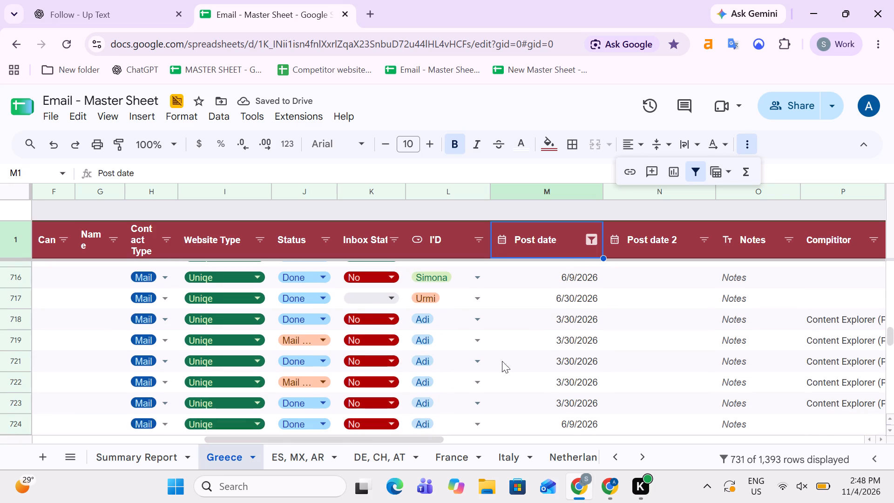
pyautogui.scroll(20, 530, 378)
pyautogui.scroll(4, 530, 378)
pyautogui.scroll(9, 478, 366)
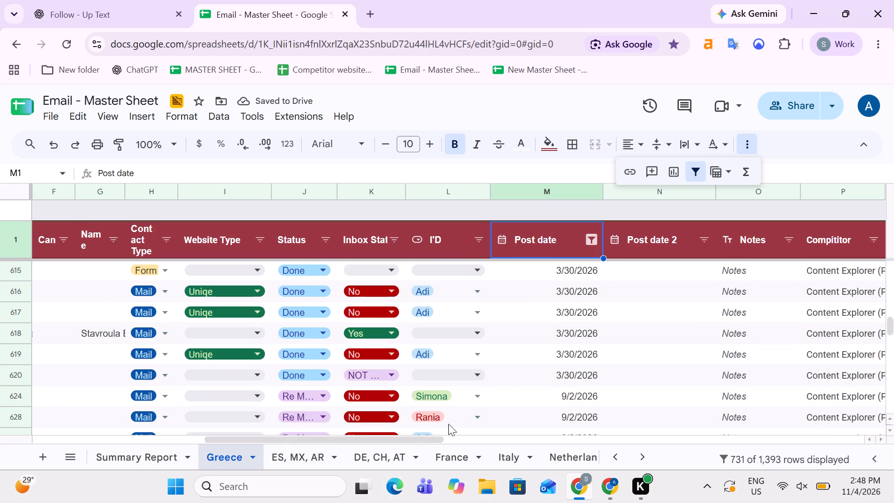
pyautogui.click(562, 340)
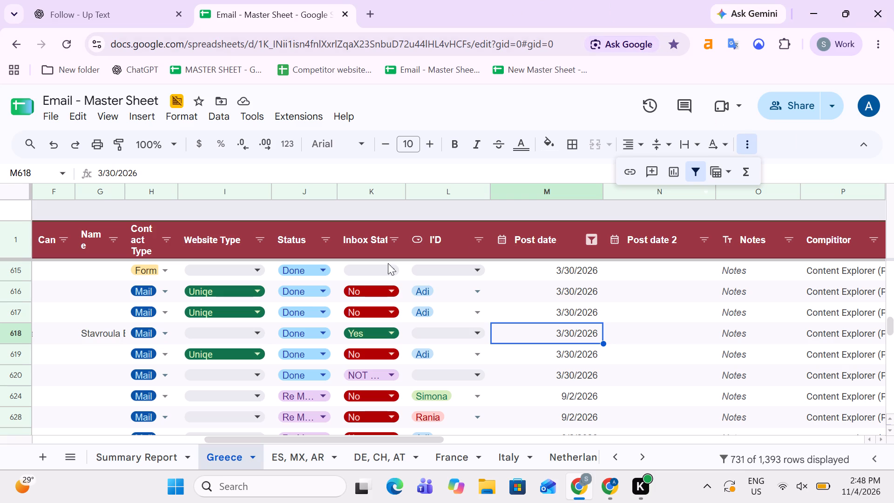
pyautogui.click(591, 236)
pyautogui.scroll(-1, 522, 326)
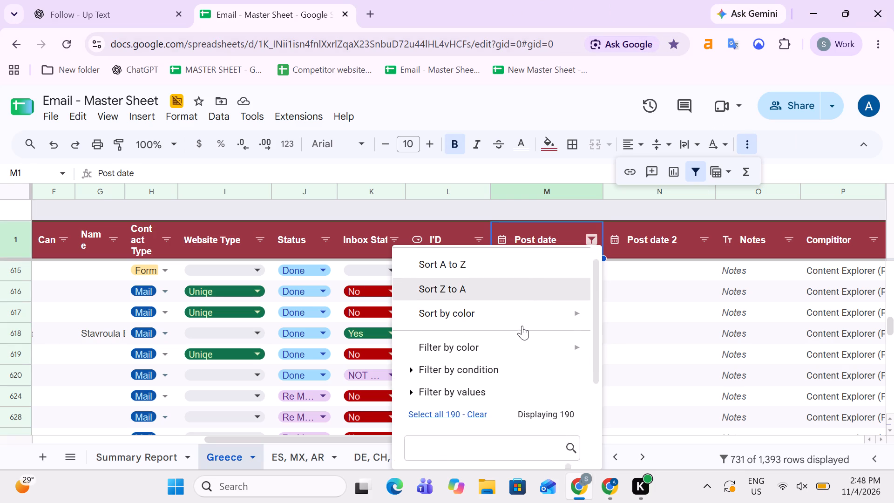
pyautogui.click(495, 330)
pyautogui.click(549, 360)
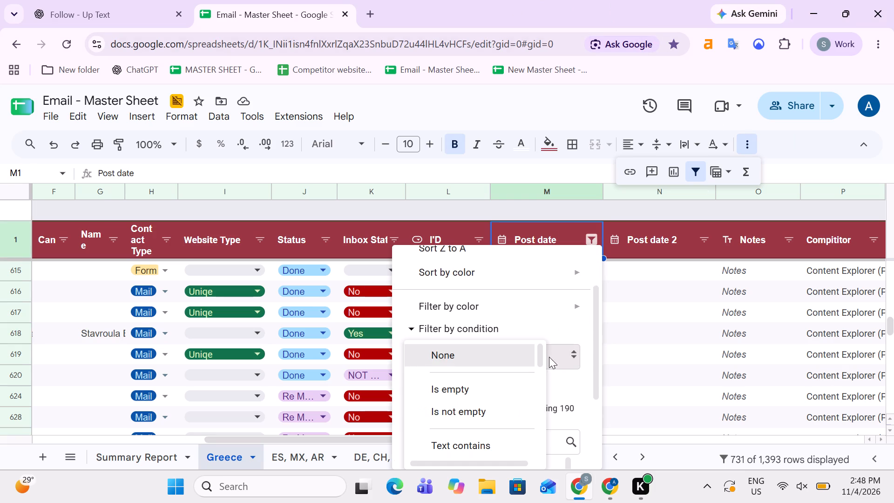
pyautogui.scroll(-2, 517, 377)
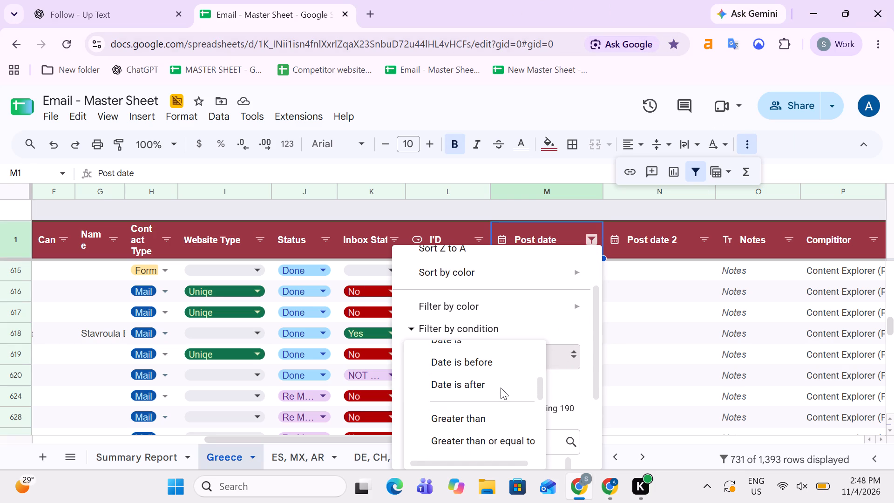
pyautogui.scroll(1, 496, 388)
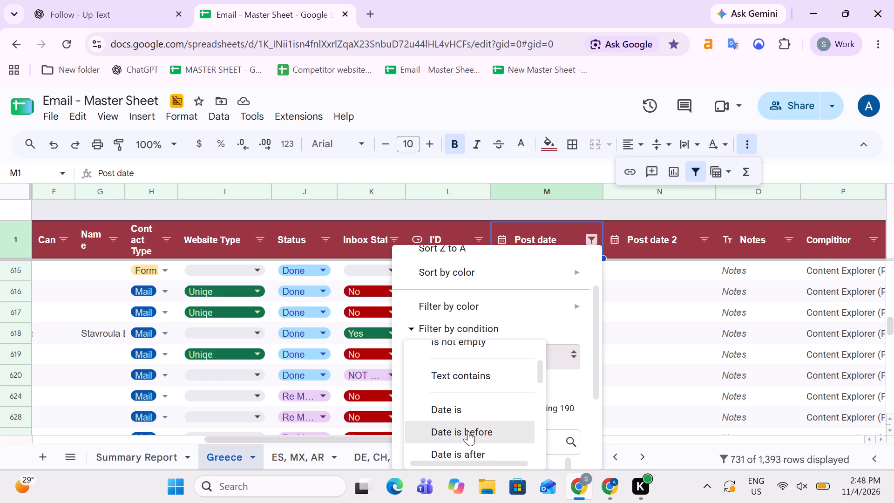
pyautogui.click(468, 431)
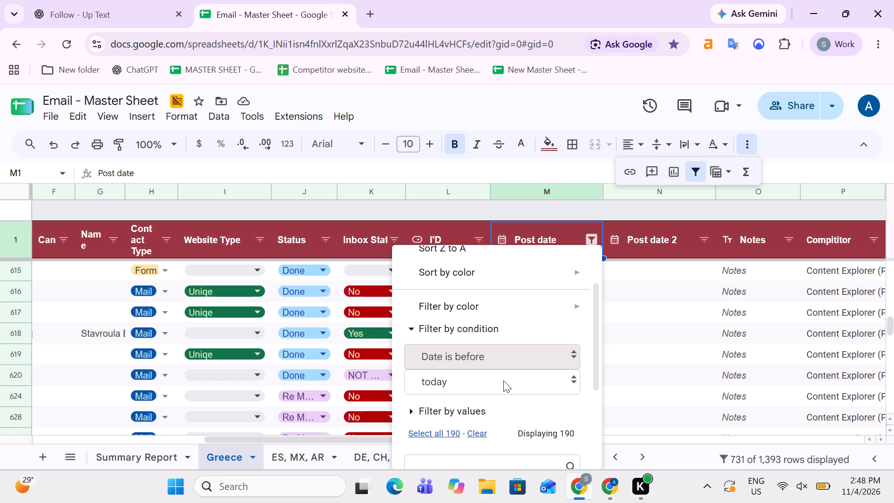
# Set the condition to the exact date 4/1/26 and apply the Post date filter.
pyautogui.scroll(-1, 503, 381)
pyautogui.click(562, 313)
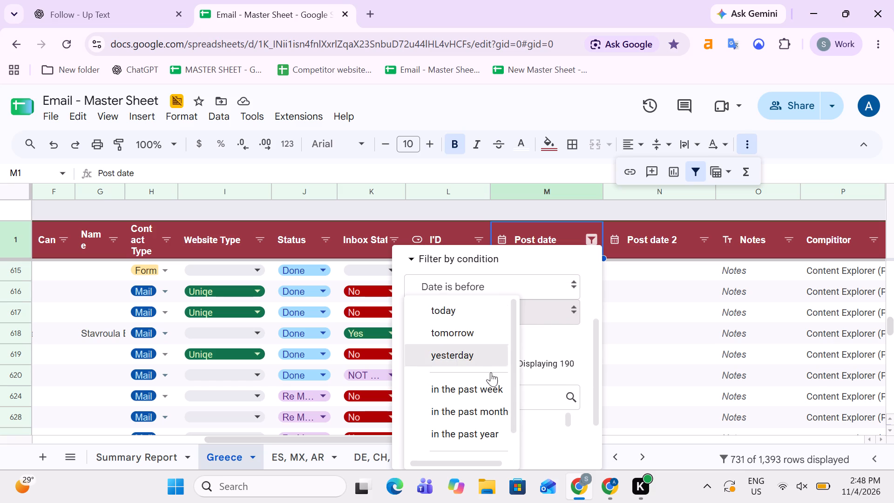
pyautogui.scroll(-1, 477, 415)
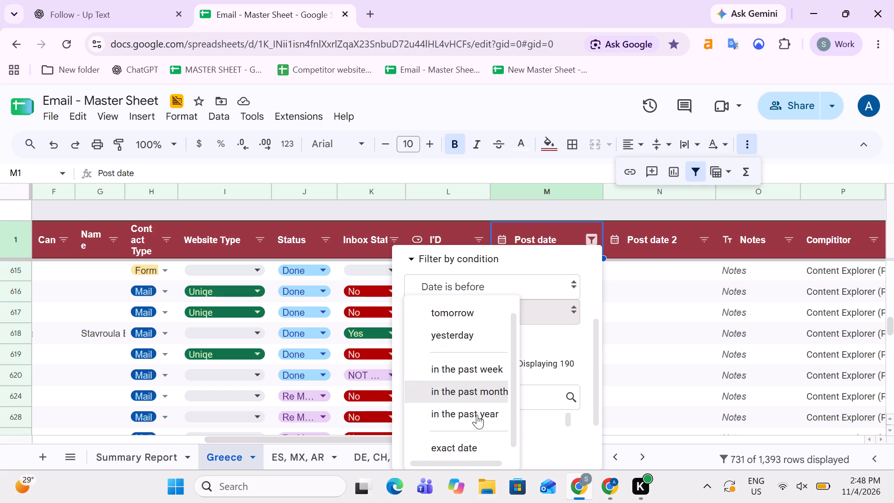
pyautogui.scroll(-1, 477, 415)
pyautogui.click(462, 439)
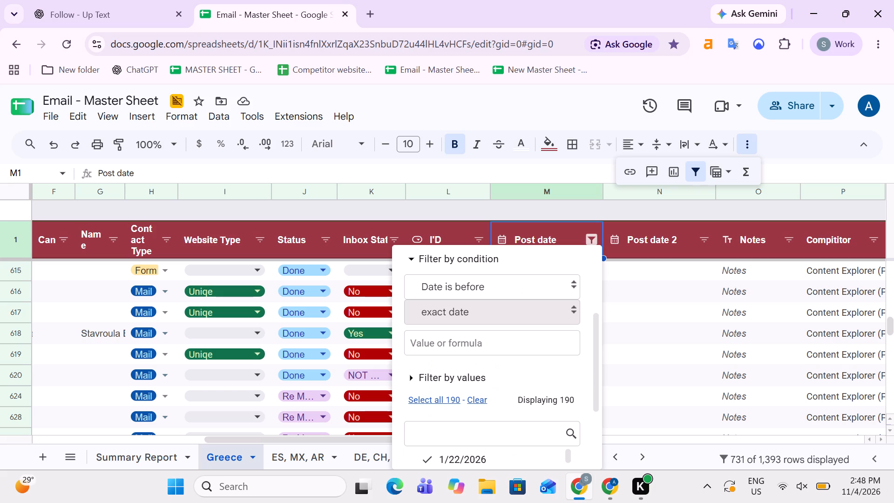
pyautogui.click(457, 347)
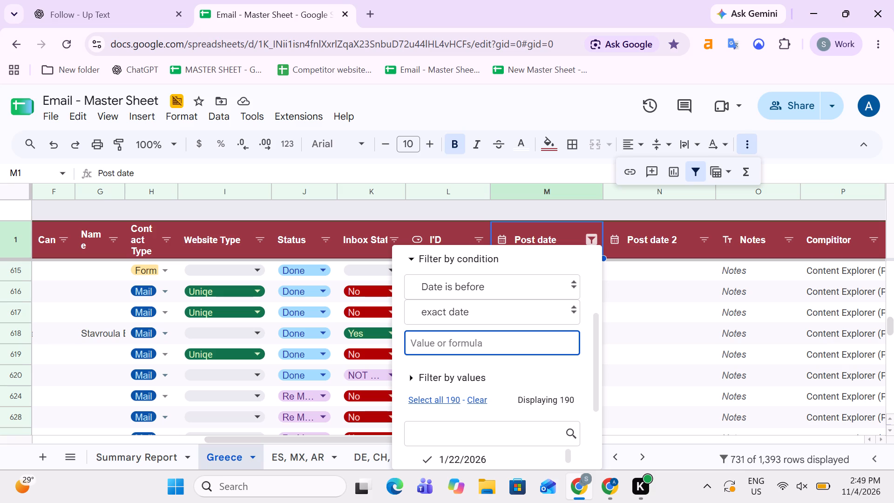
pyautogui.write('4/1/')
pyautogui.write('26')
pyautogui.scroll(-2, 546, 370)
pyautogui.click(542, 442)
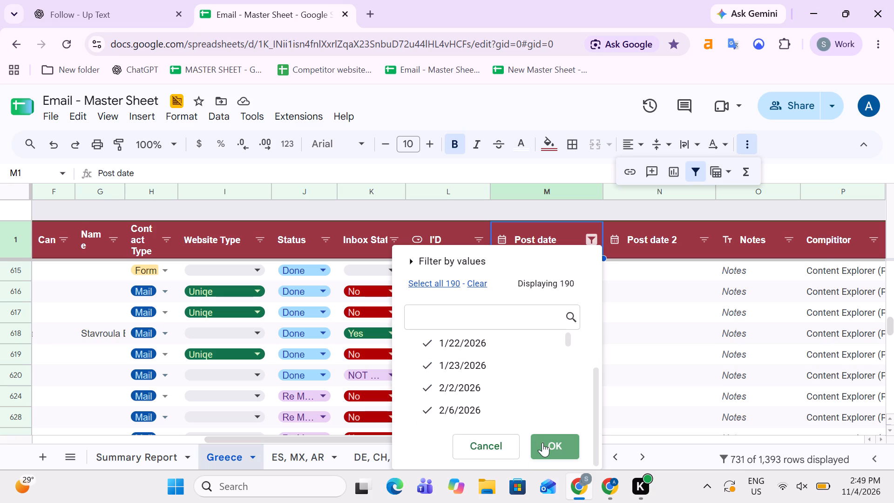
# Examine the filtered Post dates, selecting the column's cells from row 279 down to the last row.
pyautogui.scroll(20, 570, 377)
pyautogui.scroll(4, 570, 377)
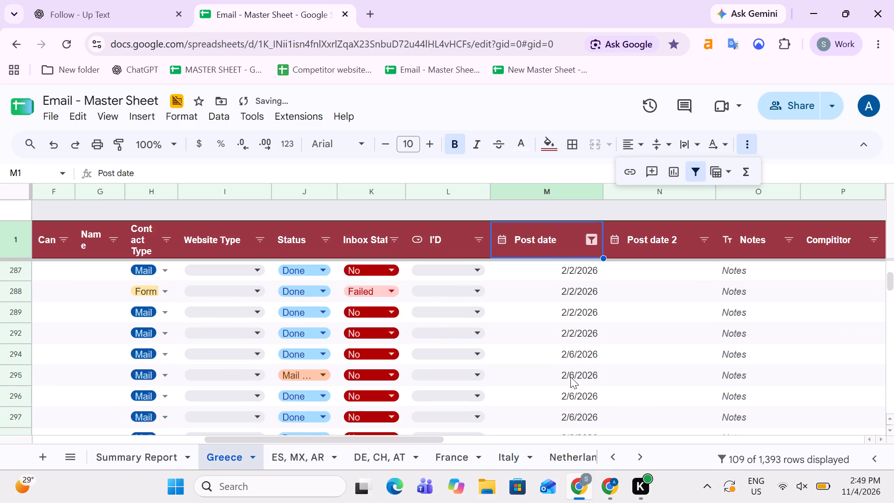
pyautogui.scroll(20, 570, 377)
pyautogui.click(583, 265)
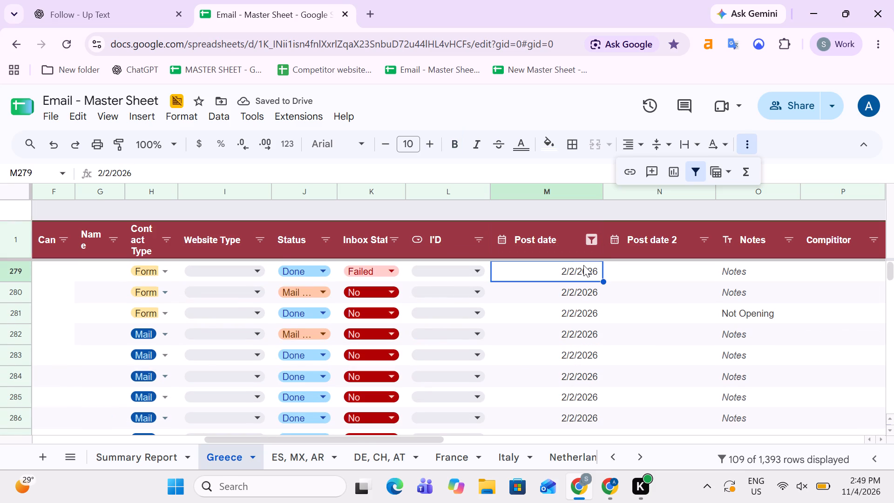
pyautogui.press('Up')
pyautogui.press('Down')
pyautogui.press('Up')
pyautogui.press('Down')
pyautogui.hotkey('ctrl', 'shift', 'Down')
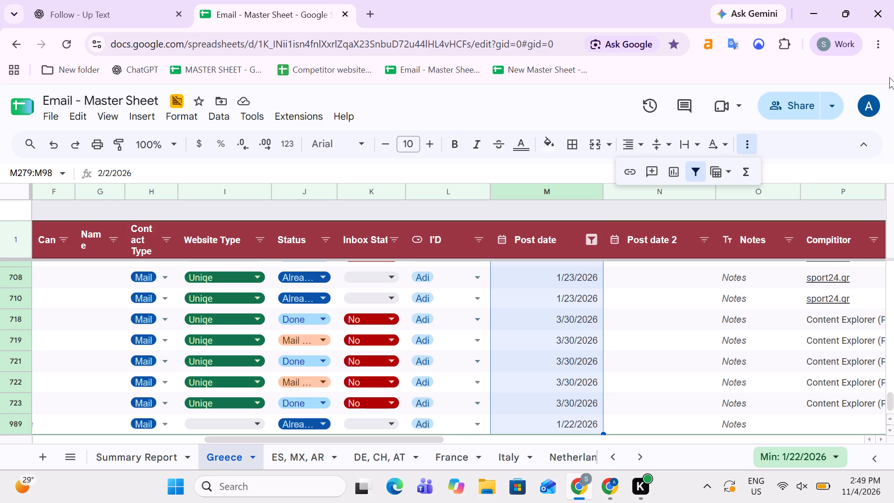
# Change the Greece table's Post date filter condition to Date is after the exact date 4/1/26 and apply it.
pyautogui.click(593, 242)
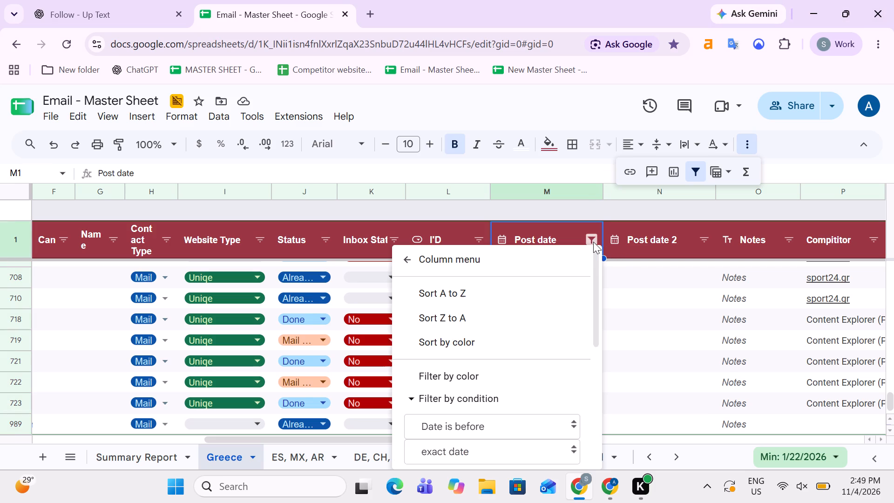
pyautogui.scroll(-1, 508, 332)
pyautogui.click(484, 363)
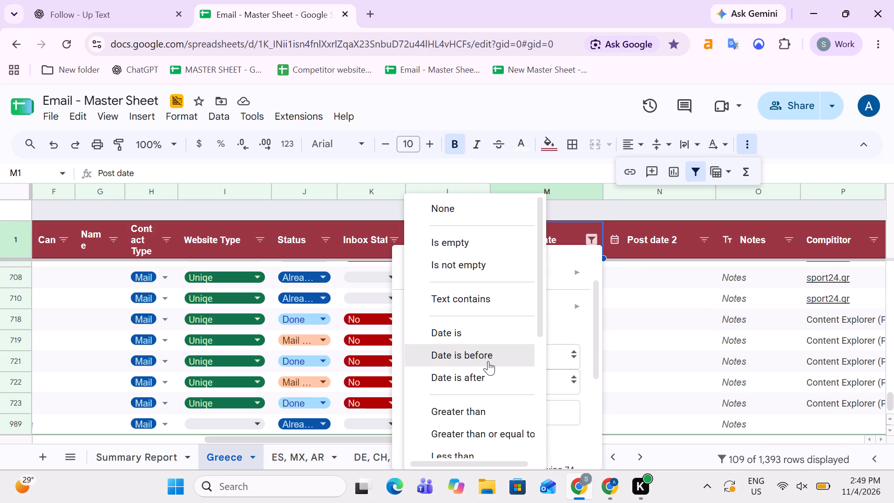
pyautogui.click(476, 382)
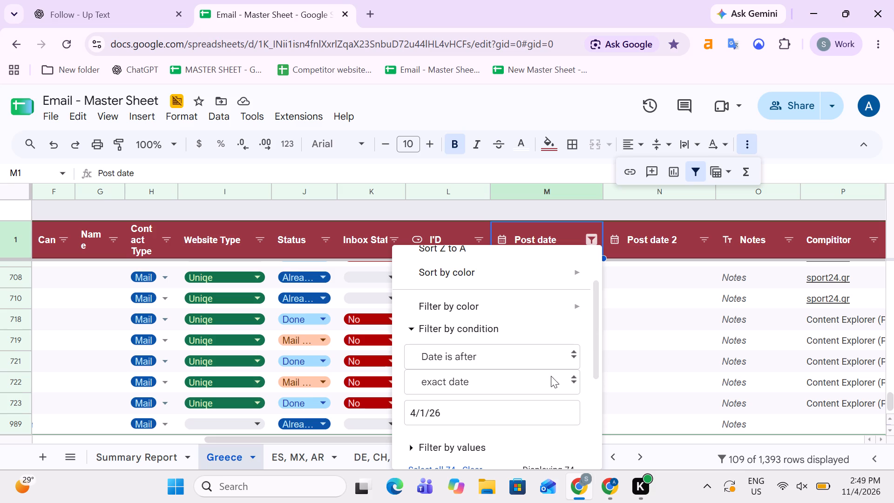
pyautogui.scroll(-4, 549, 378)
pyautogui.click(558, 452)
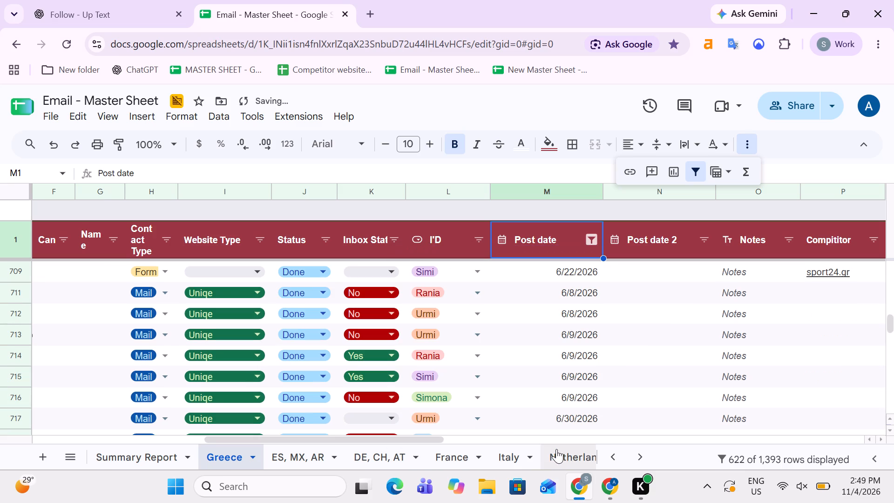
# Examine the filtered Post dates from the first visible row, 290, down to row 378.
pyautogui.press('Up')
pyautogui.press('Down')
pyautogui.press('Up')
pyautogui.press('Down')
pyautogui.press('Up')
pyautogui.press('Up')
pyautogui.press('Down')
pyautogui.press('Down')
pyautogui.press('Down')
pyautogui.press('Down')
pyautogui.press('Down')
pyautogui.press('Down')
pyautogui.press('Down')
pyautogui.press('Down')
pyautogui.press('Down')
pyautogui.press('Down')
pyautogui.press('Down')
pyautogui.press('Down')
pyautogui.press('Down')
pyautogui.press('Down')
pyautogui.press('Down')
pyautogui.press('Down')
pyautogui.press('Down')
pyautogui.press('Down')
pyautogui.press('Down')
pyautogui.press('Down')
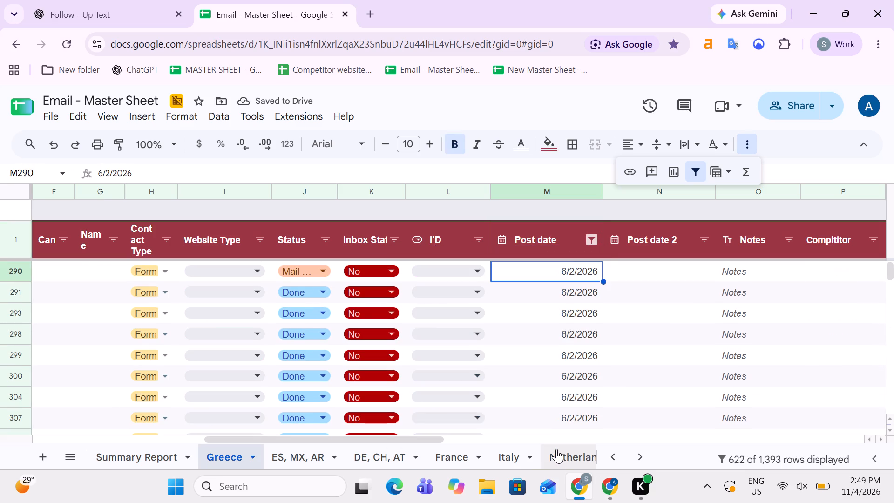
pyautogui.press('Down')
pyautogui.press('Down')
pyautogui.press('Down')
pyautogui.press('Down')
pyautogui.press('Down')
pyautogui.press('Down')
pyautogui.press('Down')
pyautogui.press('Down')
pyautogui.press('Down')
pyautogui.press('Down')
pyautogui.press('Down')
pyautogui.press('Down')
pyautogui.press('Down')
pyautogui.press('Down')
pyautogui.press('Down')
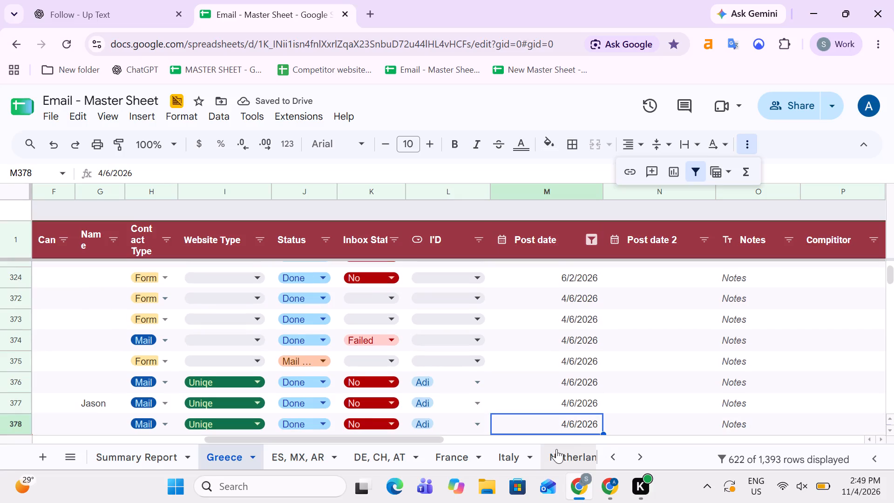
# Copy all the filtered Greece domains, from boatfishing.gr in row 290 down to the last row.
pyautogui.hotkey('ctrl', 'Up')
pyautogui.press('Up')
pyautogui.press('Down')
pyautogui.press('Up')
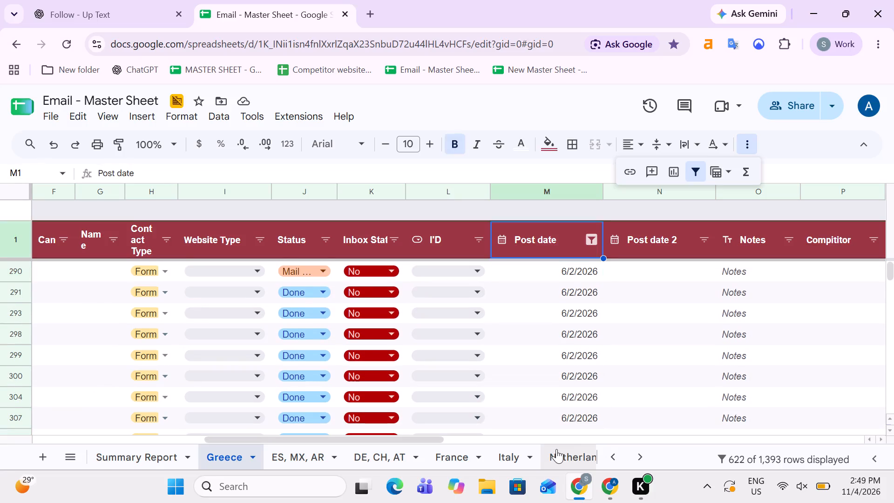
pyautogui.press('Down')
pyautogui.press('Left')
pyautogui.press('Left')
pyautogui.press('Left')
pyautogui.press('Left')
pyautogui.press('Left')
pyautogui.press('Left')
pyautogui.press('Left')
pyautogui.press('Left')
pyautogui.press('Left')
pyautogui.press('Left')
pyautogui.press('Left')
pyautogui.press('Left')
pyautogui.press('Left')
pyautogui.press('Left')
pyautogui.press('Left')
pyautogui.press('Left')
pyautogui.press('Left')
pyautogui.press('Left')
pyautogui.press('Left')
pyautogui.press('Left')
pyautogui.hotkey('ctrl', 'shift', 'Down')
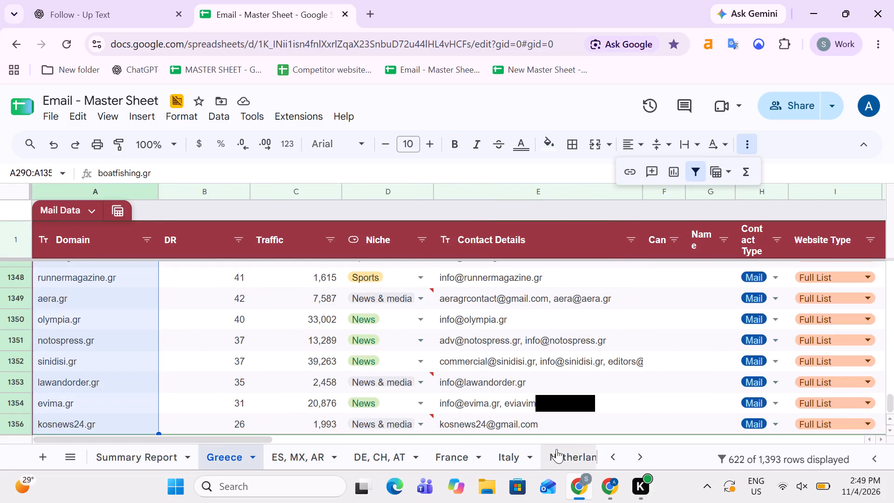
pyautogui.hotkey('ctrl', 'c')
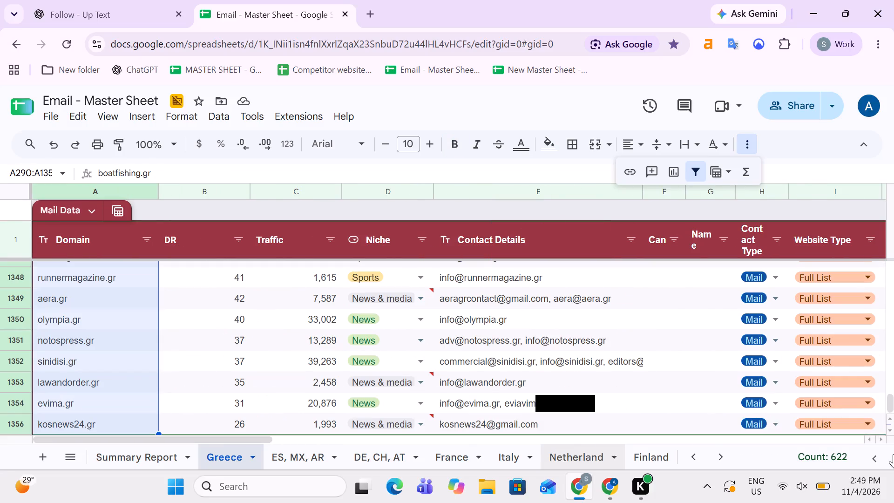
# Examine the lawandorder.gr row's entries from Contact Details across to the post date and notes columns.
pyautogui.click(584, 381)
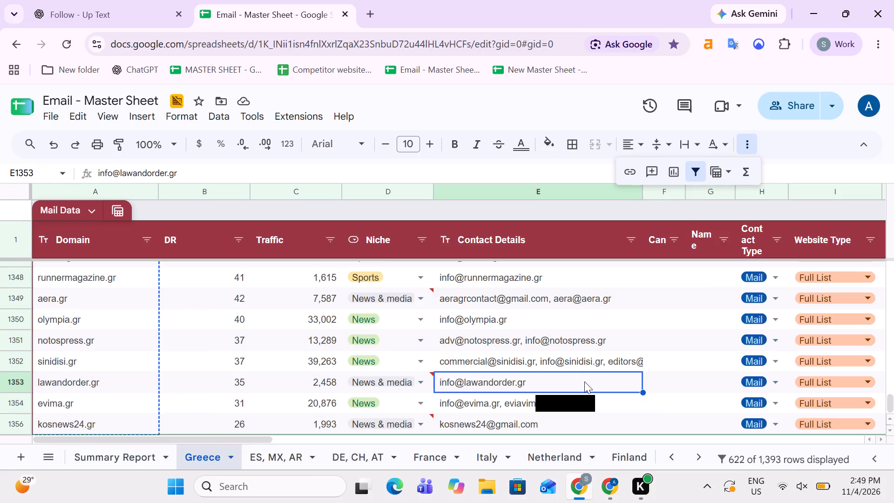
pyautogui.press('Right')
pyautogui.press('Right')
pyautogui.press('Right')
pyautogui.press('Right')
pyautogui.press('Right')
pyautogui.press('Right')
pyautogui.press('Right')
pyautogui.press('Right')
pyautogui.press('Right')
pyautogui.press('Right')
pyautogui.press('Right')
pyautogui.press('Right')
pyautogui.press('Left')
pyautogui.press('Left')
pyautogui.press('Left')
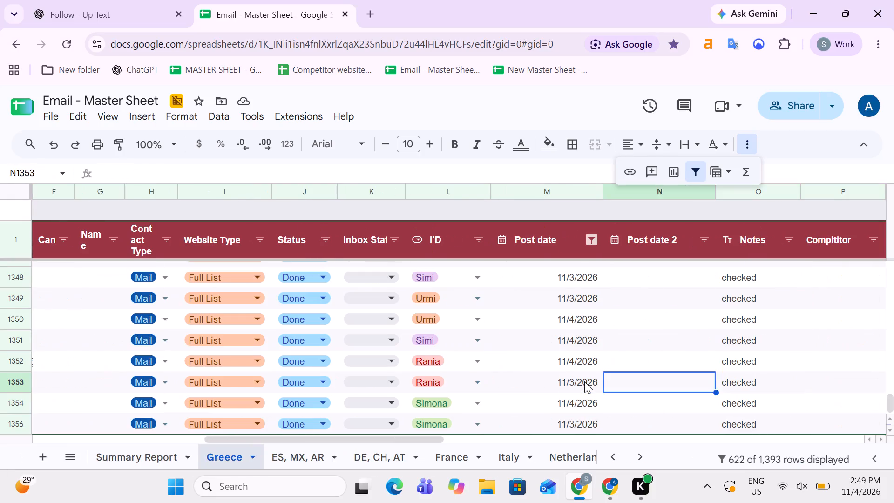
# Switch to the new outreach data sheet and paste the copied domains as values only into the Website column from B8212.
pyautogui.hotkey('alt', 'Tab')
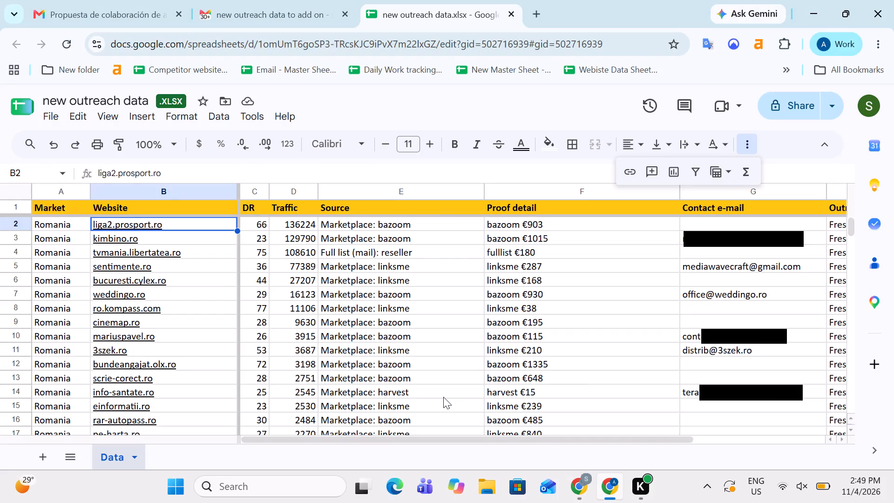
pyautogui.press('Down')
pyautogui.hotkey('ctrl', 'Down')
pyautogui.press('Down')
pyautogui.press('Down')
pyautogui.press('Down')
pyautogui.press('Down')
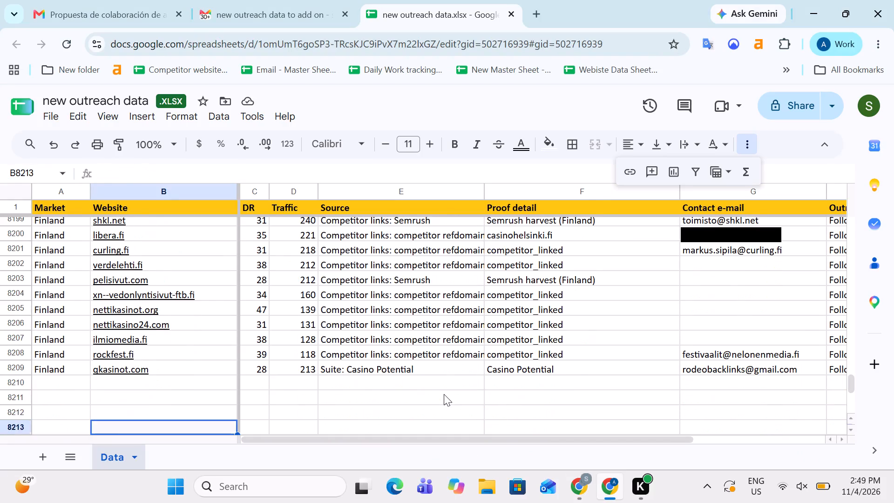
pyautogui.press('Up')
pyautogui.press('Up')
pyautogui.press('Down')
pyautogui.press('Down')
pyautogui.press('Down')
pyautogui.press('Down')
pyautogui.press('Up')
pyautogui.press('Up')
pyautogui.press('Up')
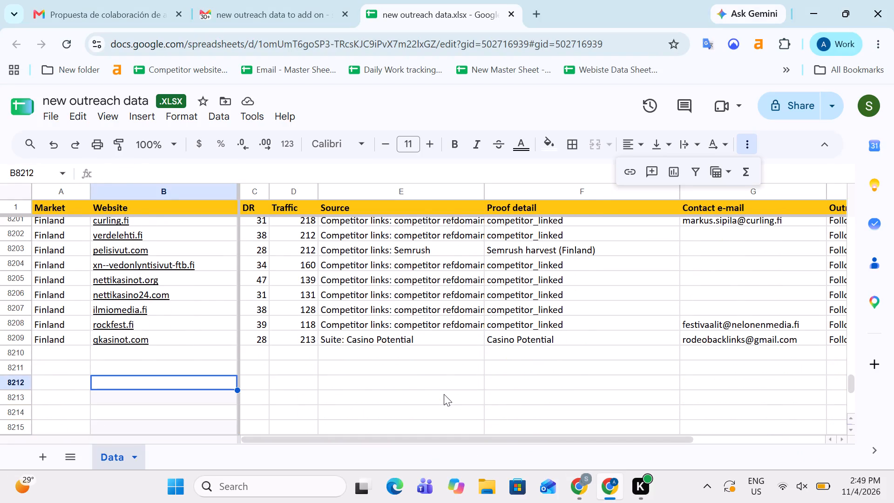
pyautogui.hotkey('ctrl', 'v')
pyautogui.click(256, 409)
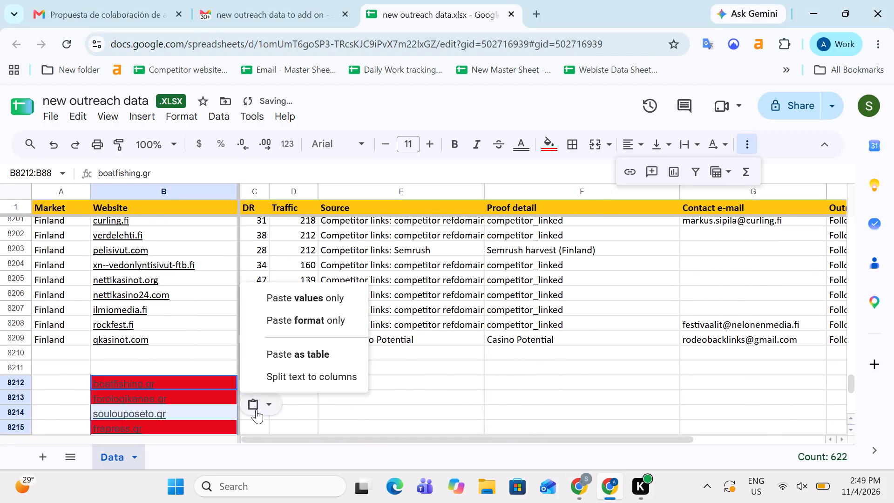
pyautogui.click(291, 294)
# Add a filter to the header row of the new outreach data sheet.
pyautogui.press('Up')
pyautogui.press('Up')
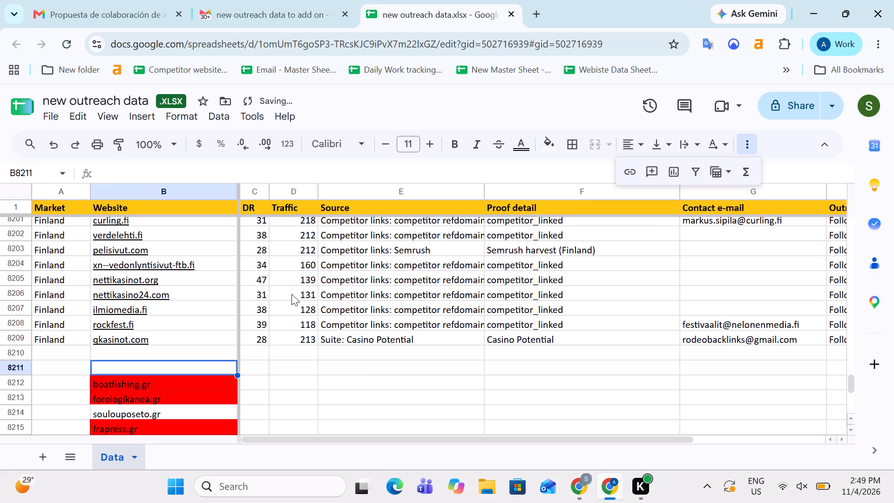
pyautogui.press('Up')
pyautogui.hotkey('ctrl', 'Up')
pyautogui.press('Down')
pyautogui.press('Up')
pyautogui.press('Down')
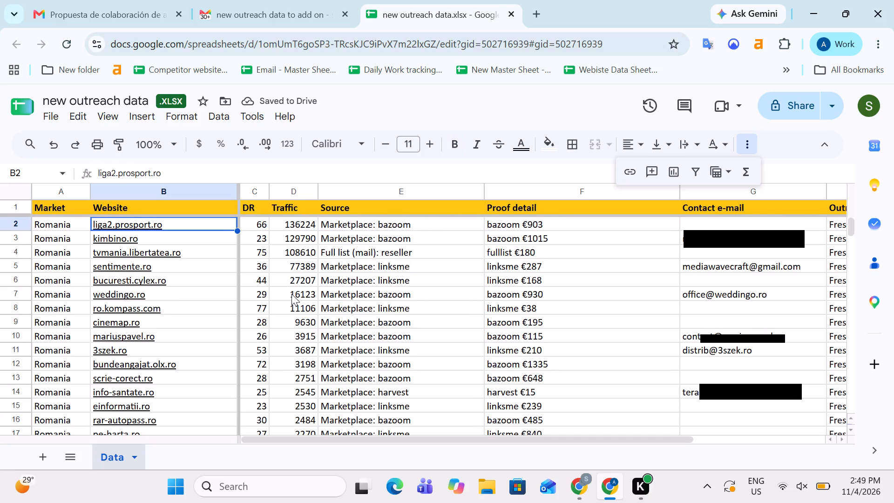
pyautogui.click(0, 203)
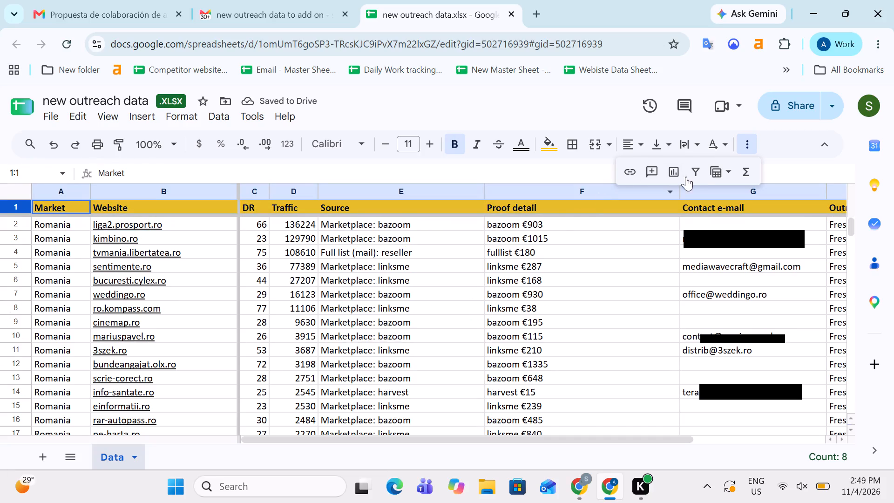
pyautogui.click(696, 170)
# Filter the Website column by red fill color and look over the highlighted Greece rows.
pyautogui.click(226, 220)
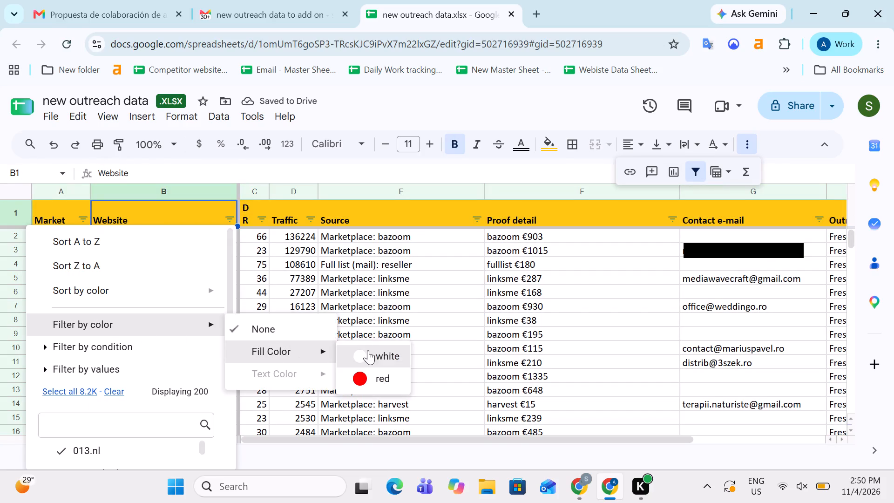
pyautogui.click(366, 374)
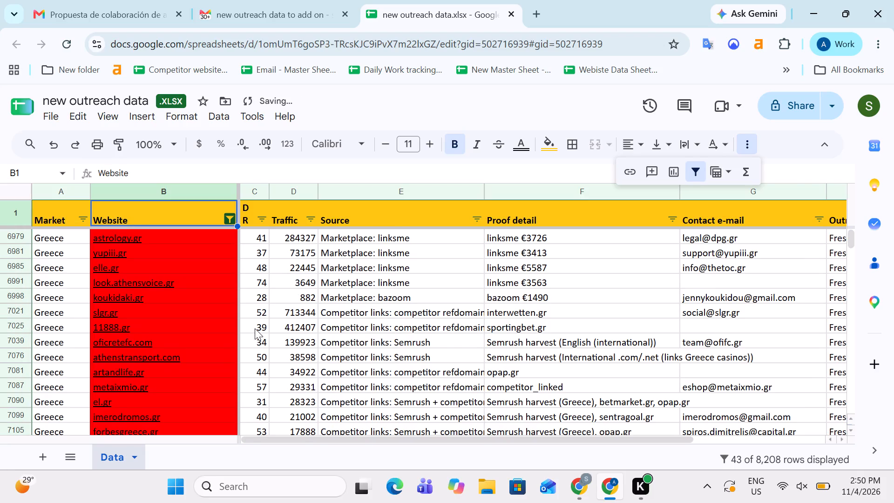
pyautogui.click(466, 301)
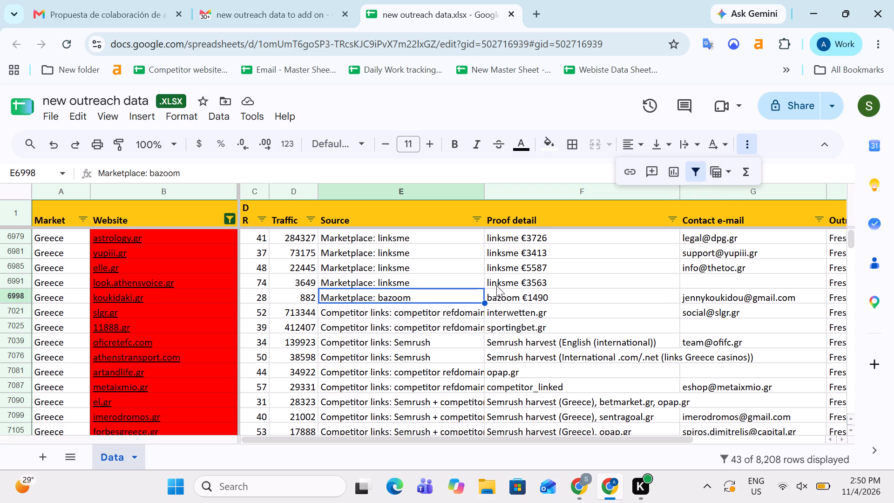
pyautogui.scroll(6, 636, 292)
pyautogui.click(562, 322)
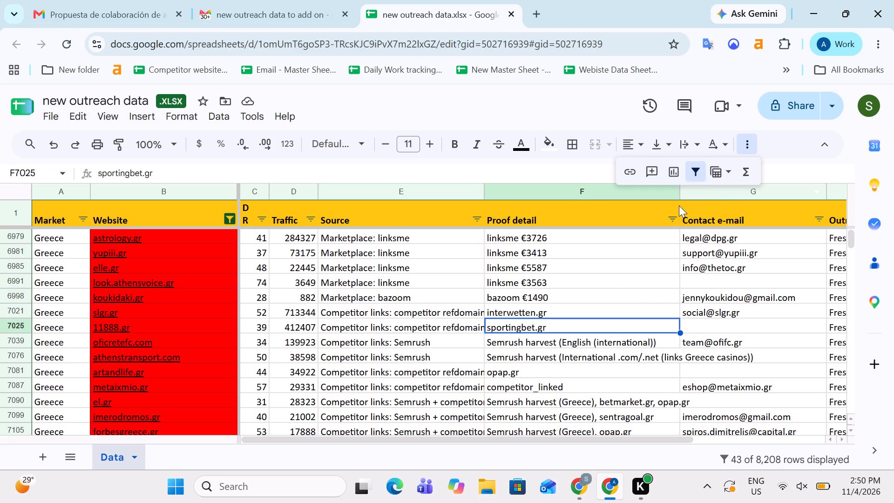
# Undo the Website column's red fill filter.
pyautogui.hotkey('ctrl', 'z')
# Look through the Website column of the new outreach data down to the end of the pasted Greece domains.
pyautogui.click(298, 304)
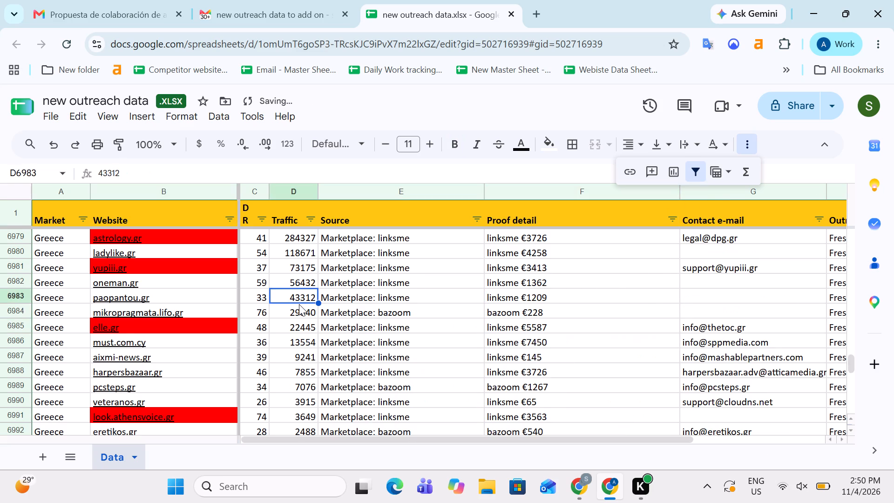
pyautogui.press('Left')
pyautogui.press('Left')
pyautogui.hotkey('ctrl', 'Down')
pyautogui.press('Down')
pyautogui.press('Down')
pyautogui.press('Down')
pyautogui.press('Down')
pyautogui.press('Down')
pyautogui.press('Down')
pyautogui.press('Down')
pyautogui.press('Down')
pyautogui.press('Down')
pyautogui.press('Down')
pyautogui.press('Down')
pyautogui.press('Down')
pyautogui.press('Down')
pyautogui.press('Down')
pyautogui.press('Down')
pyautogui.press('Down')
pyautogui.press('Down')
pyautogui.press('Down')
pyautogui.press('Down')
pyautogui.press('Down')
pyautogui.press('Down')
pyautogui.press('Down')
pyautogui.press('Down')
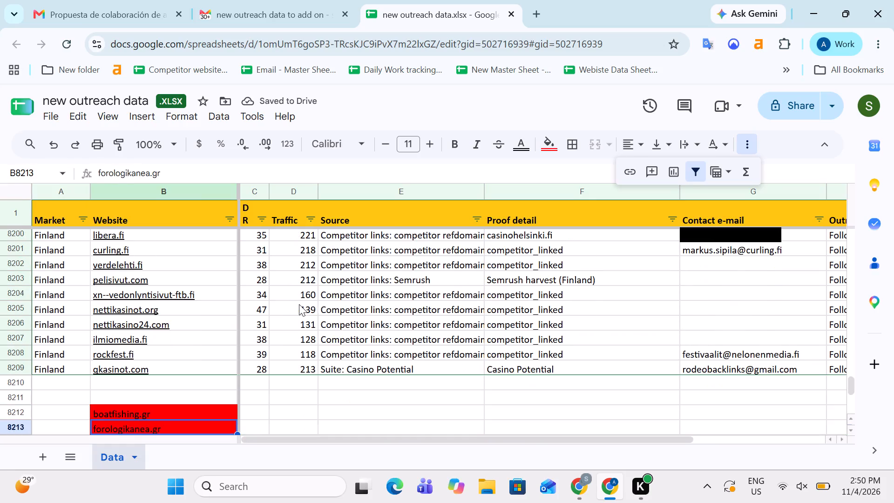
pyautogui.press('Down')
pyautogui.press('Down')
pyautogui.press('Down')
pyautogui.press('Down')
pyautogui.press('Down')
pyautogui.press('Down')
pyautogui.press('Down')
pyautogui.press('Down')
pyautogui.press('Down')
pyautogui.press('Down')
pyautogui.press('Down')
pyautogui.press('Down')
pyautogui.press('Down')
pyautogui.press('Down')
pyautogui.press('Down')
pyautogui.press('Down')
pyautogui.press('Down')
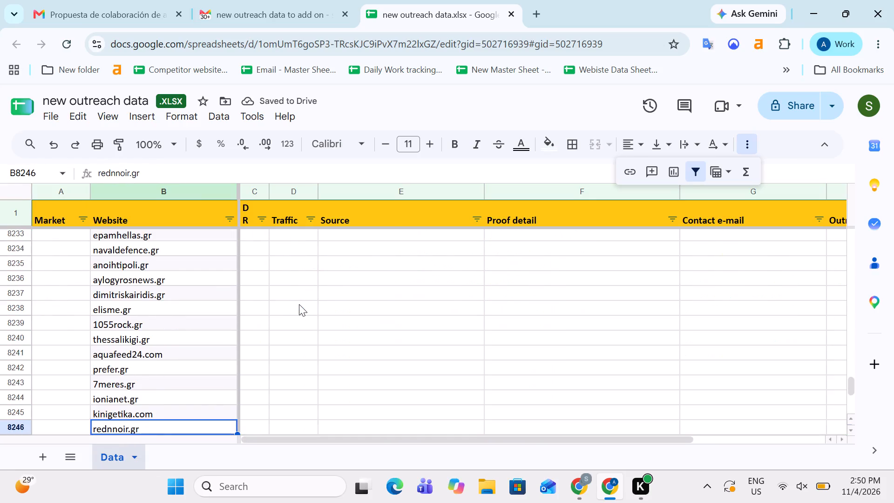
pyautogui.hotkey('ctrl', 'Down')
pyautogui.press('Down')
pyautogui.press('Down')
pyautogui.press('Down')
pyautogui.press('Down')
pyautogui.press('Down')
pyautogui.press('Down')
pyautogui.press('Down')
pyautogui.press('Down')
pyautogui.press('Down')
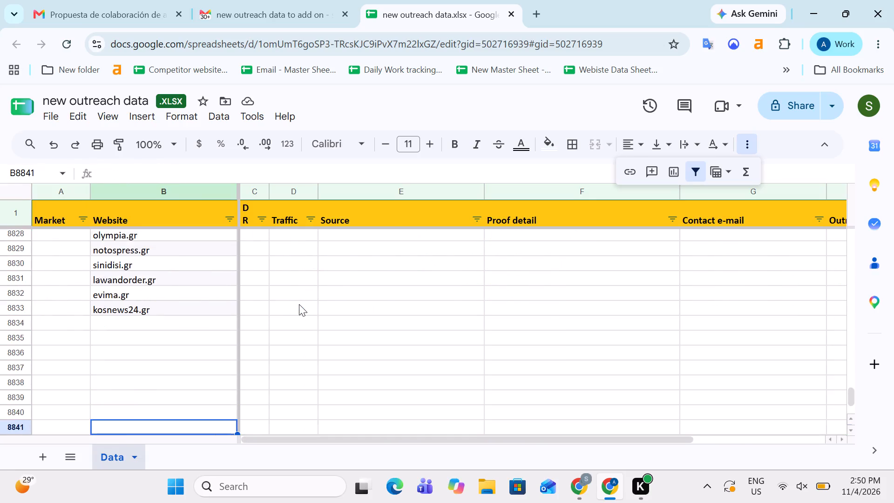
pyautogui.press('Up')
pyautogui.press('Up')
pyautogui.press('Up')
pyautogui.press('Up')
pyautogui.press('Up')
pyautogui.press('Up')
pyautogui.press('Up')
pyautogui.press('Up')
pyautogui.press('Up')
pyautogui.press('Up')
pyautogui.press('Down')
pyautogui.press('Down')
# Switch to the Email - Master Sheet and open its ES, MX, AR sheet.
pyautogui.hotkey('alt', 'Tab')
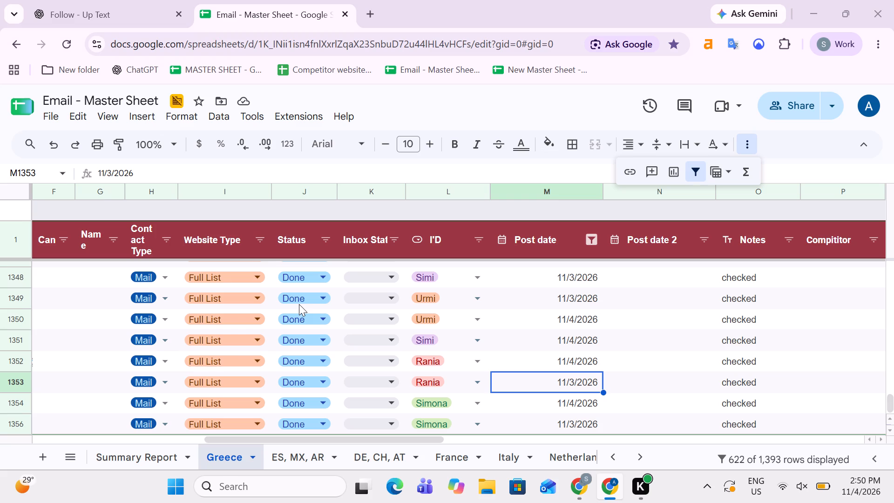
pyautogui.click(305, 456)
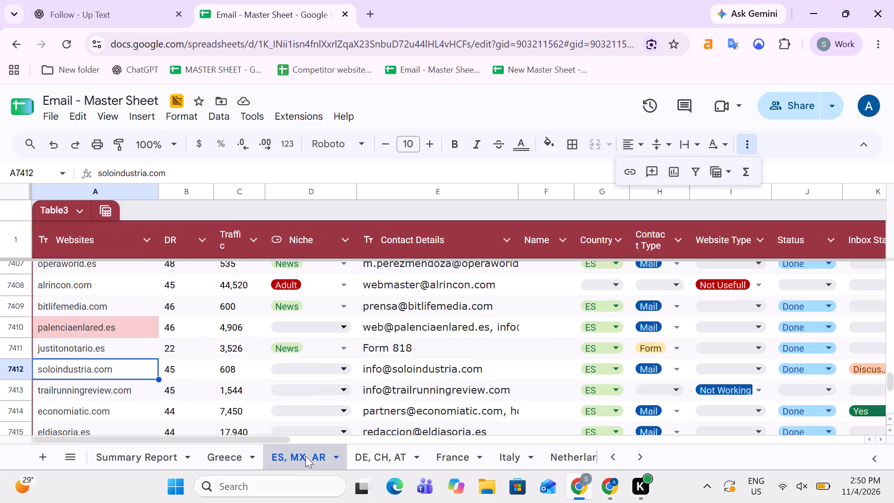
pyautogui.click(237, 460)
pyautogui.click(279, 457)
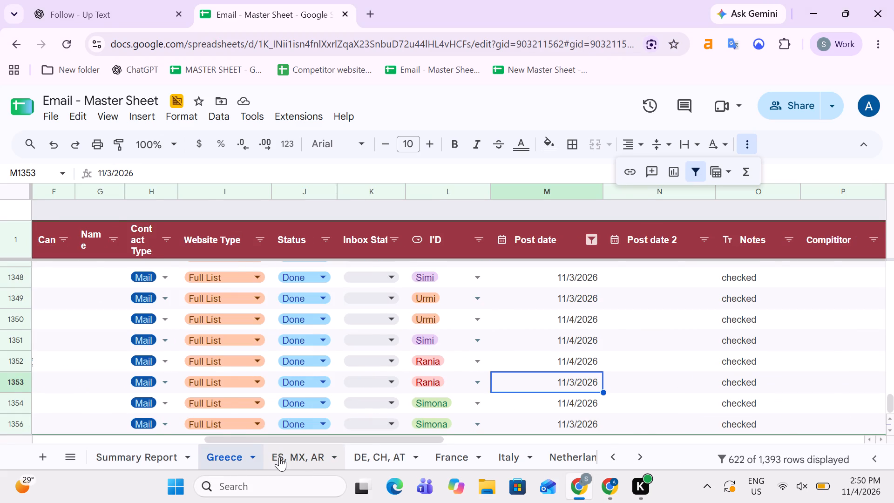
# Filter the Post date column of the ES, MX, AR sheet by condition to dates after the exact date 4/1/26.
pyautogui.click(488, 327)
pyautogui.press('Right')
pyautogui.press('Right')
pyautogui.press('Right')
pyautogui.press('Right')
pyautogui.press('Right')
pyautogui.press('Right')
pyautogui.press('Right')
pyautogui.press('Right')
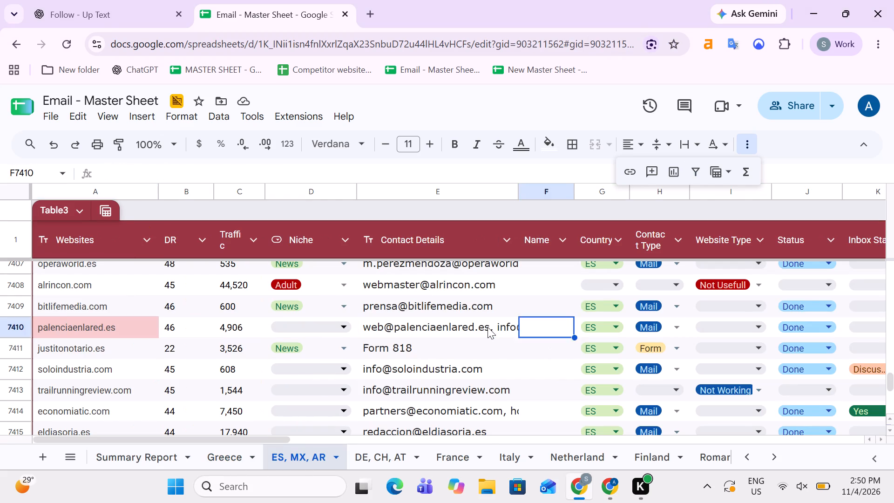
pyautogui.press('Right')
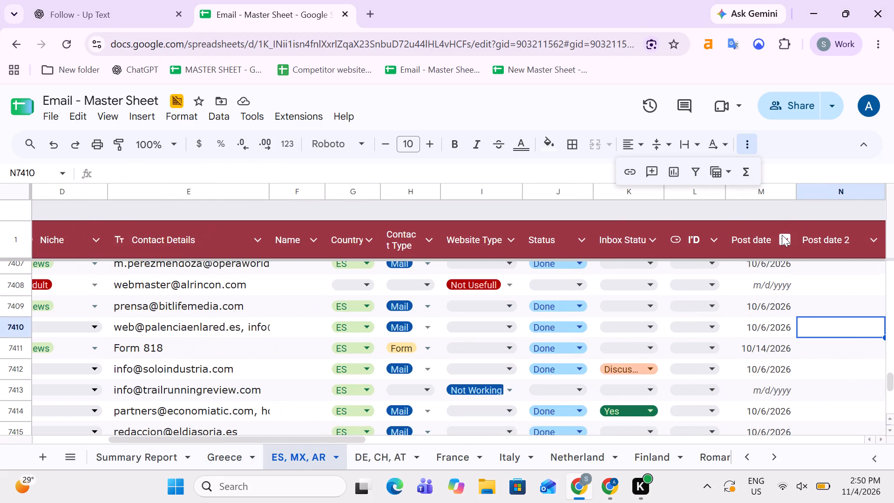
pyautogui.click(783, 235)
pyautogui.click(704, 319)
pyautogui.scroll(-2, 664, 331)
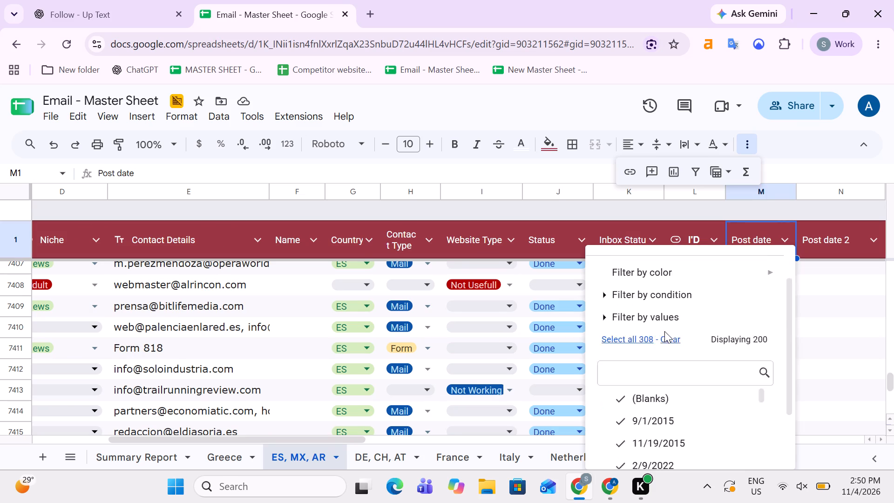
pyautogui.scroll(1, 670, 317)
pyautogui.click(644, 311)
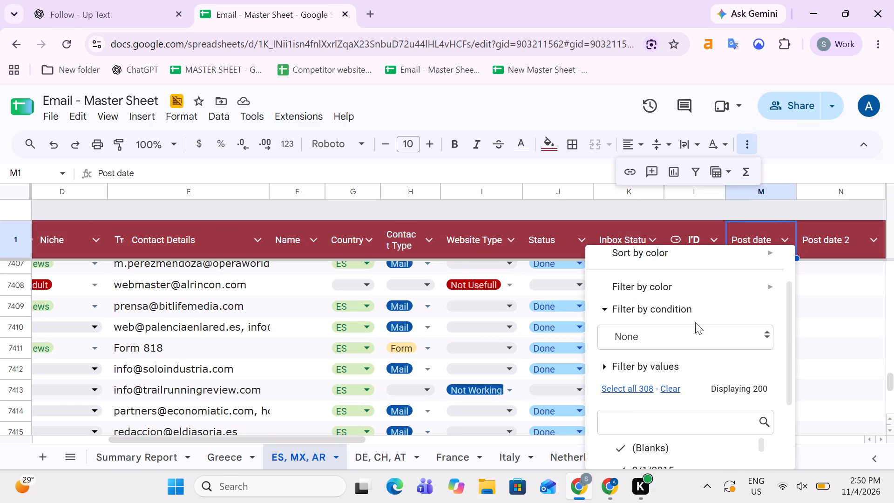
pyautogui.click(680, 335)
pyautogui.scroll(-1, 667, 369)
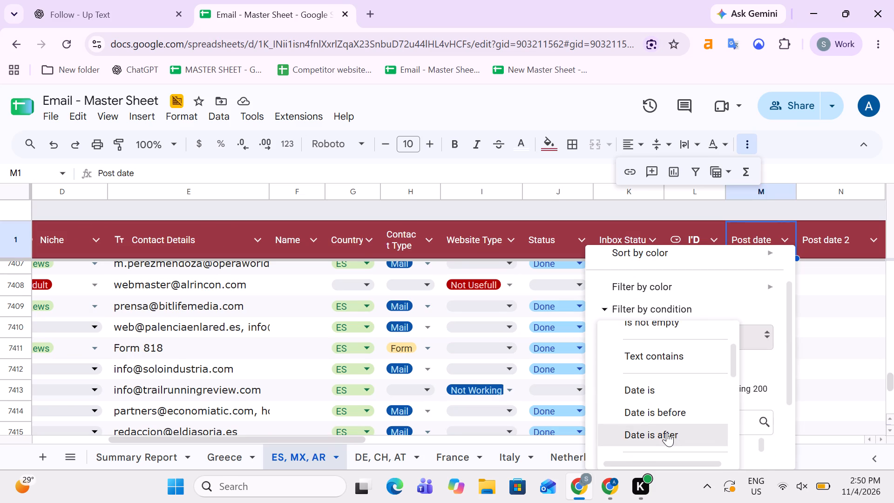
pyautogui.click(667, 432)
pyautogui.click(657, 371)
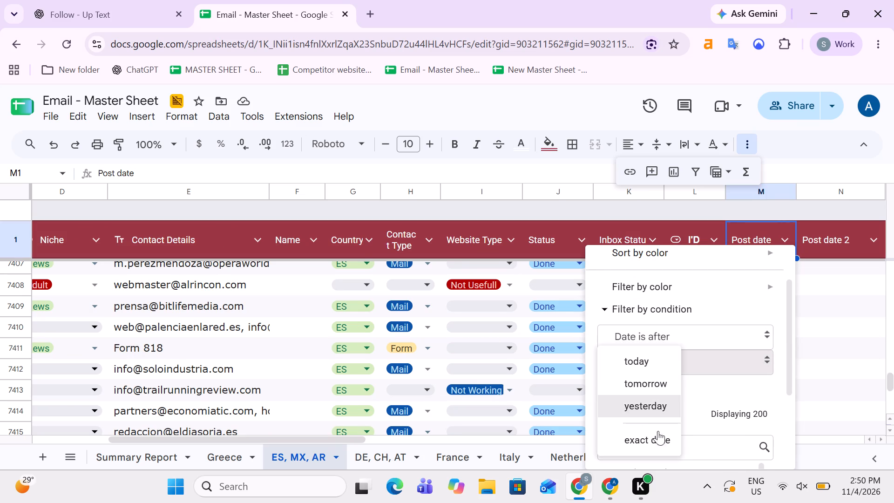
pyautogui.scroll(-2, 658, 432)
pyautogui.click(644, 433)
pyautogui.click(649, 392)
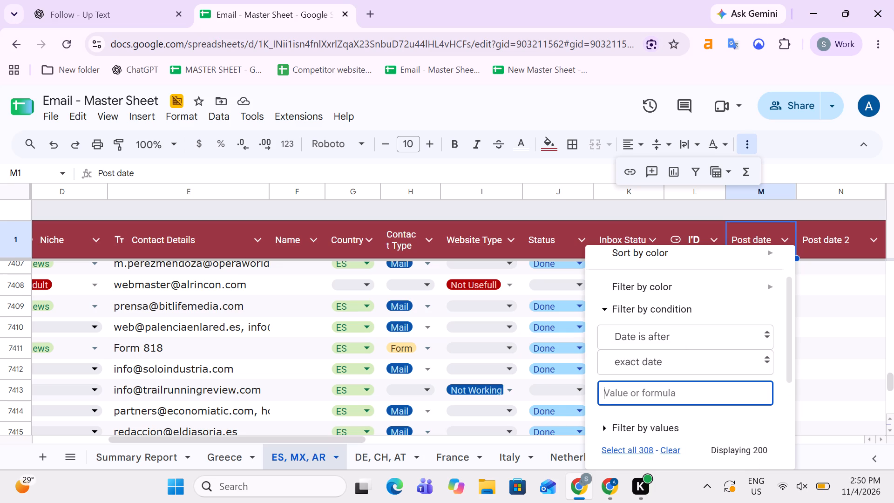
pyautogui.write('4/1/')
pyautogui.write('26')
pyautogui.scroll(-2, 668, 378)
pyautogui.scroll(-2, 736, 381)
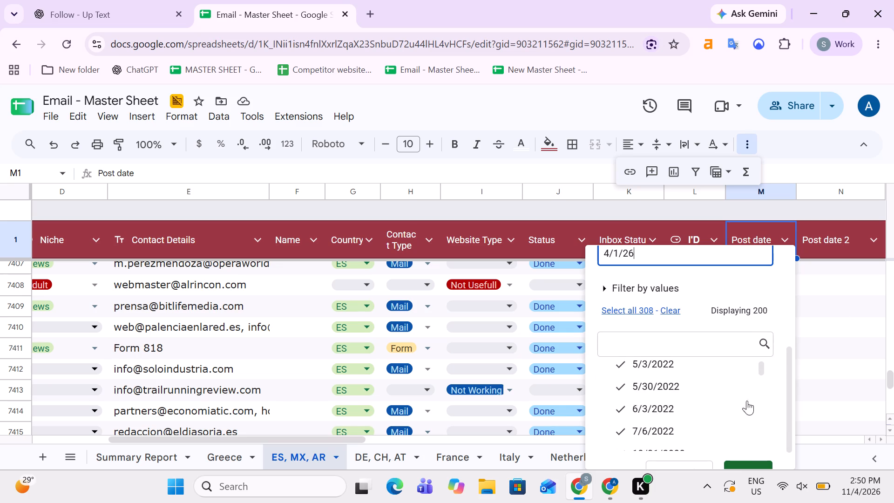
pyautogui.scroll(-8, 765, 410)
pyautogui.click(760, 447)
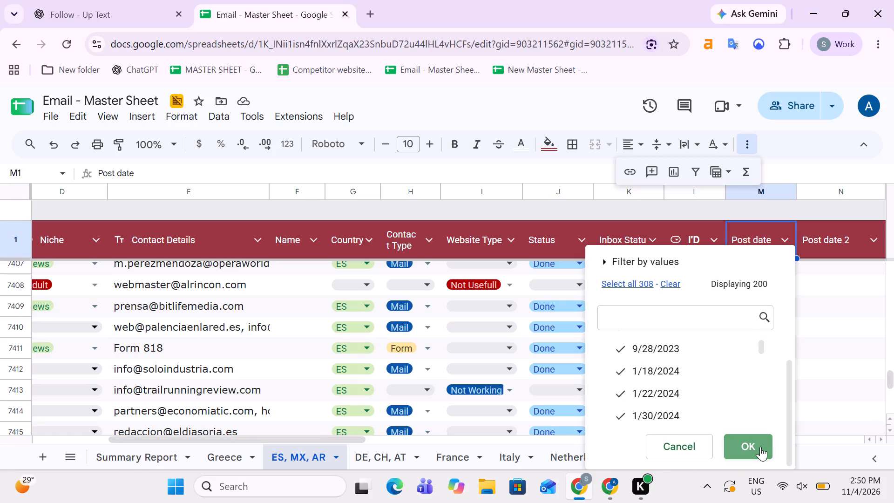
# Look over the Post date column of the filtered ES, MX, AR rows from the first row to the last.
pyautogui.press('Down')
pyautogui.press('Up')
pyautogui.press('Up')
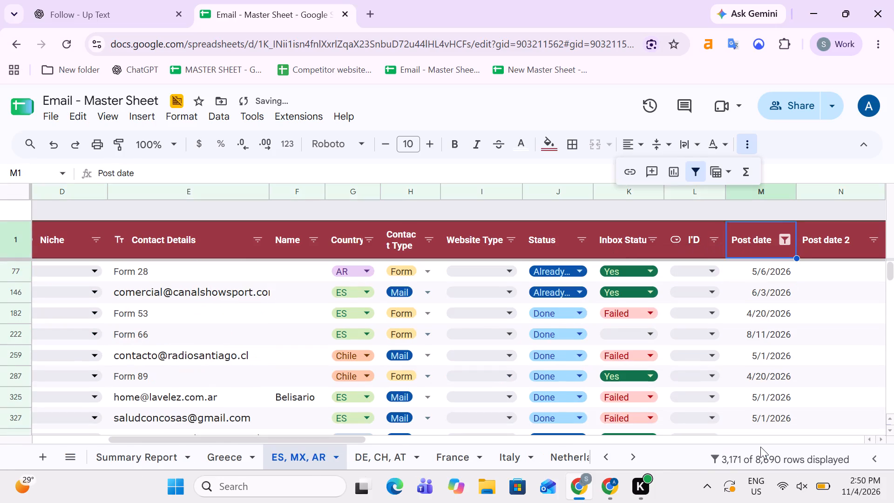
pyautogui.press('Down')
pyautogui.press('Down')
pyautogui.press('Down')
pyautogui.press('Down')
pyautogui.press('Down')
pyautogui.press('Down')
pyautogui.press('Down')
pyautogui.press('Down')
pyautogui.press('Down')
pyautogui.press('Down')
pyautogui.press('Down')
pyautogui.press('Down')
pyautogui.press('Down')
pyautogui.press('Down')
pyautogui.press('Down')
pyautogui.press('Down')
pyautogui.press('Down')
pyautogui.press('Down')
pyautogui.press('Down')
pyautogui.press('Down')
pyautogui.press('Down')
pyautogui.press('Down')
pyautogui.press('Down')
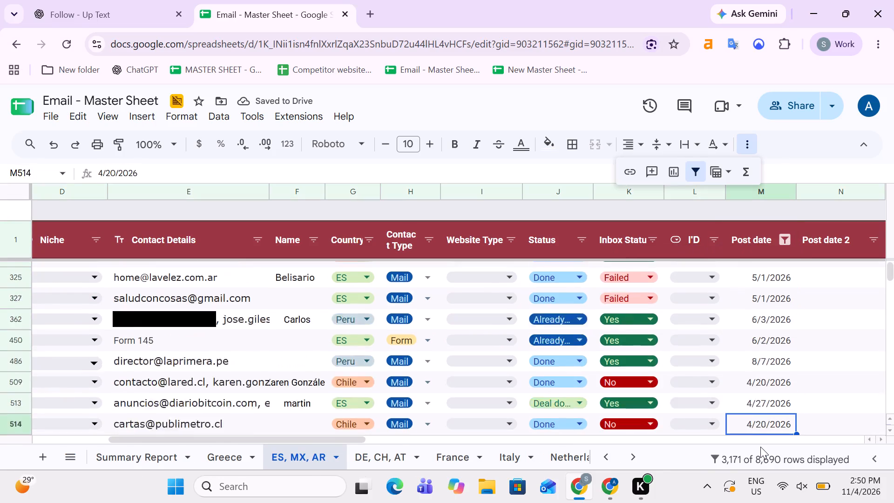
pyautogui.hotkey('ctrl', 'Down')
pyautogui.press('Down')
pyautogui.press('Down')
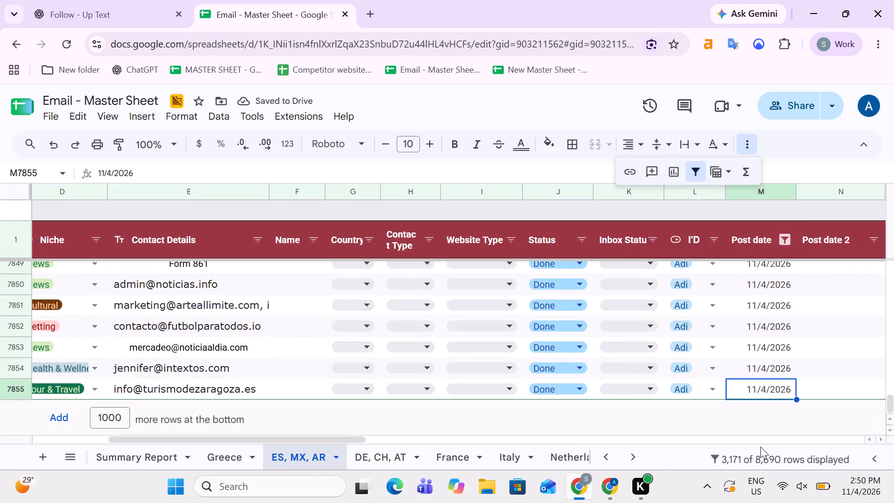
pyautogui.hotkey('ctrl', 'Up')
pyautogui.press('Up')
pyautogui.press('Down')
pyautogui.press('Up')
pyautogui.press('Down')
# Copy all filtered domains in the Websites column of the ES, MX, AR sheet, from A77 through A7855.
pyautogui.press('Left')
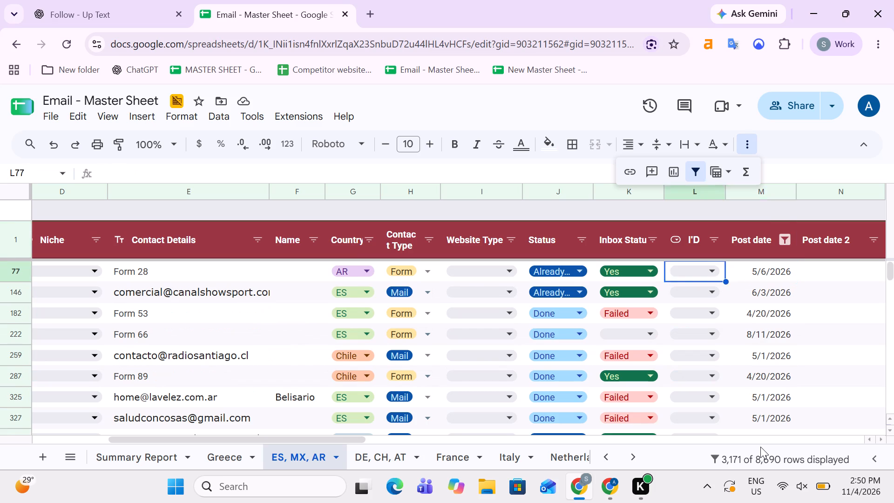
pyautogui.press('Right')
pyautogui.press('Left')
pyautogui.press('Left')
pyautogui.press('Left')
pyautogui.press('Left')
pyautogui.press('Left')
pyautogui.press('Left')
pyautogui.press('Left')
pyautogui.press('Left')
pyautogui.press('Left')
pyautogui.press('Left')
pyautogui.press('Left')
pyautogui.press('Left')
pyautogui.press('Left')
pyautogui.press('Left')
pyautogui.press('Left')
pyautogui.press('Left')
pyautogui.press('Left')
pyautogui.press('Left')
pyautogui.press('Left')
pyautogui.press('Left')
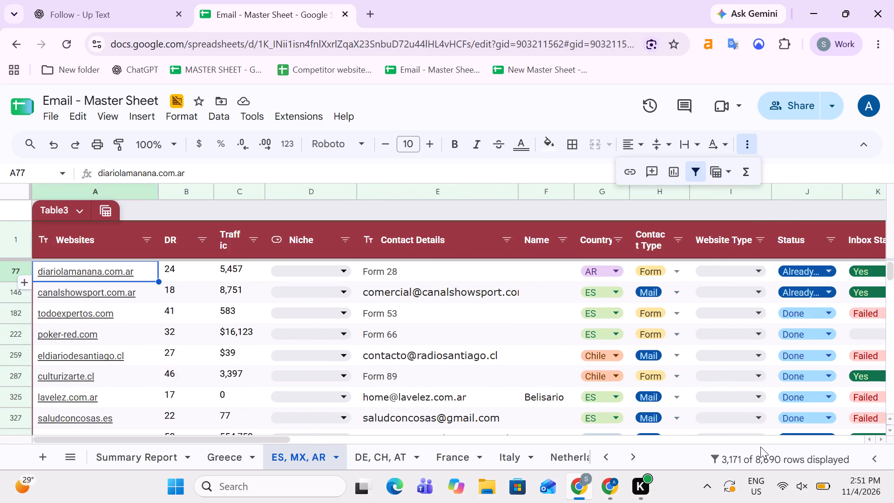
pyautogui.hotkey('ctrl', 'shift', 'Down')
pyautogui.hotkey('ctrl', 'c')
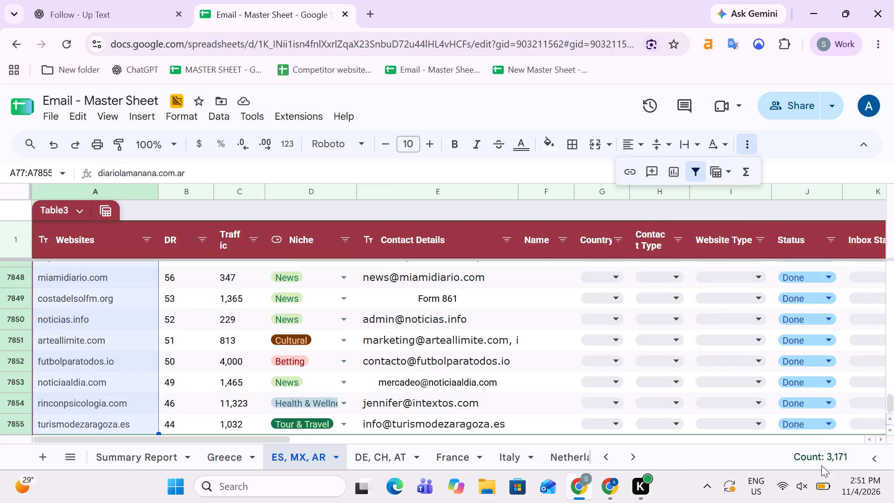
pyautogui.scroll(-2, 503, 377)
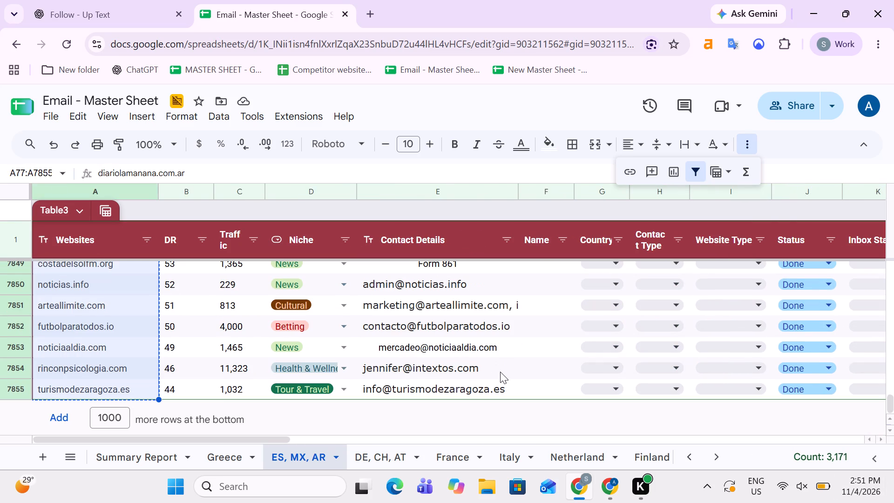
# Copy the filtered domains in the Websites column of the ES, MX, AR sheet again, from A77 through A7855.
pyautogui.press('Up')
pyautogui.press('Down')
pyautogui.hotkey('ctrl', 'shift', 'Down')
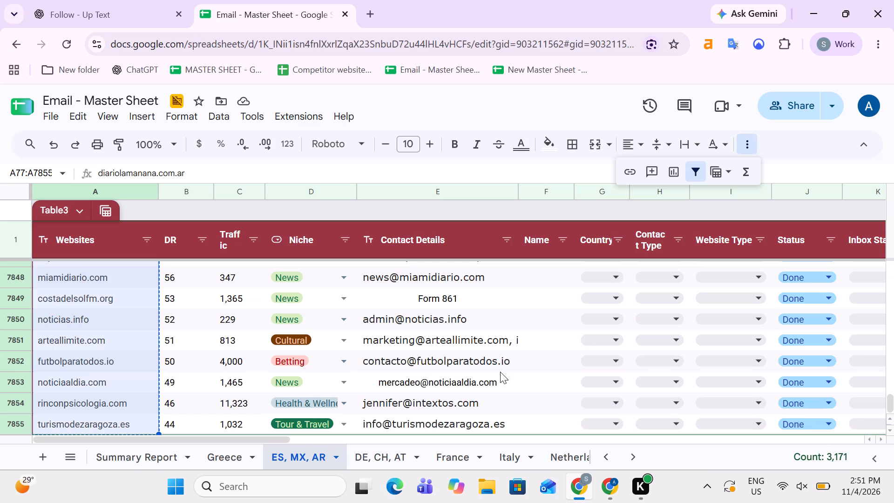
pyautogui.hotkey('ctrl', 'c')
# Look across the columns of the first filtered ES, MX, AR row, from Websites past Follow-up 2 and back.
pyautogui.press('Up')
pyautogui.press('Up')
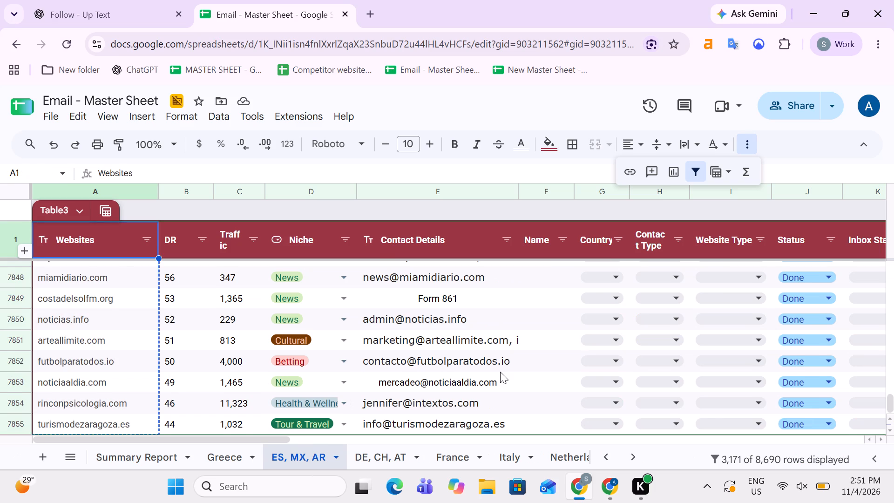
pyautogui.press('Down')
pyautogui.press('Up')
pyautogui.press('Down')
pyautogui.press('Right')
pyautogui.press('Right')
pyautogui.press('Right')
pyautogui.press('Right')
pyautogui.press('Right')
pyautogui.press('Right')
pyautogui.press('Right')
pyautogui.press('Right')
pyautogui.press('Right')
pyautogui.press('Right')
pyautogui.press('Right')
pyautogui.press('Right')
pyautogui.press('Right')
pyautogui.press('Right')
pyautogui.press('Right')
pyautogui.press('Right')
pyautogui.press('Right')
pyautogui.press('Right')
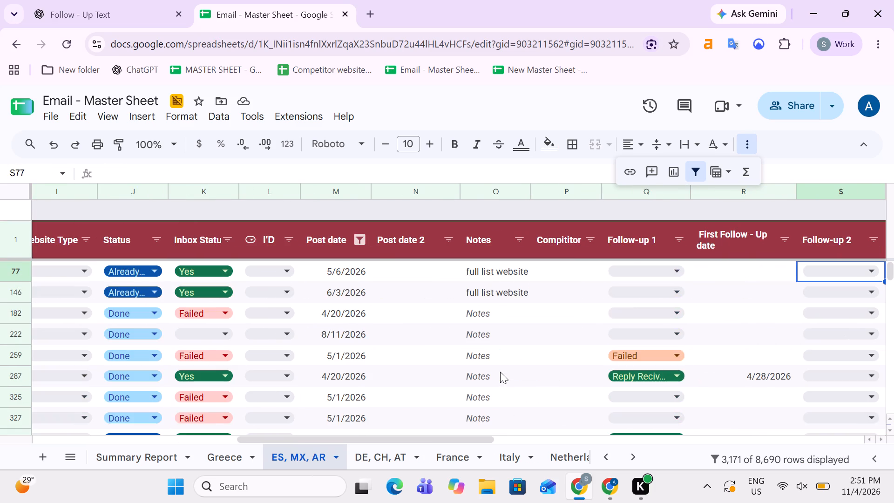
pyautogui.press('Right')
pyautogui.press('Right')
pyautogui.press('Left')
pyautogui.press('Left')
pyautogui.press('Left')
pyautogui.press('Left')
pyautogui.press('Left')
pyautogui.press('Left')
pyautogui.press('Left')
pyautogui.press('Left')
pyautogui.press('Left')
pyautogui.press('Left')
pyautogui.press('Left')
pyautogui.press('Left')
pyautogui.press('Left')
pyautogui.press('Left')
pyautogui.press('Left')
pyautogui.press('Left')
pyautogui.press('Left')
pyautogui.press('Left')
pyautogui.press('Left')
pyautogui.press('Left')
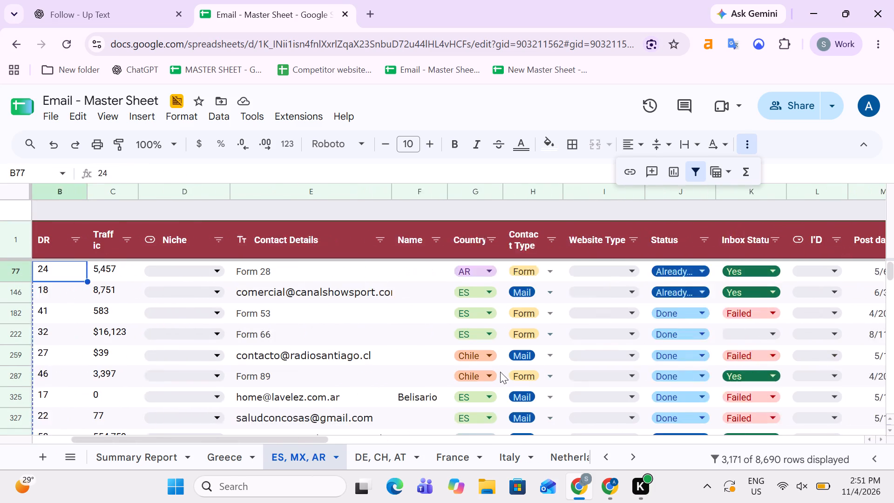
pyautogui.click(631, 449)
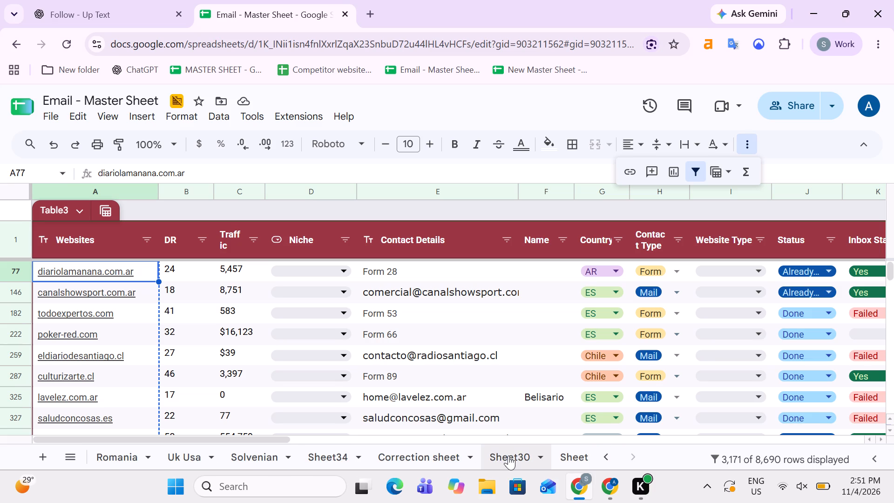
# Switch to the new outreach data and paste the copied domains as values only in the Website column, starting at B8834.
pyautogui.hotkey('alt', 'Tab')
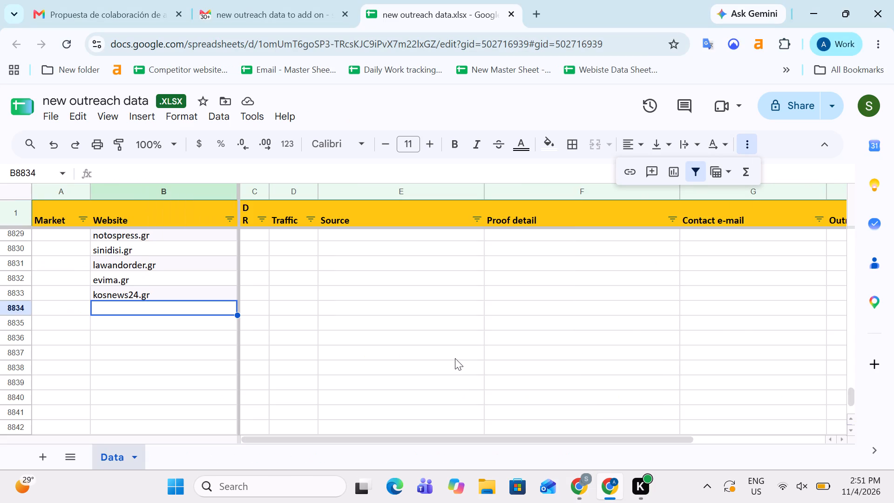
pyautogui.hotkey('ctrl', 'v')
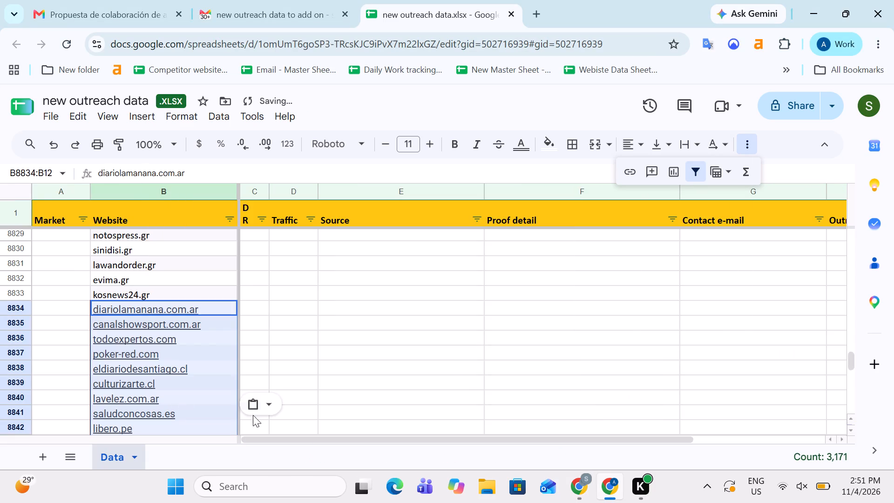
pyautogui.click(256, 402)
pyautogui.click(291, 294)
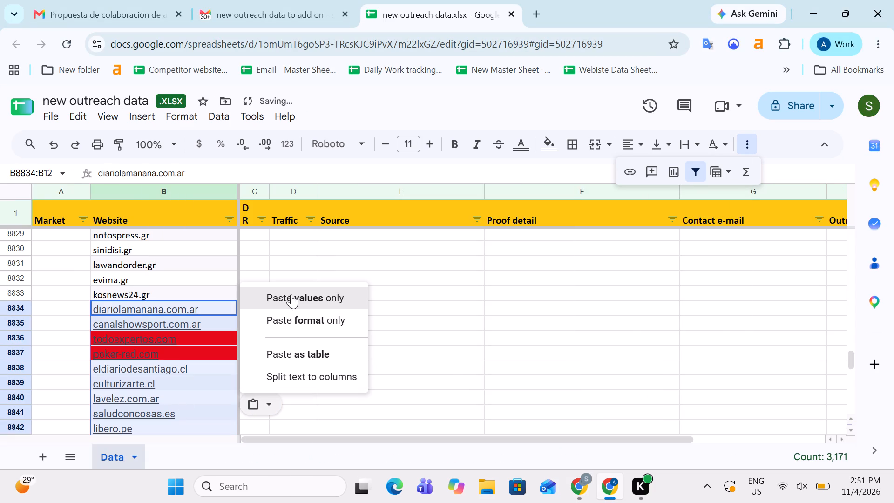
# Look over the pasted ES, MX, AR domains and the Greek domains above them for red duplicate highlighting.
pyautogui.scroll(-5, 219, 328)
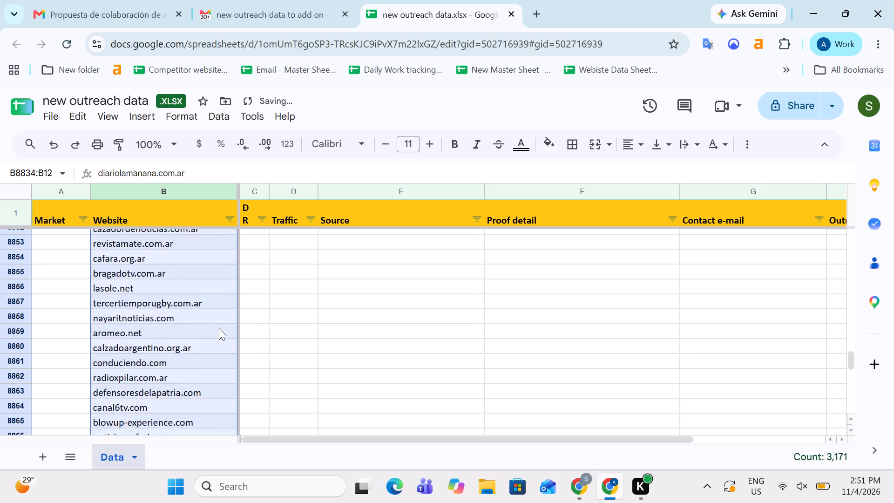
pyautogui.scroll(-2, 219, 328)
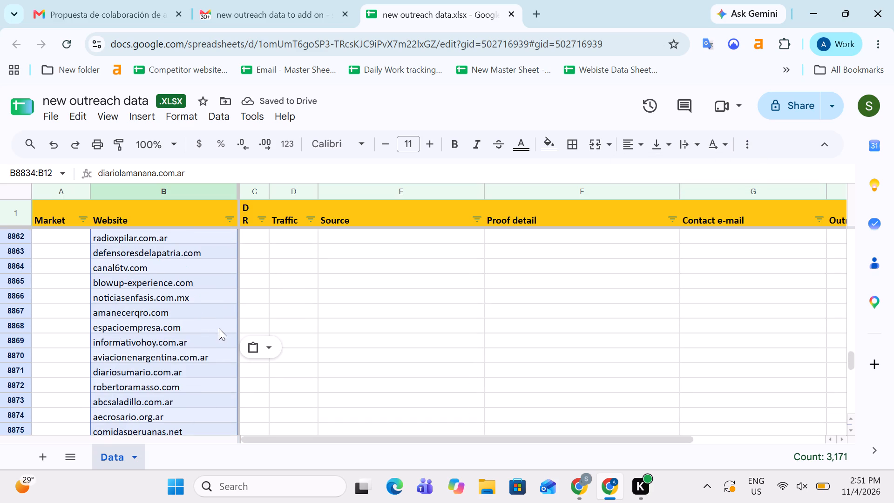
pyautogui.scroll(4, 219, 328)
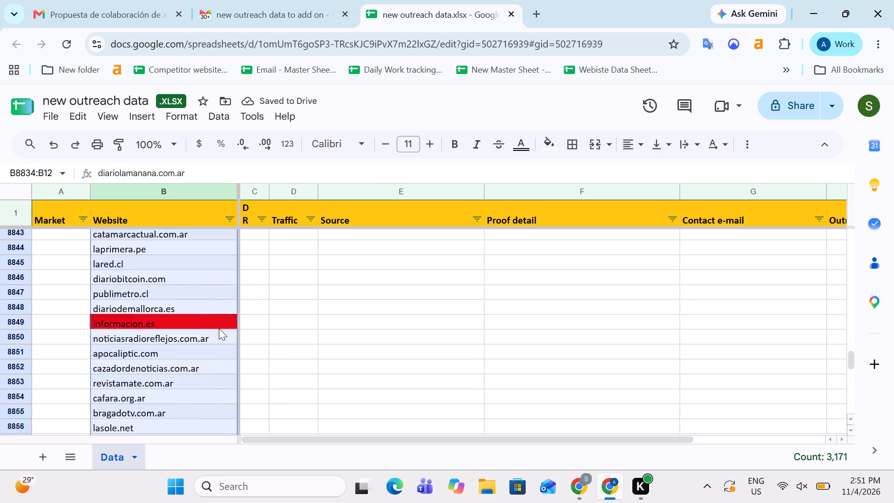
pyautogui.scroll(14, 219, 328)
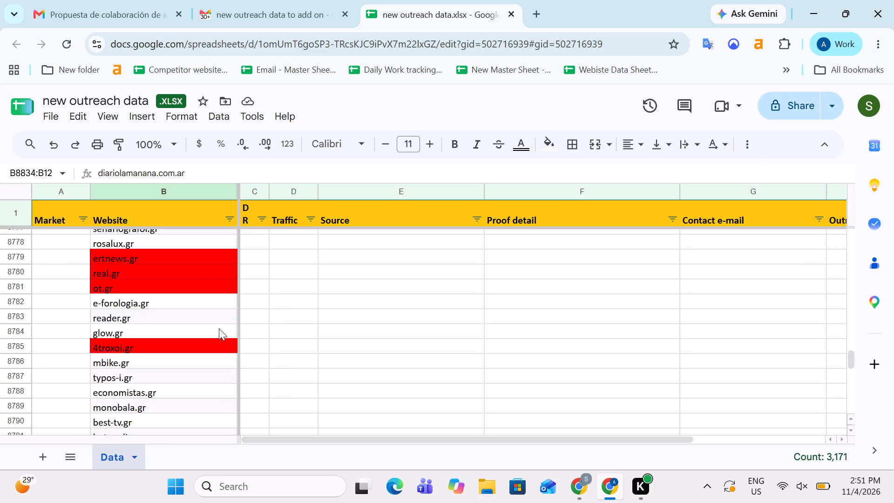
pyautogui.scroll(-6, 229, 305)
pyautogui.scroll(8, 226, 306)
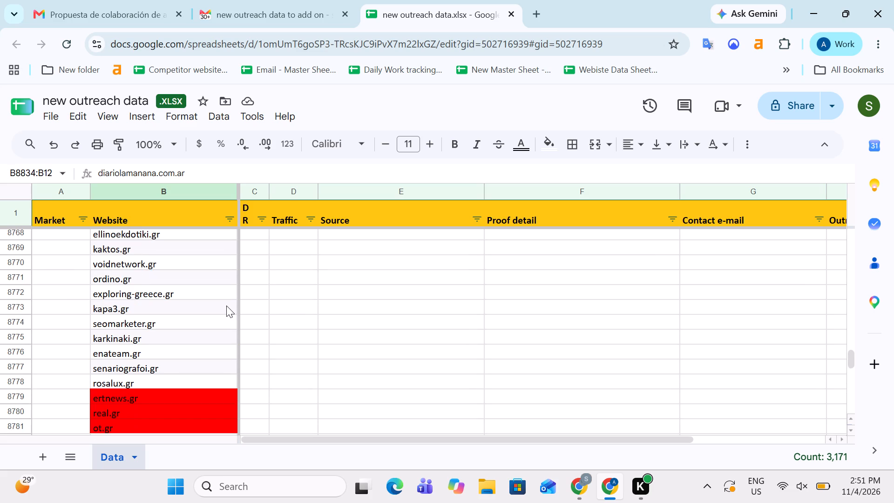
# Filter the Website column of the new outreach data by red fill color.
pyautogui.click(230, 215)
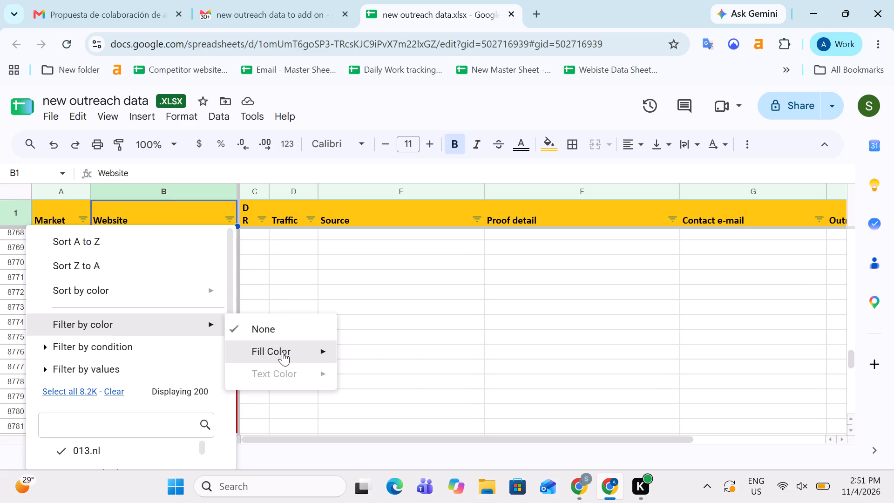
pyautogui.click(368, 381)
# Examine the extent of the filtered red-highlighted outreach rows in the Website column, from the first row to the last.
pyautogui.scroll(2, 217, 329)
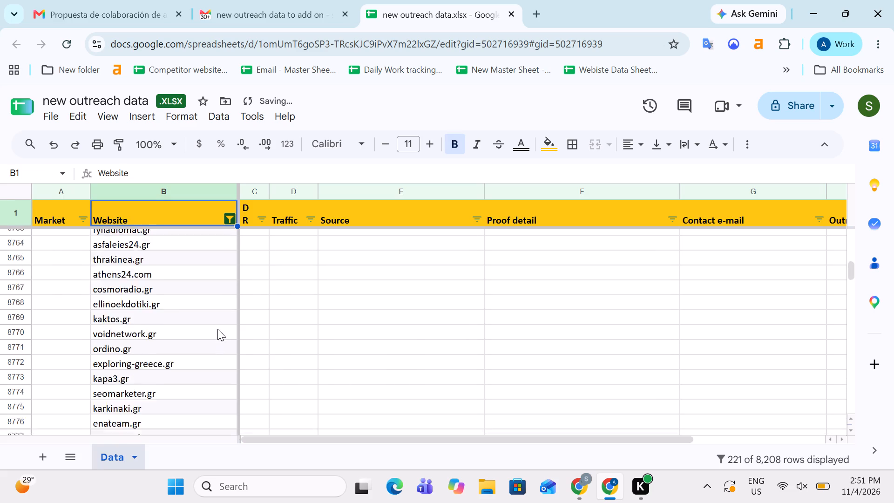
pyautogui.scroll(20, 217, 329)
pyautogui.scroll(7, 217, 329)
pyautogui.click(189, 272)
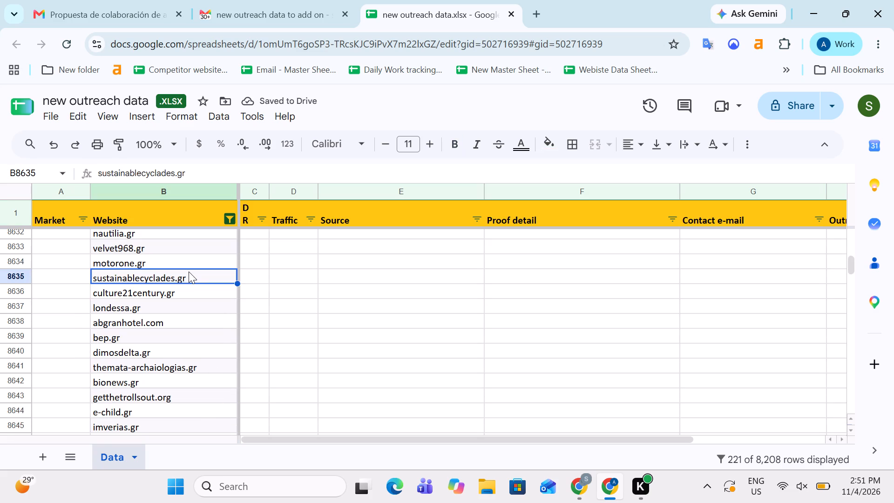
pyautogui.hotkey('ctrl', 'Up')
pyautogui.press('Up')
pyautogui.hotkey('ctrl', 'Up')
pyautogui.press('Up')
pyautogui.press('Down')
pyautogui.press('Up')
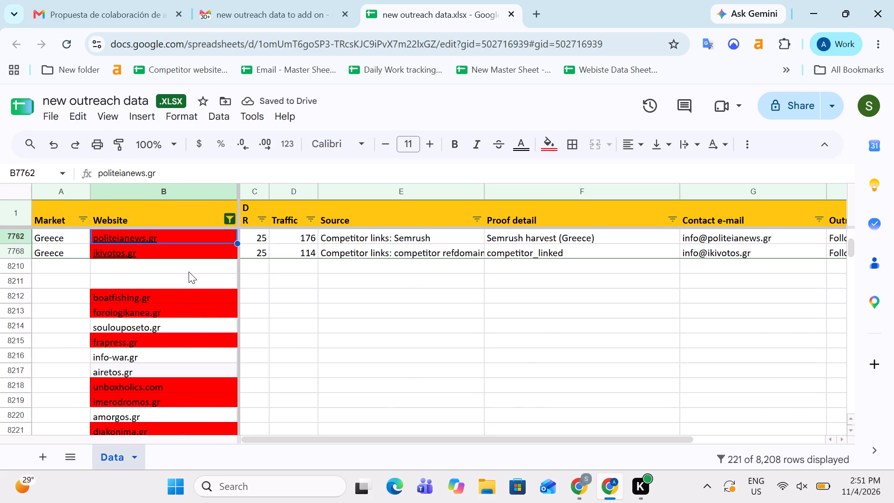
pyautogui.hotkey('ctrl', 'Up')
pyautogui.press('Down')
pyautogui.press('Up')
pyautogui.press('Down')
pyautogui.hotkey('ctrl', 'shift', 'Down')
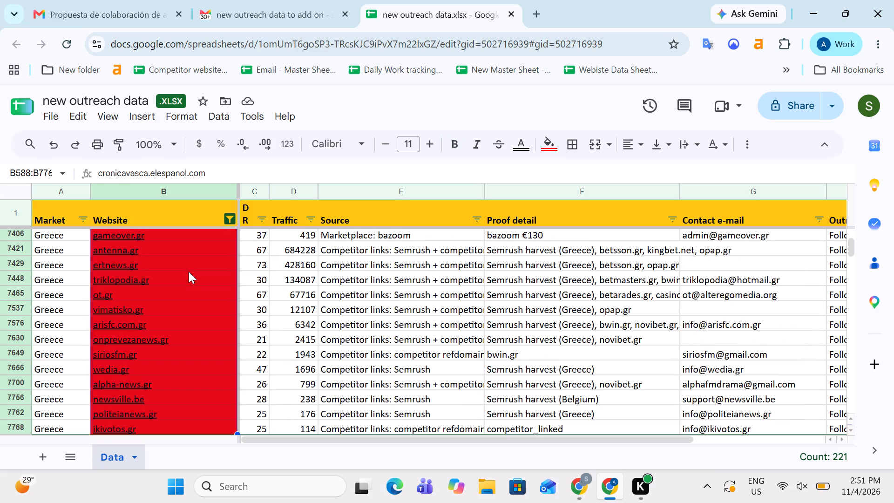
pyautogui.press('Down')
pyautogui.press('Up')
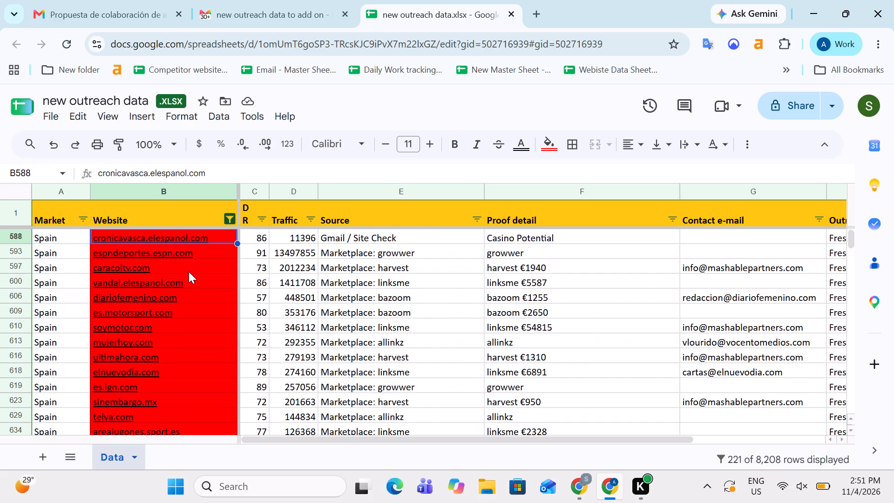
pyautogui.press('Up')
pyautogui.press('Up')
pyautogui.press('Down')
pyautogui.press('Up')
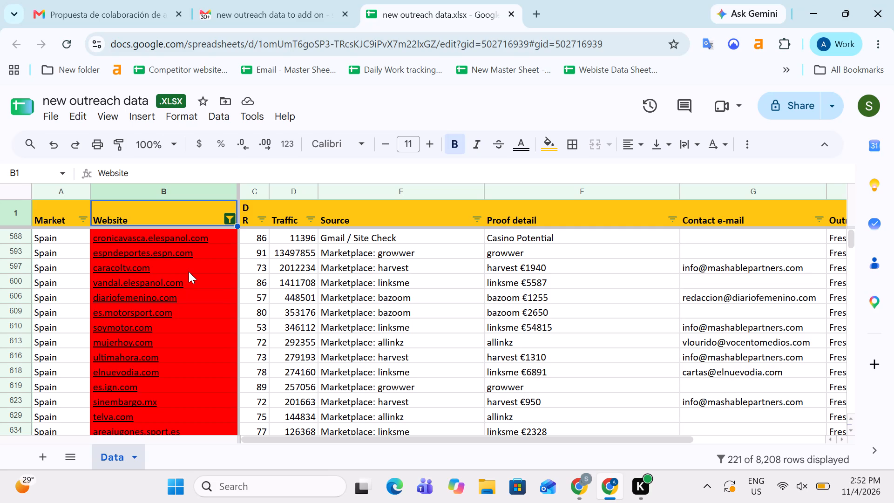
pyautogui.press('Down')
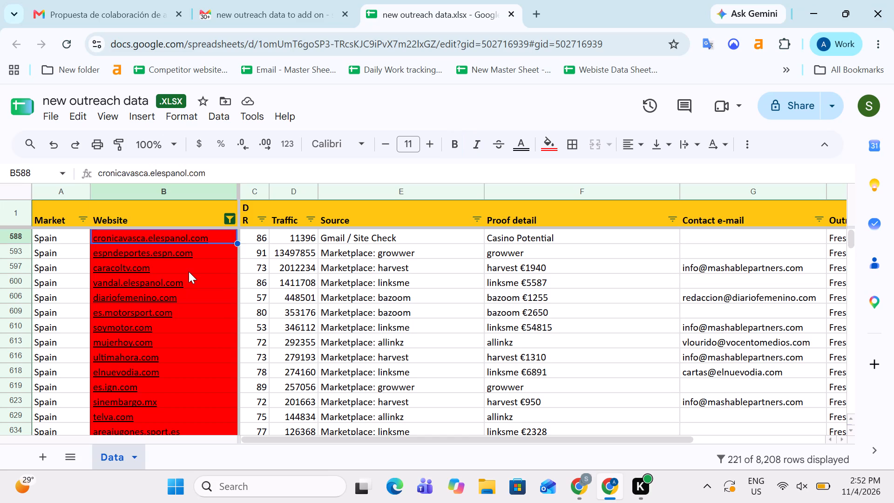
pyautogui.press('Up')
pyautogui.press('Down')
pyautogui.scroll(3, 208, 272)
# Delete the filtered duplicate outreach rows from row 588 through row 7768.
pyautogui.click(0, 237)
pyautogui.hotkey('ctrl', 'shift', 'Down')
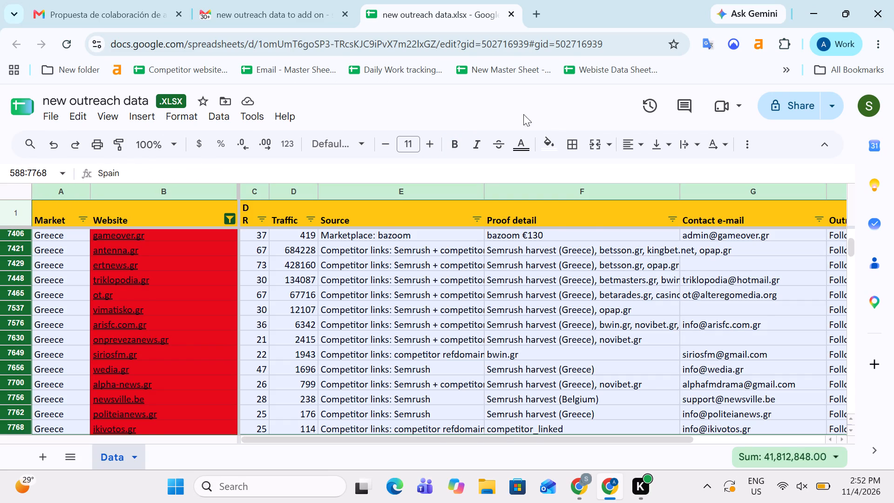
pyautogui.scroll(-4, 450, 294)
pyautogui.scroll(3, 444, 299)
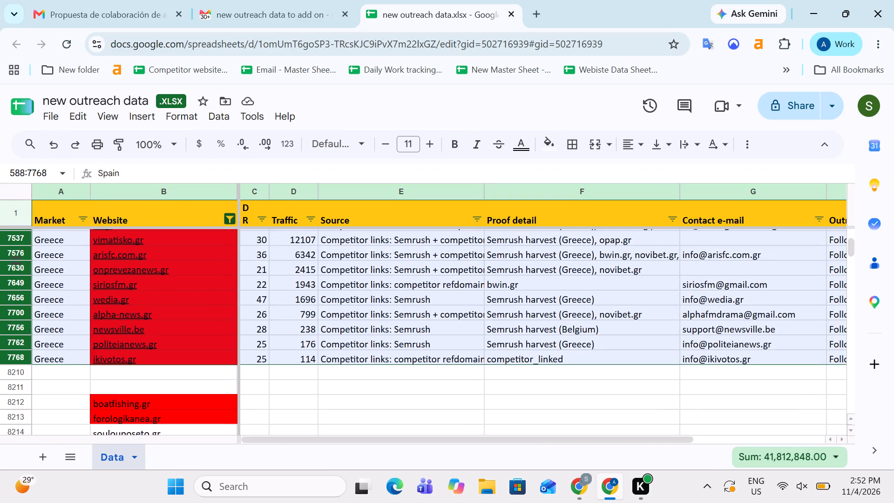
pyautogui.rightClick(19, 257)
pyautogui.click(71, 301)
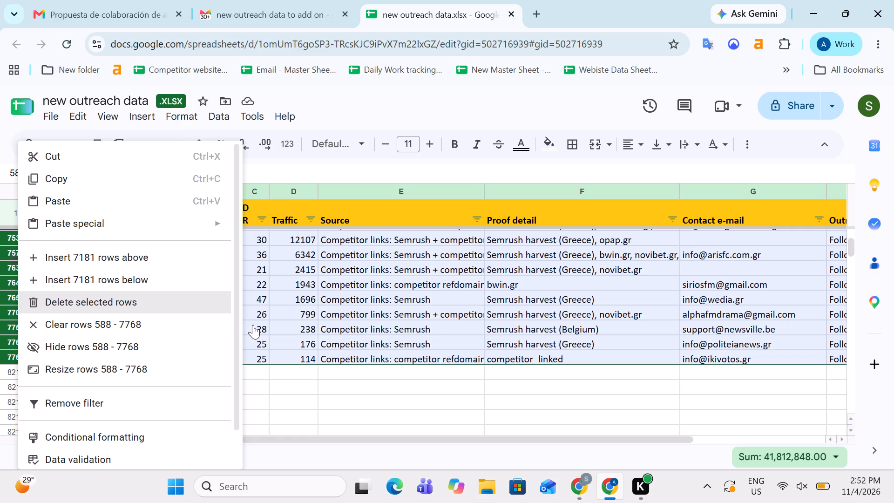
# Clear the pasted comparison domains below the outreach data in the Website column, from B7991 through B11783.
pyautogui.click(211, 265)
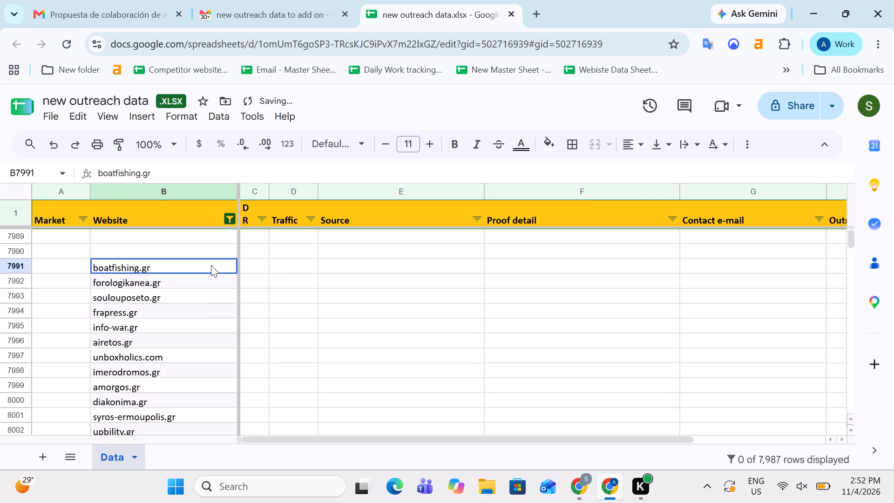
pyautogui.hotkey('ctrl', 'shift', 'Down')
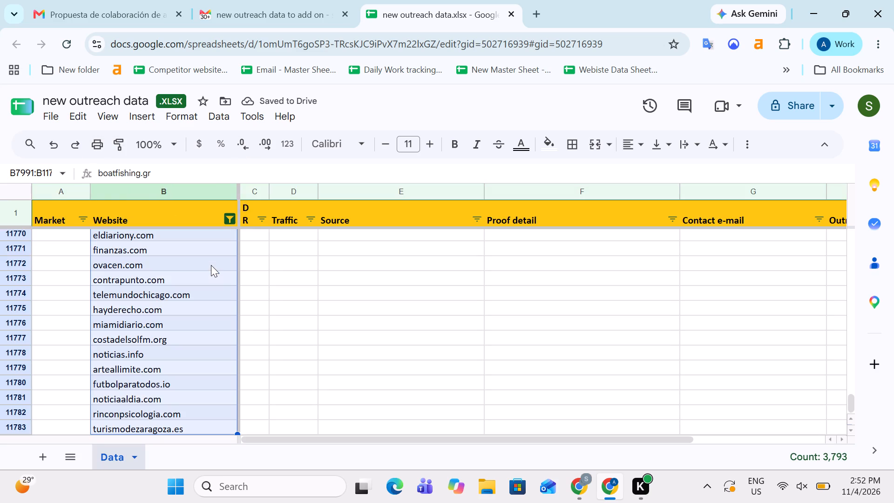
pyautogui.press('Delete')
pyautogui.press('Up')
pyautogui.hotkey('ctrl', 'Up')
pyautogui.press('Down')
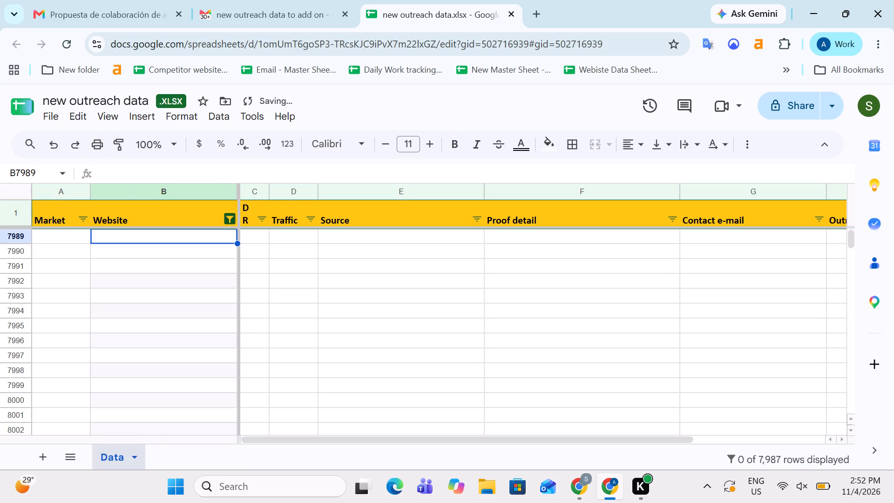
# Remove the filter from the outreach Data sheet and return to its first rows.
pyautogui.click(750, 151)
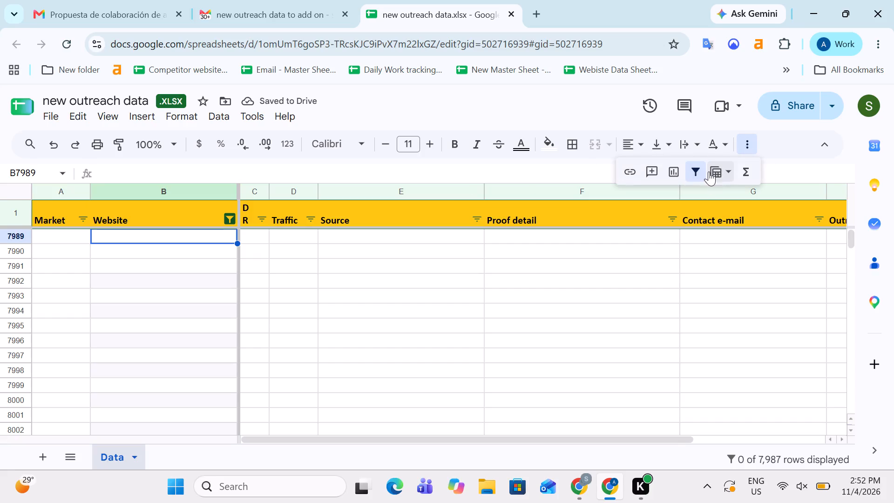
pyautogui.click(696, 170)
pyautogui.hotkey('ctrl', 'Up')
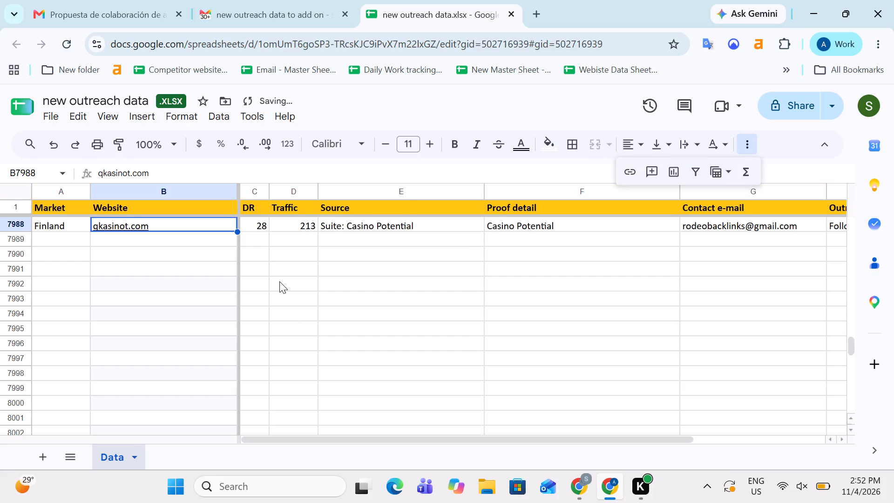
pyautogui.press('Up')
pyautogui.hotkey('ctrl', 'Up')
pyautogui.press('Down')
pyautogui.press('Up')
pyautogui.press('Down')
pyautogui.press('Down')
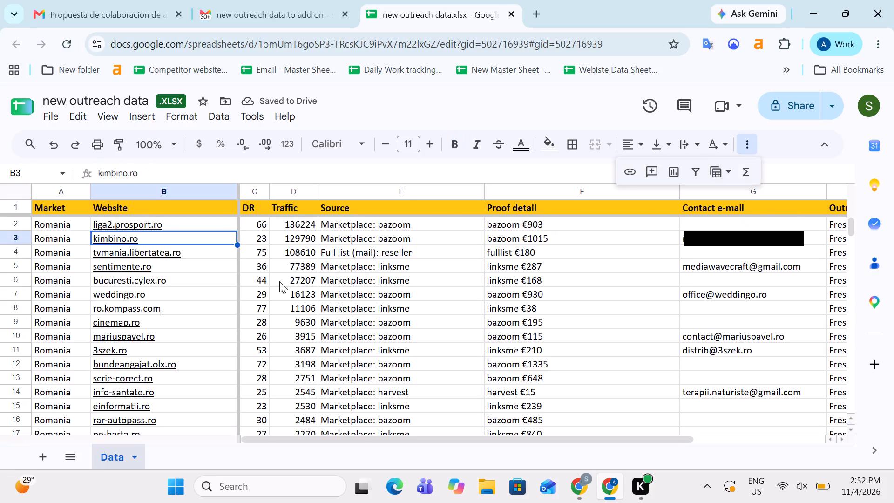
# Switch to the Email - Master Sheet and open its DE, CH, AT sheet.
pyautogui.hotkey('alt', 'Tab')
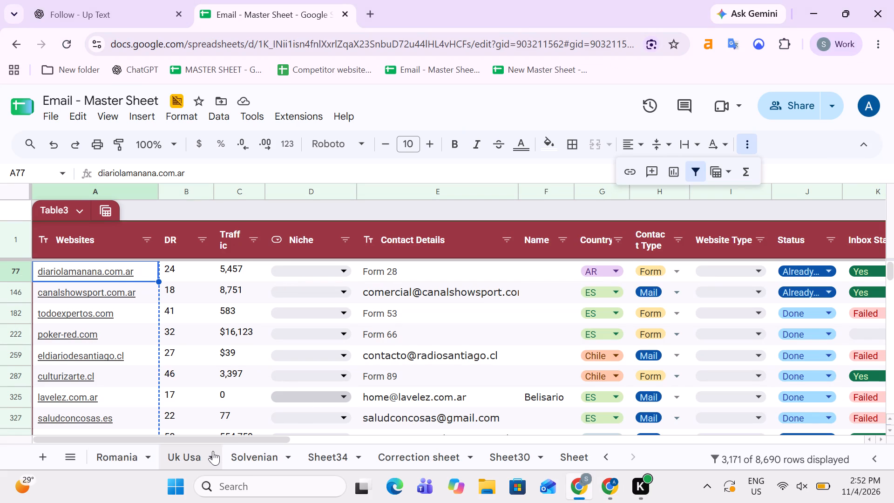
pyautogui.click(609, 457)
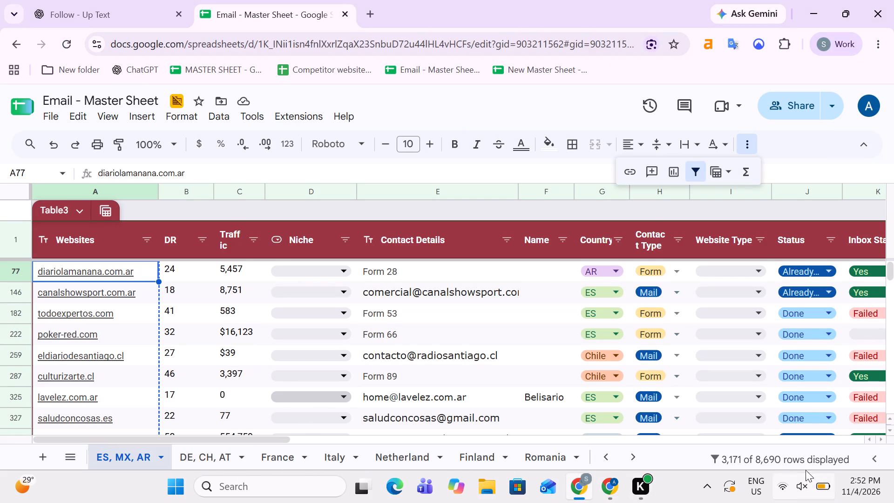
pyautogui.click(607, 456)
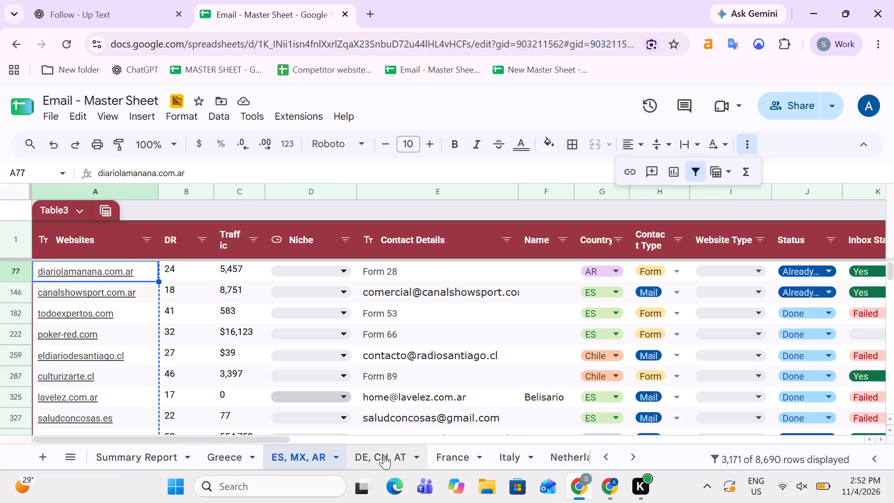
pyautogui.click(387, 454)
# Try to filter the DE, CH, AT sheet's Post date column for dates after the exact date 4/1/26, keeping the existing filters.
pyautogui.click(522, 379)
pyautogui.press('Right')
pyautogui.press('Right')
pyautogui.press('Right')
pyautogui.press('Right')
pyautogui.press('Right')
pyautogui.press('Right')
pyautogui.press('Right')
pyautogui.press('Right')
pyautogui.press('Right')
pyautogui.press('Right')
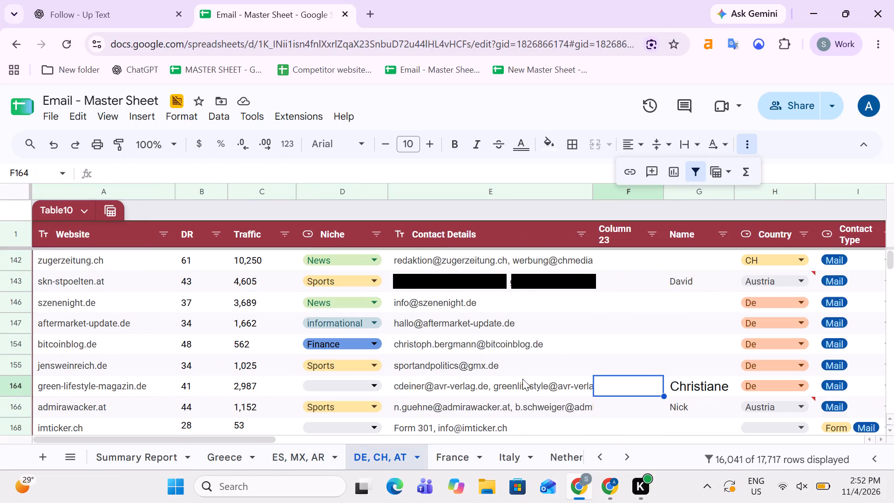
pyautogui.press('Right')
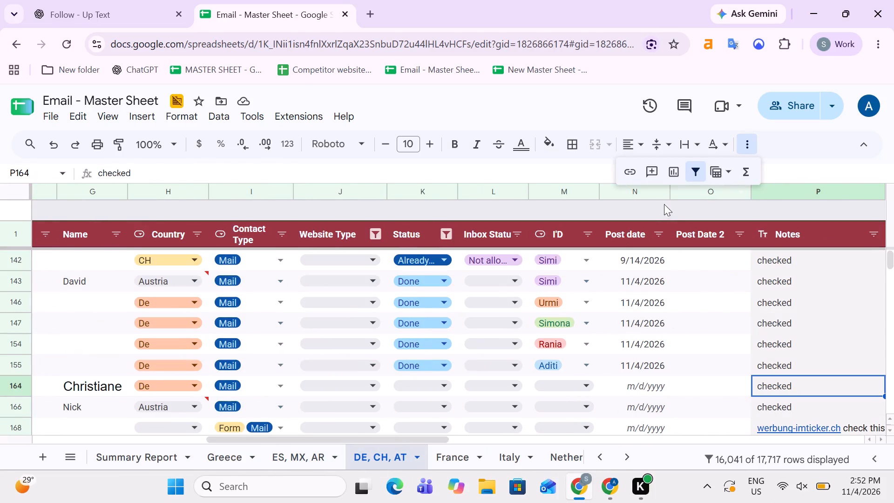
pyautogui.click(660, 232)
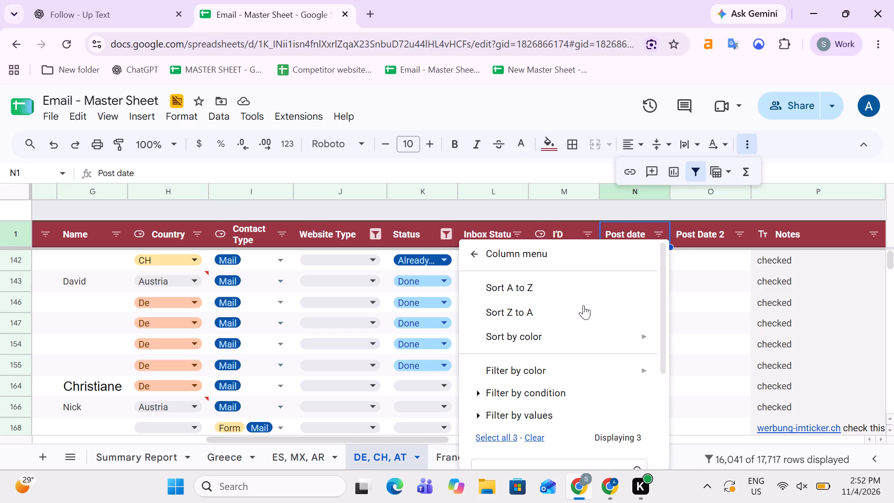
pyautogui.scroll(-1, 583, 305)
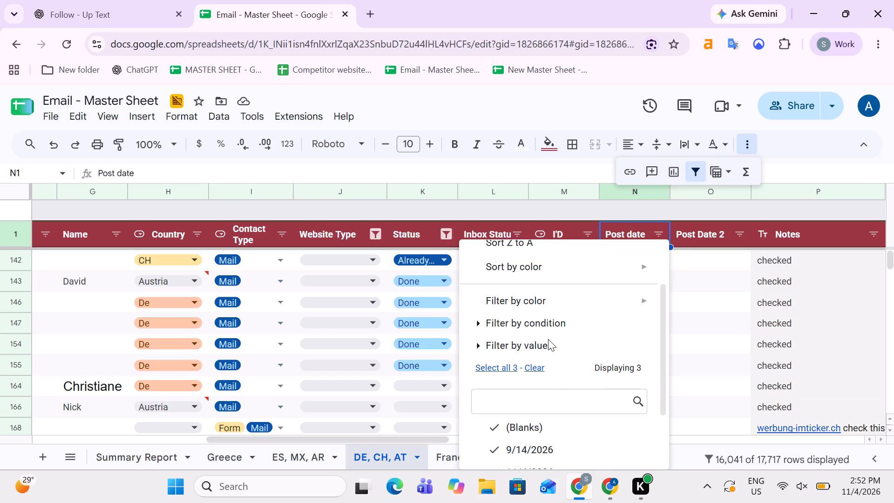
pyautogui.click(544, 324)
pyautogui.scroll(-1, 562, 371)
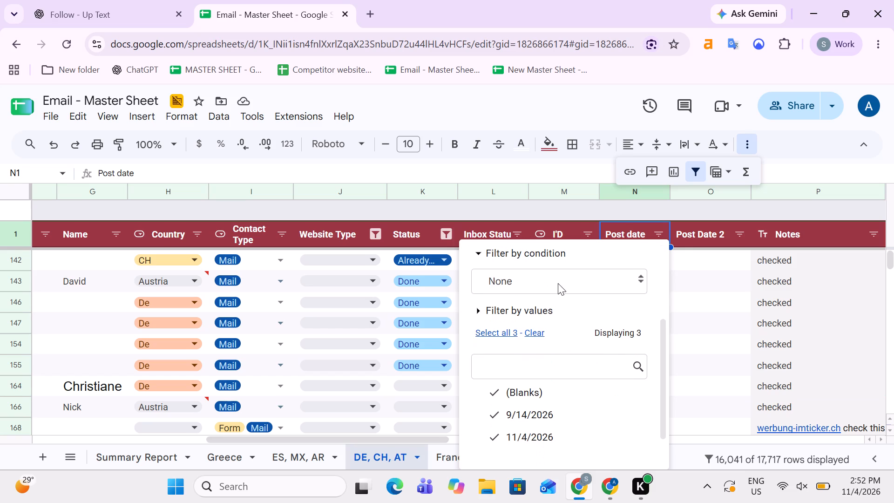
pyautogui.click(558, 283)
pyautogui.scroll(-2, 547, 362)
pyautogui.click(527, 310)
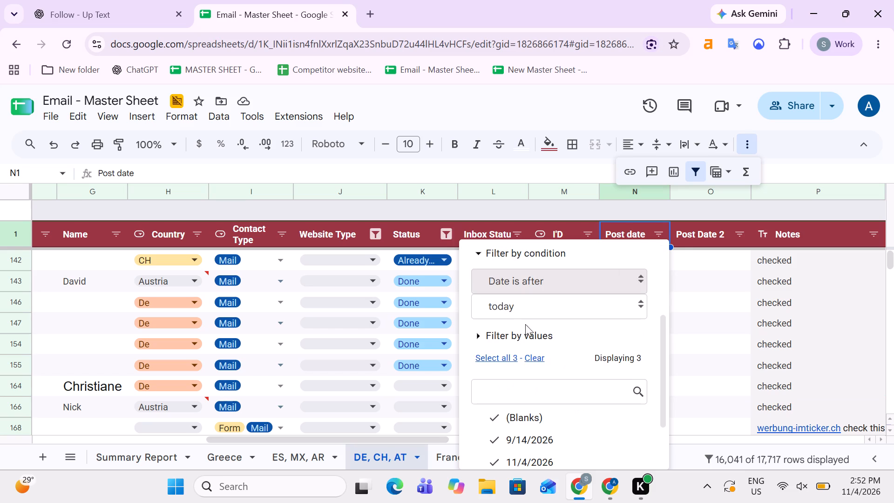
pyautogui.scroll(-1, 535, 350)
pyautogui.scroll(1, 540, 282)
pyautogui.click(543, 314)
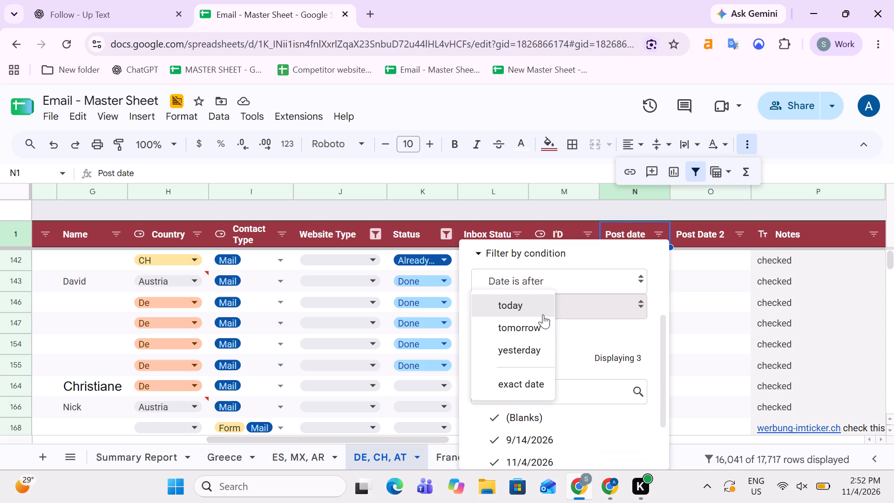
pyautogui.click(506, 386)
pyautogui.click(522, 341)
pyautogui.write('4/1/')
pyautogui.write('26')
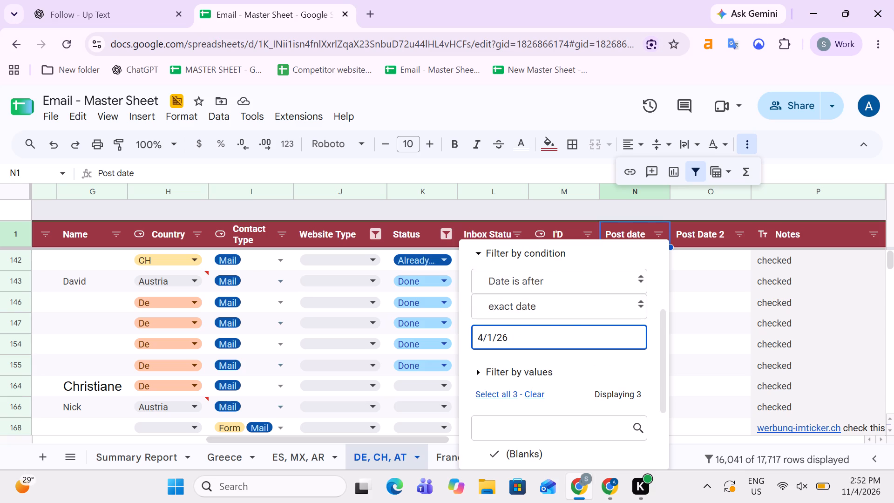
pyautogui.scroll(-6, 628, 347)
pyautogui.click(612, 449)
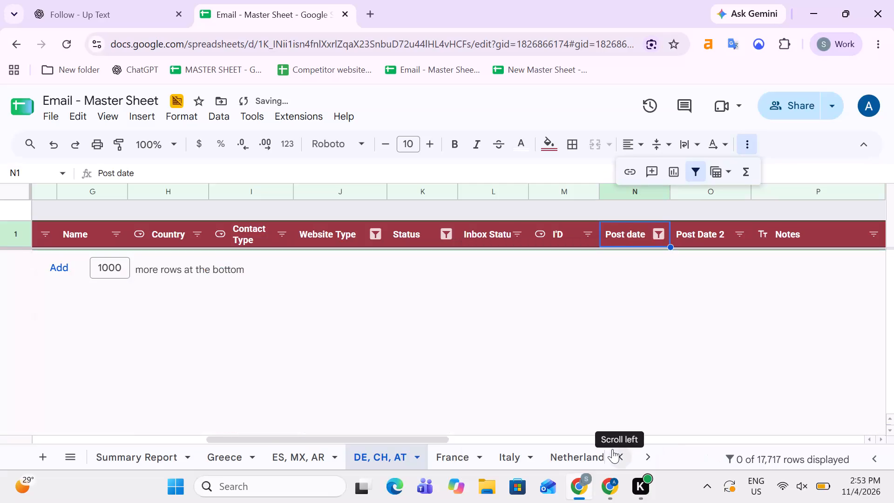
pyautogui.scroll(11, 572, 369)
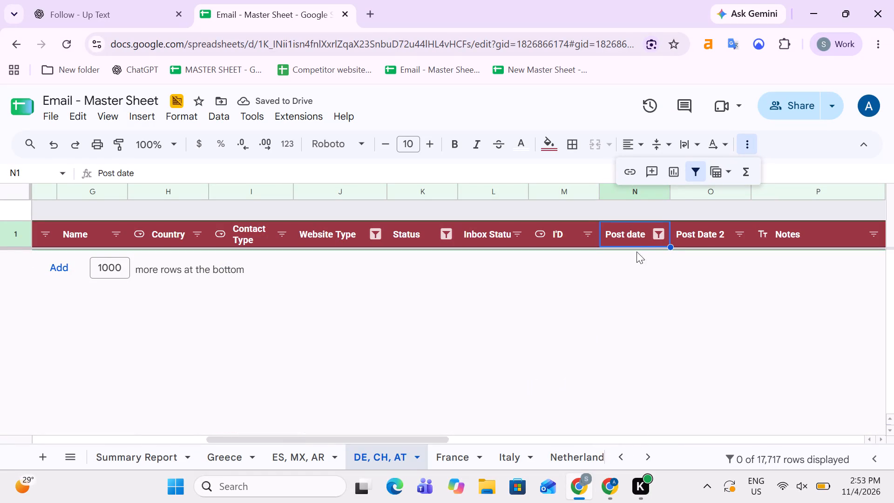
# Remove all filters from the DE, CH, AT sheet.
pyautogui.click(691, 175)
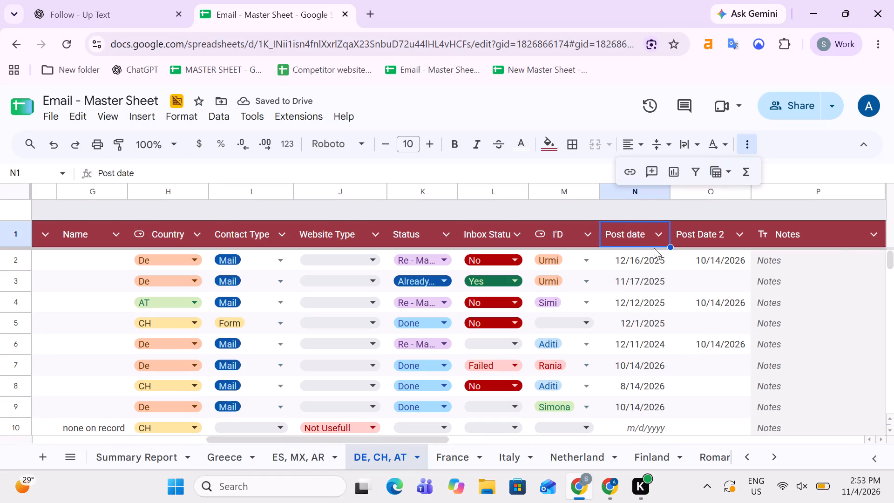
# Filter the unfiltered DE, CH, AT sheet's Post date column by the condition date is after, with exact date 4/1/26.
pyautogui.click(664, 227)
pyautogui.click(713, 308)
pyautogui.scroll(-1, 576, 318)
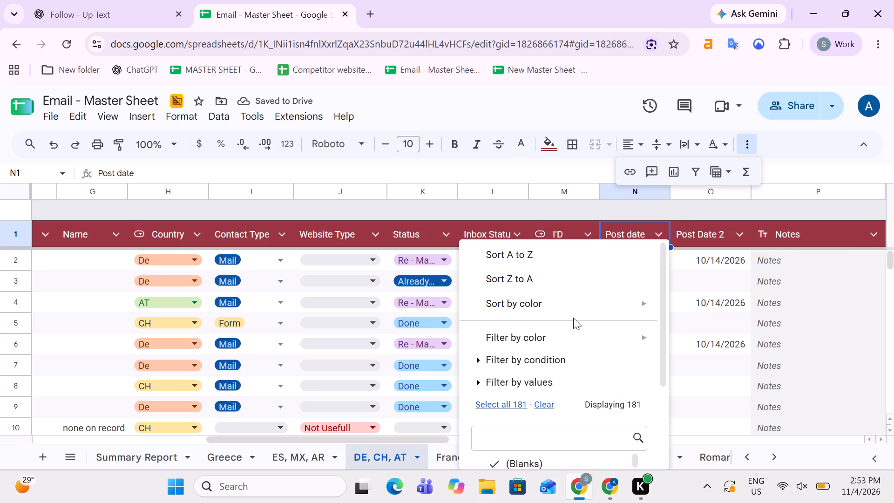
pyautogui.scroll(-1, 573, 318)
pyautogui.scroll(1, 564, 280)
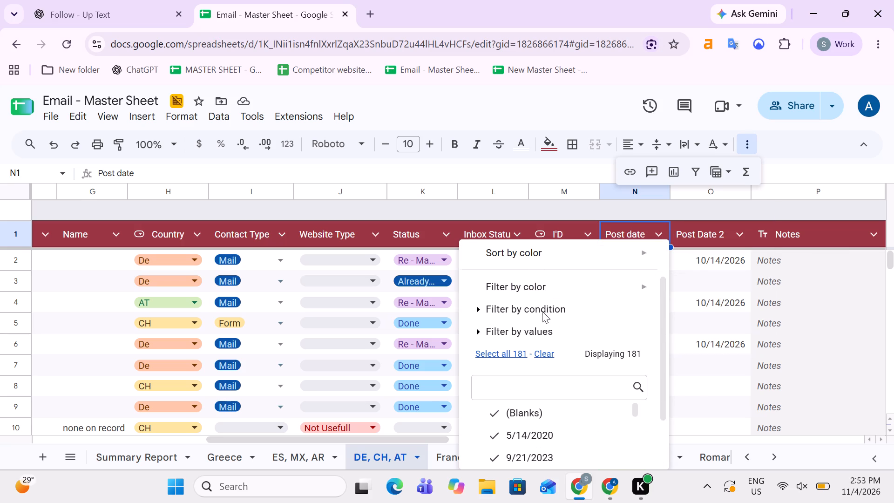
pyautogui.click(555, 305)
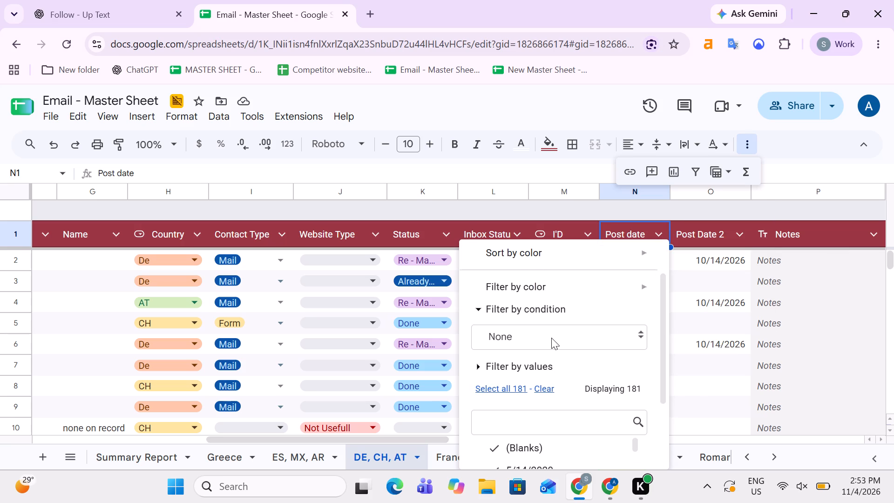
pyautogui.click(594, 333)
pyautogui.scroll(-1, 547, 428)
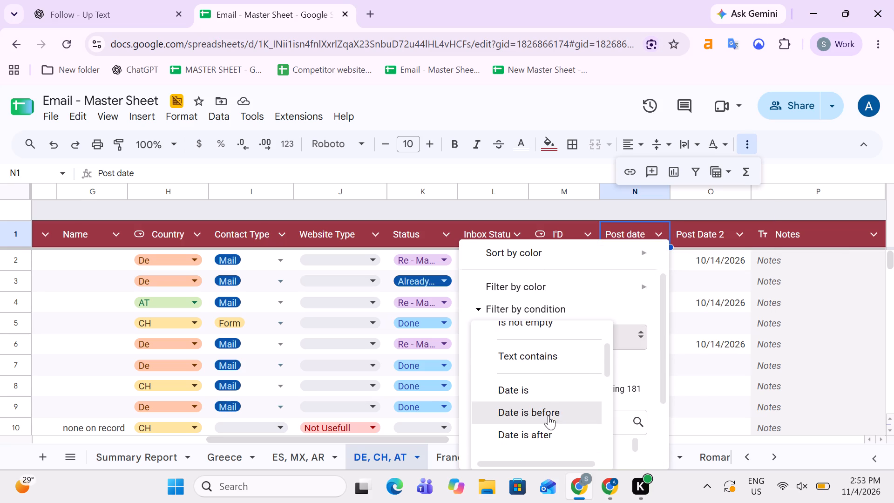
pyautogui.click(534, 437)
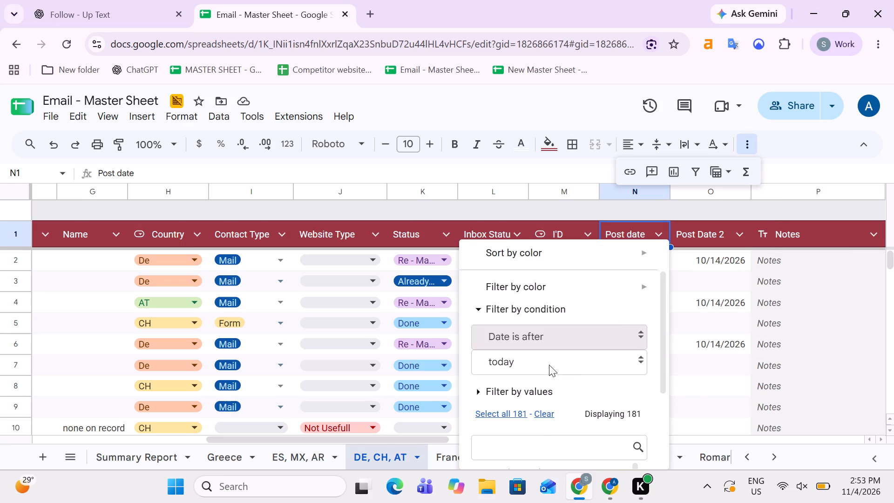
pyautogui.scroll(-1, 547, 362)
pyautogui.click(552, 293)
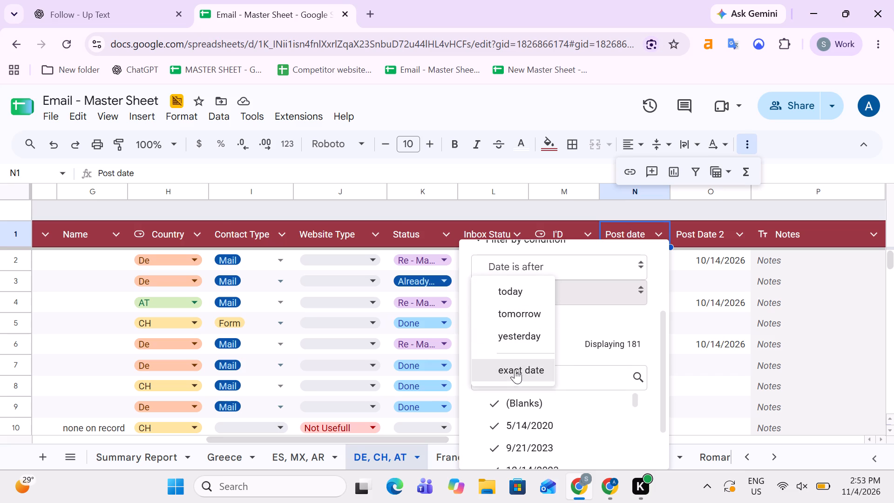
pyautogui.click(516, 366)
pyautogui.click(540, 328)
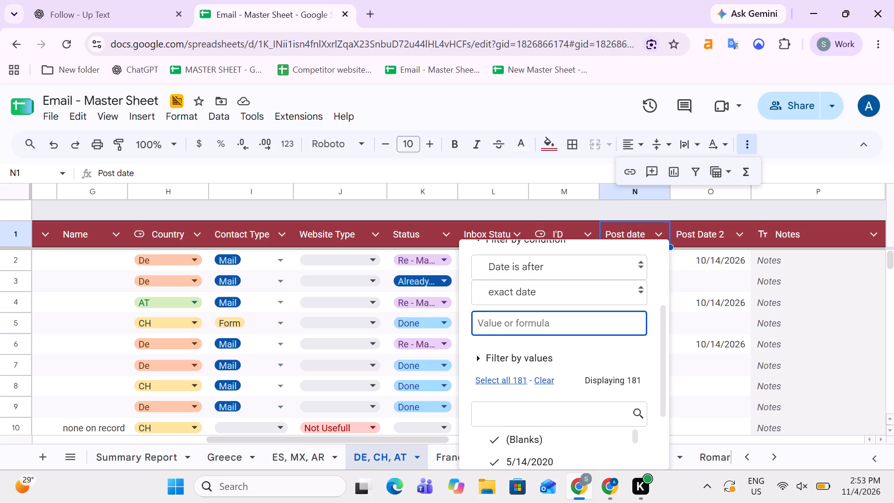
pyautogui.write('4/1/')
pyautogui.write('26')
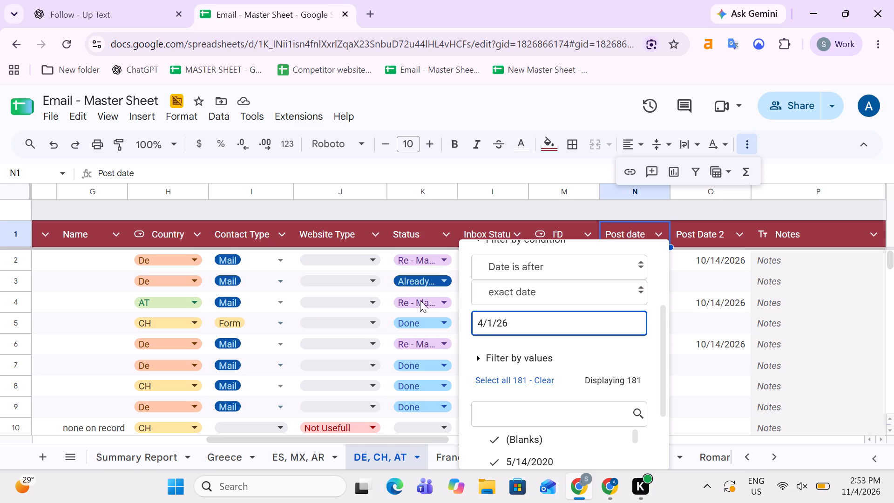
pyautogui.scroll(-5, 582, 370)
pyautogui.click(637, 444)
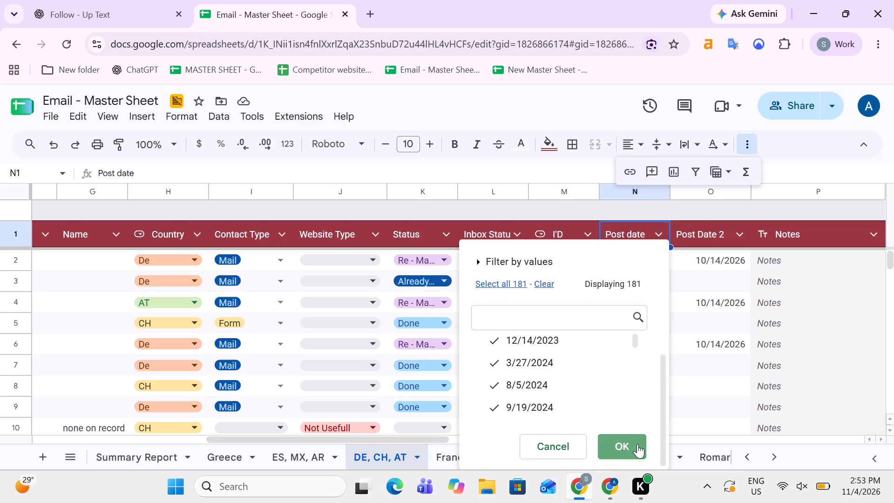
# Copy all filtered domains in the DE, CH, AT sheet's Website column, from A7 through A2783.
pyautogui.press('Up')
pyautogui.press('Down')
pyautogui.press('Up')
pyautogui.press('Down')
pyautogui.press('Left')
pyautogui.press('Left')
pyautogui.press('Left')
pyautogui.press('Left')
pyautogui.press('Left')
pyautogui.press('Left')
pyautogui.press('Left')
pyautogui.press('Left')
pyautogui.press('Left')
pyautogui.press('Left')
pyautogui.press('Left')
pyautogui.press('Left')
pyautogui.press('Left')
pyautogui.press('Left')
pyautogui.press('Left')
pyautogui.press('Left')
pyautogui.press('Left')
pyautogui.press('Left')
pyautogui.press('Left')
pyautogui.press('Left')
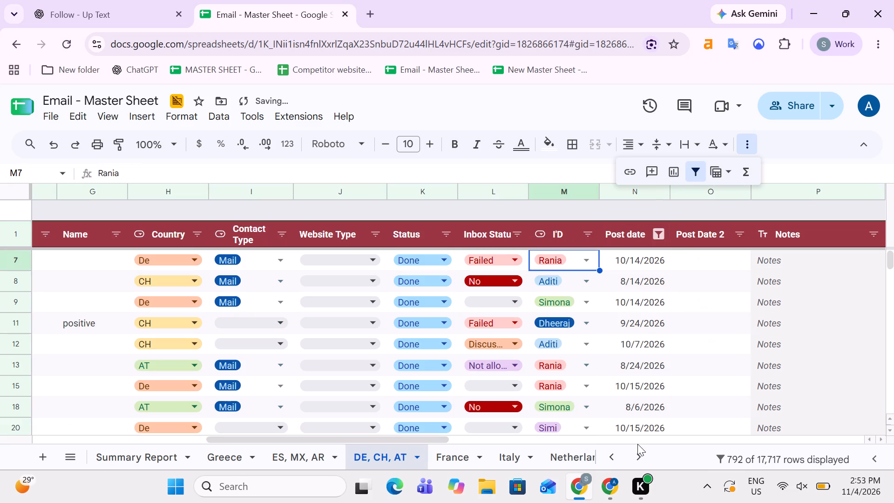
pyautogui.press('Up')
pyautogui.press('Down')
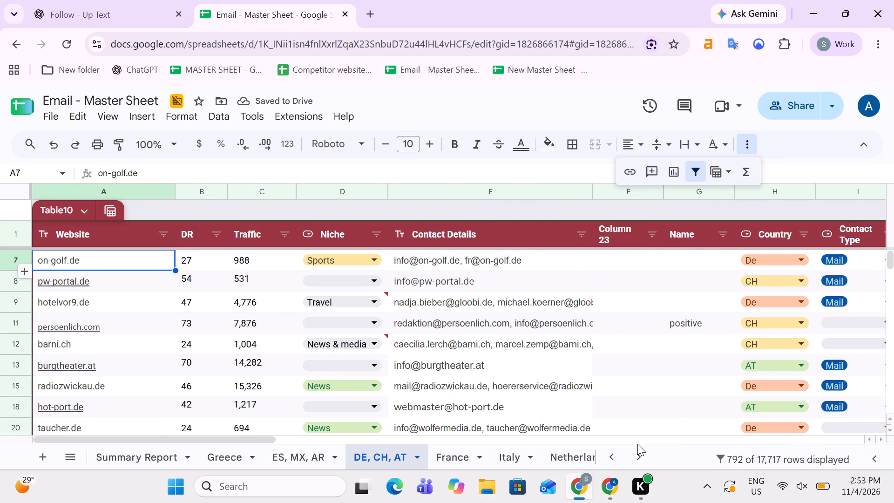
pyautogui.hotkey('ctrl', 'shift', 'Down')
pyautogui.hotkey('ctrl', 'c')
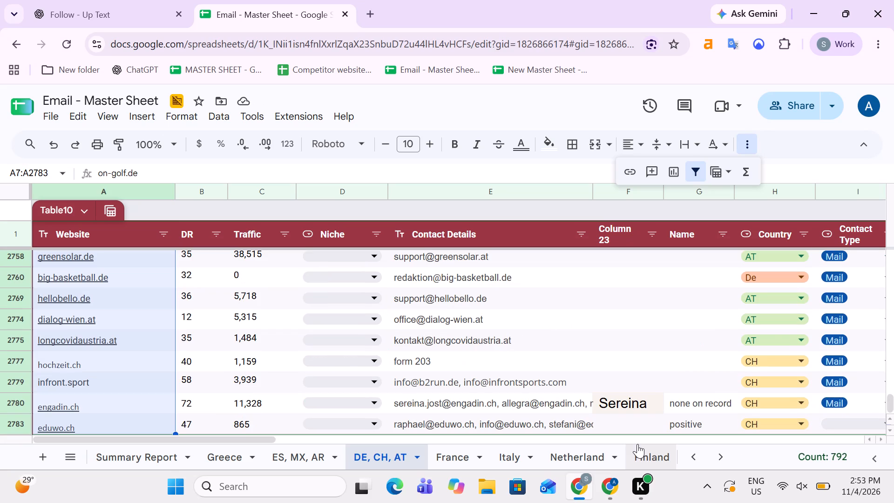
pyautogui.hotkey('ctrl', 'c')
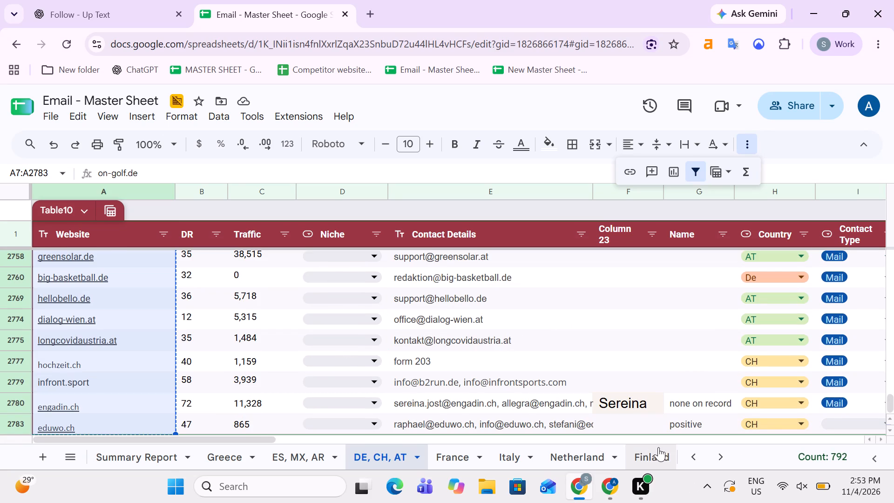
# Switch to the new outreach data file and paste the copied domains as values only below its data, starting at B7991.
pyautogui.hotkey('alt', 'Tab')
pyautogui.press('Down')
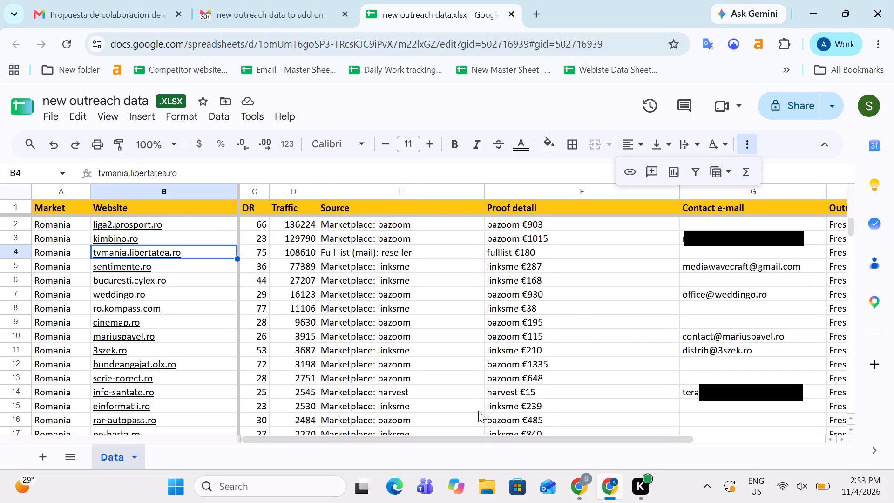
pyautogui.hotkey('ctrl', 'Down')
pyautogui.press('Down')
pyautogui.press('Down')
pyautogui.press('Down')
pyautogui.press('Down')
pyautogui.press('Up')
pyautogui.press('Up')
pyautogui.press('Down')
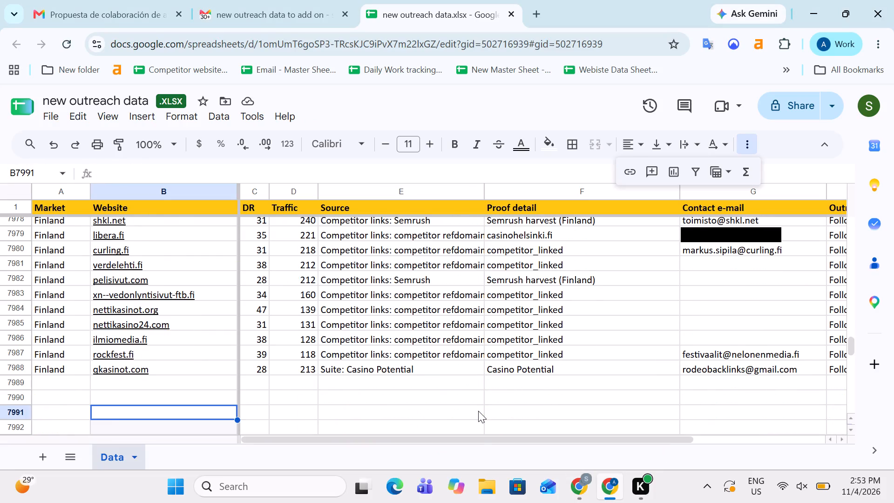
pyautogui.hotkey('ctrl', 'v')
pyautogui.scroll(-1, 291, 313)
pyautogui.click(270, 329)
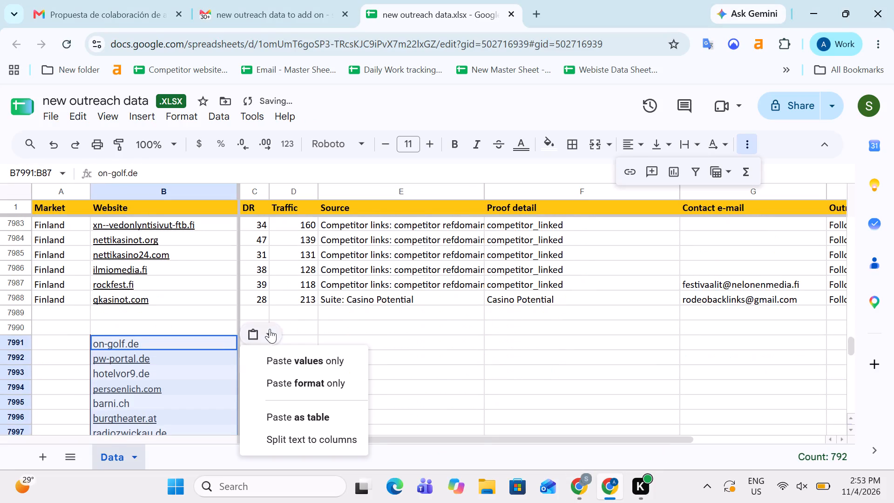
pyautogui.click(311, 358)
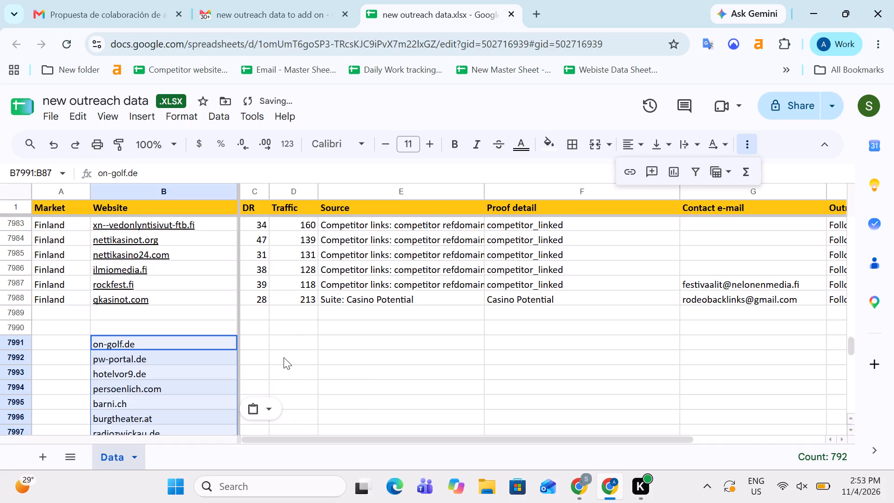
# Switch to the Email - Master Sheet, open the France sheet, and reset its filter so no column is filtered.
pyautogui.hotkey('alt', 'Tab')
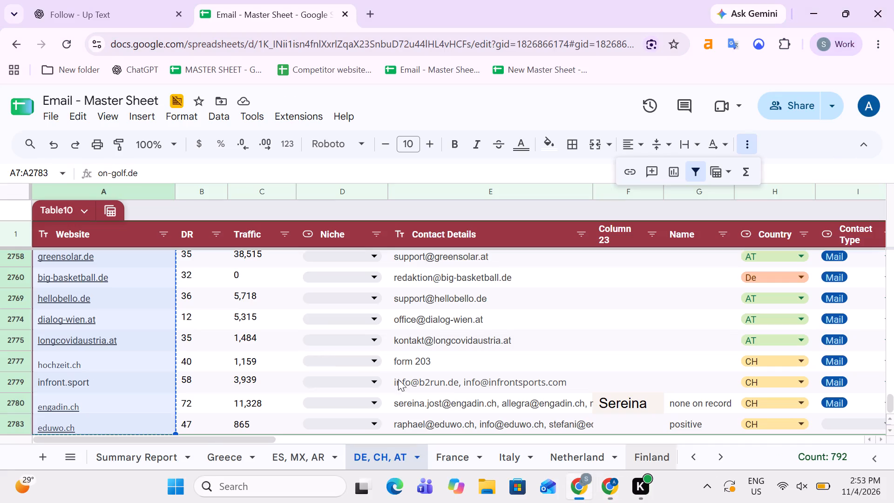
pyautogui.click(467, 449)
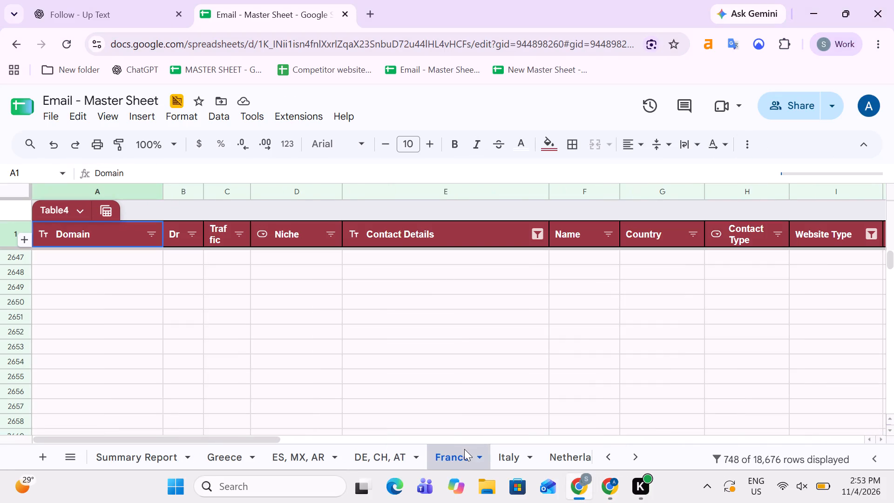
pyautogui.press('Up')
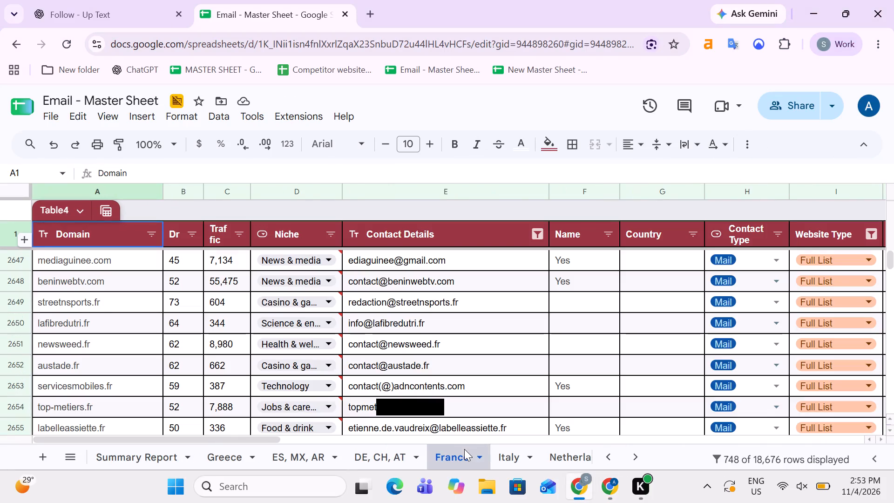
pyautogui.press('Down')
pyautogui.press('Right')
pyautogui.press('Right')
pyautogui.press('Right')
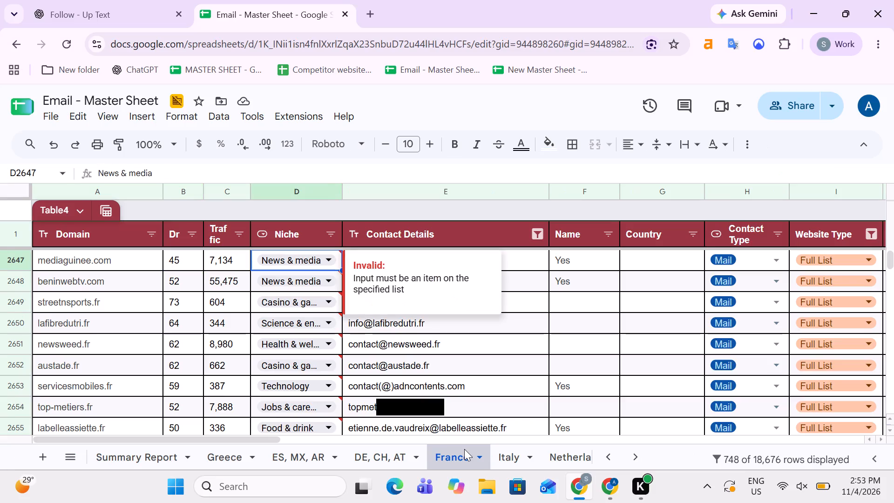
pyautogui.press('Right')
pyautogui.press('Right')
pyautogui.press('Right')
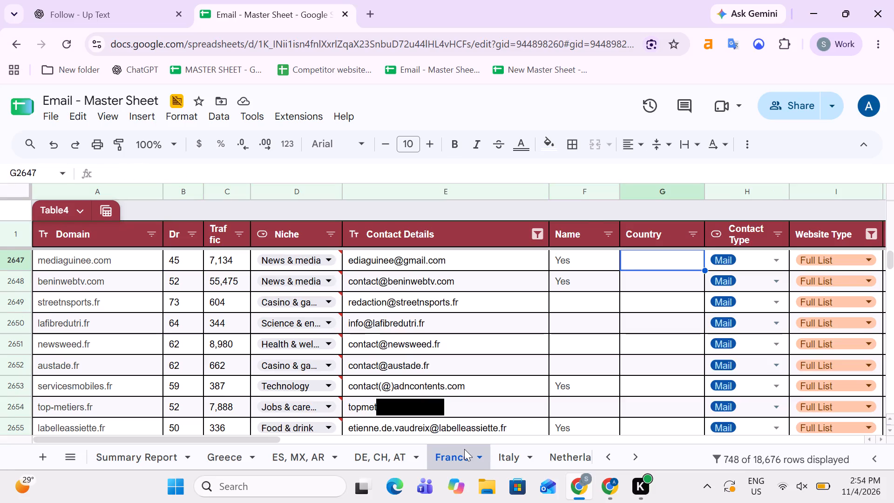
pyautogui.click(753, 150)
pyautogui.click(700, 168)
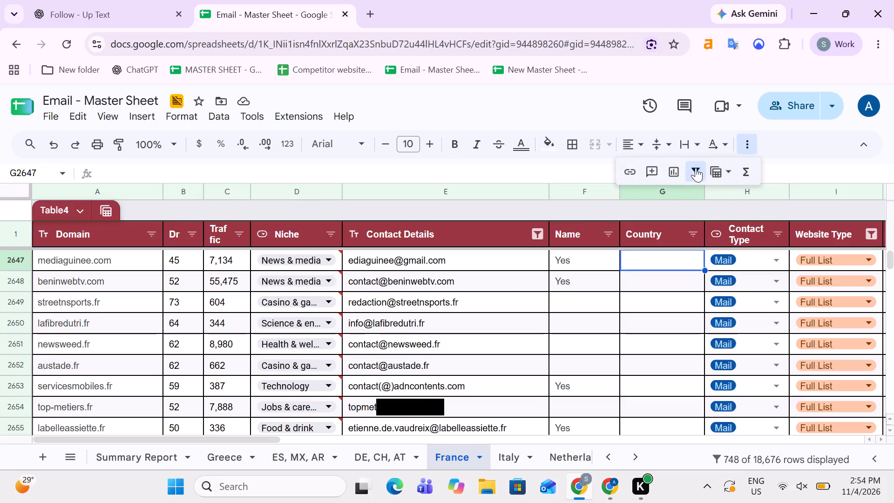
pyautogui.click(696, 168)
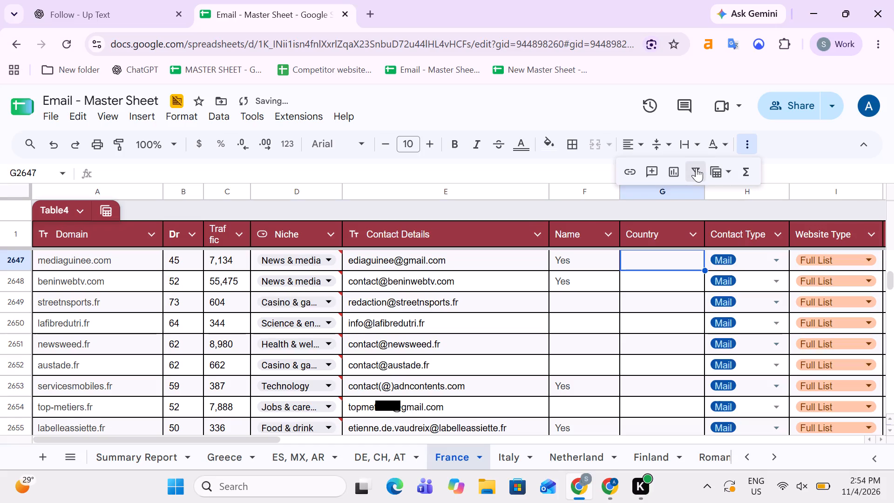
pyautogui.click(666, 298)
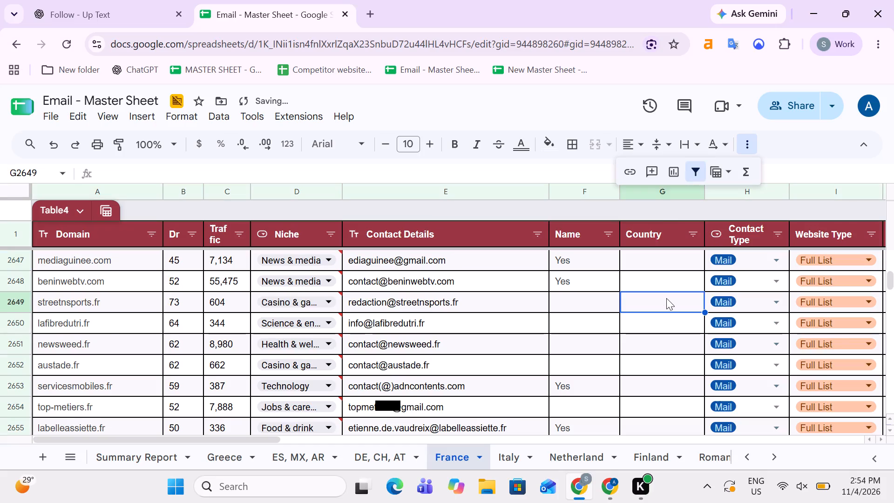
# Filter the France sheet's Post date column by the condition date is after, with exact date 4/1/26.
pyautogui.press('Right')
pyautogui.press('Right')
pyautogui.press('Right')
pyautogui.press('Right')
pyautogui.press('Right')
pyautogui.press('Right')
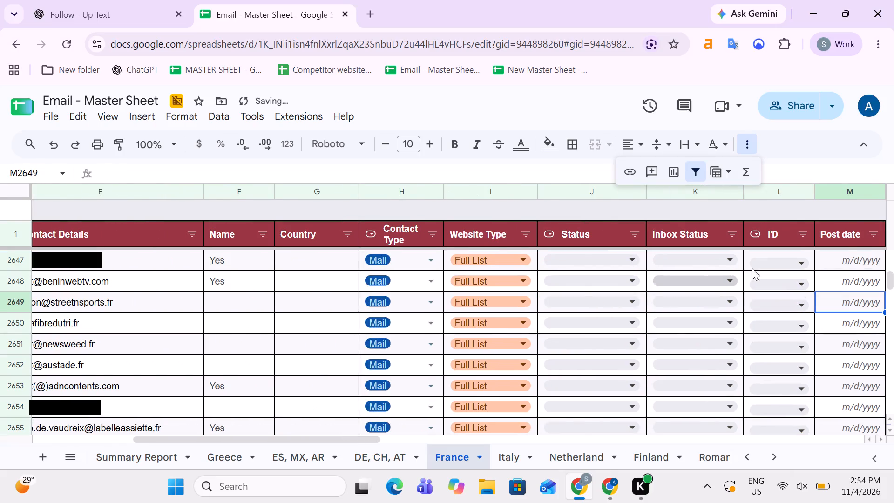
pyautogui.press('Right')
pyautogui.press('Right')
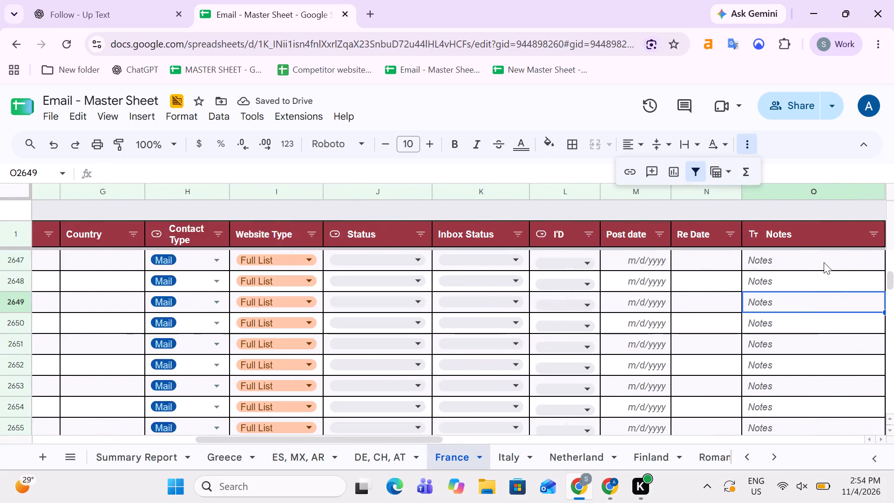
pyautogui.click(663, 234)
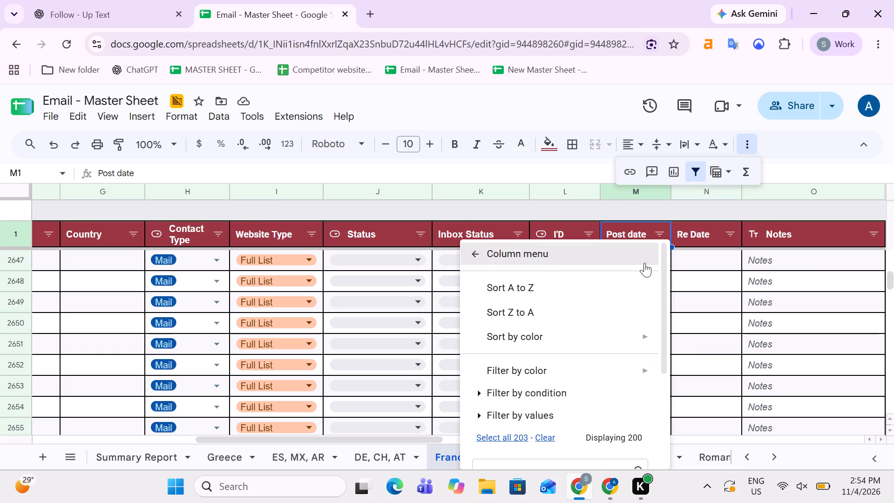
pyautogui.scroll(-2, 561, 342)
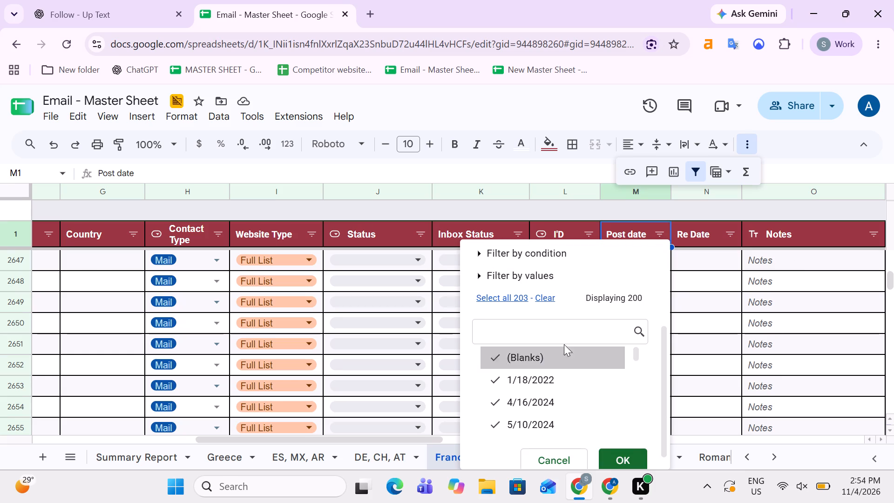
pyautogui.click(541, 255)
pyautogui.click(565, 281)
pyautogui.scroll(-2, 542, 350)
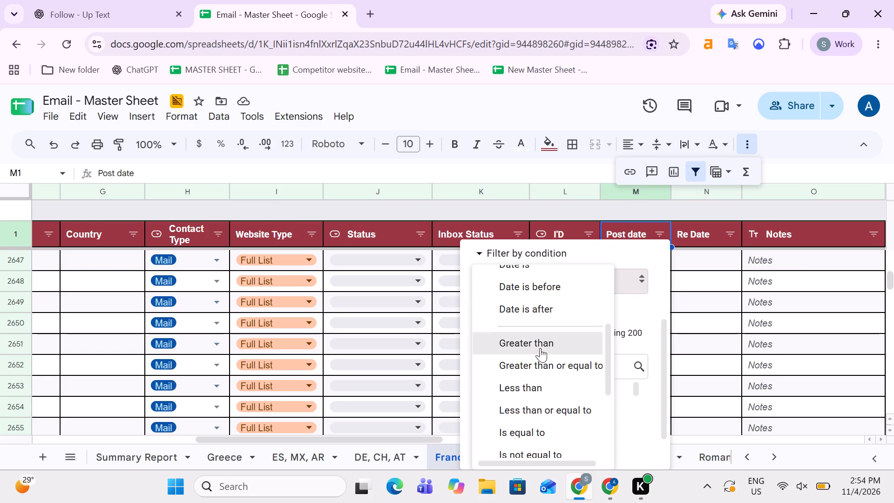
pyautogui.click(541, 308)
pyautogui.click(541, 312)
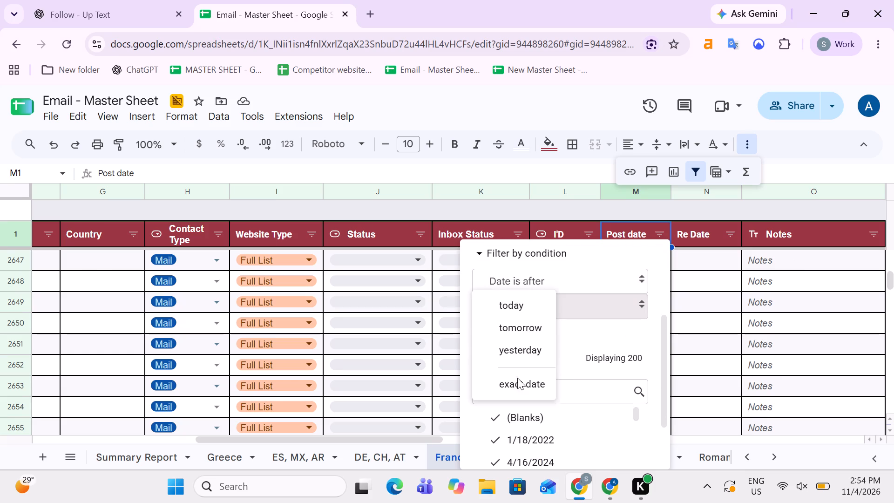
pyautogui.click(518, 386)
pyautogui.click(536, 337)
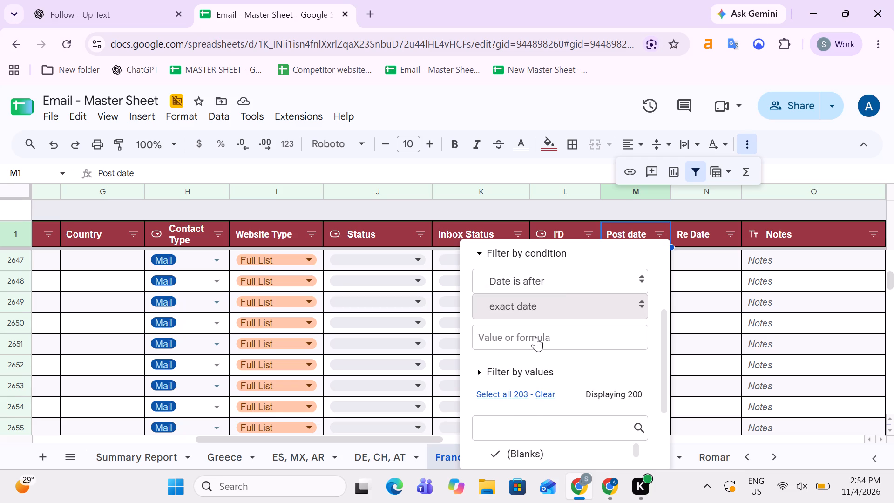
pyautogui.write('4/1/')
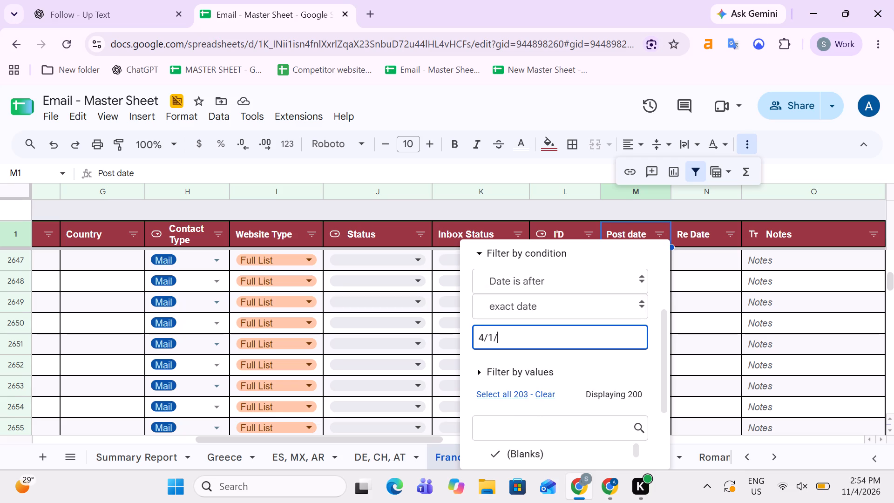
pyautogui.write('26')
pyautogui.scroll(-1, 566, 381)
pyautogui.scroll(-18, 596, 405)
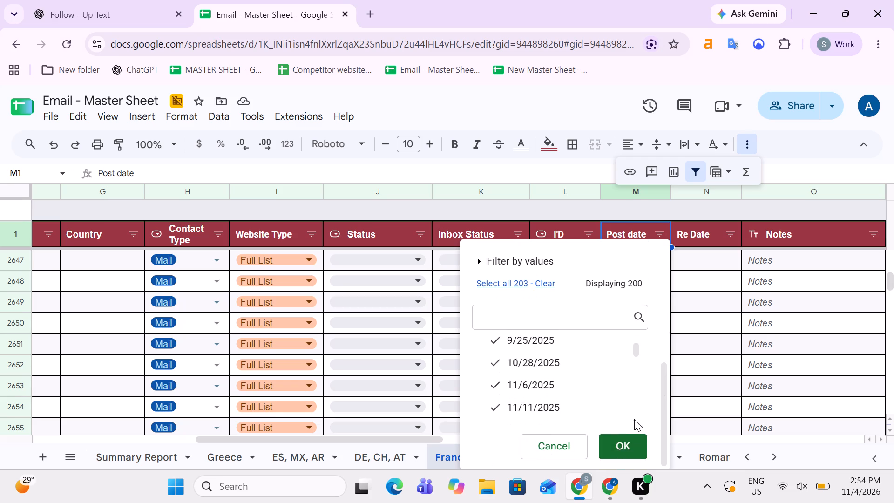
pyautogui.click(623, 440)
# Copy all filtered domains in the France sheet's Domain column, from A220 through A2560.
pyautogui.press('Down')
pyautogui.press('Up')
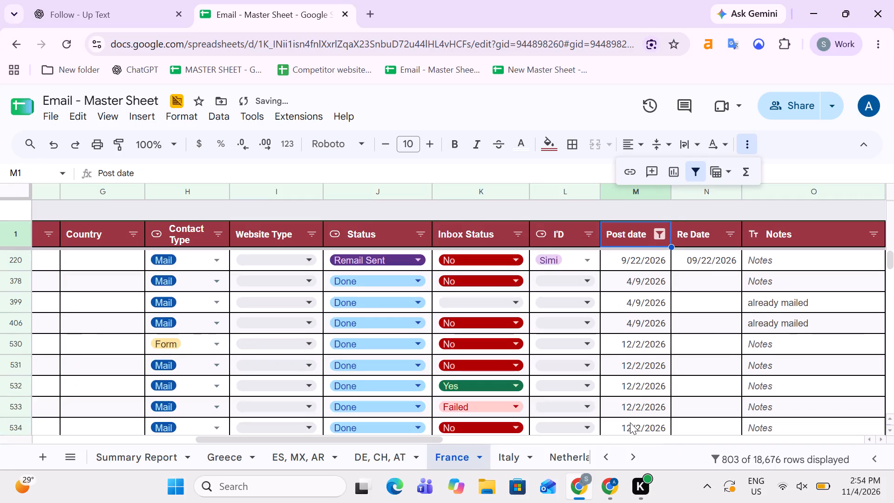
pyautogui.press('Down')
pyautogui.press('Up')
pyautogui.press('Down')
pyautogui.press('Left')
pyautogui.press('Left')
pyautogui.press('Left')
pyautogui.press('Left')
pyautogui.press('Left')
pyautogui.press('Left')
pyautogui.press('Left')
pyautogui.press('Left')
pyautogui.press('Left')
pyautogui.press('Left')
pyautogui.press('Left')
pyautogui.press('Left')
pyautogui.press('Left')
pyautogui.press('Left')
pyautogui.press('Left')
pyautogui.press('Left')
pyautogui.press('Left')
pyautogui.press('Left')
pyautogui.press('Left')
pyautogui.press('Left')
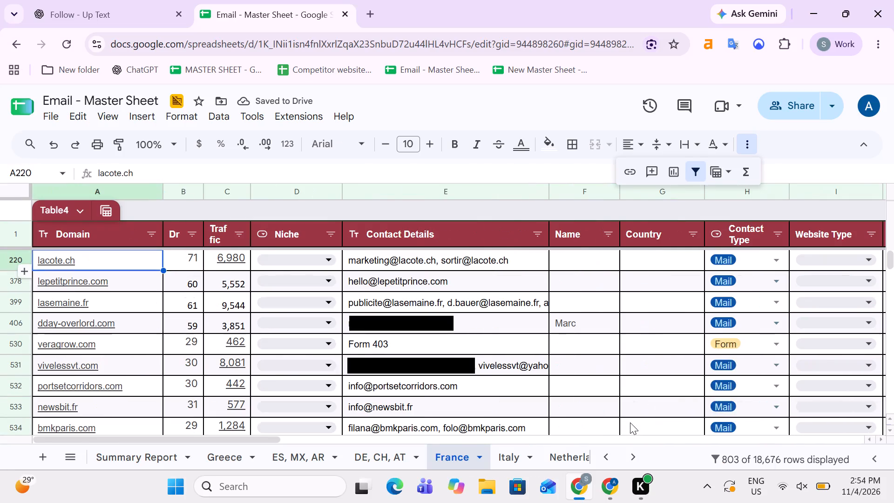
pyautogui.press('Up')
pyautogui.press('Down')
pyautogui.hotkey('ctrl', 'shift', 'Down')
pyautogui.hotkey('ctrl', 'c')
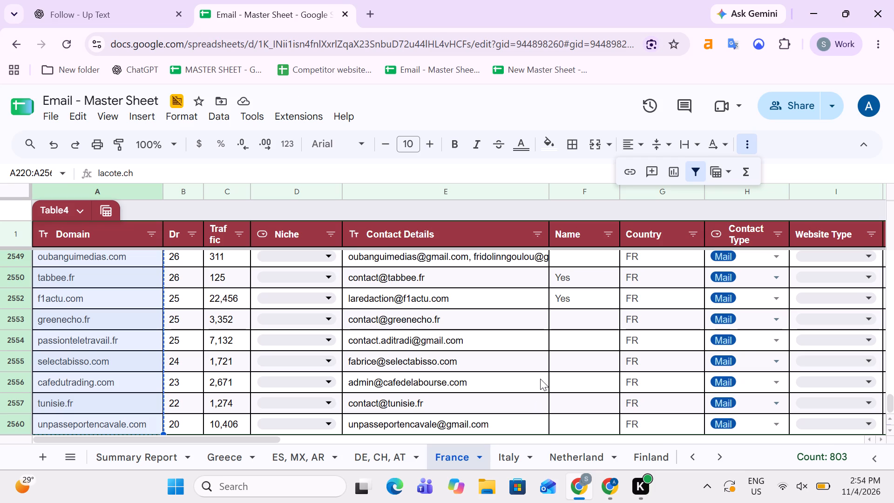
# Switch to the new outreach data file and paste the copied domains as values only below the DE, CH, AT domains, starting at B8783.
pyautogui.hotkey('alt', 'Tab')
pyautogui.press('Down')
pyautogui.hotkey('ctrl', 'Down')
pyautogui.press('Down')
pyautogui.press('Down')
pyautogui.press('Down')
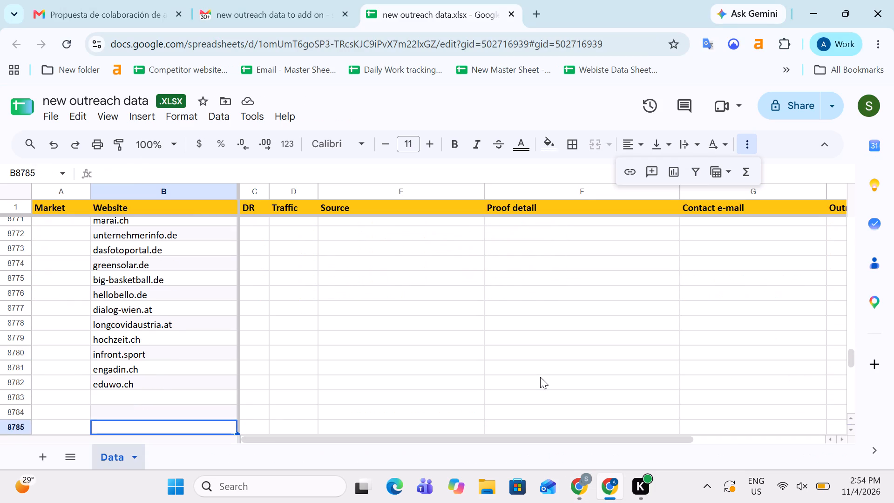
pyautogui.press('Up')
pyautogui.press('Up')
pyautogui.hotkey('ctrl', 'v')
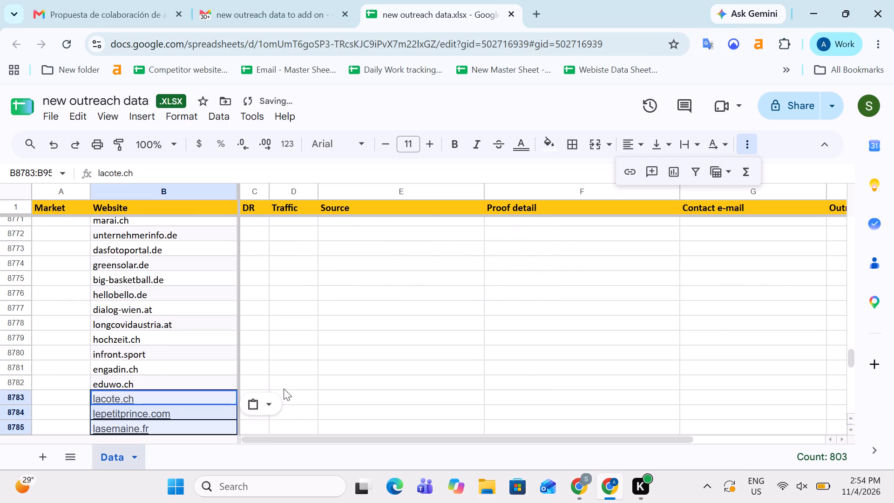
pyautogui.click(271, 400)
pyautogui.click(309, 298)
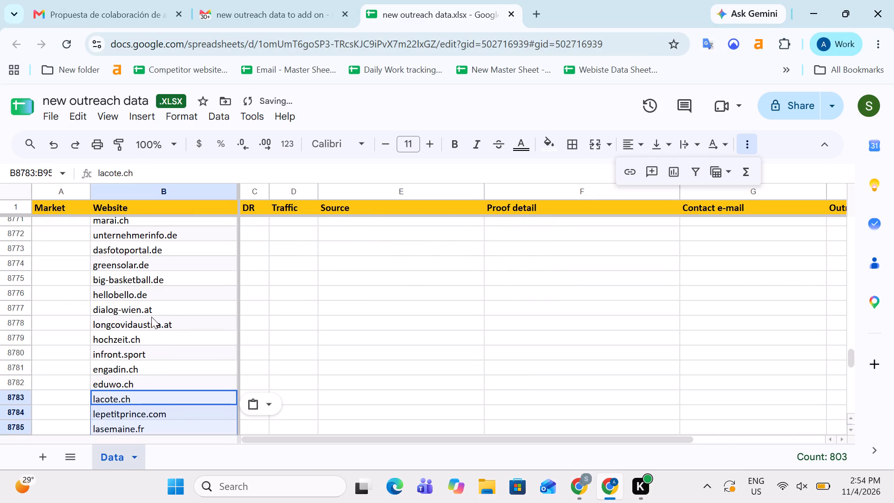
# Add a filter to the outreach data's header row and filter the Website column by red fill color.
pyautogui.click(146, 312)
pyautogui.hotkey('ctrl', 'Up')
pyautogui.press('Up')
pyautogui.press('Down')
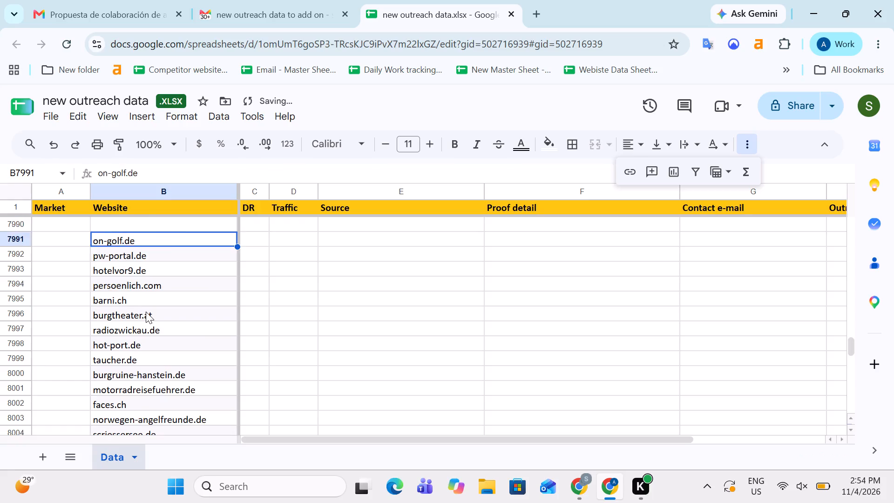
pyautogui.hotkey('ctrl', 'shift', 'Down')
pyautogui.press('Up')
pyautogui.hotkey('ctrl', 'Up')
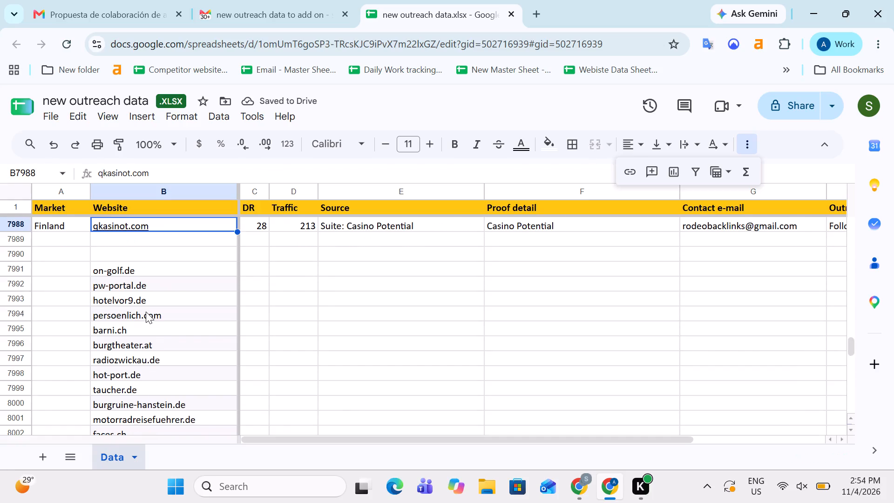
pyautogui.press('Up')
pyautogui.hotkey('ctrl', 'Up')
pyautogui.press('Down')
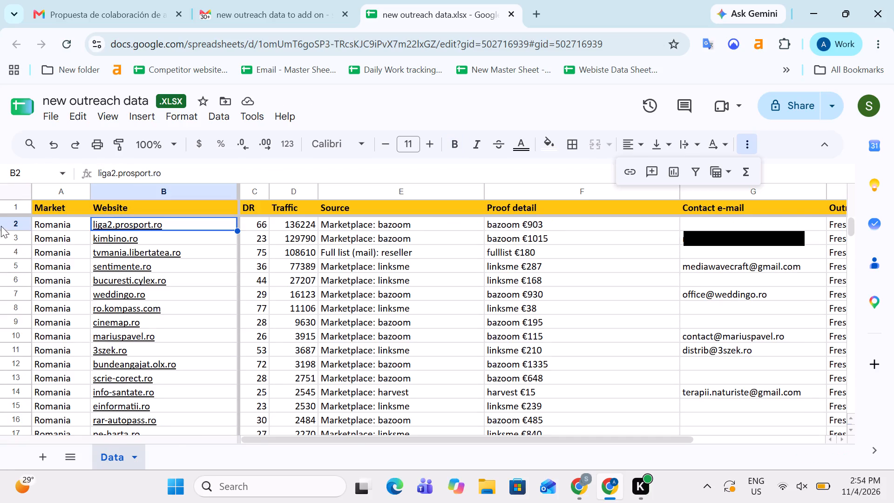
pyautogui.click(0, 203)
pyautogui.click(696, 175)
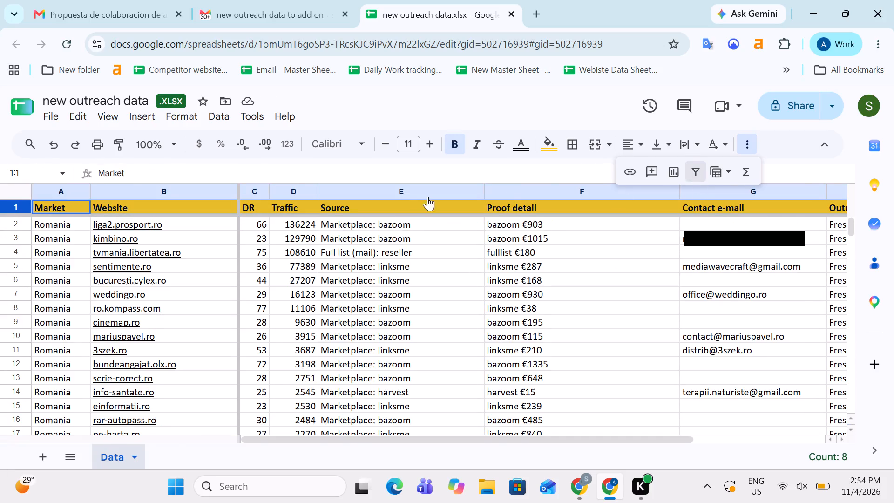
pyautogui.click(227, 214)
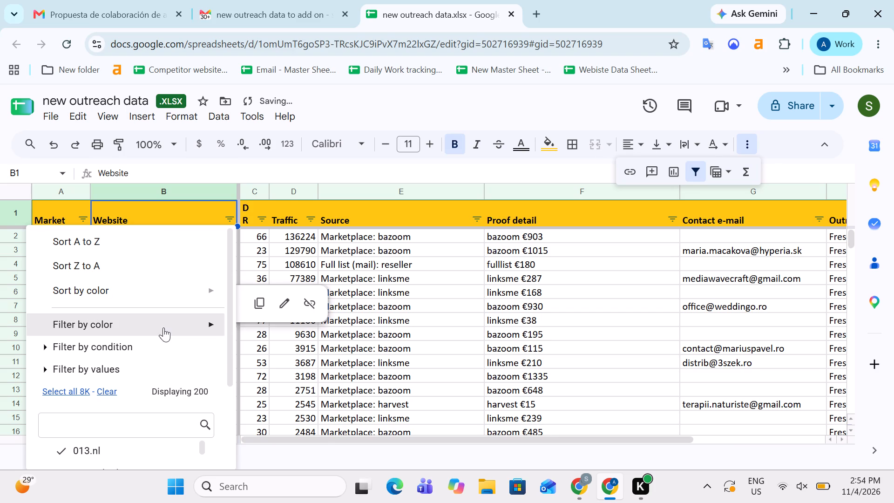
pyautogui.click(370, 376)
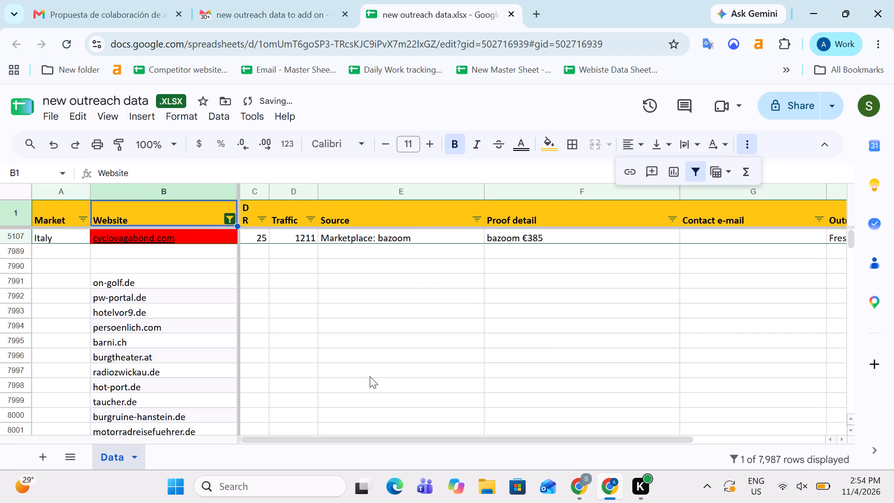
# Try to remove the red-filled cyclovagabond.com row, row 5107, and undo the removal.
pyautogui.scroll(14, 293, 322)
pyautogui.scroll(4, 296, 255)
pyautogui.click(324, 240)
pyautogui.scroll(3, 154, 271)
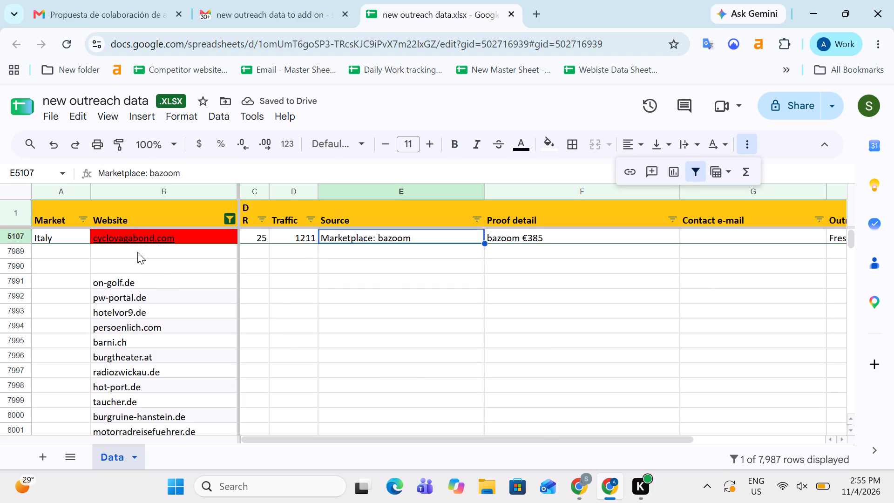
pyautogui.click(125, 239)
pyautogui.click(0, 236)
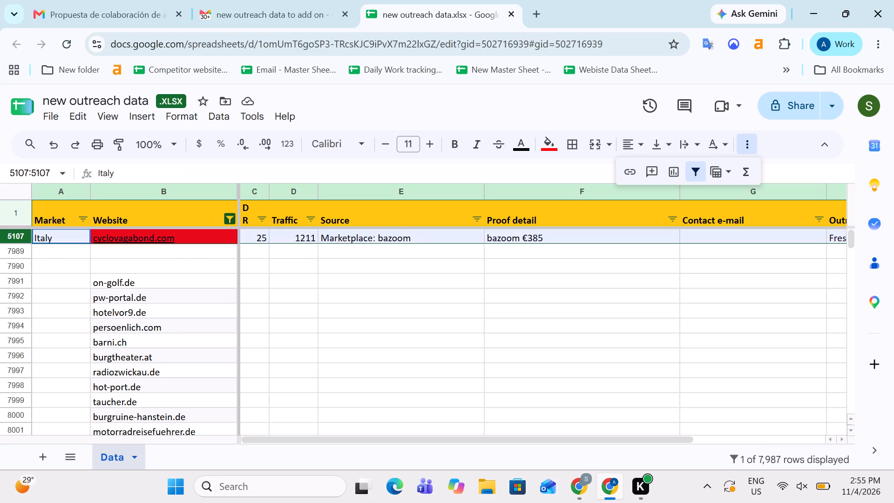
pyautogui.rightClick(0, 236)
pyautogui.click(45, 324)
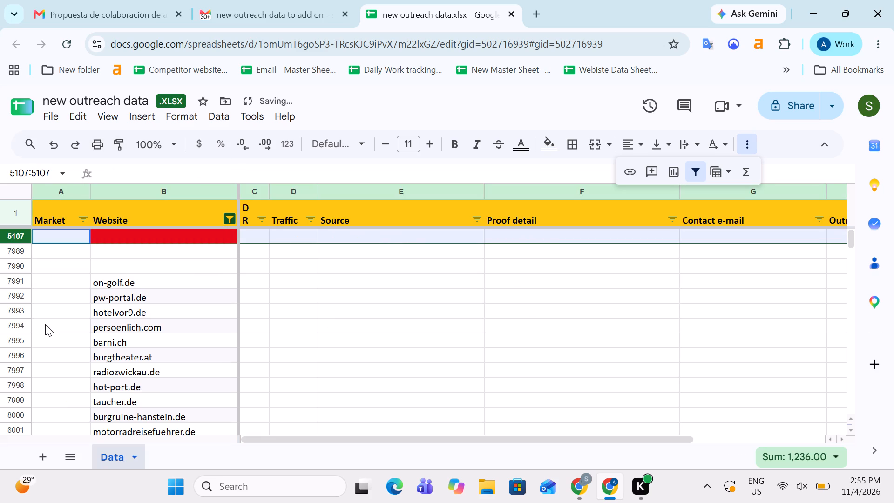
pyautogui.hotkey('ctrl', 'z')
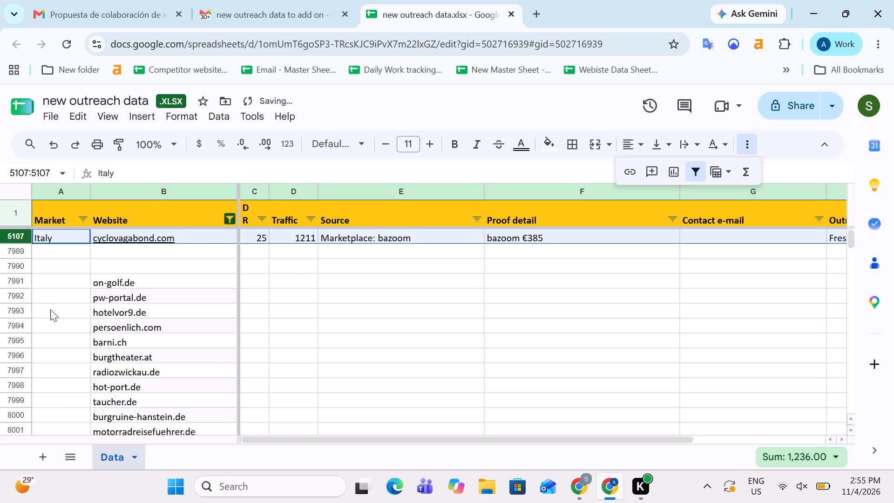
# Delete the red-filled cyclovagabond.com row, row 5107, and remove the filter from the outreach data.
pyautogui.rightClick(0, 238)
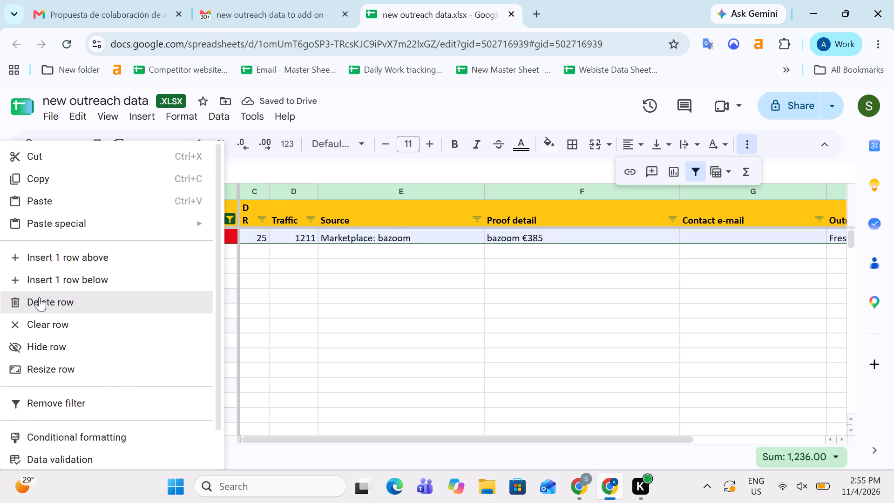
pyautogui.click(39, 298)
pyautogui.click(145, 262)
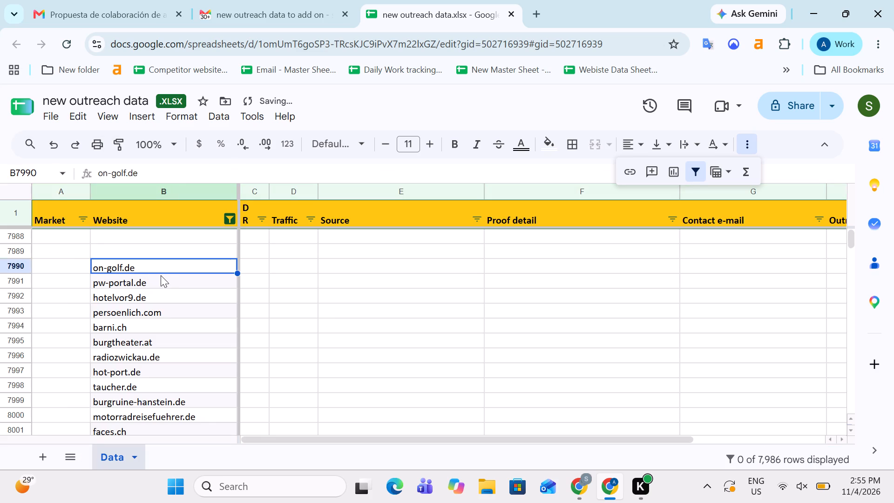
pyautogui.scroll(3, 161, 275)
pyautogui.click(703, 170)
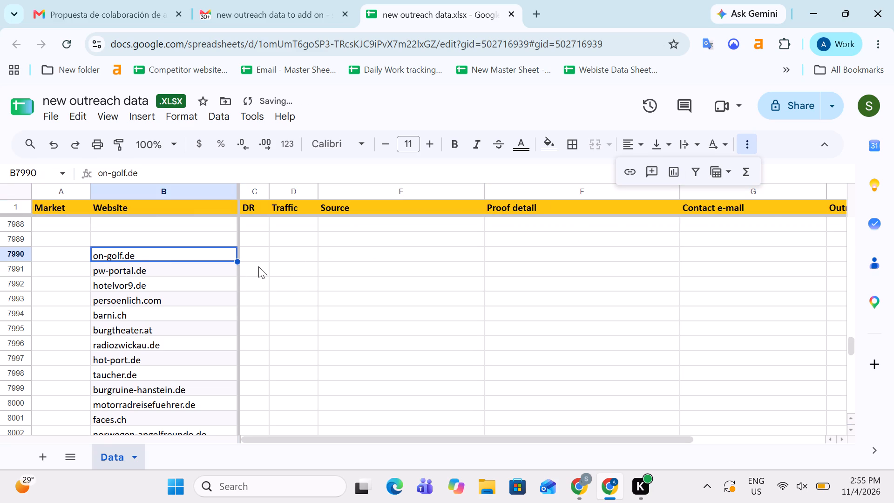
# Search the outreach data for on-golf.de, the first pasted comparison domain.
pyautogui.scroll(2, 203, 281)
pyautogui.scroll(-1, 202, 285)
pyautogui.hotkey('ctrl', 'c')
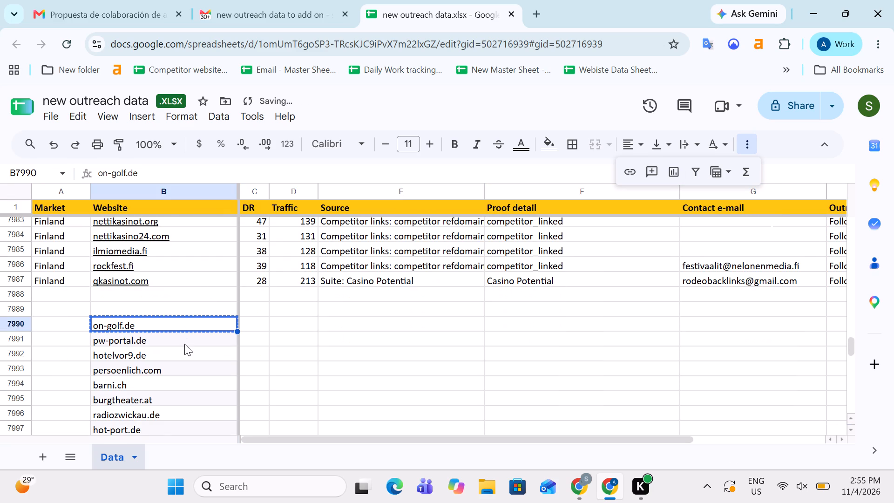
pyautogui.hotkey('ctrl', 'f')
pyautogui.hotkey('ctrl', 'v')
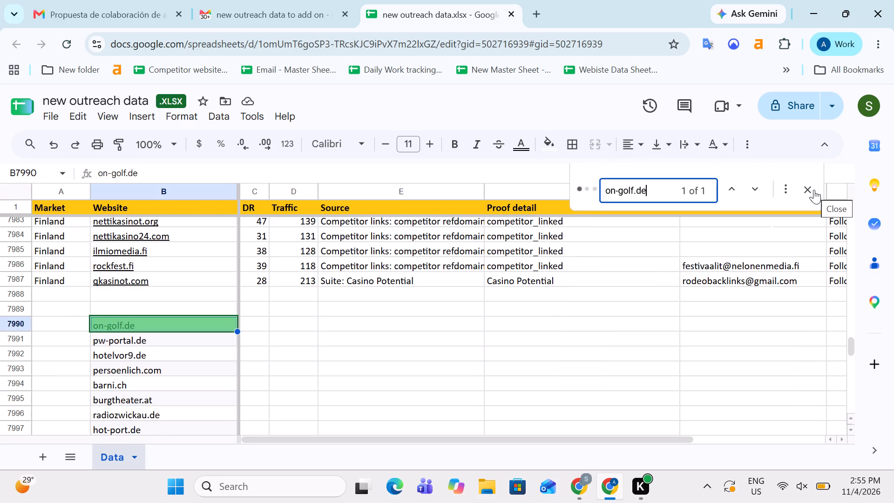
pyautogui.click(814, 190)
# Clear all the pasted DE, CH, AT and France comparison domains in the Website column, from B7990 down.
pyautogui.hotkey('ctrl', 'shift', 'Down')
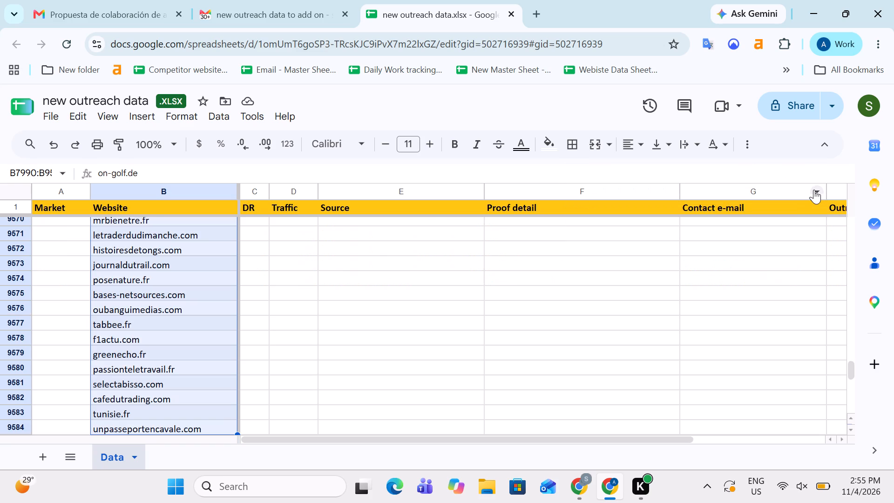
pyautogui.press('Delete')
pyautogui.press('Up')
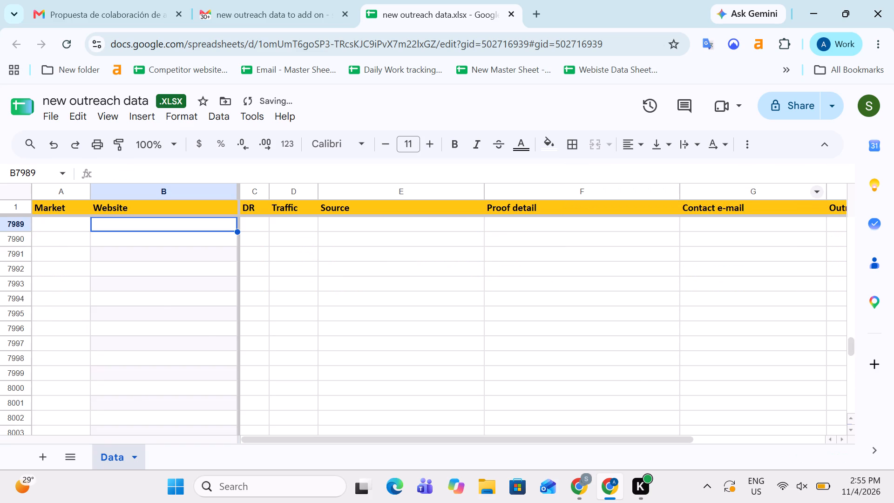
# Switch to the Email - Master Sheet and create a temporary filter view on the Italy sheet's table.
pyautogui.hotkey('alt', 'Tab')
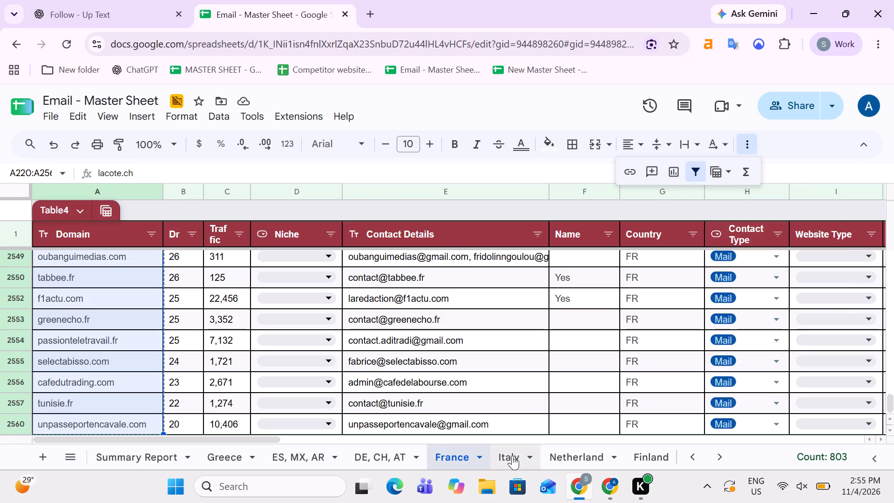
pyautogui.click(512, 455)
pyautogui.press('Up')
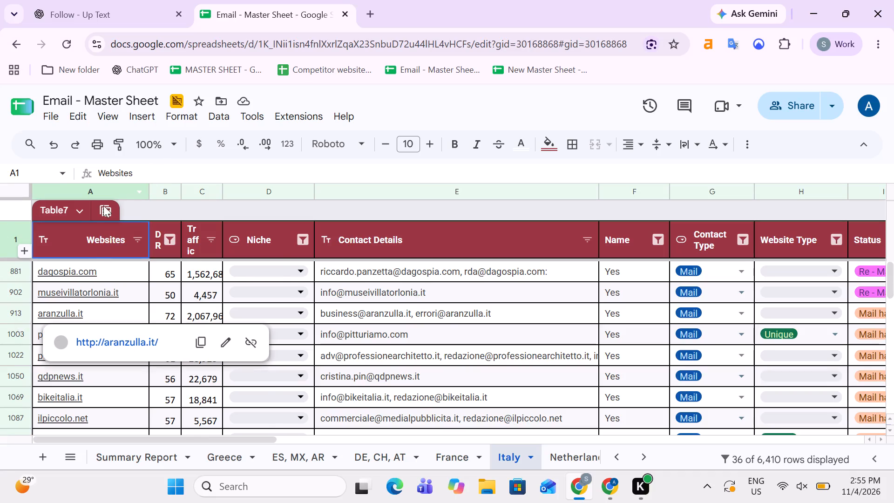
pyautogui.click(103, 205)
pyautogui.click(145, 251)
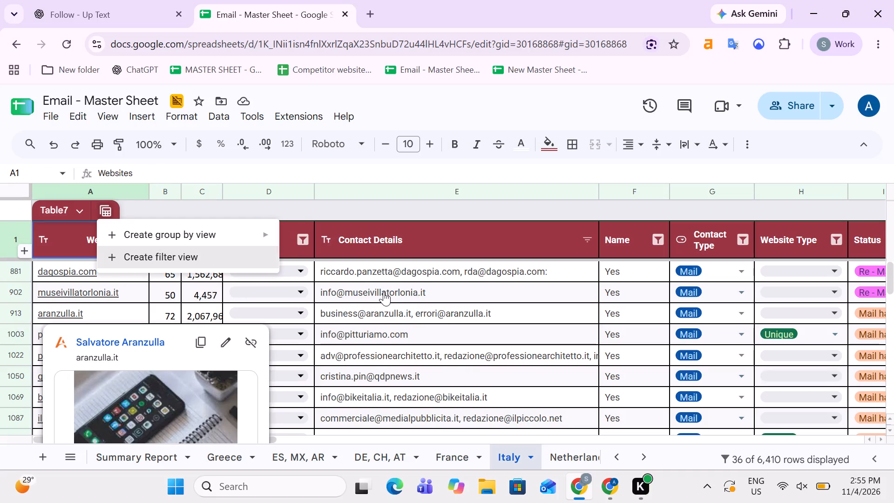
# Filter the Italy table's Post date column for dates after the exact date 4/1/26.
pyautogui.click(610, 329)
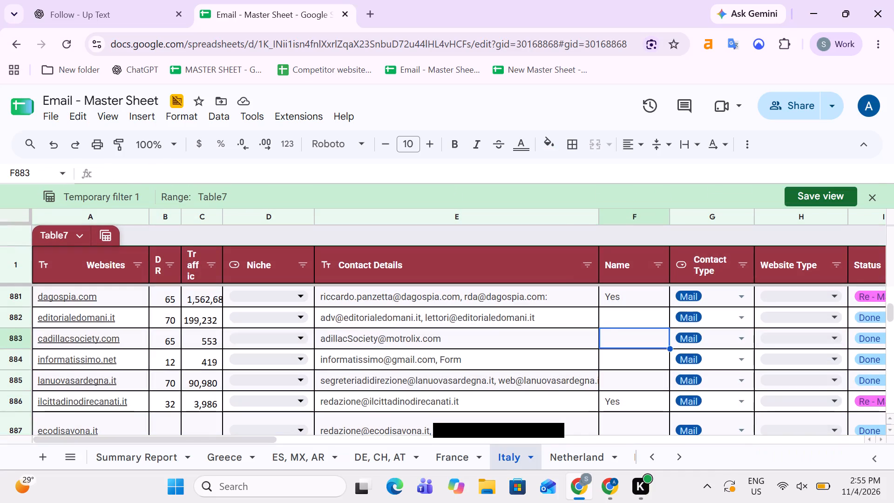
pyautogui.press('Right')
pyautogui.press('Right')
pyautogui.press('Right')
pyautogui.press('Right')
pyautogui.press('Right')
pyautogui.press('Right')
pyautogui.press('Right')
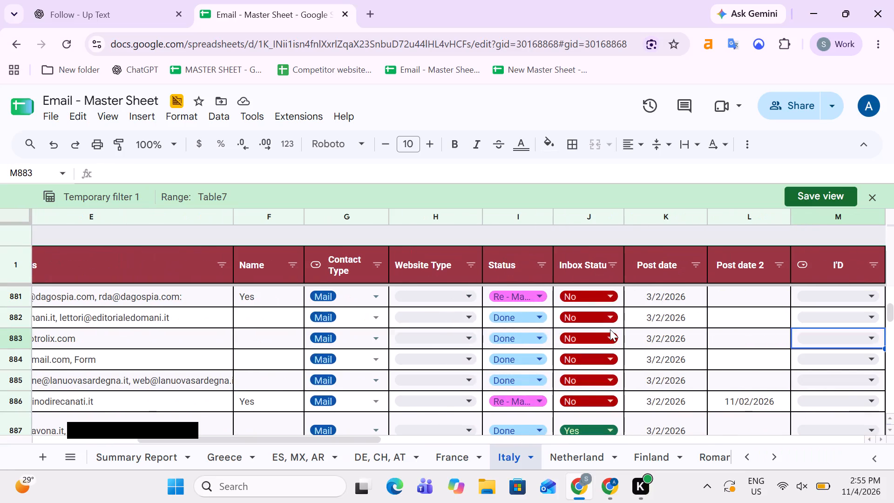
pyautogui.click(700, 264)
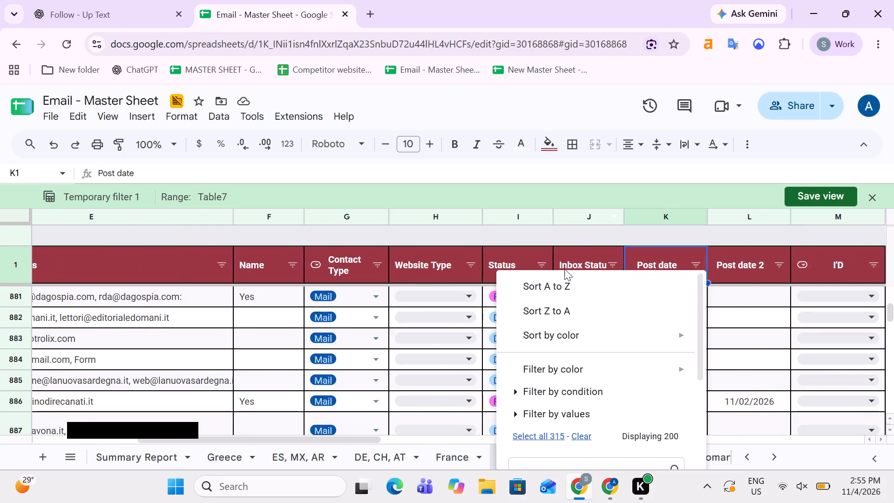
pyautogui.click(580, 387)
pyautogui.scroll(-1, 606, 364)
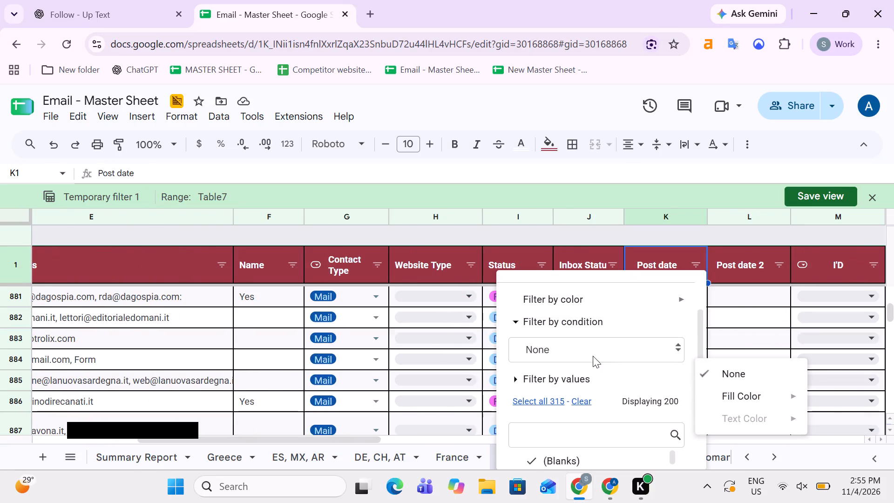
pyautogui.click(577, 351)
pyautogui.scroll(-2, 572, 368)
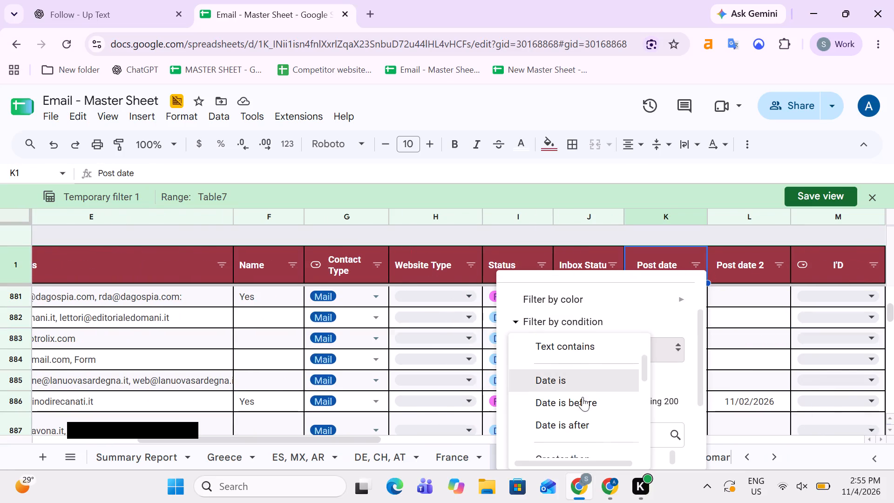
pyautogui.click(571, 377)
pyautogui.click(574, 373)
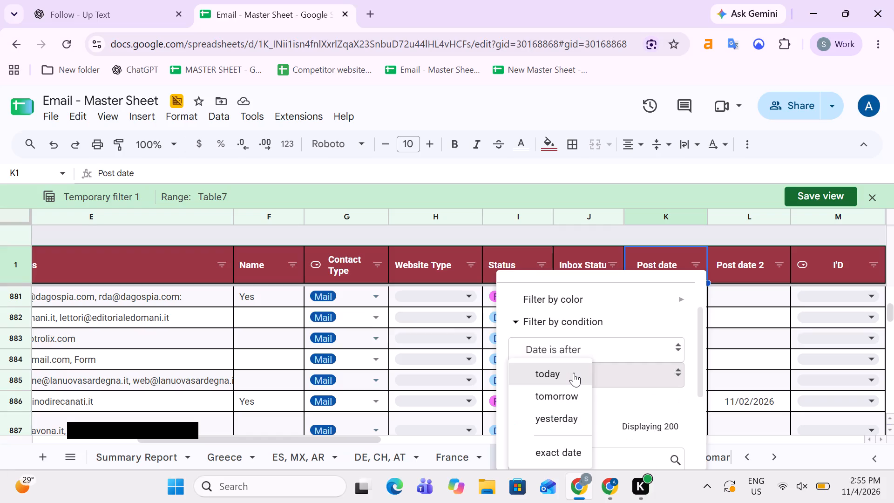
pyautogui.scroll(-2, 542, 391)
pyautogui.click(546, 458)
pyautogui.scroll(-2, 590, 330)
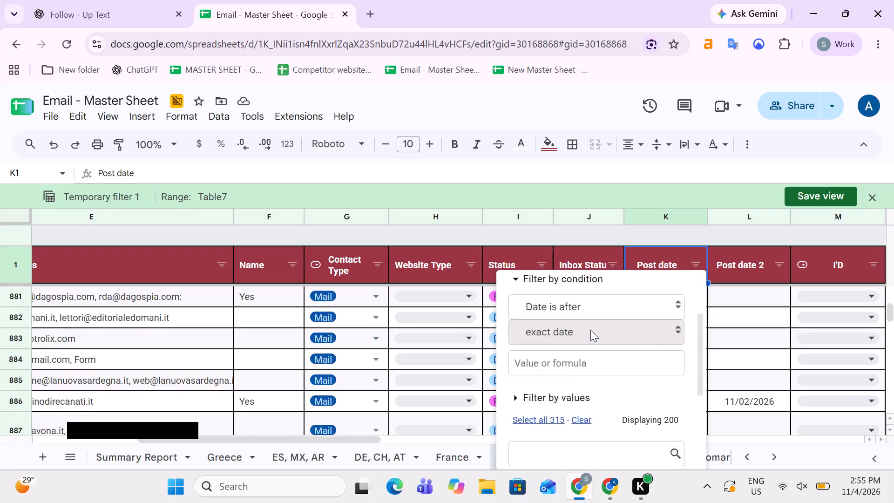
pyautogui.scroll(1, 576, 313)
pyautogui.click(567, 336)
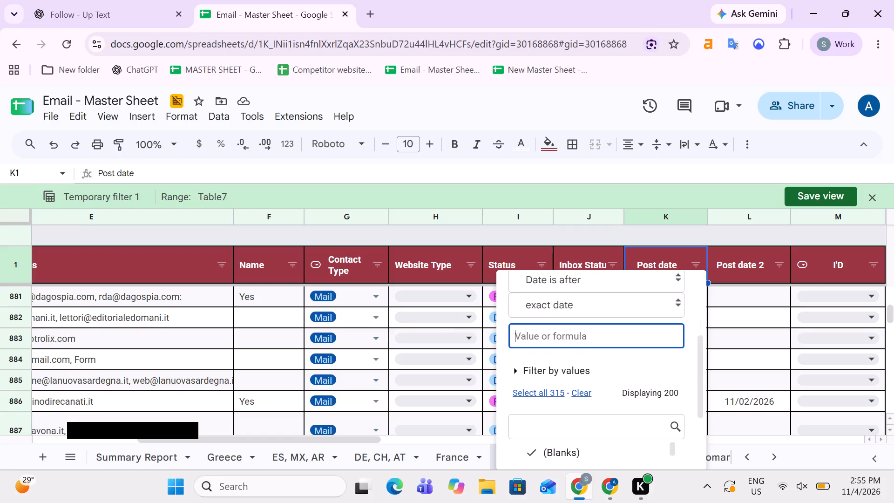
pyautogui.write('4/1/26')
pyautogui.scroll(-5, 591, 403)
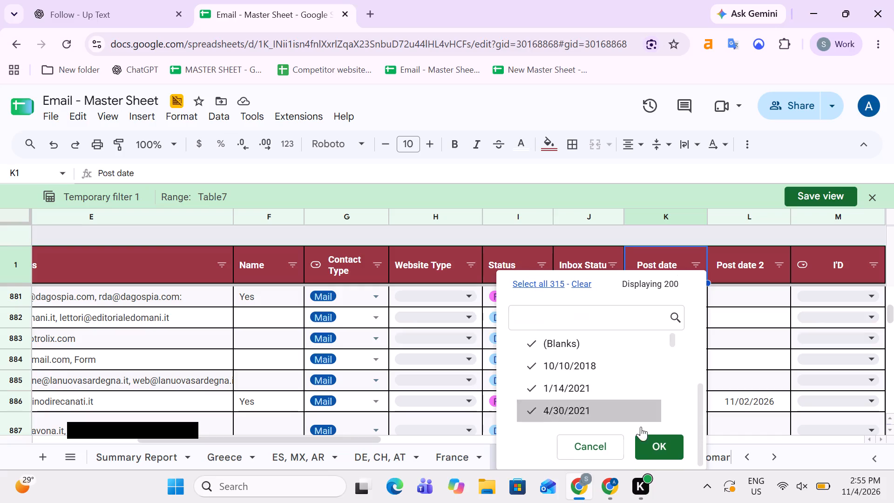
pyautogui.click(657, 448)
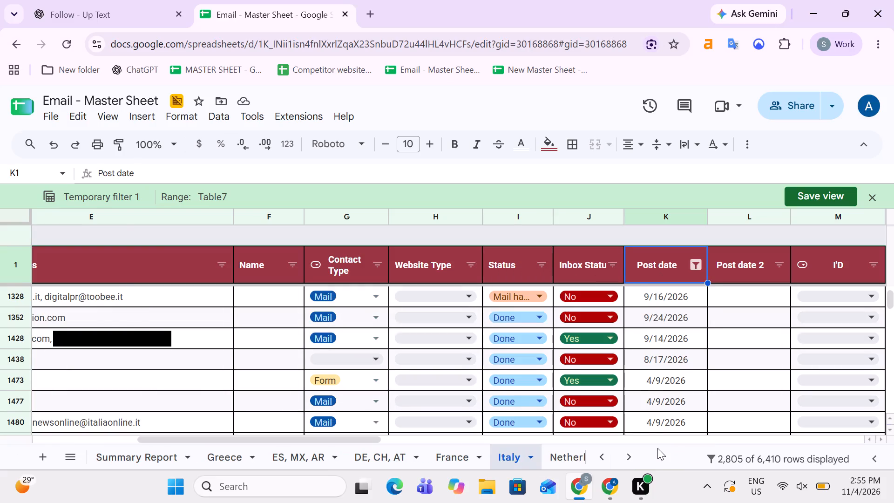
# Copy all filtered domains in the Italy sheet's Websites column, from A289 through A5925.
pyautogui.press('Down')
pyautogui.press('Up')
pyautogui.press('Down')
pyautogui.press('Up')
pyautogui.press('Down')
pyautogui.press('Left')
pyautogui.press('Left')
pyautogui.press('Left')
pyautogui.press('Left')
pyautogui.press('Left')
pyautogui.press('Left')
pyautogui.press('Left')
pyautogui.press('Left')
pyautogui.press('Left')
pyautogui.press('Left')
pyautogui.press('Left')
pyautogui.press('Left')
pyautogui.press('Left')
pyautogui.press('Left')
pyautogui.press('Left')
pyautogui.press('Left')
pyautogui.press('Left')
pyautogui.press('Left')
pyautogui.press('Left')
pyautogui.press('Left')
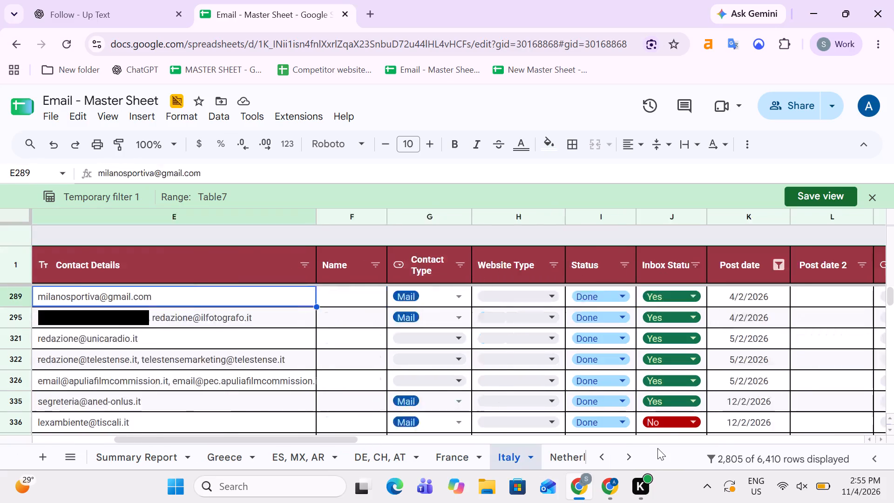
pyautogui.press('Up')
pyautogui.press('Down')
pyautogui.hotkey('ctrl', 'shift', 'Down')
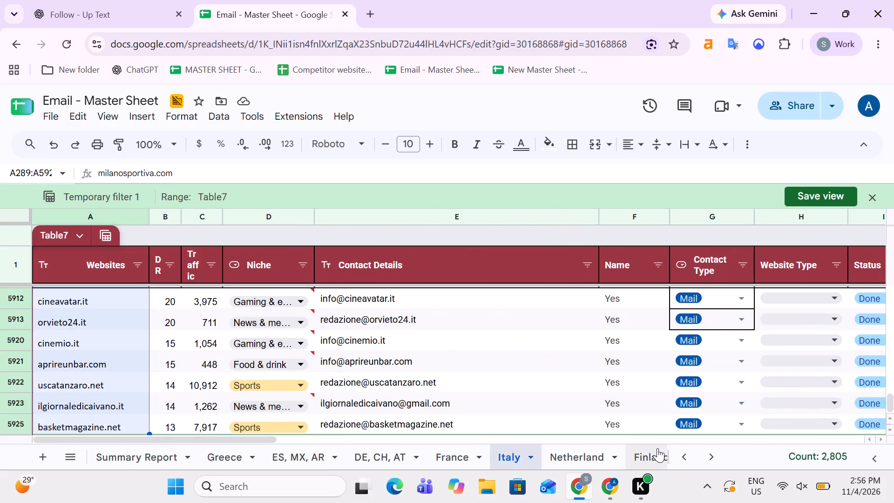
pyautogui.hotkey('ctrl', 'c')
# Switch to the new outreach data file and paste the copied Italy domains as values only in the Website column, starting at B7991.
pyautogui.hotkey('alt', 'Tab')
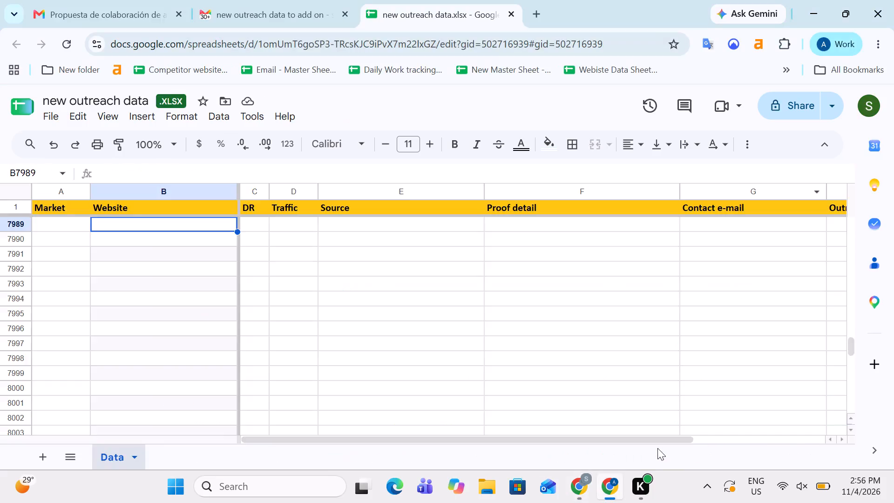
pyautogui.press('Down')
pyautogui.press('Up')
pyautogui.press('Up')
pyautogui.press('Up')
pyautogui.press('Down')
pyautogui.press('Down')
pyautogui.press('Down')
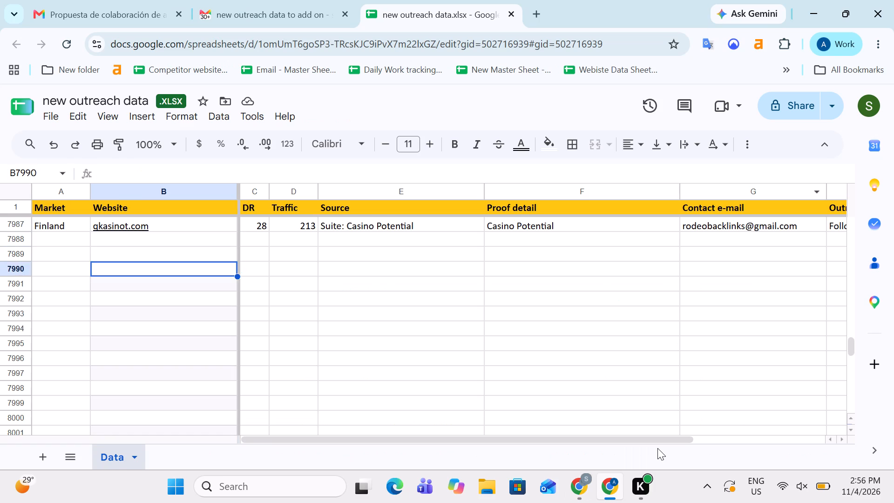
pyautogui.press('Down')
pyautogui.hotkey('ctrl', 'v')
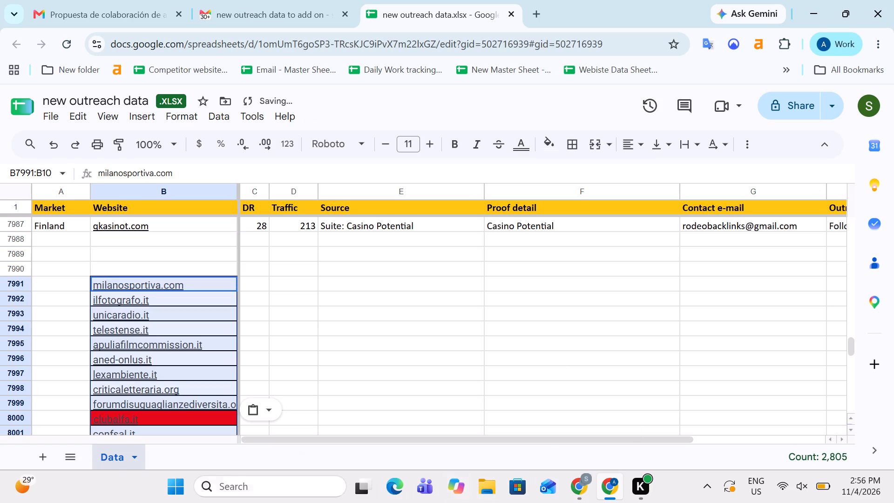
pyautogui.click(264, 415)
pyautogui.click(287, 306)
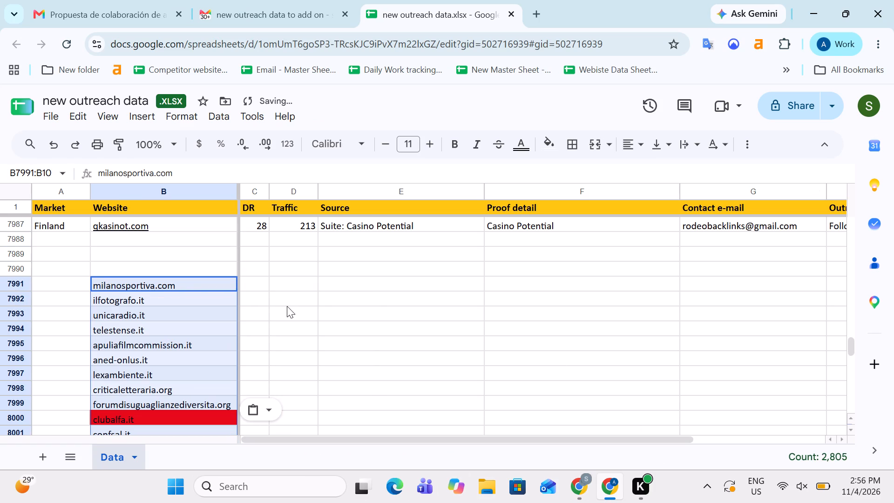
# Switch back to the Email - Master Sheet and create a temporary filter view on the Netherland sheet's table.
pyautogui.hotkey('alt', 'Tab')
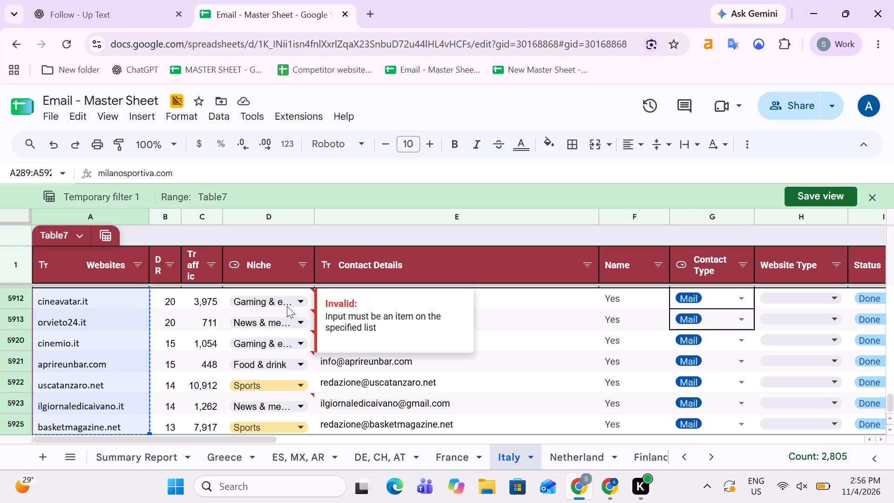
pyautogui.click(565, 458)
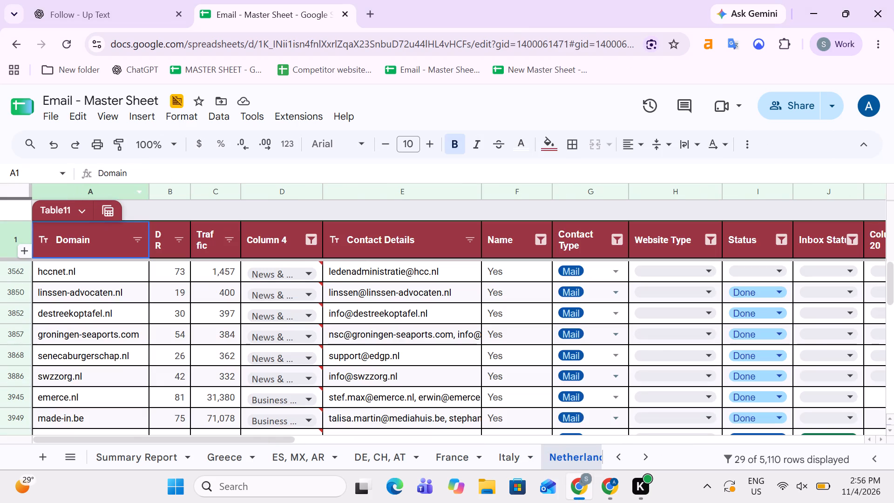
pyautogui.click(109, 212)
pyautogui.click(143, 253)
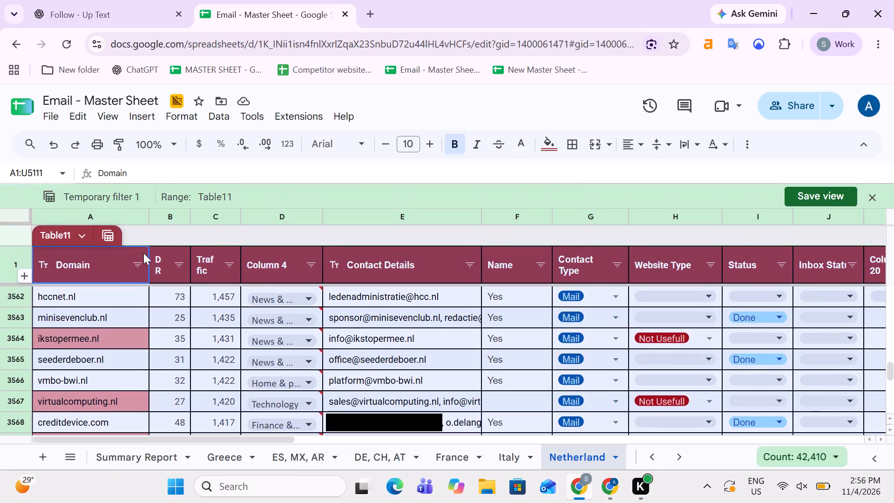
# Filter the Netherland table's Date column for dates after the exact date 4/1/26.
pyautogui.click(359, 335)
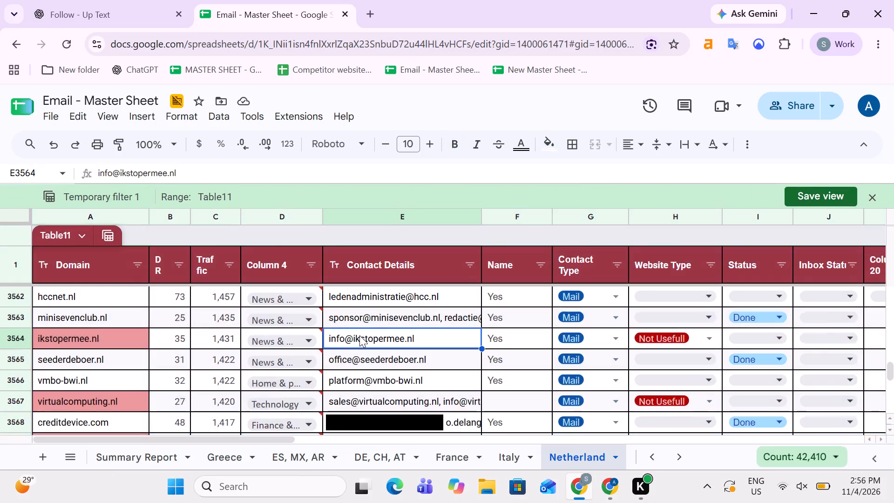
pyautogui.press('Right')
pyautogui.press('Right')
pyautogui.press('Right')
pyautogui.press('Right')
pyautogui.press('Right')
pyautogui.press('Right')
pyautogui.press('Right')
pyautogui.press('Right')
pyautogui.press('Right')
pyautogui.press('Right')
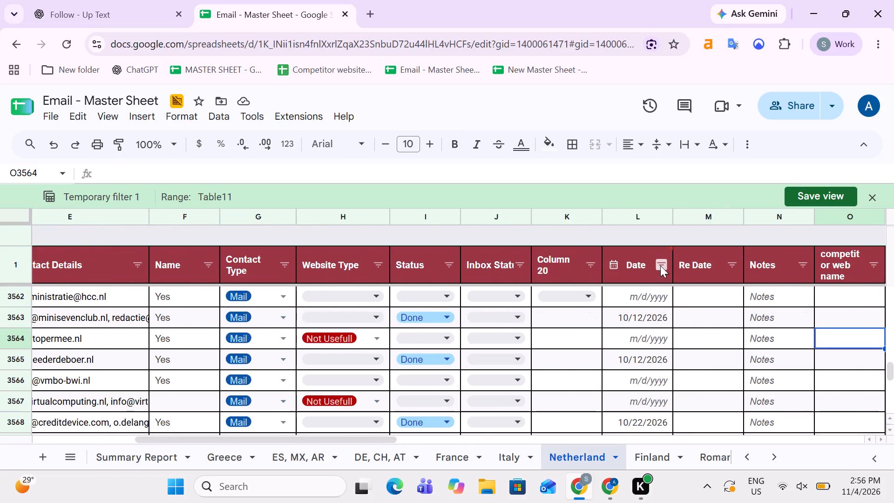
pyautogui.click(660, 265)
pyautogui.click(546, 393)
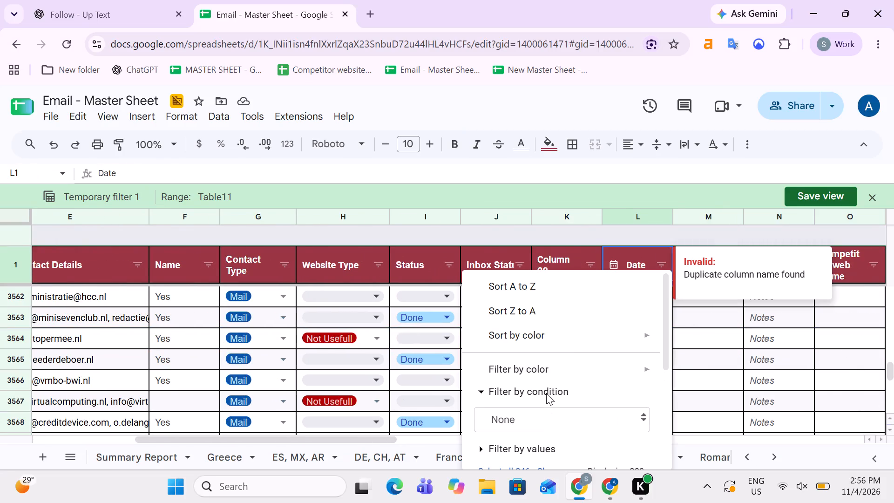
pyautogui.click(544, 416)
pyautogui.scroll(-2, 568, 385)
pyautogui.scroll(-2, 563, 431)
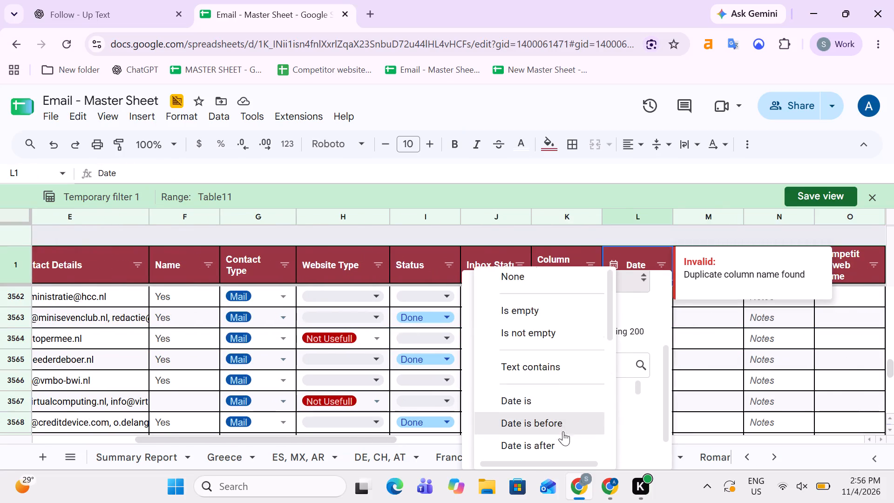
pyautogui.click(528, 311)
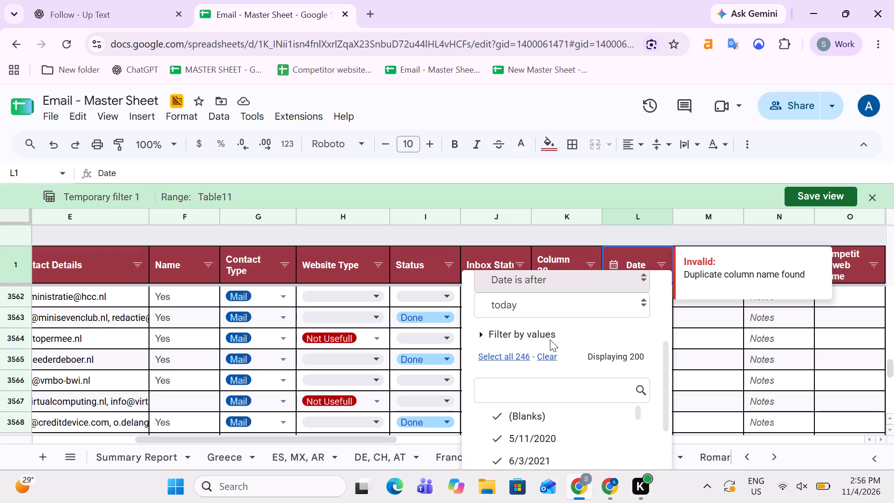
pyautogui.click(544, 308)
pyautogui.click(524, 380)
pyautogui.click(541, 336)
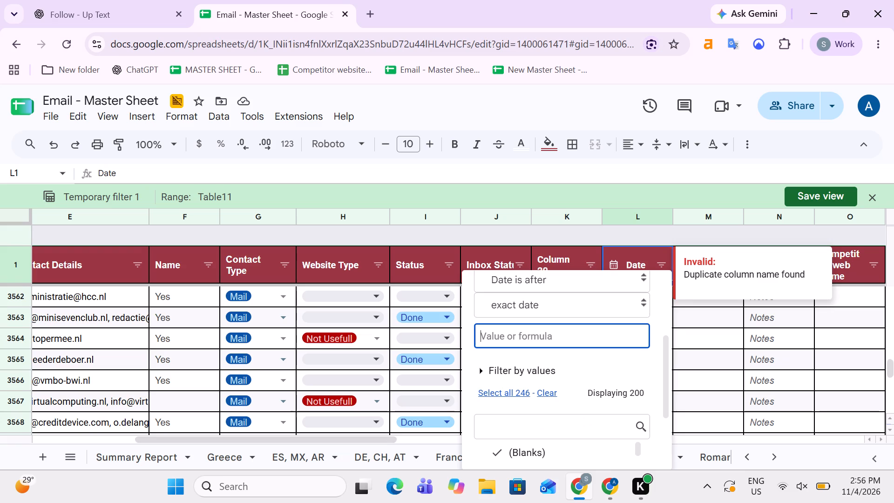
pyautogui.press('5')
pyautogui.press('BackSpace')
pyautogui.write('4/1/')
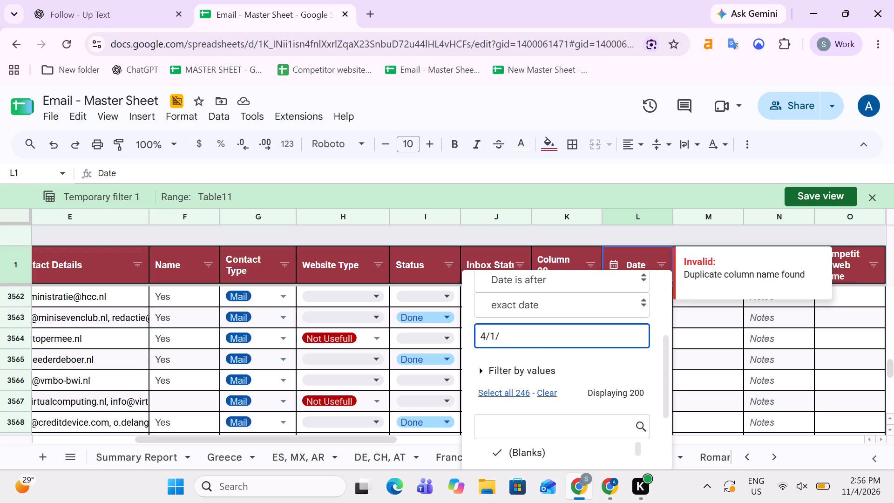
pyautogui.write('26')
pyautogui.scroll(-5, 599, 346)
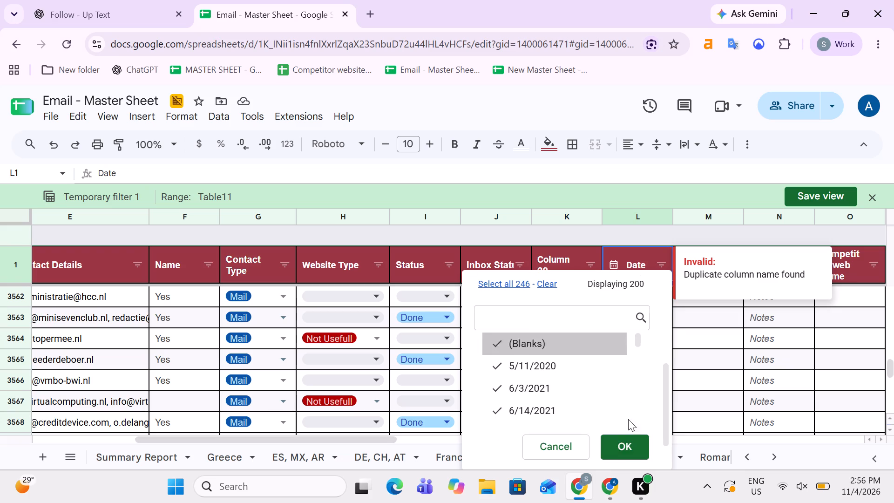
pyautogui.click(624, 445)
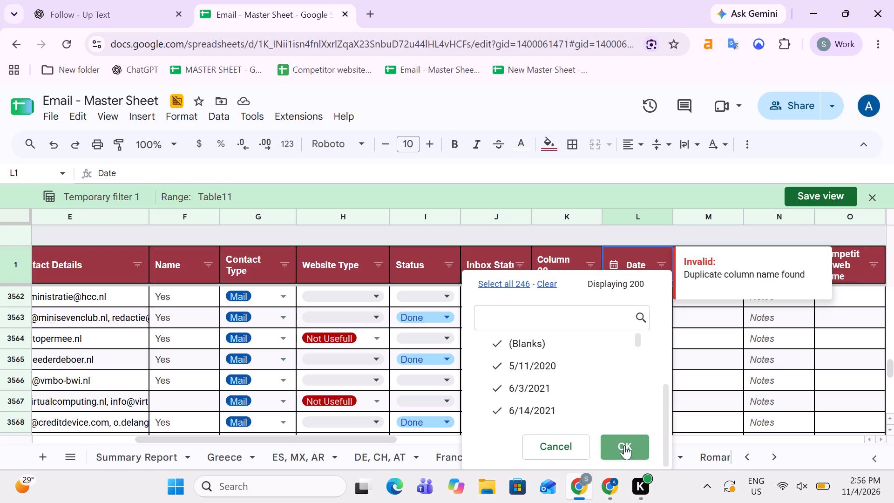
# Copy all filtered domains in the Netherland sheet's Domain column, from A152 through A4584.
pyautogui.press('Up')
pyautogui.press('Down')
pyautogui.press('Up')
pyautogui.press('Down')
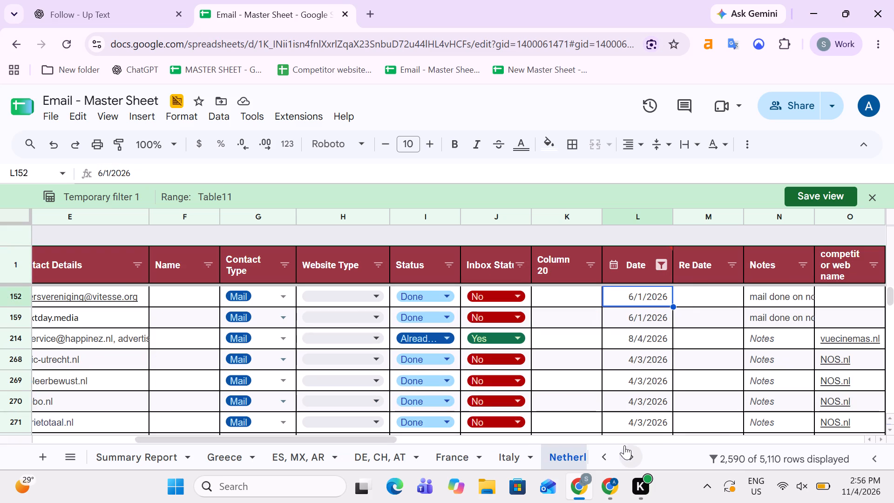
pyautogui.press('Up')
pyautogui.press('Down')
pyautogui.press('Left')
pyautogui.press('Left')
pyautogui.press('Left')
pyautogui.press('Left')
pyautogui.press('Left')
pyautogui.press('Left')
pyautogui.press('Left')
pyautogui.press('Left')
pyautogui.press('Left')
pyautogui.press('Left')
pyautogui.press('Left')
pyautogui.press('Left')
pyautogui.press('Left')
pyautogui.press('Left')
pyautogui.press('Left')
pyautogui.press('Left')
pyautogui.press('Left')
pyautogui.press('Left')
pyautogui.press('Left')
pyautogui.press('Left')
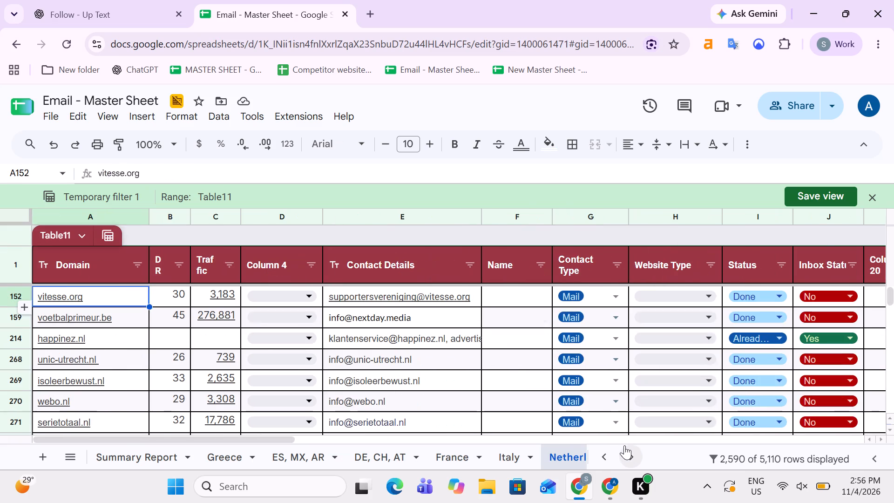
pyautogui.press('Up')
pyautogui.press('Down')
pyautogui.hotkey('ctrl', 'shift', 'Down')
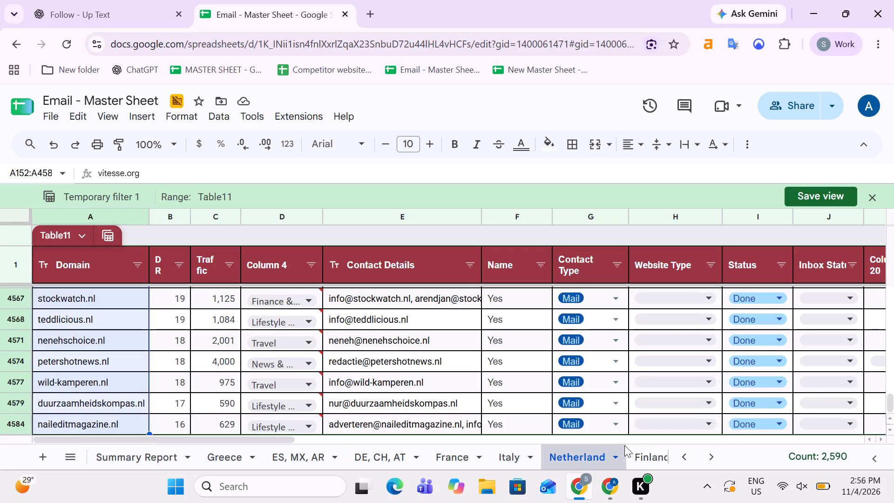
pyautogui.hotkey('ctrl', 'c')
# Switch to the new outreach data file and paste the copied Netherland domains as values only in the Website column, starting at B10796.
pyautogui.hotkey('alt', 'Tab')
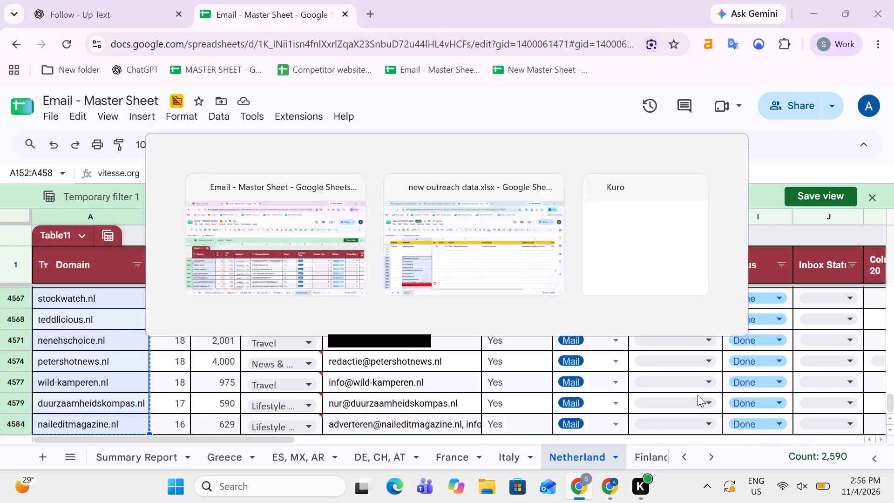
pyautogui.press('Down')
pyautogui.hotkey('ctrl', 'Down')
pyautogui.press('Down')
pyautogui.press('Down')
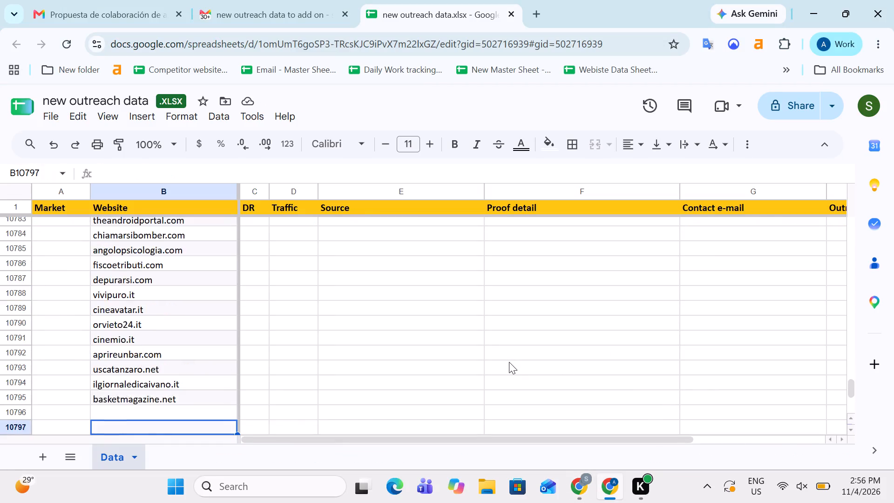
pyautogui.press('Down')
pyautogui.press('Up')
pyautogui.press('Up')
pyautogui.hotkey('ctrl', 'v')
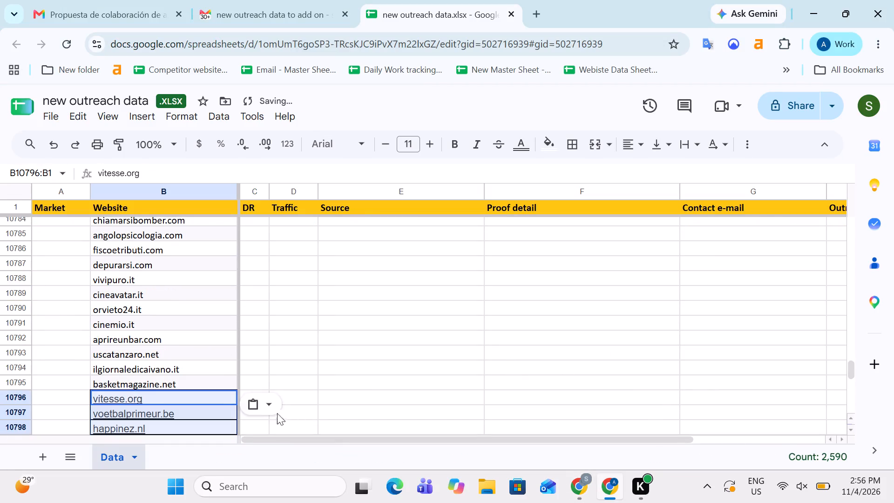
pyautogui.click(264, 401)
pyautogui.click(299, 303)
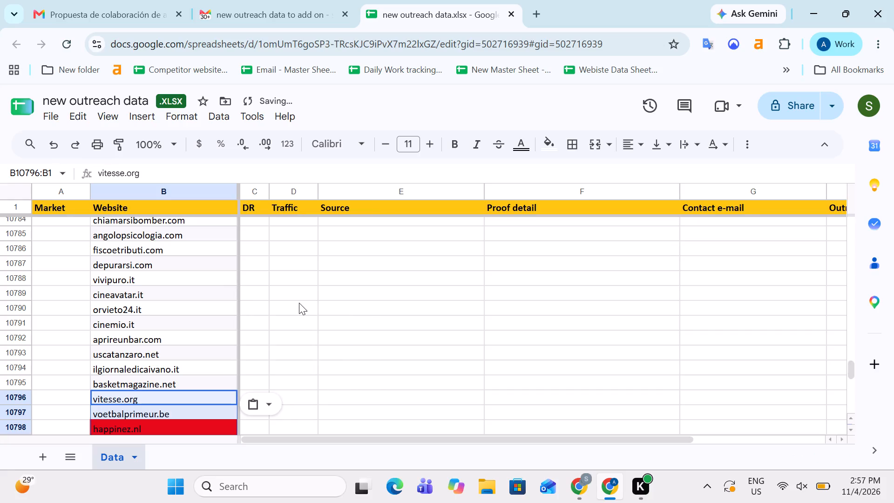
# Create a filter on the Data sheet's header row and filter the Website column by red fill color.
pyautogui.press('Up')
pyautogui.press('Up')
pyautogui.hotkey('ctrl', 'Up')
pyautogui.press('Up')
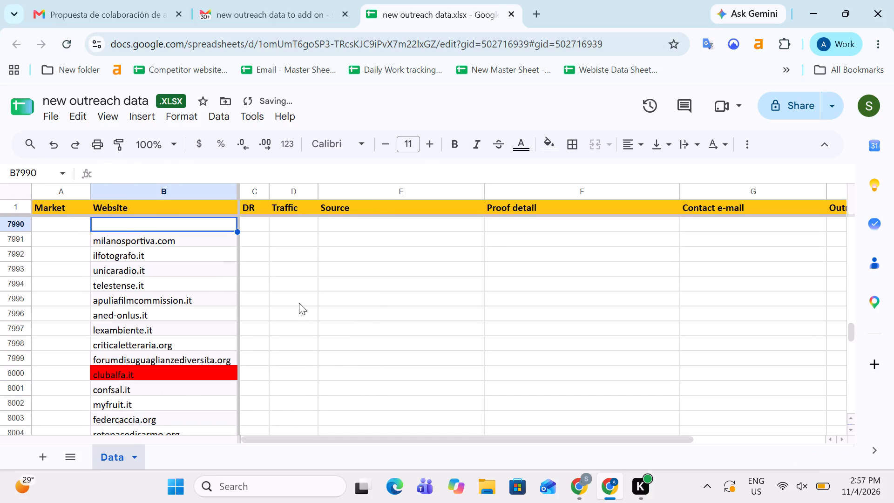
pyautogui.press('Up')
pyautogui.hotkey('ctrl', 'Up')
pyautogui.hotkey('ctrl', 'Up')
pyautogui.press('Down')
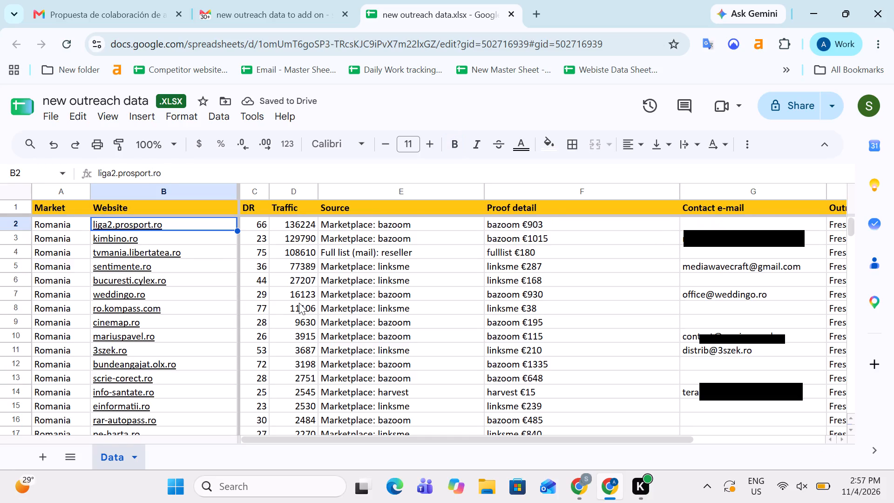
pyautogui.click(2, 215)
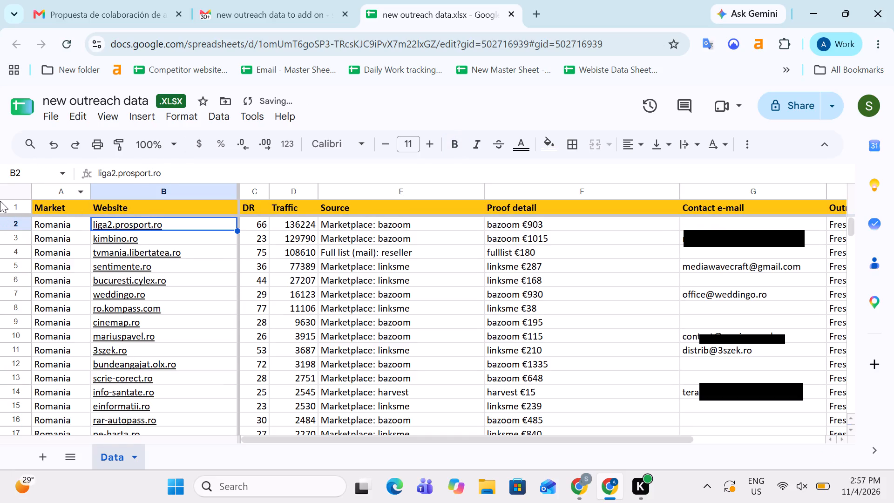
pyautogui.click(0, 205)
pyautogui.click(747, 149)
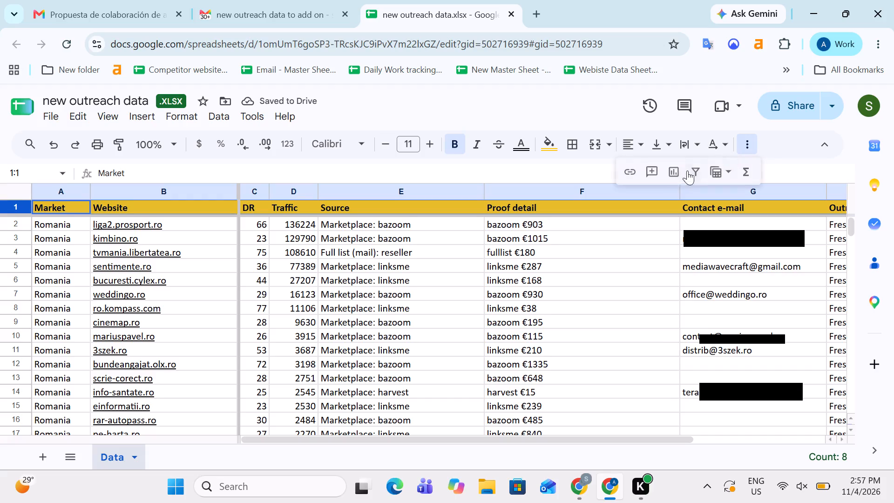
pyautogui.click(692, 171)
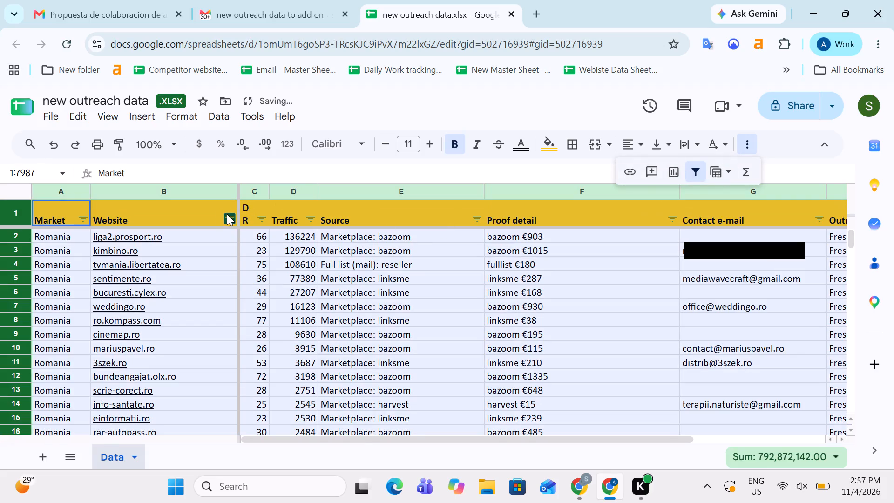
pyautogui.click(234, 218)
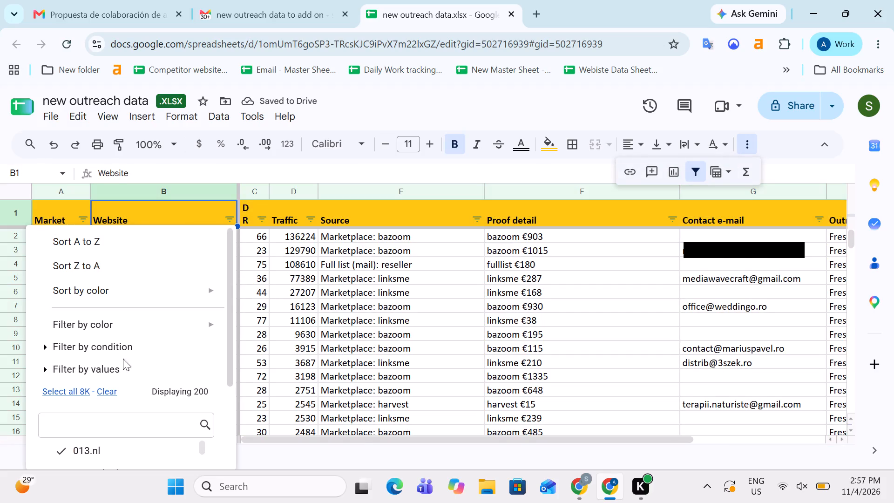
pyautogui.click(370, 374)
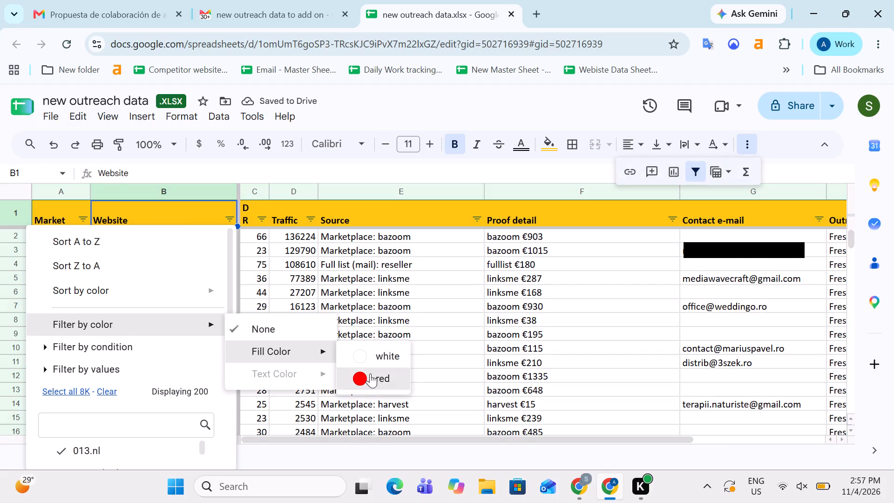
pyautogui.scroll(-4, 334, 309)
pyautogui.scroll(8, 333, 308)
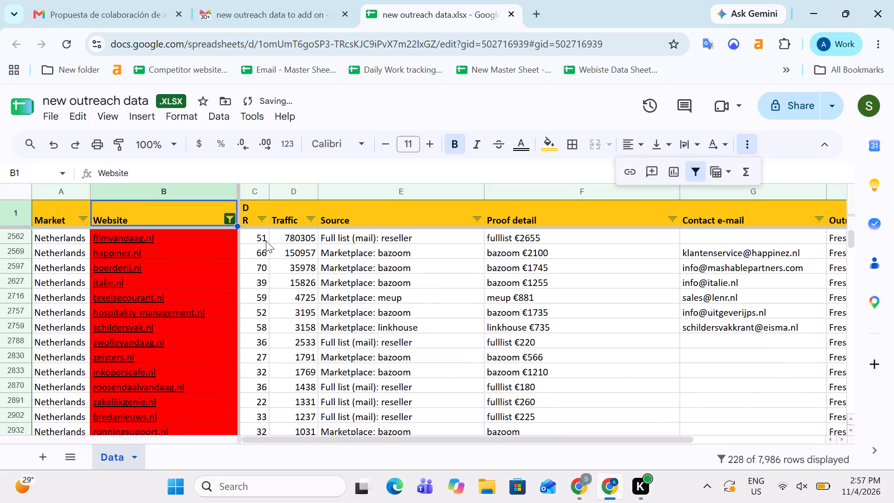
# Delete all the filtered red-filled outreach rows, from row 2562 through row 6791.
pyautogui.click(266, 241)
pyautogui.press('Left')
pyautogui.hotkey('ctrl', 'shift', 'Down')
pyautogui.press('Up')
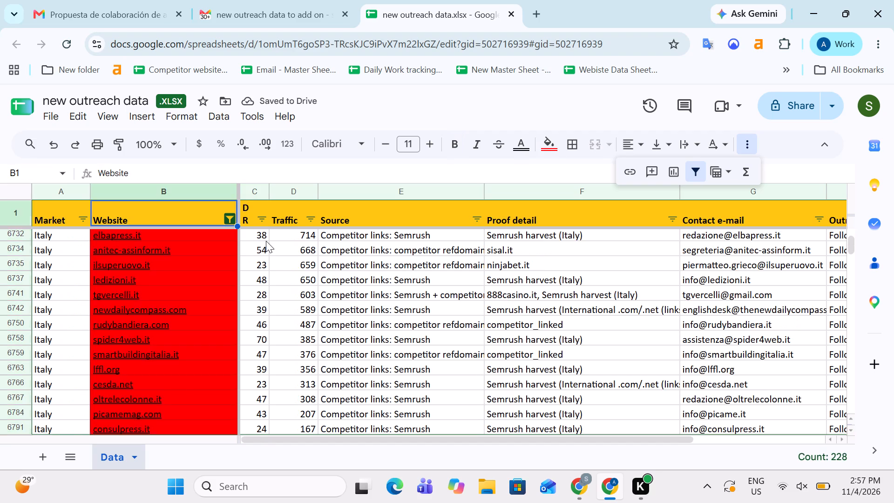
pyautogui.press('Down')
pyautogui.press('Up')
pyautogui.press('Down')
pyautogui.scroll(4, 285, 261)
pyautogui.click(0, 242)
pyautogui.hotkey('ctrl', 'shift', 'Down')
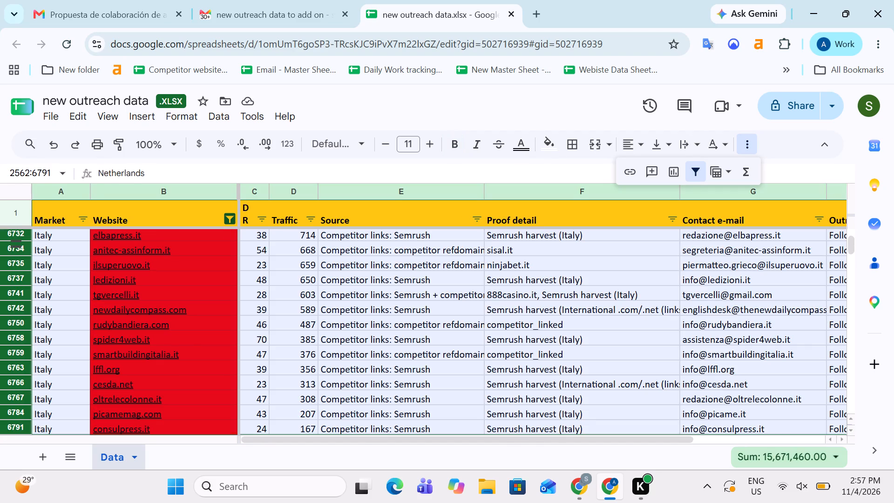
pyautogui.scroll(-2, 211, 307)
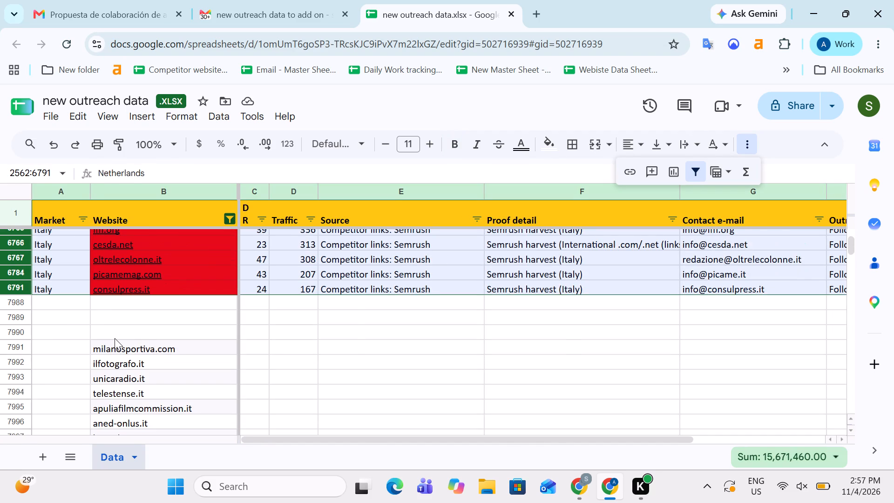
pyautogui.scroll(1, 115, 338)
pyautogui.rightClick(0, 286)
pyautogui.click(73, 307)
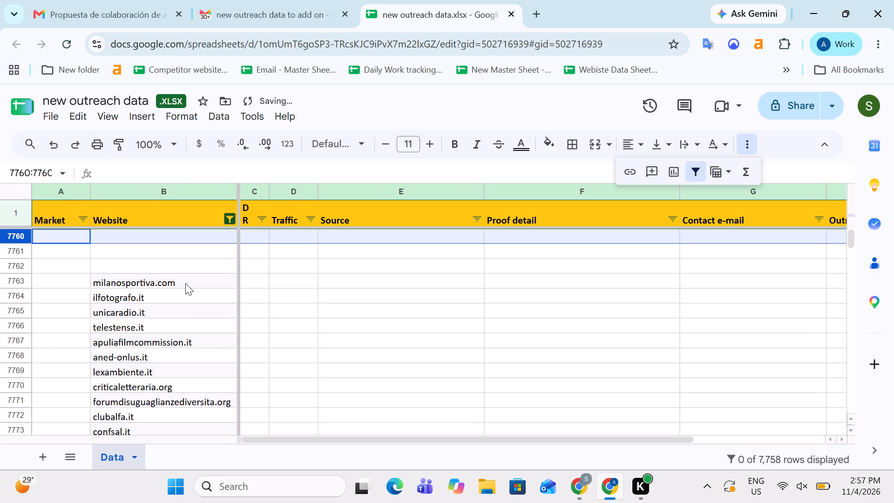
# Clear the pasted Italy and Netherland comparison domains from the Website column, B7763 through B13157.
pyautogui.click(185, 283)
pyautogui.hotkey('ctrl', 'shift', 'Down')
pyautogui.press('Delete')
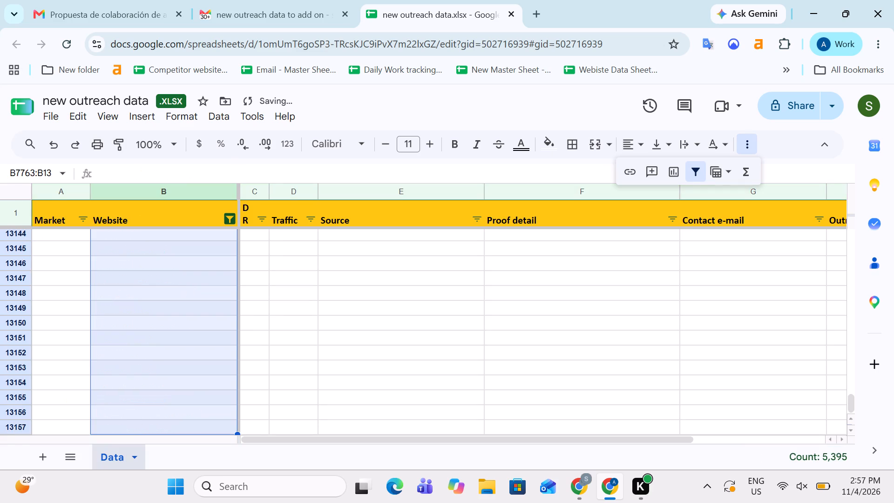
# Remove the filter from the Data sheet and select the empty cell B7763 below the outreach rows.
pyautogui.press('Up')
pyautogui.hotkey('ctrl', 'Up')
pyautogui.press('Up')
pyautogui.press('Down')
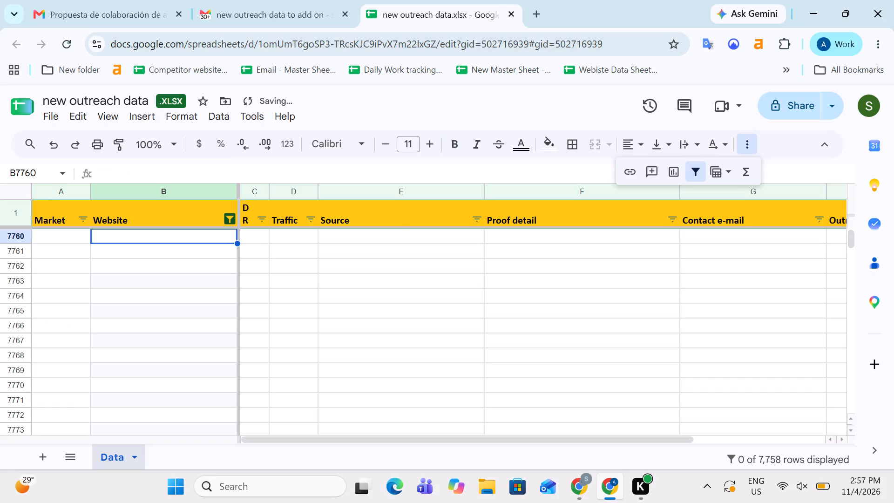
pyautogui.click(697, 170)
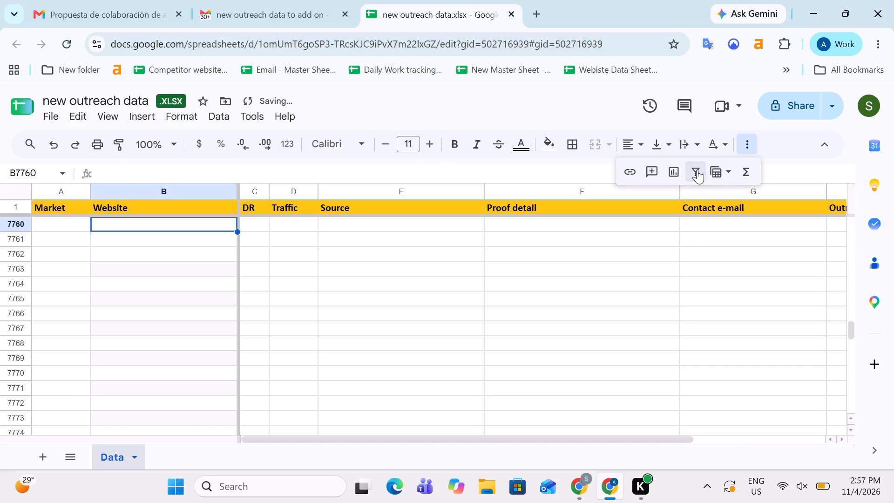
pyautogui.scroll(4, 267, 321)
pyautogui.scroll(-3, 266, 321)
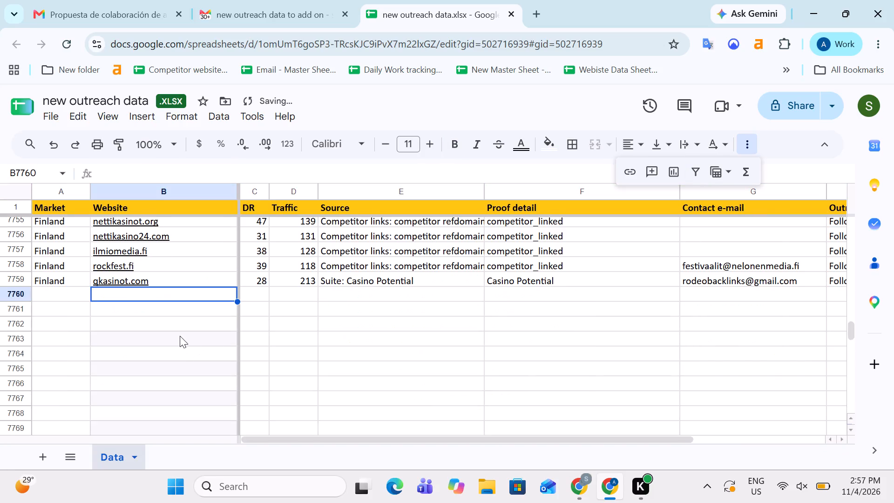
pyautogui.click(180, 336)
# In the Email - Master Sheet's Finland sheet, filter the Post date column to dates after the exact date 4/1/26.
pyautogui.hotkey('alt', 'Tab')
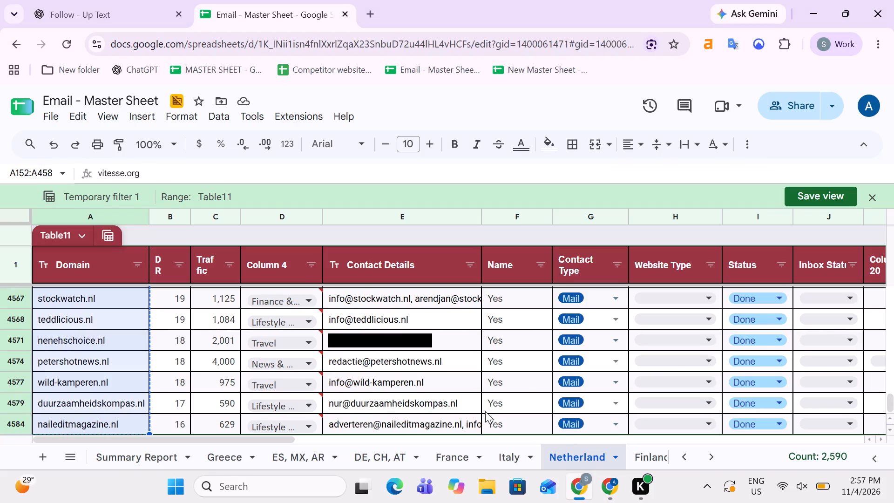
pyautogui.click(643, 457)
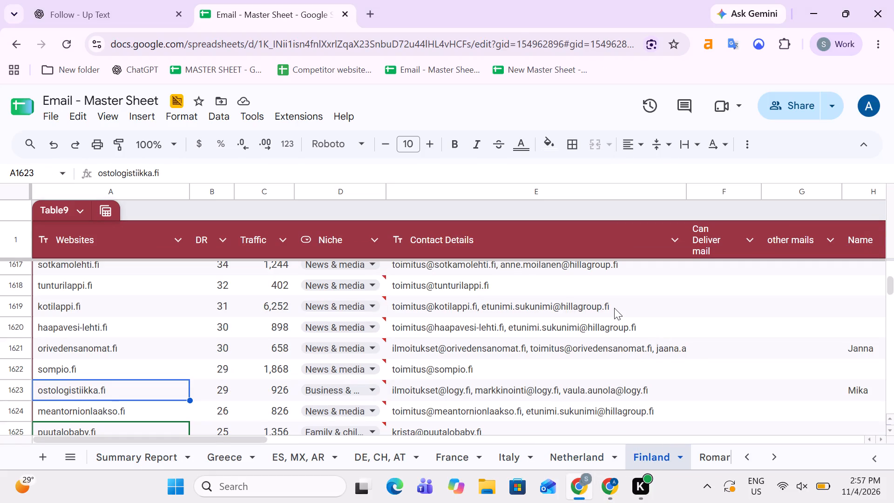
pyautogui.click(614, 308)
pyautogui.press('Right')
pyautogui.press('Right')
pyautogui.press('Right')
pyautogui.press('Right')
pyautogui.press('Right')
pyautogui.press('Right')
pyautogui.press('Right')
pyautogui.press('Right')
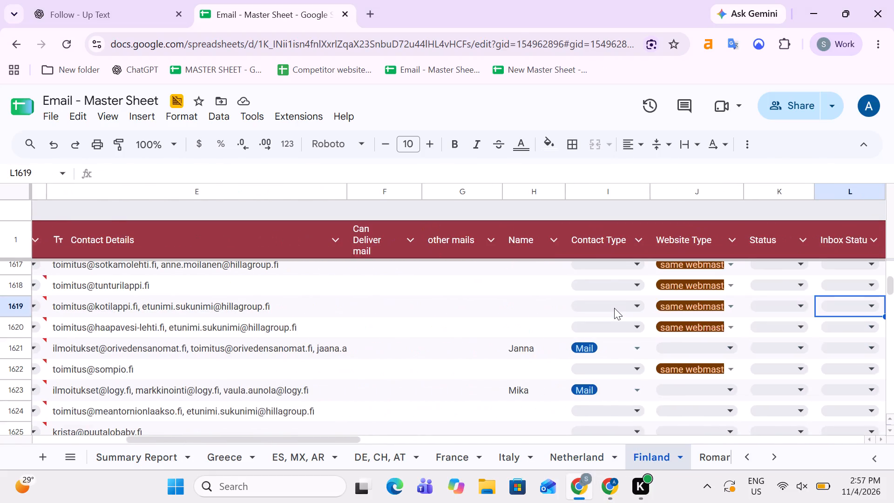
pyautogui.press('Right')
pyautogui.click(807, 239)
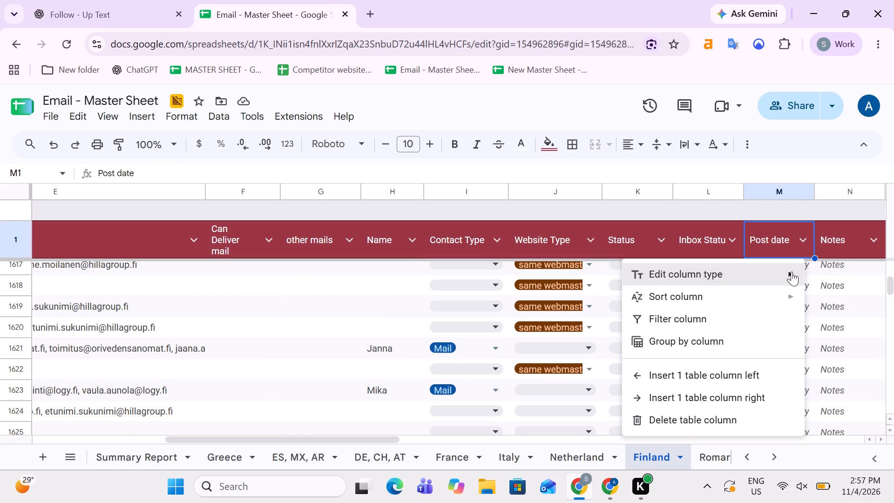
pyautogui.click(706, 315)
pyautogui.scroll(-1, 660, 333)
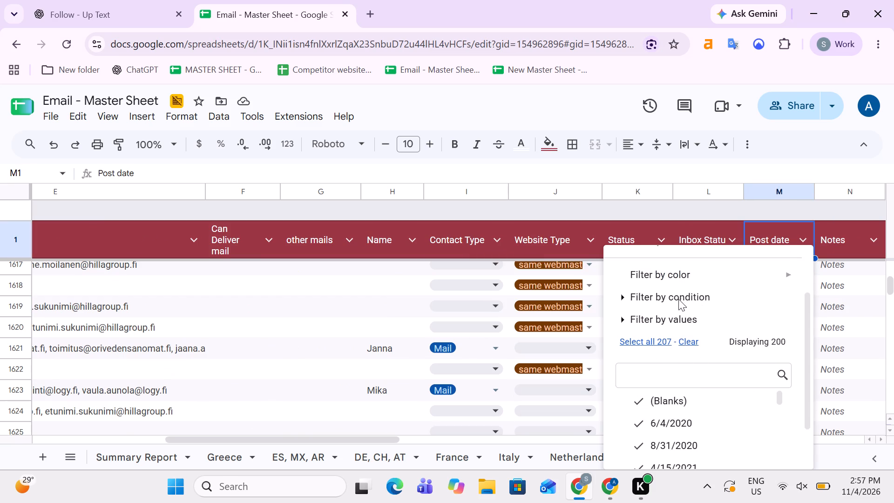
pyautogui.click(678, 297)
pyautogui.click(725, 320)
pyautogui.scroll(-2, 698, 362)
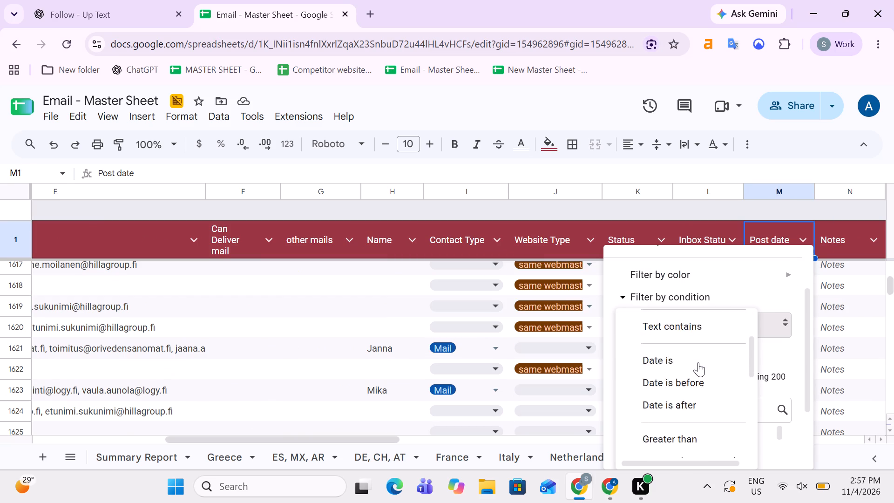
pyautogui.scroll(-1, 698, 362)
pyautogui.scroll(1, 696, 353)
pyautogui.click(672, 355)
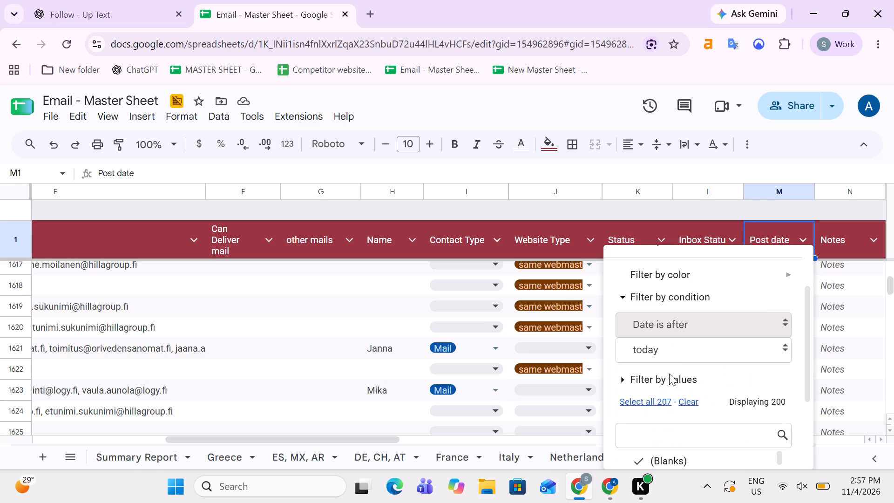
pyautogui.click(673, 354)
pyautogui.scroll(-2, 665, 388)
pyautogui.click(664, 419)
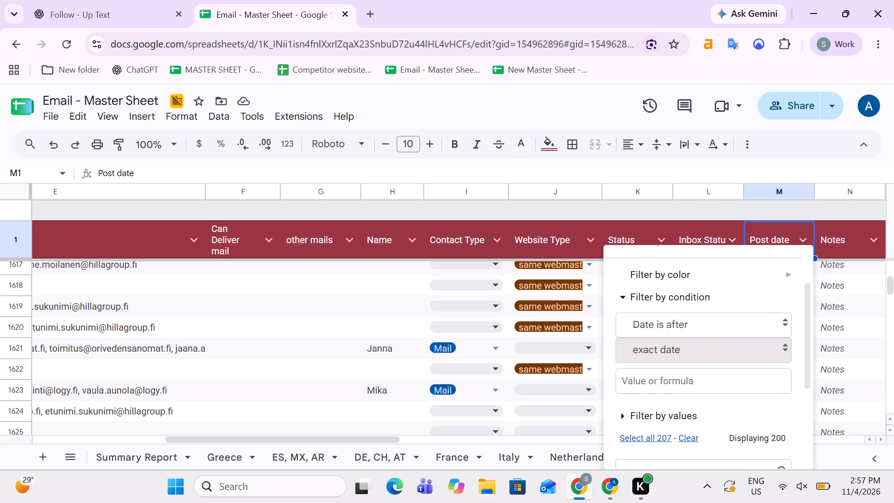
pyautogui.click(675, 384)
pyautogui.write('4/1/26')
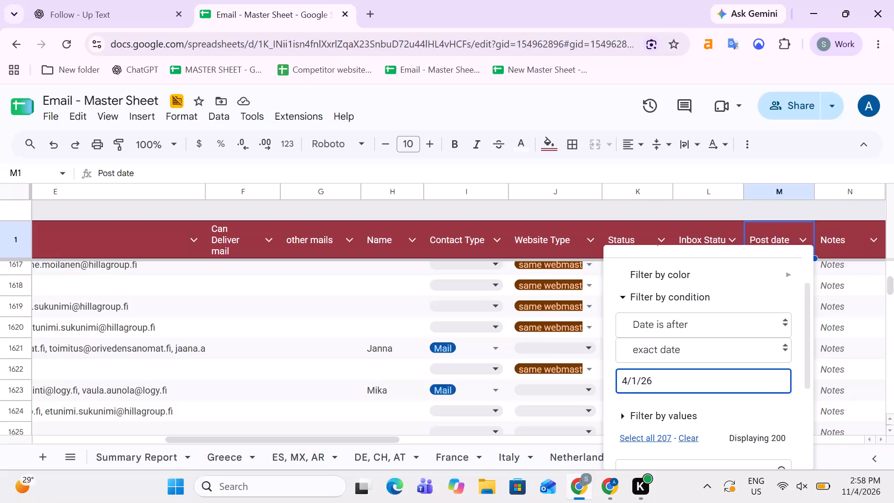
pyautogui.scroll(-5, 765, 381)
pyautogui.click(774, 443)
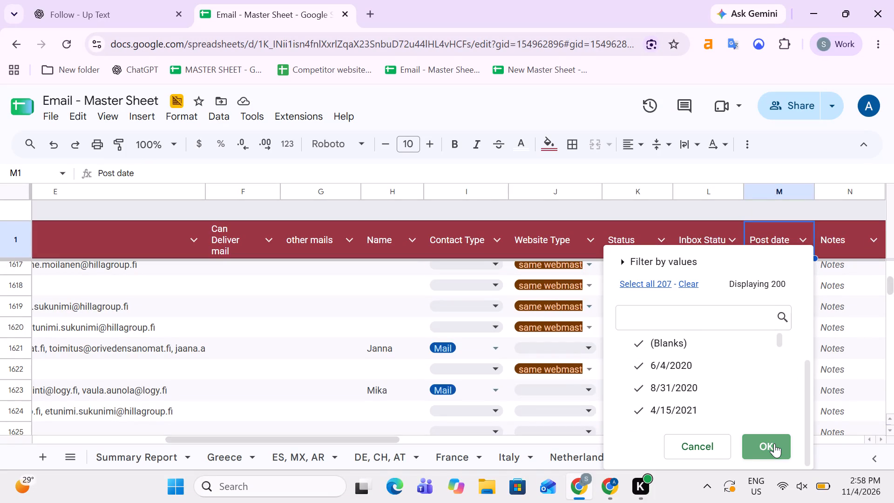
# Copy the filtered Finland website domains and paste them without source formatting into the outreach Data sheet's Website column from B7763.
pyautogui.press('Up')
pyautogui.press('Down')
pyautogui.press('Up')
pyautogui.press('Down')
pyautogui.press('Up')
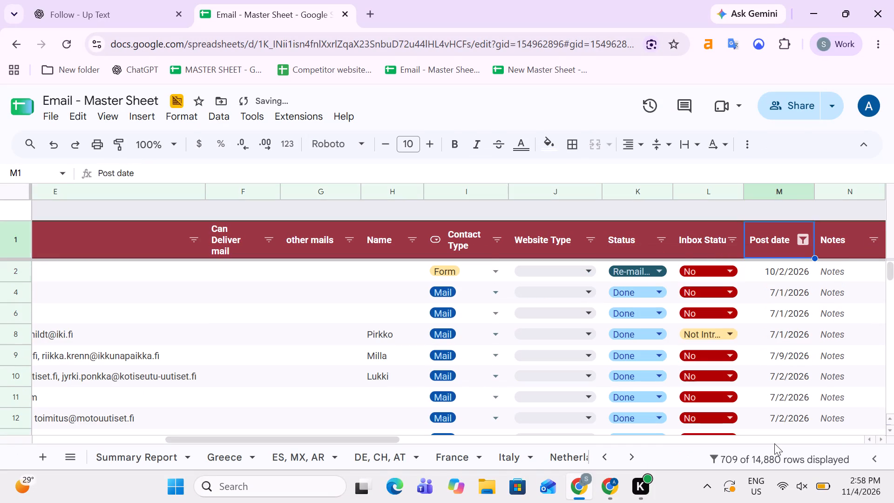
pyautogui.press('Down')
pyautogui.press('Left')
pyautogui.press('Left')
pyautogui.press('Left')
pyautogui.press('Left')
pyautogui.press('Left')
pyautogui.press('Left')
pyautogui.press('Left')
pyautogui.press('Left')
pyautogui.press('Left')
pyautogui.press('Left')
pyautogui.press('Left')
pyautogui.press('Left')
pyautogui.press('Left')
pyautogui.press('Left')
pyautogui.press('Left')
pyautogui.press('Left')
pyautogui.press('Left')
pyautogui.press('Left')
pyautogui.press('Left')
pyautogui.press('Left')
pyautogui.press('Up')
pyautogui.press('Down')
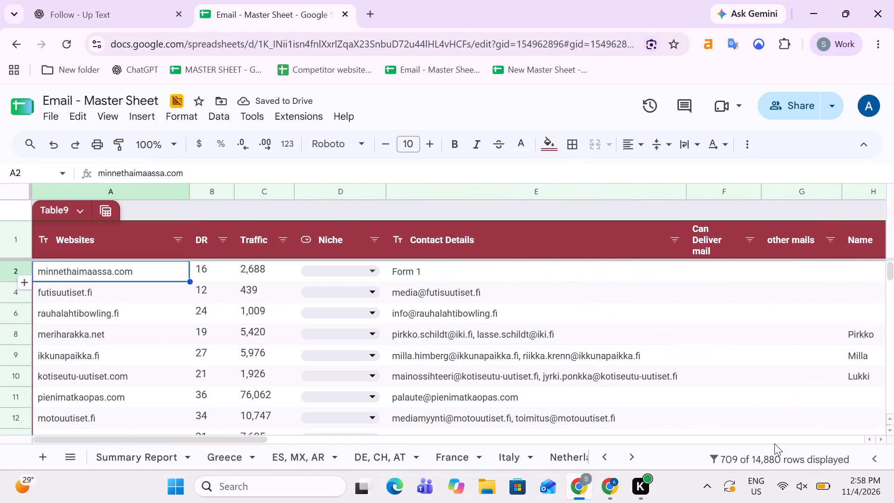
pyautogui.hotkey('ctrl', 'shift', 'Down')
pyautogui.hotkey('ctrl', 'c')
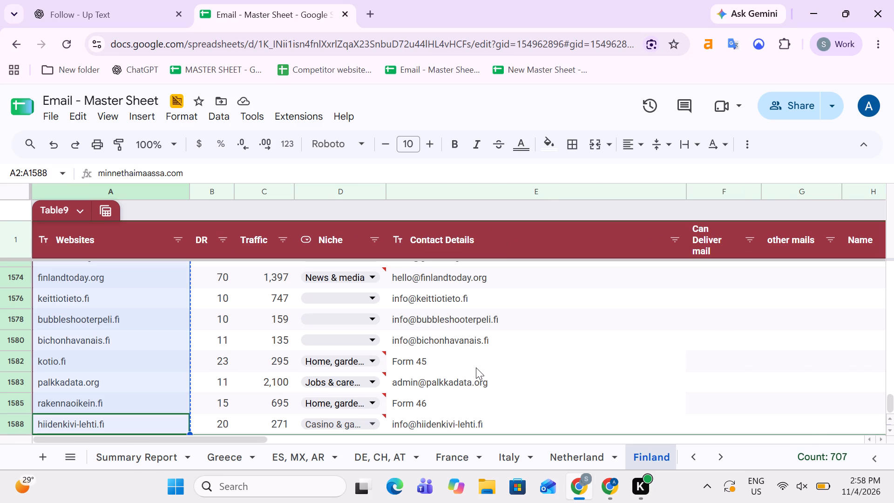
pyautogui.hotkey('alt', 'Tab')
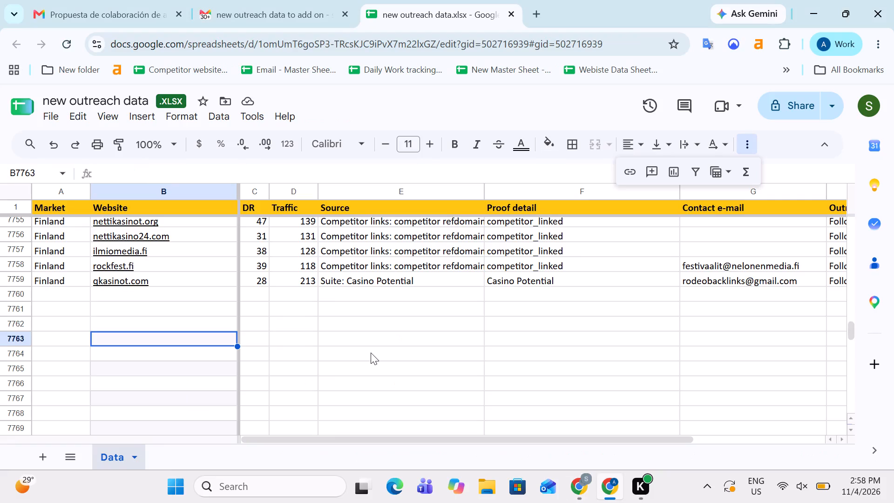
pyautogui.hotkey('ctrl', 'v')
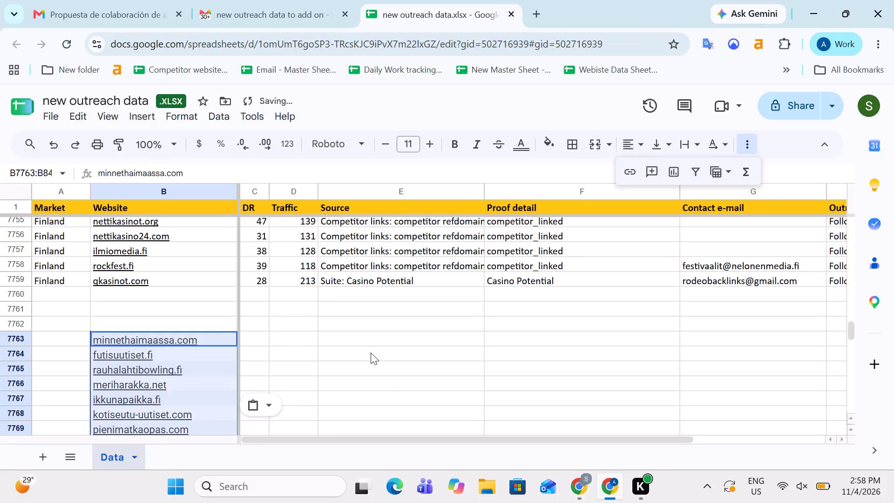
pyautogui.click(258, 408)
pyautogui.click(295, 297)
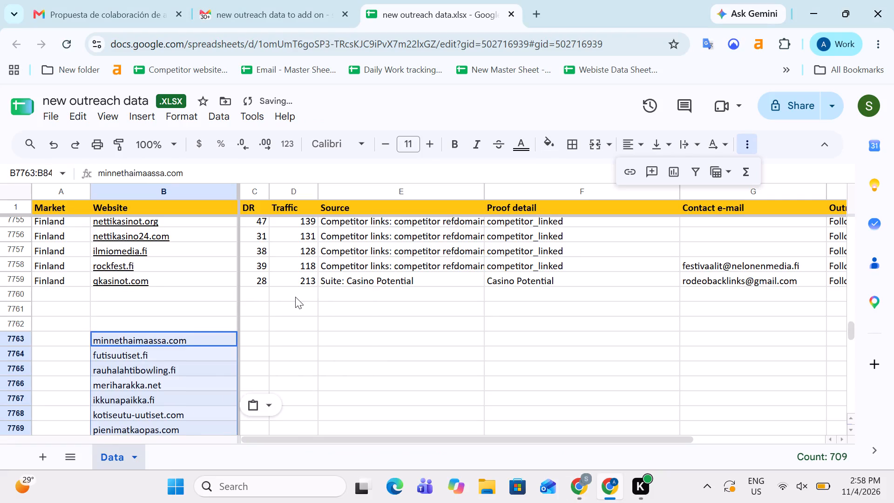
pyautogui.scroll(2, 172, 282)
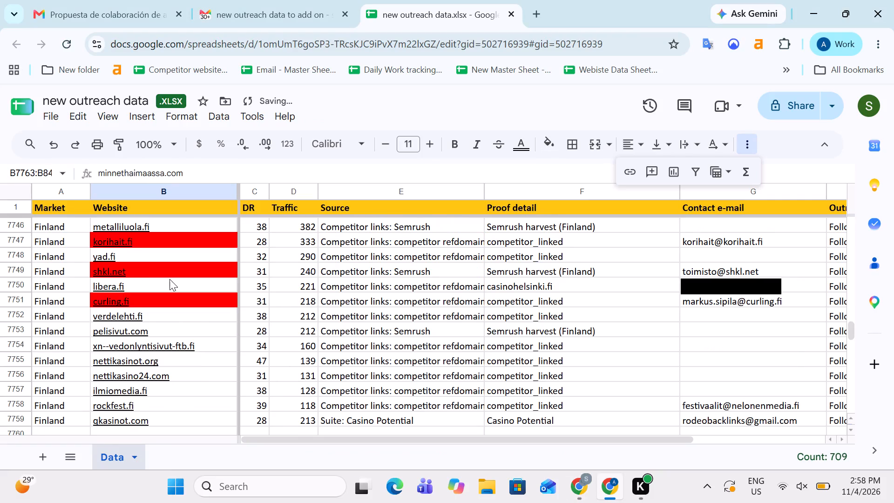
pyautogui.scroll(-4, 182, 303)
# In the Email - Master Sheet, examine the Romania sheet's status, post date and competitor columns.
pyautogui.hotkey('alt', 'Tab')
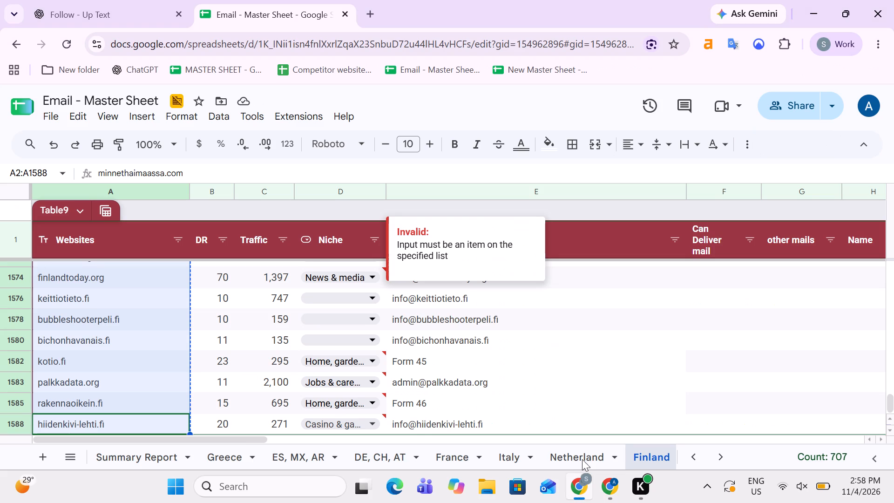
pyautogui.click(720, 454)
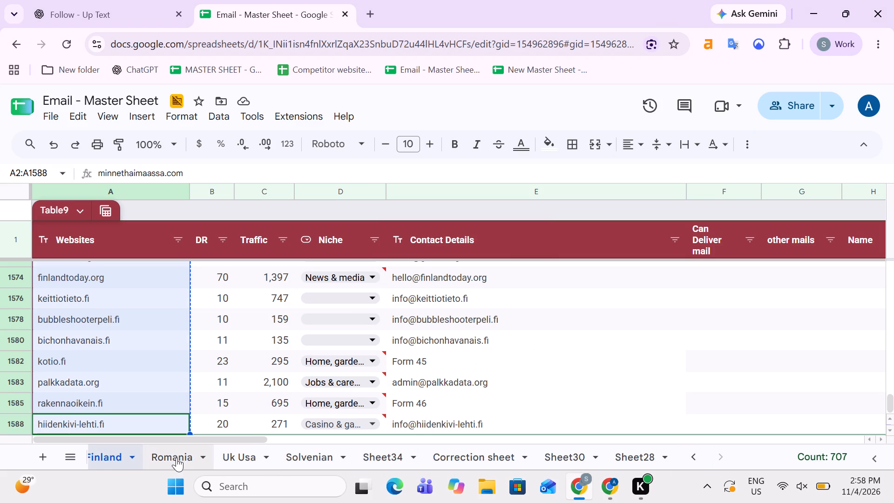
pyautogui.click(176, 457)
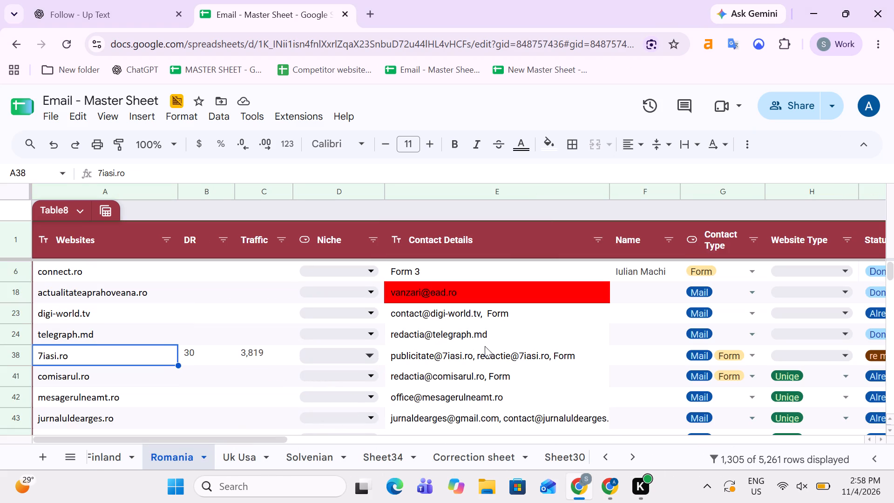
pyautogui.press('Right')
pyautogui.press('Right')
pyautogui.press('Right')
pyautogui.press('Right')
pyautogui.press('Right')
pyautogui.press('Right')
pyautogui.press('Right')
pyautogui.press('Right')
pyautogui.press('Right')
pyautogui.press('Right')
pyautogui.press('Right')
pyautogui.press('Right')
pyautogui.press('Right')
pyautogui.press('Right')
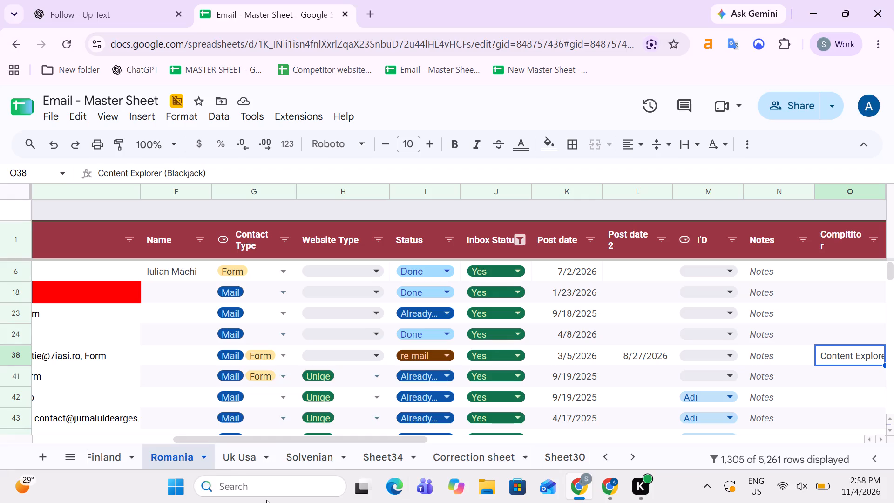
# In the Uk Usa sheet, filter the Post date 1 column to dates after the exact date 4/1/26.
pyautogui.click(235, 462)
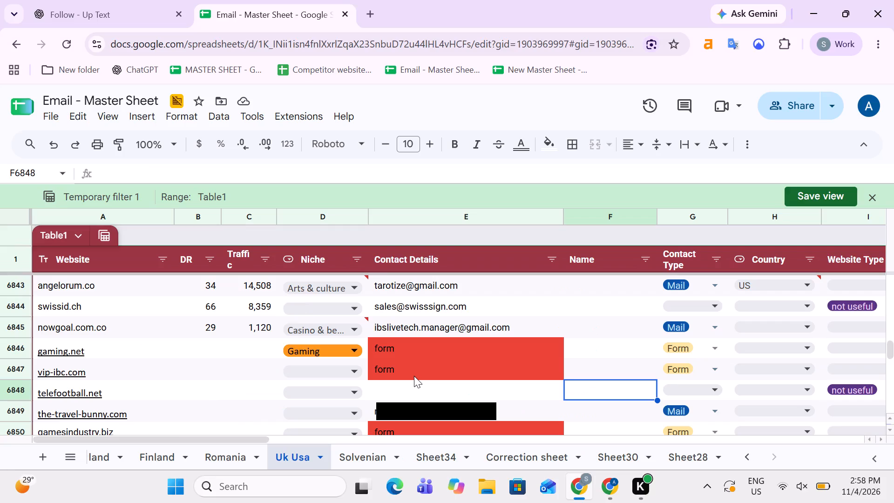
pyautogui.click(603, 333)
pyautogui.press('Right')
pyautogui.press('Right')
pyautogui.press('Right')
pyautogui.press('Right')
pyautogui.press('Right')
pyautogui.press('Right')
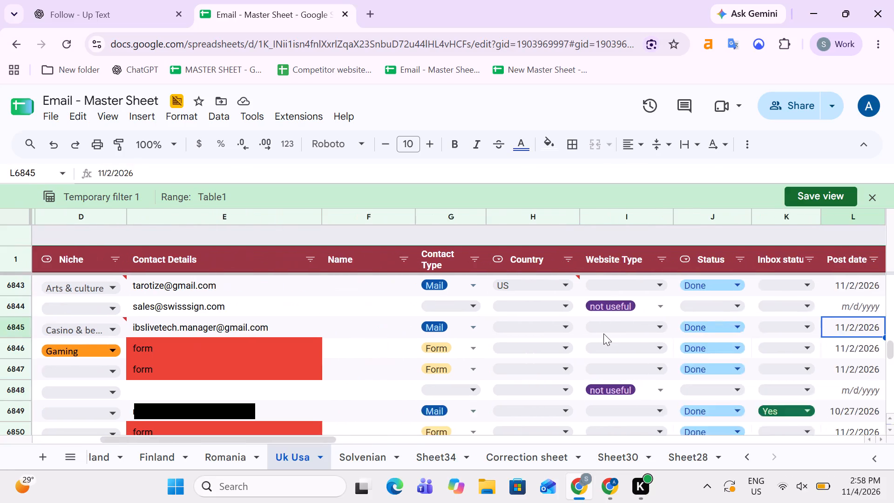
pyautogui.press('Right')
pyautogui.press('Right')
pyautogui.press('Right')
pyautogui.press('Right')
pyautogui.press('Left')
pyautogui.press('Left')
pyautogui.press('Left')
pyautogui.press('Left')
pyautogui.press('Left')
pyautogui.press('Left')
pyautogui.press('Left')
pyautogui.press('Left')
pyautogui.press('Left')
pyautogui.press('Left')
pyautogui.press('Left')
pyautogui.press('Left')
pyautogui.press('Left')
pyautogui.press('Left')
pyautogui.press('Left')
pyautogui.press('Left')
pyautogui.press('Left')
pyautogui.press('Left')
pyautogui.press('Left')
pyautogui.press('Left')
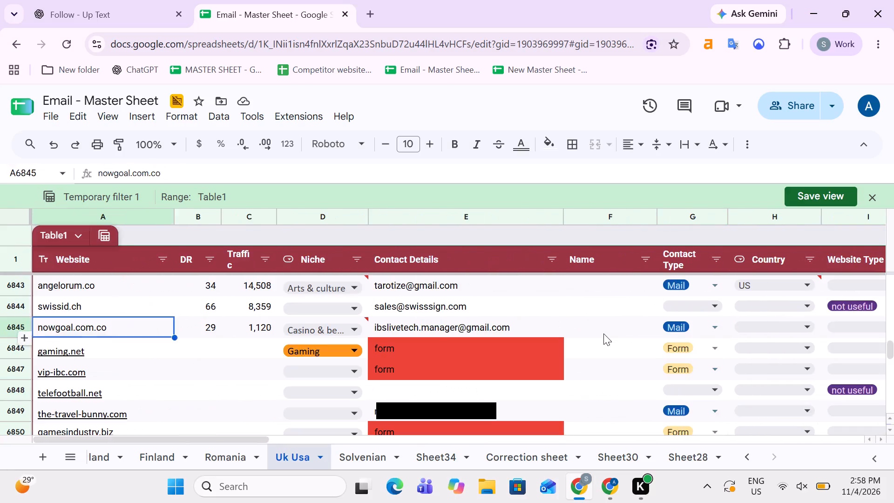
pyautogui.press('Right')
pyautogui.press('Right')
pyautogui.press('Right')
pyautogui.press('Right')
pyautogui.press('Right')
pyautogui.press('Right')
pyautogui.press('Right')
pyautogui.press('Right')
pyautogui.press('Right')
pyautogui.press('Right')
pyautogui.press('Right')
pyautogui.press('Right')
pyautogui.press('Right')
pyautogui.press('Right')
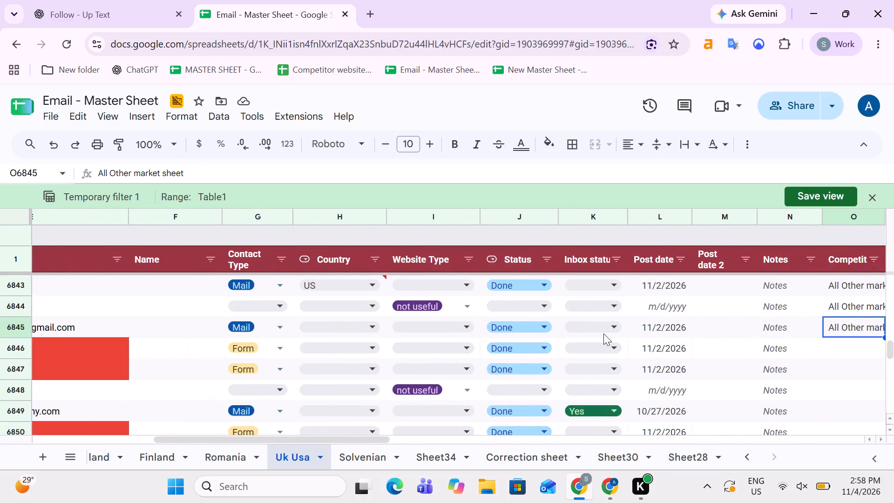
pyautogui.click(684, 261)
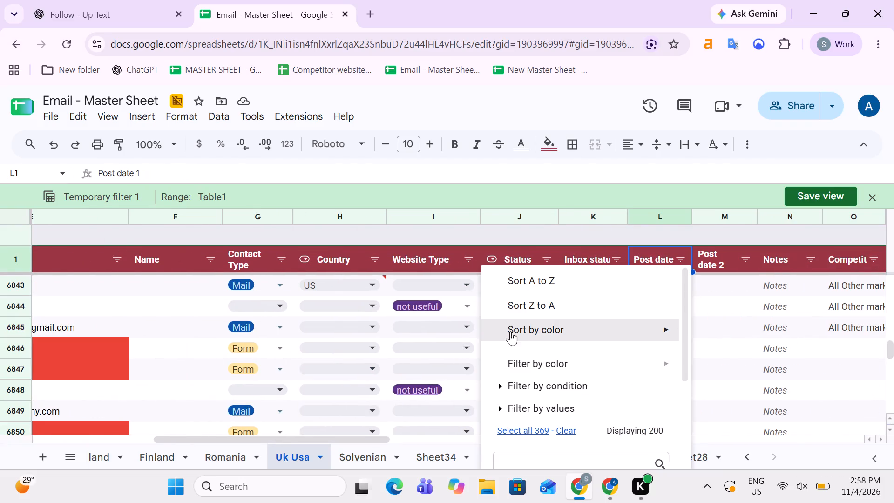
pyautogui.click(562, 386)
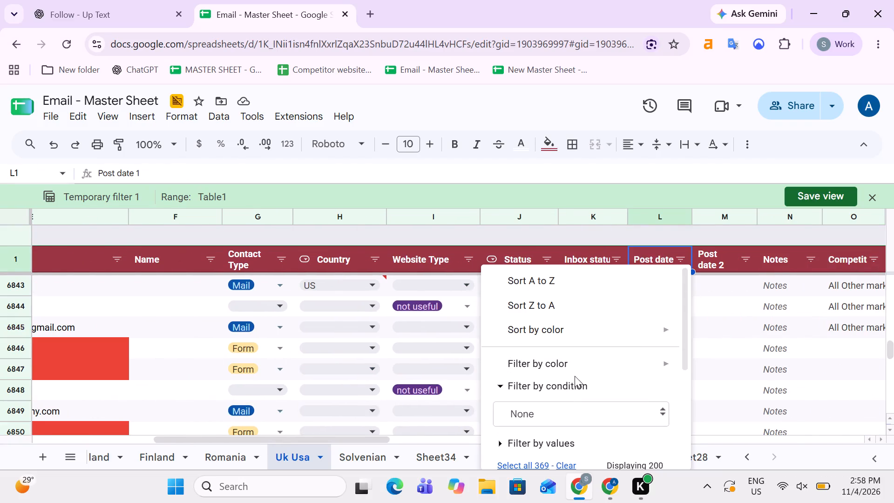
pyautogui.scroll(-1, 584, 370)
pyautogui.click(578, 342)
pyautogui.scroll(-1, 560, 414)
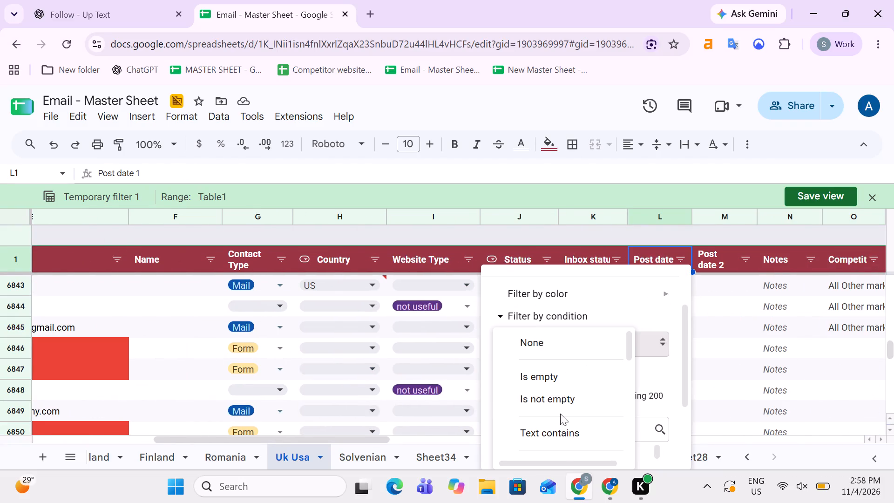
pyautogui.scroll(-1, 560, 414)
pyautogui.click(562, 374)
pyautogui.click(562, 374)
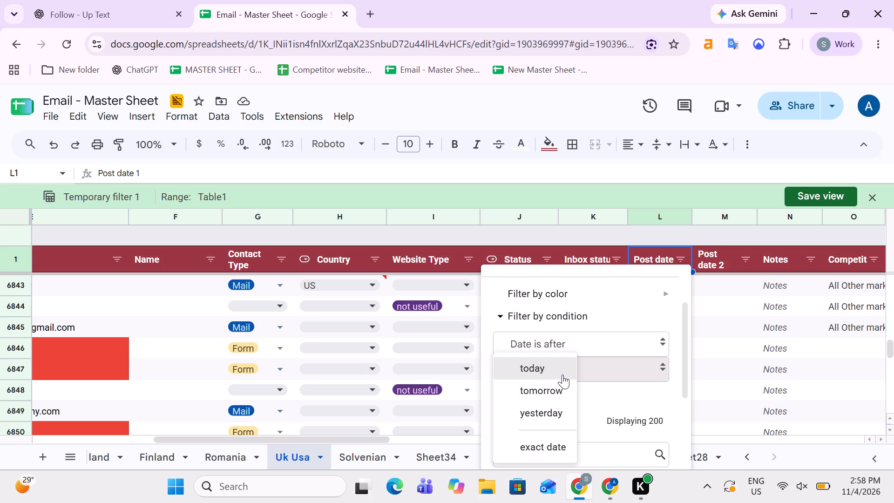
pyautogui.scroll(-2, 541, 365)
pyautogui.click(544, 441)
pyautogui.click(555, 409)
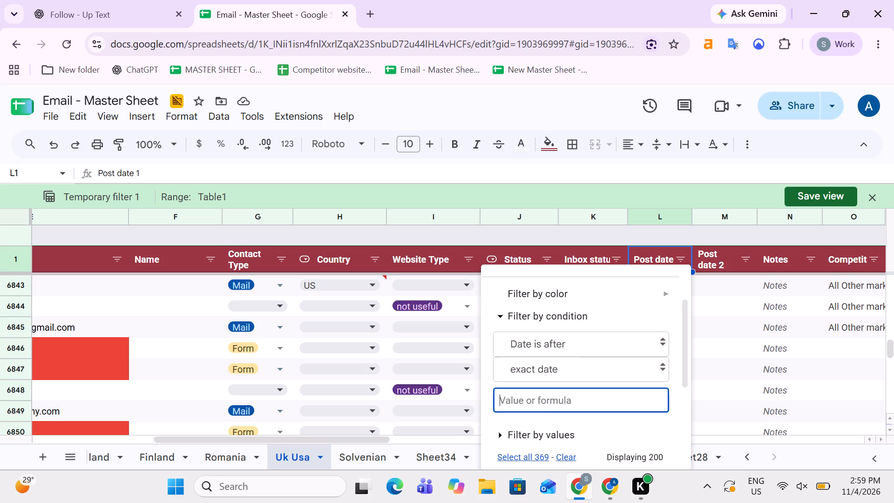
pyautogui.write('4/1/26')
pyautogui.scroll(-5, 562, 341)
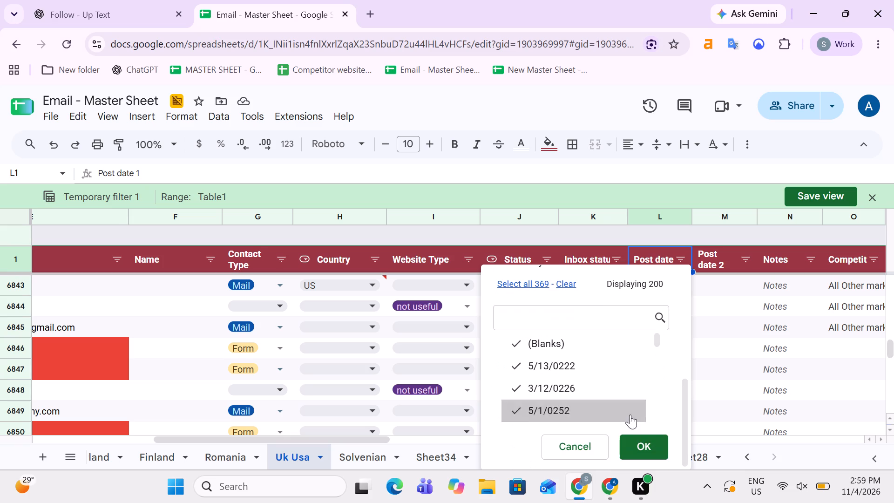
pyautogui.click(646, 446)
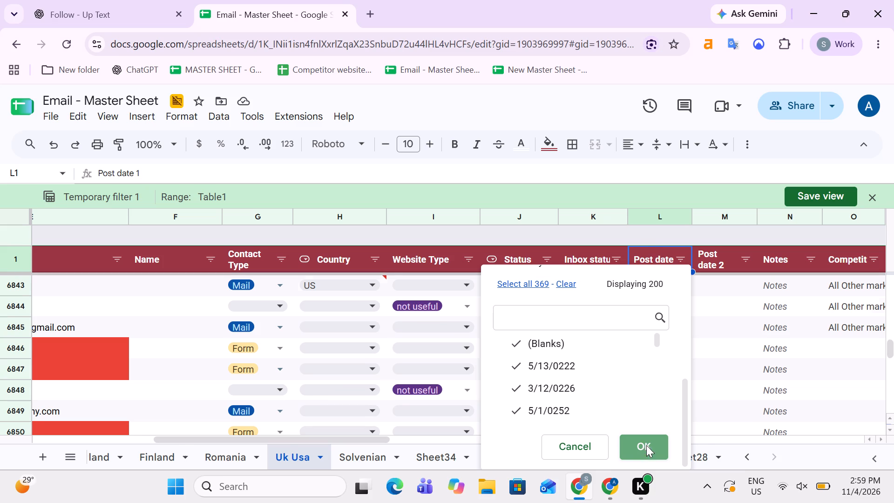
pyautogui.press('Up')
pyautogui.press('Down')
pyautogui.press('Up')
pyautogui.press('Down')
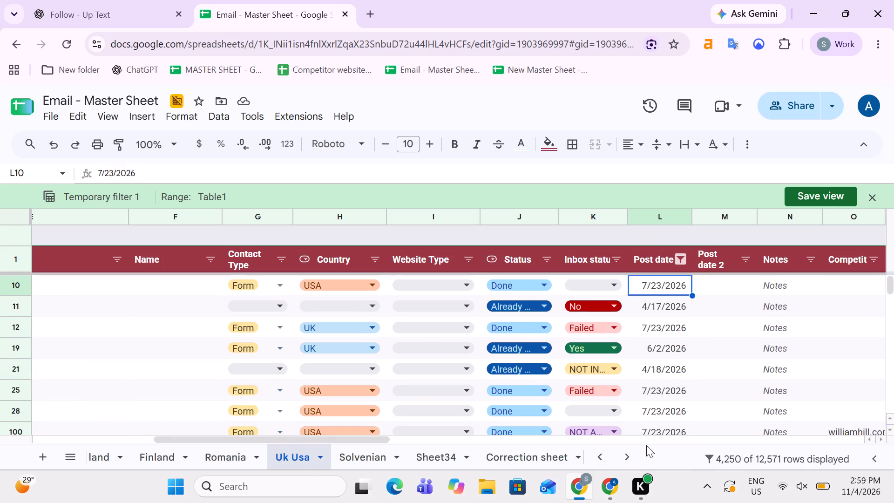
# Copy all filtered website domains from the Uk Usa sheet's Website column, starting at cravedfw.com.
pyautogui.press('Left')
pyautogui.press('Left')
pyautogui.press('Left')
pyautogui.press('Left')
pyautogui.press('Left')
pyautogui.press('Left')
pyautogui.press('Left')
pyautogui.press('Left')
pyautogui.press('Left')
pyautogui.press('Left')
pyautogui.press('Left')
pyautogui.press('Left')
pyautogui.press('Left')
pyautogui.press('Left')
pyautogui.press('Left')
pyautogui.press('Left')
pyautogui.press('Left')
pyautogui.press('Left')
pyautogui.press('Left')
pyautogui.press('Left')
pyautogui.press('Up')
pyautogui.press('Down')
pyautogui.press('Up')
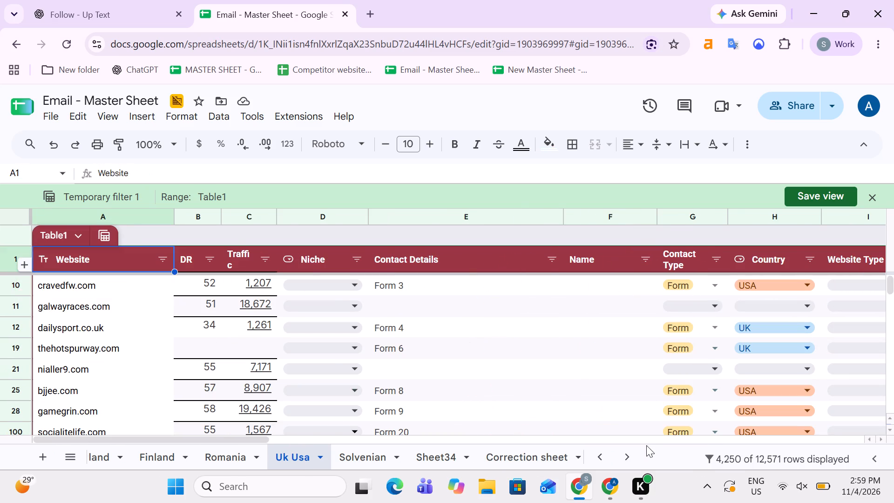
pyautogui.press('Down')
pyautogui.hotkey('ctrl', 'shift', 'Down')
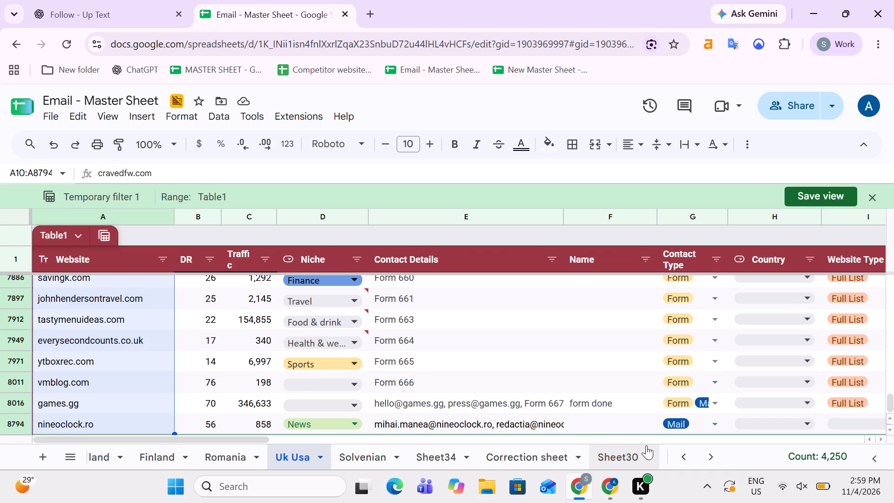
pyautogui.hotkey('ctrl', 'c')
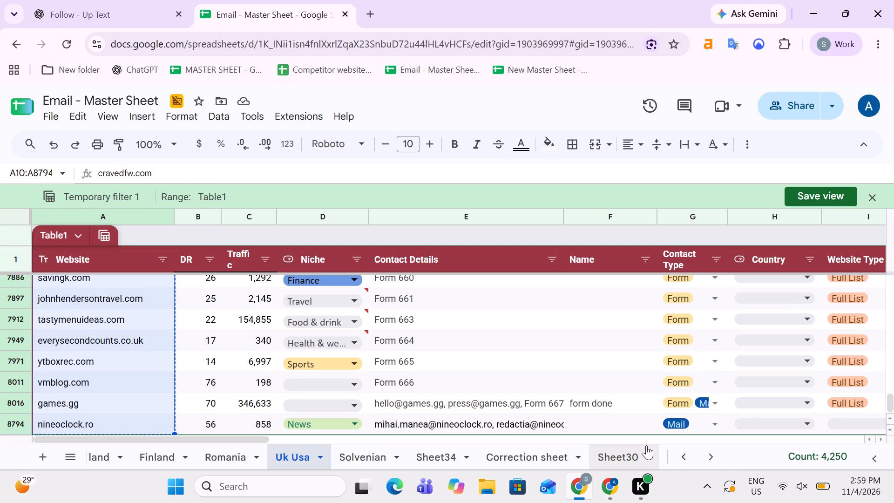
# Examine the filtered Uk Usa rows' status, inbox status and post date columns down to the last row.
pyautogui.press('Up')
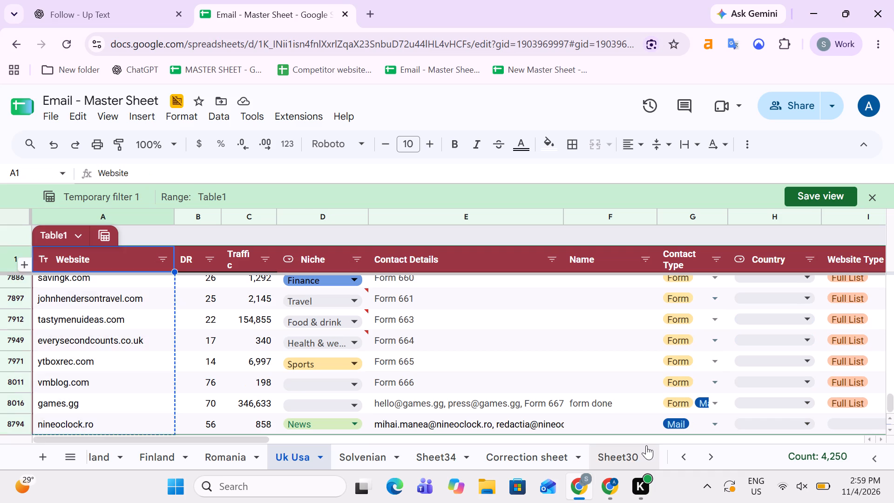
pyautogui.press('Down')
pyautogui.press('Right')
pyautogui.press('Right')
pyautogui.press('Right')
pyautogui.press('Right')
pyautogui.press('Right')
pyautogui.press('Right')
pyautogui.press('Right')
pyautogui.press('Right')
pyautogui.press('Right')
pyautogui.press('Right')
pyautogui.press('Right')
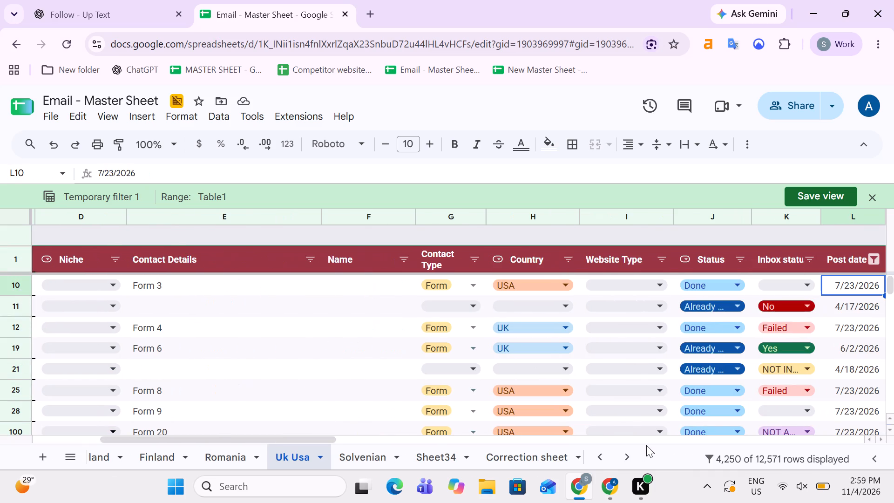
pyautogui.press('Down')
pyautogui.press('Left')
pyautogui.press('Down')
pyautogui.press('Left')
pyautogui.hotkey('ctrl', 'Down')
pyautogui.press('Down')
pyautogui.press('Down')
pyautogui.press('Down')
pyautogui.press('Down')
pyautogui.press('Down')
pyautogui.press('Down')
pyautogui.press('Down')
pyautogui.press('Down')
pyautogui.press('Down')
pyautogui.press('Down')
pyautogui.press('Down')
pyautogui.press('Down')
pyautogui.press('Down')
pyautogui.press('Down')
pyautogui.press('Down')
pyautogui.press('Down')
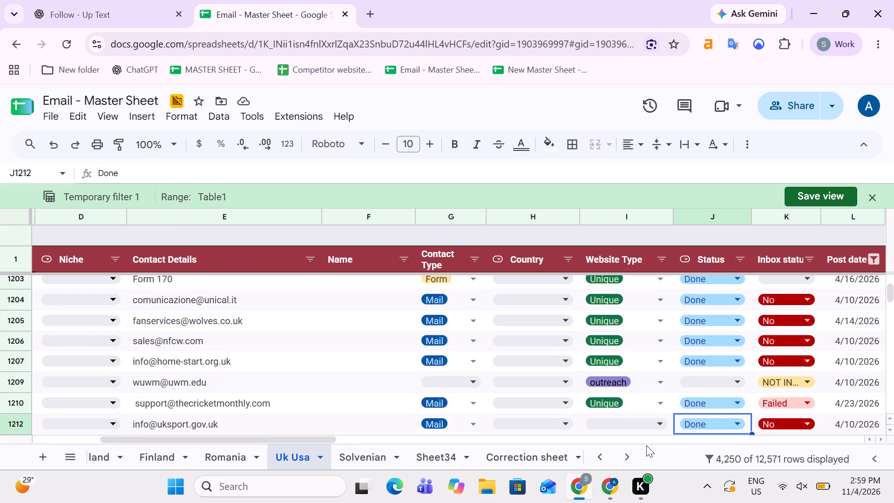
pyautogui.hotkey('ctrl', 'Down')
pyautogui.press('Down')
pyautogui.press('Down')
pyautogui.press('Down')
pyautogui.press('Down')
pyautogui.press('Down')
pyautogui.press('Down')
pyautogui.press('Down')
pyautogui.press('Down')
pyautogui.press('Down')
pyautogui.press('Down')
pyautogui.press('Down')
pyautogui.press('Down')
pyautogui.press('Down')
pyautogui.press('Down')
pyautogui.press('Down')
pyautogui.press('Down')
pyautogui.press('Down')
pyautogui.press('Down')
pyautogui.press('Down')
pyautogui.press('Down')
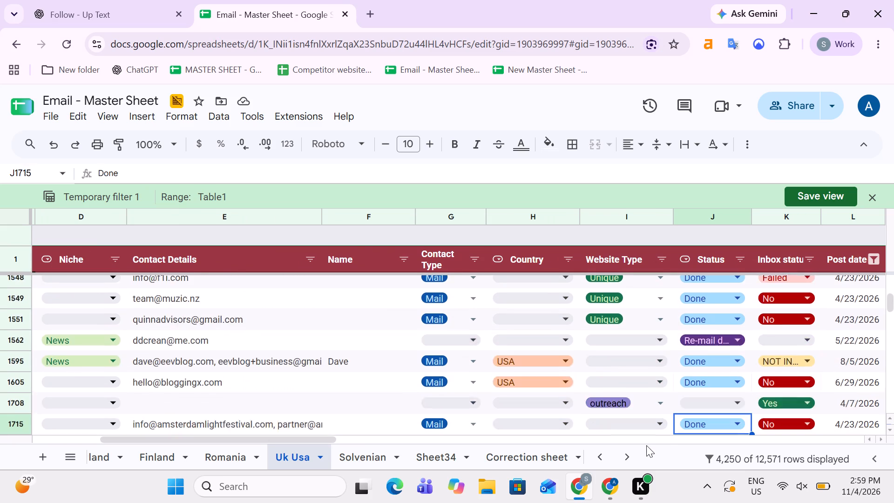
pyautogui.hotkey('ctrl', 'Down')
pyautogui.hotkey('ctrl', 'Down')
pyautogui.hotkey('ctrl', 'Down')
pyautogui.hotkey('ctrl', 'Down')
pyautogui.hotkey('ctrl', 'Down')
pyautogui.hotkey('ctrl', 'Down')
pyautogui.hotkey('ctrl', 'Down')
pyautogui.hotkey('ctrl', 'Down')
pyautogui.hotkey('ctrl', 'Down')
pyautogui.hotkey('ctrl', 'Down')
pyautogui.hotkey('ctrl', 'Down')
pyautogui.hotkey('ctrl', 'Down')
pyautogui.hotkey('ctrl', 'Down')
pyautogui.hotkey('ctrl', 'Down')
pyautogui.hotkey('ctrl', 'Down')
pyautogui.hotkey('ctrl', 'Down')
pyautogui.hotkey('ctrl', 'Down')
pyautogui.hotkey('ctrl', 'Down')
pyautogui.hotkey('ctrl', 'Down')
pyautogui.hotkey('ctrl', 'Down')
pyautogui.hotkey('ctrl', 'Down')
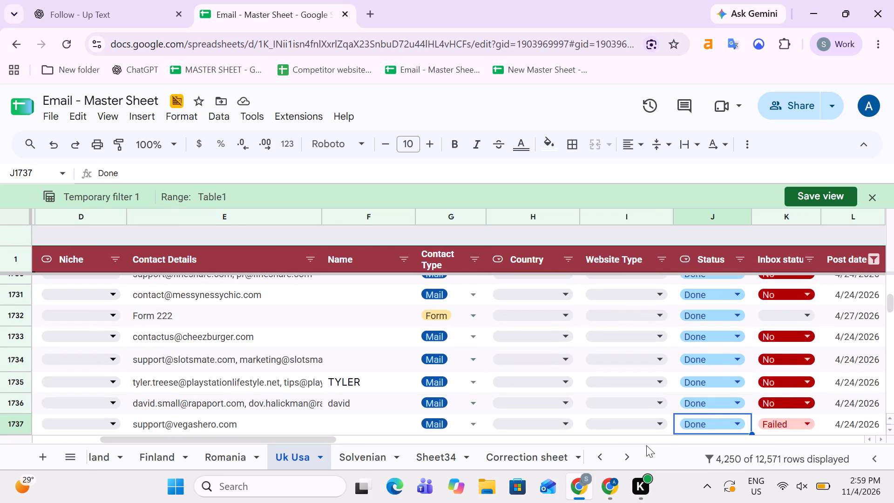
pyautogui.press('Down')
pyautogui.press('Down')
pyautogui.press('Down')
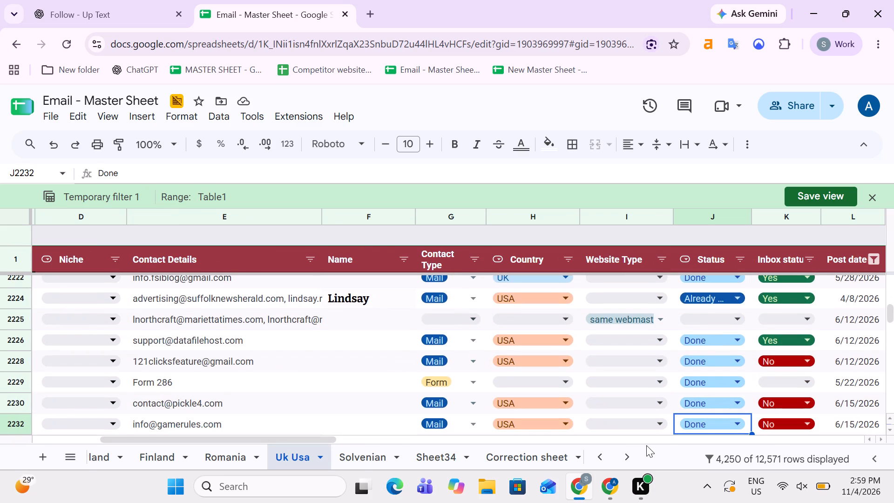
pyautogui.hotkey('ctrl', 'Down')
pyautogui.hotkey('ctrl', 'Down')
pyautogui.hotkey('ctrl', 'Down')
pyautogui.hotkey('ctrl', 'Down')
pyautogui.hotkey('ctrl', 'Down')
pyautogui.hotkey('ctrl', 'Down')
pyautogui.hotkey('ctrl', 'Down')
pyautogui.hotkey('ctrl', 'Down')
pyautogui.hotkey('ctrl', 'Down')
pyautogui.hotkey('ctrl', 'Down')
pyautogui.hotkey('ctrl', 'Down')
pyautogui.hotkey('ctrl', 'Down')
pyautogui.hotkey('ctrl', 'Down')
pyautogui.hotkey('ctrl', 'Down')
pyautogui.hotkey('ctrl', 'Down')
pyautogui.hotkey('ctrl', 'Down')
pyautogui.hotkey('ctrl', 'Down')
pyautogui.hotkey('ctrl', 'Down')
pyautogui.hotkey('ctrl', 'Down')
pyautogui.hotkey('ctrl', 'Down')
pyautogui.hotkey('ctrl', 'Down')
pyautogui.hotkey('ctrl', 'Down')
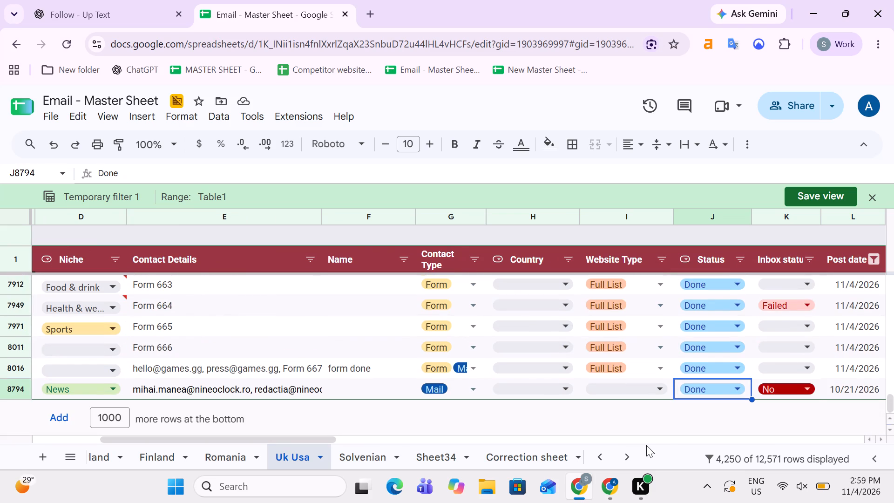
pyautogui.press('Left')
pyautogui.press('Left')
pyautogui.press('Left')
pyautogui.press('Left')
pyautogui.press('Left')
pyautogui.press('Left')
pyautogui.press('Left')
pyautogui.press('Left')
pyautogui.press('Left')
pyautogui.press('Left')
pyautogui.press('Left')
pyautogui.press('Left')
pyautogui.press('Left')
pyautogui.press('Left')
pyautogui.press('Left')
pyautogui.press('Left')
pyautogui.press('Left')
pyautogui.press('Left')
pyautogui.press('Left')
pyautogui.press('Left')
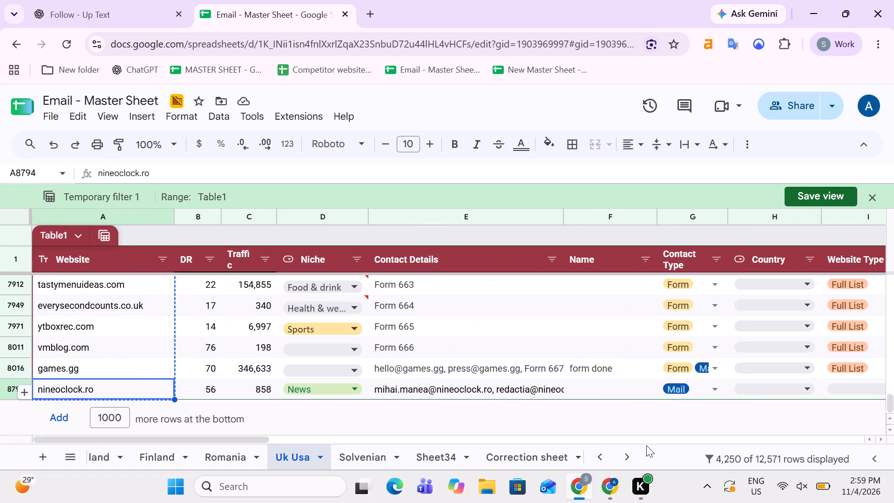
# Paste the copied Uk Usa domains as values only in the outreach sheet's Website column, directly below hiidenkivi-lehti.fi.
pyautogui.hotkey('alt', 'Tab')
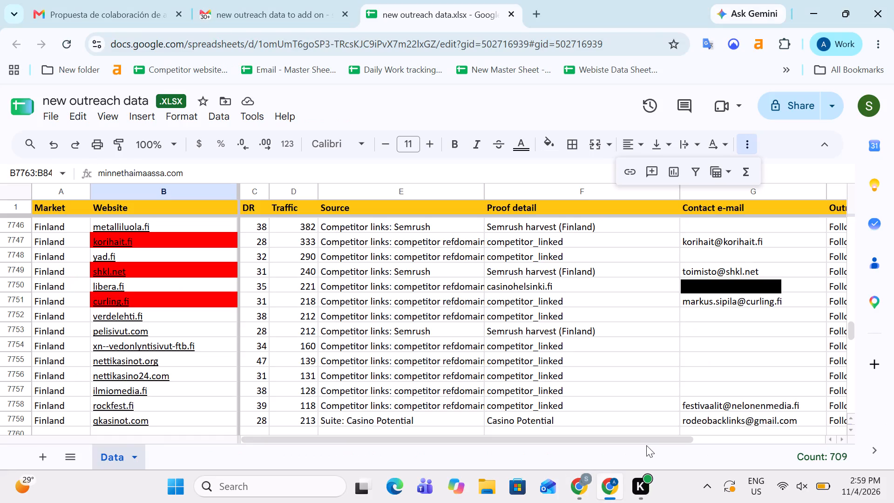
pyautogui.click(204, 362)
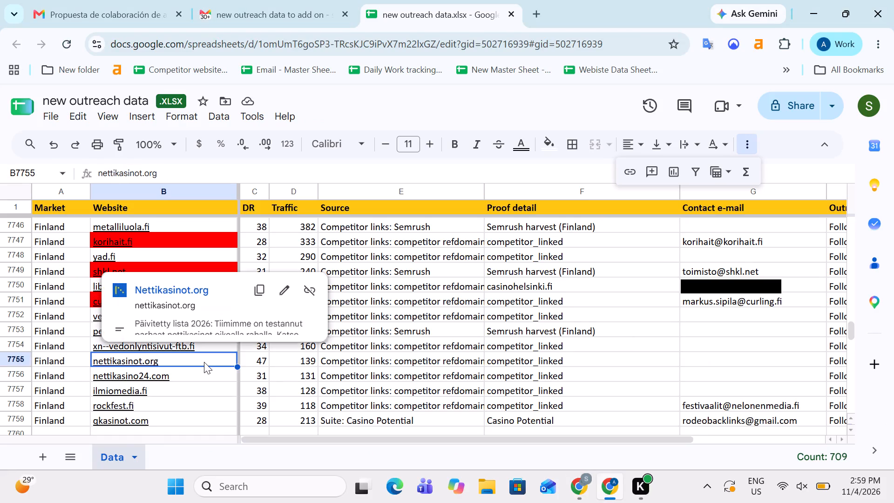
pyautogui.hotkey('ctrl', 'Down')
pyautogui.press('Down')
pyautogui.press('Down')
pyautogui.press('Down')
pyautogui.press('Down')
pyautogui.press('Down')
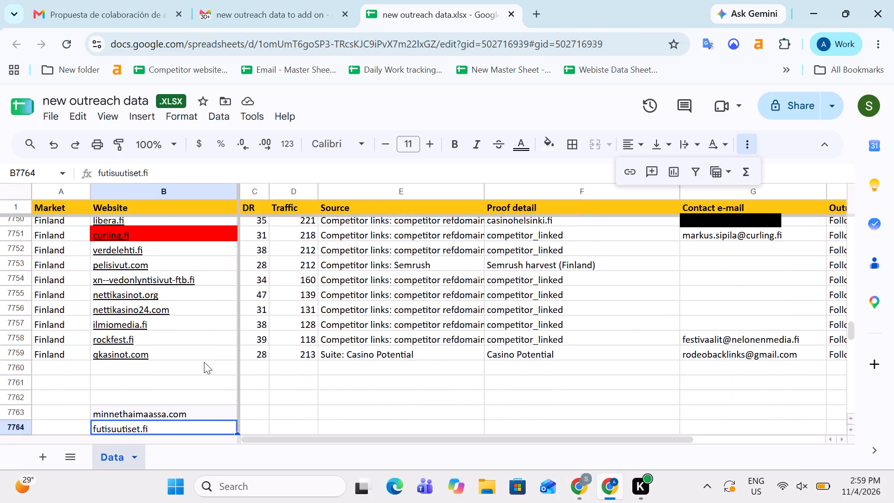
pyautogui.hotkey('ctrl', 'Down')
pyautogui.press('Down')
pyautogui.press('Down')
pyautogui.press('Down')
pyautogui.press('Up')
pyautogui.press('Up')
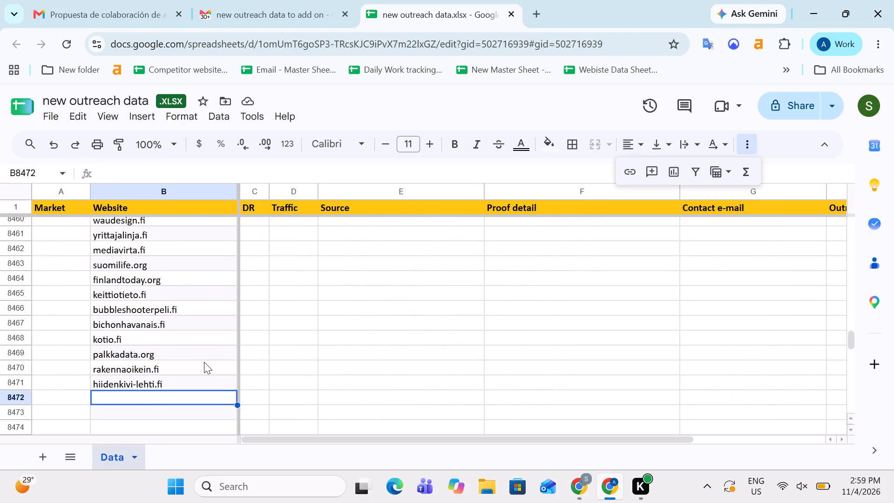
pyautogui.hotkey('ctrl', 'v')
pyautogui.click(271, 410)
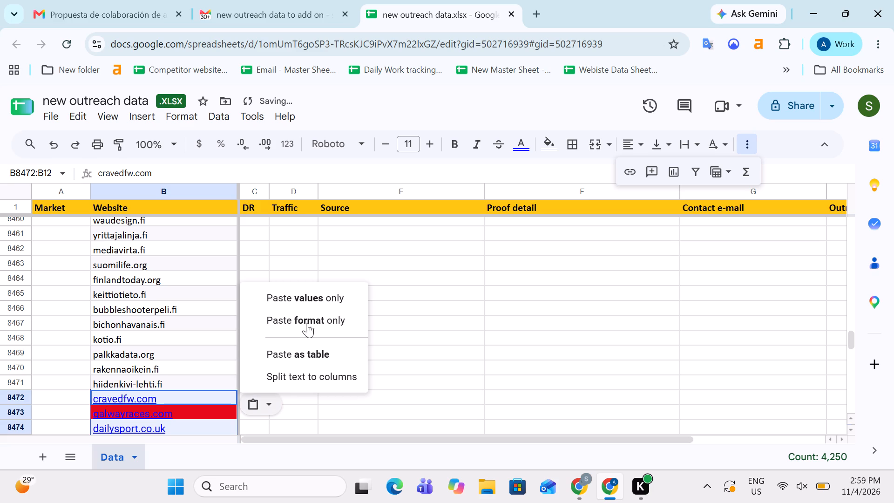
pyautogui.click(301, 297)
# Add a filter to the outreach sheet's header row and filter the Website column by red fill color.
pyautogui.click(219, 299)
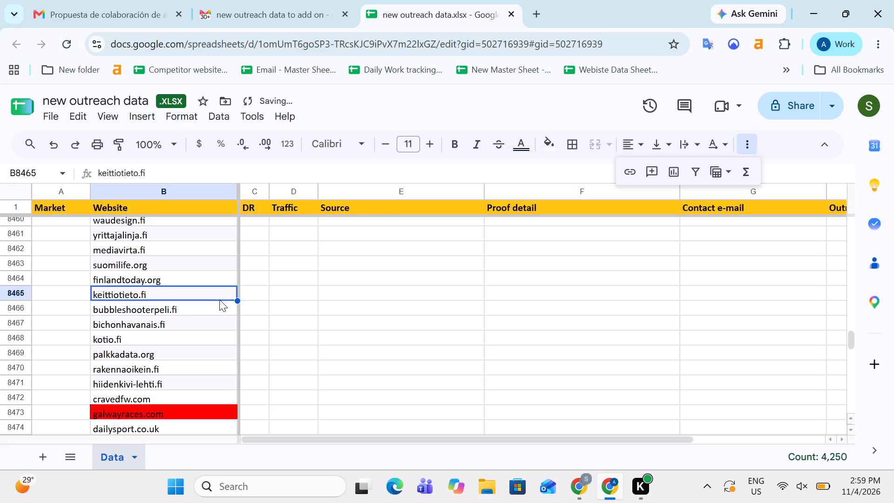
pyautogui.hotkey('ctrl', 'Up')
pyautogui.press('Up')
pyautogui.press('Up')
pyautogui.press('Down')
pyautogui.press('Down')
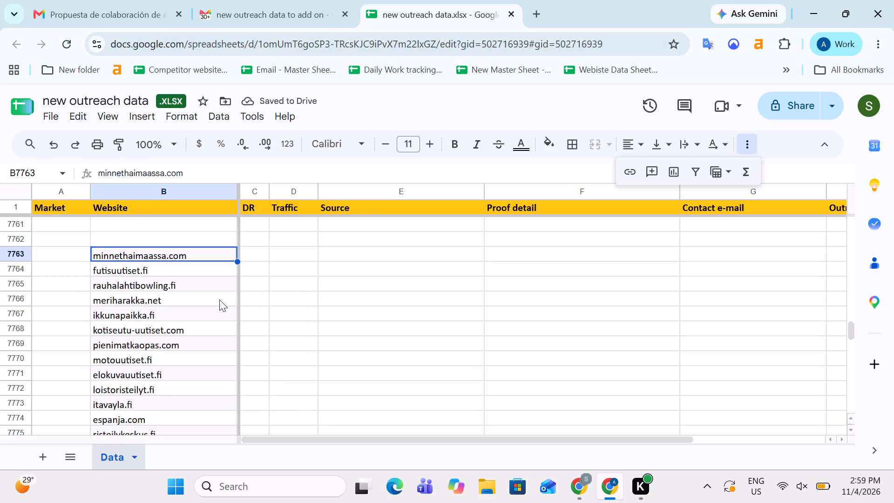
pyautogui.hotkey('ctrl', 'shift', 'Down')
pyautogui.press('Up')
pyautogui.press('Down')
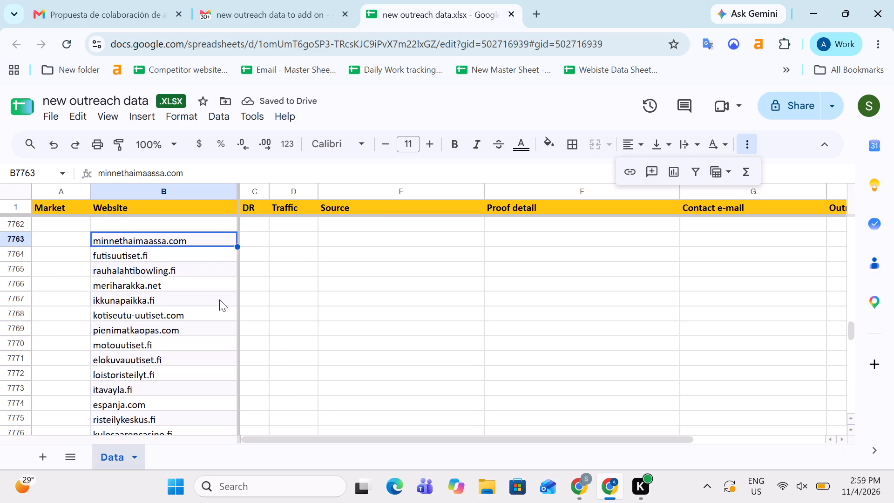
pyautogui.hotkey('ctrl', 'shift', 'Down')
pyautogui.press('Up')
pyautogui.hotkey('ctrl', 'Up')
pyautogui.press('Up')
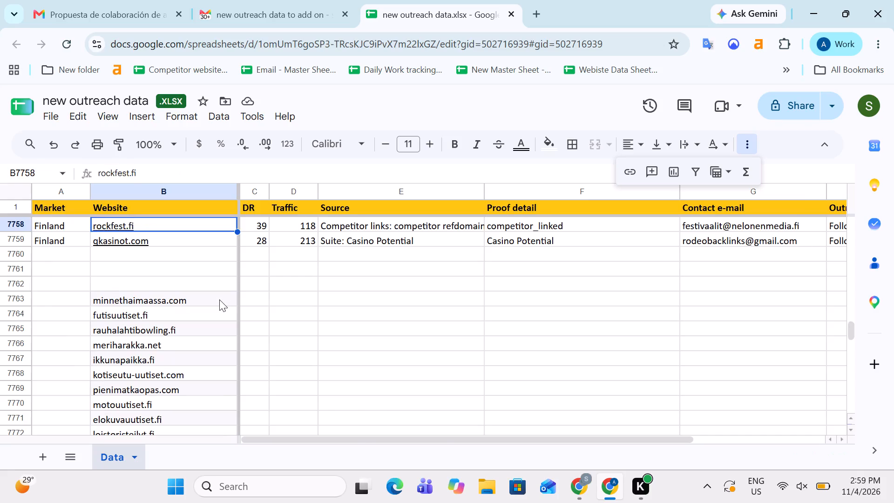
pyautogui.hotkey('ctrl', 'Up')
pyautogui.press('Down')
pyautogui.scroll(4, 177, 270)
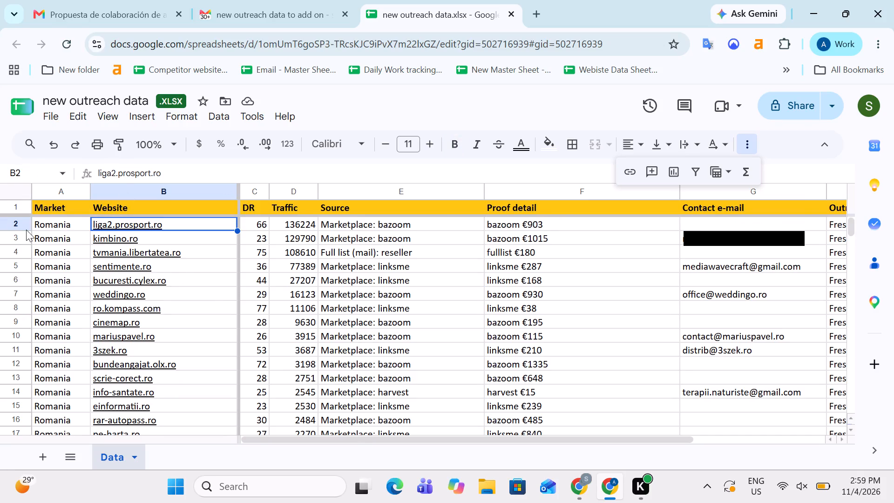
pyautogui.click(0, 211)
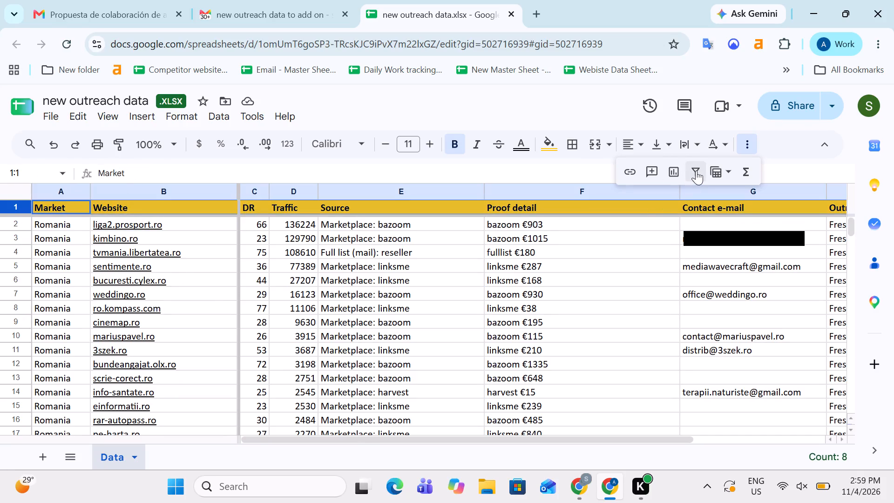
pyautogui.click(696, 170)
pyautogui.click(230, 219)
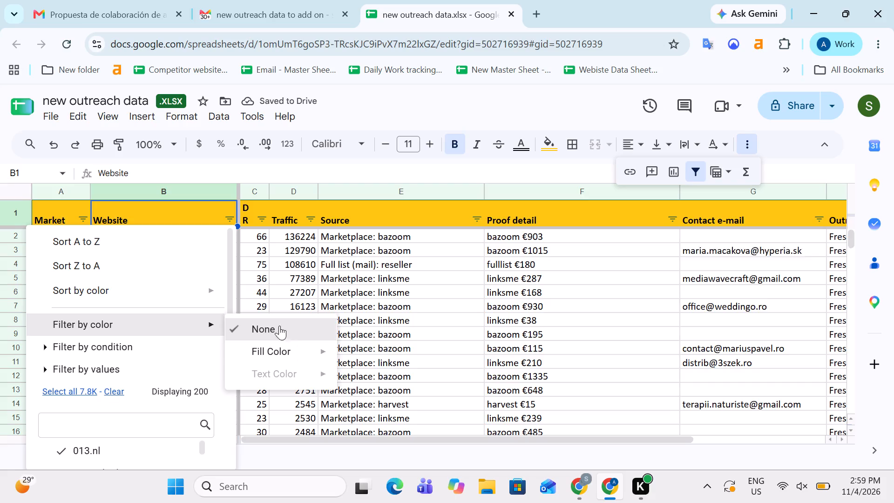
pyautogui.click(379, 367)
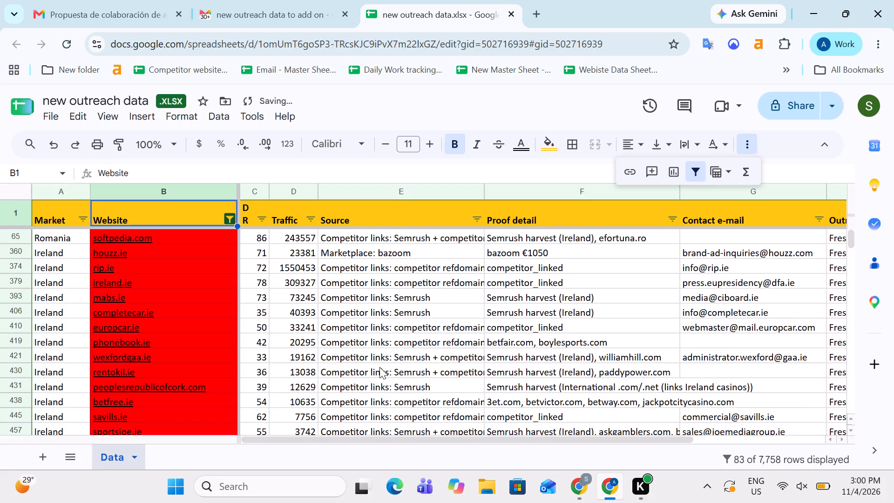
# Examine the filtered red websites from softpedia.com down to the last filtered row.
pyautogui.scroll(11, 345, 354)
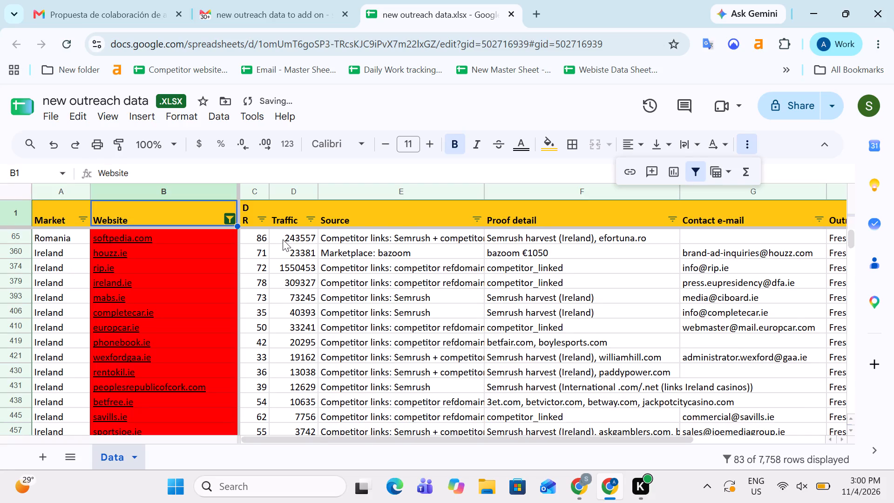
pyautogui.click(281, 238)
pyautogui.press('Up')
pyautogui.press('Down')
pyautogui.press('Left')
pyautogui.press('Left')
pyautogui.press('Up')
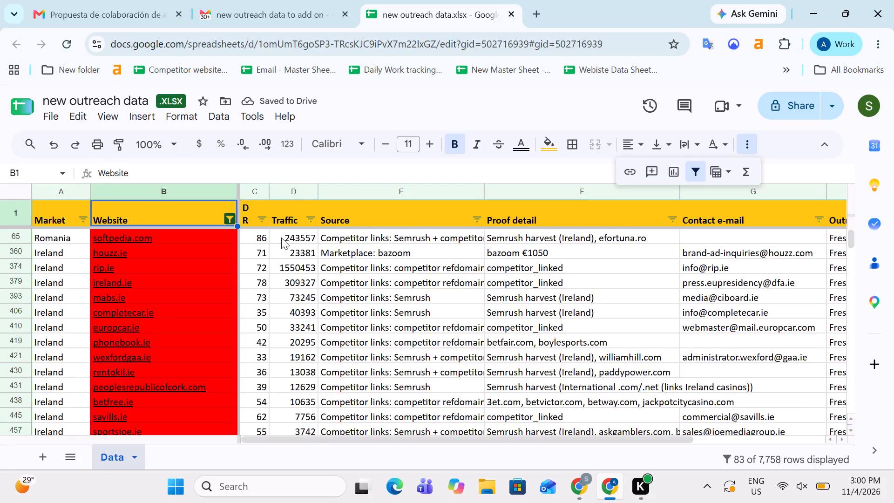
pyautogui.press('Down')
pyautogui.hotkey('ctrl', 'shift', 'Down')
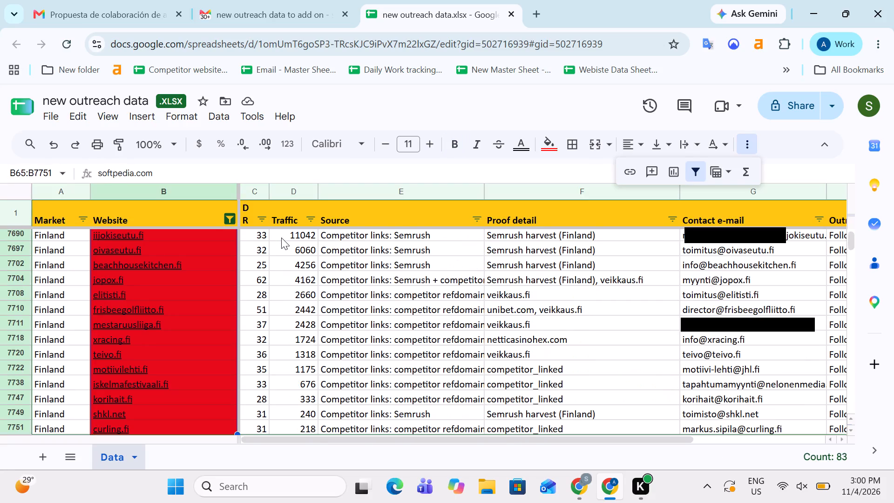
pyautogui.hotkey('ctrl', 'shift', 'Down')
pyautogui.press('Up')
pyautogui.press('Up')
pyautogui.press('Down')
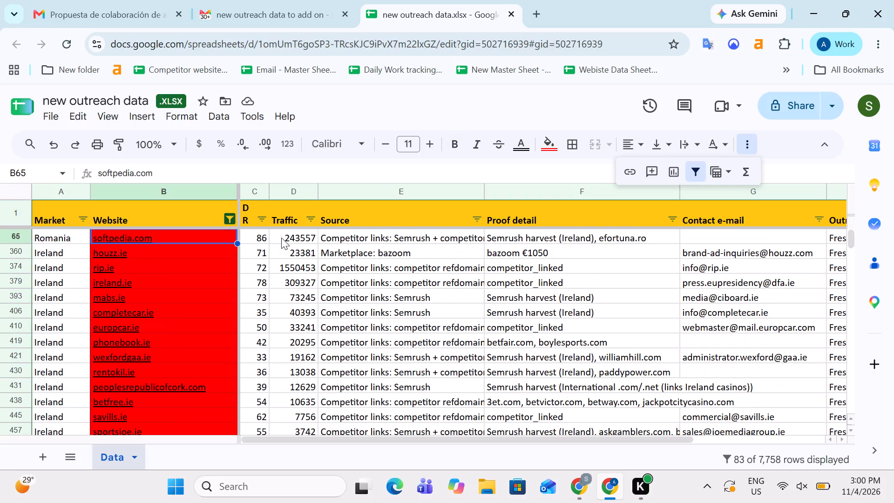
pyautogui.press('Down')
pyautogui.press('Up')
pyautogui.press('Up')
pyautogui.press('Down')
pyautogui.press('Up')
pyautogui.press('Down')
pyautogui.scroll(3, 306, 209)
pyautogui.scroll(2, 67, 265)
# Delete all filtered rows with red-highlighted websites, from softpedia.com through curling.fi.
pyautogui.click(0, 236)
pyautogui.hotkey('ctrl', 'shift', 'Down')
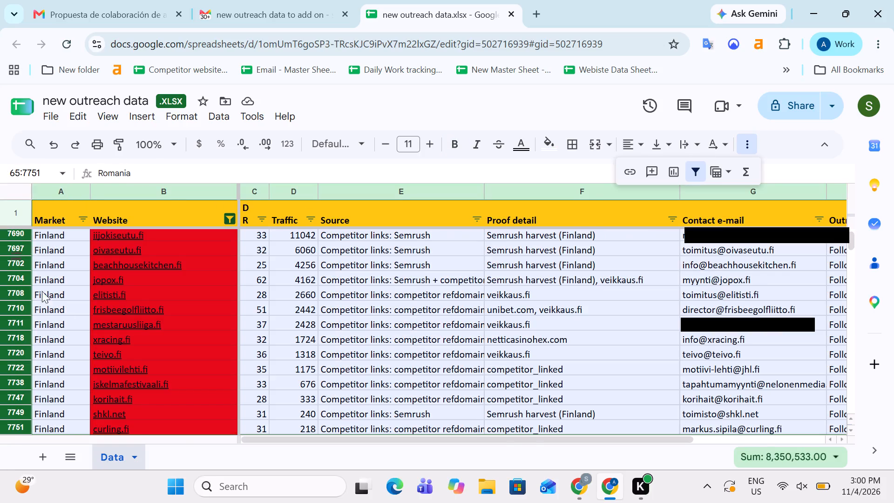
pyautogui.scroll(-1, 222, 369)
pyautogui.rightClick(0, 289)
pyautogui.click(61, 300)
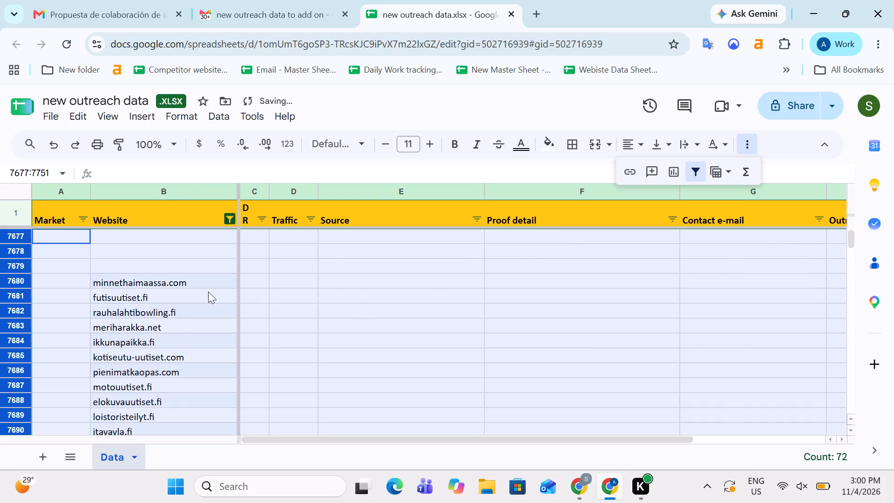
# Clear the pasted comparison domains below the outreach data, from minnethaimaassa.com through nineoclock.ro.
pyautogui.scroll(1, 206, 291)
pyautogui.scroll(-3, 206, 291)
pyautogui.scroll(2, 198, 293)
pyautogui.click(182, 256)
pyautogui.scroll(2, 183, 263)
pyautogui.click(189, 284)
pyautogui.hotkey('ctrl', 'shift', 'Down')
pyautogui.press('Delete')
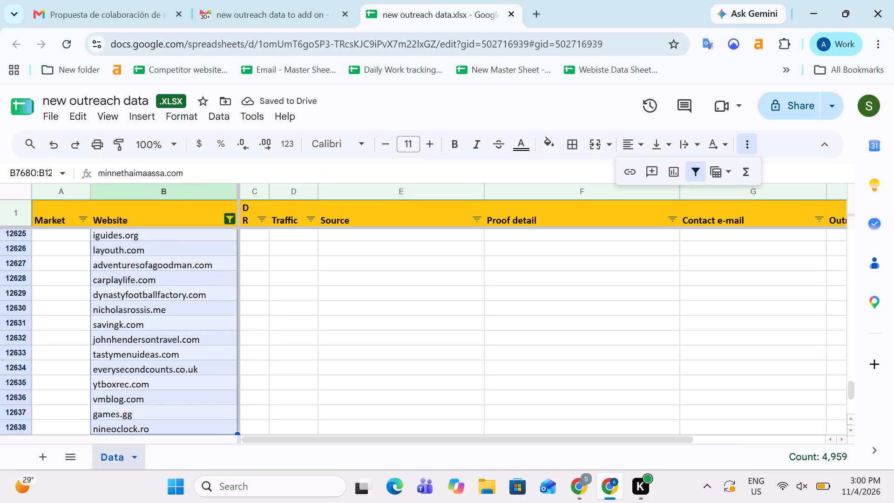
pyautogui.press('Up')
pyautogui.press('Up')
pyautogui.press('Up')
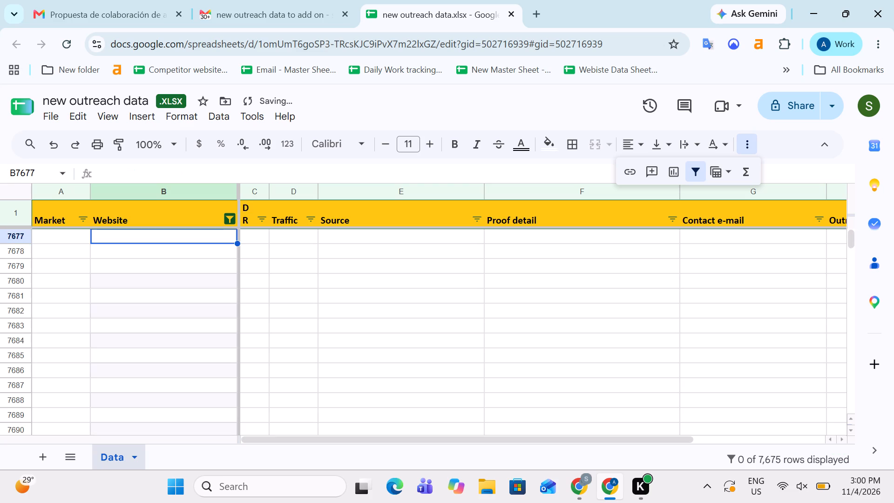
# Remove the filter from the outreach sheet.
pyautogui.hotkey('ctrl', 'Up')
pyautogui.press('Down')
pyautogui.click(699, 170)
# Copy games.gg from the Uk Usa sheet and search the outreach sheet for it.
pyautogui.hotkey('alt', 'Tab')
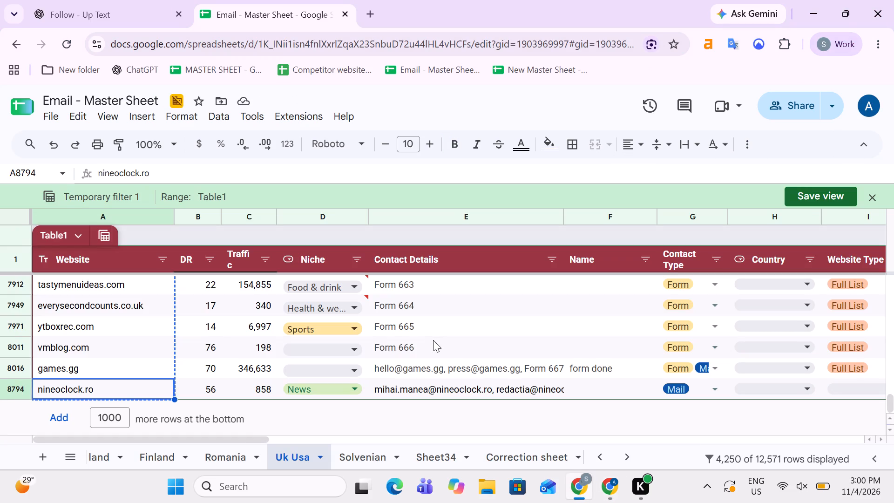
pyautogui.press('Up')
pyautogui.hotkey('ctrl', 'c')
pyautogui.hotkey('alt', 'Tab')
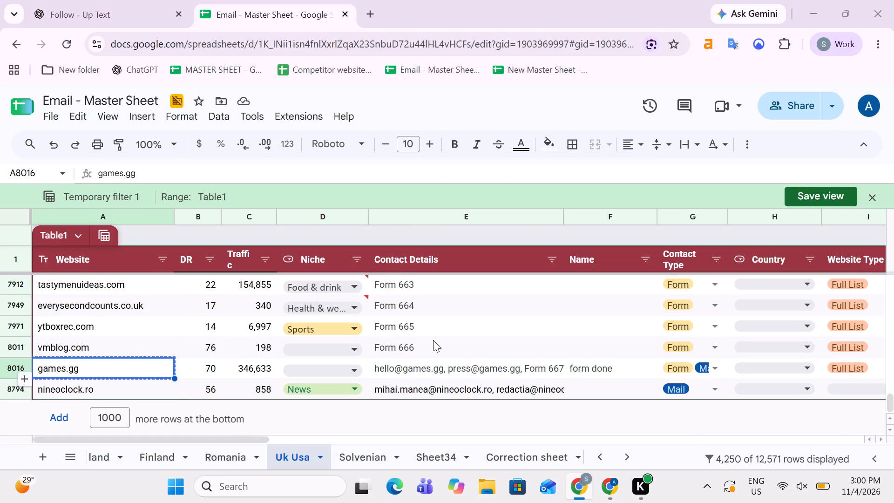
pyautogui.hotkey('ctrl', 'f')
pyautogui.hotkey('ctrl', 'v')
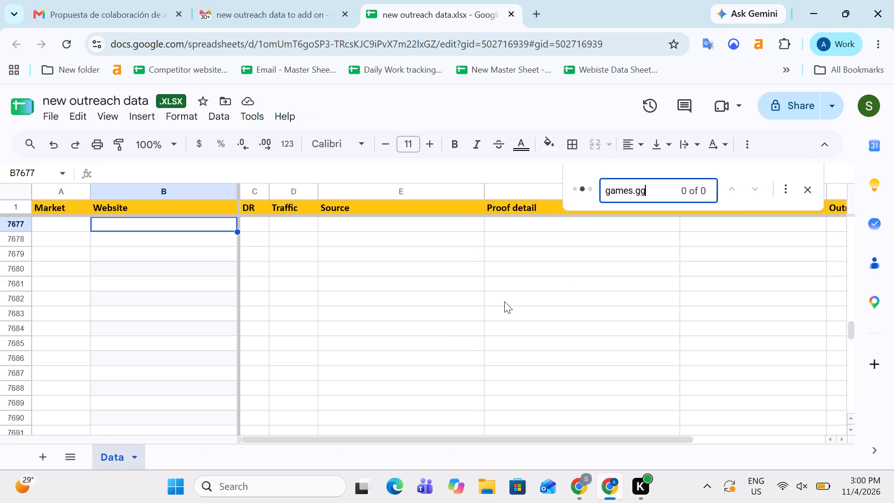
# Examine the Uk Usa sheet's status, post date, competitor and follow-up columns, from the games.gg row up to the IE rows.
pyautogui.hotkey('alt', 'Tab')
pyautogui.press('Right')
pyautogui.press('Right')
pyautogui.press('Right')
pyautogui.press('Right')
pyautogui.press('Right')
pyautogui.press('Right')
pyautogui.press('Right')
pyautogui.press('Right')
pyautogui.press('Right')
pyautogui.press('Right')
pyautogui.press('Right')
pyautogui.press('Right')
pyautogui.press('Right')
pyautogui.press('Right')
pyautogui.press('Right')
pyautogui.press('Left')
pyautogui.press('Left')
pyautogui.press('Left')
pyautogui.press('Left')
pyautogui.press('Left')
pyautogui.press('Left')
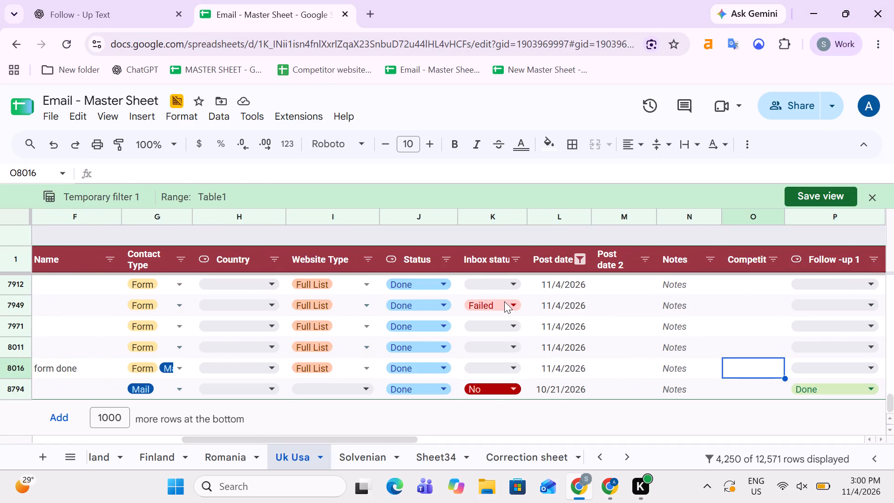
pyautogui.hotkey('ctrl', 'Up')
pyautogui.press('Up')
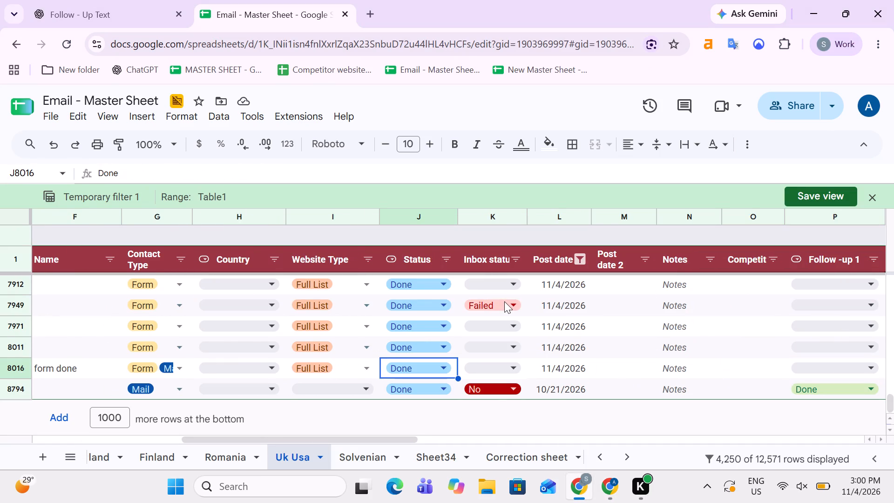
pyautogui.press('Up')
pyautogui.press('Up')
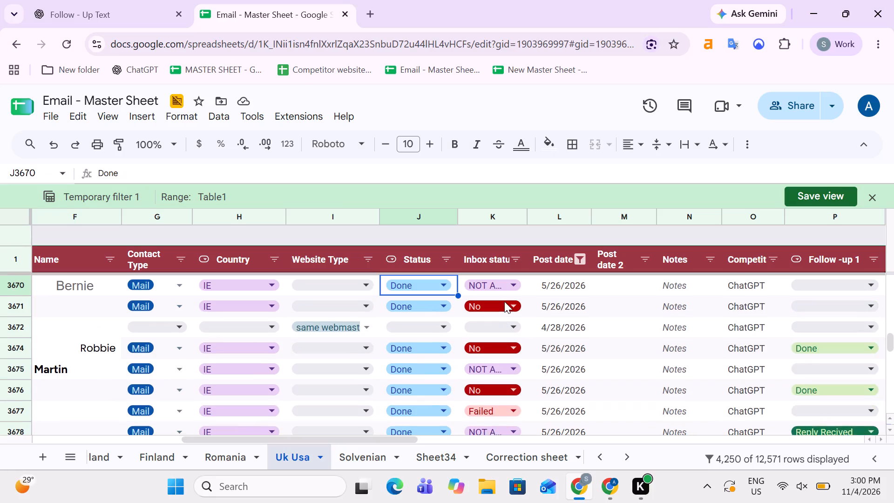
# Copy irishcatholic.com from the Uk Usa sheet, search the outreach sheet for it, and close the search.
pyautogui.press('Up')
pyautogui.press('Left')
pyautogui.press('Left')
pyautogui.press('Left')
pyautogui.press('Left')
pyautogui.press('Left')
pyautogui.press('Left')
pyautogui.press('Left')
pyautogui.press('Left')
pyautogui.press('Left')
pyautogui.press('Left')
pyautogui.press('Left')
pyautogui.press('Left')
pyautogui.press('Left')
pyautogui.press('Left')
pyautogui.press('Left')
pyautogui.press('Left')
pyautogui.press('Left')
pyautogui.press('Left')
pyautogui.press('Left')
pyautogui.press('Left')
pyautogui.hotkey('ctrl', 'c')
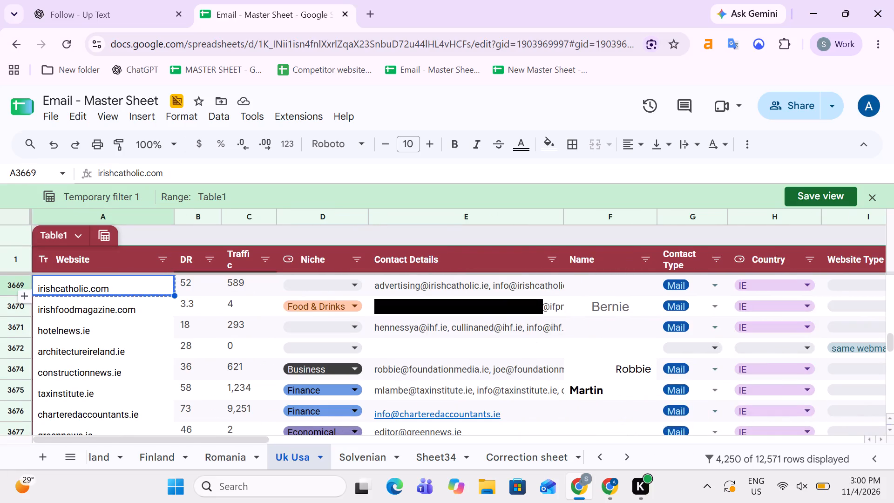
pyautogui.hotkey('alt', 'Tab')
pyautogui.tripleClick(645, 195)
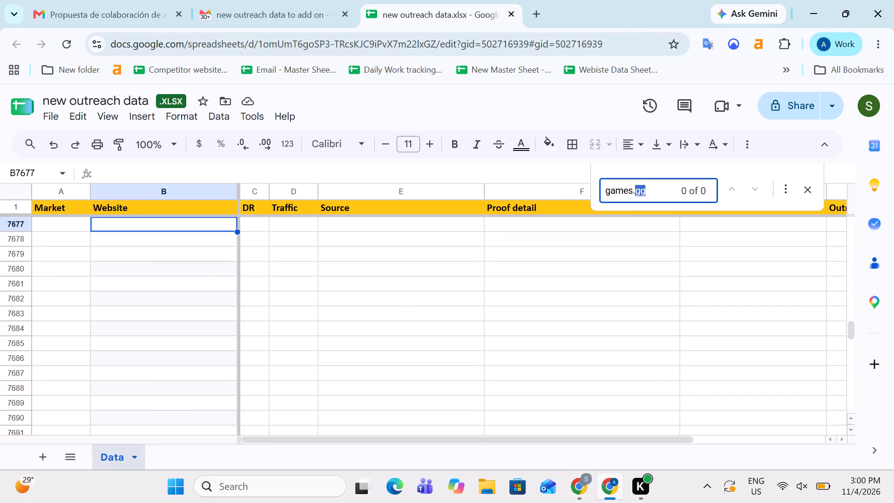
pyautogui.hotkey('ctrl', 'v')
pyautogui.scroll(10, 511, 334)
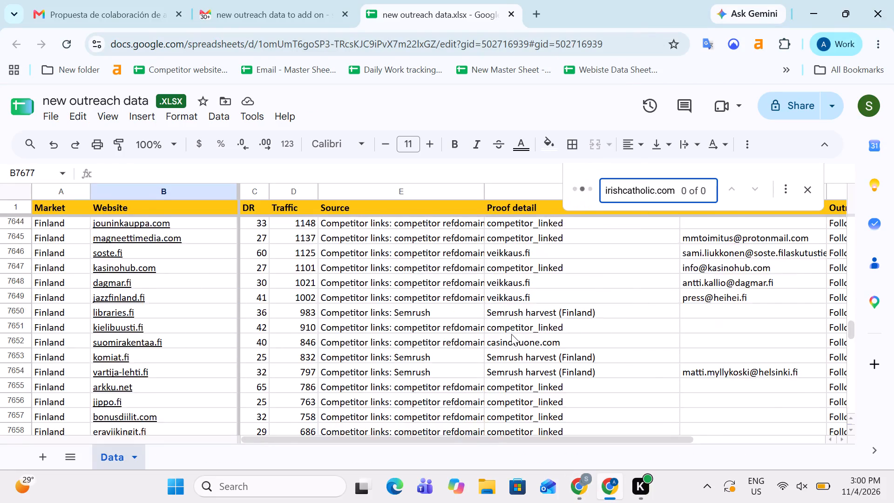
pyautogui.scroll(12, 511, 334)
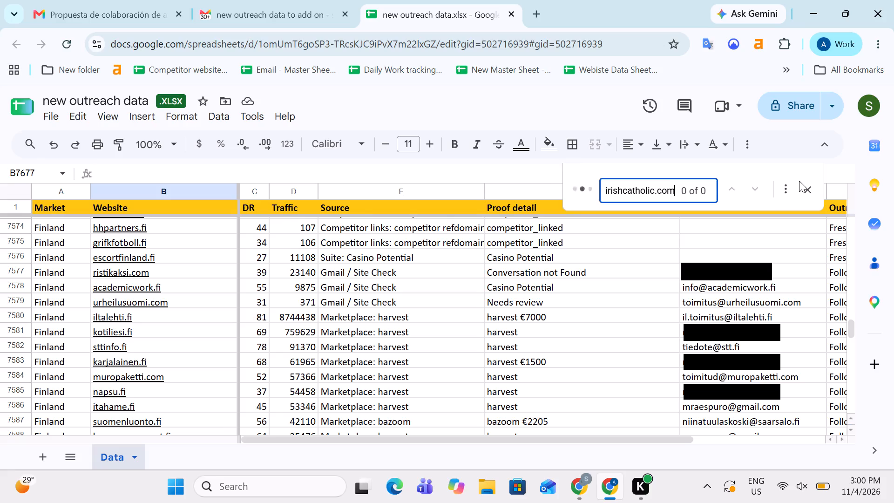
pyautogui.click(806, 191)
# Switch back to the Email - Master Sheet window and go across the Uk Usa sheet to its post date columns.
pyautogui.hotkey('alt', 'Tab')
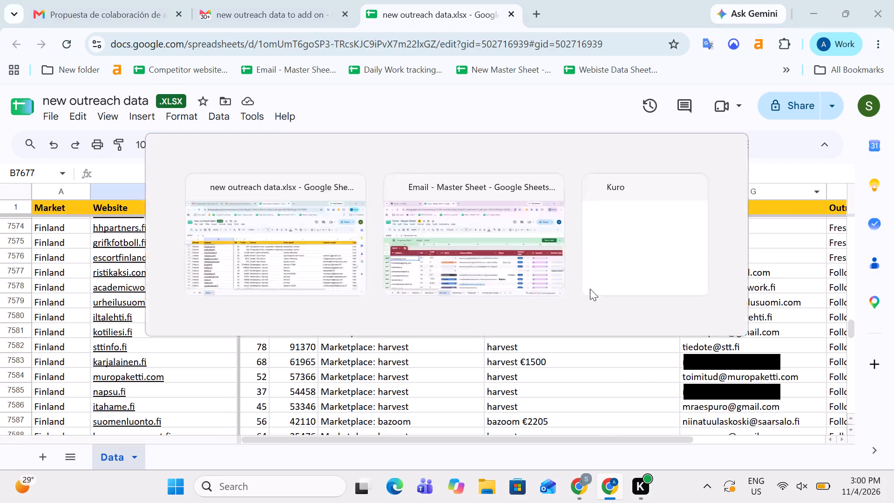
pyautogui.press('Right')
pyautogui.press('Right')
pyautogui.press('Right')
pyautogui.press('Right')
pyautogui.press('Right')
pyautogui.press('Right')
pyautogui.press('Right')
pyautogui.press('Right')
pyautogui.press('Right')
pyautogui.press('Right')
pyautogui.press('Right')
pyautogui.press('Right')
pyautogui.press('Right')
pyautogui.press('Right')
pyautogui.press('Right')
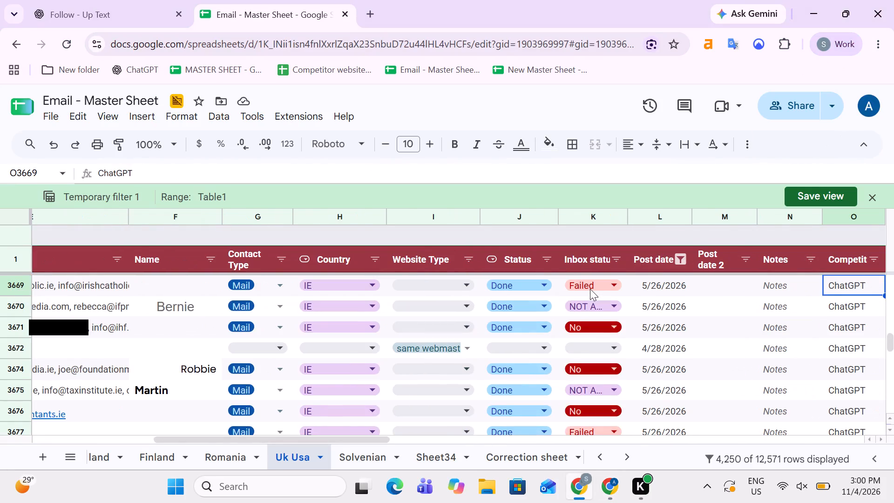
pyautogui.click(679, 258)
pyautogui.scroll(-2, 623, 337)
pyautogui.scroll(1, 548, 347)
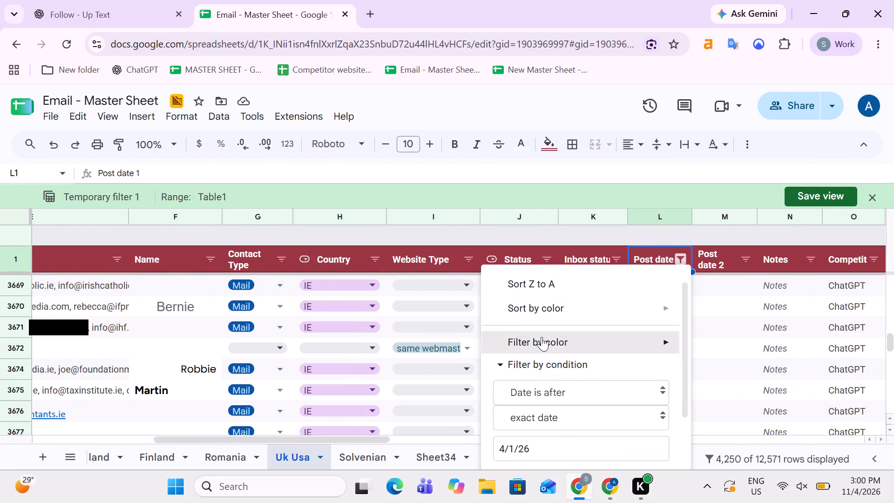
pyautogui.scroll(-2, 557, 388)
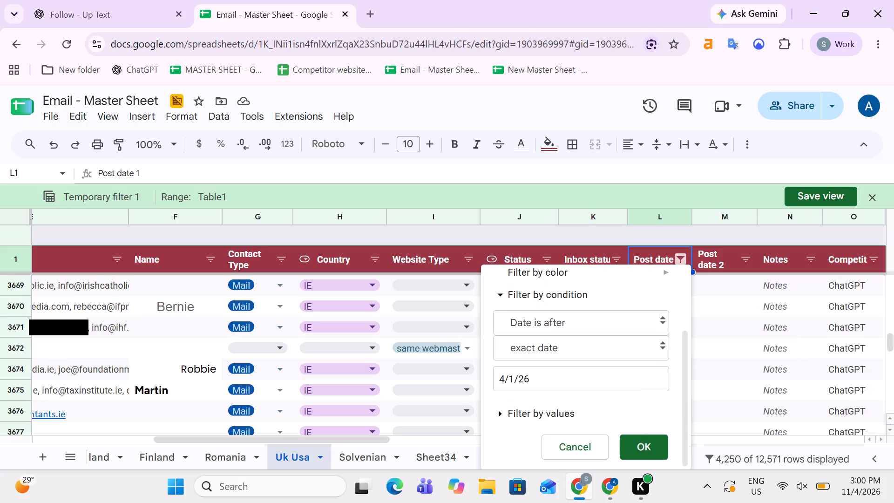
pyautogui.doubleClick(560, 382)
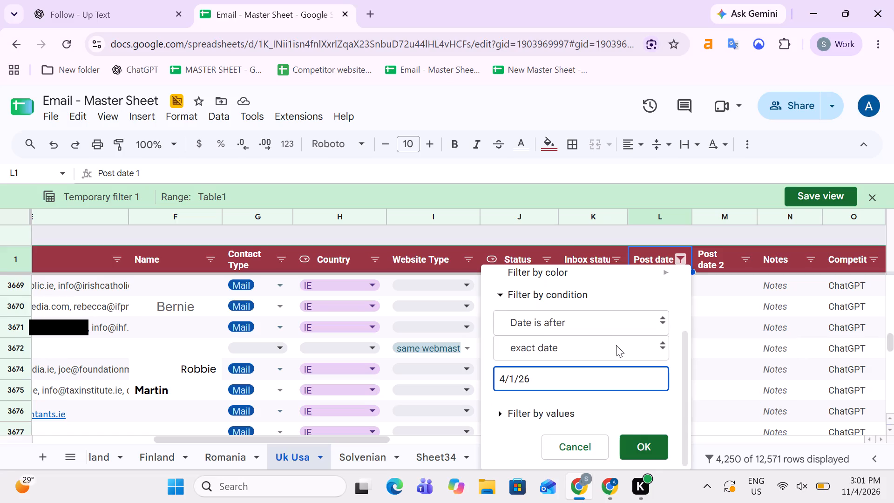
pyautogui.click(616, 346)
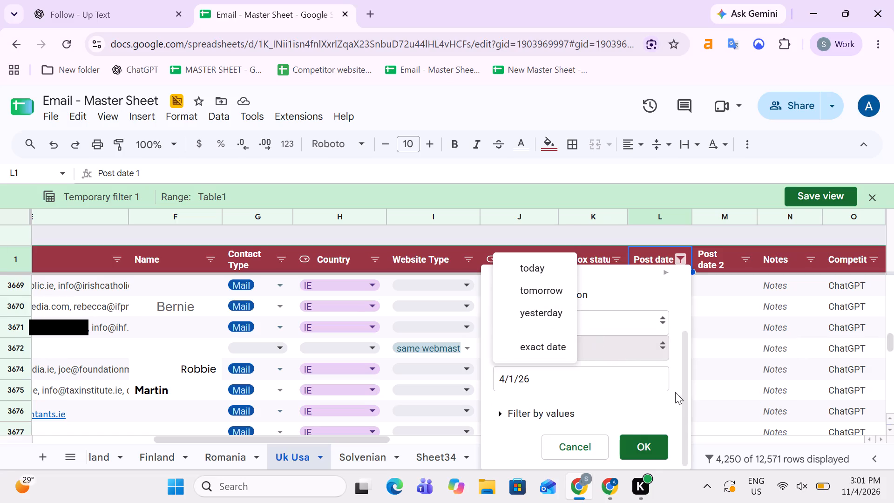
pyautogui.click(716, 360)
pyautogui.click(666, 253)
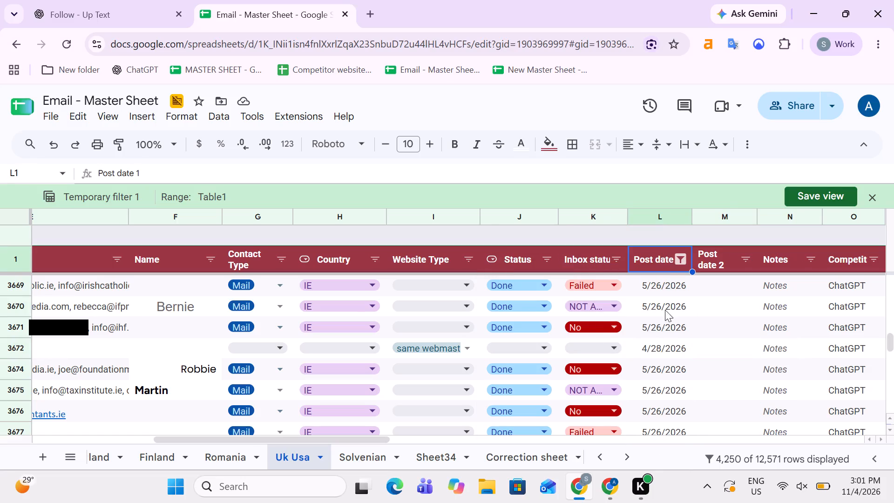
# Clear the date condition from the Uk Usa sheet's Post date filter by setting it to None.
pyautogui.click(682, 258)
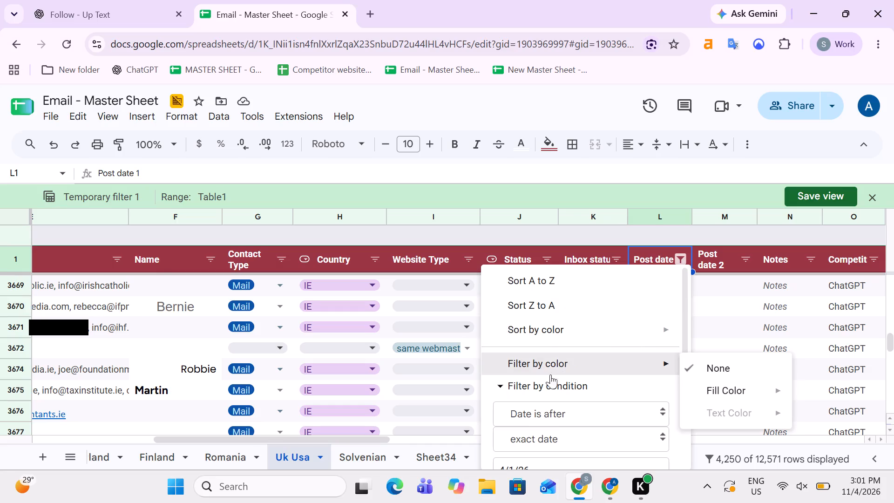
pyautogui.click(513, 382)
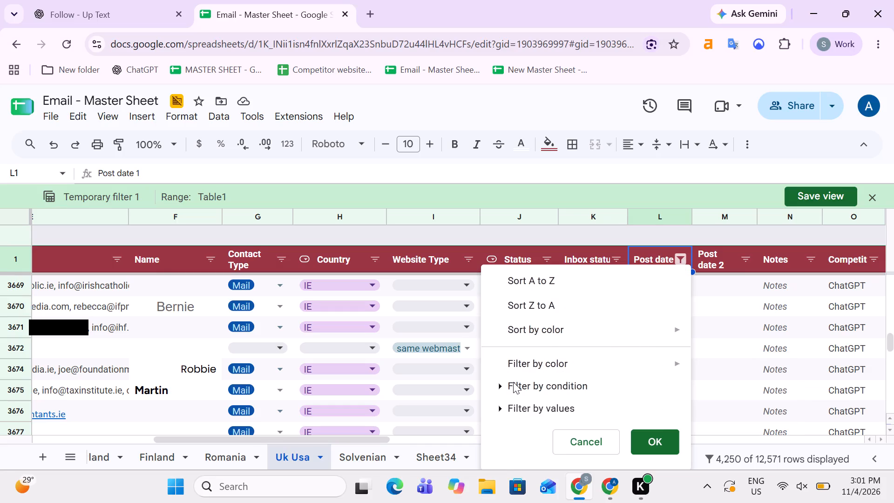
pyautogui.scroll(-2, 573, 374)
pyautogui.click(535, 387)
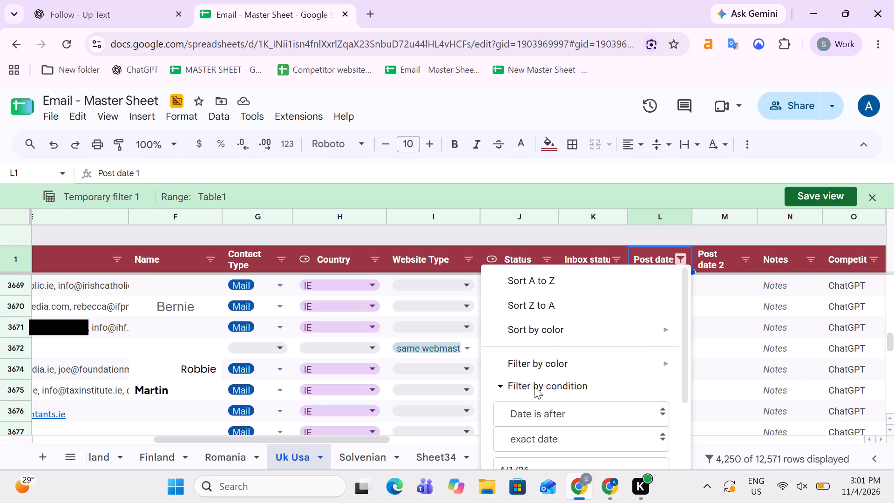
pyautogui.click(562, 409)
pyautogui.click(549, 242)
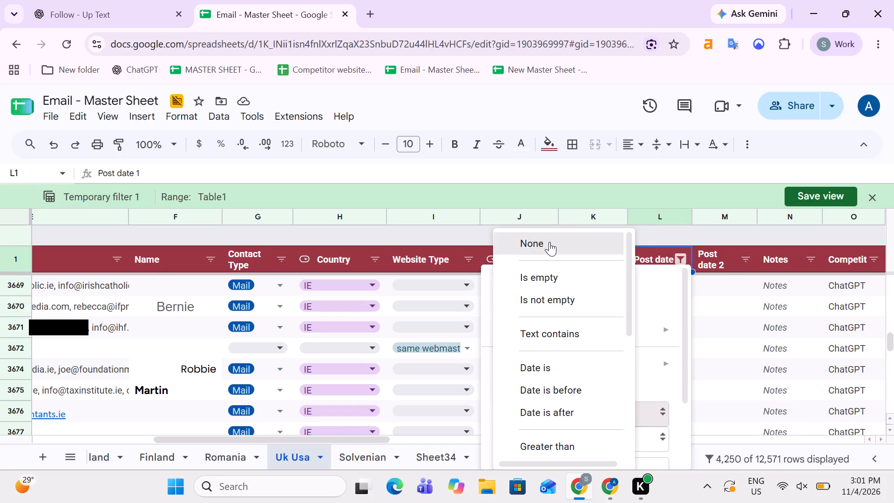
pyautogui.scroll(-2, 620, 373)
pyautogui.click(643, 440)
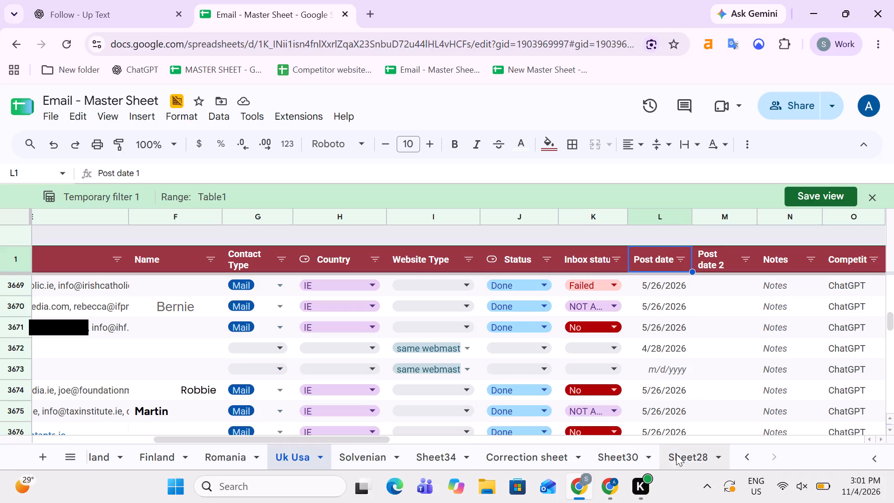
# Filter the Uk Usa sheet's Inbox status column to exclude (Blanks), Failed and No.
pyautogui.click(610, 258)
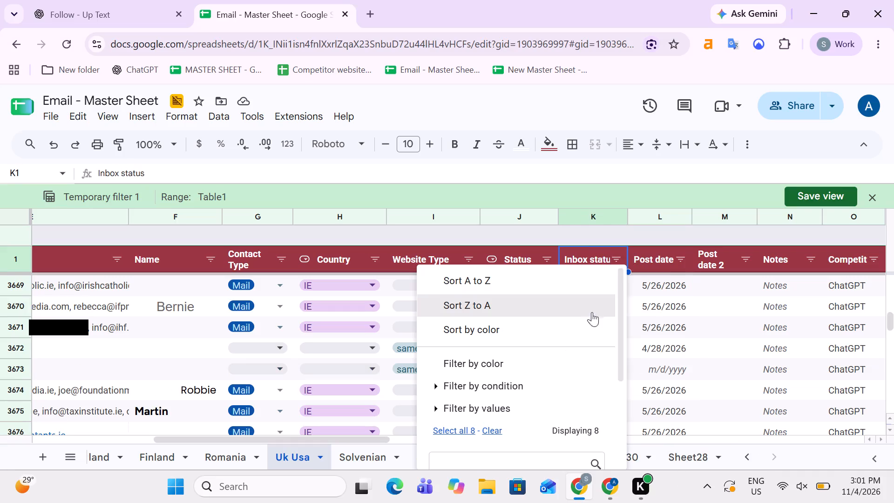
pyautogui.scroll(-2, 550, 336)
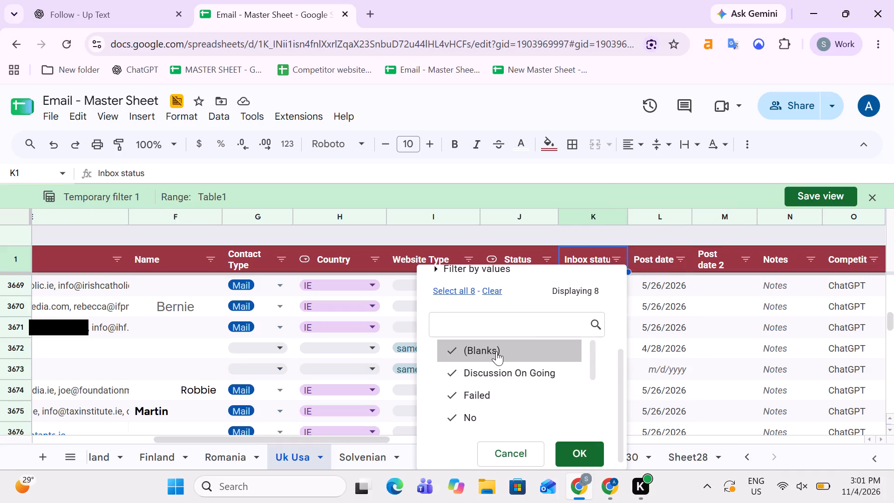
pyautogui.click(496, 351)
pyautogui.click(506, 397)
pyautogui.click(500, 409)
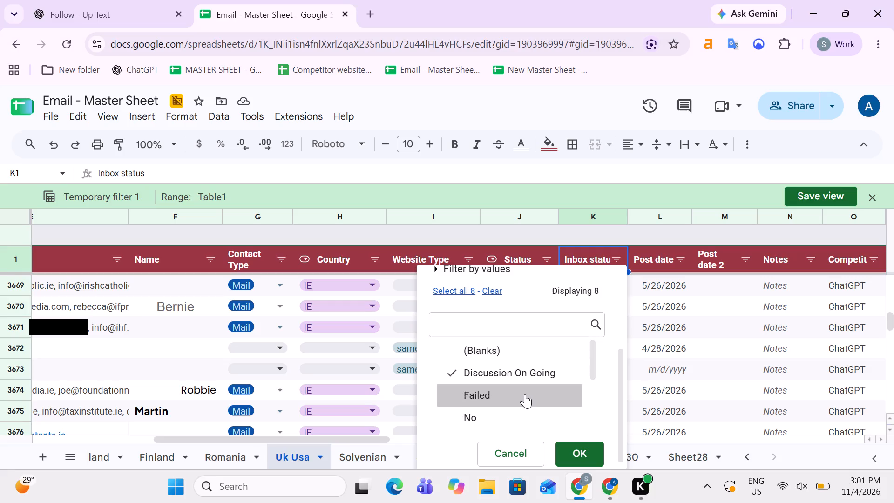
pyautogui.scroll(-6, 525, 394)
pyautogui.click(561, 452)
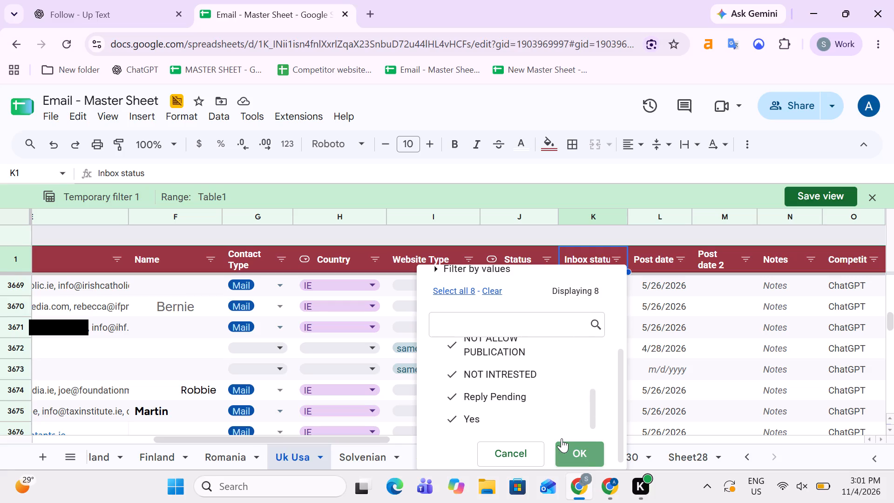
# Copy all filtered domains in the Uk Usa sheet's Website column, from tradersunion.com down to byfarthegreatestteam.com.
pyautogui.press('Up')
pyautogui.press('Down')
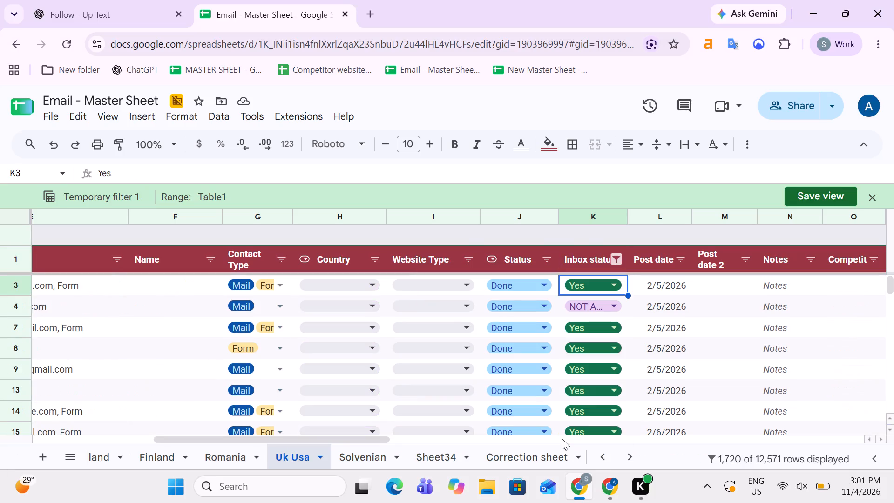
pyautogui.press('Up')
pyautogui.press('Down')
pyautogui.press('Left')
pyautogui.press('Left')
pyautogui.press('Left')
pyautogui.press('Left')
pyautogui.press('Left')
pyautogui.press('Left')
pyautogui.press('Left')
pyautogui.press('Left')
pyautogui.press('Left')
pyautogui.press('Left')
pyautogui.press('Left')
pyautogui.press('Left')
pyautogui.press('Left')
pyautogui.press('Left')
pyautogui.press('Left')
pyautogui.press('Left')
pyautogui.press('Left')
pyautogui.press('Left')
pyautogui.press('Left')
pyautogui.press('Left')
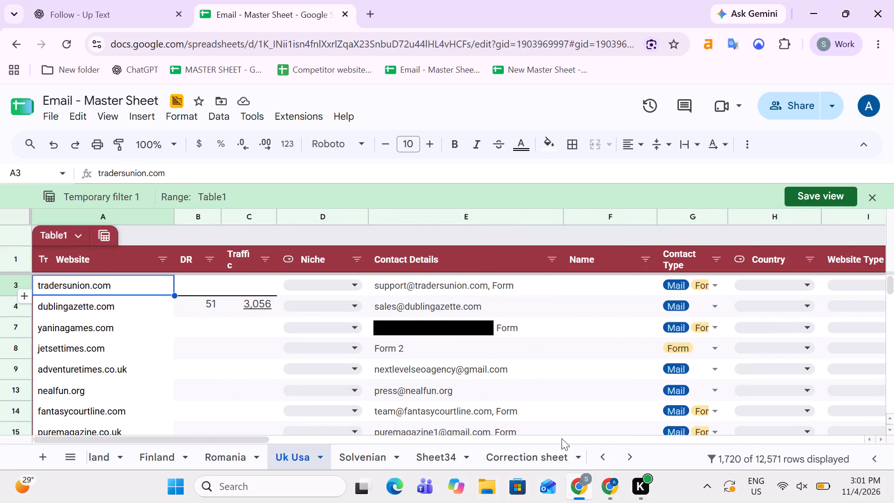
pyautogui.hotkey('ctrl', 'shift', 'Down')
pyautogui.hotkey('ctrl', 'c')
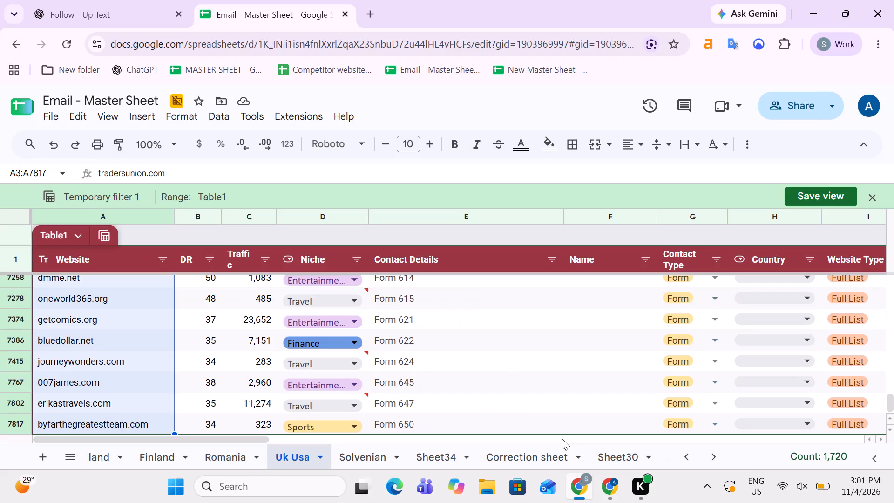
# Paste the copied domains as values only into the outreach sheet's Website column, starting at B7679 below the existing data.
pyautogui.hotkey('alt', 'Tab')
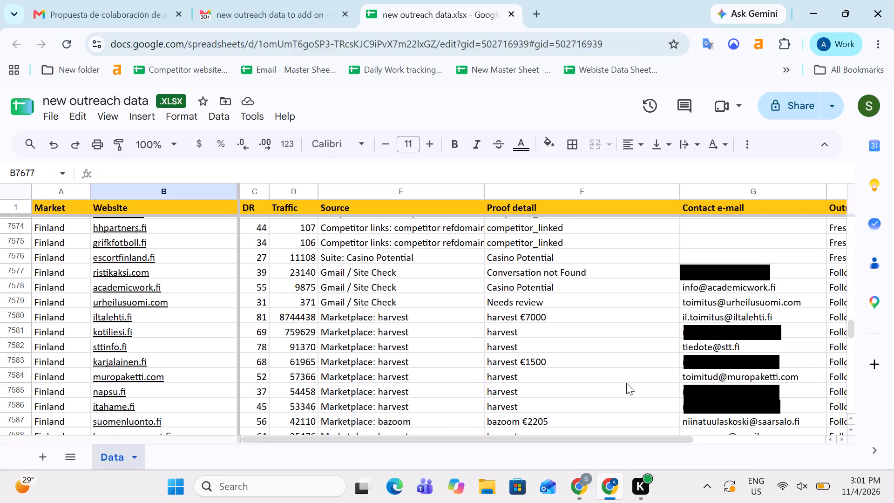
pyautogui.press('Down')
pyautogui.press('Right')
pyautogui.press('Left')
pyautogui.press('Down')
pyautogui.press('Down')
pyautogui.press('Up')
pyautogui.press('Up')
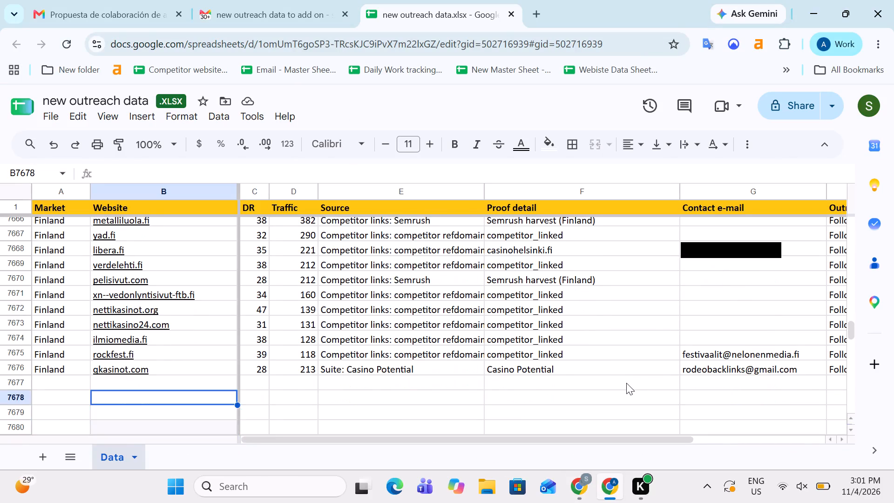
pyautogui.press('Down')
pyautogui.press('Down')
pyautogui.press('Up')
pyautogui.hotkey('ctrl', 'v')
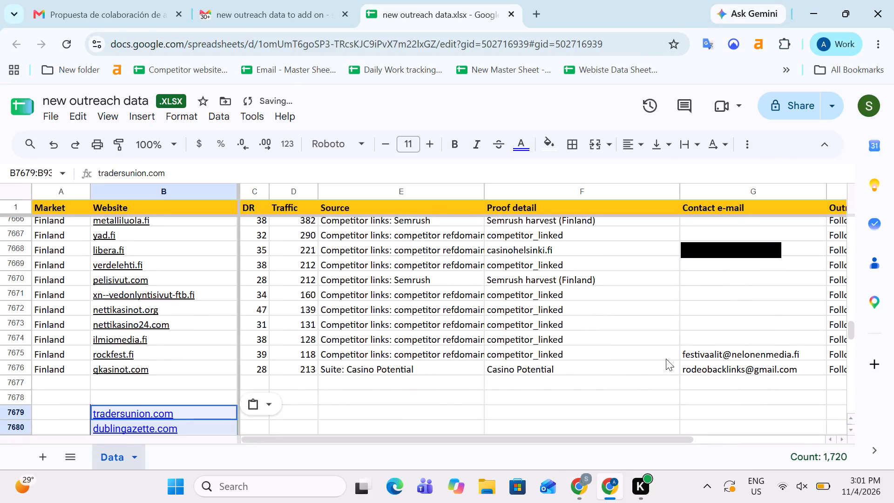
pyautogui.click(259, 403)
pyautogui.click(295, 292)
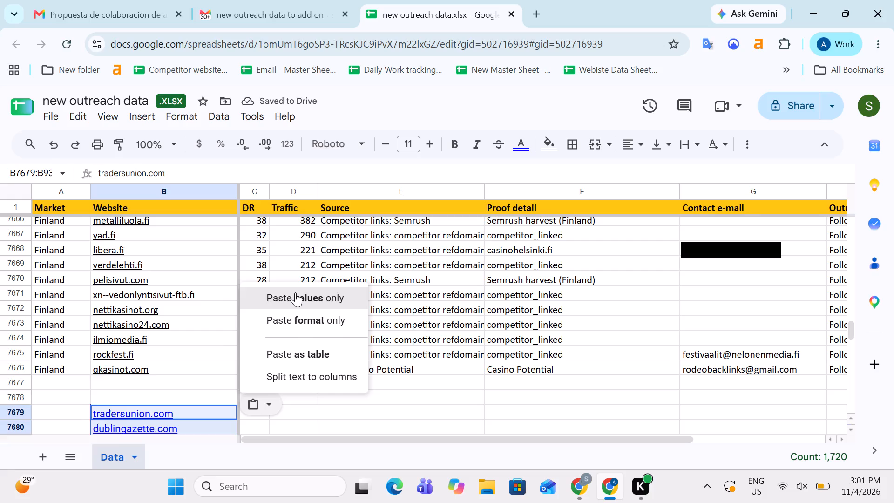
# Examine the outreach sheet's Website column from its first rows through the end of the pasted domain list.
pyautogui.press('Up')
pyautogui.press('Up')
pyautogui.press('Up')
pyautogui.hotkey('ctrl', 'Up')
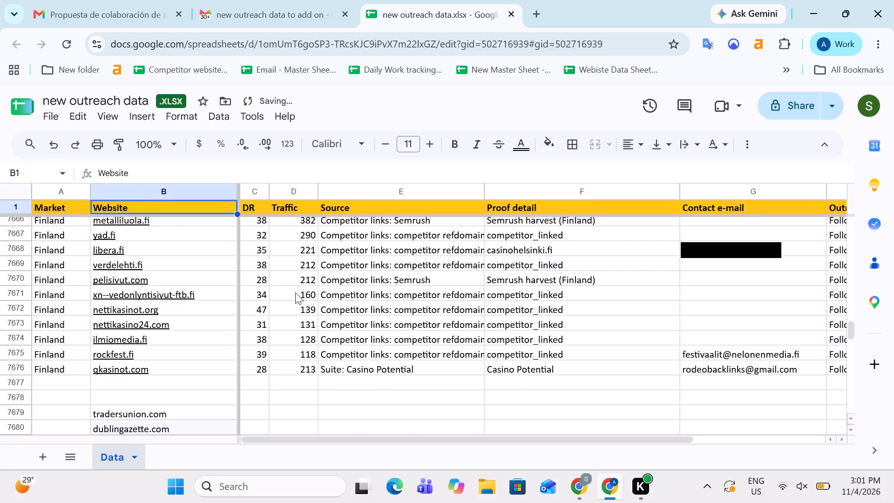
pyautogui.press('Down')
pyautogui.press('Up')
pyautogui.press('Down')
pyautogui.press('Down')
pyautogui.press('Down')
pyautogui.press('Down')
pyautogui.press('Down')
pyautogui.press('Down')
pyautogui.press('Down')
pyautogui.press('Down')
pyautogui.press('Down')
pyautogui.press('Down')
pyautogui.press('Down')
pyautogui.press('Down')
pyautogui.press('Down')
pyautogui.press('Down')
pyautogui.press('Down')
pyautogui.press('Down')
pyautogui.press('Down')
pyautogui.press('Down')
pyautogui.press('Down')
pyautogui.press('Down')
pyautogui.press('Down')
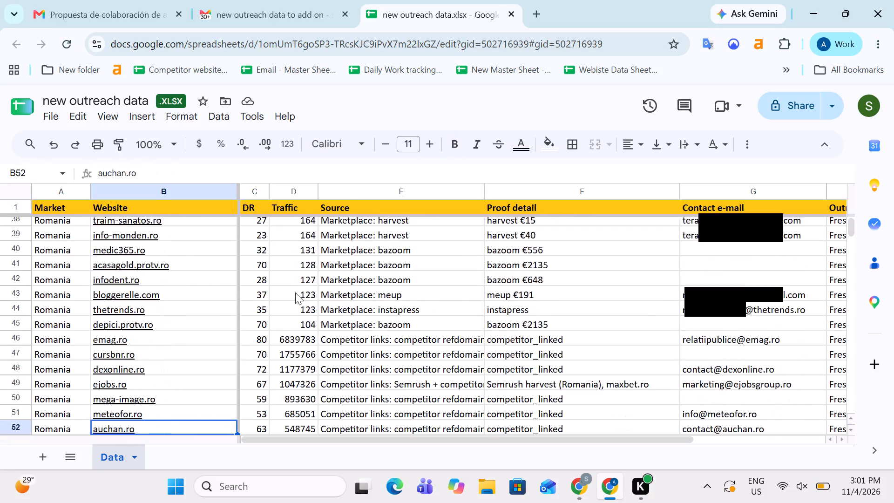
pyautogui.hotkey('ctrl', 'Down')
pyautogui.press('Down')
pyautogui.press('Down')
pyautogui.press('Down')
pyautogui.press('Down')
pyautogui.press('Down')
pyautogui.press('Down')
pyautogui.press('Down')
pyautogui.press('Down')
pyautogui.press('Down')
pyautogui.press('Down')
pyautogui.press('Down')
pyautogui.press('Down')
pyautogui.press('Down')
pyautogui.press('Down')
pyautogui.press('Down')
pyautogui.press('Down')
pyautogui.press('Down')
pyautogui.press('Down')
pyautogui.press('Down')
pyautogui.press('Down')
pyautogui.press('Down')
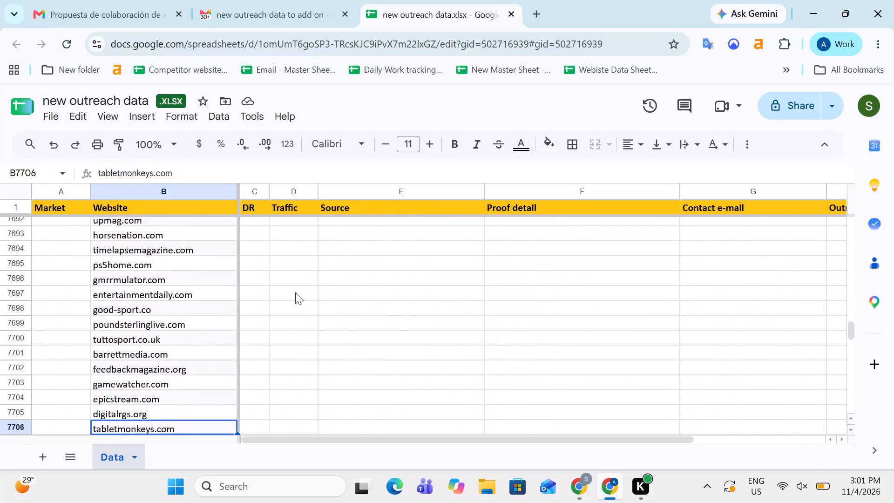
pyautogui.hotkey('ctrl', 'Down')
pyautogui.press('Down')
pyautogui.press('Down')
pyautogui.press('Down')
pyautogui.press('Up')
pyautogui.press('Up')
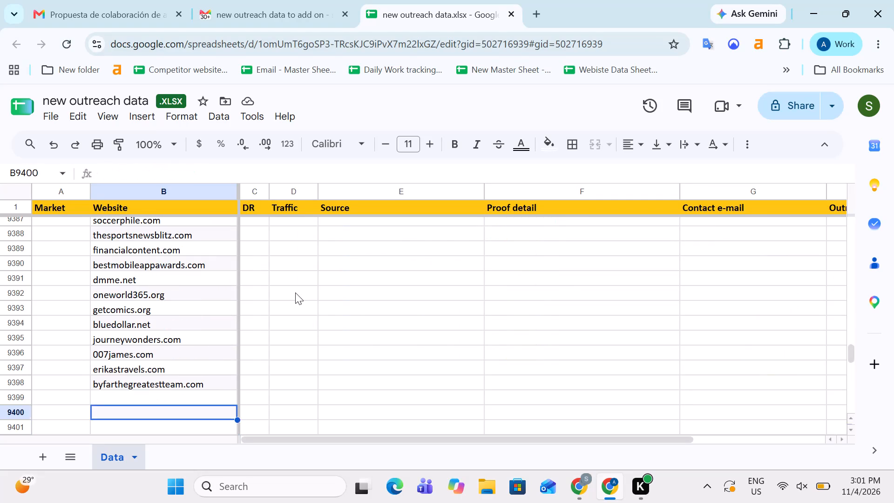
# Create a filter view on the Finland sheet's table in the Email - Master Sheet.
pyautogui.hotkey('alt', 'Tab')
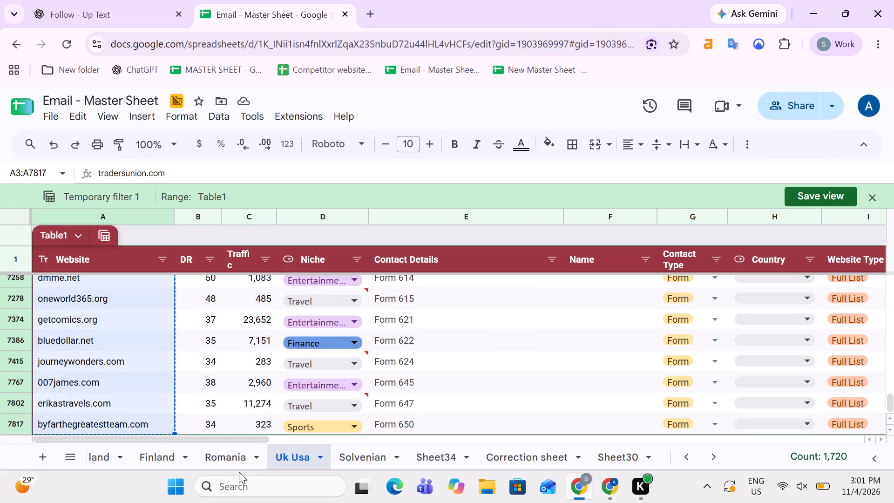
pyautogui.click(159, 463)
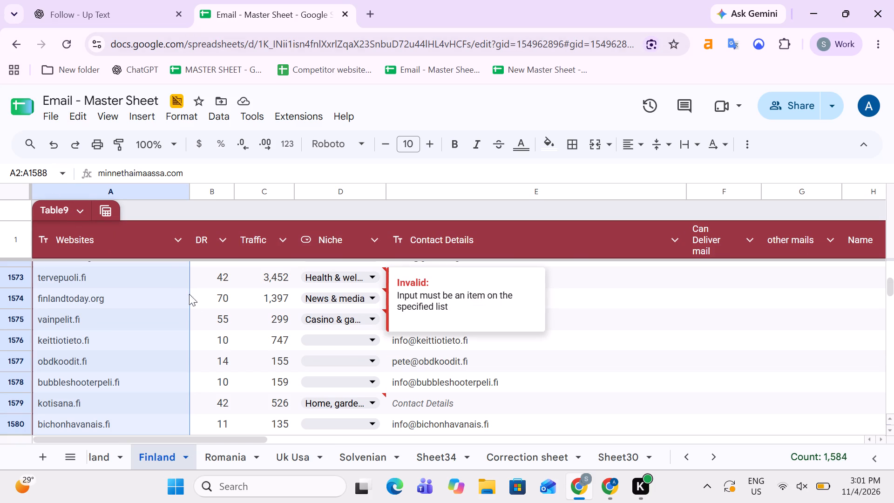
pyautogui.click(105, 205)
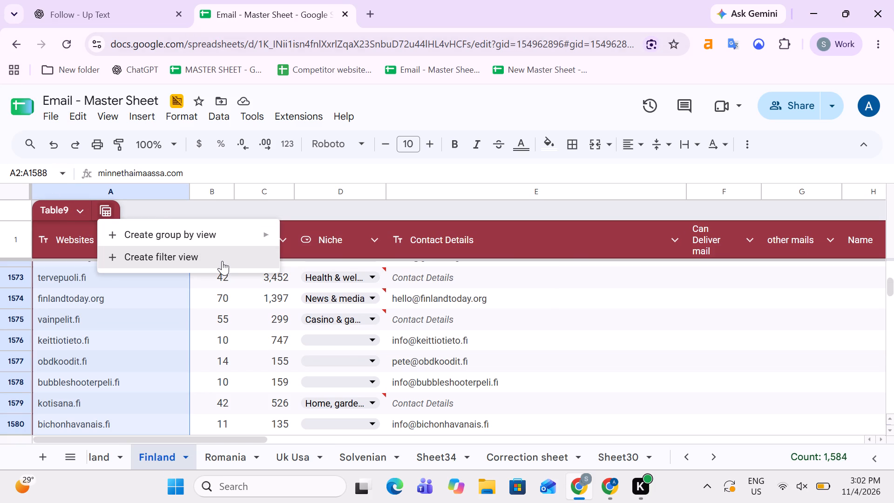
pyautogui.click(222, 261)
pyautogui.click(647, 316)
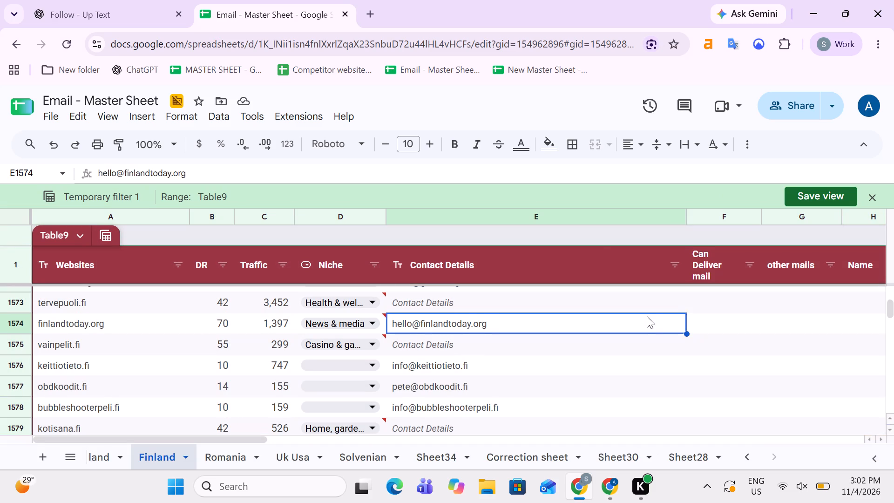
# Filter the Finland table's Inbox Status column to exclude blanks, Failed and No.
pyautogui.press('Right')
pyautogui.press('Right')
pyautogui.press('Right')
pyautogui.press('Right')
pyautogui.press('Right')
pyautogui.press('Right')
pyautogui.press('Right')
pyautogui.press('Right')
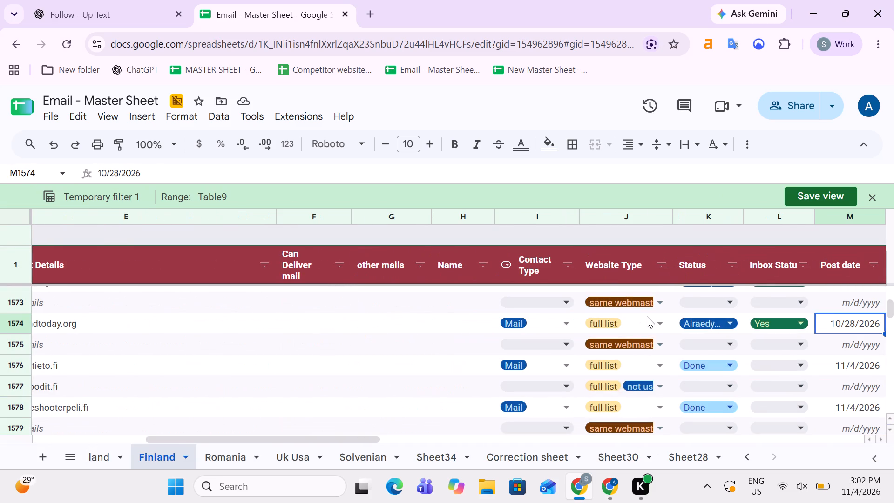
pyautogui.click(804, 263)
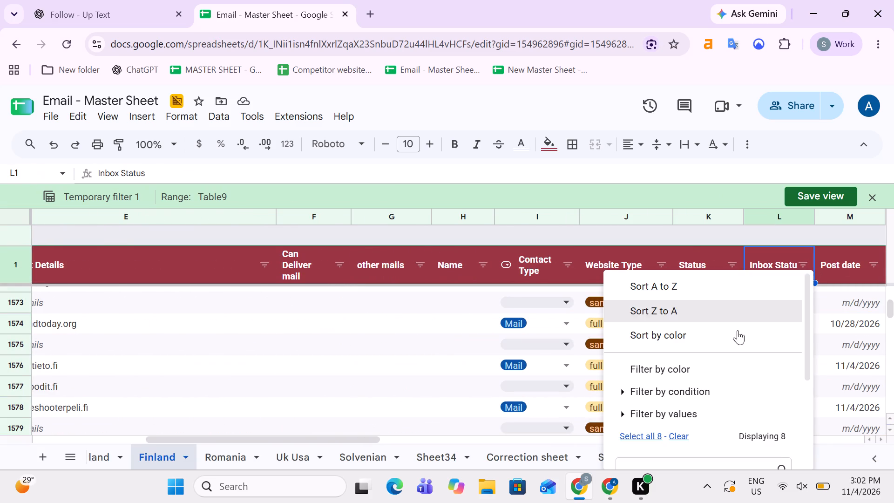
pyautogui.scroll(-3, 705, 329)
pyautogui.click(690, 347)
pyautogui.click(691, 384)
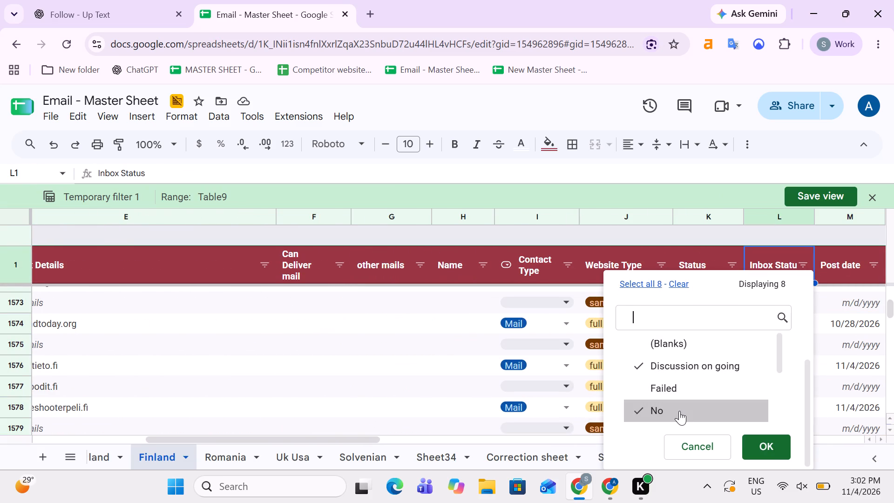
pyautogui.click(678, 411)
pyautogui.click(757, 451)
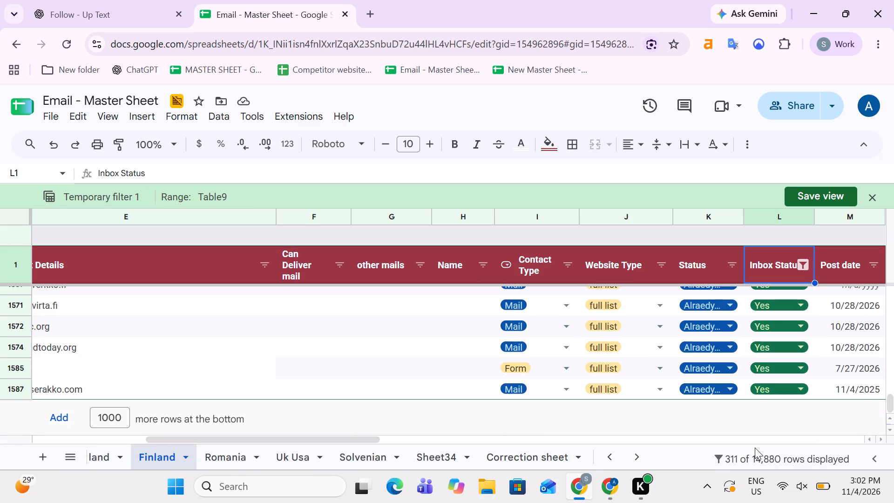
# Copy all filtered domains in the Finland sheet's Websites column, from lainaanyt.fi down to rikaserakko.com.
pyautogui.press('Up')
pyautogui.press('Down')
pyautogui.press('Up')
pyautogui.press('Down')
pyautogui.press('Left')
pyautogui.press('Left')
pyautogui.press('Left')
pyautogui.press('Left')
pyautogui.press('Left')
pyautogui.press('Left')
pyautogui.press('Left')
pyautogui.press('Left')
pyautogui.press('Left')
pyautogui.press('Left')
pyautogui.press('Left')
pyautogui.press('Left')
pyautogui.press('Left')
pyautogui.press('Left')
pyautogui.press('Left')
pyautogui.press('Left')
pyautogui.press('Left')
pyautogui.press('Left')
pyautogui.press('Left')
pyautogui.press('Left')
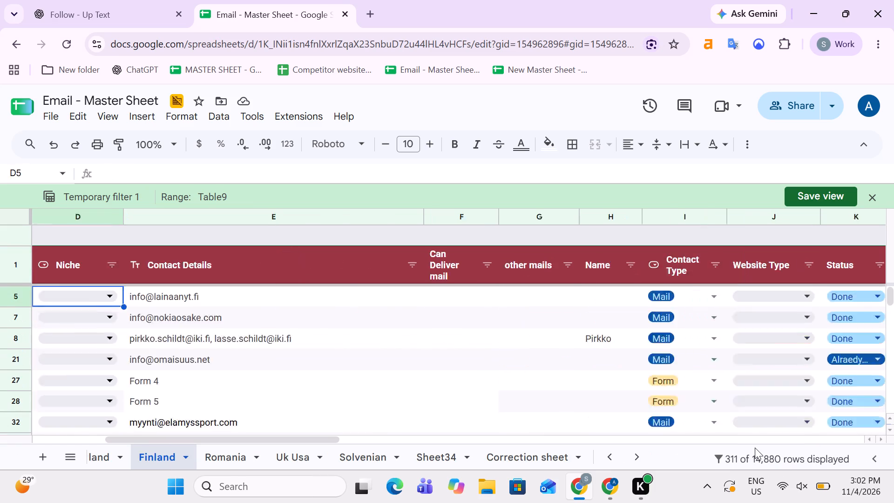
pyautogui.press('Up')
pyautogui.press('Down')
pyautogui.hotkey('ctrl', 'shift', 'Down')
pyautogui.hotkey('ctrl', 'c')
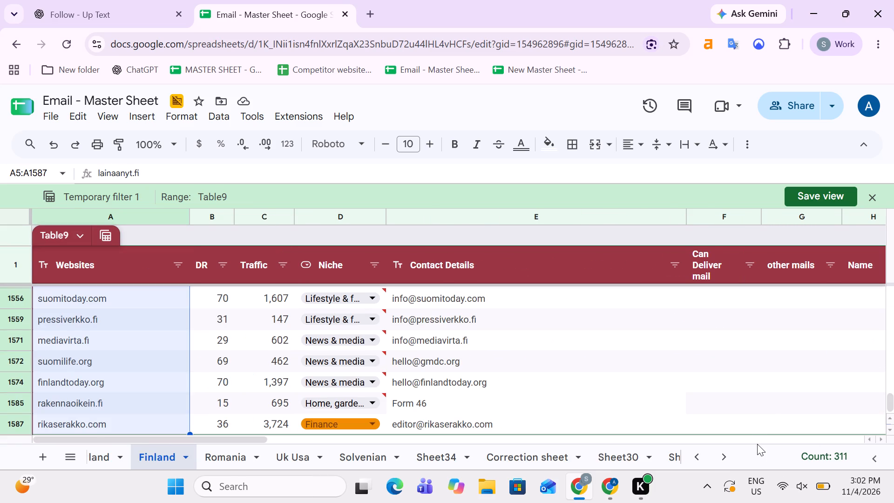
# Switch to the new outreach data sheet and paste the domains as values only in the Website column, starting at B9399.
pyautogui.hotkey('alt', 'Tab')
pyautogui.press('Down')
pyautogui.press('Up')
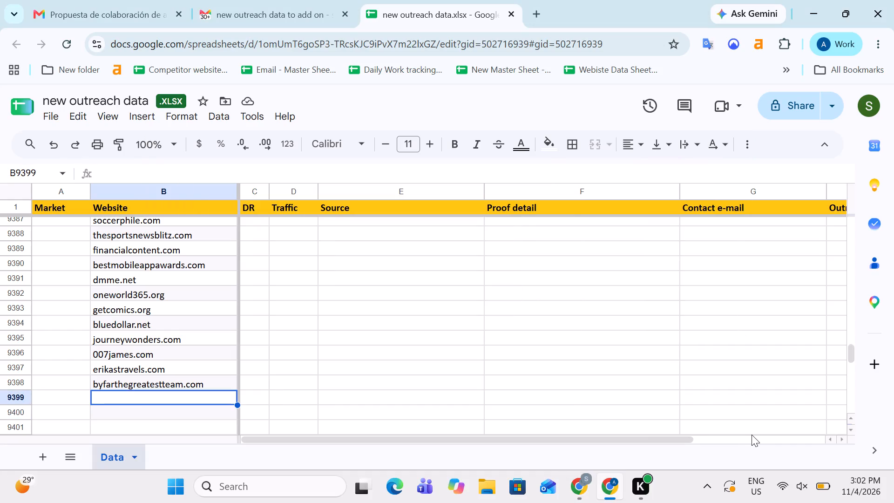
pyautogui.hotkey('ctrl', 'v')
pyautogui.click(263, 401)
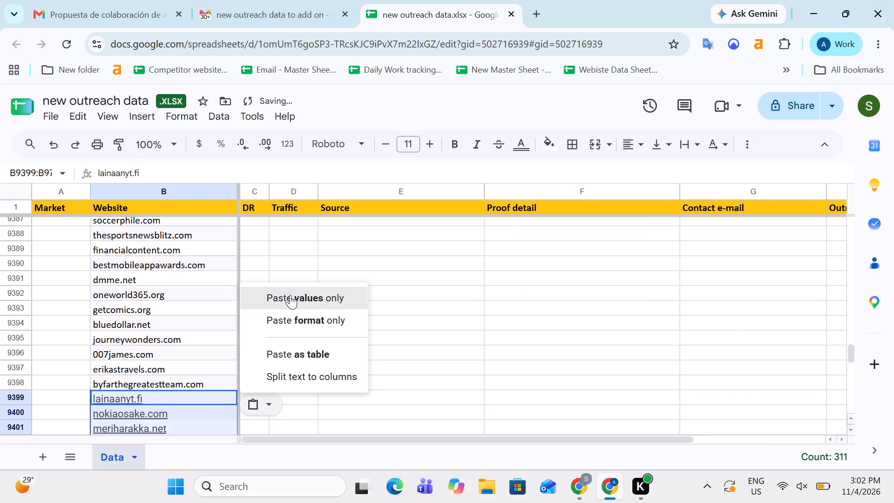
pyautogui.click(290, 295)
# Add a filter to the outreach sheet's header row and show only Website cells with red fill.
pyautogui.click(166, 324)
pyautogui.hotkey('ctrl', 'Up')
pyautogui.press('Up')
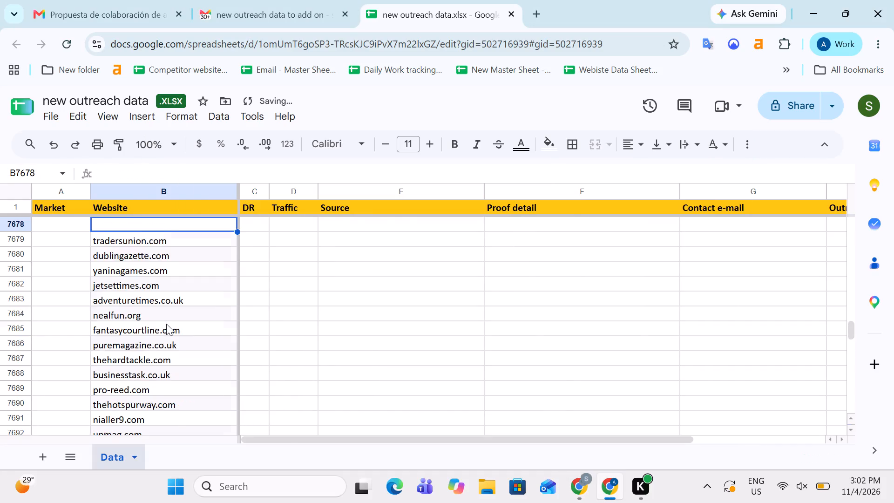
pyautogui.press('Up')
pyautogui.hotkey('ctrl', 'Up')
pyautogui.press('Up')
pyautogui.hotkey('ctrl', 'Up')
pyautogui.press('Down')
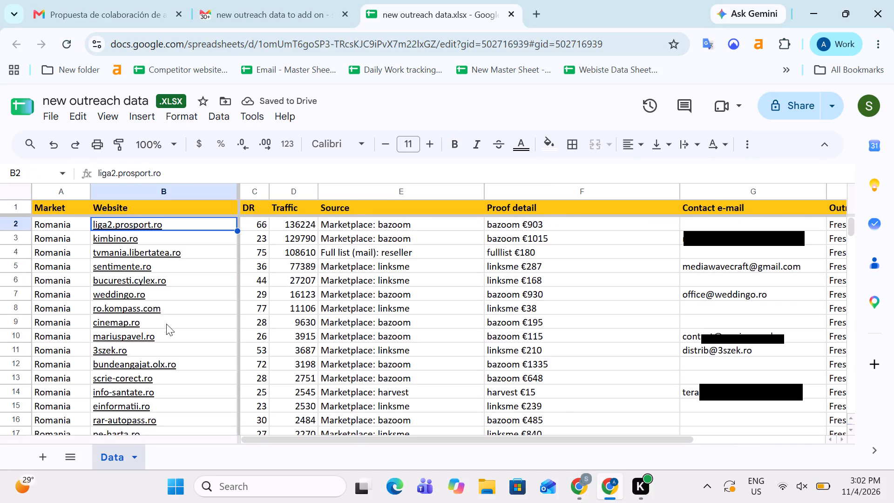
pyautogui.click(0, 208)
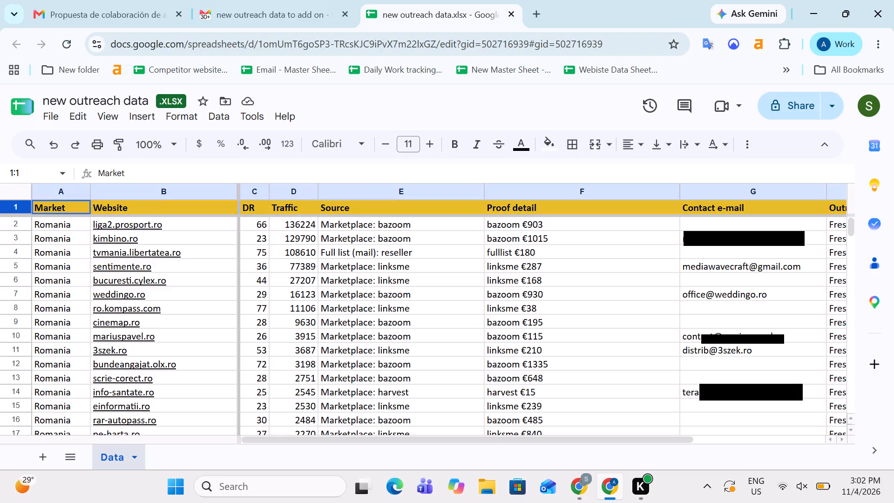
pyautogui.click(738, 145)
pyautogui.click(700, 169)
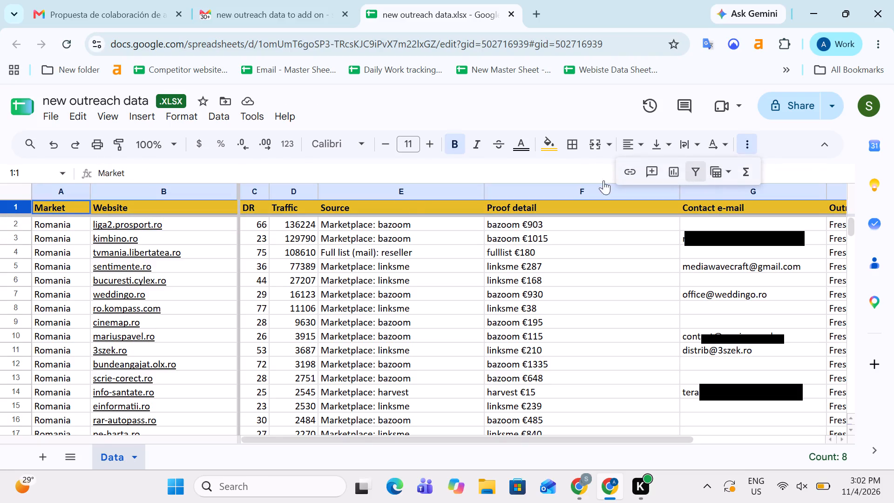
pyautogui.click(234, 218)
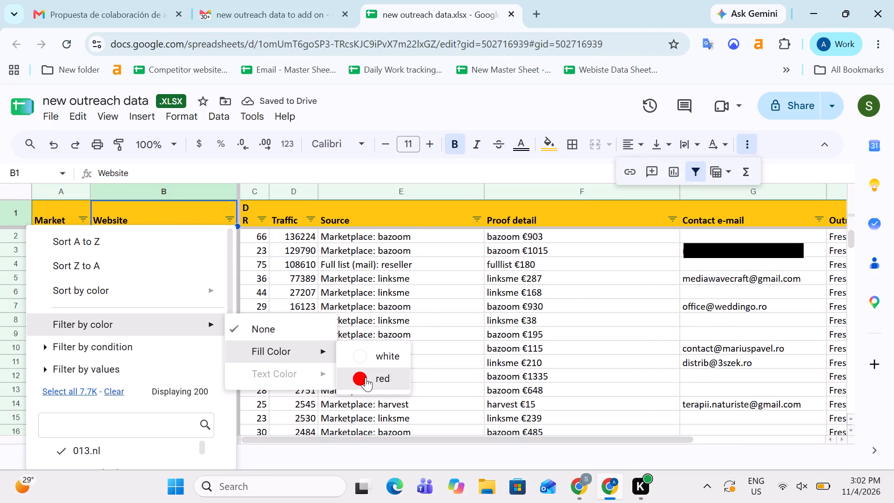
pyautogui.click(366, 377)
pyautogui.scroll(6, 246, 343)
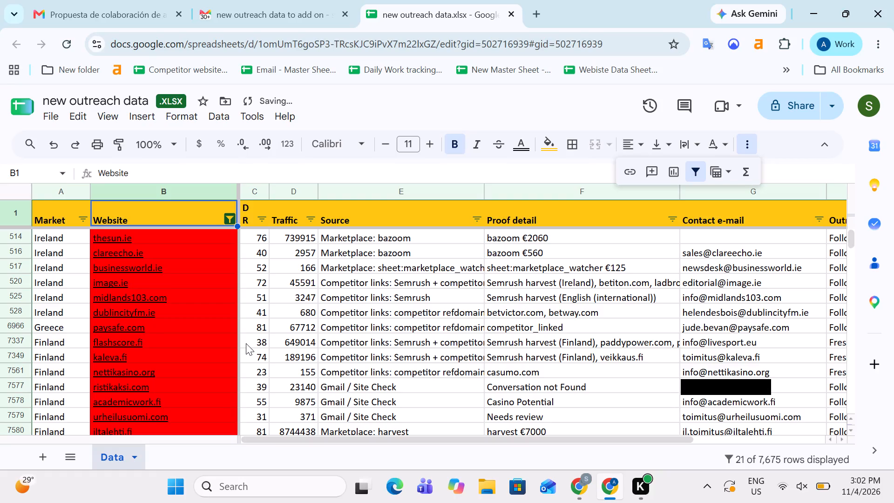
# Delete all the filtered red-marked duplicate rows, from thesun.ie in row 514 to huonoaiti.fi in row 7633.
pyautogui.press('Down')
pyautogui.press('Up')
pyautogui.press('Up')
pyautogui.press('Down')
pyautogui.press('Up')
pyautogui.press('Down')
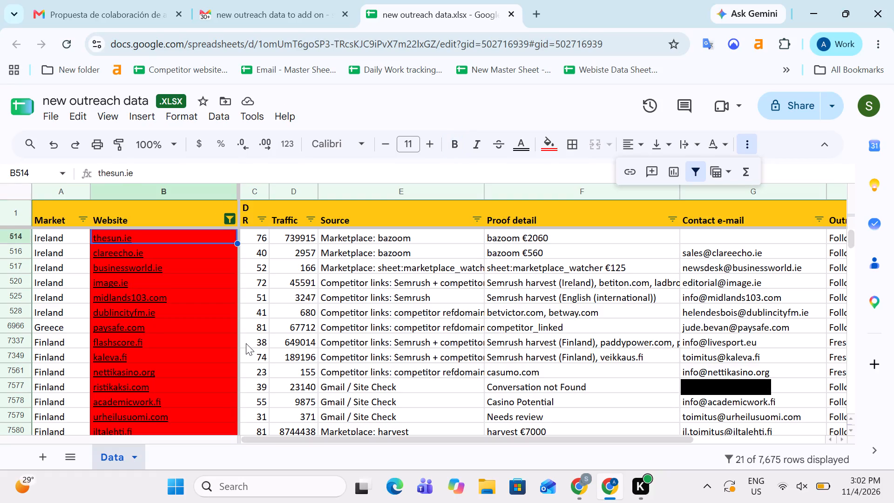
pyautogui.hotkey('ctrl', 'shift', 'Down')
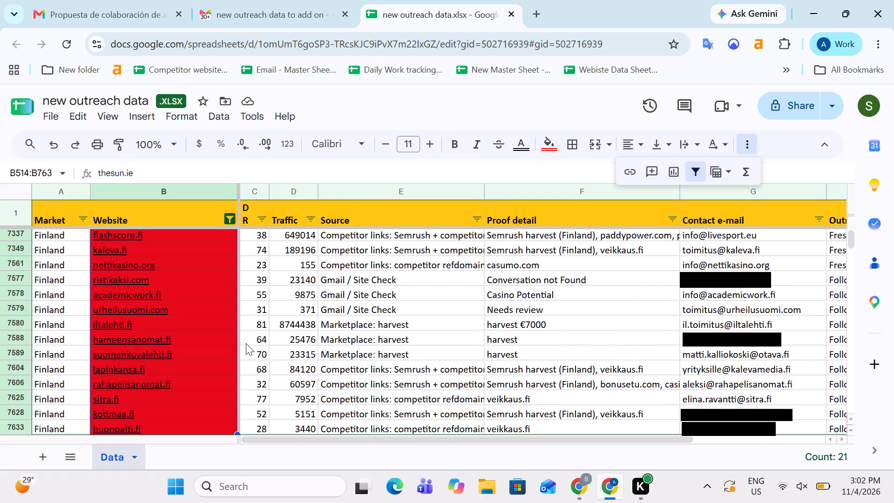
pyautogui.press('Up')
pyautogui.press('Down')
pyautogui.press('Up')
pyautogui.press('Down')
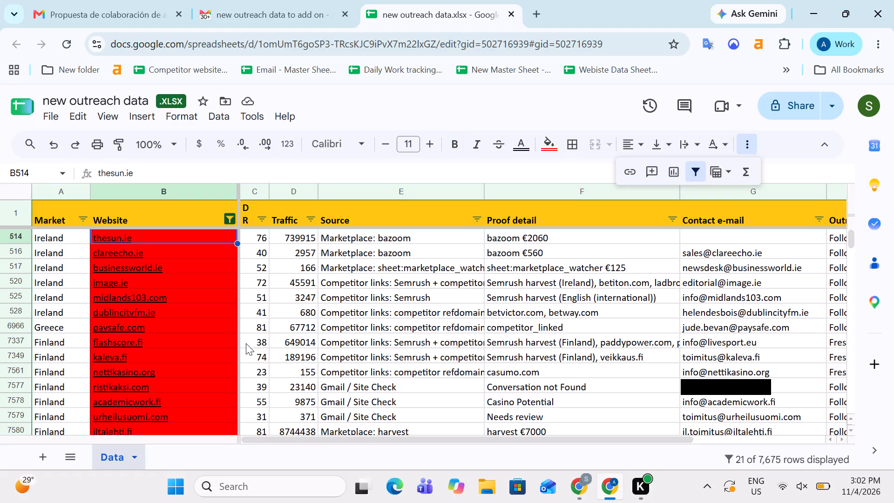
pyautogui.scroll(4, 229, 346)
pyautogui.click(0, 241)
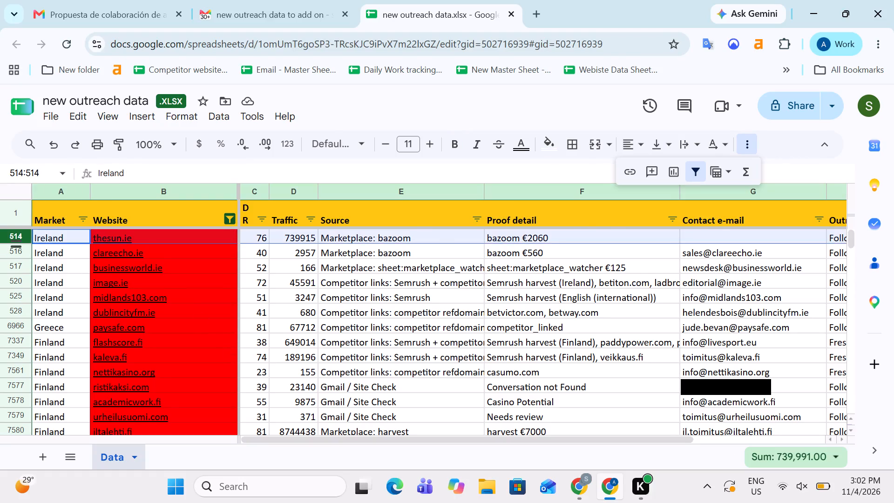
pyautogui.hotkey('ctrl', 'shift', 'Down')
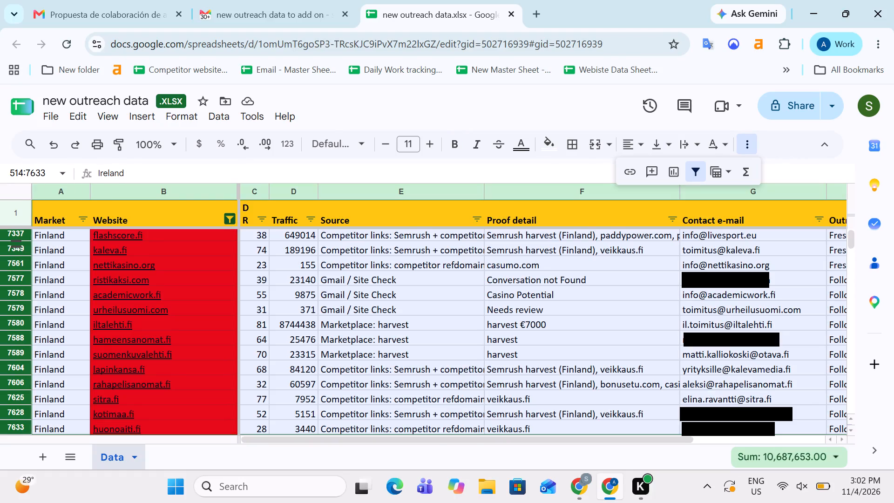
pyautogui.rightClick(0, 285)
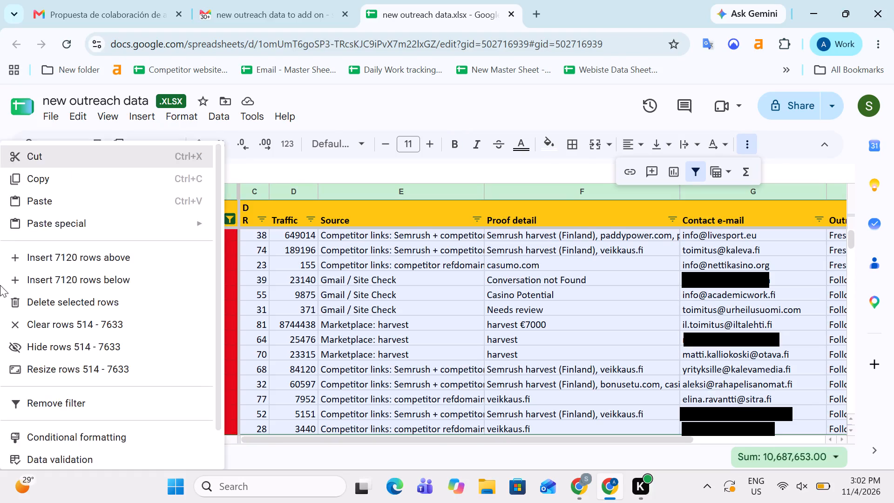
pyautogui.click(14, 299)
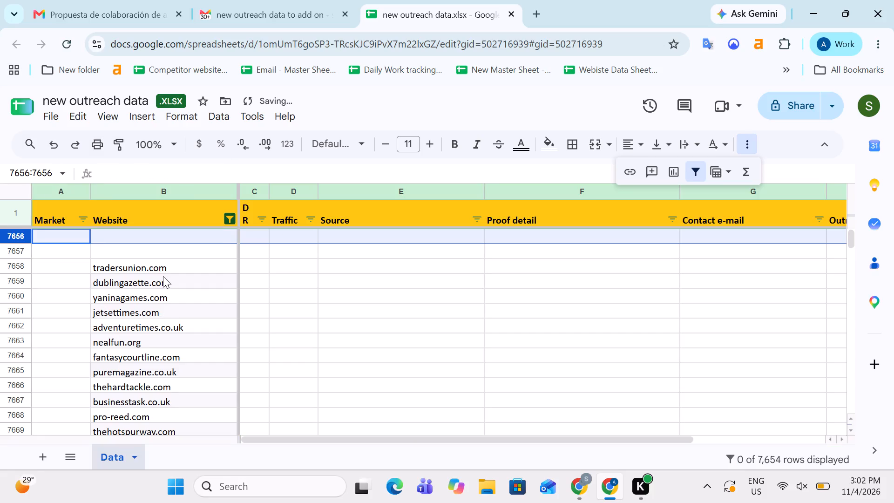
# Clear the pasted comparison domains from the Website column, from tradersunion.com in B7658 to the end of the list.
pyautogui.click(163, 276)
pyautogui.press('Up')
pyautogui.hotkey('ctrl', 'shift', 'Down')
pyautogui.press('Delete')
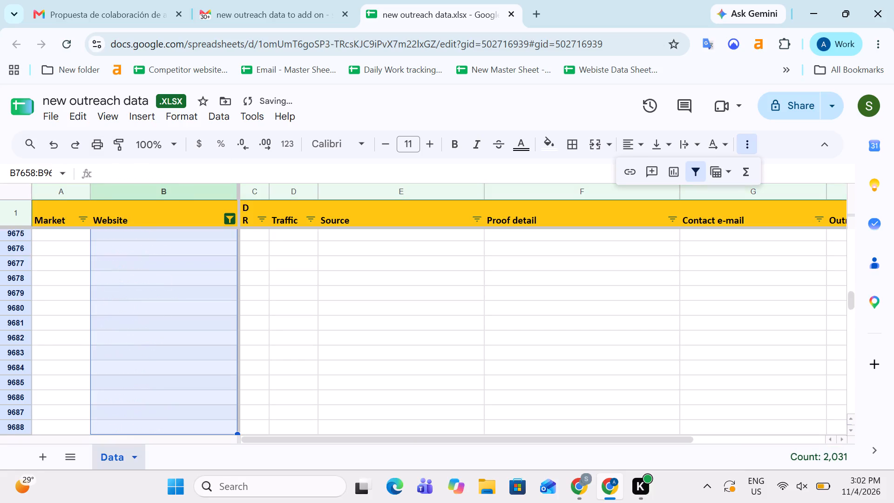
pyautogui.press('Up')
pyautogui.hotkey('ctrl', 'Up')
pyautogui.press('Down')
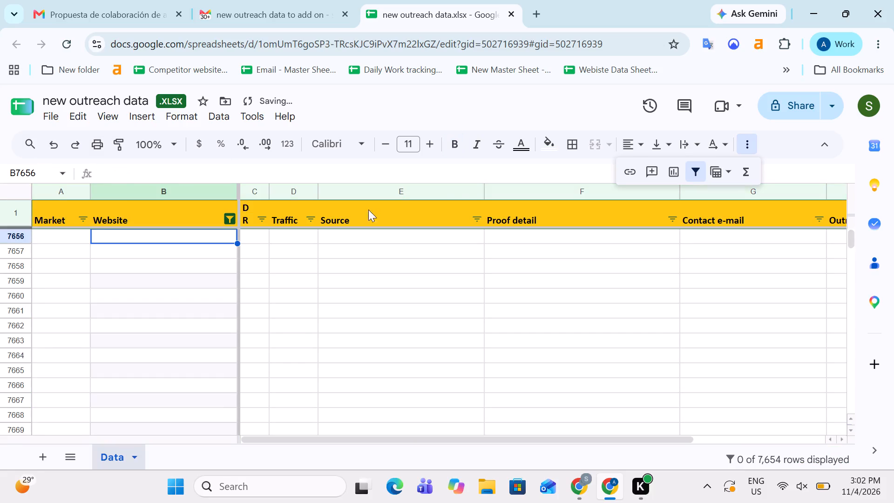
# Remove the filter from the outreach sheet and go to the end of its remaining data at qkasinot.com.
pyautogui.click(701, 168)
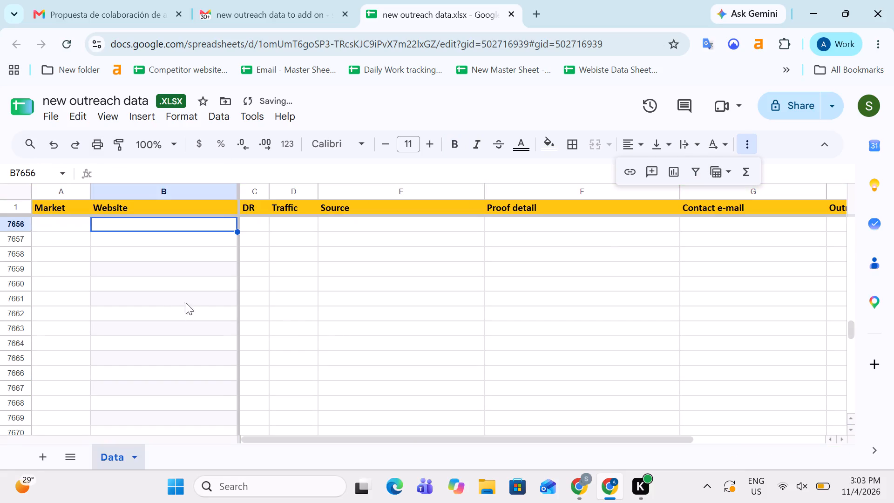
pyautogui.scroll(6, 138, 284)
pyautogui.scroll(-7, 138, 284)
pyautogui.click(156, 279)
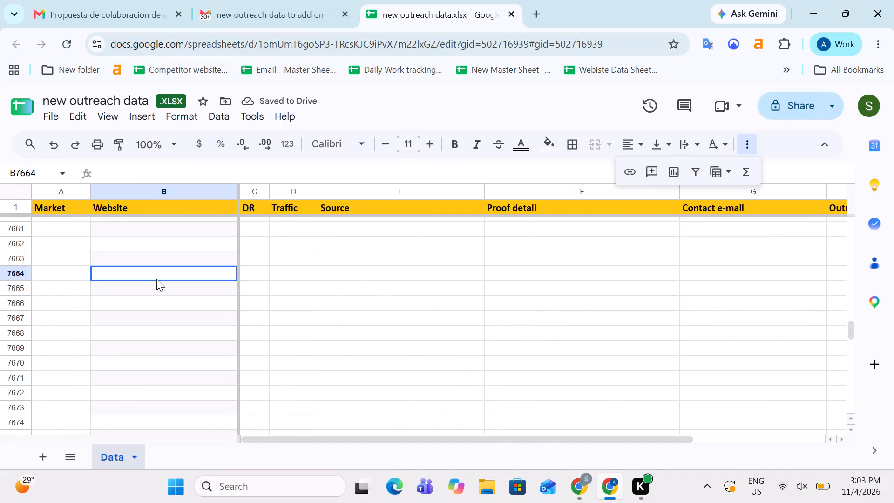
pyautogui.hotkey('ctrl', 'Up')
pyautogui.press('Down')
pyautogui.press('Down')
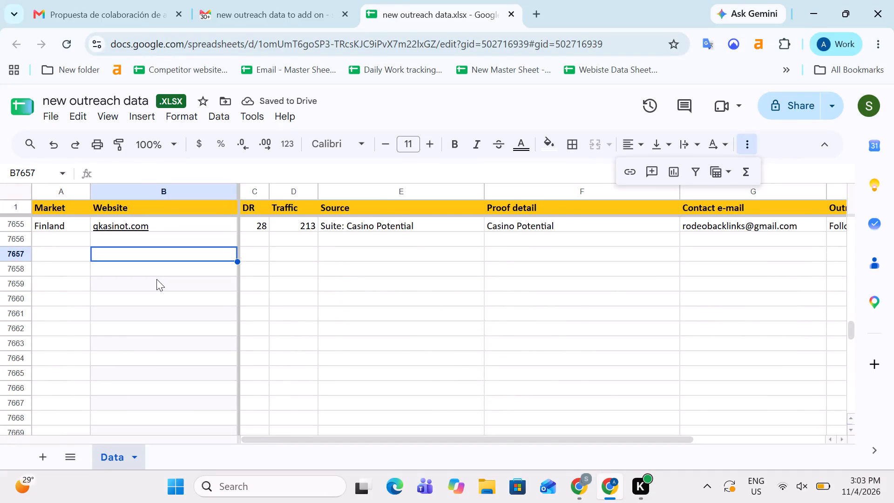
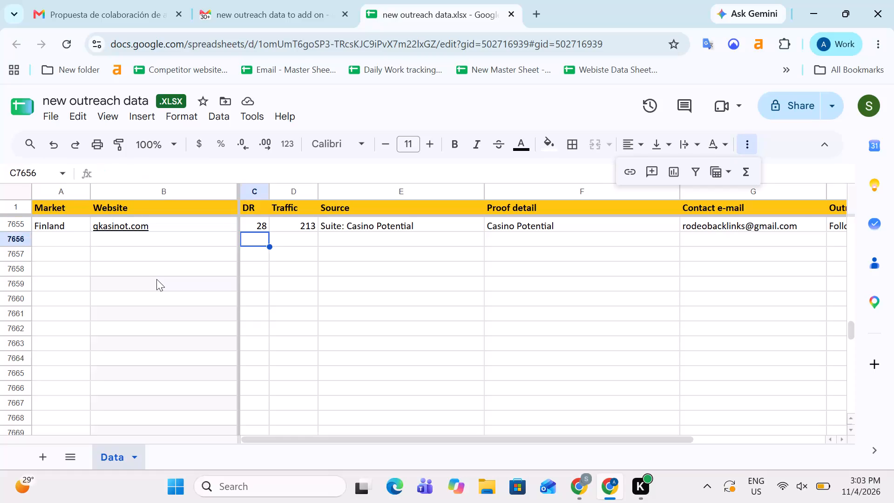
# Select the Market cell in row 7656, the first empty row beneath the existing outreach data.
pyautogui.press('Left')
pyautogui.press('Left')
pyautogui.press('Left')
pyautogui.press('Left')
pyautogui.press('Left')
pyautogui.press('Left')
pyautogui.press('Left')
pyautogui.press('Left')
pyautogui.press('Left')
pyautogui.press('Left')
pyautogui.press('Left')
pyautogui.press('Left')
pyautogui.press('Left')
pyautogui.press('Left')
pyautogui.press('Left')
pyautogui.press('Left')
pyautogui.press('Left')
pyautogui.press('Left')
pyautogui.press('Left')
pyautogui.press('Left')
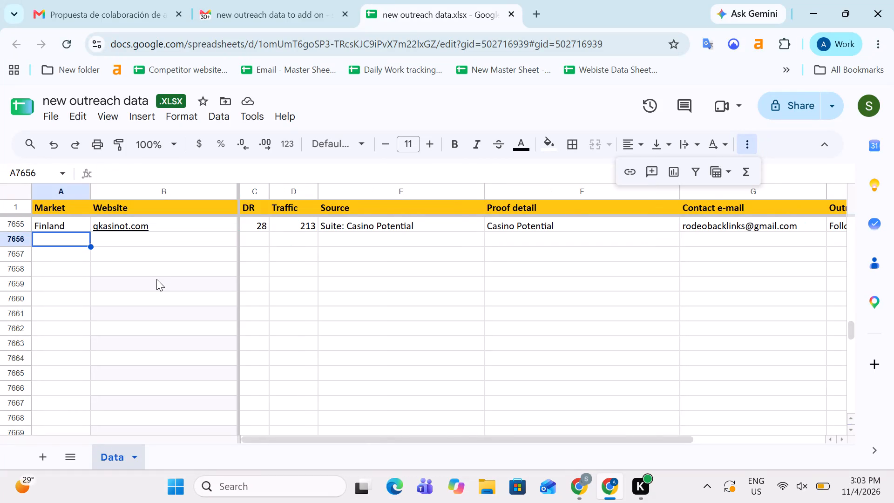
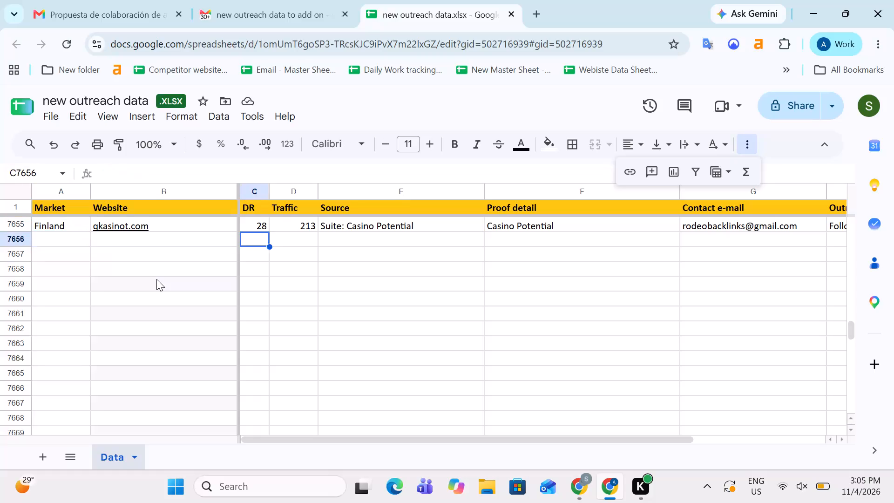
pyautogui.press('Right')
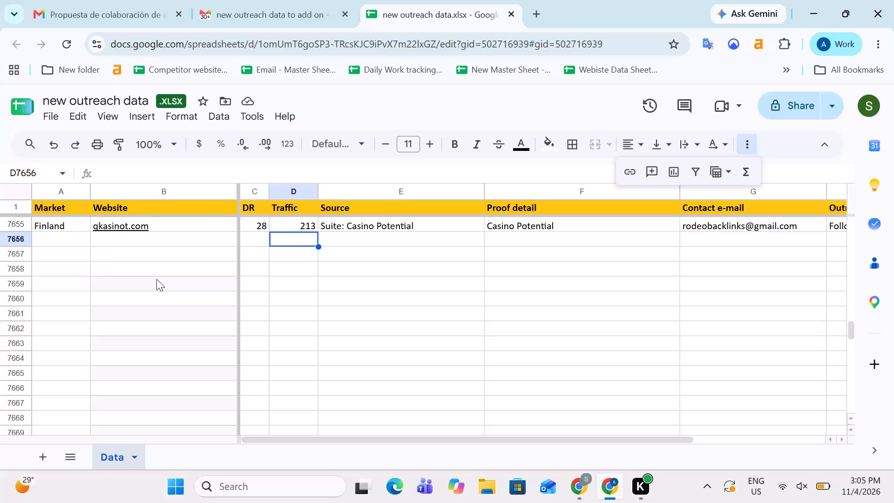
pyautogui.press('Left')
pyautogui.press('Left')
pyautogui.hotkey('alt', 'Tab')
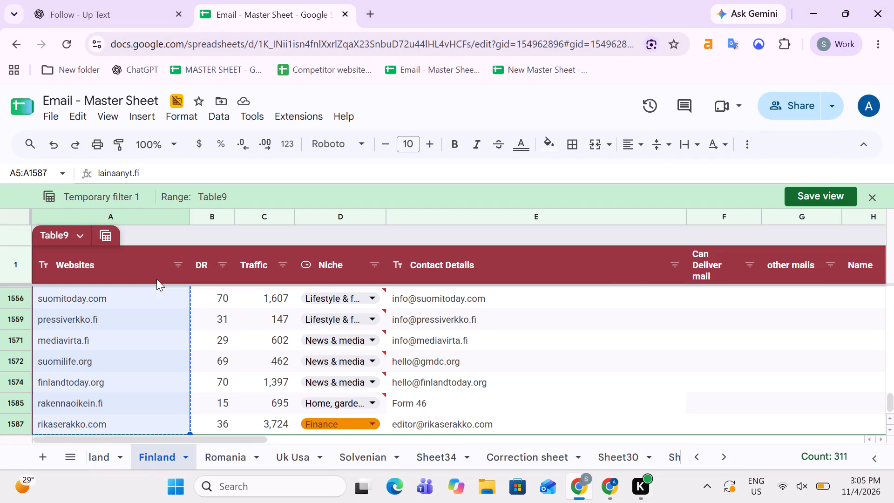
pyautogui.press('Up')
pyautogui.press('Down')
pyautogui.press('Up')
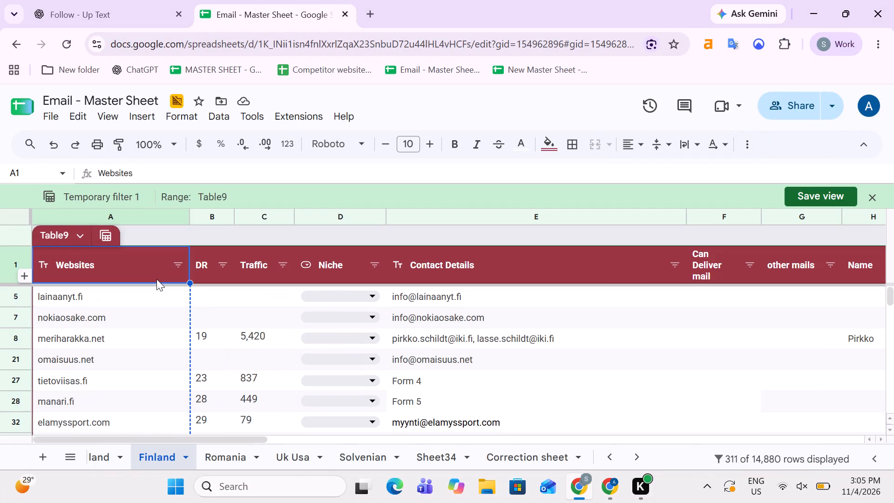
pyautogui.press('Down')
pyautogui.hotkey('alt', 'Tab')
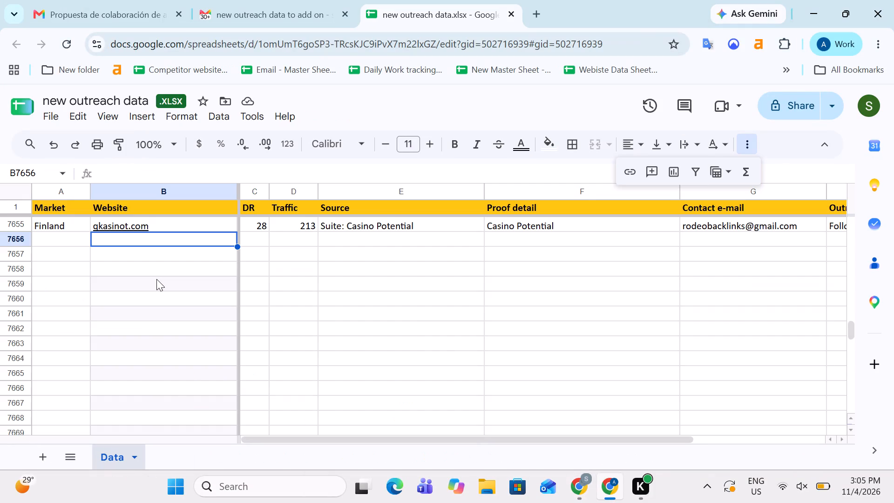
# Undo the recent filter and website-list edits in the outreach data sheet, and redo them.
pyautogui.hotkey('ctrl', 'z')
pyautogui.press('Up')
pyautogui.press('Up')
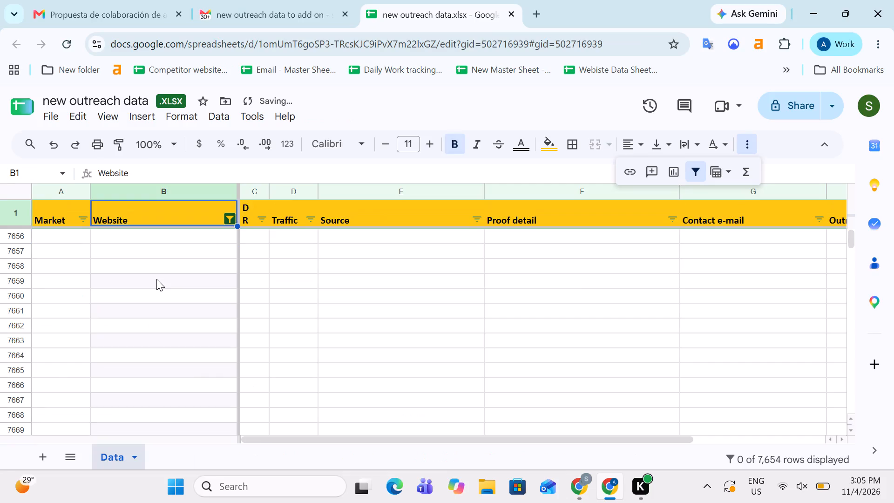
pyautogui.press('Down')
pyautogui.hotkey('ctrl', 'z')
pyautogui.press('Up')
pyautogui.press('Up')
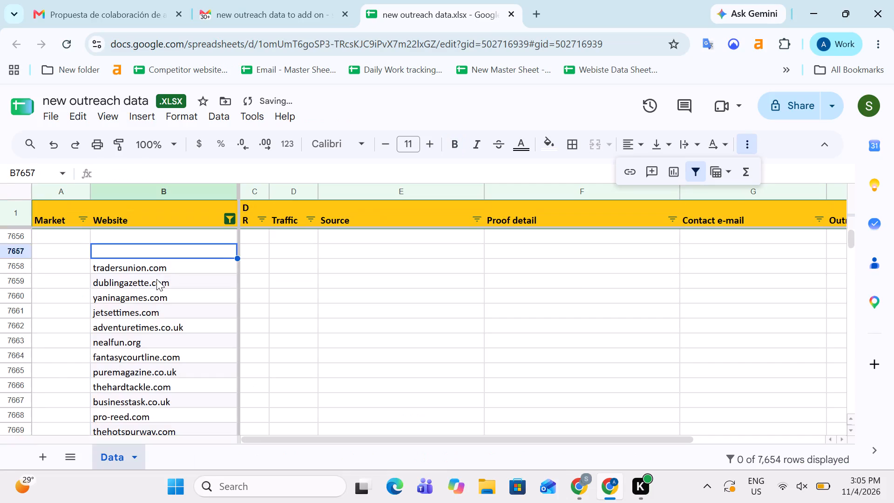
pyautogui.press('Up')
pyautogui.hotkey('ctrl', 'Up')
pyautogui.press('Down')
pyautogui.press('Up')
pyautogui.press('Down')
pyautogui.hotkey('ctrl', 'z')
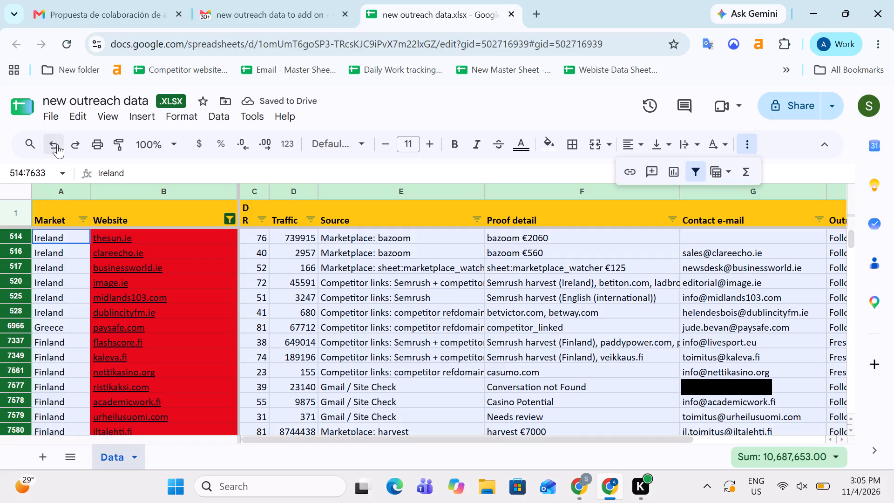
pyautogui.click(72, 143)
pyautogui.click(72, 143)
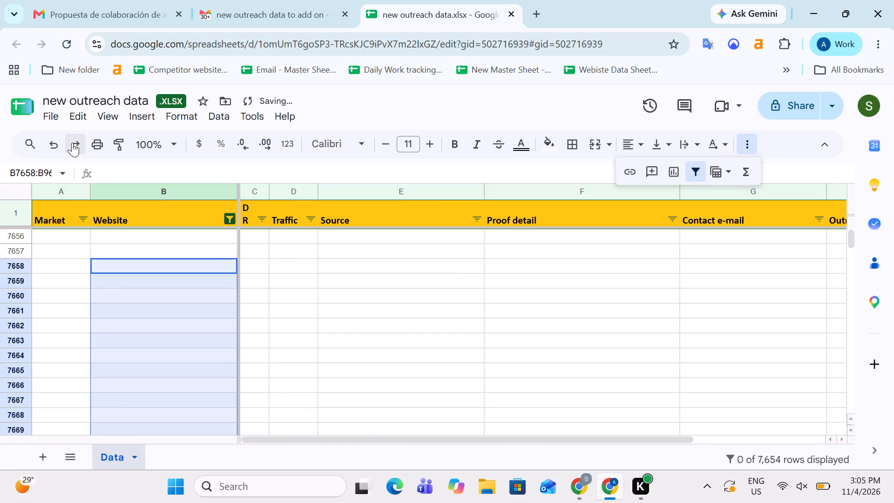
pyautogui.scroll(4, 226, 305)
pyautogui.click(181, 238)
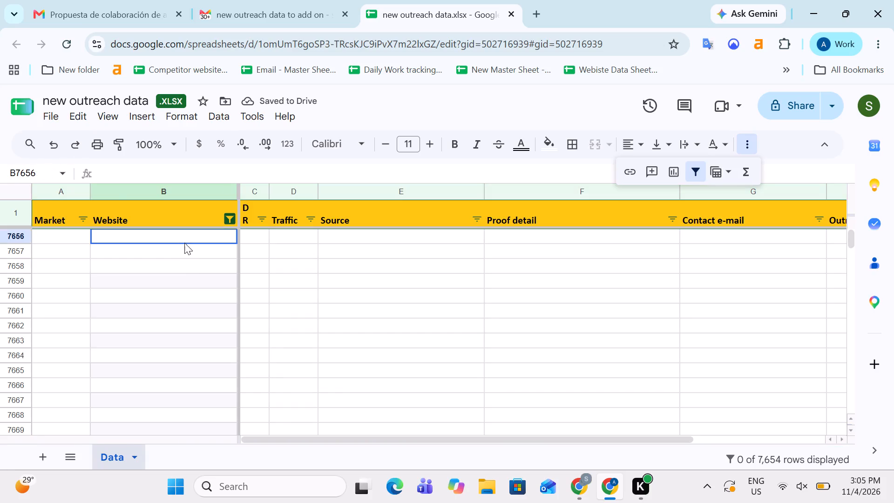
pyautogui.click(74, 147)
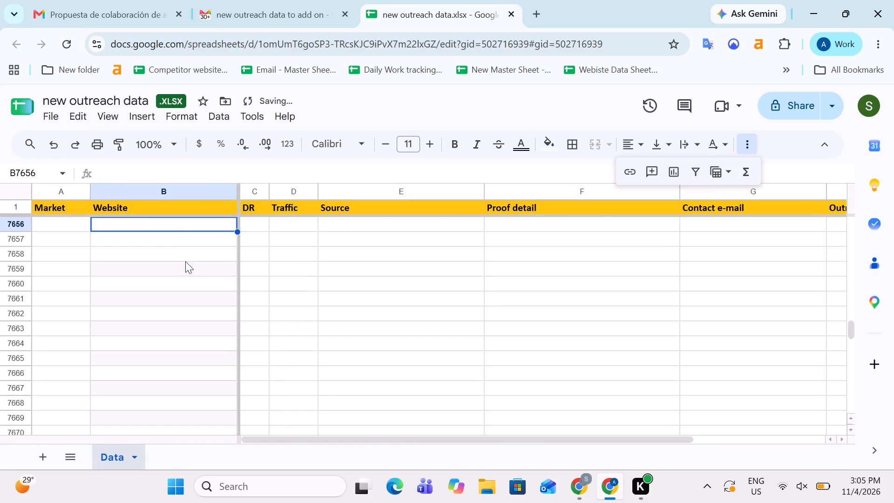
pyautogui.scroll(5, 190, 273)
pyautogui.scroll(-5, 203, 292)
# Copy the filtered website list, starting with lainaanyt.fi, from the Finland sheet of Email - Master Sheet.
pyautogui.hotkey('alt', 'Tab')
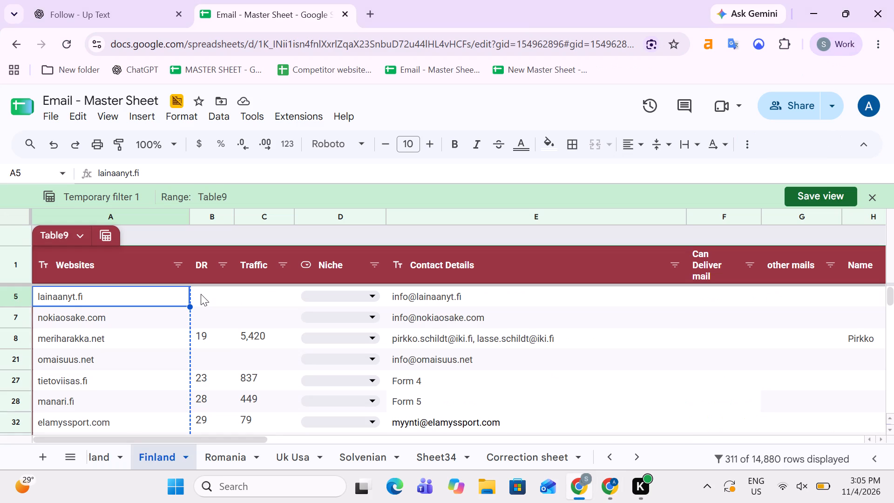
pyautogui.press('Up')
pyautogui.press('Up')
pyautogui.press('Down')
pyautogui.hotkey('ctrl', 'shift', 'Down')
pyautogui.hotkey('ctrl', 'c')
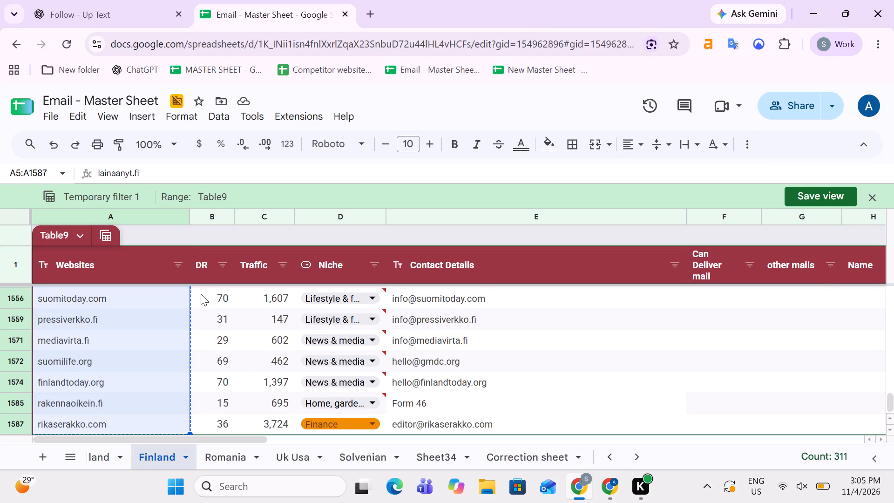
# Paste the Finland websites as values only into the Website column of new outreach data, starting at row 7658.
pyautogui.hotkey('alt', 'Tab')
pyautogui.press('Down')
pyautogui.press('Up')
pyautogui.press('Up')
pyautogui.press('Up')
pyautogui.press('Up')
pyautogui.press('Down')
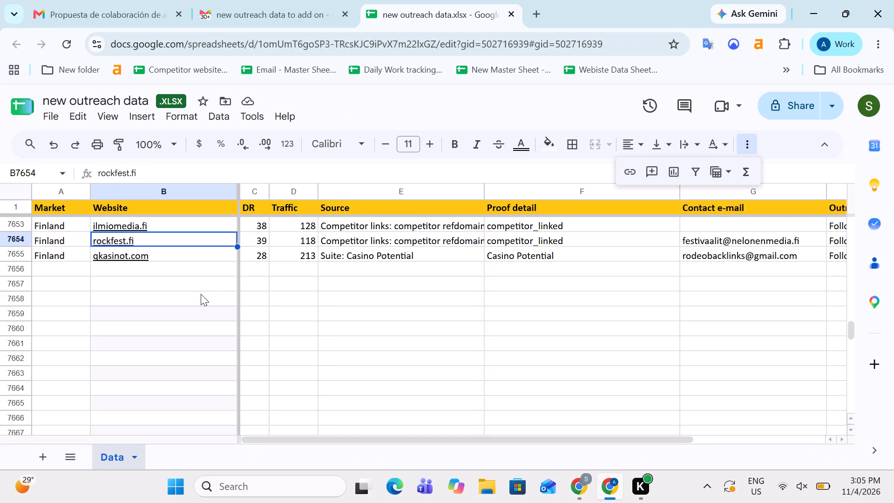
pyautogui.press('Down')
pyautogui.press('Down')
pyautogui.press('Down')
pyautogui.press('Down')
pyautogui.hotkey('ctrl', 'v')
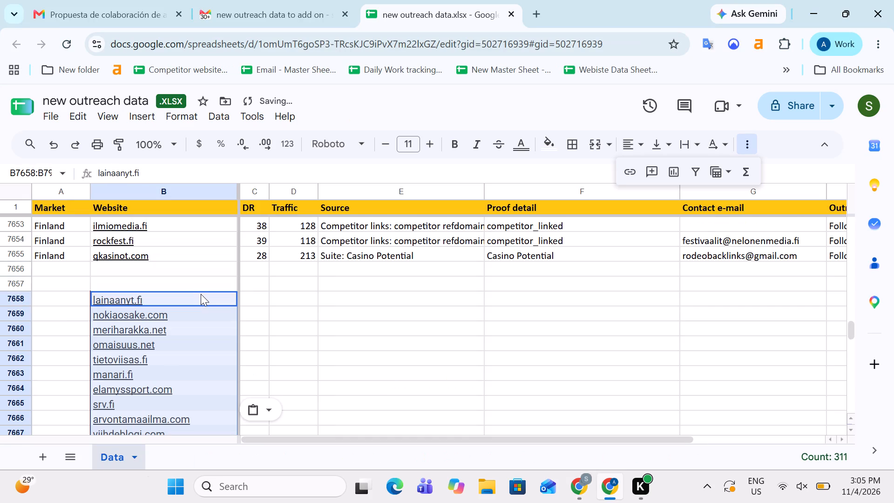
pyautogui.click(255, 409)
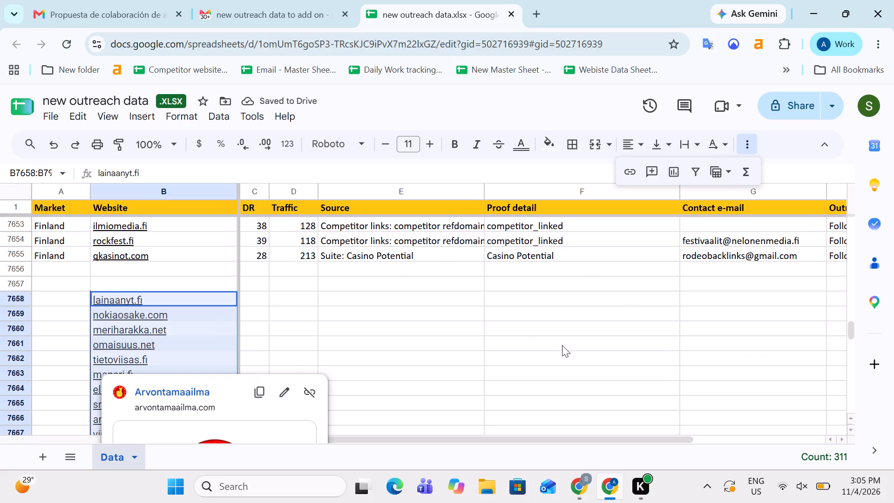
pyautogui.click(260, 410)
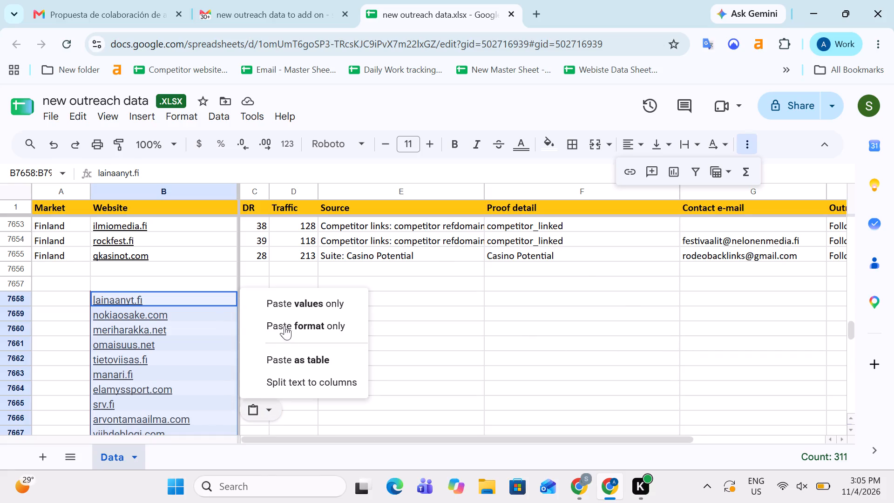
pyautogui.click(284, 306)
# Add a filter to the outreach data's header row and check the Website column's filter-by-colour options.
pyautogui.scroll(14, 240, 315)
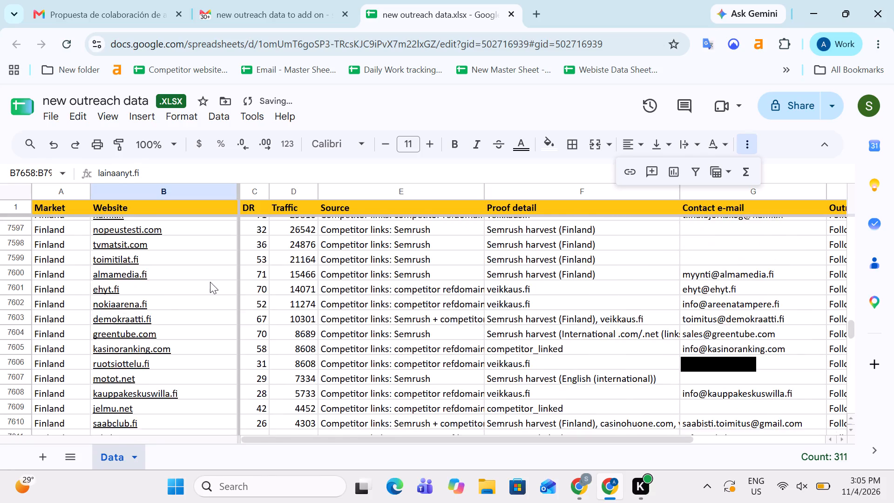
pyautogui.click(210, 282)
pyautogui.click(0, 210)
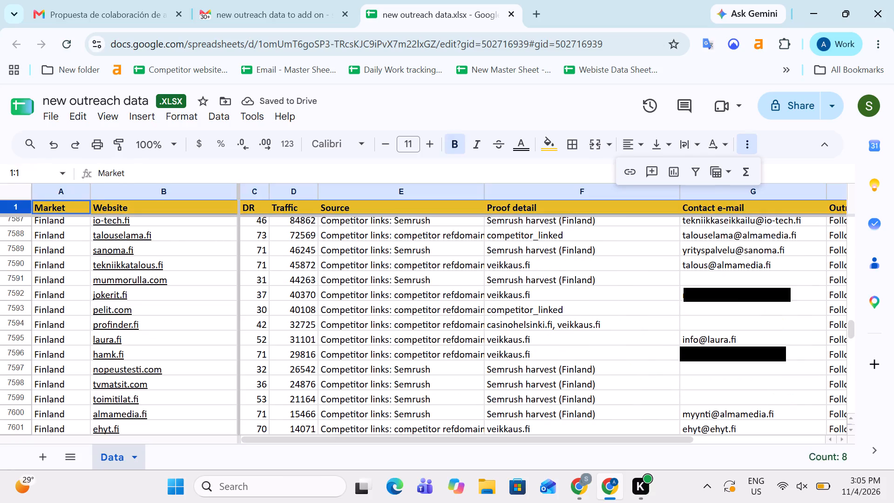
pyautogui.click(700, 167)
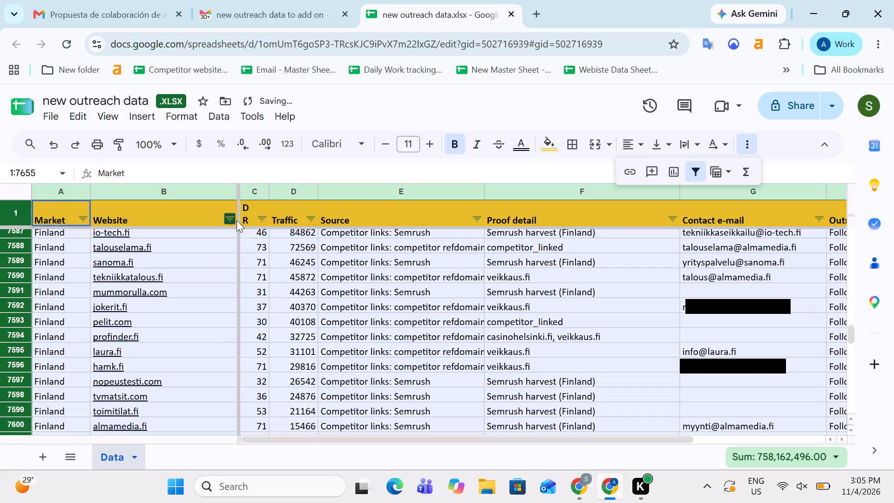
pyautogui.click(230, 220)
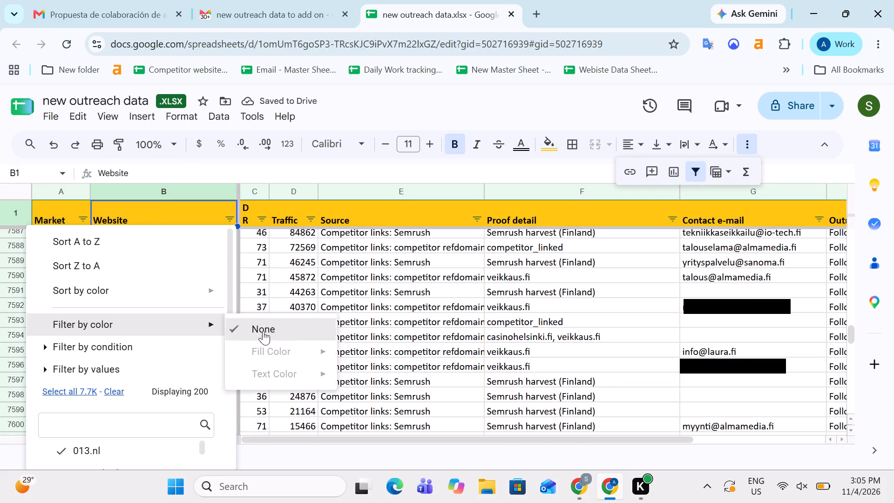
pyautogui.click(397, 303)
# Delete the pasted Finland website list from the Website column, starting at row 7658.
pyautogui.click(173, 312)
pyautogui.hotkey('ctrl', 'Down')
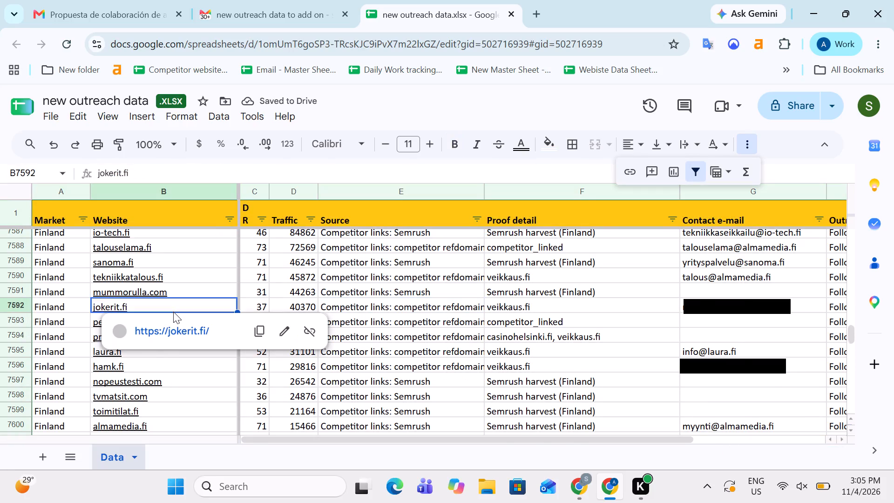
pyautogui.press('Down')
pyautogui.press('Down')
pyautogui.press('Down')
pyautogui.press('Down')
pyautogui.press('Up')
pyautogui.hotkey('ctrl', 'shift', 'Down')
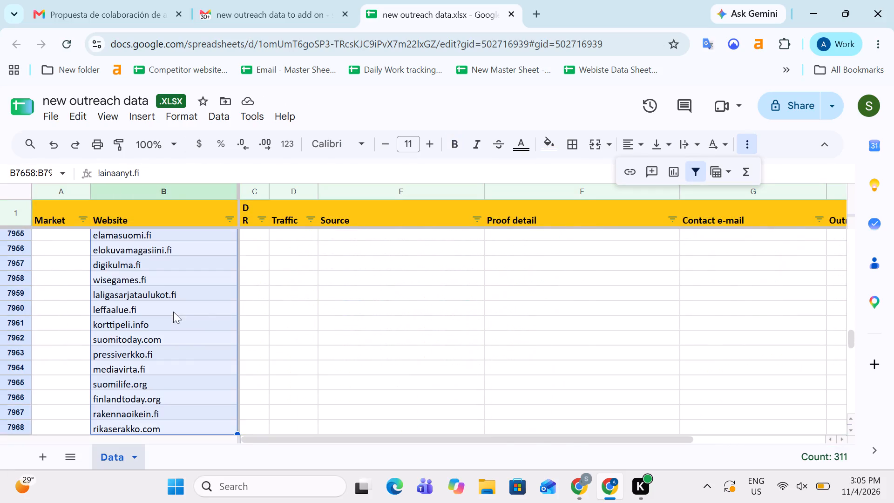
pyautogui.press('Delete')
pyautogui.press('Up')
pyautogui.press('Up')
pyautogui.press('Up')
# Switch to Email - Master Sheet and open the Netherland sheet.
pyautogui.hotkey('alt', 'Tab')
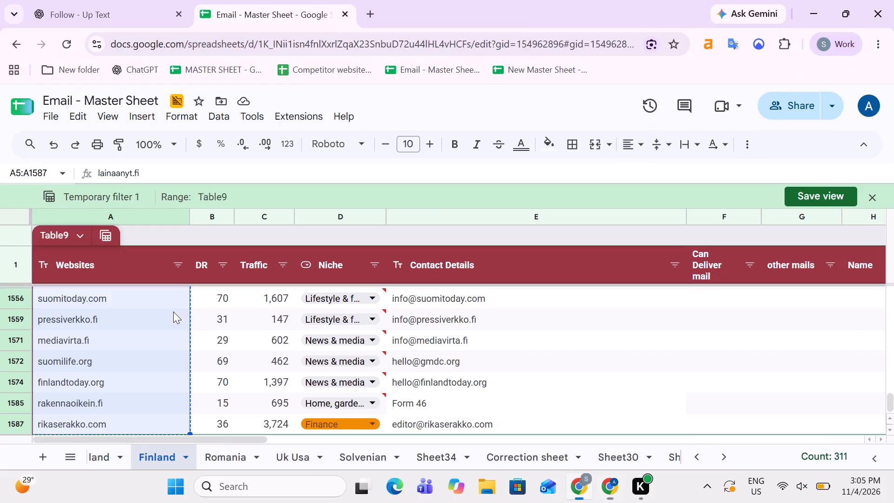
pyautogui.click(701, 455)
pyautogui.click(575, 453)
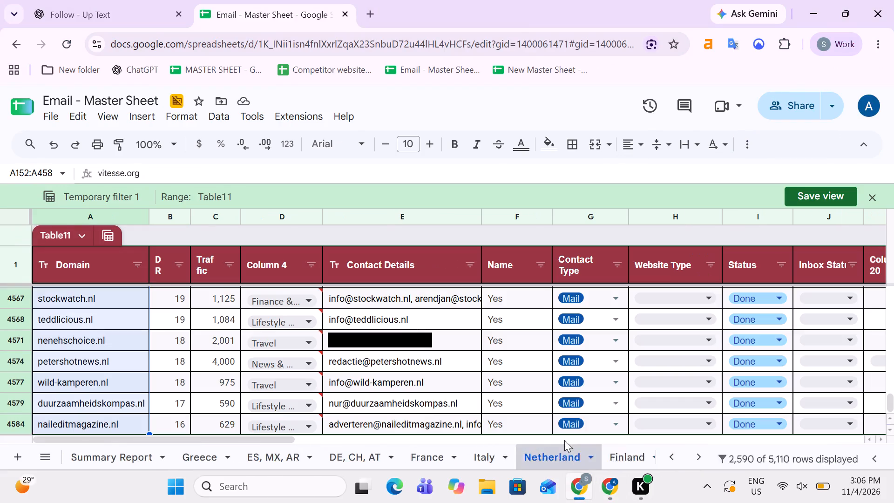
# Clear the Date column's filter on the Netherland sheet by setting its condition to None.
pyautogui.click(498, 313)
pyautogui.press('Right')
pyautogui.press('Right')
pyautogui.press('Right')
pyautogui.press('Right')
pyautogui.press('Right')
pyautogui.press('Right')
pyautogui.press('Right')
pyautogui.press('Right')
pyautogui.press('Right')
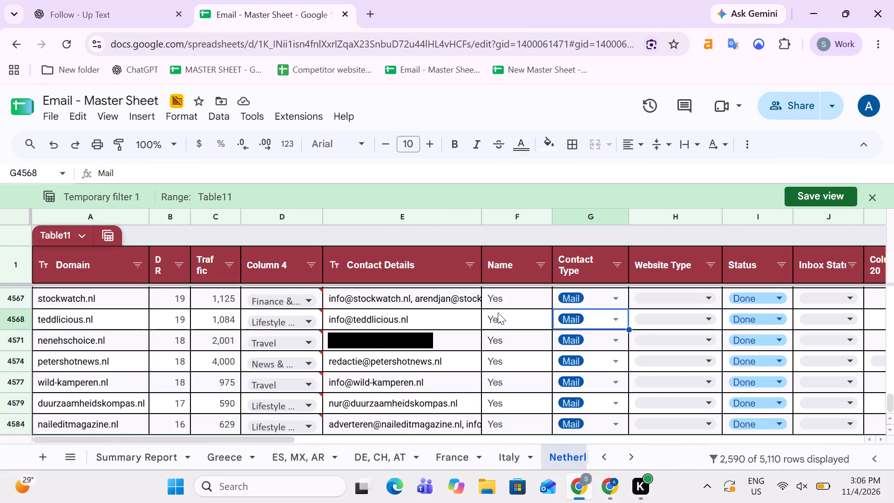
pyautogui.press('Right')
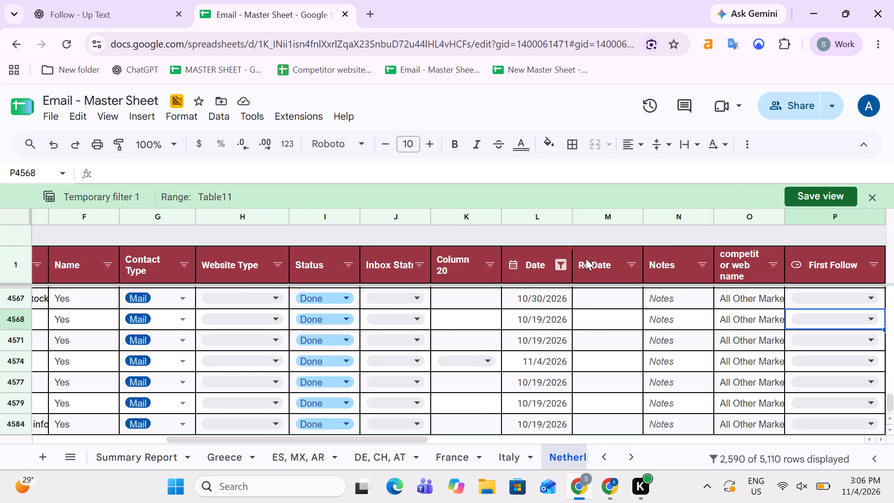
pyautogui.click(563, 261)
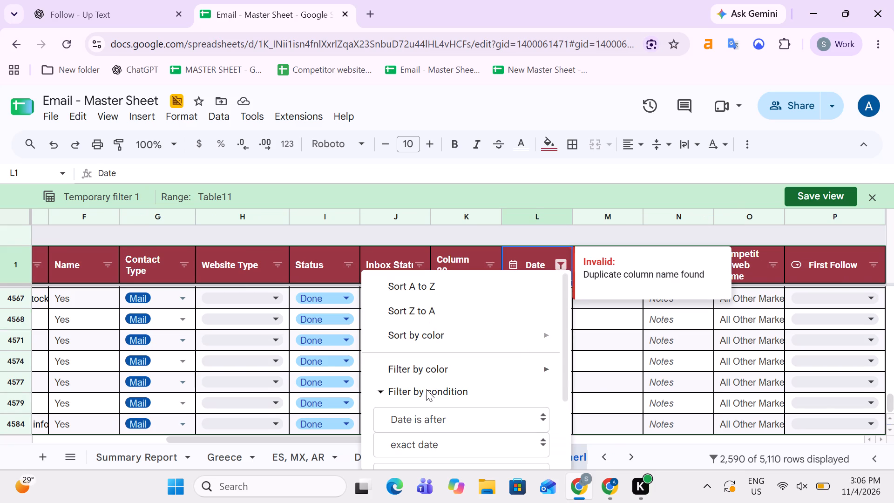
pyautogui.click(426, 389)
pyautogui.click(447, 387)
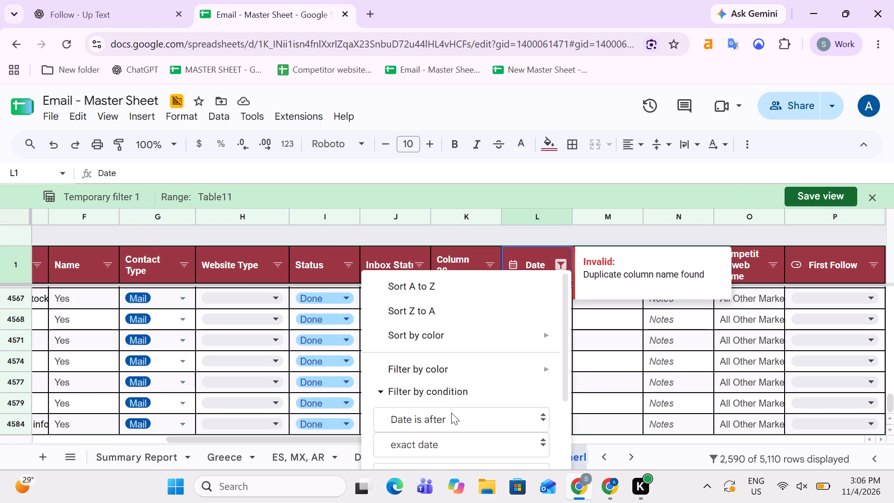
pyautogui.click(453, 413)
pyautogui.click(431, 238)
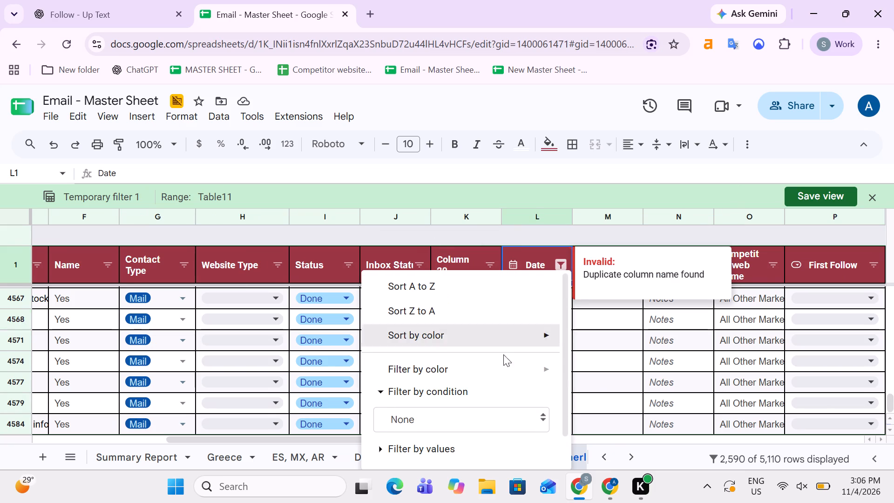
pyautogui.scroll(-3, 507, 362)
pyautogui.click(521, 449)
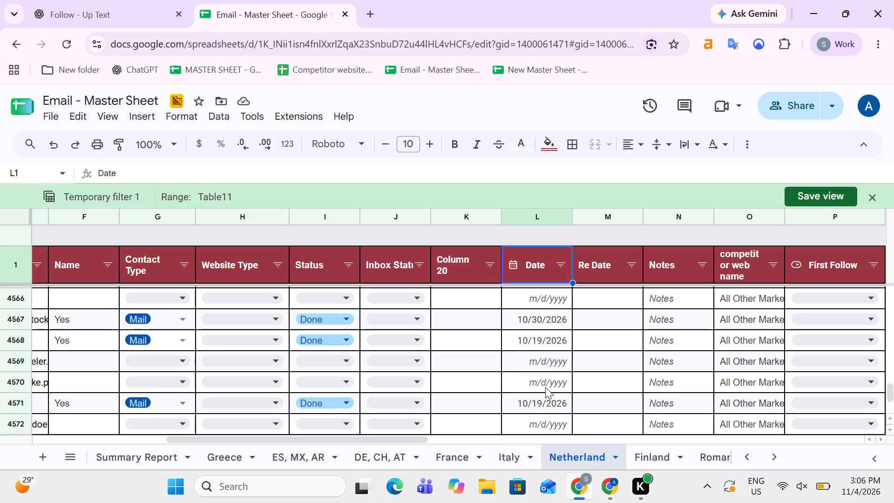
# Filter the Inbox Status column to exclude the values (Blanks), Failed and No.
pyautogui.click(422, 263)
pyautogui.scroll(-4, 362, 363)
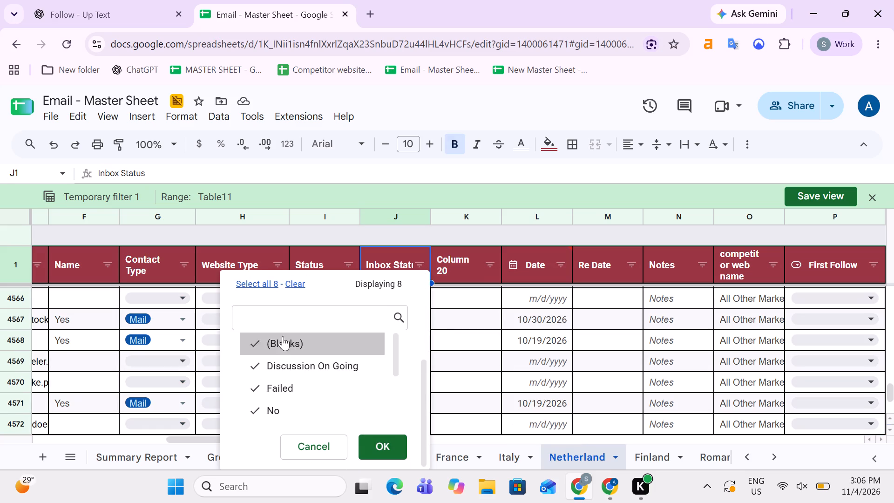
pyautogui.click(280, 339)
pyautogui.click(291, 388)
pyautogui.click(278, 407)
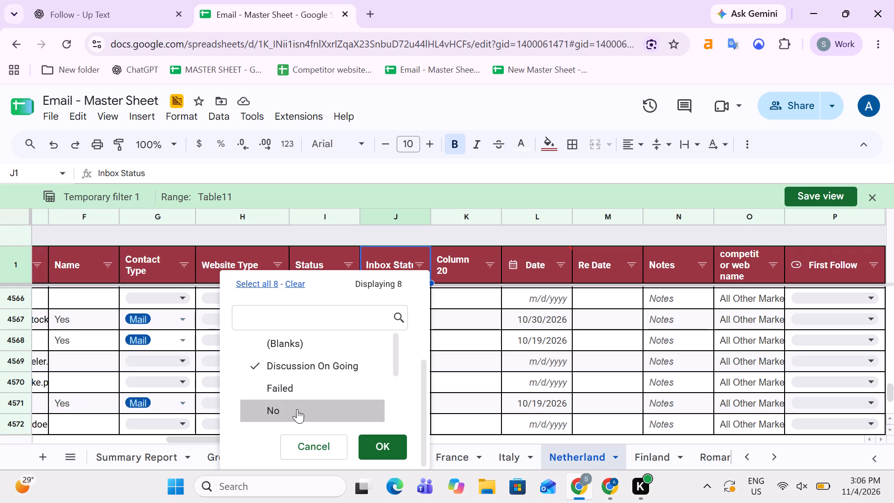
pyautogui.click(368, 449)
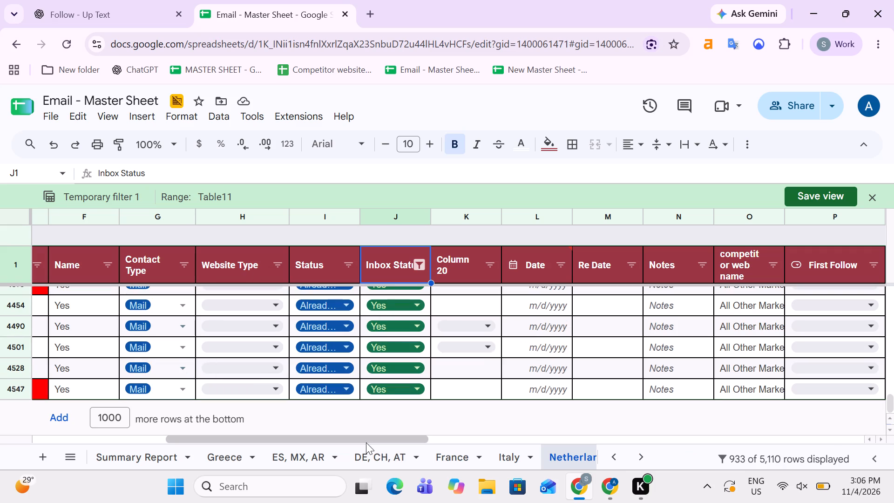
# Copy all filtered entries of the Domain column on the Netherland sheet, starting at cell A2.
pyautogui.press('Down')
pyautogui.press('Up')
pyautogui.press('Down')
pyautogui.press('Up')
pyautogui.press('Down')
pyautogui.press('Left')
pyautogui.press('Left')
pyautogui.press('Left')
pyautogui.press('Left')
pyautogui.press('Left')
pyautogui.press('Left')
pyautogui.press('Left')
pyautogui.press('Left')
pyautogui.press('Left')
pyautogui.press('Left')
pyautogui.press('Left')
pyautogui.press('Left')
pyautogui.press('Left')
pyautogui.press('Left')
pyautogui.press('Left')
pyautogui.press('Left')
pyautogui.press('Left')
pyautogui.press('Left')
pyautogui.press('Left')
pyautogui.press('Left')
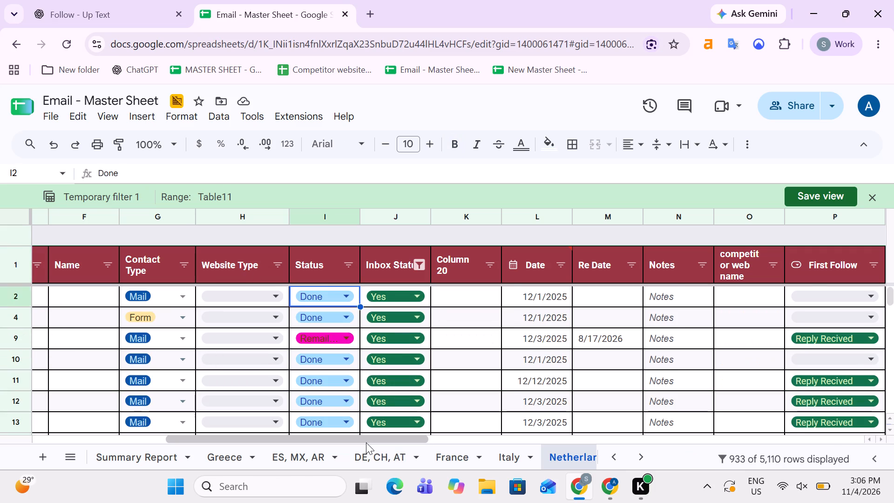
pyautogui.hotkey('ctrl', 'shift', 'Down')
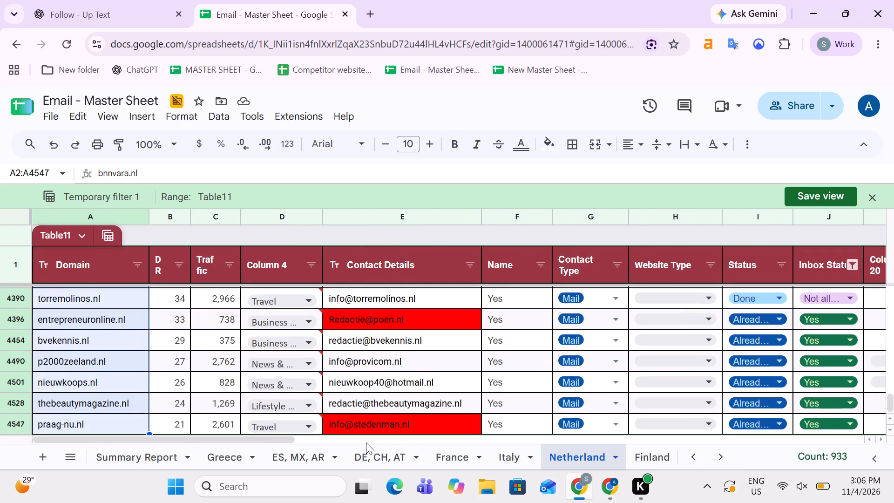
pyautogui.hotkey('ctrl', 'c')
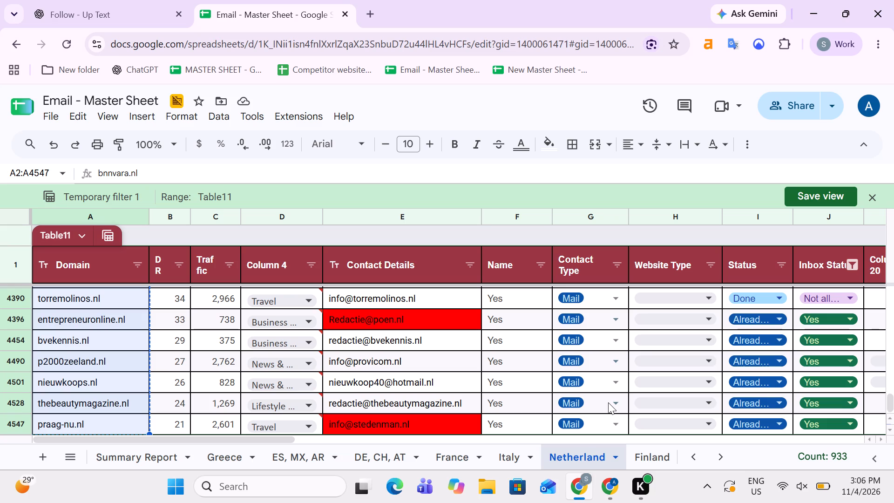
# Switch to new outreach data and paste the Netherland domains as values only in the Website column, starting at row 7658.
pyautogui.hotkey('alt', 'Tab')
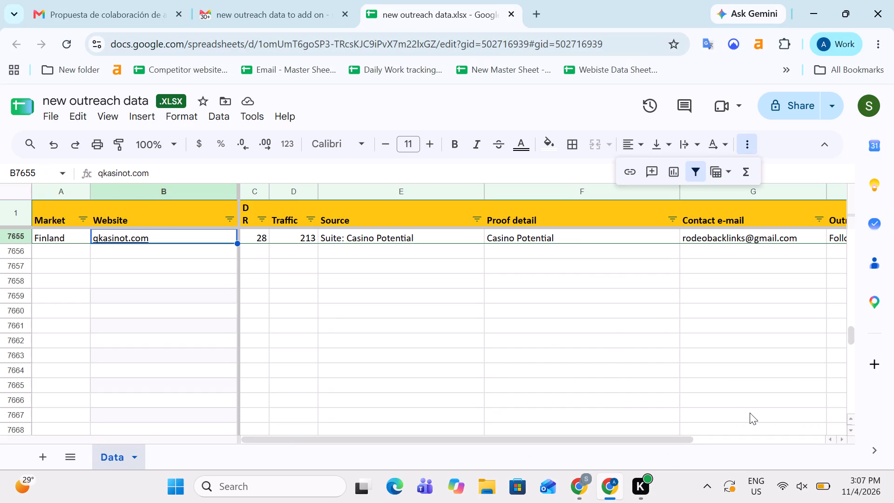
pyautogui.press('Down')
pyautogui.press('Down')
pyautogui.press('Down')
pyautogui.press('Up')
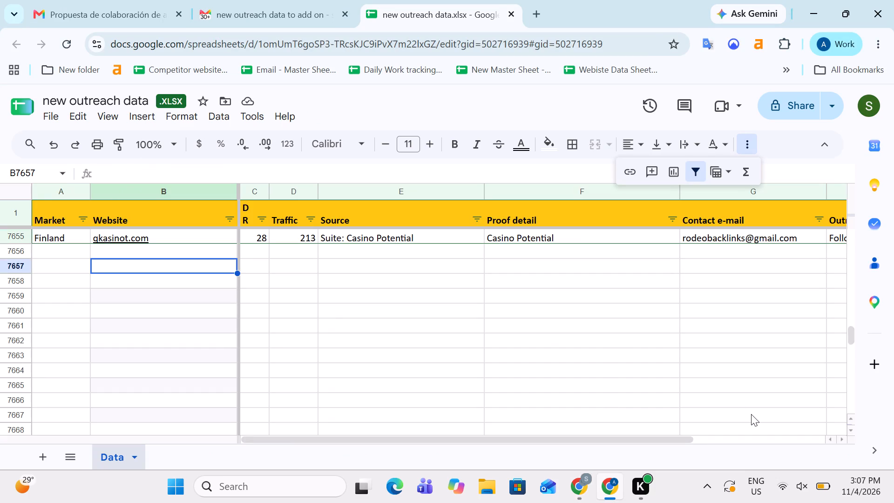
pyautogui.press('Down')
pyautogui.hotkey('ctrl', 'v')
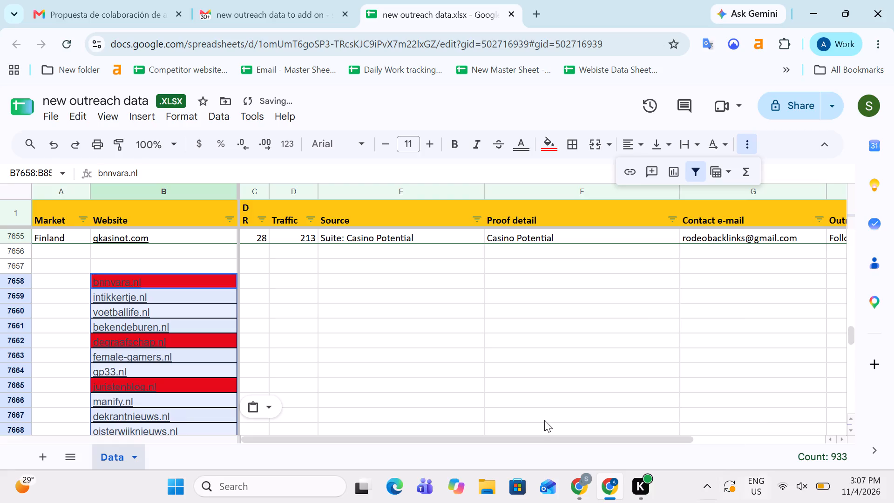
pyautogui.click(263, 408)
pyautogui.click(302, 304)
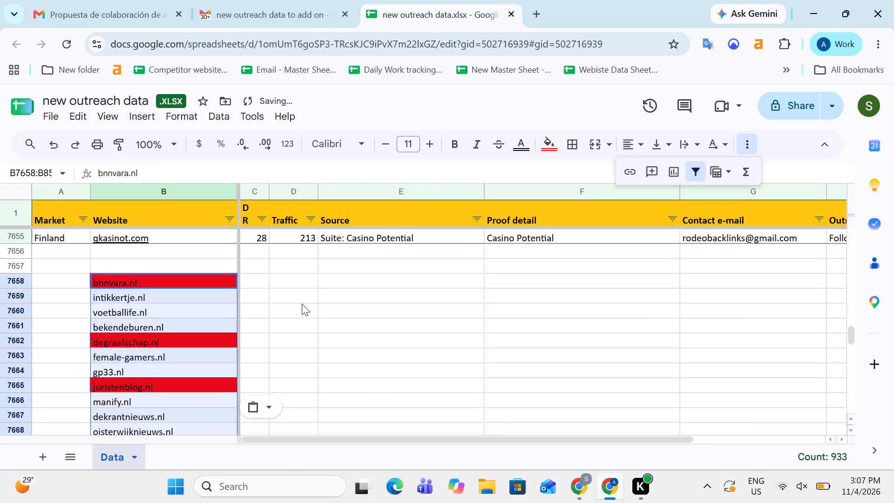
# Filter the Website column by the red fill color.
pyautogui.press('Up')
pyautogui.press('Up')
pyautogui.press('Up')
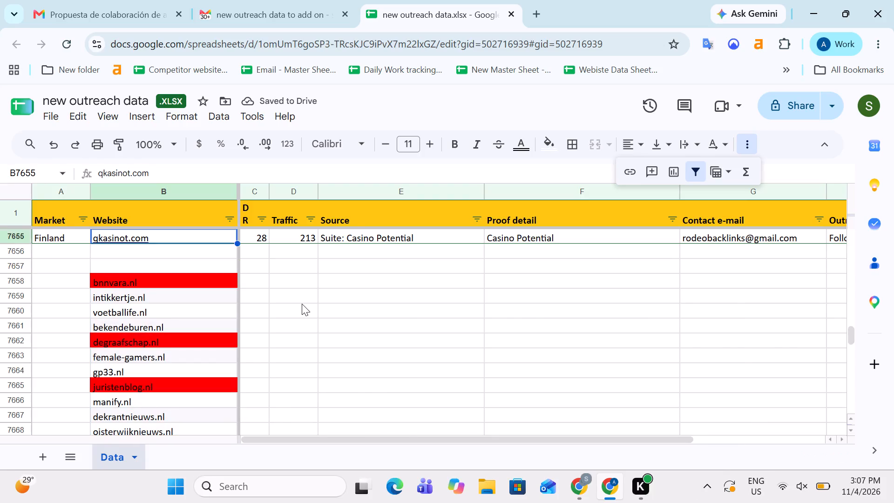
pyautogui.hotkey('ctrl', 'Up')
pyautogui.press('Down')
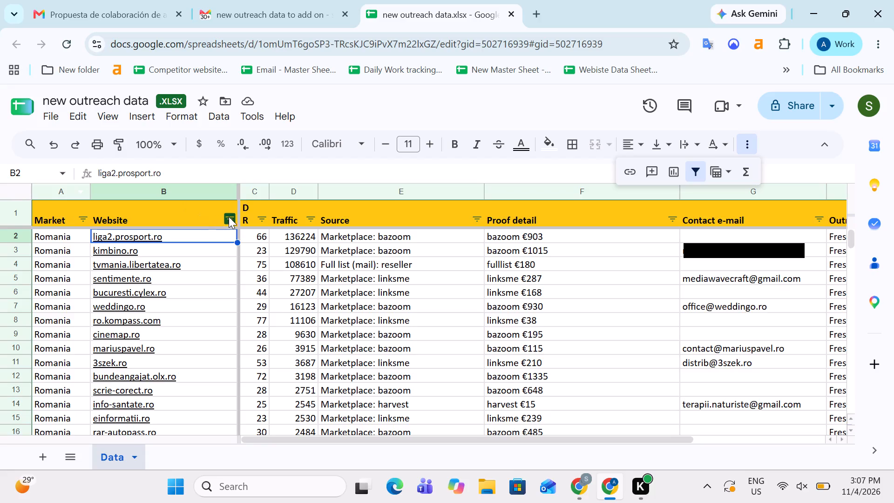
pyautogui.click(229, 217)
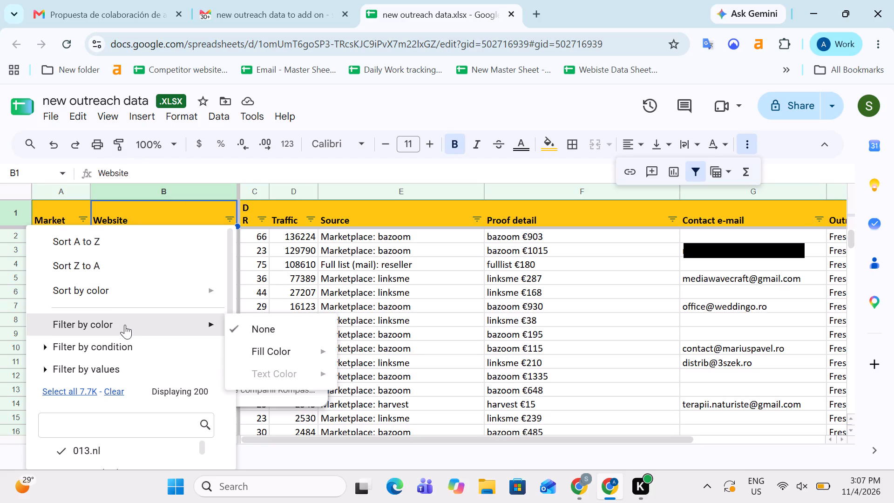
pyautogui.click(351, 378)
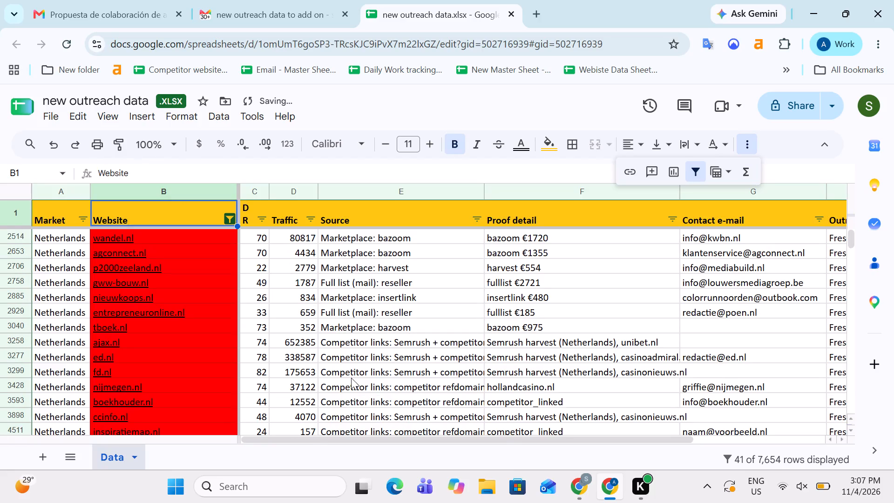
# Delete the red-filtered Netherlands rows, from row 2514 through row 4742.
pyautogui.press('Down')
pyautogui.press('Up')
pyautogui.press('Down')
pyautogui.hotkey('ctrl', 'shift', 'Down')
pyautogui.press('Up')
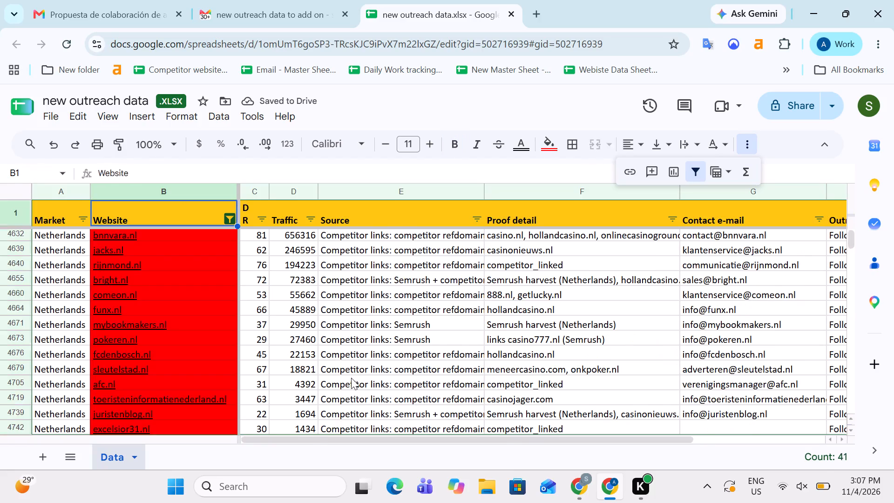
pyautogui.press('Down')
pyautogui.press('Up')
pyautogui.press('Down')
pyautogui.scroll(5, 186, 352)
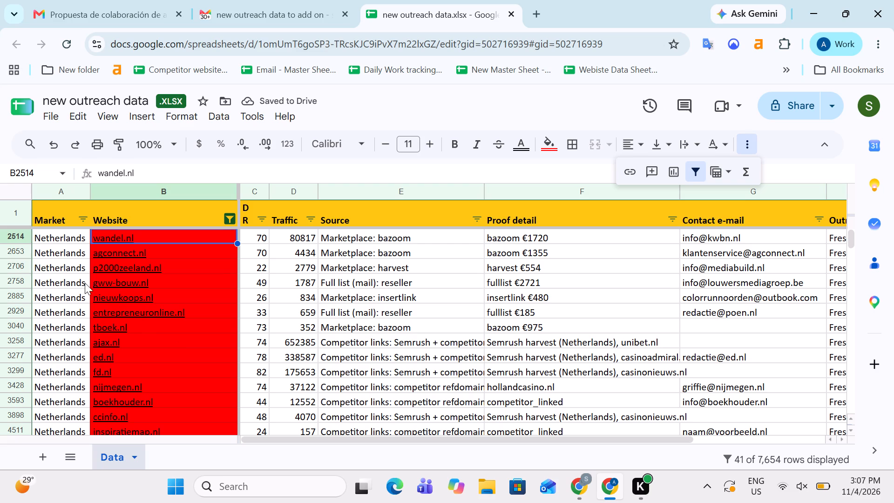
pyautogui.click(0, 243)
pyautogui.hotkey('ctrl', 'shift', 'Down')
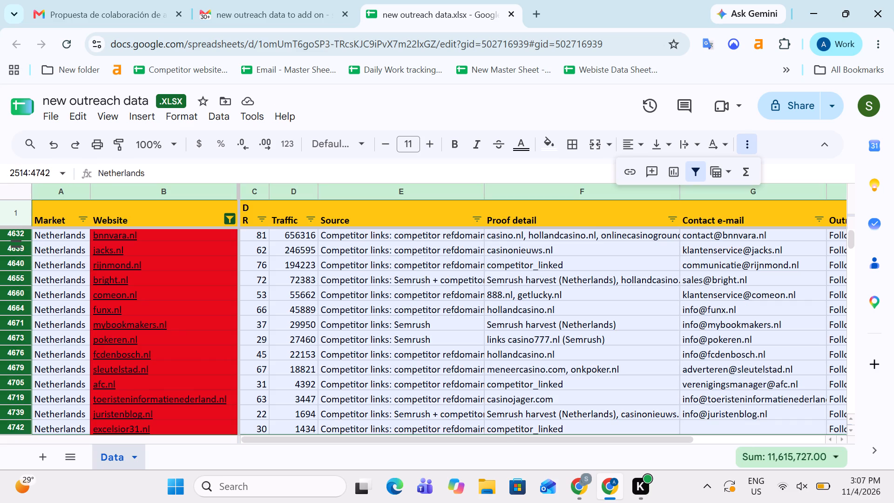
pyautogui.scroll(-1, 323, 280)
pyautogui.rightClick(0, 295)
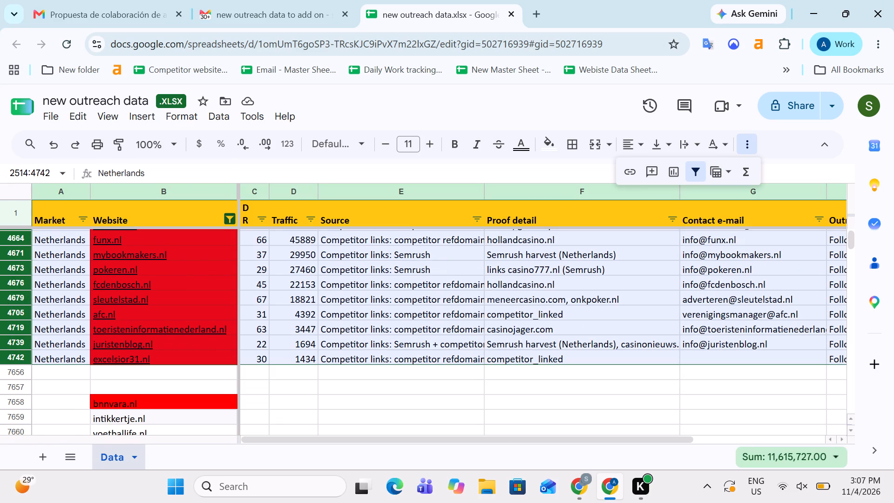
pyautogui.click(56, 306)
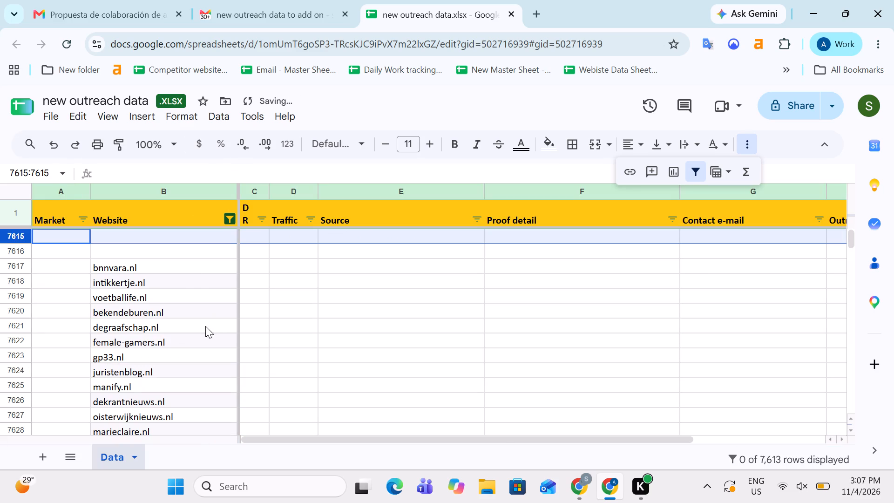
# Delete the pasted Netherland domain list from the Website column, starting at row 7617.
pyautogui.click(194, 272)
pyautogui.hotkey('ctrl', 'shift', 'Down')
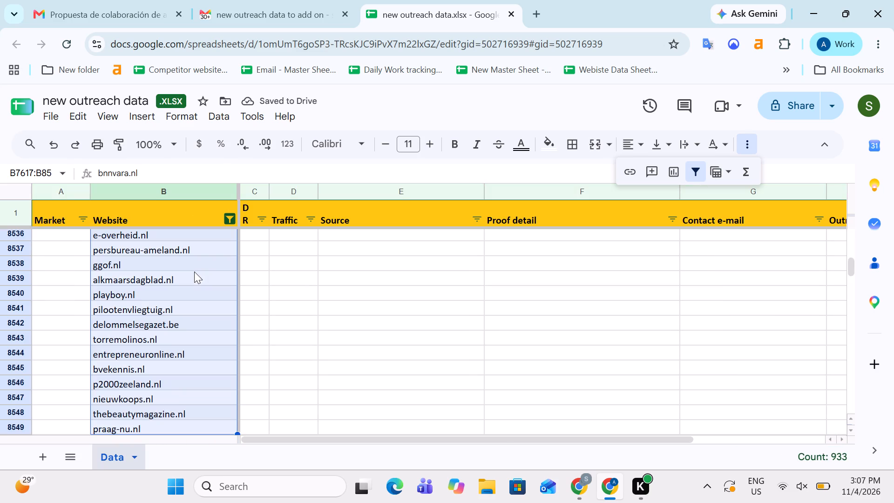
pyautogui.press('Delete')
pyautogui.press('Up')
pyautogui.hotkey('ctrl', 'Up')
pyautogui.press('Down')
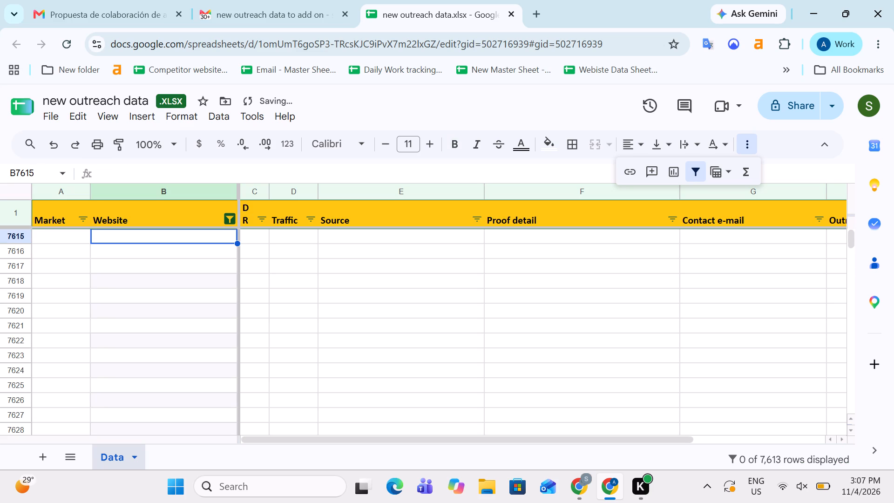
# Remove the filter from the new outreach data sheet.
pyautogui.click(695, 171)
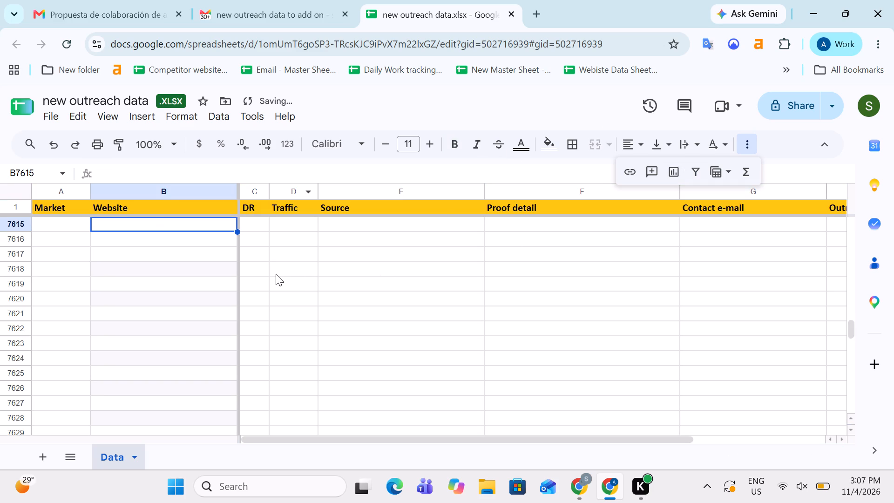
pyautogui.scroll(5, 273, 274)
pyautogui.scroll(5, 228, 278)
# Switch to Email - Master Sheet and close the Netherland sheet's temporary filter view without saving it.
pyautogui.hotkey('alt', 'Tab')
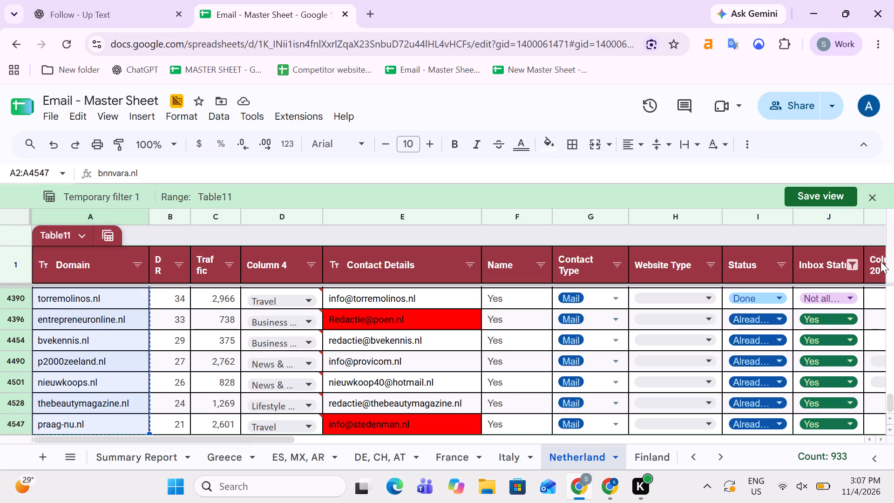
pyautogui.click(871, 192)
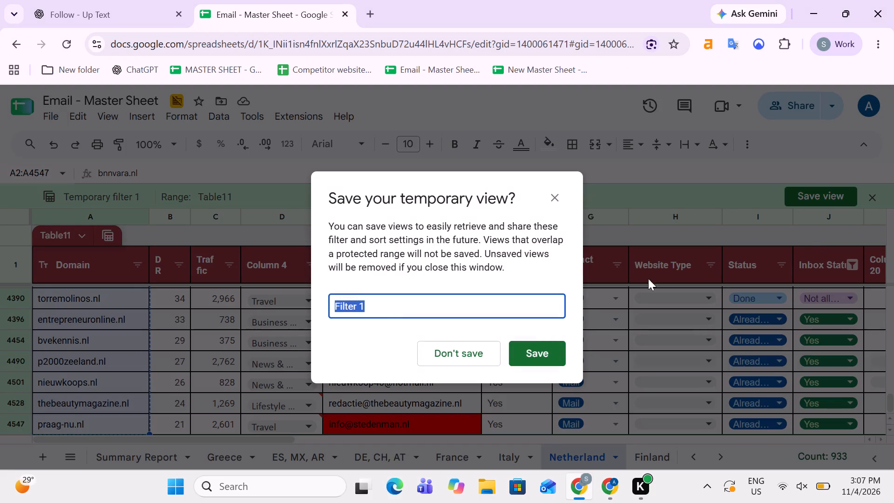
pyautogui.click(487, 351)
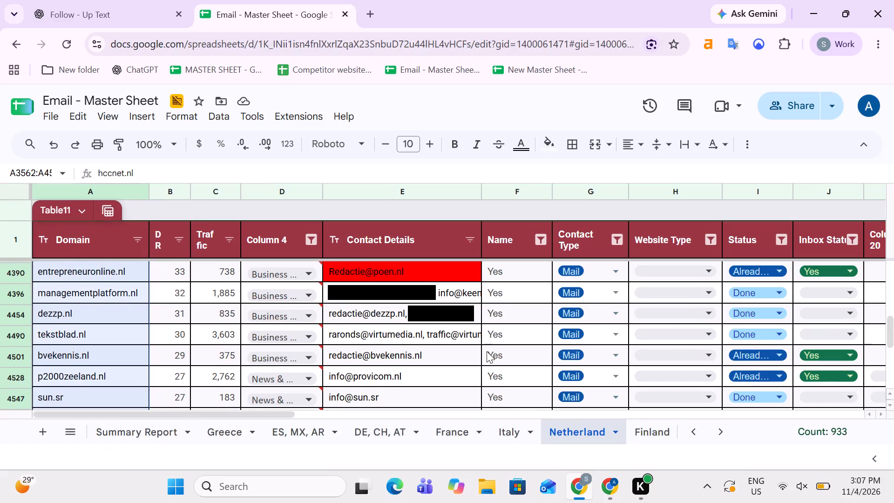
# Open the Italy sheet and clear the Post date column's filter by setting its condition to None.
pyautogui.click(507, 454)
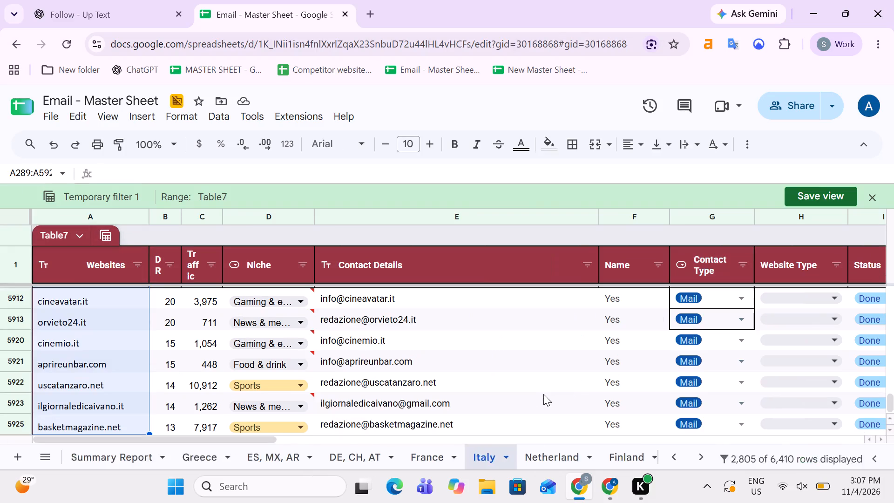
pyautogui.click(543, 356)
pyautogui.press('Right')
pyautogui.press('Right')
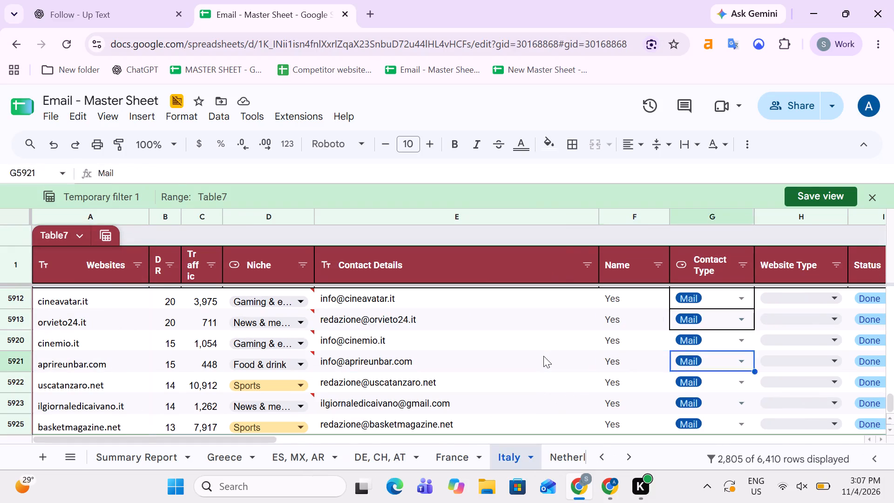
pyautogui.press('Right')
pyautogui.press('Right')
pyautogui.press('Right')
pyautogui.press('Right')
pyautogui.press('Right')
pyautogui.press('Right')
pyautogui.press('Right')
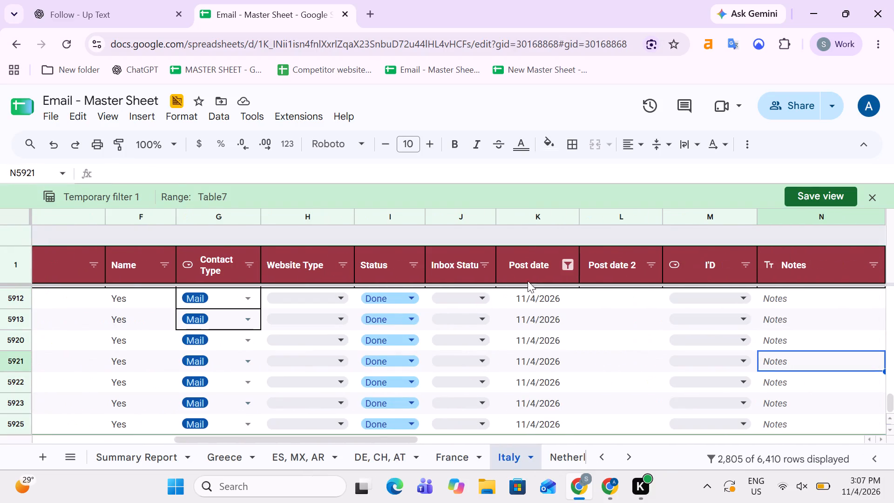
pyautogui.click(568, 263)
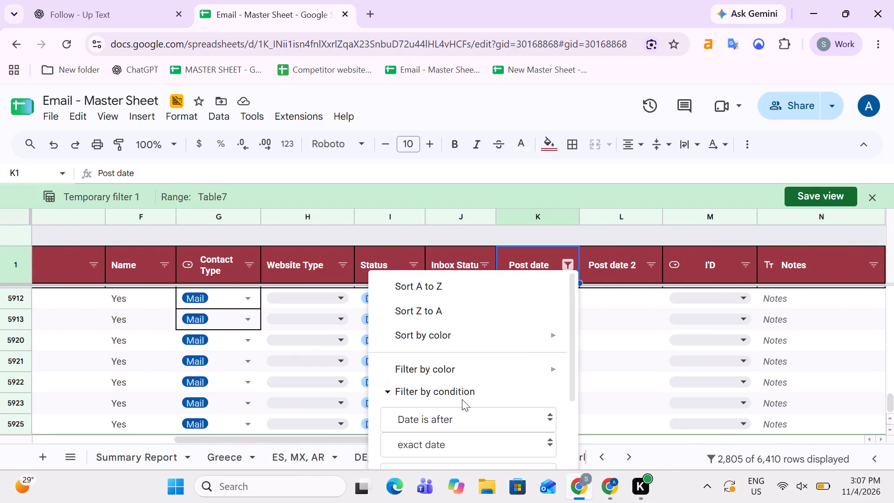
pyautogui.click(465, 415)
pyautogui.click(442, 249)
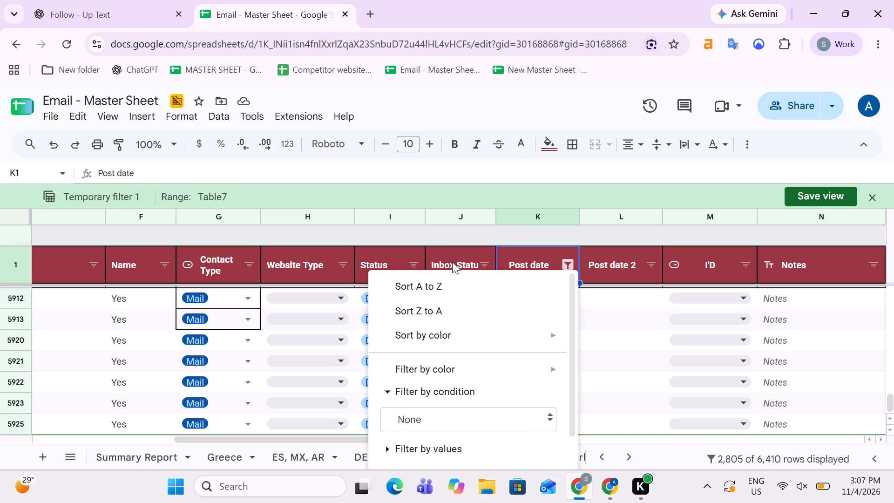
pyautogui.scroll(-4, 505, 405)
pyautogui.click(538, 451)
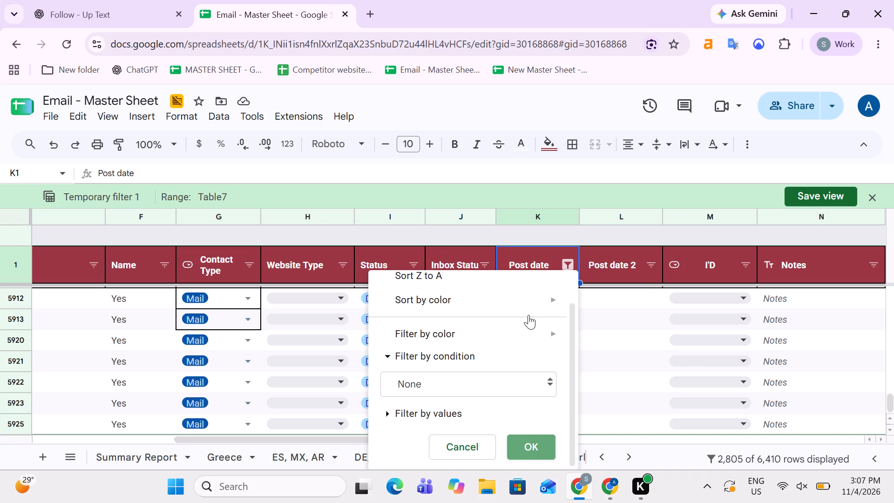
# Filter the Italy sheet's Inbox Status column to exclude the values (Blanks), Failed and No.
pyautogui.click(483, 266)
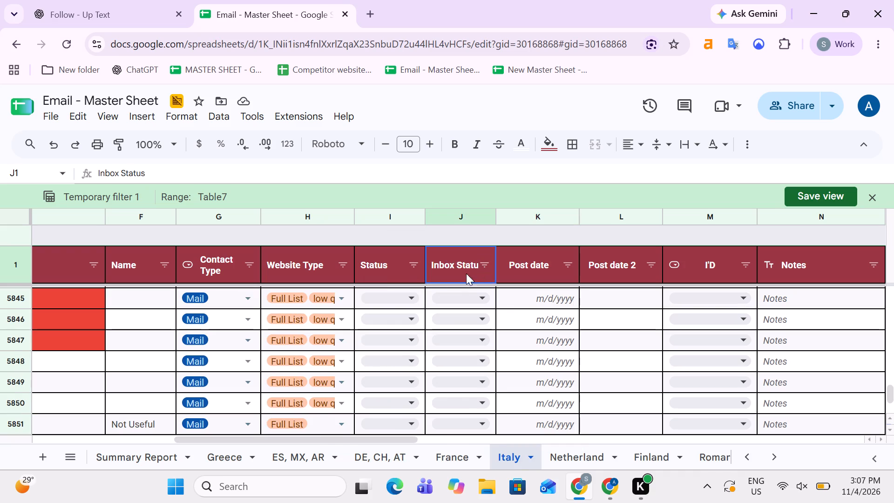
pyautogui.scroll(-3, 385, 345)
pyautogui.click(353, 346)
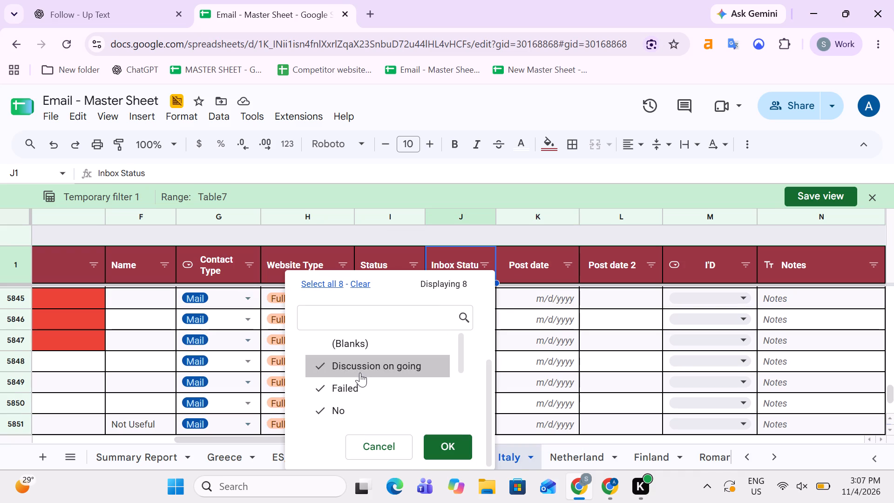
pyautogui.click(351, 390)
pyautogui.click(351, 413)
pyautogui.click(432, 445)
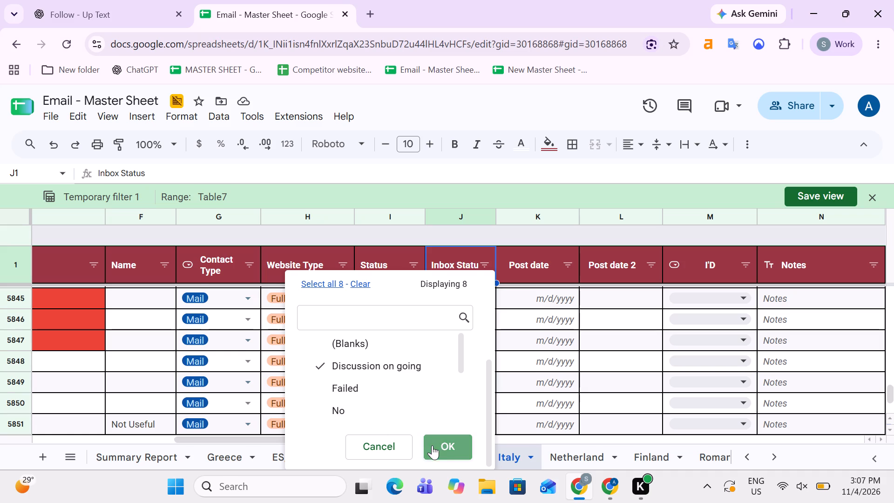
# Copy all filtered entries of the Websites column on the Italy sheet, starting at cell A8.
pyautogui.press('Down')
pyautogui.press('Up')
pyautogui.press('Down')
pyautogui.press('Up')
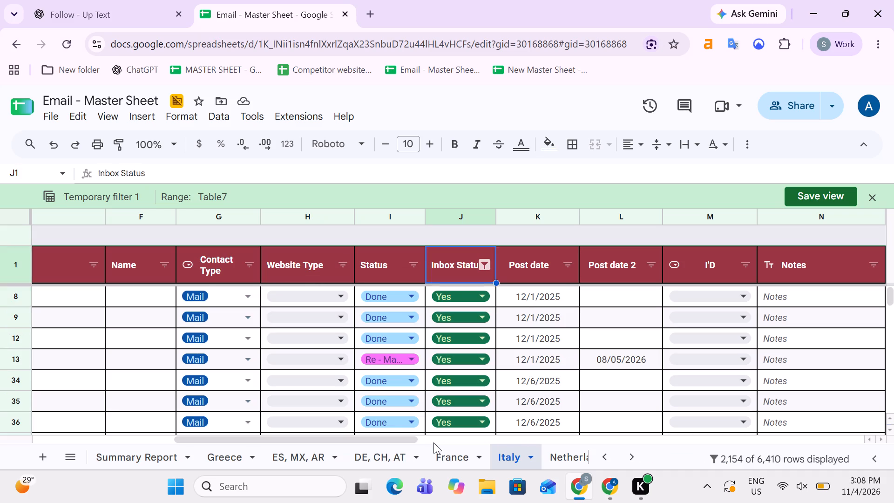
pyautogui.press('Down')
pyautogui.press('Left')
pyautogui.press('Left')
pyautogui.press('Left')
pyautogui.press('Left')
pyautogui.press('Left')
pyautogui.press('Left')
pyautogui.press('Left')
pyautogui.press('Left')
pyautogui.press('Left')
pyautogui.press('Left')
pyautogui.press('Left')
pyautogui.press('Left')
pyautogui.press('Left')
pyautogui.press('Left')
pyautogui.press('Left')
pyautogui.press('Left')
pyautogui.press('Left')
pyautogui.press('Left')
pyautogui.press('Left')
pyautogui.press('Left')
pyautogui.press('Up')
pyautogui.press('Down')
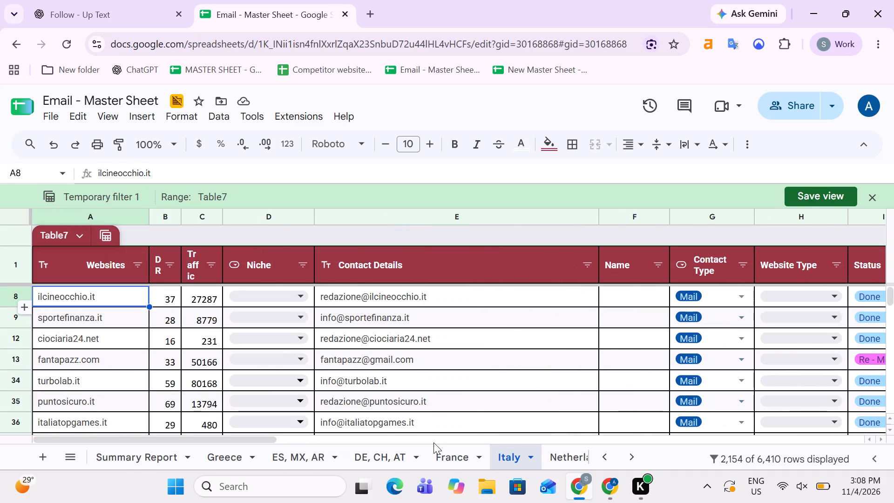
pyautogui.hotkey('ctrl', 'shift', 'Down')
pyautogui.hotkey('ctrl', 'c')
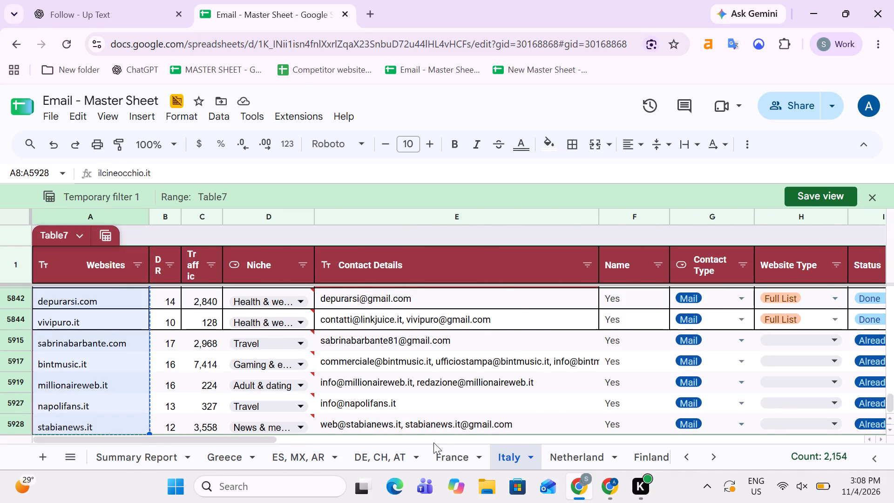
# Switch to new outreach data and paste the copied Italy websites as values only in the Website column, starting at cell B7617.
pyautogui.hotkey('alt', 'Tab')
pyautogui.press('Down')
pyautogui.press('Right')
pyautogui.press('Left')
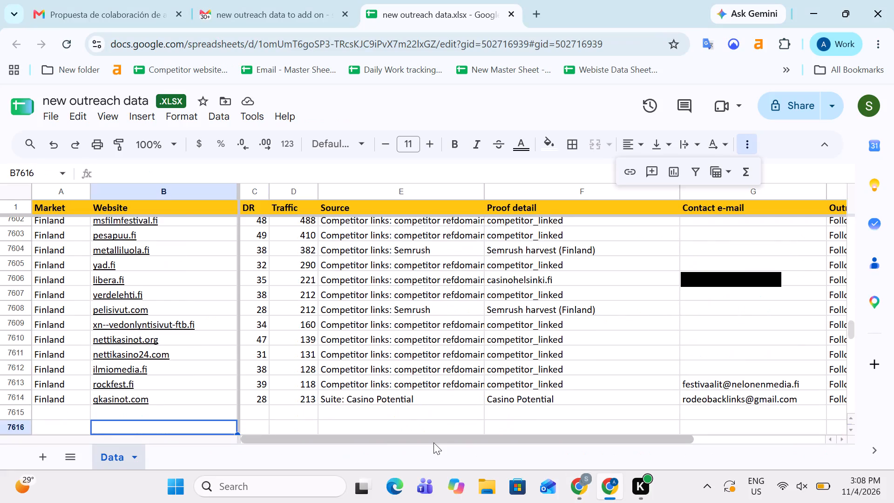
pyautogui.press('Down')
pyautogui.press('Down')
pyautogui.press('Up')
pyautogui.press('Up')
pyautogui.press('Down')
pyautogui.hotkey('ctrl', 'v')
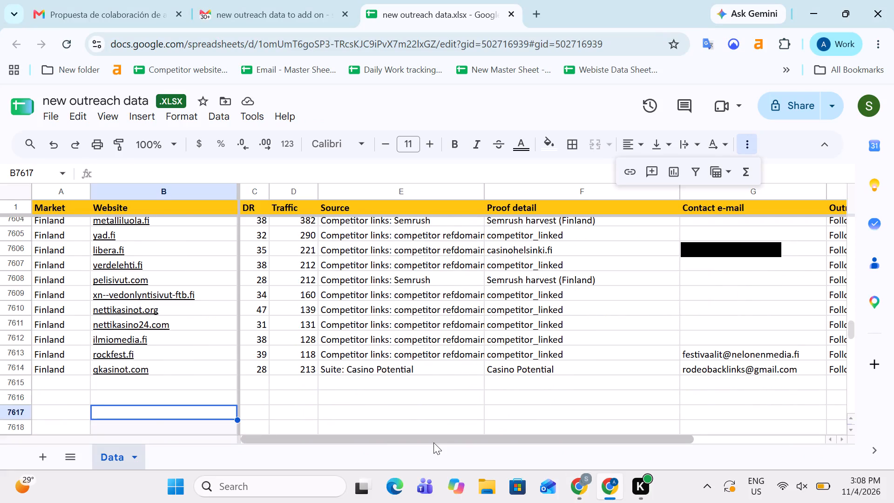
pyautogui.click(262, 399)
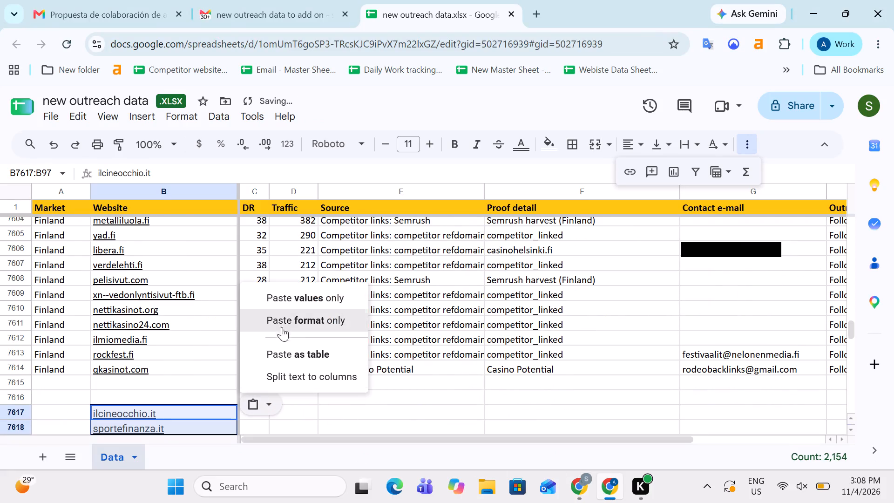
pyautogui.click(291, 299)
# Create a filter on the header row of the Data sheet and filter the Website column by red fill color.
pyautogui.click(223, 323)
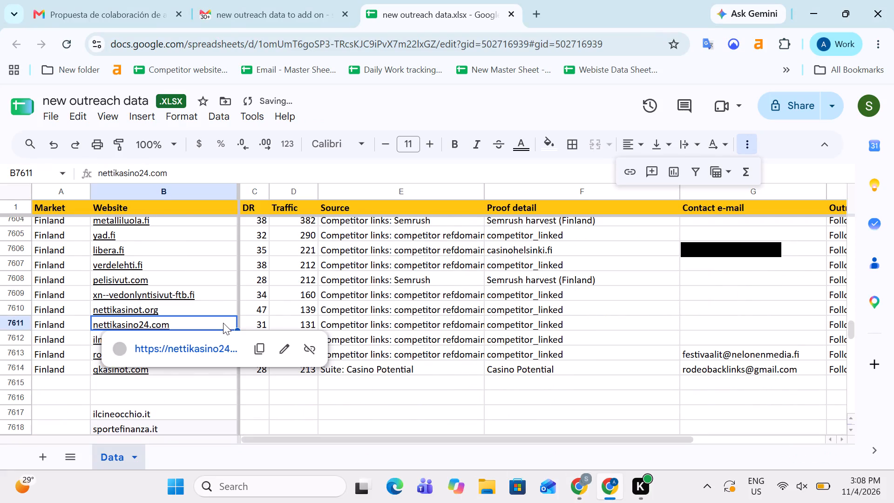
pyautogui.hotkey('ctrl', 'Up')
pyautogui.press('Up')
pyautogui.press('Down')
pyautogui.press('Up')
pyautogui.press('Down')
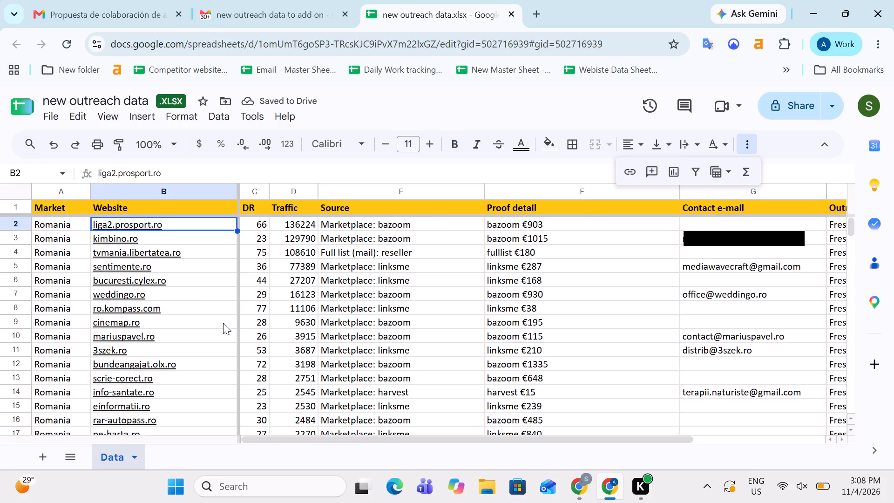
pyautogui.click(0, 205)
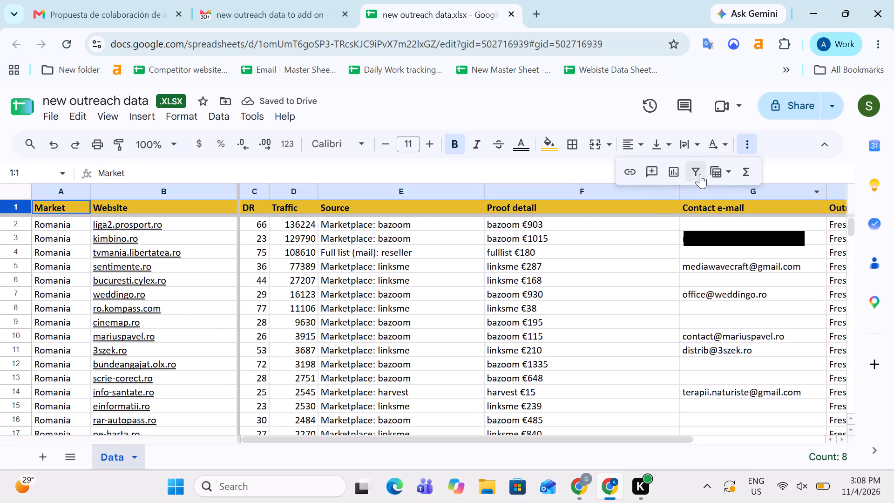
pyautogui.click(696, 168)
pyautogui.click(228, 219)
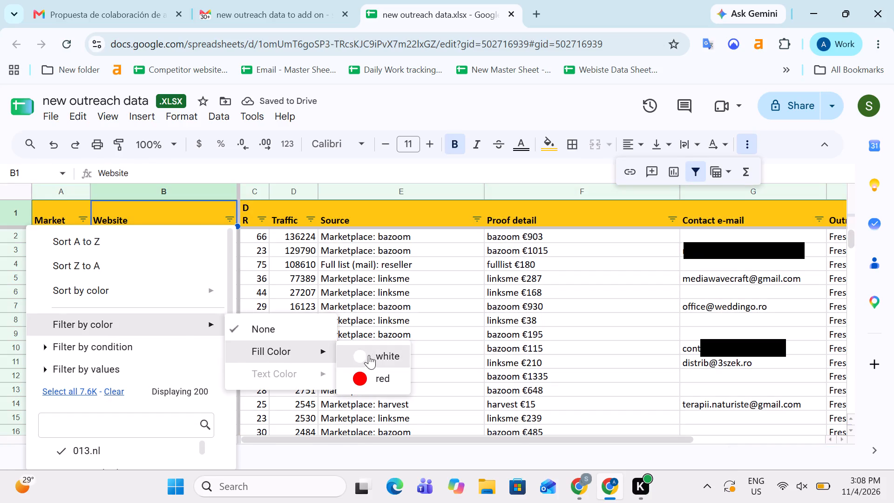
pyautogui.click(368, 370)
# Delete all filtered red-highlighted Italy rows, from row 4734 to row 6459.
pyautogui.press('Down')
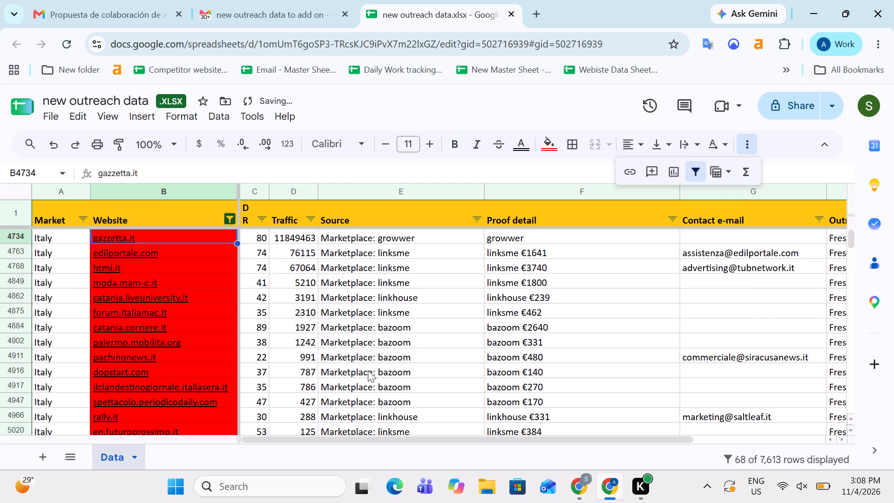
pyautogui.hotkey('ctrl', 'shift', 'Down')
pyautogui.press('Up')
pyautogui.press('Down')
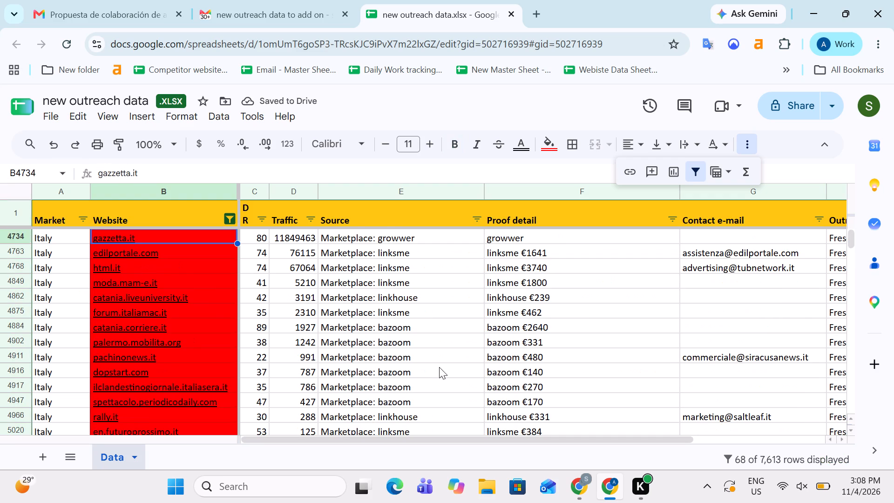
pyautogui.scroll(2, 435, 364)
pyautogui.click(0, 239)
pyautogui.hotkey('ctrl', 'shift', 'Down')
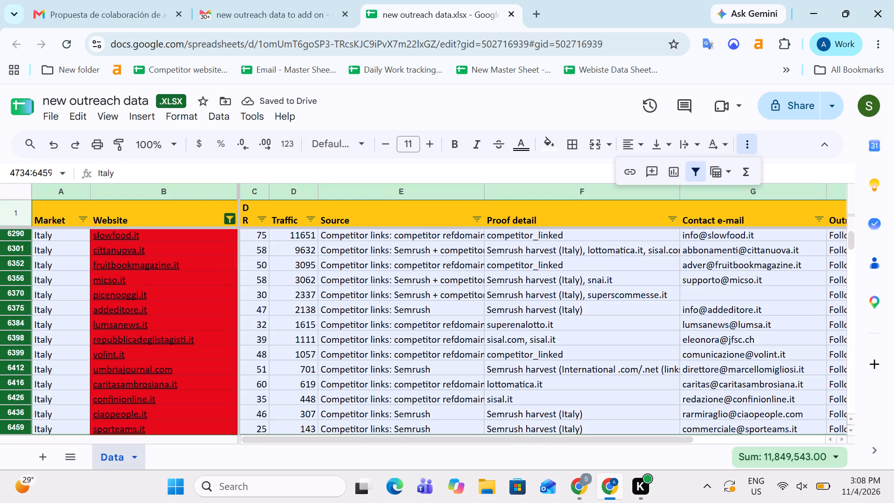
pyautogui.rightClick(9, 298)
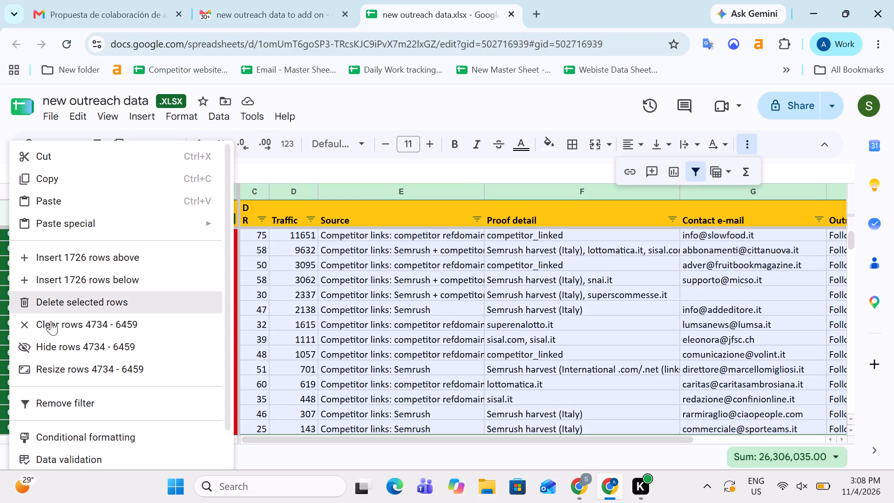
pyautogui.click(72, 306)
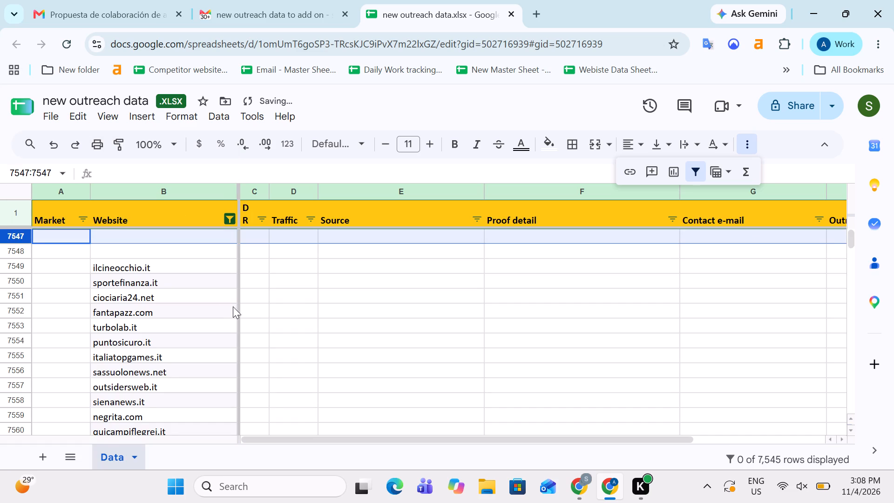
# Clear the temporarily pasted Italy websites from the Website column, starting at cell B7549.
pyautogui.click(203, 273)
pyautogui.hotkey('ctrl', 'shift', 'Down')
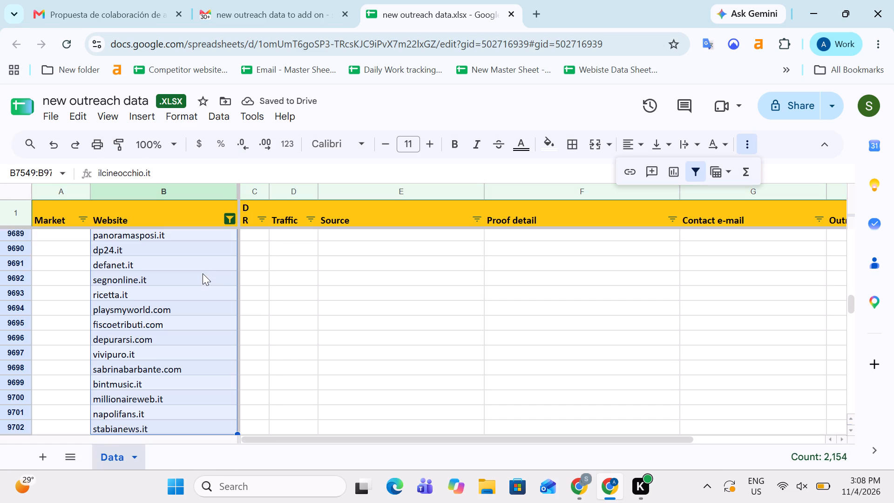
pyautogui.press('Delete')
pyautogui.press('Up')
pyautogui.hotkey('ctrl', 'Up')
pyautogui.press('Down')
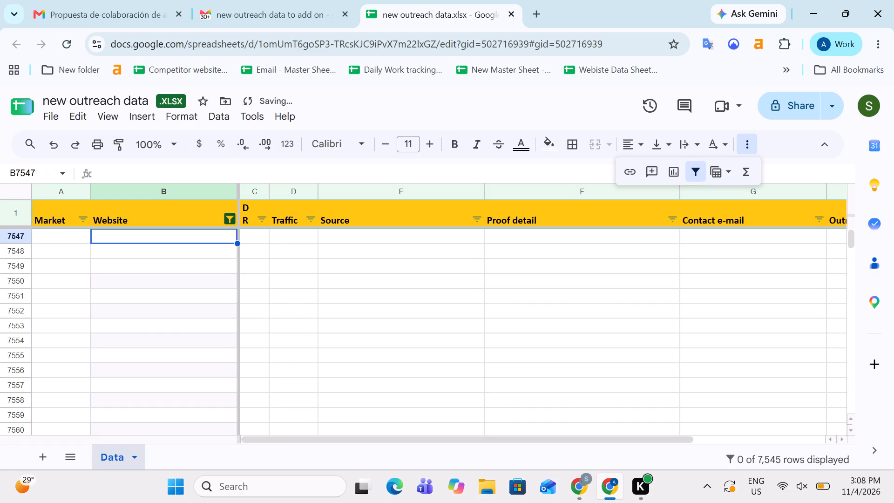
# Remove the filter from the Data sheet and return to the first data row of the Website column.
pyautogui.click(695, 169)
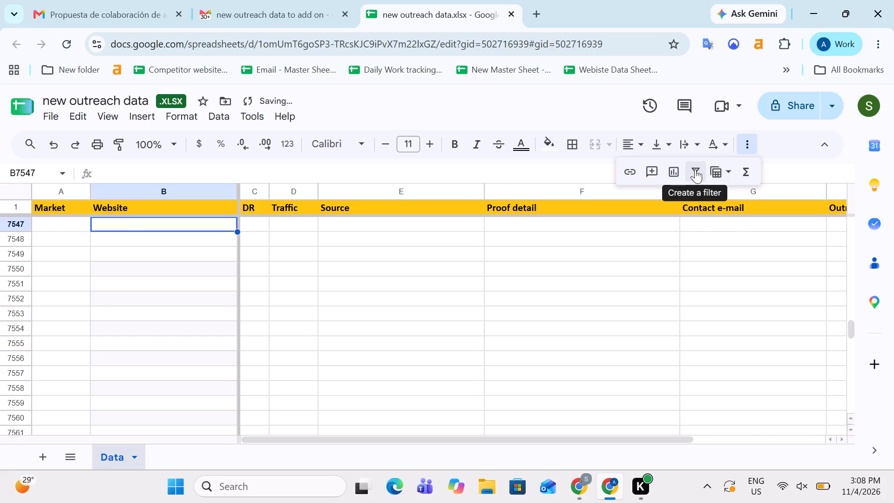
pyautogui.press('Up')
pyautogui.press('Down')
pyautogui.press('Up')
pyautogui.hotkey('ctrl', 'Up')
pyautogui.press('Down')
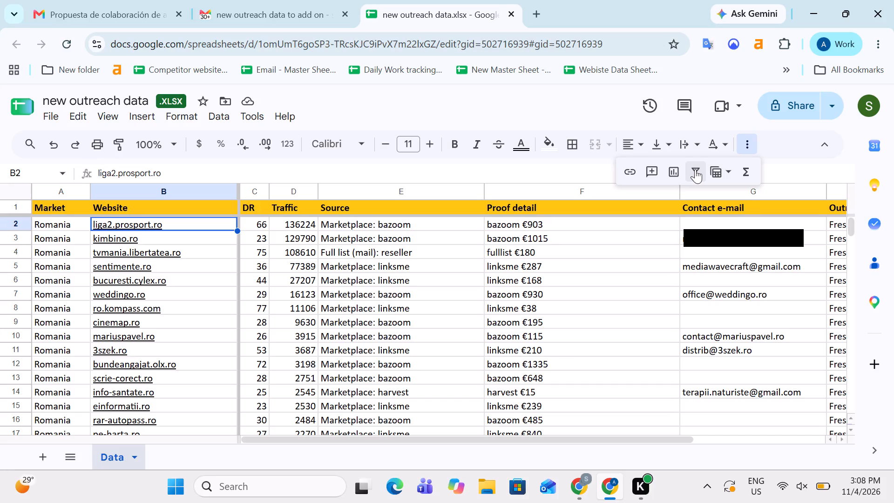
pyautogui.press('Up')
pyautogui.press('Up')
pyautogui.press('Down')
pyautogui.press('Right')
pyautogui.press('Left')
# Switch to Email - Master Sheet and close the Italy sheet's temporary filter view without saving it.
pyautogui.hotkey('alt', 'Tab')
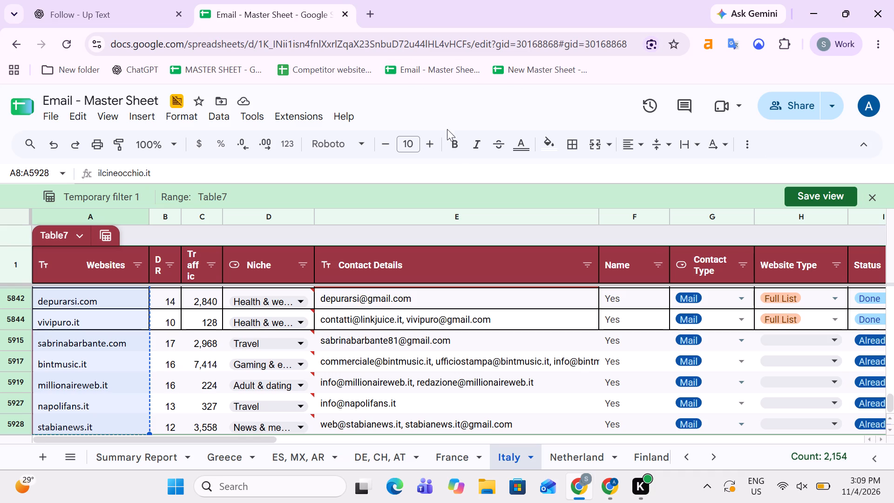
pyautogui.click(873, 194)
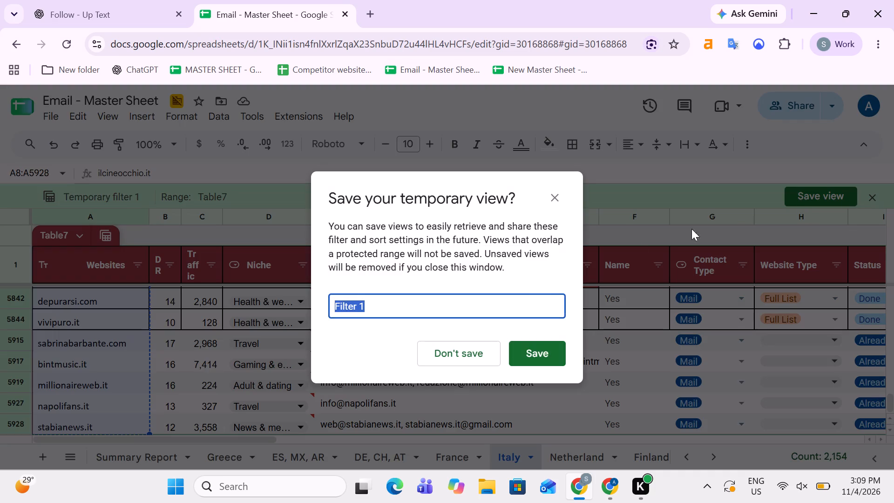
pyautogui.click(462, 362)
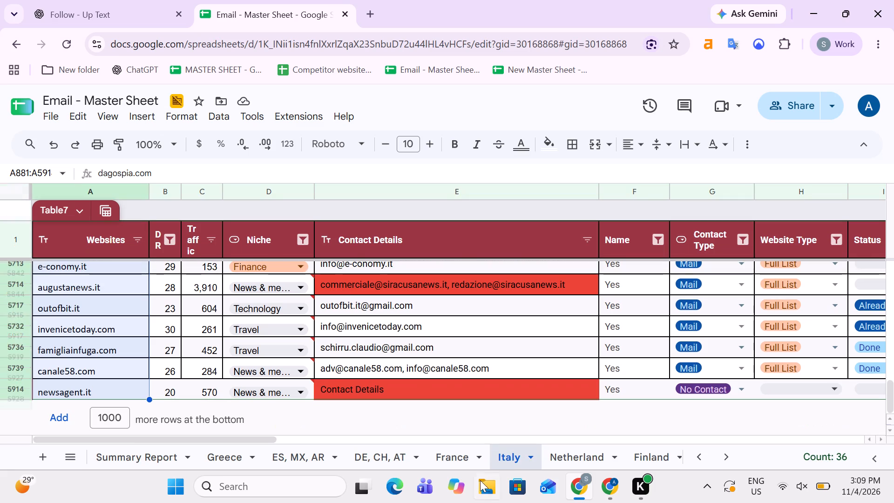
# Open the France sheet and reset its filter by removing it and creating it again.
pyautogui.click(461, 460)
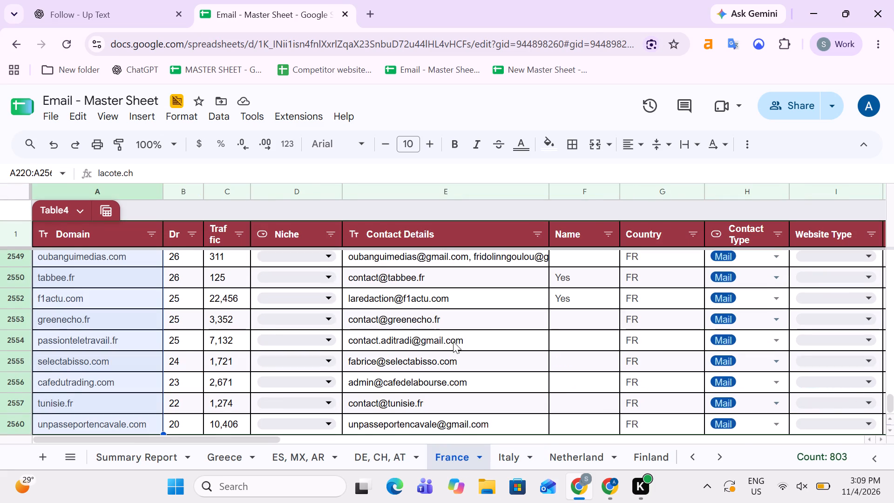
pyautogui.scroll(3, 455, 343)
pyautogui.click(521, 331)
pyautogui.press('Right')
pyautogui.press('Right')
pyautogui.press('Right')
pyautogui.press('Right')
pyautogui.press('Right')
pyautogui.press('Right')
pyautogui.press('Right')
pyautogui.press('Right')
pyautogui.press('Right')
pyautogui.press('Right')
pyautogui.press('Right')
pyautogui.press('Right')
pyautogui.press('Right')
pyautogui.press('Right')
pyautogui.press('Right')
pyautogui.press('Right')
pyautogui.press('Right')
pyautogui.press('Right')
pyautogui.press('Right')
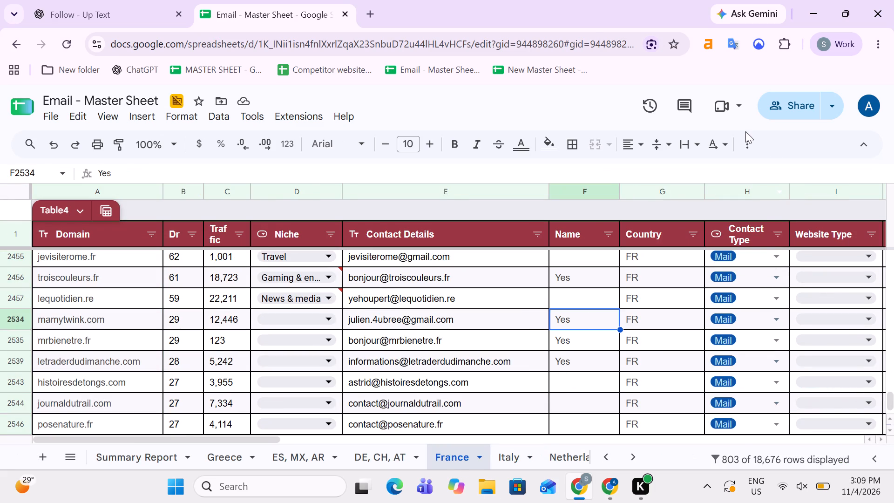
pyautogui.click(746, 142)
pyautogui.click(692, 174)
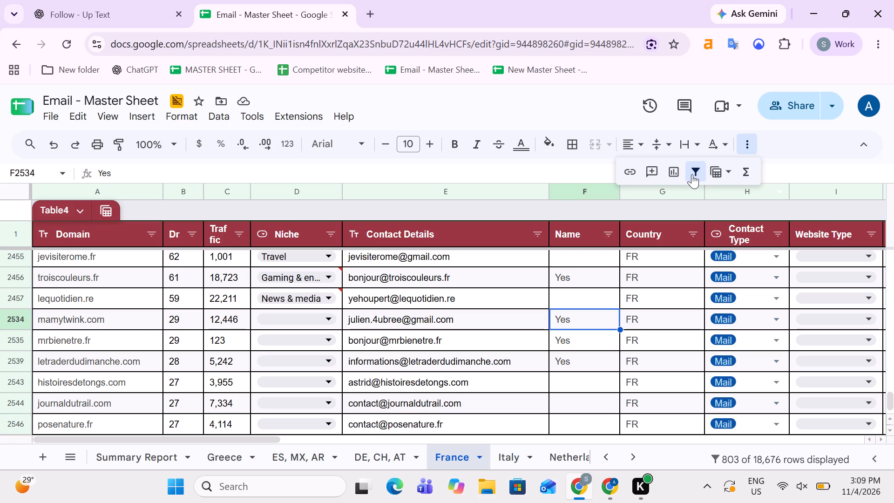
pyautogui.click(692, 174)
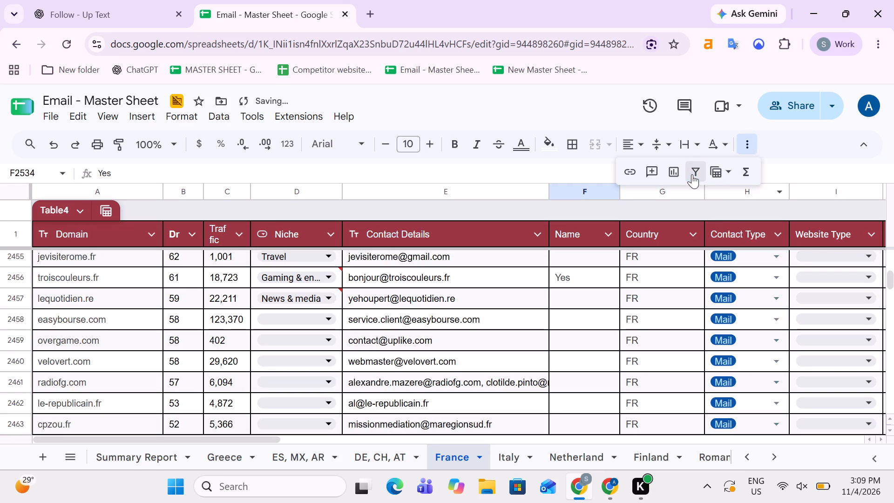
# Filter the France sheet's Inbox Status column to exclude the values (Blanks), Failed and No.
pyautogui.click(676, 383)
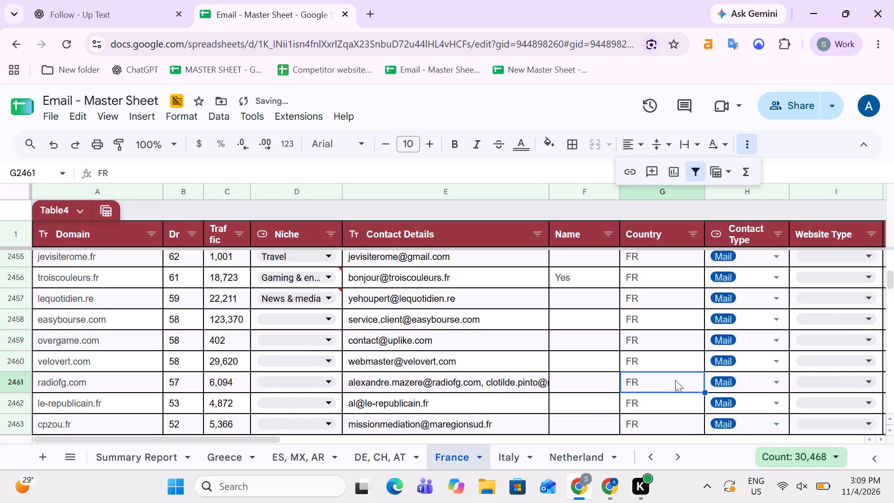
pyautogui.press('Right')
pyautogui.press('Right')
pyautogui.press('Right')
pyautogui.press('Right')
pyautogui.press('Left')
pyautogui.press('Left')
pyautogui.press('Left')
pyautogui.press('Left')
pyautogui.press('Left')
pyautogui.press('Left')
pyautogui.press('Left')
pyautogui.press('Left')
pyautogui.press('Left')
pyautogui.press('Left')
pyautogui.press('Left')
pyautogui.press('Left')
pyautogui.press('Left')
pyautogui.press('Left')
pyautogui.press('Left')
pyautogui.press('Left')
pyautogui.press('Left')
pyautogui.press('Left')
pyautogui.press('Left')
pyautogui.press('Left')
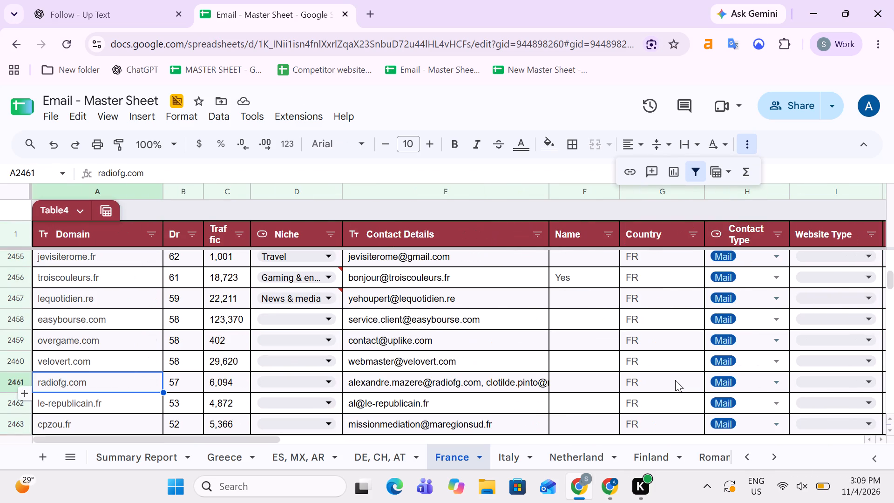
pyautogui.press('Right')
pyautogui.press('Right')
pyautogui.press('Right')
pyautogui.press('Right')
pyautogui.press('Right')
pyautogui.press('Right')
pyautogui.press('Right')
pyautogui.press('Right')
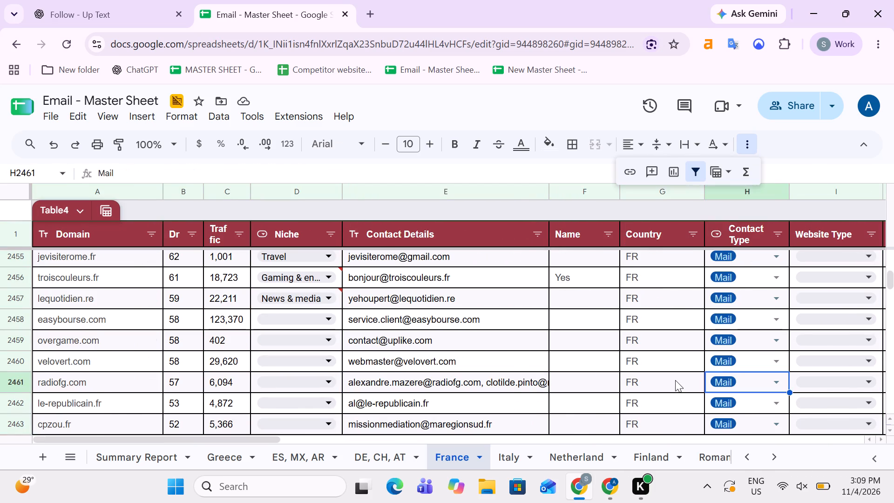
pyautogui.press('Right')
pyautogui.press('Right')
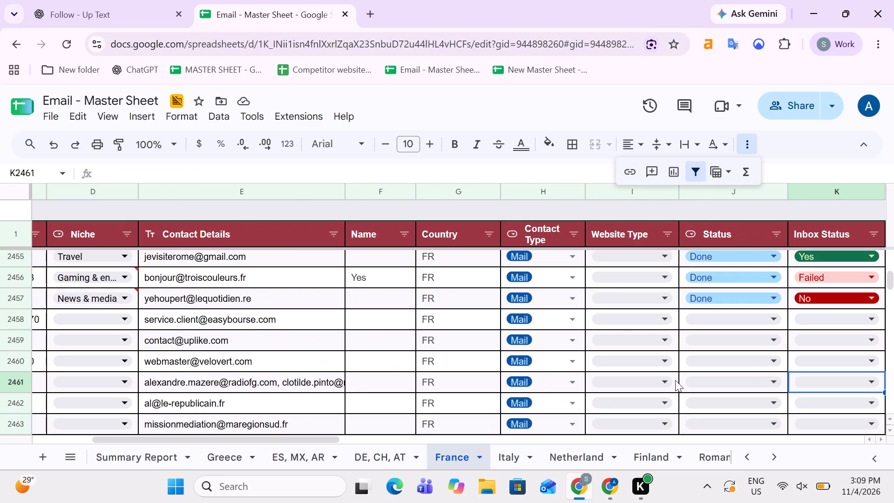
pyautogui.press('Right')
pyautogui.press('Right')
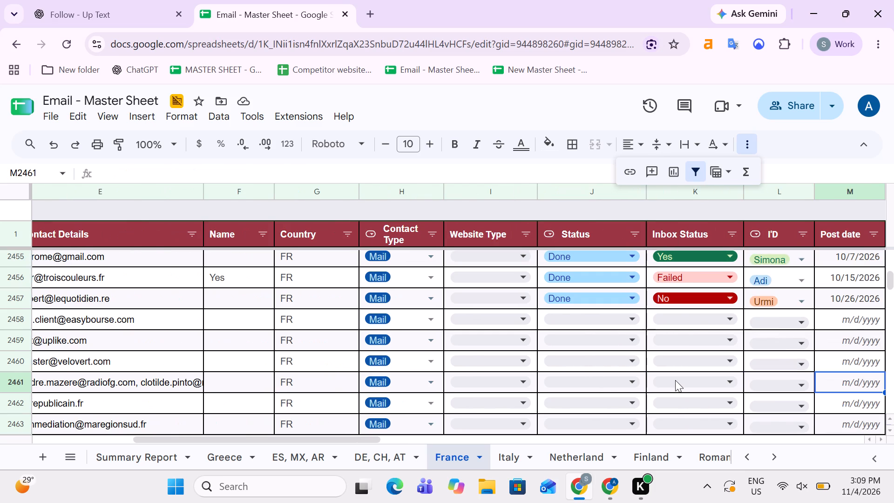
pyautogui.click(732, 232)
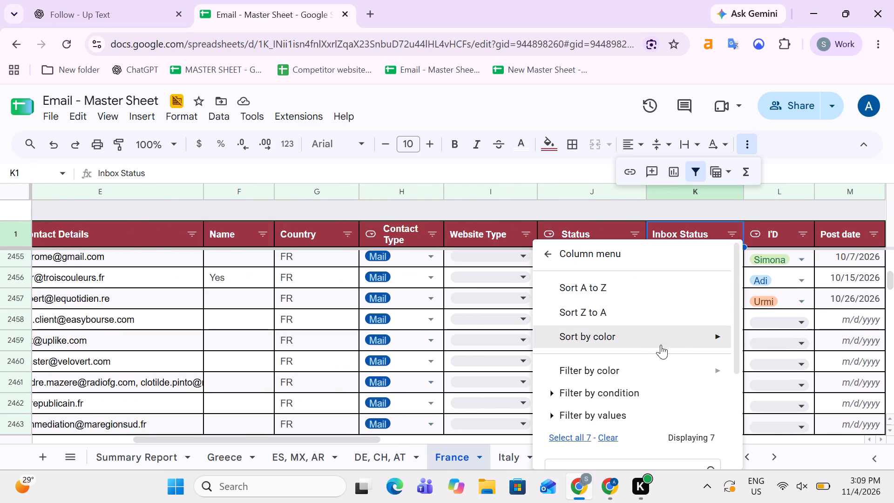
pyautogui.scroll(-2, 640, 347)
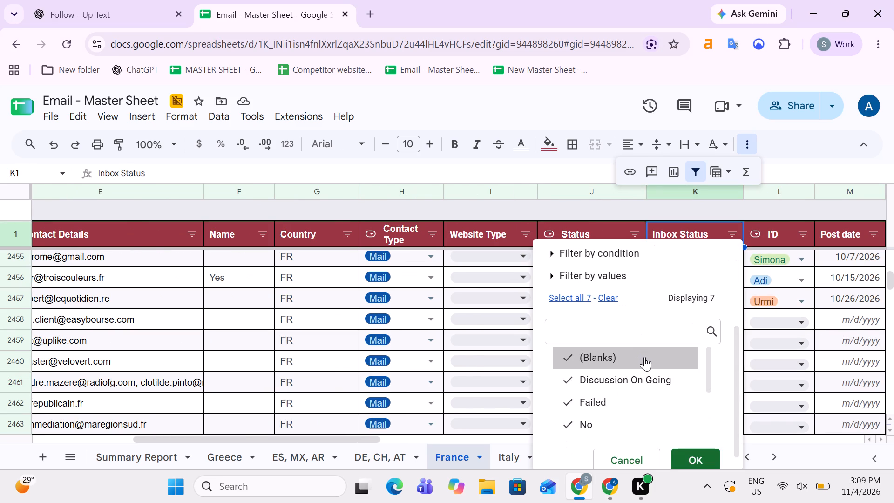
pyautogui.click(617, 360)
pyautogui.click(616, 399)
pyautogui.click(611, 418)
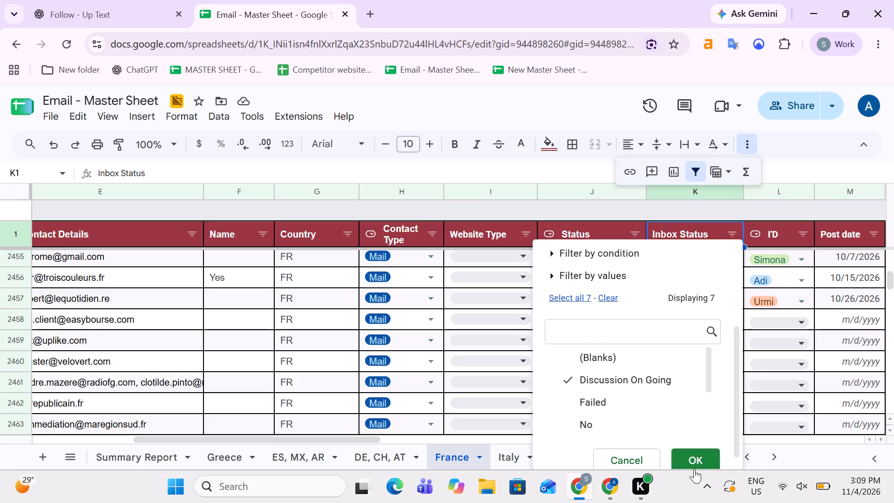
pyautogui.click(698, 457)
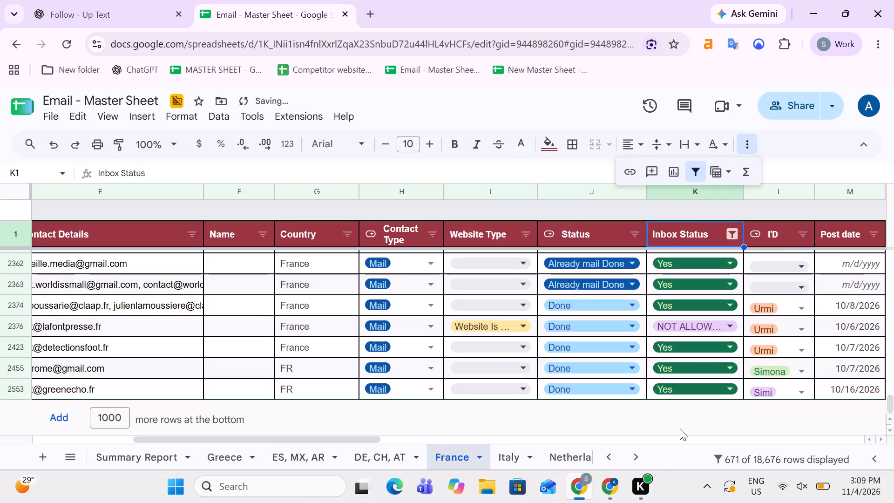
# Copy all filtered entries of the Domain column on the France sheet, starting at cell A20.
pyautogui.press('Down')
pyautogui.press('Up')
pyautogui.press('Down')
pyautogui.press('Up')
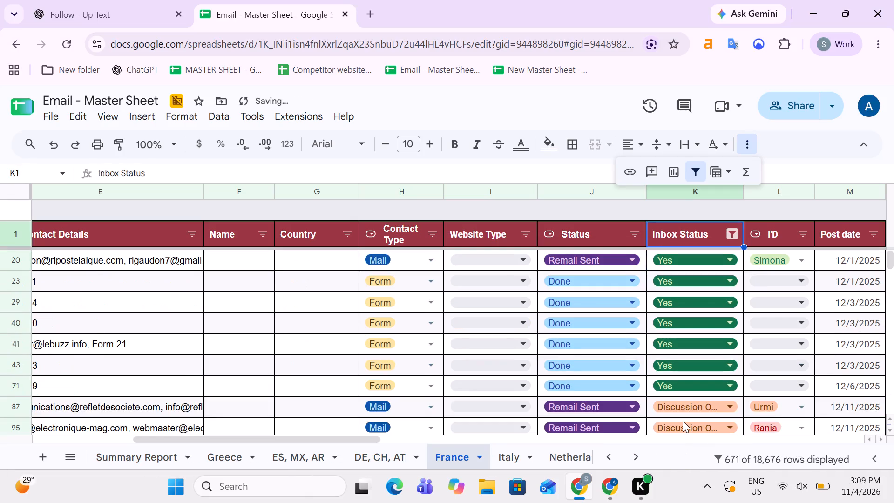
pyautogui.press('Down')
pyautogui.press('Left')
pyautogui.press('Left')
pyautogui.press('Left')
pyautogui.press('Left')
pyautogui.press('Left')
pyautogui.press('Left')
pyautogui.press('Left')
pyautogui.press('Left')
pyautogui.press('Left')
pyautogui.press('Left')
pyautogui.press('Left')
pyautogui.press('Left')
pyautogui.press('Left')
pyautogui.press('Left')
pyautogui.press('Left')
pyautogui.press('Left')
pyautogui.press('Left')
pyautogui.press('Left')
pyautogui.press('Left')
pyautogui.press('Left')
pyautogui.press('Up')
pyautogui.press('Down')
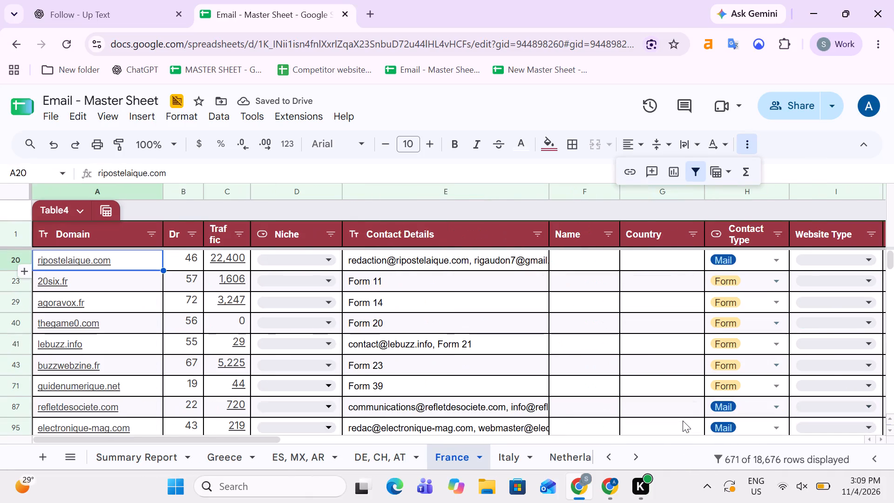
pyautogui.hotkey('ctrl', 'shift', 'Down')
pyautogui.hotkey('ctrl', 'c')
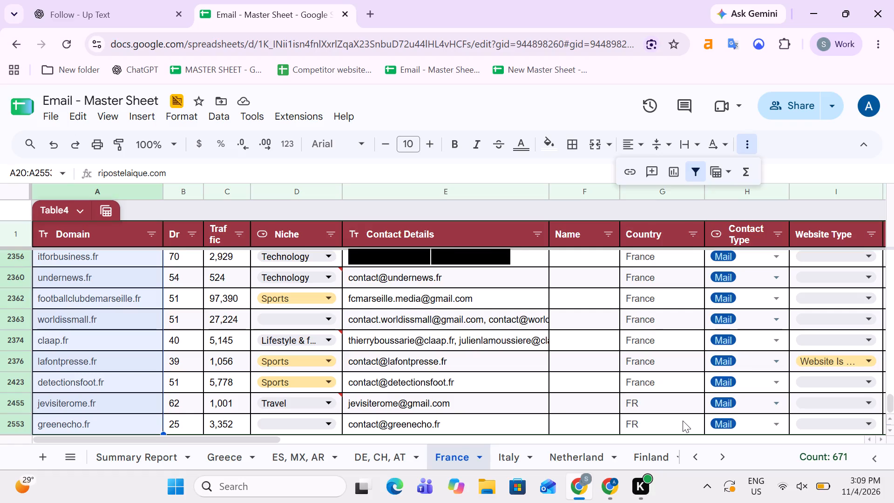
# Switch to new outreach data and paste the copied France domains as values only below the Website column's last entry, starting at cell B7549.
pyautogui.hotkey('alt', 'Tab')
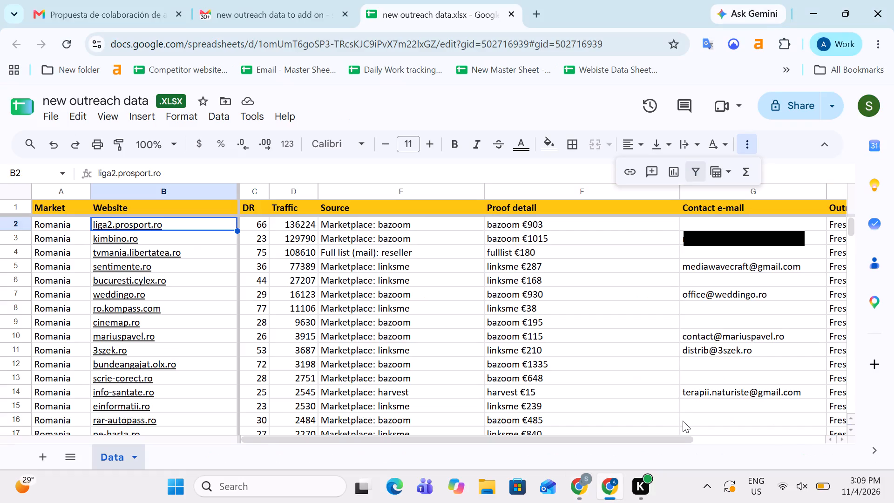
pyautogui.press('Down')
pyautogui.hotkey('ctrl', 'Down')
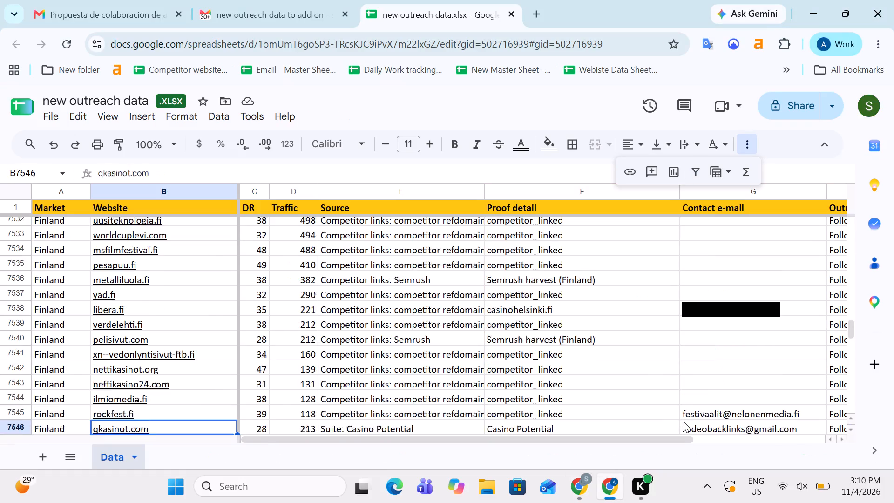
pyautogui.press('Down')
pyautogui.press('Down')
pyautogui.press('Down')
pyautogui.press('Down')
pyautogui.press('Down')
pyautogui.press('Up')
pyautogui.press('Up')
pyautogui.hotkey('ctrl', 'v')
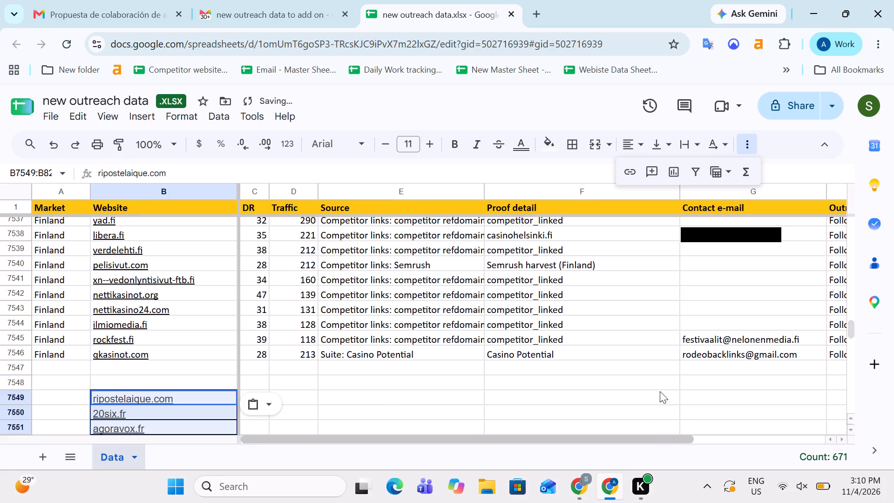
pyautogui.click(262, 401)
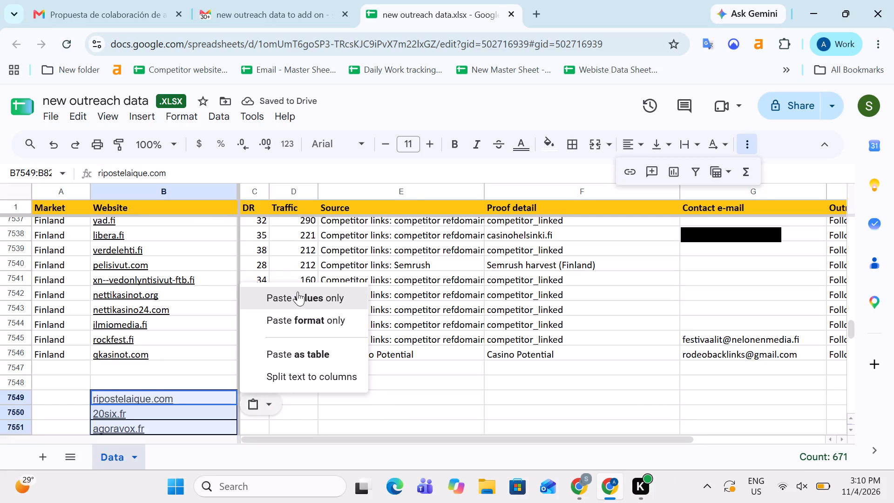
pyautogui.click(298, 292)
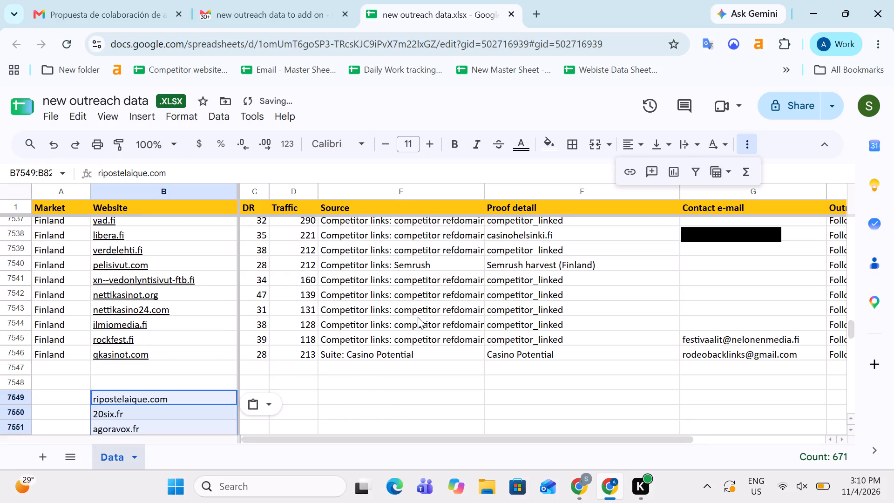
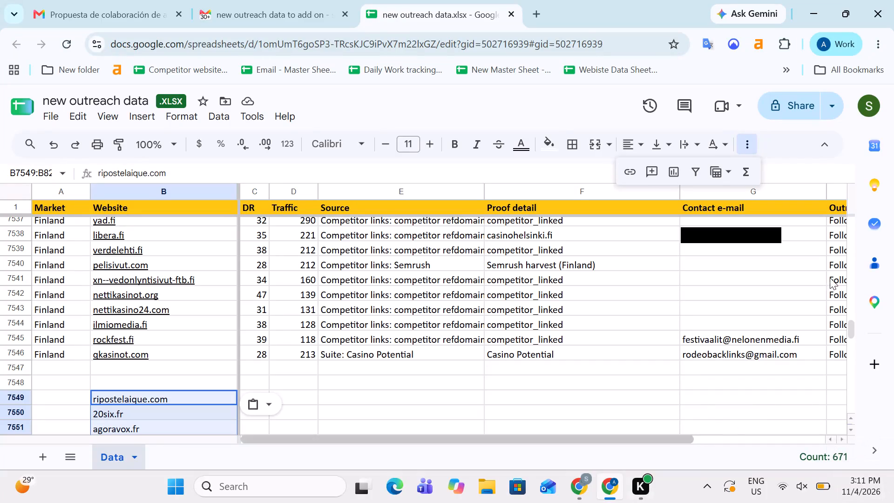
# Convert the France domains pasted from cell B7549 in the Website column to values only.
pyautogui.click(252, 401)
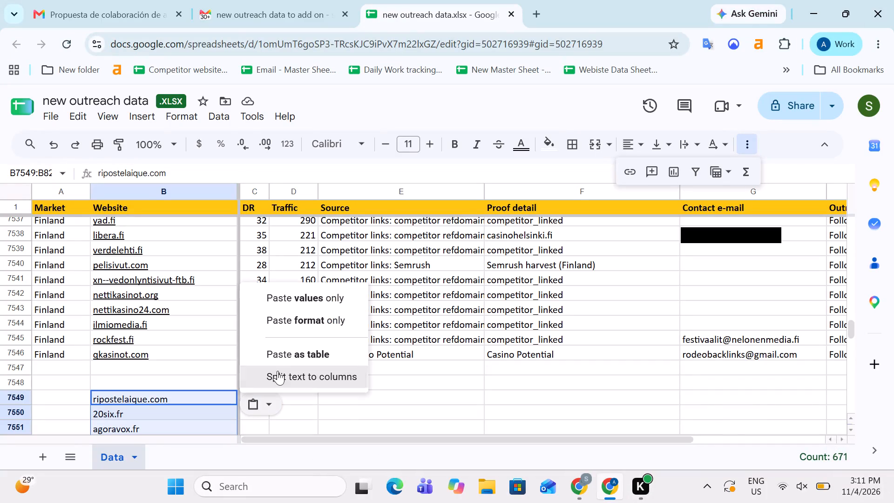
pyautogui.click(292, 301)
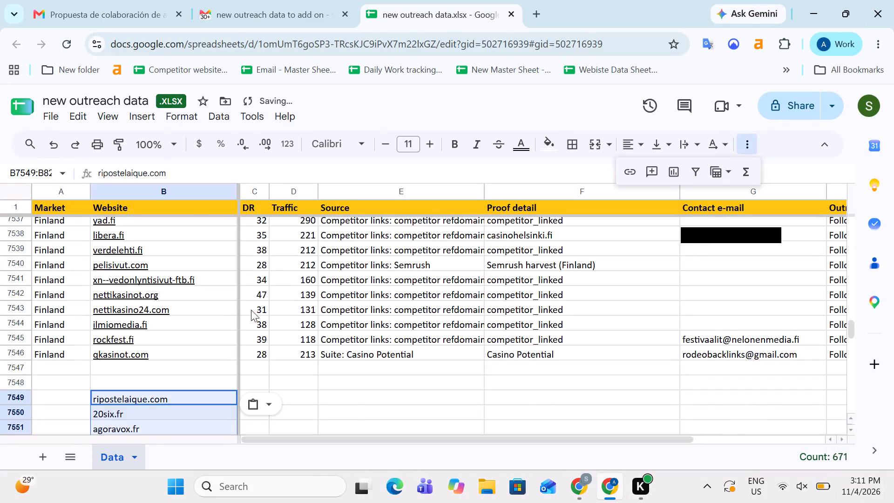
# Create a filter covering all outreach data rows from the header row and check the Website column's filter options for highlighted duplicates.
pyautogui.scroll(15, 217, 307)
pyautogui.click(211, 299)
pyautogui.hotkey('ctrl', 'Up')
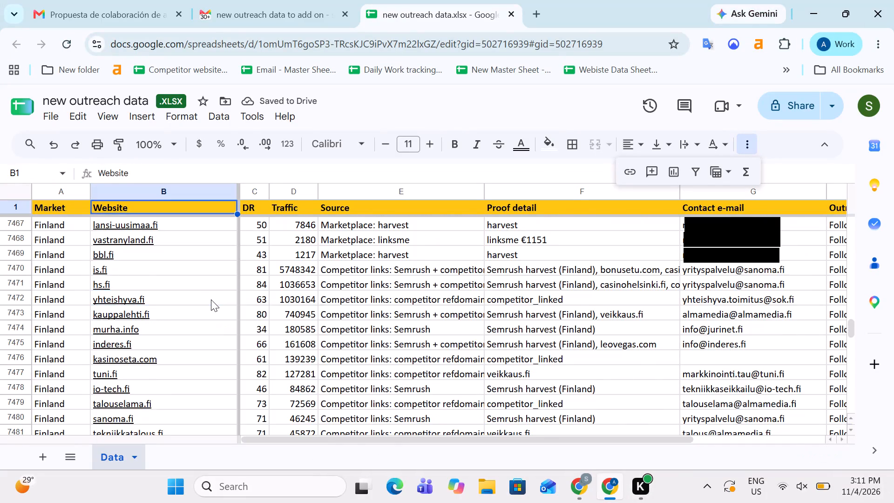
pyautogui.press('Up')
pyautogui.press('Down')
pyautogui.press('Up')
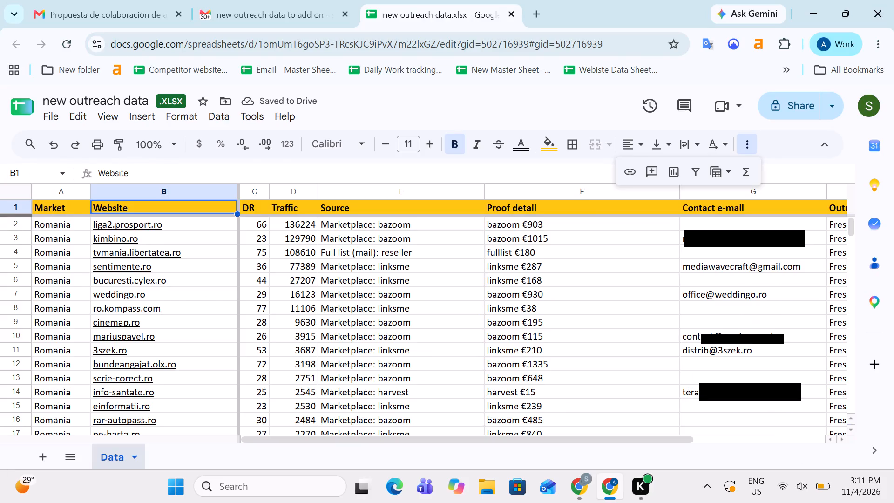
pyautogui.click(0, 208)
pyautogui.click(697, 169)
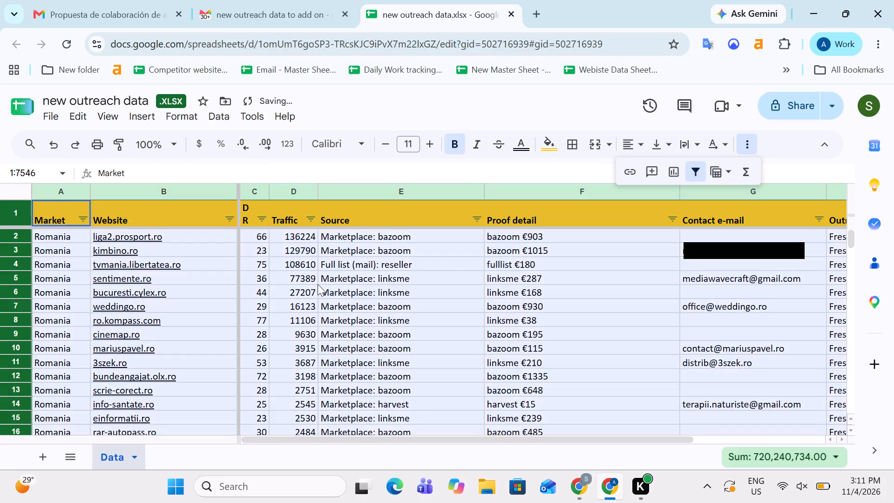
pyautogui.click(229, 222)
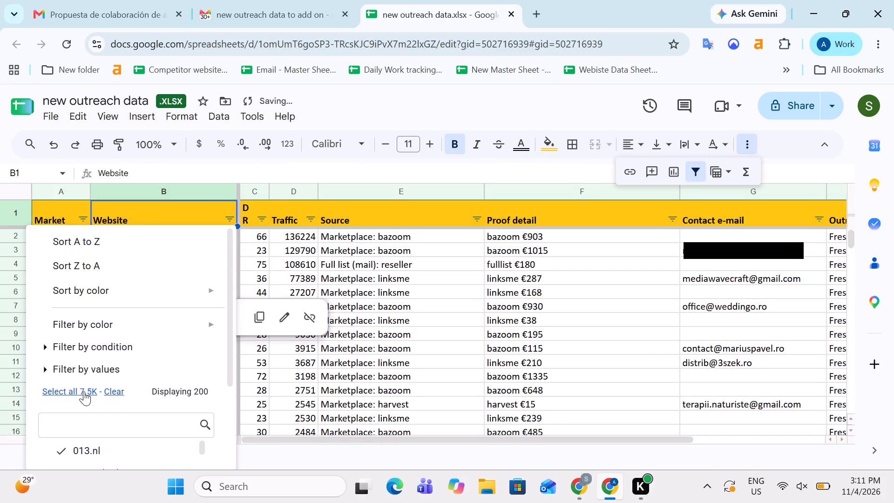
pyautogui.click(372, 281)
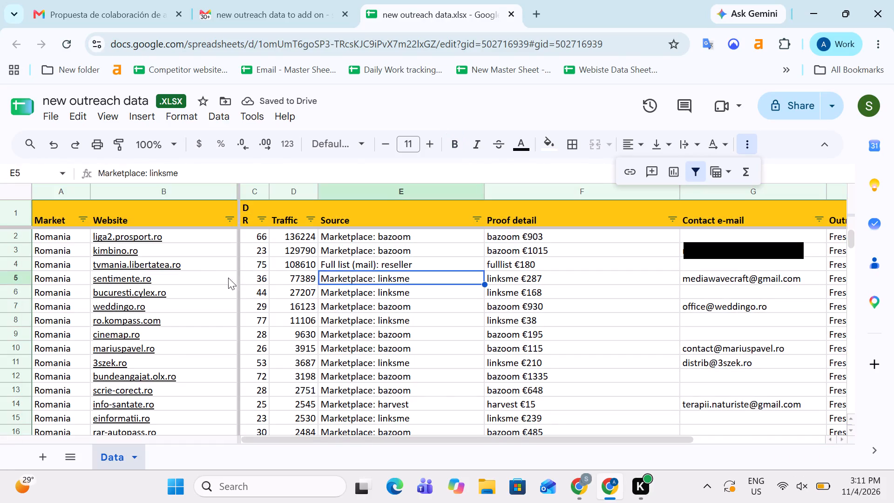
# Delete the temporarily pasted France domains from the Website column, from cell B7549 down.
pyautogui.click(204, 272)
pyautogui.hotkey('ctrl', 'Down')
pyautogui.press('Down')
pyautogui.press('Down')
pyautogui.press('Down')
pyautogui.press('Down')
pyautogui.press('Up')
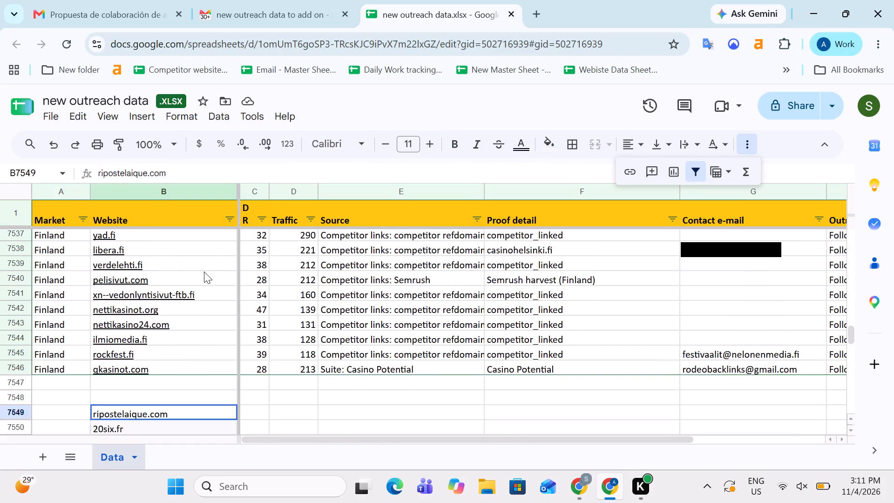
pyautogui.hotkey('ctrl', 'shift', 'Down')
pyautogui.press('BackSpace')
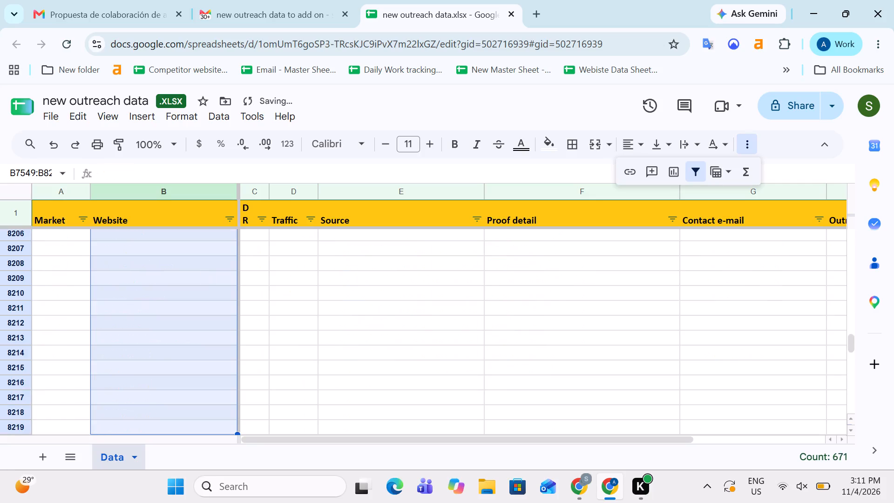
pyautogui.press('Up')
pyautogui.hotkey('ctrl', 'Up')
pyautogui.press('Down')
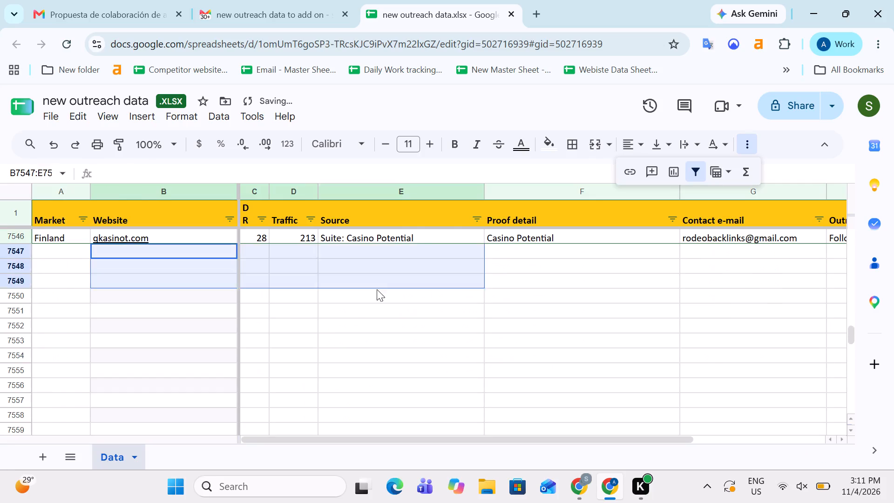
pyautogui.scroll(6, 327, 303)
pyautogui.scroll(3, 215, 303)
pyautogui.click(210, 299)
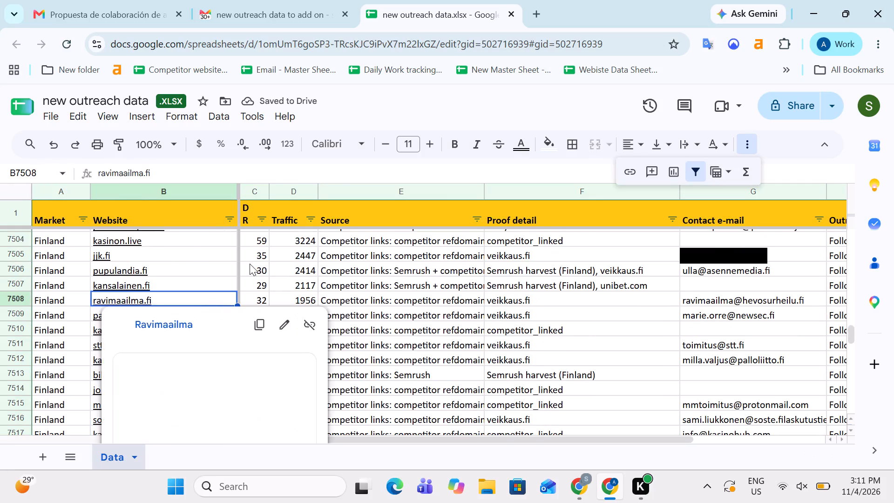
# Switch to Email - Master Sheet, open the DE, CH, AT sheet and remove its existing filter.
pyautogui.hotkey('alt', 'Tab')
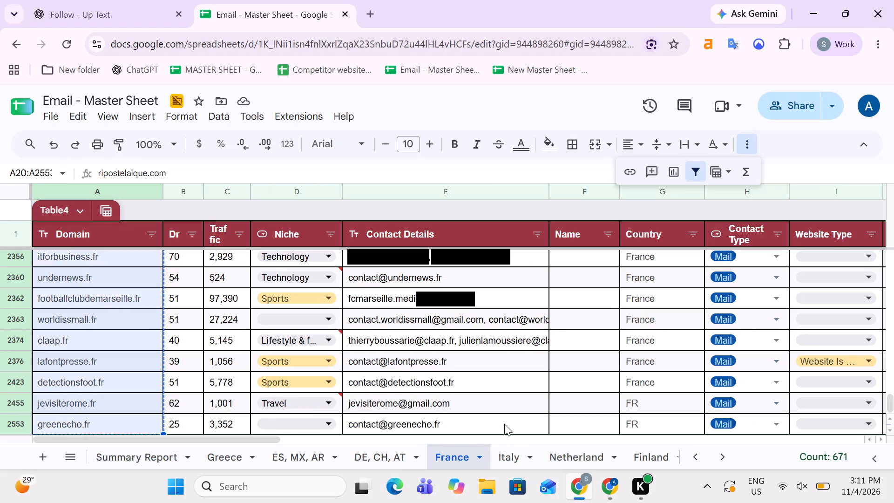
pyautogui.click(393, 453)
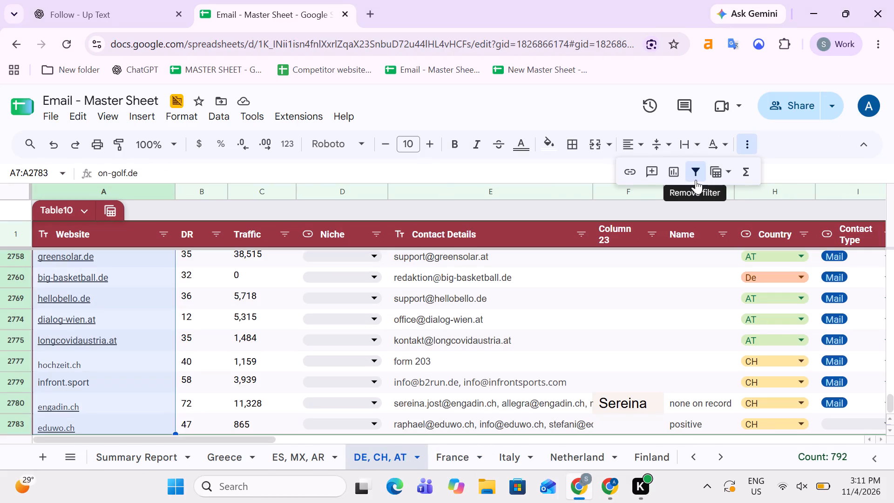
pyautogui.click(696, 180)
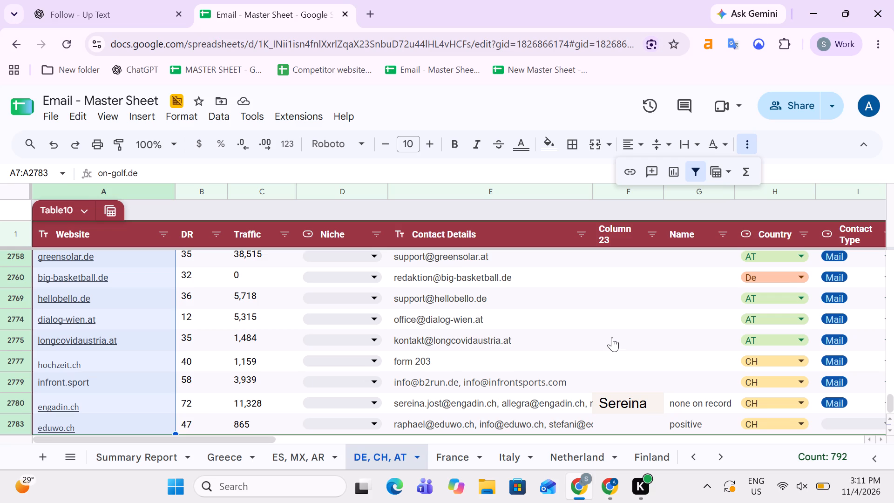
# Filter the DE, CH, AT sheet's Inbox Status column to exclude the values (Blanks), Failed and No.
pyautogui.click(613, 293)
pyautogui.press('Right')
pyautogui.press('Right')
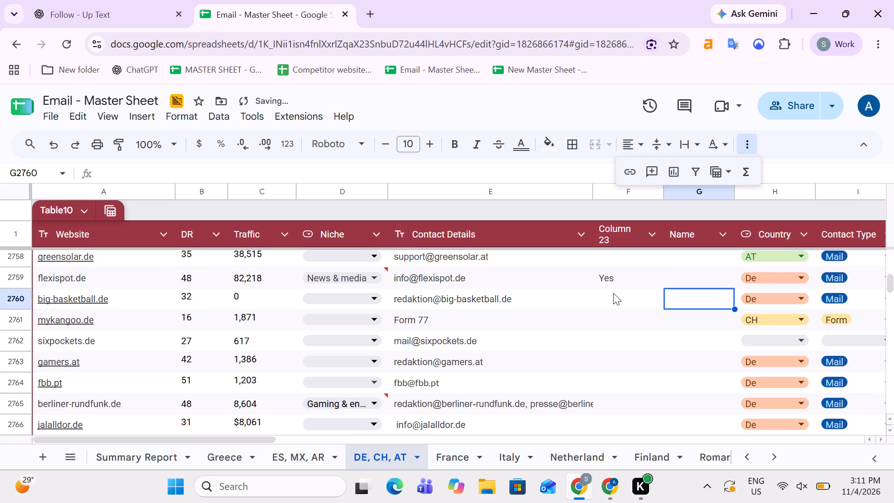
pyautogui.press('Right')
pyautogui.press('Right')
pyautogui.press('Right')
pyautogui.press('Right')
pyautogui.press('Right')
pyautogui.press('Right')
pyautogui.press('Right')
pyautogui.press('Right')
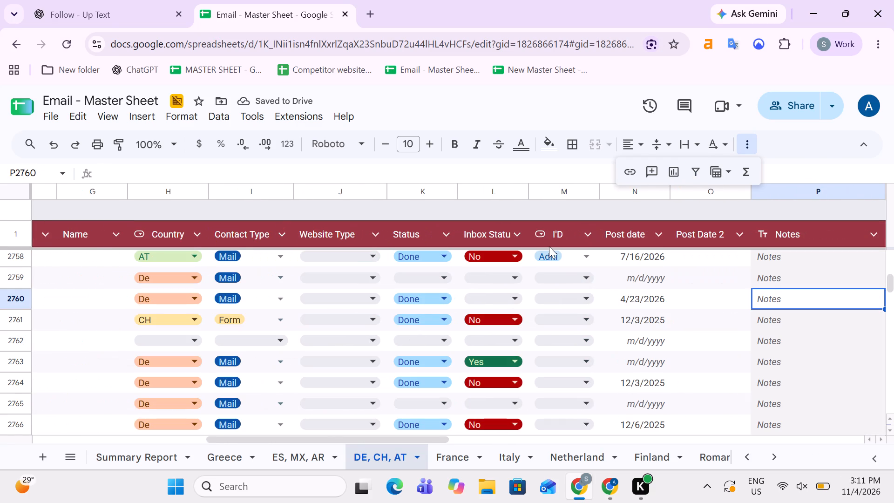
pyautogui.click(520, 234)
pyautogui.click(574, 306)
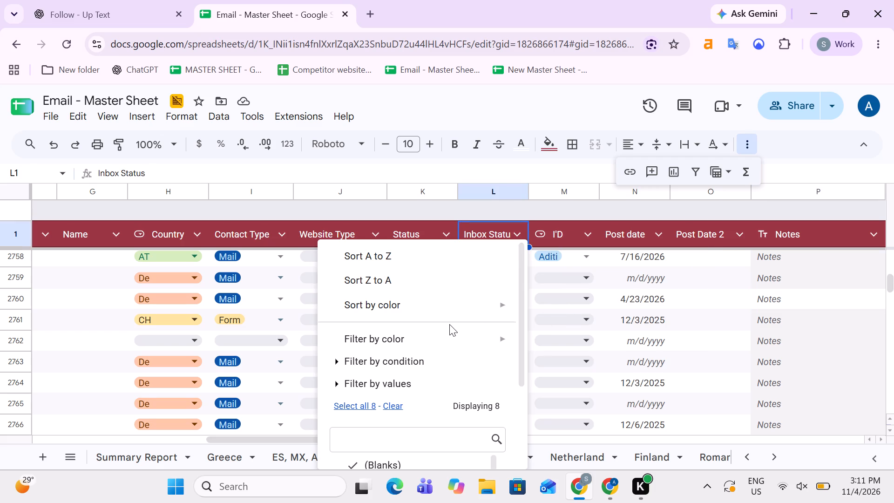
pyautogui.scroll(-2, 449, 324)
pyautogui.click(385, 336)
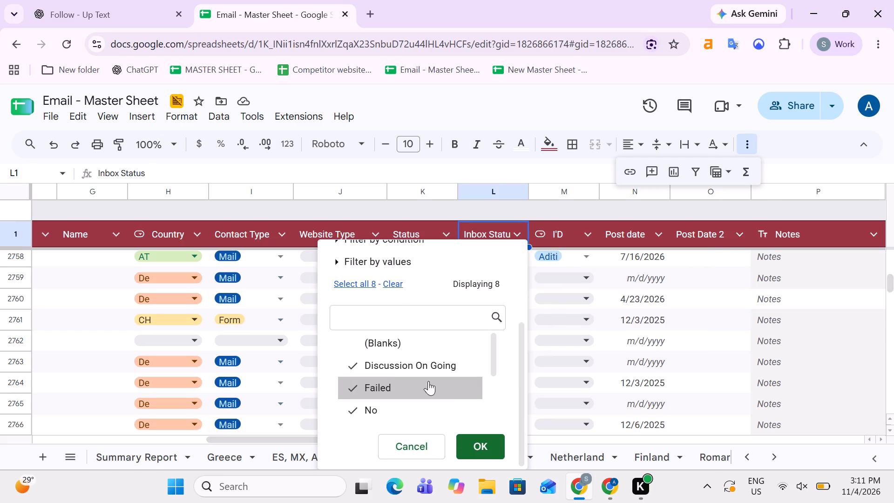
pyautogui.click(397, 383)
pyautogui.click(384, 404)
pyautogui.click(462, 449)
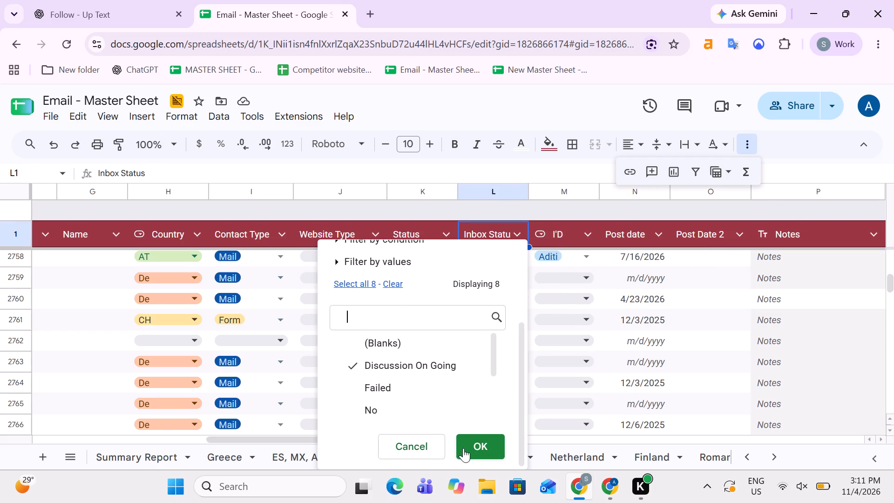
# Copy all filtered entries of the Website column on the DE, CH, AT sheet, starting at cell A3.
pyautogui.press('Down')
pyautogui.press('Up')
pyautogui.press('Down')
pyautogui.press('Up')
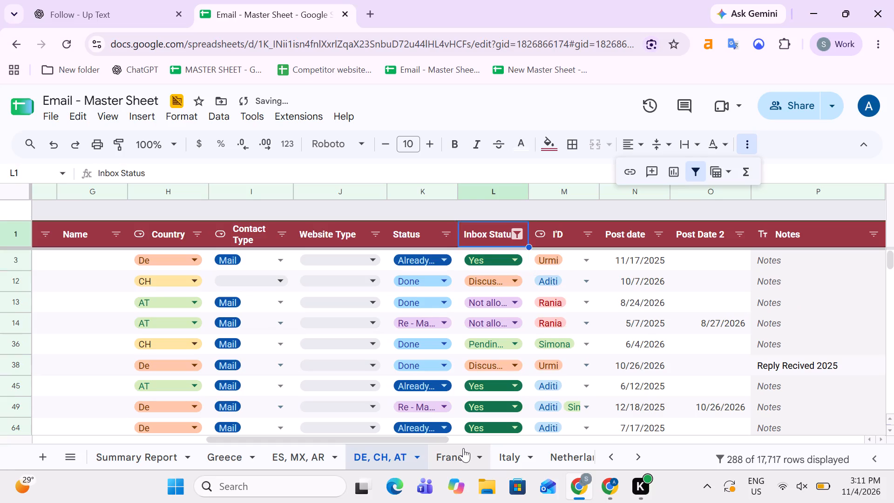
pyautogui.press('Down')
pyautogui.press('Left')
pyautogui.press('Left')
pyautogui.press('Left')
pyautogui.press('Left')
pyautogui.press('Left')
pyautogui.press('Left')
pyautogui.press('Left')
pyautogui.press('Left')
pyautogui.press('Left')
pyautogui.press('Left')
pyautogui.press('Left')
pyautogui.press('Left')
pyautogui.press('Left')
pyautogui.press('Left')
pyautogui.press('Left')
pyautogui.press('Left')
pyautogui.press('Left')
pyautogui.press('Left')
pyautogui.press('Left')
pyautogui.press('Left')
pyautogui.hotkey('ctrl', 'shift', 'Down')
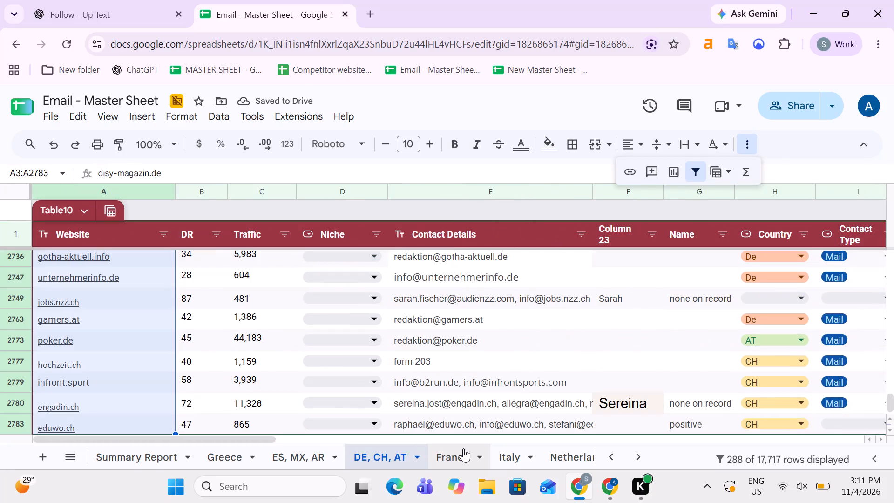
pyautogui.hotkey('ctrl', 'c')
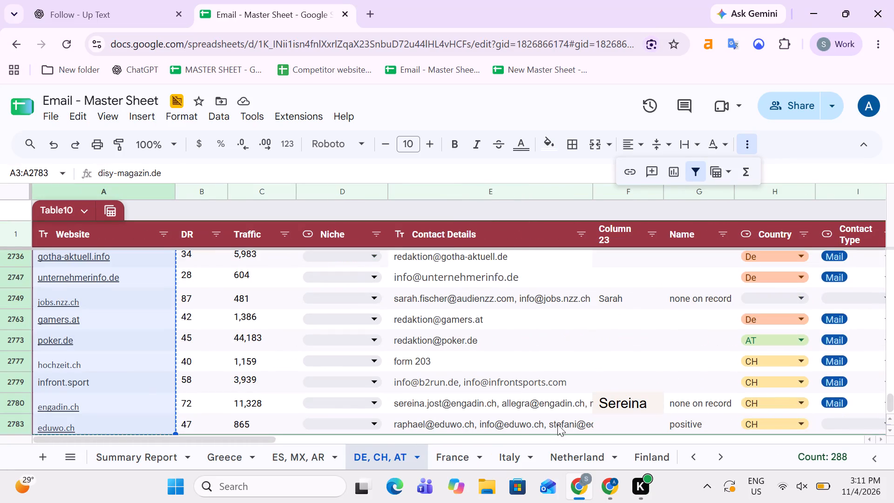
# Switch to new outreach data and paste the copied DE, CH, AT websites as values only in the Website column from cell B7549.
pyautogui.hotkey('alt', 'Tab')
pyautogui.press('Down')
pyautogui.hotkey('ctrl', 'Down')
pyautogui.press('Down')
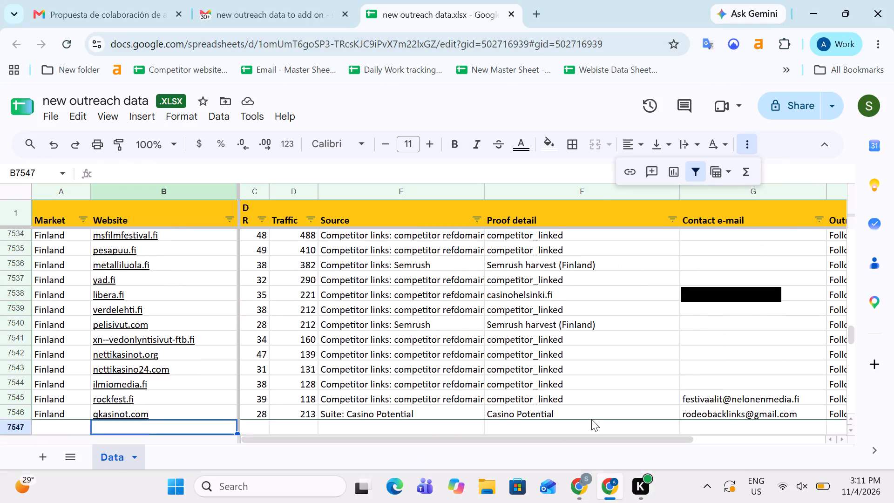
pyautogui.press('Down')
pyautogui.press('Down')
pyautogui.hotkey('ctrl', 'v')
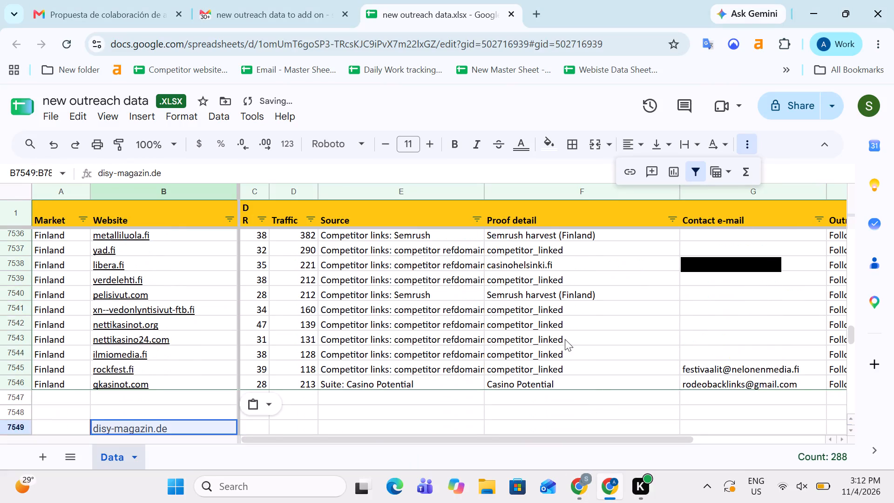
pyautogui.click(264, 398)
pyautogui.click(286, 295)
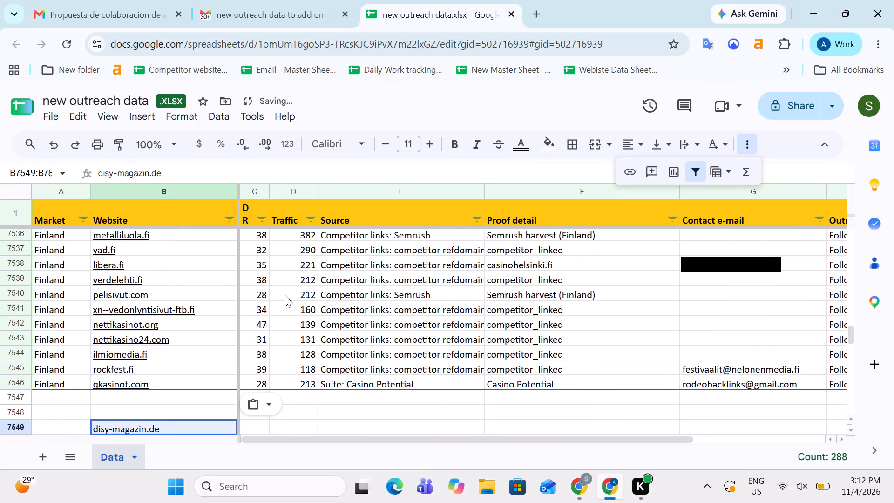
# Check the Website column's filter options, then delete the temporarily pasted DE, CH, AT websites from cell B7549 down.
pyautogui.click(227, 218)
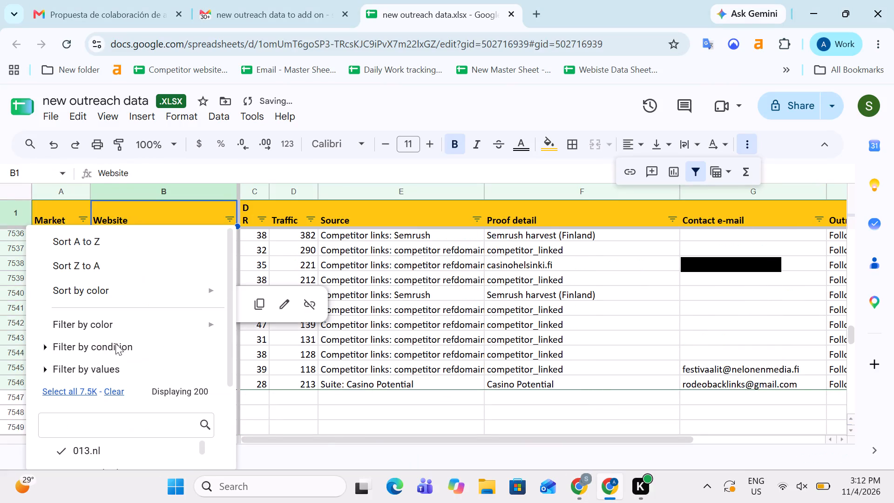
pyautogui.click(379, 295)
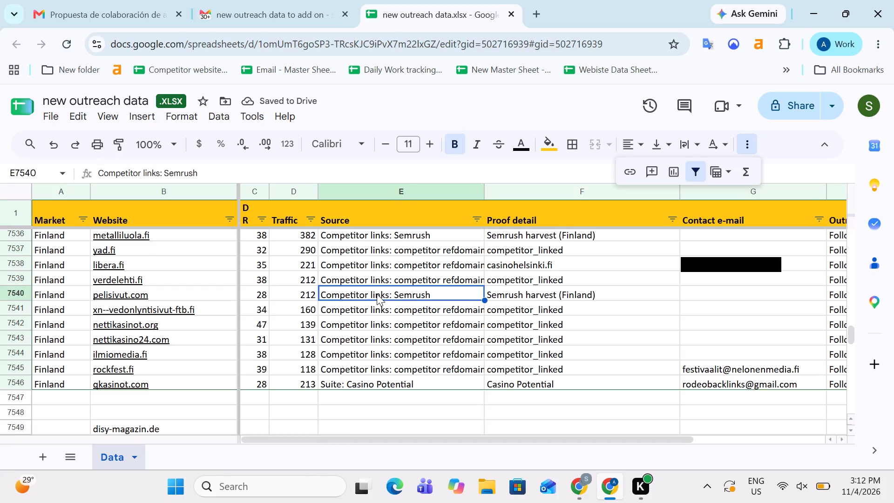
pyautogui.press('Left')
pyautogui.press('Left')
pyautogui.press('Left')
pyautogui.hotkey('ctrl', 'Down')
pyautogui.press('Down')
pyautogui.press('Down')
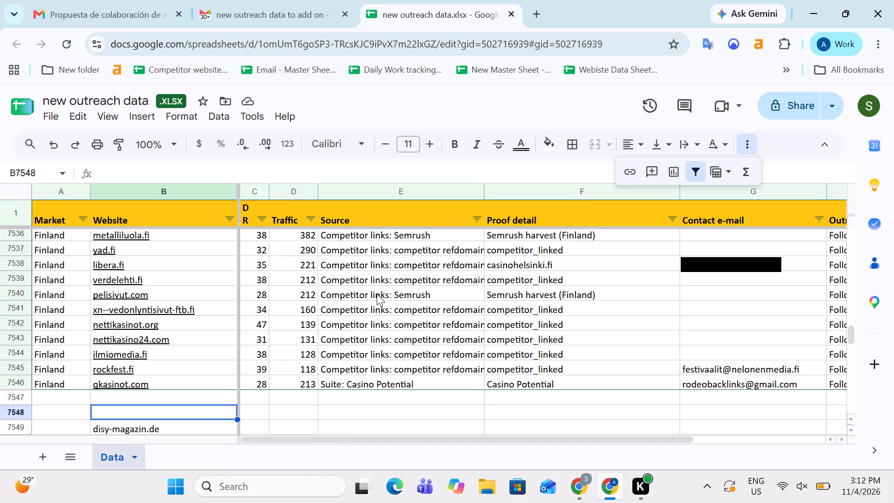
pyautogui.press('Down')
pyautogui.hotkey('ctrl', 'shift', 'Down')
pyautogui.press('Delete')
# Switch to Email - Master Sheet, open the ES, MX, AR sheet and remove its existing filter.
pyautogui.hotkey('alt', 'Tab')
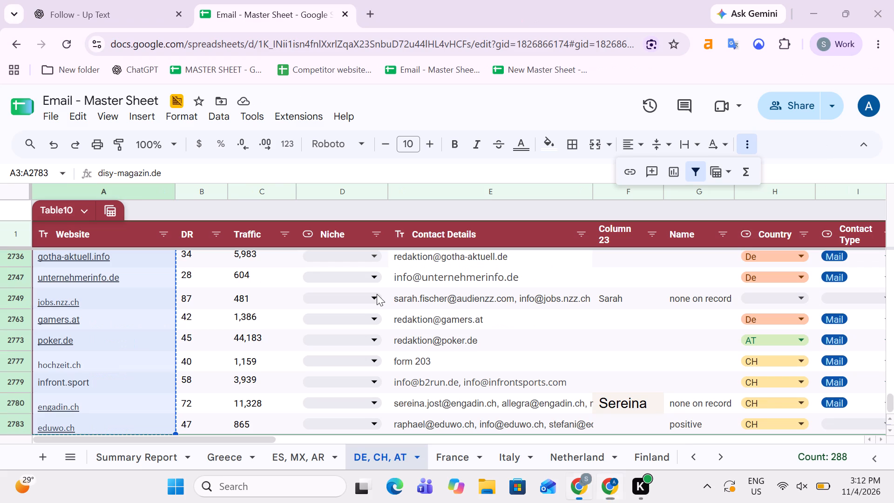
pyautogui.click(297, 456)
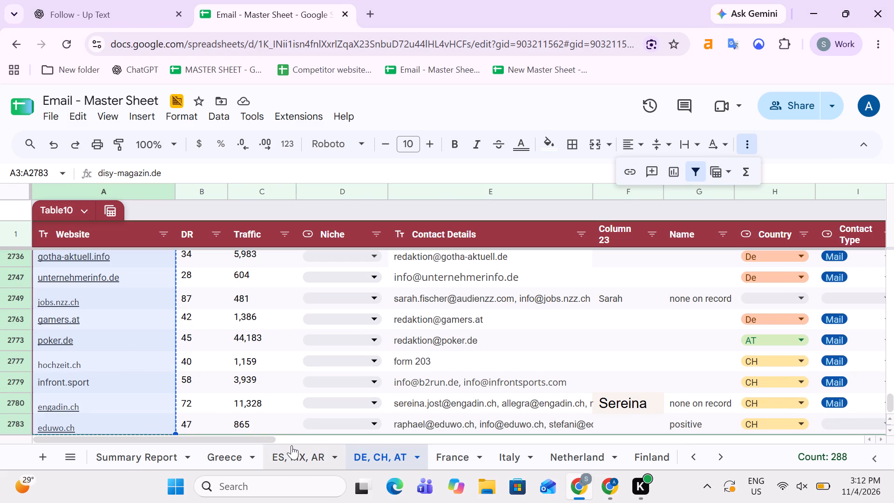
pyautogui.click(698, 176)
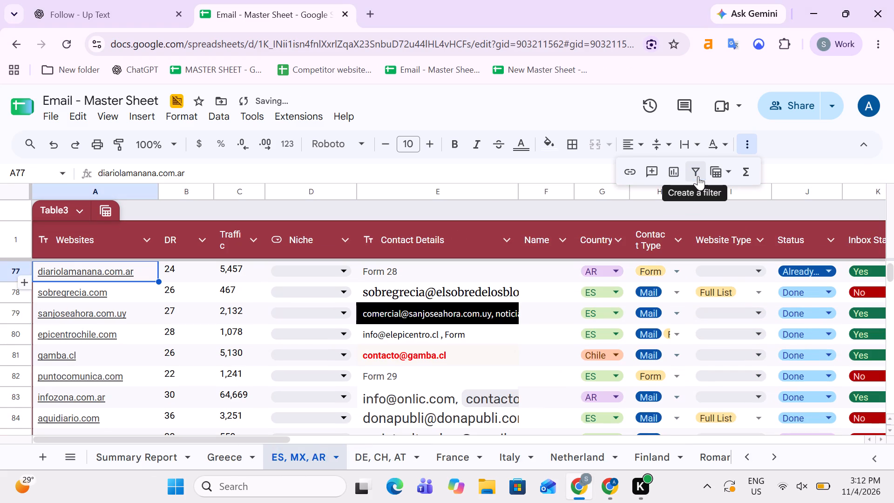
# Filter the Inbox Status column on the ES, MX, AR sheet to exclude (Blanks), Failed and No.
pyautogui.click(543, 281)
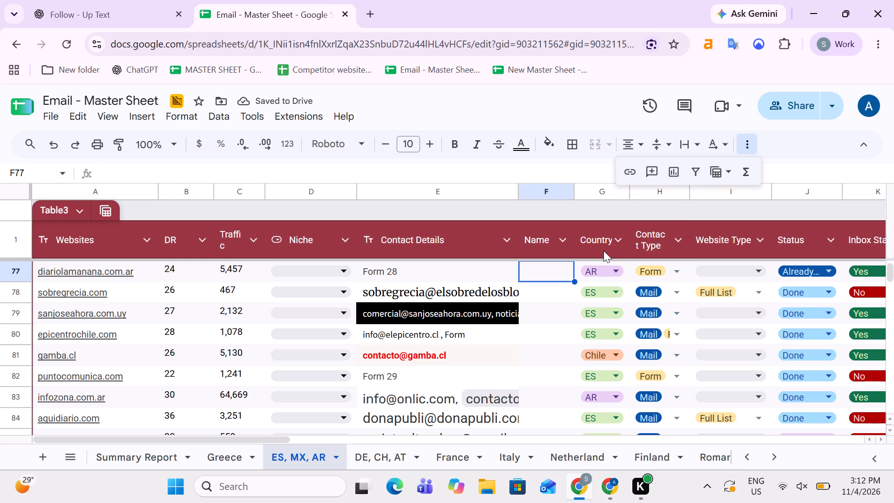
pyautogui.press('Right')
pyautogui.press('Right')
pyautogui.press('Right')
pyautogui.press('Right')
pyautogui.press('Right')
pyautogui.press('Right')
pyautogui.press('Right')
pyautogui.press('Right')
pyautogui.press('Right')
pyautogui.press('Right')
pyautogui.press('Right')
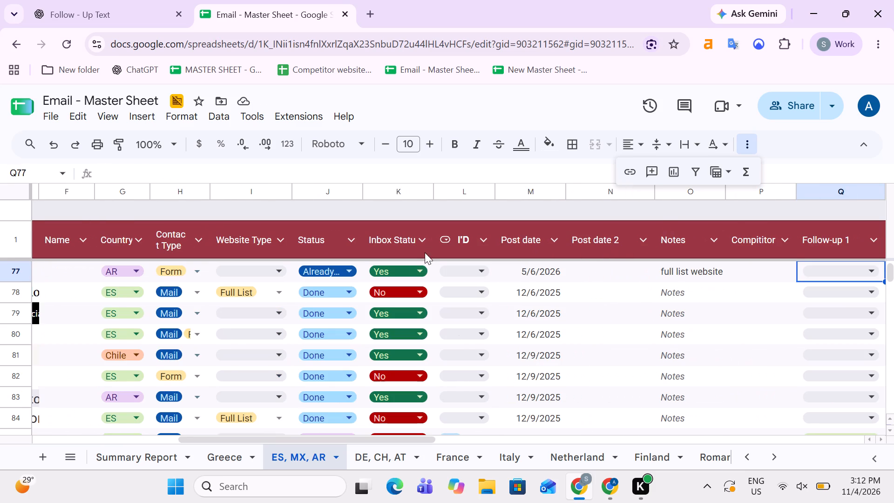
pyautogui.click(417, 239)
pyautogui.click(468, 315)
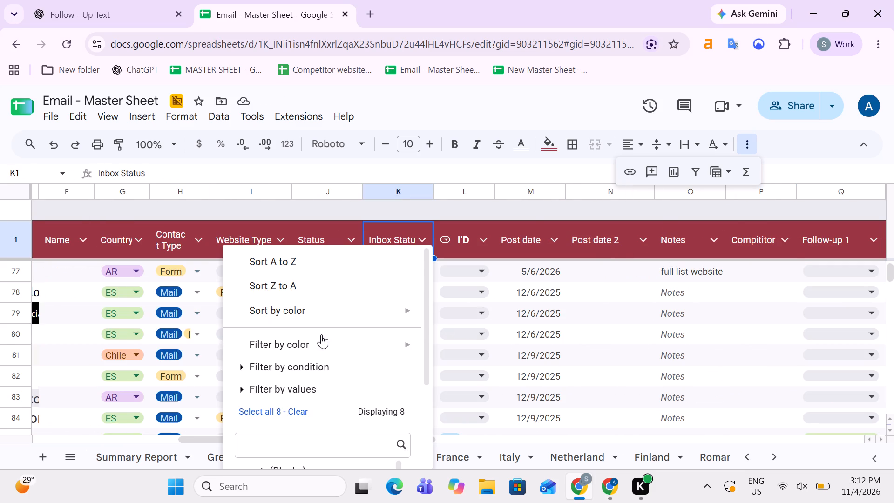
pyautogui.scroll(-3, 321, 333)
pyautogui.click(296, 337)
pyautogui.click(291, 385)
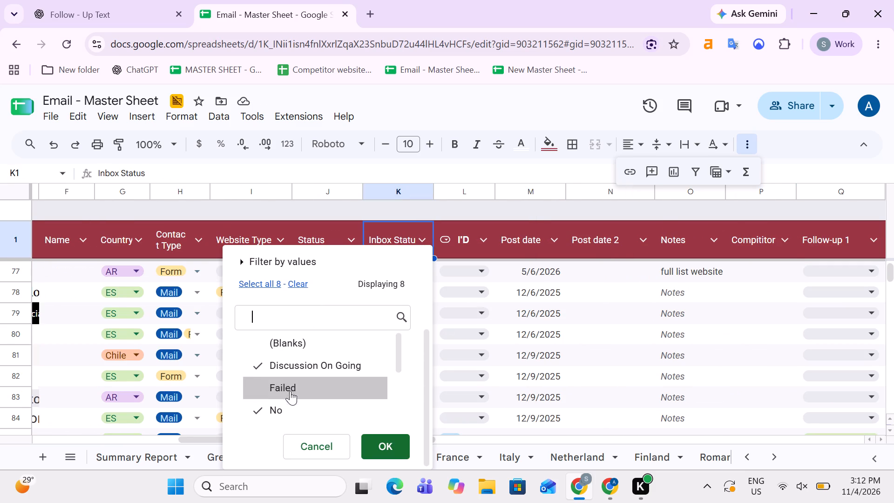
pyautogui.click(286, 406)
pyautogui.click(387, 446)
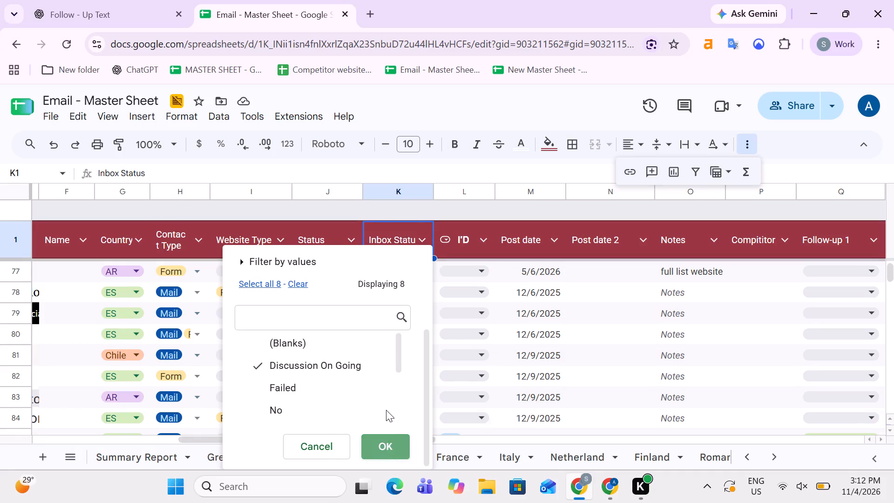
# Copy all filtered entries of the Websites column on the ES, MX, AR sheet, starting at cell A4.
pyautogui.press('Down')
pyautogui.press('Up')
pyautogui.press('Down')
pyautogui.press('Left')
pyautogui.press('Left')
pyautogui.press('Left')
pyautogui.press('Left')
pyautogui.press('Left')
pyautogui.press('Left')
pyautogui.press('Left')
pyautogui.press('Left')
pyautogui.press('Left')
pyautogui.press('Left')
pyautogui.press('Left')
pyautogui.press('Left')
pyautogui.press('Left')
pyautogui.press('Left')
pyautogui.press('Left')
pyautogui.press('Left')
pyautogui.press('Left')
pyautogui.press('Left')
pyautogui.press('Left')
pyautogui.press('Left')
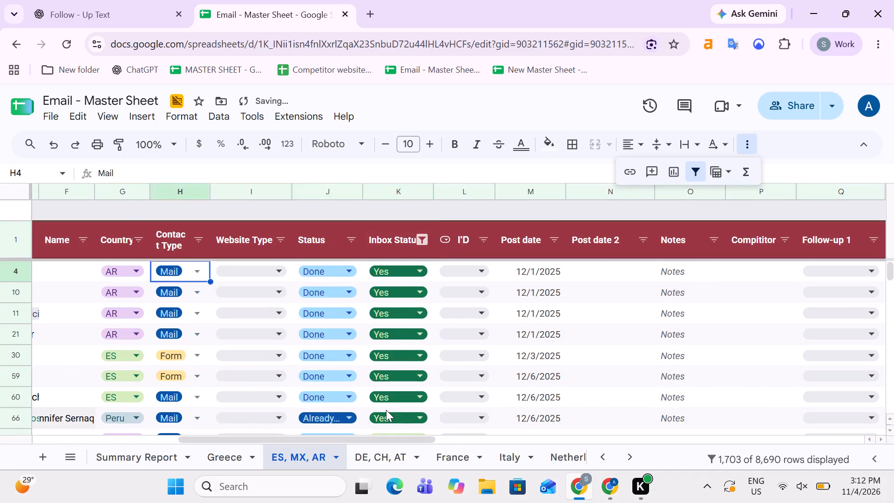
pyautogui.press('Up')
pyautogui.press('Down')
pyautogui.hotkey('ctrl', 'shift', 'Down')
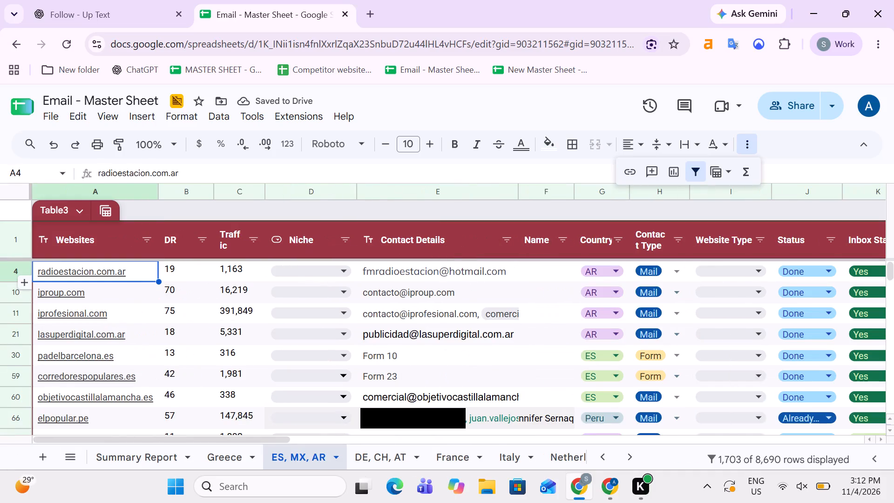
pyautogui.hotkey('ctrl', 'c')
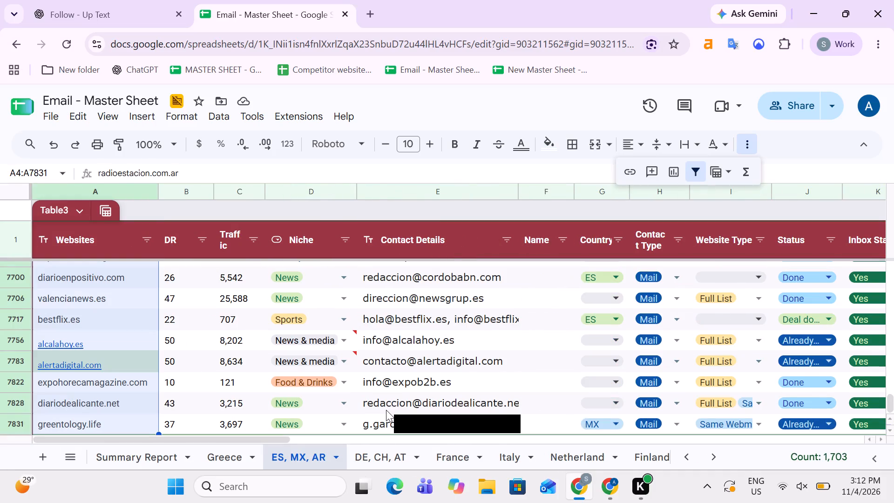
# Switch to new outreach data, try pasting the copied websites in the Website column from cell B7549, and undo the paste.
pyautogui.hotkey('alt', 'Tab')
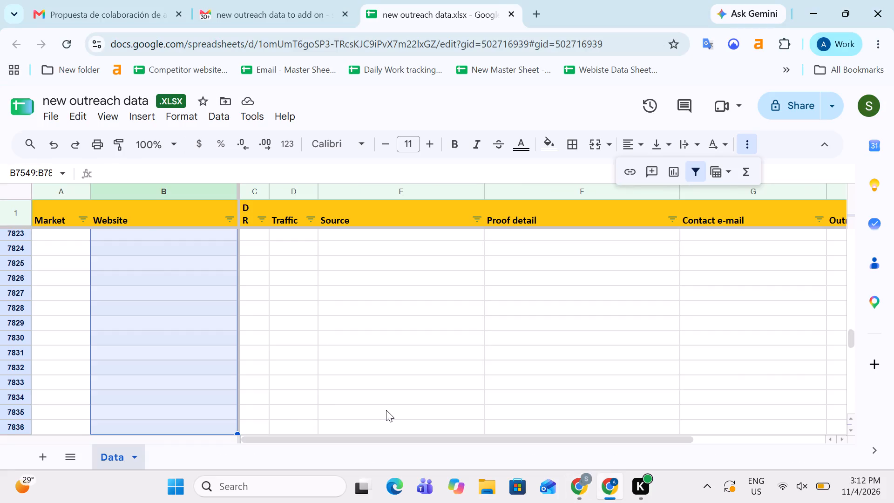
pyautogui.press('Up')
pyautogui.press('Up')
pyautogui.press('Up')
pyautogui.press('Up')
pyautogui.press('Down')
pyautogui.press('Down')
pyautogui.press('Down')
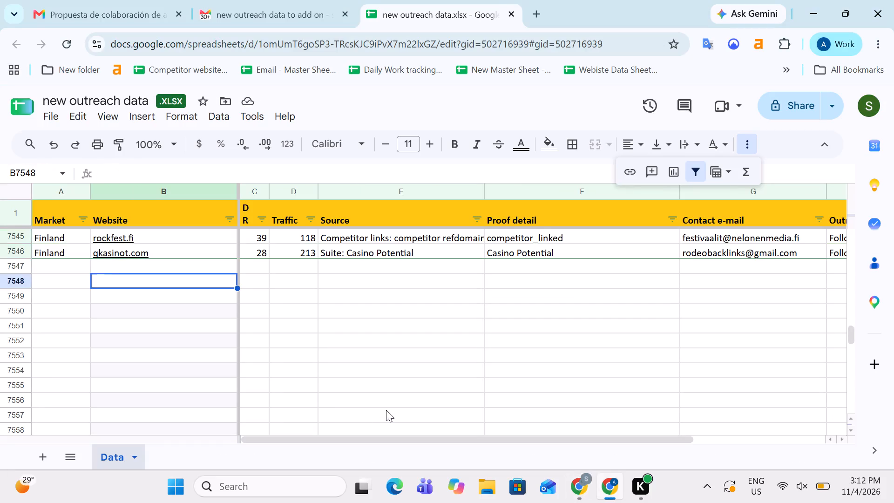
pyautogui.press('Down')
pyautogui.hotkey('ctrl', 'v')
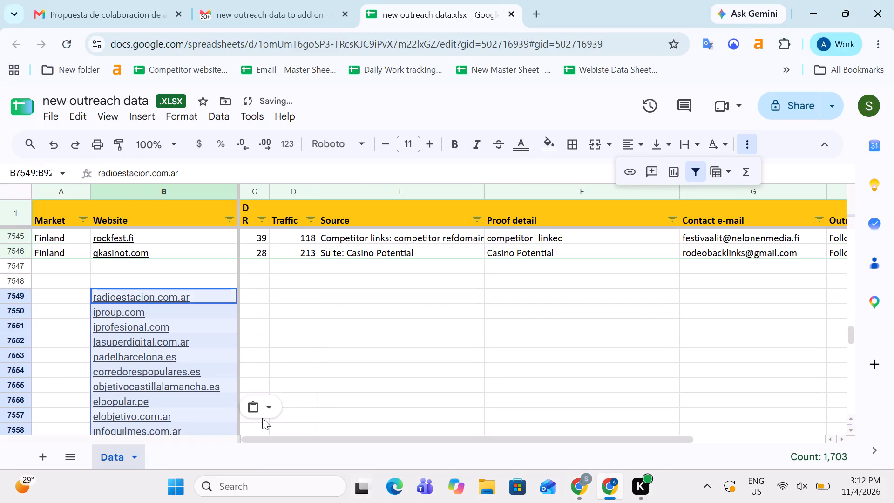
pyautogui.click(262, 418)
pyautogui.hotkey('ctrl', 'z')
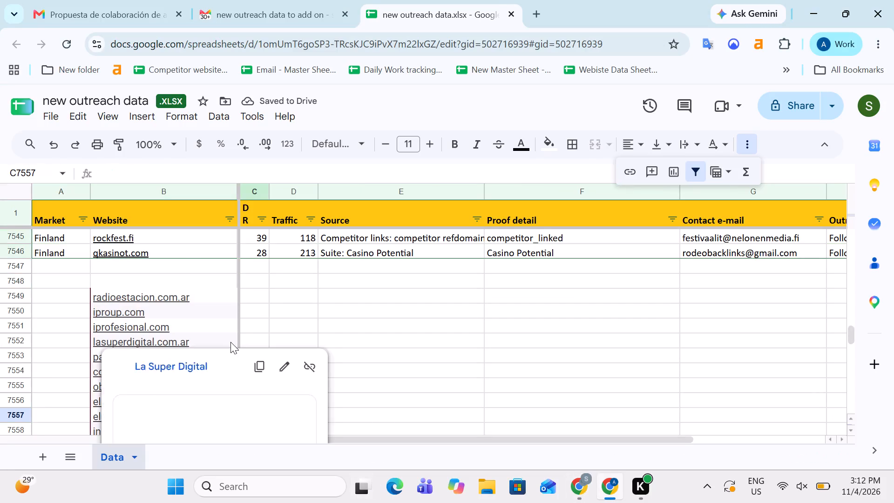
# Recopy the filtered websites from Email - Master Sheet and paste them as values only in new outreach data from cell B7549.
pyautogui.hotkey('ctrl', 'c')
pyautogui.hotkey('alt', 'Tab')
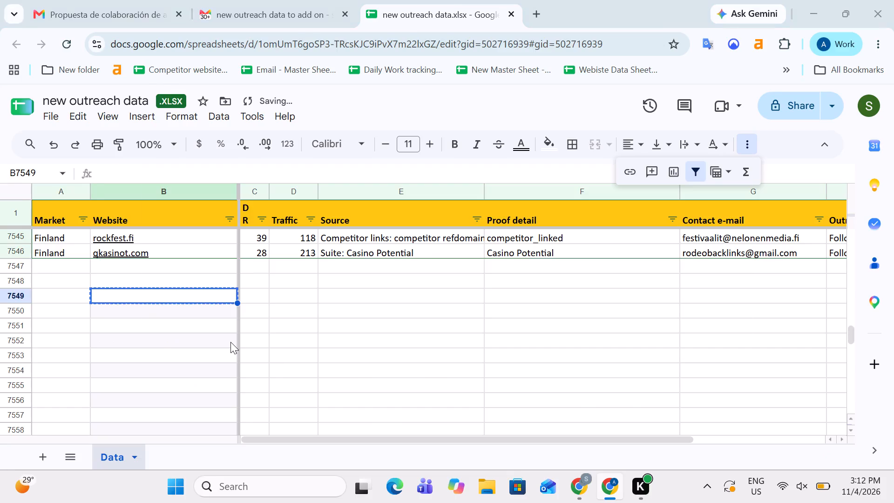
pyautogui.hotkey('ctrl', 'c')
pyautogui.hotkey('alt', 'Tab')
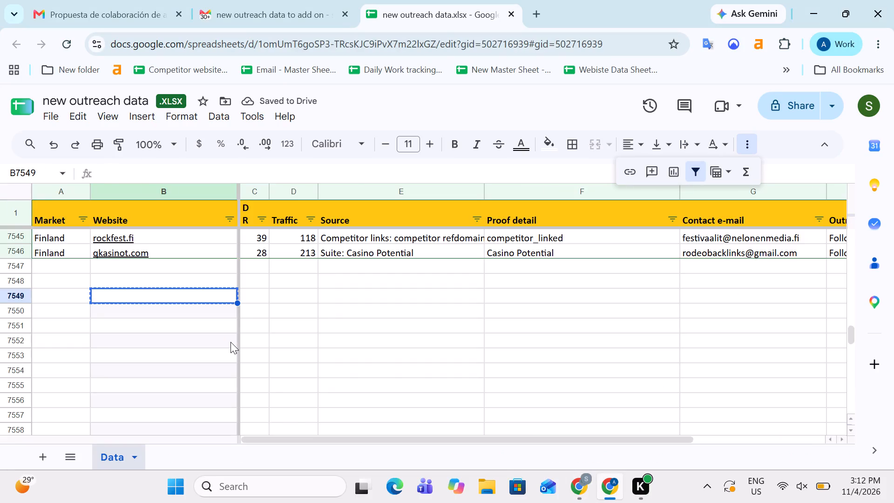
pyautogui.hotkey('ctrl', 'v')
pyautogui.click(264, 405)
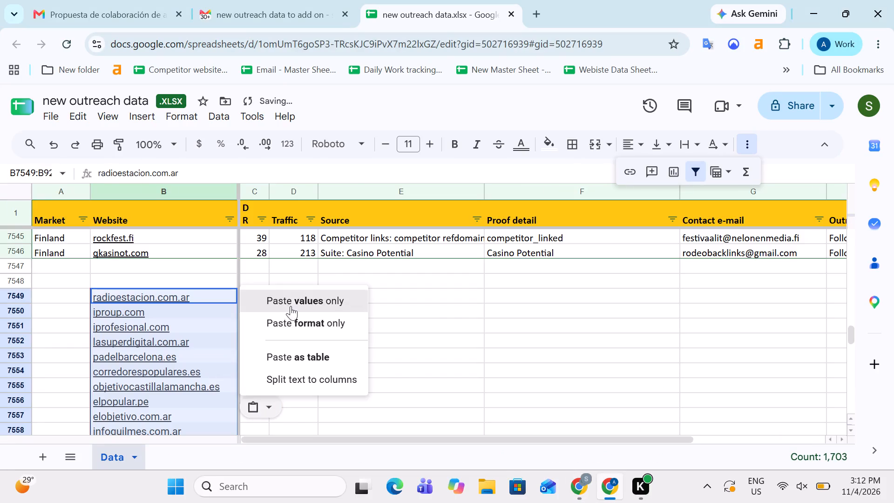
pyautogui.click(296, 295)
# Filter the Website column by red fill color and delete all the red-highlighted Spain rows, 556 to 2238.
pyautogui.click(230, 220)
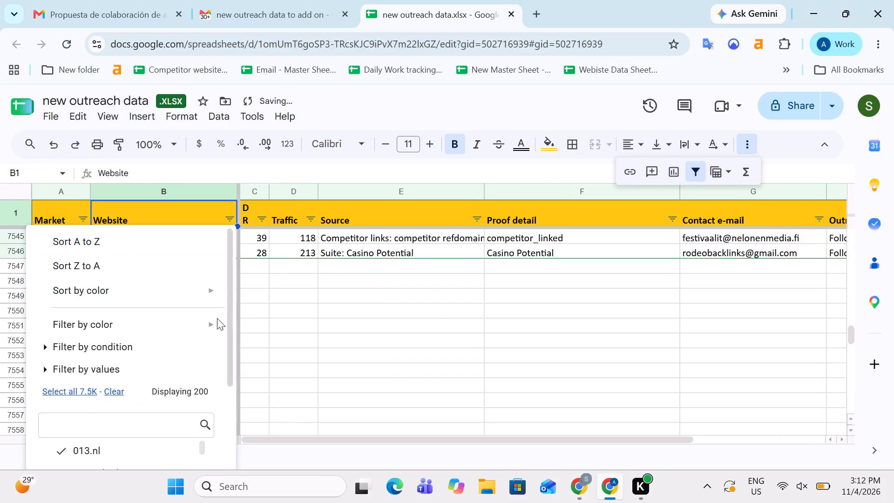
pyautogui.click(354, 376)
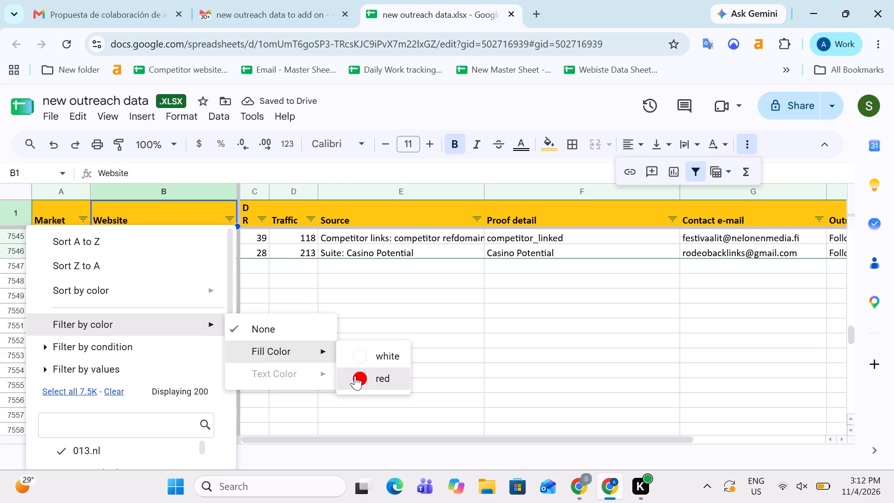
pyautogui.press('Down')
pyautogui.press('Down')
pyautogui.press('Up')
pyautogui.press('Up')
pyautogui.press('Down')
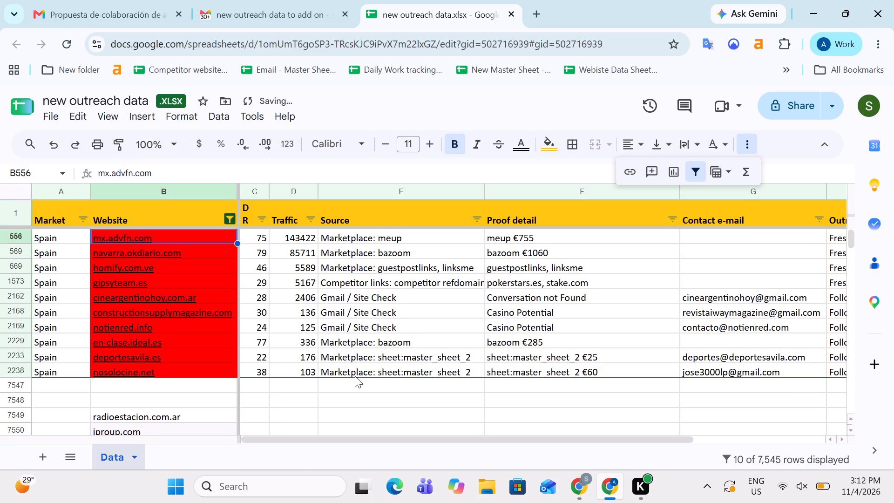
pyautogui.press('Up')
pyautogui.press('Up')
pyautogui.press('Down')
pyautogui.scroll(1, 355, 376)
pyautogui.click(0, 237)
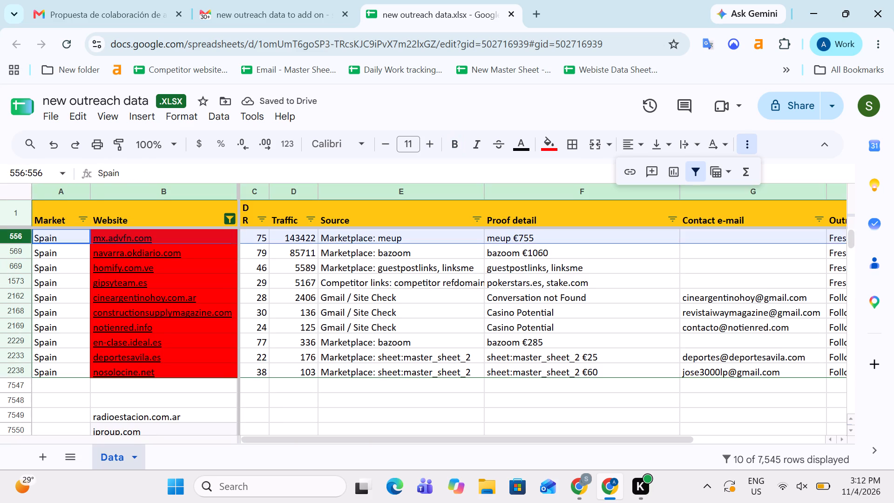
pyautogui.hotkey('ctrl', 'shift', 'Down')
pyautogui.rightClick(3, 258)
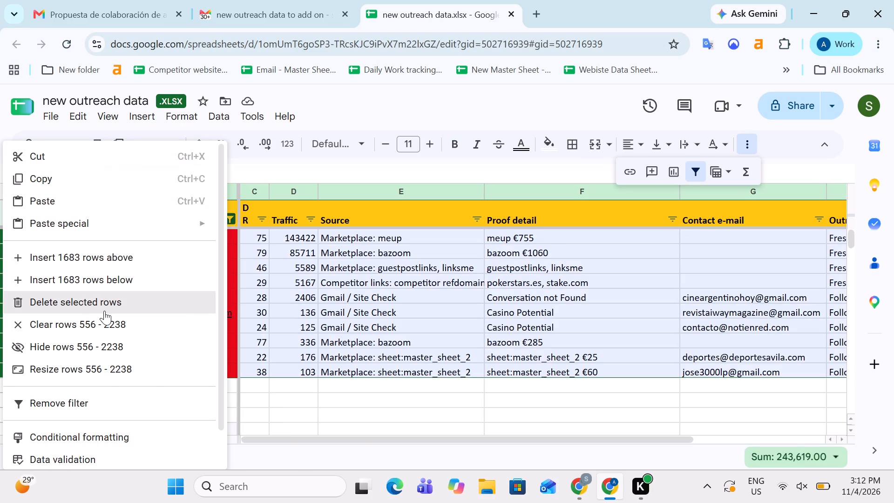
pyautogui.click(104, 311)
# Delete the temporarily pasted ES, MX, AR websites in the Website column from cell B7539 down.
pyautogui.click(175, 279)
pyautogui.press('Up')
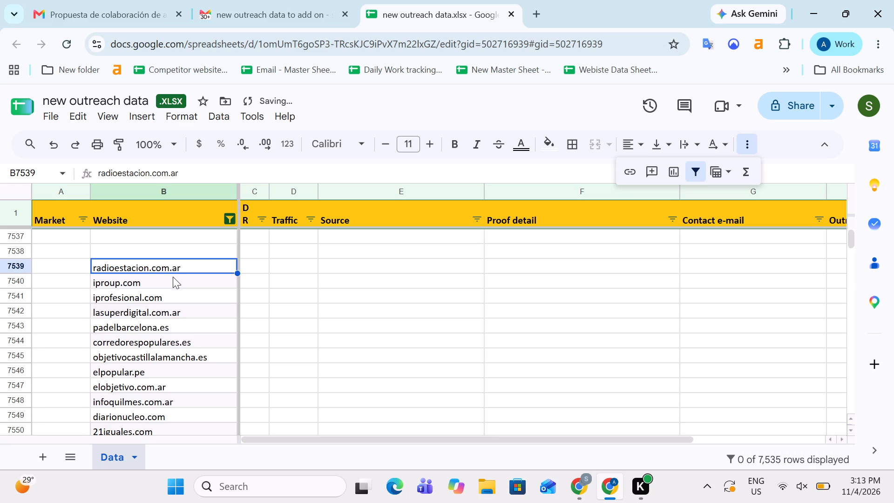
pyautogui.hotkey('ctrl', 'shift', 'Down')
pyautogui.press('Delete')
pyautogui.press('Up')
pyautogui.hotkey('ctrl', 'Up')
pyautogui.press('Down')
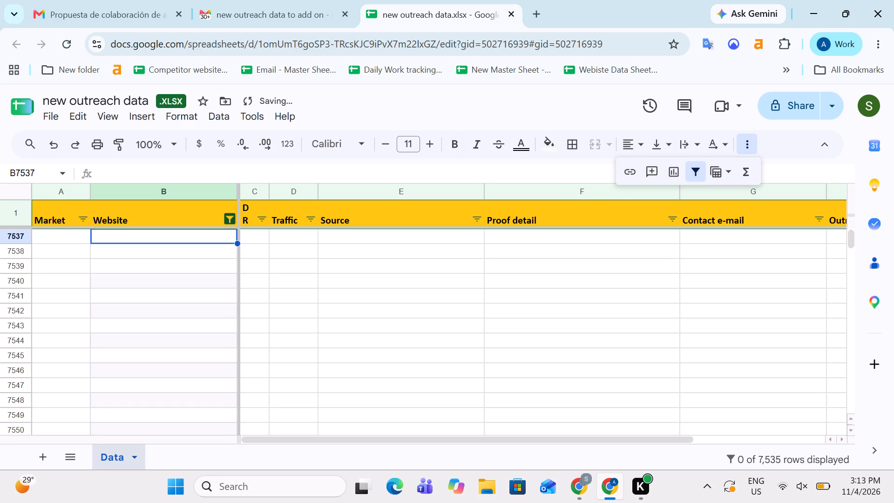
# Remove the color filter from the Data sheet and create a fresh filter with row 1 as its header.
pyautogui.click(702, 168)
pyautogui.hotkey('alt', 'Tab')
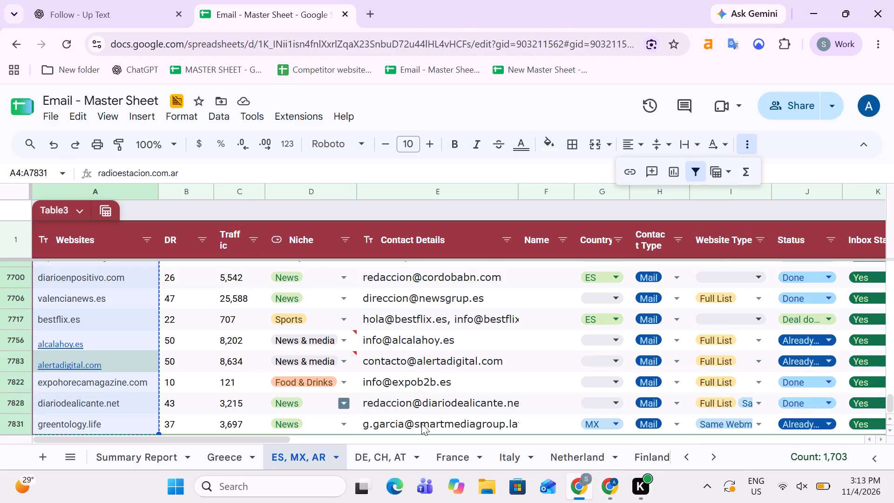
pyautogui.hotkey('alt', 'Tab')
pyautogui.press('Up')
pyautogui.press('Up')
pyautogui.hotkey('ctrl', 'Up')
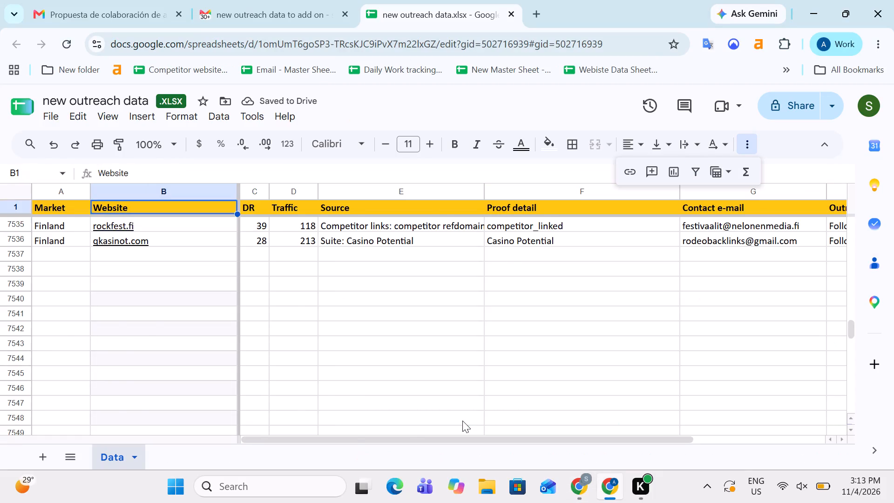
pyautogui.press('Down')
pyautogui.press('Up')
pyautogui.press('Up')
pyautogui.press('Down')
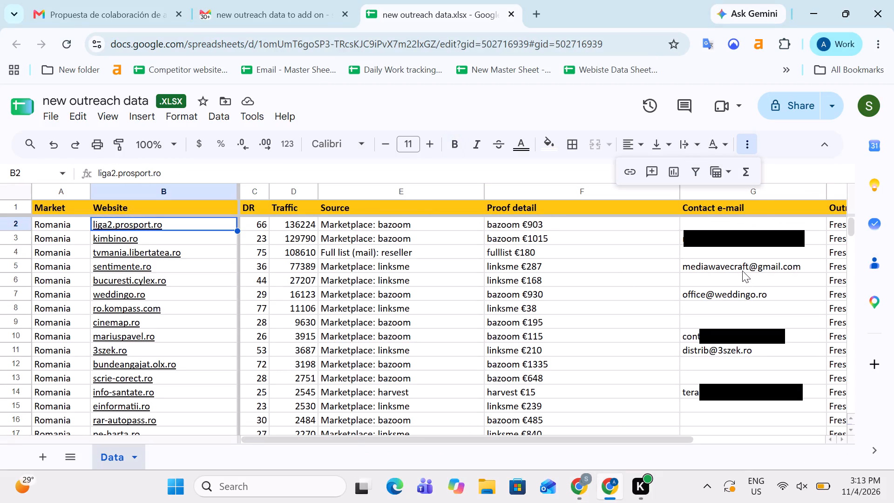
pyautogui.click(0, 211)
pyautogui.click(693, 168)
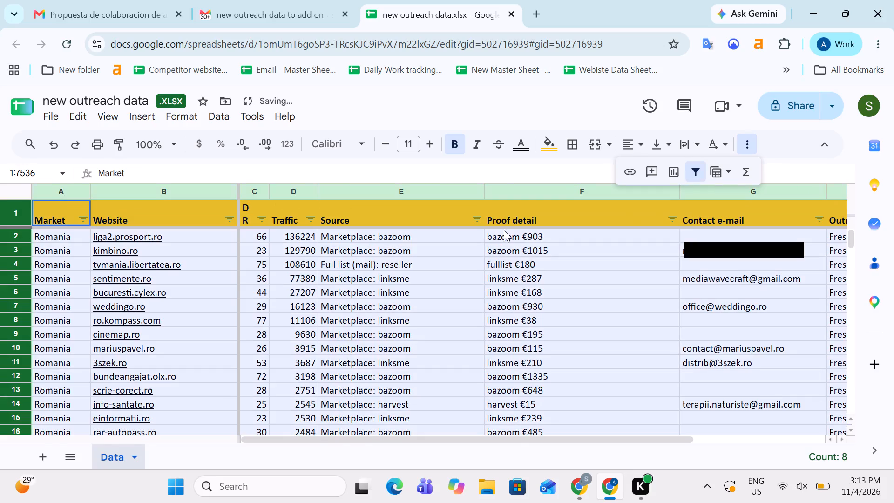
# Filter the Market column to show only Spain.
pyautogui.click(83, 218)
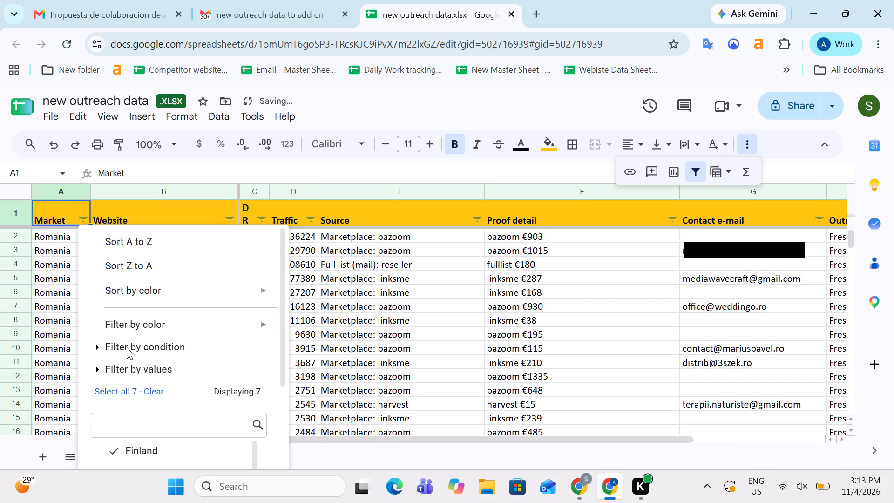
pyautogui.scroll(-2, 176, 332)
pyautogui.click(154, 270)
pyautogui.click(152, 302)
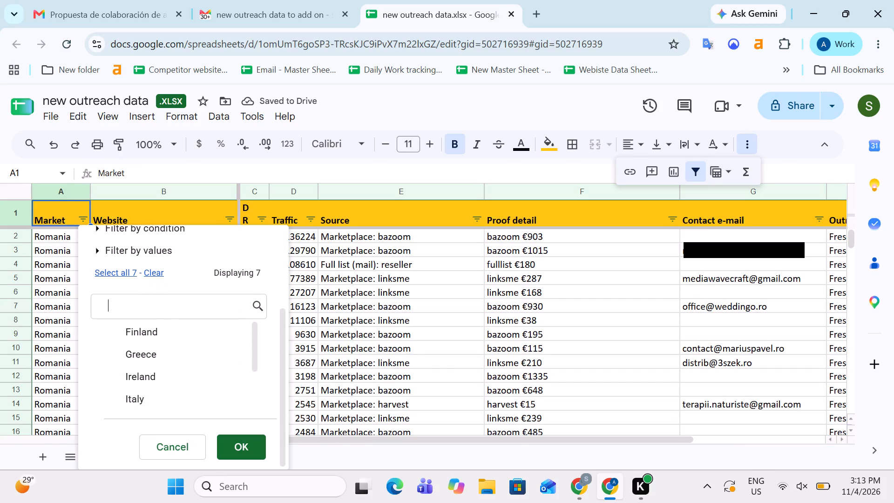
pyautogui.press('s')
pyautogui.click(176, 330)
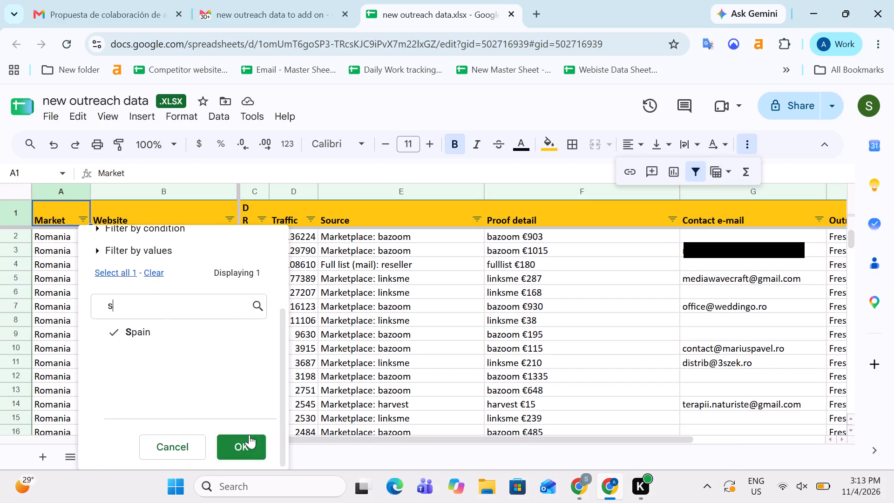
pyautogui.click(250, 445)
# Copy all filtered Spain entries of the Website column, starting at cell B525.
pyautogui.press('Up')
pyautogui.press('Down')
pyautogui.press('Right')
pyautogui.press('Up')
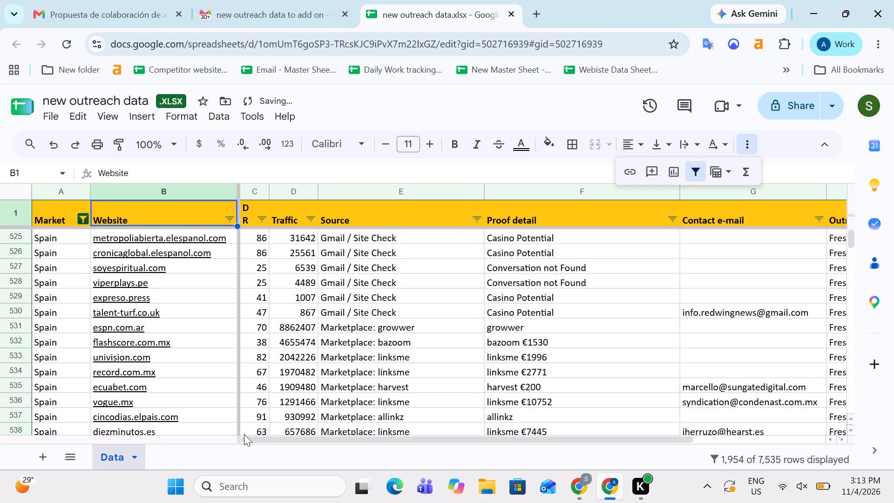
pyautogui.press('Down')
pyautogui.hotkey('ctrl', 'shift', 'Down')
pyautogui.hotkey('ctrl', 'c')
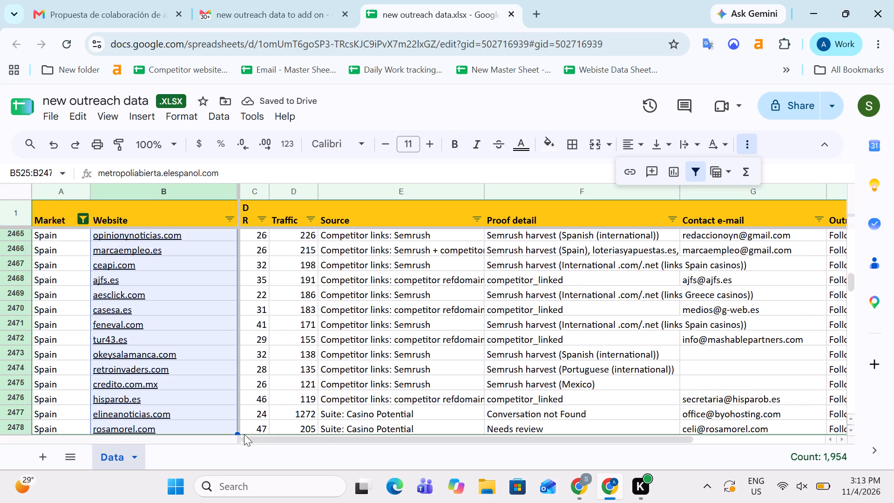
# Switch to Email - Master Sheet and remove the filter from the ES, MX, AR sheet.
pyautogui.hotkey('alt', 'Tab')
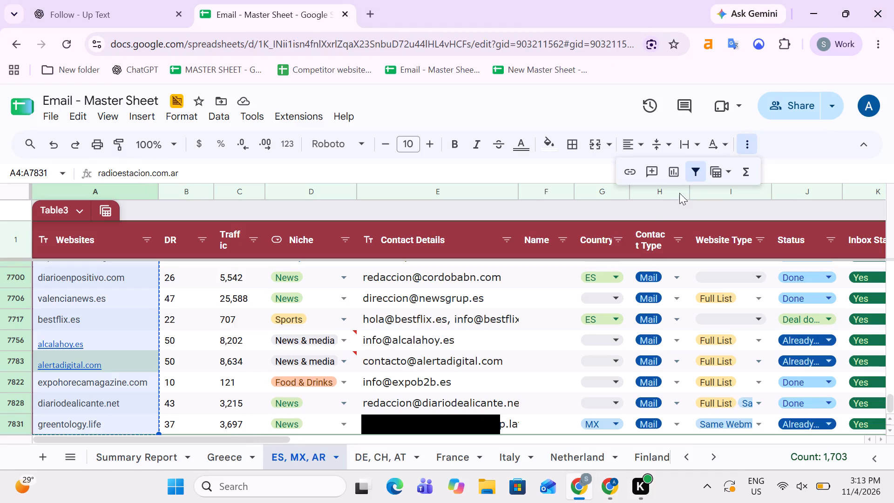
pyautogui.click(693, 171)
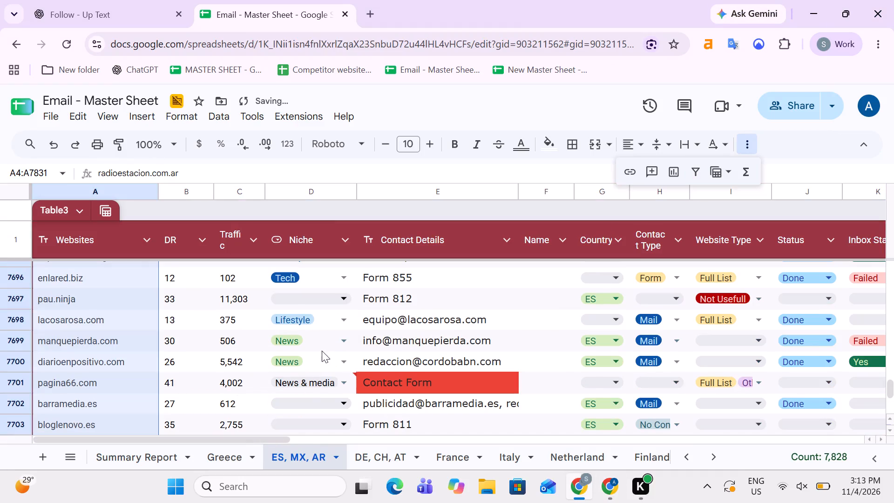
pyautogui.click(158, 405)
pyautogui.press('Right')
pyautogui.press('Left')
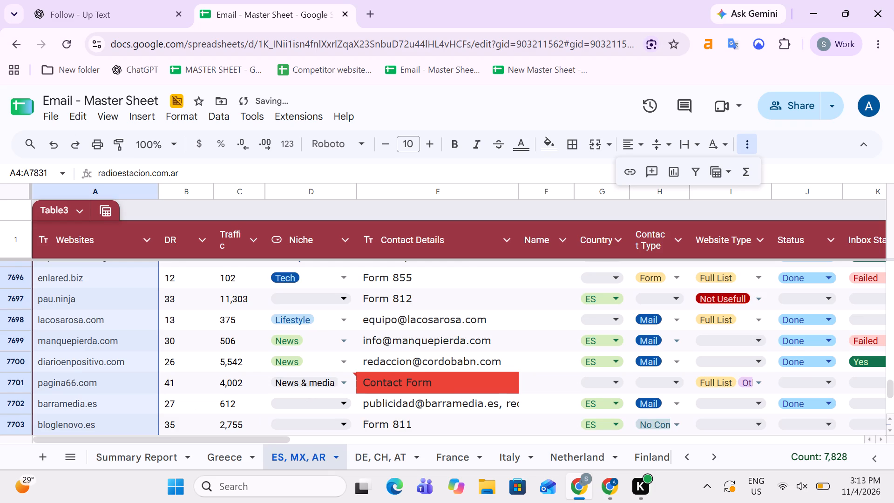
# Paste the copied Spain websites into the Websites column of the ES, MX, AR sheet below the last entry, starting at cell A8194.
pyautogui.click(175, 405)
pyautogui.press('Left')
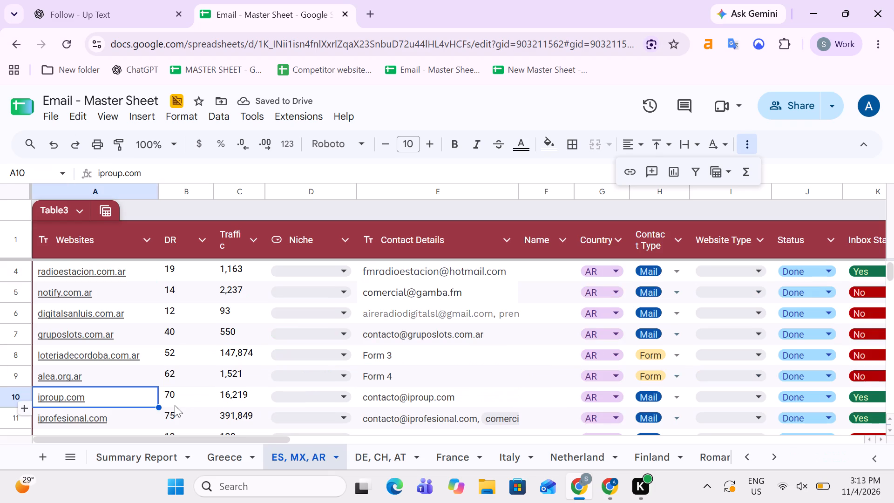
pyautogui.hotkey('ctrl', 'Down')
pyautogui.press('Down')
pyautogui.press('Down')
pyautogui.press('Down')
pyautogui.press('Down')
pyautogui.press('Down')
pyautogui.press('Up')
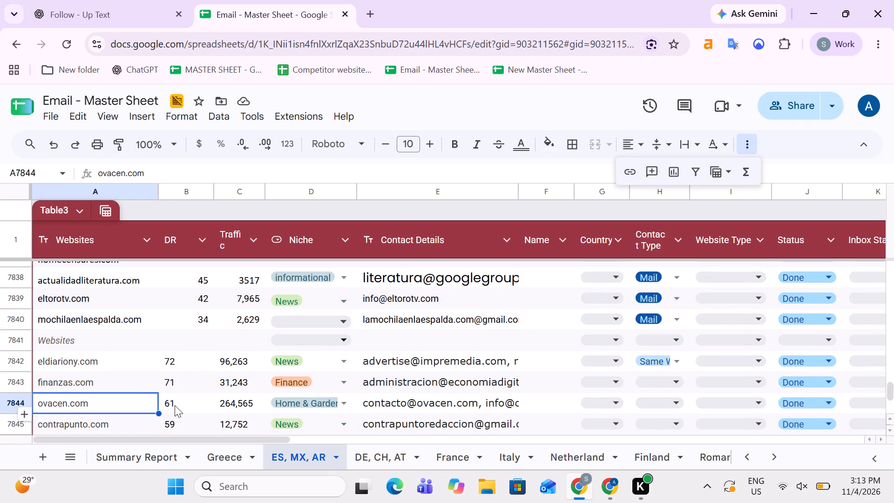
pyautogui.press('Up')
pyautogui.press('Down')
pyautogui.hotkey('ctrl', 'Down')
pyautogui.press('Down')
pyautogui.press('Down')
pyautogui.press('Down')
pyautogui.press('Down')
pyautogui.press('Down')
pyautogui.press('Down')
pyautogui.press('Down')
pyautogui.press('Down')
pyautogui.press('Down')
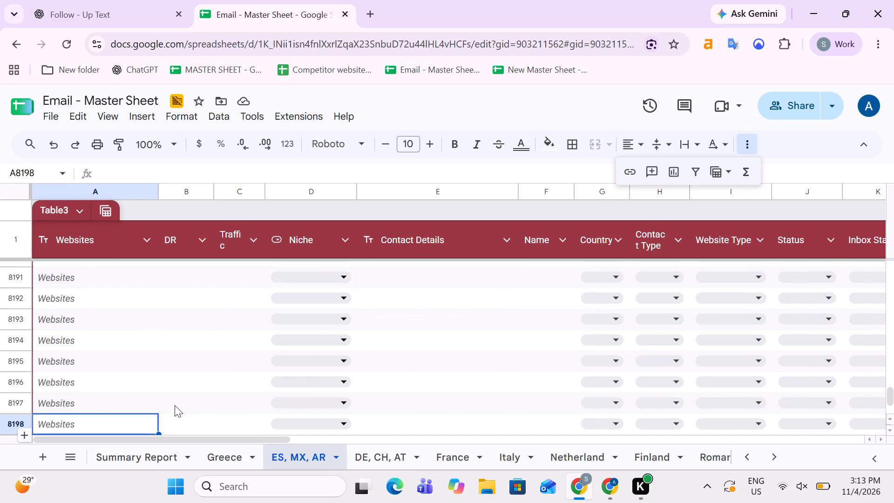
pyautogui.press('Down')
pyautogui.press('Up')
pyautogui.press('Up')
pyautogui.hotkey('ctrl', 'Up')
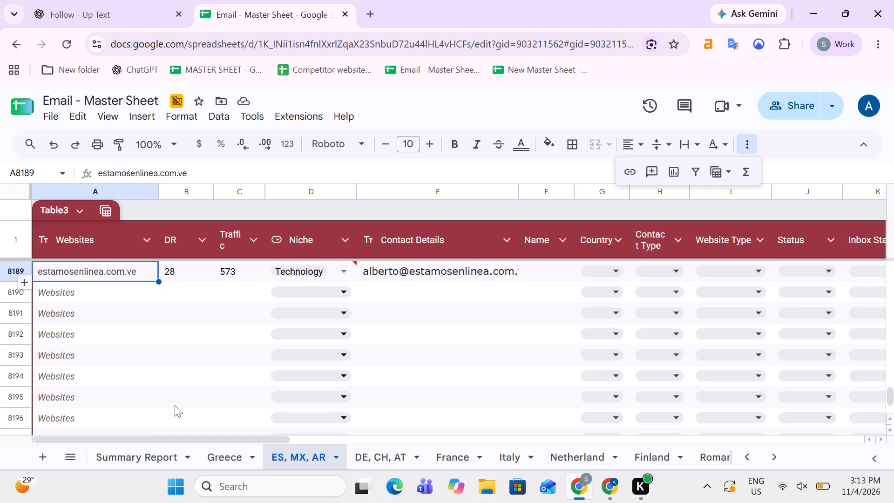
pyautogui.press('Down')
pyautogui.press('Down')
pyautogui.press('Down')
pyautogui.press('Down')
pyautogui.press('Down')
pyautogui.hotkey('ctrl', 'v')
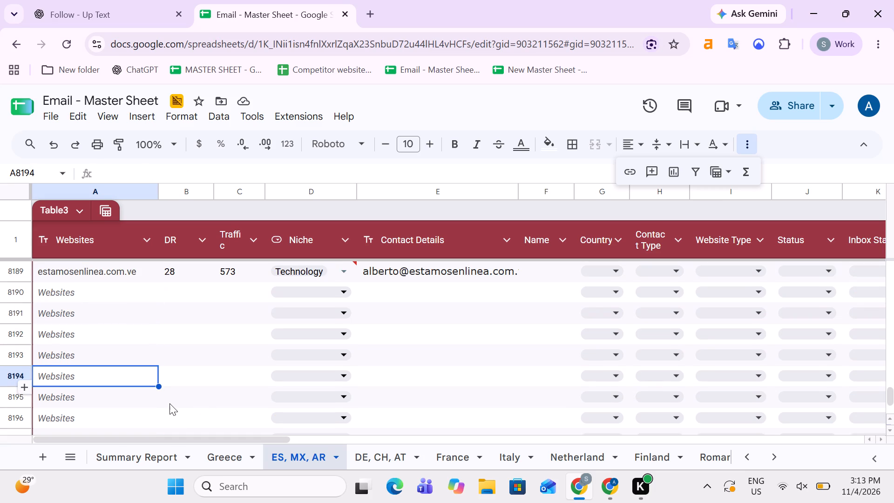
pyautogui.hotkey('alt', 'Tab')
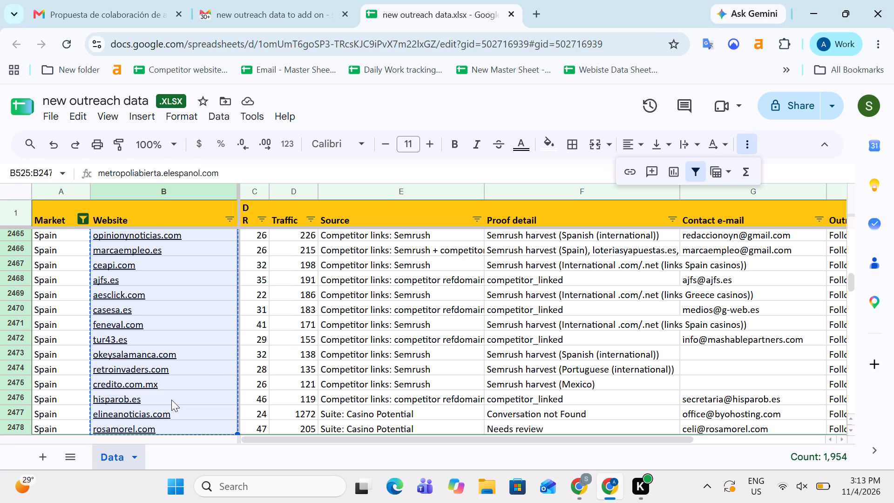
pyautogui.hotkey('ctrl', 'c')
pyautogui.hotkey('alt', 'Tab')
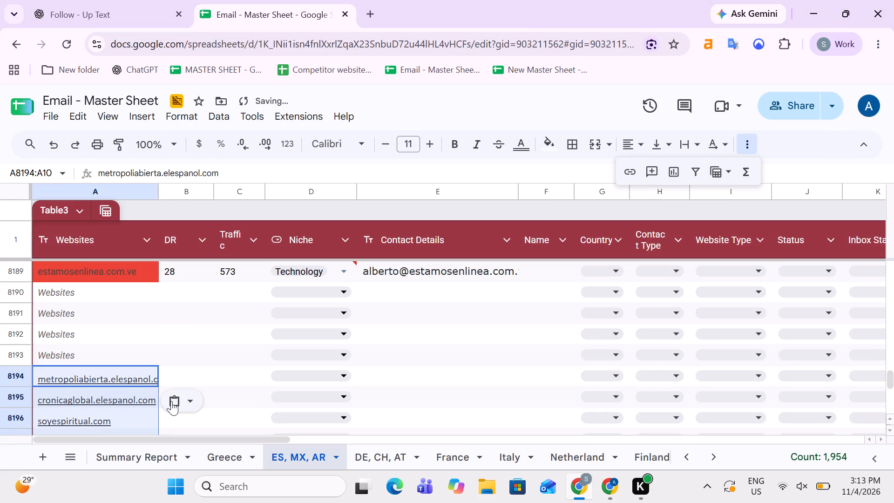
# Change the pasted Spain websites to values only so they take the sheet's own formatting.
pyautogui.click(181, 403)
pyautogui.click(192, 399)
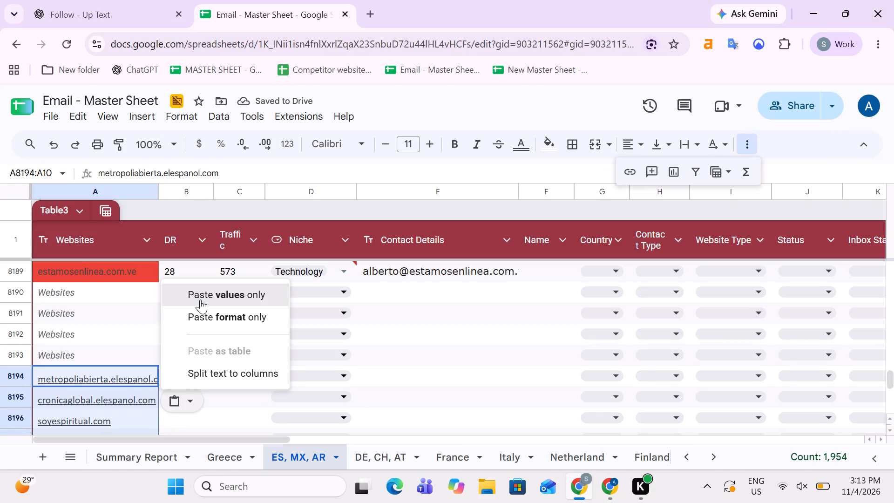
pyautogui.click(200, 299)
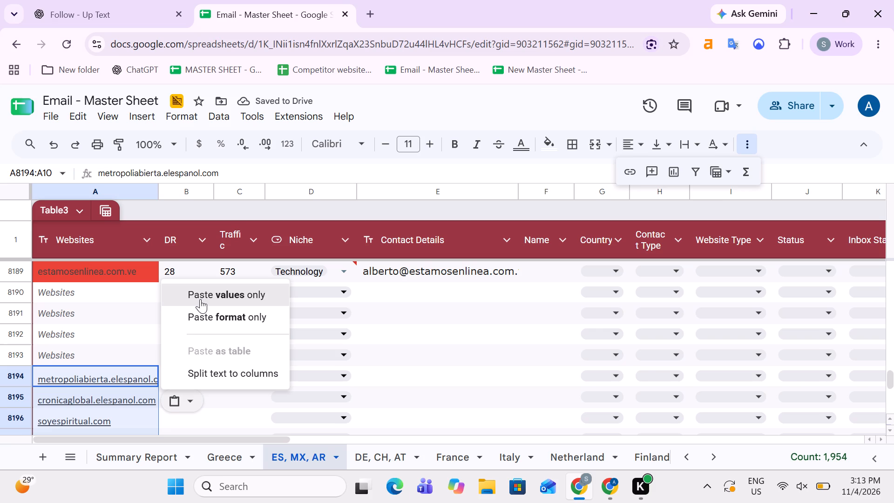
pyautogui.click(200, 299)
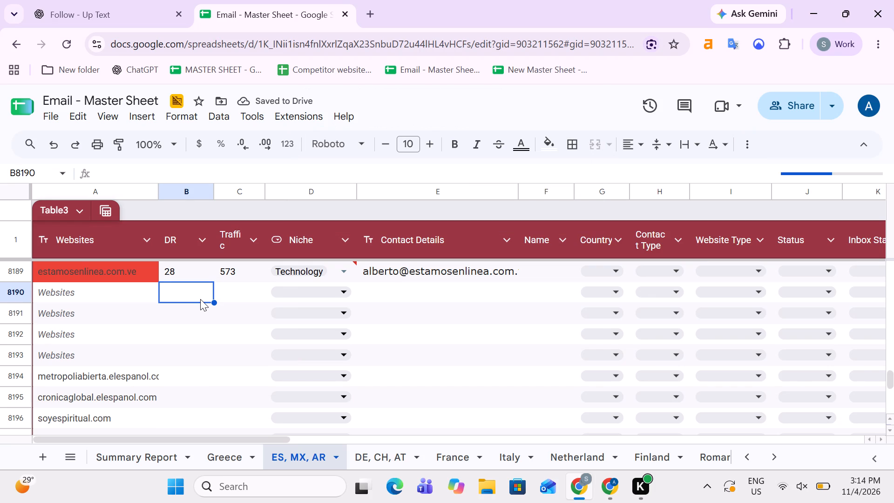
# Filter the Websites column by fill color #EA4335.
pyautogui.click(149, 240)
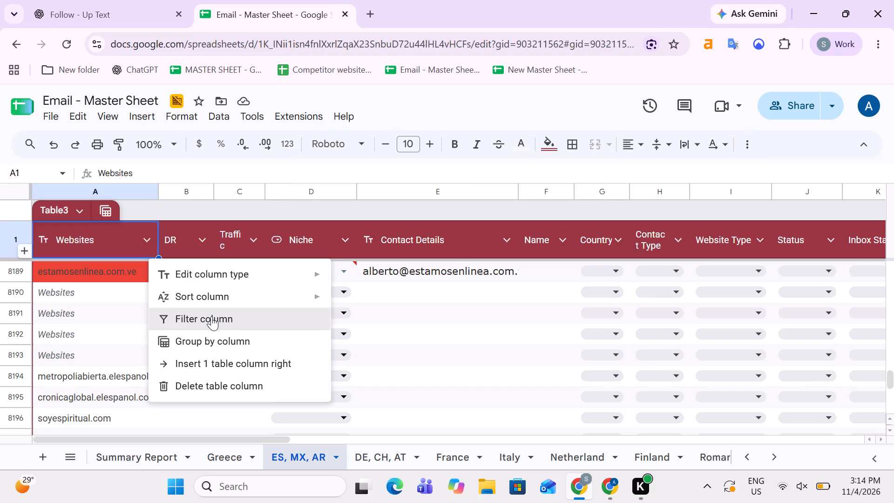
pyautogui.click(211, 316)
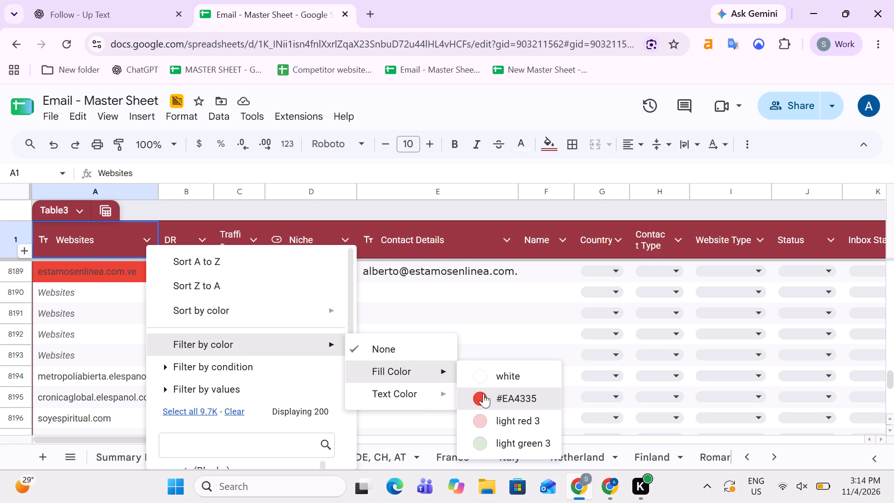
pyautogui.click(483, 394)
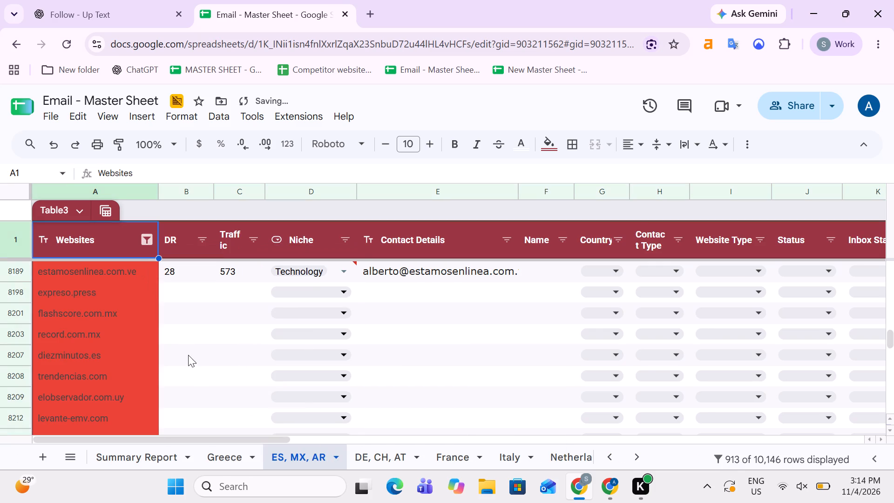
# Examine the filtered red duplicates around the boundary between the existing entries and the newly pasted websites.
pyautogui.click(198, 287)
pyautogui.press('Up')
pyautogui.press('Up')
pyautogui.press('Up')
pyautogui.press('Up')
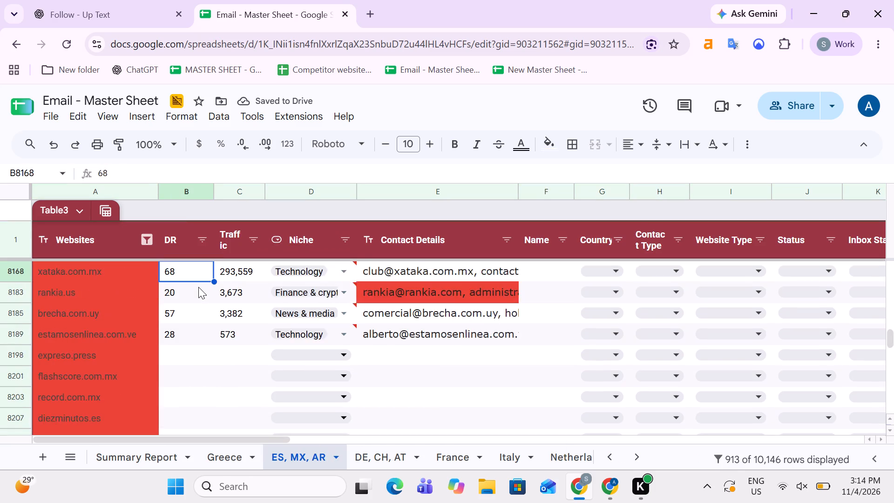
pyautogui.press('Up')
pyautogui.press('Up')
pyautogui.press('Up')
pyautogui.press('Up')
pyautogui.press('Down')
pyautogui.press('Down')
pyautogui.press('Down')
pyautogui.press('Down')
pyautogui.press('Down')
pyautogui.press('Down')
pyautogui.press('Down')
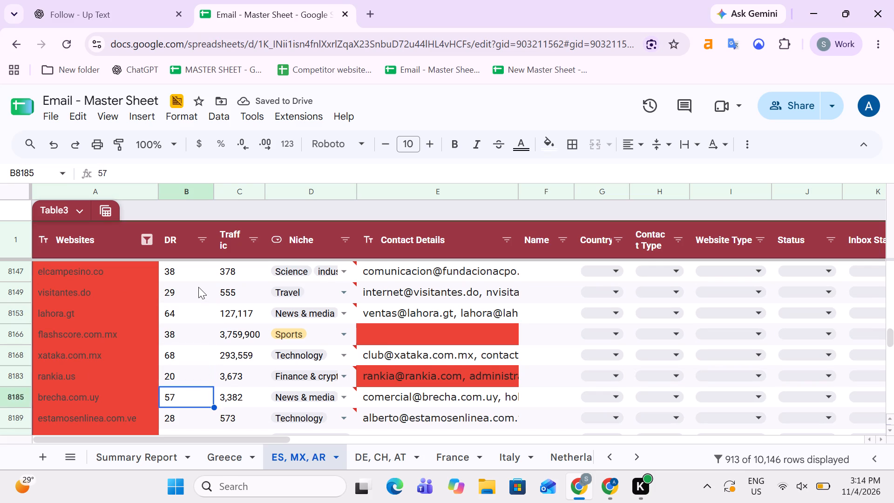
# Examine the I'D, post date, Notes and Compititor columns of the filtered red duplicates in the existing rows from about 8189 up to 7866.
pyautogui.press('Right')
pyautogui.press('Right')
pyautogui.press('Right')
pyautogui.press('Right')
pyautogui.press('Right')
pyautogui.press('Right')
pyautogui.press('Right')
pyautogui.press('Right')
pyautogui.press('Right')
pyautogui.press('Right')
pyautogui.press('Right')
pyautogui.press('Right')
pyautogui.press('Right')
pyautogui.press('Right')
pyautogui.press('Left')
pyautogui.press('Left')
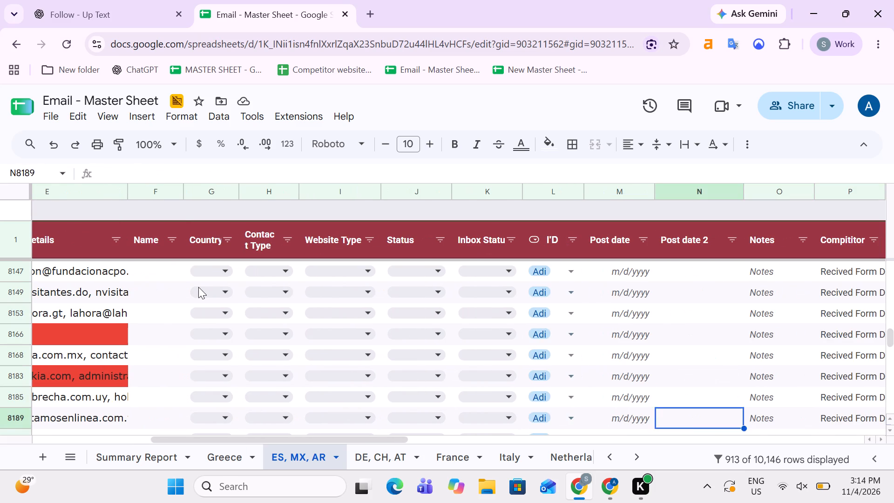
pyautogui.press('Left')
pyautogui.press('Left')
pyautogui.press('Up')
pyautogui.press('Up')
pyautogui.press('Up')
pyautogui.press('Up')
pyautogui.press('Up')
pyautogui.press('Up')
pyautogui.press('Up')
pyautogui.press('Up')
pyautogui.press('Up')
pyautogui.press('Up')
pyautogui.press('Up')
pyautogui.press('Up')
pyautogui.press('Up')
pyautogui.press('Up')
pyautogui.press('Up')
pyautogui.press('Up')
pyautogui.press('Up')
pyautogui.press('Up')
pyautogui.press('Up')
pyautogui.press('Up')
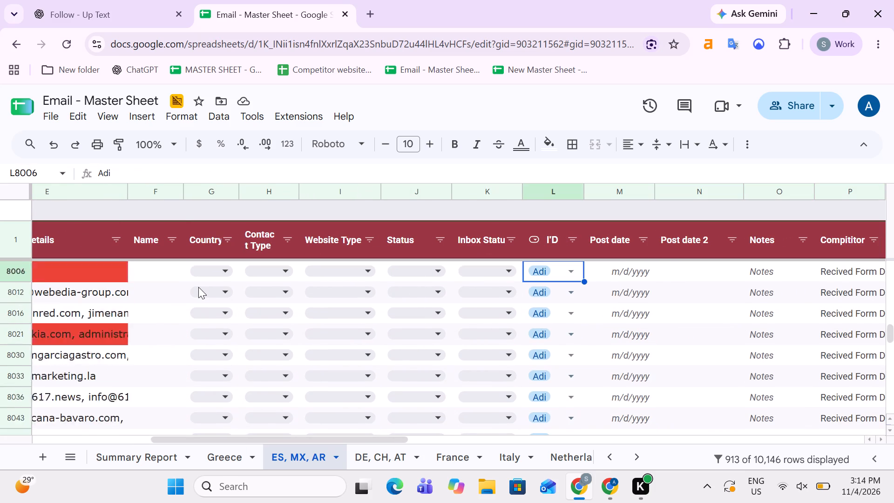
pyautogui.press('Up')
pyautogui.press('Up')
pyautogui.press('Up')
pyautogui.press('Up')
pyautogui.press('Up')
pyautogui.press('Up')
pyautogui.press('Up')
pyautogui.press('Up')
pyautogui.press('Up')
pyautogui.press('Up')
pyautogui.press('Up')
pyautogui.press('Up')
pyautogui.press('Up')
pyautogui.press('Up')
pyautogui.press('Up')
pyautogui.press('Up')
pyautogui.press('Up')
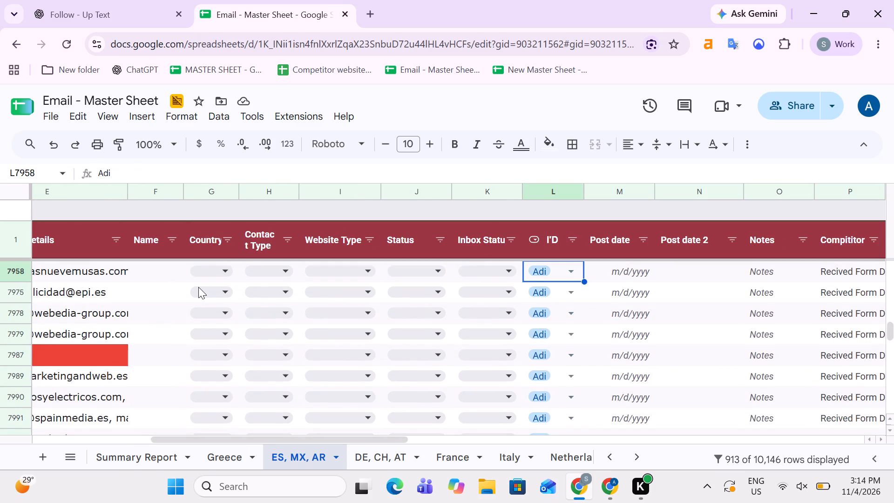
pyautogui.press('Right')
pyautogui.press('Right')
pyautogui.press('Right')
pyautogui.press('Up')
pyautogui.press('Up')
pyautogui.press('Up')
pyautogui.press('Up')
pyautogui.press('Up')
pyautogui.press('Up')
pyautogui.press('Up')
pyautogui.press('Up')
pyautogui.press('Up')
pyautogui.press('Up')
pyautogui.press('Up')
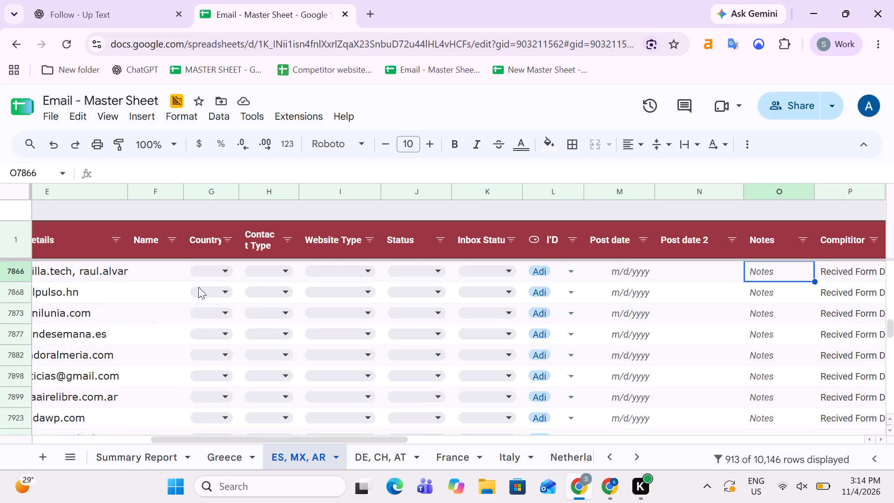
pyautogui.press('Up')
pyautogui.press('Down')
pyautogui.press('Down')
pyautogui.press('Down')
pyautogui.press('Down')
pyautogui.press('Down')
pyautogui.press('Down')
pyautogui.press('Down')
pyautogui.press('Down')
pyautogui.press('Down')
pyautogui.press('Down')
pyautogui.press('Down')
pyautogui.press('Down')
pyautogui.press('Down')
pyautogui.press('Down')
pyautogui.press('Down')
pyautogui.press('Down')
pyautogui.press('Left')
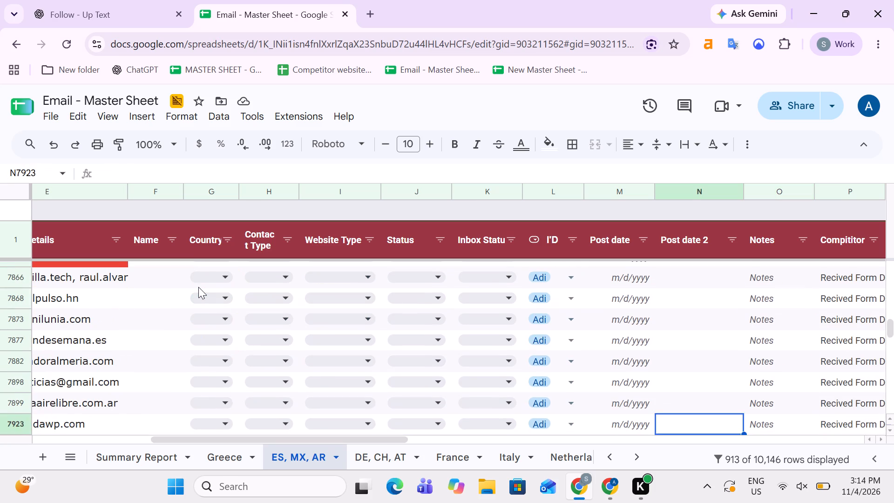
# Examine the Website Type, Status, Inbox Status and I'D columns of the filtered red duplicates in the older rows, around rows 6236 to 7309.
pyautogui.press('Up')
pyautogui.press('Up')
pyautogui.press('Up')
pyautogui.press('Up')
pyautogui.press('Up')
pyautogui.press('Up')
pyautogui.press('Up')
pyautogui.press('Up')
pyautogui.press('Up')
pyautogui.press('Up')
pyautogui.press('Up')
pyautogui.press('Up')
pyautogui.press('Up')
pyautogui.press('Up')
pyautogui.press('Up')
pyautogui.press('Up')
pyautogui.press('Up')
pyautogui.press('Up')
pyautogui.press('Up')
pyautogui.press('Up')
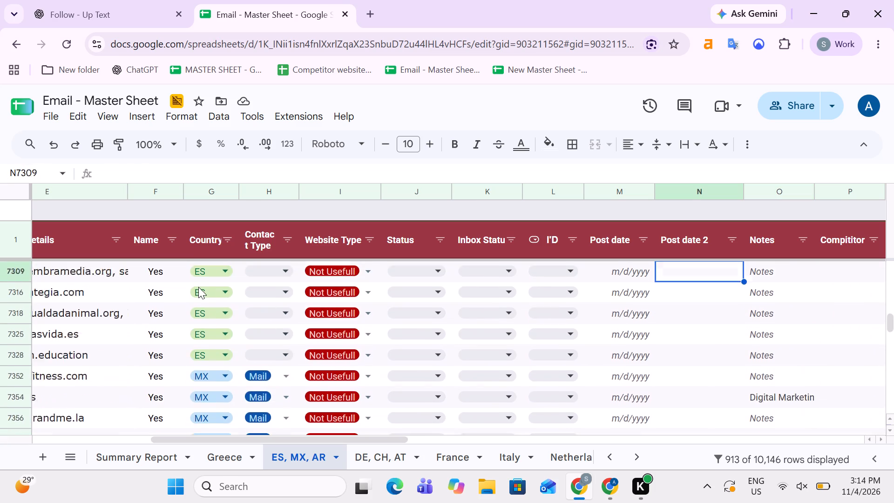
pyautogui.press('Left')
pyautogui.press('Left')
pyautogui.press('Left')
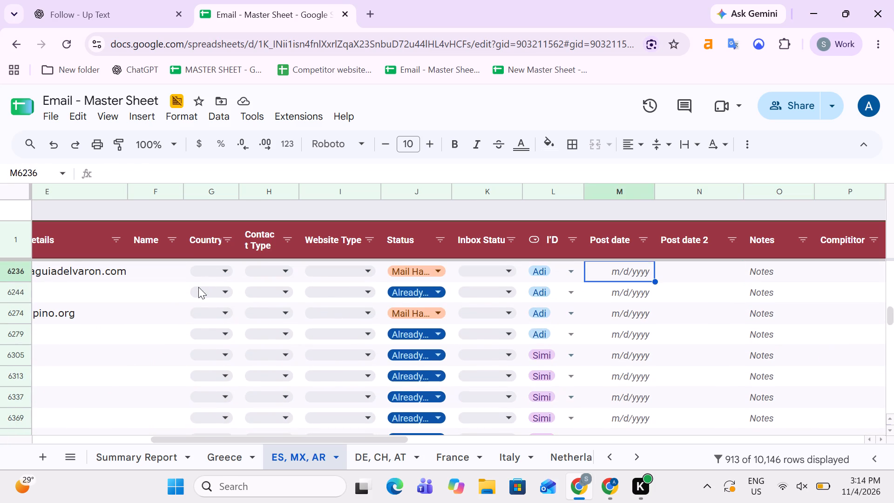
pyautogui.press('Left')
pyautogui.press('Down')
pyautogui.press('Down')
pyautogui.press('Down')
pyautogui.press('Down')
pyautogui.press('Down')
pyautogui.press('Down')
pyautogui.press('Down')
pyautogui.press('Down')
pyautogui.press('Down')
pyautogui.press('Down')
pyautogui.press('Down')
pyautogui.press('Down')
pyautogui.press('Down')
pyautogui.press('Down')
pyautogui.press('Down')
pyautogui.press('Down')
pyautogui.press('Down')
pyautogui.press('Down')
pyautogui.press('Down')
pyautogui.press('Down')
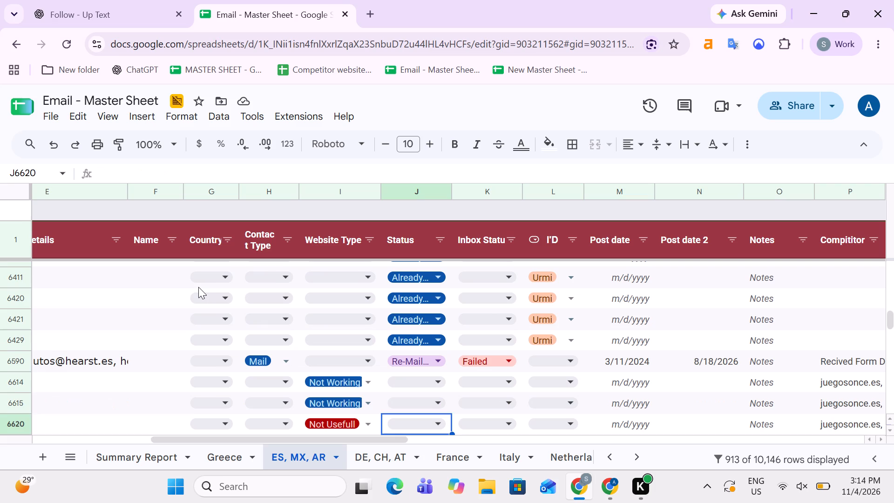
pyautogui.press('Up')
pyautogui.press('Up')
pyautogui.press('Up')
pyautogui.press('Up')
pyautogui.press('Up')
pyautogui.press('Up')
pyautogui.press('Up')
pyautogui.press('Up')
pyautogui.press('Up')
pyautogui.press('Up')
pyautogui.press('Up')
pyautogui.press('Up')
pyautogui.press('Up')
pyautogui.press('Up')
pyautogui.press('Up')
pyautogui.press('Up')
pyautogui.press('Down')
pyautogui.press('Down')
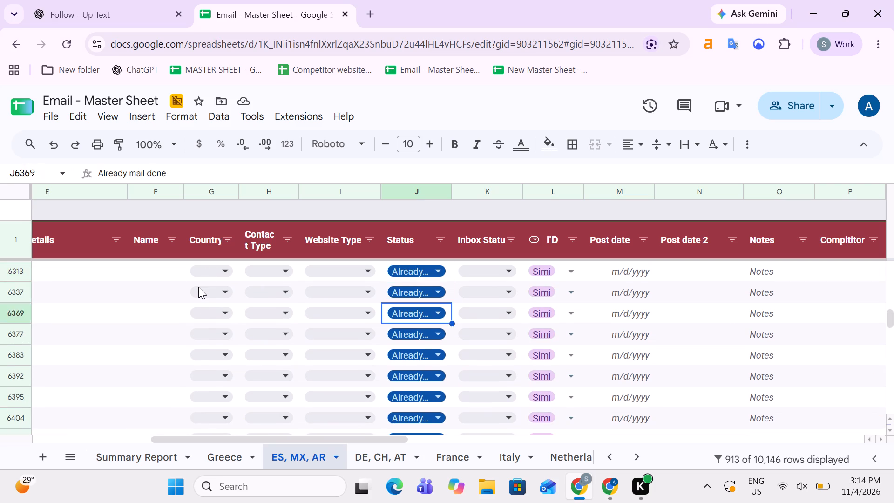
# Examine the Country, Status, Inbox Status and Post date columns of the filtered red duplicates from about row 6369 up to row 46.
pyautogui.press('Up')
pyautogui.press('Up')
pyautogui.press('Up')
pyautogui.press('Up')
pyautogui.press('Up')
pyautogui.press('Up')
pyautogui.press('Up')
pyautogui.press('Up')
pyautogui.press('Up')
pyautogui.press('Up')
pyautogui.press('Up')
pyautogui.press('Up')
pyautogui.press('Up')
pyautogui.press('Up')
pyautogui.press('Up')
pyautogui.press('Up')
pyautogui.press('Up')
pyautogui.press('Up')
pyautogui.press('Up')
pyautogui.press('Up')
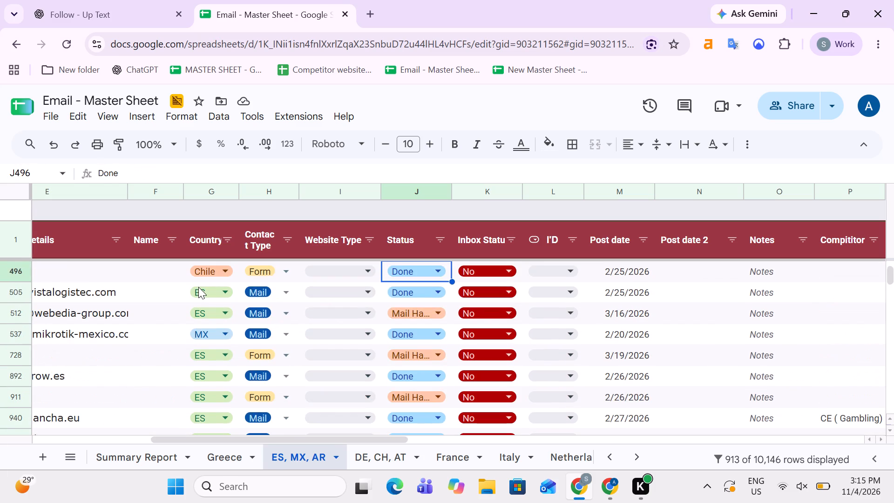
pyautogui.press('Down')
pyautogui.press('Down')
pyautogui.press('Down')
pyautogui.press('Down')
pyautogui.press('Down')
pyautogui.press('Down')
pyautogui.press('Down')
pyautogui.press('Down')
pyautogui.press('Down')
pyautogui.press('Down')
pyautogui.press('Down')
pyautogui.press('Down')
pyautogui.press('Down')
pyautogui.press('Down')
pyautogui.press('Down')
pyautogui.press('Down')
pyautogui.press('Up')
pyautogui.press('Up')
pyautogui.press('Up')
pyautogui.press('Up')
pyautogui.press('Up')
pyautogui.press('Up')
pyautogui.press('Up')
pyautogui.press('Up')
pyautogui.press('Up')
pyautogui.press('Up')
pyautogui.press('Up')
pyautogui.press('Up')
pyautogui.press('Up')
pyautogui.press('Up')
pyautogui.press('Up')
pyautogui.press('Up')
pyautogui.press('Up')
pyautogui.press('Up')
pyautogui.press('Up')
pyautogui.press('Up')
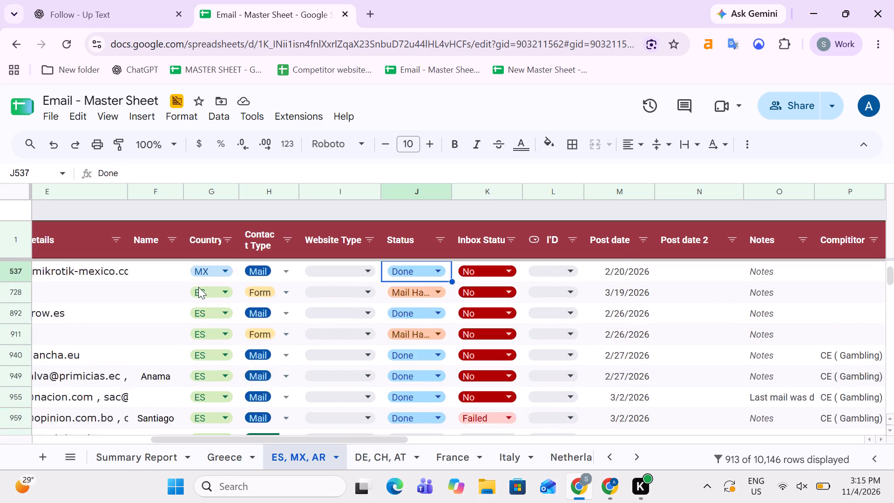
pyautogui.press('Down')
pyautogui.press('Down')
pyautogui.press('Down')
pyautogui.press('Down')
pyautogui.press('Down')
pyautogui.press('Down')
pyautogui.press('Down')
pyautogui.press('Down')
pyautogui.press('Down')
pyautogui.press('Down')
pyautogui.press('Down')
pyautogui.press('Down')
pyautogui.press('Down')
pyautogui.press('Down')
pyautogui.press('Down')
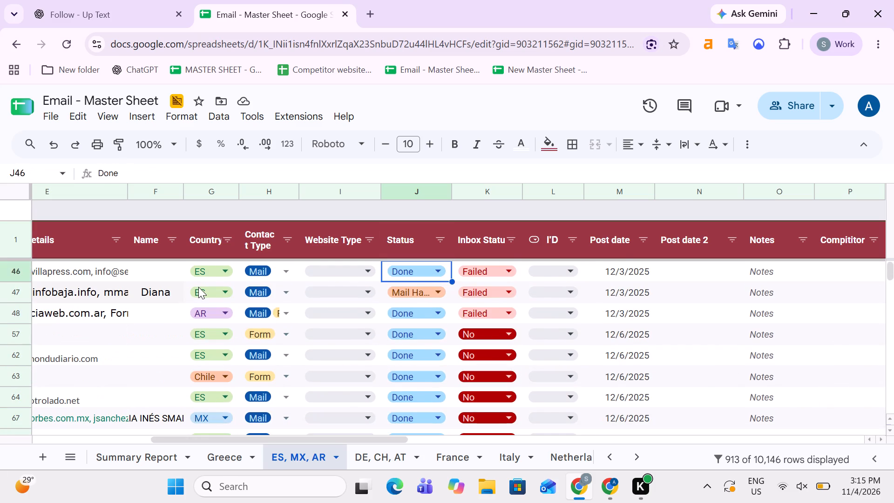
# Examine the Status, Post date, Notes and Compititor columns of the filtered red duplicates from about row 47 down to row 7860.
pyautogui.press('Down')
pyautogui.hotkey('ctrl', 'Down')
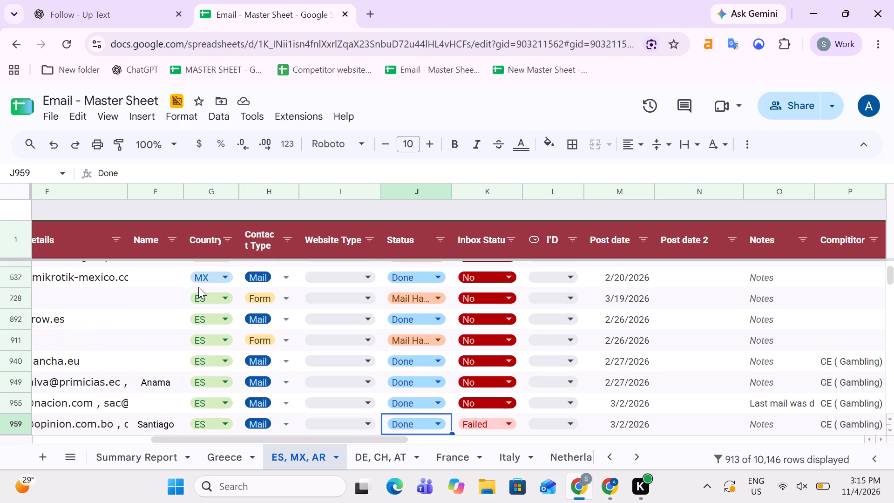
pyautogui.press('Down')
pyautogui.press('Down')
pyautogui.press('Down')
pyautogui.press('Down')
pyautogui.press('Down')
pyautogui.press('Down')
pyautogui.press('Down')
pyautogui.press('Down')
pyautogui.press('Down')
pyautogui.press('Down')
pyautogui.press('Down')
pyautogui.press('Down')
pyautogui.press('Down')
pyautogui.press('Down')
pyautogui.press('Down')
pyautogui.press('Down')
pyautogui.press('Down')
pyautogui.press('Down')
pyautogui.press('Down')
pyautogui.press('Down')
pyautogui.press('Down')
pyautogui.press('Down')
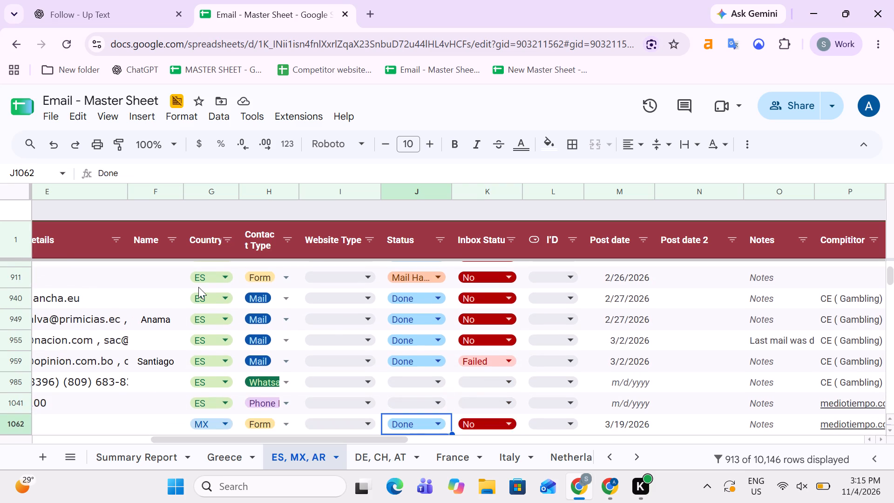
pyautogui.hotkey('ctrl', 'Down')
pyautogui.press('Down')
pyautogui.press('Down')
pyautogui.press('Down')
pyautogui.press('Down')
pyautogui.press('Down')
pyautogui.press('Down')
pyautogui.press('Down')
pyautogui.press('Down')
pyautogui.press('Down')
pyautogui.press('Down')
pyautogui.press('Down')
pyautogui.press('Down')
pyautogui.press('Down')
pyautogui.press('Down')
pyautogui.press('Down')
pyautogui.press('Down')
pyautogui.press('Down')
pyautogui.press('Down')
pyautogui.press('Down')
pyautogui.press('Down')
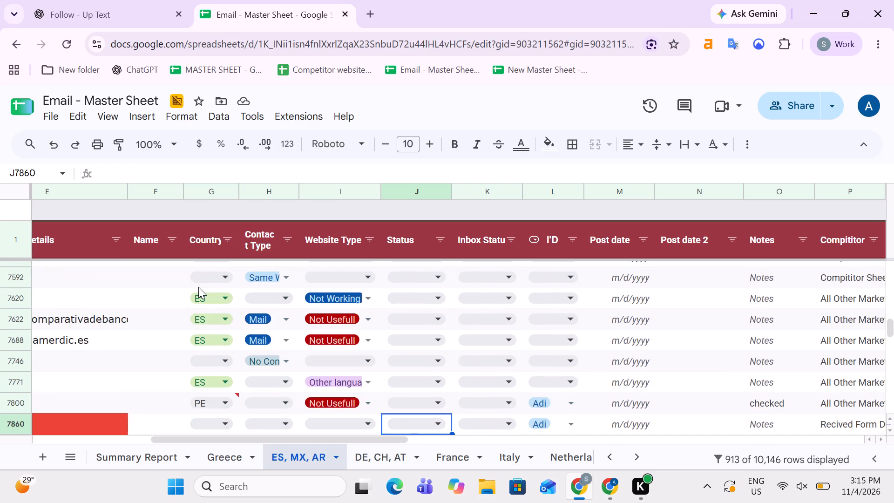
# Examine the last filtered red duplicates in the Websites column, down to row 10146.
pyautogui.hotkey('ctrl', 'Down')
pyautogui.press('Down')
pyautogui.press('Down')
pyautogui.press('Down')
pyautogui.press('Left')
pyautogui.press('Left')
pyautogui.press('Left')
pyautogui.press('Left')
pyautogui.press('Left')
pyautogui.press('Left')
pyautogui.press('Left')
pyautogui.press('Left')
pyautogui.press('Left')
pyautogui.press('Left')
pyautogui.press('Left')
pyautogui.press('Left')
pyautogui.press('Left')
pyautogui.press('Left')
pyautogui.press('Left')
pyautogui.press('Left')
pyautogui.press('Left')
pyautogui.press('Left')
pyautogui.press('Left')
pyautogui.press('Left')
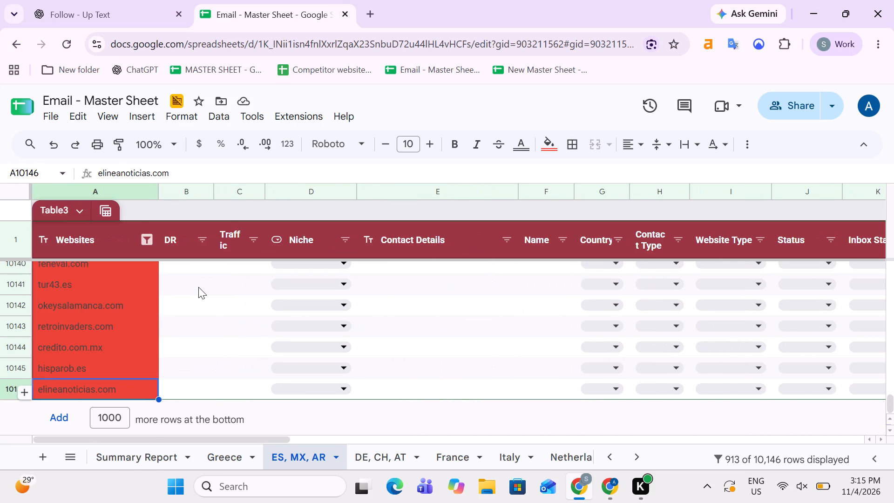
# Locate the first newly pasted duplicate, around row 8198, and select the filtered websites from there down to row 10146.
pyautogui.press('Right')
pyautogui.hotkey('ctrl', 'Up')
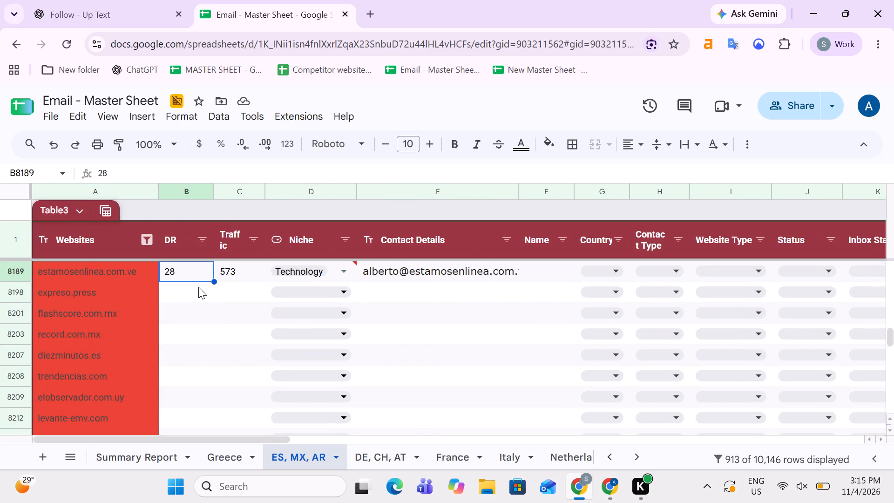
pyautogui.press('Up')
pyautogui.press('Down')
pyautogui.press('Down')
pyautogui.press('Right')
pyautogui.press('Right')
pyautogui.press('Right')
pyautogui.press('Right')
pyautogui.press('Right')
pyautogui.press('Right')
pyautogui.press('Right')
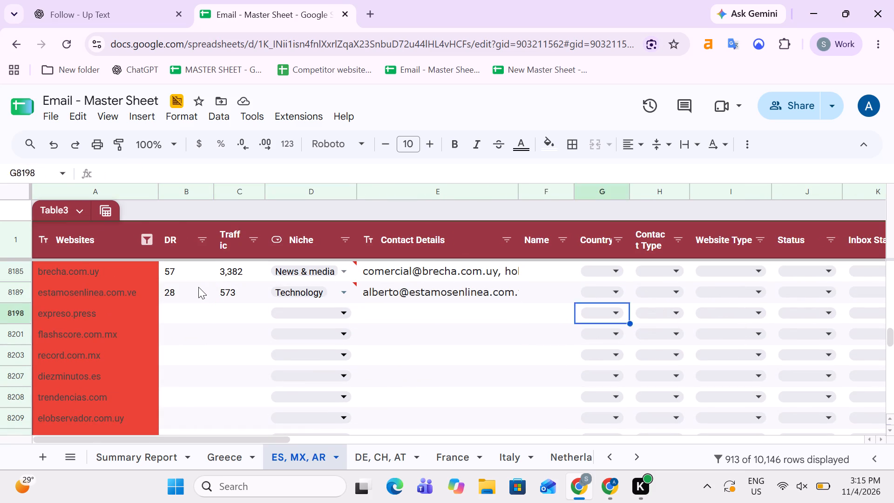
pyautogui.press('Right')
pyautogui.press('Left')
pyautogui.press('Left')
pyautogui.press('Left')
pyautogui.press('Left')
pyautogui.press('Left')
pyautogui.press('Left')
pyautogui.press('Left')
pyautogui.press('Left')
pyautogui.press('Left')
pyautogui.press('Left')
pyautogui.press('Left')
pyautogui.press('Left')
pyautogui.press('Left')
pyautogui.press('Left')
pyautogui.press('Left')
pyautogui.press('Left')
pyautogui.press('Left')
pyautogui.press('Left')
pyautogui.press('Left')
pyautogui.press('Right')
pyautogui.press('Left')
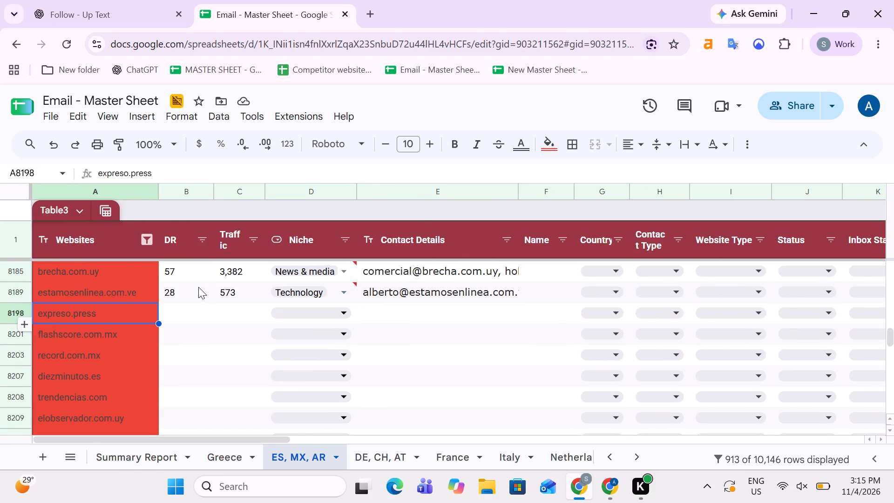
pyautogui.hotkey('ctrl', 'shift', 'Down')
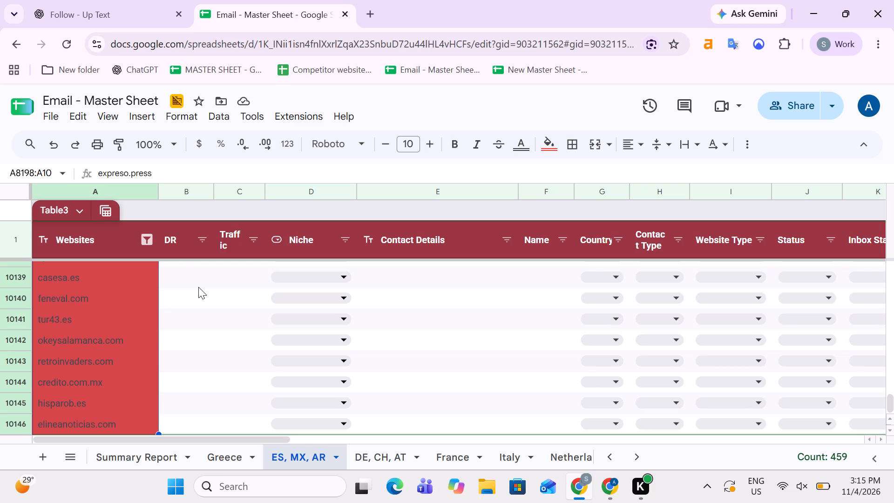
# Examine row 8189, the last existing duplicate above the newly pasted rows, across its columns up to Post date 2.
pyautogui.press('Up')
pyautogui.press('Up')
pyautogui.press('Down')
pyautogui.press('Right')
pyautogui.press('Right')
pyautogui.press('Right')
pyautogui.press('Right')
pyautogui.press('Right')
pyautogui.press('Right')
pyautogui.press('Right')
pyautogui.press('Right')
pyautogui.press('Right')
pyautogui.press('Right')
pyautogui.press('Right')
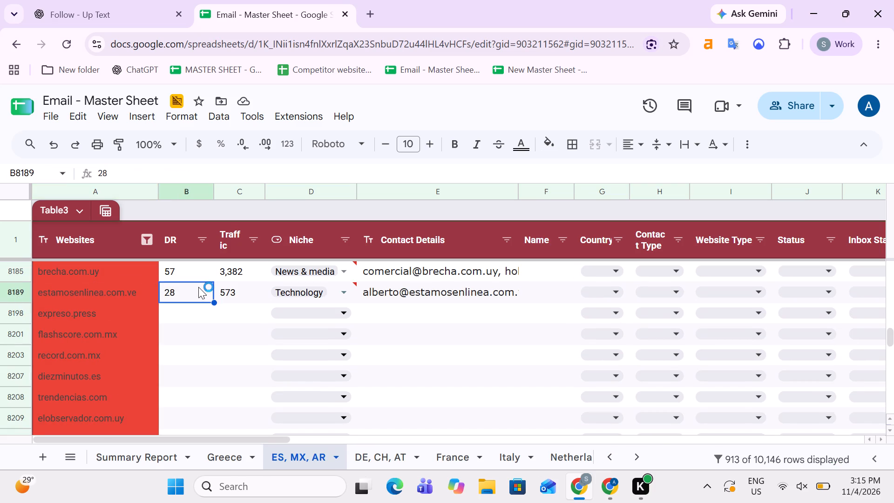
pyautogui.press('Right')
pyautogui.press('Right')
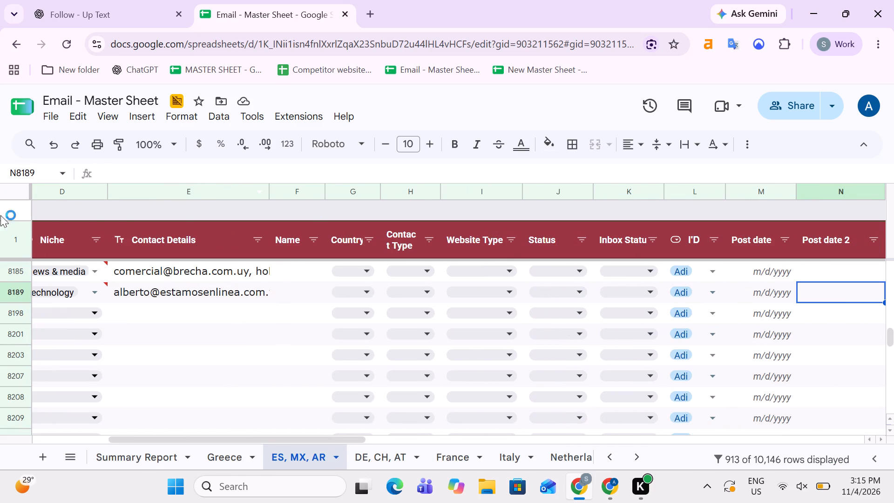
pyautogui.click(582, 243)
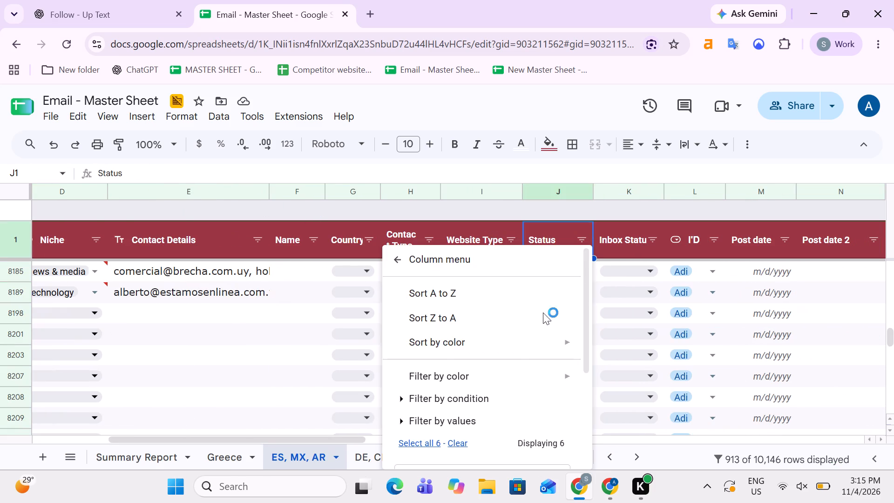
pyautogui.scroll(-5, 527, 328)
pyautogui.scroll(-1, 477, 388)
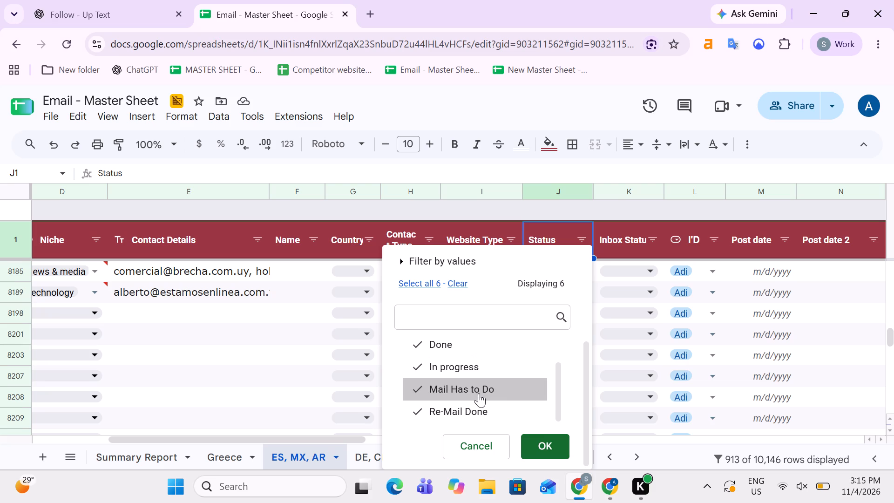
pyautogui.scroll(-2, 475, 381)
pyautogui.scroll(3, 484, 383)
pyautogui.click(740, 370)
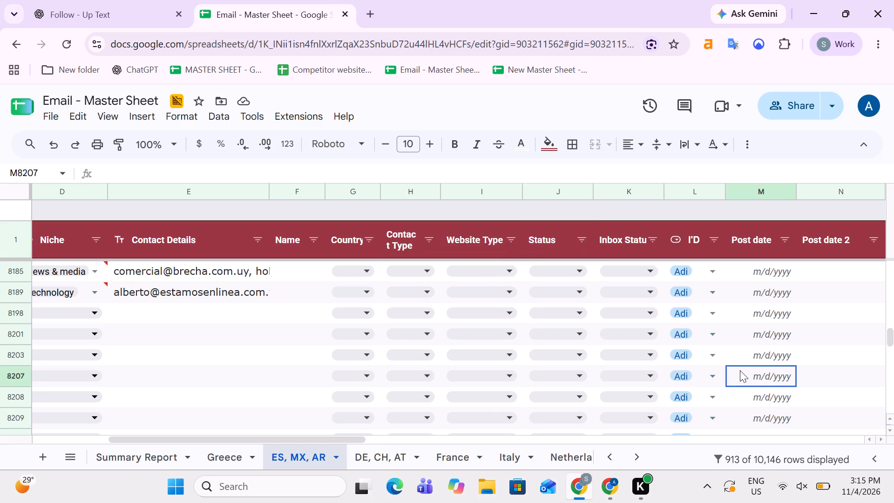
# Switch to the new outreach data spreadsheet and remove its filter so every market is shown.
pyautogui.hotkey('alt', 'Tab')
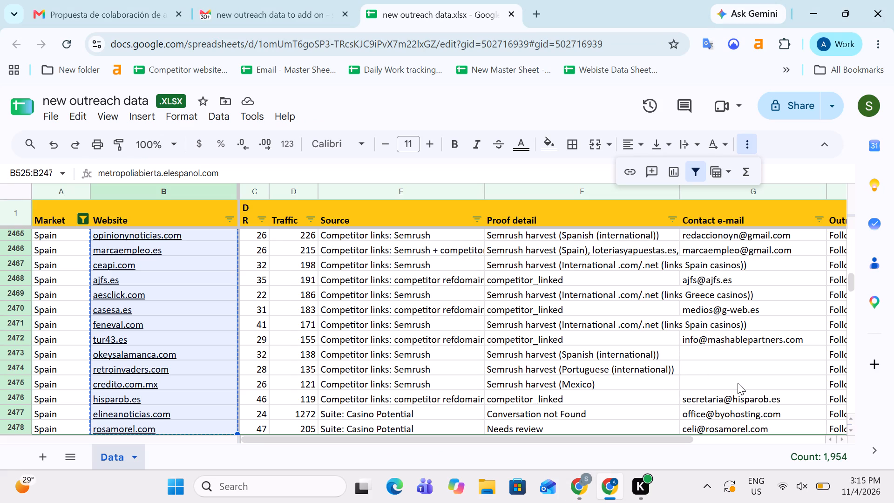
pyautogui.click(693, 178)
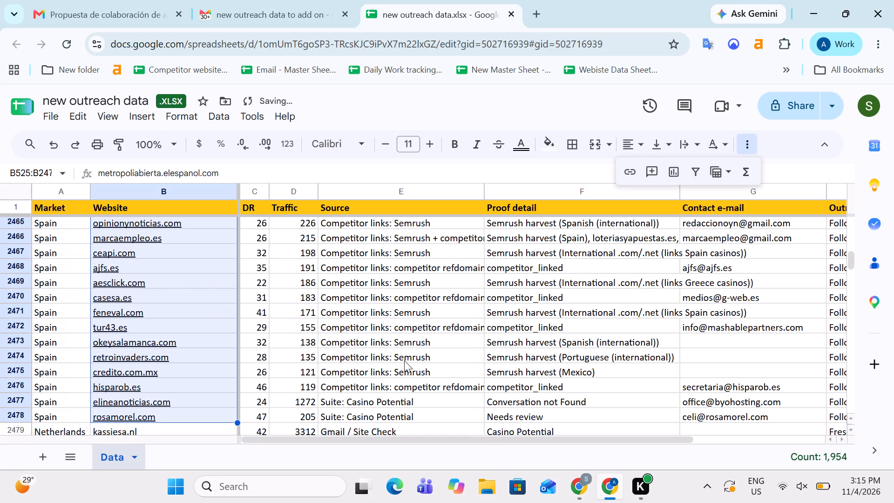
# Select the whole Website column and examine its entries down through the Netherlands rows before returning to the other window.
pyautogui.click(332, 326)
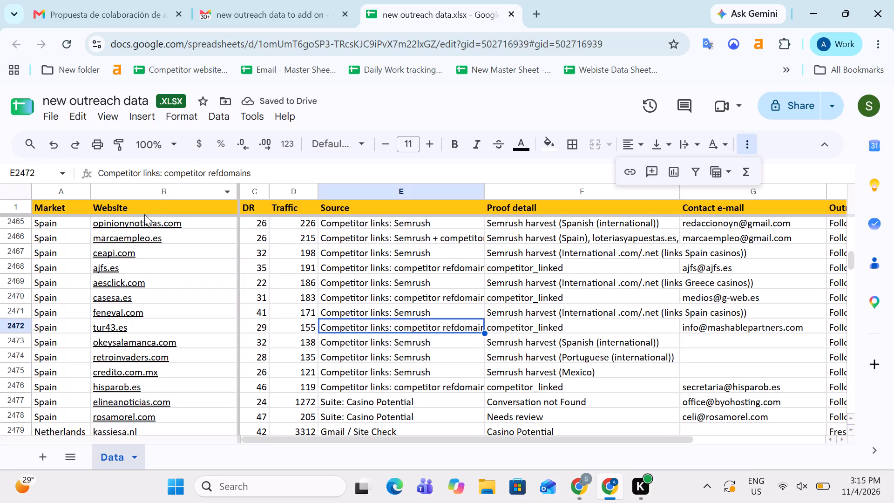
pyautogui.click(150, 194)
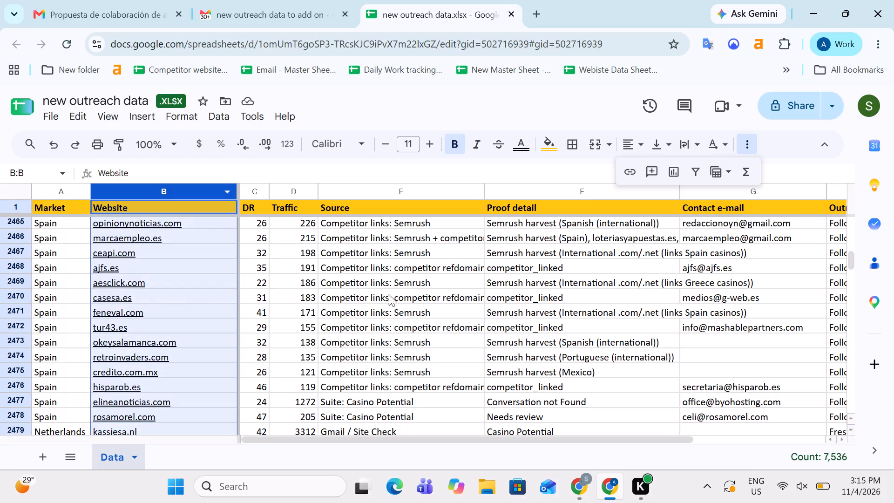
pyautogui.scroll(-6, 394, 303)
pyautogui.scroll(-19, 386, 335)
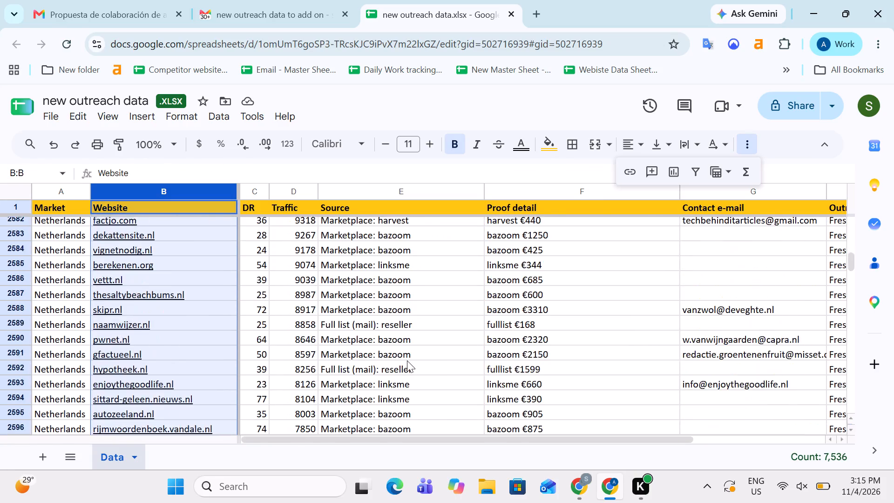
pyautogui.scroll(-16, 407, 360)
pyautogui.hotkey('alt', 'Tab')
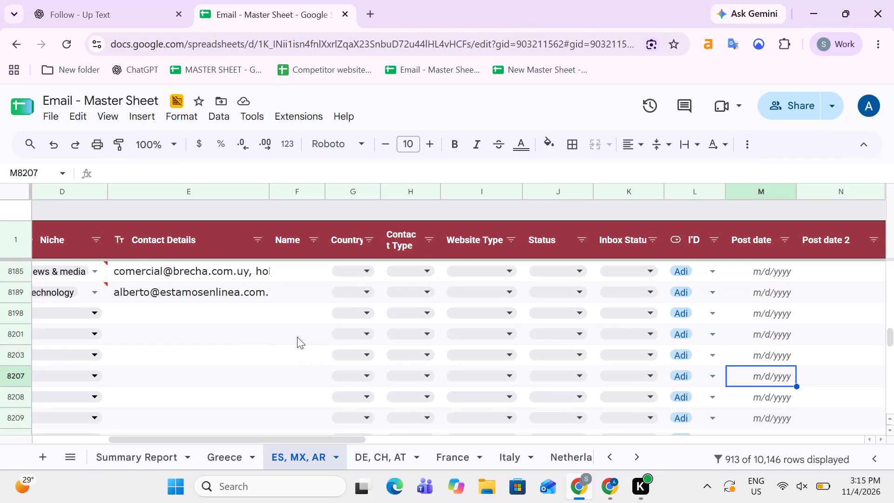
# Examine row 8189 and the blank duplicate rows below it across the columns from Websites to Contact Type.
pyautogui.click(770, 341)
pyautogui.press('Left')
pyautogui.press('Left')
pyautogui.press('Left')
pyautogui.press('Left')
pyautogui.press('Left')
pyautogui.press('Left')
pyautogui.press('Left')
pyautogui.press('Left')
pyautogui.press('Left')
pyautogui.press('Left')
pyautogui.press('Left')
pyautogui.press('Left')
pyautogui.press('Left')
pyautogui.press('Left')
pyautogui.press('Left')
pyautogui.press('Left')
pyautogui.press('Left')
pyautogui.press('Left')
pyautogui.press('Left')
pyautogui.press('Left')
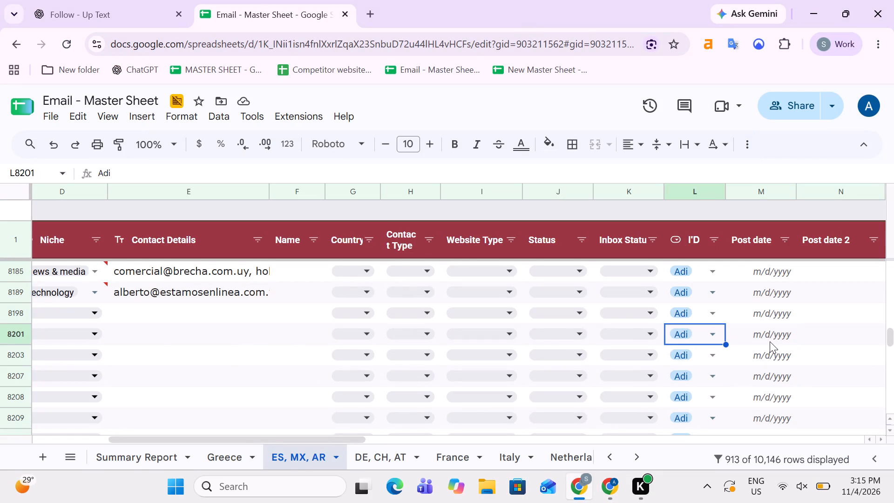
pyautogui.press('Up')
pyautogui.press('Up')
pyautogui.press('Right')
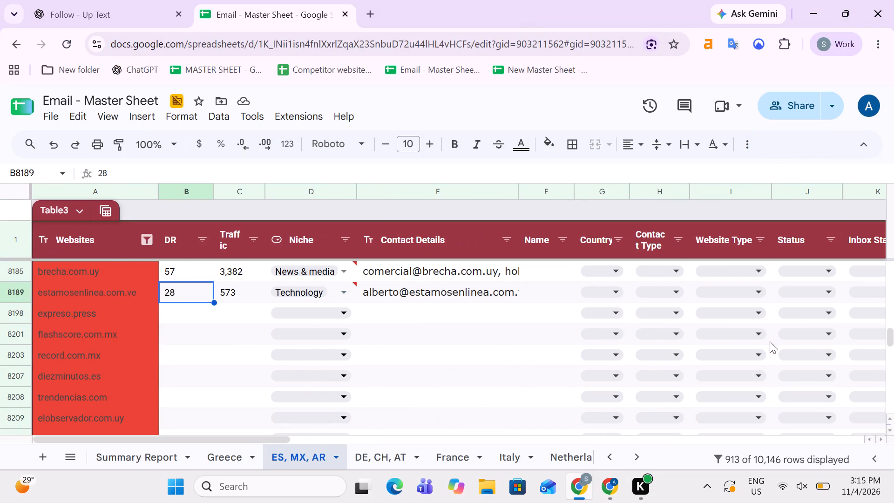
pyautogui.press('Right')
pyautogui.press('Right')
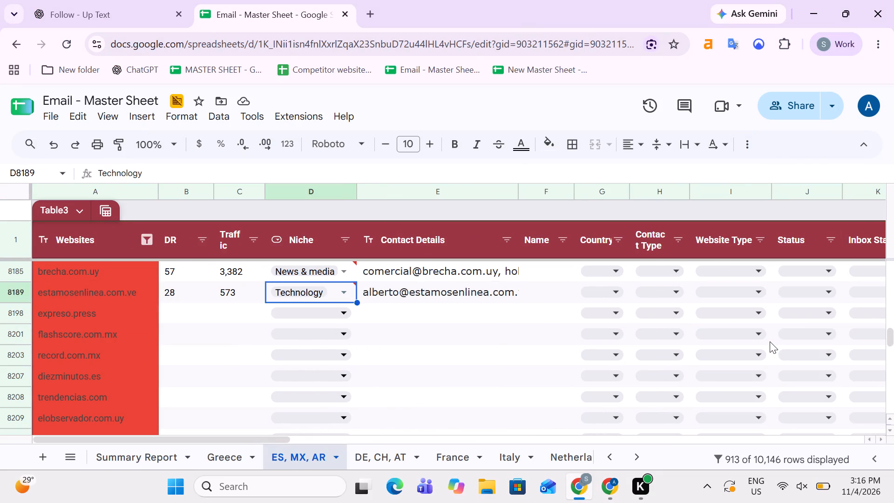
pyautogui.press('Right')
pyautogui.press('Right')
pyautogui.press('Right')
pyautogui.press('Right')
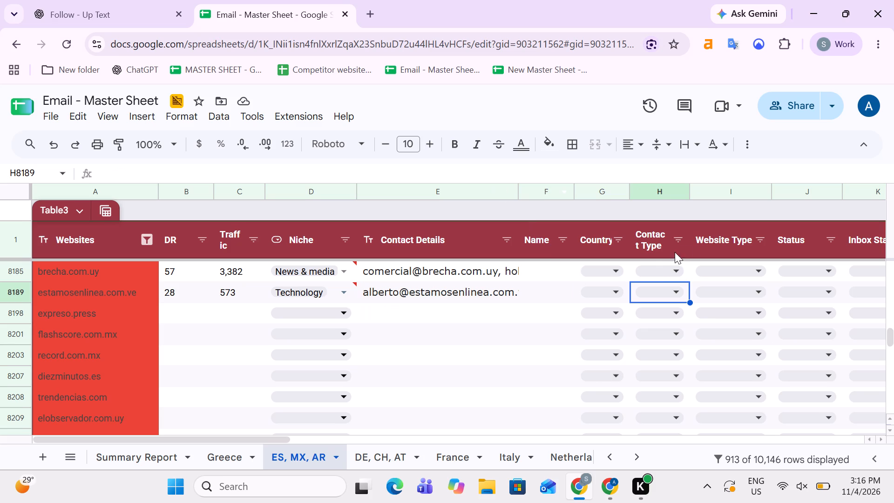
# Filter the Contact Type column to show only No Contact, Not Usefull and Same Webmaster.
pyautogui.click(677, 238)
pyautogui.scroll(-4, 610, 334)
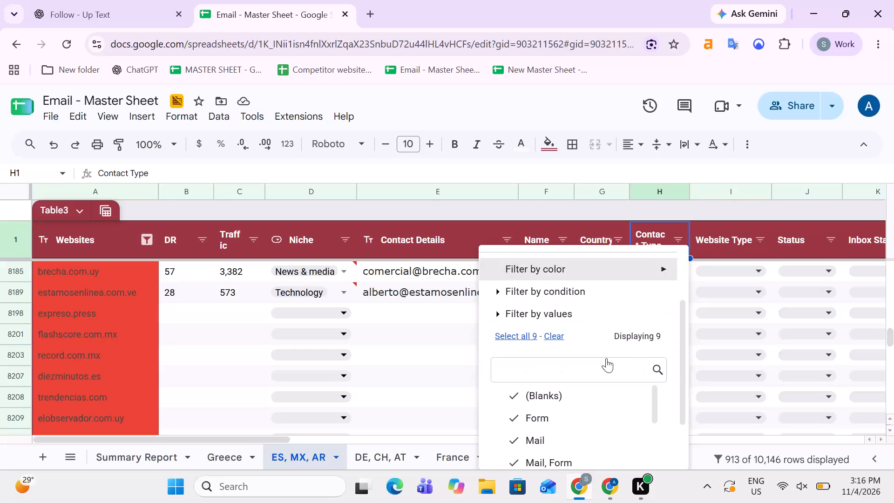
pyautogui.scroll(-5, 606, 356)
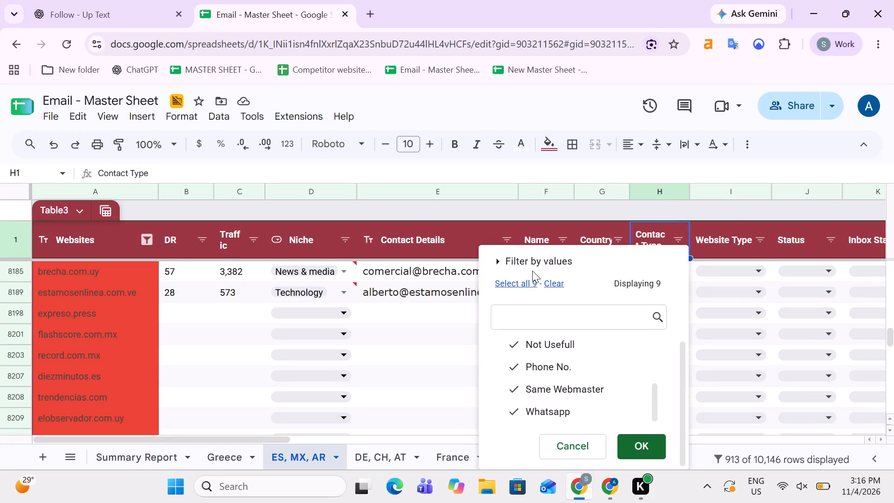
pyautogui.click(556, 281)
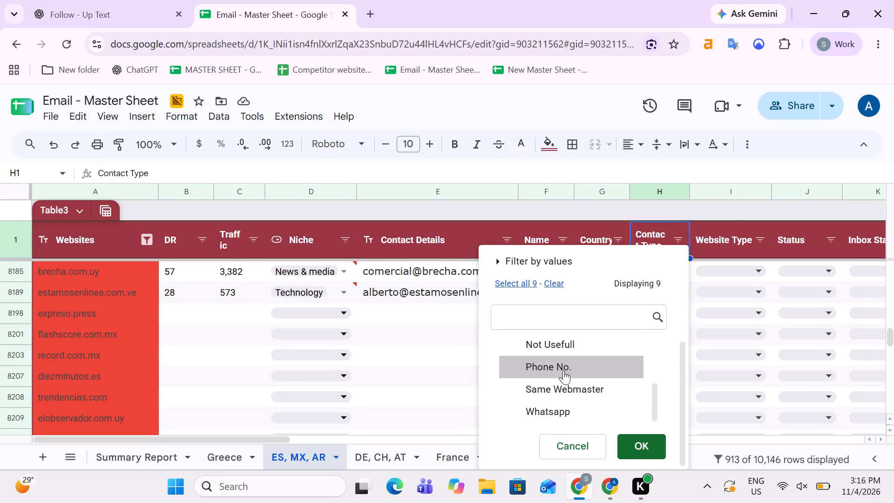
pyautogui.click(561, 386)
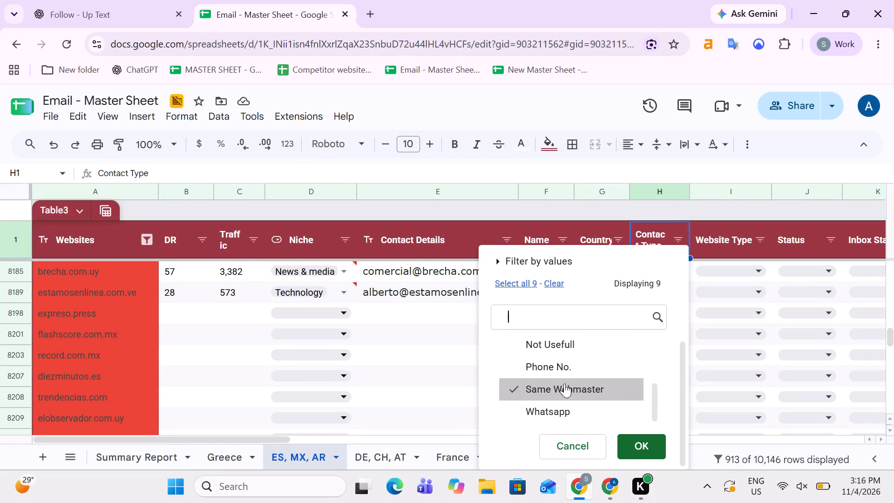
pyautogui.click(556, 385)
pyautogui.click(555, 384)
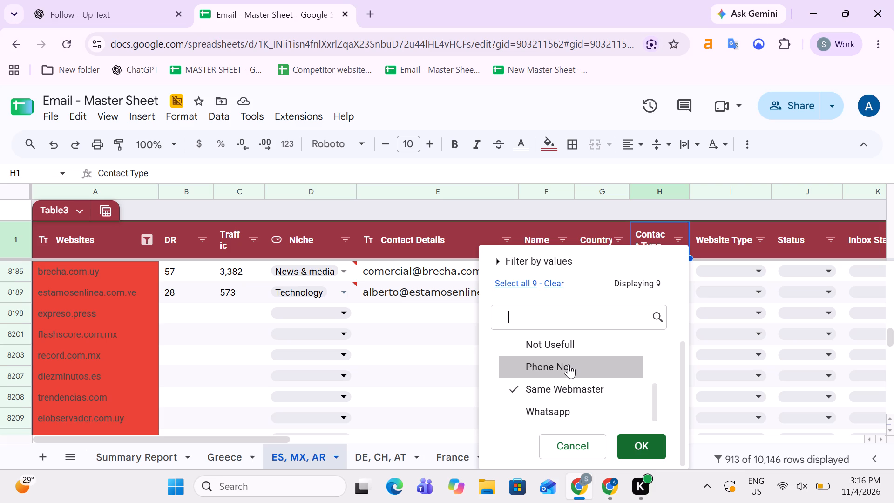
pyautogui.click(558, 351)
pyautogui.scroll(1, 562, 370)
pyautogui.click(556, 392)
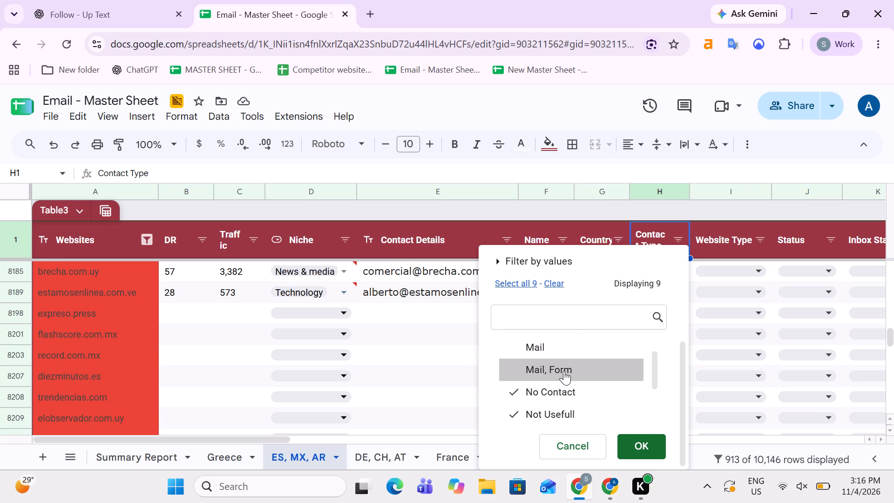
pyautogui.scroll(2, 564, 371)
pyautogui.scroll(-3, 593, 413)
pyautogui.scroll(-3, 650, 364)
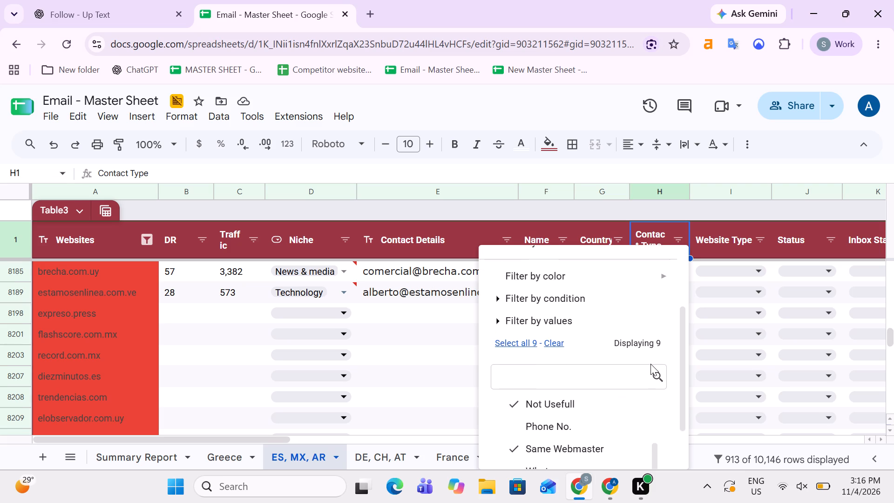
pyautogui.scroll(-1, 650, 364)
pyautogui.click(646, 443)
# Copy all the filtered websites in the Websites column, from capitalcoahuila.com.mx in row 2133 down to generacionyoung.com in row 7746.
pyautogui.press('Down')
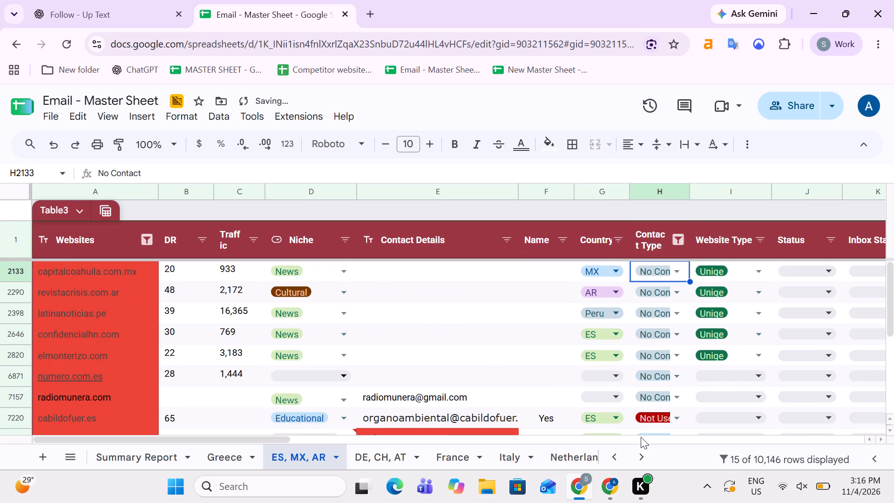
pyautogui.press('Up')
pyautogui.press('Down')
pyautogui.press('Up')
pyautogui.press('Down')
pyautogui.press('Left')
pyautogui.press('Left')
pyautogui.press('Left')
pyautogui.press('Left')
pyautogui.press('Left')
pyautogui.press('Left')
pyautogui.press('Left')
pyautogui.press('Left')
pyautogui.press('Left')
pyautogui.press('Left')
pyautogui.press('Left')
pyautogui.press('Left')
pyautogui.press('Left')
pyautogui.press('Left')
pyautogui.press('Left')
pyautogui.press('Left')
pyautogui.press('Left')
pyautogui.press('Left')
pyautogui.press('Left')
pyautogui.press('Left')
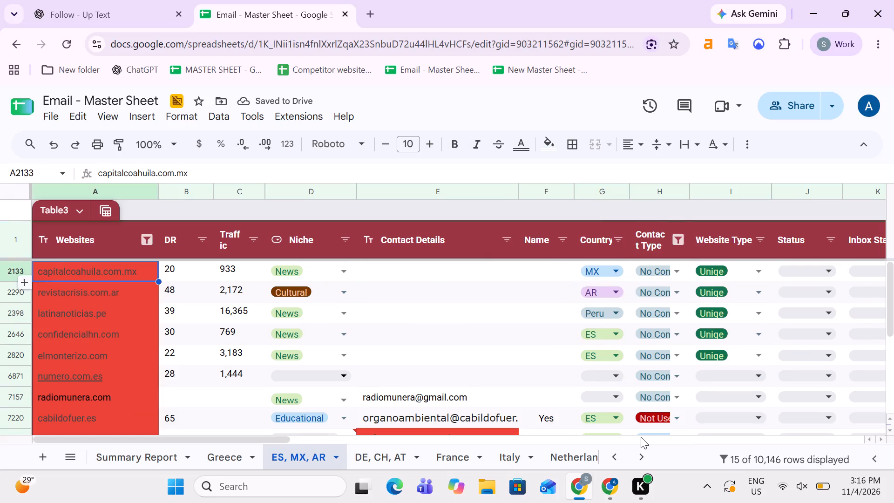
pyautogui.press('Up')
pyautogui.press('Down')
pyautogui.hotkey('ctrl', 'shift', 'Down')
pyautogui.hotkey('ctrl', 'c')
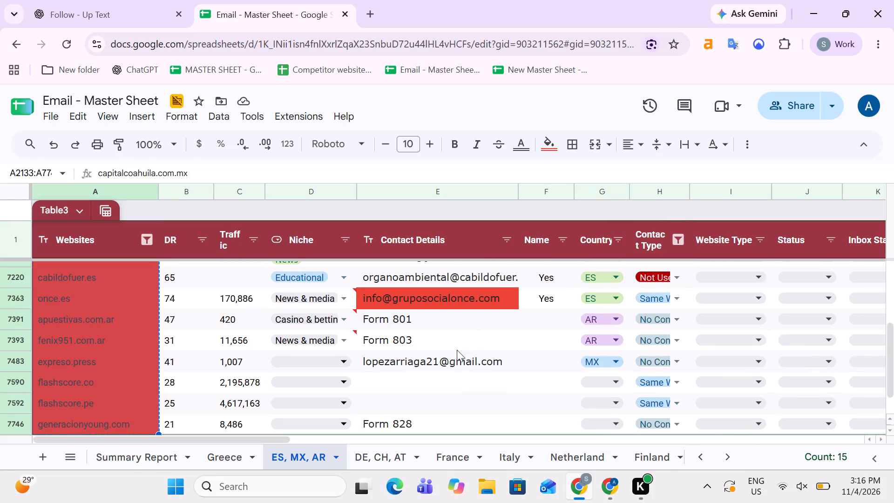
# Switch to the new outreach data spreadsheet with the copied websites.
pyautogui.hotkey('alt', 'Tab')
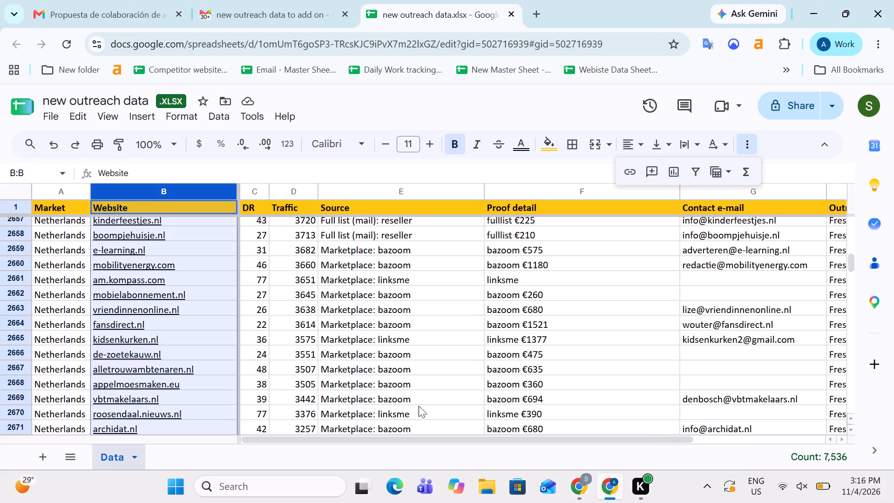
# Paste the copied duplicate websites as values only into the Website column of new outreach data, starting at row 7539 below the Finland entries.
pyautogui.click(278, 360)
pyautogui.press('Left')
pyautogui.press('Left')
pyautogui.press('Left')
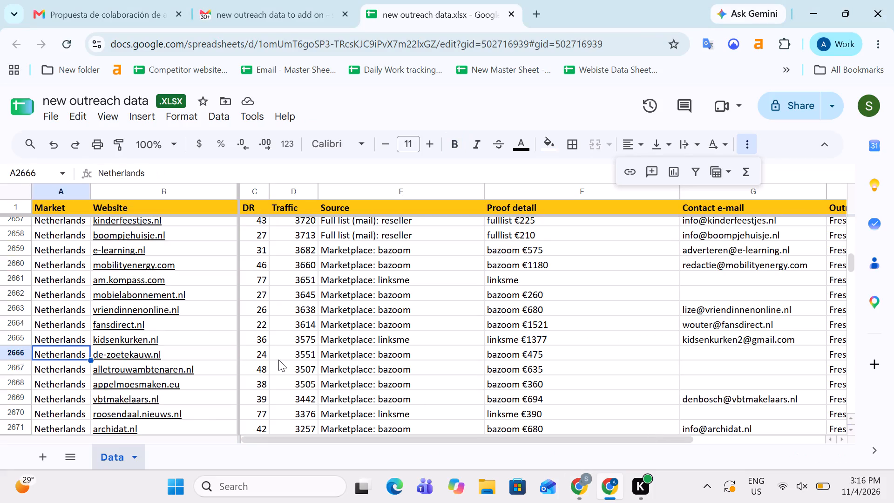
pyautogui.press('Right')
pyautogui.hotkey('ctrl', 'Down')
pyautogui.press('Down')
pyautogui.press('Down')
pyautogui.press('Down')
pyautogui.press('Down')
pyautogui.press('Up')
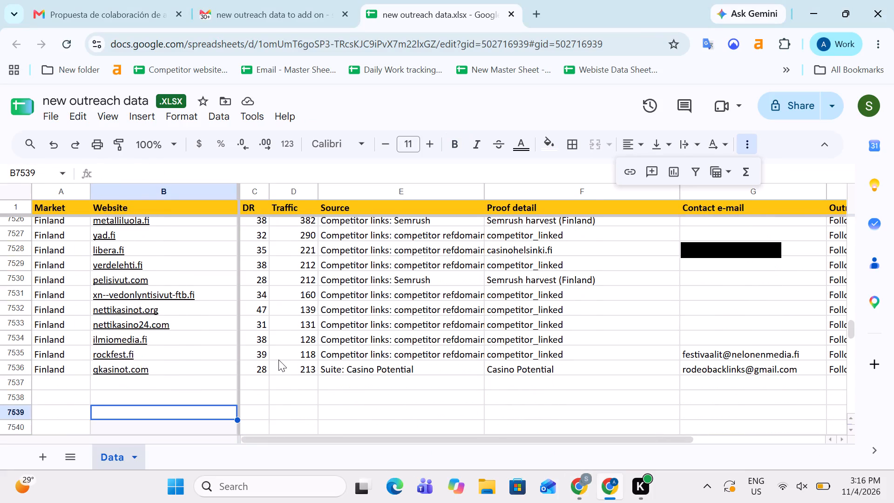
pyautogui.hotkey('ctrl', 'v')
pyautogui.click(258, 395)
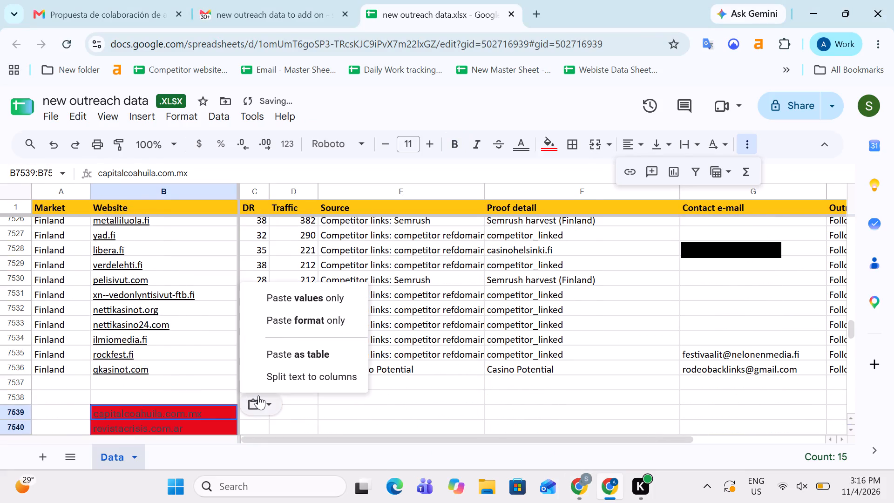
pyautogui.click(295, 291)
pyautogui.scroll(-1, 285, 340)
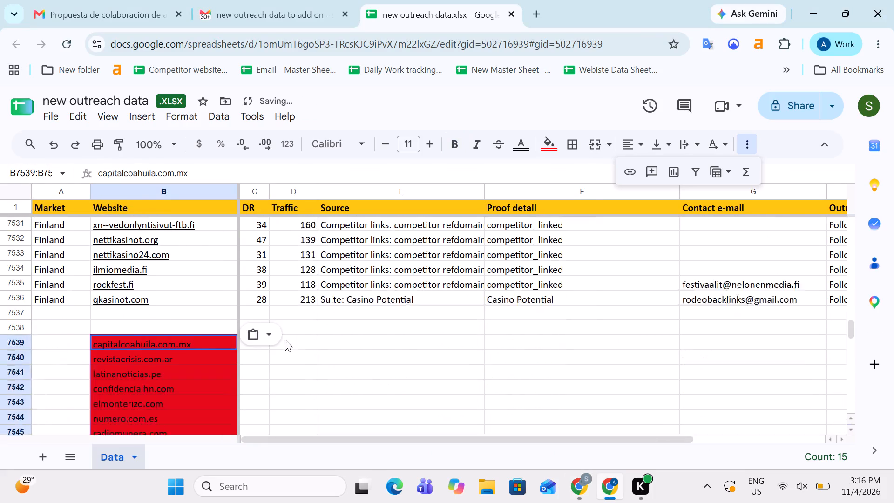
pyautogui.scroll(-1, 285, 340)
pyautogui.scroll(6, 272, 358)
pyautogui.scroll(-2, 237, 302)
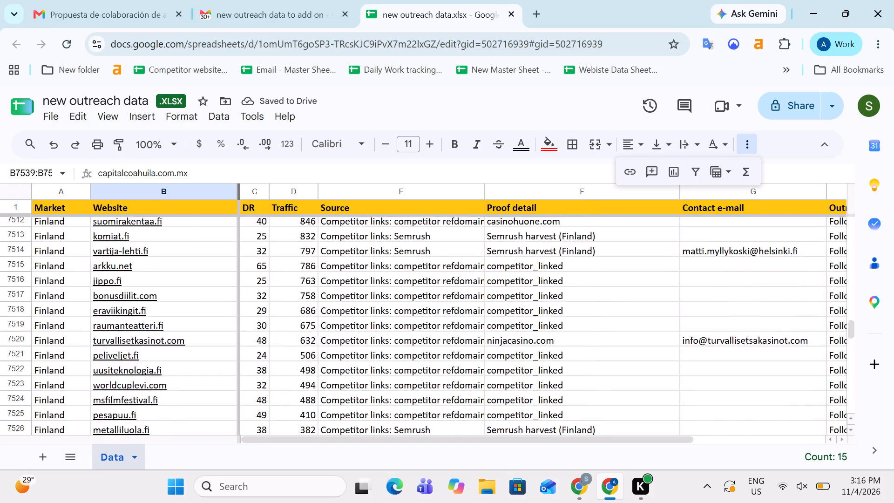
pyautogui.scroll(-4, 237, 302)
# Switch to Email - Master Sheet and examine the Contact Type-filtered red duplicates from the Websites column across to Follow-up 2.
pyautogui.hotkey('alt', 'Tab')
pyautogui.press('Up')
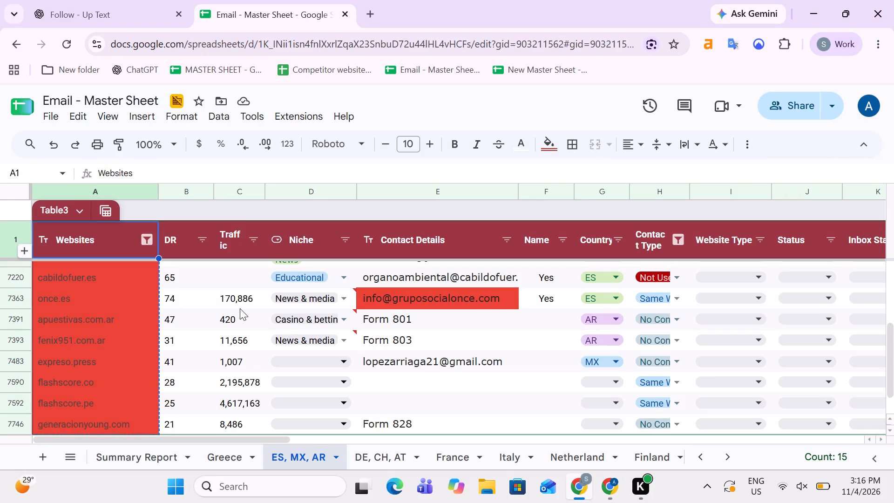
pyautogui.press('Down')
pyautogui.press('Up')
pyautogui.press('Down')
pyautogui.press('Right')
pyautogui.press('Right')
pyautogui.press('Right')
pyautogui.press('Right')
pyautogui.press('Right')
pyautogui.press('Right')
pyautogui.press('Right')
pyautogui.press('Right')
pyautogui.press('Right')
pyautogui.press('Right')
pyautogui.press('Right')
pyautogui.press('Right')
pyautogui.press('Right')
pyautogui.press('Right')
pyautogui.press('Right')
pyautogui.press('Right')
pyautogui.press('Right')
pyautogui.press('Right')
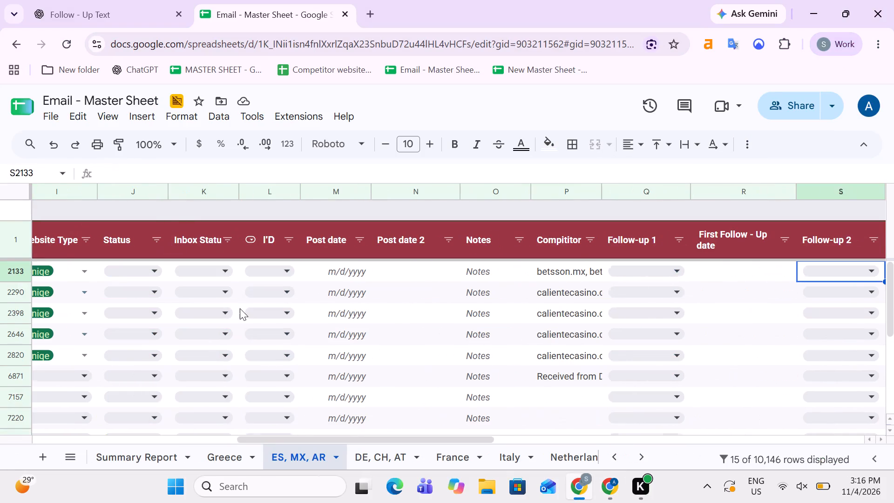
# Examine the Inbox Status, Status, Website Type, Contact Type and Country columns of the filtered duplicates from row 2133.
pyautogui.press('Left')
pyautogui.press('Left')
pyautogui.press('Left')
pyautogui.press('Left')
pyautogui.press('Left')
pyautogui.press('Left')
pyautogui.press('Left')
pyautogui.press('Left')
pyautogui.press('Left')
pyautogui.press('Left')
pyautogui.press('Left')
pyautogui.press('Right')
pyautogui.press('Right')
pyautogui.press('Right')
pyautogui.press('Left')
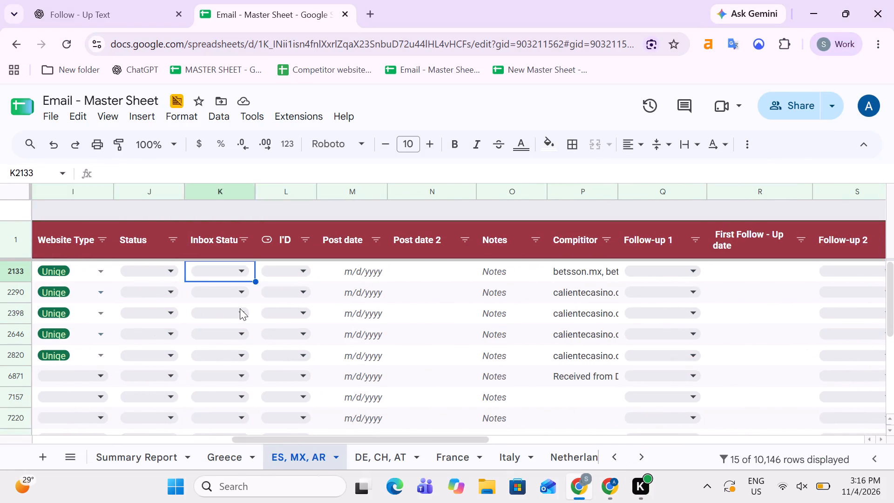
pyautogui.press('Left')
pyautogui.press('Left')
pyautogui.press('Left')
pyautogui.press('Left')
pyautogui.press('Left')
pyautogui.press('Right')
pyautogui.press('Right')
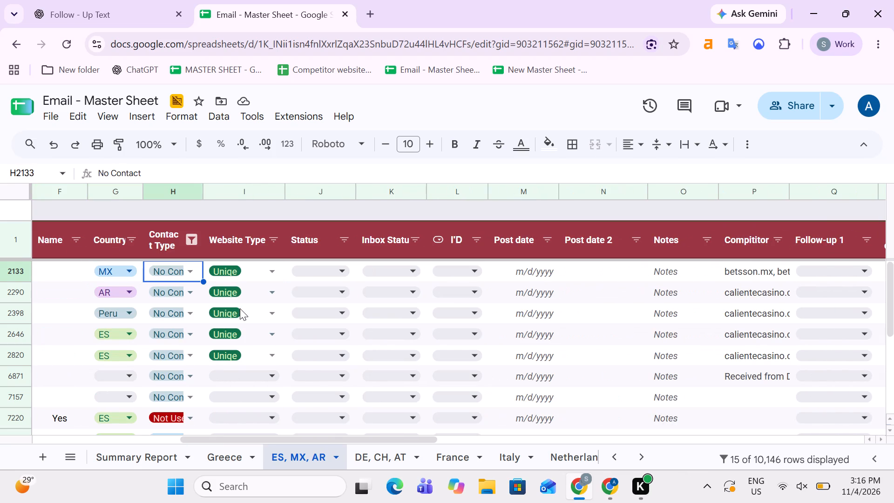
# Reset the Contact Type filter to include all values, keeping the red-color filter on Websites.
pyautogui.click(190, 239)
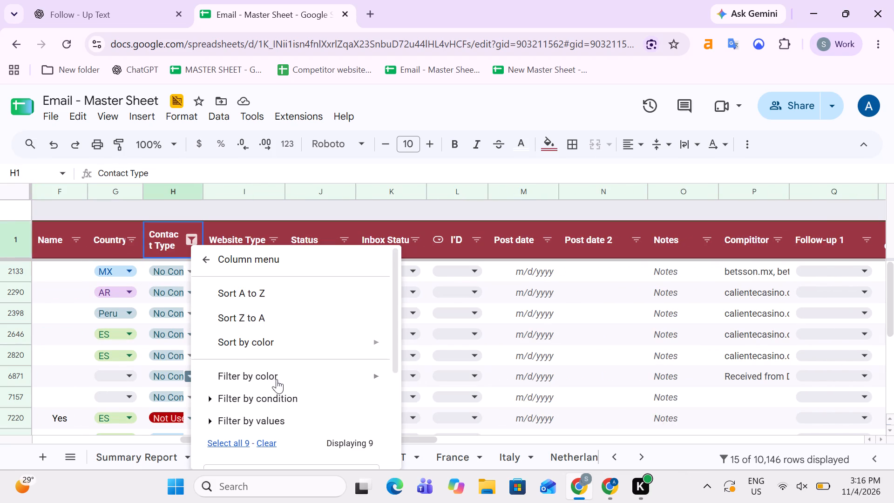
pyautogui.scroll(-2, 268, 392)
pyautogui.click(228, 303)
pyautogui.scroll(-2, 337, 361)
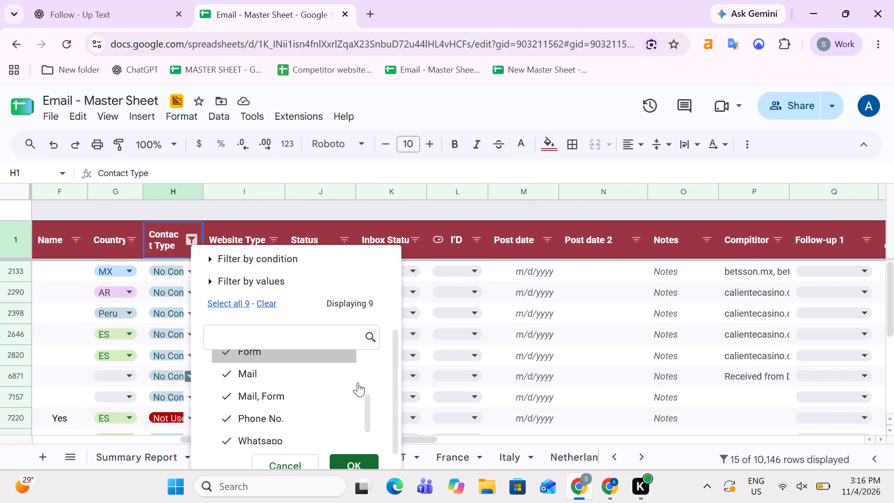
pyautogui.click(348, 457)
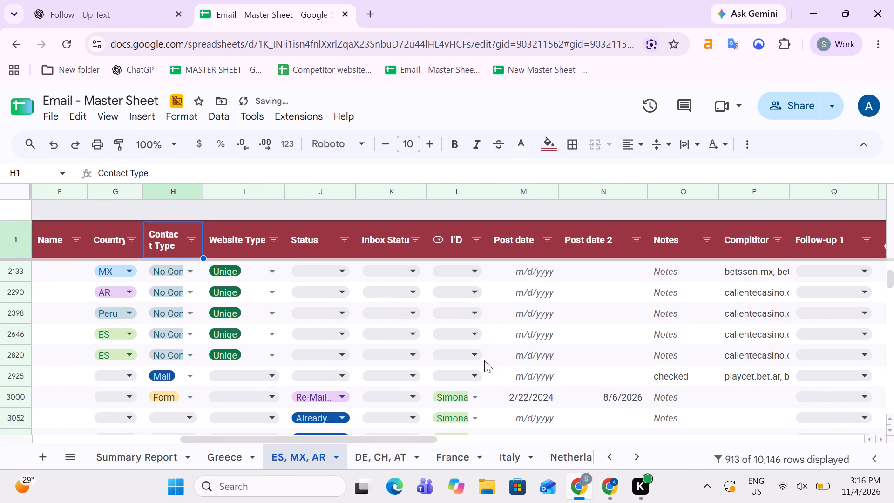
# Filter the Status column of the red duplicates to show only Re-Mail Done.
pyautogui.click(341, 241)
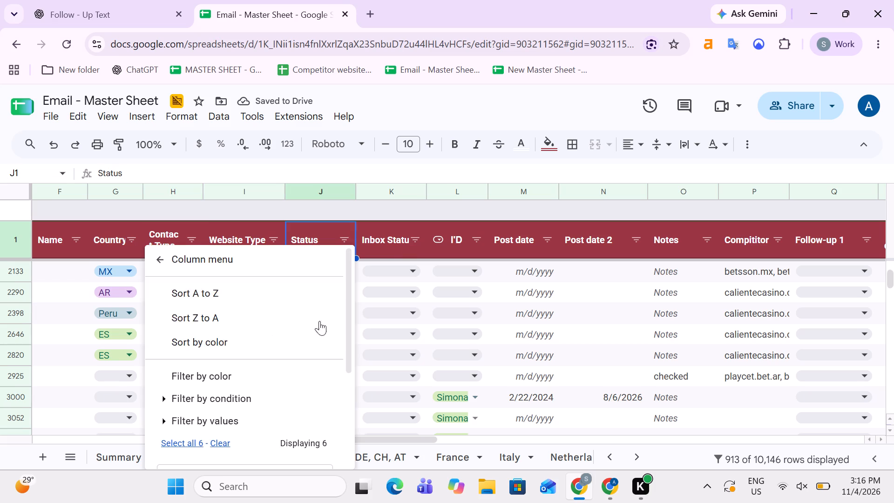
pyautogui.scroll(-3, 297, 344)
pyautogui.click(221, 282)
pyautogui.scroll(-6, 207, 387)
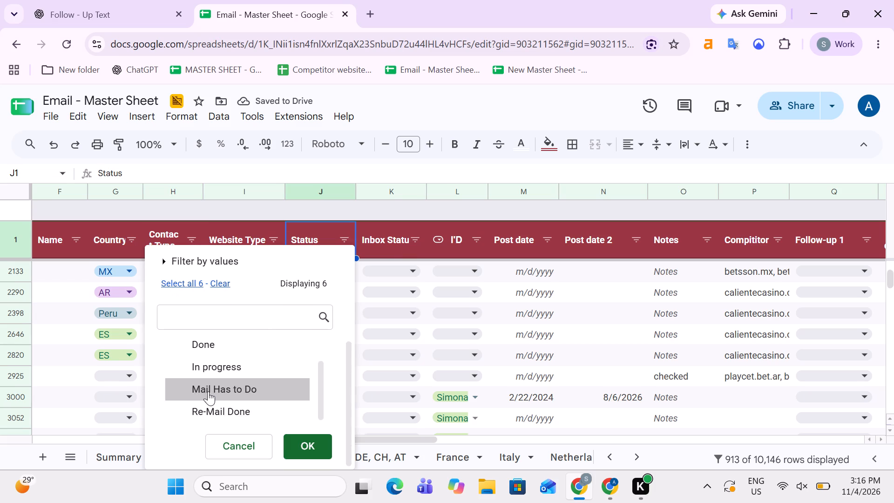
pyautogui.click(229, 408)
pyautogui.click(304, 457)
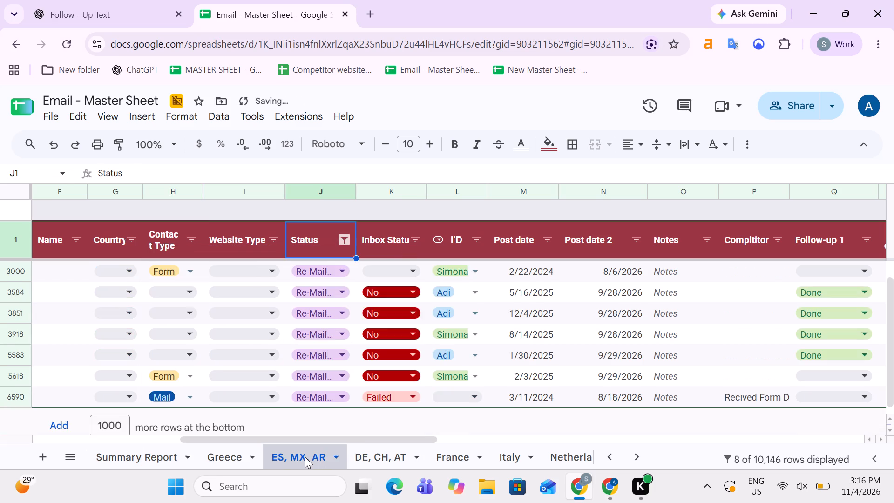
# Copy all the Re-Mail Done websites from the filtered Websites column, starting at eleditormendoza.com.ar in row 439.
pyautogui.press('Down')
pyautogui.press('Up')
pyautogui.press('Down')
pyautogui.press('Up')
pyautogui.press('Down')
pyautogui.press('Left')
pyautogui.press('Left')
pyautogui.press('Left')
pyautogui.press('Left')
pyautogui.press('Left')
pyautogui.press('Left')
pyautogui.press('Left')
pyautogui.press('Left')
pyautogui.press('Left')
pyautogui.press('Left')
pyautogui.press('Left')
pyautogui.press('Left')
pyautogui.press('Left')
pyautogui.press('Left')
pyautogui.press('Left')
pyautogui.press('Left')
pyautogui.press('Left')
pyautogui.press('Left')
pyautogui.press('Left')
pyautogui.press('Left')
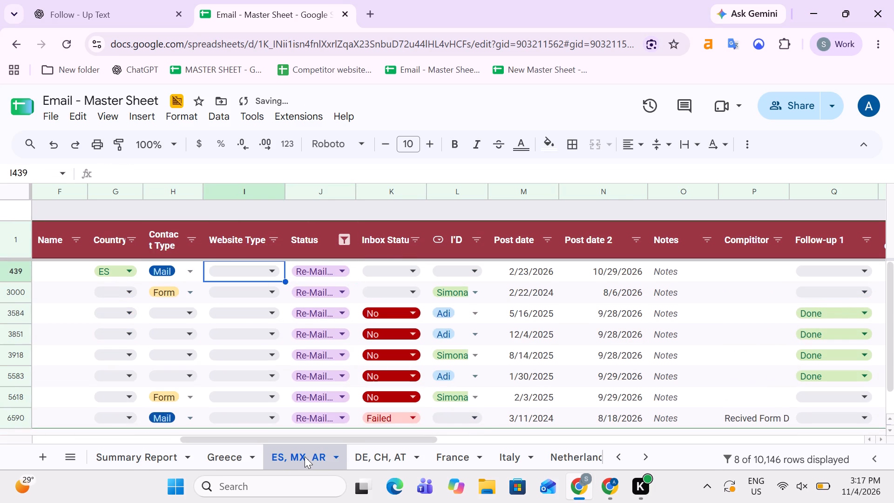
pyautogui.press('Up')
pyautogui.press('Down')
pyautogui.hotkey('ctrl', 'shift', 'Down')
pyautogui.hotkey('ctrl', 'c')
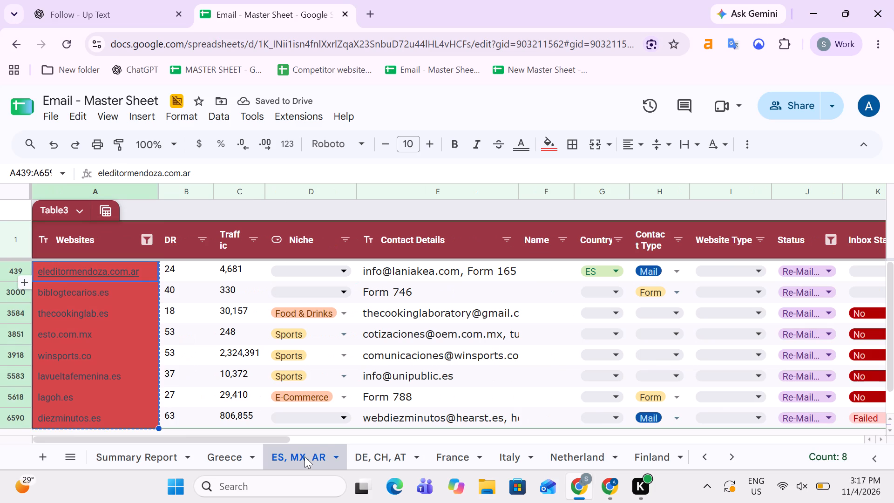
# Switch to new outreach data and paste the copied websites as values only in the Website column, directly below generacionyoung.com from row 7554.
pyautogui.hotkey('alt', 'Tab')
pyautogui.press('Down')
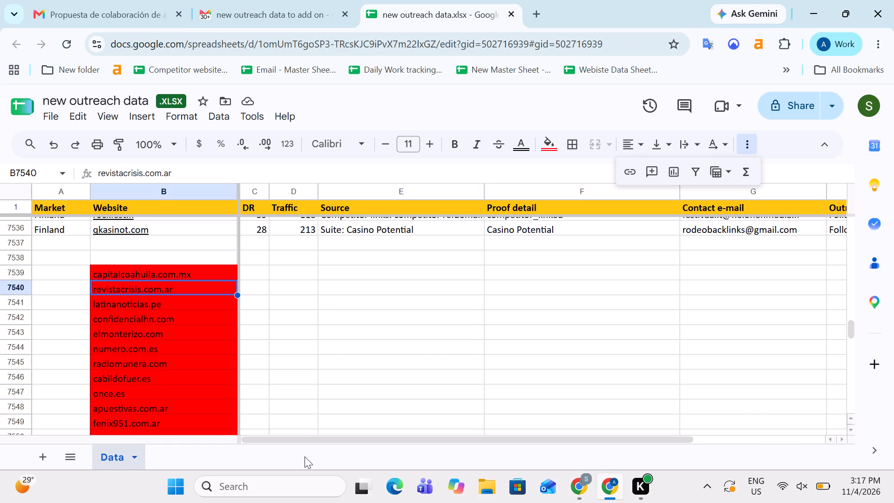
pyautogui.hotkey('ctrl', 'Down')
pyautogui.press('Down')
pyautogui.press('Down')
pyautogui.press('Down')
pyautogui.press('Up')
pyautogui.press('Up')
pyautogui.hotkey('ctrl', 'v')
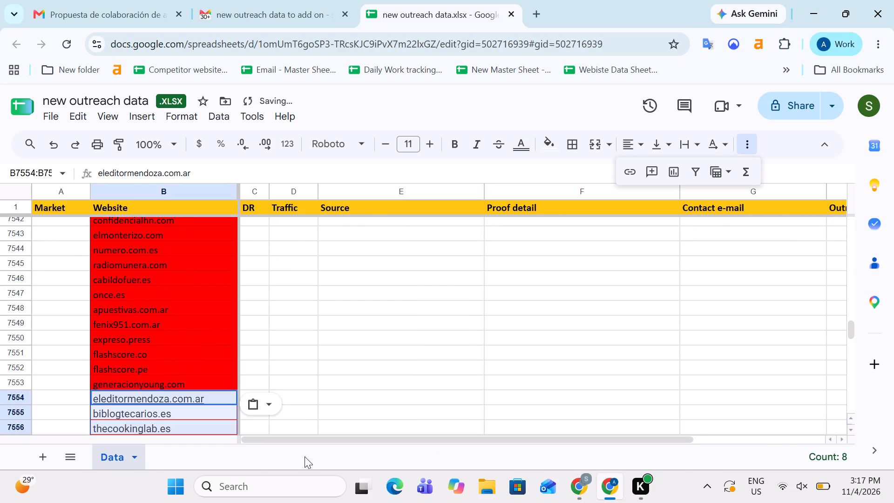
pyautogui.click(261, 406)
pyautogui.click(292, 300)
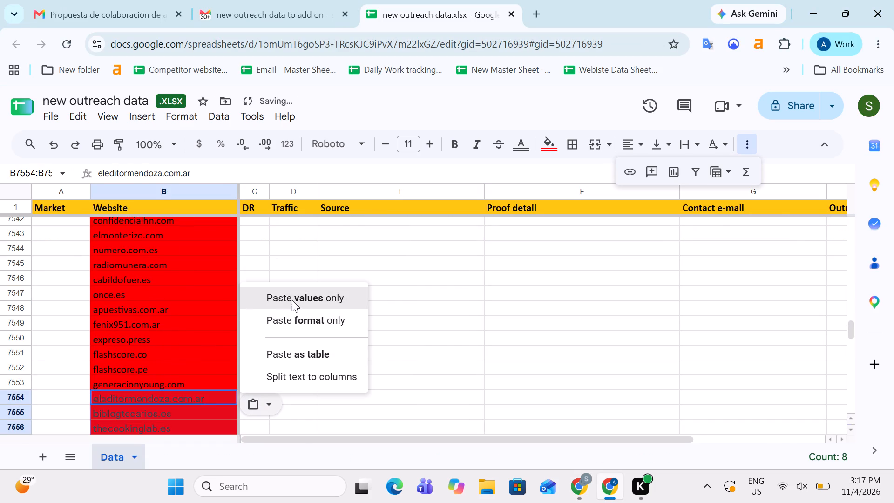
pyautogui.scroll(-4, 237, 336)
pyautogui.scroll(4, 226, 344)
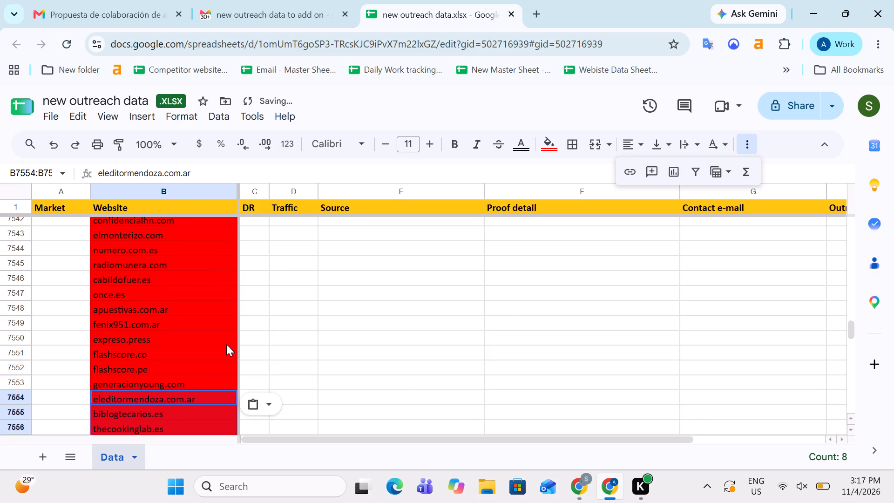
# Switch back to Email - Master Sheet and reset the Status filter to include all values.
pyautogui.hotkey('alt', 'Tab')
pyautogui.press('Up')
pyautogui.press('Down')
pyautogui.press('Right')
pyautogui.press('Right')
pyautogui.press('Right')
pyautogui.press('Right')
pyautogui.press('Right')
pyautogui.press('Right')
pyautogui.press('Right')
pyautogui.press('Right')
pyautogui.press('Right')
pyautogui.press('Right')
pyautogui.press('Right')
pyautogui.press('Right')
pyautogui.press('Right')
pyautogui.press('Right')
pyautogui.press('Right')
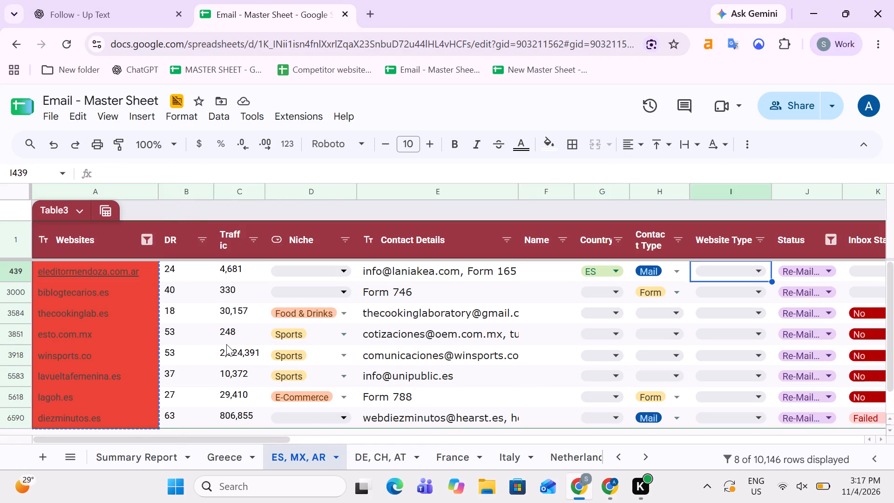
pyautogui.press('Right')
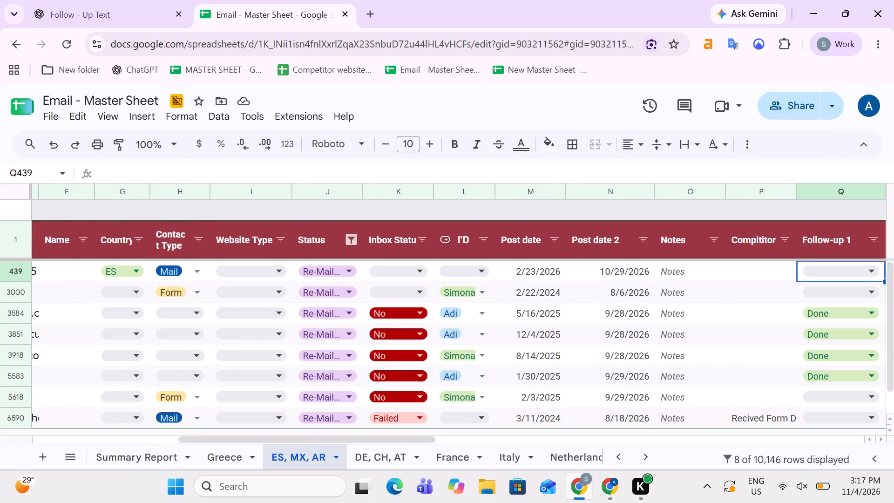
pyautogui.click(348, 239)
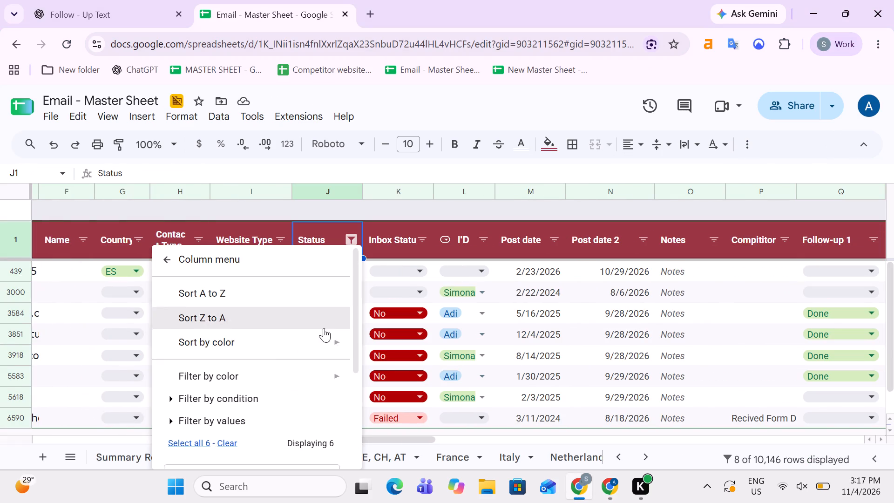
pyautogui.scroll(-2, 290, 351)
pyautogui.click(193, 299)
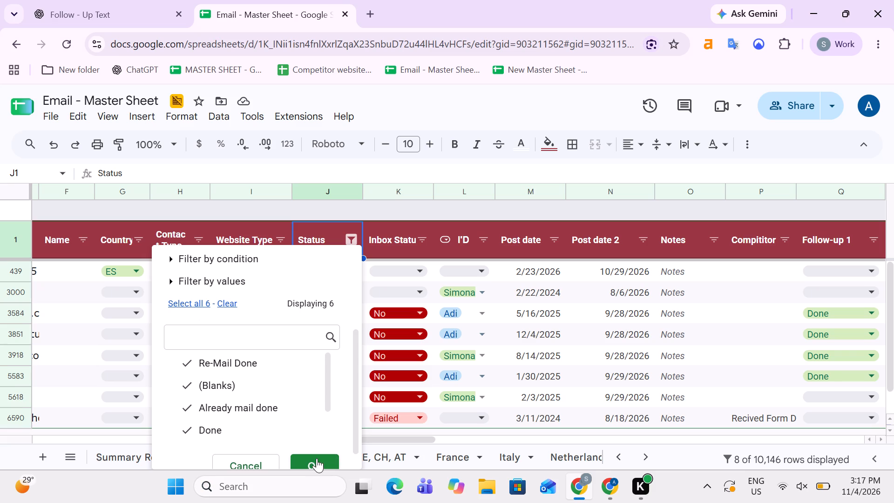
pyautogui.click(317, 458)
# Examine the revistavanityfair.es row of the red duplicates from the Websites column across to Notes.
pyautogui.click(77, 355)
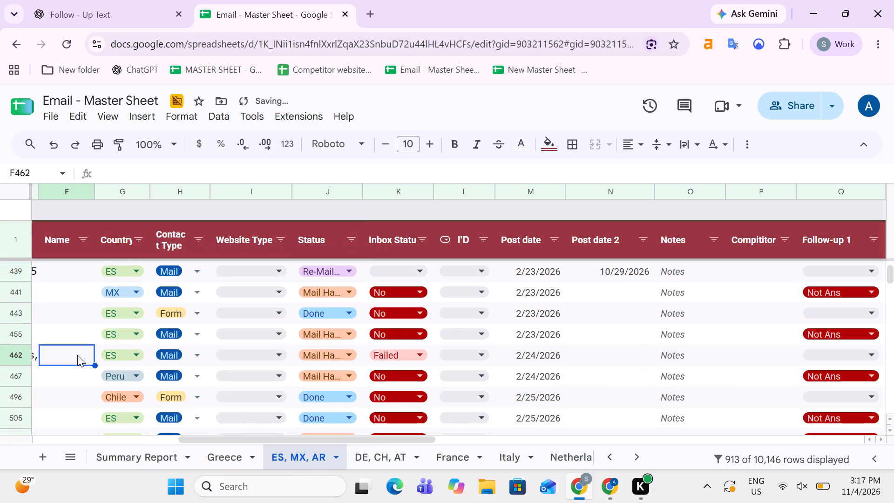
pyautogui.press('Left')
pyautogui.press('Left')
pyautogui.press('Left')
pyautogui.press('Left')
pyautogui.press('Left')
pyautogui.press('Left')
pyautogui.press('Left')
pyautogui.press('Left')
pyautogui.press('Left')
pyautogui.press('Left')
pyautogui.press('Left')
pyautogui.press('Left')
pyautogui.press('Left')
pyautogui.press('Left')
pyautogui.press('Left')
pyautogui.press('Left')
pyautogui.press('Left')
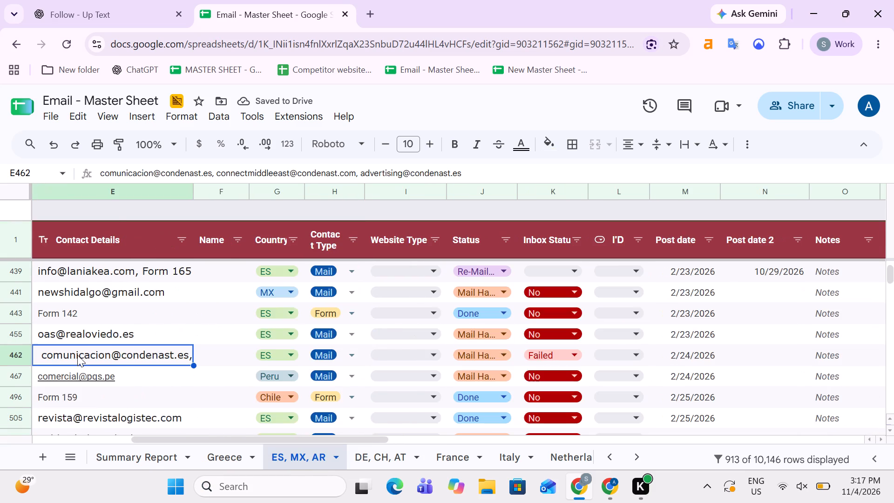
pyautogui.press('Right')
pyautogui.press('Right')
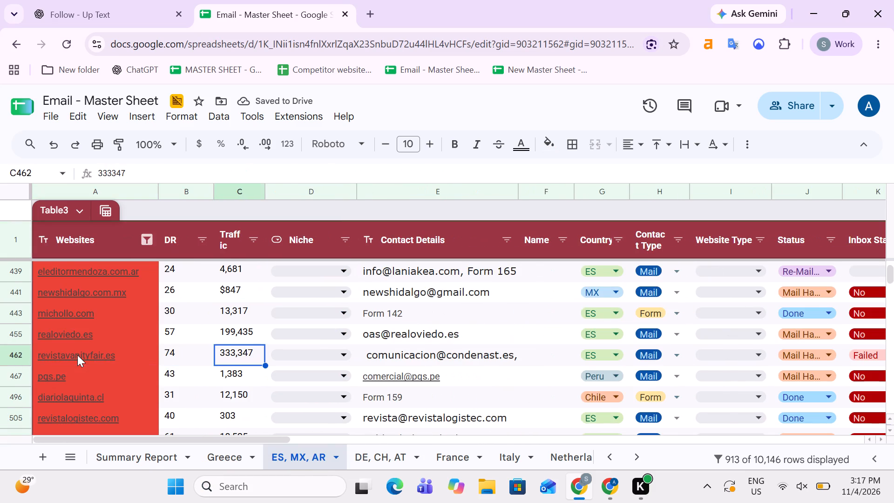
pyautogui.press('Right')
pyautogui.press('Right')
pyautogui.press('Right')
pyautogui.press('Right')
pyautogui.press('Right')
pyautogui.press('Right')
pyautogui.press('Right')
pyautogui.press('Right')
pyautogui.press('Right')
pyautogui.press('Right')
pyautogui.press('Right')
pyautogui.press('Right')
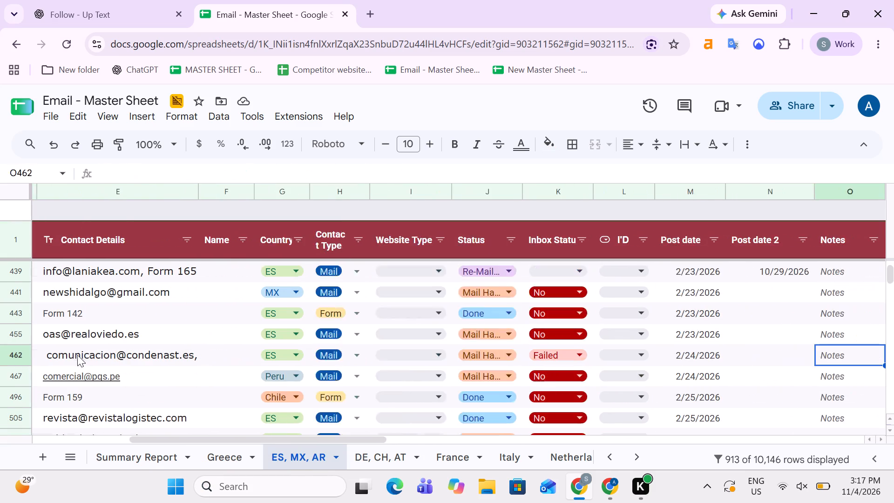
pyautogui.press('Left')
pyautogui.press('Left')
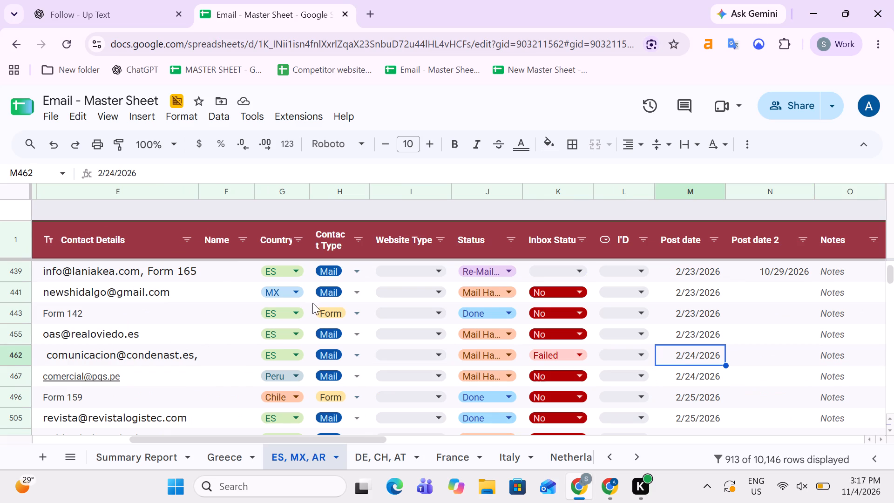
pyautogui.click(509, 241)
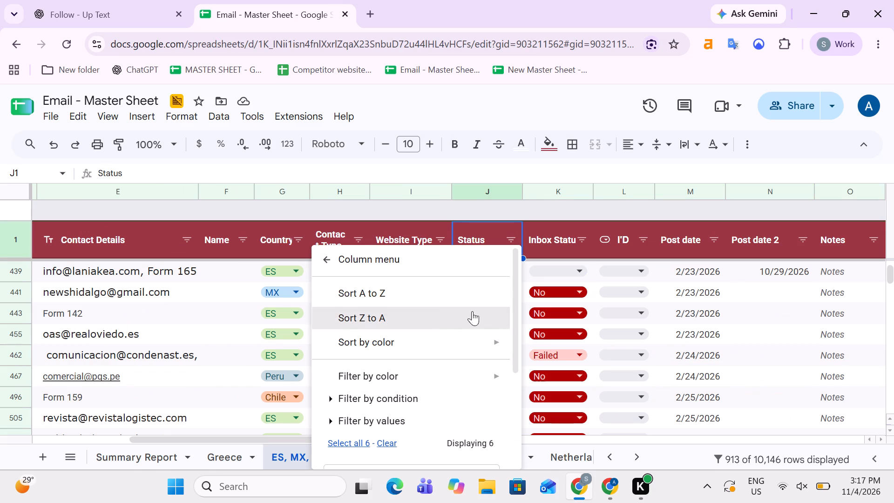
pyautogui.click(664, 326)
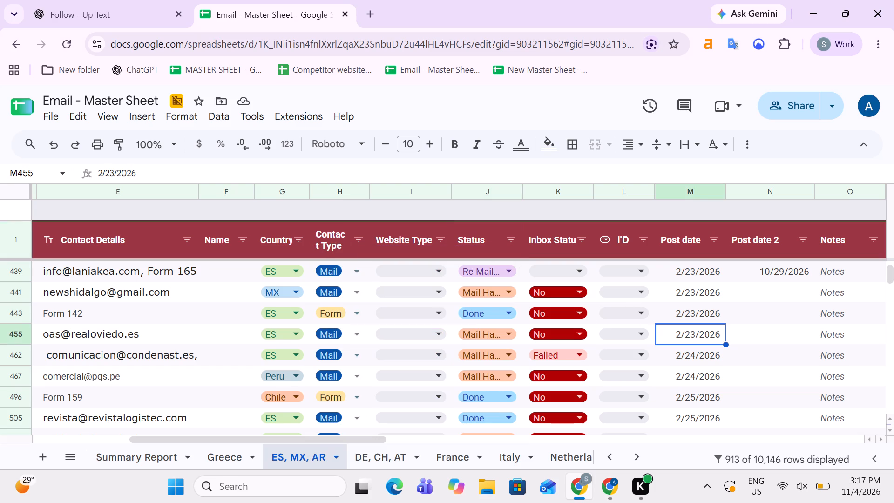
# Examine the Status and Inbox Status values of the red duplicates from row 455 down to row 985.
pyautogui.press('Left')
pyautogui.press('Left')
pyautogui.press('Left')
pyautogui.press('Right')
pyautogui.press('Down')
pyautogui.press('Down')
pyautogui.press('Down')
pyautogui.press('Down')
pyautogui.press('Down')
pyautogui.press('Down')
pyautogui.press('Down')
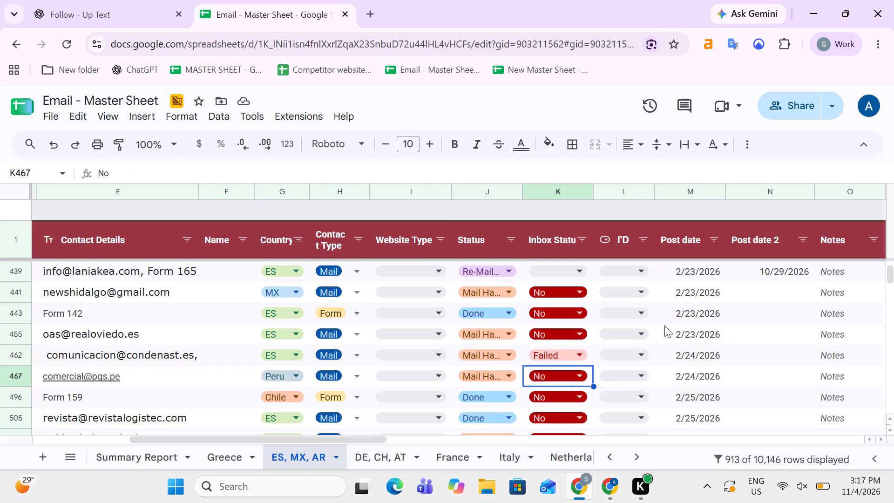
pyautogui.press('Down')
pyautogui.press('Down')
pyautogui.press('Down')
pyautogui.press('Down')
pyautogui.press('Down')
pyautogui.press('Down')
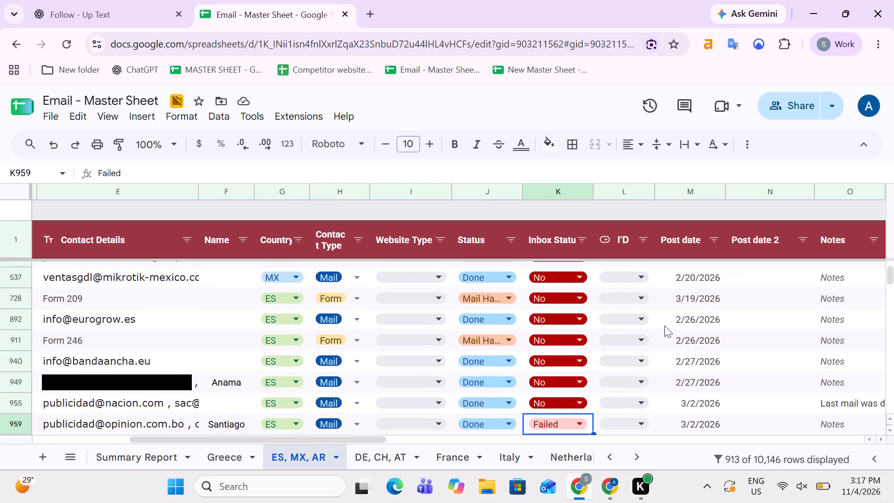
pyautogui.press('Down')
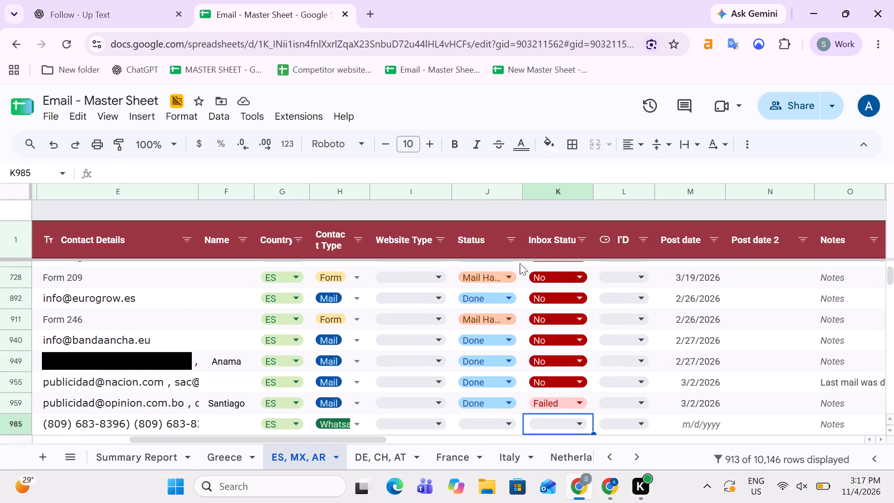
# Filter the Status column of the red duplicates to show only blanks.
pyautogui.click(512, 244)
pyautogui.scroll(-4, 420, 356)
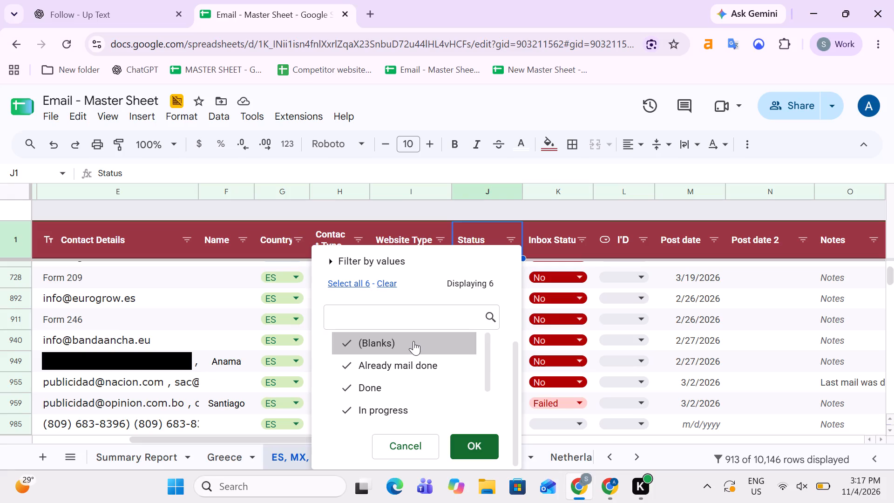
pyautogui.scroll(-5, 373, 376)
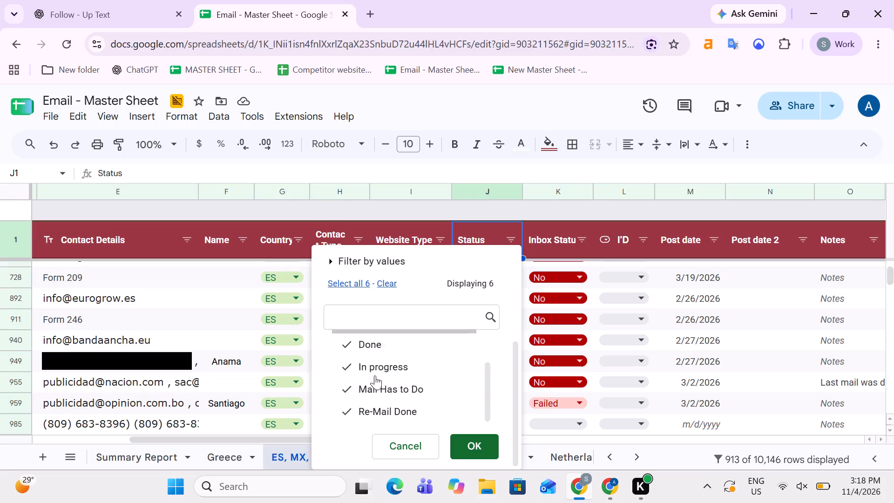
pyautogui.scroll(4, 380, 373)
pyautogui.click(394, 279)
pyautogui.click(377, 344)
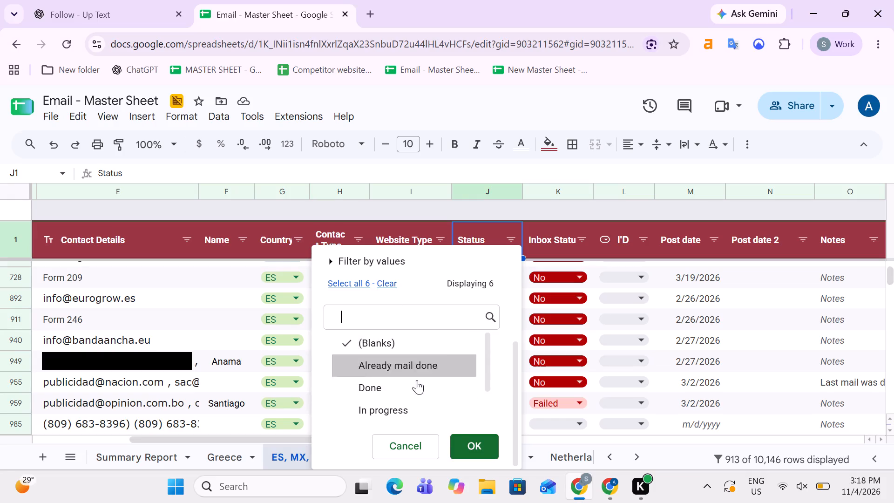
pyautogui.click(469, 445)
# Examine the Website Type, Status and Notes values of the blank-status red duplicates from row 985 down to row 7467.
pyautogui.press('Down')
pyautogui.press('Up')
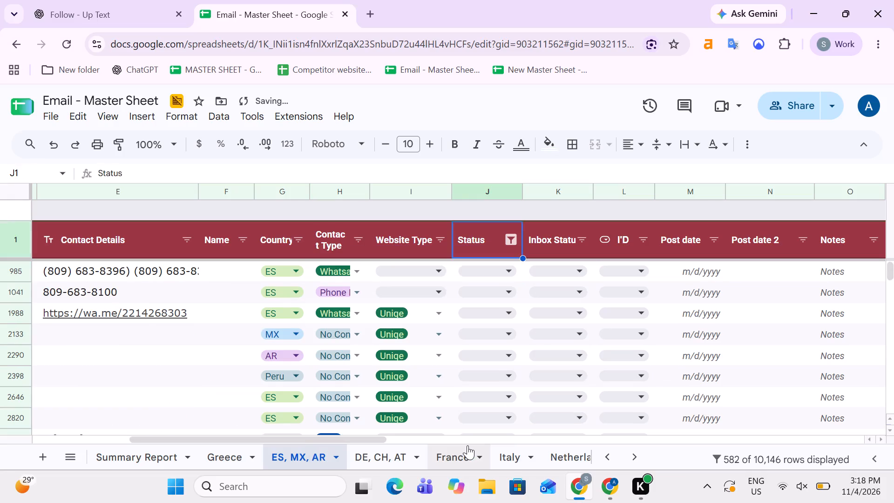
pyautogui.press('Down')
pyautogui.press('Down')
pyautogui.press('Down')
pyautogui.press('Down')
pyautogui.press('Down')
pyautogui.press('Down')
pyautogui.press('Down')
pyautogui.press('Down')
pyautogui.press('Down')
pyautogui.press('Down')
pyautogui.press('Down')
pyautogui.press('Down')
pyautogui.press('Down')
pyautogui.press('Down')
pyautogui.press('Down')
pyautogui.press('Down')
pyautogui.press('Down')
pyautogui.press('Down')
pyautogui.press('Down')
pyautogui.press('Down')
pyautogui.press('Down')
pyautogui.press('Down')
pyautogui.press('Down')
pyautogui.press('Down')
pyautogui.press('Down')
pyautogui.press('Down')
pyautogui.press('Down')
pyautogui.press('Down')
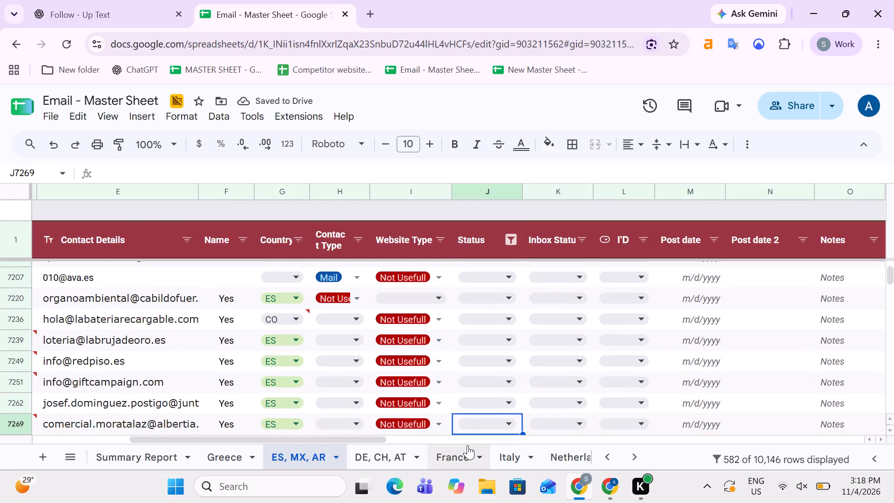
pyautogui.press('Down')
pyautogui.press('Down')
pyautogui.press('Down')
pyautogui.press('Down')
pyautogui.press('Down')
pyautogui.press('Down')
pyautogui.press('Down')
pyautogui.press('Down')
pyautogui.press('Down')
pyautogui.press('Down')
pyautogui.press('Down')
pyautogui.press('Down')
pyautogui.press('Down')
pyautogui.press('Down')
pyautogui.press('Down')
pyautogui.press('Down')
pyautogui.press('Down')
pyautogui.press('Down')
pyautogui.press('Down')
pyautogui.press('Down')
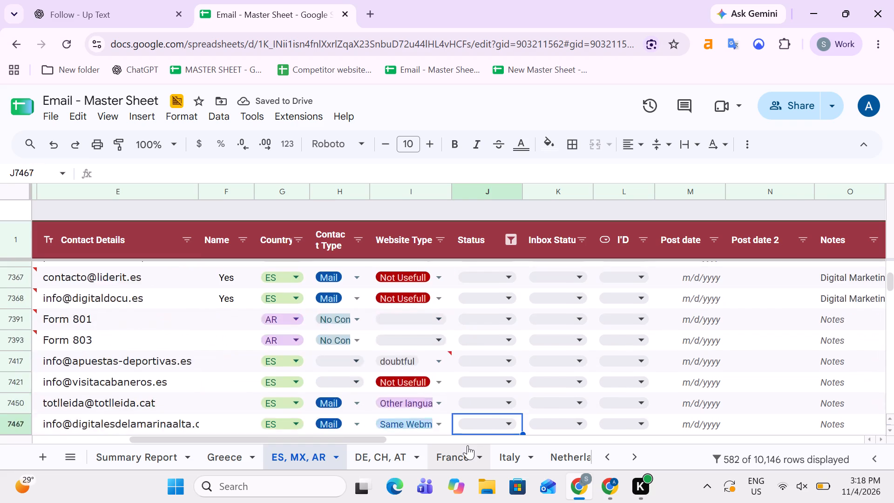
# Examine the Websites and DR columns of the blank-status duplicates down to expreso.press in row 8198.
pyautogui.press('Left')
pyautogui.press('Left')
pyautogui.press('Left')
pyautogui.press('Left')
pyautogui.press('Left')
pyautogui.press('Left')
pyautogui.press('Left')
pyautogui.press('Left')
pyautogui.press('Left')
pyautogui.press('Left')
pyautogui.press('Left')
pyautogui.press('Left')
pyautogui.press('Left')
pyautogui.press('Left')
pyautogui.press('Left')
pyautogui.press('Left')
pyautogui.press('Left')
pyautogui.press('Left')
pyautogui.press('Left')
pyautogui.press('Down')
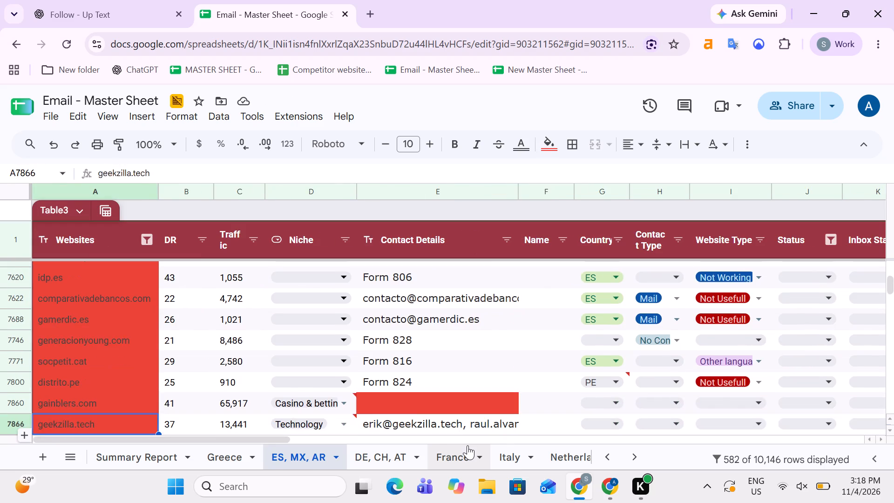
pyautogui.press('Right')
pyautogui.press('Down')
pyautogui.press('Down')
pyautogui.press('Down')
pyautogui.press('Down')
pyautogui.press('Down')
pyautogui.press('Down')
pyautogui.press('Down')
pyautogui.press('Down')
pyautogui.press('Down')
pyautogui.press('Down')
pyautogui.press('Down')
pyautogui.press('Down')
pyautogui.press('Down')
pyautogui.press('Down')
pyautogui.press('Down')
pyautogui.press('Down')
pyautogui.press('Down')
pyautogui.press('Down')
pyautogui.press('Down')
pyautogui.press('Down')
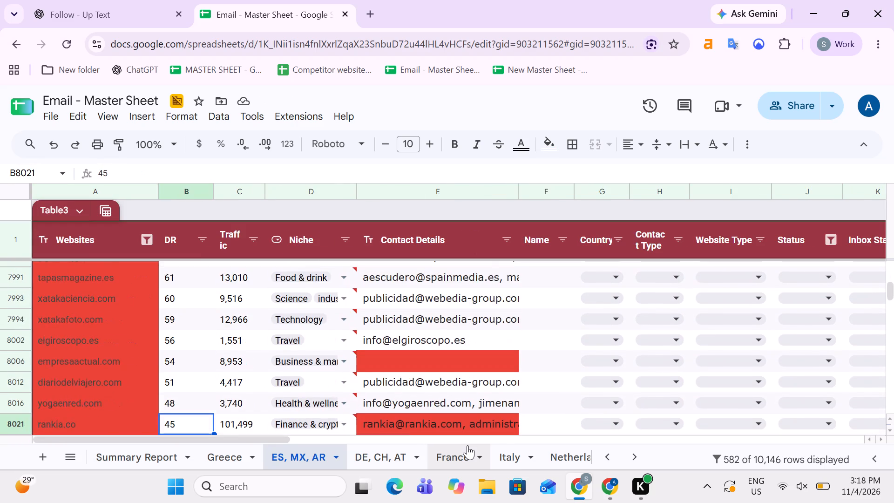
pyautogui.hotkey('ctrl', 'Down')
pyautogui.press('Down')
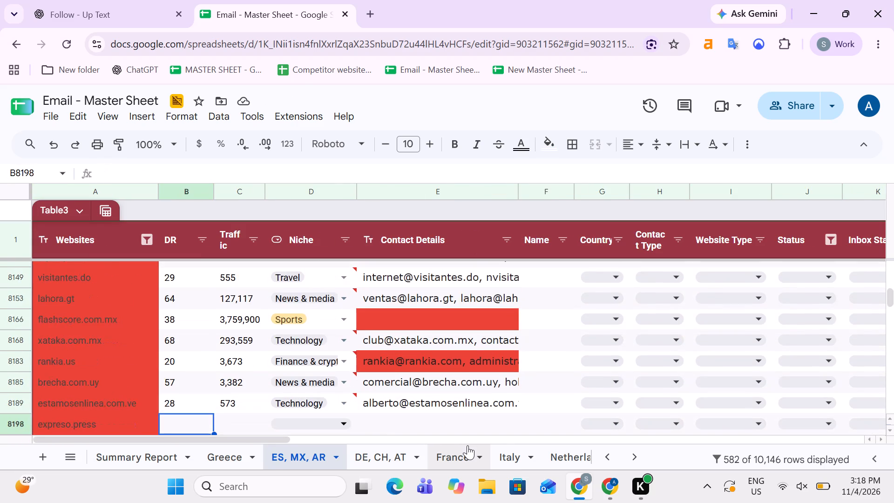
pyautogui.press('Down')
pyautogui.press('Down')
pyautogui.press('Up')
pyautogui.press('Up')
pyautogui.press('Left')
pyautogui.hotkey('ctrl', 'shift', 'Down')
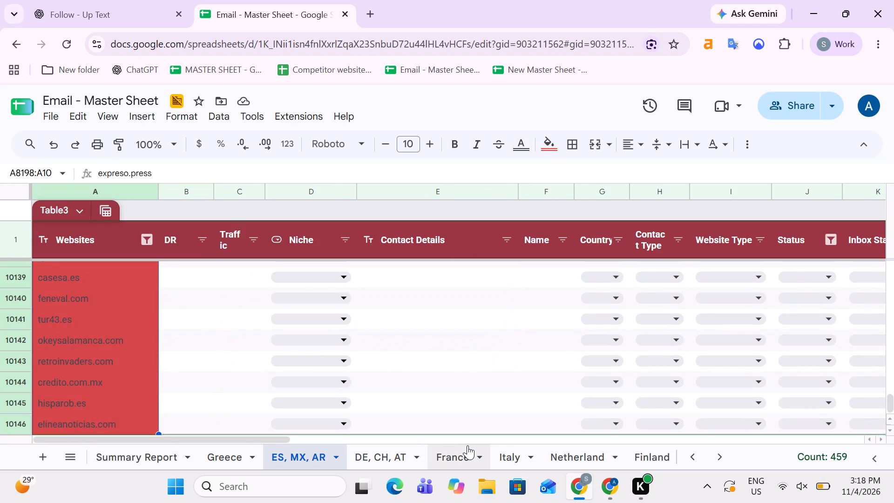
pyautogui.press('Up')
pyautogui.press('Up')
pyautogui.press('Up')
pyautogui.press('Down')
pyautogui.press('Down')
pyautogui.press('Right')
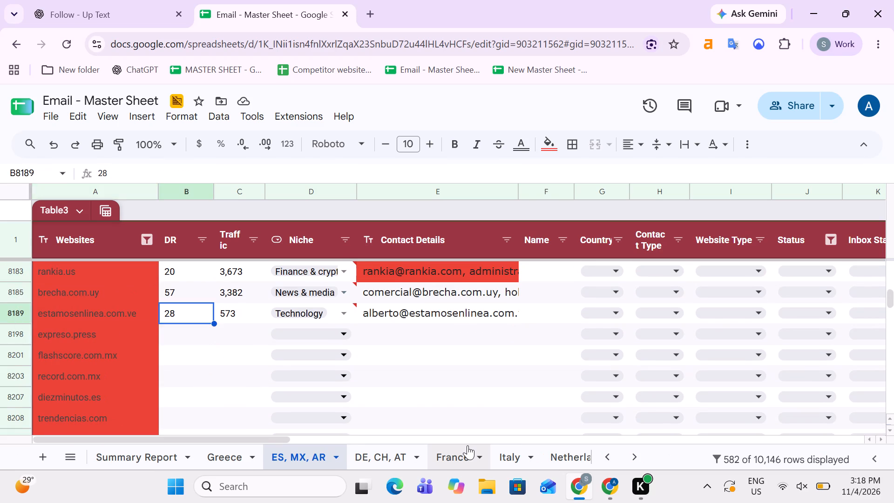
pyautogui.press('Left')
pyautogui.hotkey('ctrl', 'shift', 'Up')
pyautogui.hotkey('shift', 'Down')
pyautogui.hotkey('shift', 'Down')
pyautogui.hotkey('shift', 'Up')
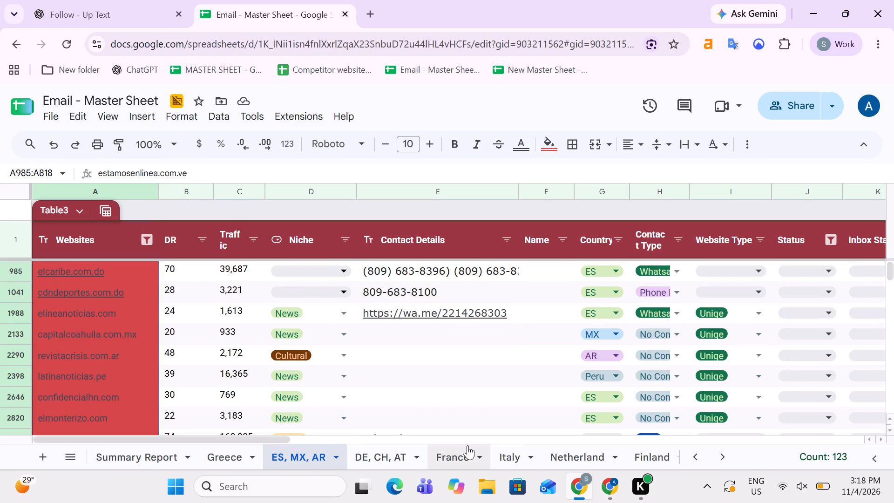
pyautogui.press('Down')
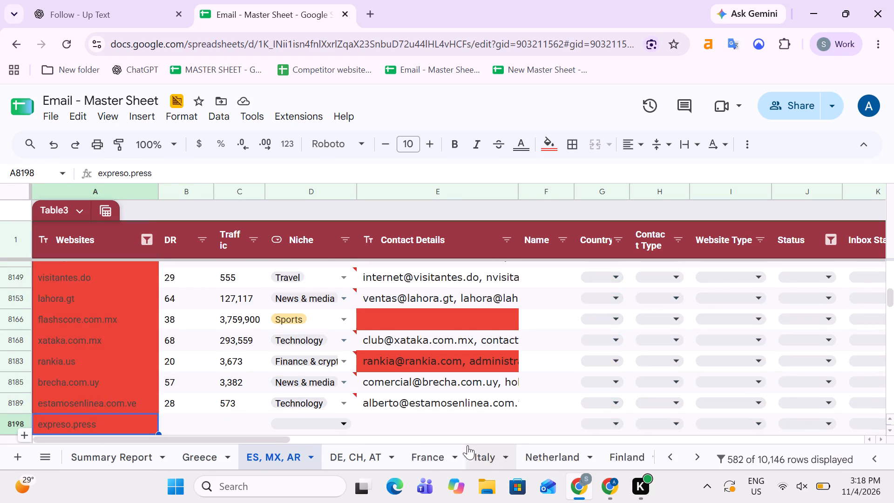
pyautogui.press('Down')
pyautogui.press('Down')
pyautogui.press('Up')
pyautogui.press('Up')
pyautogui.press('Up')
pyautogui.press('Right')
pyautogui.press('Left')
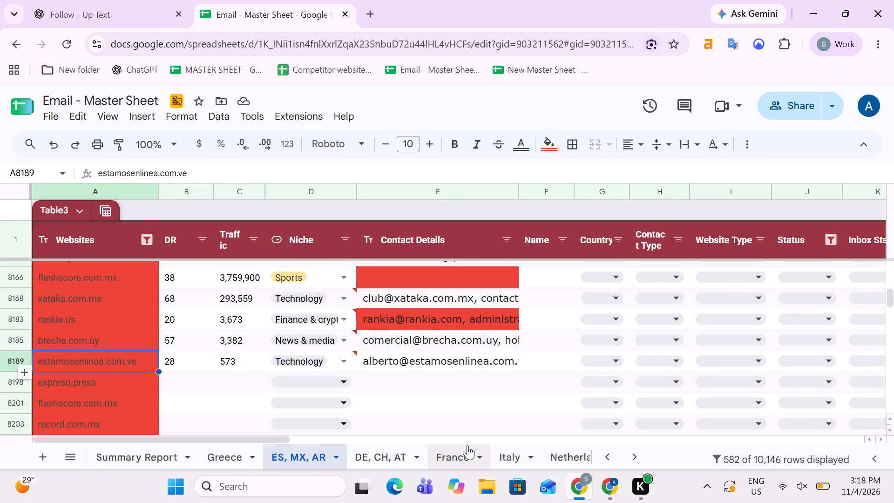
# Copy the filtered websites from elcaribe.com.do in row 985 through estamosenlinea.com.ve in row 8189.
pyautogui.hotkey('ctrl', 'shift', 'Up')
pyautogui.hotkey('shift', 'Down')
pyautogui.hotkey('shift', 'Down')
pyautogui.hotkey('shift', 'Down')
pyautogui.hotkey('shift', 'Up')
pyautogui.hotkey('shift', 'Up')
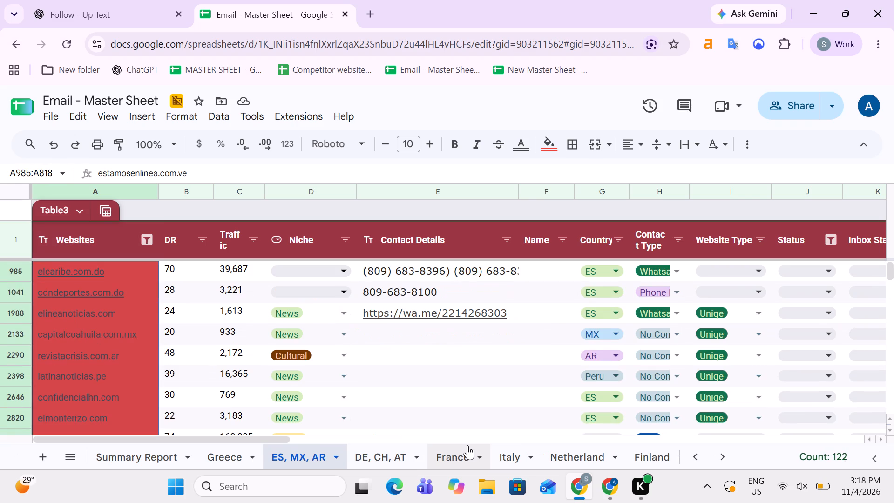
pyautogui.hotkey('ctrl', 'c')
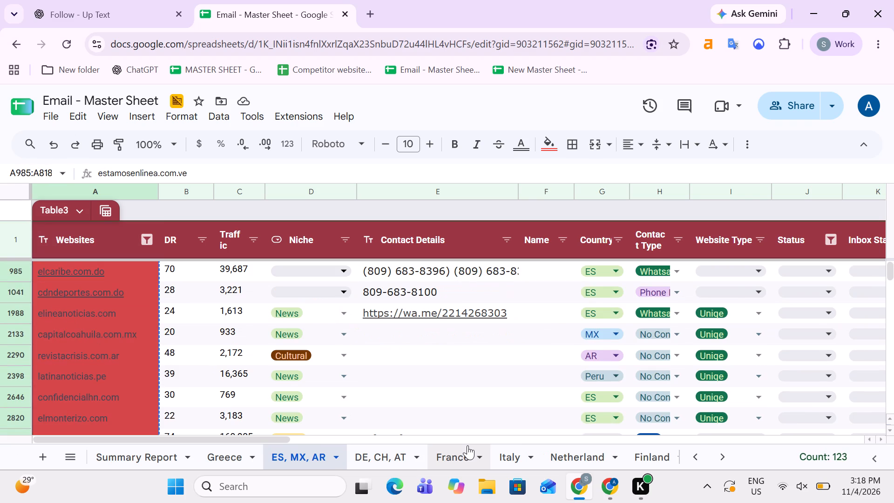
# Switch to new outreach data and paste the copied websites as values only below diezminutes.es, starting at B7562.
pyautogui.hotkey('alt', 'Tab')
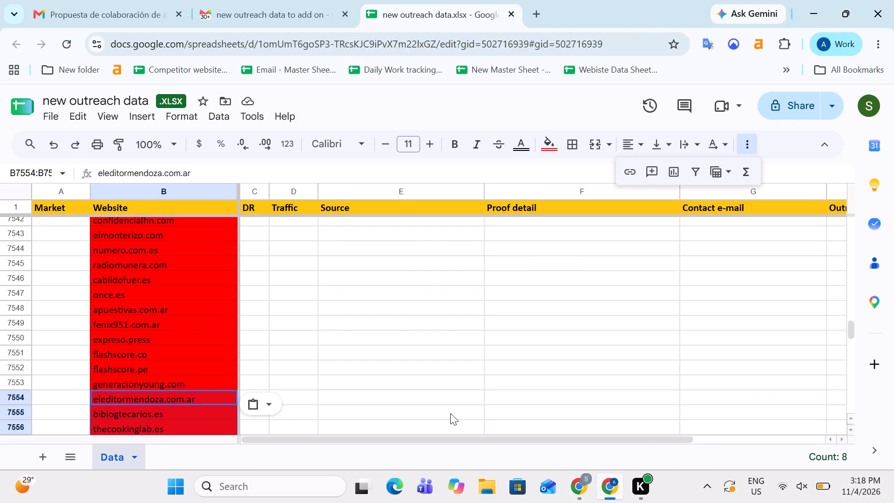
pyautogui.press('Down')
pyautogui.hotkey('ctrl', 'Down')
pyautogui.press('Down')
pyautogui.press('Down')
pyautogui.press('Down')
pyautogui.press('Up')
pyautogui.press('Up')
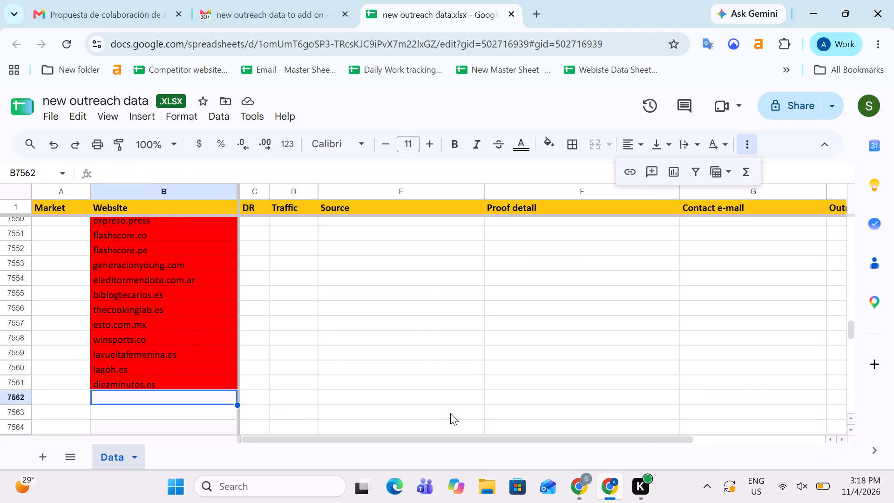
pyautogui.hotkey('ctrl', 'v')
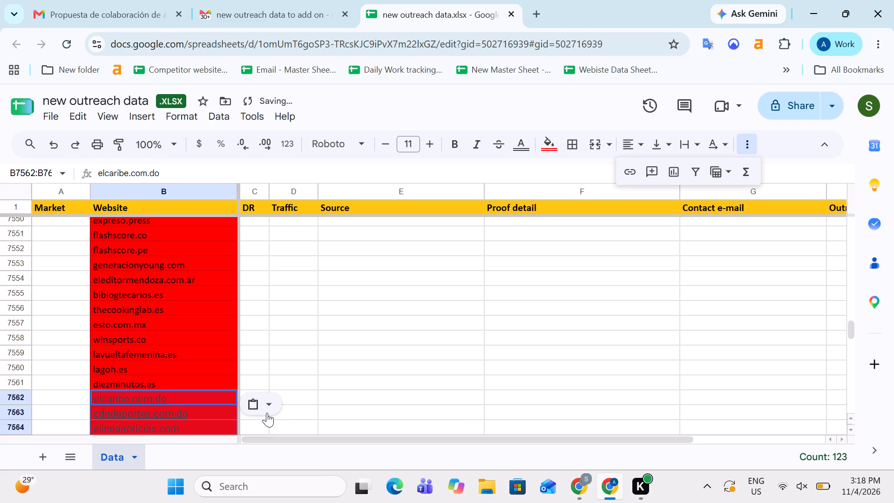
pyautogui.click(260, 412)
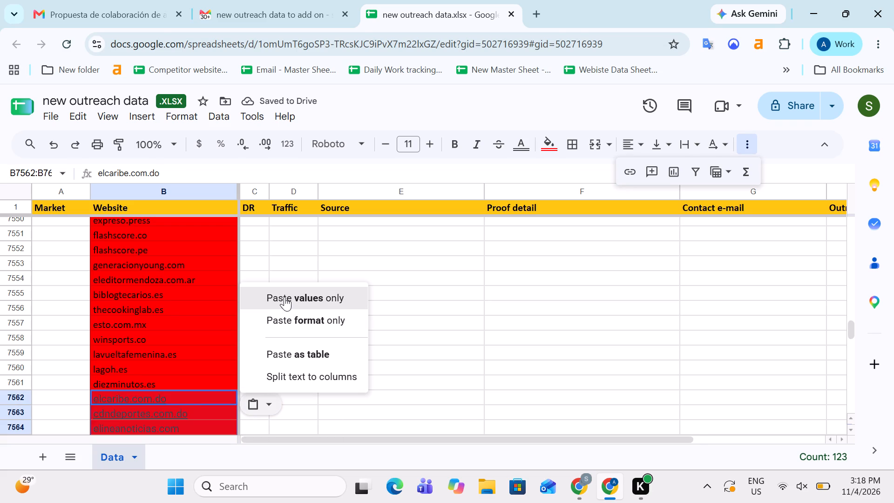
pyautogui.click(284, 297)
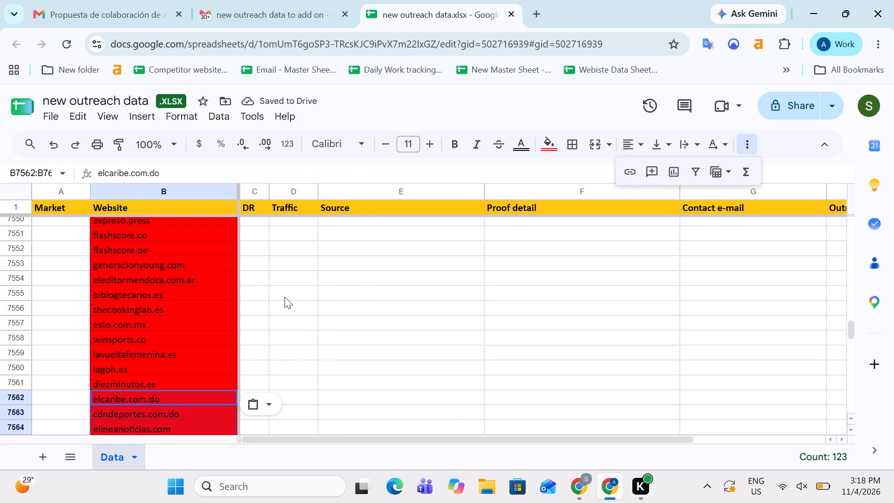
# Add a filter to the header row and filter the Website column by red fill color.
pyautogui.press('Up')
pyautogui.press('Up')
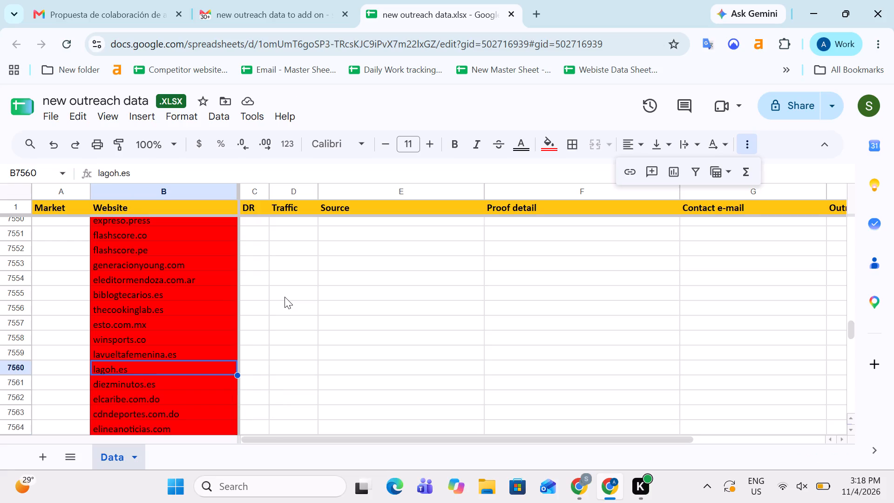
pyautogui.hotkey('ctrl', 'Up')
pyautogui.press('Up')
pyautogui.press('Up')
pyautogui.press('Up')
pyautogui.hotkey('ctrl', 'Up')
pyautogui.press('Down')
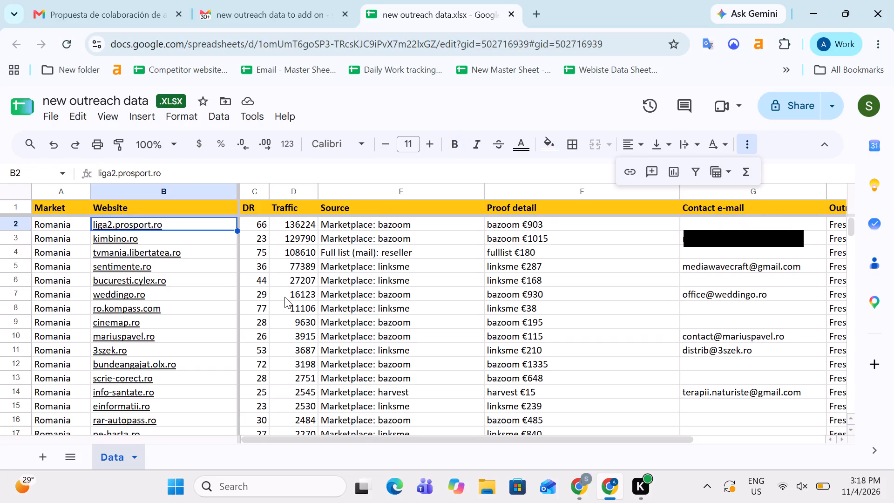
pyautogui.press('Up')
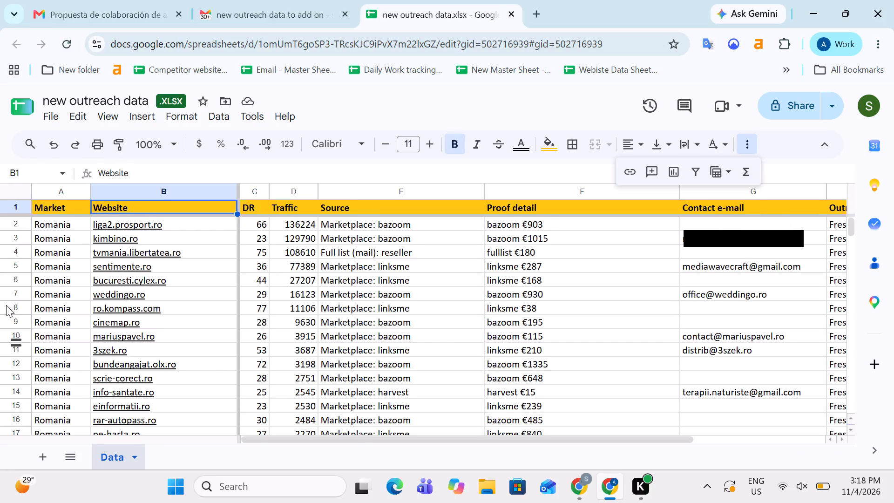
pyautogui.click(7, 211)
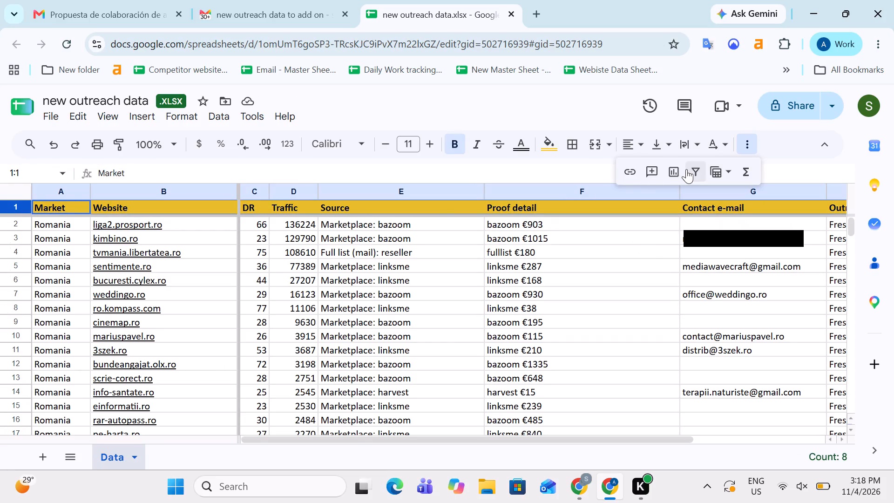
pyautogui.click(690, 168)
pyautogui.click(228, 215)
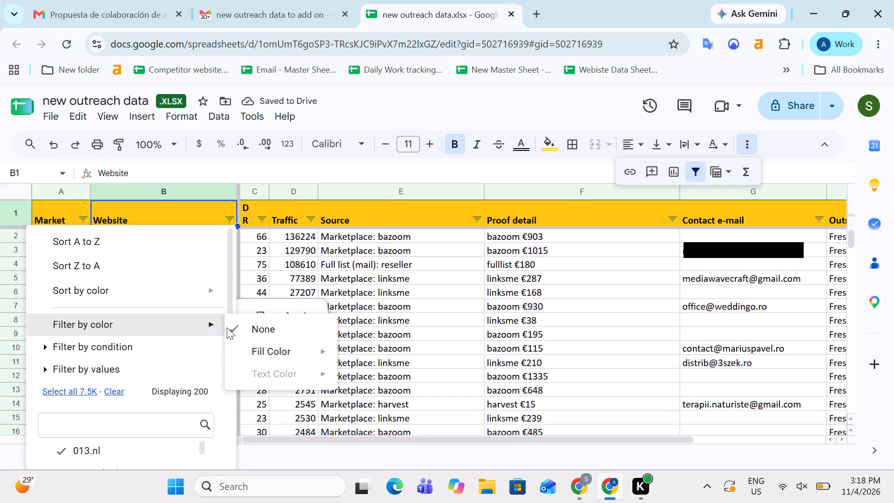
pyautogui.click(362, 371)
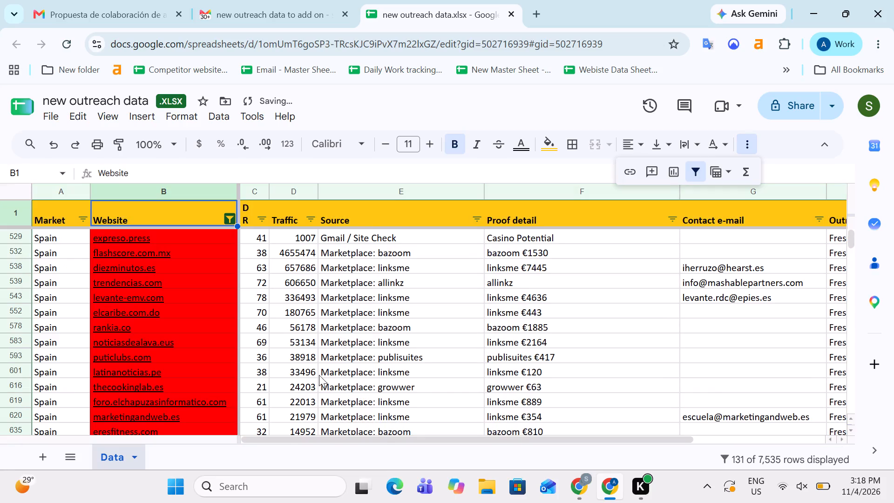
pyautogui.scroll(10, 271, 319)
pyautogui.click(254, 234)
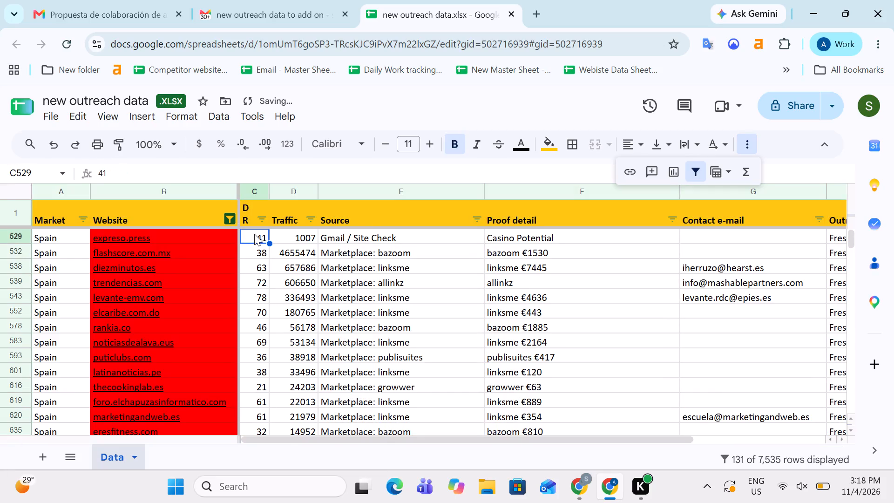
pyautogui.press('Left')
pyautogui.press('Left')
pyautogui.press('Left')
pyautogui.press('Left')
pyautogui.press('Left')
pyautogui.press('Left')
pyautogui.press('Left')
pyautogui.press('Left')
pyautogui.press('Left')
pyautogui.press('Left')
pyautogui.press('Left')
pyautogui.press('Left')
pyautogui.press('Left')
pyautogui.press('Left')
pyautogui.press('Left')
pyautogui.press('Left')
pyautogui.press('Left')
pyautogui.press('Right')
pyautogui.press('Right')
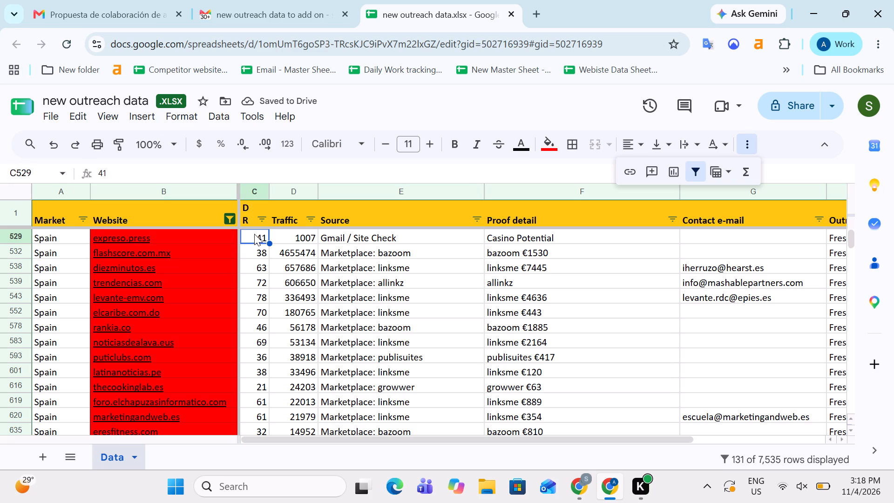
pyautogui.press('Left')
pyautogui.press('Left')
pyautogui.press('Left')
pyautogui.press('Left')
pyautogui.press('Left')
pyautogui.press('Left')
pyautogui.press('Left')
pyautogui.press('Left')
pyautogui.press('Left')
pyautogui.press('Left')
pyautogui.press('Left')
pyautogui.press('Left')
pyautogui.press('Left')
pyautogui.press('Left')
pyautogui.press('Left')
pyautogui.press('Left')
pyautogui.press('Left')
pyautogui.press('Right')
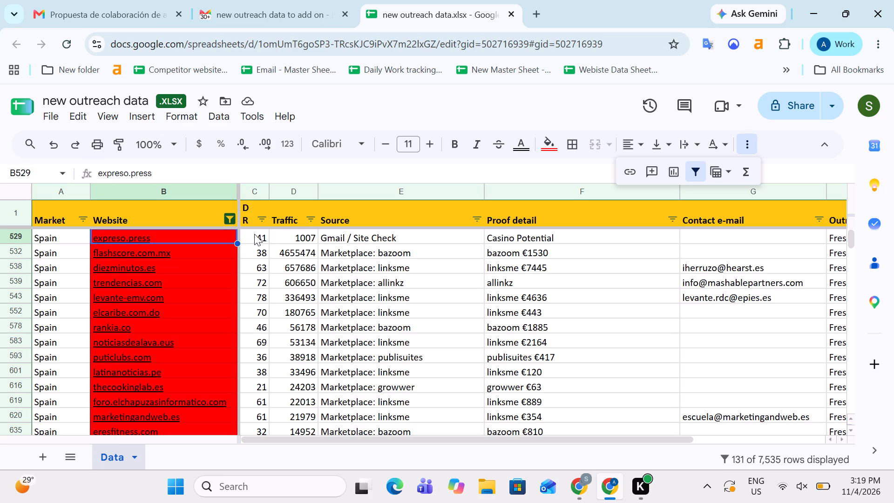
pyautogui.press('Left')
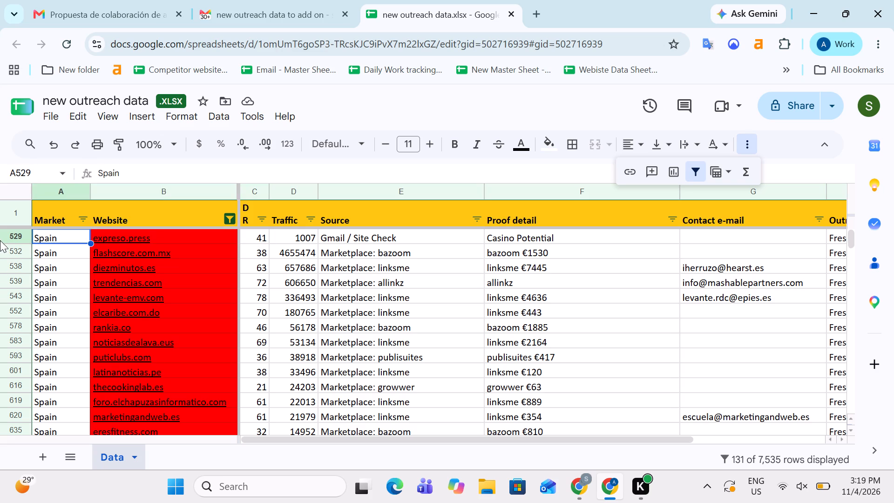
# Delete all red-filtered Spain rows, from expreso.press in row 529 through elineanoticias.com in row 2477.
pyautogui.click(0, 239)
pyautogui.hotkey('ctrl', 'shift', 'Down')
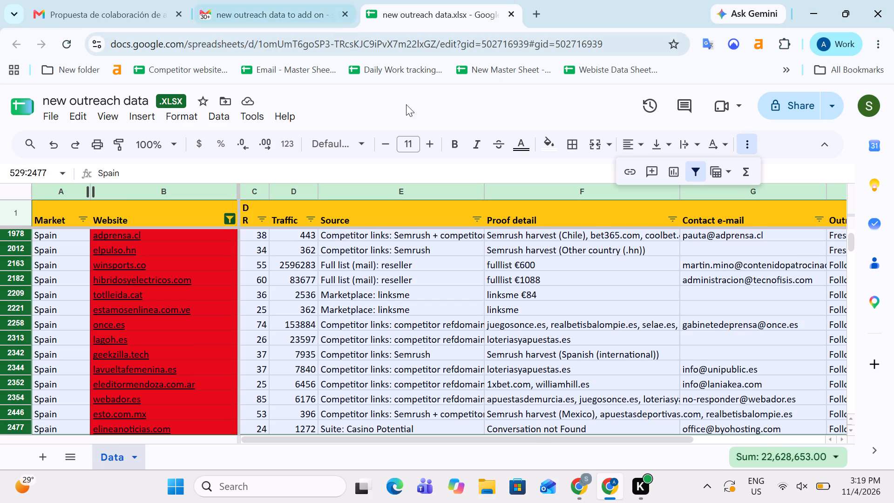
pyautogui.scroll(-5, 371, 299)
pyautogui.scroll(5, 344, 318)
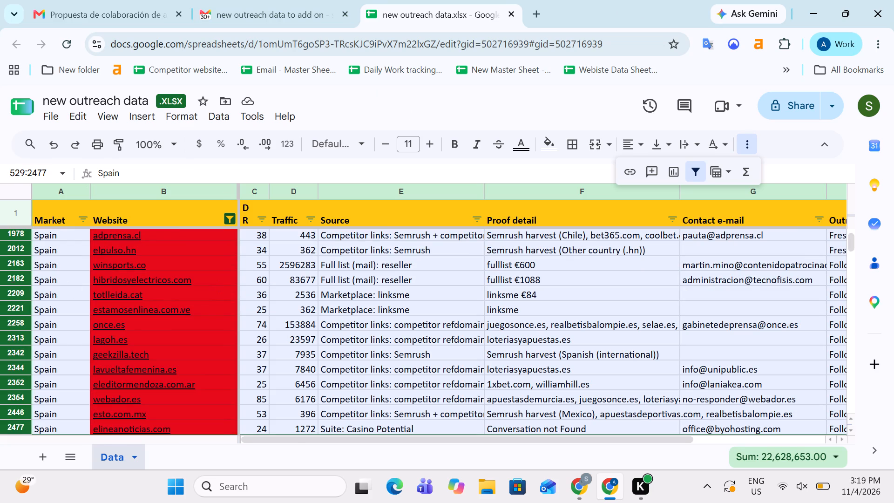
pyautogui.rightClick(0, 281)
pyautogui.click(43, 297)
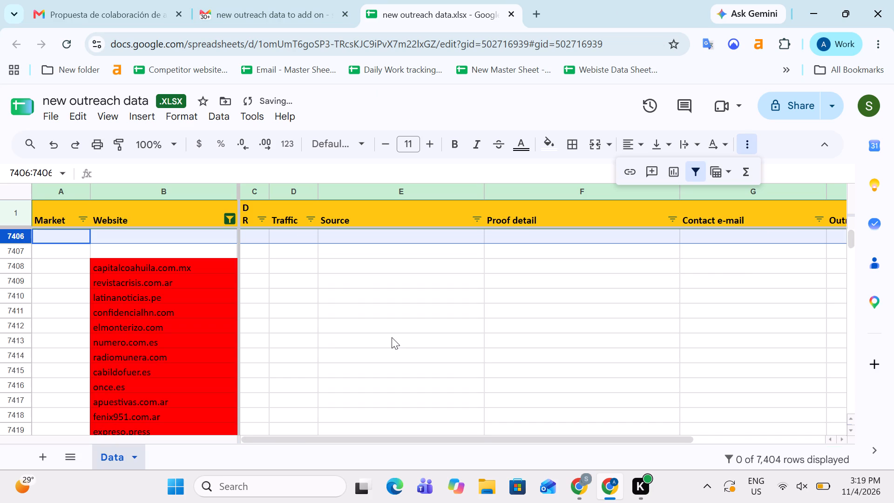
# Clear the pasted comparison websites below the data, from capitalcoahuila.com.mx in B7408 through estamosenlinea.com.ve in B7553.
pyautogui.scroll(2, 337, 332)
pyautogui.click(213, 265)
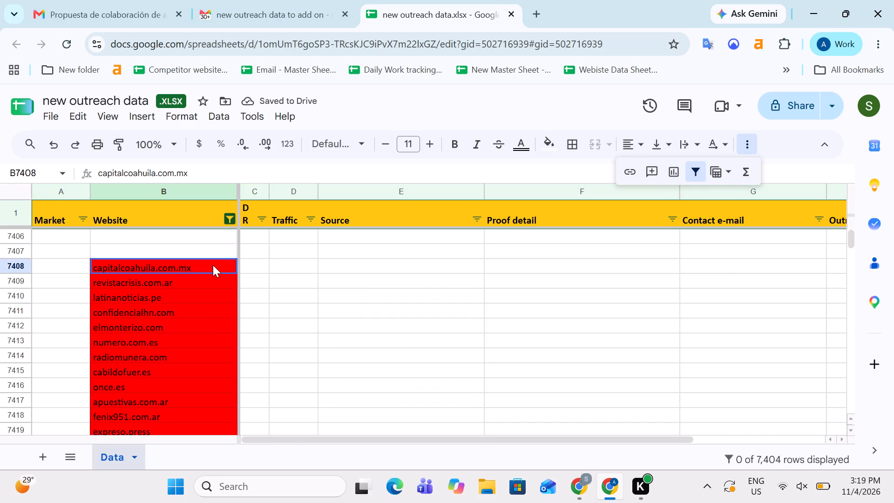
pyautogui.hotkey('ctrl', 'shift', 'Down')
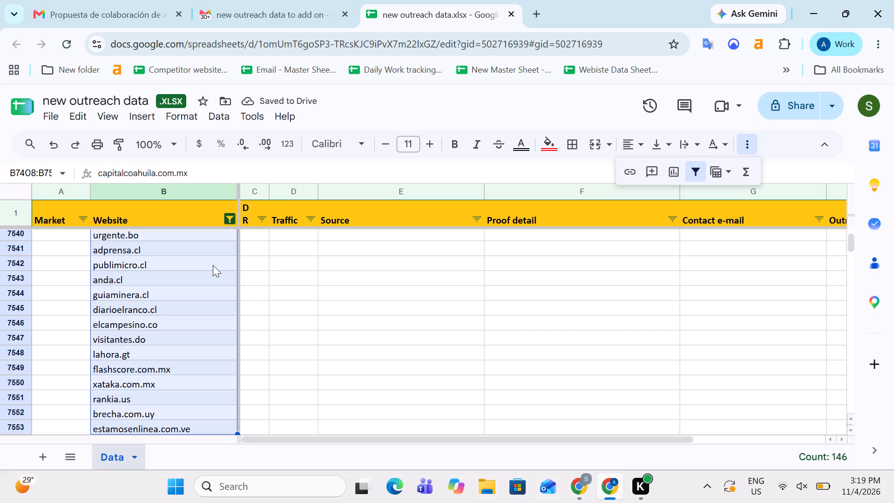
pyautogui.press('Delete')
pyautogui.press('Up')
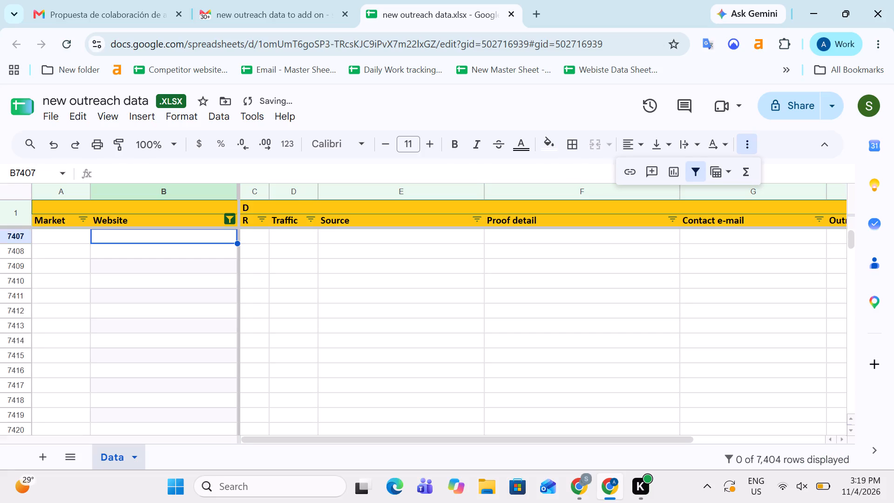
pyautogui.hotkey('ctrl', 'Up')
pyautogui.press('Down')
pyautogui.press('Up')
pyautogui.press('Down')
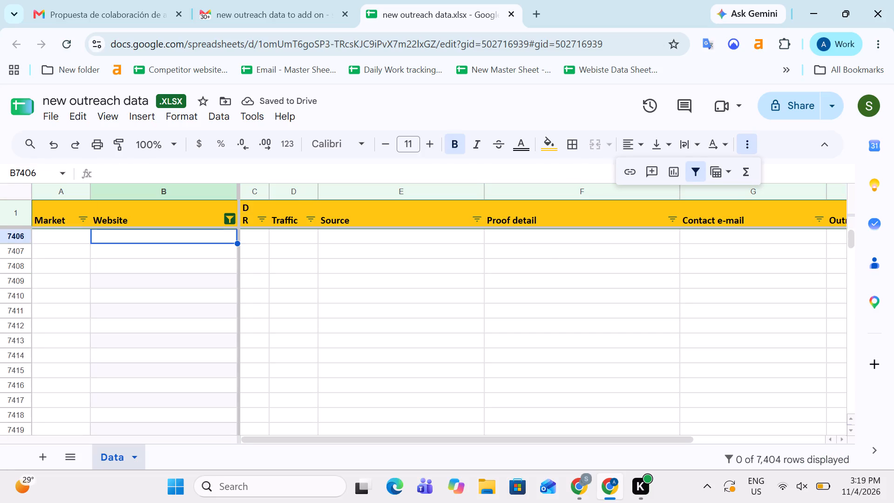
# Remove the red fill filter from the sheet and return to the top of the Website column.
pyautogui.click(698, 166)
pyautogui.scroll(10, 426, 299)
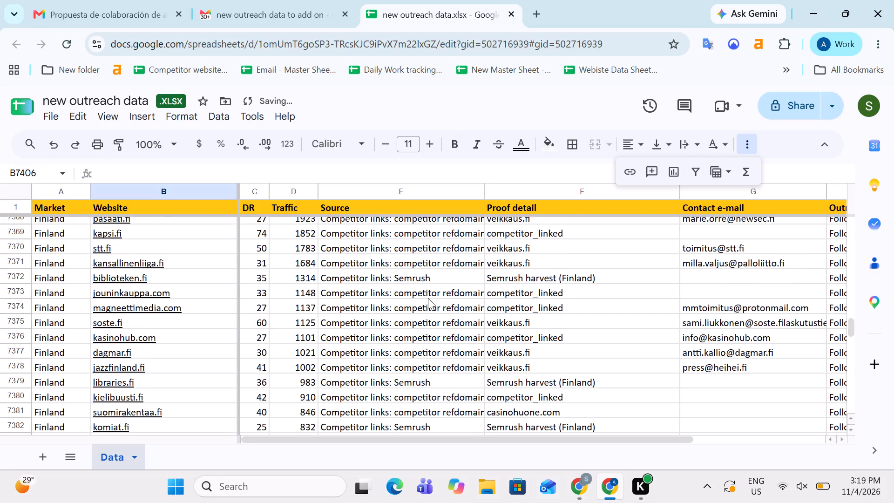
pyautogui.scroll(5, 428, 298)
pyautogui.click(200, 260)
pyautogui.hotkey('ctrl', 'Up')
pyautogui.press('Down')
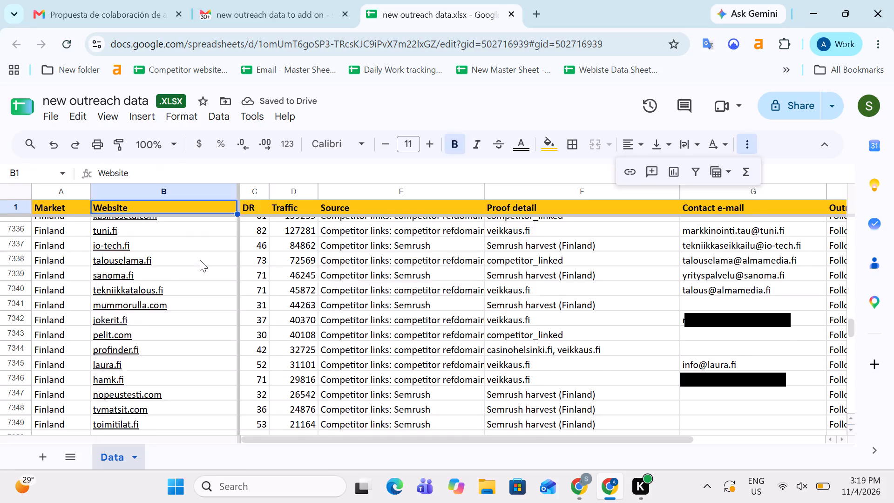
# Add a filter to the header row and filter the Market column to show only Romania.
pyautogui.click(0, 207)
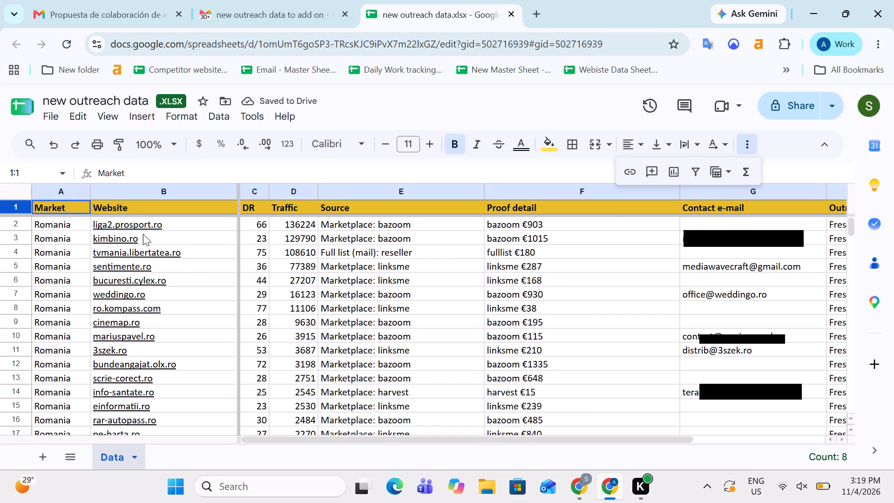
pyautogui.click(693, 170)
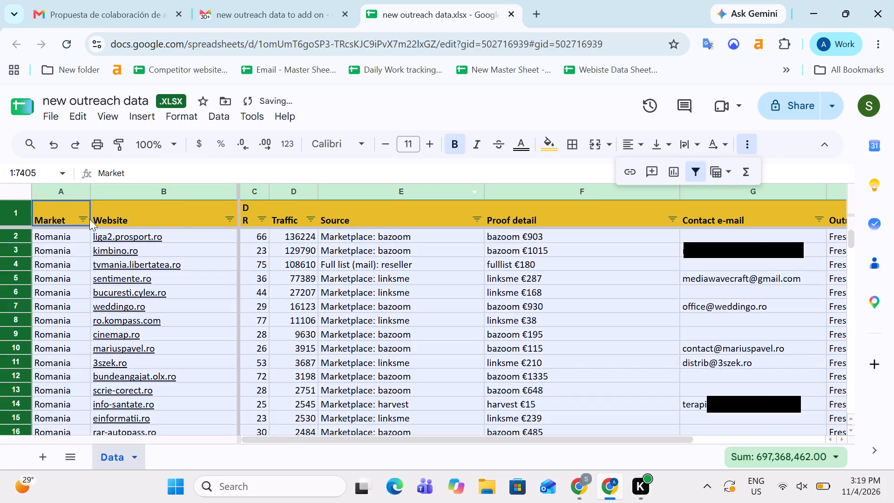
pyautogui.click(87, 218)
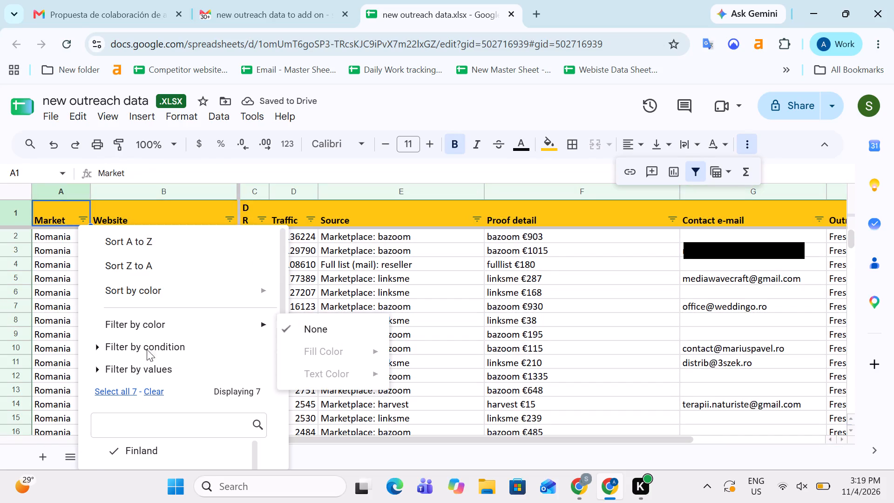
pyautogui.scroll(-2, 155, 385)
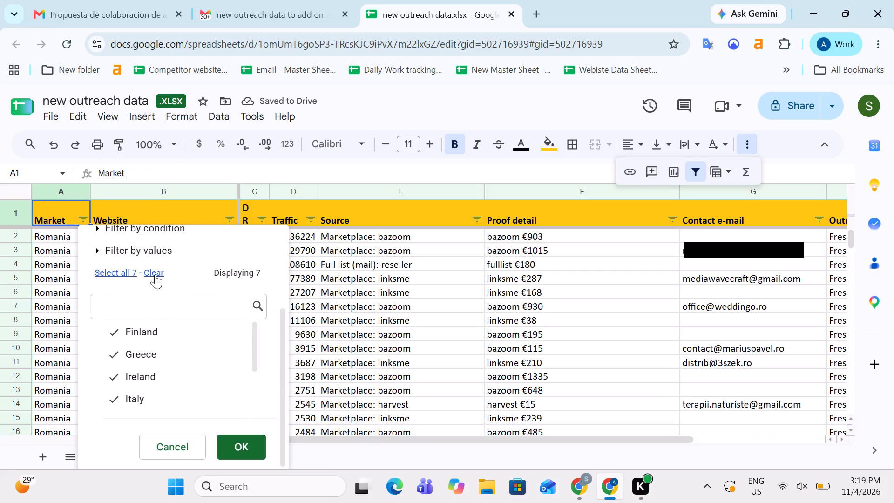
pyautogui.click(155, 274)
pyautogui.scroll(-6, 160, 385)
pyautogui.click(155, 395)
pyautogui.click(155, 395)
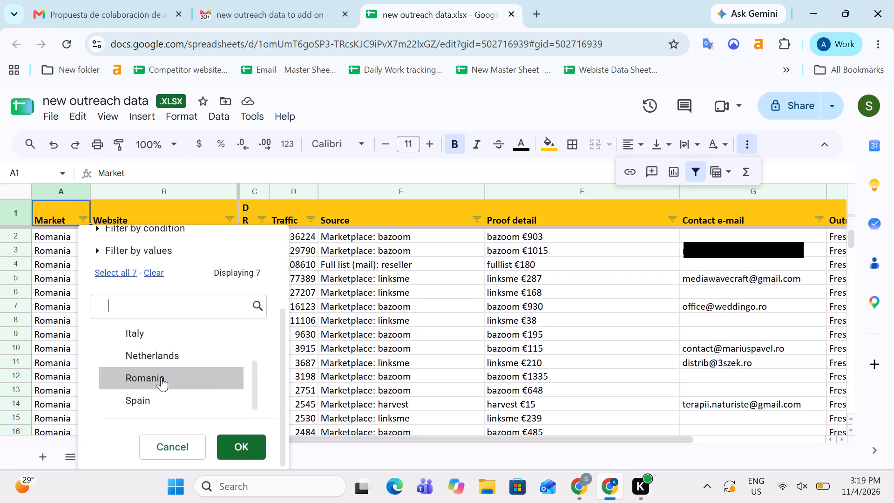
pyautogui.click(161, 377)
pyautogui.click(237, 449)
pyautogui.press('Down')
pyautogui.press('Up')
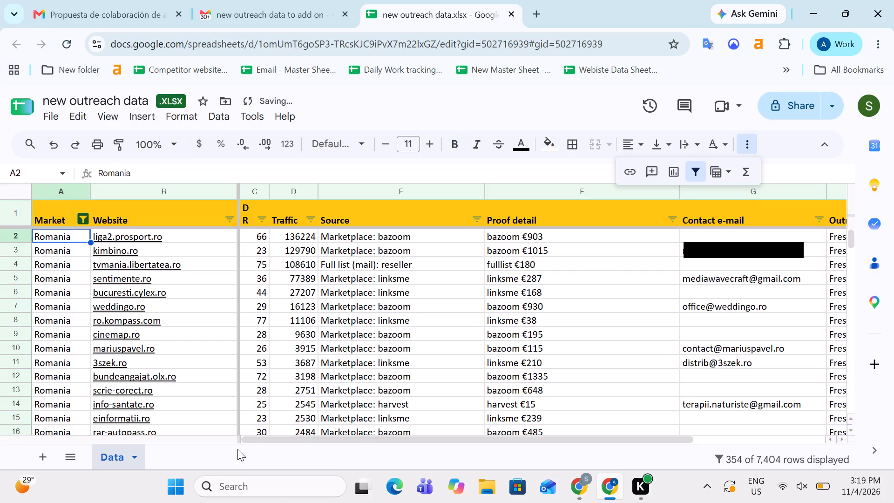
pyautogui.press('Down')
pyautogui.scroll(5, 124, 283)
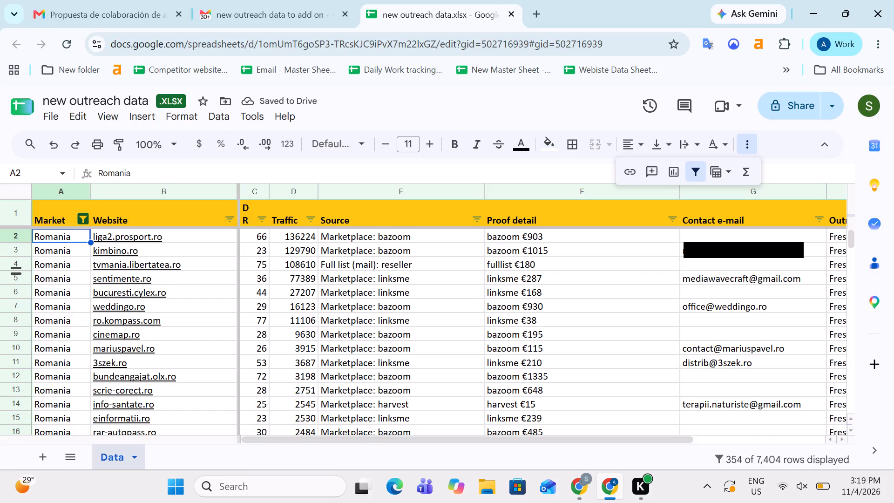
# Delete all filtered Romania rows, from liga2.prosport.ro in row 2 through atlatszo.ro in row 355.
pyautogui.click(0, 242)
pyautogui.hotkey('ctrl', 'shift', 'Down')
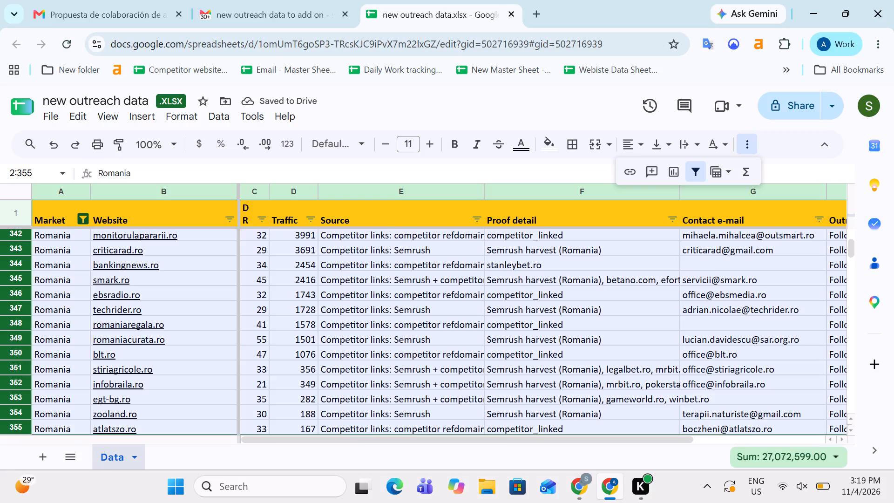
pyautogui.scroll(-5, 404, 226)
pyautogui.scroll(5, 323, 197)
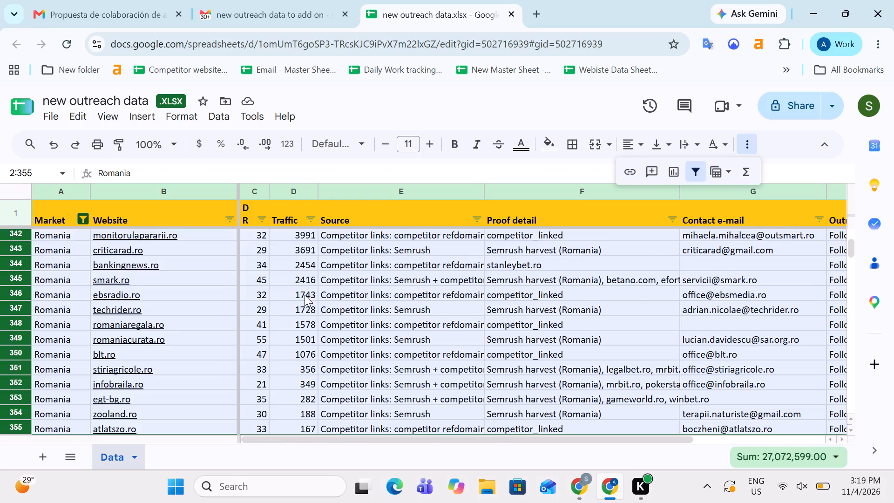
pyautogui.rightClick(8, 256)
pyautogui.click(53, 301)
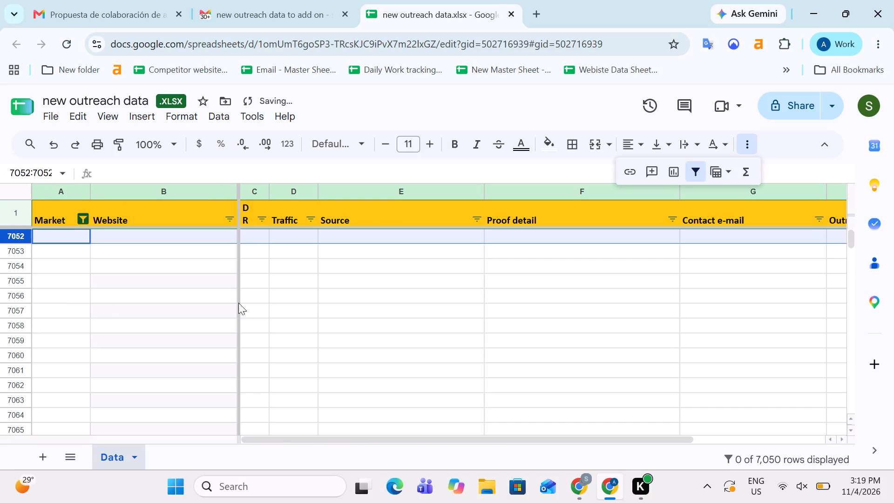
# Remove the Romania market filter from the sheet.
pyautogui.scroll(8, 367, 323)
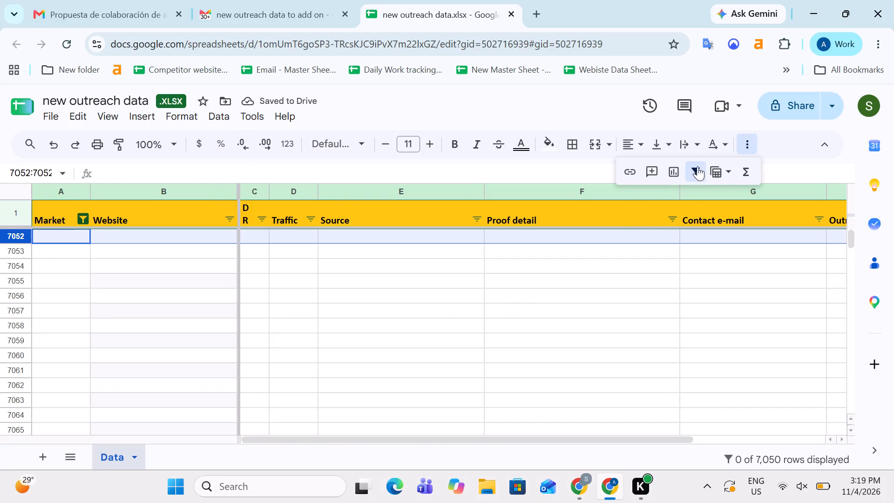
pyautogui.click(696, 169)
pyautogui.scroll(12, 249, 293)
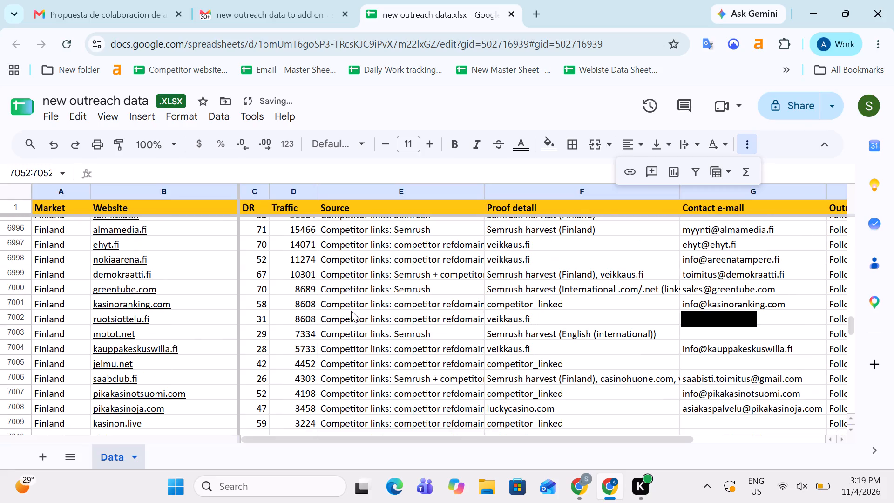
# Examine the remaining Website column, checking its last filled rows and its first entries.
pyautogui.click(351, 311)
pyautogui.press('Left')
pyautogui.press('Left')
pyautogui.press('Left')
pyautogui.press('Left')
pyautogui.press('Left')
pyautogui.press('Left')
pyautogui.press('Left')
pyautogui.press('Left')
pyautogui.press('Left')
pyautogui.press('Left')
pyautogui.press('Left')
pyautogui.press('Left')
pyautogui.press('Left')
pyautogui.press('Left')
pyautogui.press('Right')
pyautogui.press('Right')
pyautogui.press('Left')
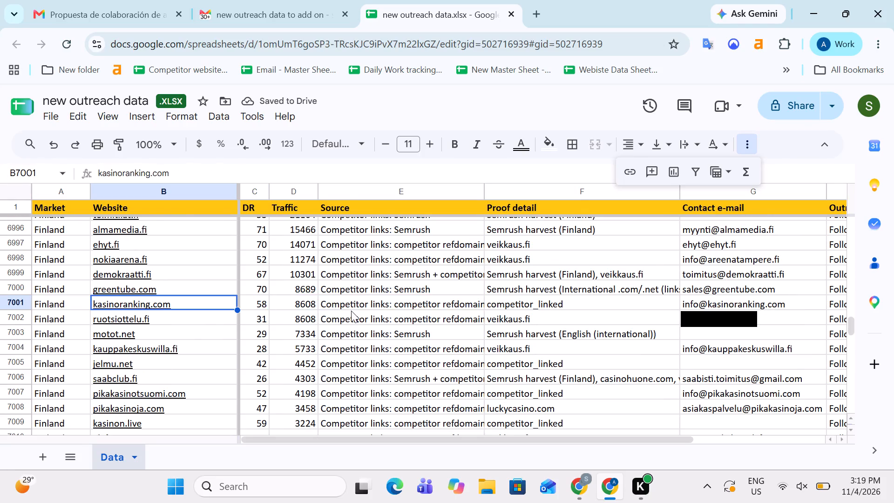
pyautogui.hotkey('ctrl', 'Down')
pyautogui.press('Down')
pyautogui.press('Down')
pyautogui.press('Down')
pyautogui.press('Up')
pyautogui.press('Up')
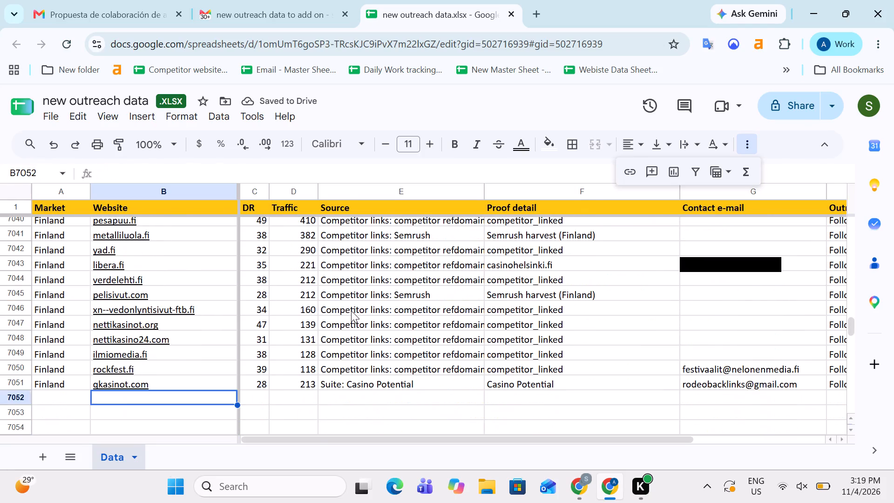
pyautogui.press('Left')
pyautogui.press('Right')
pyautogui.press('Up')
pyautogui.hotkey('ctrl', 'Up')
pyautogui.press('Down')
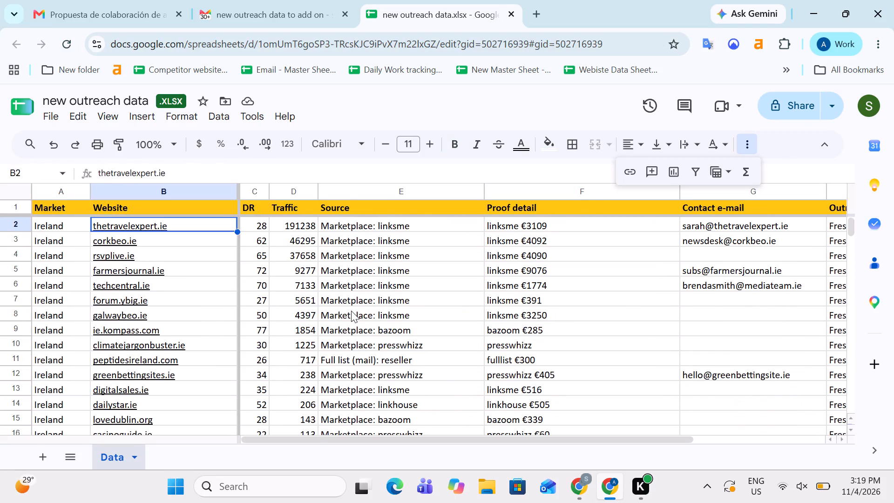
pyautogui.press('Up')
pyautogui.press('Down')
pyautogui.press('Up')
pyautogui.press('Down')
pyautogui.hotkey('ctrl', 'shift', 'Down')
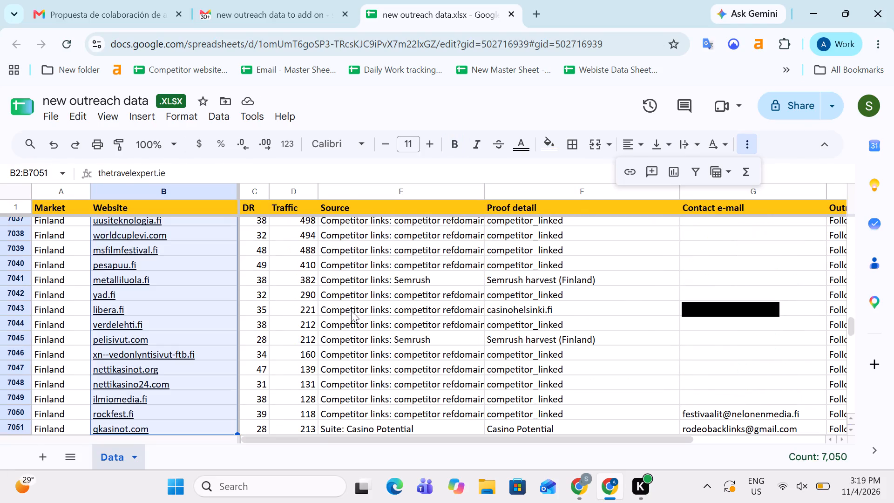
pyautogui.press('Up')
pyautogui.press('Down')
pyautogui.press('Right')
pyautogui.press('Left')
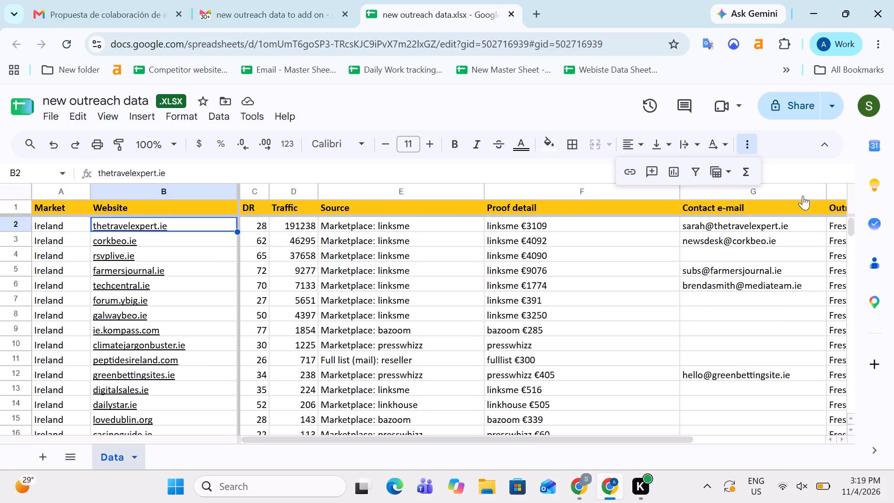
pyautogui.click(0, 193)
pyautogui.click(133, 238)
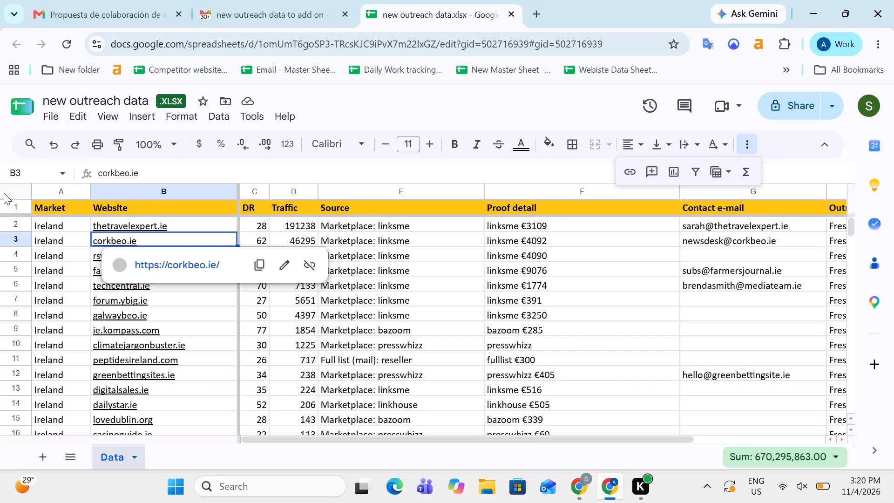
# Add a filter to the header row and filter the Market column to show only Netherlands.
pyautogui.click(0, 205)
pyautogui.click(692, 177)
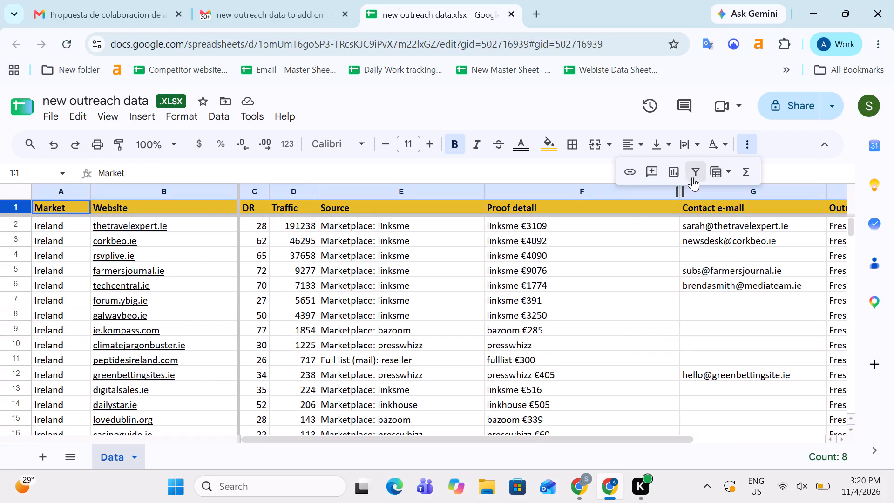
pyautogui.click(86, 220)
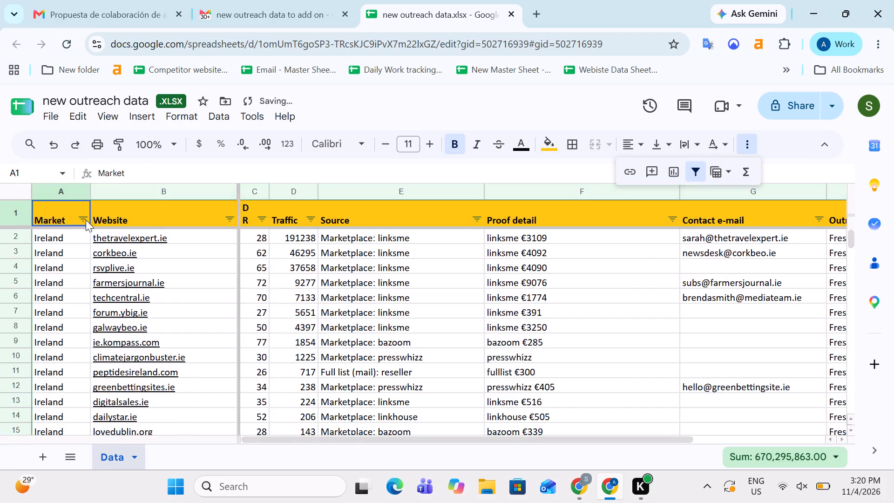
pyautogui.scroll(-3, 196, 381)
pyautogui.click(152, 265)
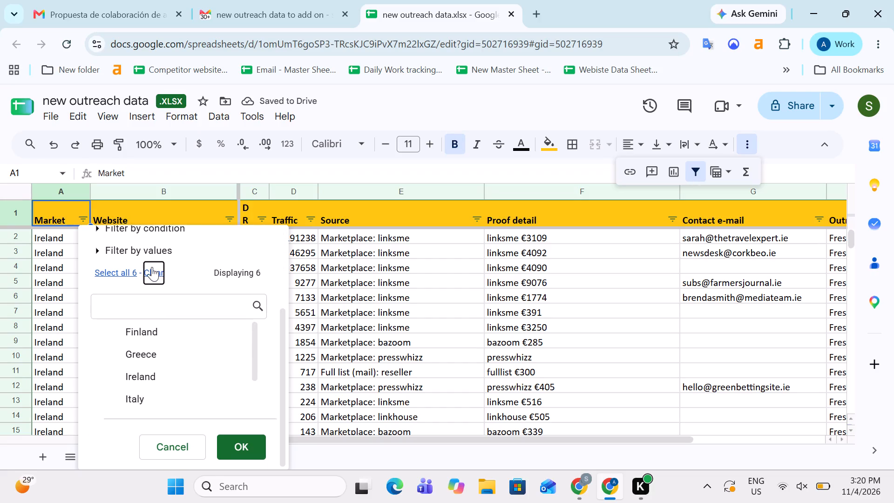
pyautogui.scroll(-4, 162, 388)
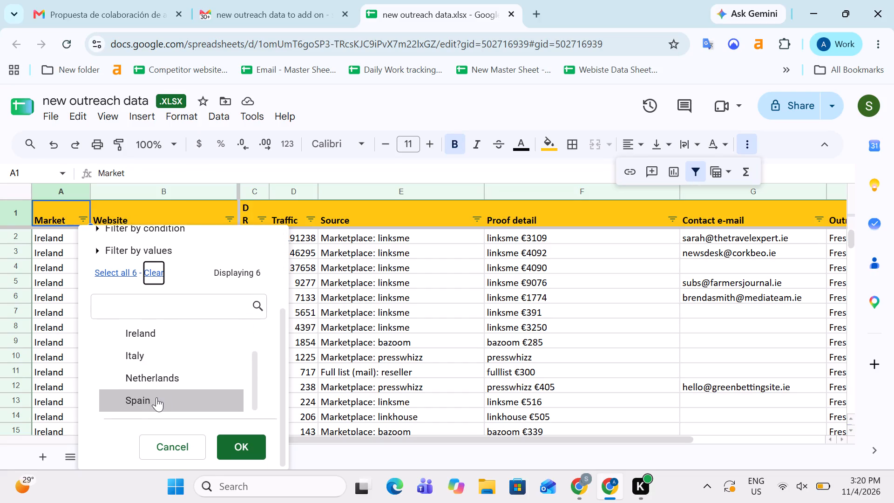
pyautogui.click(173, 372)
pyautogui.click(248, 438)
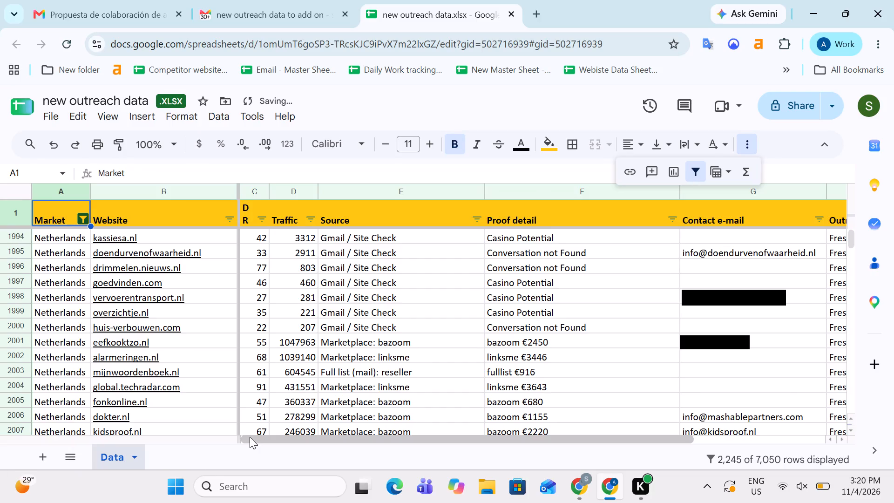
# Switch to the Email - Master Sheet and turn off the filter on the ES, MX, AR sheet.
pyautogui.hotkey('alt', 'Tab')
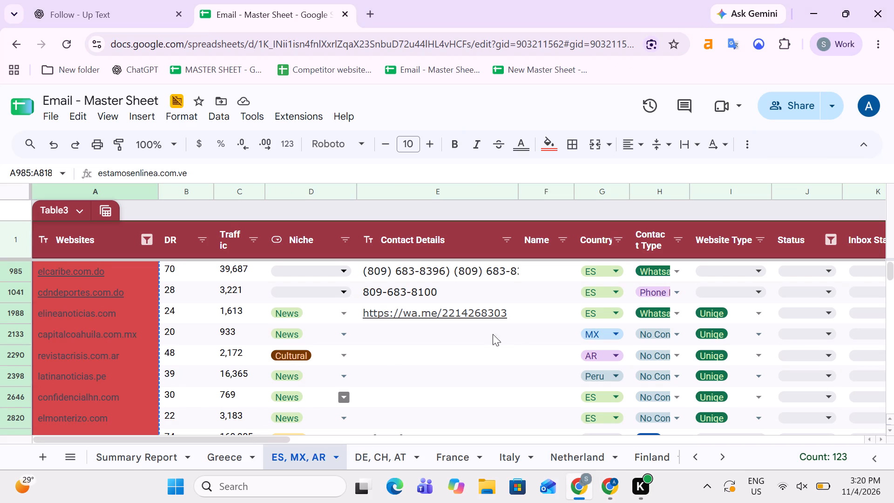
pyautogui.click(753, 144)
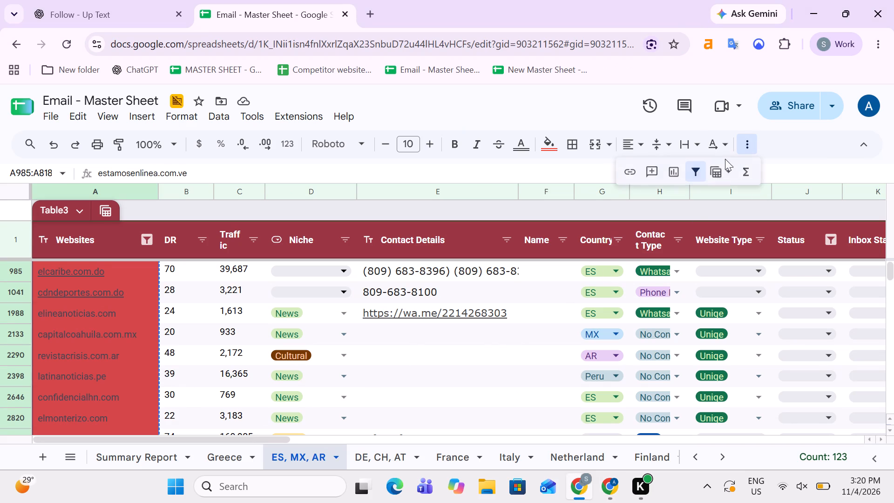
pyautogui.click(703, 166)
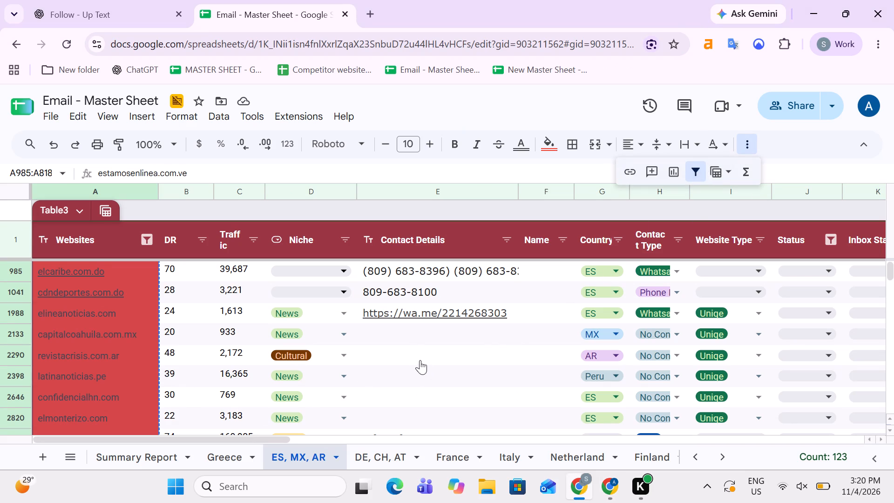
pyautogui.click(420, 360)
# Clear the pasted website list in the Websites column, from metropoliabierta.elespanol.com in A8194 down to rosamorel.com in A10147.
pyautogui.press('Left')
pyautogui.press('Left')
pyautogui.press('Left')
pyautogui.press('Left')
pyautogui.press('Left')
pyautogui.press('Left')
pyautogui.press('Left')
pyautogui.press('Left')
pyautogui.press('Left')
pyautogui.press('Left')
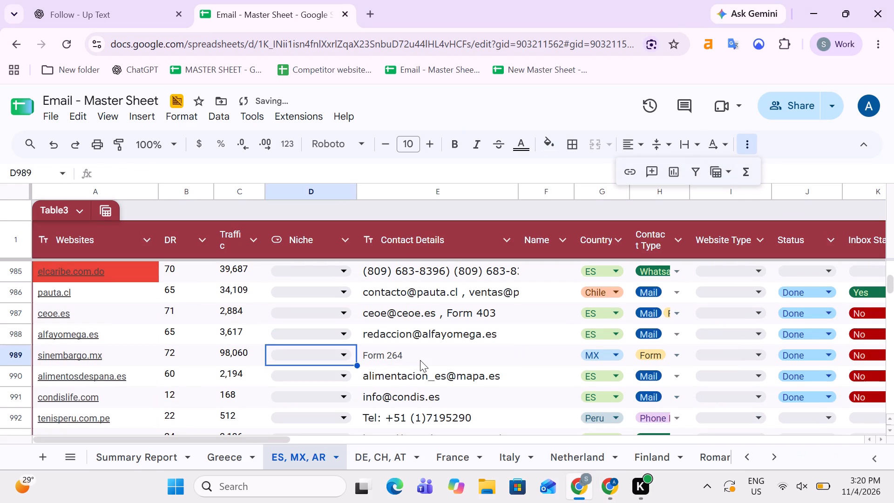
pyautogui.hotkey('ctrl', 'Down')
pyautogui.press('Down')
pyautogui.press('Down')
pyautogui.press('Down')
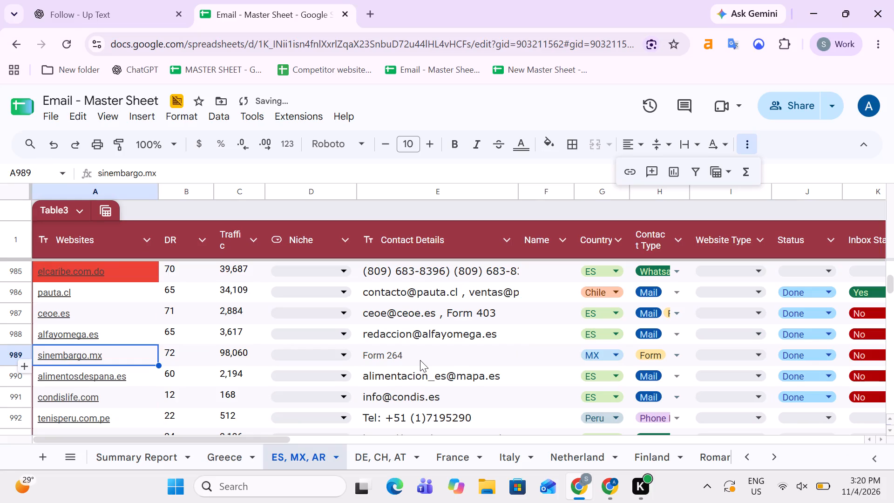
pyautogui.press('Down')
pyautogui.press('Down')
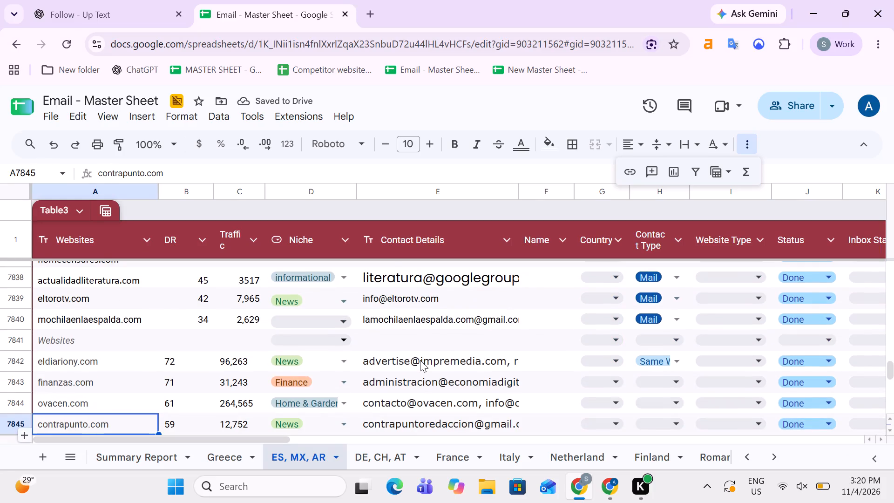
pyautogui.hotkey('ctrl', 'Down')
pyautogui.press('Down')
pyautogui.press('Down')
pyautogui.press('Down')
pyautogui.press('Down')
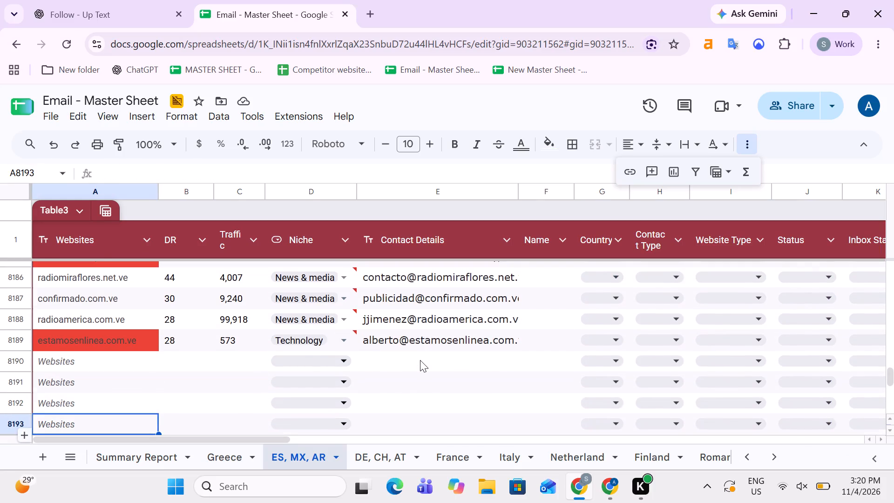
pyautogui.press('Down')
pyautogui.press('Down')
pyautogui.press('Up')
pyautogui.hotkey('ctrl', 'shift', 'Down')
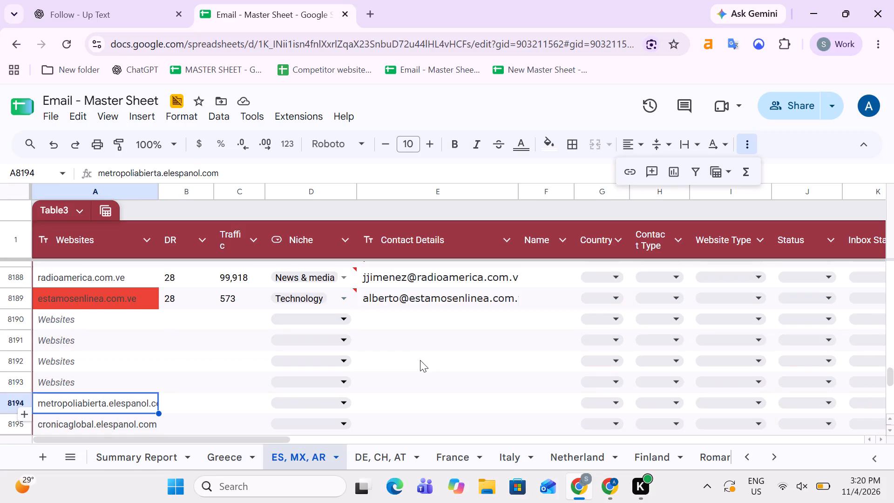
pyautogui.press('Delete')
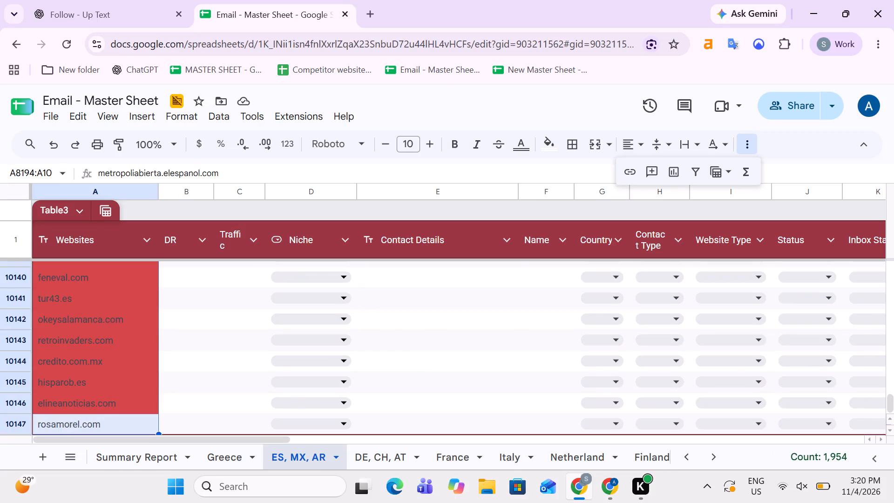
pyautogui.press('Up')
pyautogui.press('Up')
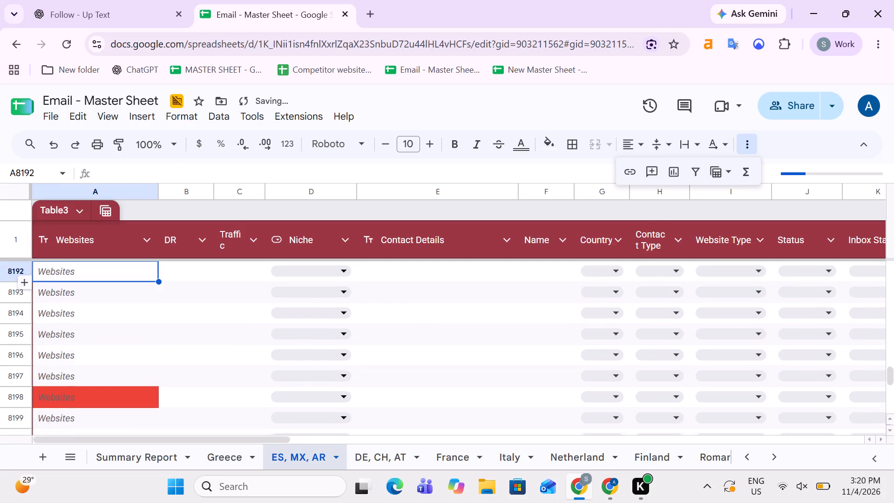
pyautogui.press('Down')
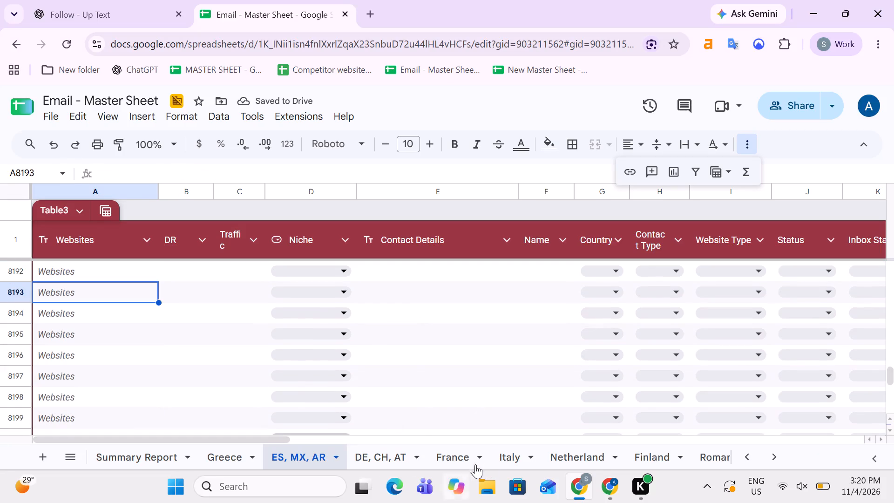
# Open the Netherland sheet of the master workbook.
pyautogui.click(577, 455)
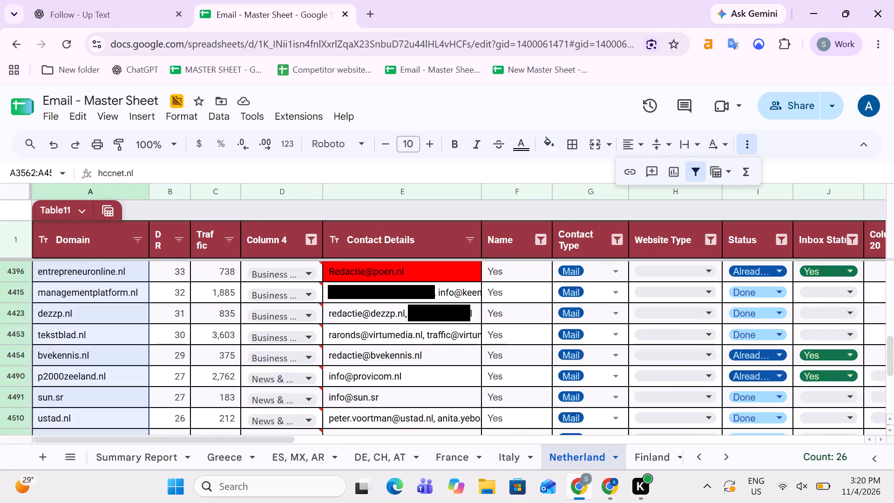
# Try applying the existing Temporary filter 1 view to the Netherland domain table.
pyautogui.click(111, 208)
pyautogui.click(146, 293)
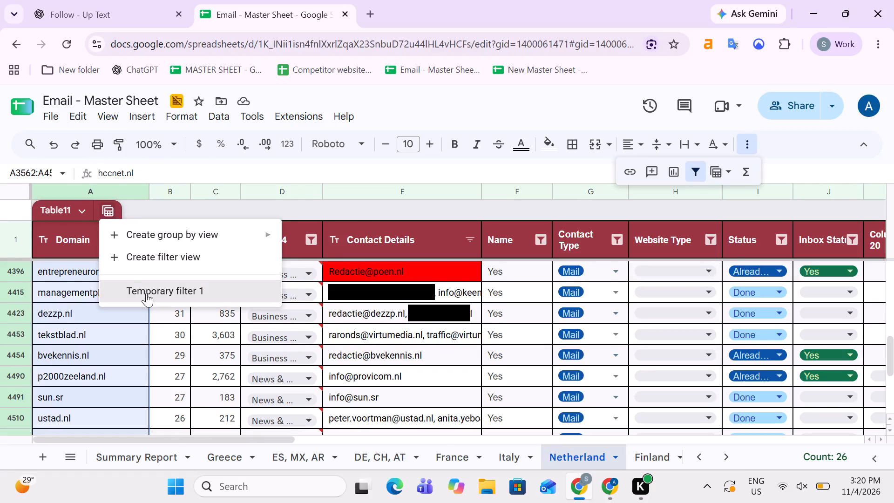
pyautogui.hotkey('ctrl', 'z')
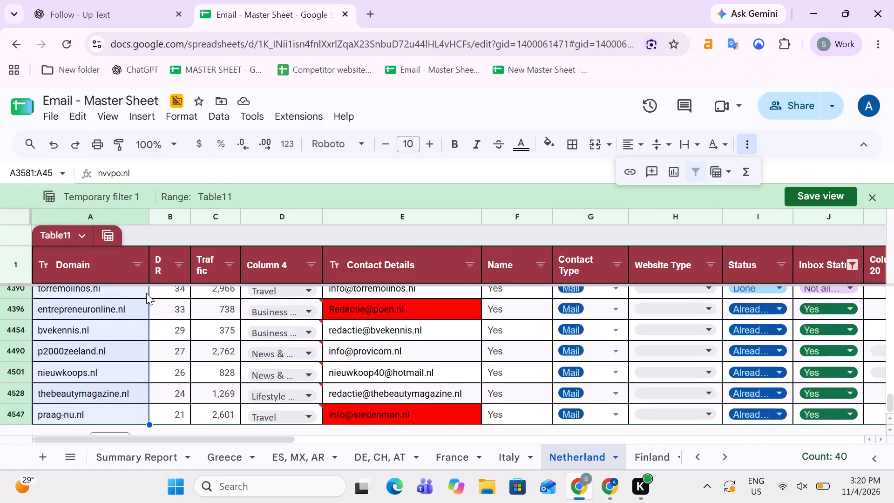
# Create a new filter view for the Netherland domain table, Table11.
pyautogui.click(102, 210)
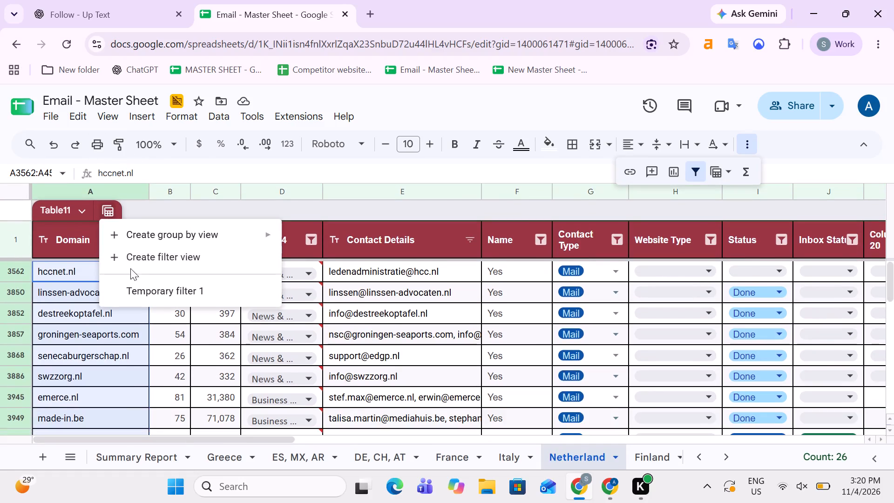
pyautogui.click(129, 255)
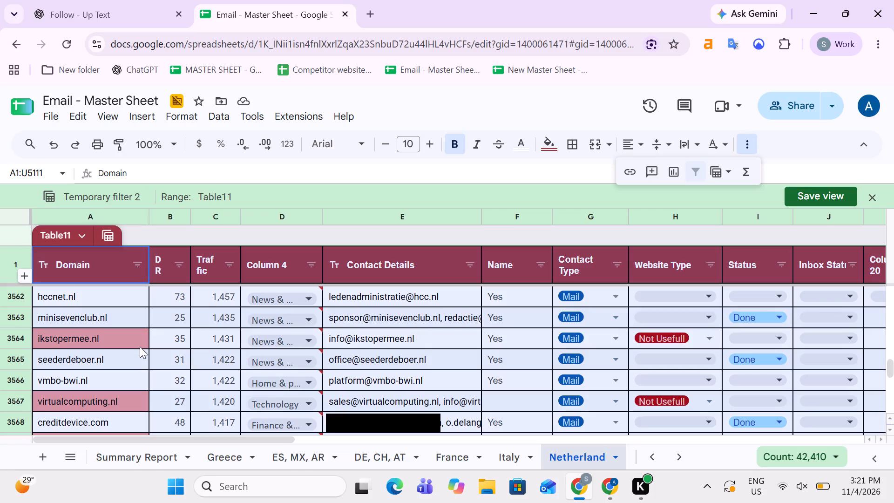
# Examine the Netherland Domain column from its first entries down to the blank row 4702 and the rows around it.
pyautogui.press('Down')
pyautogui.press('Down')
pyautogui.press('Down')
pyautogui.press('Down')
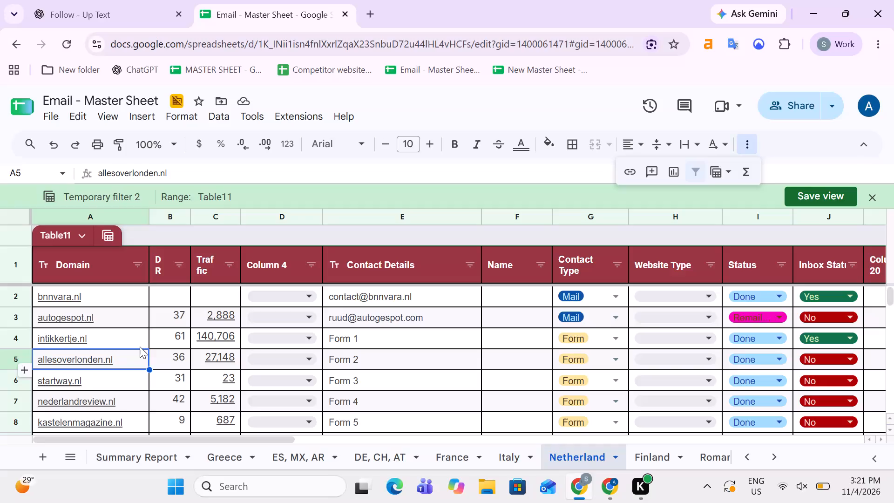
pyautogui.hotkey('ctrl', 'Down')
pyautogui.press('Down')
pyautogui.press('Down')
pyautogui.press('Down')
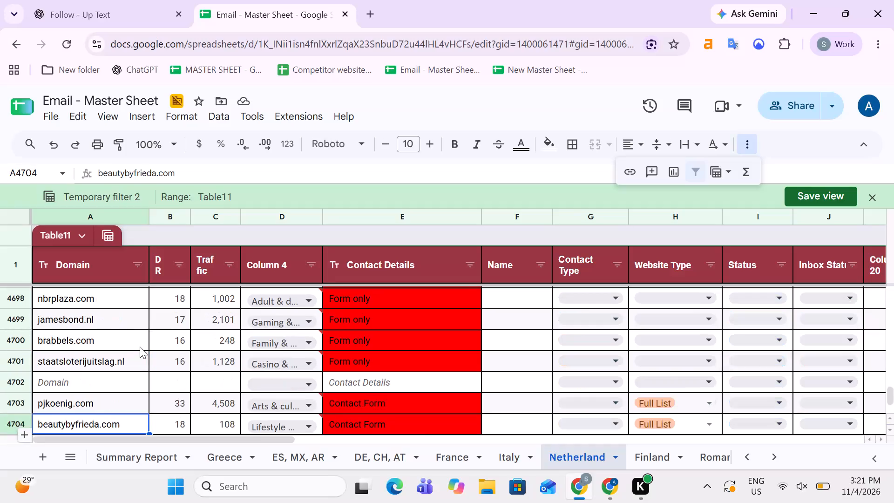
pyautogui.press('Down')
pyautogui.press('Up')
pyautogui.press('Up')
pyautogui.press('Up')
# Examine the columns across blank row 4702 and its neighbouring rows, from Domain through the follow-up columns.
pyautogui.press('Right')
pyautogui.press('Right')
pyautogui.press('Right')
pyautogui.press('Right')
pyautogui.press('Right')
pyautogui.press('Right')
pyautogui.press('Right')
pyautogui.press('Right')
pyautogui.press('Right')
pyautogui.press('Right')
pyautogui.press('Right')
pyautogui.press('Right')
pyautogui.press('Right')
pyautogui.press('Right')
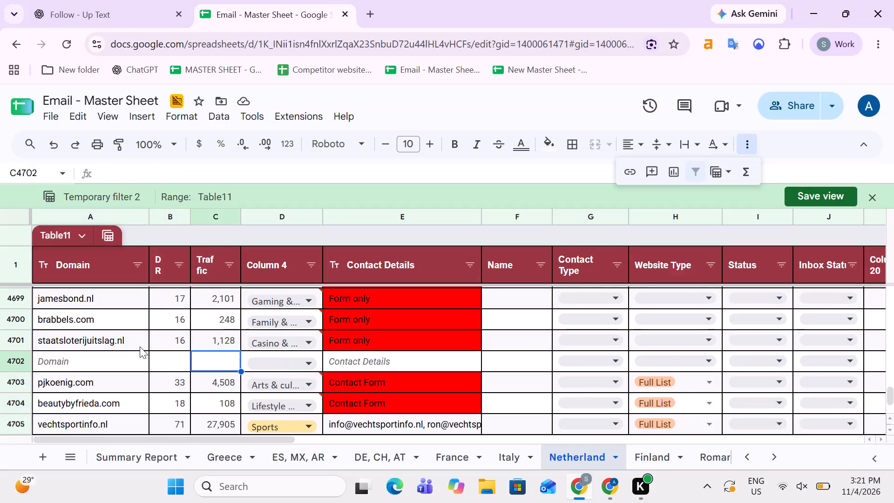
pyautogui.press('Right')
pyautogui.press('Right')
pyautogui.press('Right')
pyautogui.press('Right')
pyautogui.press('Left')
pyautogui.press('Left')
pyautogui.press('Left')
pyautogui.press('Left')
pyautogui.press('Left')
pyautogui.press('Left')
pyautogui.press('Left')
pyautogui.press('Left')
pyautogui.press('Left')
pyautogui.press('Left')
pyautogui.press('Left')
pyautogui.press('Left')
pyautogui.press('Left')
pyautogui.press('Left')
pyautogui.press('Left')
pyautogui.press('Left')
pyautogui.press('Left')
pyautogui.press('Left')
pyautogui.press('Left')
pyautogui.press('Left')
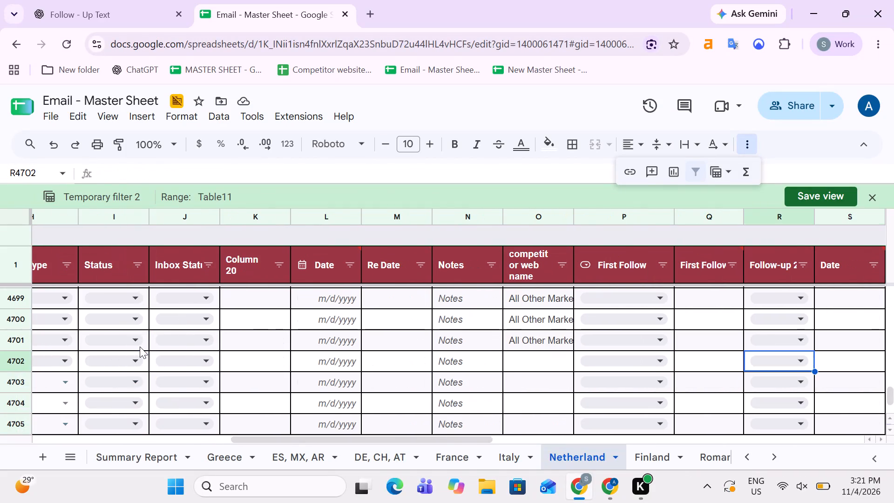
pyautogui.press('Right')
pyautogui.press('Right')
pyautogui.press('Right')
pyautogui.press('Right')
pyautogui.press('Right')
pyautogui.press('Right')
pyautogui.press('Right')
pyautogui.press('Right')
pyautogui.press('Right')
pyautogui.press('Right')
pyautogui.press('Right')
pyautogui.press('Right')
pyautogui.press('Right')
pyautogui.press('Right')
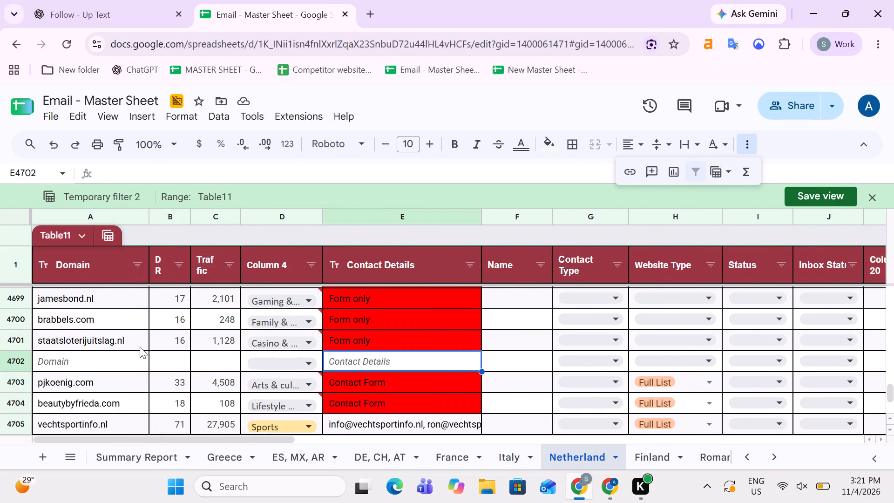
pyautogui.press('Right')
pyautogui.press('Right')
pyautogui.press('Right')
pyautogui.press('Left')
pyautogui.press('Left')
pyautogui.press('Right')
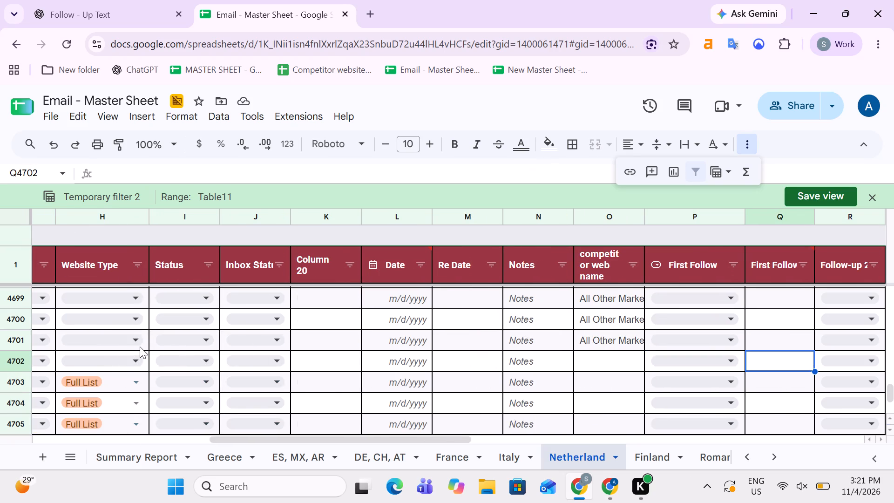
pyautogui.press('Right')
pyautogui.press('Right')
pyautogui.press('Right')
pyautogui.press('Right')
pyautogui.press('Right')
pyautogui.press('Right')
pyautogui.press('Right')
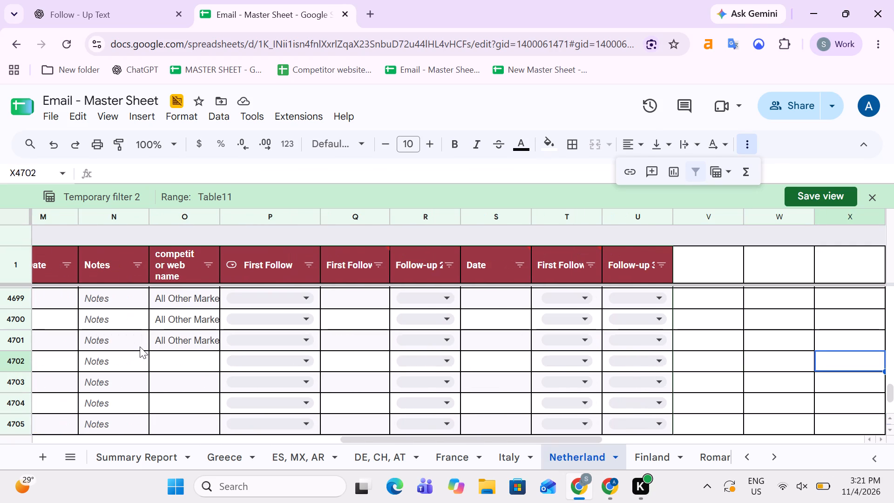
pyautogui.press('Left')
pyautogui.press('Left')
pyautogui.press('Left')
pyautogui.press('Left')
pyautogui.press('Left')
pyautogui.press('Left')
pyautogui.press('Left')
pyautogui.press('Left')
pyautogui.press('Left')
pyautogui.press('Left')
pyautogui.press('Left')
pyautogui.press('Left')
pyautogui.press('Left')
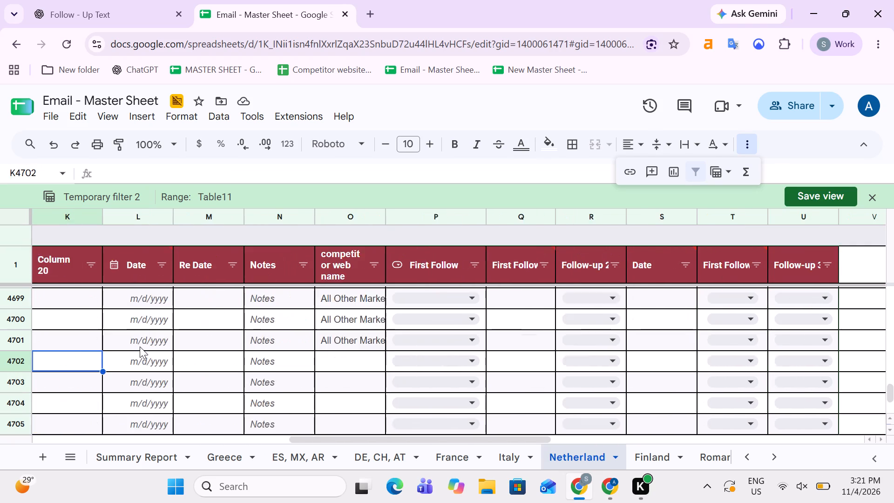
pyautogui.press('Left')
pyautogui.press('Right')
pyautogui.press('Right')
pyautogui.press('Right')
pyautogui.press('Right')
pyautogui.press('Right')
pyautogui.press('Left')
pyautogui.press('Left')
pyautogui.press('Left')
pyautogui.press('Left')
pyautogui.press('Left')
pyautogui.press('Left')
pyautogui.press('Left')
pyautogui.press('Left')
pyautogui.press('Left')
pyautogui.press('Left')
pyautogui.press('Left')
pyautogui.press('Left')
pyautogui.press('Left')
pyautogui.press('Left')
pyautogui.press('Left')
pyautogui.press('Left')
pyautogui.press('Left')
pyautogui.press('Left')
pyautogui.press('Left')
pyautogui.press('Left')
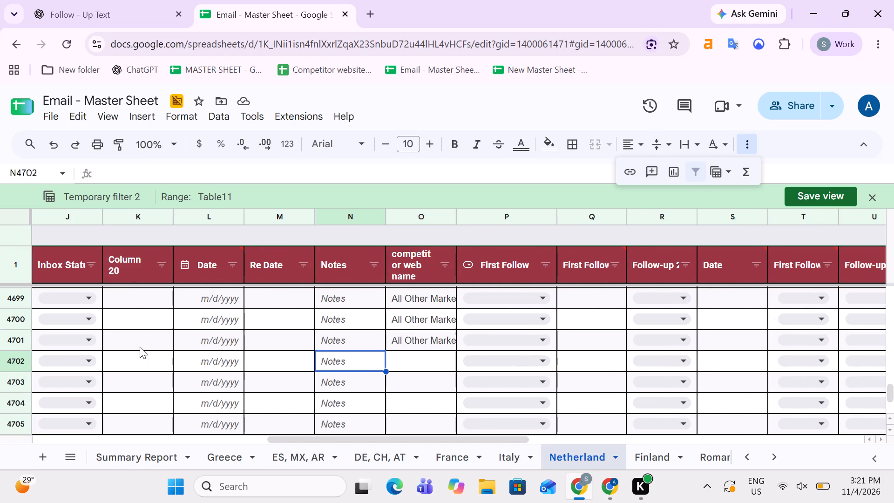
# Enter "Recived From D" as the competitor or web name for pjkoenig.com in row 4703.
pyautogui.press('Down')
pyautogui.press('Right')
pyautogui.press('Right')
pyautogui.press('Right')
pyautogui.press('Right')
pyautogui.press('Right')
pyautogui.press('Right')
pyautogui.press('Right')
pyautogui.press('Right')
pyautogui.press('Right')
pyautogui.press('Right')
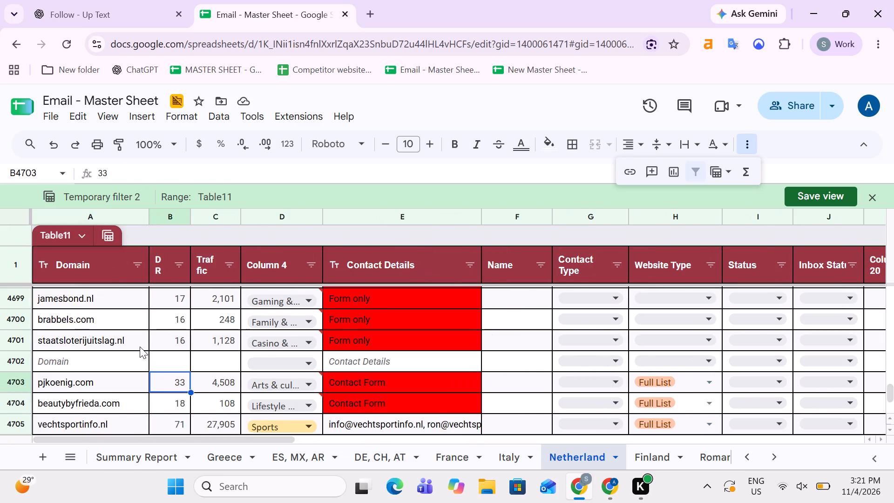
pyautogui.press('Right')
pyautogui.press('Right')
pyautogui.press('Right')
pyautogui.press('Right')
pyautogui.press('Right')
pyautogui.press('Left')
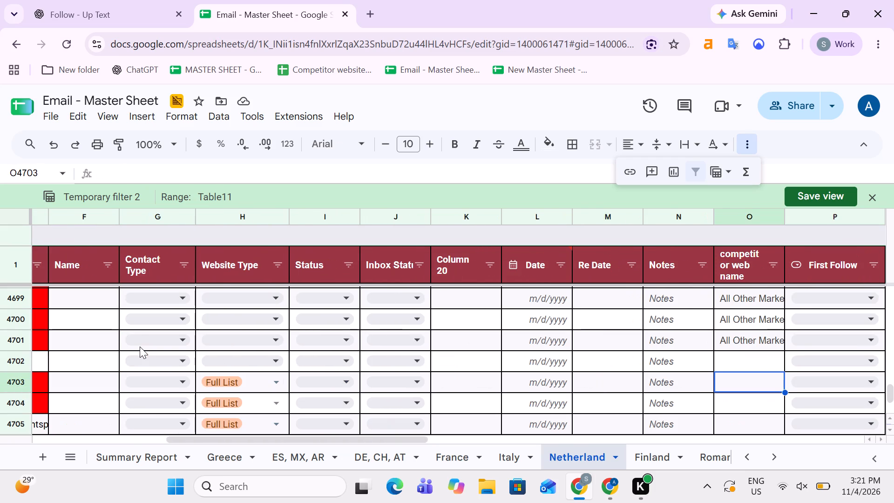
pyautogui.hotkey('shift', 'f')
pyautogui.press('BackSpace')
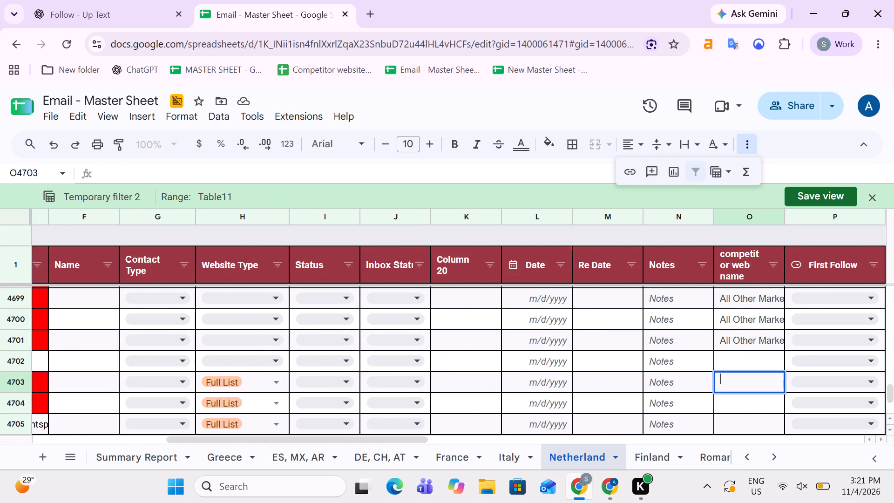
pyautogui.write('Recived From D')
pyautogui.press('Tab')
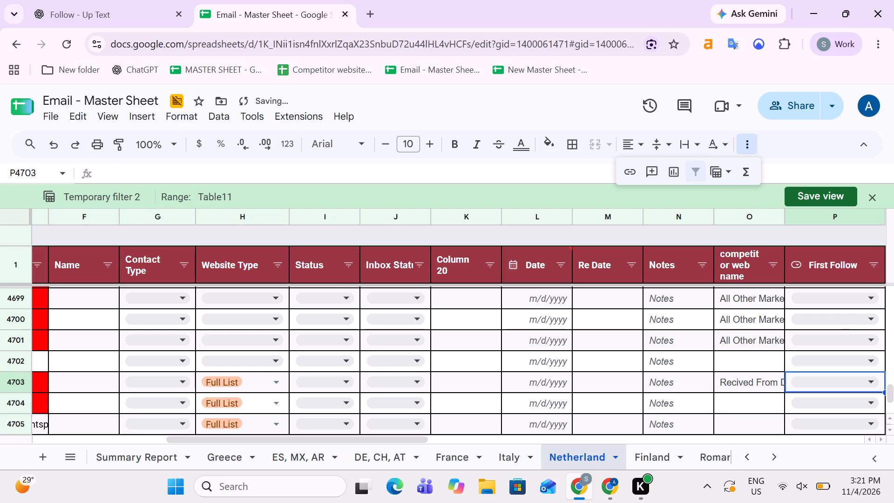
# Copy the "Recived From D" entry down the competitor or web name column through row 4982, the last row marked Full List.
pyautogui.press('Left')
pyautogui.hotkey('ctrl', 'c')
pyautogui.press('Left')
pyautogui.press('Left')
pyautogui.press('Left')
pyautogui.press('Left')
pyautogui.press('Left')
pyautogui.press('Left')
pyautogui.press('Left')
pyautogui.press('Left')
pyautogui.press('Left')
pyautogui.press('Left')
pyautogui.press('Right')
pyautogui.press('Right')
pyautogui.press('Right')
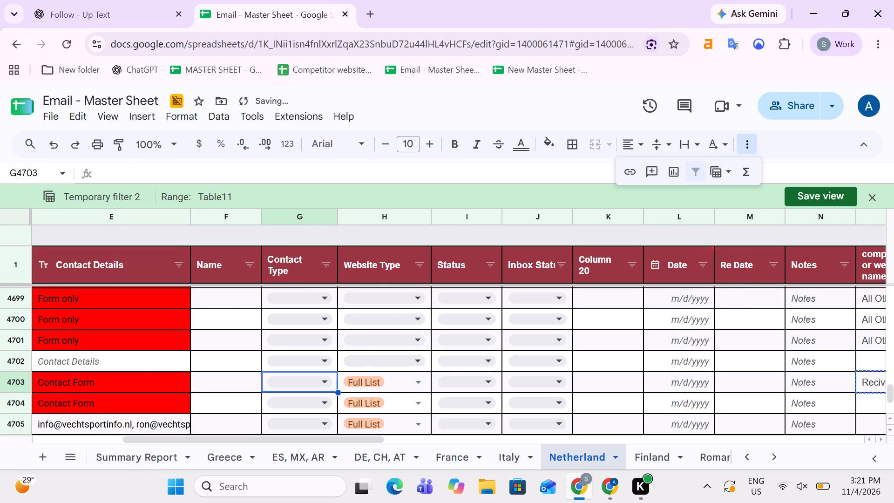
pyautogui.hotkey('ctrl', 'Down')
pyautogui.press('Down')
pyautogui.press('Up')
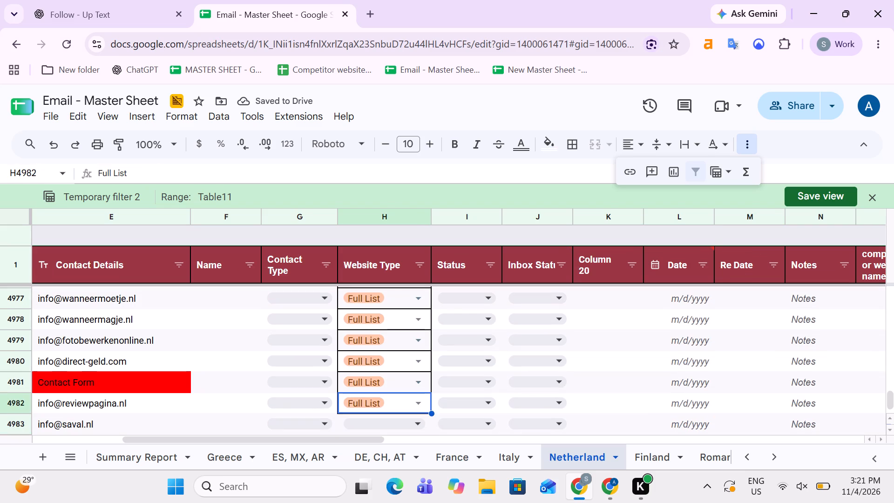
pyautogui.press('Right')
pyautogui.press('Right')
pyautogui.press('Right')
pyautogui.press('Right')
pyautogui.press('Right')
pyautogui.press('Right')
pyautogui.press('Right')
pyautogui.press('Right')
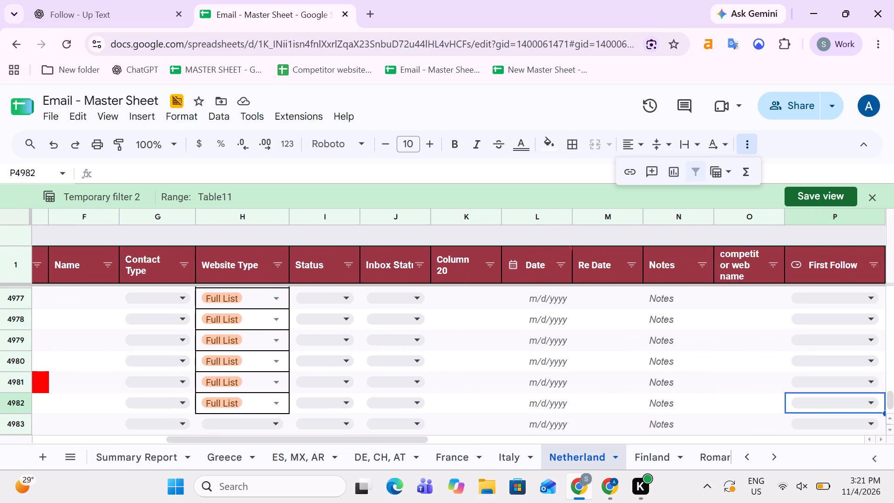
pyautogui.press('Left')
pyautogui.hotkey('ctrl', 'v')
pyautogui.hotkey('ctrl', 'shift', 'Up')
pyautogui.hotkey('shift', 'Down')
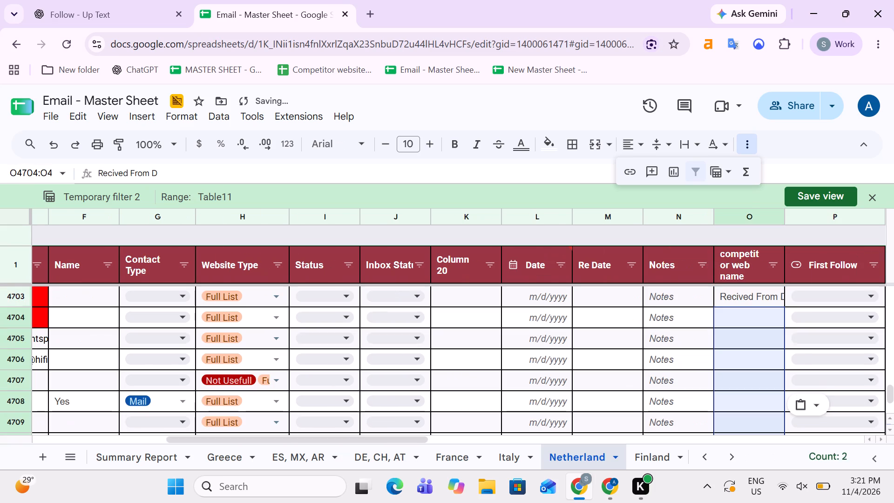
pyautogui.hotkey('ctrl', 'v')
pyautogui.press('Down')
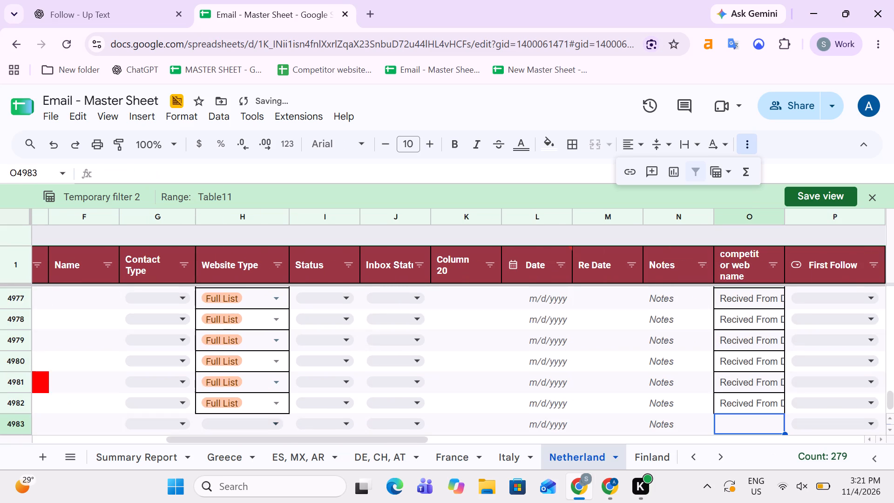
# Examine the end of the Netherland table, from the empty rows near 4990 up through the last listed domains.
pyautogui.press('Down')
pyautogui.press('Down')
pyautogui.press('Up')
pyautogui.press('Left')
pyautogui.press('Left')
pyautogui.press('Left')
pyautogui.press('Left')
pyautogui.press('Left')
pyautogui.press('Left')
pyautogui.press('Left')
pyautogui.press('Left')
pyautogui.press('Left')
pyautogui.press('Left')
pyautogui.press('Left')
pyautogui.press('Left')
pyautogui.press('Left')
pyautogui.press('Left')
pyautogui.press('Left')
pyautogui.press('Left')
pyautogui.press('Left')
pyautogui.press('Left')
pyautogui.press('Left')
pyautogui.press('Left')
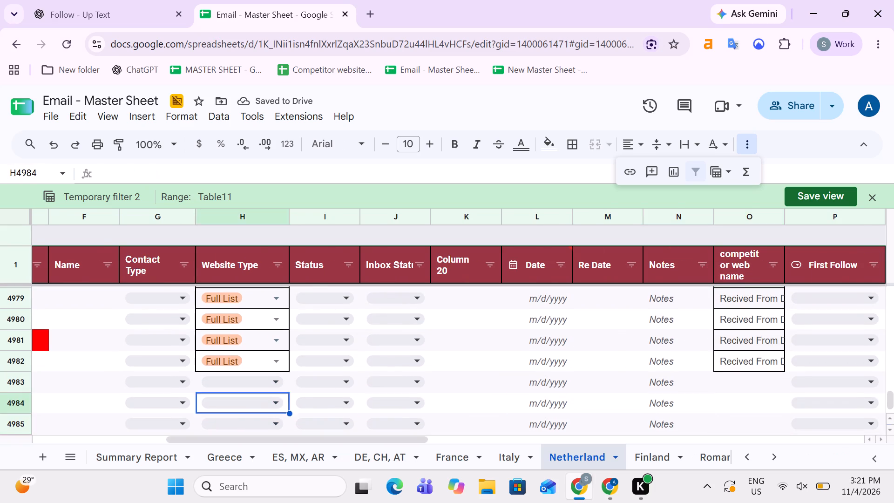
pyautogui.press('Up')
pyautogui.press('Down')
pyautogui.press('Down')
pyautogui.press('Down')
pyautogui.press('Down')
pyautogui.press('Down')
pyautogui.press('Down')
pyautogui.press('Down')
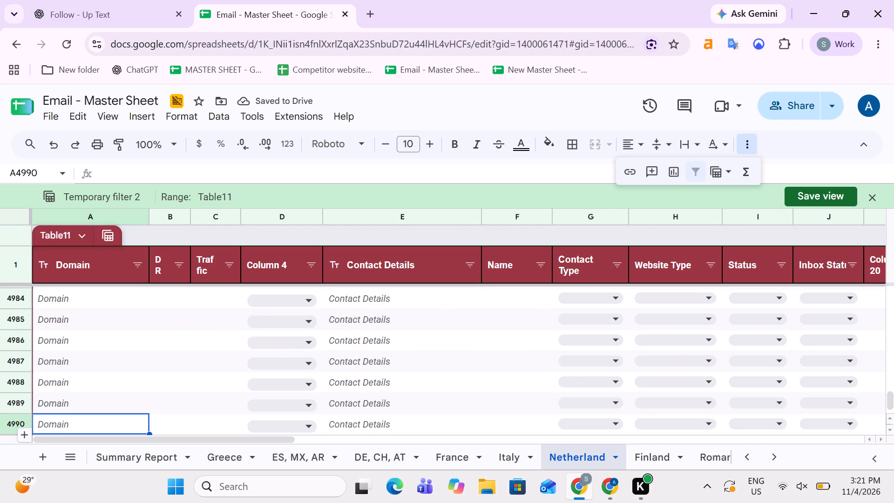
pyautogui.press('Up')
pyautogui.press('Up')
pyautogui.press('Up')
pyautogui.press('Up')
pyautogui.press('Up')
pyautogui.press('Up')
pyautogui.press('Up')
pyautogui.press('Up')
pyautogui.press('Up')
pyautogui.press('Up')
pyautogui.press('Up')
pyautogui.press('Up')
pyautogui.press('Up')
pyautogui.press('Up')
pyautogui.press('Up')
pyautogui.press('Down')
pyautogui.press('Down')
pyautogui.press('Down')
pyautogui.press('Down')
pyautogui.press('Down')
pyautogui.press('Down')
pyautogui.press('Down')
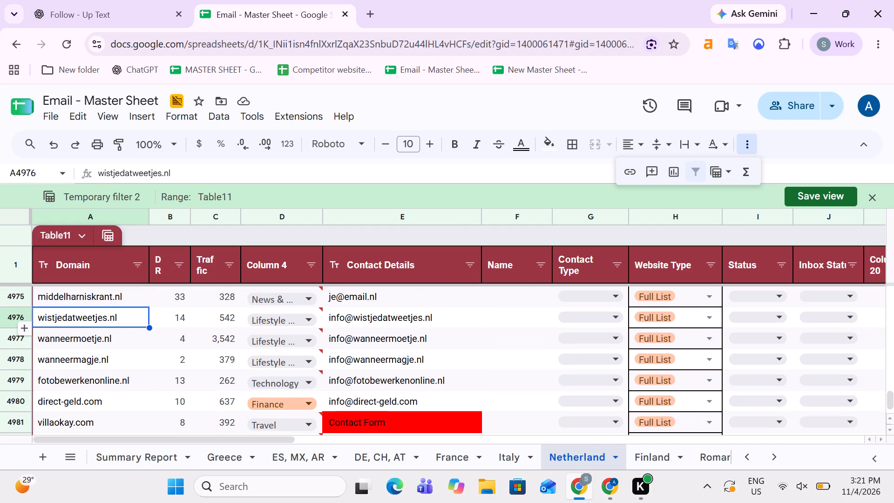
pyautogui.press('Up')
pyautogui.press('Up')
pyautogui.press('Up')
pyautogui.press('Up')
pyautogui.press('Up')
pyautogui.press('Up')
pyautogui.press('Up')
pyautogui.press('Up')
pyautogui.press('Up')
pyautogui.press('Up')
pyautogui.press('Up')
pyautogui.press('Up')
pyautogui.press('Up')
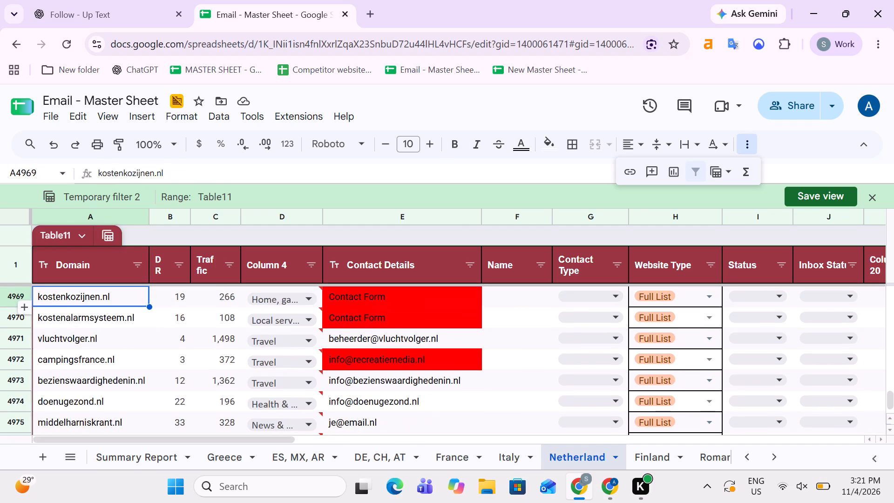
pyautogui.press('Up')
pyautogui.press('Up')
pyautogui.press('Up')
# Delete the blank row 4702 between staatsloterijuitslag.nl and pjkoenig.com.
pyautogui.hotkey('ctrl', 'Up')
pyautogui.press('Down')
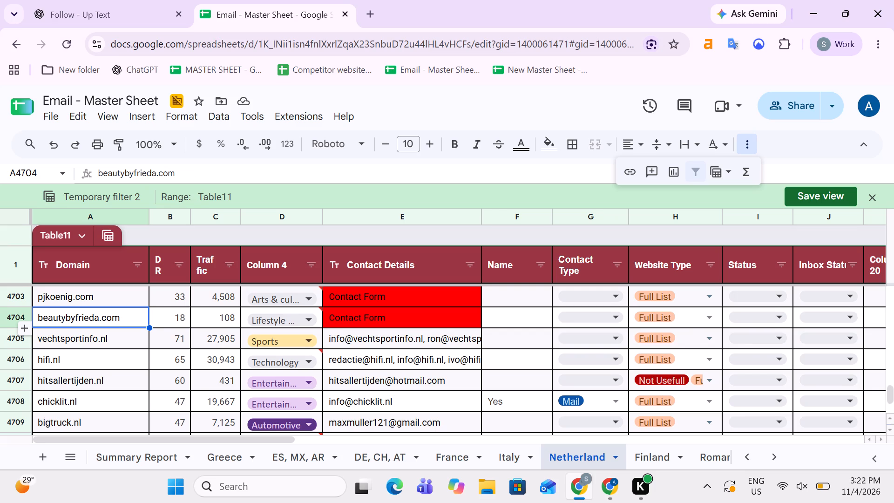
pyautogui.press('Up')
pyautogui.press('Up')
pyautogui.press('Up')
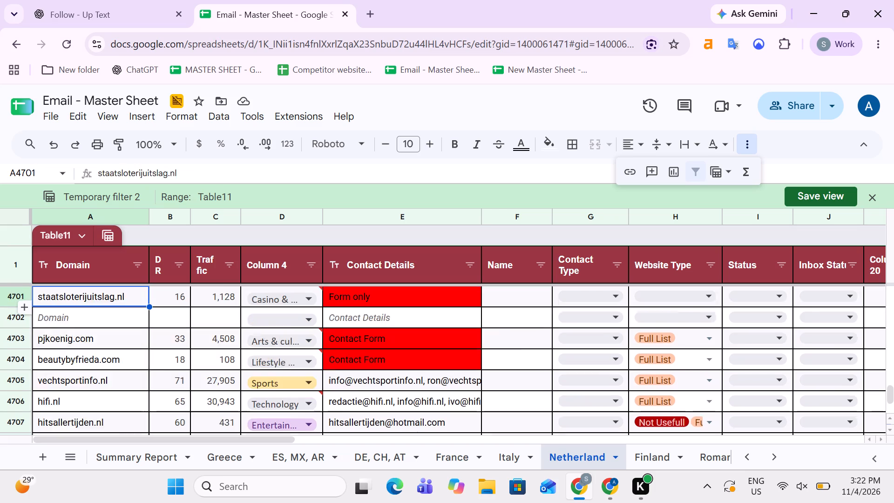
pyautogui.press('Up')
pyautogui.press('Down')
pyautogui.press('Down')
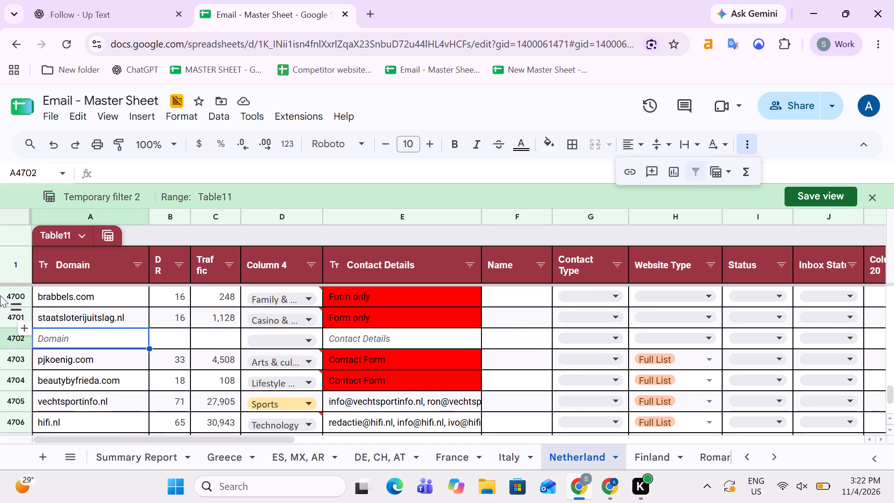
pyautogui.click(0, 341)
pyautogui.rightClick(1, 338)
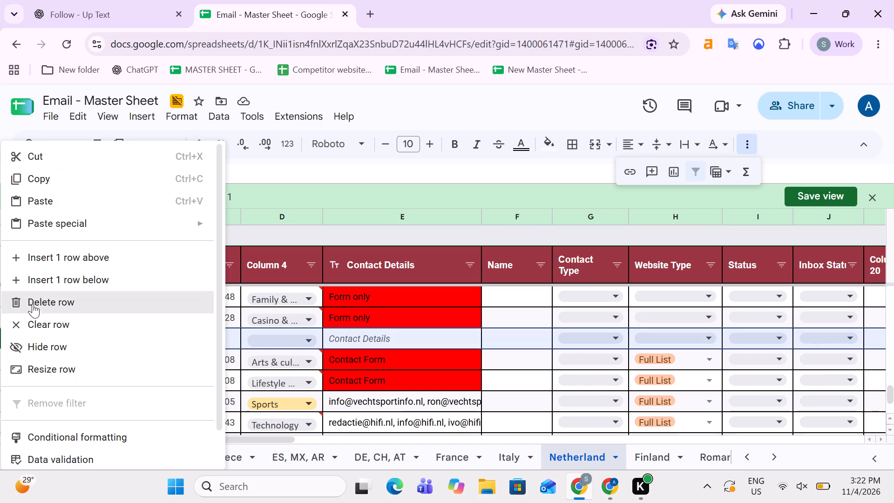
pyautogui.click(31, 299)
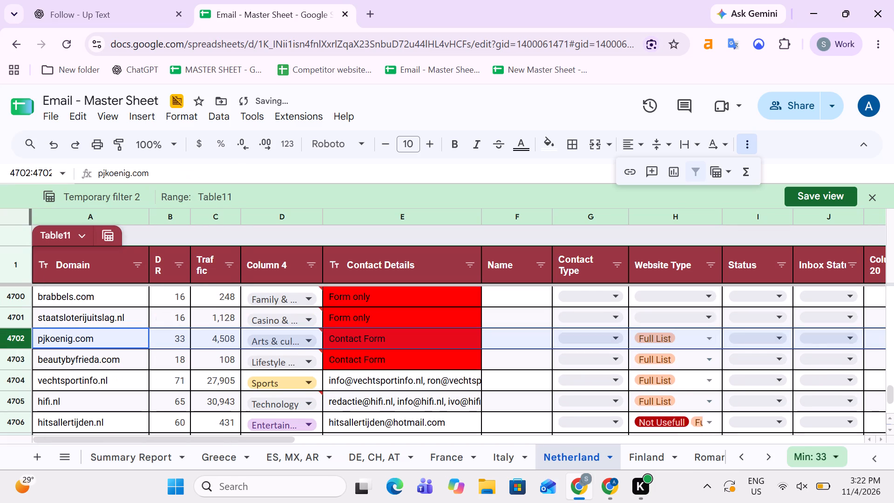
pyautogui.click(435, 383)
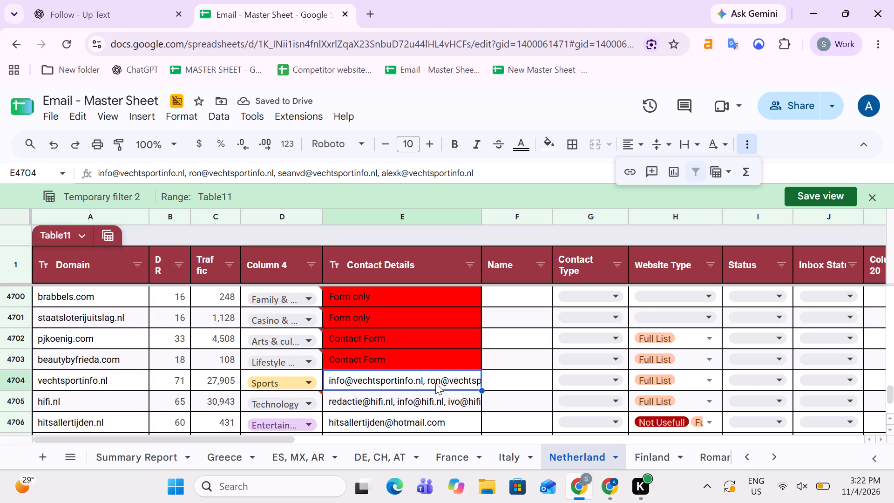
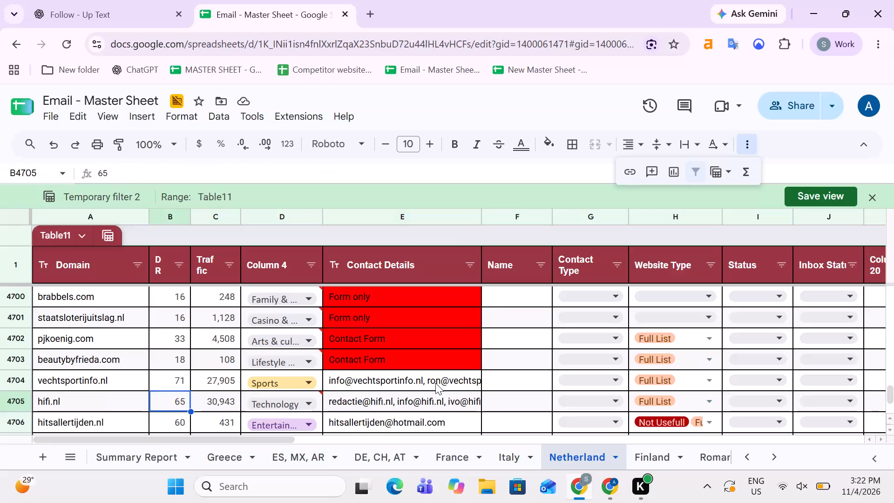
# Examine the hifi.nl row across its columns, including website type, status, date and competitor or web name.
pyautogui.press('Right')
pyautogui.press('Right')
pyautogui.press('Right')
pyautogui.press('Right')
pyautogui.press('Right')
pyautogui.press('Right')
pyautogui.press('Right')
pyautogui.press('Right')
pyautogui.press('Right')
pyautogui.press('Right')
pyautogui.press('Right')
pyautogui.press('Right')
pyautogui.press('Right')
pyautogui.press('Right')
pyautogui.press('Left')
pyautogui.press('Left')
pyautogui.press('Left')
pyautogui.press('Left')
pyautogui.press('Left')
pyautogui.press('Left')
pyautogui.press('Left')
pyautogui.press('Left')
pyautogui.press('Left')
pyautogui.press('Left')
pyautogui.press('Left')
pyautogui.press('Left')
pyautogui.press('Left')
pyautogui.press('Left')
pyautogui.press('Left')
pyautogui.press('Left')
pyautogui.press('Left')
pyautogui.press('Left')
pyautogui.press('Left')
pyautogui.press('Left')
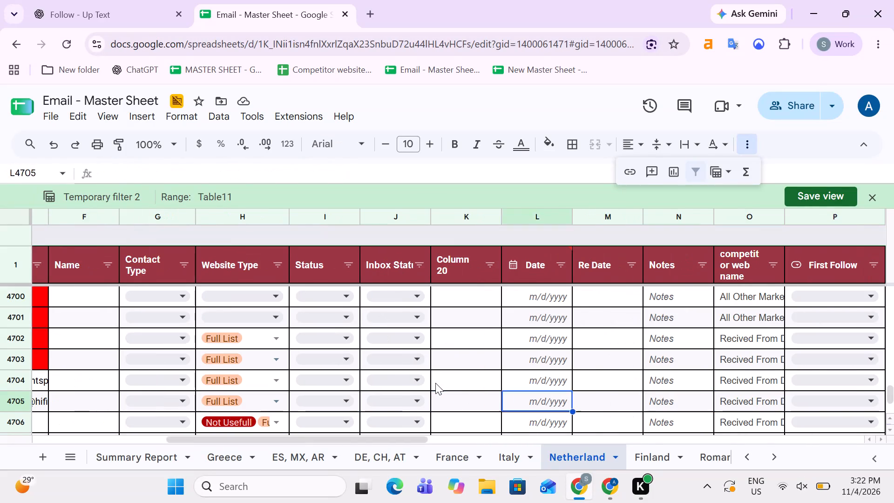
# Copy all filtered Netherlands websites from the new outreach data sheet and paste them as values only into Netherland's Domain column from row 4986.
pyautogui.hotkey('ctrl', 'Down')
pyautogui.press('Down')
pyautogui.press('Down')
pyautogui.press('Down')
pyautogui.press('Down')
pyautogui.press('Up')
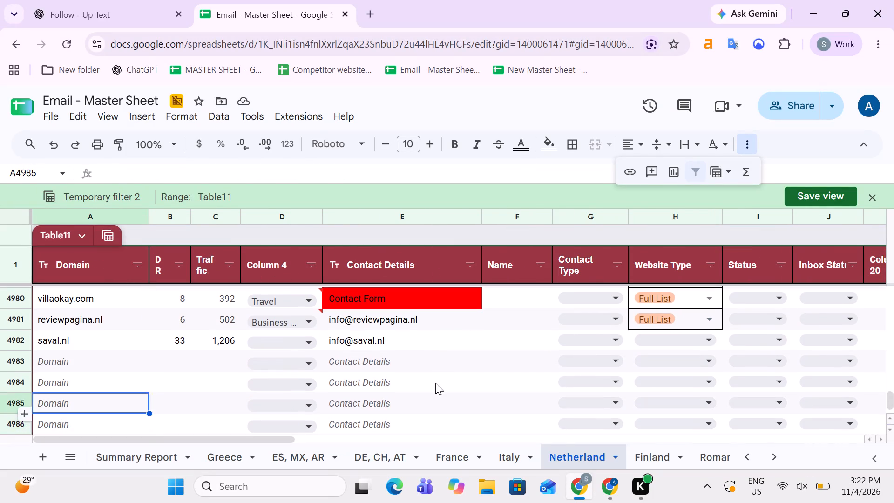
pyautogui.press('Up')
pyautogui.press('Down')
pyautogui.press('Down')
pyautogui.press('Down')
pyautogui.press('Down')
pyautogui.press('Up')
pyautogui.press('Up')
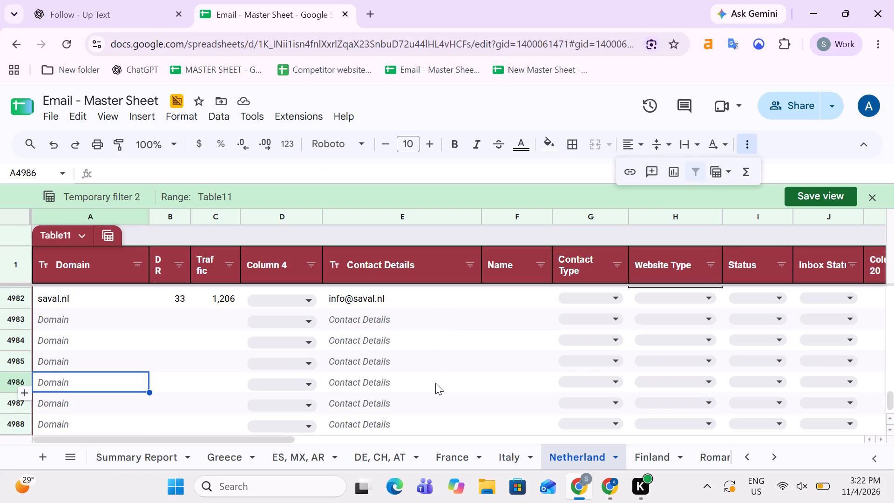
pyautogui.hotkey('alt', 'Tab')
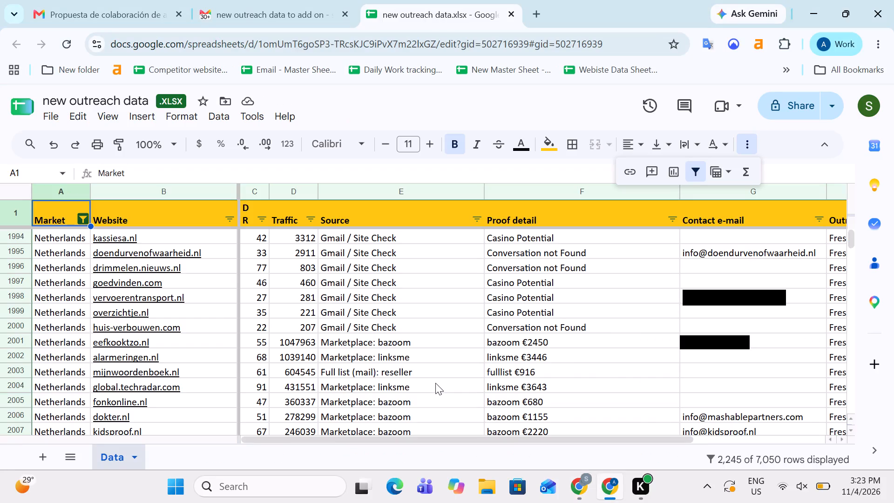
pyautogui.press('Down')
pyautogui.press('Up')
pyautogui.press('Down')
pyautogui.press('Right')
pyautogui.press('Up')
pyautogui.press('Down')
pyautogui.hotkey('ctrl', 'shift', 'Down')
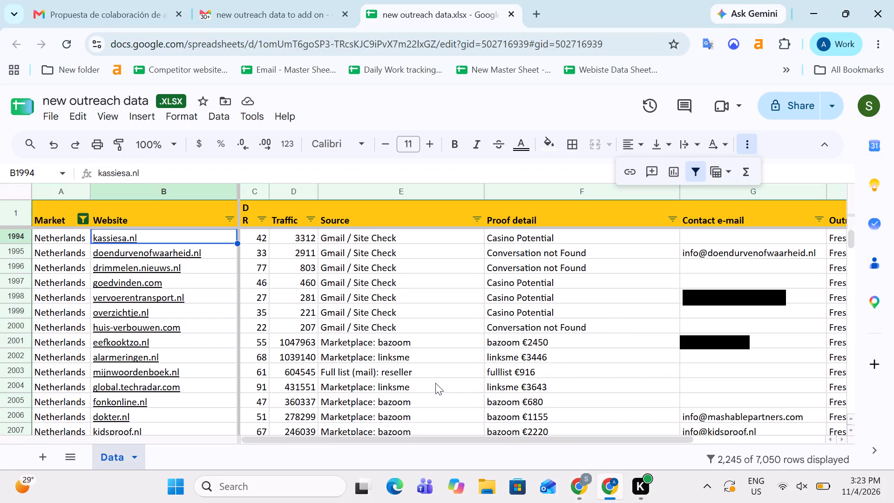
pyautogui.hotkey('ctrl', 'c')
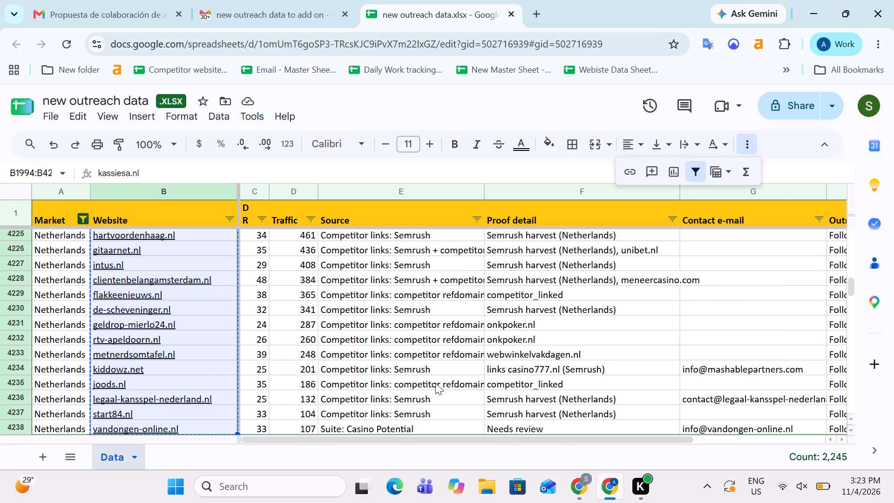
pyautogui.hotkey('alt', 'Tab')
pyautogui.hotkey('ctrl', 'v')
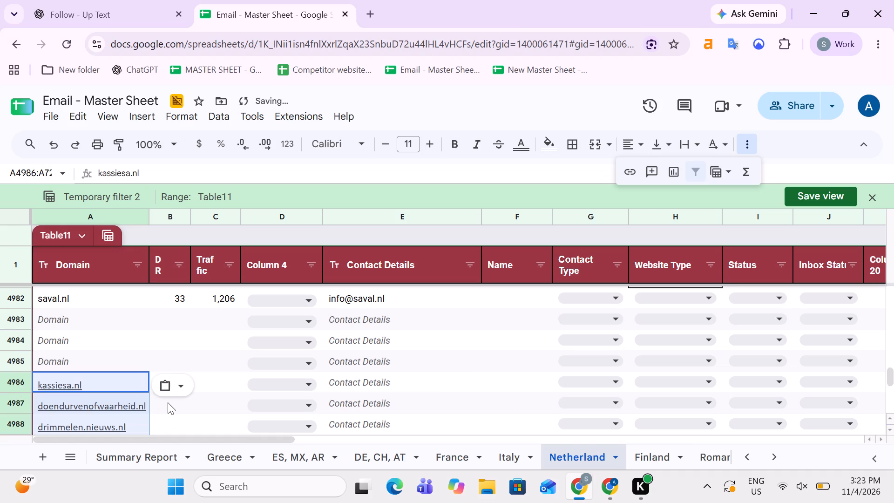
pyautogui.click(176, 386)
pyautogui.click(207, 279)
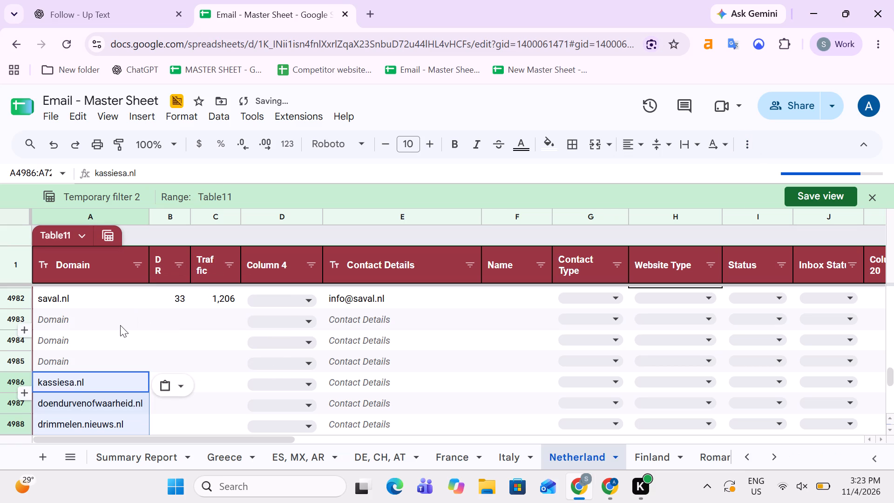
# Filter the Netherland table's Domain column by red fill colour.
pyautogui.click(139, 265)
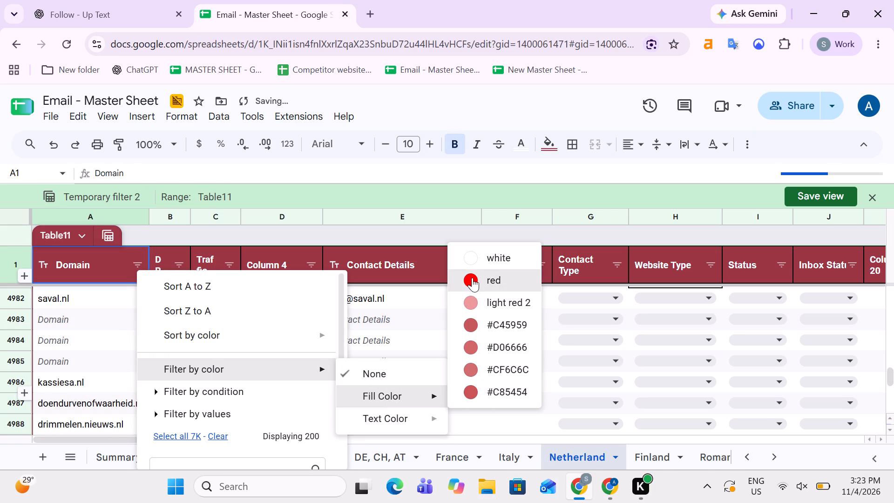
pyautogui.click(473, 279)
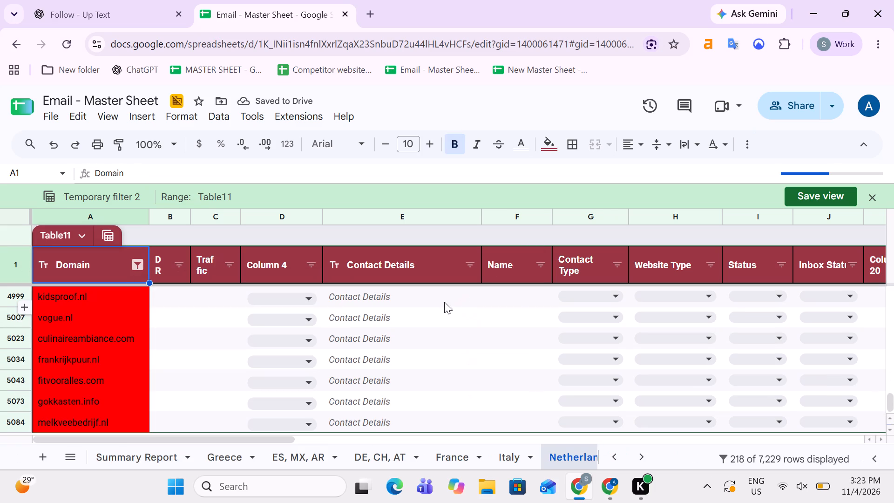
pyautogui.scroll(2, 210, 364)
pyautogui.scroll(-1, 190, 375)
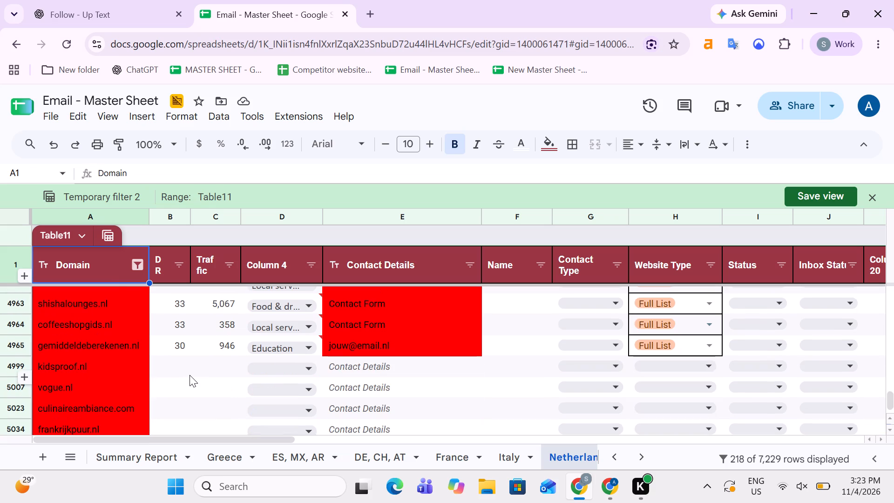
# Examine the red-filled domains above the newly pasted list, from gemiddeldeberekenen.nl up to stakelogic.com in row 22.
pyautogui.click(178, 367)
pyautogui.press('Left')
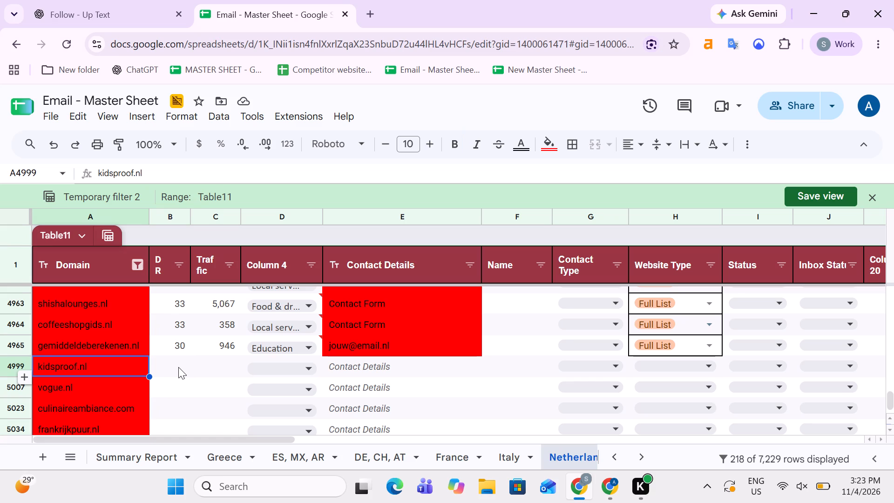
pyautogui.press('Right')
pyautogui.press('Left')
pyautogui.press('Up')
pyautogui.press('Right')
pyautogui.press('Left')
pyautogui.hotkey('ctrl', 'shift', 'Up')
pyautogui.hotkey('shift', 'Down')
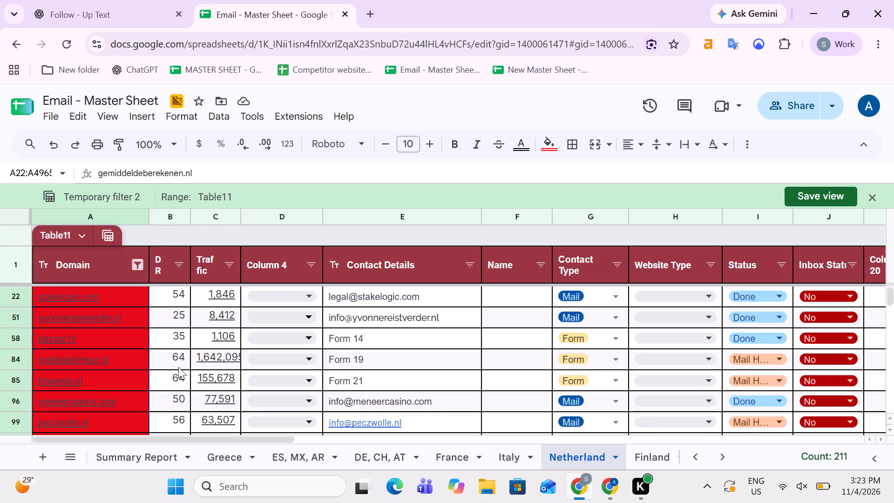
pyautogui.hotkey('shift', 'Down')
pyautogui.hotkey('shift', 'Up')
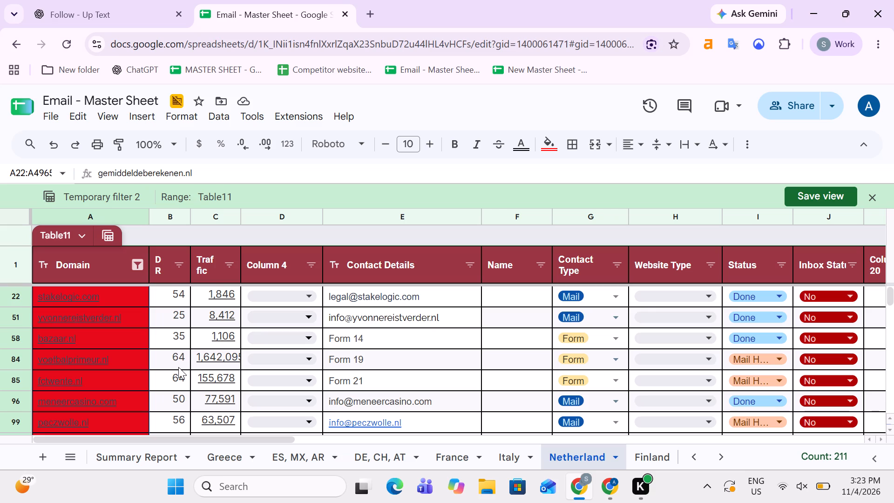
pyautogui.press('Down')
pyautogui.press('Up')
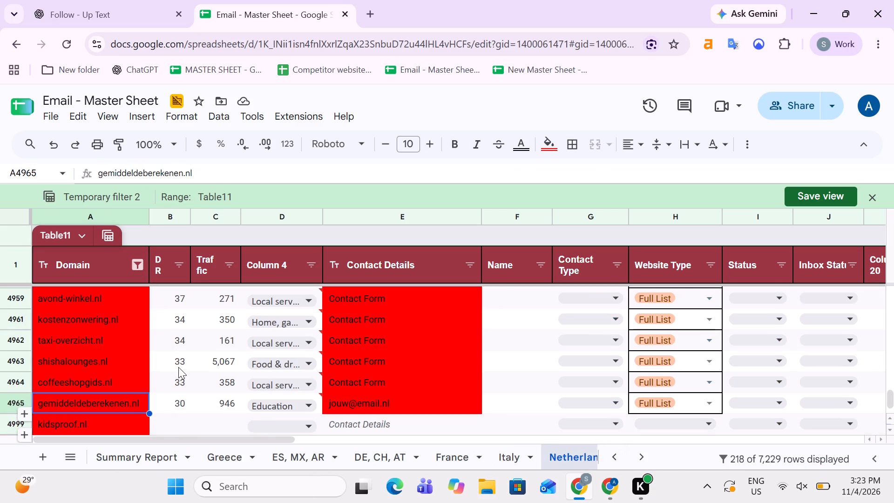
# Examine the gemiddeldeberekenen.nl row across its contact, website type, status, inbox status and date columns.
pyautogui.press('Right')
pyautogui.press('Right')
pyautogui.press('Right')
pyautogui.press('Right')
pyautogui.press('Right')
pyautogui.press('Right')
pyautogui.press('Right')
pyautogui.press('Right')
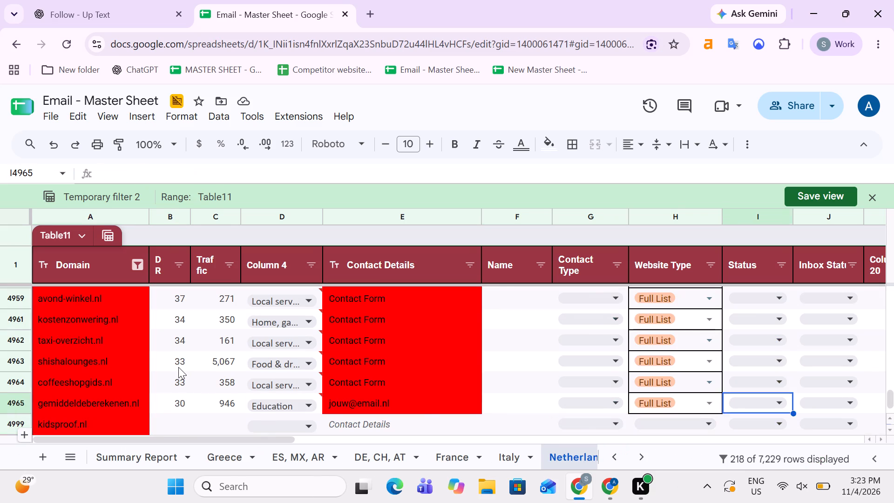
pyautogui.press('Right')
pyautogui.press('Right')
pyautogui.press('Left')
pyautogui.press('Left')
pyautogui.press('Left')
pyautogui.press('Right')
pyautogui.press('Right')
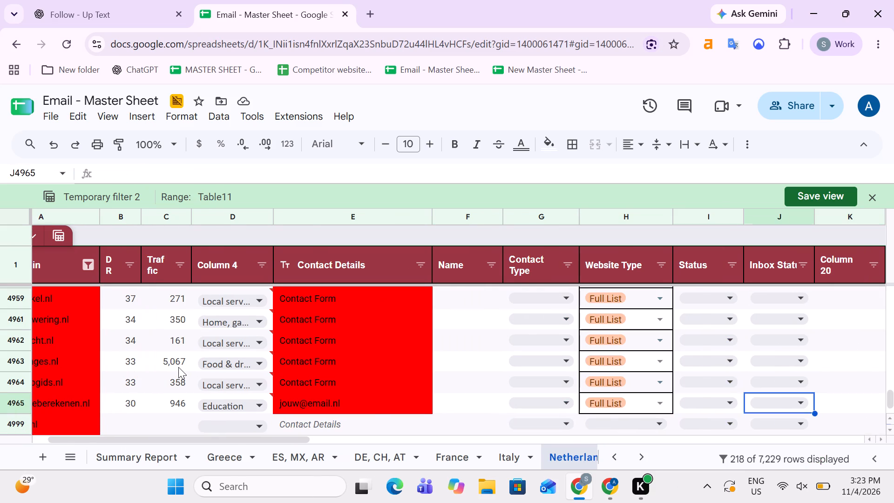
pyautogui.press('Right')
pyautogui.press('Right')
pyautogui.press('Right')
pyautogui.press('Left')
pyautogui.press('Left')
pyautogui.press('Left')
pyautogui.press('Left')
pyautogui.press('Left')
pyautogui.press('Left')
pyautogui.press('Left')
pyautogui.press('Left')
pyautogui.press('Left')
pyautogui.press('Left')
pyautogui.press('Left')
pyautogui.press('Left')
pyautogui.press('Left')
pyautogui.press('Left')
pyautogui.press('Left')
pyautogui.press('Left')
pyautogui.press('Left')
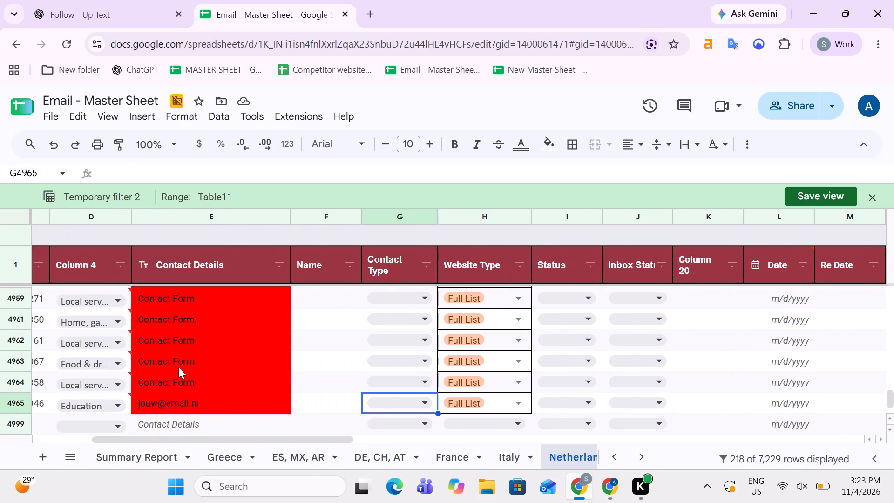
pyautogui.press('Right')
pyautogui.press('Right')
pyautogui.press('Right')
pyautogui.press('Right')
pyautogui.press('Right')
pyautogui.press('Right')
pyautogui.press('Right')
pyautogui.press('Right')
pyautogui.press('Right')
pyautogui.press('Right')
pyautogui.press('Right')
pyautogui.press('Right')
pyautogui.press('Right')
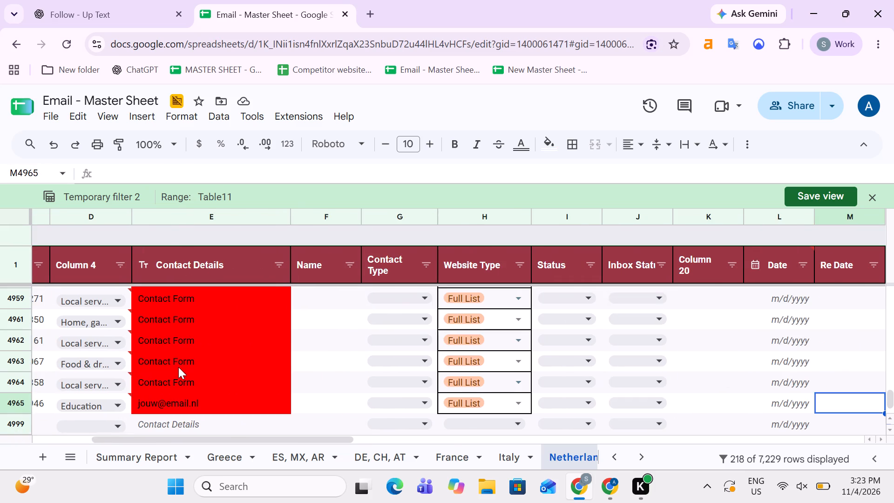
pyautogui.press('Left')
pyautogui.press('Left')
# Filter the Status column to keep only blanks and outreach, excluding Already mail done, Done and Mail Has to DO.
pyautogui.scroll(2, 492, 371)
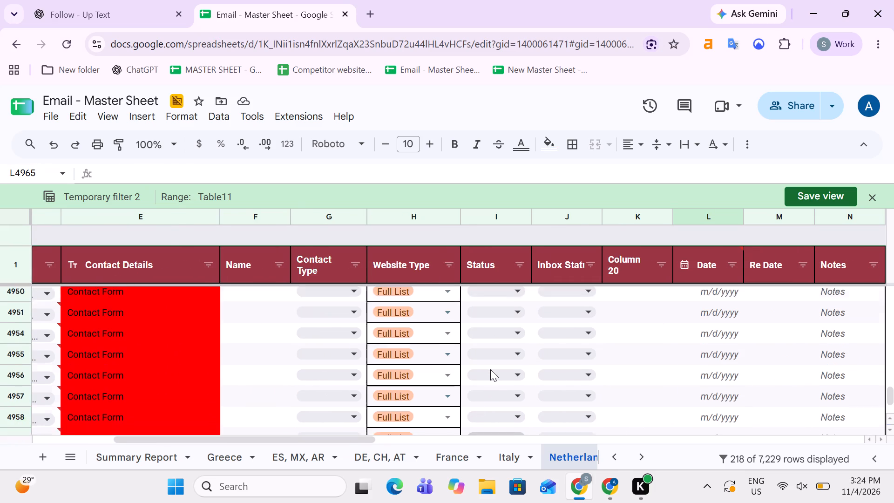
pyautogui.scroll(2, 490, 369)
pyautogui.click(516, 266)
pyautogui.scroll(-4, 447, 360)
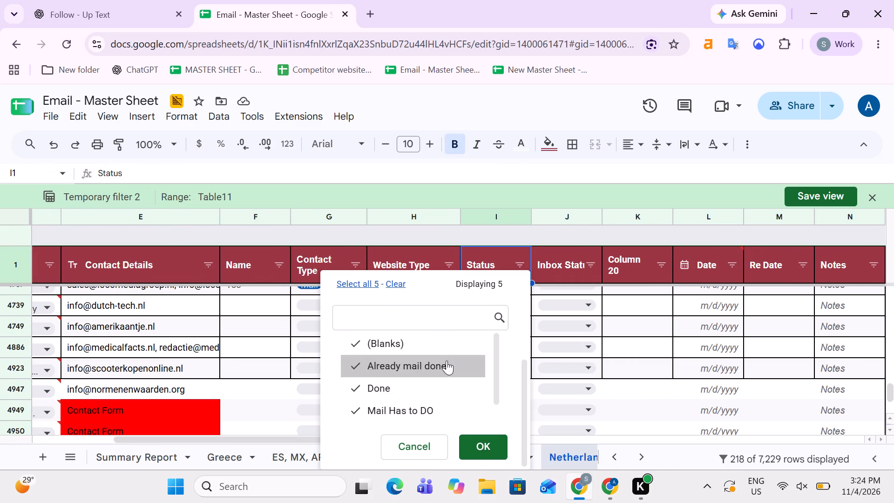
pyautogui.click(421, 371)
pyautogui.click(416, 383)
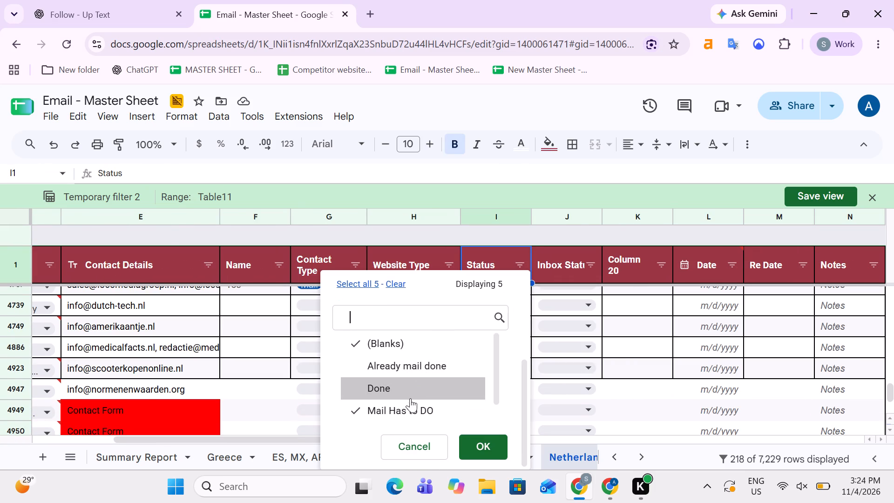
pyautogui.click(406, 408)
pyautogui.scroll(-6, 424, 394)
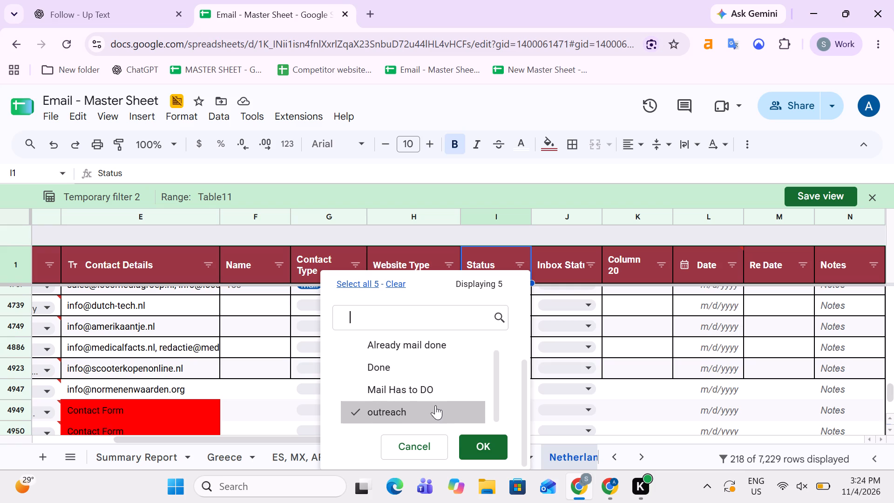
pyautogui.click(409, 411)
pyautogui.click(409, 411)
pyautogui.click(473, 447)
# Clear the outreach status in row 890.
pyautogui.scroll(10, 474, 398)
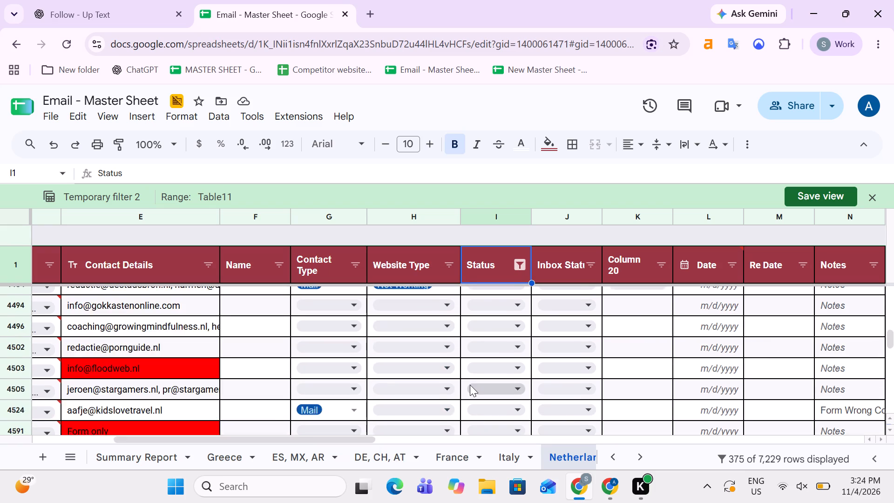
pyautogui.scroll(20, 470, 385)
pyautogui.scroll(20, 470, 385)
pyautogui.scroll(5, 470, 385)
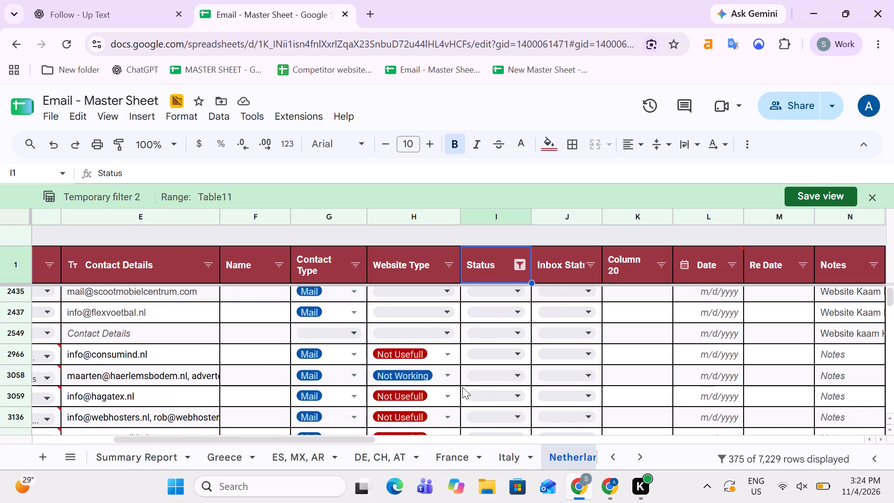
pyautogui.scroll(6, 462, 387)
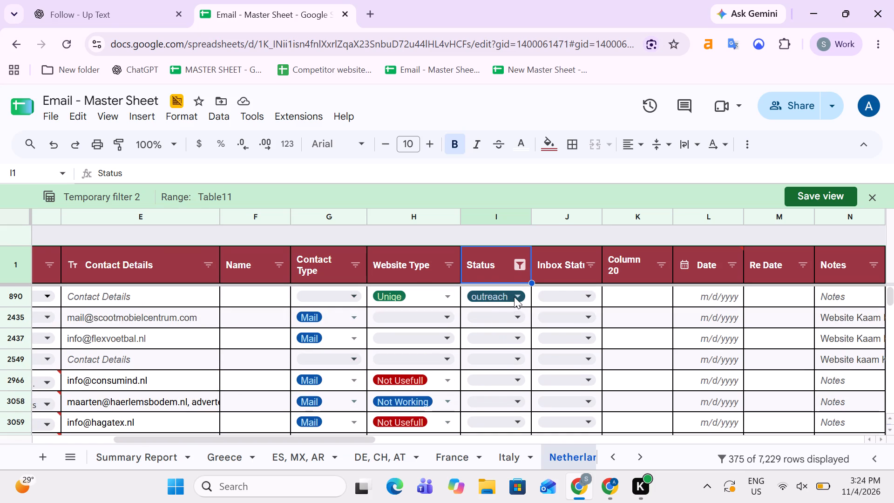
pyautogui.click(635, 314)
pyautogui.press('Up')
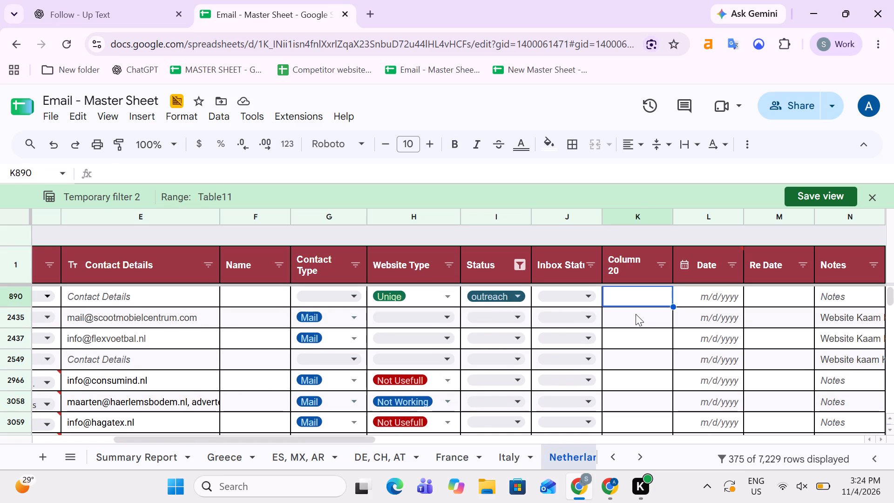
pyautogui.press('Left')
pyautogui.press('Left')
pyautogui.press('BackSpace')
# Examine the filtered rows in the Netherland sheet from row 890 down, ending in the Domain column at stap.nl in row 4065.
pyautogui.press('Left')
pyautogui.press('Left')
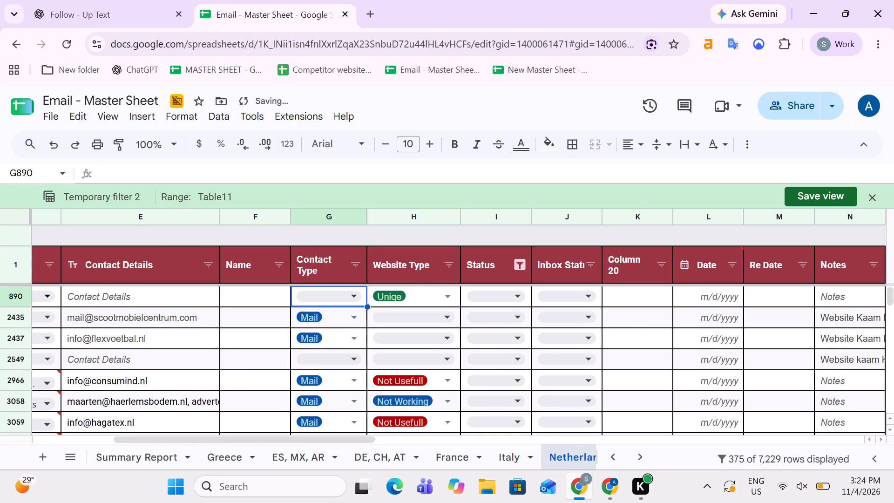
pyautogui.press('Right')
pyautogui.press('Down')
pyautogui.press('Up')
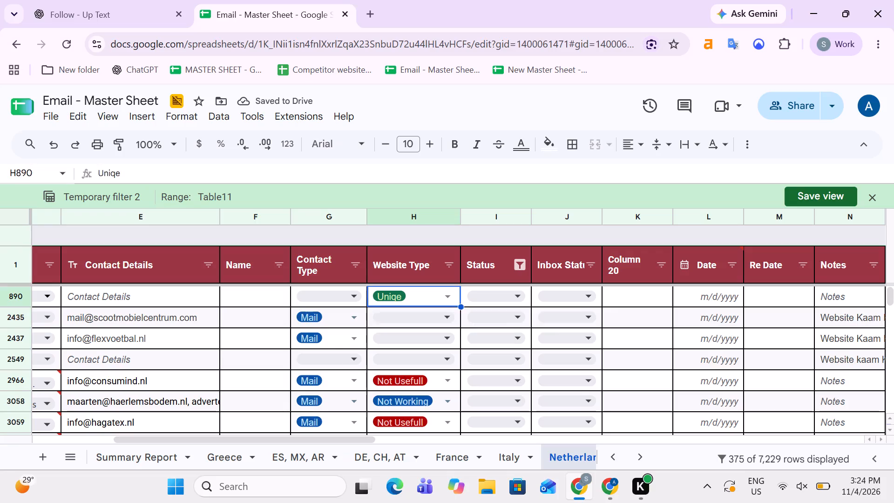
pyautogui.press('Down')
pyautogui.press('Down')
pyautogui.press('Down')
pyautogui.press('Down')
pyautogui.press('Down')
pyautogui.press('Down')
pyautogui.press('Down')
pyautogui.press('Down')
pyautogui.press('Down')
pyautogui.press('Down')
pyautogui.press('Down')
pyautogui.press('Down')
pyautogui.press('Down')
pyautogui.press('Down')
pyautogui.press('Down')
pyautogui.press('Down')
pyautogui.press('Down')
pyautogui.press('Down')
pyautogui.press('Down')
pyautogui.press('Down')
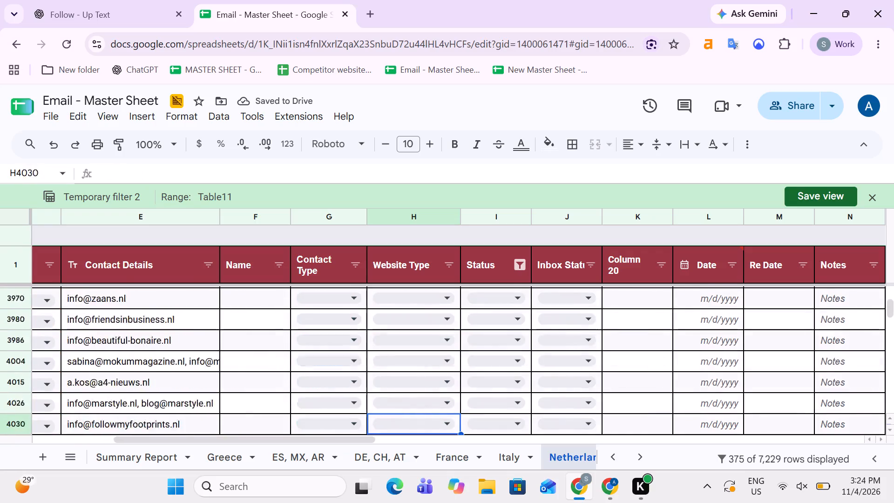
pyautogui.press('Left')
pyautogui.press('Left')
pyautogui.press('Left')
pyautogui.press('Left')
pyautogui.press('Left')
pyautogui.press('Left')
pyautogui.press('Left')
pyautogui.press('Left')
pyautogui.press('Left')
pyautogui.press('Left')
pyautogui.press('Left')
pyautogui.press('Left')
pyautogui.press('Left')
pyautogui.press('Left')
pyautogui.press('Left')
pyautogui.press('Left')
pyautogui.press('Left')
pyautogui.press('Left')
pyautogui.press('Left')
pyautogui.press('Left')
pyautogui.press('Down')
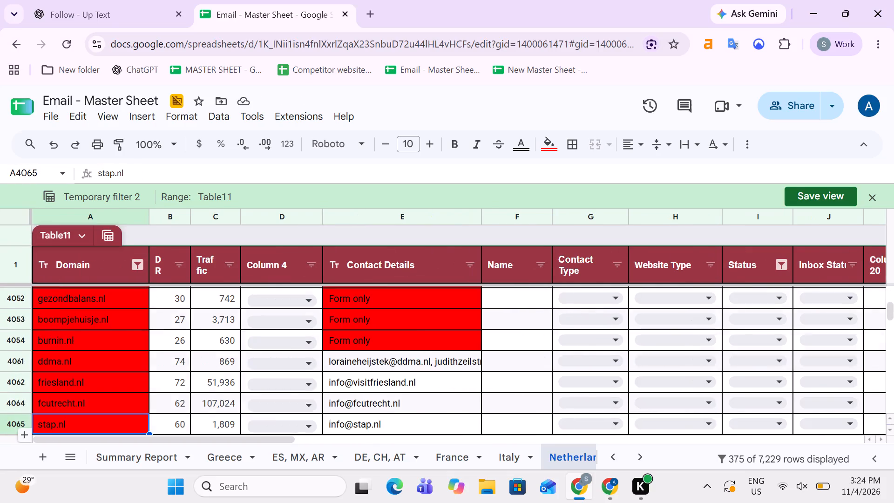
# Copy the filtered domains from gemiddeldeberekenen.nl in row 4965 up to sport.nl in row 890.
pyautogui.press('Right')
pyautogui.hotkey('ctrl', 'Down')
pyautogui.press('Down')
pyautogui.press('Down')
pyautogui.press('Up')
pyautogui.press('Up')
pyautogui.press('Left')
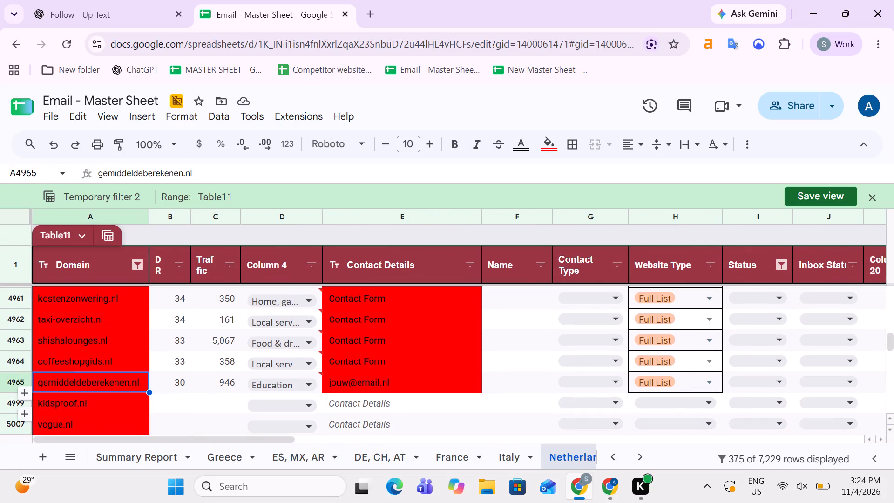
pyautogui.hotkey('ctrl', 'shift', 'Up')
pyautogui.hotkey('shift', 'Down')
pyautogui.hotkey('shift', 'Down')
pyautogui.hotkey('shift', 'Up')
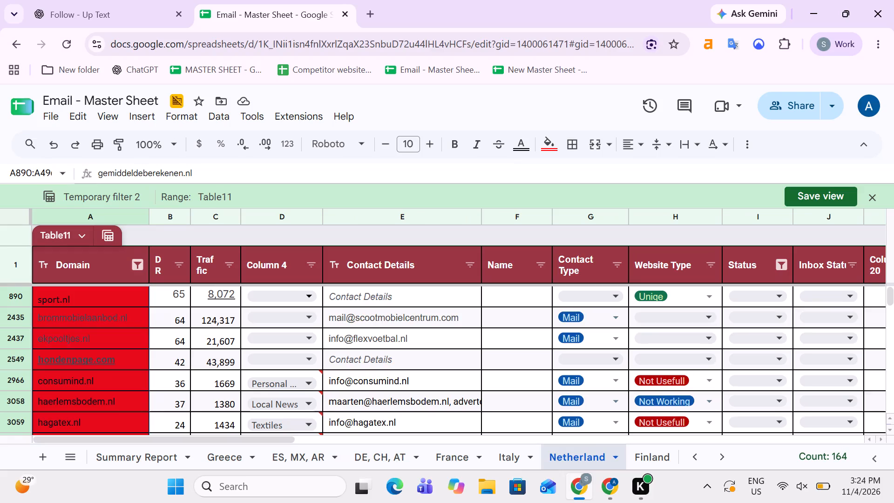
pyautogui.hotkey('ctrl', 'c')
# Switch to the new outreach data sheet and paste the copied domains from B7053, below the Netherlands rows, without their source formatting.
pyautogui.hotkey('alt', 'Tab')
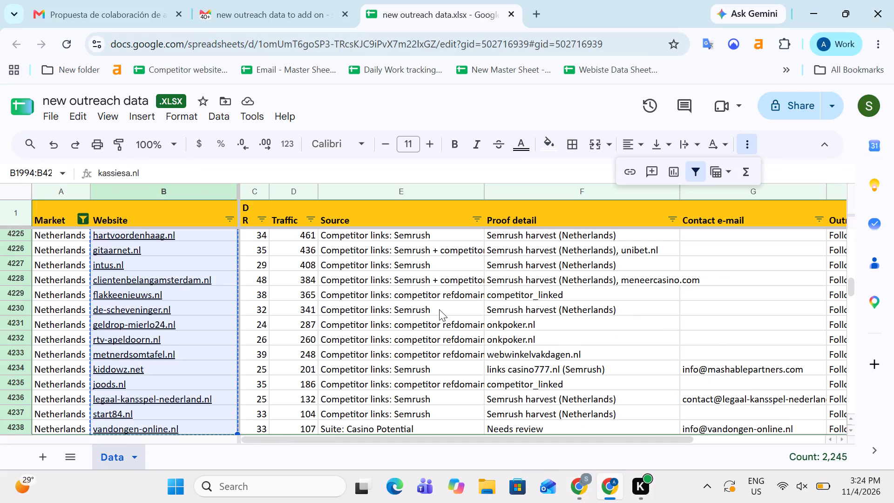
pyautogui.press('Down')
pyautogui.hotkey('ctrl', 'Down')
pyautogui.press('Down')
pyautogui.press('Down')
pyautogui.press('Down')
pyautogui.press('Down')
pyautogui.press('Up')
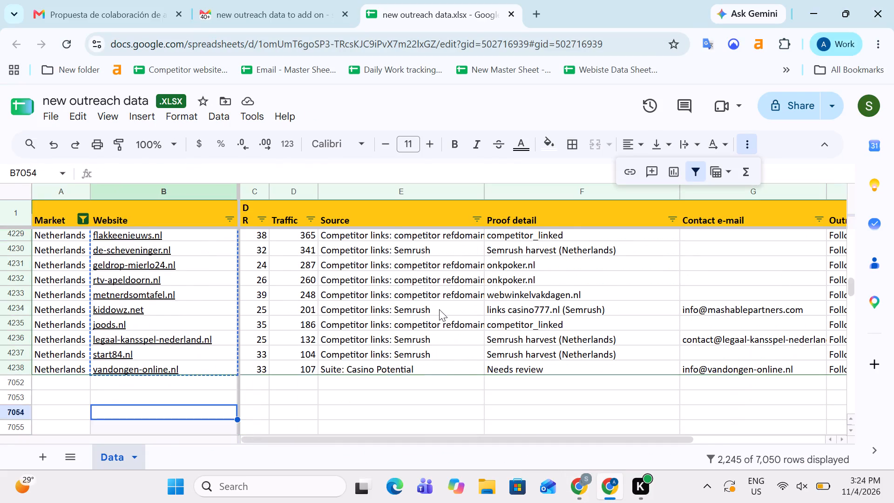
pyautogui.press('Up')
pyautogui.hotkey('ctrl', 'v')
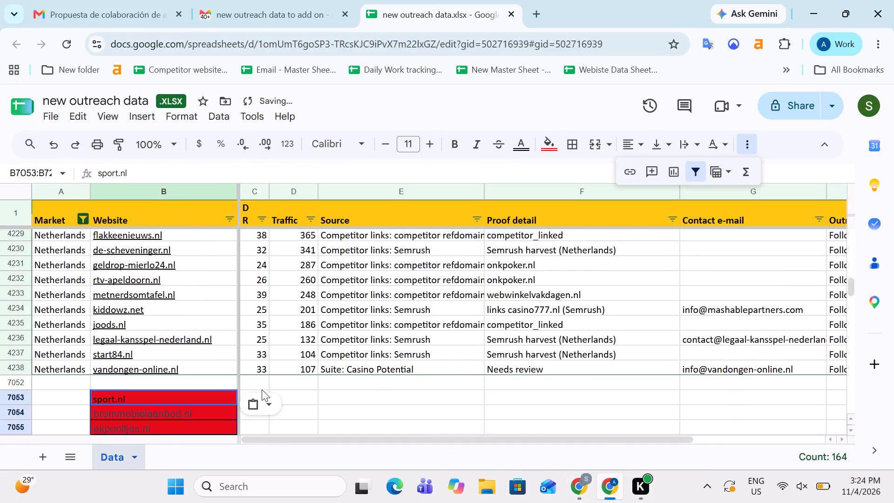
pyautogui.click(264, 399)
pyautogui.click(283, 301)
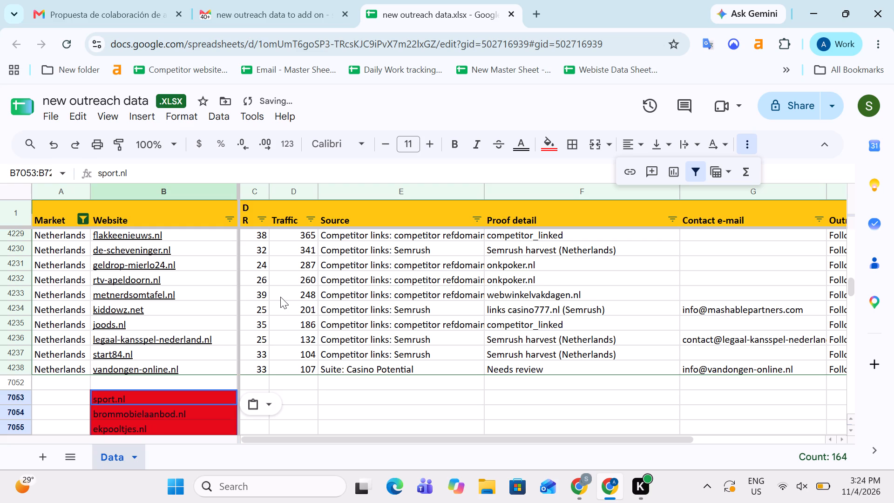
# Filter the Website column by red fill color.
pyautogui.scroll(-4, 177, 346)
pyautogui.scroll(7, 175, 349)
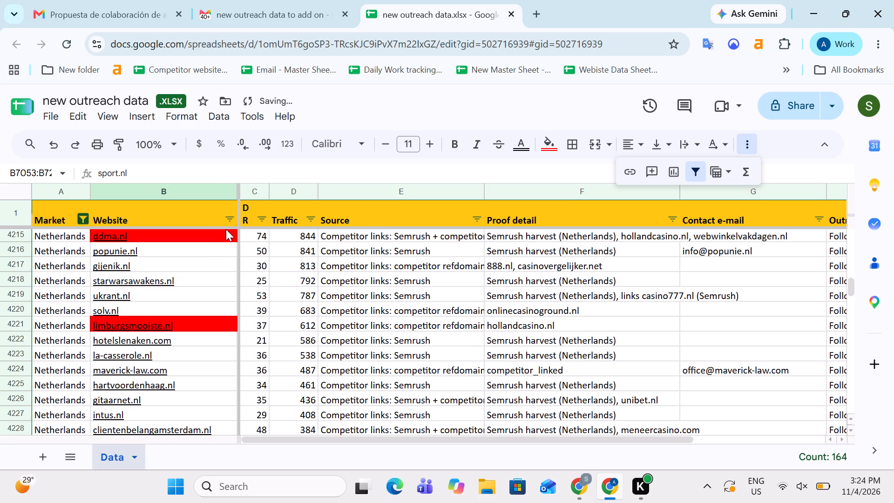
pyautogui.click(226, 219)
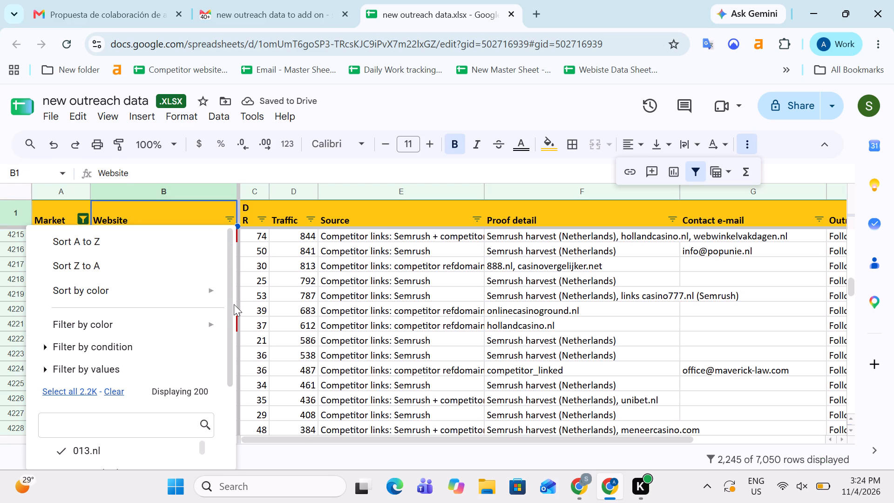
pyautogui.scroll(-2, 136, 346)
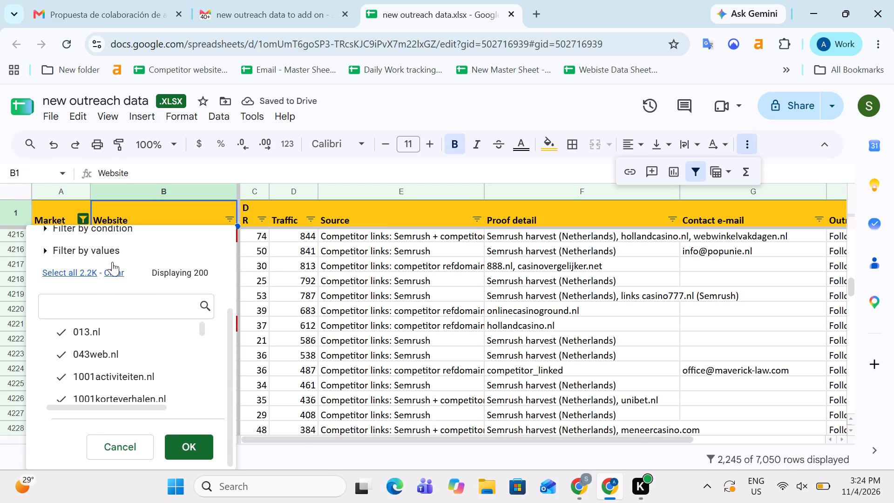
pyautogui.scroll(1, 112, 262)
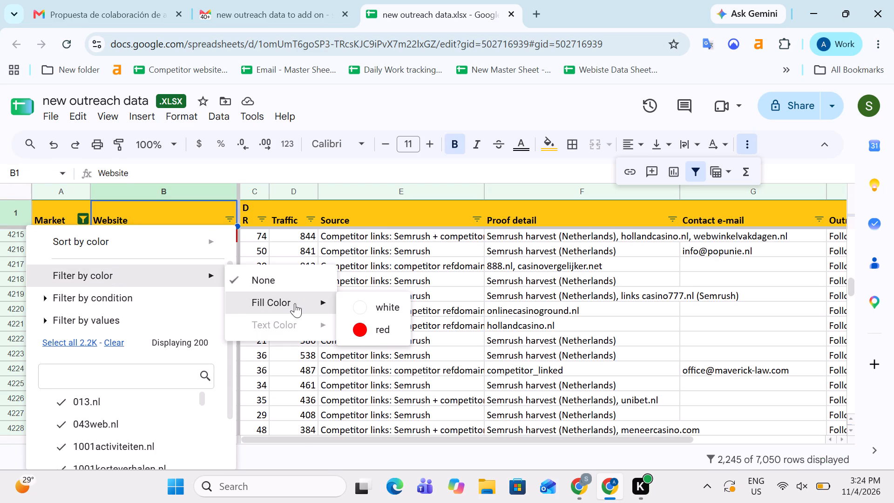
pyautogui.click(366, 329)
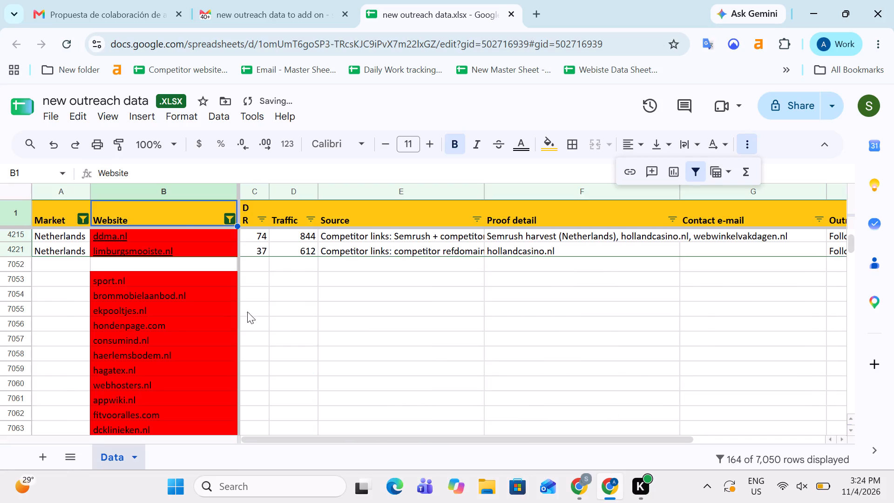
# Copy kidsproof.nl from the first red row and search for it in the Email - Master Sheet's Netherland sheet.
pyautogui.scroll(7, 231, 319)
pyautogui.scroll(20, 230, 319)
pyautogui.scroll(20, 230, 319)
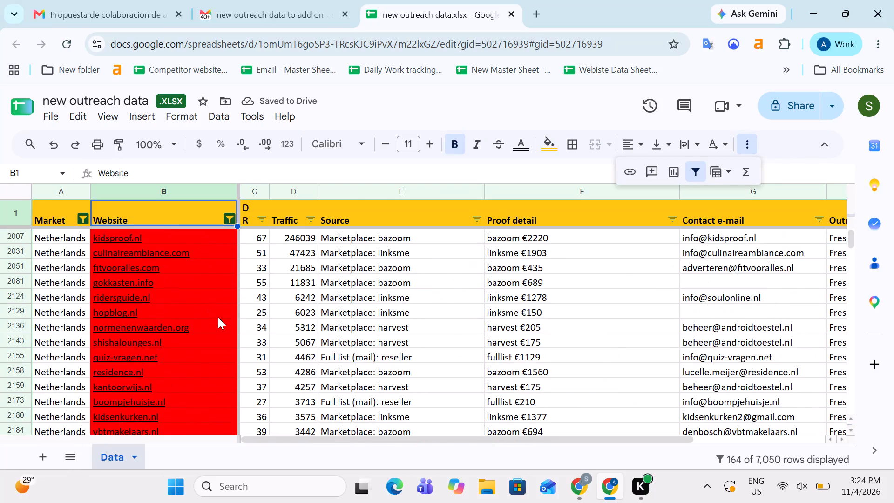
pyautogui.scroll(7, 218, 317)
pyautogui.scroll(6, 281, 250)
pyautogui.click(202, 238)
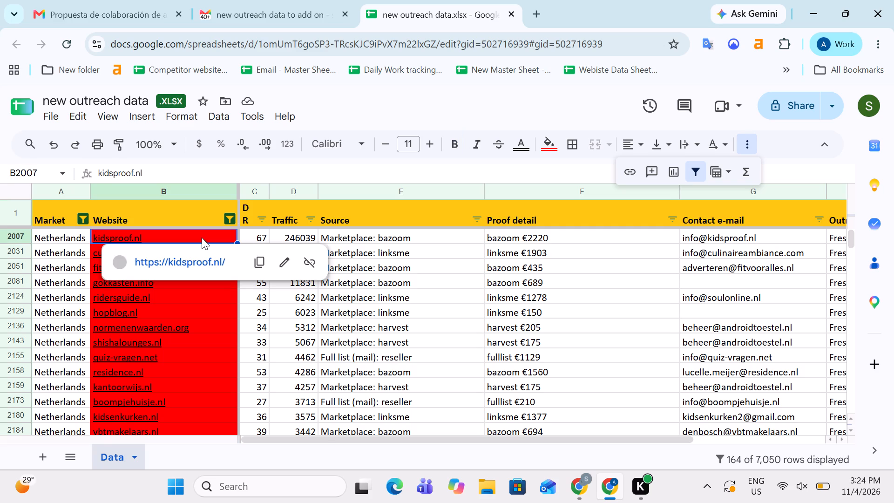
pyautogui.hotkey('ctrl', 'c')
pyautogui.hotkey('alt', 'Tab')
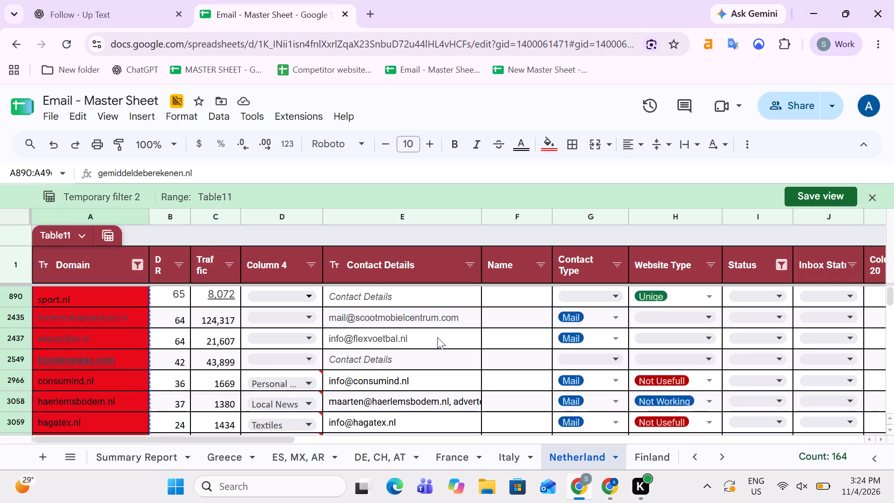
pyautogui.hotkey('ctrl', 'f')
pyautogui.hotkey('ctrl', 'v')
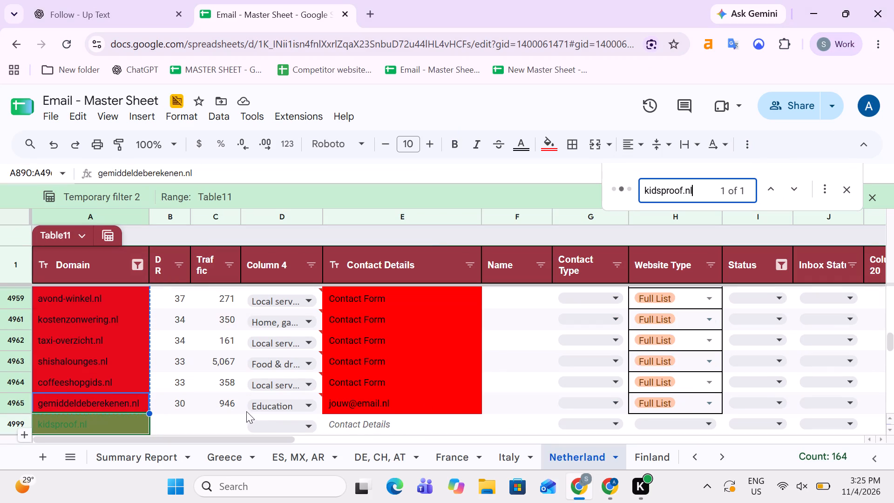
pyautogui.click(760, 187)
pyautogui.click(766, 187)
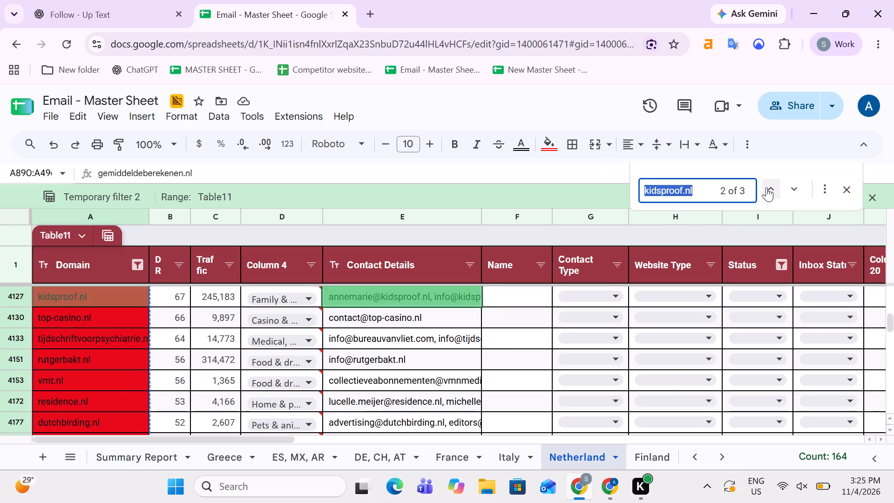
# Examine the kidsproof.nl row 4127 across its contact, status and date columns, and check the match in row 4999.
pyautogui.click(517, 304)
pyautogui.press('Right')
pyautogui.press('Right')
pyautogui.press('Right')
pyautogui.press('Right')
pyautogui.press('Right')
pyautogui.press('Right')
pyautogui.press('Right')
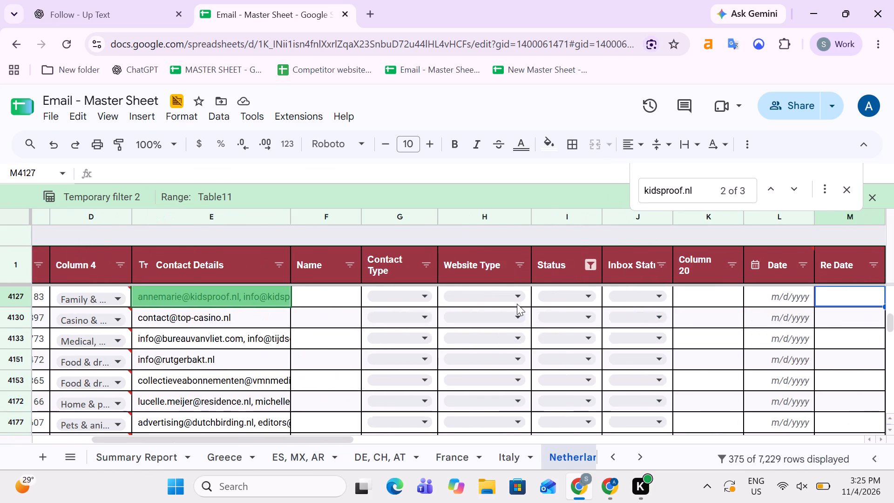
pyautogui.press('Left')
pyautogui.press('Left')
pyautogui.press('Left')
pyautogui.press('Left')
pyautogui.press('Left')
pyautogui.press('Left')
pyautogui.press('Left')
pyautogui.press('Left')
pyautogui.press('Left')
pyautogui.press('Left')
pyautogui.press('Left')
pyautogui.press('Left')
pyautogui.press('Left')
pyautogui.press('Left')
pyautogui.press('Left')
pyautogui.press('Left')
pyautogui.press('Left')
pyautogui.press('Left')
pyautogui.press('Left')
pyautogui.press('Left')
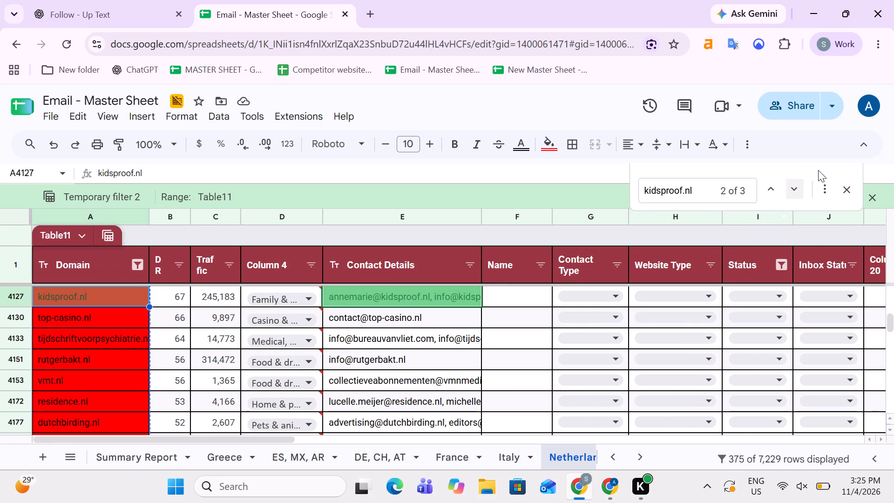
pyautogui.click(766, 190)
pyautogui.click(766, 190)
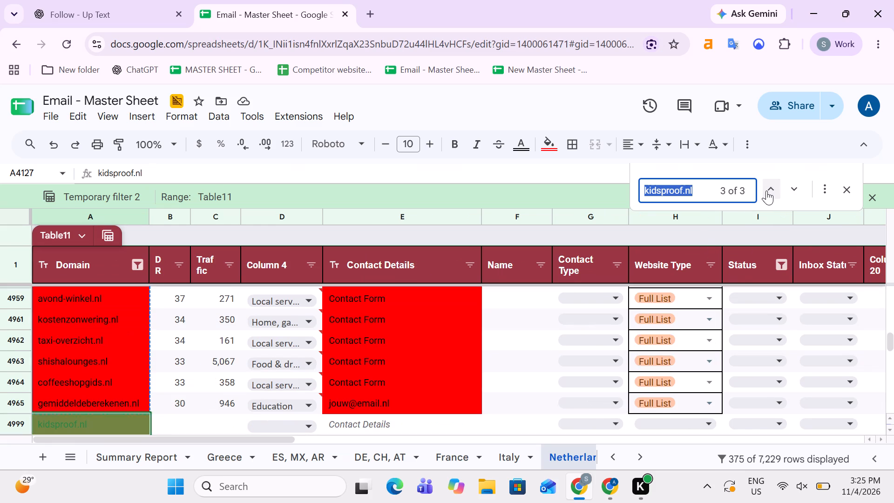
pyautogui.click(853, 191)
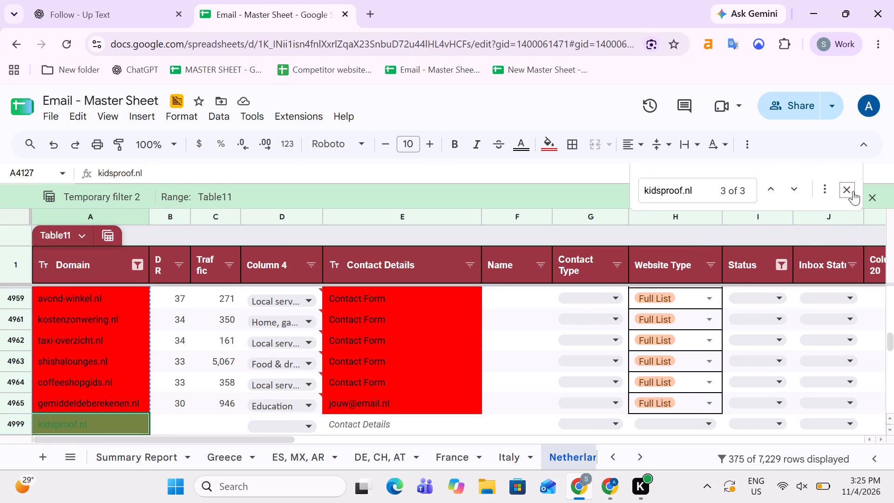
# In the new outreach data sheet, delete all filtered red Netherlands rows from kidsproof.nl in row 2007 to limburgsmooiste.nl in row 4221.
pyautogui.hotkey('alt', 'Tab')
pyautogui.scroll(3, 379, 330)
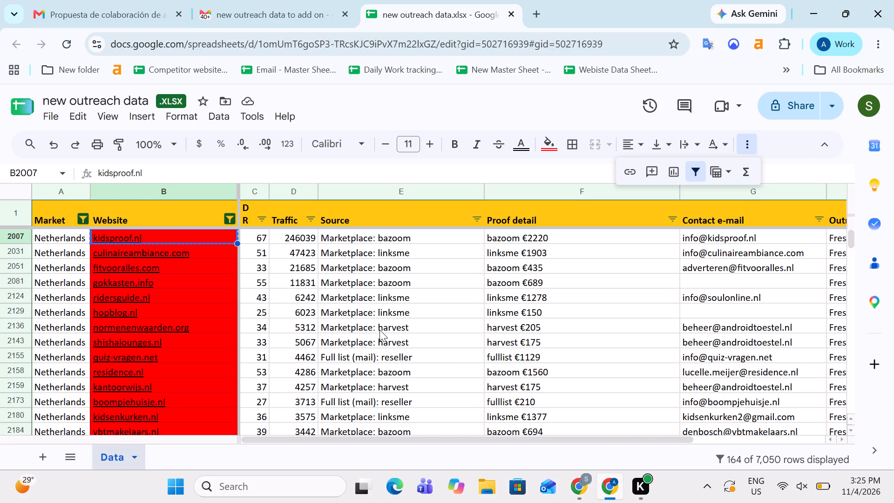
pyautogui.scroll(9, 379, 330)
pyautogui.scroll(6, 409, 300)
pyautogui.scroll(2, 341, 280)
pyautogui.click(1, 233)
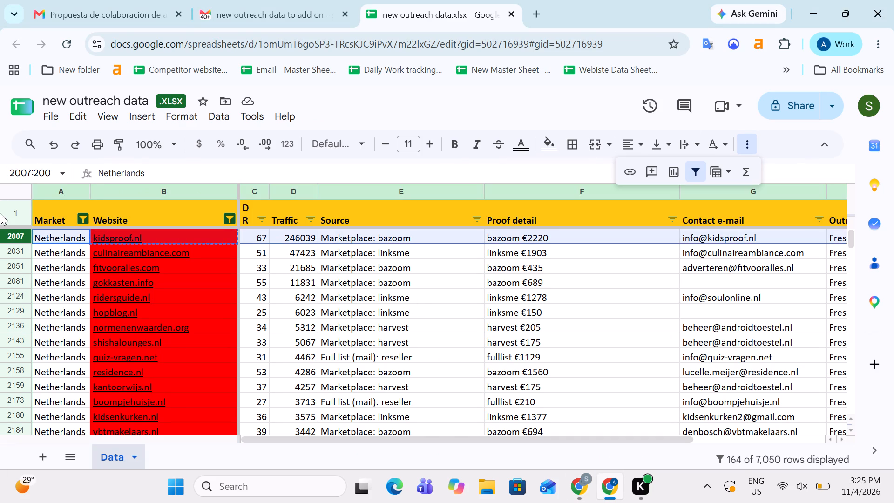
pyautogui.hotkey('ctrl', 'shift', 'Down')
pyautogui.scroll(-2, 236, 315)
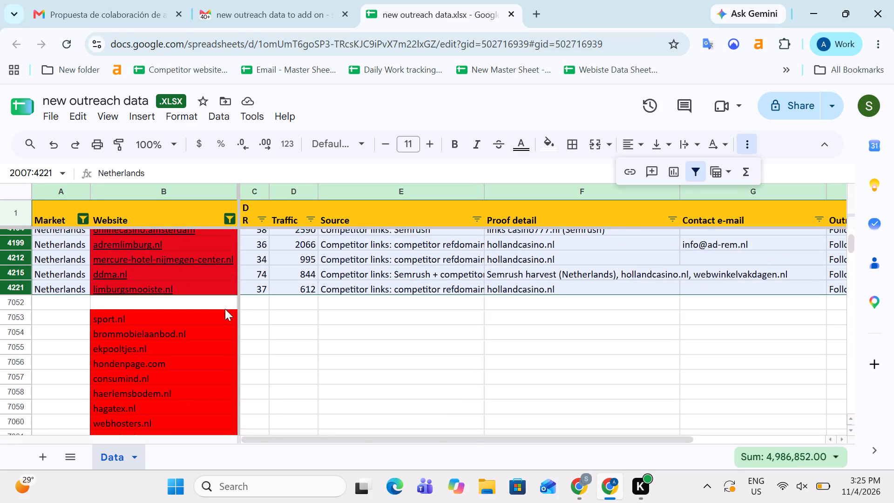
pyautogui.rightClick(0, 251)
pyautogui.click(58, 303)
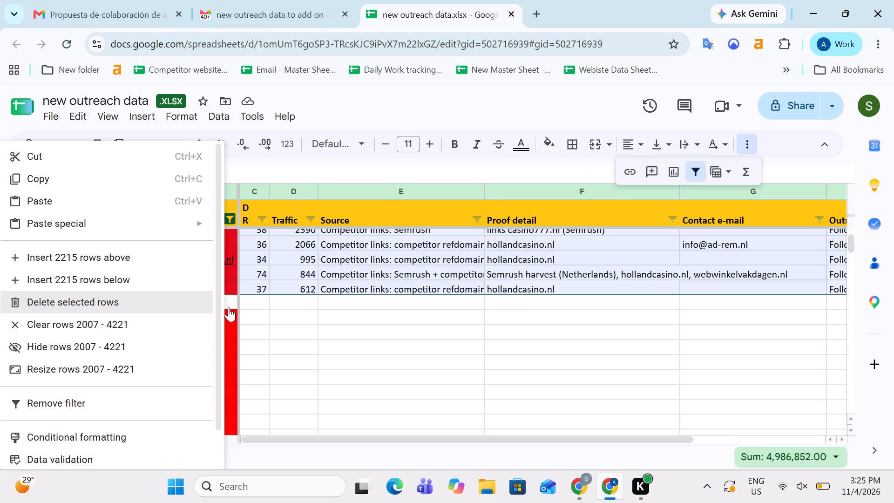
# Clear the pasted comparison domains below the data, from sport.nl in B6889 downward.
pyautogui.scroll(1, 178, 274)
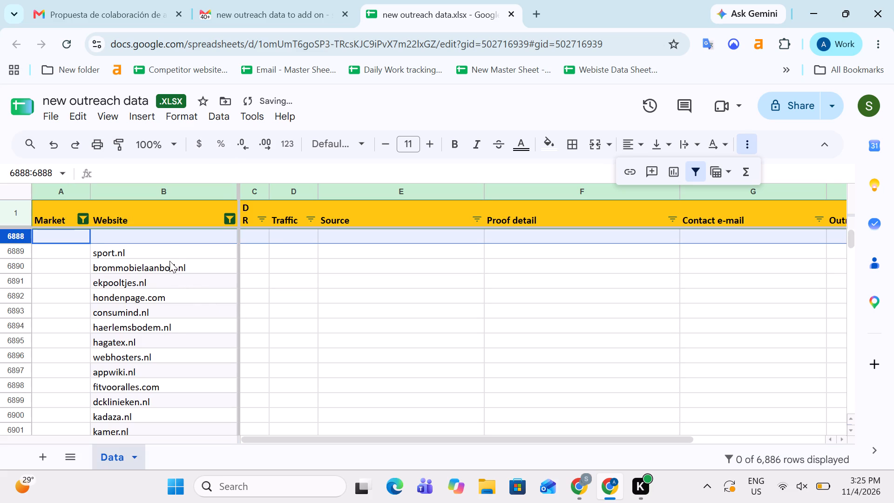
pyautogui.click(165, 249)
pyautogui.hotkey('ctrl', 'shift', 'Down')
pyautogui.press('BackSpace')
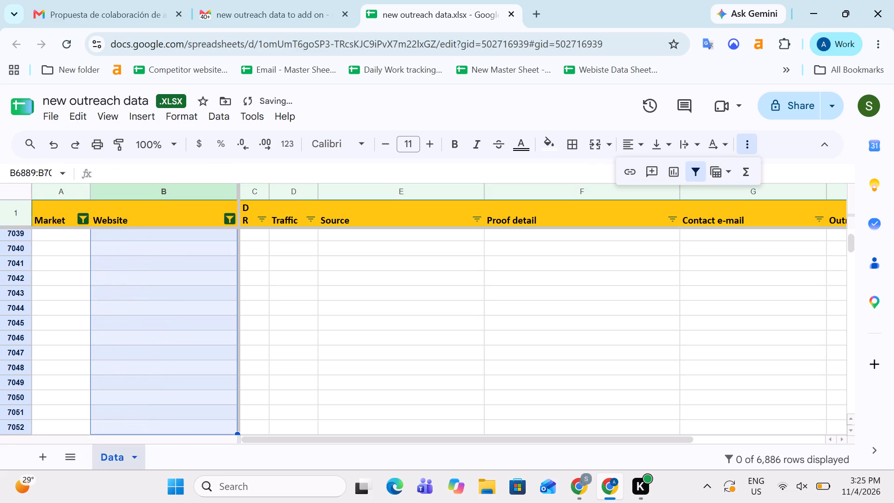
pyautogui.press('Up')
pyautogui.press('Down')
# Remove the filter from the header row so that all markets are listed again.
pyautogui.click(0, 217)
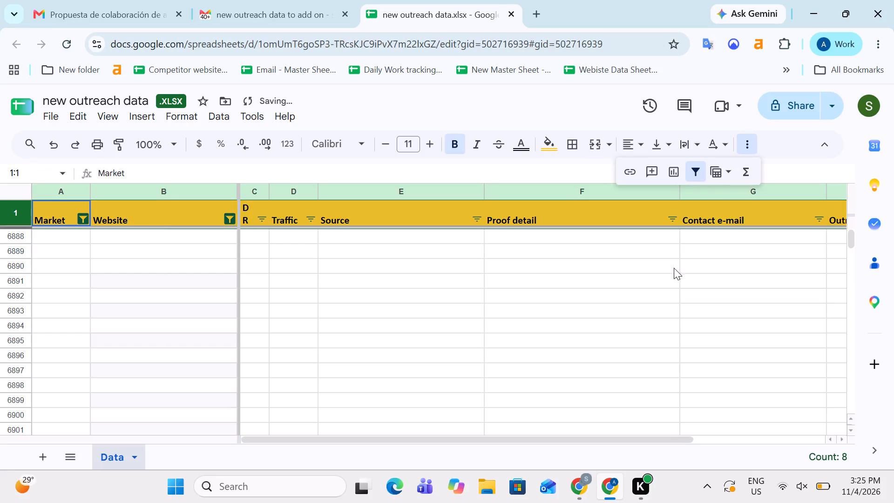
pyautogui.click(702, 172)
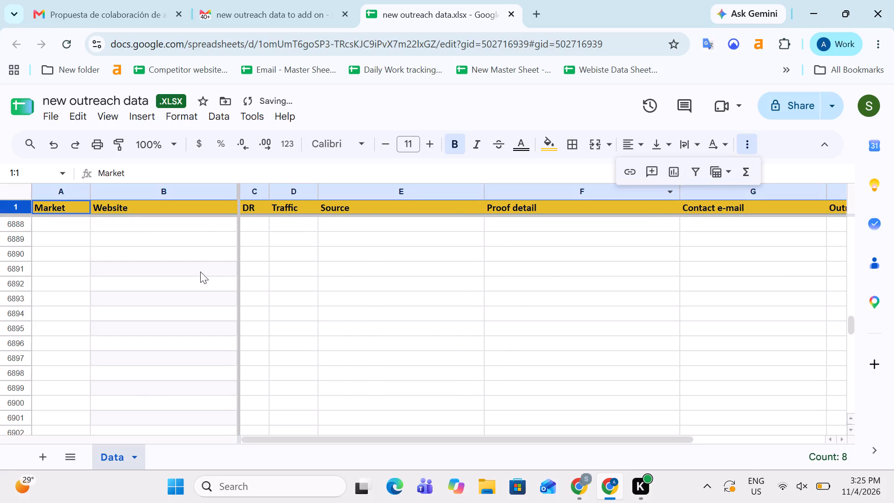
pyautogui.scroll(6, 191, 288)
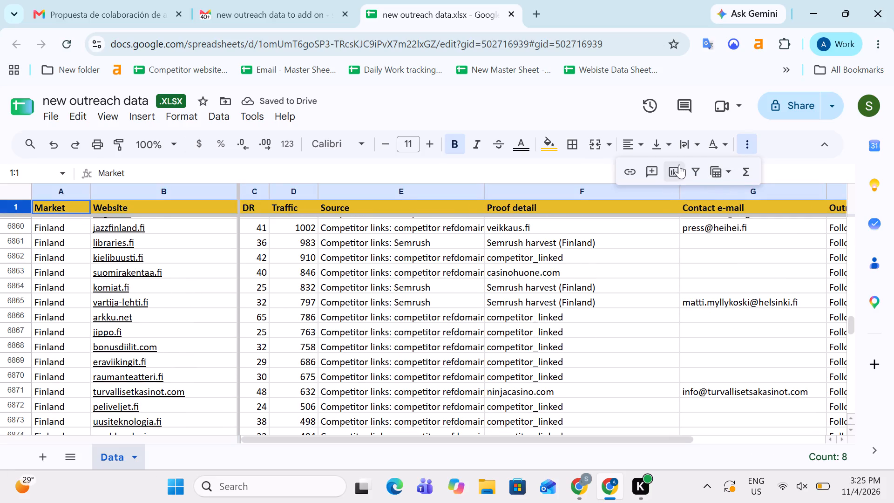
# Add a filter to the new outreach data header row and filter the Market column to show only Italy.
pyautogui.click(699, 169)
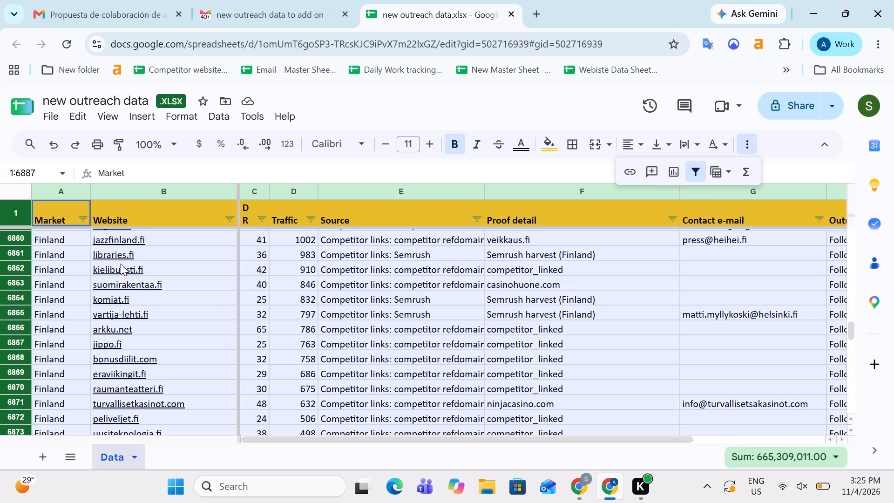
pyautogui.click(83, 216)
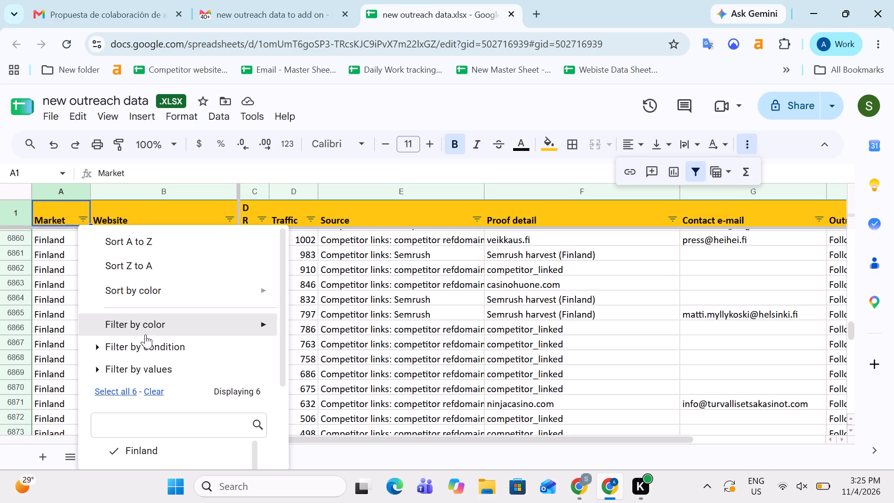
pyautogui.scroll(-2, 203, 326)
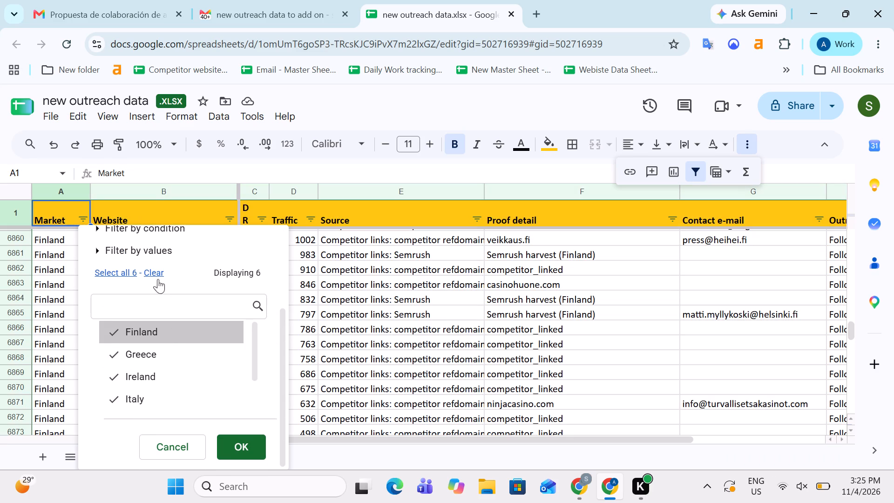
pyautogui.click(151, 272)
pyautogui.scroll(-1, 176, 391)
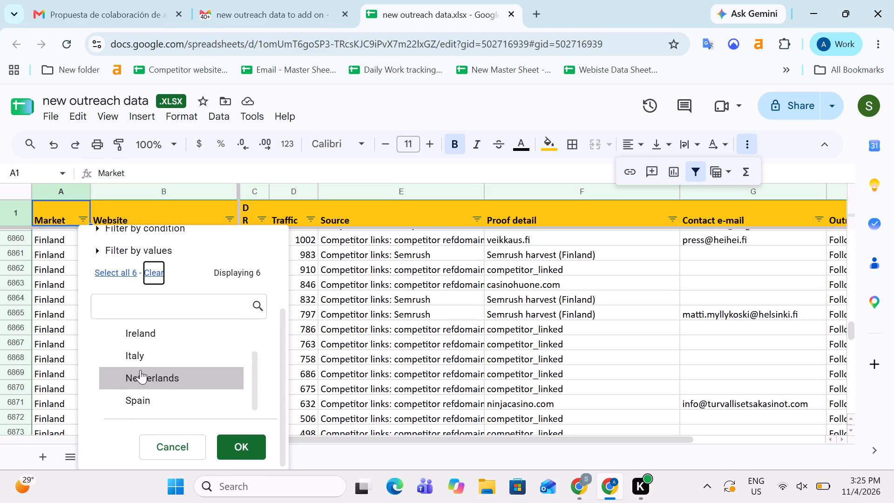
pyautogui.click(152, 352)
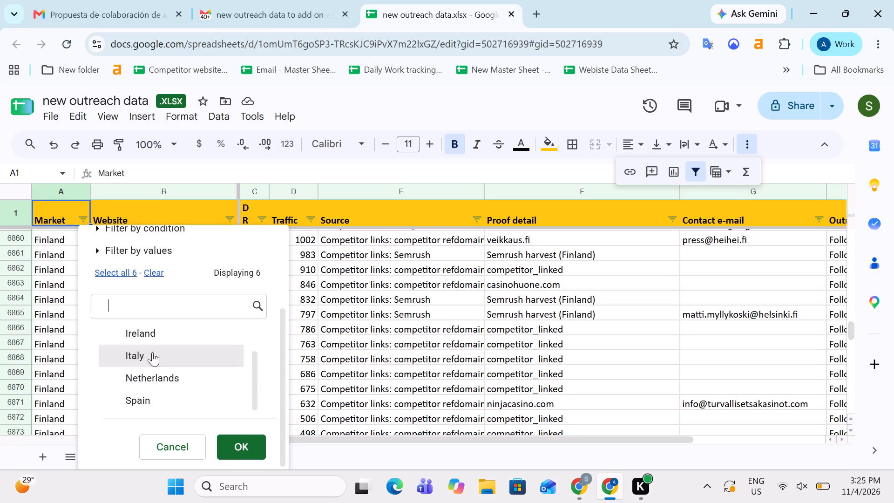
pyautogui.click(247, 439)
pyautogui.press('Down')
pyautogui.press('Up')
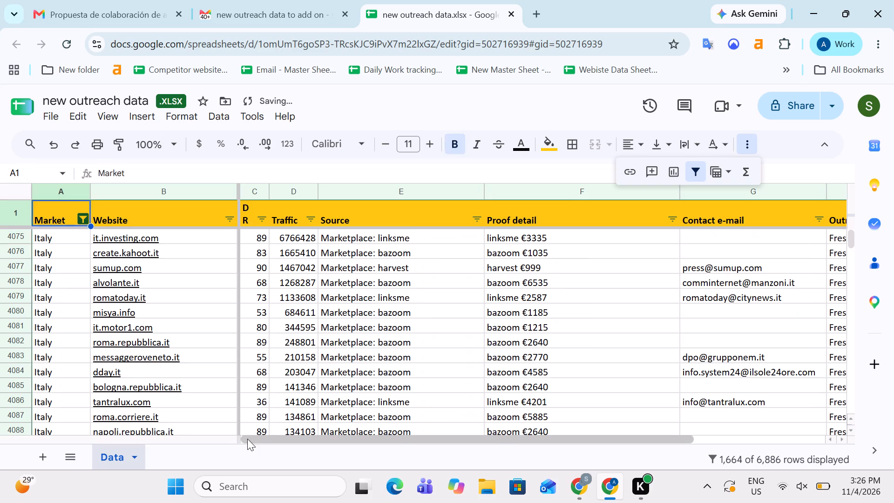
pyautogui.press('Down')
pyautogui.press('Right')
# In the Email - Master Sheet's Netherland sheet, reset the Status filter to all values and remove the Domain column's fill colour filter.
pyautogui.hotkey('alt', 'Tab')
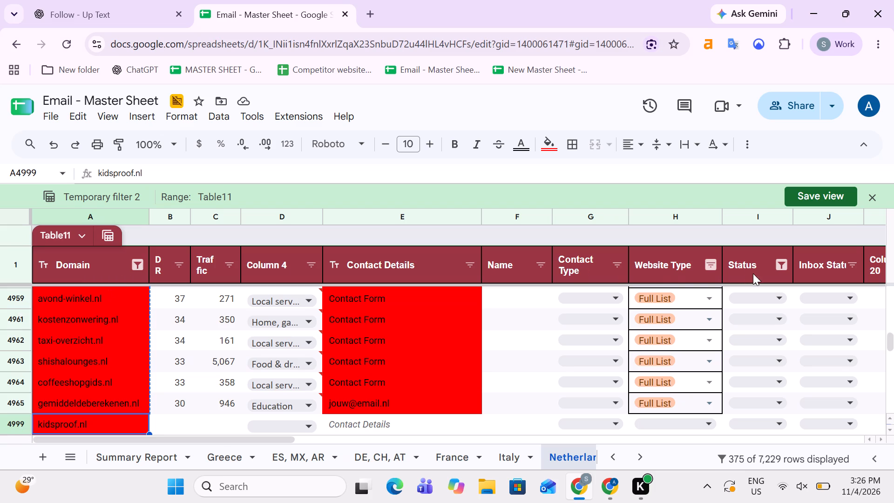
pyautogui.click(778, 266)
pyautogui.scroll(-3, 705, 337)
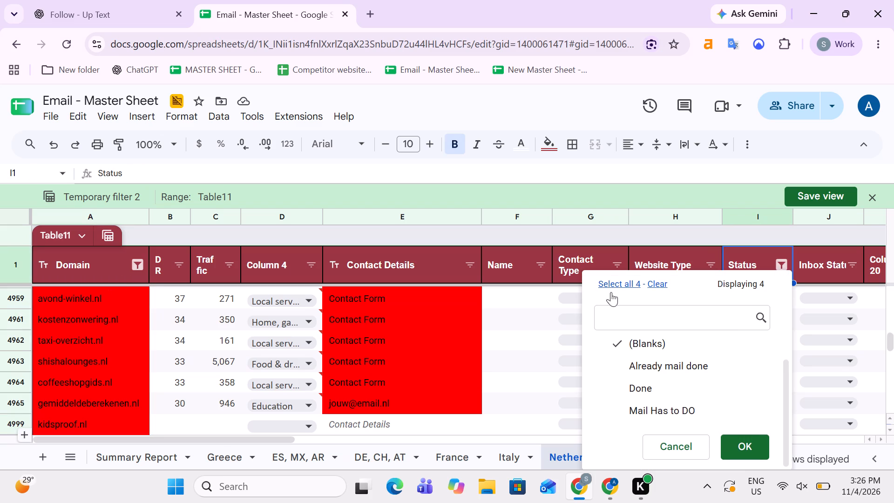
pyautogui.click(620, 279)
pyautogui.click(736, 443)
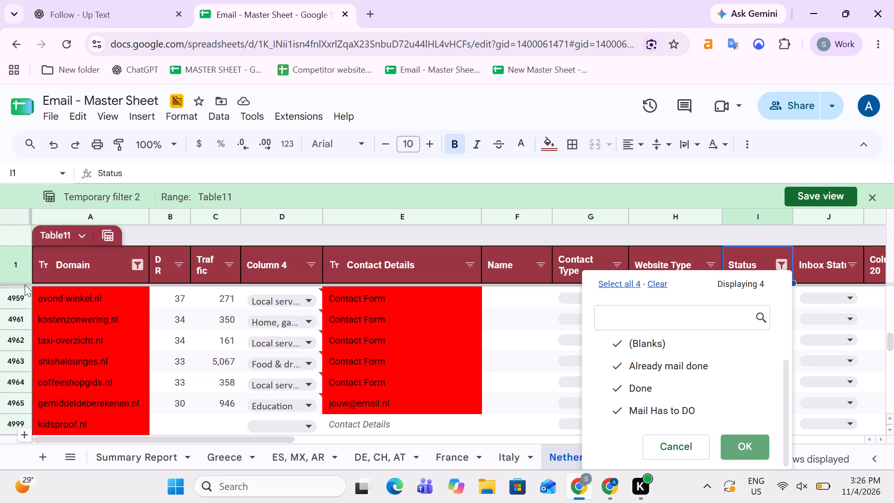
pyautogui.click(138, 264)
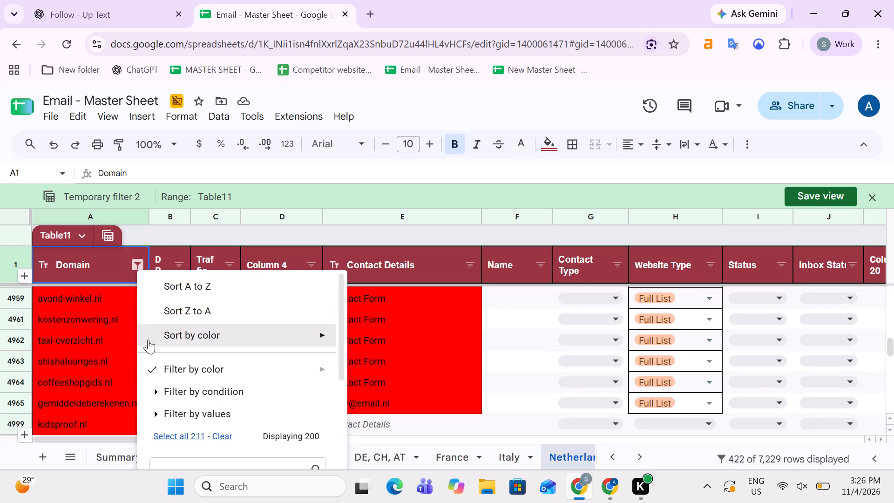
pyautogui.click(370, 373)
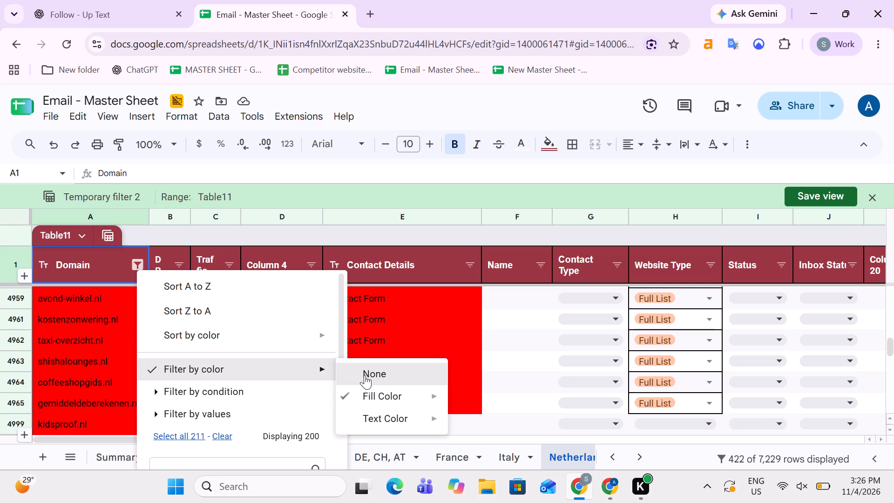
pyautogui.click(362, 378)
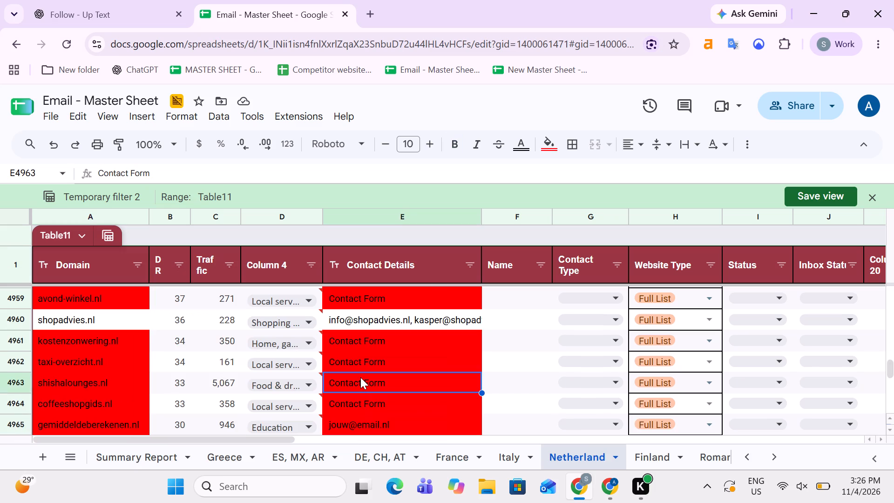
# Clear the pasted comparison domains below the Netherland list, from kassiesa.nl in A4986 to the end of the table.
pyautogui.press('Left')
pyautogui.press('Left')
pyautogui.press('Left')
pyautogui.press('Left')
pyautogui.press('Left')
pyautogui.press('Left')
pyautogui.press('Left')
pyautogui.press('Left')
pyautogui.press('Left')
pyautogui.press('Left')
pyautogui.press('Left')
pyautogui.hotkey('ctrl', 'Down')
pyautogui.press('Down')
pyautogui.press('Down')
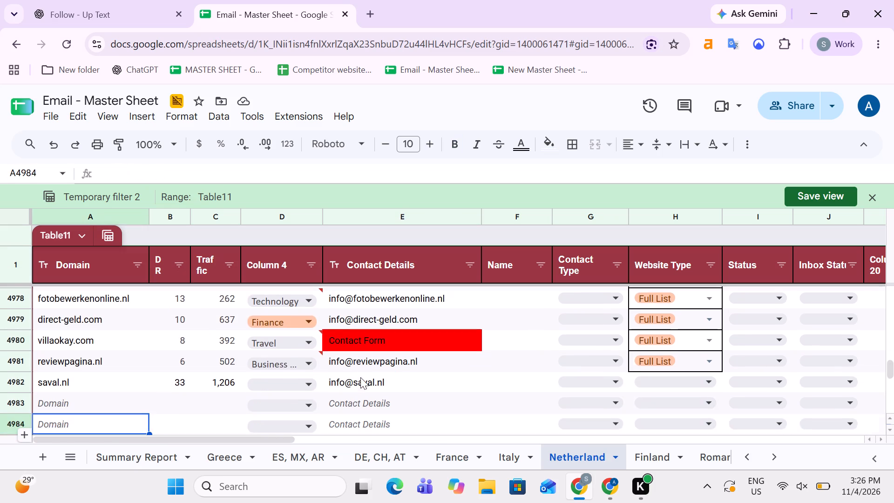
pyautogui.press('Down')
pyautogui.press('Down')
pyautogui.press('Down')
pyautogui.press('Down')
pyautogui.press('Down')
pyautogui.press('Up')
pyautogui.press('Up')
pyautogui.press('Up')
pyautogui.hotkey('ctrl', 'shift', 'Down')
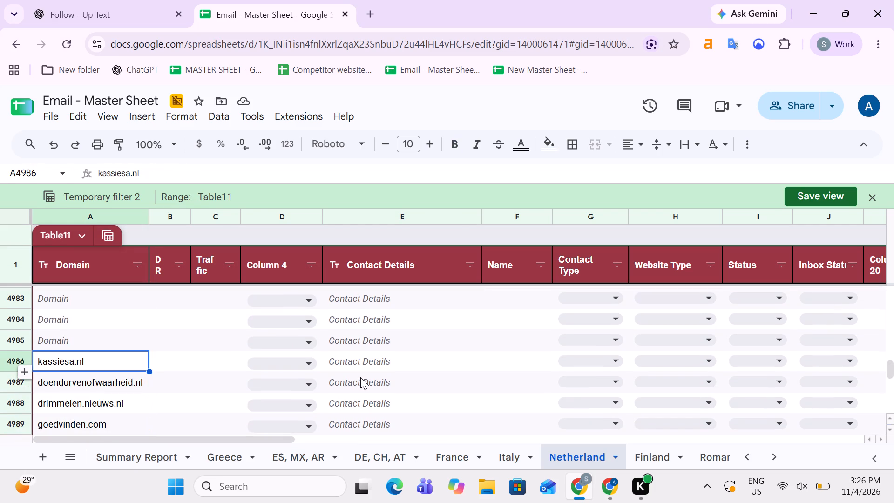
pyautogui.press('Delete')
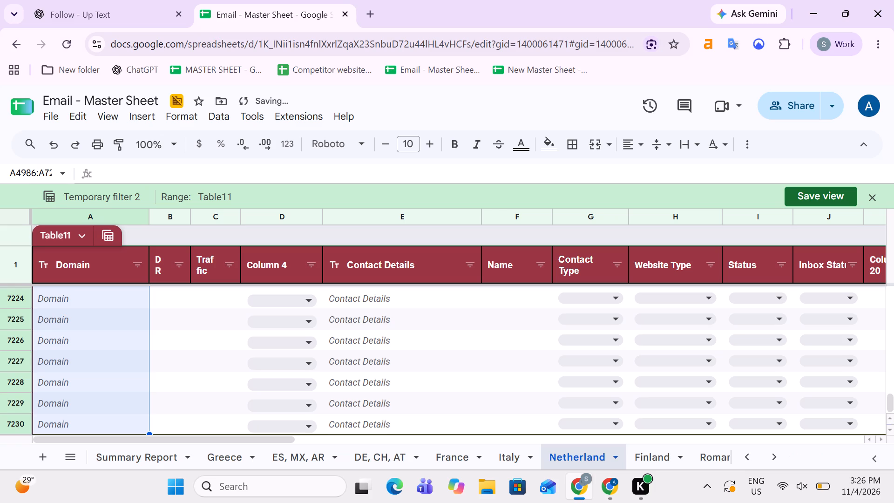
pyautogui.press('Up')
pyautogui.press('Up')
pyautogui.press('Up')
pyautogui.press('Up')
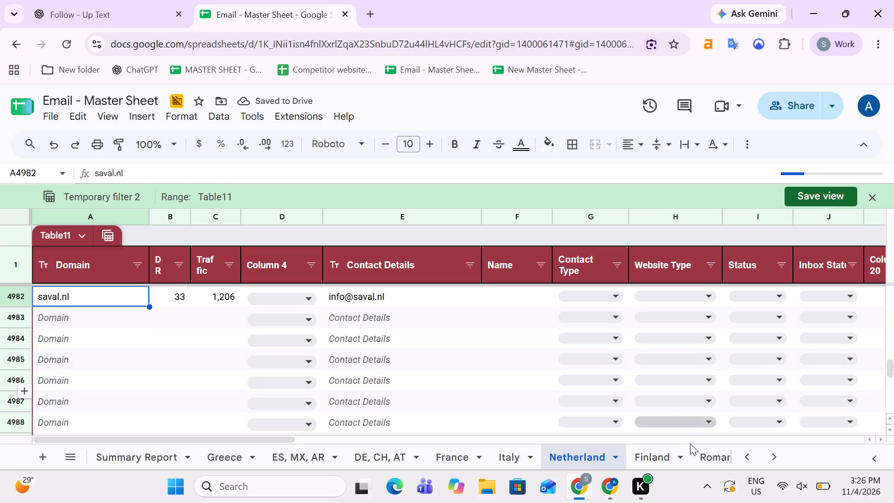
# On the Italy sheet, create a new filter view for Table7 so that all its rows are listed.
pyautogui.click(508, 453)
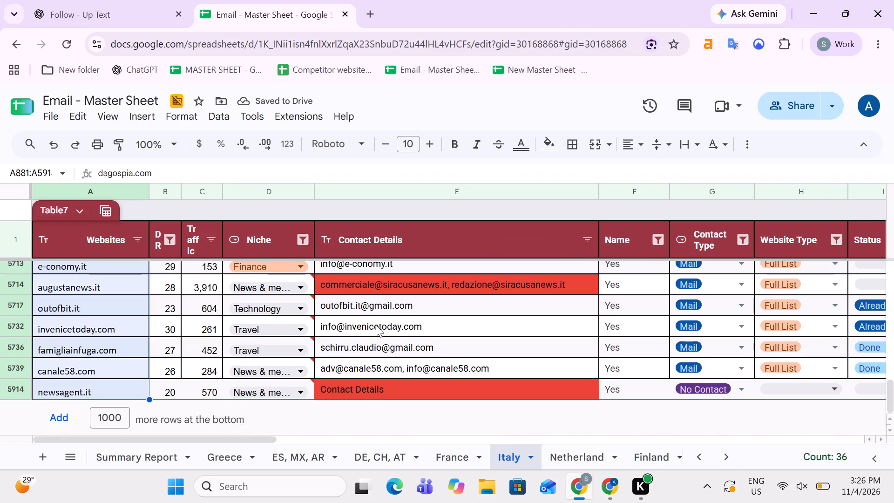
pyautogui.click(120, 218)
pyautogui.click(107, 211)
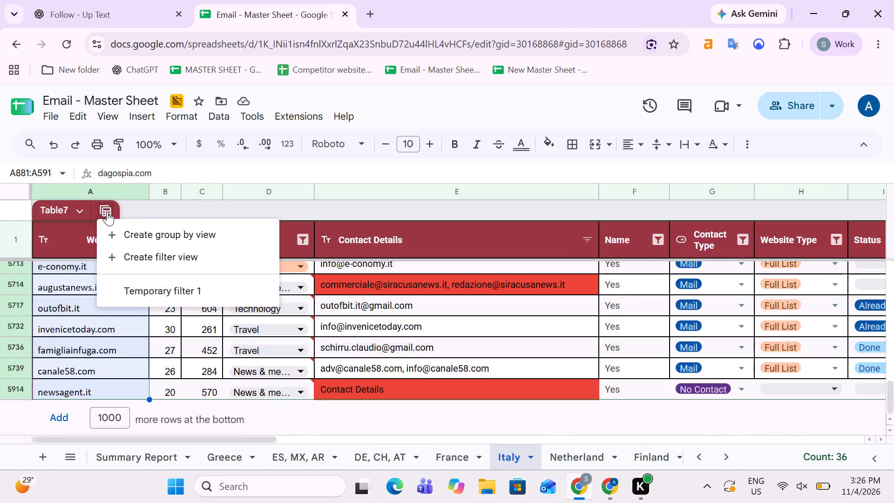
pyautogui.click(137, 256)
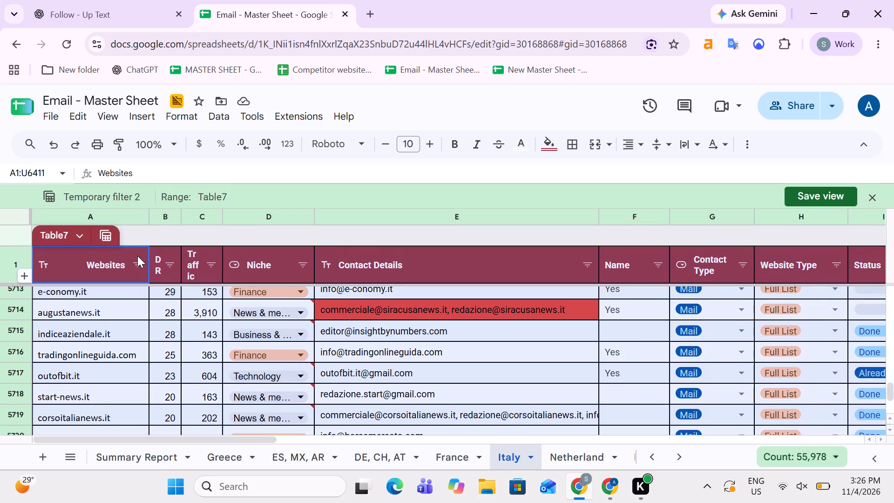
# Examine the lower part of the Italy website list around the blank row 5854, including its follow-up columns across to X.
pyautogui.press('Down')
pyautogui.press('Right')
pyautogui.press('Right')
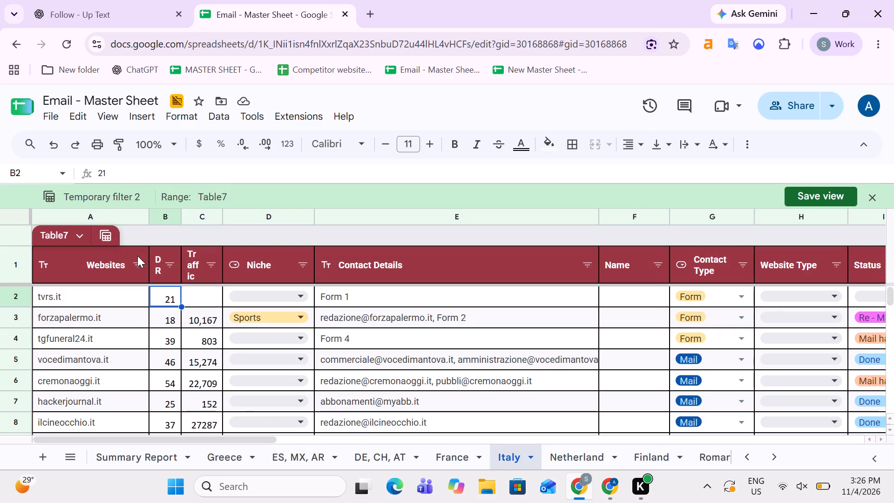
pyautogui.press('Right')
pyautogui.press('Right')
pyautogui.press('Right')
pyautogui.press('Left')
pyautogui.press('Left')
pyautogui.press('Left')
pyautogui.press('Left')
pyautogui.press('Left')
pyautogui.press('Left')
pyautogui.press('Left')
pyautogui.press('Left')
pyautogui.press('Left')
pyautogui.press('Left')
pyautogui.press('Left')
pyautogui.press('Left')
pyautogui.press('Left')
pyautogui.hotkey('ctrl', 'Down')
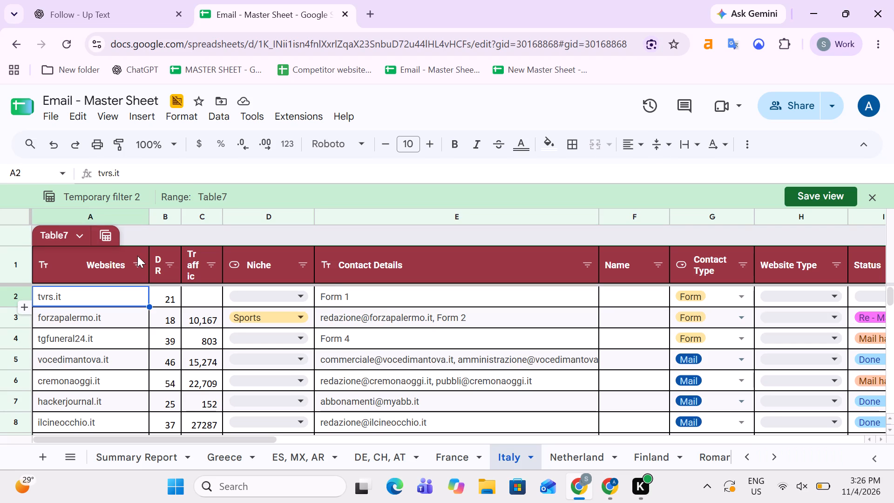
pyautogui.press('Down')
pyautogui.press('Down')
pyautogui.press('Down')
pyautogui.press('Down')
pyautogui.press('Down')
pyautogui.press('Down')
pyautogui.press('Down')
pyautogui.press('Up')
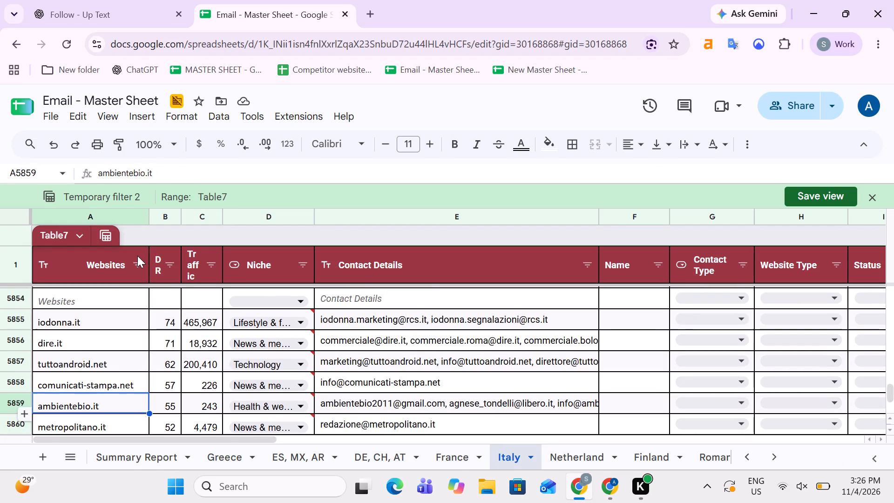
pyautogui.hotkey('ctrl', 'Up')
pyautogui.press('Up')
pyautogui.press('Up')
pyautogui.press('Up')
pyautogui.press('Down')
pyautogui.press('Down')
pyautogui.press('Right')
pyautogui.press('Right')
pyautogui.press('Right')
pyautogui.press('Right')
pyautogui.press('Right')
pyautogui.press('Right')
pyautogui.press('Right')
pyautogui.press('Right')
pyautogui.press('Right')
pyautogui.press('Right')
pyautogui.press('Right')
pyautogui.press('Right')
pyautogui.press('Right')
pyautogui.press('Right')
pyautogui.press('Right')
pyautogui.press('Right')
pyautogui.press('Right')
pyautogui.press('Right')
pyautogui.press('Right')
pyautogui.press('Right')
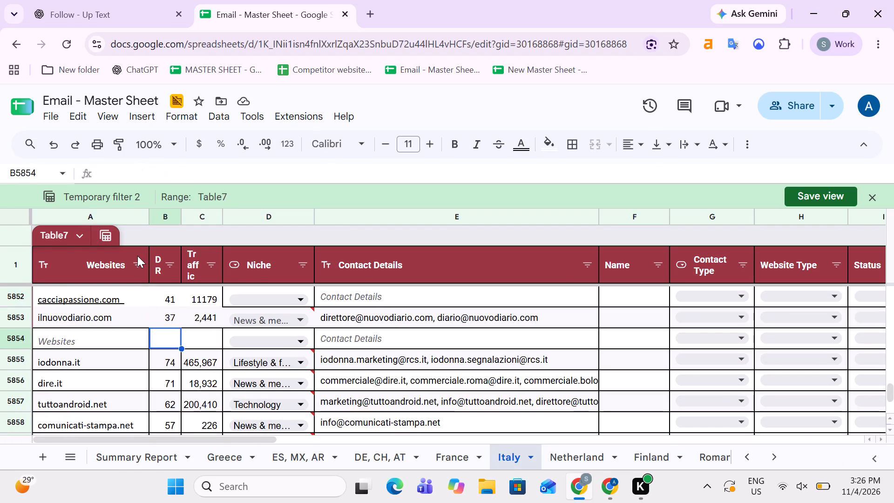
pyautogui.press('Right')
pyautogui.press('Right')
pyautogui.press('Right')
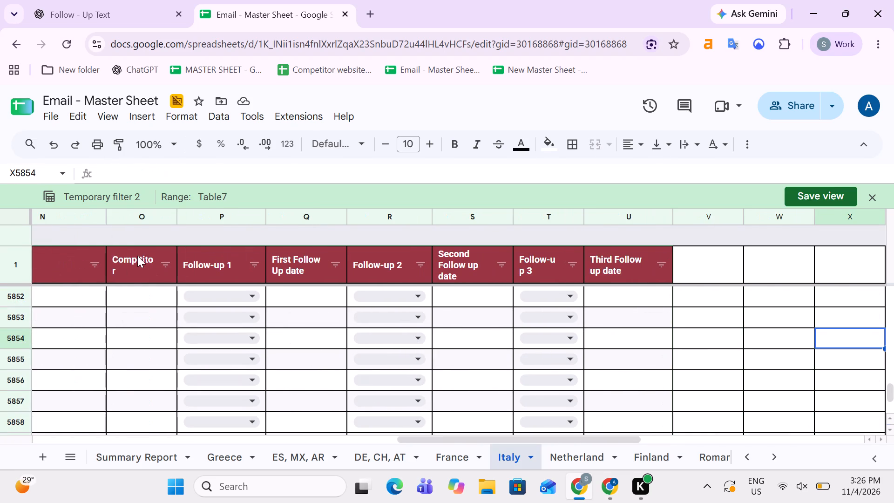
pyautogui.press('Left')
pyautogui.press('Left')
pyautogui.press('Left')
pyautogui.press('Left')
pyautogui.press('Left')
pyautogui.press('Left')
pyautogui.press('Left')
pyautogui.press('Left')
pyautogui.press('Left')
pyautogui.press('Left')
pyautogui.press('Left')
pyautogui.press('Left')
pyautogui.press('Left')
pyautogui.press('Left')
pyautogui.press('Left')
pyautogui.press('Left')
pyautogui.press('Left')
pyautogui.press('Left')
pyautogui.press('Left')
pyautogui.press('Left')
# Check the extent of the Italy website block from iodonna.it in A5855 down to the end of the list.
pyautogui.press('Down')
pyautogui.press('Right')
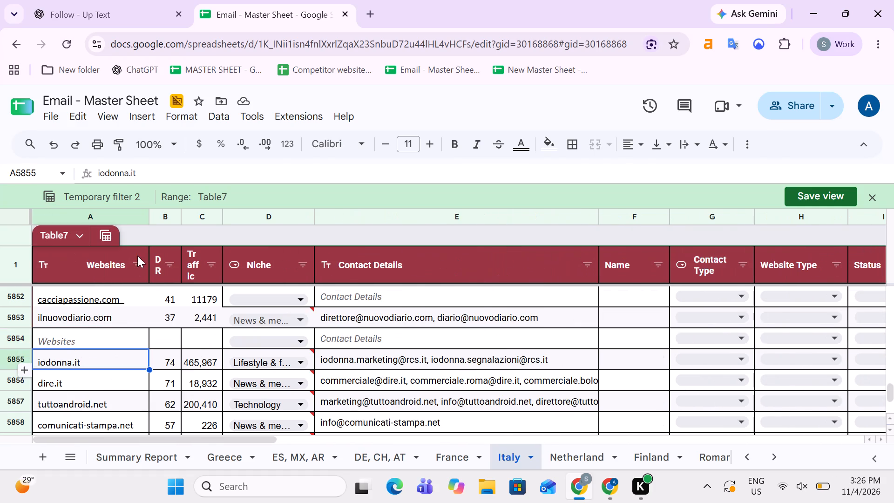
pyautogui.press('Left')
pyautogui.hotkey('ctrl', 'shift', 'Down')
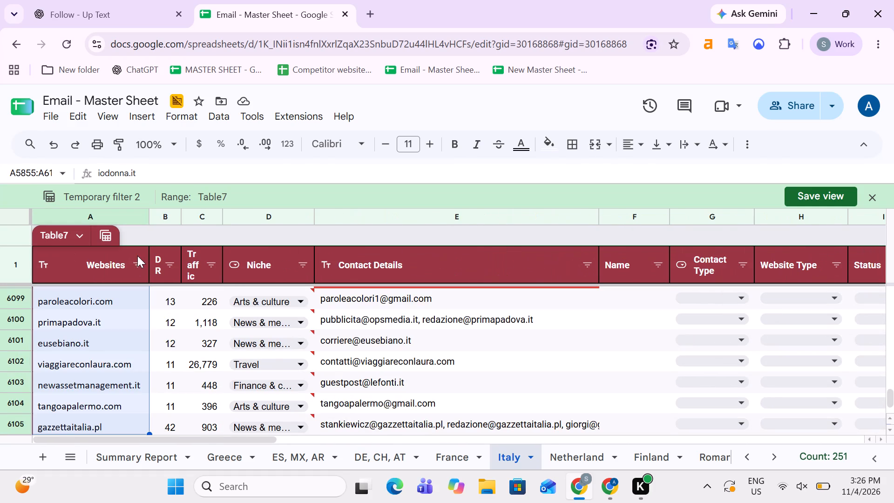
pyautogui.press('Up')
pyautogui.press('Down')
pyautogui.press('Right')
pyautogui.press('Left')
pyautogui.hotkey('ctrl', 'shift', 'Down')
pyautogui.hotkey('ctrl', 'shift', 'Down')
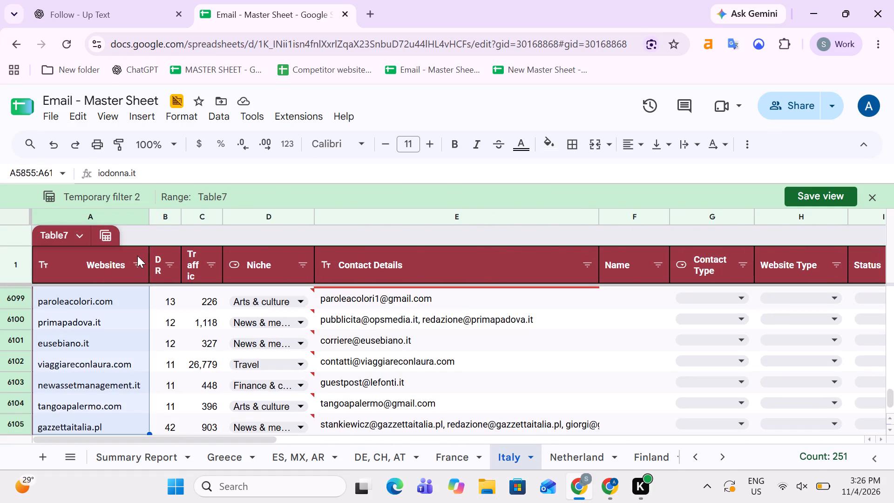
pyautogui.press('Up')
pyautogui.press('Down')
# Enter "Recived Form D" in the Compititor column of the iodonna.it row, cell O5855.
pyautogui.press('Right')
pyautogui.press('Right')
pyautogui.press('Right')
pyautogui.press('Right')
pyautogui.press('Right')
pyautogui.press('Right')
pyautogui.press('Right')
pyautogui.press('Right')
pyautogui.press('Right')
pyautogui.press('Right')
pyautogui.press('Right')
pyautogui.press('Right')
pyautogui.press('Right')
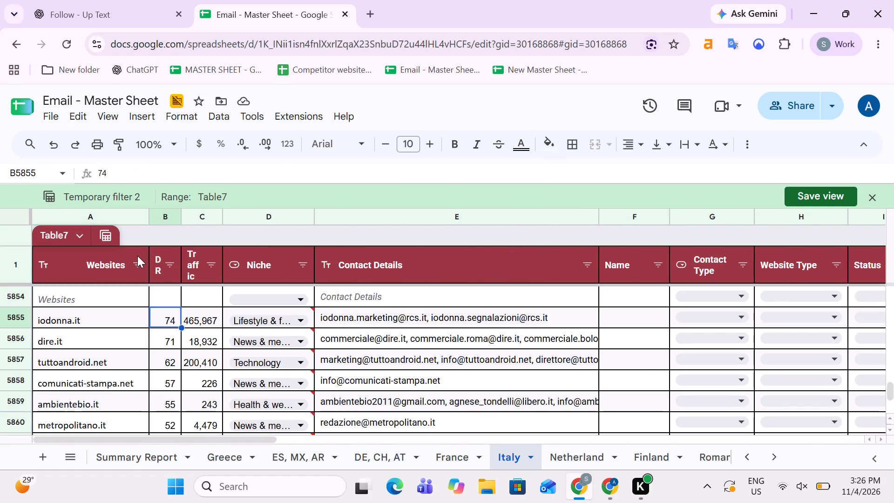
pyautogui.press('Left')
pyautogui.press('Left')
pyautogui.press('Left')
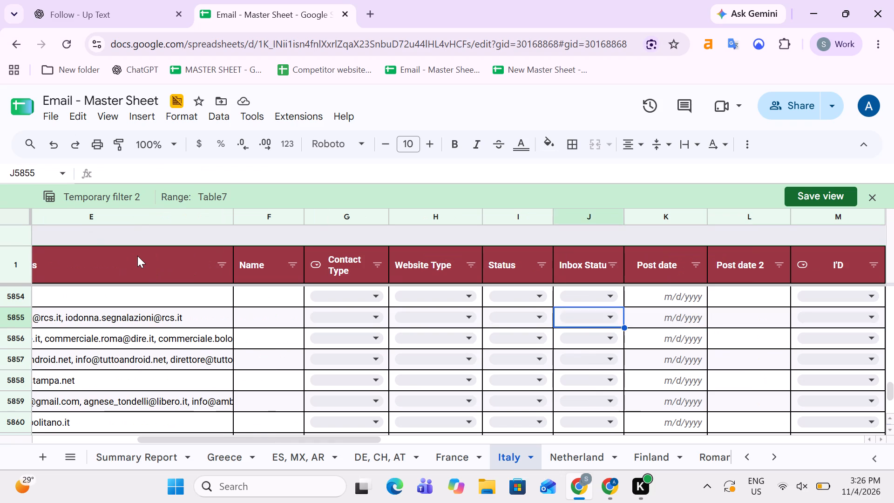
pyautogui.press('Right')
pyautogui.press('Right')
pyautogui.press('Right')
pyautogui.press('Right')
pyautogui.press('Right')
pyautogui.press('Right')
pyautogui.press('Left')
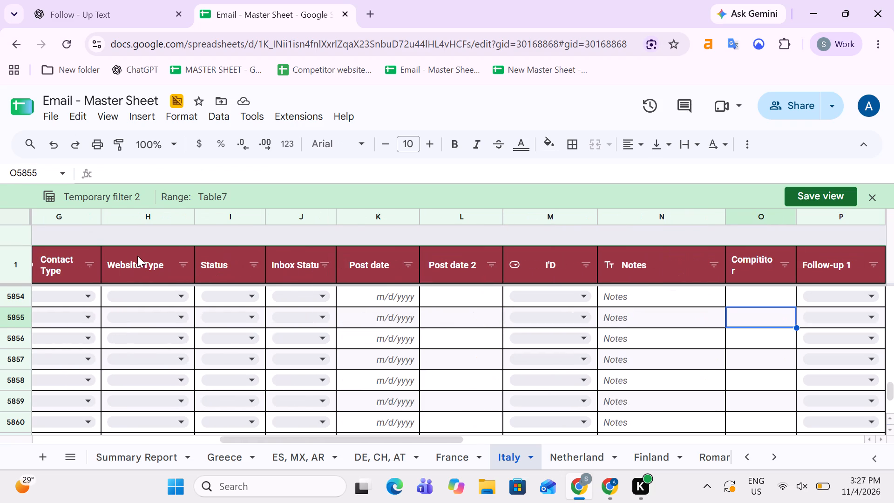
pyautogui.write('Re')
pyautogui.press('BackSpace')
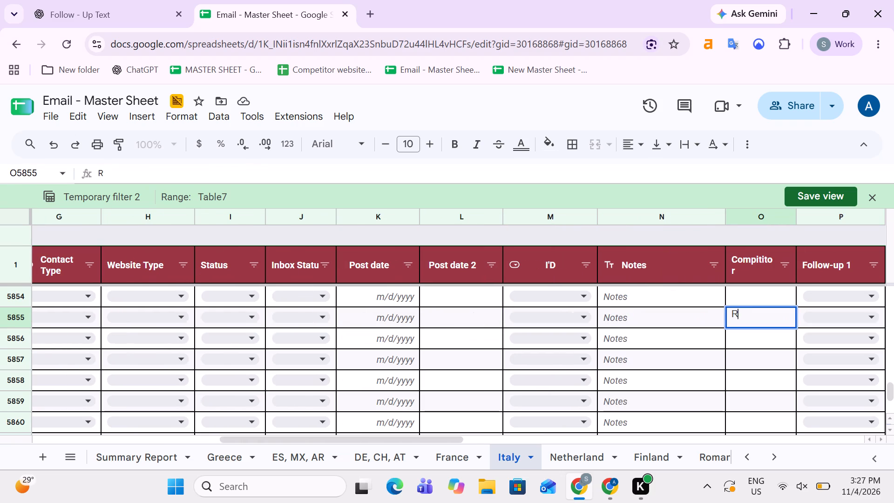
pyautogui.write('ecived Form D')
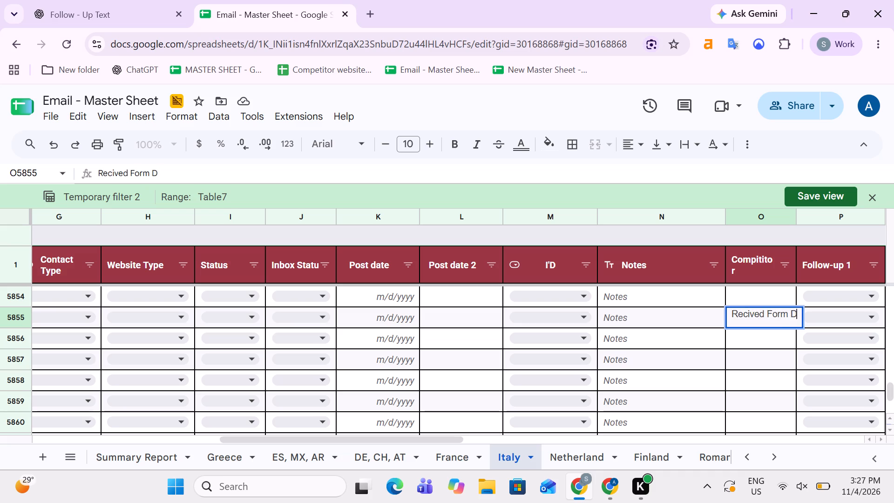
pyautogui.press('Tab')
# Copy the O5855 note into the Compititor column for every website down to gazzettaitalia.pl in row 6105.
pyautogui.press('Left')
pyautogui.hotkey('ctrl', 'c')
pyautogui.press('Left')
pyautogui.press('Right')
pyautogui.press('Left')
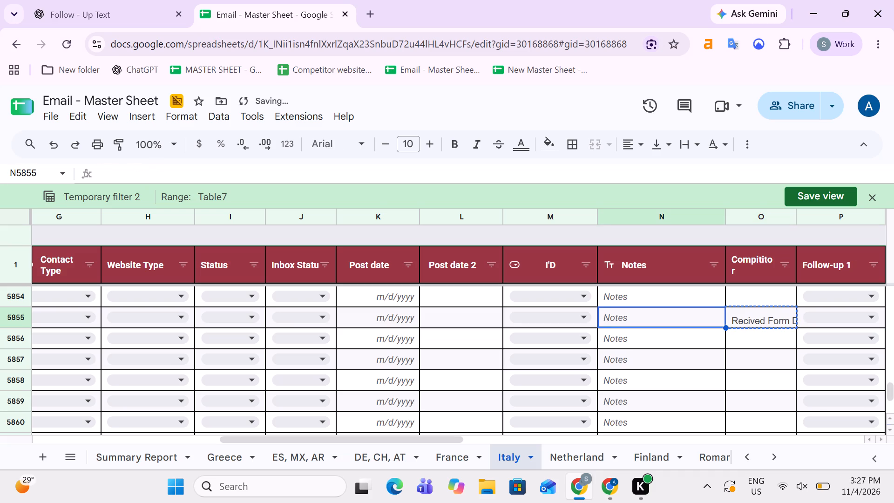
pyautogui.press('Left')
pyautogui.press('Left')
pyautogui.press('Left')
pyautogui.press('Left')
pyautogui.press('Left')
pyautogui.press('Left')
pyautogui.press('Left')
pyautogui.press('Left')
pyautogui.press('Left')
pyautogui.press('Left')
pyautogui.press('Left')
pyautogui.press('Left')
pyautogui.press('Left')
pyautogui.press('Left')
pyautogui.press('Left')
pyautogui.press('Left')
pyautogui.press('Left')
pyautogui.press('Left')
pyautogui.press('Left')
pyautogui.press('Left')
pyautogui.press('Left')
pyautogui.press('Left')
pyautogui.hotkey('ctrl', 'Down')
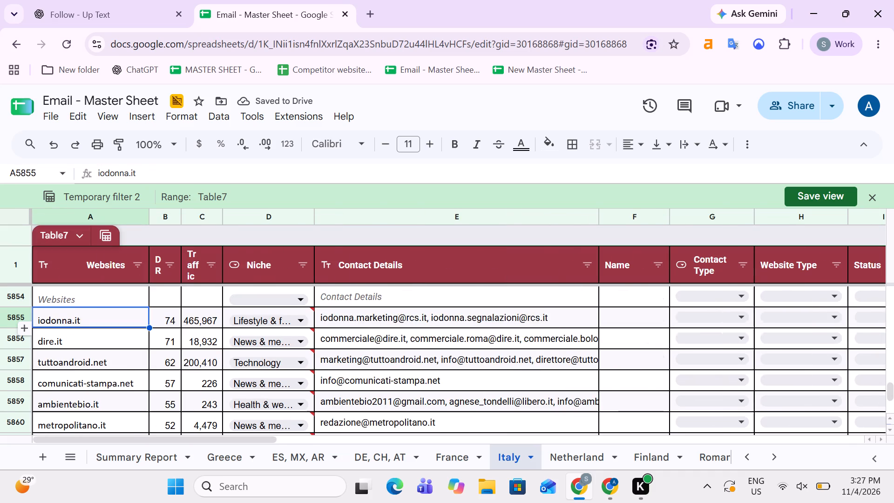
pyautogui.press('Right')
pyautogui.press('Right')
pyautogui.press('Right')
pyautogui.press('Right')
pyautogui.press('Right')
pyautogui.press('Right')
pyautogui.press('Right')
pyautogui.press('Right')
pyautogui.press('Right')
pyautogui.press('Right')
pyautogui.press('Right')
pyautogui.press('Right')
pyautogui.press('Right')
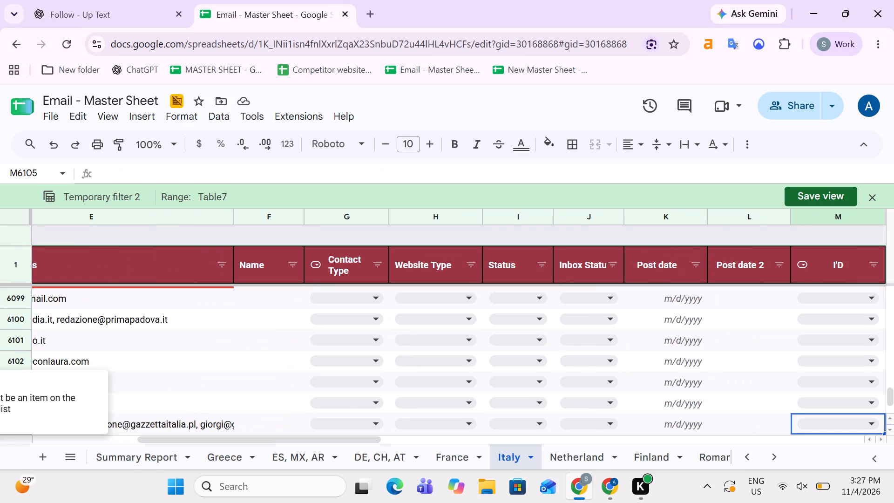
pyautogui.press('Left')
pyautogui.press('Left')
pyautogui.press('Right')
pyautogui.press('Right')
pyautogui.press('Right')
pyautogui.press('Right')
pyautogui.press('Right')
pyautogui.press('Left')
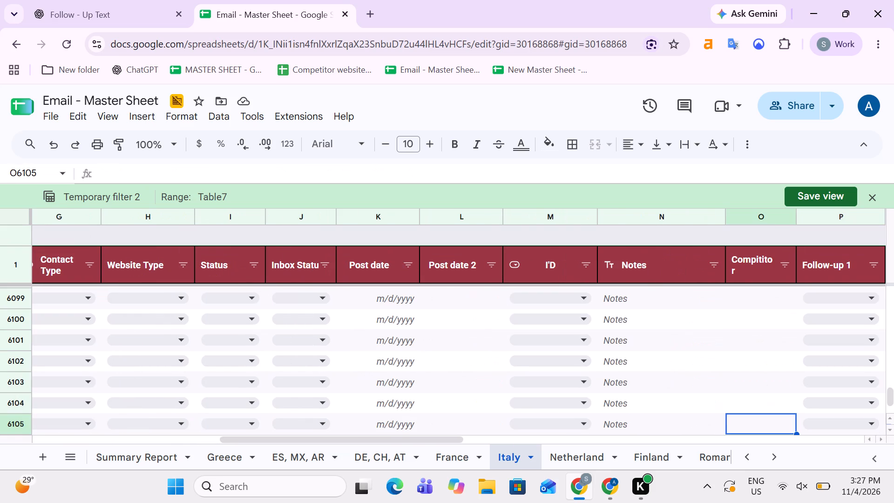
pyautogui.hotkey('ctrl', 'v')
pyautogui.hotkey('ctrl', 'shift', 'Up')
pyautogui.hotkey('shift', 'Down')
pyautogui.hotkey('ctrl', 'v')
# Delete the blank row 5854 between ilnuovodiario.com and iodonna.it.
pyautogui.press('Down')
pyautogui.press('Left')
pyautogui.press('Left')
pyautogui.press('Left')
pyautogui.press('Left')
pyautogui.press('Left')
pyautogui.press('Left')
pyautogui.press('Left')
pyautogui.press('Left')
pyautogui.press('Left')
pyautogui.press('Left')
pyautogui.press('Left')
pyautogui.press('Left')
pyautogui.press('Left')
pyautogui.press('Left')
pyautogui.press('Left')
pyautogui.press('Left')
pyautogui.press('Left')
pyautogui.press('Left')
pyautogui.press('Left')
pyautogui.press('Left')
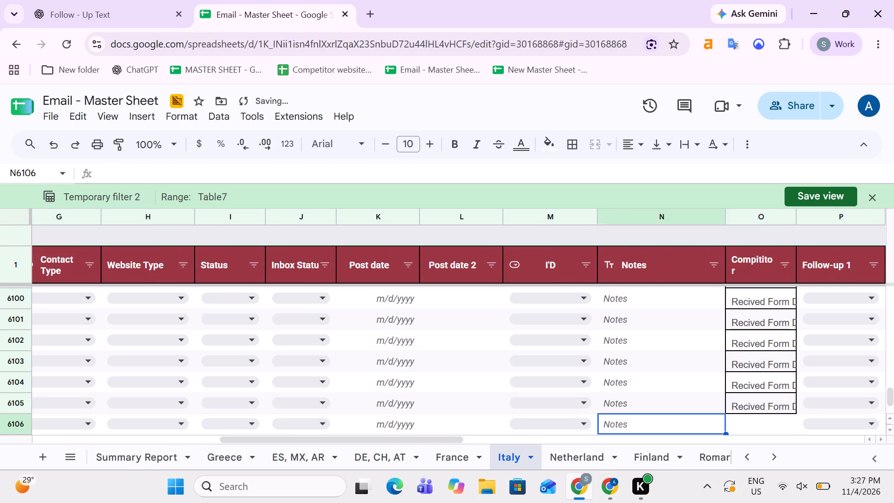
pyautogui.press('Up')
pyautogui.hotkey('ctrl', 'Up')
pyautogui.press('Up')
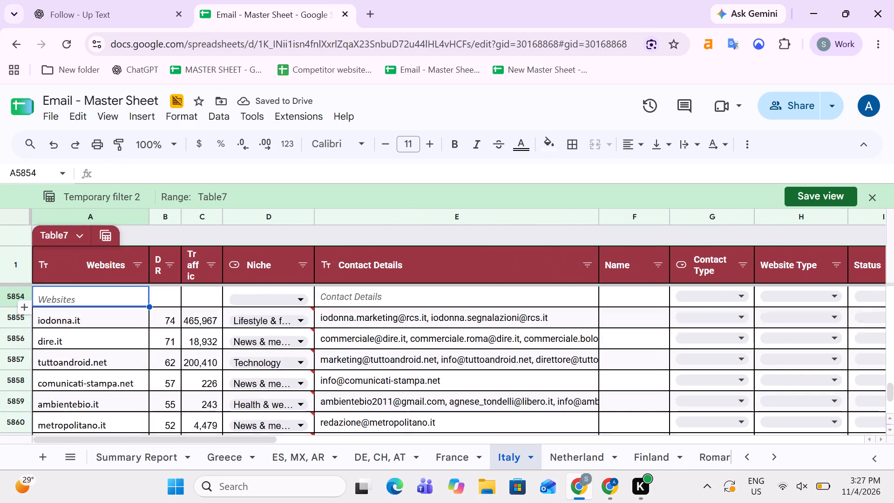
pyautogui.press('Up')
pyautogui.press('Up')
pyautogui.press('Down')
pyautogui.press('Down')
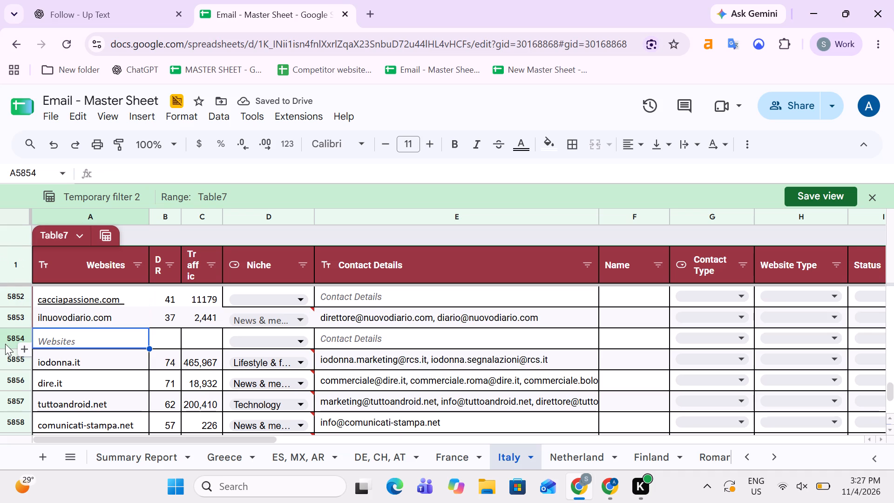
pyautogui.click(5, 344)
pyautogui.rightClick(3, 341)
pyautogui.click(32, 302)
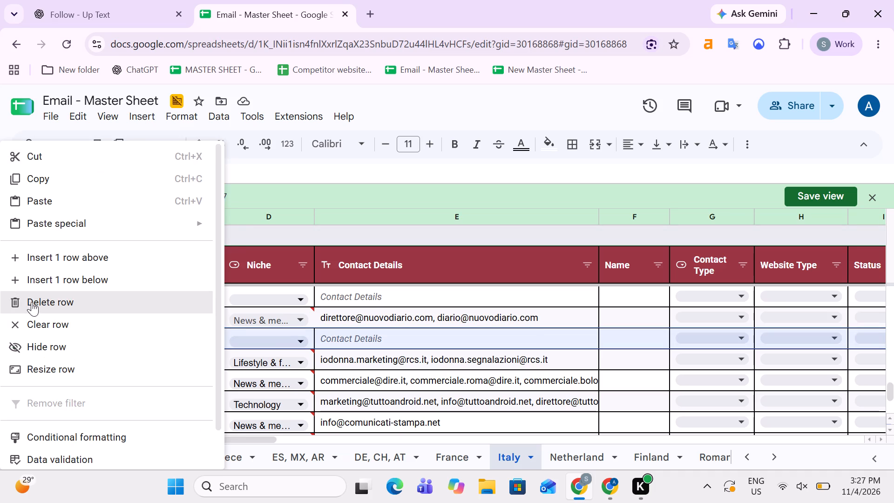
# Examine the Italy website list from its header and first entries down to the rows just below the last website.
pyautogui.press('Up')
pyautogui.hotkey('ctrl', 'Up')
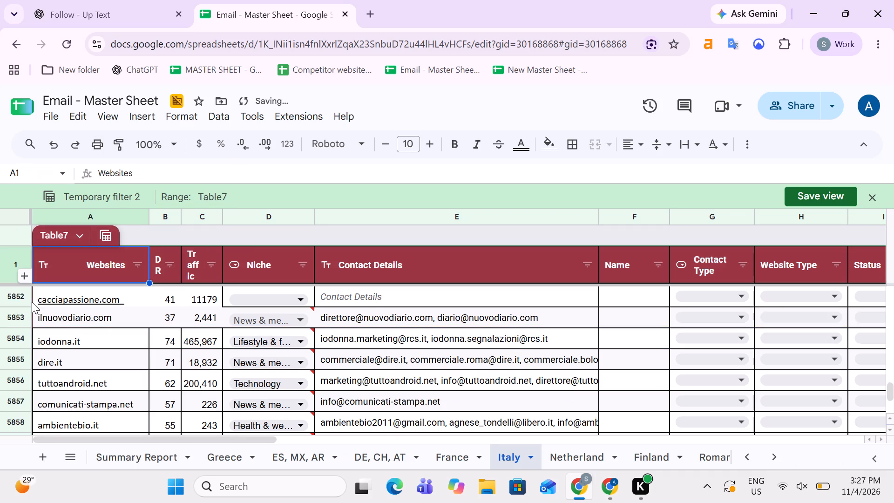
pyautogui.press('Down')
pyautogui.press('Up')
pyautogui.press('Down')
pyautogui.press('Down')
pyautogui.press('Up')
pyautogui.press('Up')
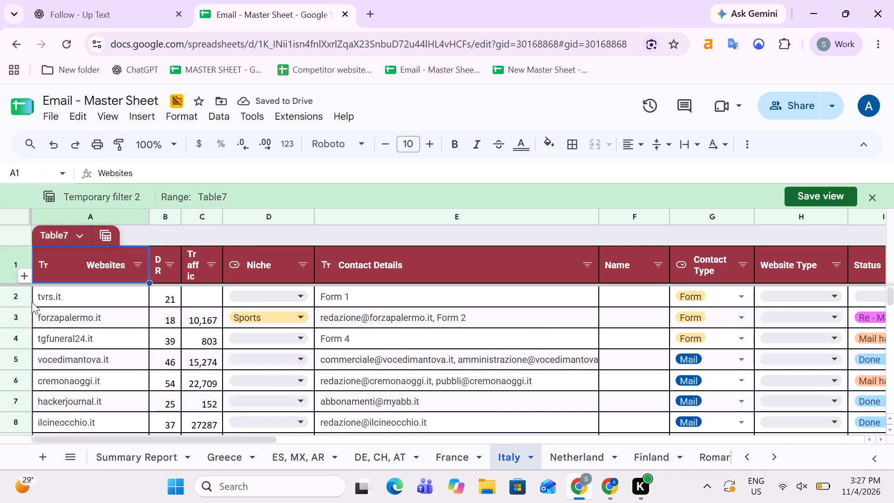
pyautogui.press('Down')
pyautogui.hotkey('ctrl', 'Down')
pyautogui.press('Down')
pyautogui.press('Down')
pyautogui.press('Down')
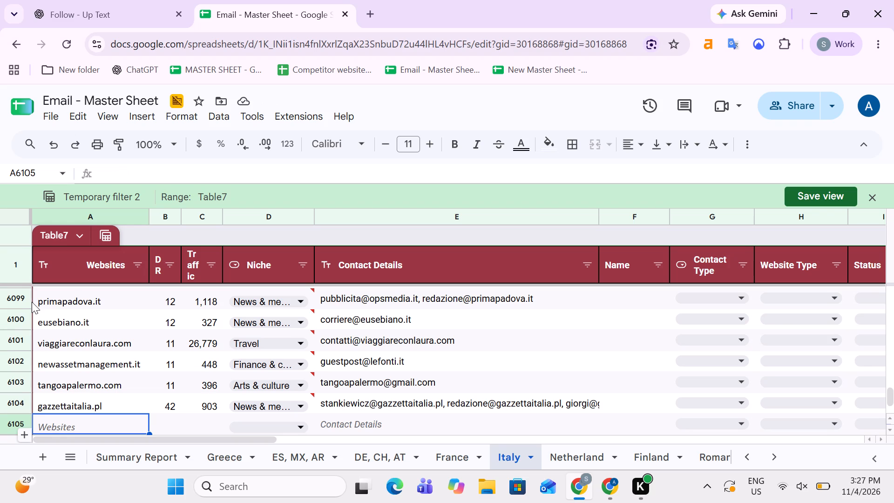
pyautogui.press('Down')
pyautogui.press('Down')
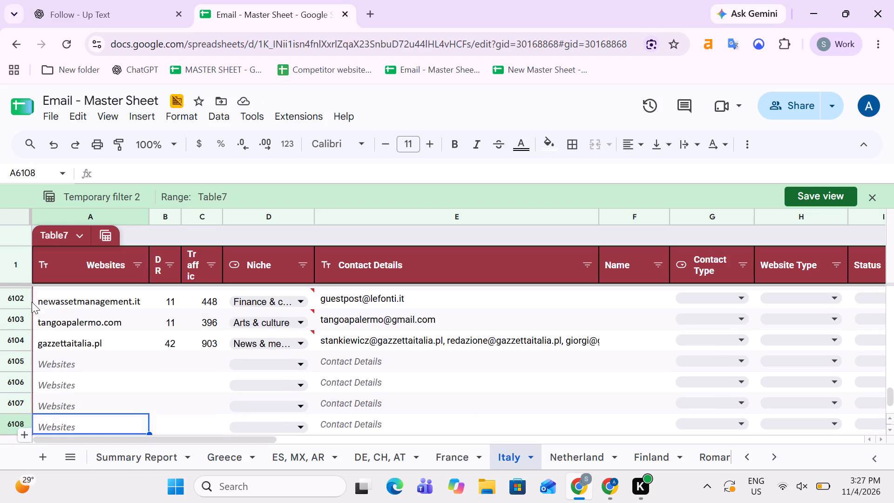
# Copy every filtered Italy website from it.investing.com in B4075 downward in the new outreach data sheet, and return to the Email - Master Sheet.
pyautogui.press('Down')
pyautogui.press('Up')
pyautogui.press('Up')
pyautogui.press('Up')
pyautogui.press('Up')
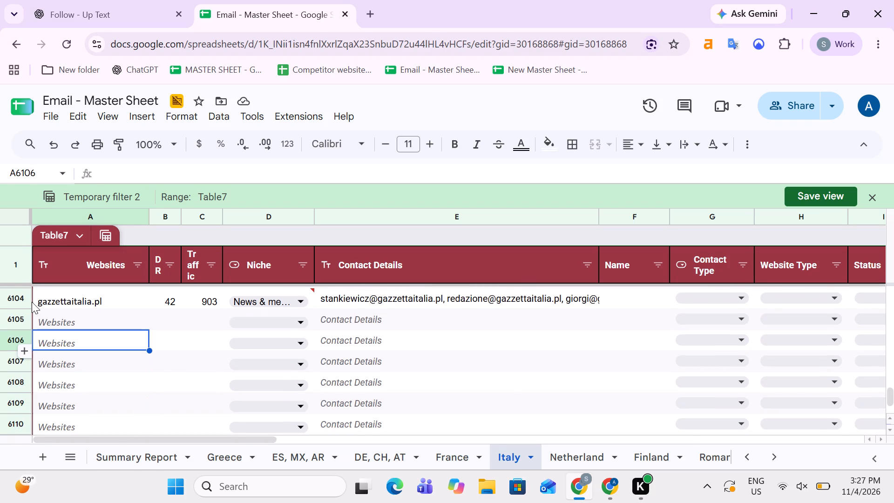
pyautogui.hotkey('alt', 'Tab')
pyautogui.press('Up')
pyautogui.press('Down')
pyautogui.press('Up')
pyautogui.press('Down')
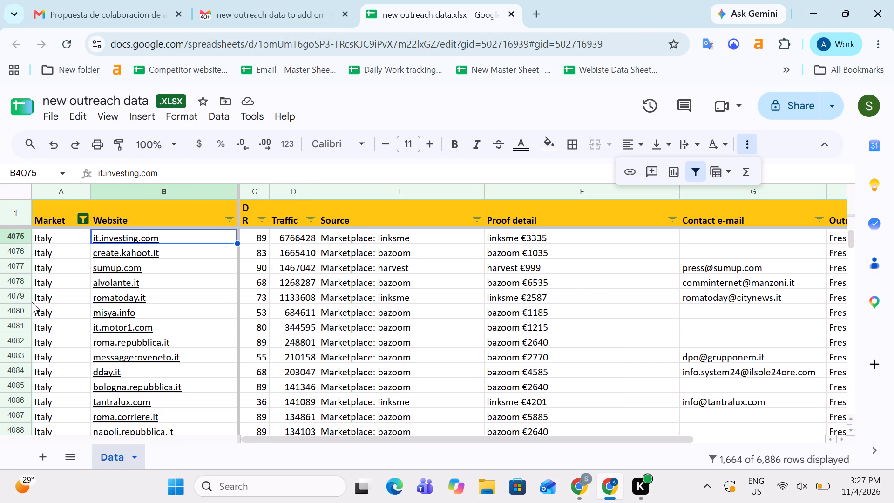
pyautogui.hotkey('ctrl', 'shift', 'Down')
pyautogui.hotkey('ctrl', 'c')
pyautogui.hotkey('alt', 'Tab')
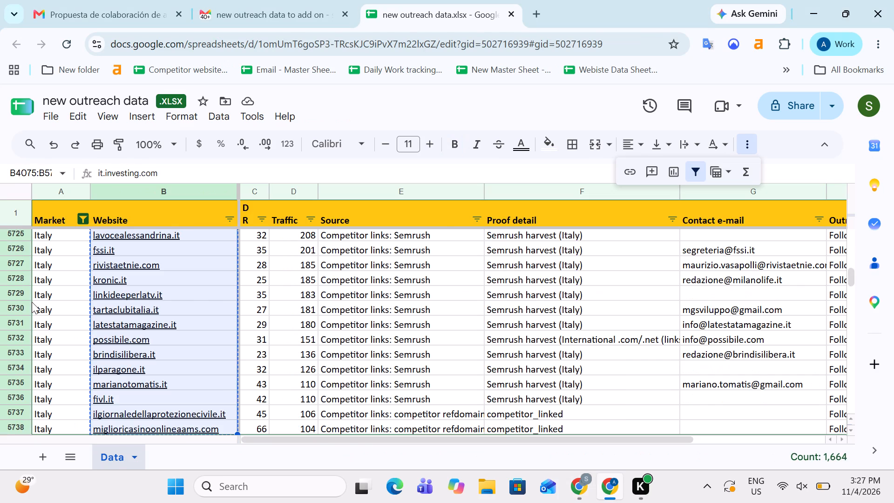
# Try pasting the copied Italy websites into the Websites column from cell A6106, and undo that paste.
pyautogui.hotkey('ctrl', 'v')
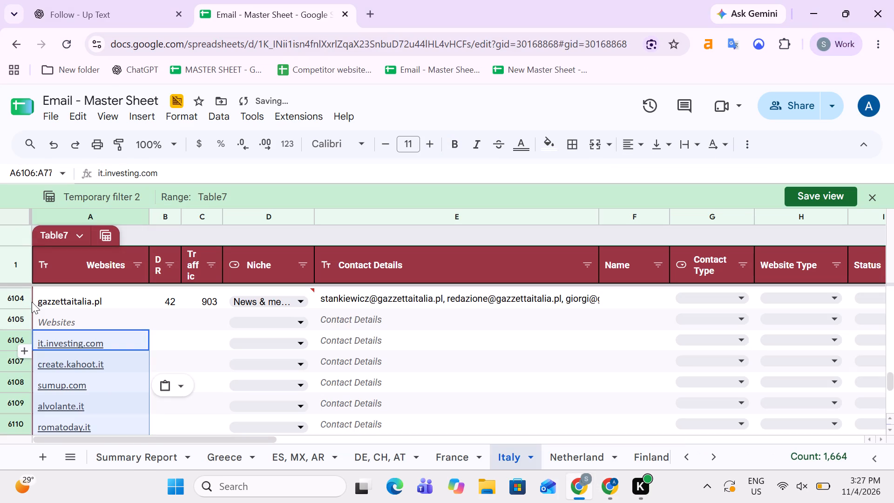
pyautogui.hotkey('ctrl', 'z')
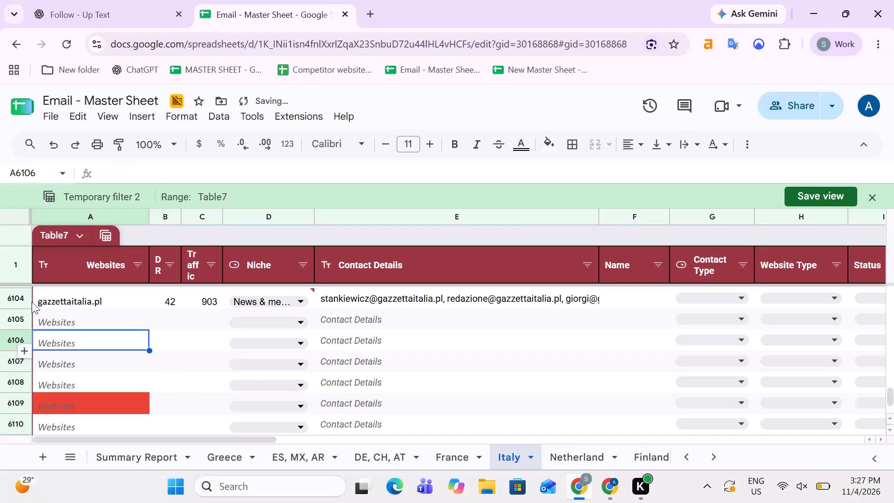
# Paste the copied Italy websites as values only into the Websites column, starting at cell A6108 below gazzettaitalia.pl.
pyautogui.press('Down')
pyautogui.press('Down')
pyautogui.press('Down')
pyautogui.press('Up')
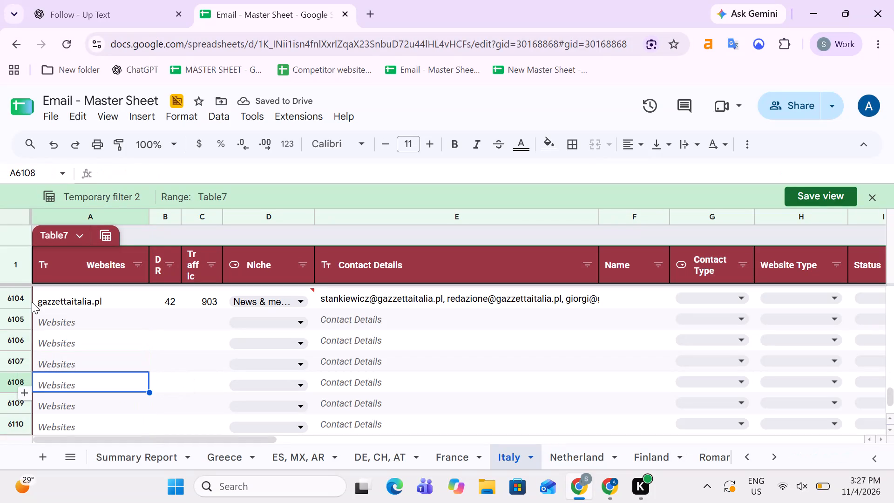
pyautogui.hotkey('ctrl', 'v')
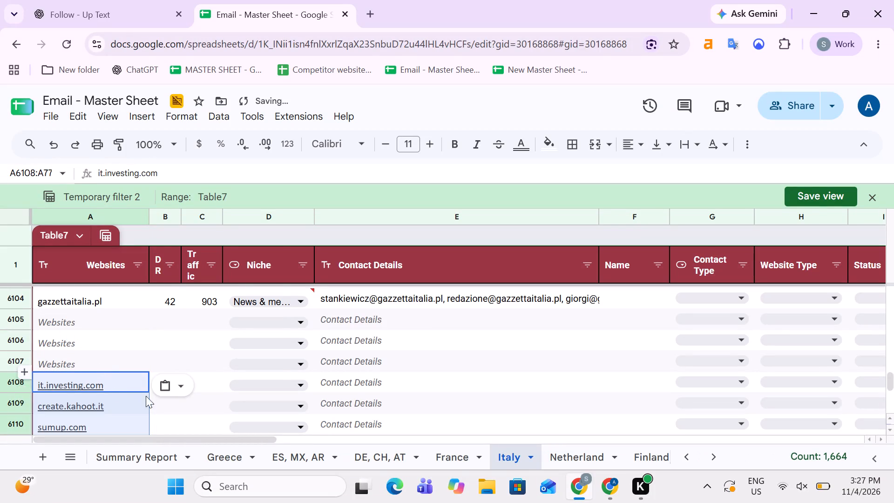
pyautogui.click(172, 382)
pyautogui.click(228, 274)
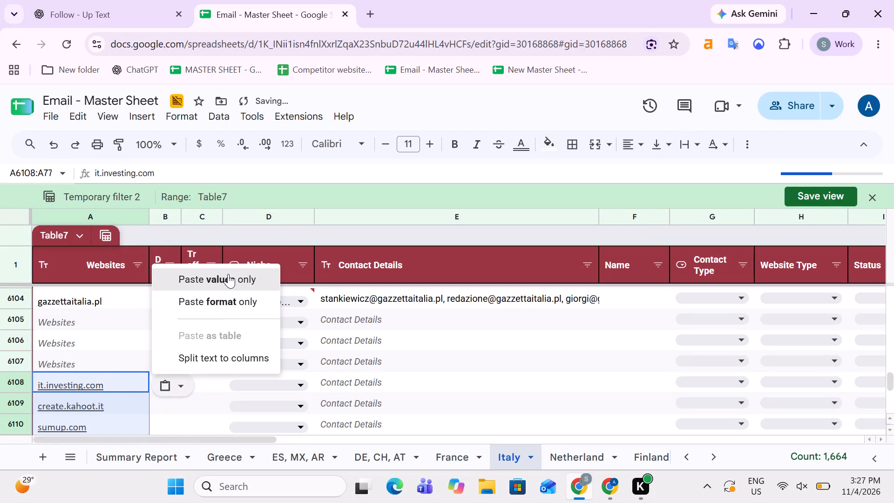
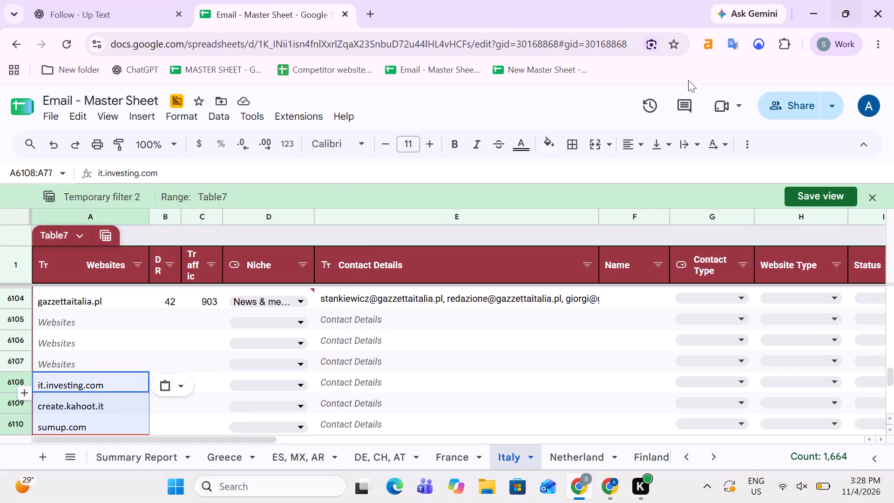
# Filter the Websites column of the Italy sheet by fill colour #EA4335.
pyautogui.click(140, 260)
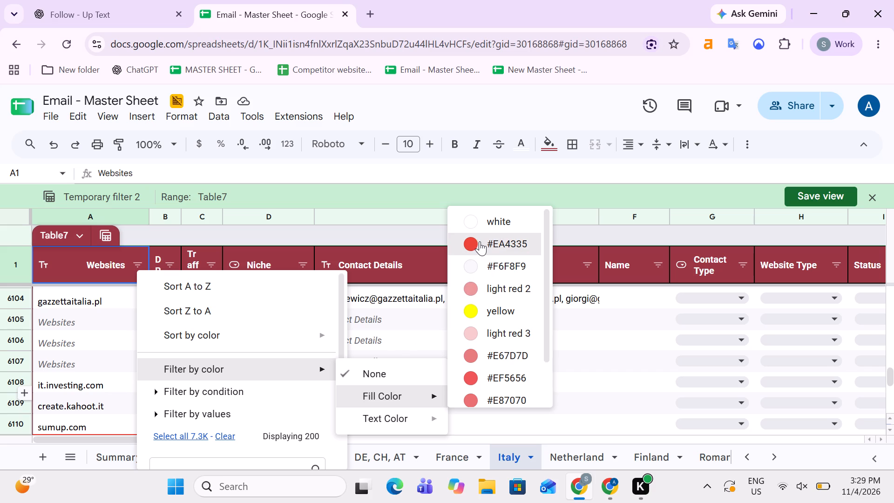
pyautogui.click(480, 241)
# Compare the count of filtered websites from alvolante.it in A6111 downward with the count from ecodicaserta.it in A6078 upward.
pyautogui.scroll(-2, 187, 403)
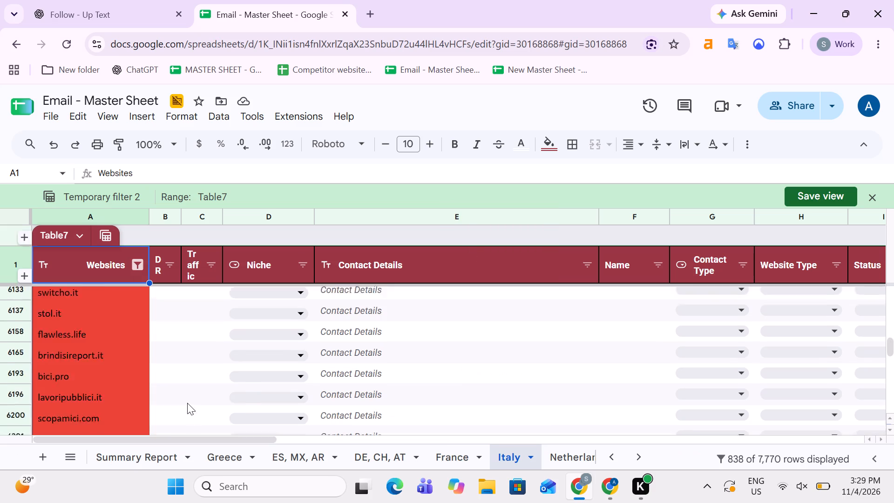
pyautogui.scroll(-4, 187, 403)
pyautogui.scroll(13, 187, 403)
pyautogui.scroll(-3, 196, 399)
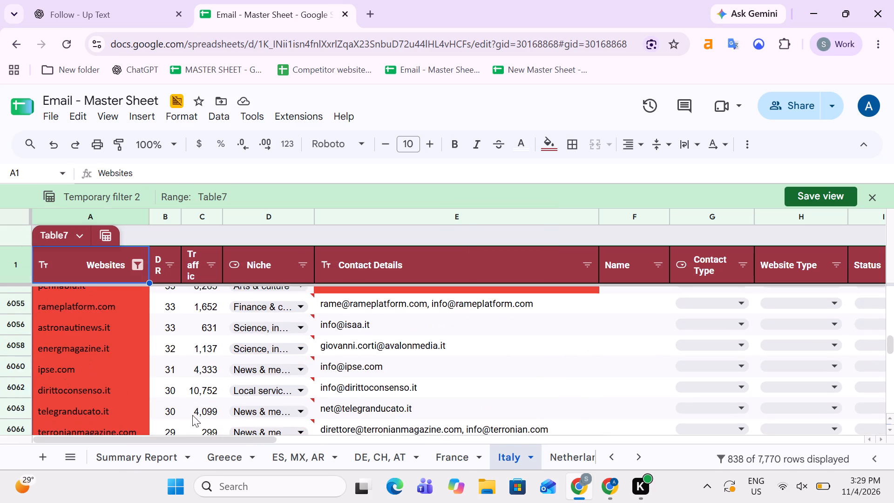
pyautogui.scroll(-3, 192, 415)
pyautogui.click(169, 366)
pyautogui.press('Left')
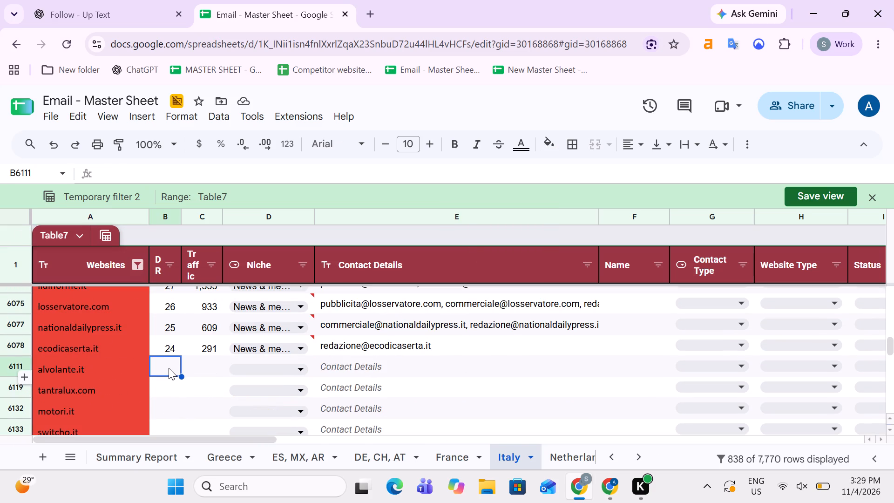
pyautogui.hotkey('ctrl', 'shift', 'Down')
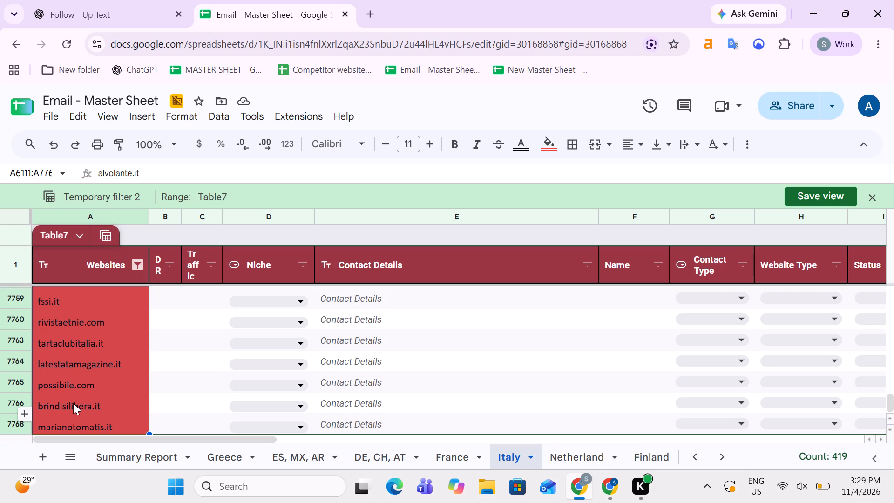
pyautogui.press('Up')
pyautogui.press('Down')
pyautogui.press('Right')
pyautogui.press('Up')
pyautogui.press('Left')
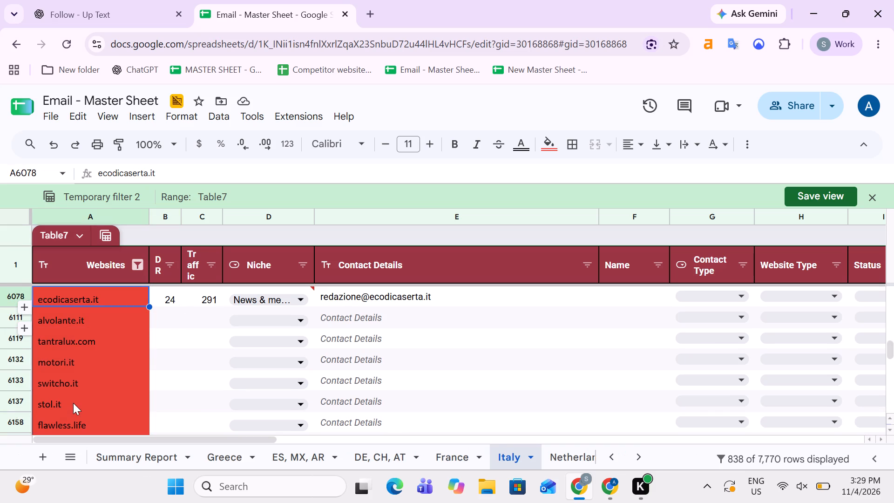
pyautogui.hotkey('ctrl', 'shift', 'Up')
pyautogui.hotkey('shift', 'Down')
pyautogui.hotkey('shift', 'Down')
pyautogui.hotkey('shift', 'Up')
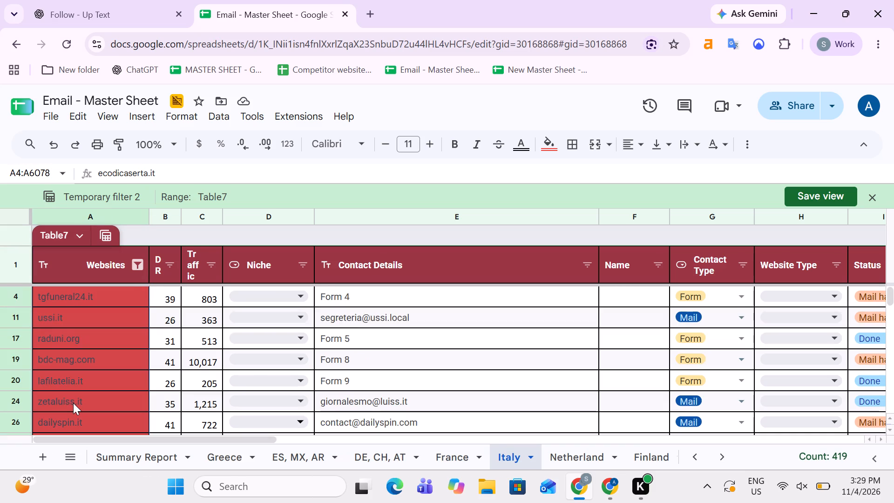
pyautogui.press('Down')
pyautogui.press('Down')
pyautogui.press('Up')
# Examine the columns along the alvolante.it row, from DR through the follow-up columns and back to the Status area.
pyautogui.press('Right')
pyautogui.press('Right')
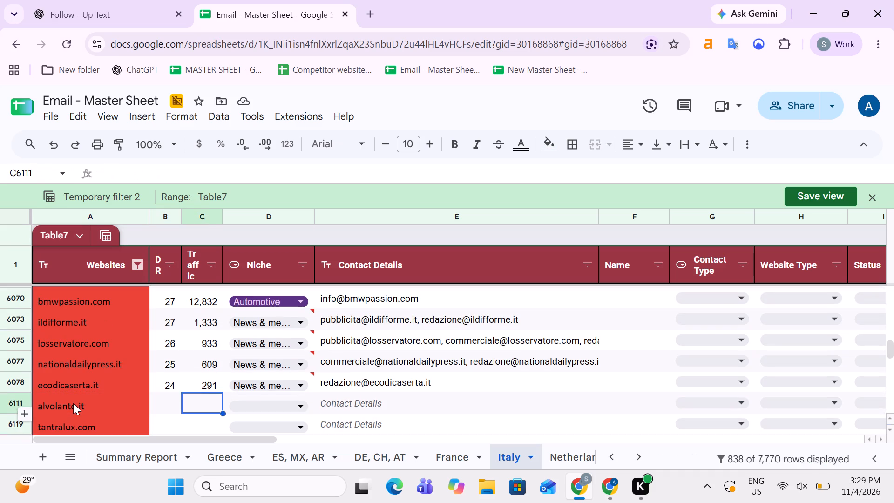
pyautogui.press('Right')
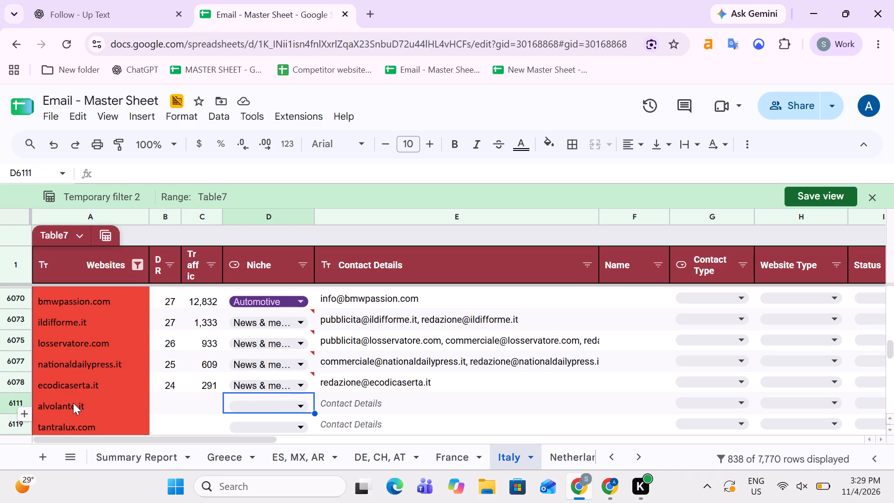
pyautogui.press('Right')
pyautogui.press('Right')
pyautogui.press('Right')
pyautogui.press('Right')
pyautogui.press('Right')
pyautogui.press('Right')
pyautogui.press('Right')
pyautogui.press('Right')
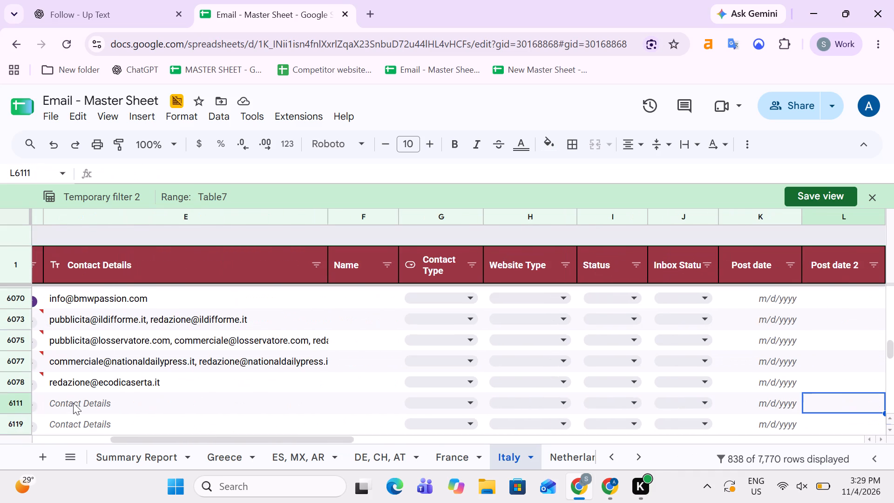
pyautogui.press('Left')
pyautogui.press('Right')
pyautogui.press('Right')
pyautogui.press('Right')
pyautogui.press('Right')
pyautogui.press('Right')
pyautogui.press('Right')
pyautogui.press('Left')
pyautogui.press('Left')
pyautogui.press('Left')
pyautogui.press('Left')
pyautogui.press('Left')
pyautogui.press('Left')
pyautogui.press('Left')
pyautogui.press('Left')
pyautogui.press('Left')
pyautogui.press('Left')
pyautogui.press('Left')
pyautogui.press('Left')
pyautogui.press('Left')
pyautogui.press('Left')
pyautogui.press('Left')
pyautogui.press('Left')
pyautogui.press('Left')
pyautogui.press('Left')
pyautogui.press('Left')
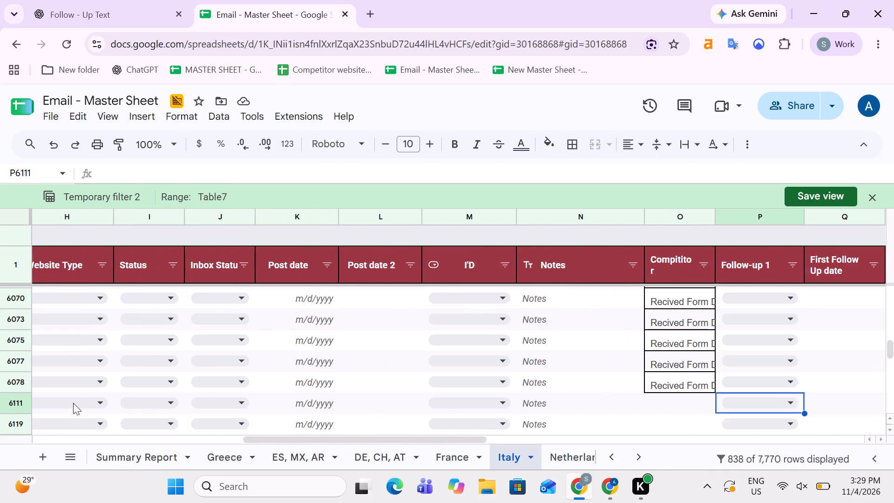
pyautogui.press('Right')
pyautogui.press('Right')
pyautogui.press('Right')
pyautogui.press('Right')
pyautogui.press('Right')
pyautogui.press('Right')
pyautogui.press('Right')
pyautogui.press('Right')
pyautogui.press('Right')
pyautogui.press('Right')
pyautogui.press('Right')
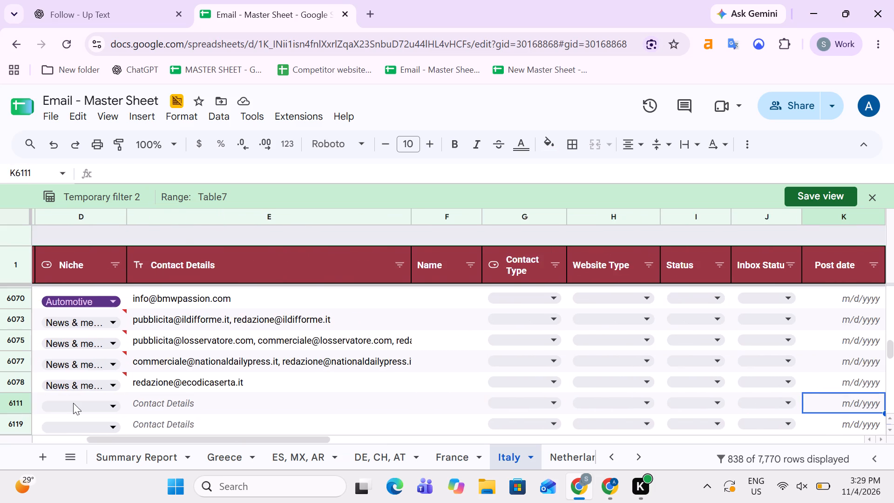
pyautogui.press('Right')
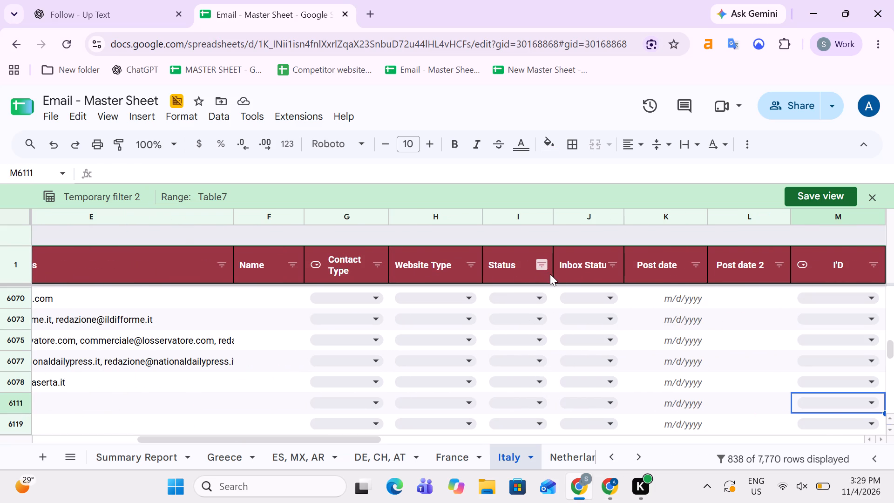
# Filter the Status column to show only blanks, excluding Already Mail Done, Done, Mail has to done again and Re - Mail Done.
pyautogui.click(540, 265)
pyautogui.scroll(-2, 308, 452)
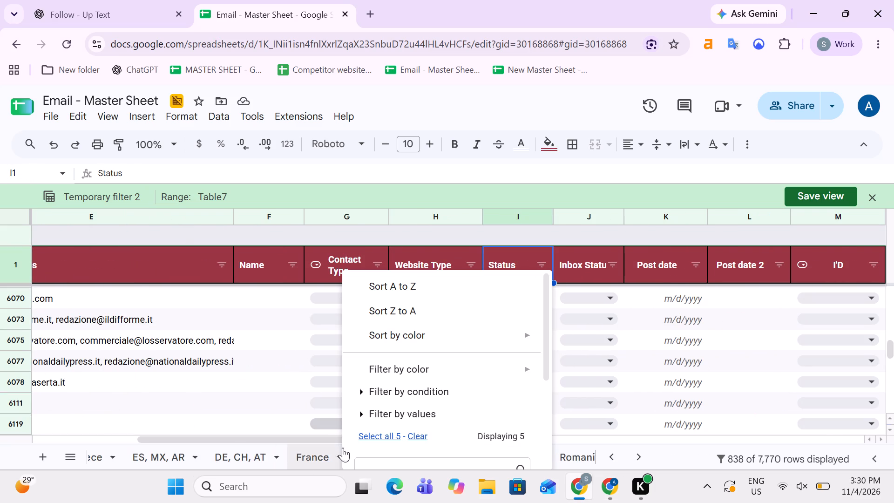
pyautogui.scroll(-2, 426, 372)
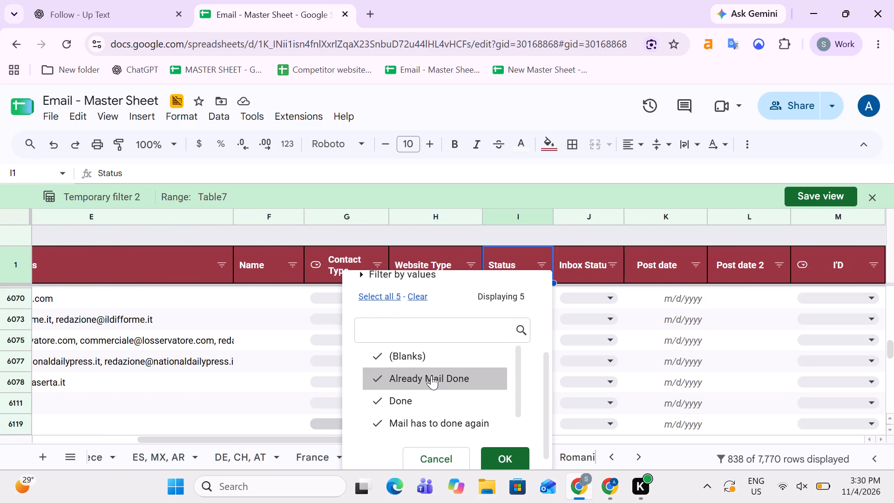
pyautogui.scroll(-1, 431, 375)
pyautogui.click(416, 387)
pyautogui.click(411, 404)
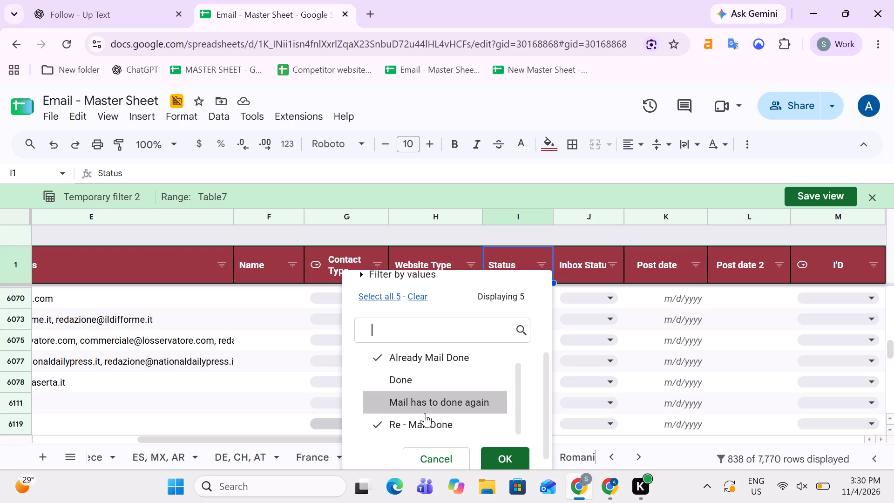
pyautogui.click(424, 423)
pyautogui.scroll(1, 440, 374)
pyautogui.click(422, 382)
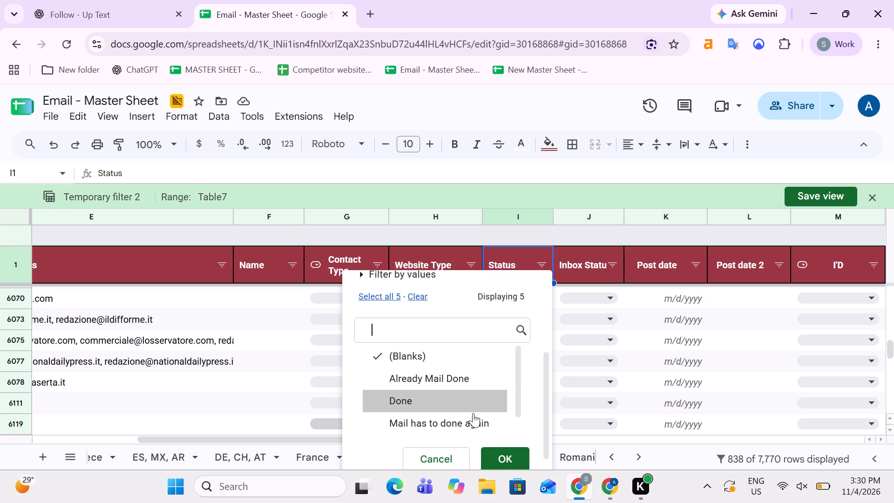
pyautogui.scroll(-3, 472, 401)
pyautogui.click(500, 441)
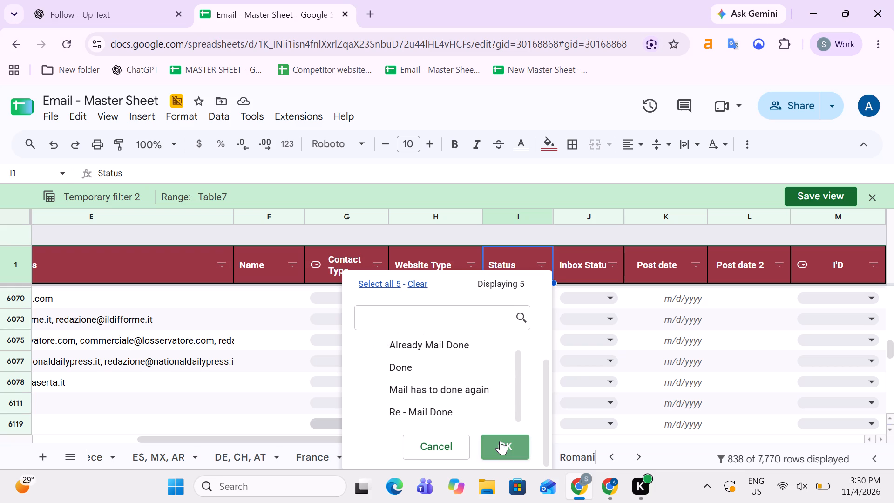
# Copy the filtered red websites in column A from ecodicaserta.it in A6078 up to alfadocs.com in A3136.
pyautogui.scroll(-3, 420, 377)
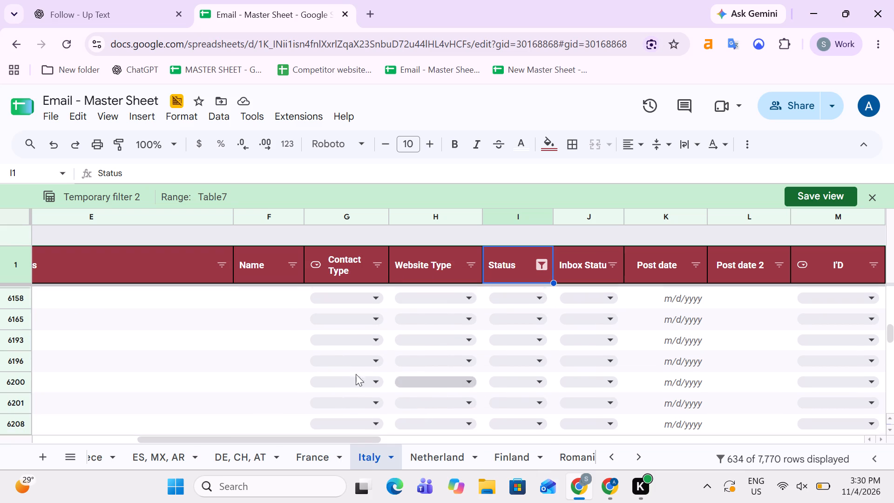
pyautogui.click(249, 341)
pyautogui.press('Left')
pyautogui.press('Left')
pyautogui.press('Left')
pyautogui.press('Left')
pyautogui.press('Left')
pyautogui.press('Left')
pyautogui.press('Left')
pyautogui.press('Left')
pyautogui.press('Left')
pyautogui.press('Left')
pyautogui.press('Left')
pyautogui.press('Left')
pyautogui.press('Left')
pyautogui.press('Left')
pyautogui.press('Left')
pyautogui.press('Left')
pyautogui.press('Left')
pyautogui.press('Left')
pyautogui.press('Left')
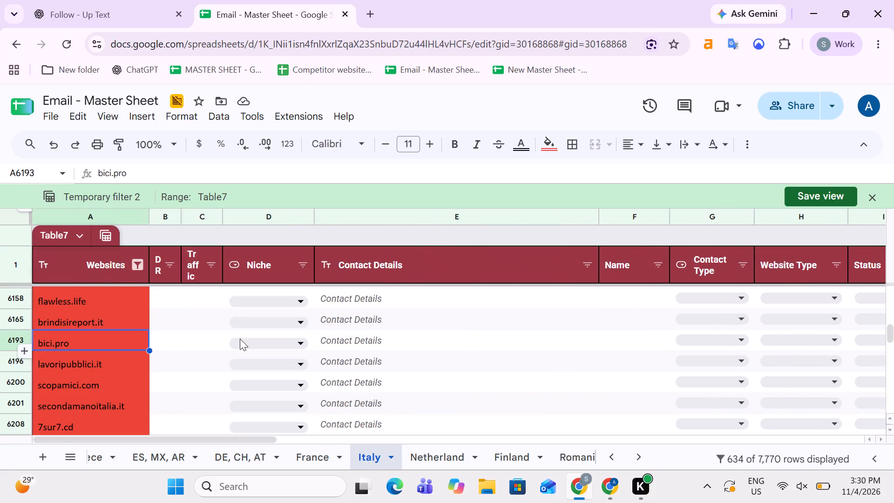
pyautogui.press('Right')
pyautogui.hotkey('ctrl', 'Up')
pyautogui.press('Up')
pyautogui.press('Down')
pyautogui.press('Down')
pyautogui.press('Left')
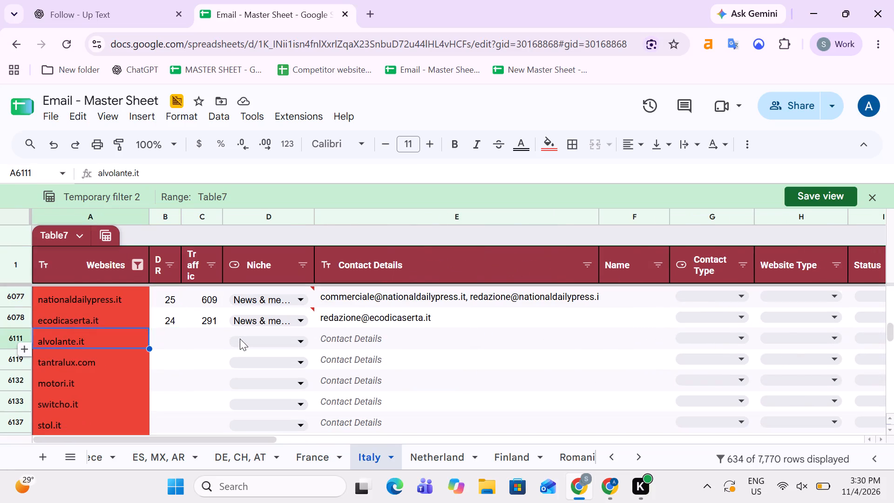
pyautogui.press('Up')
pyautogui.hotkey('ctrl', 'shift', 'Up')
pyautogui.hotkey('shift', 'Down')
pyautogui.hotkey('shift', 'Down')
pyautogui.hotkey('shift', 'Up')
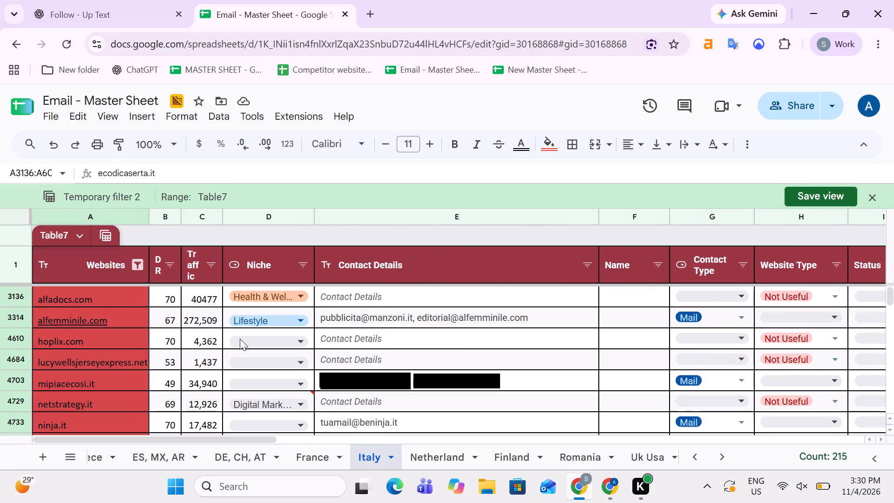
pyautogui.hotkey('ctrl', 'c')
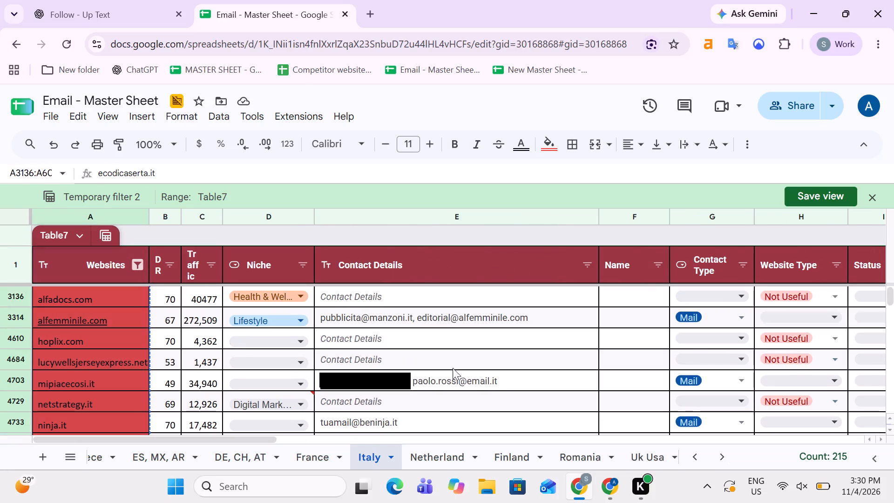
pyautogui.click(506, 397)
pyautogui.press('Right')
pyautogui.press('Right')
pyautogui.press('Right')
pyautogui.press('Right')
pyautogui.press('Right')
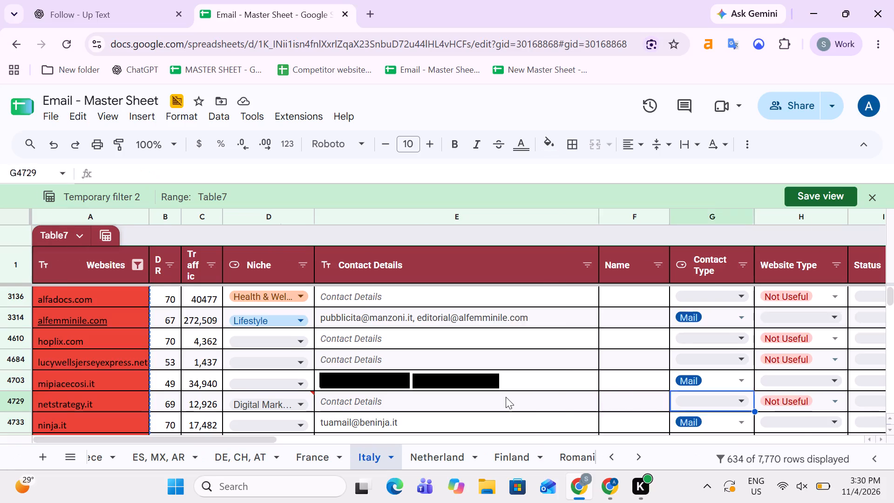
pyautogui.press('Right')
# Switch to the new outreach data sheet and paste the copied websites as values only from cell B6890, below the Italy list.
pyautogui.hotkey('alt', 'Tab')
pyautogui.press('Down')
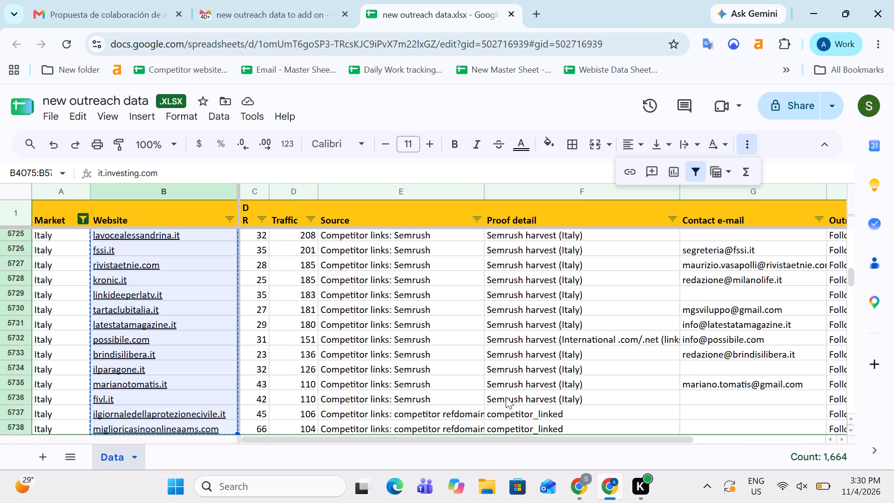
pyautogui.hotkey('ctrl', 'Down')
pyautogui.press('Down')
pyautogui.press('Down')
pyautogui.press('Down')
pyautogui.press('Down')
pyautogui.press('Up')
pyautogui.press('Up')
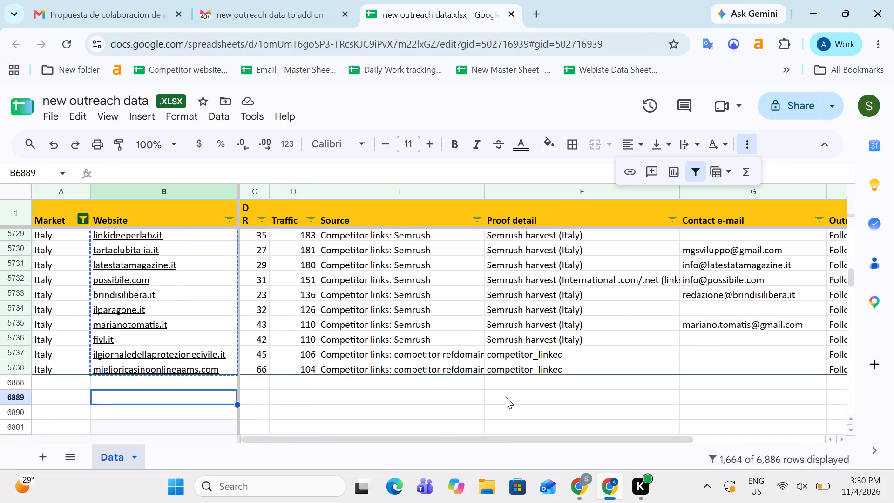
pyautogui.press('Down')
pyautogui.hotkey('ctrl', 'v')
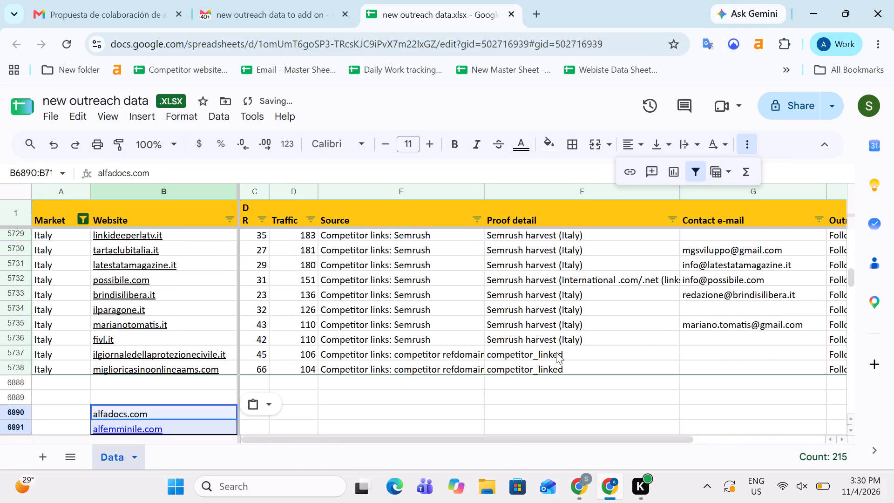
pyautogui.click(263, 398)
pyautogui.click(291, 302)
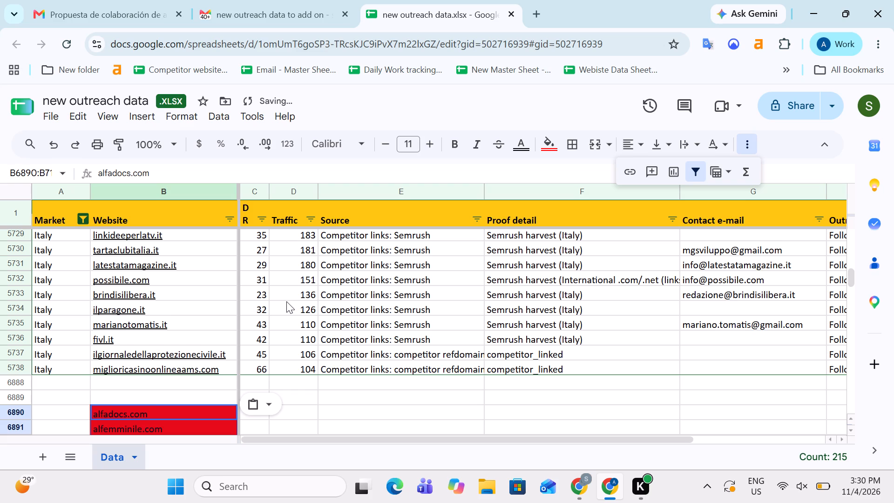
# Filter the Website column of the new outreach data by red fill colour.
pyautogui.scroll(-5, 286, 301)
pyautogui.scroll(13, 259, 341)
pyautogui.click(205, 295)
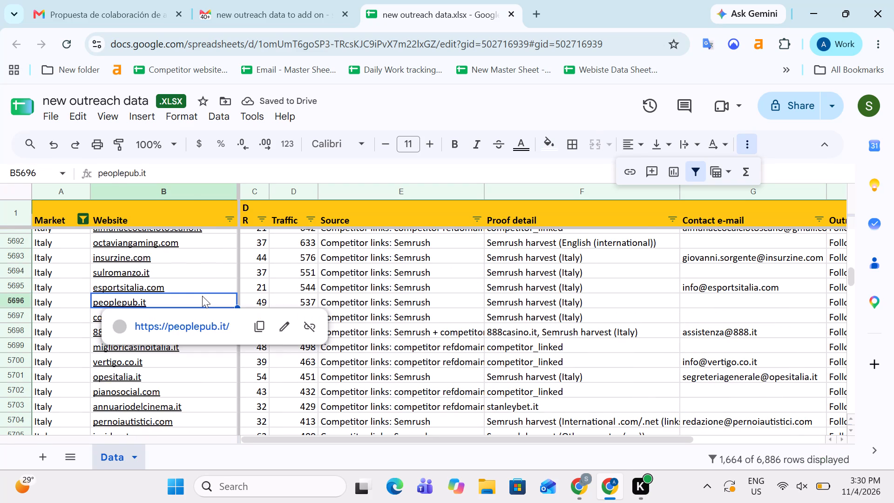
pyautogui.click(227, 215)
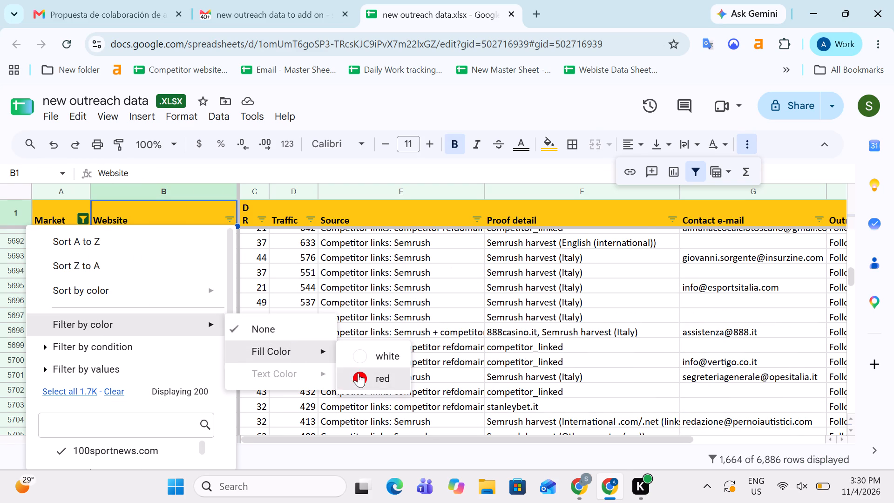
pyautogui.click(355, 377)
# Delete the red-filtered Italy rows of the new outreach data, from tantralux.com in row 4086 to telegranducato.it in row 5724.
pyautogui.scroll(3, 208, 335)
pyautogui.scroll(-3, 208, 335)
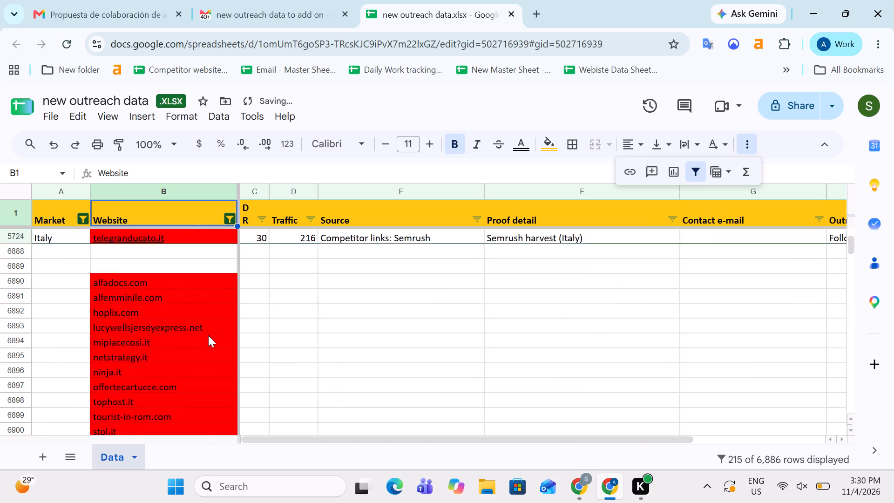
pyautogui.scroll(-1, 208, 335)
pyautogui.click(176, 248)
pyautogui.scroll(14, 218, 281)
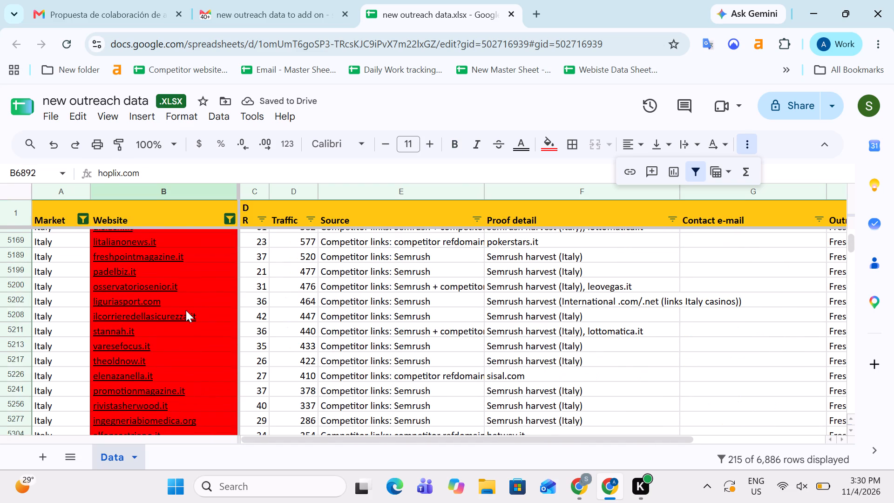
pyautogui.click(125, 286)
pyautogui.hotkey('ctrl', 'Up')
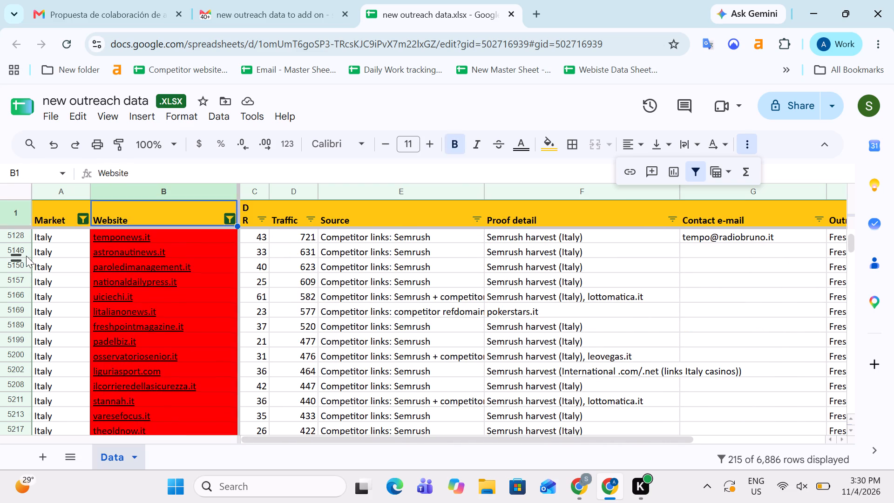
pyautogui.press('Down')
pyautogui.press('Up')
pyautogui.press('Down')
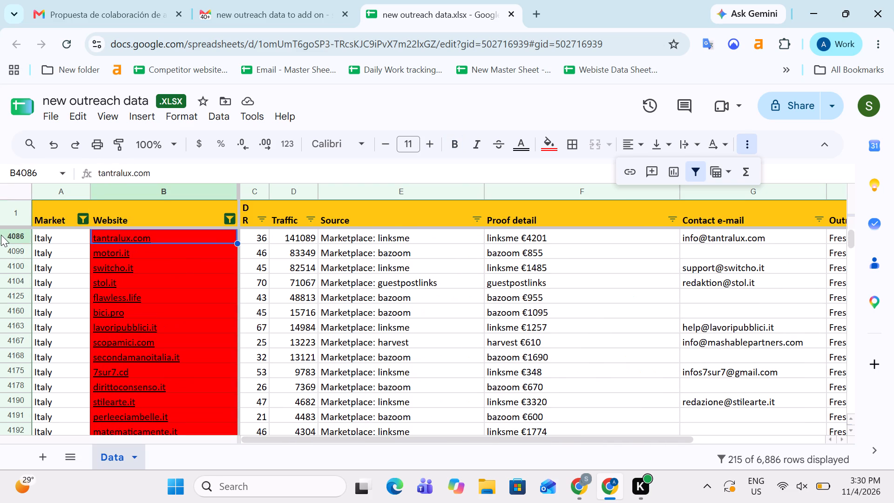
pyautogui.click(1, 235)
pyautogui.hotkey('ctrl', 'shift', 'Down')
pyautogui.rightClick(4, 263)
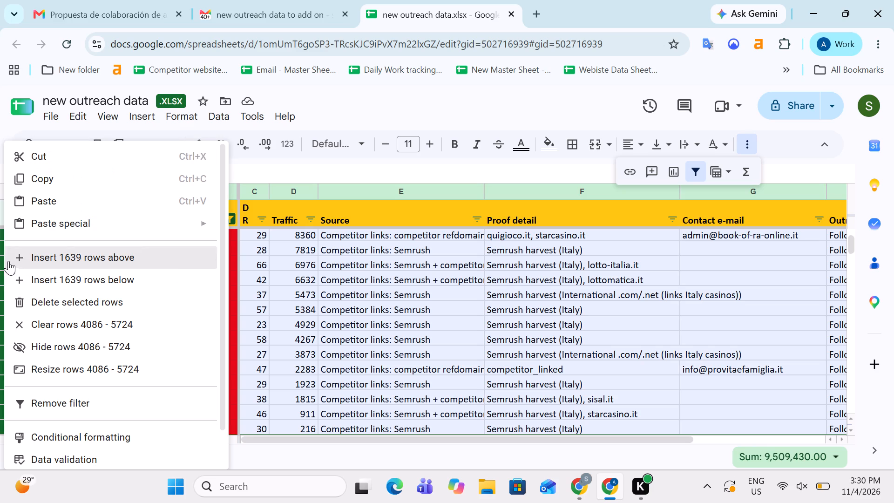
pyautogui.click(39, 301)
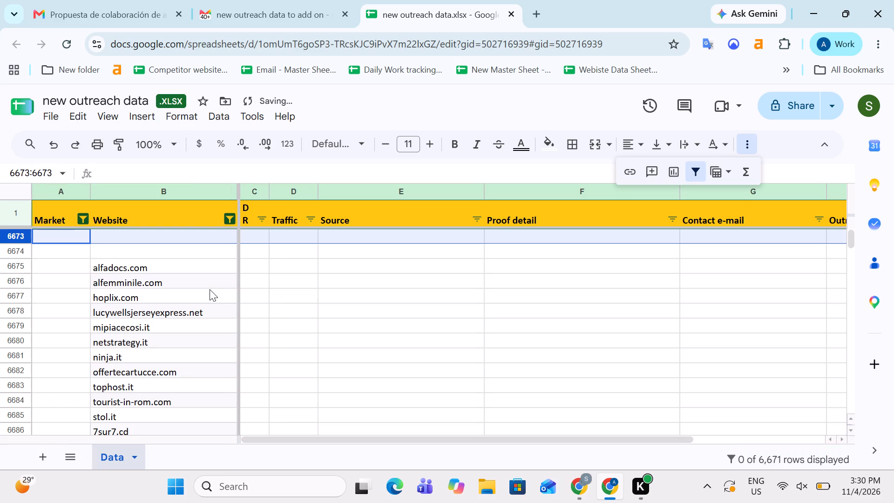
# Clear the pasted comparison websites below the data, from alfadocs.com in B6675 to ecodicaserta.it in B6889.
pyautogui.click(170, 274)
pyautogui.hotkey('ctrl', 'shift', 'Down')
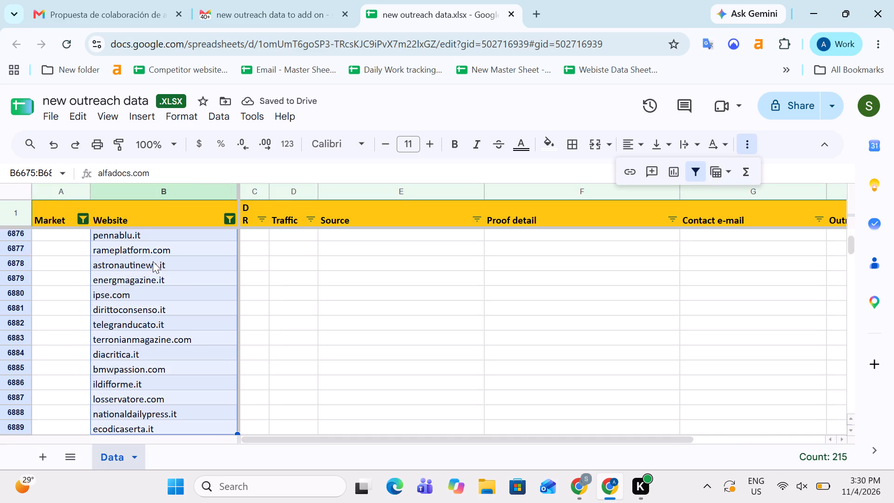
pyautogui.press('Delete')
pyautogui.press('Up')
pyautogui.hotkey('ctrl', 'Up')
pyautogui.press('Down')
pyautogui.press('Up')
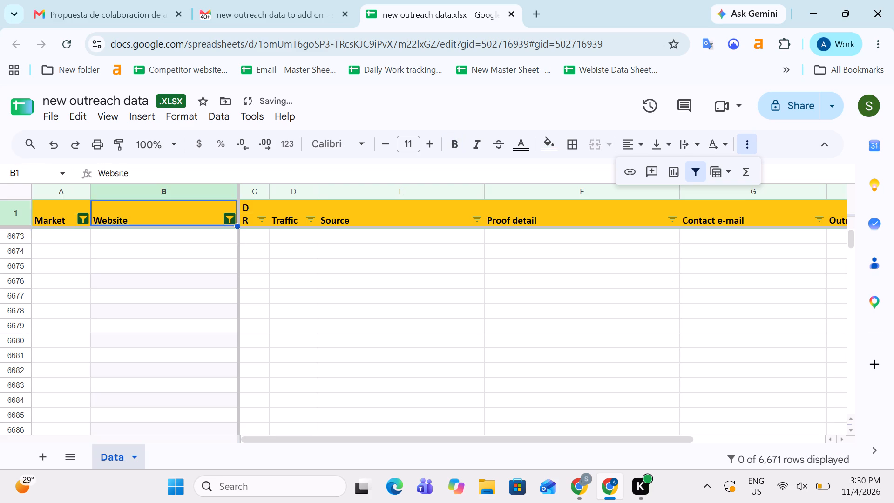
pyautogui.press('Down')
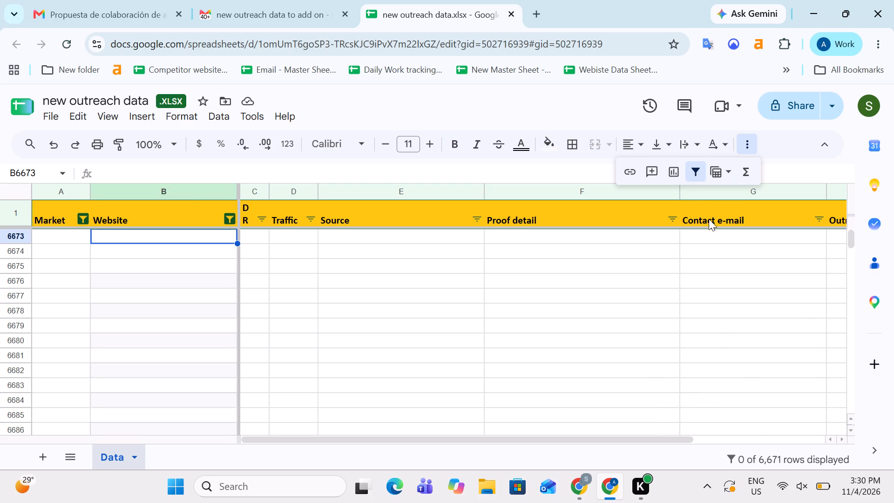
# Remove the filter from the new outreach data and return to the first website in B2.
pyautogui.click(698, 167)
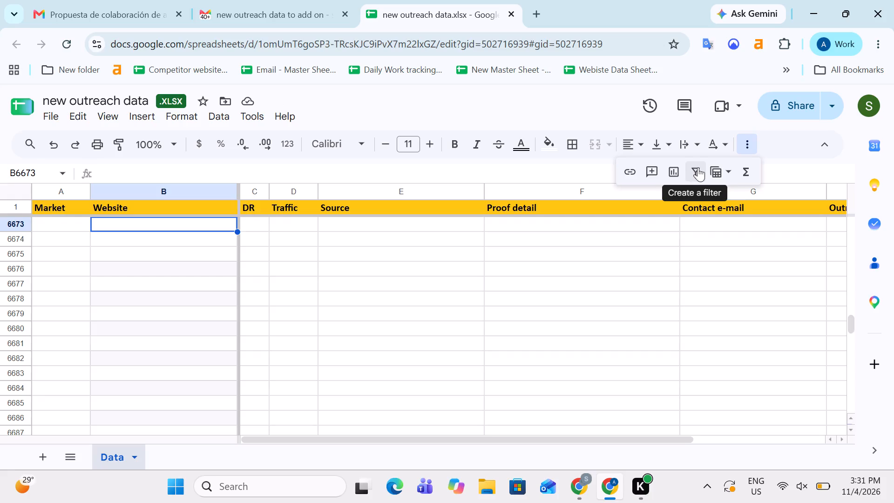
pyautogui.press('Down')
pyautogui.press('Up')
pyautogui.press('Up')
pyautogui.hotkey('ctrl', 'Up')
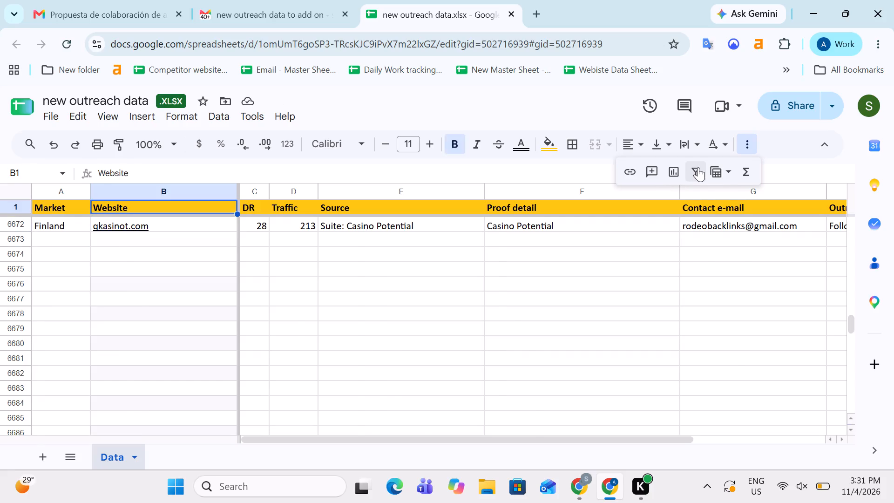
pyautogui.press('Down')
pyautogui.press('Up')
pyautogui.press('Down')
pyautogui.hotkey('ctrl', 'shift', 'Down')
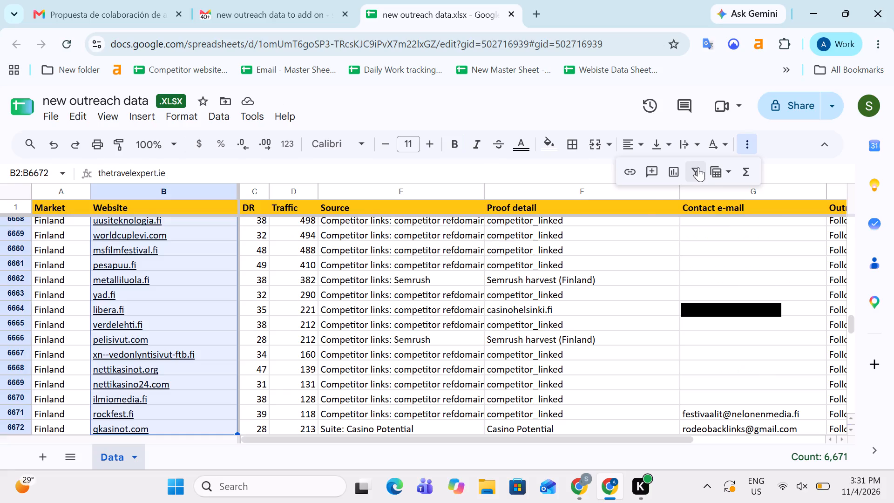
pyautogui.press('Up')
pyautogui.press('Down')
# Switch to the Italy sheet of the Email - Master Sheet and look over its filtered rows.
pyautogui.hotkey('alt', 'Tab')
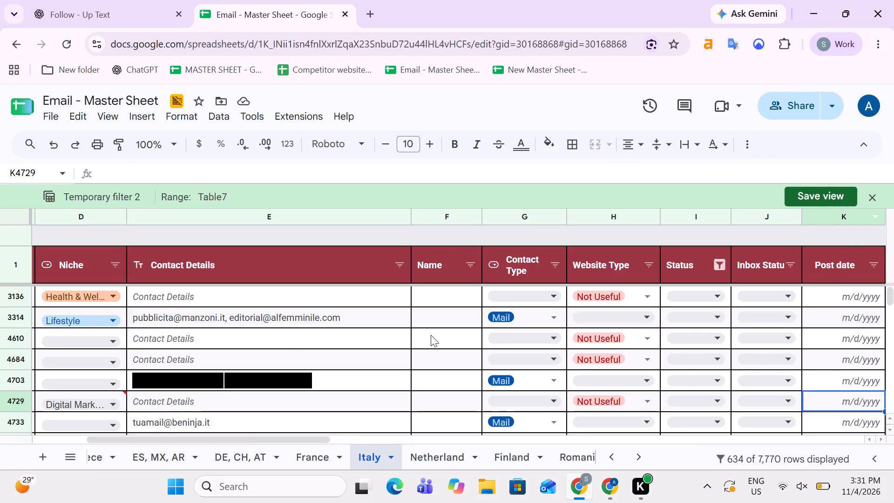
pyautogui.scroll(-5, 434, 338)
pyautogui.scroll(-4, 473, 375)
pyautogui.scroll(-3, 543, 343)
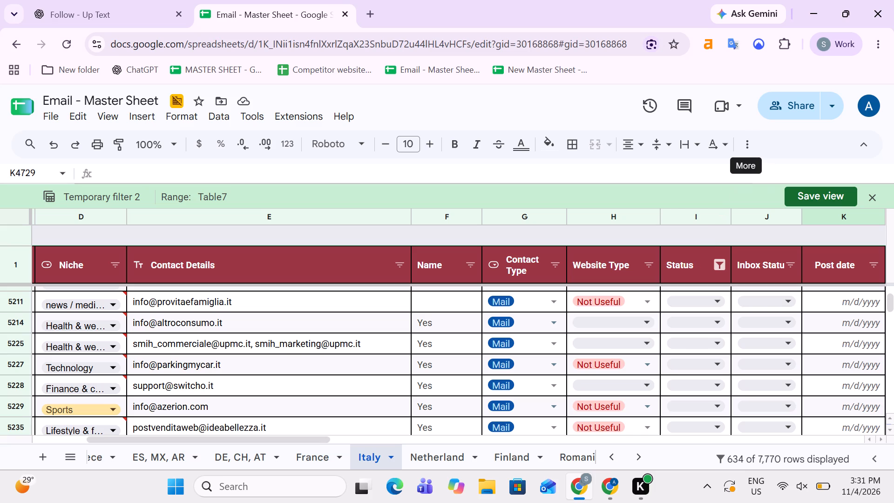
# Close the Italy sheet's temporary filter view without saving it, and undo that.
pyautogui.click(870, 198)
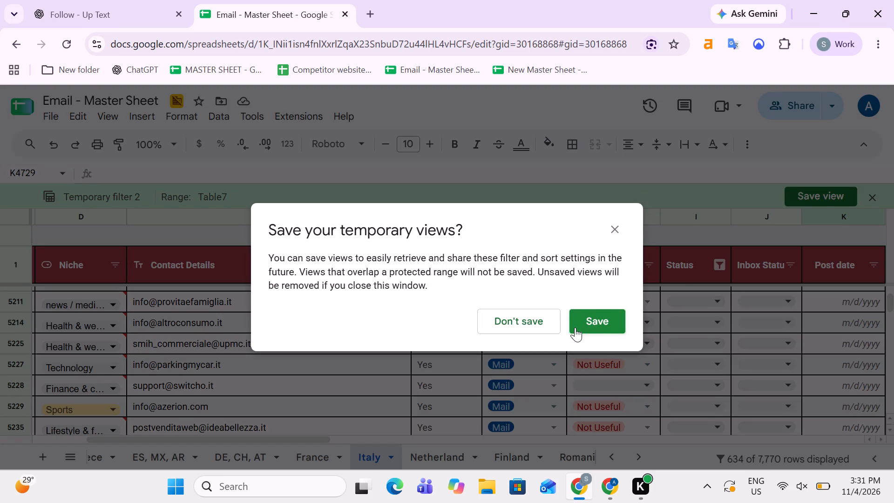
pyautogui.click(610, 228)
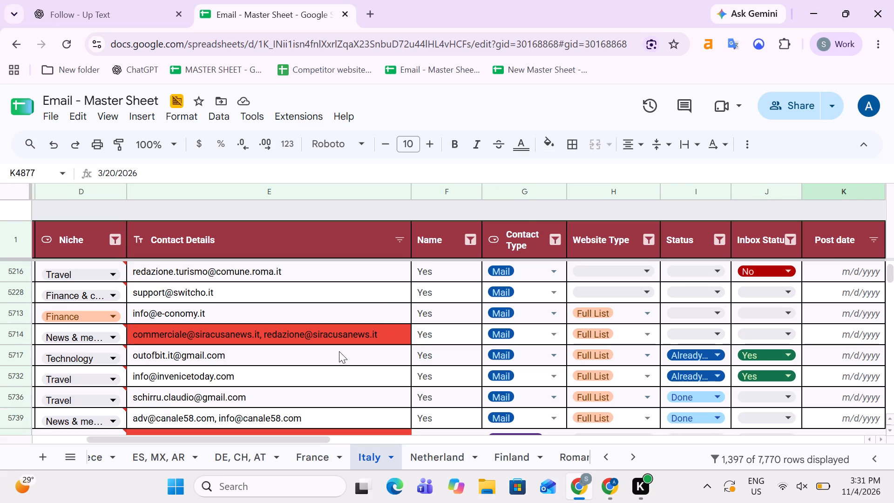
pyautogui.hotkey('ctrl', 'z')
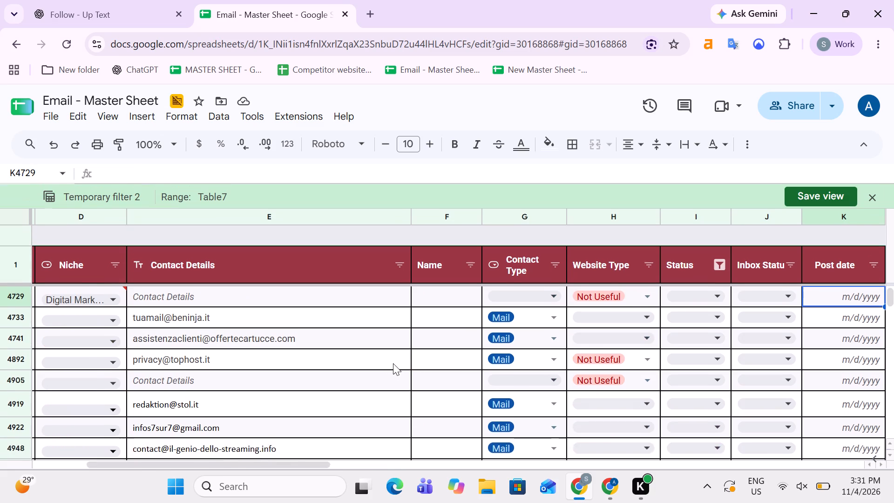
# Reset the Status column filter on the Italy sheet by selecting all five values again.
pyautogui.click(238, 329)
pyautogui.press('Left')
pyautogui.press('Left')
pyautogui.press('Left')
pyautogui.press('Left')
pyautogui.press('Left')
pyautogui.press('Left')
pyautogui.press('Left')
pyautogui.press('Left')
pyautogui.press('Left')
pyautogui.press('Left')
pyautogui.press('Left')
pyautogui.press('Left')
pyautogui.press('Left')
pyautogui.press('Left')
pyautogui.press('Left')
pyautogui.press('Left')
pyautogui.press('Left')
pyautogui.press('Left')
pyautogui.press('Left')
pyautogui.press('Left')
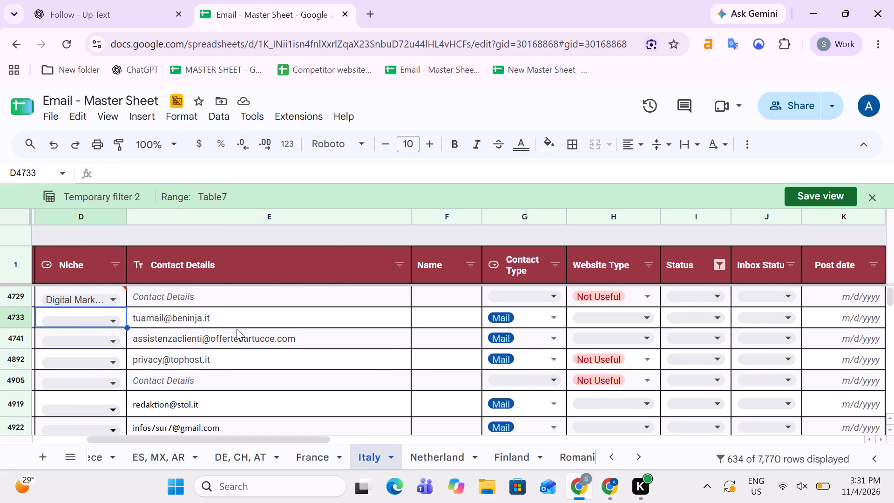
pyautogui.press('Right')
pyautogui.press('Right')
pyautogui.press('Right')
pyautogui.press('Right')
pyautogui.press('Right')
pyautogui.press('Right')
pyautogui.press('Right')
pyautogui.press('Right')
pyautogui.press('Right')
pyautogui.press('Right')
pyautogui.press('Right')
pyautogui.press('Right')
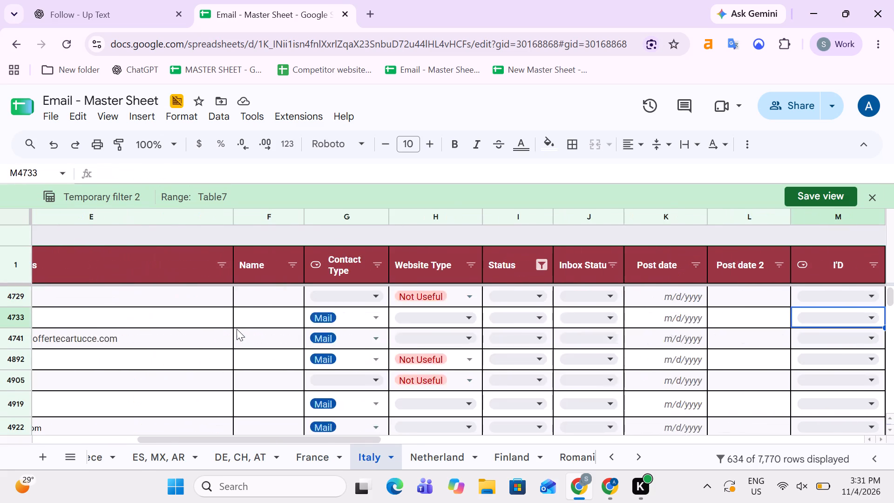
pyautogui.press('Right')
pyautogui.click(409, 261)
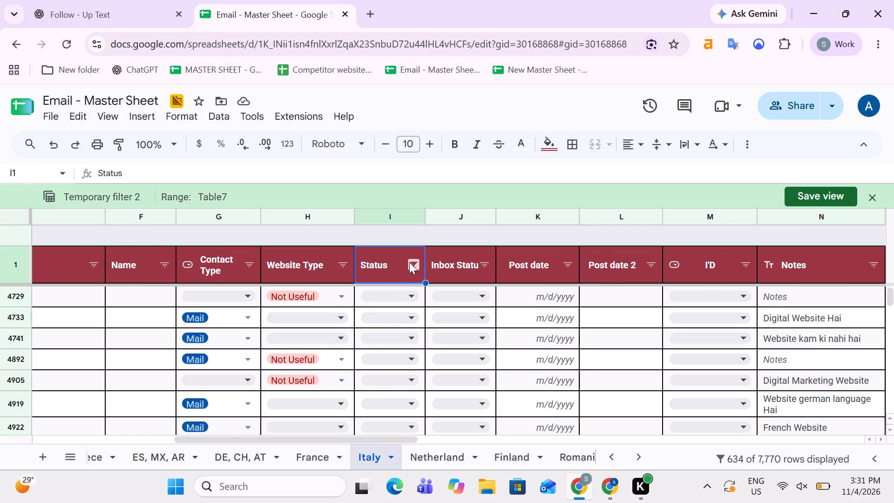
pyautogui.scroll(-3, 300, 385)
pyautogui.click(260, 285)
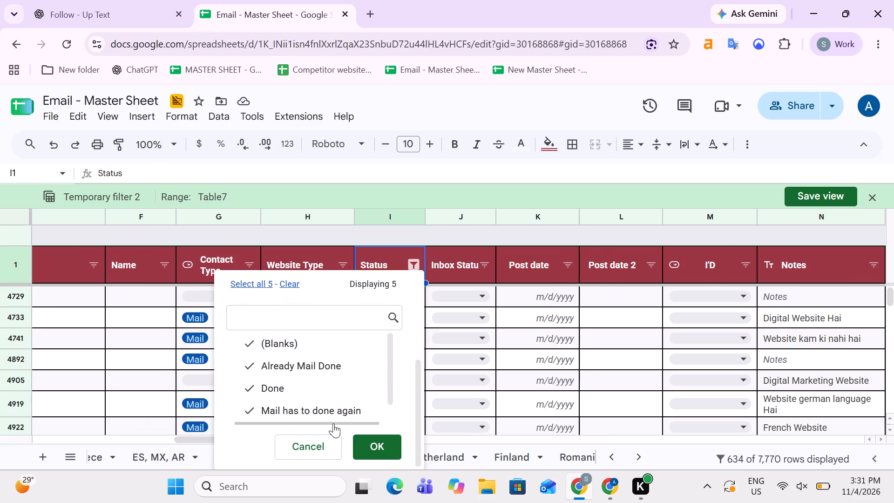
pyautogui.click(379, 447)
pyautogui.press('Down')
pyautogui.press('Up')
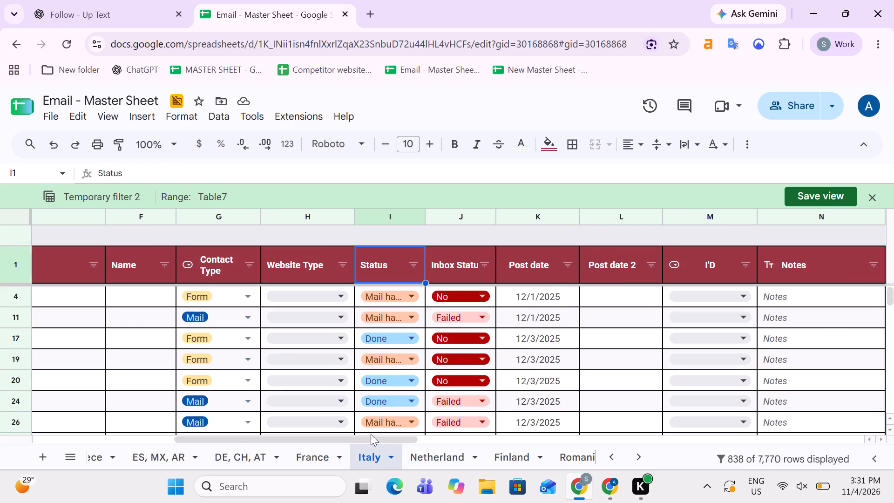
# Remove the fill colour filter from the Websites column of the Italy sheet.
pyautogui.press('Down')
pyautogui.press('Left')
pyautogui.press('Left')
pyautogui.press('Left')
pyautogui.press('Left')
pyautogui.press('Left')
pyautogui.press('Left')
pyautogui.press('Left')
pyautogui.press('Left')
pyautogui.press('Left')
pyautogui.press('Left')
pyautogui.press('Left')
pyautogui.press('Left')
pyautogui.press('Left')
pyautogui.press('Left')
pyautogui.press('Left')
pyautogui.press('Left')
pyautogui.press('Left')
pyautogui.press('Left')
pyautogui.press('Left')
pyautogui.press('Left')
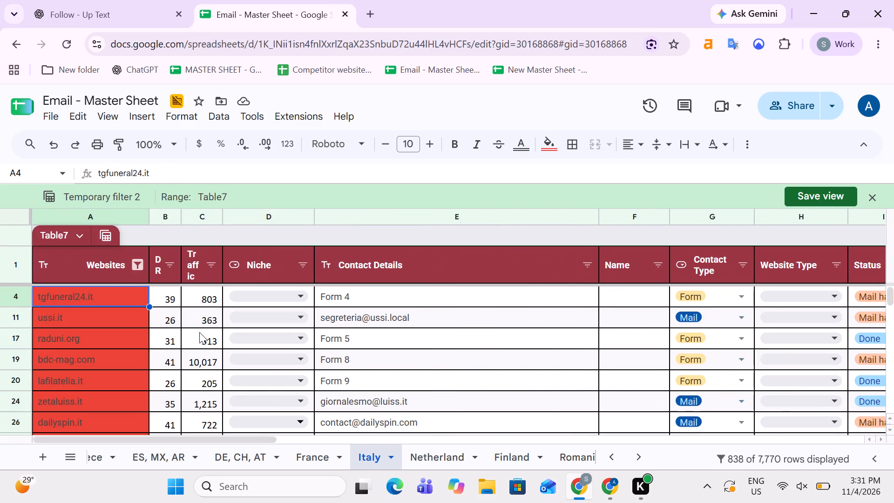
pyautogui.click(132, 263)
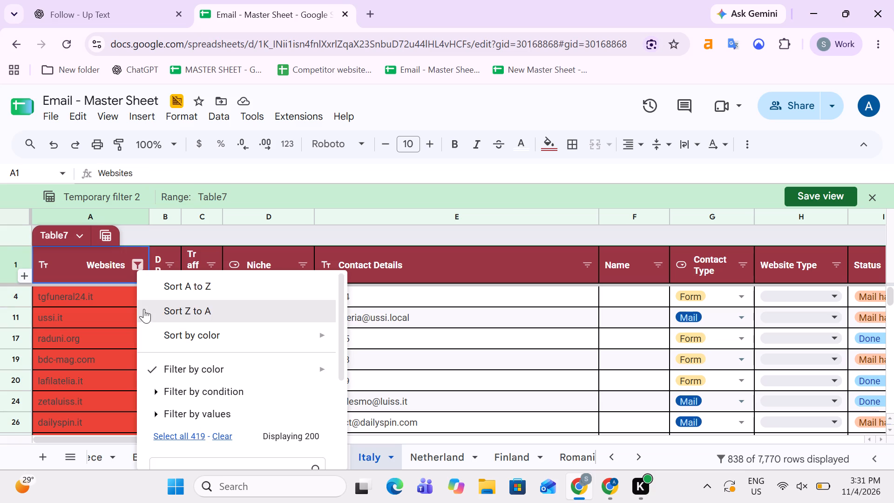
pyautogui.click(359, 373)
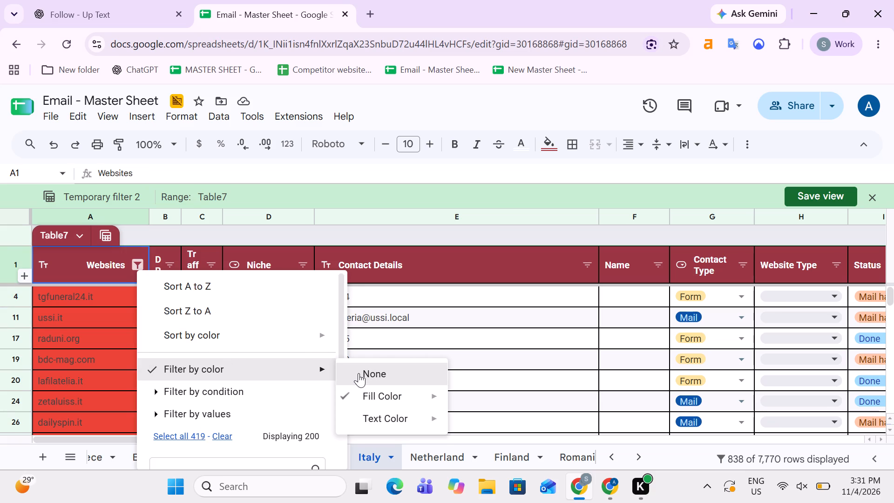
pyautogui.click(145, 351)
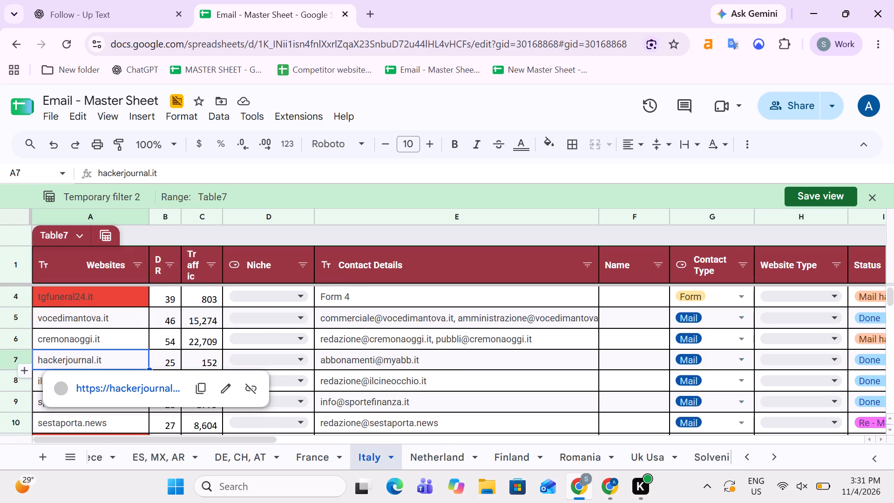
# Clear the pasted website list below the Italy data in column A, from it.investing.com in A6108 down to row 7771.
pyautogui.hotkey('ctrl', 'Down')
pyautogui.press('Down')
pyautogui.press('Down')
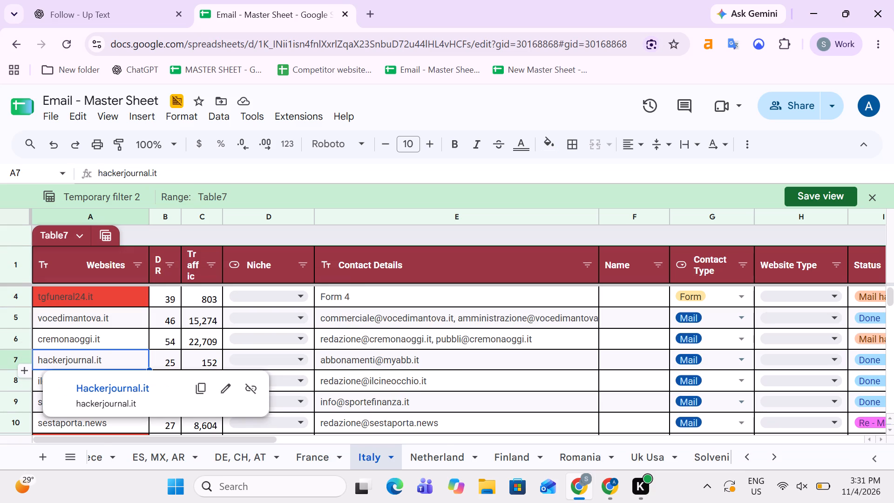
pyautogui.press('Down')
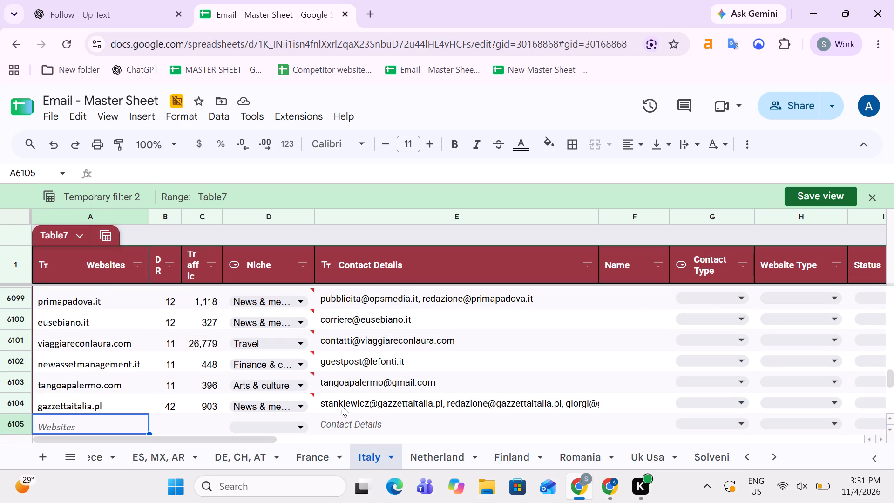
pyautogui.scroll(-2, 344, 404)
pyautogui.scroll(1, 163, 330)
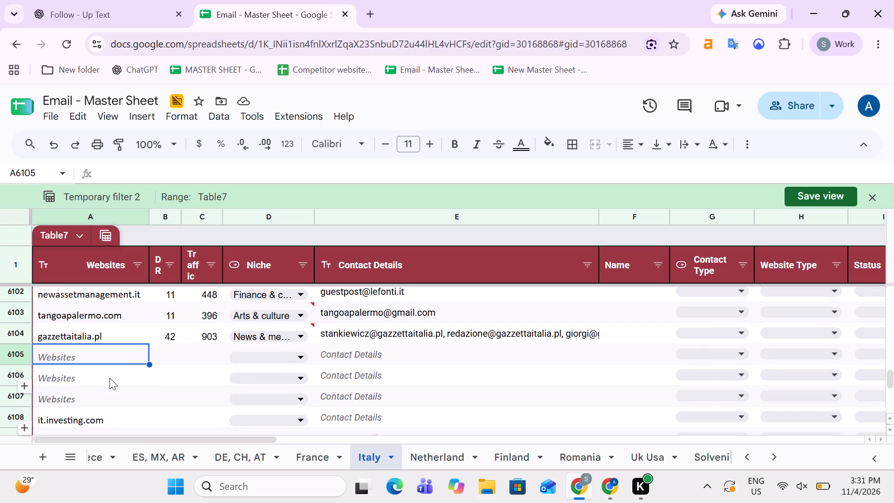
pyautogui.click(122, 396)
pyautogui.press('Down')
pyautogui.press('Up')
pyautogui.press('Up')
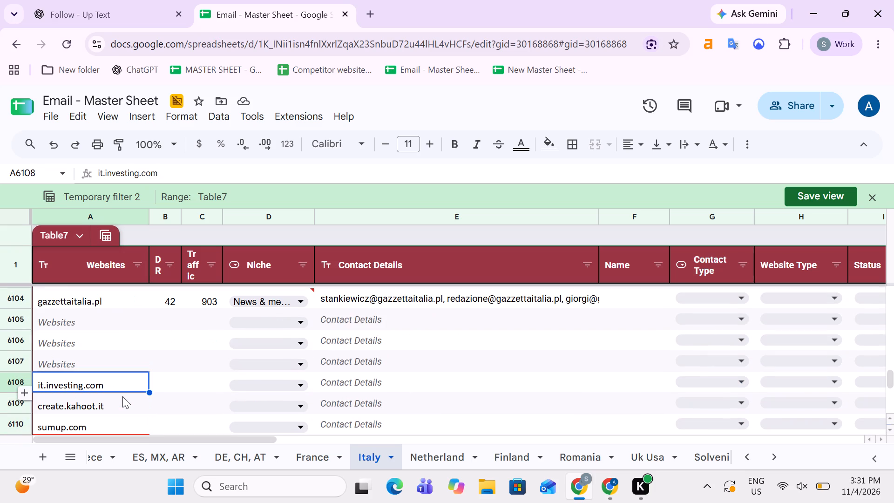
pyautogui.hotkey('ctrl', 'shift', 'Down')
pyautogui.press('Delete')
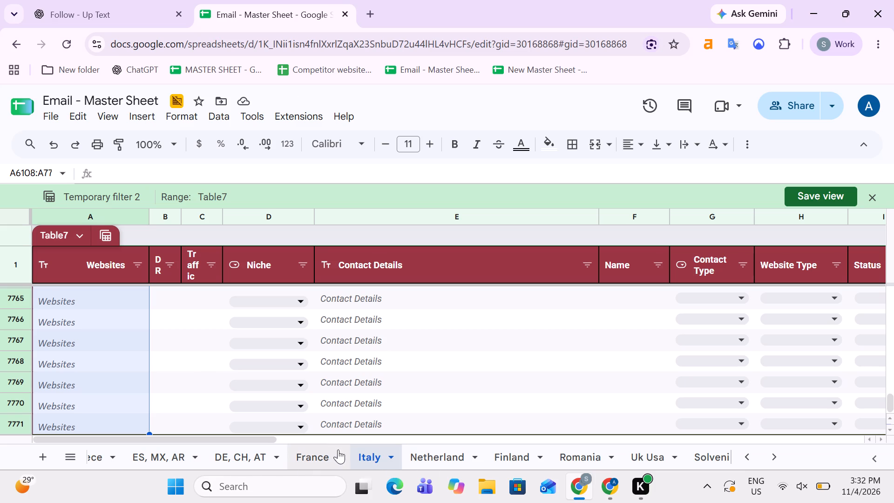
# Switch to the new outreach data sheet and create a filter on header row 1.
pyautogui.hotkey('alt', 'Tab')
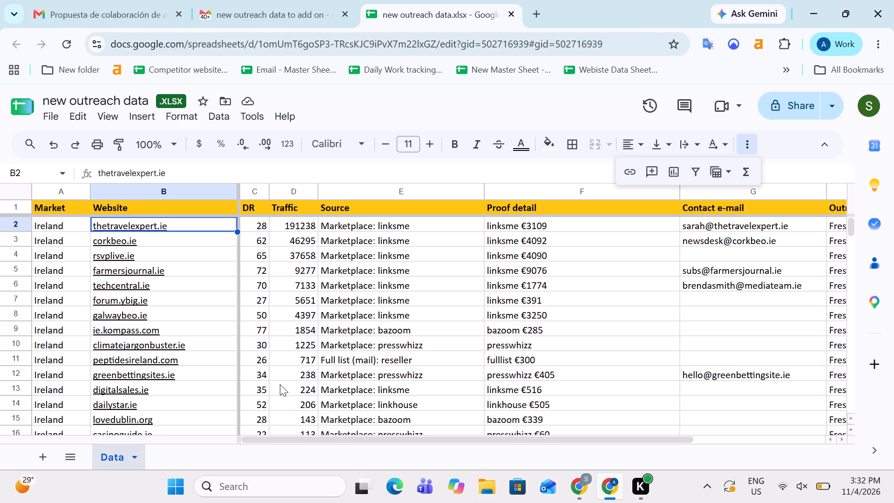
pyautogui.scroll(5, 233, 321)
pyautogui.click(208, 278)
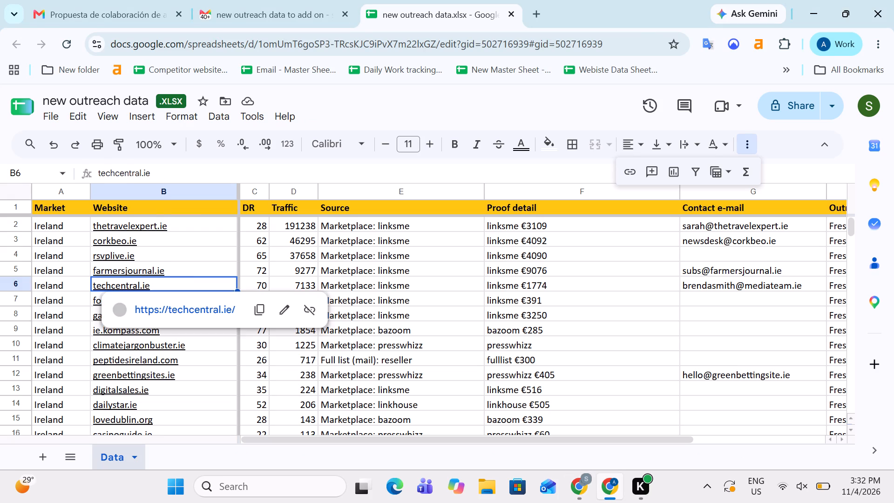
pyautogui.click(0, 211)
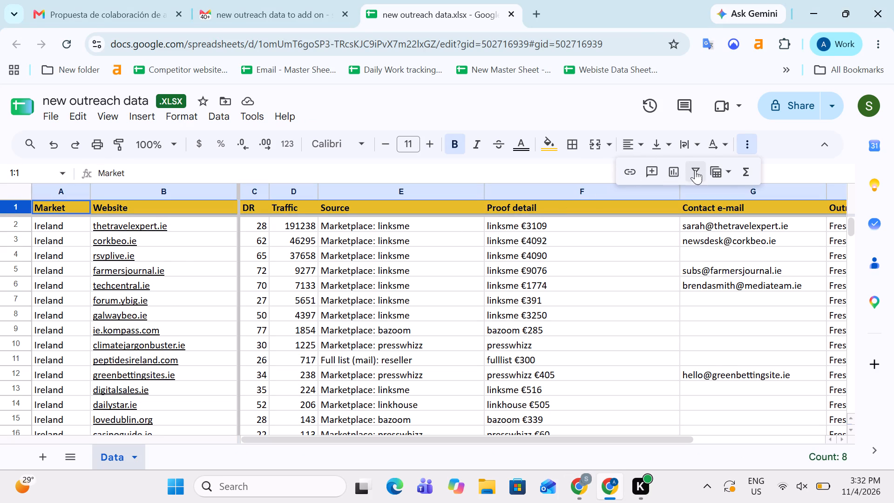
pyautogui.click(697, 170)
pyautogui.click(149, 282)
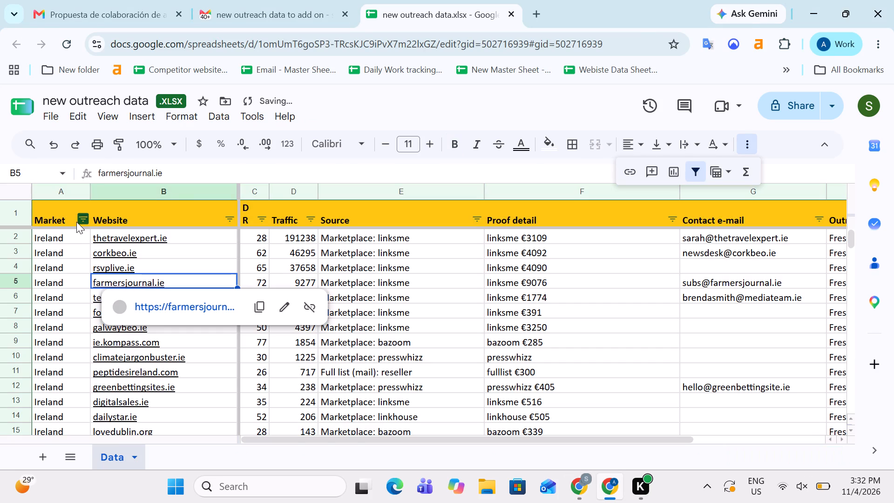
# Filter the Market column of the new outreach data sheet to show only Finland.
pyautogui.click(87, 219)
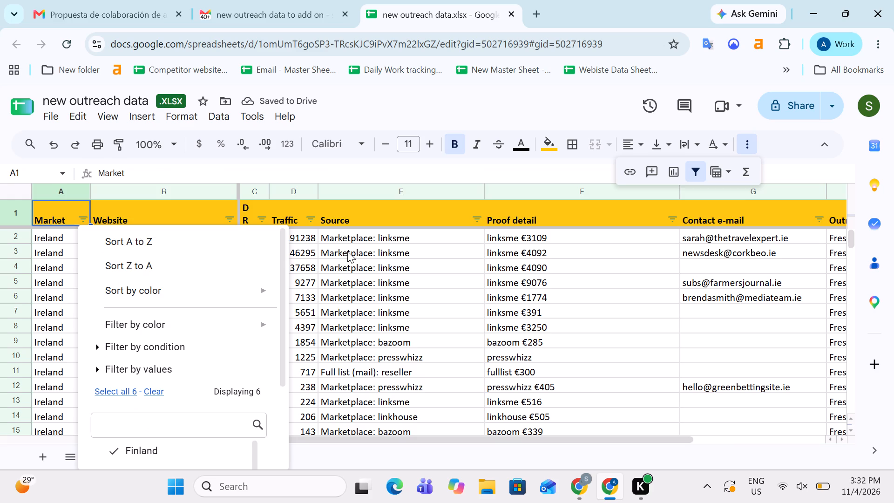
pyautogui.click(349, 251)
pyautogui.click(84, 220)
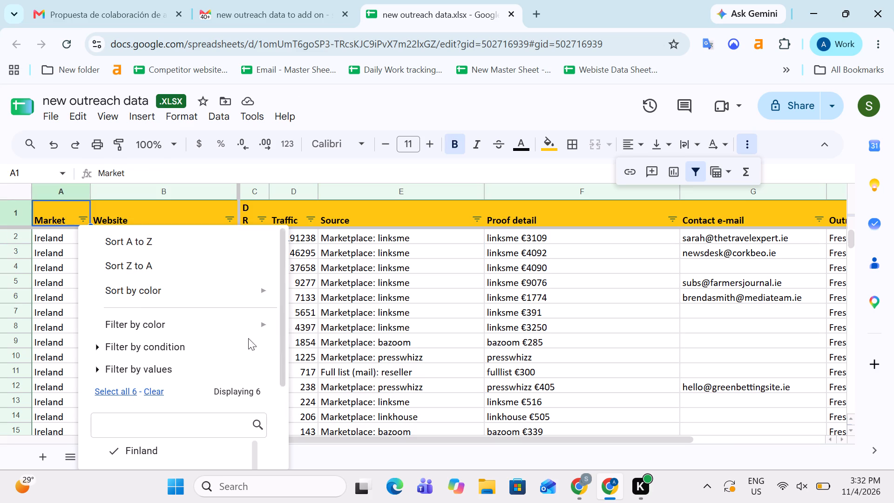
pyautogui.scroll(-2, 158, 413)
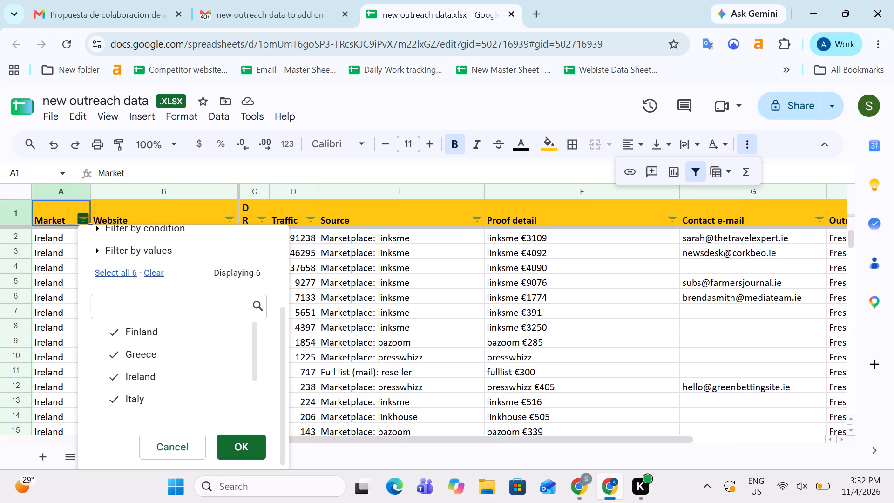
pyautogui.click(155, 266)
pyautogui.scroll(-3, 160, 410)
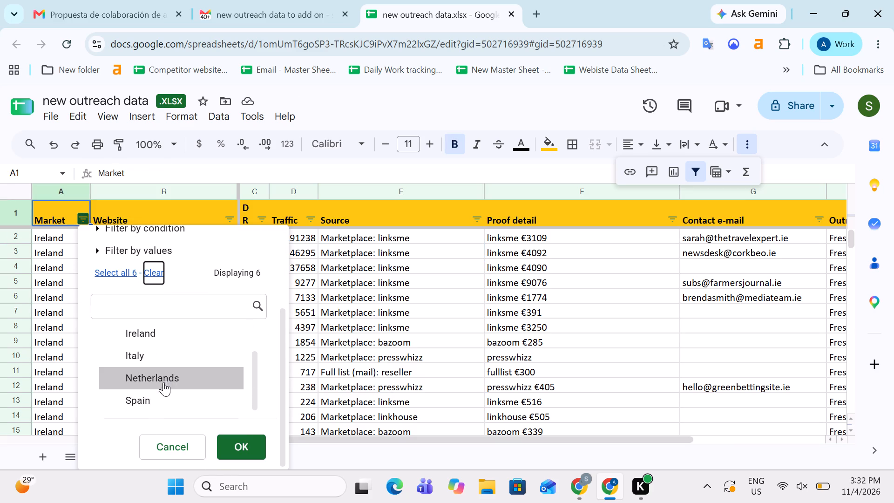
pyautogui.scroll(3, 162, 379)
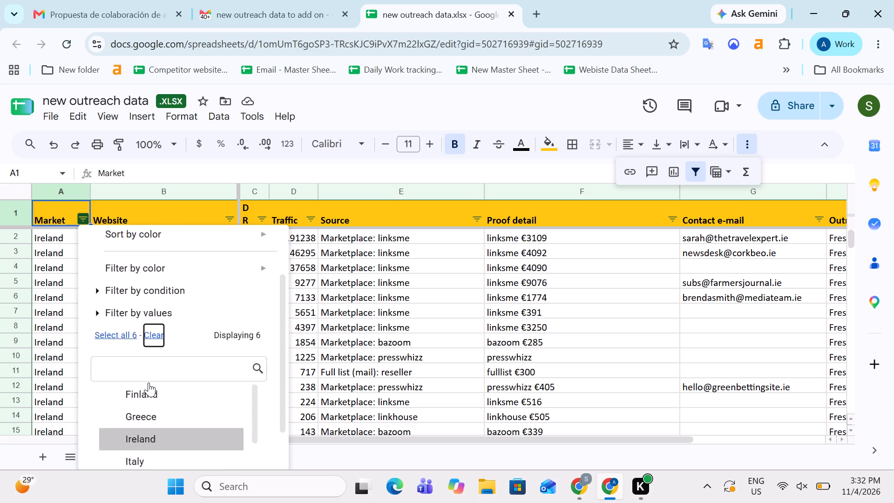
pyautogui.scroll(-8, 149, 382)
pyautogui.scroll(2, 163, 393)
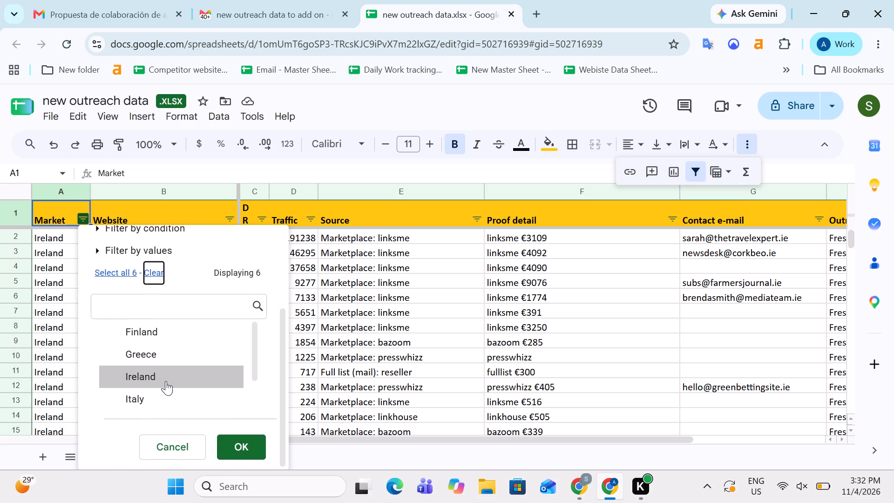
pyautogui.scroll(-4, 170, 367)
pyautogui.scroll(3, 170, 391)
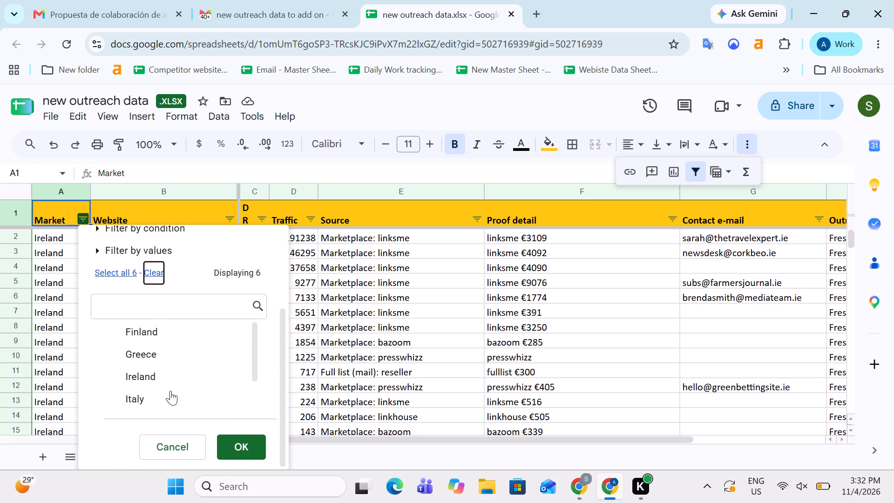
pyautogui.scroll(-1, 170, 380)
pyautogui.scroll(1, 155, 389)
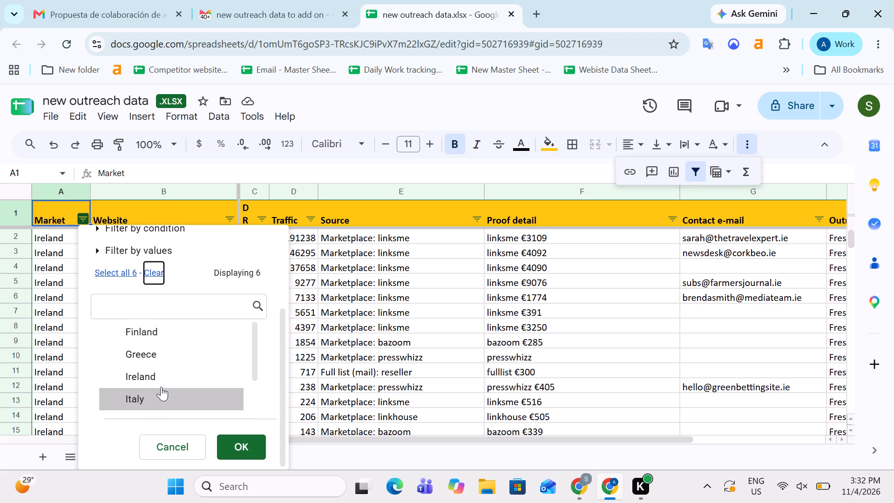
pyautogui.scroll(-5, 163, 381)
pyautogui.scroll(1, 168, 386)
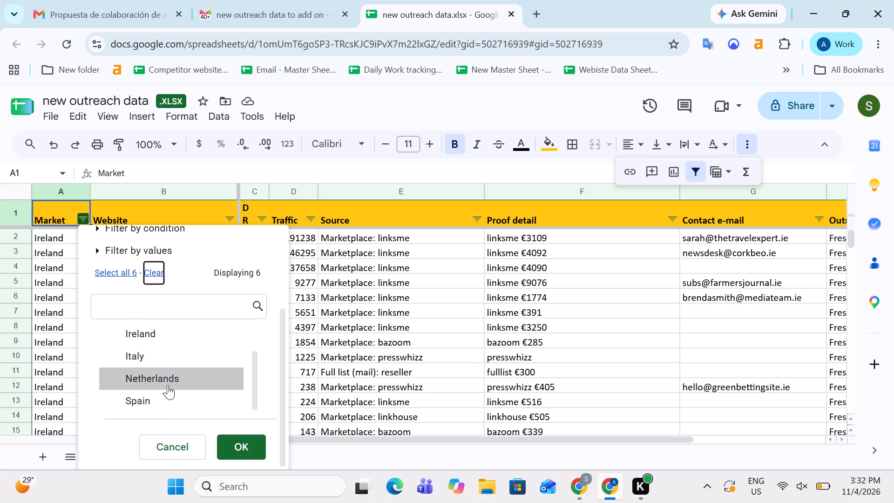
pyautogui.scroll(1, 156, 377)
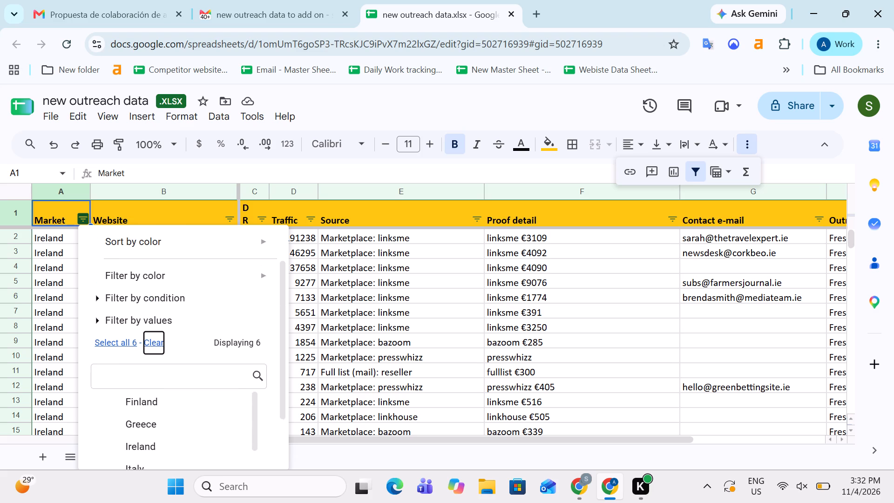
pyautogui.scroll(-2, 160, 403)
pyautogui.scroll(2, 167, 415)
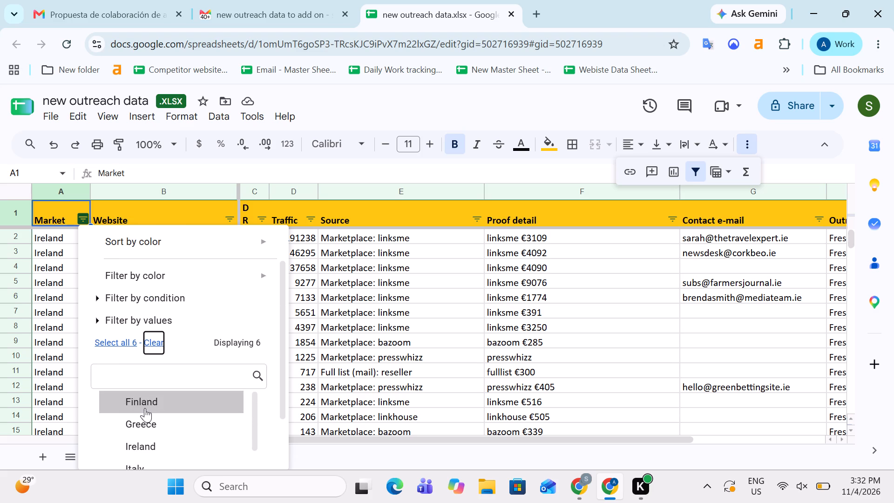
pyautogui.click(145, 408)
pyautogui.scroll(-5, 241, 403)
pyautogui.scroll(-5, 260, 441)
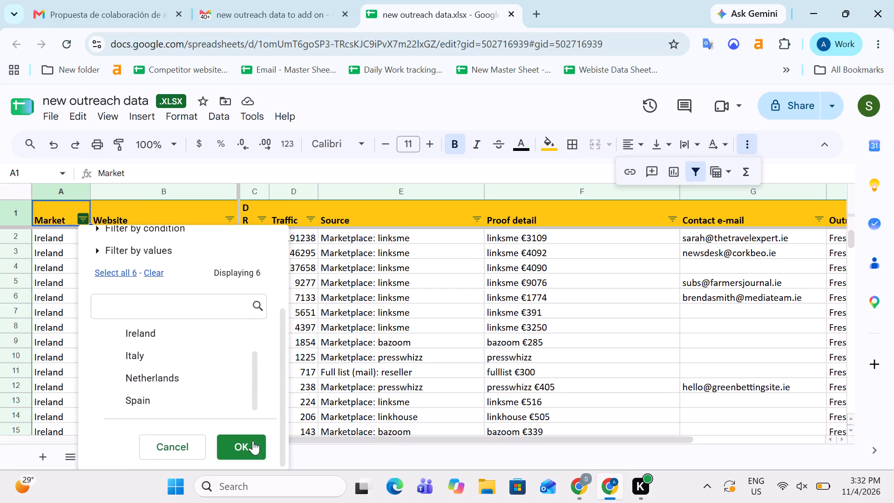
pyautogui.click(253, 441)
# Copy all filtered Finland websites in column B, from englanninjalkapallo.fi in B6270 down to the end of the list.
pyautogui.scroll(-6, 263, 347)
pyautogui.scroll(13, 256, 391)
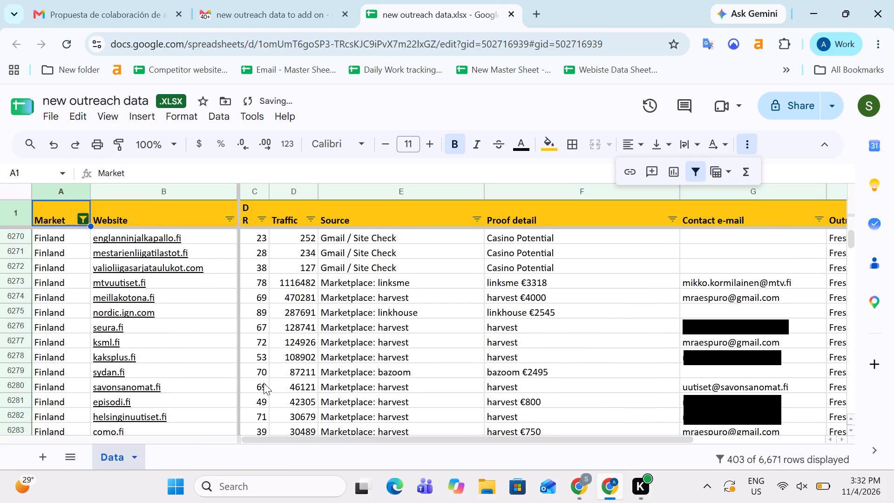
pyautogui.scroll(11, 264, 383)
pyautogui.scroll(-16, 318, 308)
pyautogui.scroll(-6, 335, 327)
pyautogui.scroll(2, 335, 327)
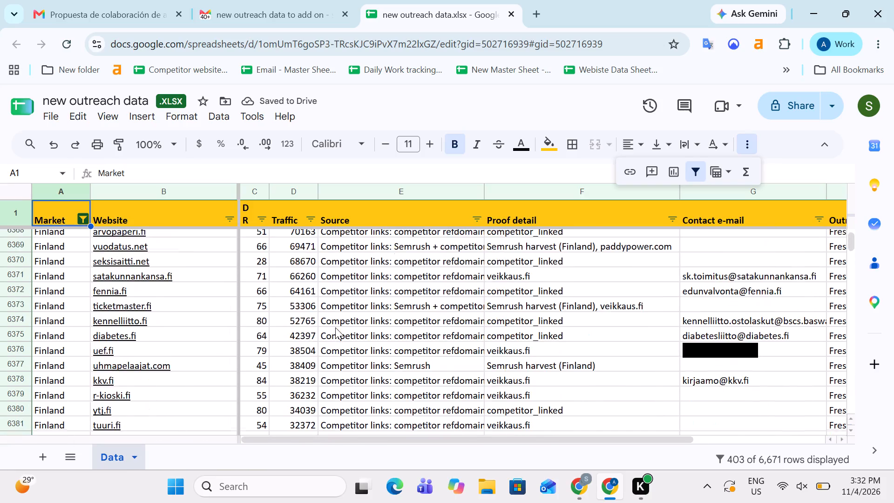
pyautogui.scroll(20, 335, 327)
pyautogui.scroll(17, 335, 327)
pyautogui.press('Down')
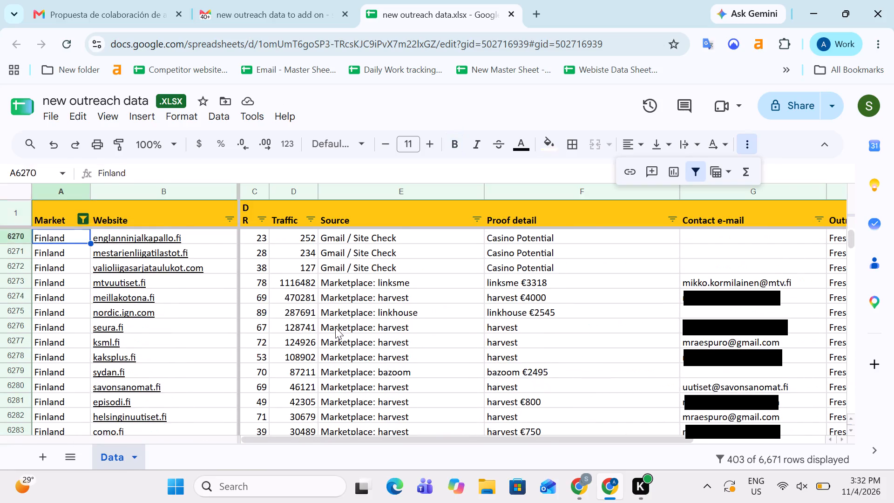
pyautogui.press('Right')
pyautogui.press('Up')
pyautogui.press('Down')
pyautogui.hotkey('ctrl', 'shift', 'Down')
pyautogui.hotkey('ctrl', 'c')
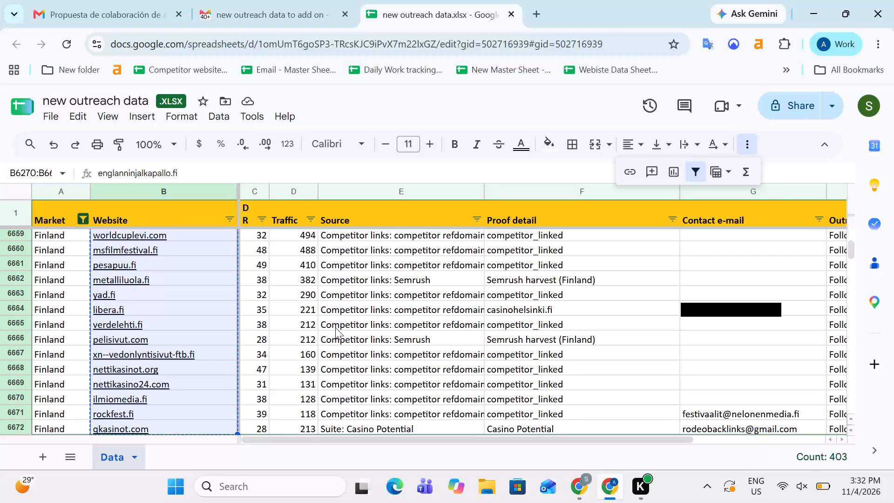
# Switch to the Email - Master Sheet and close the Italy sheet's temporary filter view without saving it.
pyautogui.hotkey('alt', 'Tab')
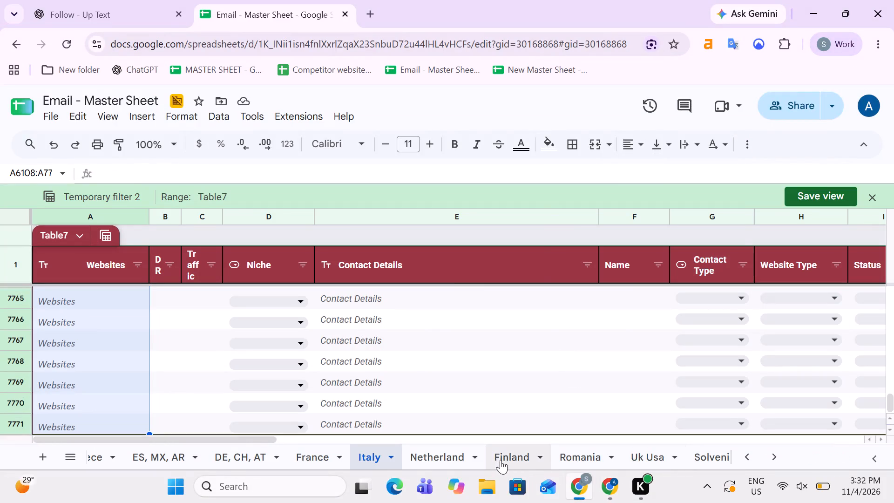
pyautogui.scroll(5, 538, 367)
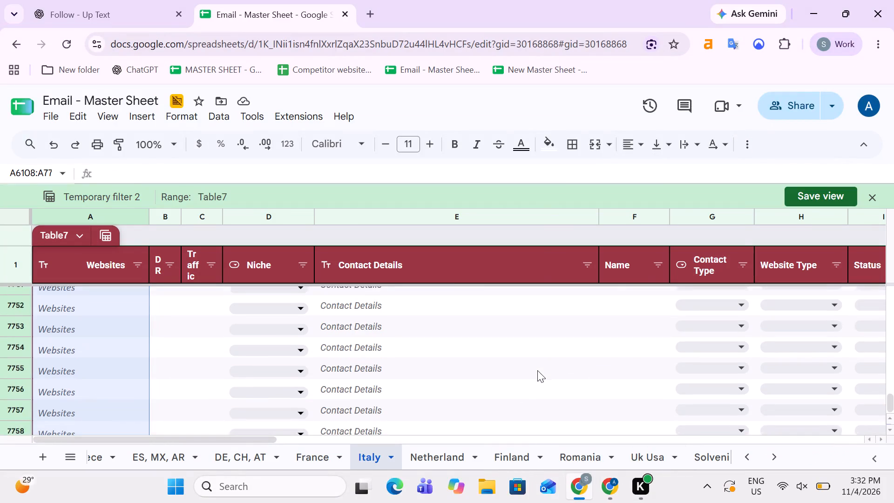
pyautogui.click(864, 197)
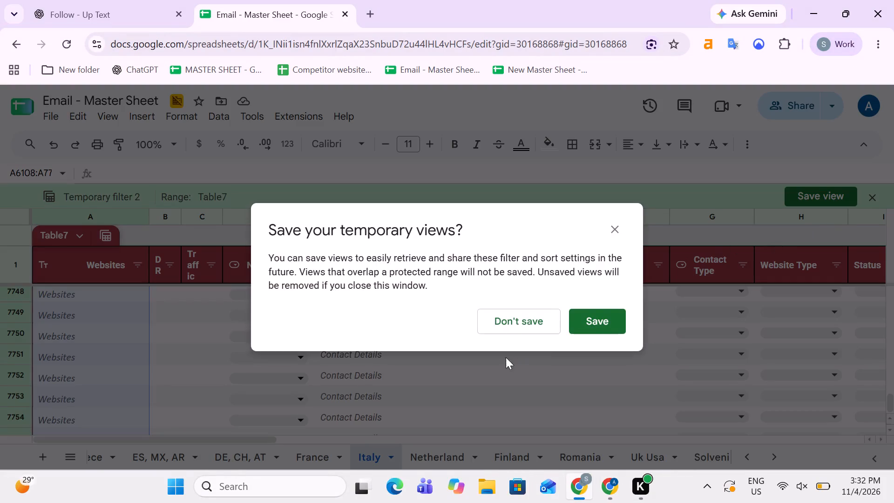
pyautogui.click(513, 319)
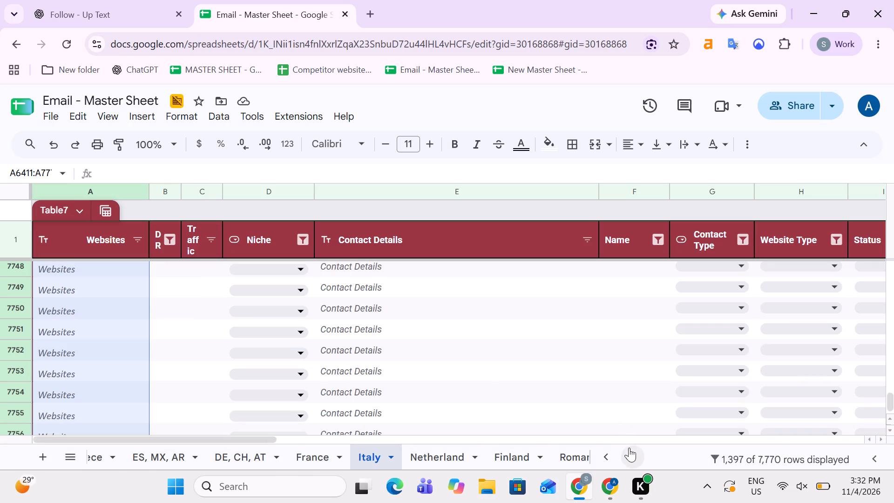
# Open the Finland sheet and reset its Inbox Status column filter by selecting all eight values.
pyautogui.click(500, 463)
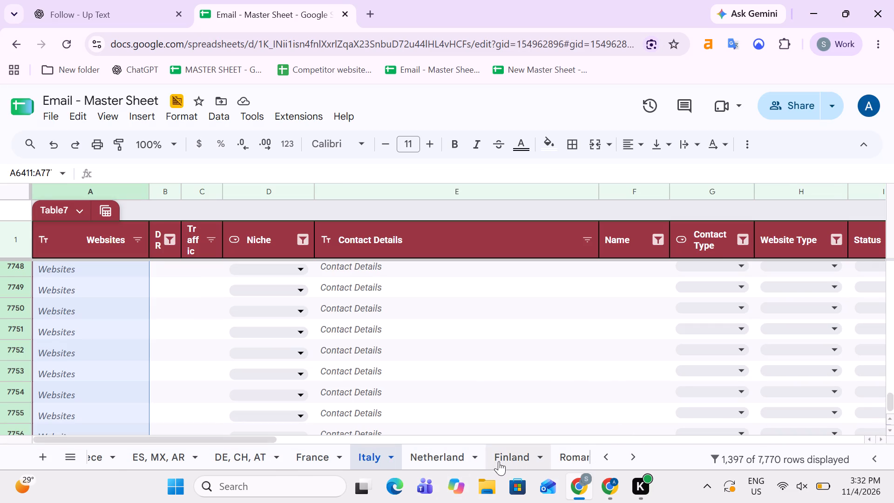
pyautogui.click(447, 350)
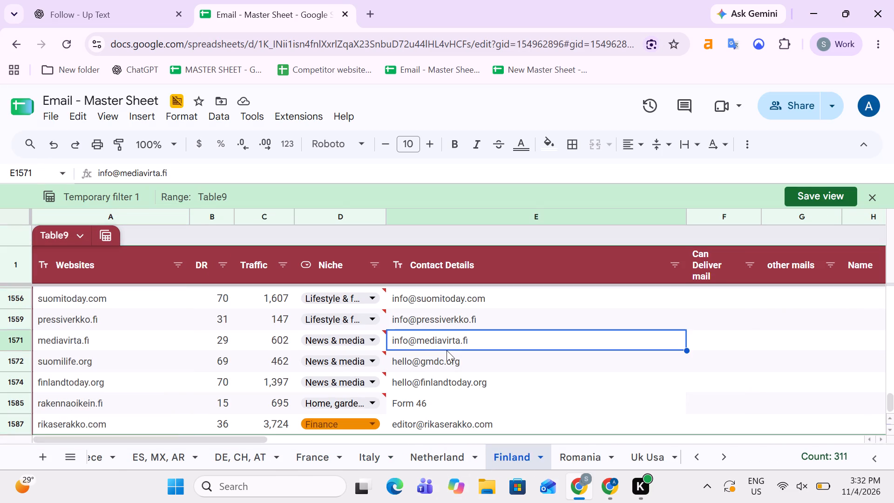
pyautogui.press('Left')
pyautogui.press('Left')
pyautogui.press('Left')
pyautogui.press('Left')
pyautogui.press('Left')
pyautogui.press('Left')
pyautogui.press('Left')
pyautogui.press('Left')
pyautogui.press('Left')
pyautogui.press('Left')
pyautogui.press('Left')
pyautogui.press('Left')
pyautogui.press('Left')
pyautogui.press('Left')
pyautogui.press('Left')
pyautogui.press('Left')
pyautogui.press('Left')
pyautogui.press('Right')
pyautogui.press('Right')
pyautogui.press('Right')
pyautogui.press('Right')
pyautogui.press('Right')
pyautogui.press('Right')
pyautogui.press('Right')
pyautogui.press('Right')
pyautogui.press('Right')
pyautogui.press('Right')
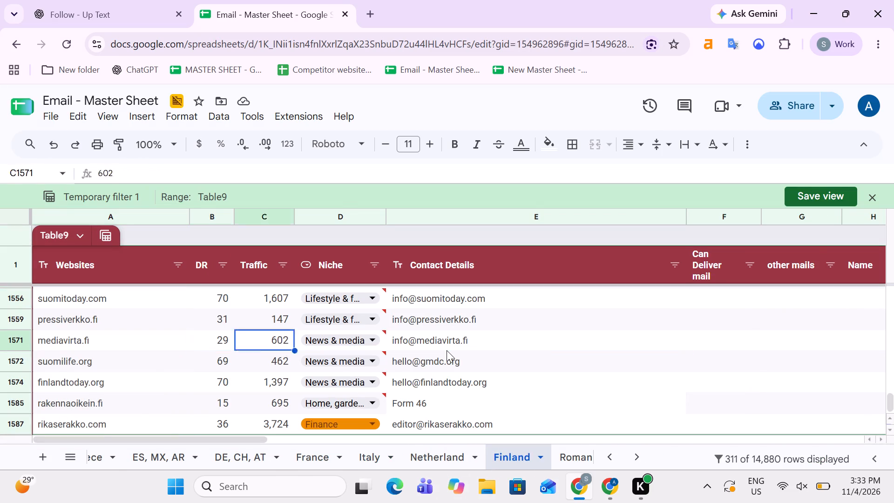
pyautogui.press('Left')
pyautogui.press('Right')
pyautogui.press('Right')
pyautogui.press('Right')
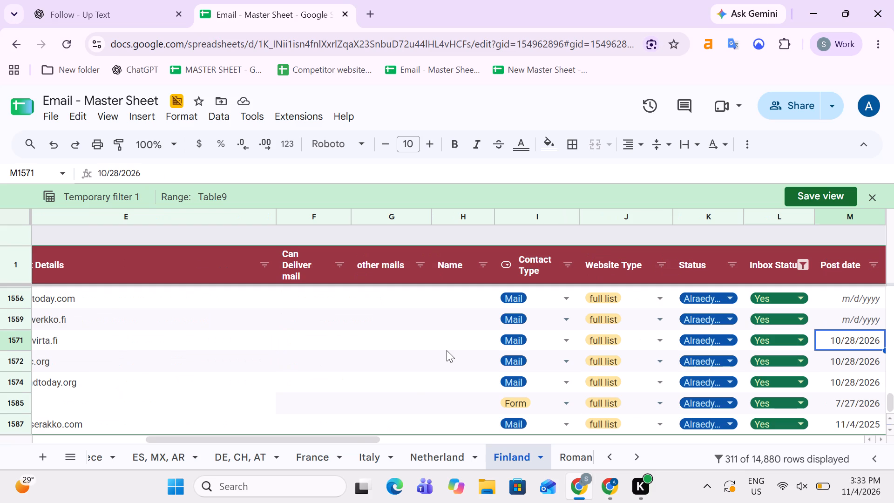
pyautogui.press('Left')
pyautogui.press('Left')
pyautogui.press('Right')
pyautogui.press('Right')
pyautogui.click(801, 263)
pyautogui.scroll(-3, 710, 374)
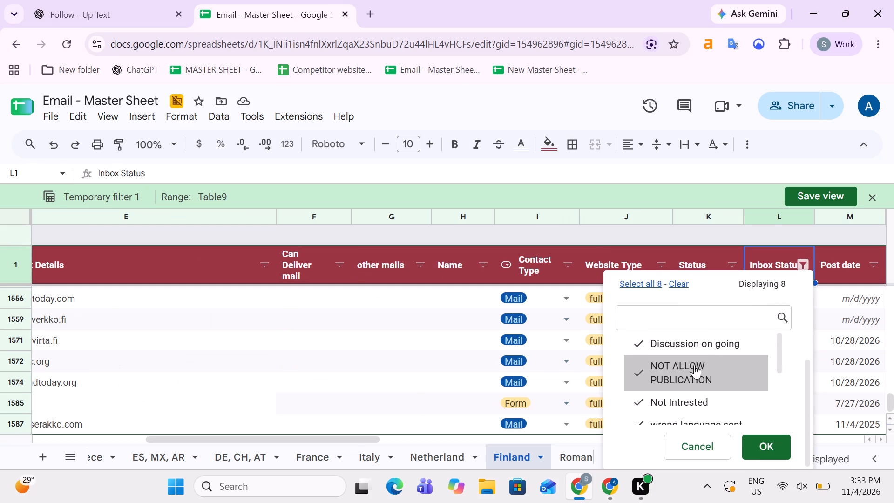
pyautogui.click(640, 283)
pyautogui.click(757, 443)
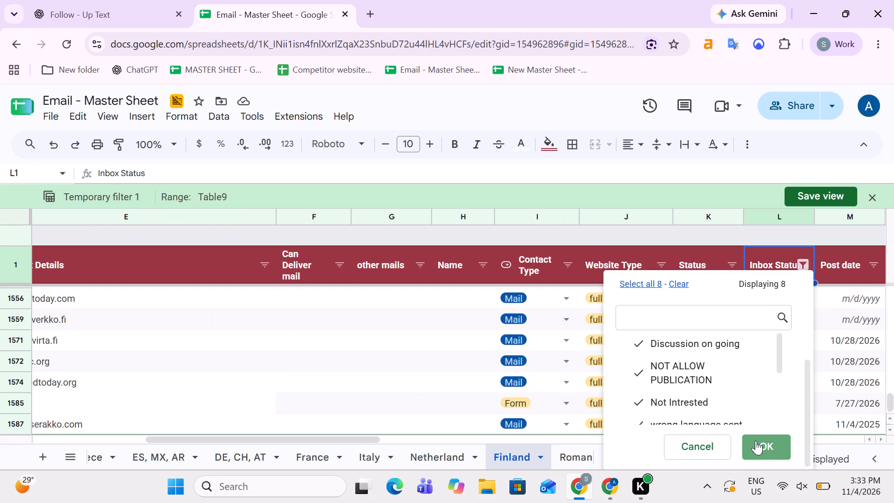
# Look down the Finland sheet's Websites column from A2 to A1599, checking for gaps and where the entries end.
pyautogui.press('Up')
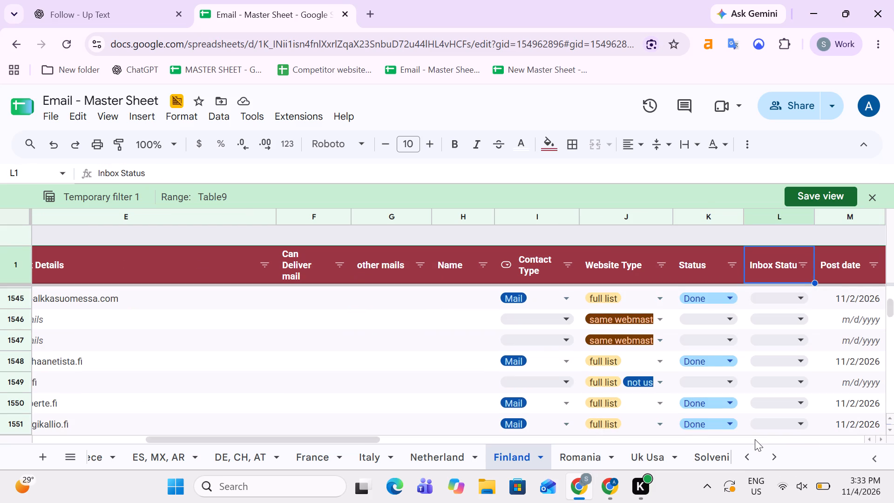
pyautogui.press('Down')
pyautogui.press('Right')
pyautogui.press('Right')
pyautogui.press('Right')
pyautogui.press('Right')
pyautogui.press('Left')
pyautogui.press('Left')
pyautogui.press('Left')
pyautogui.press('Left')
pyautogui.press('Left')
pyautogui.press('Left')
pyautogui.press('Left')
pyautogui.press('Left')
pyautogui.press('Left')
pyautogui.press('Left')
pyautogui.press('Left')
pyautogui.press('Left')
pyautogui.press('Left')
pyautogui.press('Left')
pyautogui.press('Left')
pyautogui.press('Left')
pyautogui.press('Left')
pyautogui.press('Left')
pyautogui.press('Left')
pyautogui.press('Left')
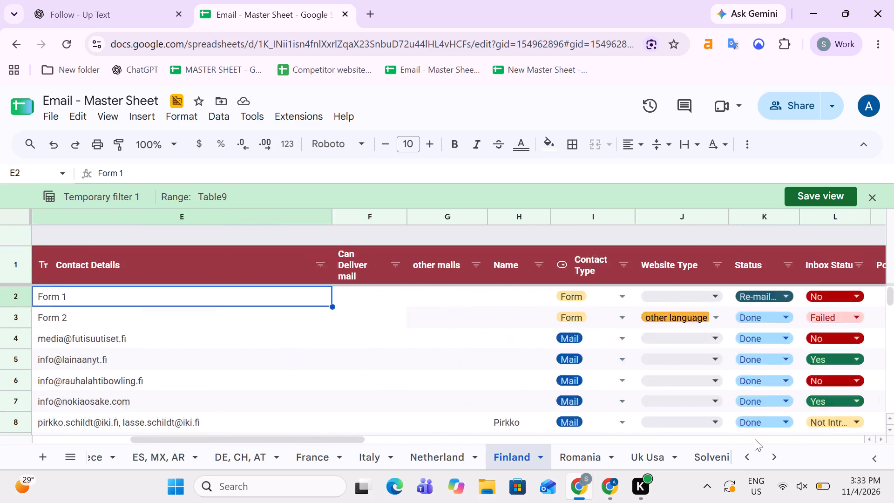
pyautogui.hotkey('ctrl', 'Down')
pyautogui.press('Down')
pyautogui.press('Down')
pyautogui.press('Down')
pyautogui.press('Down')
pyautogui.press('Down')
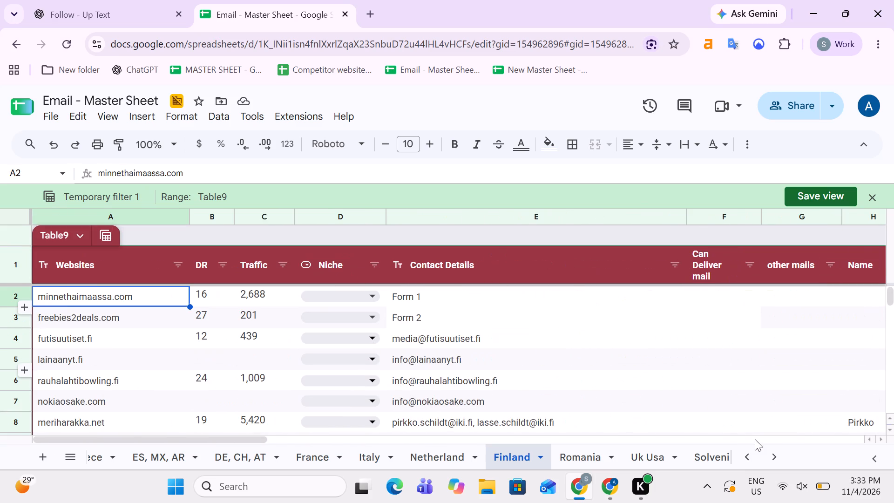
pyautogui.press('Down')
pyautogui.press('Down')
pyautogui.press('Down')
pyautogui.press('Down')
pyautogui.press('Down')
pyautogui.press('Down')
pyautogui.press('Down')
pyautogui.press('Down')
pyautogui.press('Down')
pyautogui.press('Down')
pyautogui.press('Down')
pyautogui.press('Down')
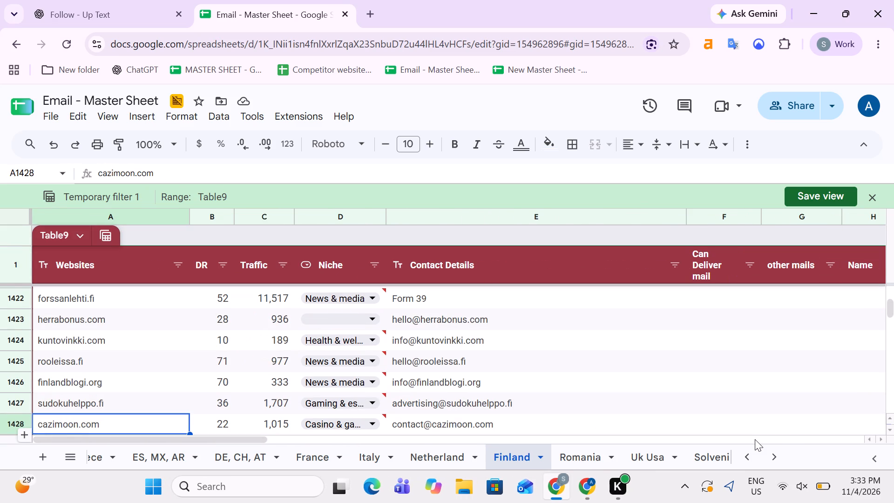
pyautogui.hotkey('ctrl', 'Down')
pyautogui.press('Down')
pyautogui.press('Down')
pyautogui.press('Down')
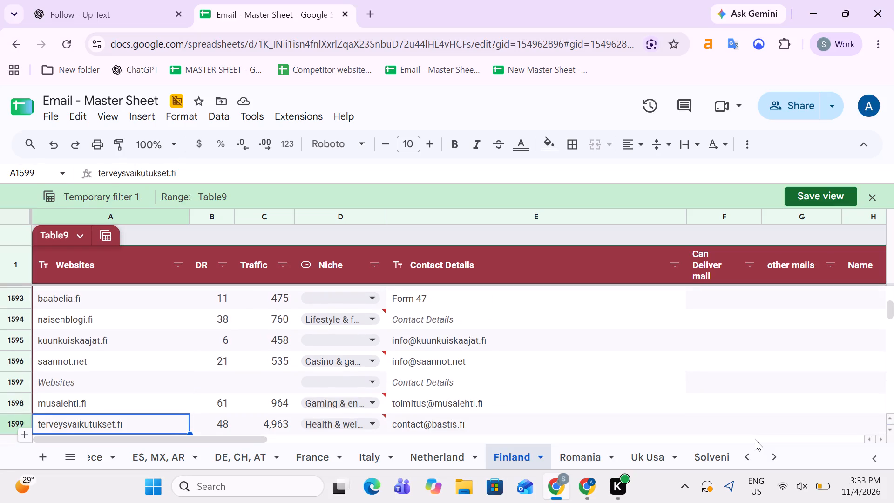
# Look across row 1597 of the Finland sheet, from Websites to the far columns, to check the gap row for data.
pyautogui.press('Up')
pyautogui.press('Up')
pyautogui.press('Right')
pyautogui.press('Right')
pyautogui.press('Right')
pyautogui.press('Right')
pyautogui.press('Right')
pyautogui.press('Right')
pyautogui.press('Right')
pyautogui.press('Right')
pyautogui.press('Right')
pyautogui.press('Right')
pyautogui.press('Right')
pyautogui.press('Right')
pyautogui.press('Right')
pyautogui.press('Right')
pyautogui.press('Right')
pyautogui.press('Right')
pyautogui.press('Right')
pyautogui.press('Right')
pyautogui.press('Right')
pyautogui.press('Right')
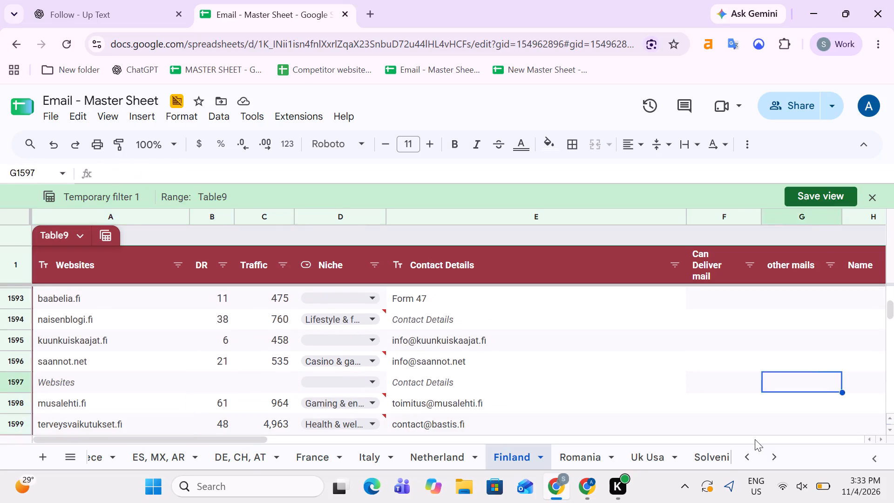
pyautogui.press('Left')
pyautogui.press('Left')
pyautogui.press('Left')
pyautogui.press('Left')
pyautogui.press('Left')
pyautogui.press('Left')
pyautogui.press('Left')
pyautogui.press('Left')
pyautogui.press('Left')
pyautogui.press('Left')
pyautogui.press('Left')
pyautogui.press('Left')
pyautogui.press('Left')
pyautogui.press('Left')
pyautogui.press('Left')
pyautogui.press('Left')
pyautogui.press('Left')
pyautogui.press('Left')
pyautogui.press('Left')
pyautogui.press('Left')
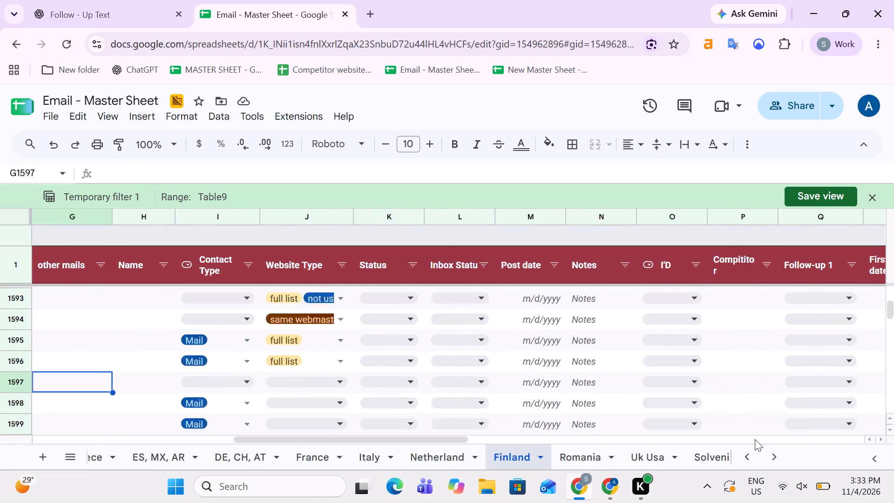
# Enter "Recived From D" in the Compititor column for musalehti.fi, cell P1598.
pyautogui.press('Down')
pyautogui.hotkey('ctrl', 'shift', 'Down')
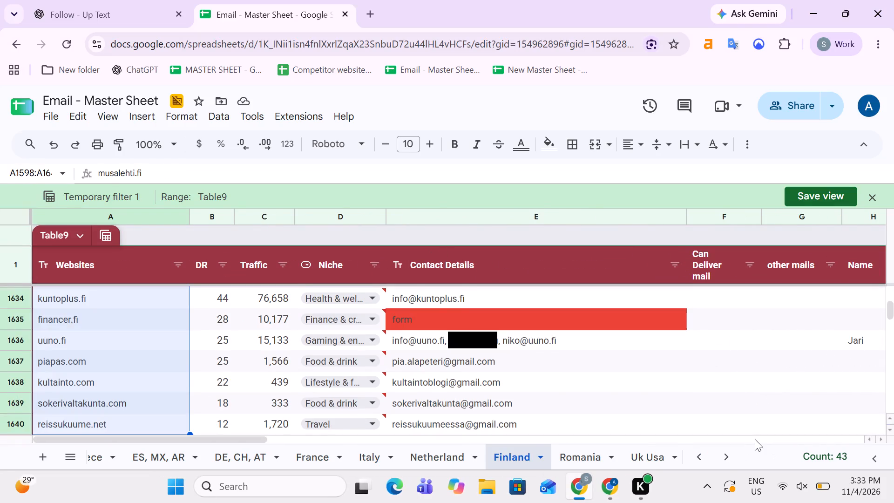
pyautogui.press('Up')
pyautogui.press('Down')
pyautogui.press('Right')
pyautogui.press('Right')
pyautogui.press('Right')
pyautogui.press('Right')
pyautogui.press('Right')
pyautogui.press('Right')
pyautogui.press('Right')
pyautogui.press('Right')
pyautogui.press('Right')
pyautogui.press('Right')
pyautogui.press('Right')
pyautogui.press('Right')
pyautogui.press('Right')
pyautogui.press('Right')
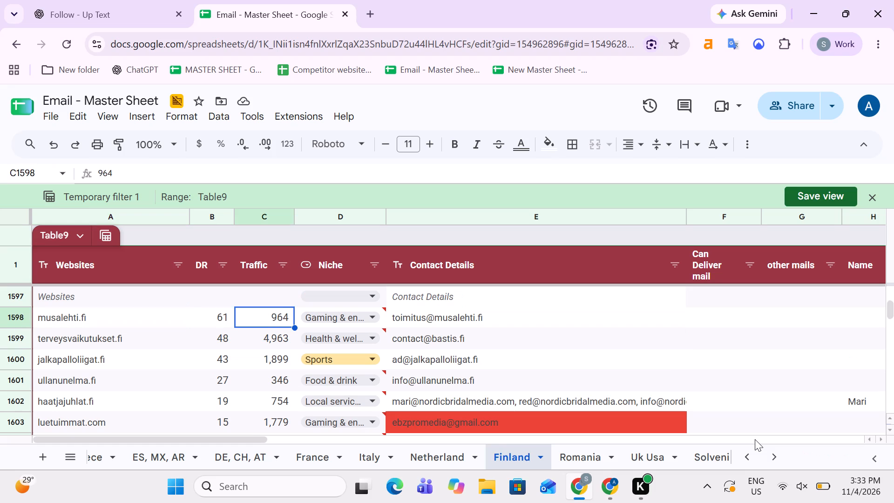
pyautogui.press('Right')
pyautogui.press('Right')
pyautogui.press('Left')
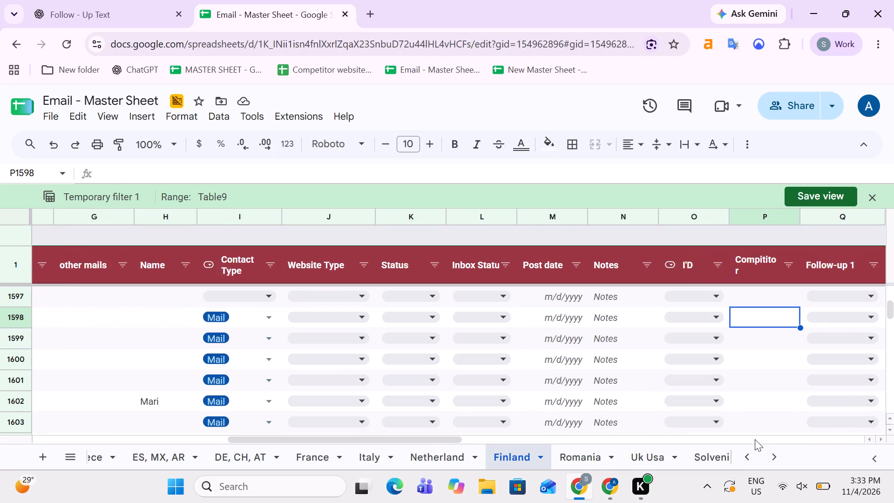
pyautogui.write('Recived F')
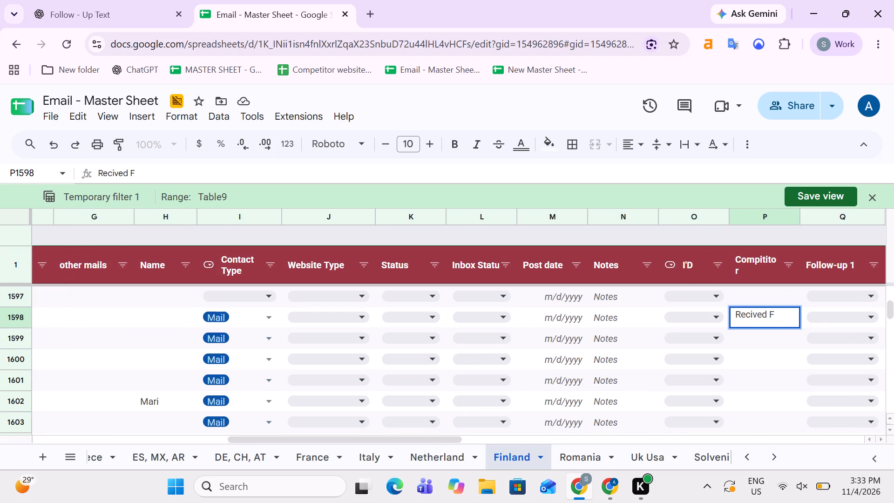
pyautogui.write('rom D')
pyautogui.press('Tab')
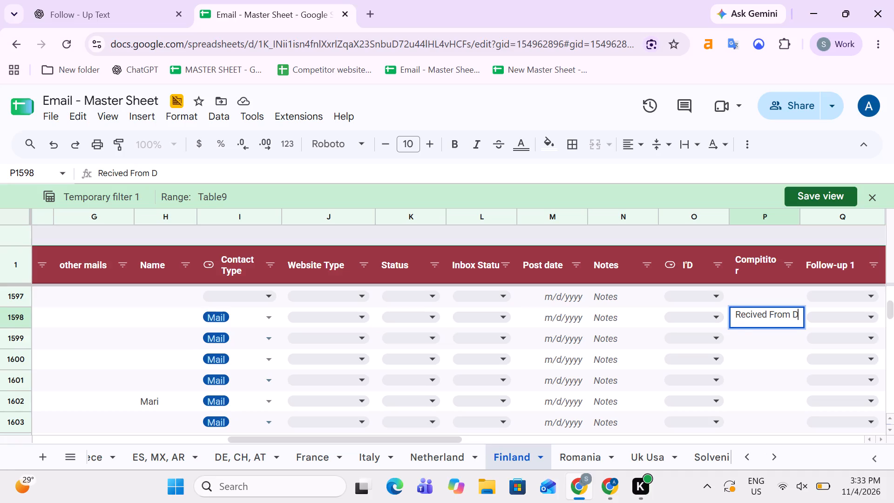
# Copy the "Recived From D" note down the Compititor column from P1599 to P1640, the reissukuume.net row.
pyautogui.press('Left')
pyautogui.hotkey('ctrl', 'c')
pyautogui.press('Left')
pyautogui.press('Left')
pyautogui.press('Left')
pyautogui.press('Left')
pyautogui.press('Left')
pyautogui.press('Left')
pyautogui.press('Left')
pyautogui.press('Left')
pyautogui.press('Left')
pyautogui.press('Left')
pyautogui.press('Left')
pyautogui.press('Left')
pyautogui.press('Left')
pyautogui.press('Left')
pyautogui.press('Left')
pyautogui.press('Left')
pyautogui.press('Left')
pyautogui.press('Left')
pyautogui.press('Left')
pyautogui.press('Left')
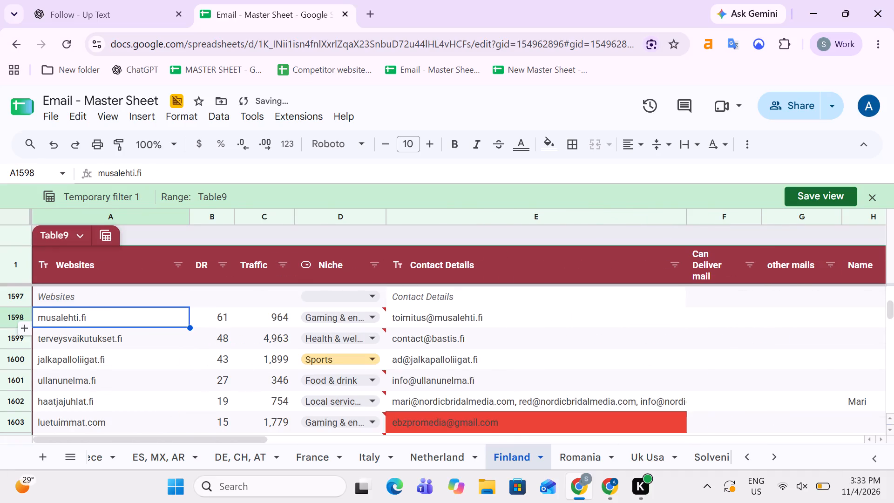
pyautogui.hotkey('ctrl', 'Down')
pyautogui.press('Right')
pyautogui.press('Right')
pyautogui.press('Right')
pyautogui.press('Right')
pyautogui.press('Right')
pyautogui.press('Right')
pyautogui.press('Right')
pyautogui.press('Right')
pyautogui.press('Right')
pyautogui.press('Right')
pyautogui.press('Right')
pyautogui.press('Right')
pyautogui.press('Right')
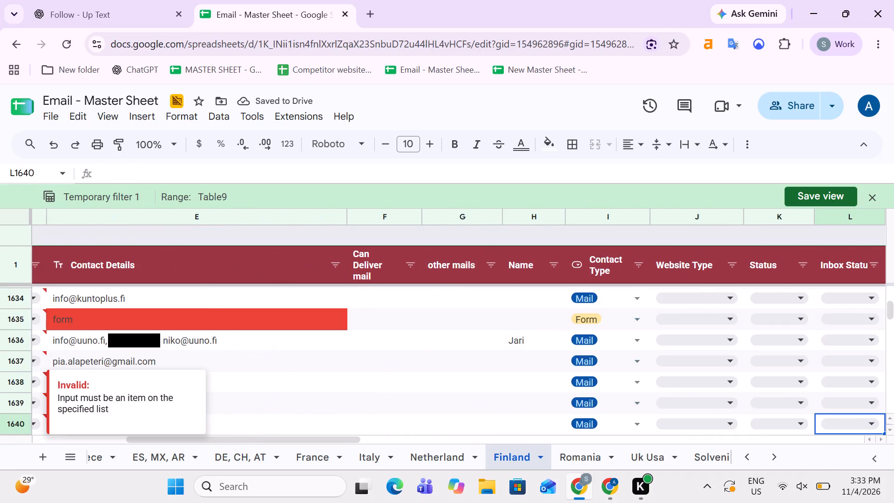
pyautogui.press('Right')
pyautogui.press('Right')
pyautogui.press('Right')
pyautogui.press('Left')
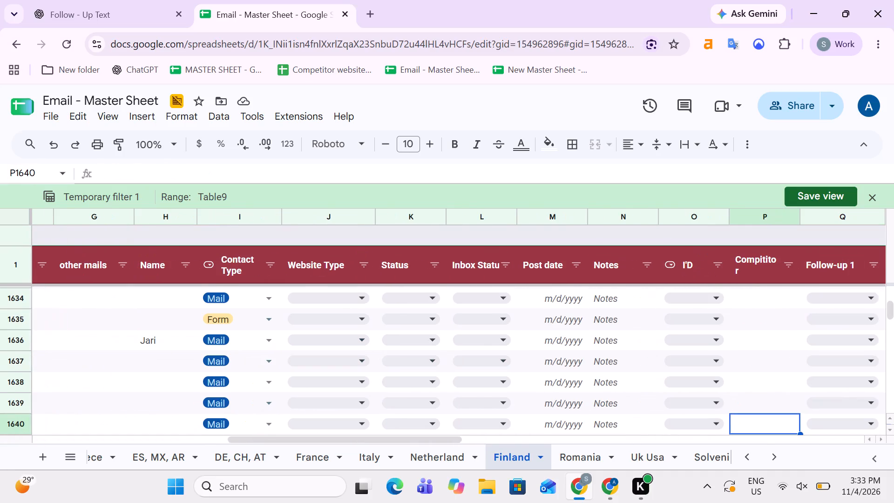
pyautogui.hotkey('ctrl', 'v')
pyautogui.hotkey('ctrl', 'shift', 'Up')
pyautogui.hotkey('shift', 'Down')
pyautogui.hotkey('ctrl', 'v')
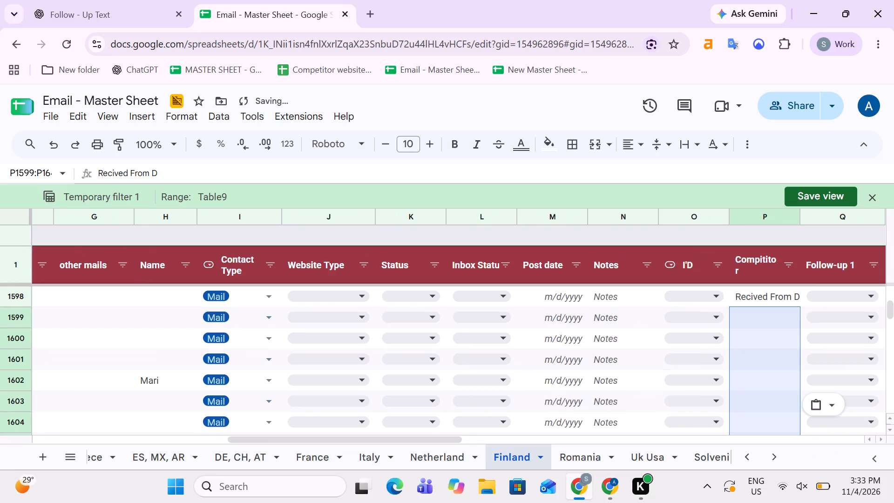
# Delete the blank row 1597 between saannot.net and musalehti.fi.
pyautogui.press('Down')
pyautogui.press('Left')
pyautogui.press('Left')
pyautogui.press('Left')
pyautogui.press('Left')
pyautogui.press('Left')
pyautogui.press('Left')
pyautogui.press('Left')
pyautogui.press('Left')
pyautogui.press('Left')
pyautogui.press('Left')
pyautogui.press('Left')
pyautogui.press('Left')
pyautogui.press('Left')
pyautogui.press('Left')
pyautogui.press('Left')
pyautogui.press('Left')
pyautogui.press('Left')
pyautogui.press('Left')
pyautogui.press('Left')
pyautogui.press('Left')
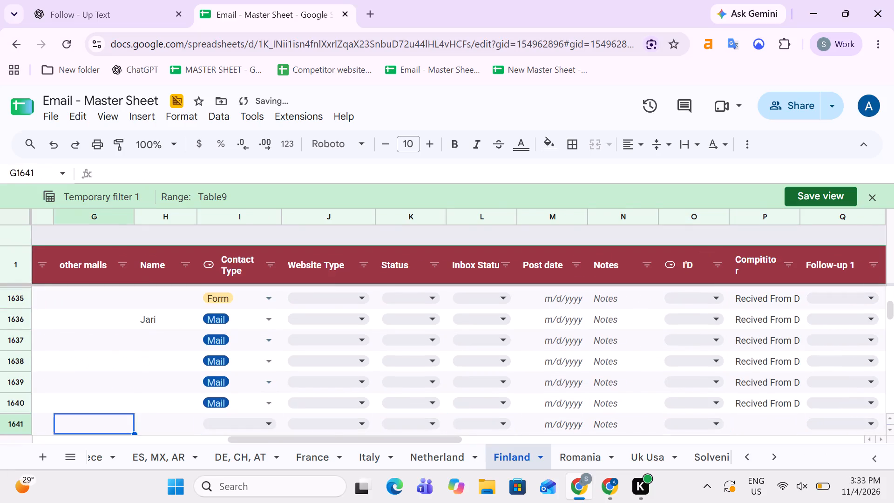
pyautogui.press('Up')
pyautogui.hotkey('ctrl', 'Up')
pyautogui.press('Up')
pyautogui.press('Up')
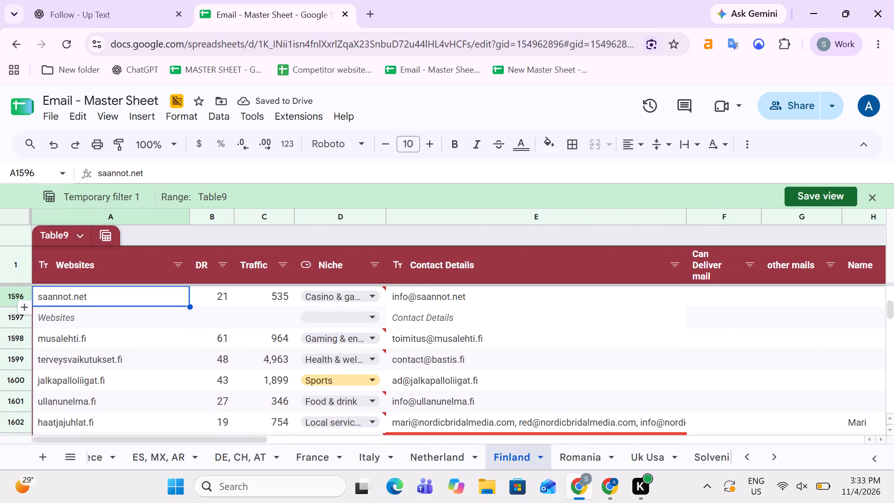
pyautogui.click(0, 322)
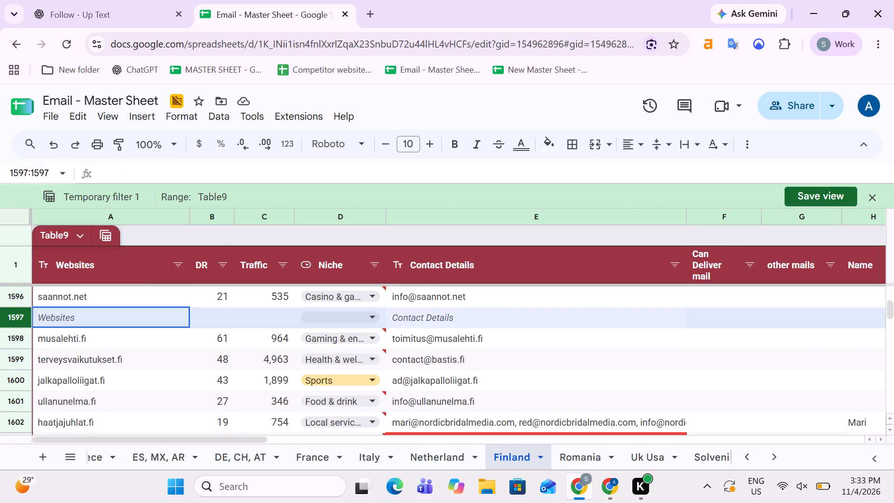
pyautogui.rightClick(0, 322)
pyautogui.click(49, 294)
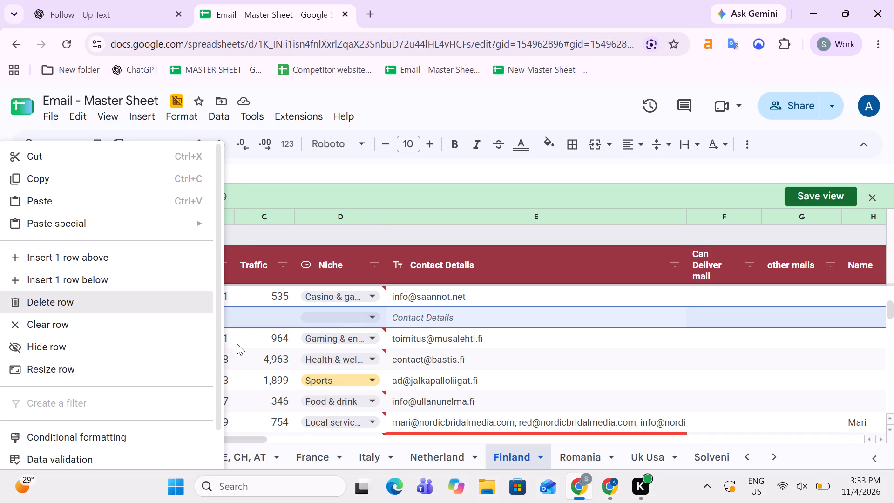
# Recopy the Finland websites from the source sheet and paste them as values only into the Websites column from A1644, below reissukuume.net.
pyautogui.click(169, 344)
pyautogui.hotkey('ctrl', 'Down')
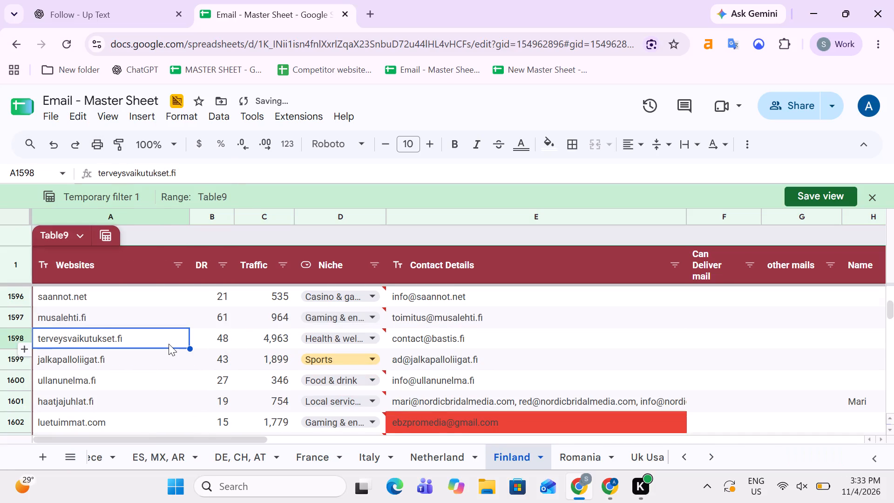
pyautogui.press('Down')
pyautogui.press('Down')
pyautogui.press('Down')
pyautogui.press('Down')
pyautogui.press('Down')
pyautogui.press('Down')
pyautogui.press('Up')
pyautogui.hotkey('alt', 'Tab')
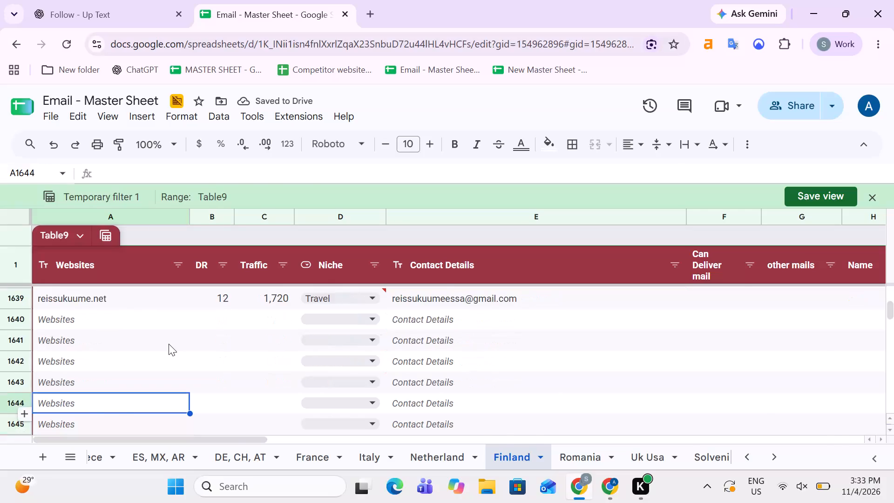
pyautogui.hotkey('ctrl', 'c')
pyautogui.hotkey('ctrl', 'c')
pyautogui.hotkey('alt', 'Tab')
pyautogui.hotkey('ctrl', 'v')
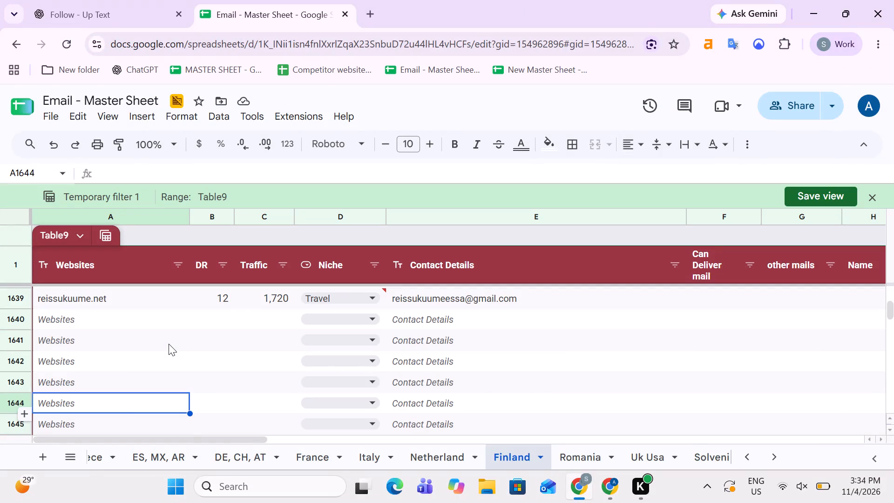
pyautogui.click(218, 387)
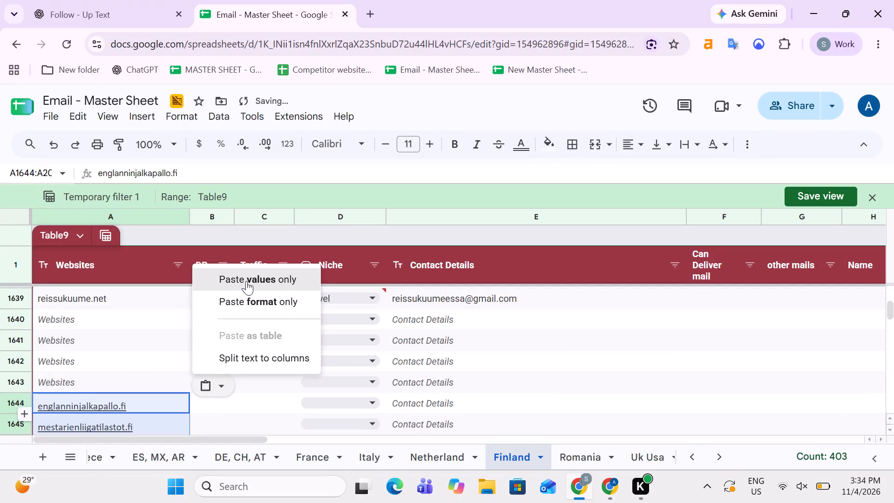
pyautogui.click(246, 281)
# Filter the Finland sheet's Websites column by red fill color to isolate the duplicate websites.
pyautogui.scroll(-3, 233, 316)
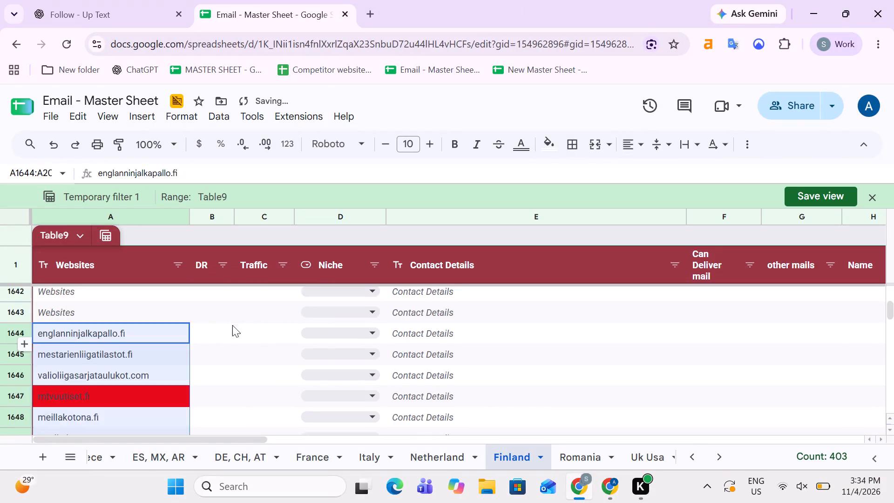
pyautogui.scroll(2, 221, 345)
pyautogui.click(179, 259)
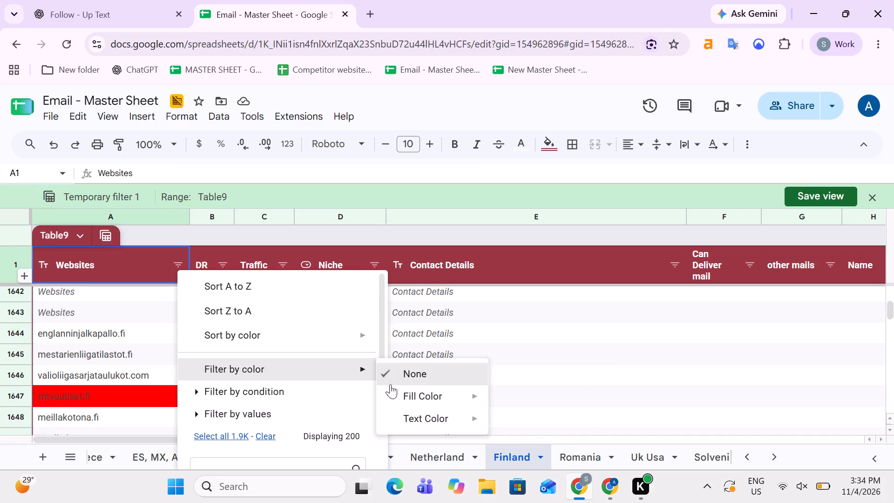
pyautogui.click(511, 421)
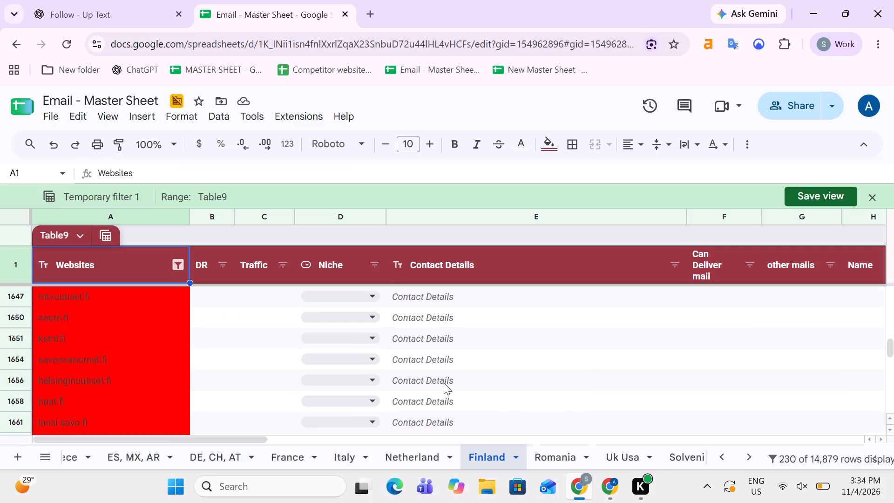
pyautogui.scroll(5, 222, 355)
pyautogui.scroll(-1, 221, 394)
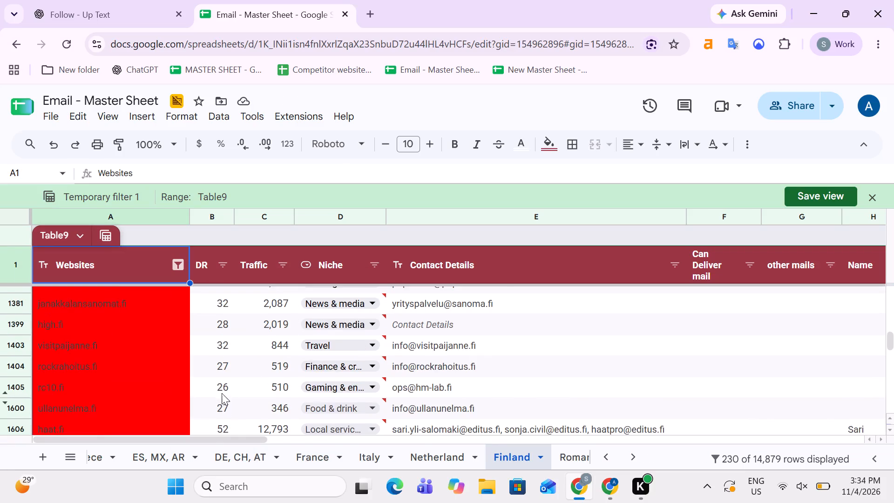
# Review the red-filtered Finland duplicates down to uuno.fi in row 1635, checking that row's columns across to Compititor.
pyautogui.scroll(-5, 222, 399)
pyautogui.scroll(2, 221, 393)
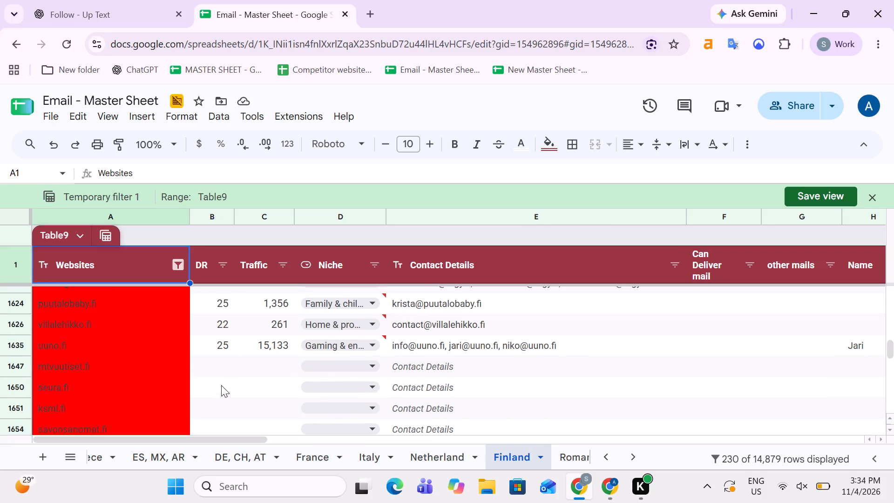
pyautogui.click(215, 365)
pyautogui.press('Up')
pyautogui.press('Left')
pyautogui.press('Left')
pyautogui.press('Left')
pyautogui.press('Left')
pyautogui.press('Left')
pyautogui.press('Left')
pyautogui.hotkey('ctrl', 'shift', 'Up')
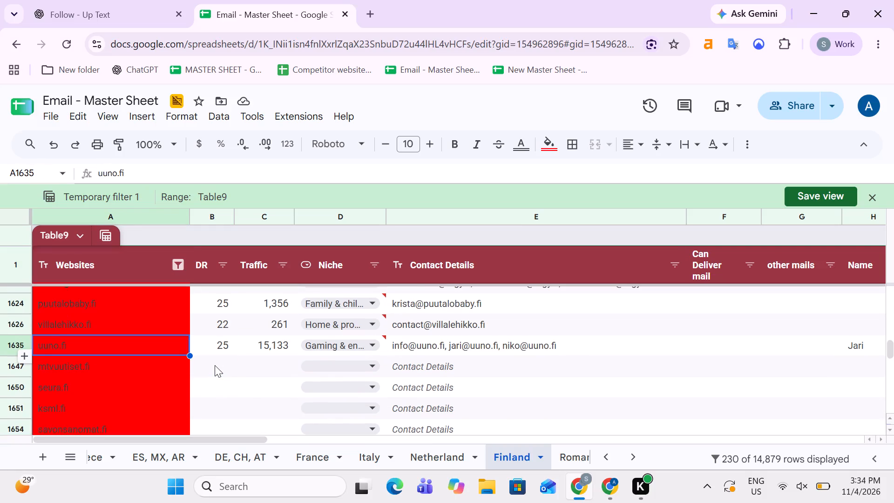
pyautogui.hotkey('shift', 'Down')
pyautogui.hotkey('shift', 'Down')
pyautogui.hotkey('shift', 'Up')
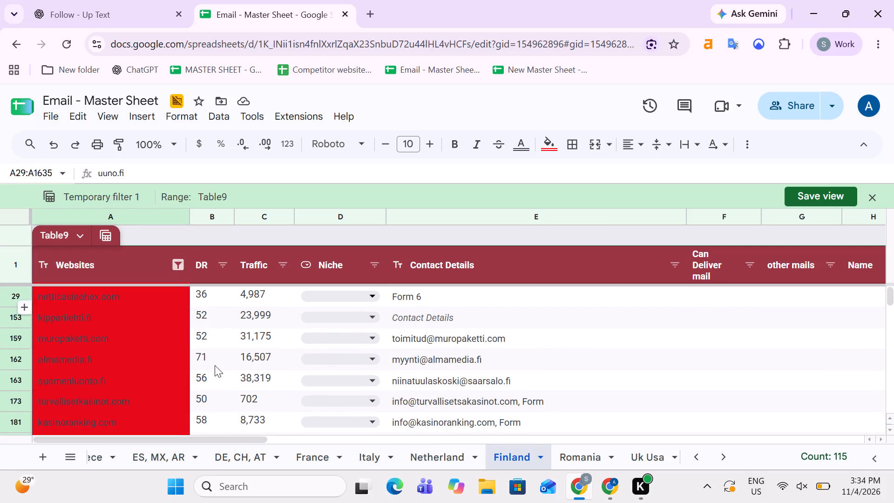
pyautogui.press('Down')
pyautogui.press('Up')
pyautogui.press('Right')
pyautogui.press('Right')
pyautogui.press('Right')
pyautogui.press('Right')
pyautogui.press('Right')
pyautogui.press('Right')
pyautogui.press('Right')
pyautogui.press('Right')
pyautogui.press('Right')
pyautogui.press('Right')
pyautogui.press('Right')
pyautogui.press('Right')
pyautogui.press('Right')
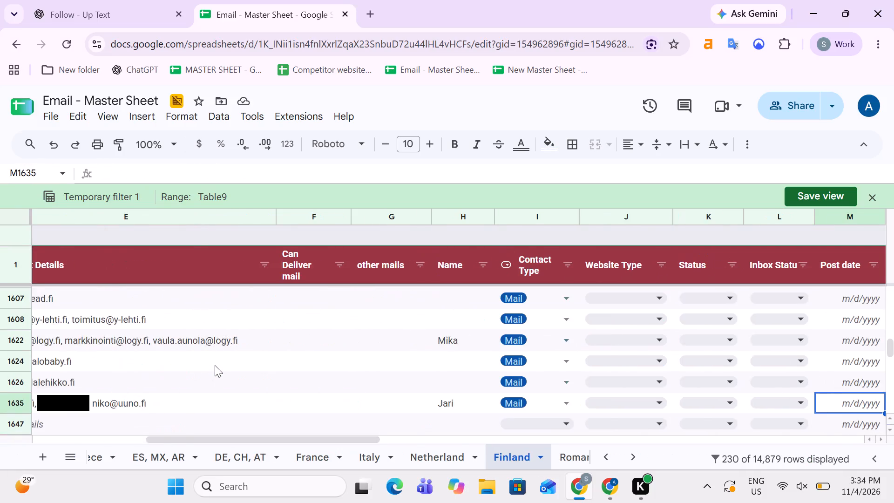
pyautogui.press('Right')
pyautogui.press('Right')
pyautogui.press('Right')
pyautogui.press('Left')
pyautogui.press('Left')
pyautogui.press('Left')
pyautogui.press('Left')
pyautogui.press('Left')
pyautogui.press('Left')
pyautogui.press('Left')
pyautogui.press('Left')
pyautogui.press('Left')
pyautogui.press('Left')
pyautogui.press('Left')
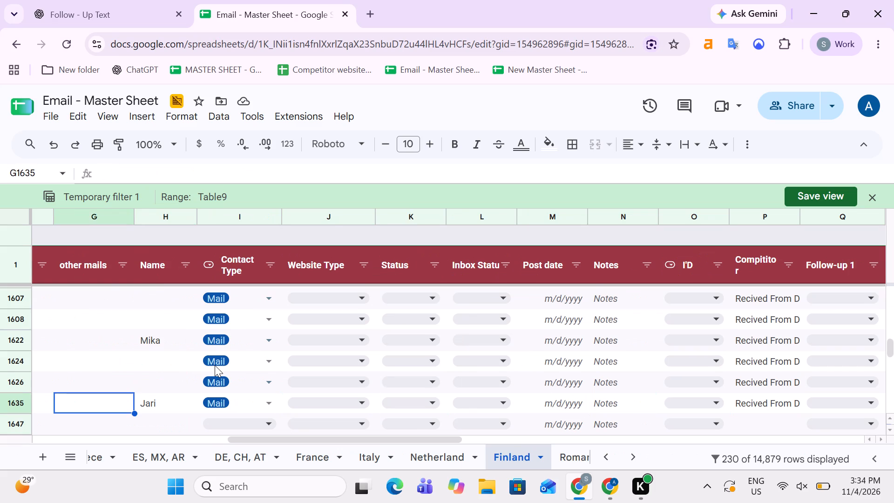
# Filter the Status column to blanks only, excluding Alraedy mail Done, Deal Done, Done and Mail Has to DO.
pyautogui.click(487, 265)
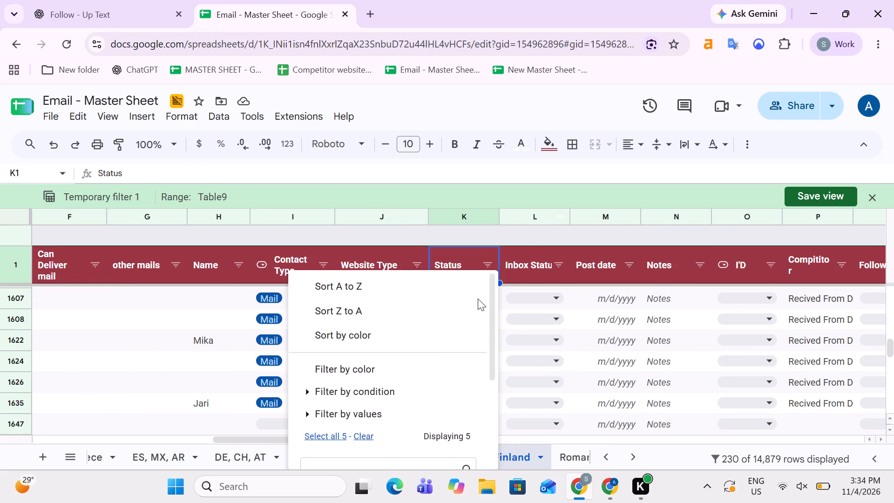
pyautogui.scroll(-4, 413, 367)
pyautogui.click(375, 364)
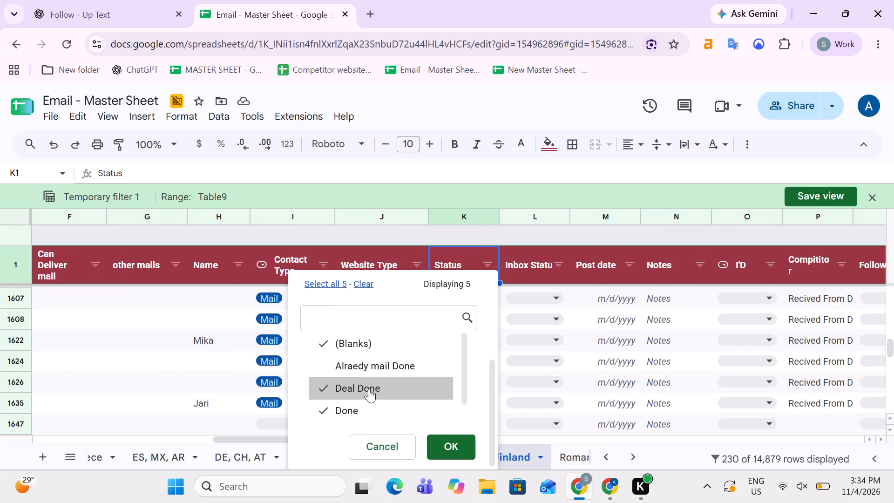
pyautogui.click(369, 388)
pyautogui.scroll(-1, 375, 403)
pyautogui.click(354, 391)
pyautogui.click(371, 416)
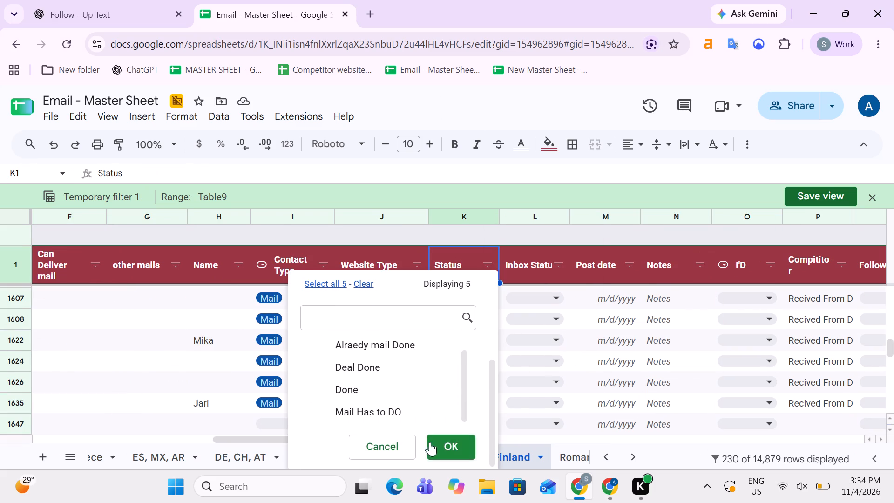
pyautogui.click(432, 442)
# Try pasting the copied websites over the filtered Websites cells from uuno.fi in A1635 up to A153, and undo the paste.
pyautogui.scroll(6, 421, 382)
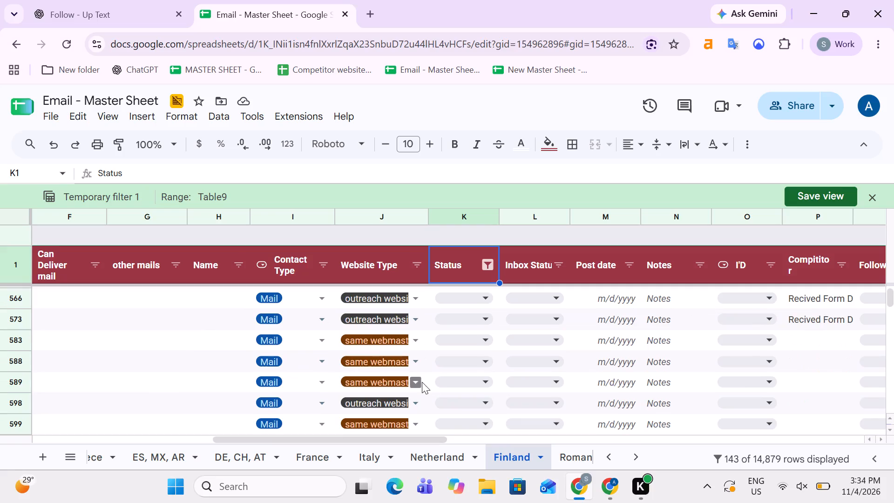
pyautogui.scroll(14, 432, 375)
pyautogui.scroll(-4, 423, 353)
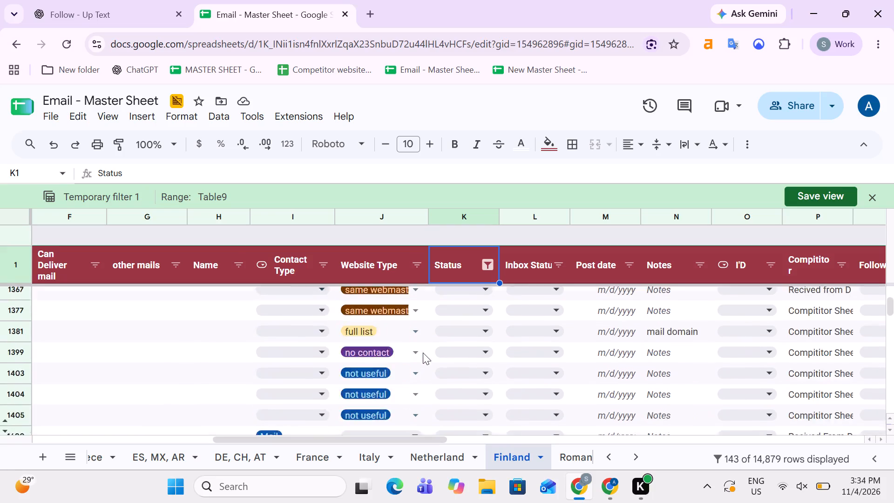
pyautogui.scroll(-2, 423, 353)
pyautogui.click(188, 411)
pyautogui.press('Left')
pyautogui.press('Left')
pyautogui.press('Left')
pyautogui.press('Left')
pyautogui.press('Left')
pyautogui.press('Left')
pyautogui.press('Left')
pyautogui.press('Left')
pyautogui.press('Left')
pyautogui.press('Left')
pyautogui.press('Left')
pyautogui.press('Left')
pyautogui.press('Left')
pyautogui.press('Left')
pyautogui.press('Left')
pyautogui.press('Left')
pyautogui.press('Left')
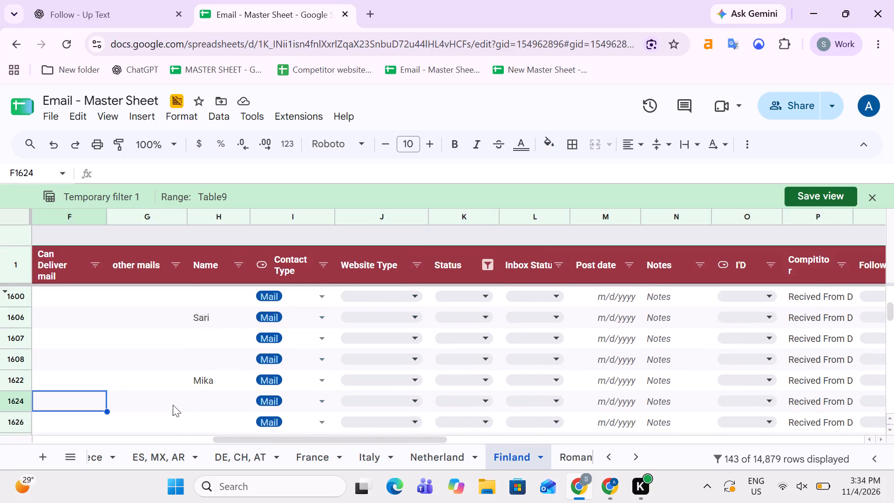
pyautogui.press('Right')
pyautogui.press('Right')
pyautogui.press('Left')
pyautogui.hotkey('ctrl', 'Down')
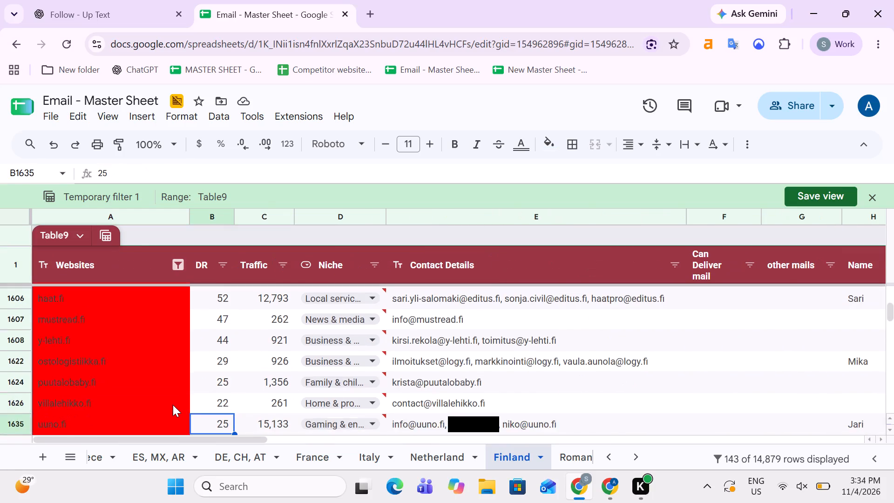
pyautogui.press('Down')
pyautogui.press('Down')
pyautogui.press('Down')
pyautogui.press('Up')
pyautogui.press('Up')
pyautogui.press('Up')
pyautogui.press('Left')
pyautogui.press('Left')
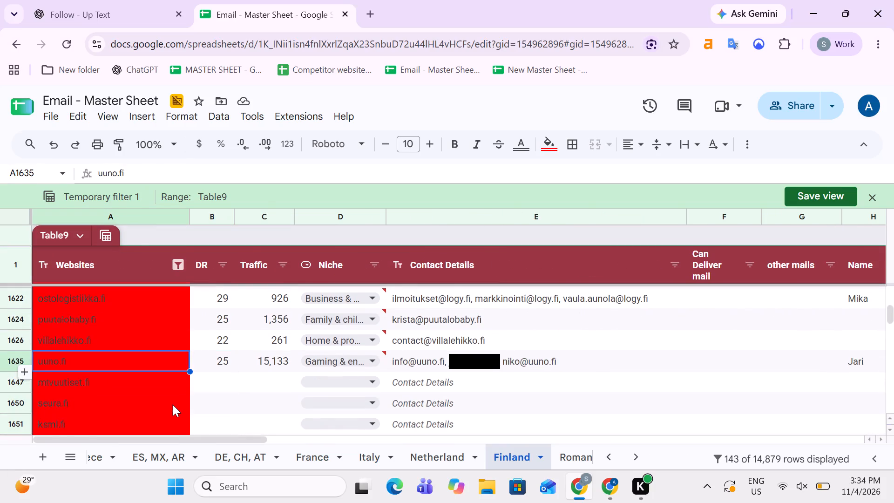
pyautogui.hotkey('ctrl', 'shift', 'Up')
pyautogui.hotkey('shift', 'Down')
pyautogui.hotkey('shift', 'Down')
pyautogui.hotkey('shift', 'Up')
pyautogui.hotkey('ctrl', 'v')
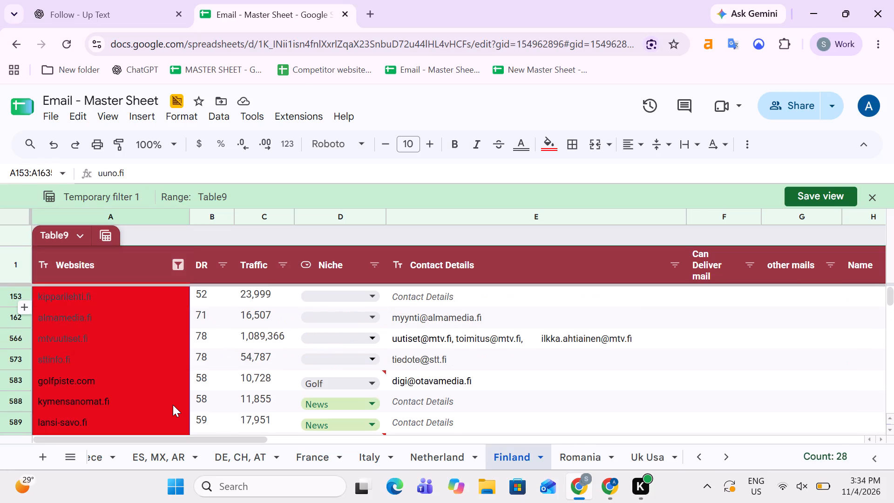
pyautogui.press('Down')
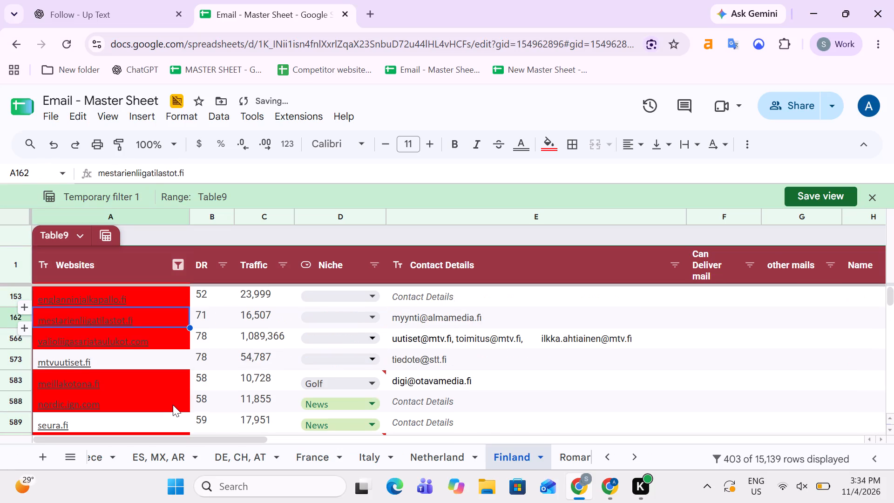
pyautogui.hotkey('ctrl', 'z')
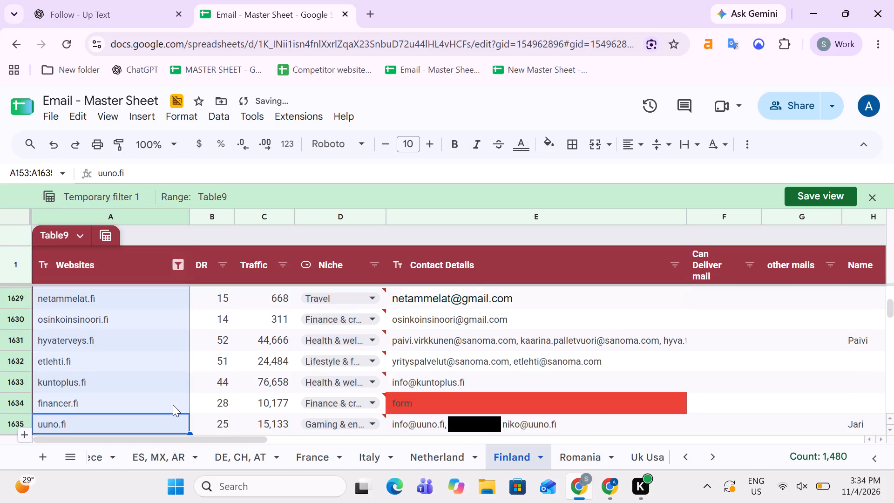
# Examine the Finland rows from kultainto.com up to postinumero.org, and the Website Type, Status and I'D columns around row 1590.
pyautogui.press('Down')
pyautogui.press('Down')
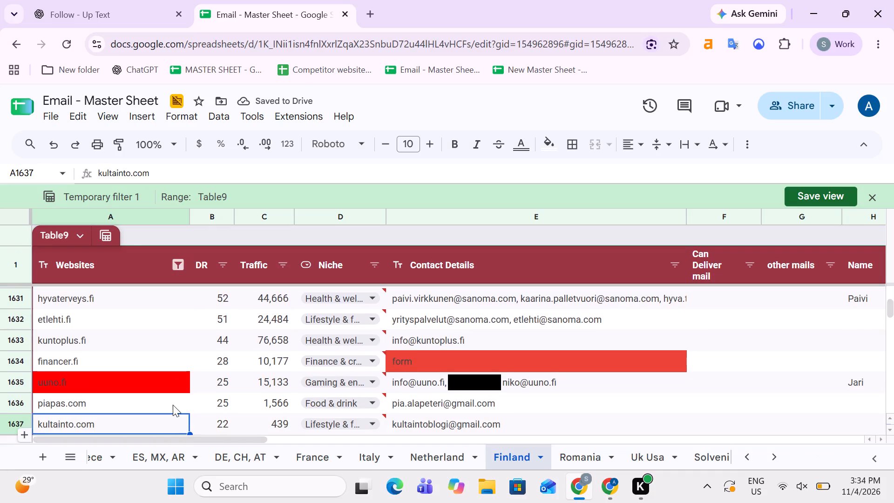
pyautogui.press('Down')
pyautogui.press('Up')
pyautogui.press('Up')
pyautogui.press('Up')
pyautogui.press('Up')
pyautogui.press('Up')
pyautogui.press('Up')
pyautogui.press('Up')
pyautogui.press('Up')
pyautogui.press('Up')
pyautogui.press('Up')
pyautogui.press('Up')
pyautogui.press('Up')
pyautogui.press('Up')
pyautogui.press('Up')
pyautogui.press('Up')
pyautogui.press('Up')
pyautogui.press('Up')
pyautogui.press('Up')
pyautogui.press('Up')
pyautogui.press('Up')
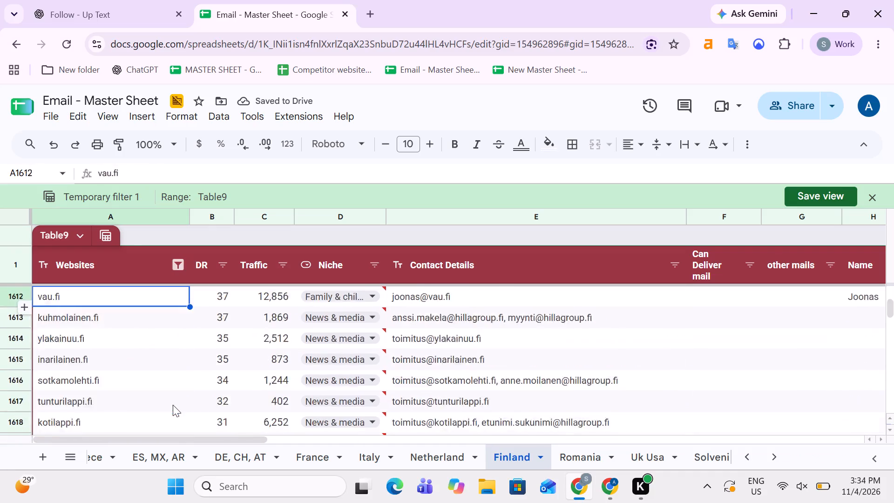
pyautogui.press('Down')
pyautogui.press('Down')
pyautogui.press('Right')
pyautogui.press('Right')
pyautogui.press('Right')
pyautogui.press('Right')
pyautogui.press('Right')
pyautogui.press('Right')
pyautogui.press('Right')
pyautogui.press('Right')
pyautogui.press('Right')
pyautogui.press('Right')
pyautogui.press('Right')
pyautogui.press('Right')
pyautogui.press('Right')
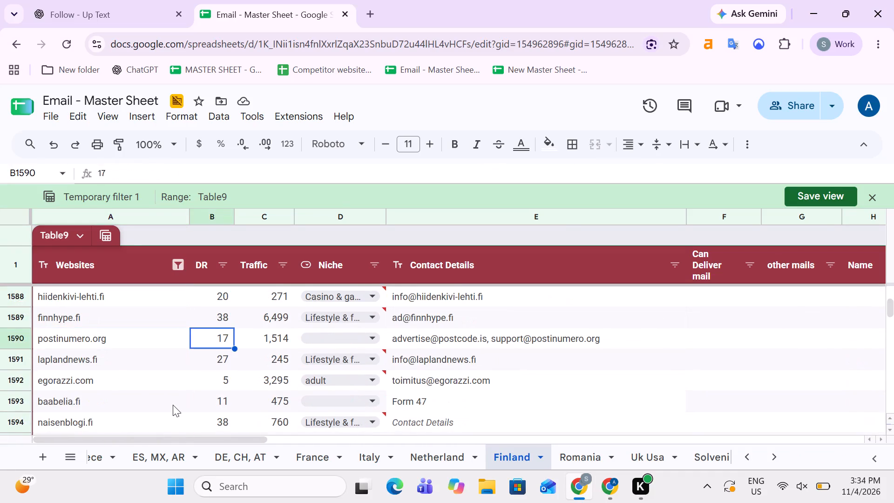
pyautogui.press('Right')
pyautogui.press('Left')
pyautogui.press('Left')
pyautogui.press('Left')
pyautogui.press('Left')
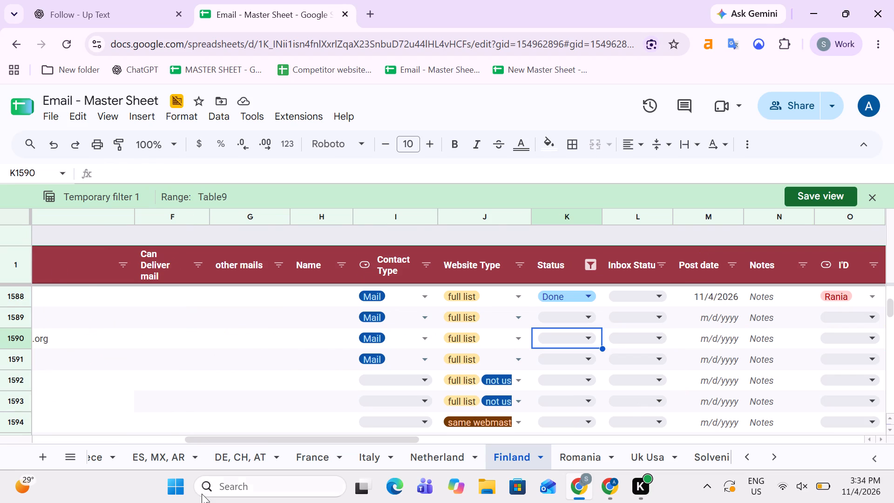
# Reapply the Status filter with Re-mail done excluded, keeping only blanks selected.
pyautogui.click(595, 267)
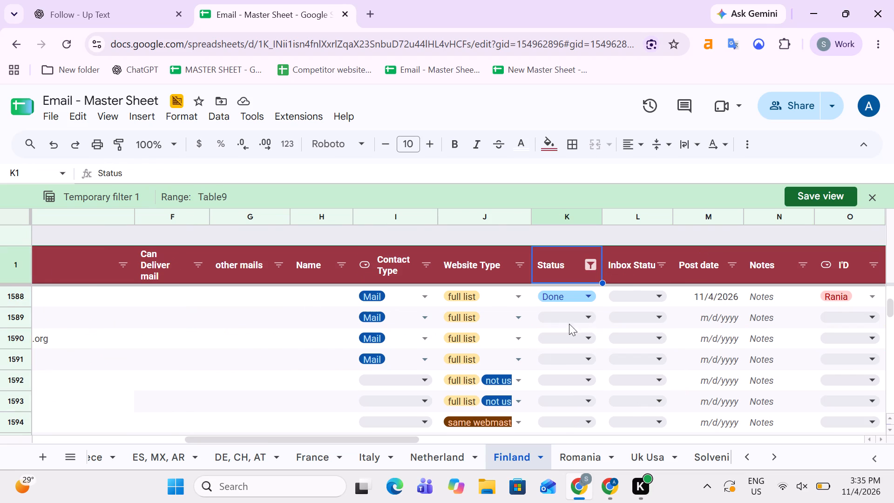
pyautogui.scroll(-2, 539, 384)
pyautogui.scroll(-3, 537, 347)
pyautogui.scroll(2, 498, 385)
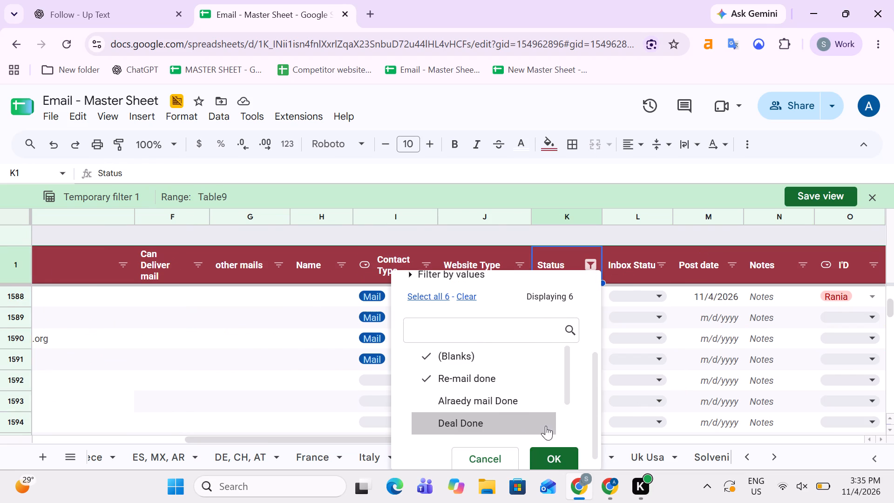
pyautogui.click(477, 374)
pyautogui.click(551, 459)
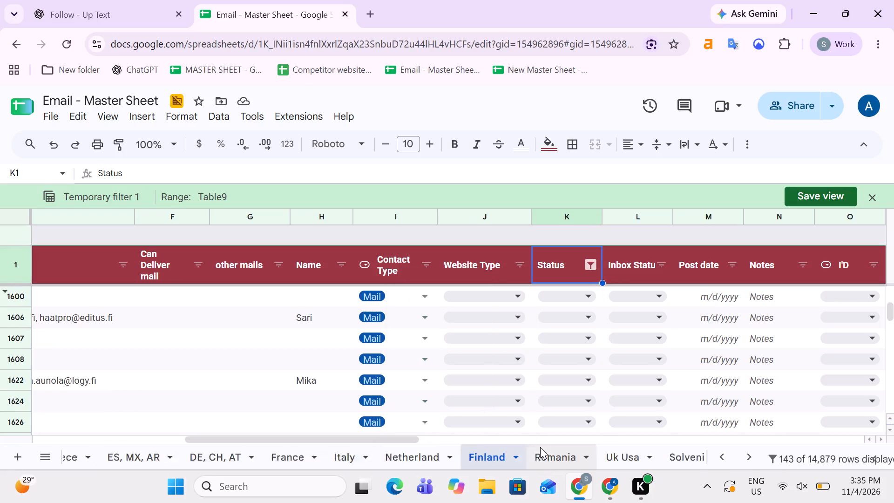
pyautogui.scroll(7, 559, 390)
pyautogui.scroll(14, 559, 390)
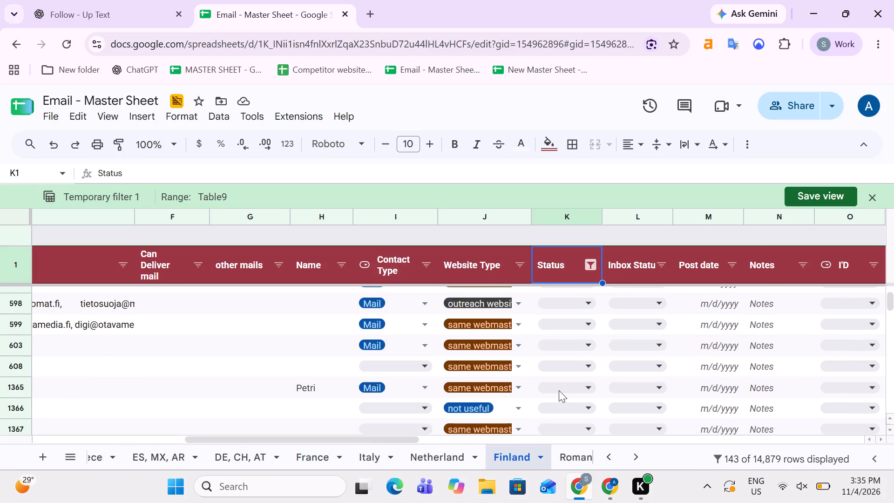
# Copy the filtered red websites from kipparilehti.fi in A153 through uuno.fi in A1635 of the Finland sheet.
pyautogui.press('Down')
pyautogui.press('Left')
pyautogui.press('Left')
pyautogui.press('Left')
pyautogui.press('Left')
pyautogui.press('Left')
pyautogui.press('Left')
pyautogui.press('Left')
pyautogui.press('Left')
pyautogui.press('Left')
pyautogui.press('Left')
pyautogui.press('Left')
pyautogui.press('Left')
pyautogui.press('Left')
pyautogui.press('Left')
pyautogui.press('Left')
pyautogui.press('Left')
pyautogui.press('Left')
pyautogui.press('Left')
pyautogui.press('Left')
pyautogui.press('Left')
pyautogui.press('Down')
pyautogui.press('Down')
pyautogui.press('Down')
pyautogui.press('Down')
pyautogui.press('Down')
pyautogui.press('Down')
pyautogui.press('Down')
pyautogui.press('Down')
pyautogui.press('Down')
pyautogui.press('Down')
pyautogui.press('Down')
pyautogui.press('Down')
pyautogui.press('Down')
pyautogui.press('Down')
pyautogui.press('Down')
pyautogui.press('Down')
pyautogui.press('Down')
pyautogui.press('Down')
pyautogui.press('Down')
pyautogui.press('Down')
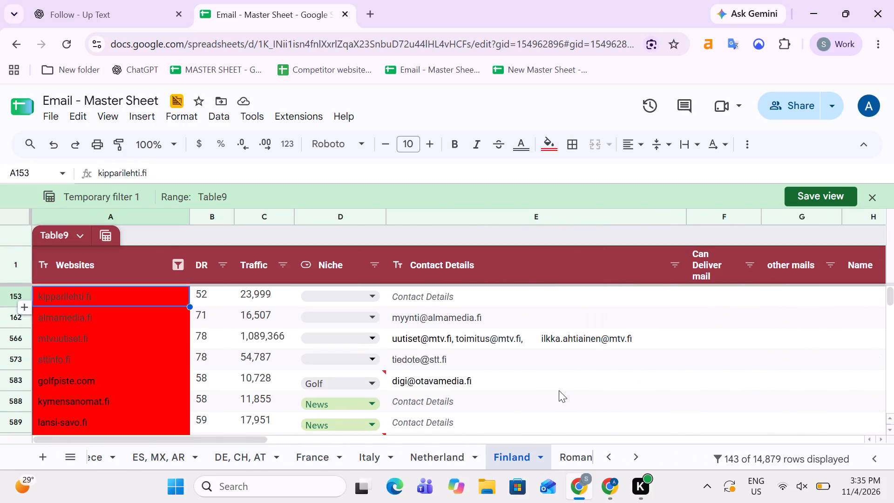
pyautogui.press('Up')
pyautogui.press('Up')
pyautogui.press('Up')
pyautogui.press('Up')
pyautogui.press('Up')
pyautogui.press('Up')
pyautogui.press('Up')
pyautogui.press('Up')
pyautogui.press('Up')
pyautogui.press('Up')
pyautogui.press('Up')
pyautogui.press('Up')
pyautogui.press('Up')
pyautogui.press('Up')
pyautogui.press('Up')
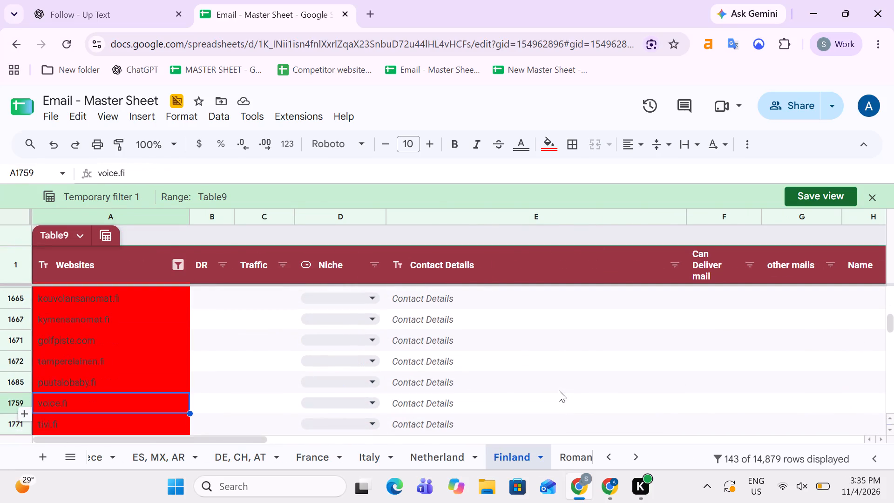
pyautogui.press('Down')
pyautogui.press('Down')
pyautogui.press('Right')
pyautogui.press('Up')
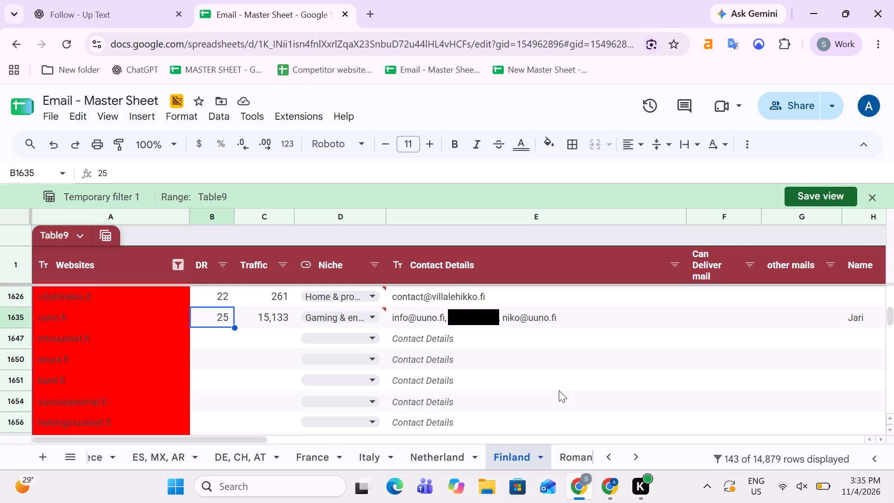
pyautogui.press('Left')
pyautogui.hotkey('ctrl', 'shift', 'Up')
pyautogui.hotkey('shift', 'Down')
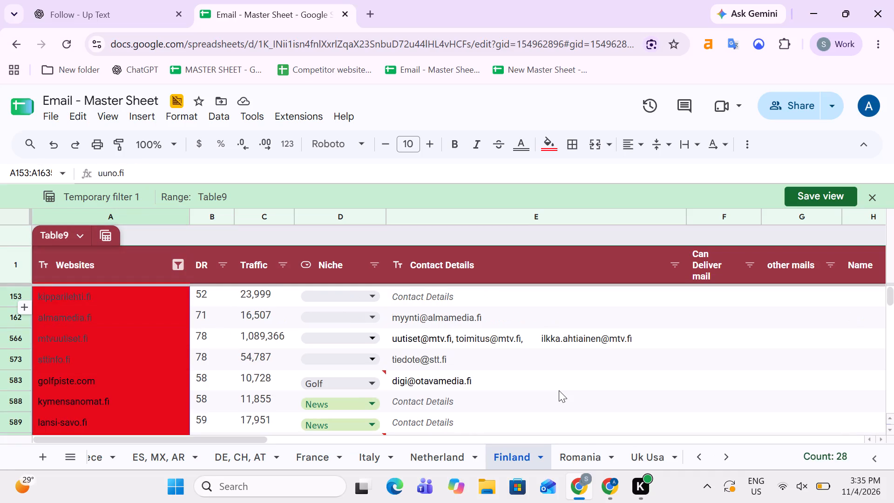
pyautogui.hotkey('ctrl', 'c')
# Switch to the new outreach data sheet and paste the copied websites as values only from B6675, below the Finland rows.
pyautogui.hotkey('alt', 'Tab')
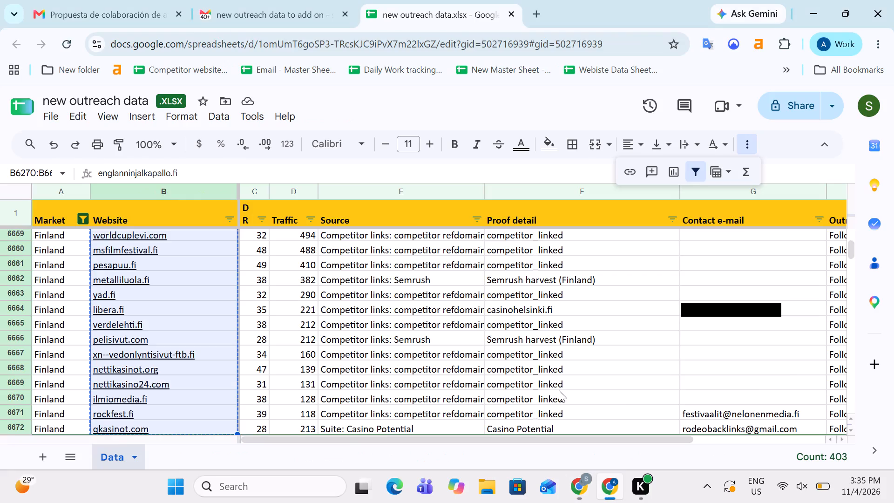
pyautogui.press('Down')
pyautogui.hotkey('ctrl', 'Down')
pyautogui.press('Down')
pyautogui.press('Down')
pyautogui.press('Down')
pyautogui.press('Down')
pyautogui.press('Up')
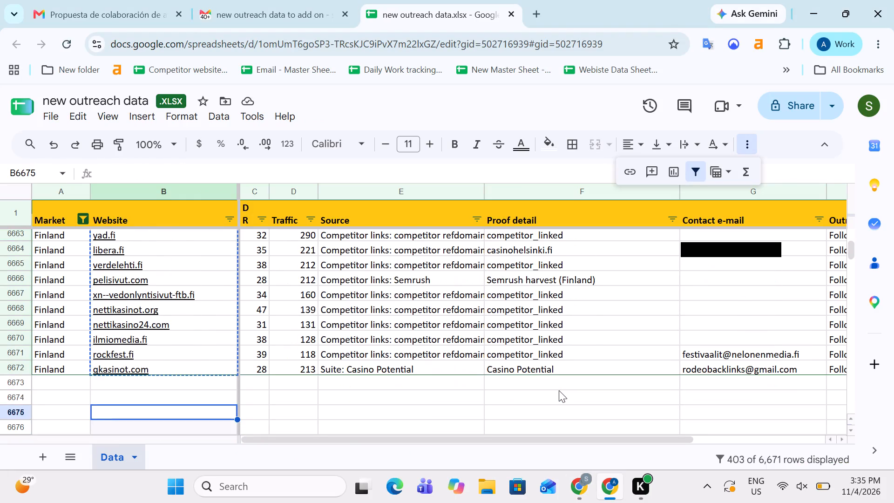
pyautogui.press('Up')
pyautogui.press('Down')
pyautogui.hotkey('ctrl', 'v')
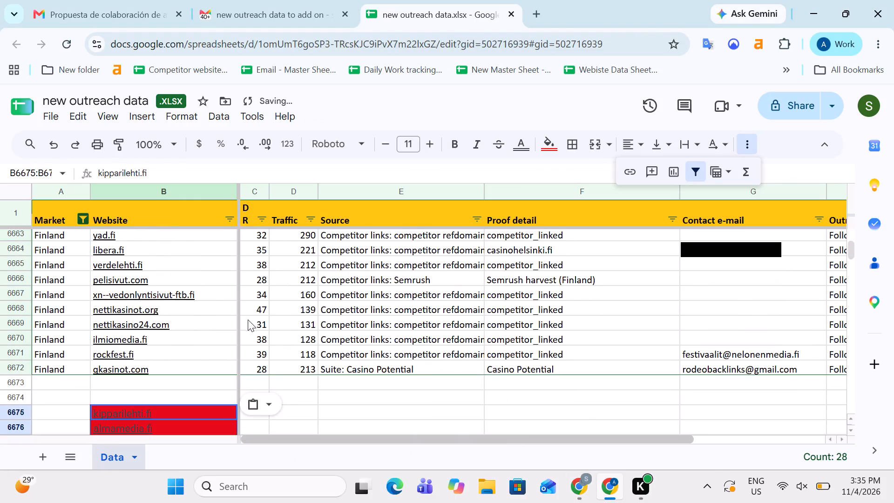
pyautogui.click(259, 404)
pyautogui.click(314, 290)
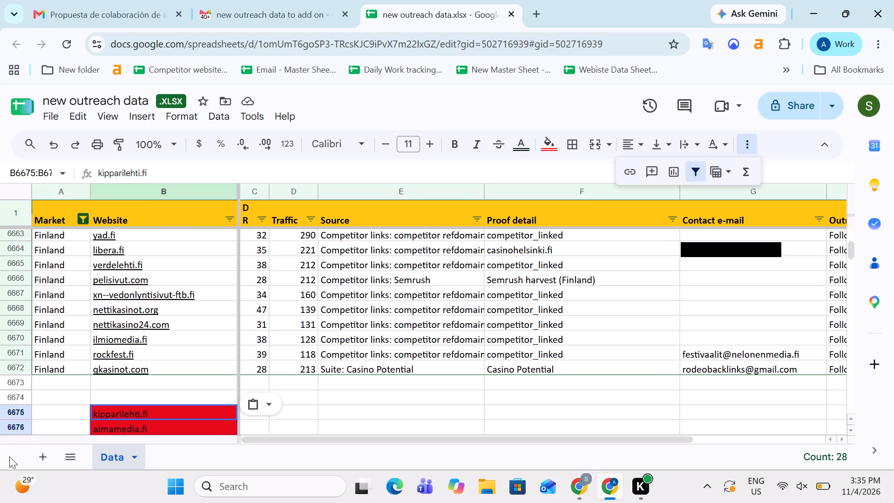
pyautogui.click(249, 400)
pyautogui.click(303, 286)
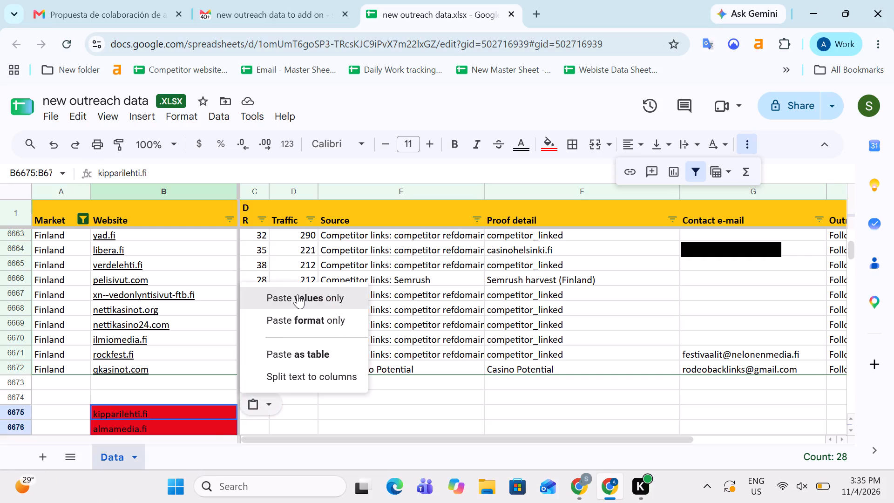
pyautogui.click(298, 295)
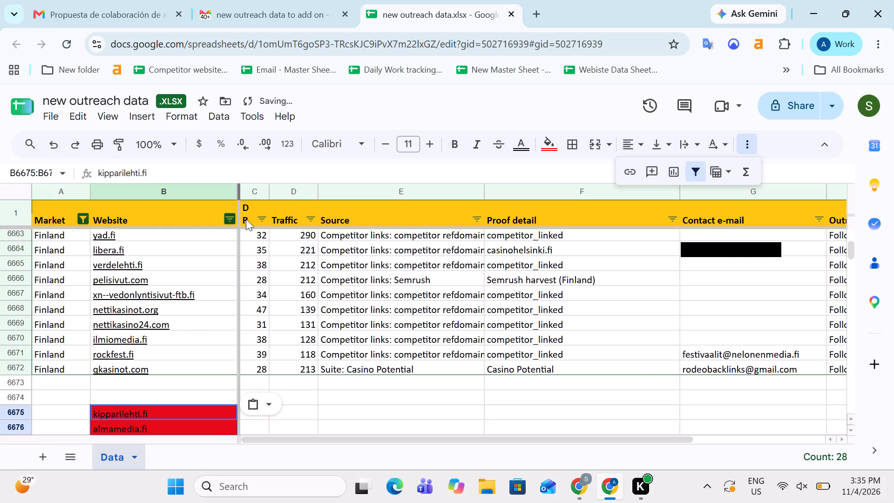
# Filter the Website column by the red fill color.
pyautogui.click(232, 216)
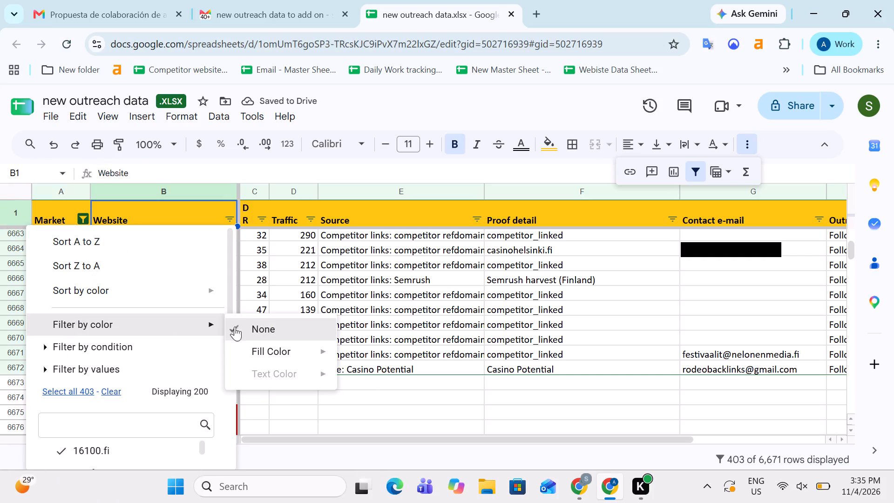
pyautogui.click(352, 374)
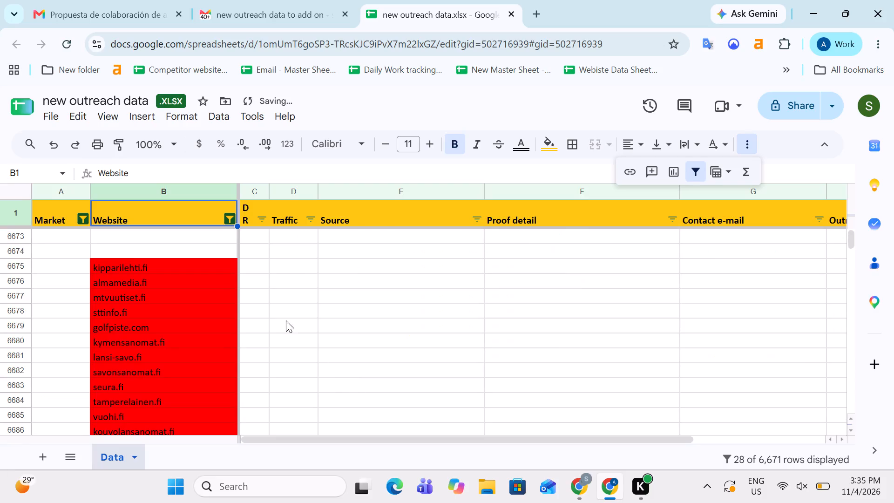
# Delete the filtered red Finland rows from mtvuutiset.fi in row 6273 through row 6617.
pyautogui.scroll(20, 273, 319)
pyautogui.click(0, 243)
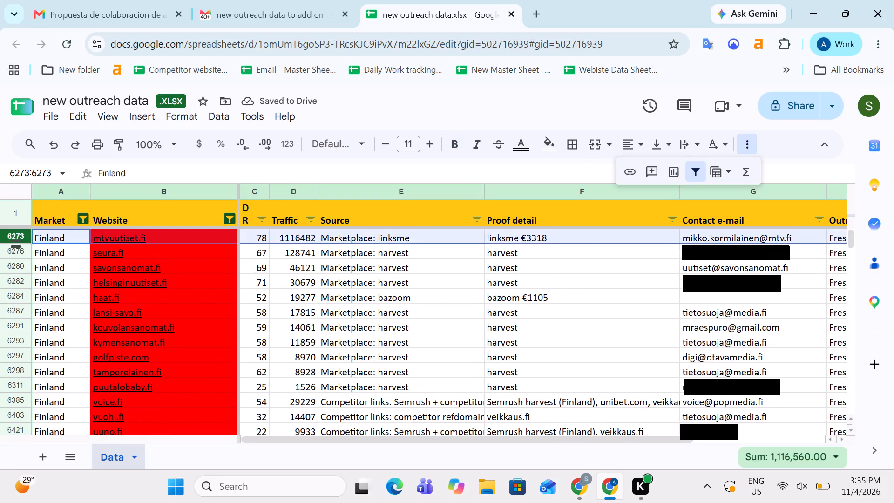
pyautogui.press('Up')
pyautogui.press('Up')
pyautogui.press('Down')
pyautogui.click(0, 243)
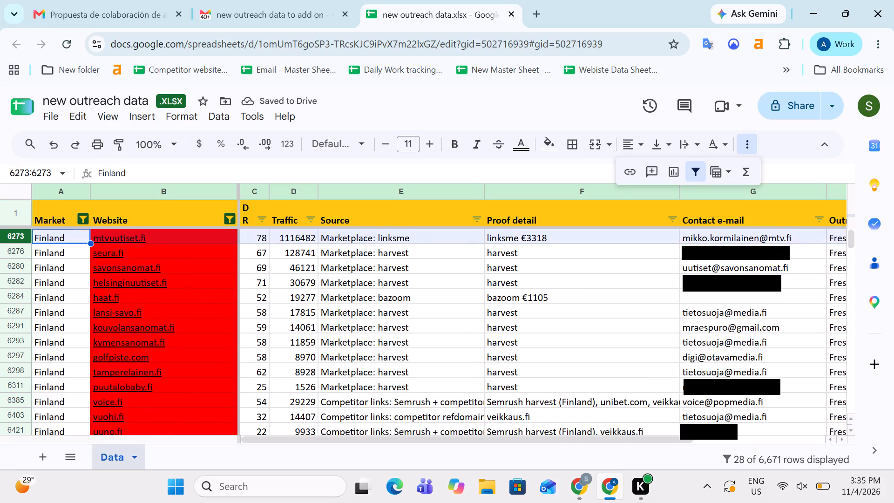
pyautogui.hotkey('ctrl', 'shift', 'Down')
pyautogui.rightClick(0, 285)
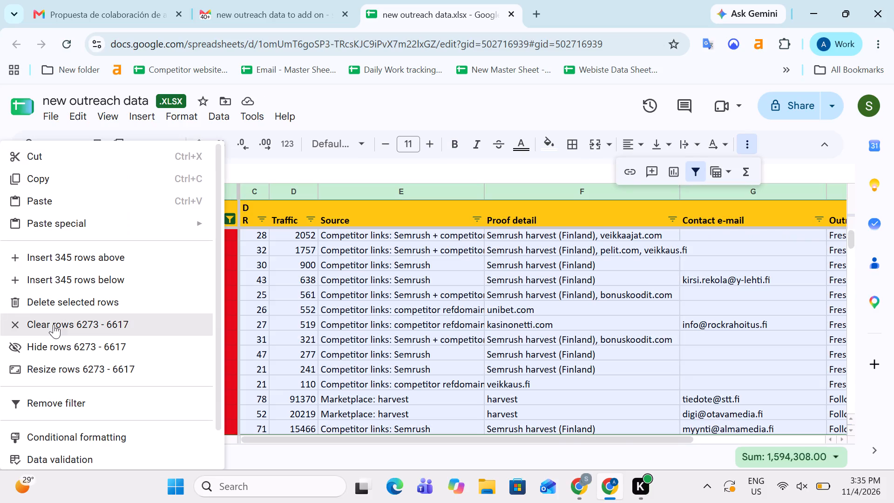
pyautogui.click(51, 306)
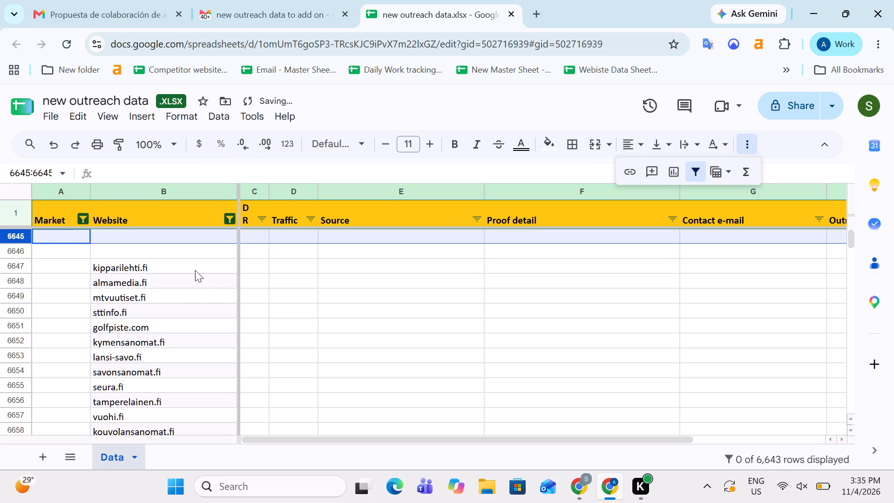
# Clear the pasted websites from kipparilehti.fi in B6647 down to the end of the list.
pyautogui.click(195, 269)
pyautogui.hotkey('ctrl', 'shift', 'Down')
pyautogui.press('Delete')
pyautogui.press('Up')
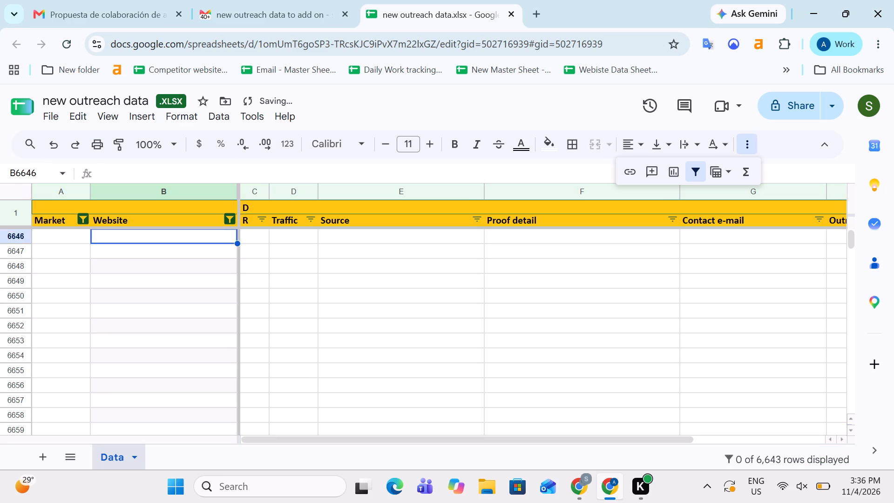
pyautogui.hotkey('ctrl', 'Up')
pyautogui.press('Down')
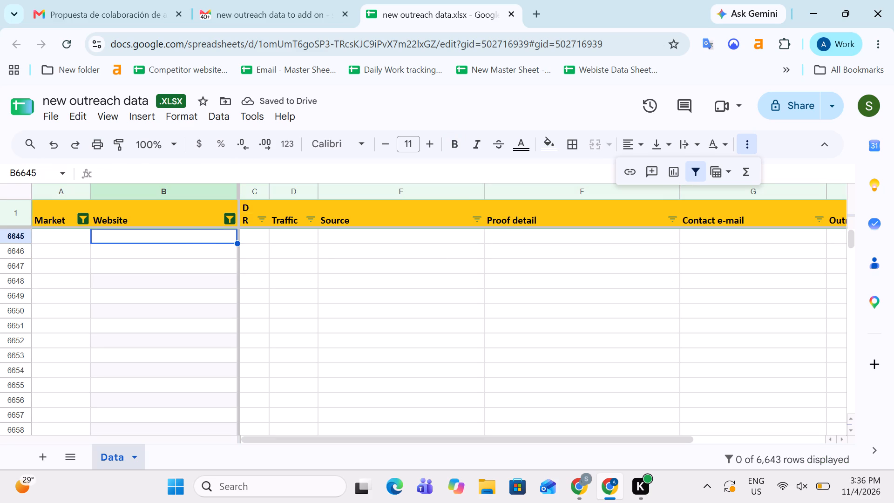
# Remove the Market and Website filters, reapply an empty filter from the header row, and return to the first Ireland row.
pyautogui.click(231, 214)
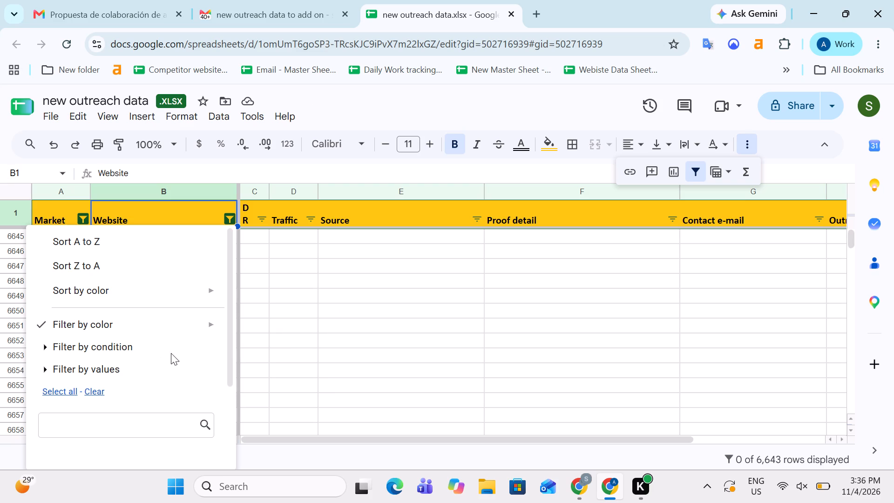
pyautogui.click(323, 297)
pyautogui.click(0, 218)
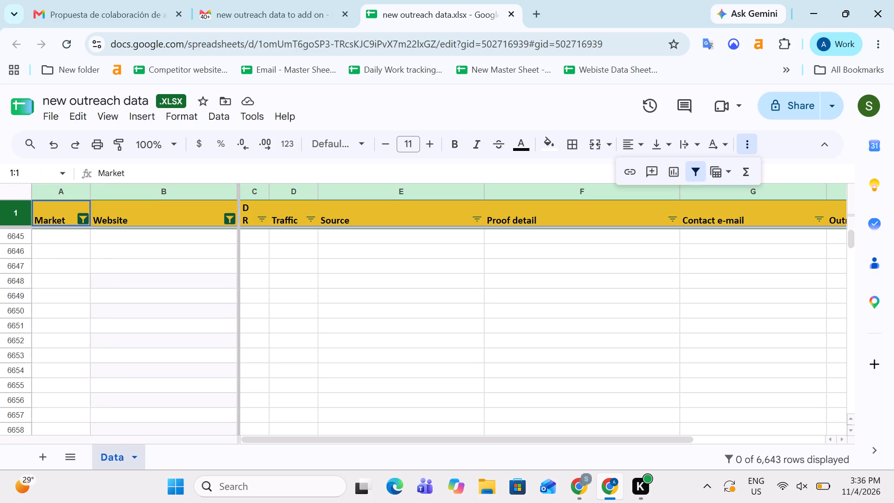
pyautogui.click(695, 169)
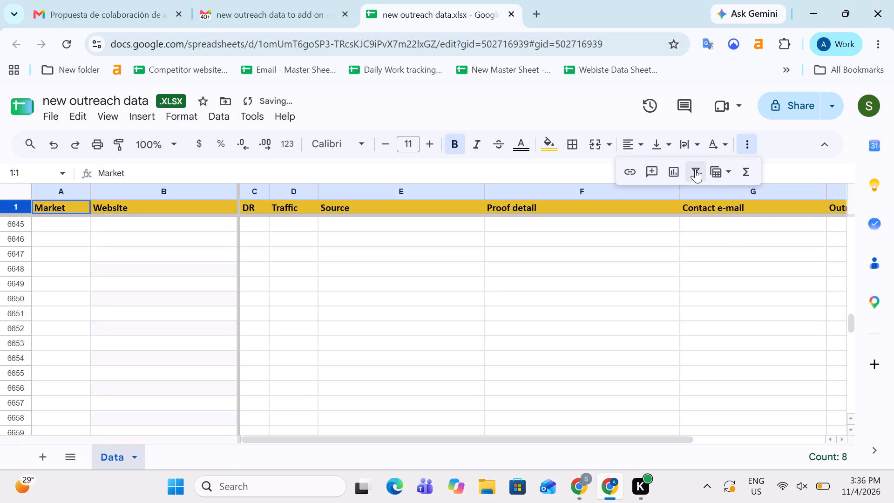
pyautogui.click(695, 169)
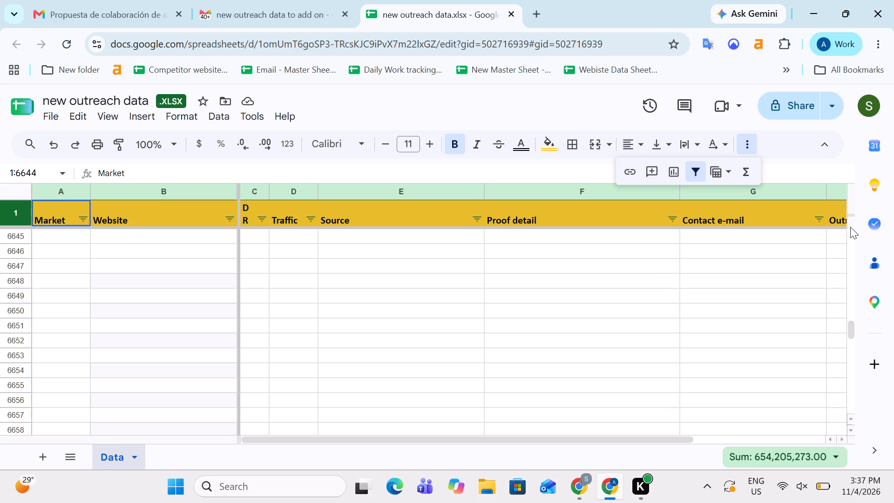
pyautogui.press('Up')
pyautogui.press('Down')
pyautogui.press('Up')
pyautogui.press('Up')
pyautogui.press('Down')
pyautogui.press('Right')
pyautogui.press('Left')
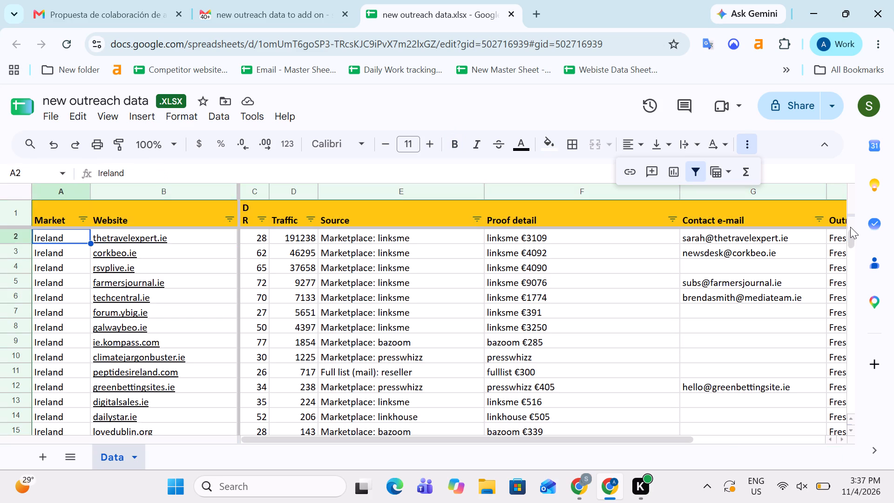
# Switch to the Email - Master Sheet and reset the Finland sheet's Status filter to include all values.
pyautogui.hotkey('alt', 'Tab')
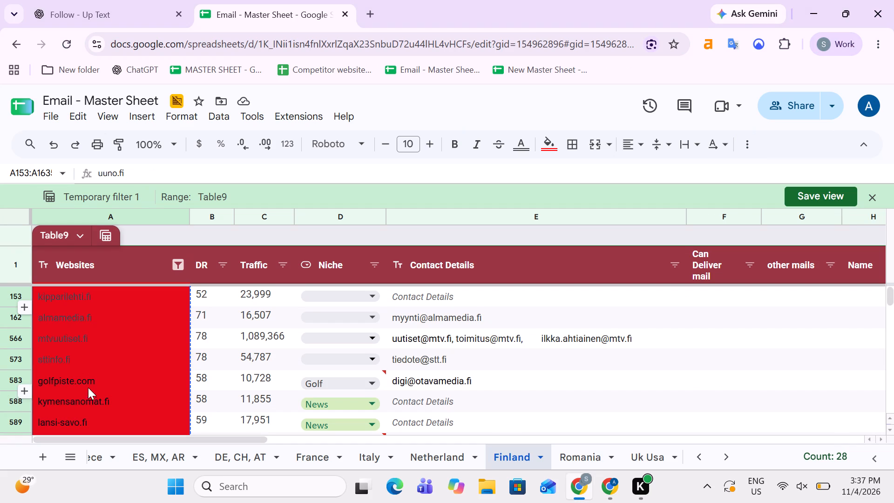
pyautogui.click(174, 264)
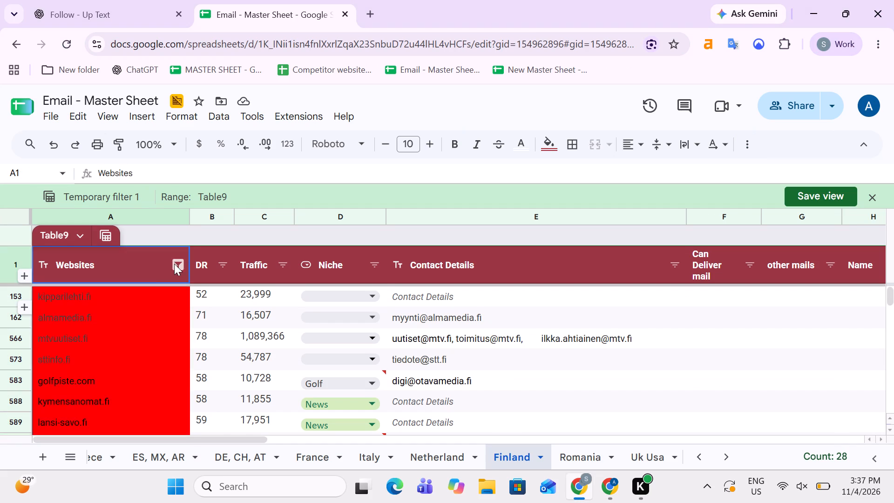
pyautogui.click(648, 312)
pyautogui.press('Right')
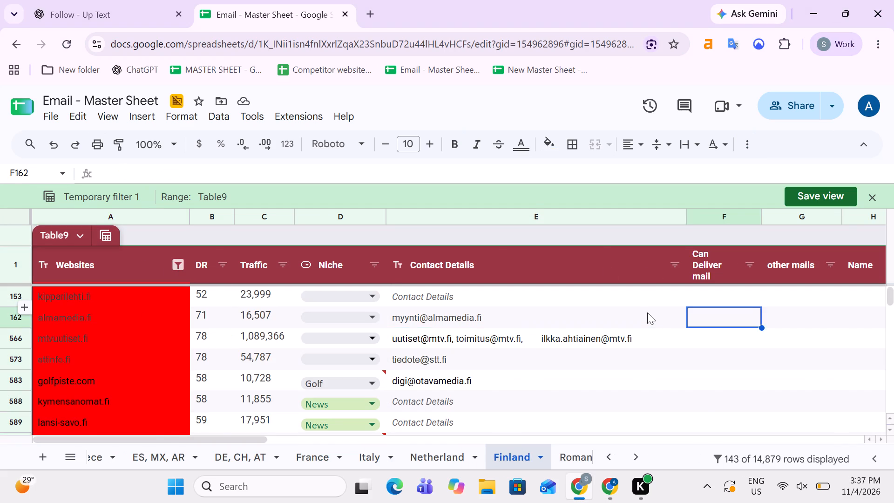
pyautogui.press('Right')
pyautogui.press('Right')
pyautogui.press('Right')
pyautogui.press('Right')
pyautogui.press('Right')
pyautogui.press('Right')
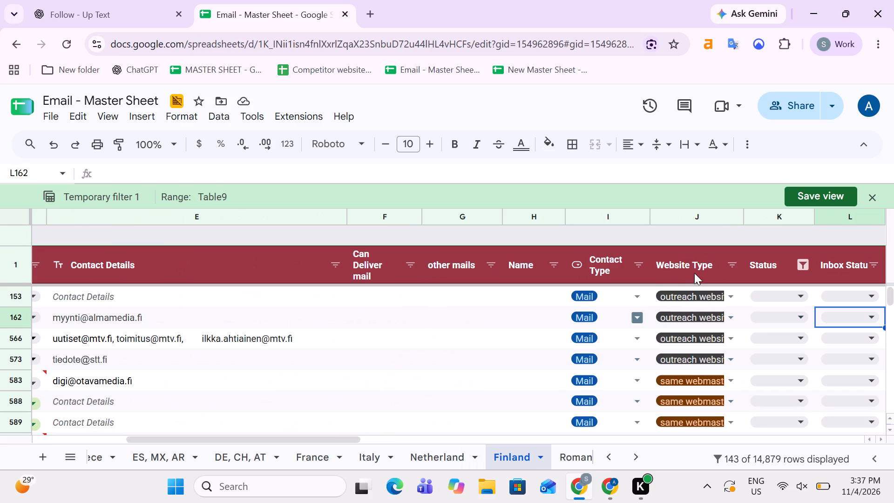
pyautogui.click(804, 263)
pyautogui.scroll(-4, 728, 353)
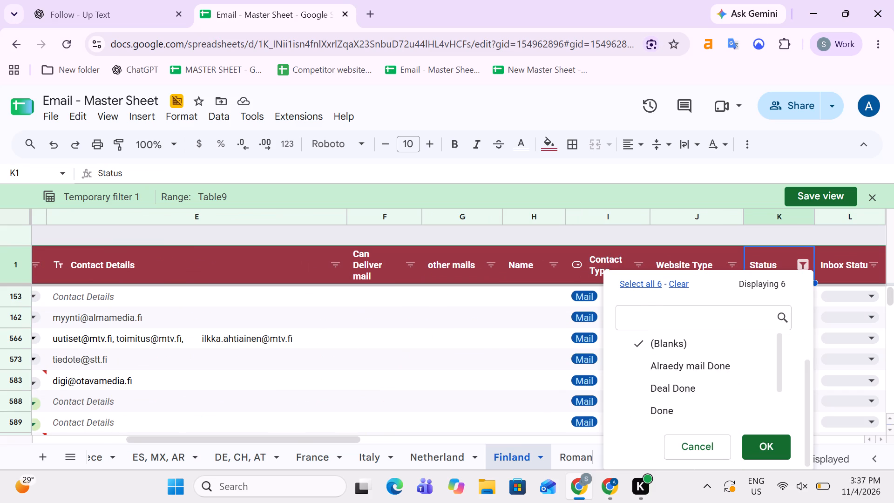
pyautogui.click(651, 285)
pyautogui.click(765, 444)
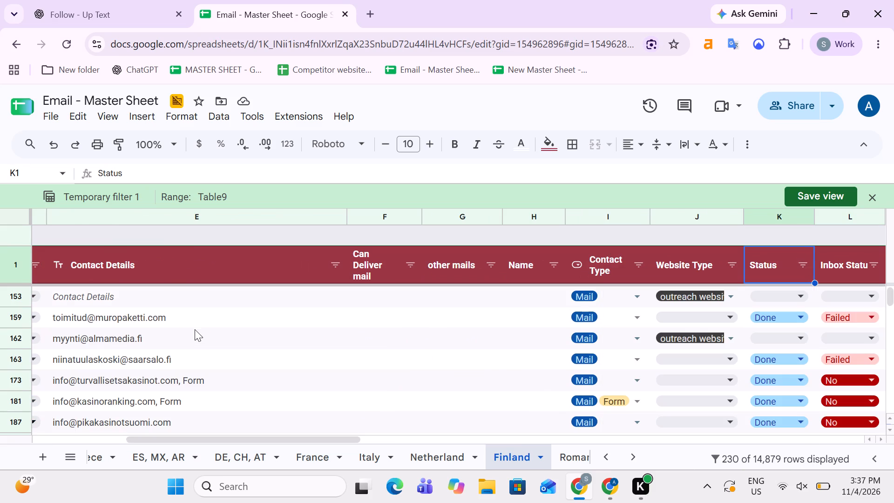
# Remove the color filter from the Finland sheet's Websites column by setting it to None.
pyautogui.click(194, 327)
pyautogui.press('Left')
pyautogui.press('Left')
pyautogui.press('Left')
pyautogui.press('Left')
pyautogui.press('Left')
pyautogui.press('Left')
pyautogui.press('Left')
pyautogui.press('Left')
pyautogui.press('Left')
pyautogui.press('Left')
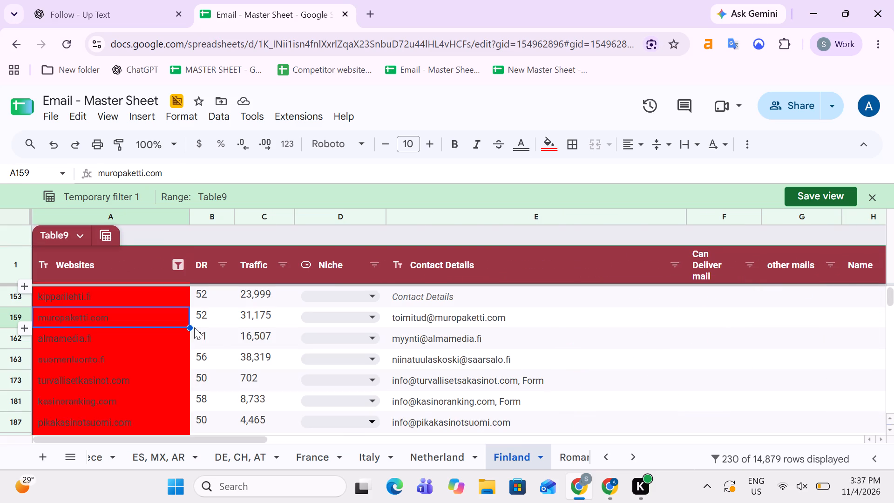
pyautogui.click(177, 265)
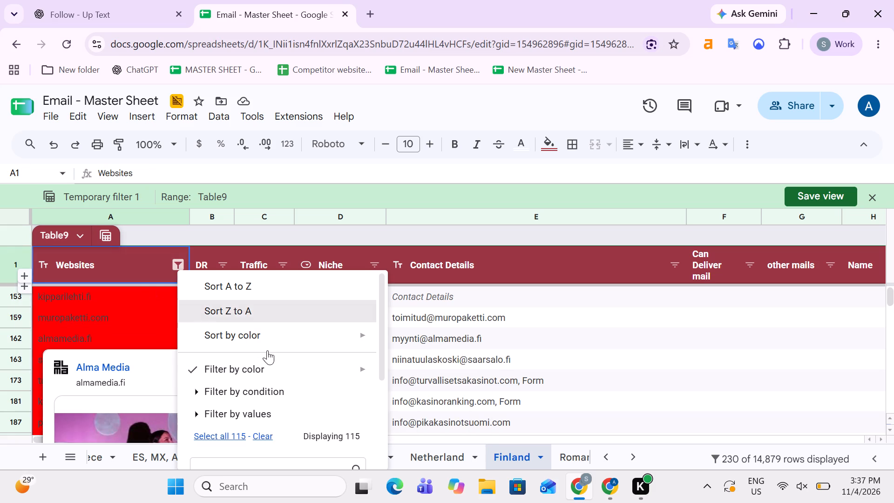
pyautogui.click(419, 377)
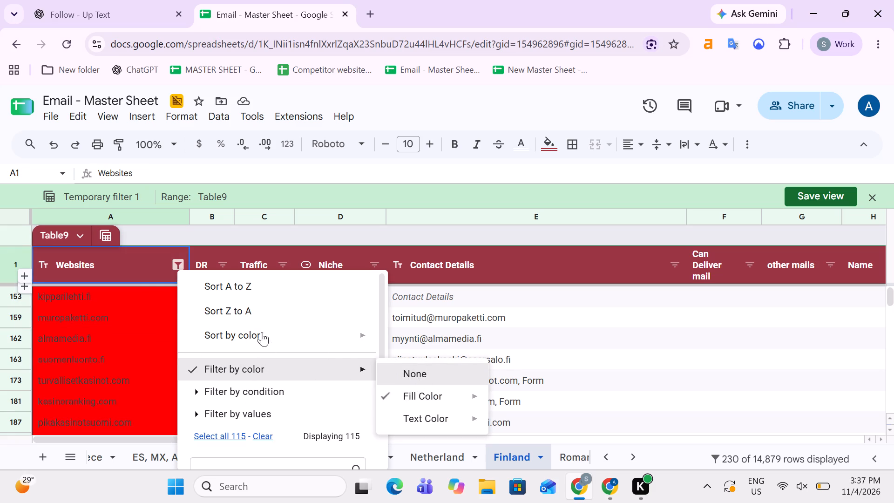
pyautogui.click(183, 372)
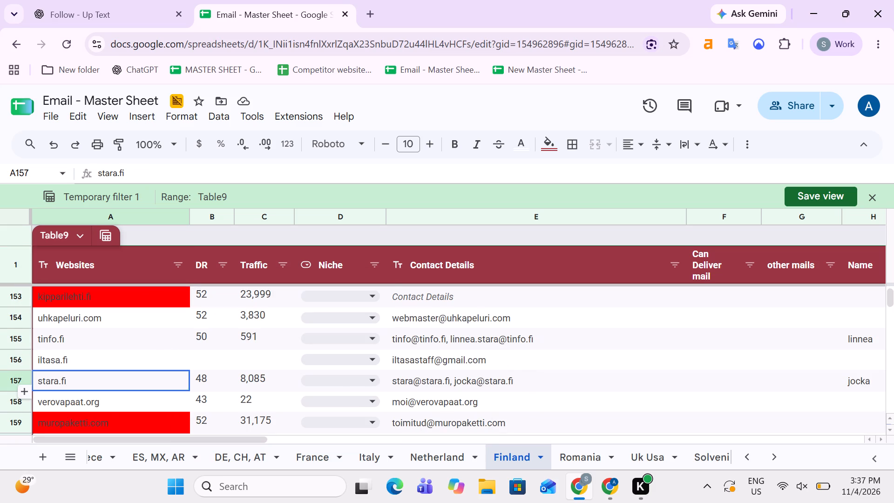
# Clear the websites from englanninjalkapallo.fi in A1644 down to the end of the Finland sheet's list.
pyautogui.hotkey('ctrl', 'Down')
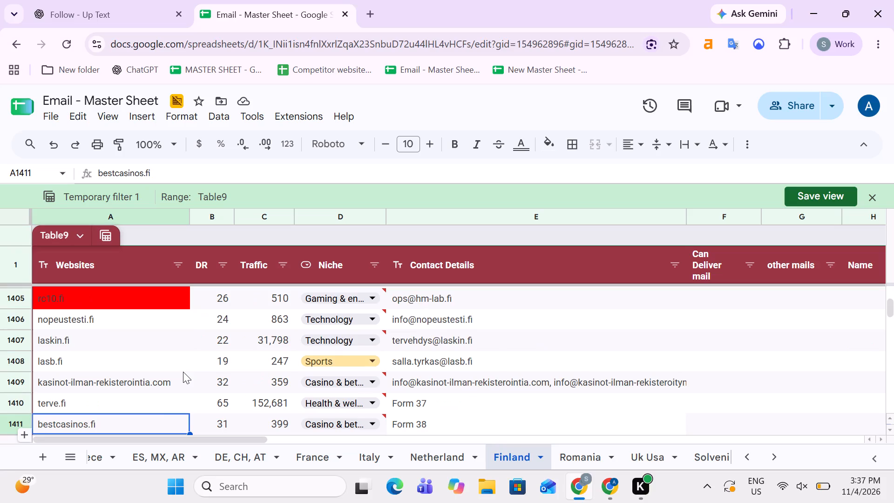
pyautogui.press('Down')
pyautogui.press('Down')
pyautogui.press('Down')
pyautogui.press('Down')
pyautogui.press('Down')
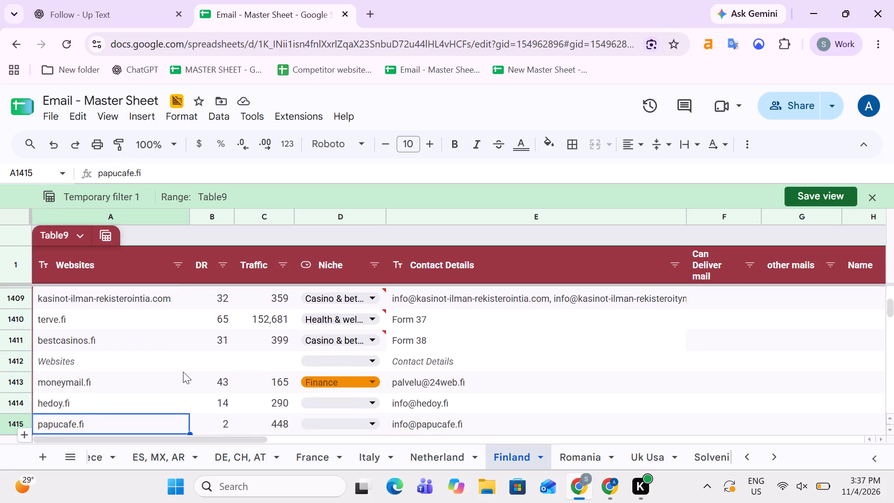
pyautogui.hotkey('ctrl', 'Down')
pyautogui.press('Down')
pyautogui.press('Down')
pyautogui.press('Down')
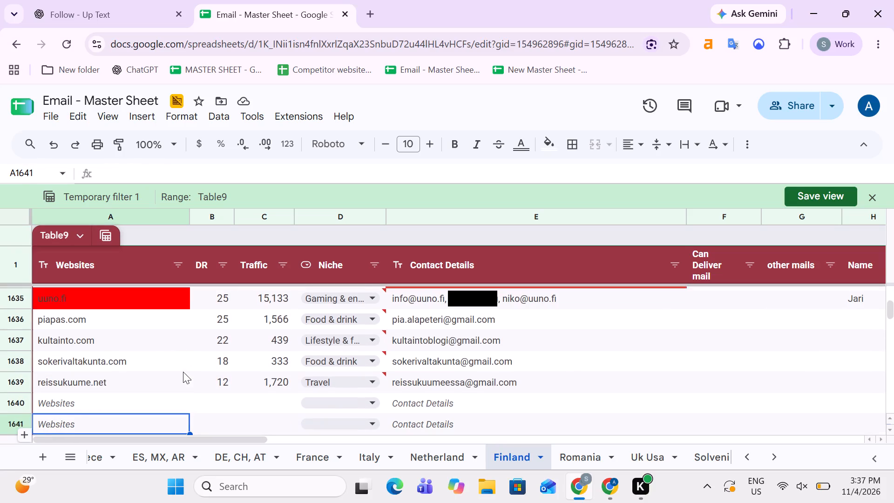
pyautogui.press('Down')
pyautogui.press('Down')
pyautogui.press('Down')
pyautogui.press('Up')
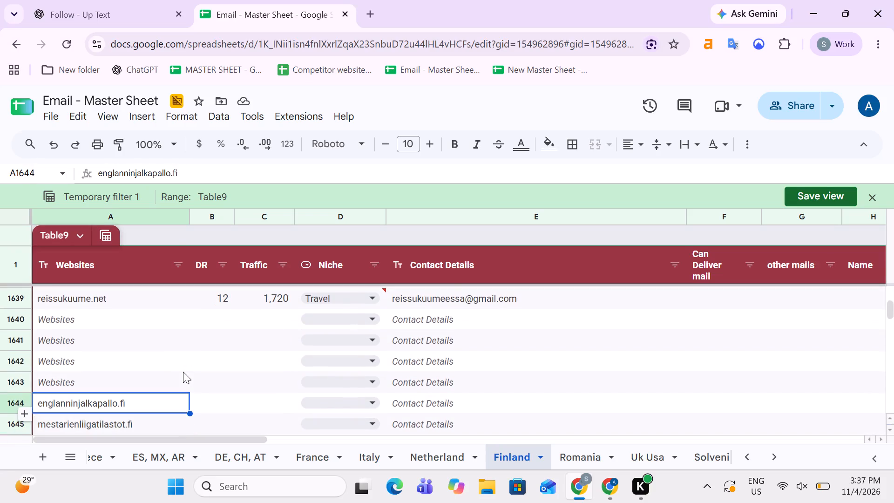
pyautogui.hotkey('ctrl', 'shift', 'Down')
pyautogui.press('Delete')
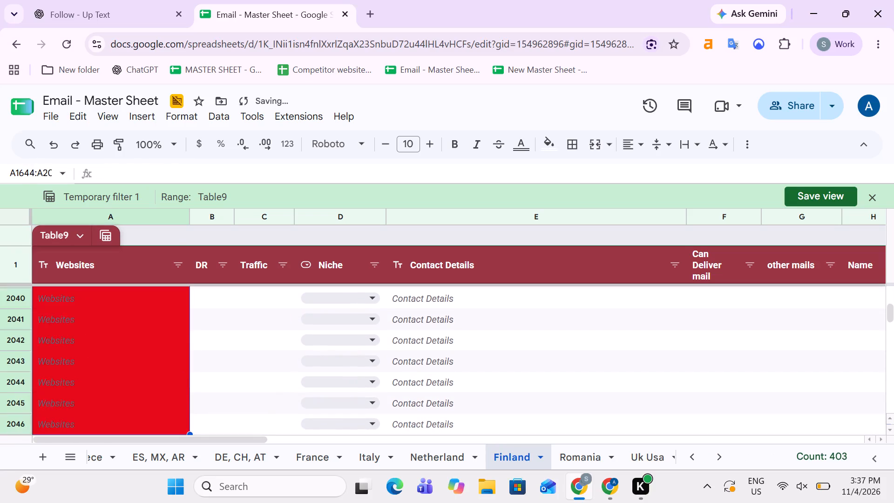
pyautogui.press('Up')
pyautogui.press('Up')
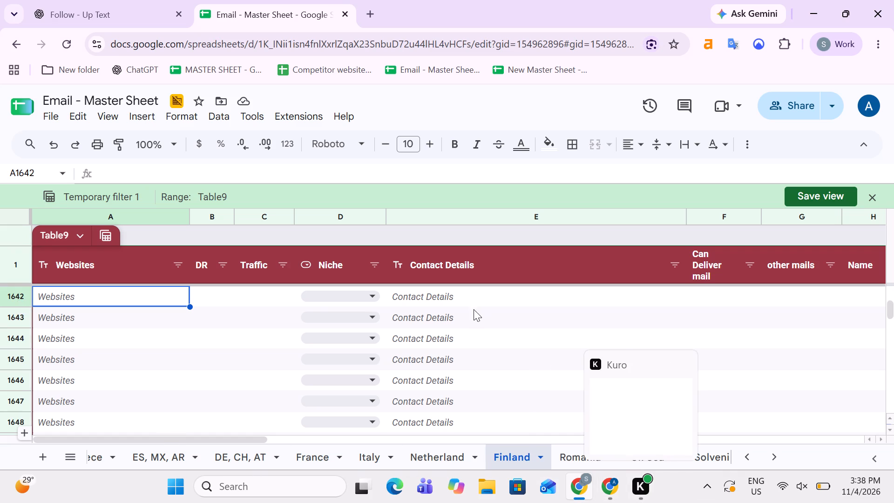
# Close the temporary filter view on the Finland sheet.
pyautogui.click(648, 463)
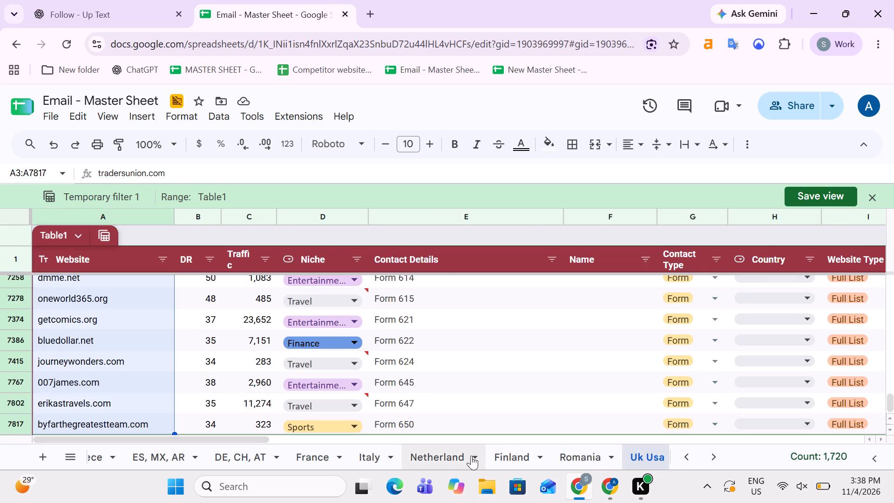
pyautogui.click(512, 455)
pyautogui.click(872, 191)
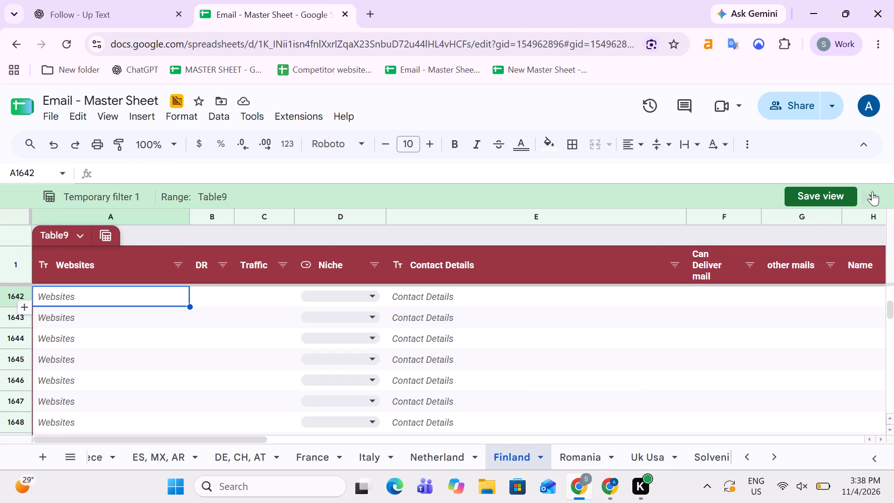
pyautogui.click(449, 351)
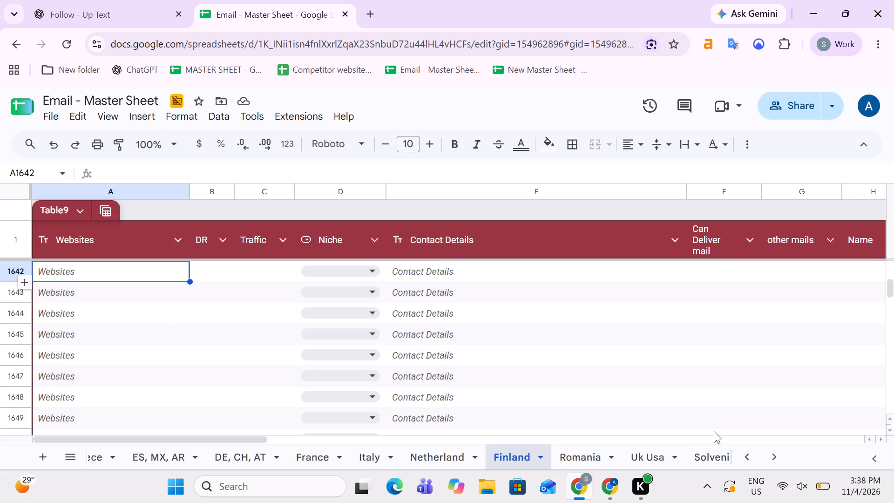
# Reset the Uk Usa sheet's Inbox status filter to include all values.
pyautogui.click(640, 458)
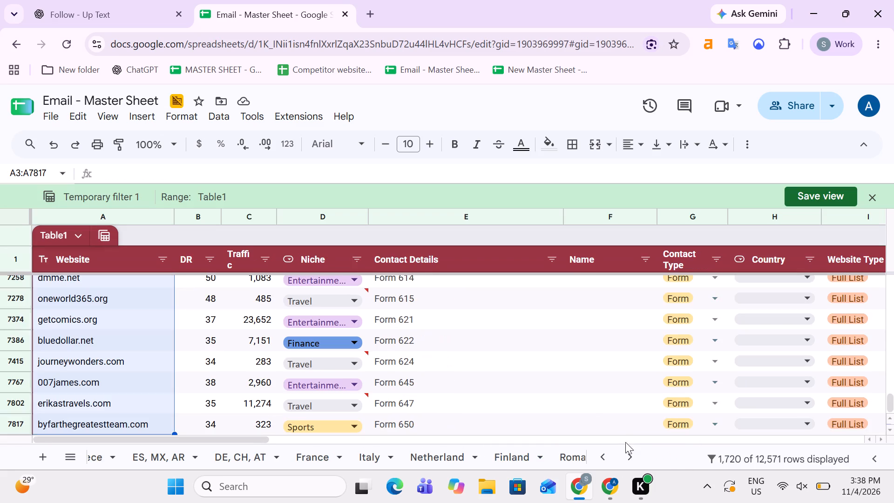
pyautogui.click(458, 327)
pyautogui.press('Right')
pyautogui.press('Right')
pyautogui.press('Right')
pyautogui.press('Right')
pyautogui.press('Right')
pyautogui.press('Right')
pyautogui.press('Right')
pyautogui.press('Right')
pyautogui.press('Right')
pyautogui.press('Right')
pyautogui.press('Right')
pyautogui.press('Right')
pyautogui.press('Right')
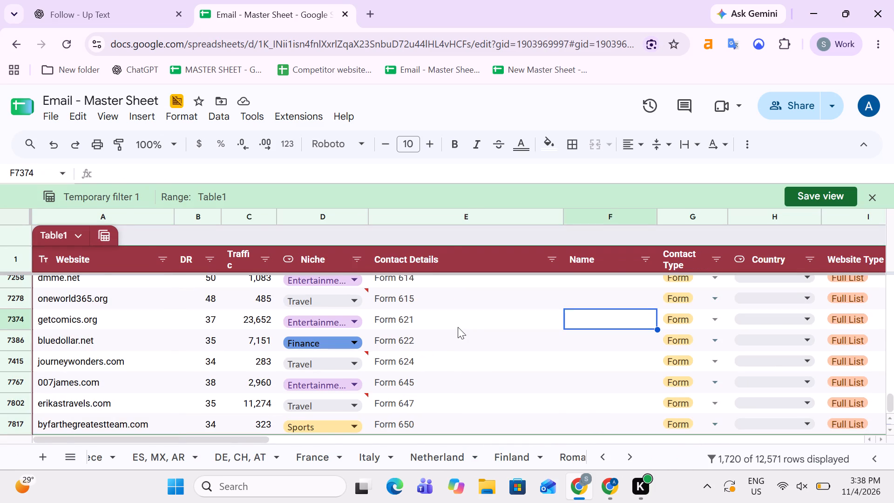
pyautogui.press('Right')
pyautogui.press('Left')
pyautogui.press('Left')
pyautogui.press('Left')
pyautogui.press('Left')
pyautogui.press('Left')
pyautogui.press('Left')
pyautogui.press('Left')
pyautogui.press('Left')
pyautogui.press('Left')
pyautogui.press('Left')
pyautogui.press('Left')
pyautogui.press('Left')
pyautogui.press('Left')
pyautogui.press('Left')
pyautogui.press('Left')
pyautogui.press('Left')
pyautogui.press('Left')
pyautogui.press('Left')
pyautogui.press('Left')
pyautogui.press('Left')
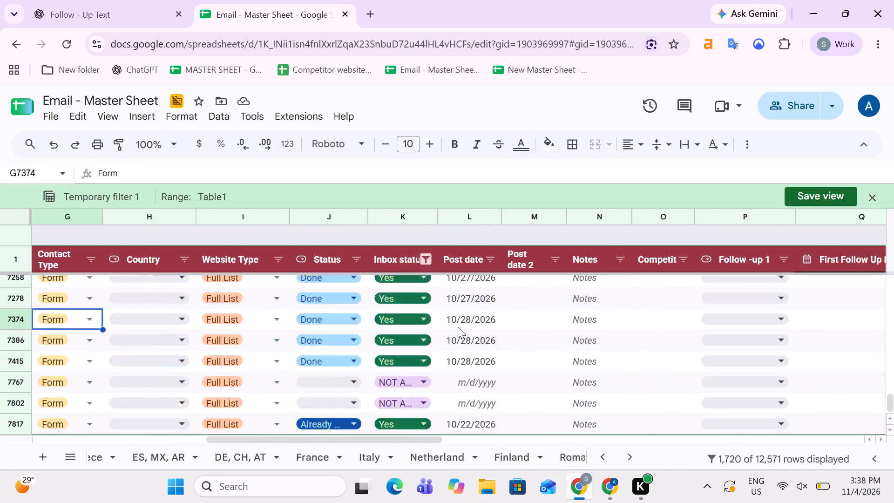
pyautogui.press('Right')
pyautogui.press('Right')
pyautogui.press('Right')
pyautogui.press('Right')
pyautogui.press('Right')
pyautogui.press('Right')
pyautogui.press('Right')
pyautogui.press('Right')
pyautogui.press('Right')
pyautogui.press('Right')
pyautogui.press('Right')
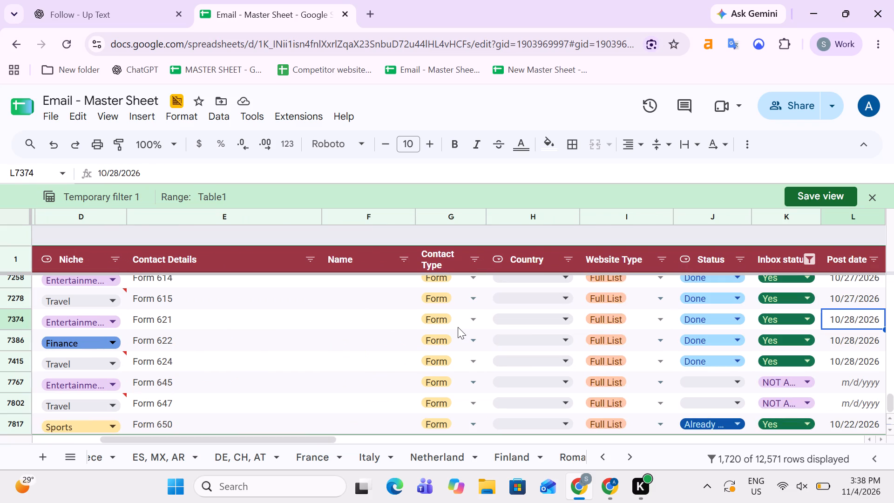
pyautogui.click(798, 260)
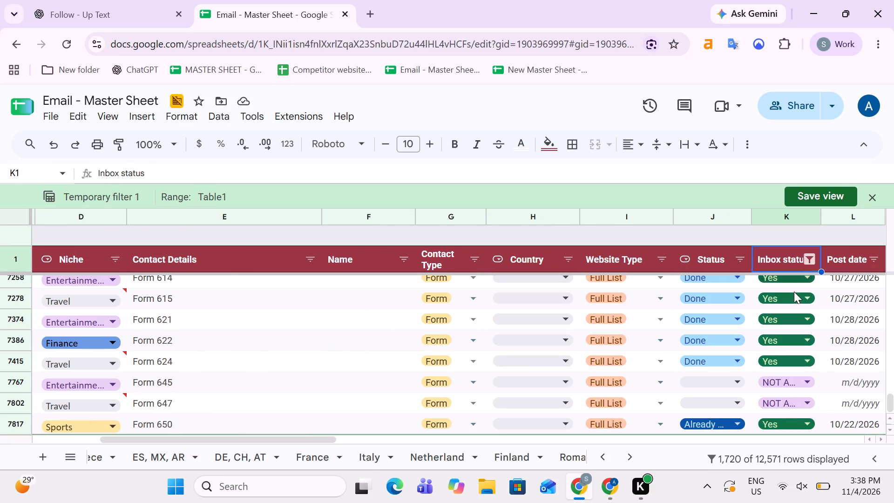
pyautogui.click(806, 261)
pyautogui.scroll(-3, 706, 366)
pyautogui.click(633, 280)
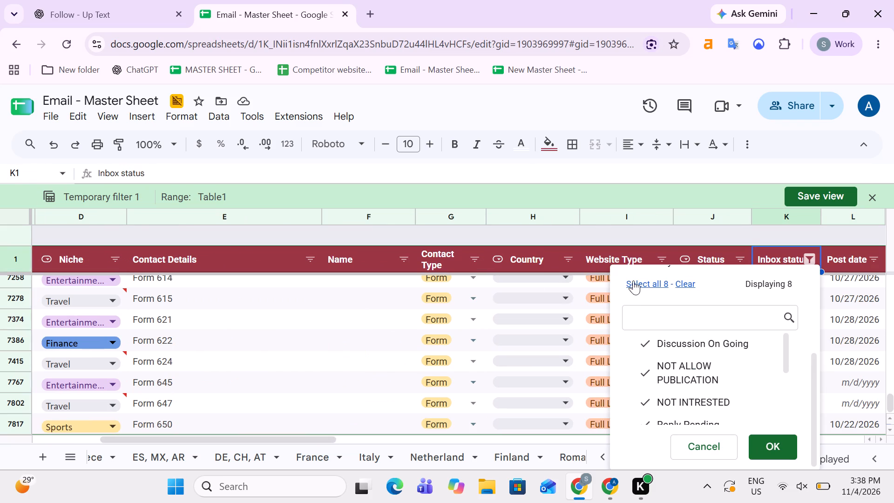
pyautogui.click(645, 286)
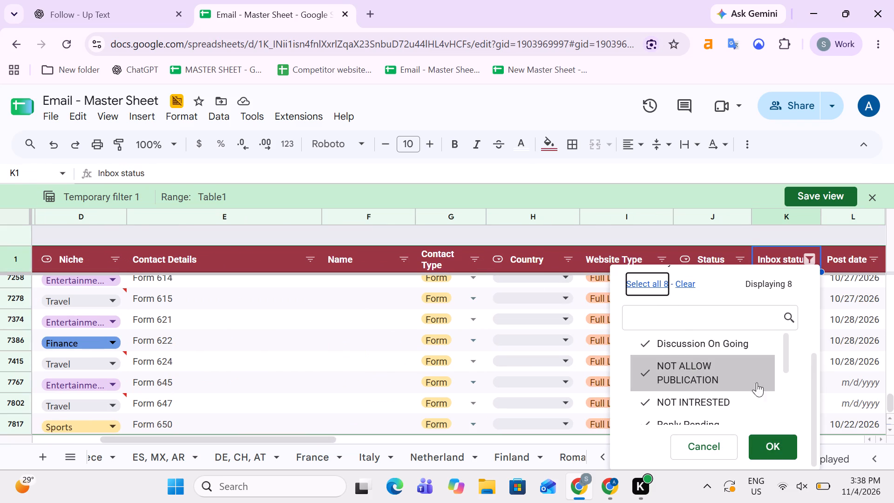
pyautogui.click(772, 449)
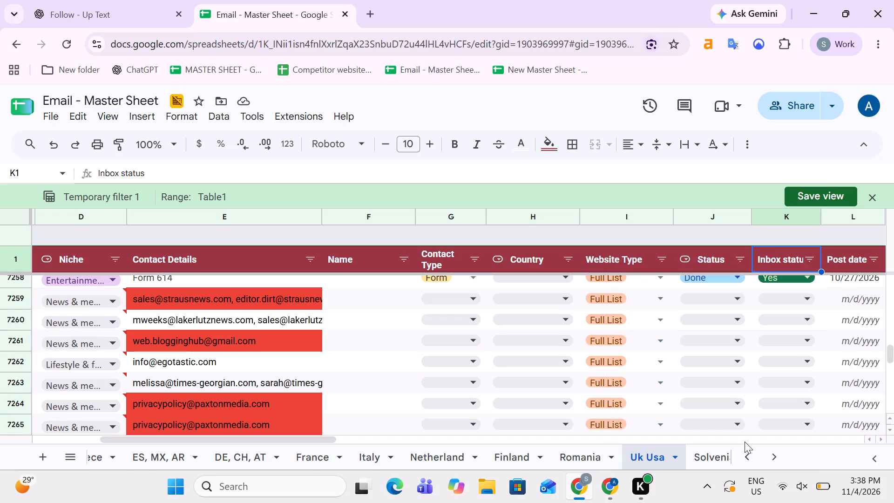
# Examine the Uk Usa sheet from its first row to the first blank Website row, checking that row across the columns.
pyautogui.press('Down')
pyautogui.press('Up')
pyautogui.press('Down')
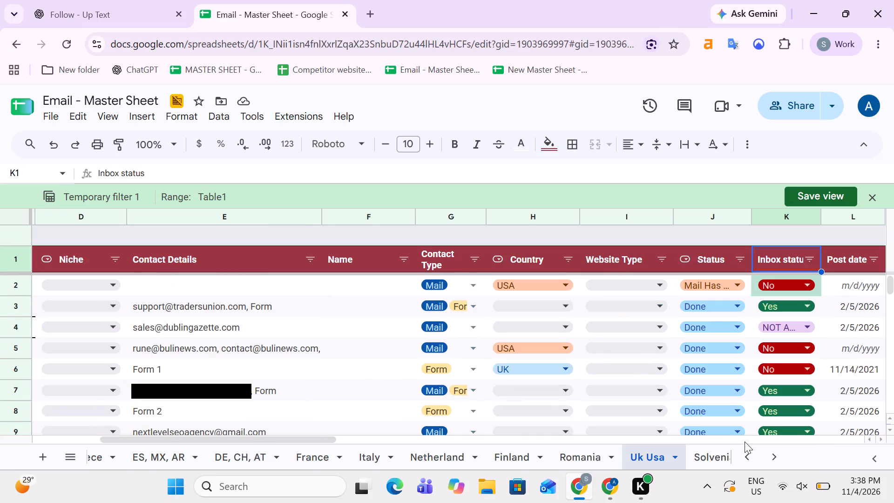
pyautogui.press('Right')
pyautogui.press('Right')
pyautogui.press('Right')
pyautogui.press('Left')
pyautogui.press('Left')
pyautogui.press('Left')
pyautogui.press('Left')
pyautogui.press('Left')
pyautogui.press('Left')
pyautogui.press('Left')
pyautogui.press('Left')
pyautogui.press('Left')
pyautogui.press('Left')
pyautogui.press('Left')
pyautogui.press('Left')
pyautogui.press('Left')
pyautogui.press('Left')
pyautogui.press('Left')
pyautogui.press('Left')
pyautogui.press('Left')
pyautogui.press('Left')
pyautogui.press('Left')
pyautogui.press('Left')
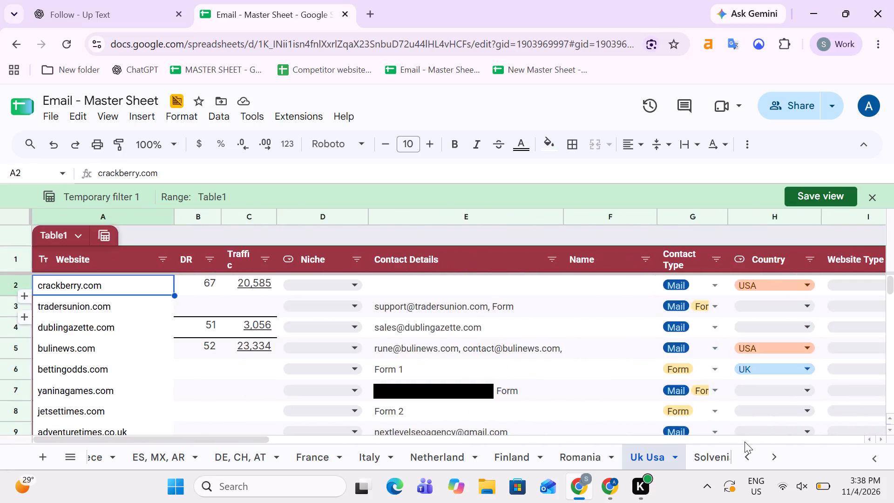
pyautogui.hotkey('ctrl', 'Down')
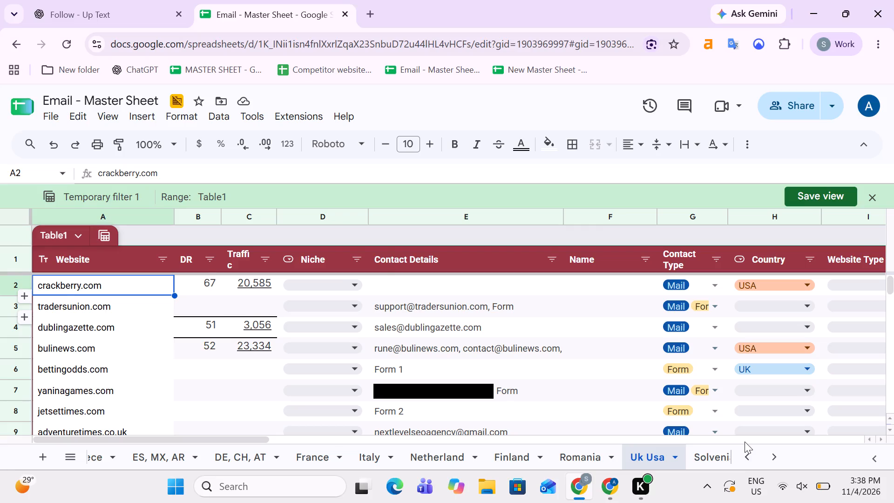
pyautogui.press('Down')
pyautogui.press('Down')
pyautogui.press('Down')
pyautogui.press('Down')
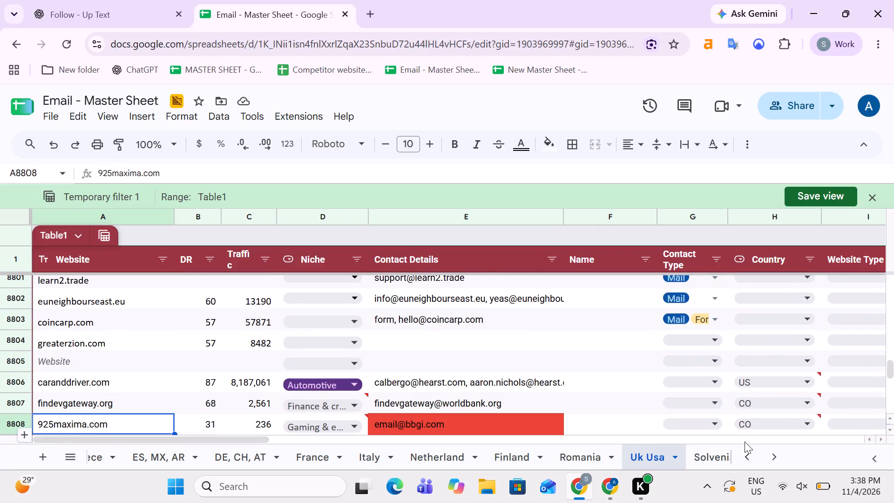
pyautogui.press('Up')
pyautogui.press('Up')
pyautogui.press('Up')
pyautogui.press('Right')
pyautogui.press('Right')
pyautogui.press('Right')
pyautogui.press('Right')
pyautogui.press('Right')
pyautogui.press('Right')
pyautogui.press('Right')
pyautogui.press('Right')
pyautogui.press('Right')
pyautogui.press('Right')
pyautogui.press('Right')
pyautogui.press('Right')
pyautogui.press('Right')
pyautogui.press('Right')
pyautogui.press('Right')
pyautogui.press('Right')
pyautogui.press('Right')
pyautogui.press('Right')
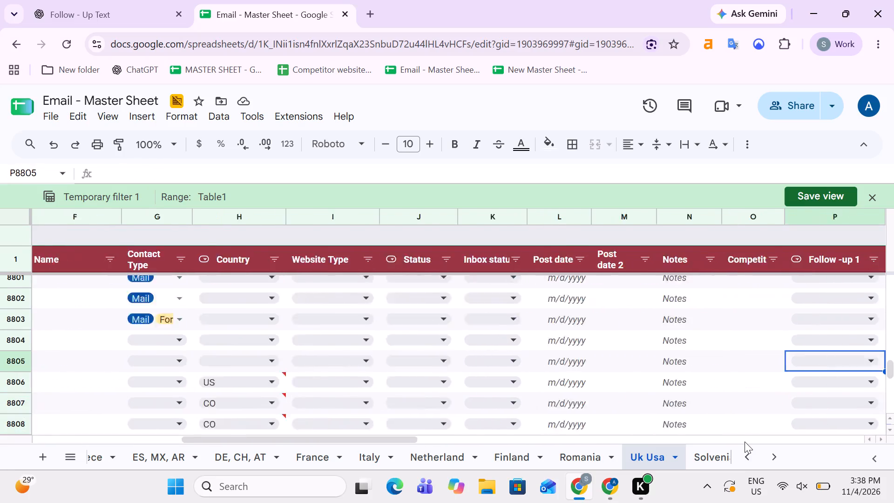
pyautogui.press('Left')
pyautogui.press('Left')
pyautogui.press('Left')
pyautogui.press('Left')
pyautogui.press('Left')
pyautogui.press('Left')
pyautogui.press('Left')
pyautogui.press('Left')
pyautogui.press('Left')
pyautogui.press('Left')
pyautogui.press('Left')
pyautogui.press('Left')
pyautogui.press('Left')
pyautogui.press('Left')
pyautogui.press('Left')
pyautogui.press('Left')
pyautogui.press('Left')
pyautogui.press('Left')
pyautogui.press('Left')
pyautogui.press('Left')
# Select the Uk Usa websites from caranddriver.com in A8806 down to the end of the block to check its extent.
pyautogui.press('Down')
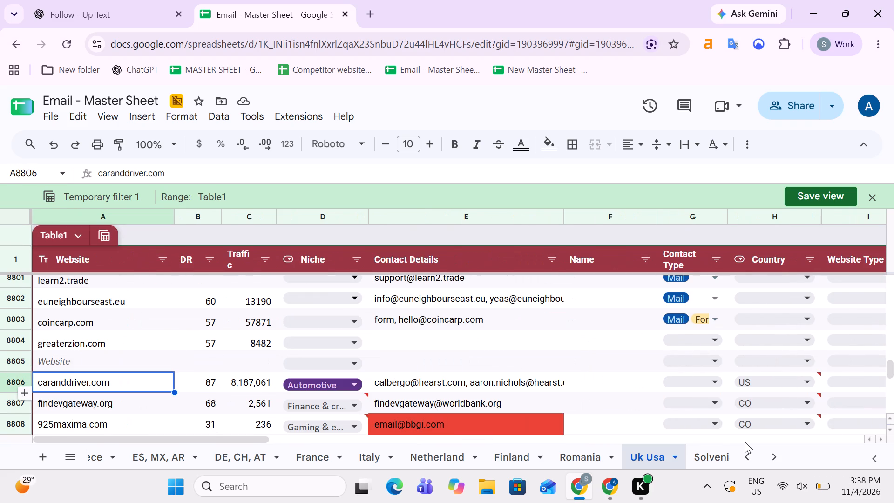
pyautogui.hotkey('ctrl', 'shift', 'Down')
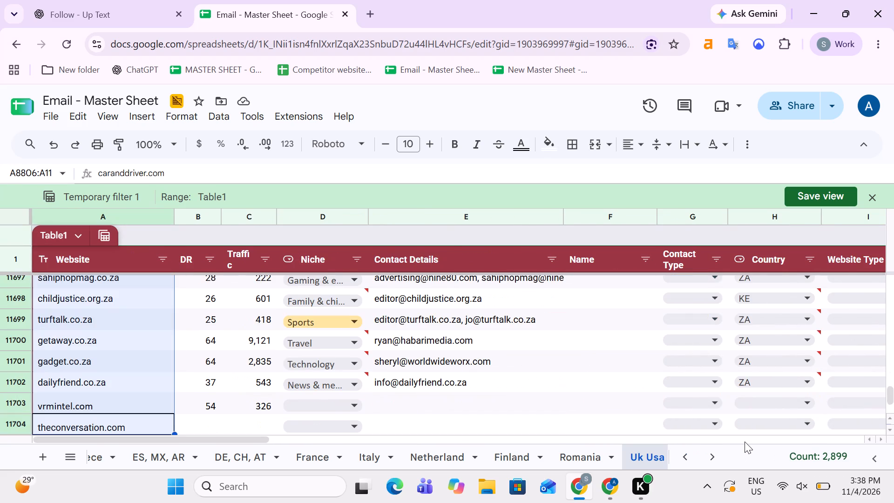
pyautogui.press('Up')
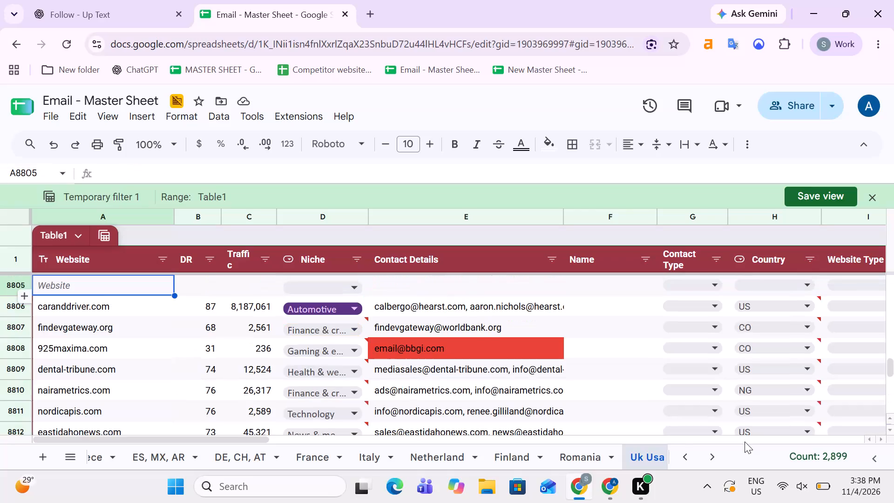
# Enter the note "Recived From D" in O8806 on the caranddriver.com row of the Uk Usa sheet.
pyautogui.press('Up')
pyautogui.press('Down')
pyautogui.press('Down')
pyautogui.press('Right')
pyautogui.press('Right')
pyautogui.press('Right')
pyautogui.press('Right')
pyautogui.press('Right')
pyautogui.press('Right')
pyautogui.press('Right')
pyautogui.press('Right')
pyautogui.press('Right')
pyautogui.press('Right')
pyautogui.press('Right')
pyautogui.press('Right')
pyautogui.press('Right')
pyautogui.press('Right')
pyautogui.press('Right')
pyautogui.press('Right')
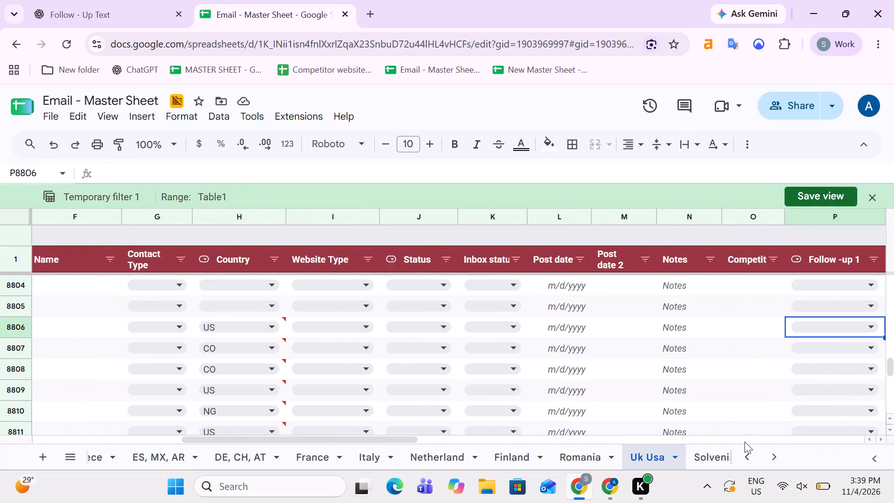
pyautogui.press('Right')
pyautogui.press('Left')
pyautogui.press('Left')
pyautogui.press('Left')
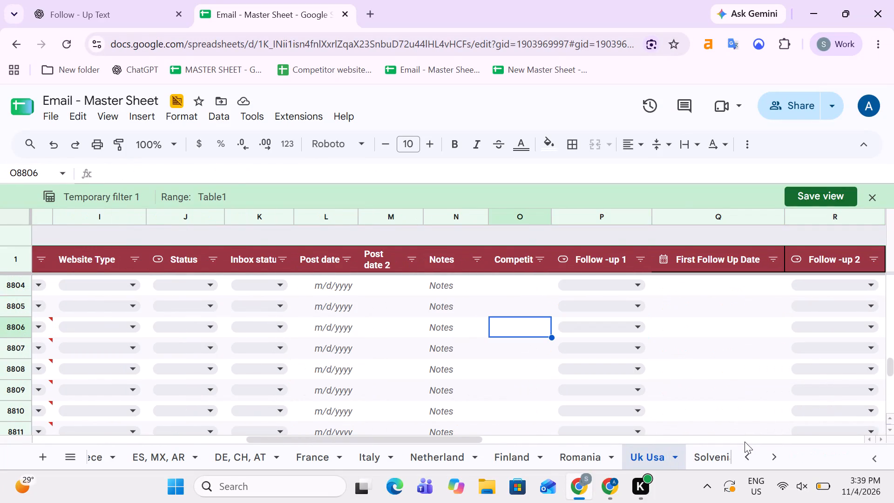
pyautogui.keyDown('shift'); pyautogui.click(745, 442); pyautogui.keyUp('shift')
pyautogui.write('Re')
pyautogui.press('Right')
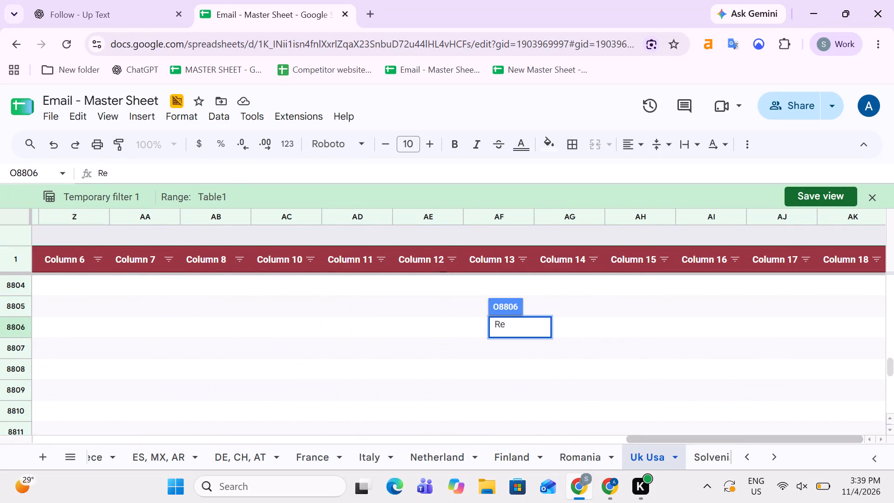
pyautogui.press('Left')
pyautogui.press('Left')
pyautogui.press('Right')
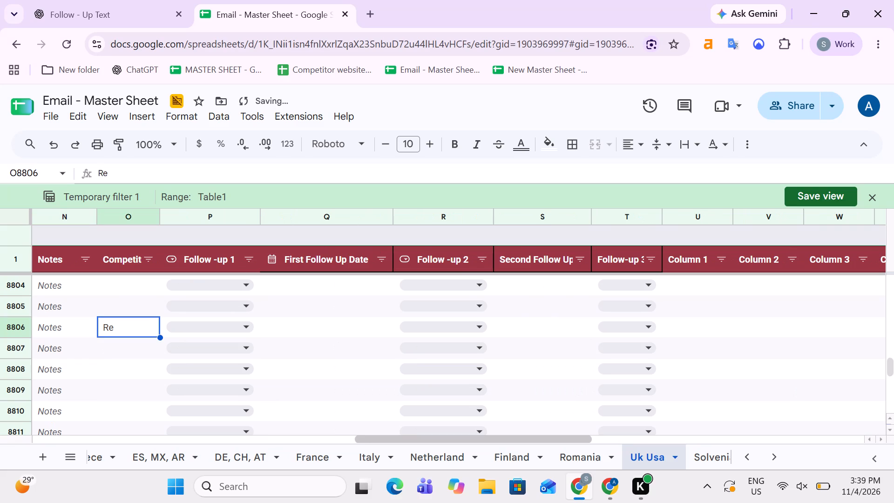
pyautogui.press('Return')
pyautogui.write('Cived')
pyautogui.press('space')
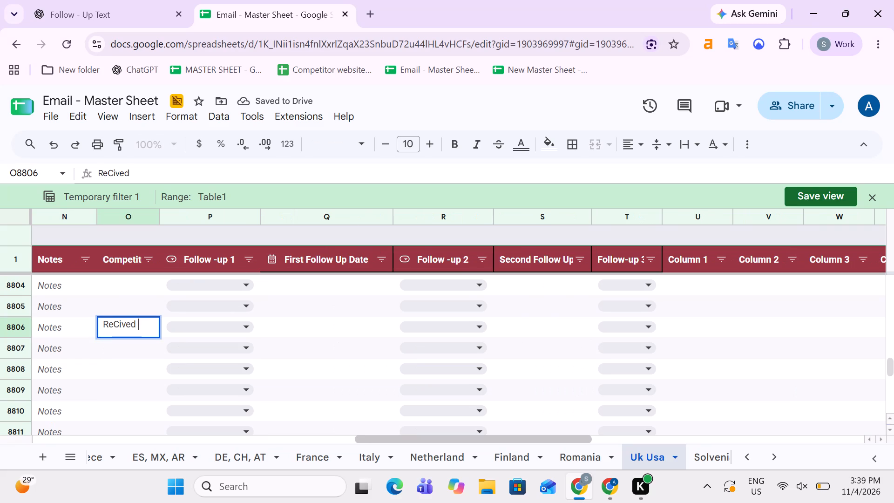
pyautogui.press('BackSpace')
pyautogui.press('BackSpace')
pyautogui.press('BackSpace')
pyautogui.press('BackSpace')
pyautogui.press('BackSpace')
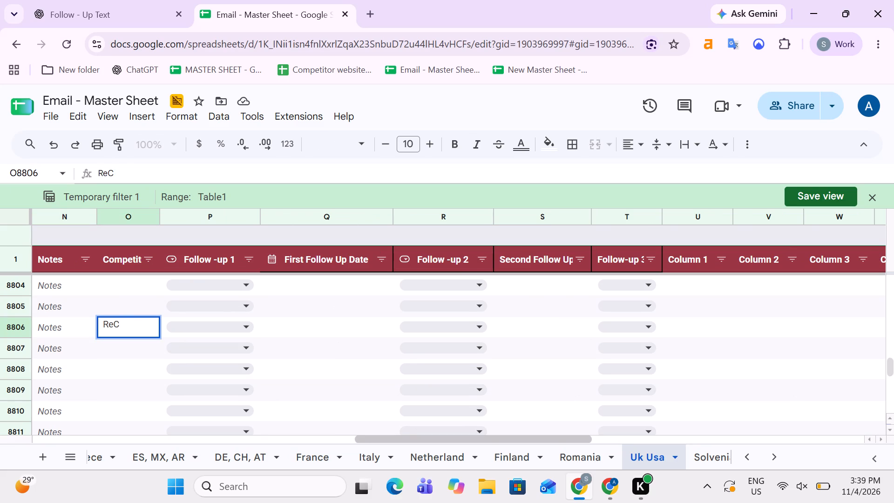
pyautogui.press('BackSpace')
pyautogui.write('cib')
pyautogui.press('BackSpace')
pyautogui.write('ved fri')
pyautogui.press('BackSpace')
pyautogui.press('BackSpace')
pyautogui.press('BackSpace')
pyautogui.write('Fr')
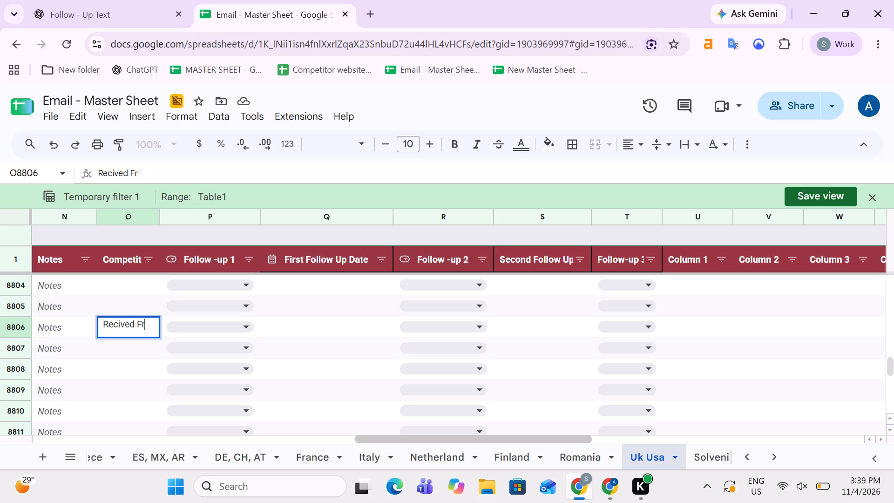
pyautogui.write('om D')
pyautogui.press('Tab')
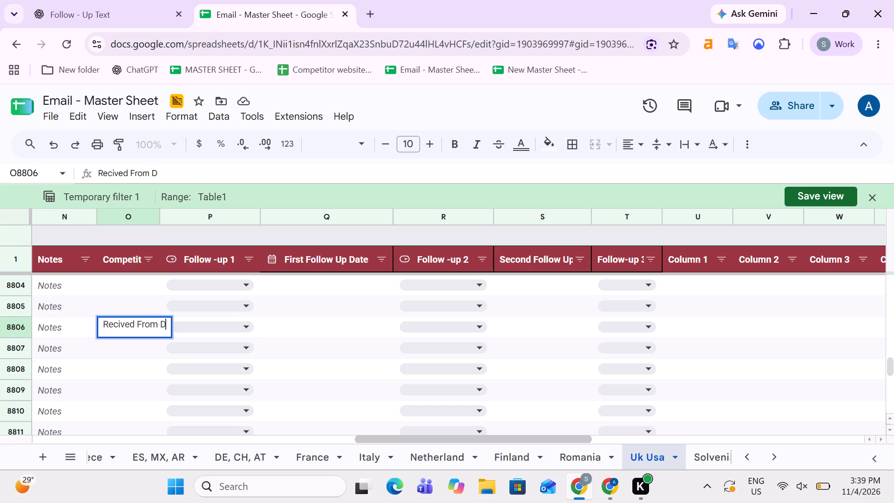
# Copy the O8806 note into column O for the rest of the website block, from O8807 down to the theconversation.com row 11704.
pyautogui.press('Left')
pyautogui.hotkey('ctrl', 'c')
pyautogui.press('Left')
pyautogui.press('Left')
pyautogui.press('Left')
pyautogui.press('Left')
pyautogui.press('Left')
pyautogui.press('Left')
pyautogui.press('Left')
pyautogui.press('Left')
pyautogui.press('Left')
pyautogui.press('Left')
pyautogui.press('Left')
pyautogui.press('Left')
pyautogui.press('Left')
pyautogui.press('Left')
pyautogui.press('Left')
pyautogui.press('Left')
pyautogui.press('Left')
pyautogui.press('Left')
pyautogui.press('Left')
pyautogui.press('Left')
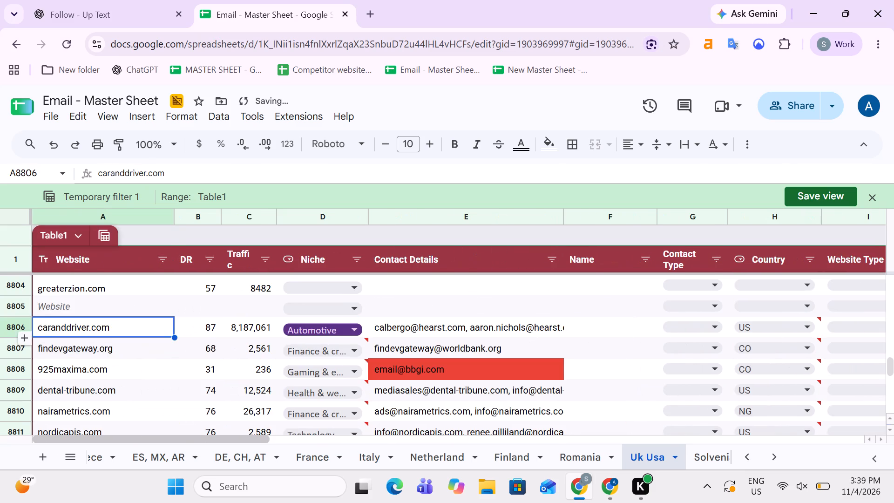
pyautogui.hotkey('ctrl', 'Down')
pyautogui.press('Right')
pyautogui.press('Right')
pyautogui.press('Right')
pyautogui.press('Right')
pyautogui.press('Right')
pyautogui.press('Right')
pyautogui.press('Right')
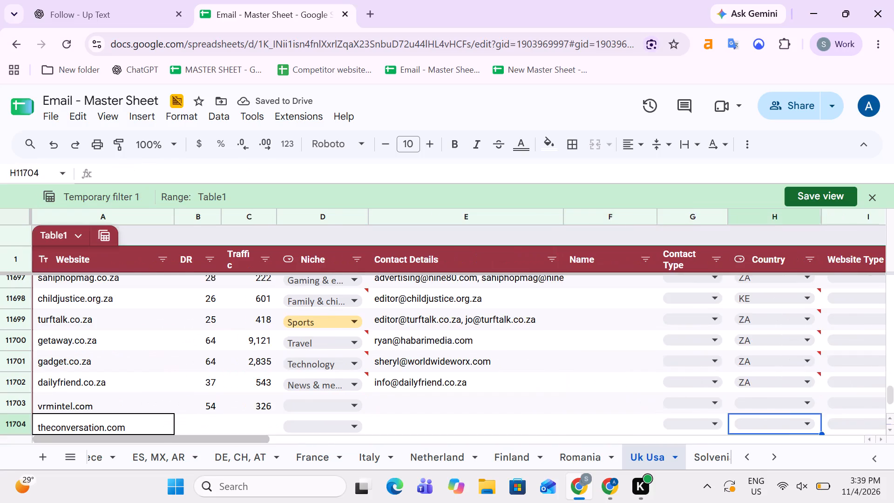
pyautogui.press('Right')
pyautogui.press('Right')
pyautogui.press('Right')
pyautogui.press('Right')
pyautogui.press('Right')
pyautogui.press('Right')
pyautogui.press('Right')
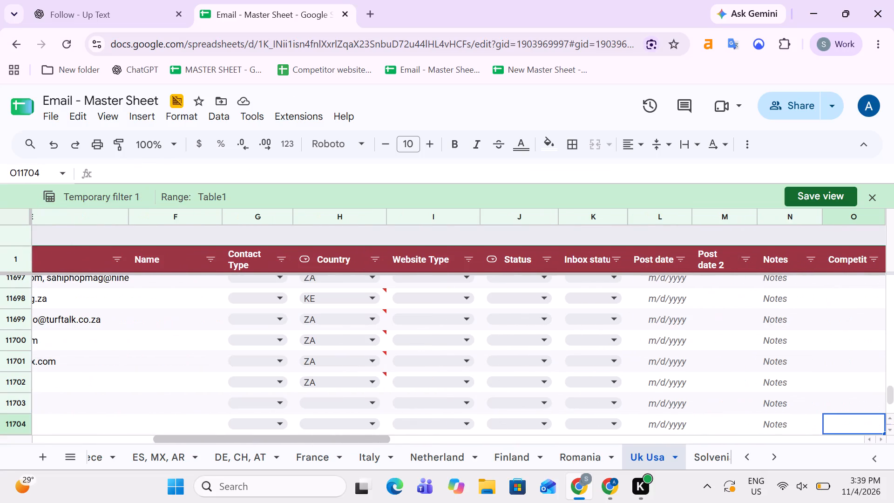
pyautogui.hotkey('ctrl', 'v')
pyautogui.hotkey('ctrl', 'shift', 'Up')
pyautogui.hotkey('shift', 'Down')
pyautogui.hotkey('ctrl', 'v')
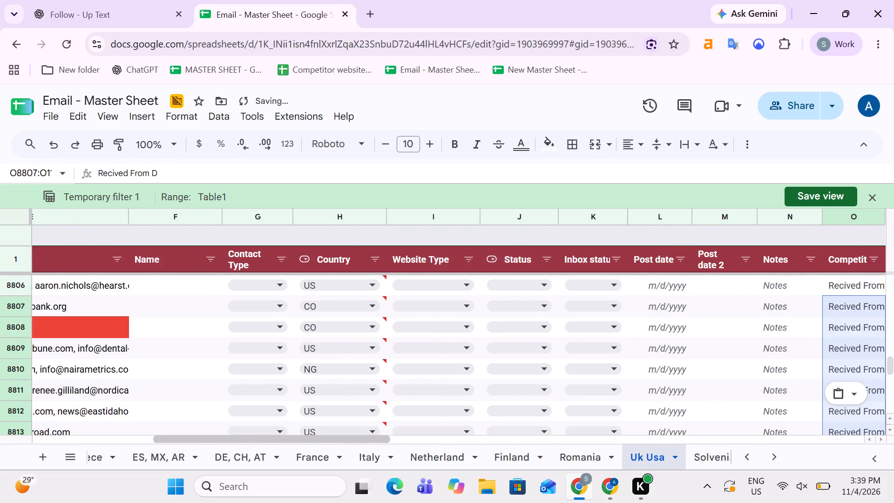
# Check the Website column below theconversation.com down to the last row of the table for further entries.
pyautogui.press('Down')
pyautogui.press('Left')
pyautogui.press('Left')
pyautogui.press('Left')
pyautogui.press('Left')
pyautogui.press('Left')
pyautogui.press('Left')
pyautogui.press('Left')
pyautogui.press('Left')
pyautogui.press('Left')
pyautogui.press('Left')
pyautogui.press('Left')
pyautogui.press('Left')
pyautogui.press('Left')
pyautogui.press('Left')
pyautogui.press('Left')
pyautogui.press('Left')
pyautogui.press('Left')
pyautogui.press('Left')
pyautogui.press('Left')
pyautogui.press('Left')
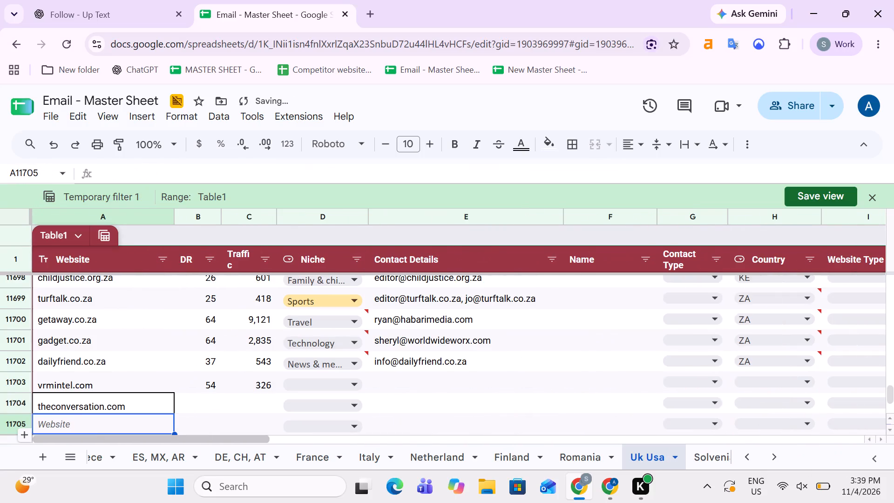
pyautogui.press('Down')
pyautogui.press('Down')
pyautogui.hotkey('ctrl', 'Down')
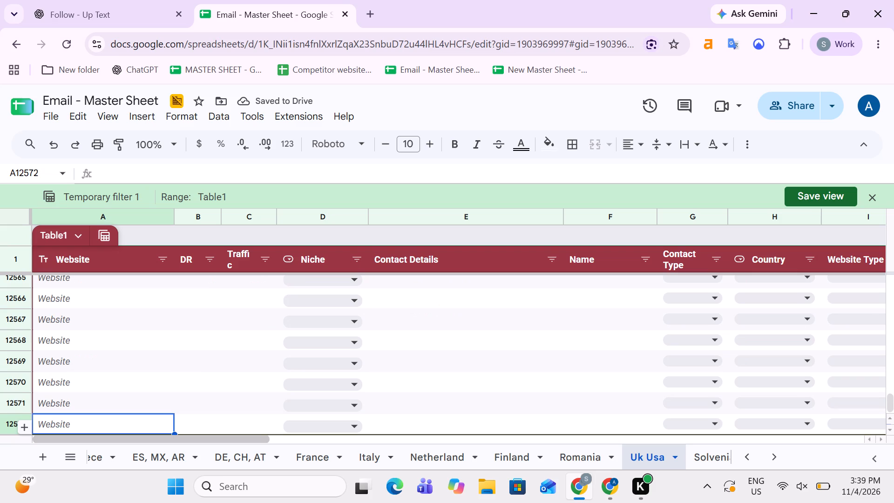
# Delete the blank row 8805 between greaterzion.com and caranddriver.com.
pyautogui.press('Up')
pyautogui.hotkey('ctrl', 'Up')
pyautogui.press('Up')
pyautogui.press('Up')
pyautogui.hotkey('ctrl', 'Up')
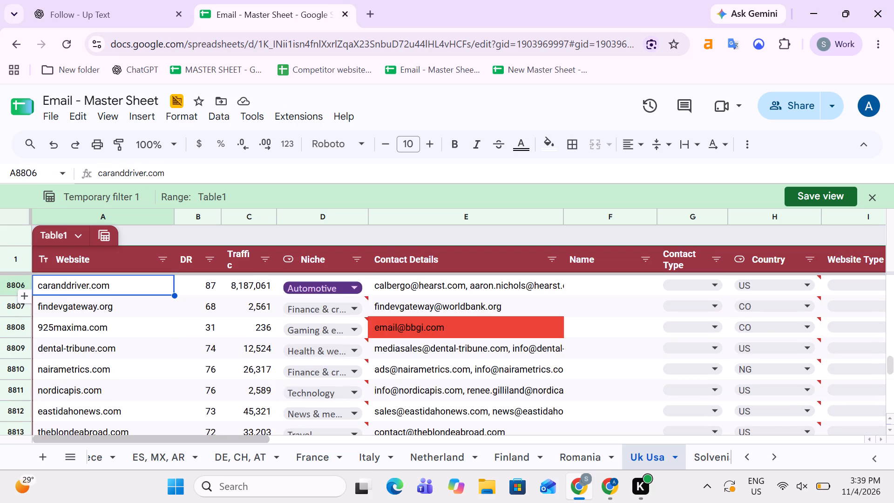
pyautogui.press('Up')
pyautogui.press('Up')
pyautogui.press('Up')
pyautogui.press('Down')
pyautogui.press('Down')
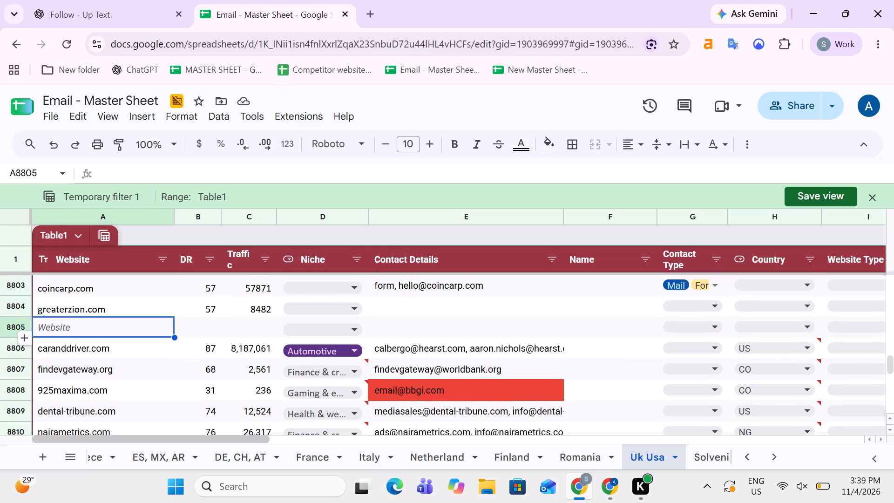
pyautogui.click(0, 328)
pyautogui.rightClick(0, 328)
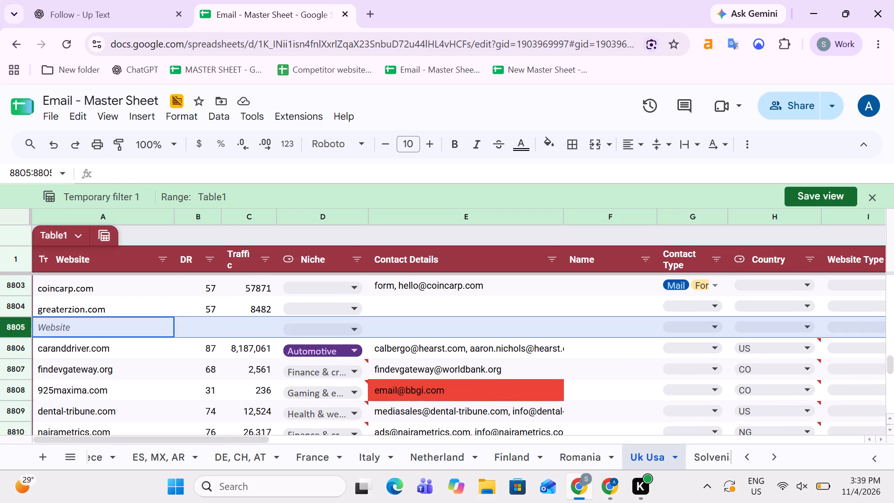
pyautogui.click(23, 304)
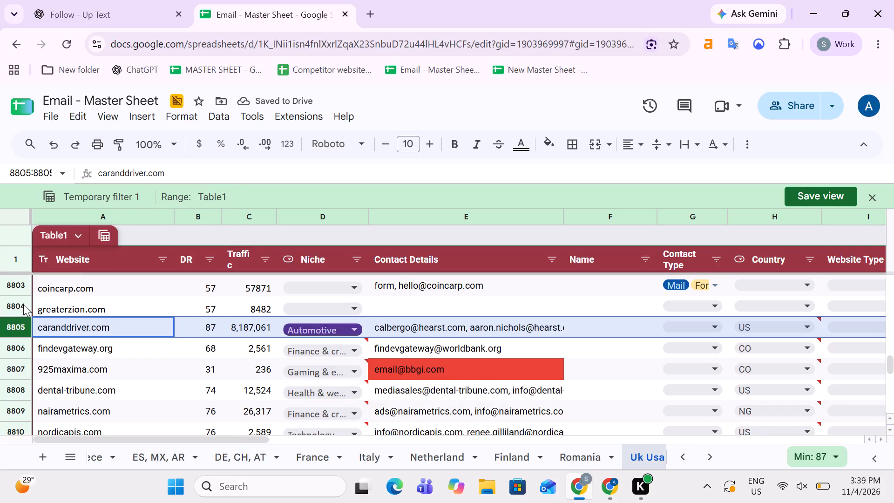
# Examine the first rows of the Uk Usa sheet down to dailysport.co.uk, looking for gaps in the DR column.
pyautogui.press('Up')
pyautogui.hotkey('ctrl', 'Up')
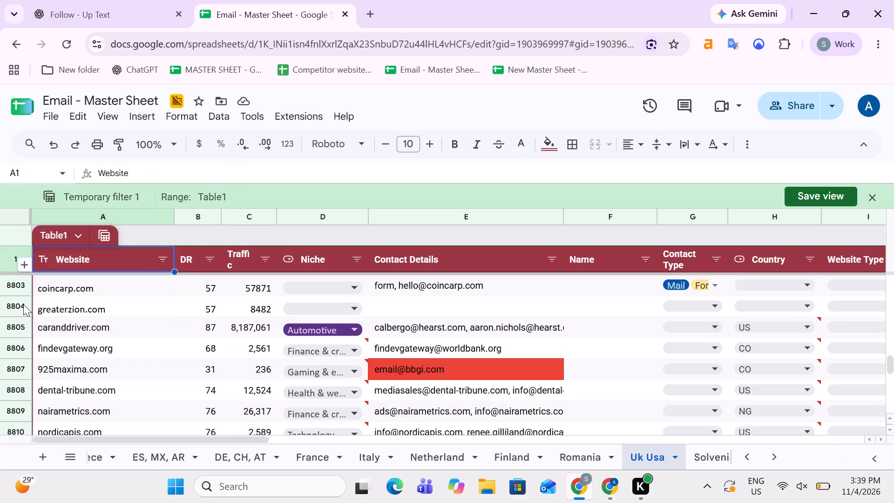
pyautogui.press('Down')
pyautogui.press('Down')
pyautogui.press('Down')
pyautogui.press('Down')
pyautogui.press('Down')
pyautogui.press('Down')
pyautogui.press('Down')
pyautogui.press('Down')
pyautogui.press('Down')
pyautogui.press('Down')
pyautogui.press('Down')
pyautogui.press('Down')
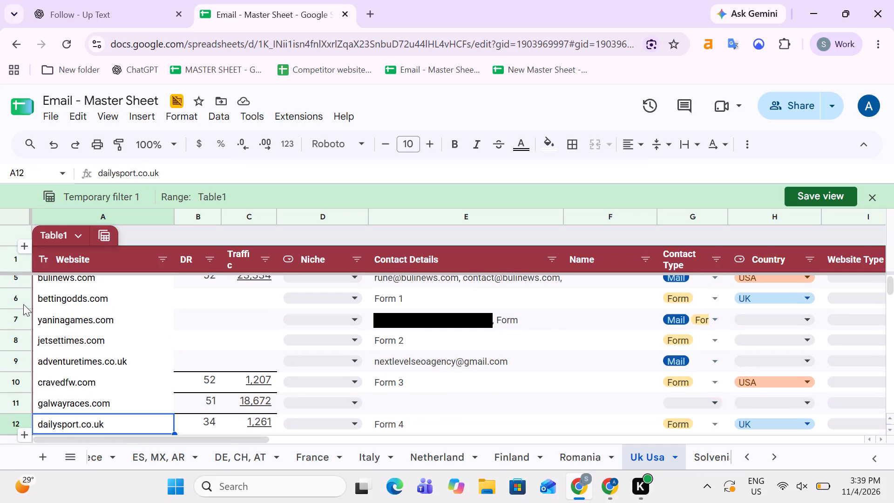
# Filter the Uk Usa sheet's DR column to show only blanks.
pyautogui.click(207, 264)
pyautogui.scroll(-2, 130, 388)
pyautogui.scroll(1, 103, 349)
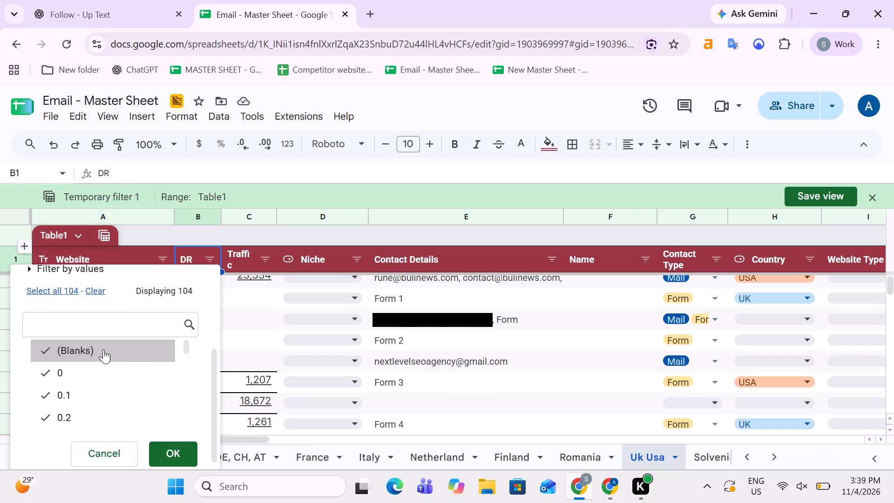
pyautogui.scroll(-1, 95, 407)
pyautogui.click(102, 292)
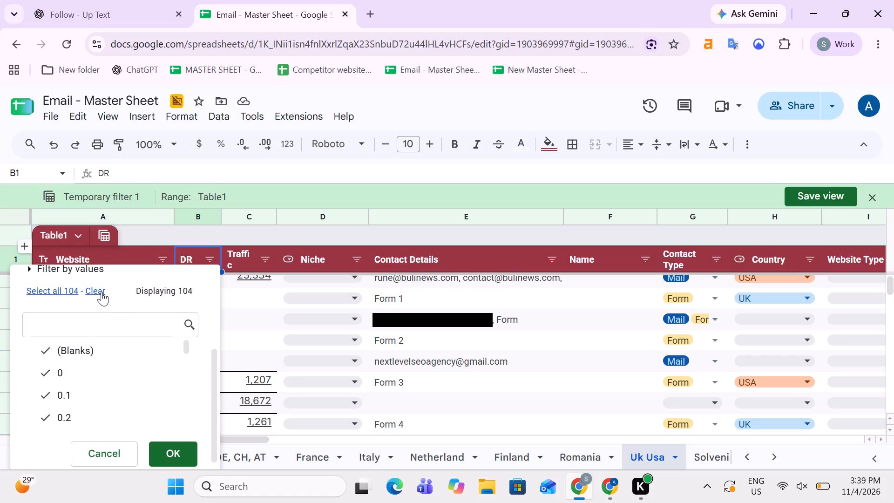
pyautogui.click(84, 356)
pyautogui.click(163, 458)
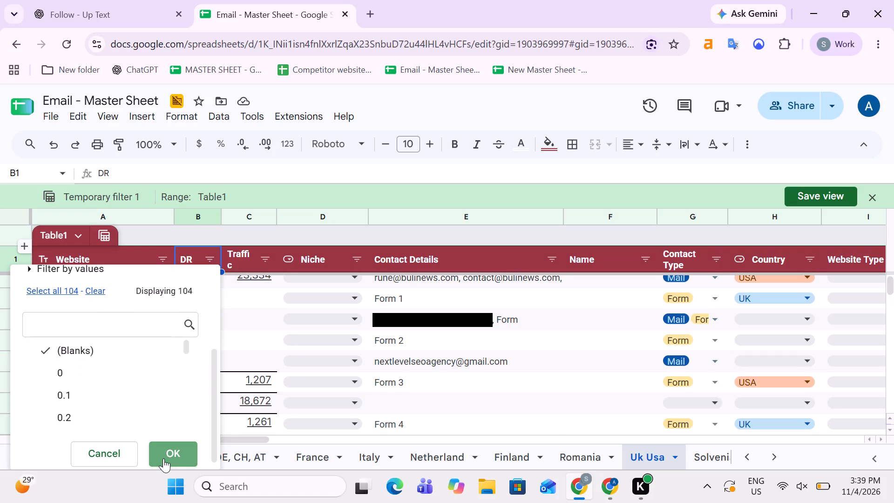
# Fill the blank DR cells from tradersunion.com down to theconversation.com with a comma.
pyautogui.press('Down')
pyautogui.press('Up')
pyautogui.press('Down')
pyautogui.press('Up')
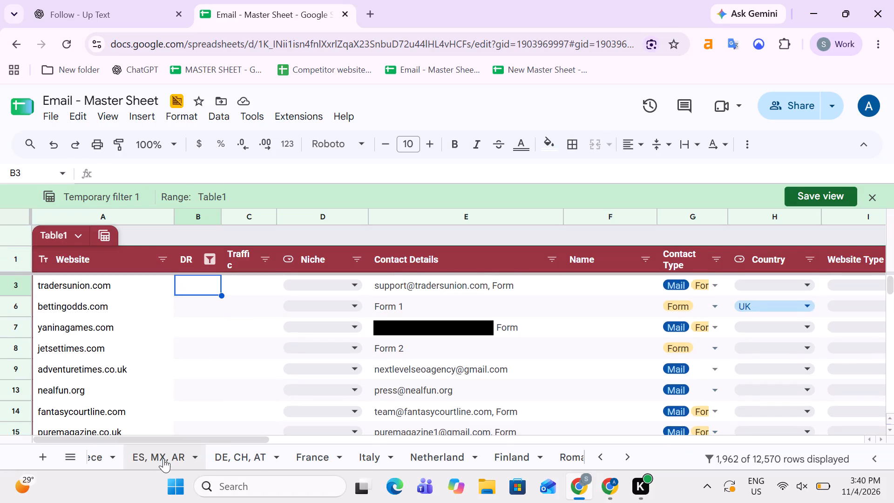
pyautogui.press(',')
pyautogui.press('Right')
pyautogui.press('Left')
pyautogui.hotkey('ctrl', 'c')
pyautogui.press('Left')
pyautogui.hotkey('ctrl', 'Down')
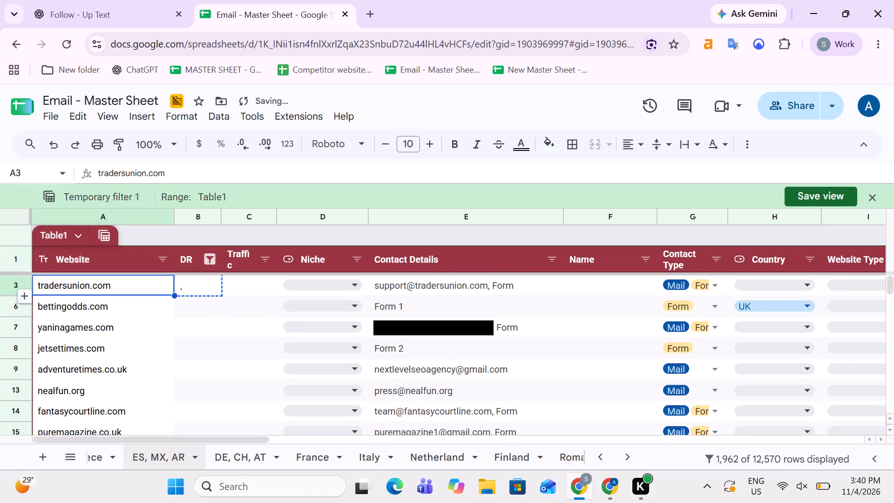
pyautogui.press('Down')
pyautogui.press('Down')
pyautogui.press('Up')
pyautogui.press('Up')
pyautogui.press('Right')
pyautogui.hotkey('ctrl', 'v')
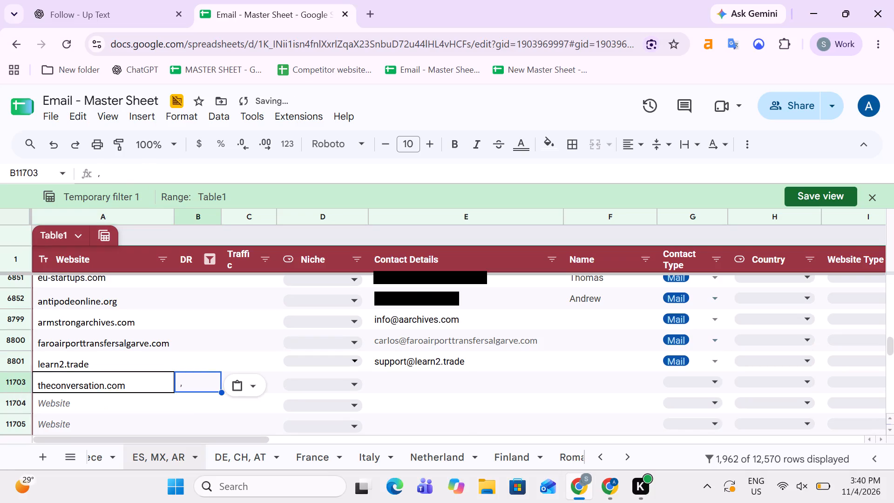
pyautogui.hotkey('ctrl', 'shift', 'Up')
pyautogui.hotkey('shift', 'Down')
pyautogui.hotkey('ctrl', 'v')
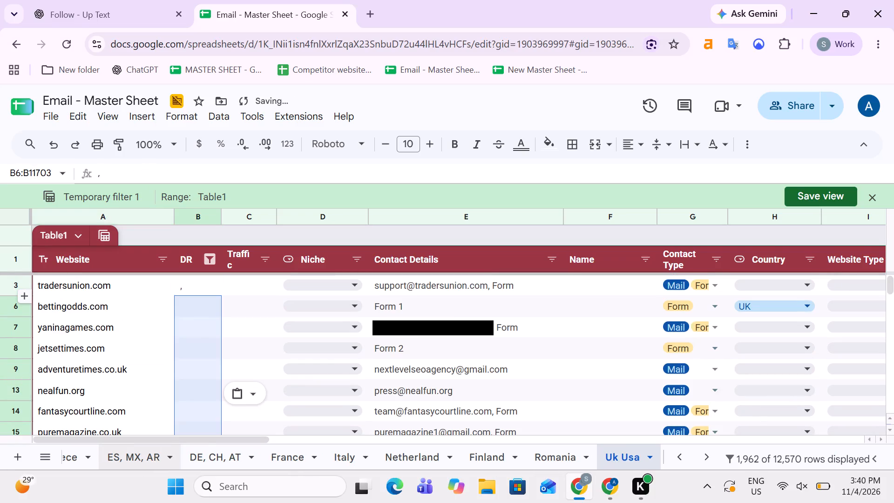
pyautogui.press('Up')
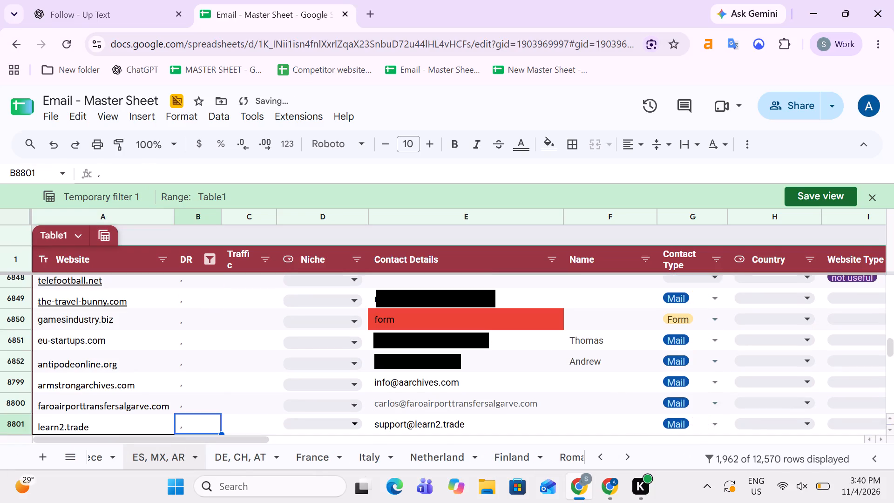
pyautogui.press('Up')
pyautogui.press('Up')
pyautogui.press('Up')
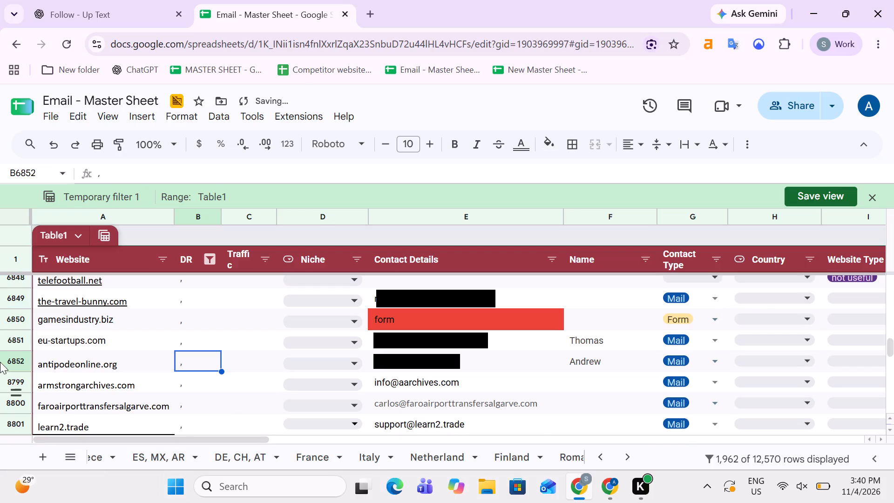
# Reset the DR column's filter to include all values.
pyautogui.click(210, 259)
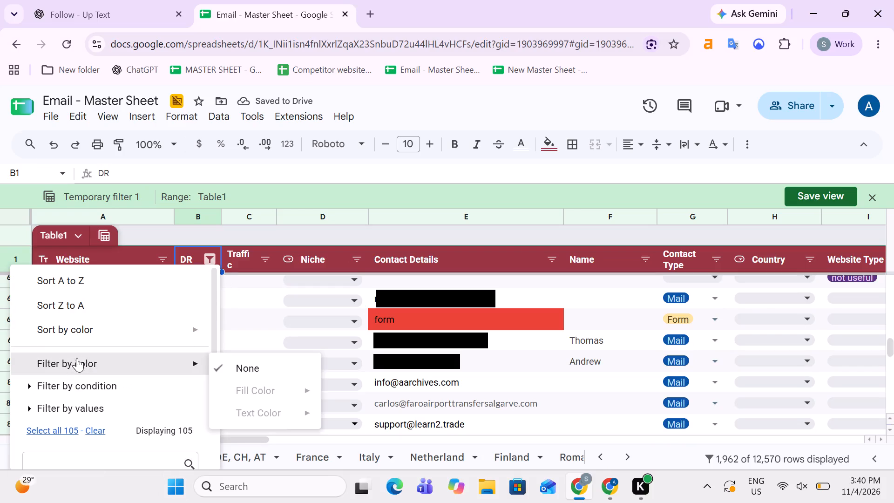
pyautogui.scroll(-2, 90, 363)
pyautogui.click(66, 293)
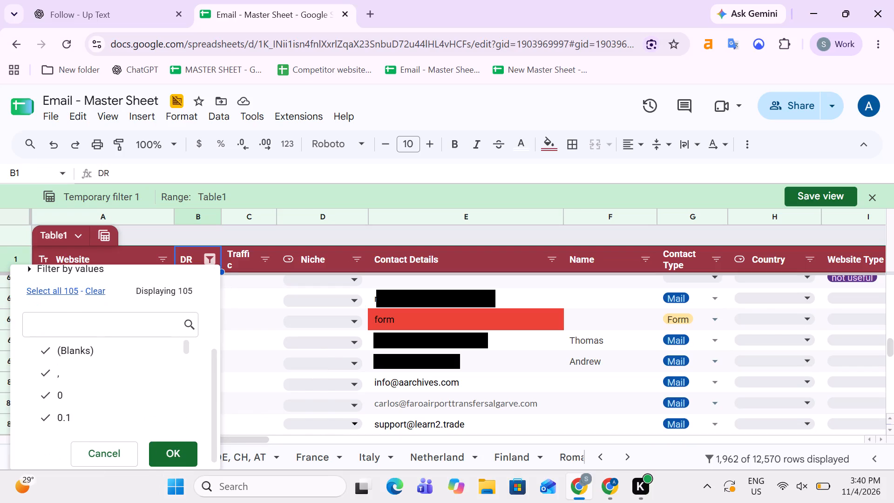
pyautogui.click(169, 452)
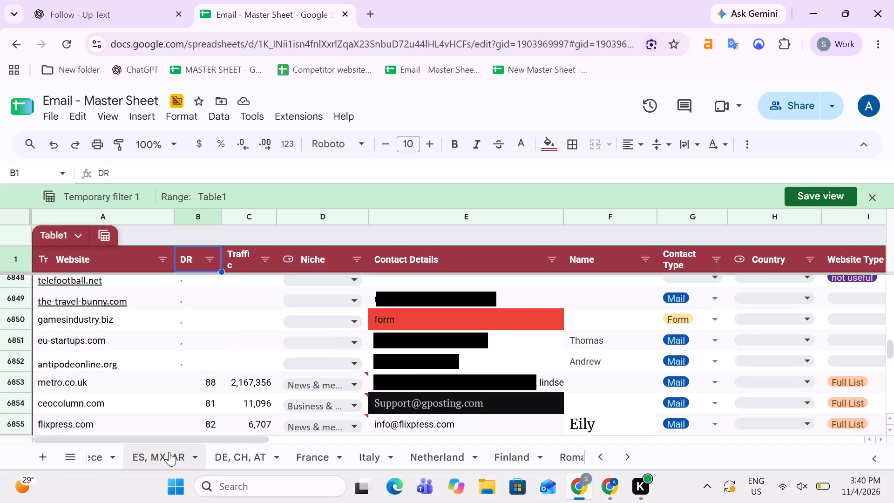
# Examine the end of the Website column around theconversation.com and the empty rows below it.
pyautogui.press('Down')
pyautogui.press('Left')
pyautogui.press('Left')
pyautogui.press('Left')
pyautogui.press('Left')
pyautogui.press('Left')
pyautogui.press('Left')
pyautogui.press('Left')
pyautogui.press('Left')
pyautogui.press('Left')
pyautogui.press('Left')
pyautogui.press('Left')
pyautogui.press('Left')
pyautogui.press('Left')
pyautogui.press('Left')
pyautogui.press('Left')
pyautogui.press('Left')
pyautogui.press('Left')
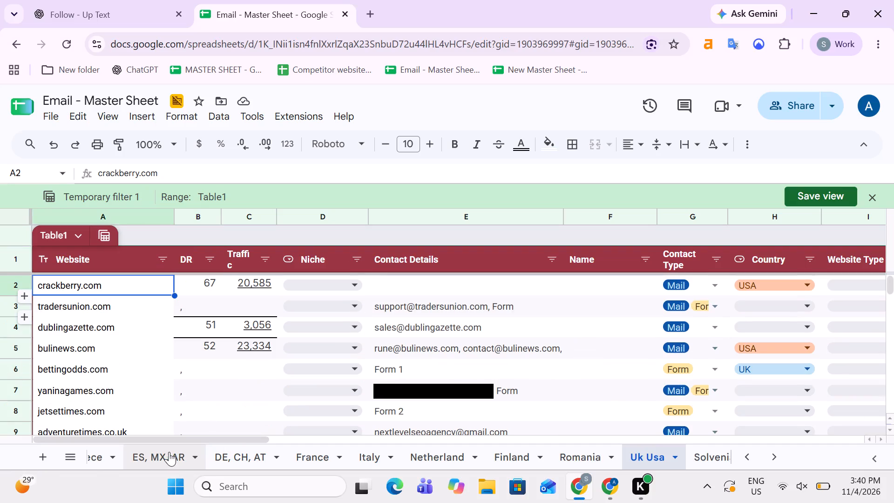
pyautogui.hotkey('ctrl', 'Down')
pyautogui.press('Down')
pyautogui.press('Down')
pyautogui.press('Down')
pyautogui.press('Down')
pyautogui.press('Down')
pyautogui.press('Down')
pyautogui.press('Down')
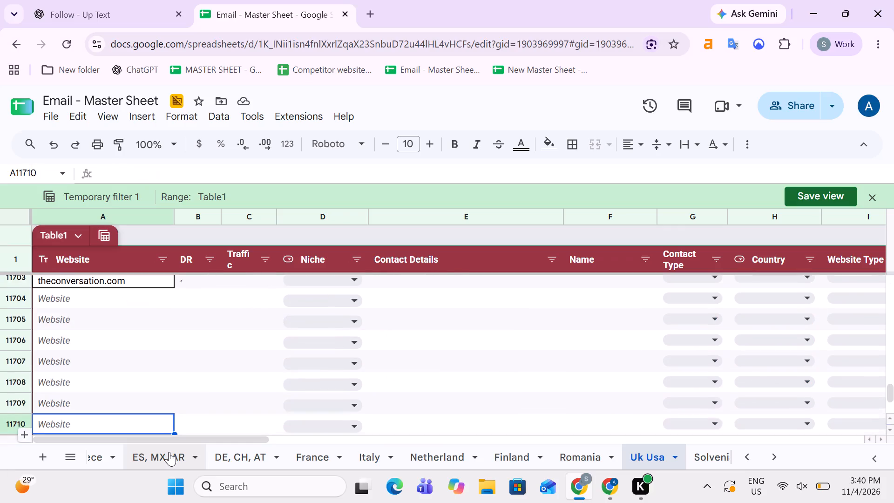
pyautogui.press('Down')
pyautogui.press('Up')
pyautogui.press('Up')
pyautogui.press('Up')
pyautogui.press('Up')
pyautogui.press('Up')
pyautogui.press('Up')
pyautogui.press('Up')
pyautogui.press('Up')
pyautogui.press('Up')
pyautogui.press('Up')
pyautogui.press('Up')
pyautogui.press('Up')
pyautogui.press('Up')
pyautogui.press('Up')
pyautogui.press('Down')
pyautogui.press('Down')
pyautogui.press('Down')
pyautogui.press('Down')
pyautogui.press('Down')
pyautogui.press('Down')
pyautogui.press('Down')
pyautogui.press('Down')
pyautogui.press('Down')
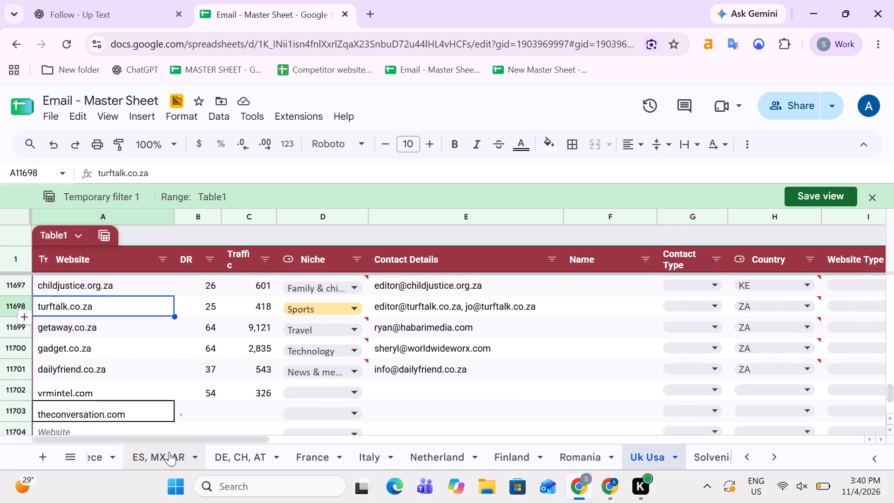
pyautogui.press('Down')
pyautogui.press('Down')
pyautogui.press('Up')
pyautogui.press('Up')
pyautogui.press('Up')
pyautogui.press('Up')
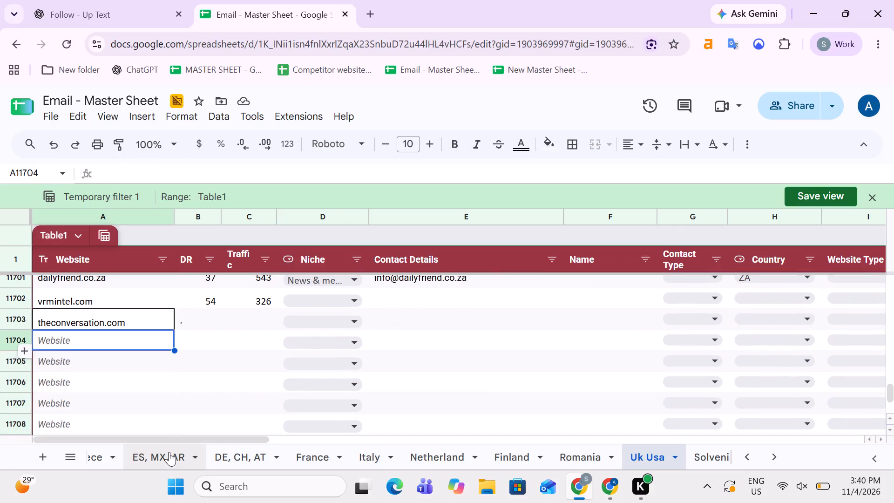
pyautogui.press('Up')
pyautogui.press('Down')
pyautogui.press('Down')
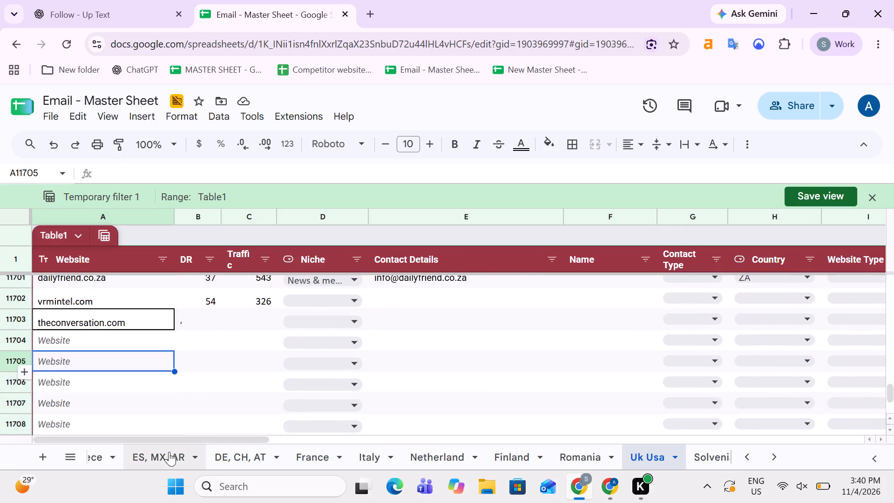
pyautogui.press('Down')
pyautogui.press('Down')
# Switch to the new outreach data spreadsheet and filter its Market column to show only Ireland.
pyautogui.hotkey('alt', 'Tab')
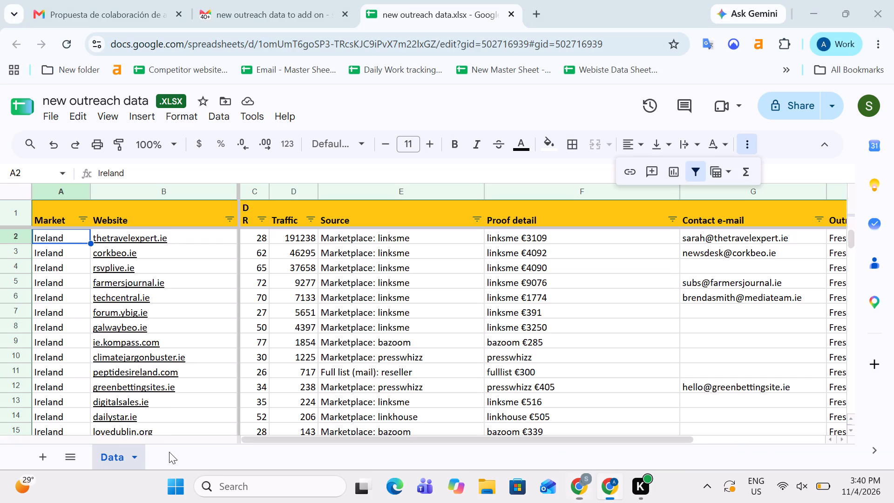
pyautogui.press('Up')
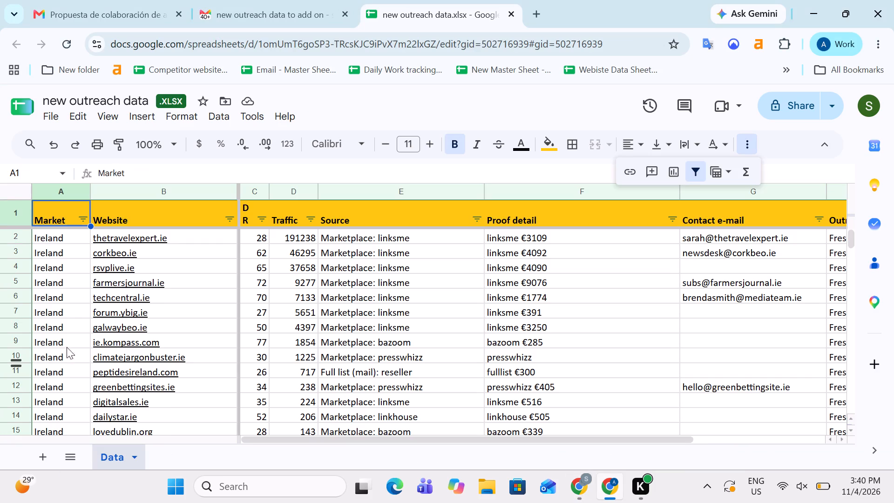
pyautogui.click(169, 298)
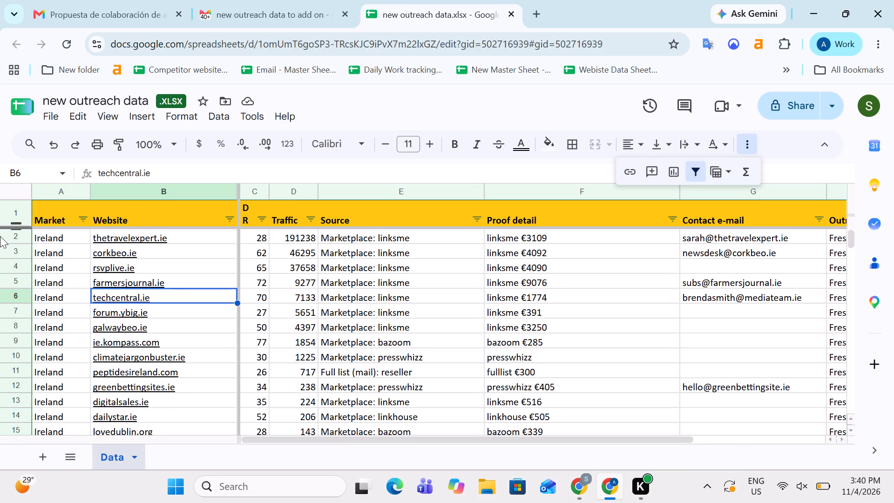
pyautogui.click(0, 218)
pyautogui.click(251, 248)
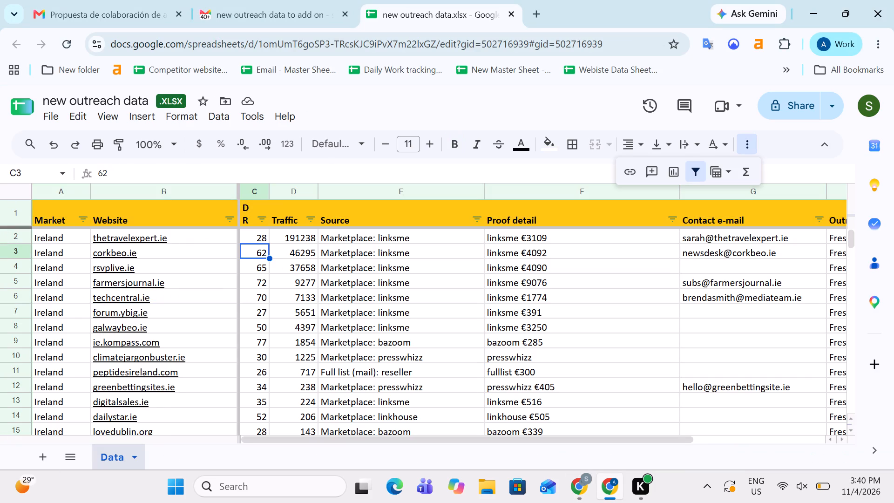
pyautogui.click(78, 220)
pyautogui.scroll(-3, 161, 350)
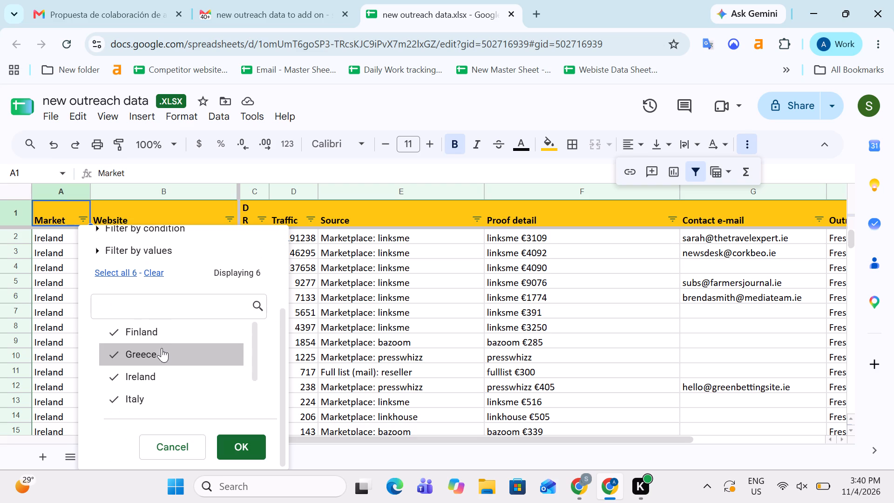
pyautogui.scroll(-5, 167, 346)
pyautogui.scroll(1, 175, 364)
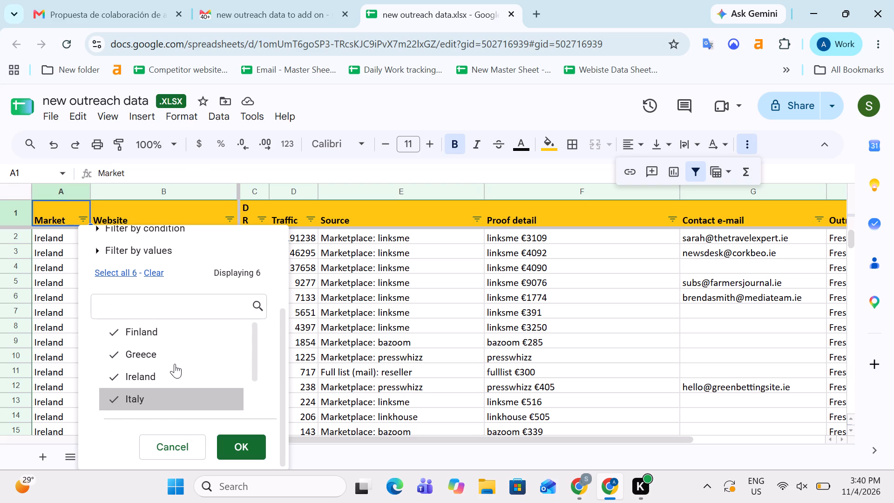
pyautogui.click(157, 271)
pyautogui.click(149, 372)
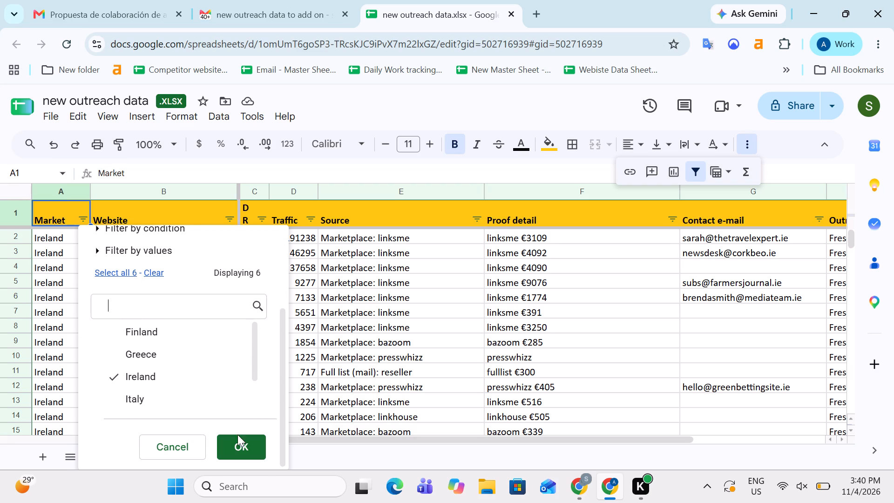
pyautogui.click(260, 462)
pyautogui.click(250, 453)
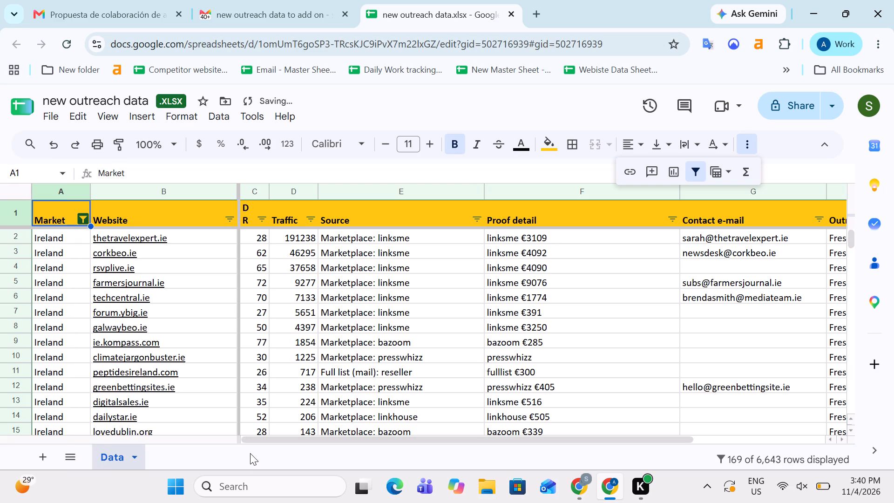
# Copy all Ireland websites from thetravelexpert.ie to casinoin.ie and paste them as values only into the Uk Usa sheet's Website column from A11707.
pyautogui.press('Down')
pyautogui.press('Up')
pyautogui.press('Right')
pyautogui.press('Down')
pyautogui.hotkey('ctrl', 'shift', 'Down')
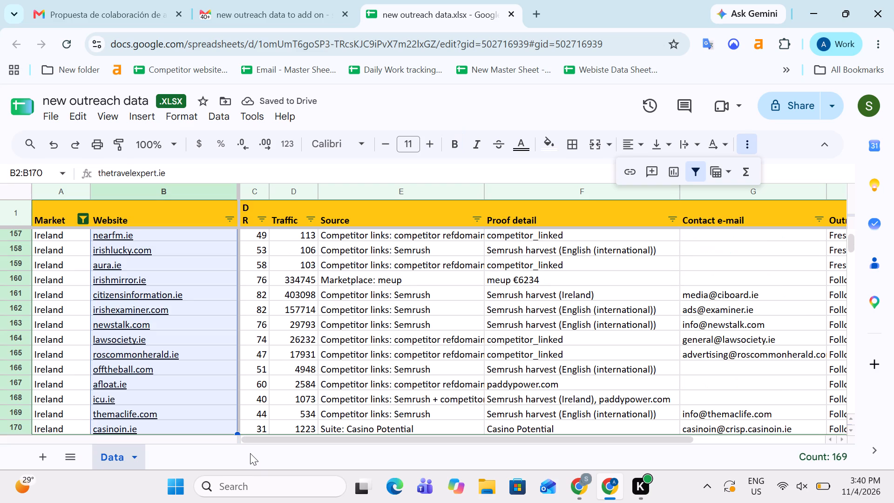
pyautogui.hotkey('ctrl', 'c')
pyautogui.hotkey('alt', 'Tab')
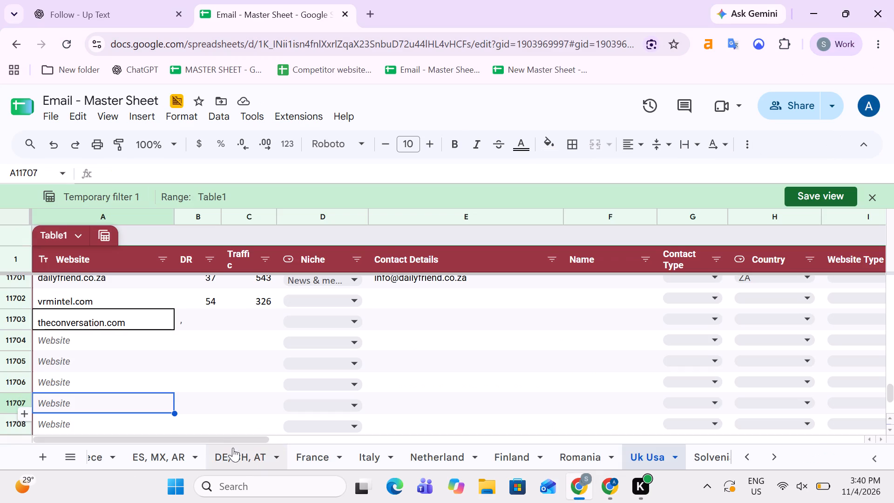
pyautogui.hotkey('ctrl', 'v')
pyautogui.click(203, 386)
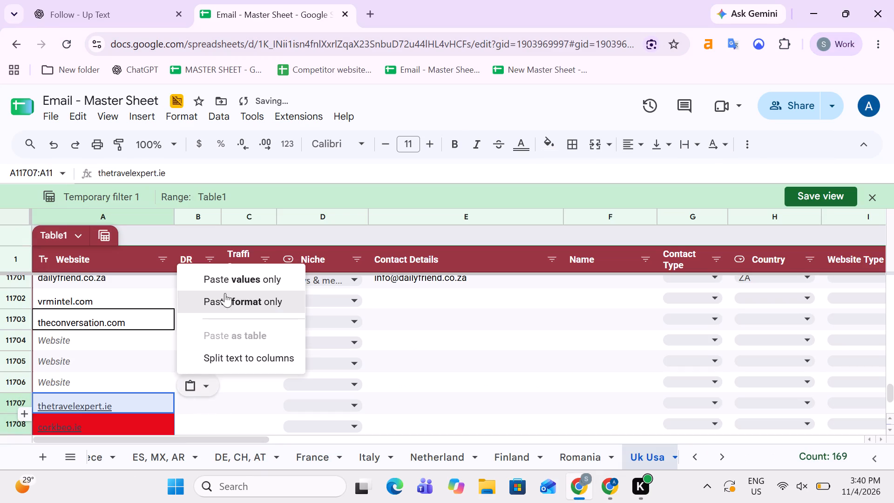
pyautogui.click(227, 281)
pyautogui.scroll(-5, 186, 353)
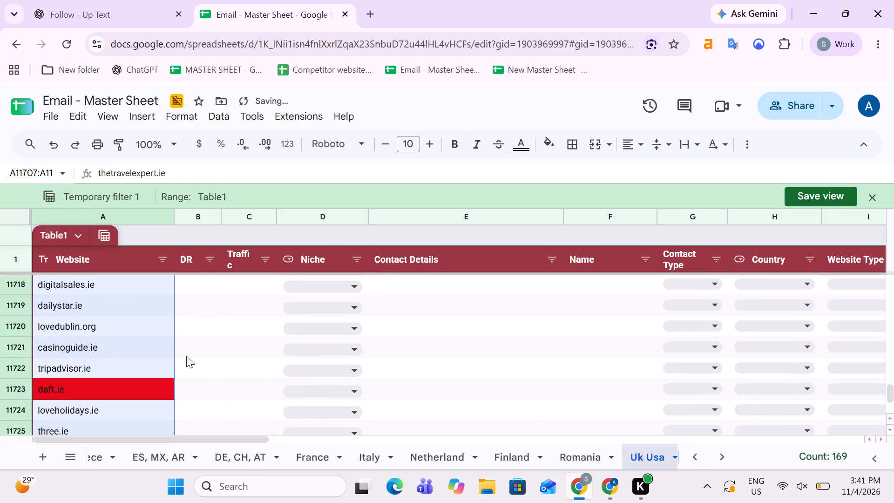
pyautogui.scroll(-5, 186, 356)
pyautogui.scroll(4, 186, 356)
# Filter the Uk Usa sheet's Website column by the red fill color.
pyautogui.click(166, 256)
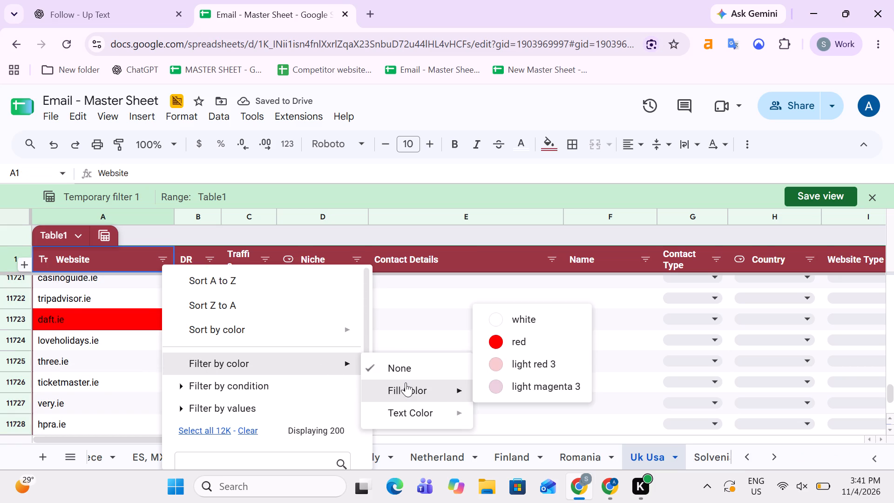
pyautogui.click(503, 344)
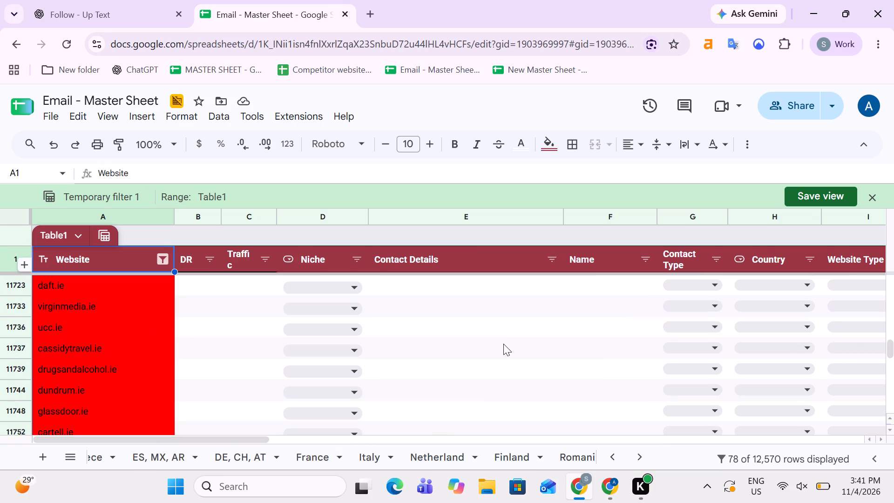
# Select the existing red-filled websites from themaclife.com up to newstalk.com, above the newly pasted Ireland entries.
pyautogui.scroll(2, 237, 355)
pyautogui.click(203, 313)
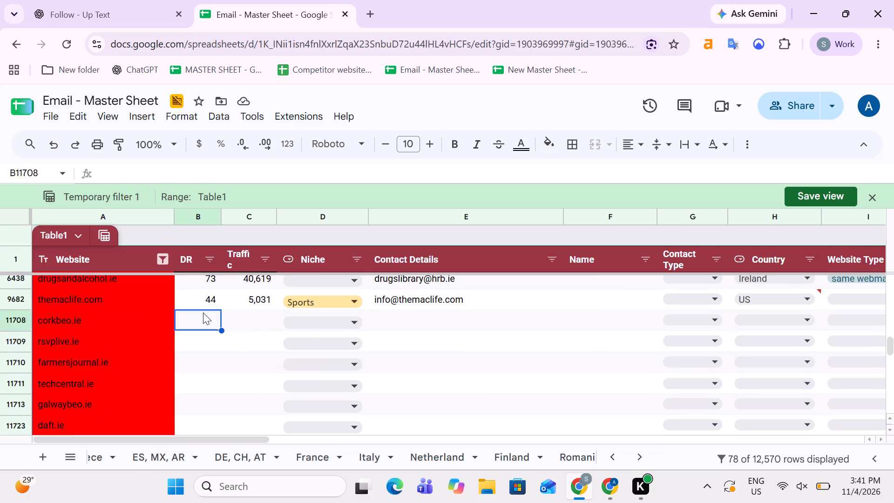
pyautogui.press('Up')
pyautogui.press('Left')
pyautogui.hotkey('ctrl', 'shift', 'Up')
pyautogui.hotkey('shift', 'Down')
pyautogui.hotkey('shift', 'Down')
pyautogui.hotkey('shift', 'Up')
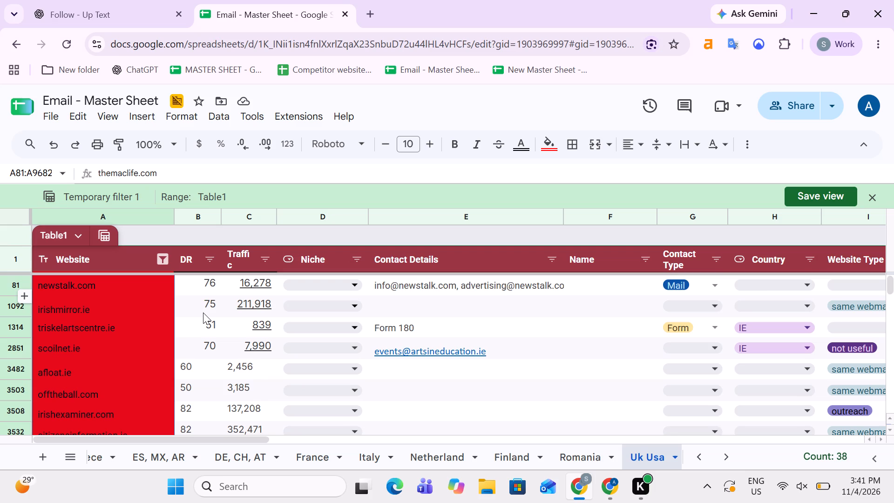
pyautogui.press('Down')
pyautogui.press('Up')
# Examine the Status column of the existing red-filled entries from themaclife.com up to newstalk.com.
pyautogui.press('Right')
pyautogui.press('Right')
pyautogui.press('Right')
pyautogui.press('Right')
pyautogui.press('Right')
pyautogui.press('Right')
pyautogui.press('Right')
pyautogui.press('Right')
pyautogui.press('Right')
pyautogui.press('Right')
pyautogui.press('Right')
pyautogui.press('Right')
pyautogui.press('Right')
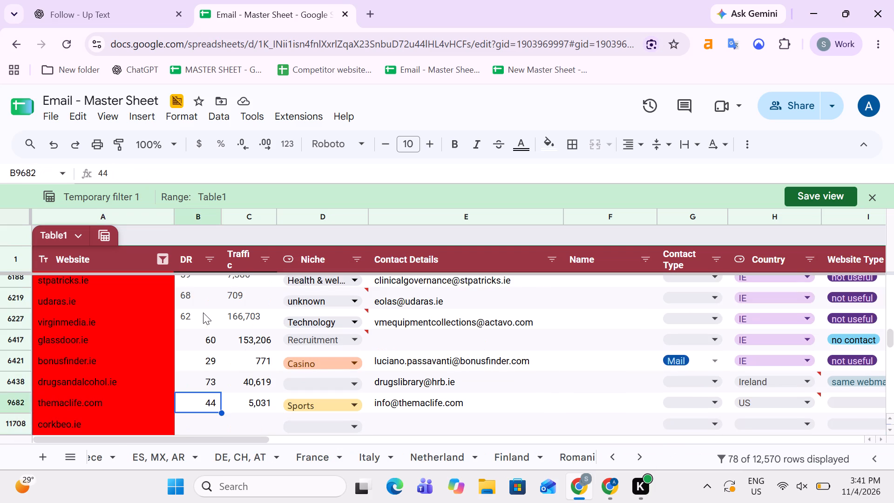
pyautogui.press('Left')
pyautogui.press('Left')
pyautogui.press('Left')
pyautogui.press('Left')
pyautogui.press('Right')
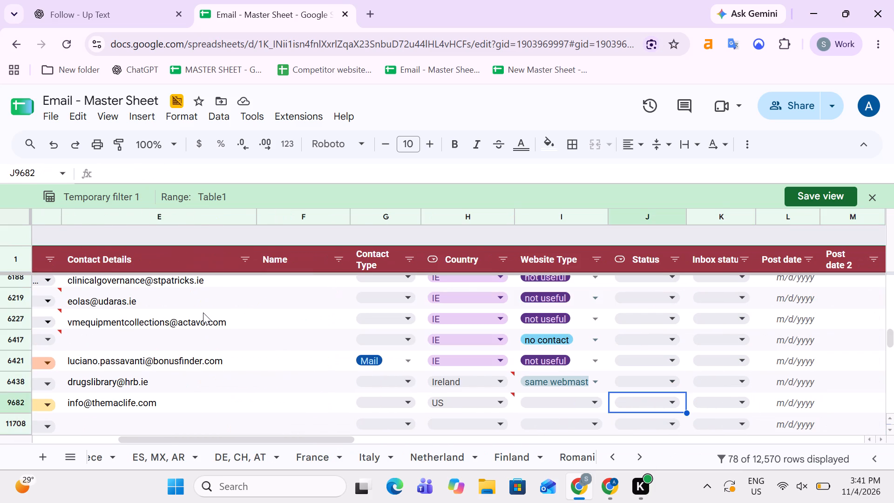
pyautogui.press('Up')
pyautogui.press('Up')
pyautogui.press('Up')
pyautogui.press('Up')
pyautogui.press('Up')
pyautogui.press('Up')
pyautogui.press('Up')
pyautogui.press('Up')
pyautogui.press('Up')
pyautogui.press('Up')
pyautogui.press('Up')
pyautogui.press('Up')
pyautogui.press('Up')
pyautogui.press('Up')
pyautogui.press('Up')
pyautogui.press('Up')
pyautogui.press('Up')
pyautogui.press('Up')
pyautogui.press('Up')
pyautogui.press('Up')
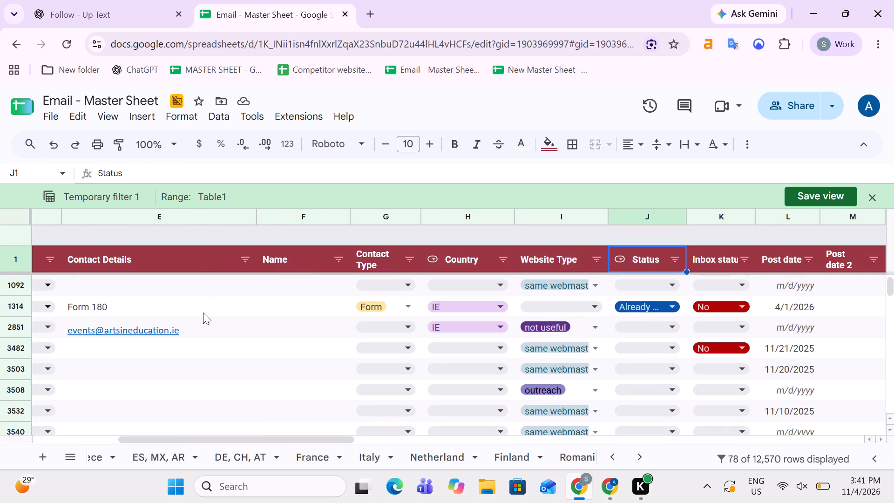
pyautogui.press('Down')
pyautogui.press('Down')
pyautogui.press('Down')
pyautogui.press('Up')
pyautogui.press('Up')
pyautogui.press('Up')
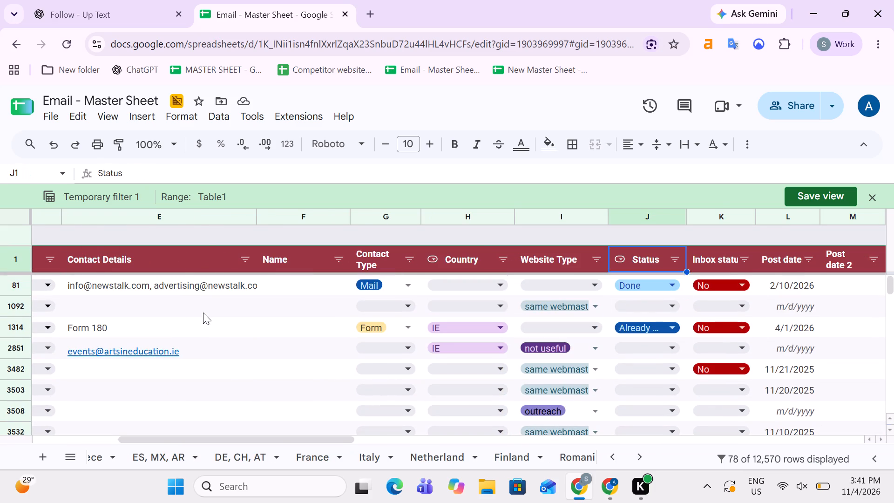
pyautogui.press('Down')
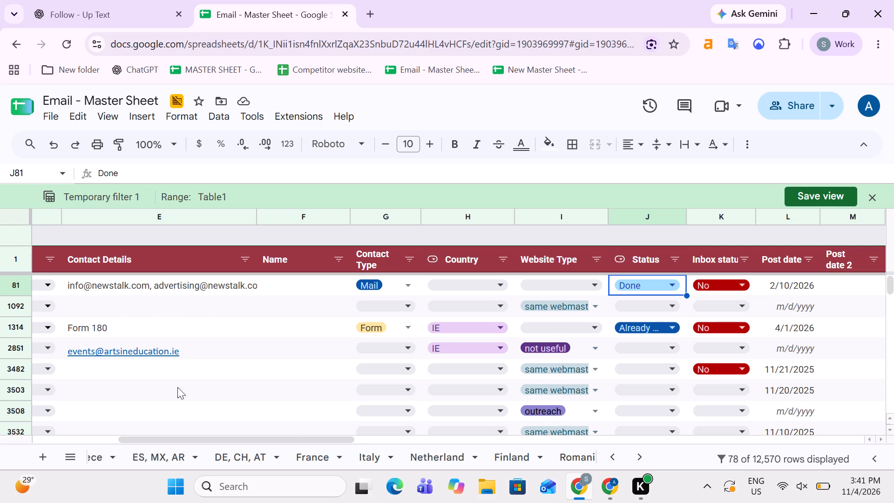
# Filter the Status column to show only blanks, excluding Already Mail Done and Done.
pyautogui.click(674, 261)
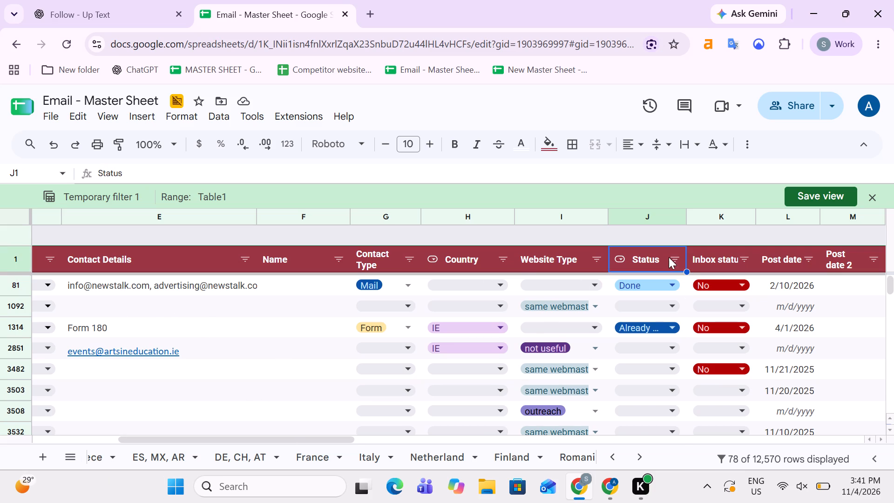
pyautogui.scroll(-3, 566, 368)
pyautogui.click(539, 341)
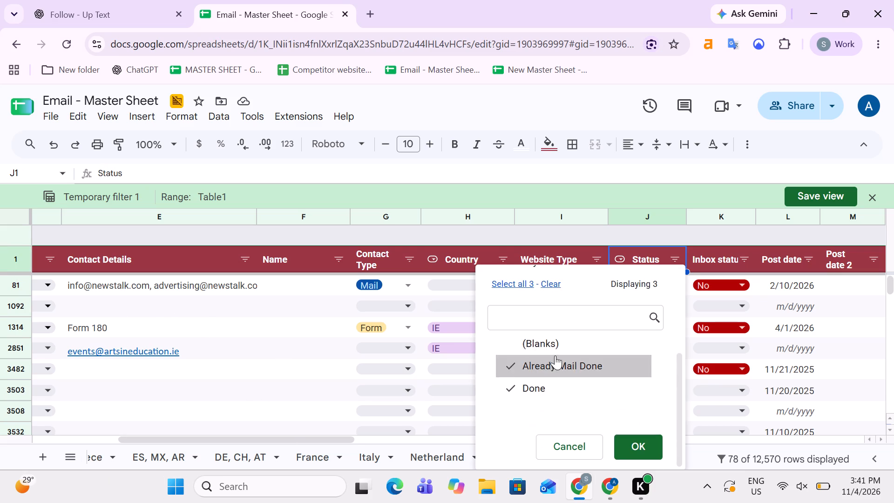
pyautogui.click(547, 346)
pyautogui.click(543, 369)
pyautogui.click(541, 386)
pyautogui.click(628, 439)
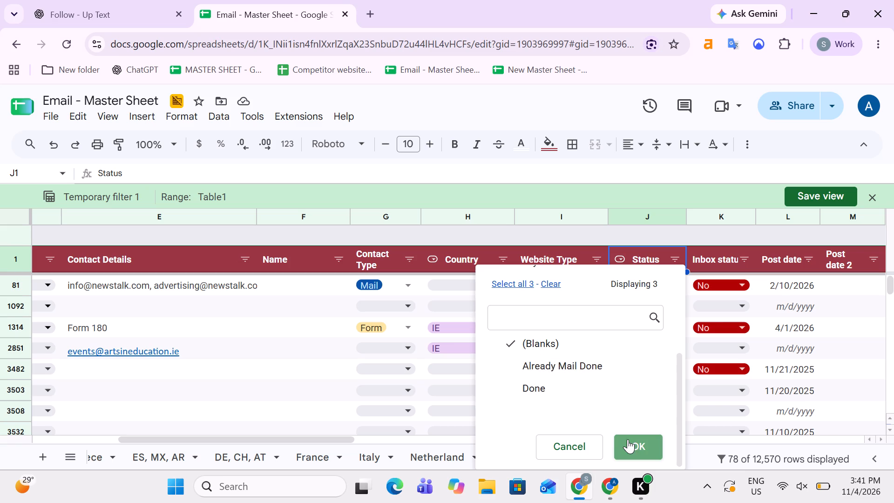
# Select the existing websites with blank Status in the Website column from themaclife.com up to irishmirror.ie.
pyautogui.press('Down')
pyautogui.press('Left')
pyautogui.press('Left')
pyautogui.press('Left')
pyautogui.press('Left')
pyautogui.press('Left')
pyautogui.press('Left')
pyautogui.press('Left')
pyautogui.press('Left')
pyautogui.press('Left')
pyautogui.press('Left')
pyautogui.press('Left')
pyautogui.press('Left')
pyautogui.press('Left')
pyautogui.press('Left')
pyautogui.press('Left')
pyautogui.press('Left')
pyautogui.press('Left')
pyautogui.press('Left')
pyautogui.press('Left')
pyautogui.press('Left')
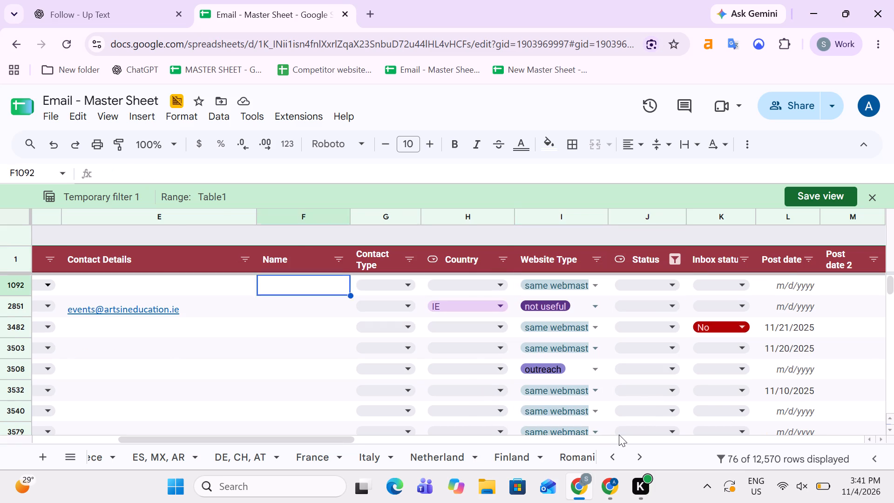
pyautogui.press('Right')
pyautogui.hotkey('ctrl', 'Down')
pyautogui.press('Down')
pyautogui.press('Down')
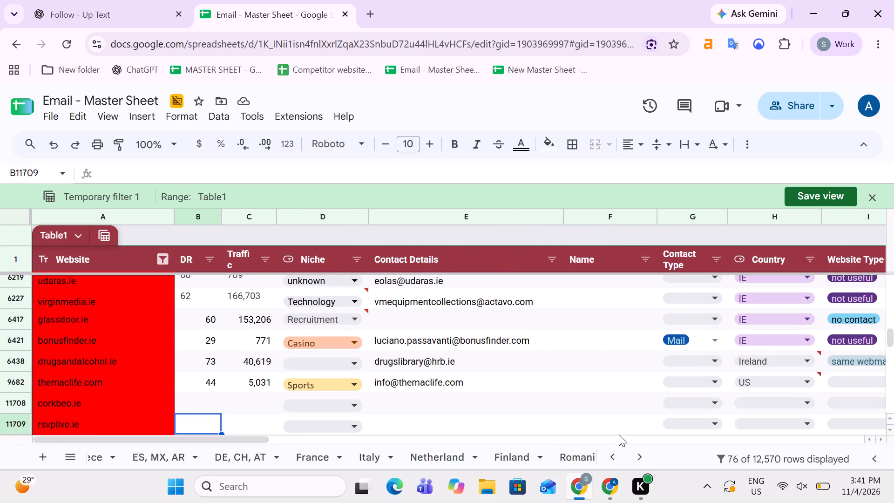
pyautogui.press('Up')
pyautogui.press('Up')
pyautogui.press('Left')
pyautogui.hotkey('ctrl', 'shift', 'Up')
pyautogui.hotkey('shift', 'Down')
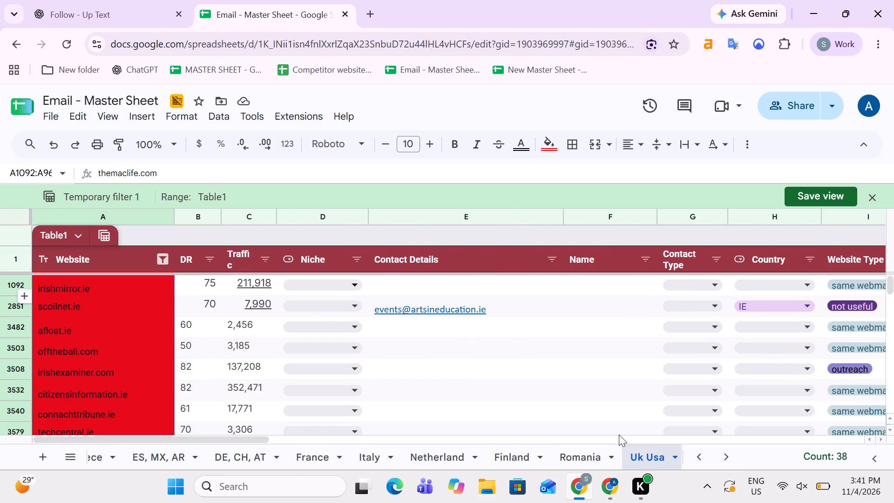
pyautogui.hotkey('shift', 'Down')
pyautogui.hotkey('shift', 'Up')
# Look through the existing red-filled rows with blank Status from themaclife.com back up to irishmirror.ie.
pyautogui.press('Up')
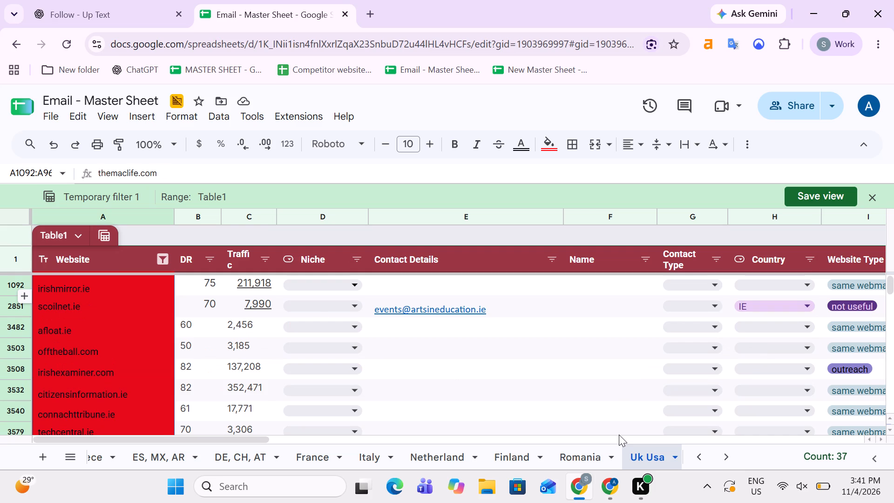
pyautogui.press('Down')
pyautogui.press('Up')
pyautogui.press('Up')
pyautogui.press('Up')
pyautogui.press('Up')
pyautogui.press('Up')
pyautogui.press('Up')
pyautogui.press('Up')
pyautogui.press('Up')
pyautogui.press('Up')
pyautogui.press('Up')
pyautogui.press('Up')
pyautogui.press('Up')
pyautogui.press('Up')
pyautogui.press('Up')
pyautogui.press('Up')
pyautogui.press('Up')
pyautogui.press('Up')
pyautogui.press('Up')
pyautogui.press('Up')
pyautogui.press('Up')
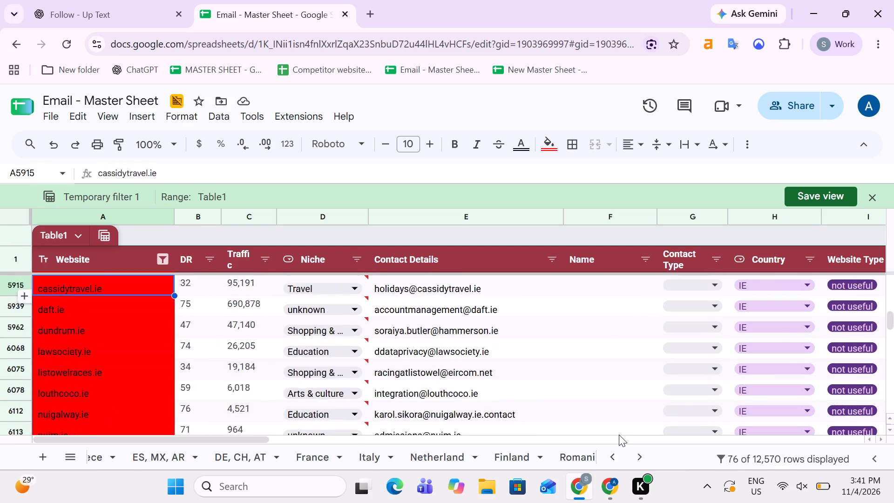
pyautogui.press('Down')
pyautogui.press('Right')
pyautogui.press('Right')
pyautogui.press('Right')
pyautogui.press('Right')
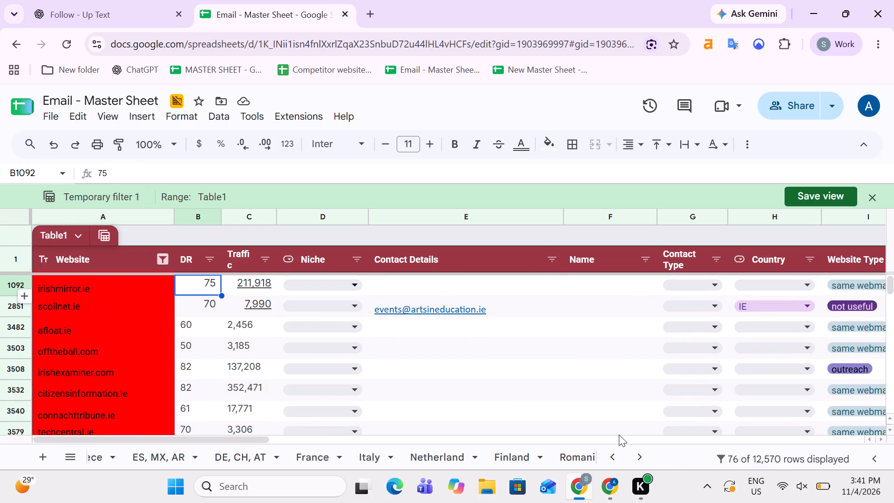
pyautogui.press('Left')
pyautogui.press('Left')
pyautogui.press('Left')
pyautogui.press('Left')
pyautogui.press('Left')
pyautogui.press('Left')
pyautogui.press('Left')
pyautogui.press('Left')
pyautogui.press('Left')
pyautogui.press('Left')
pyautogui.press('Right')
# Copy the existing red-filled websites with blank Status from irishmirror.ie to themaclife.com.
pyautogui.hotkey('ctrl', 'Down')
pyautogui.press('Down')
pyautogui.press('Down')
pyautogui.press('Up')
pyautogui.press('Up')
pyautogui.press('Left')
pyautogui.press('Left')
pyautogui.press('Left')
pyautogui.press('Left')
pyautogui.press('Left')
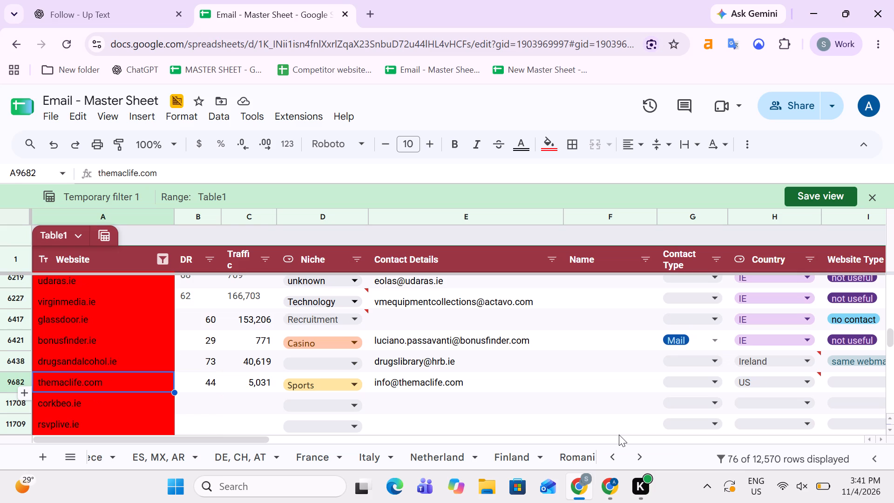
pyautogui.hotkey('ctrl', 'shift', 'Up')
pyautogui.hotkey('shift', 'Down')
pyautogui.hotkey('shift', 'Down')
pyautogui.hotkey('shift', 'Up')
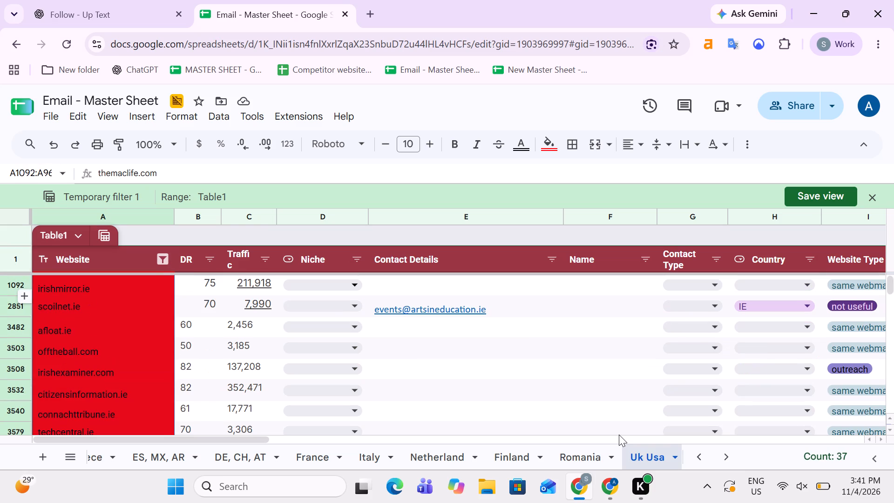
pyautogui.hotkey('ctrl', 'c')
# Switch to the new outreach data spreadsheet and paste the copied websites as values only below the Ireland list, from B6647.
pyautogui.hotkey('alt', 'Tab')
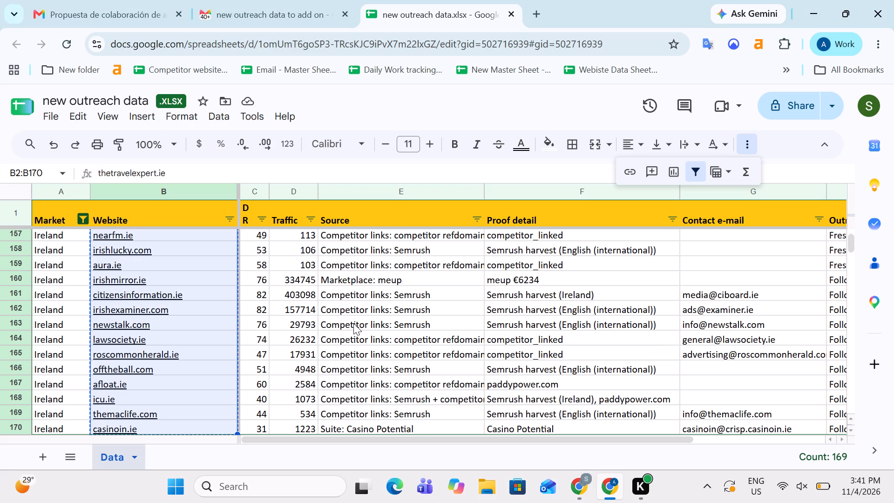
pyautogui.press('Down')
pyautogui.hotkey('ctrl', 'Down')
pyautogui.press('Down')
pyautogui.press('Down')
pyautogui.press('Down')
pyautogui.press('Down')
pyautogui.press('Up')
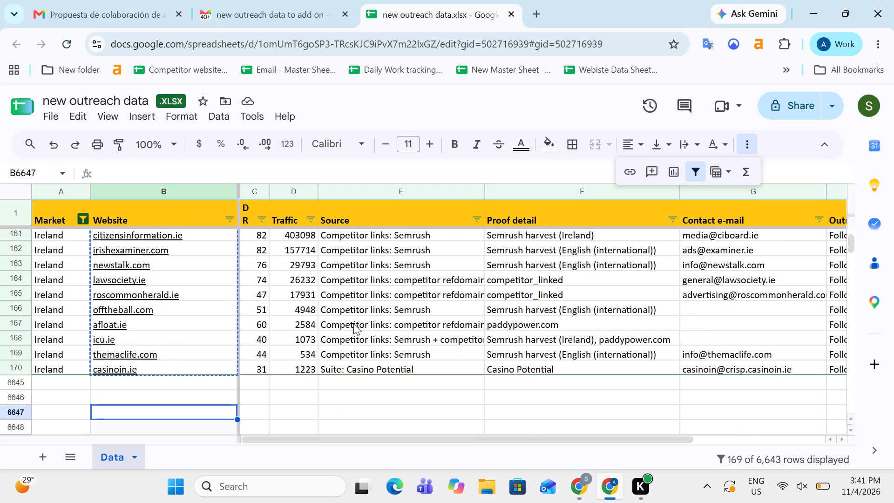
pyautogui.hotkey('ctrl', 'v')
pyautogui.click(257, 400)
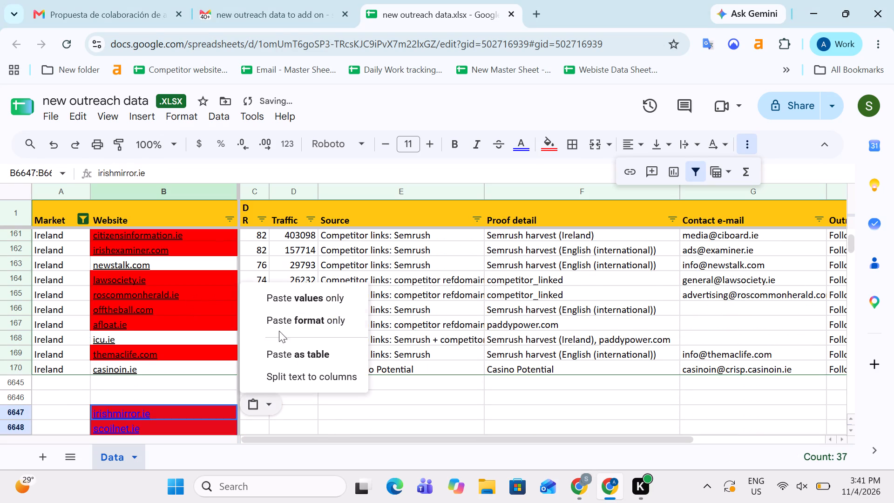
pyautogui.click(290, 293)
pyautogui.scroll(10, 238, 298)
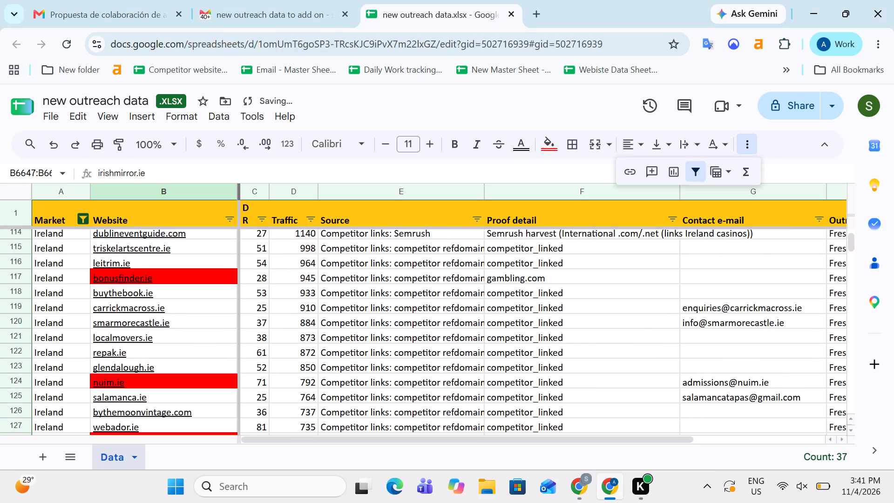
# Filter the Website column of the Ireland outreach rows to the cells with red fill.
pyautogui.scroll(7, 238, 298)
pyautogui.scroll(20, 194, 303)
pyautogui.scroll(12, 194, 303)
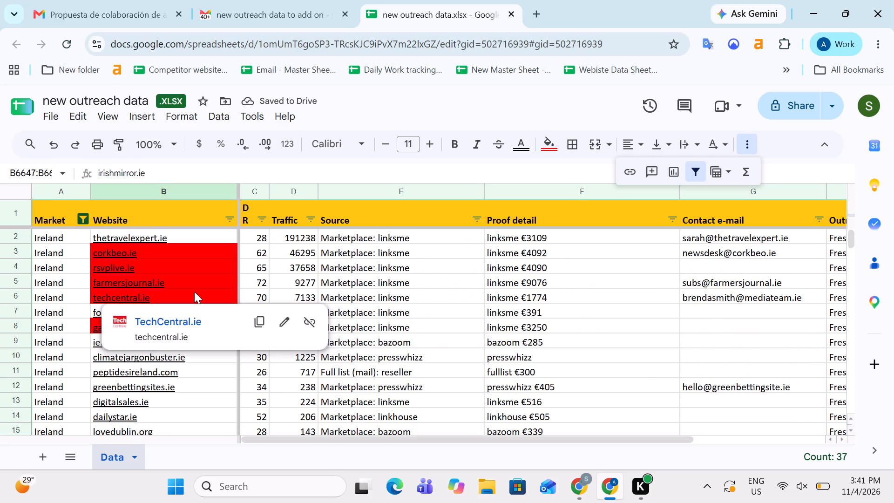
pyautogui.scroll(10, 194, 292)
pyautogui.scroll(5, 466, 307)
pyautogui.scroll(-2, 321, 265)
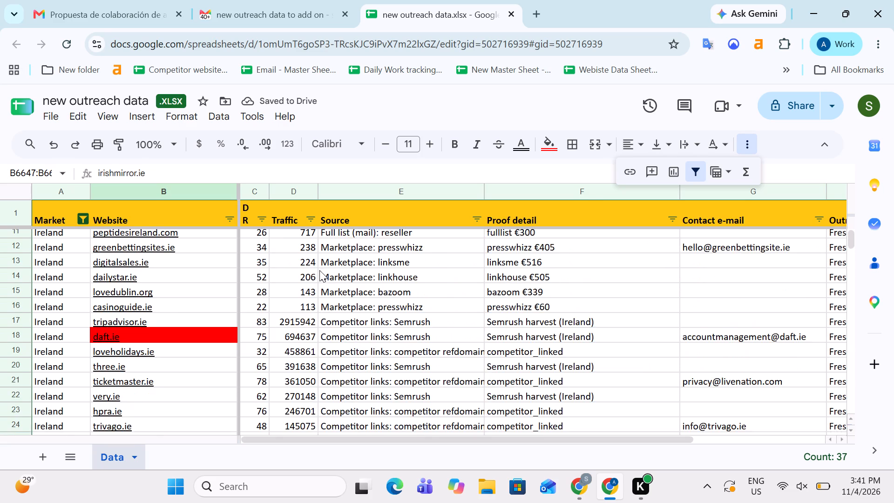
pyautogui.scroll(5, 317, 272)
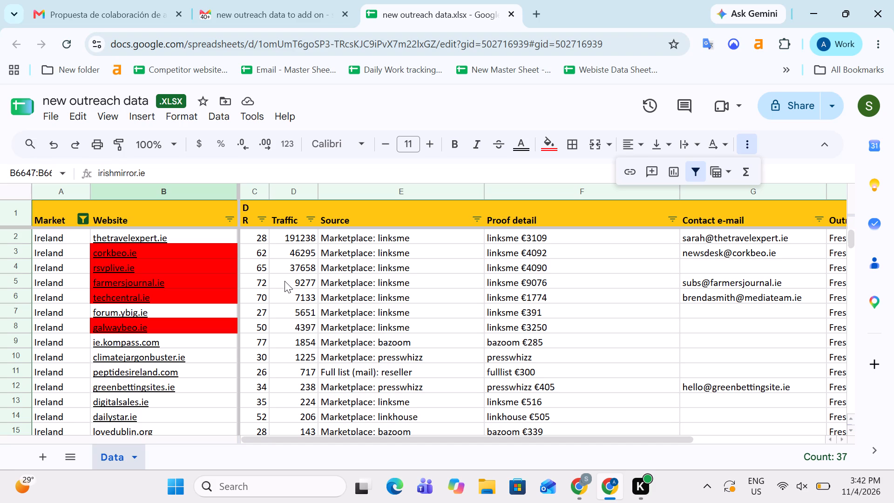
pyautogui.click(231, 218)
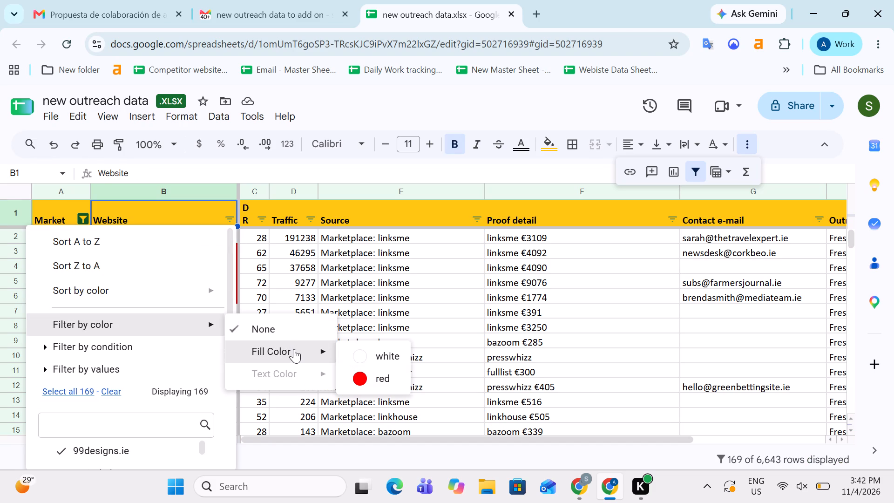
pyautogui.click(375, 383)
pyautogui.scroll(2, 346, 335)
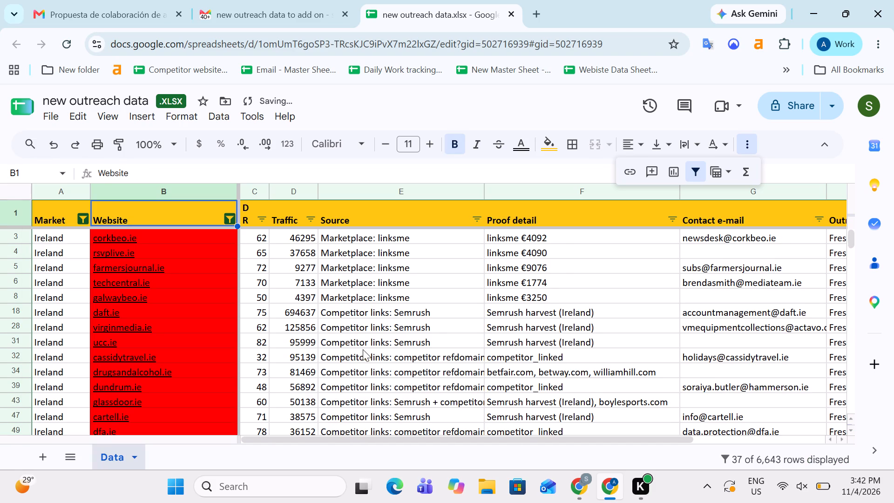
pyautogui.scroll(-4, 364, 353)
pyautogui.scroll(14, 364, 353)
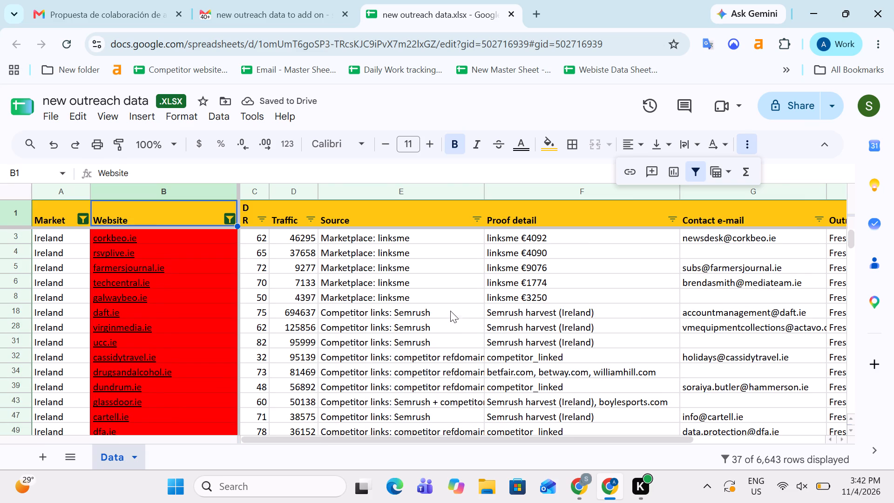
# Copy corkbeo.ie from the filtered list and search for it in the Email - Master Sheet's Uk Usa sheet.
pyautogui.click(445, 298)
pyautogui.press('Left')
pyautogui.press('Left')
pyautogui.press('Left')
pyautogui.press('Left')
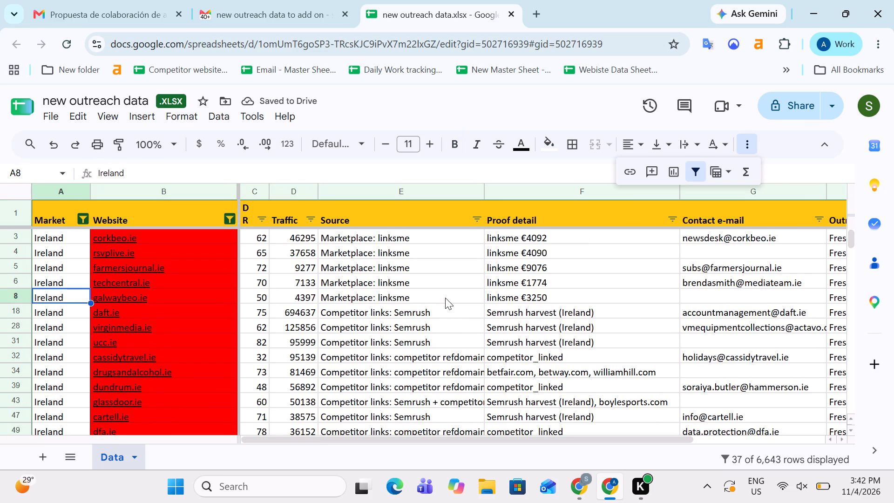
pyautogui.press('Up')
pyautogui.press('Right')
pyautogui.press('Up')
pyautogui.press('Up')
pyautogui.press('Up')
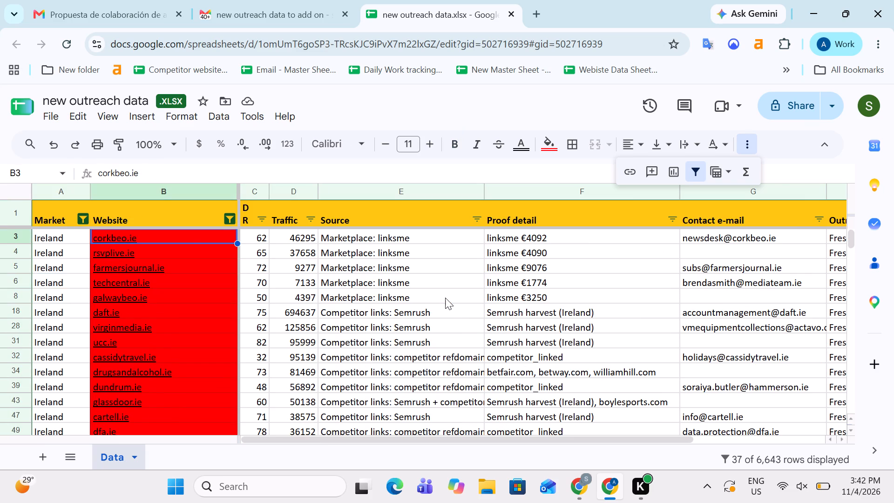
pyautogui.hotkey('ctrl', 'c')
pyautogui.hotkey('alt', 'Tab')
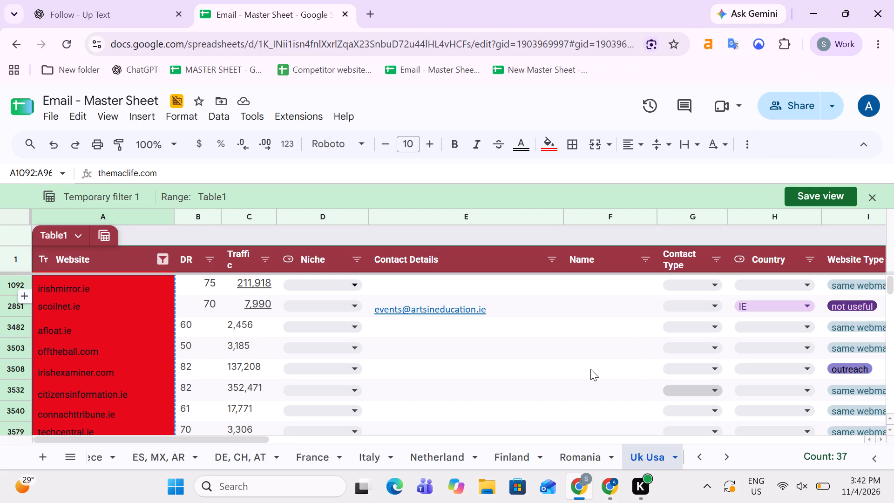
pyautogui.hotkey('ctrl', 'f')
pyautogui.hotkey('ctrl', 'v')
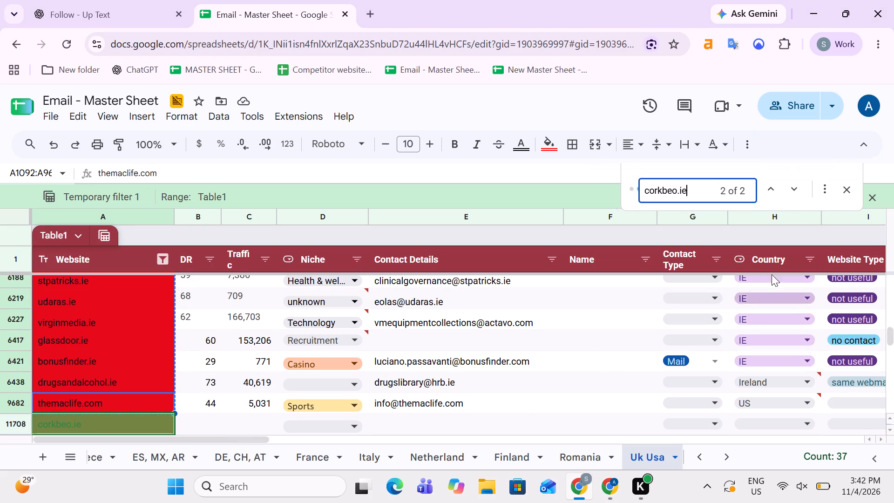
pyautogui.click(777, 188)
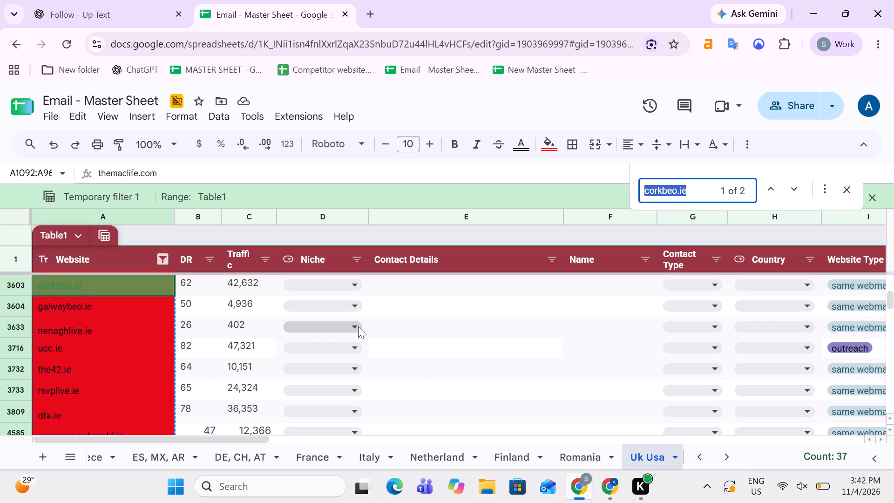
pyautogui.scroll(1, 355, 326)
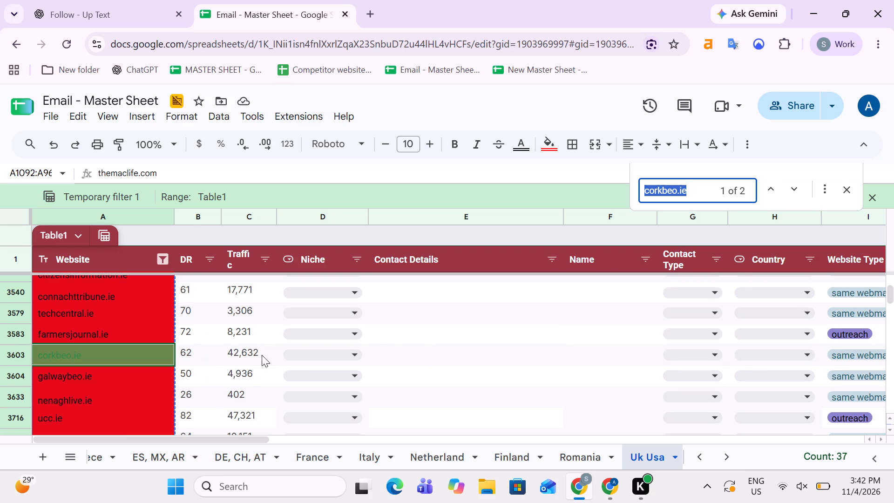
# Check the corkbeo.ie row across to its Status column in the Uk Usa sheet.
pyautogui.click(260, 354)
pyautogui.press('Right')
pyautogui.press('Right')
pyautogui.press('Right')
pyautogui.press('Right')
pyautogui.press('Right')
pyautogui.press('Right')
pyautogui.press('Right')
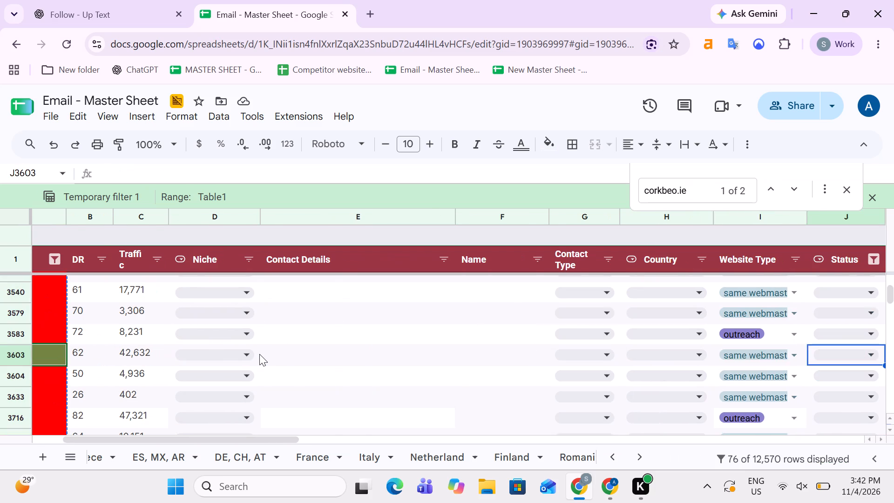
pyautogui.press('Left')
pyautogui.press('Left')
pyautogui.press('Left')
pyautogui.press('Left')
pyautogui.press('Left')
pyautogui.press('Left')
pyautogui.press('Left')
pyautogui.press('Left')
pyautogui.press('Left')
pyautogui.press('Left')
pyautogui.press('Left')
pyautogui.press('Left')
pyautogui.press('Left')
pyautogui.press('Left')
pyautogui.press('Left')
pyautogui.press('Left')
pyautogui.press('Left')
pyautogui.press('Left')
# Copy rsvplive.ie from the new outreach data and search for it in the Uk Usa sheet.
pyautogui.hotkey('alt', 'Tab')
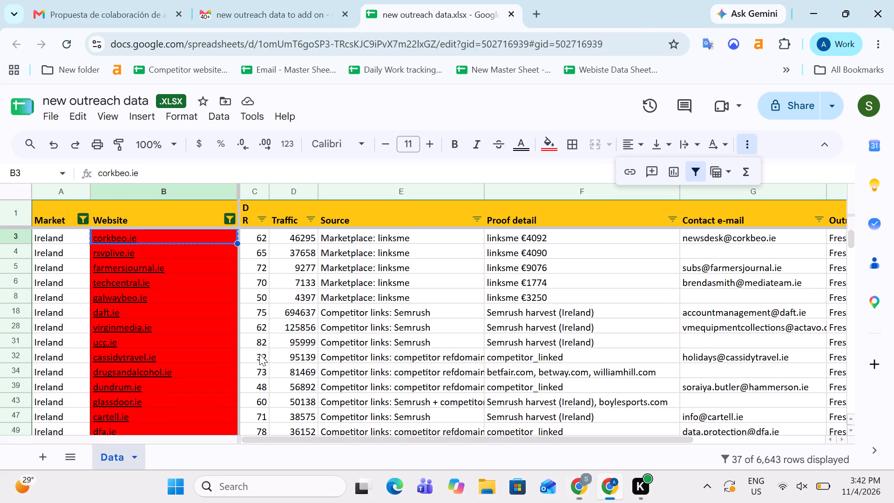
pyautogui.press('Down')
pyautogui.hotkey('ctrl', 'c')
pyautogui.hotkey('alt', 'Tab')
pyautogui.hotkey('ctrl', 'f')
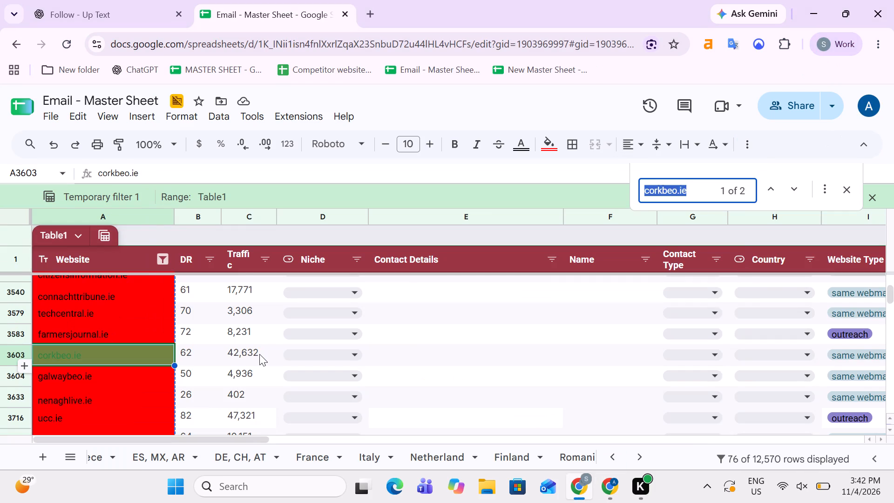
pyautogui.hotkey('ctrl', 'v')
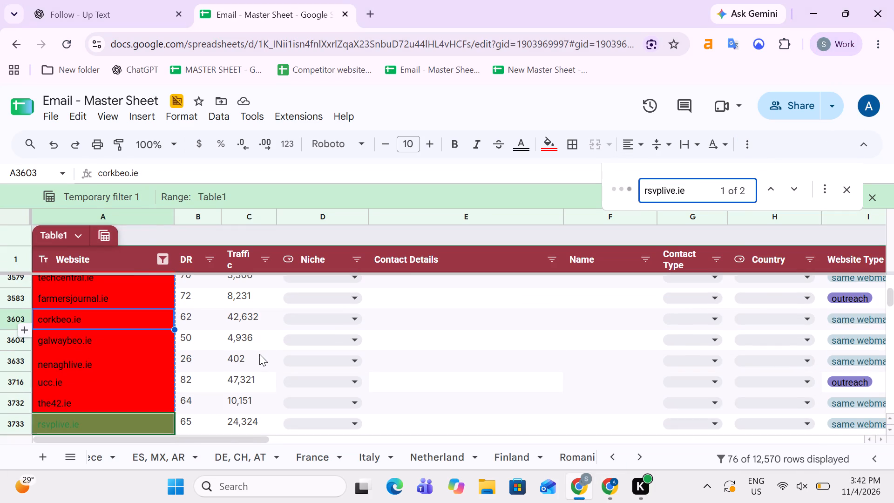
pyautogui.click(843, 191)
# Switch to the new outreach data and delete all filtered red Ireland rows from corkbeo.ie to themaclife.com.
pyautogui.hotkey('alt', 'Tab')
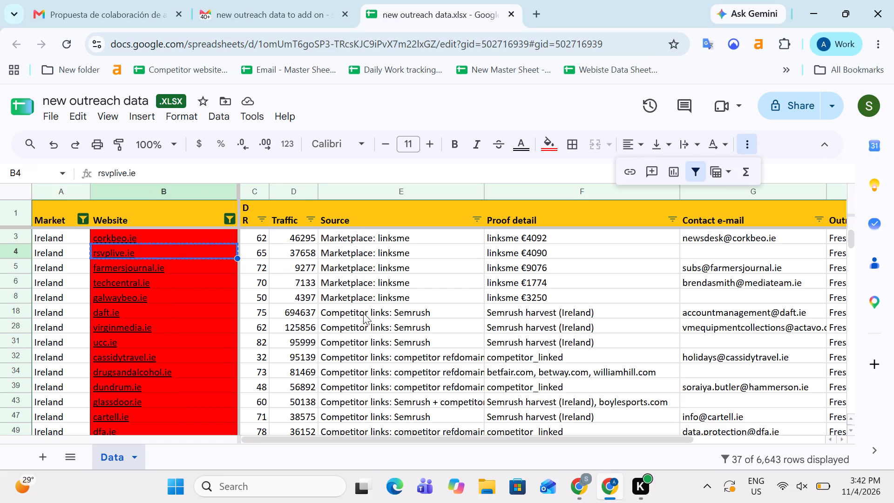
pyautogui.scroll(11, 331, 321)
pyautogui.click(0, 233)
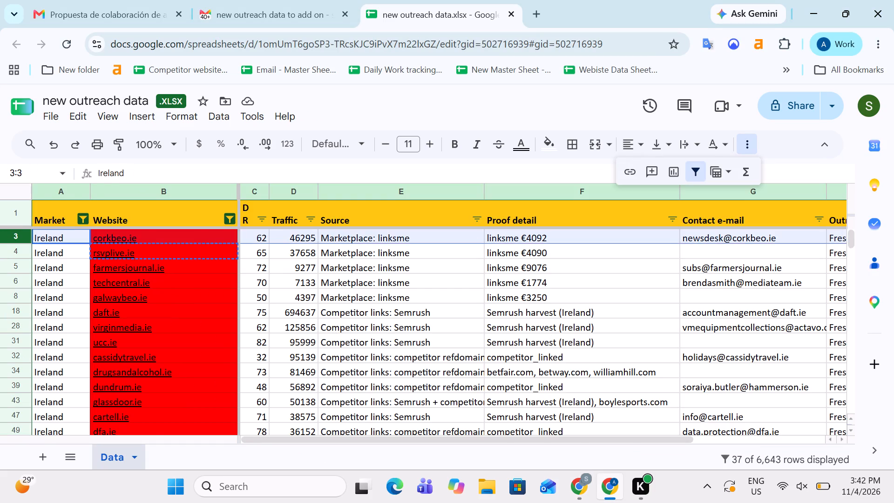
pyautogui.hotkey('ctrl', 'shift', 'Down')
pyautogui.scroll(-3, 304, 328)
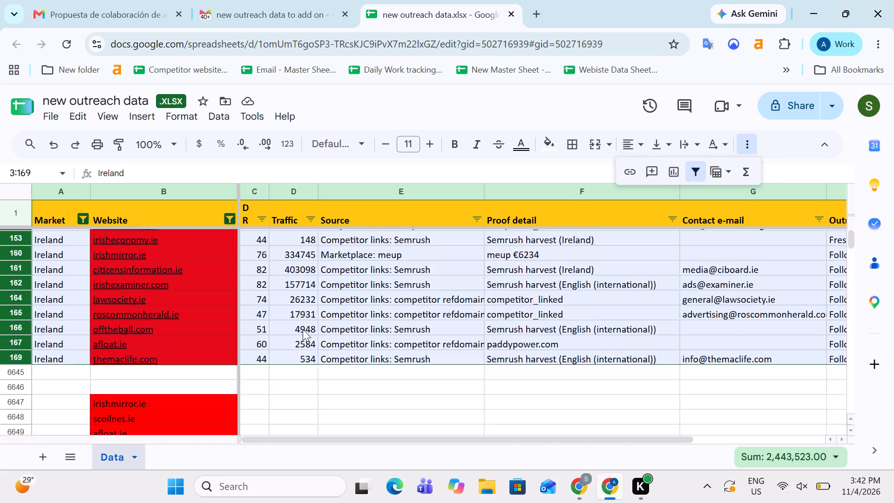
pyautogui.scroll(3, 190, 321)
pyautogui.rightClick(1, 300)
pyautogui.click(79, 308)
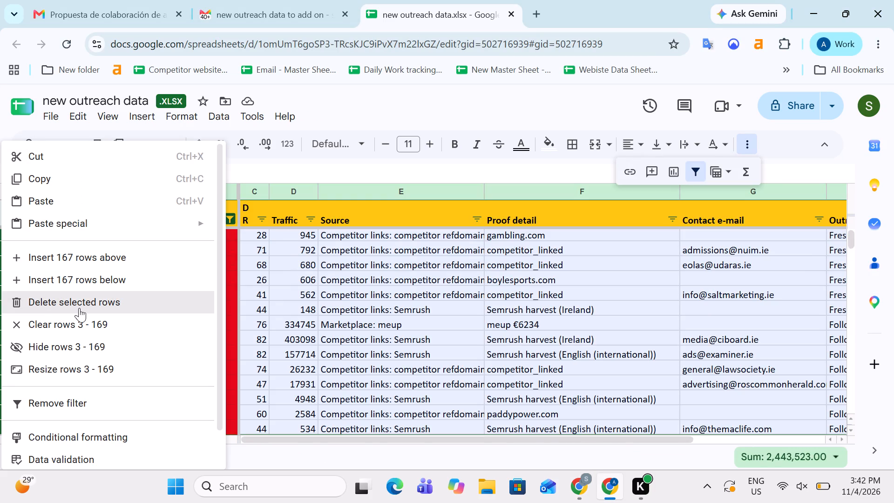
# Clear the pasted website list below the outreach data, from irishmirror.ie in B6610 down.
pyautogui.click(198, 271)
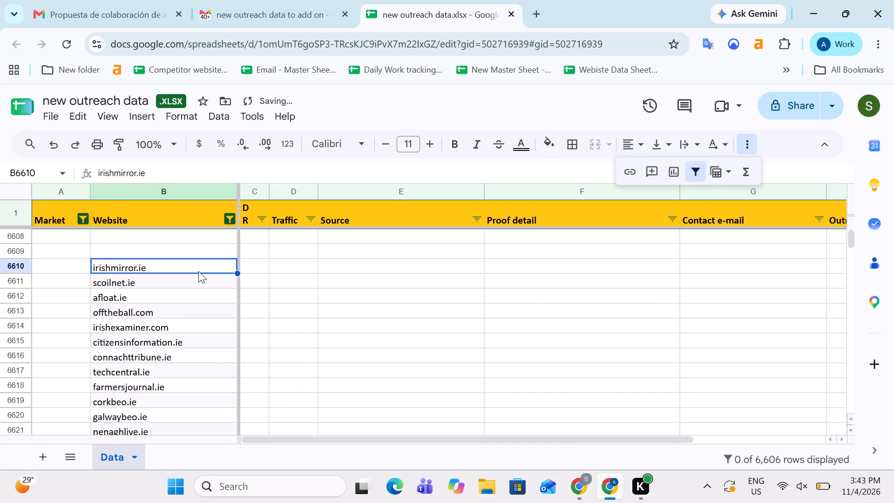
pyautogui.hotkey('ctrl', 'shift', 'Down')
pyautogui.press('Delete')
pyautogui.press('Up')
pyautogui.hotkey('ctrl', 'Up')
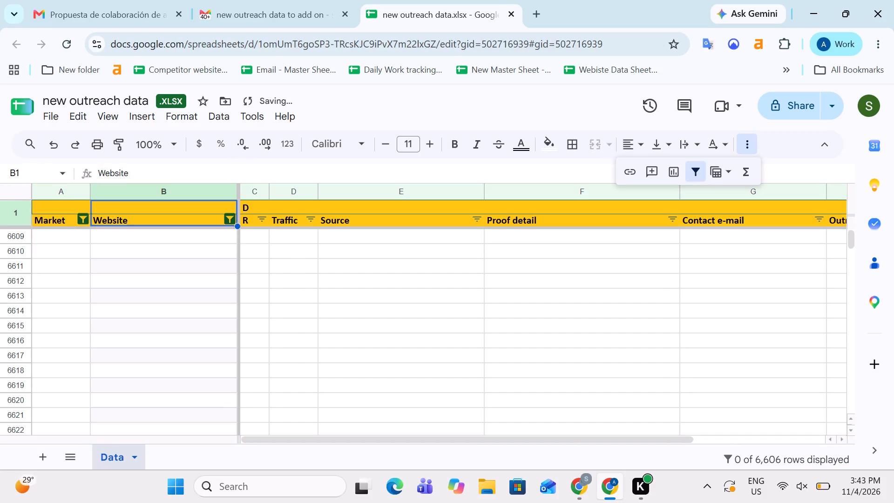
pyautogui.press('Down')
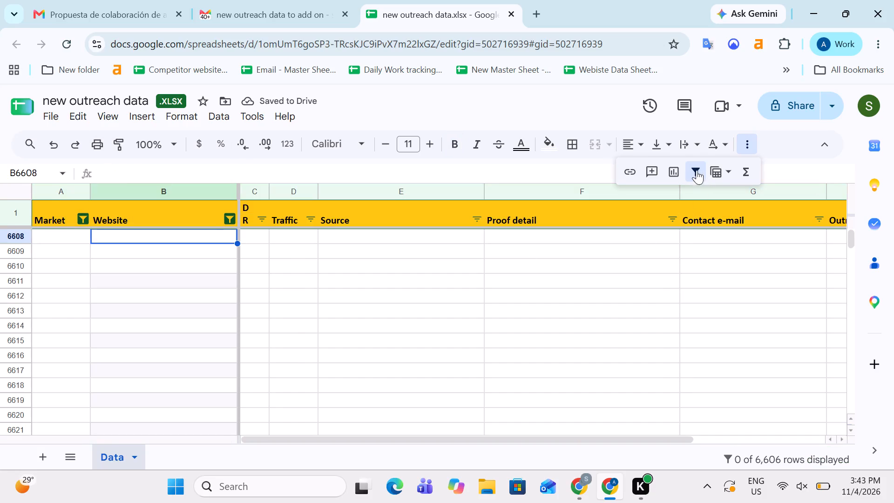
# Remove the filter from the new outreach data sheet.
pyautogui.click(697, 170)
pyautogui.scroll(11, 284, 327)
# Select all websites in the outreach data from thetravelexpert.ie in B2 down to B6607.
pyautogui.click(175, 283)
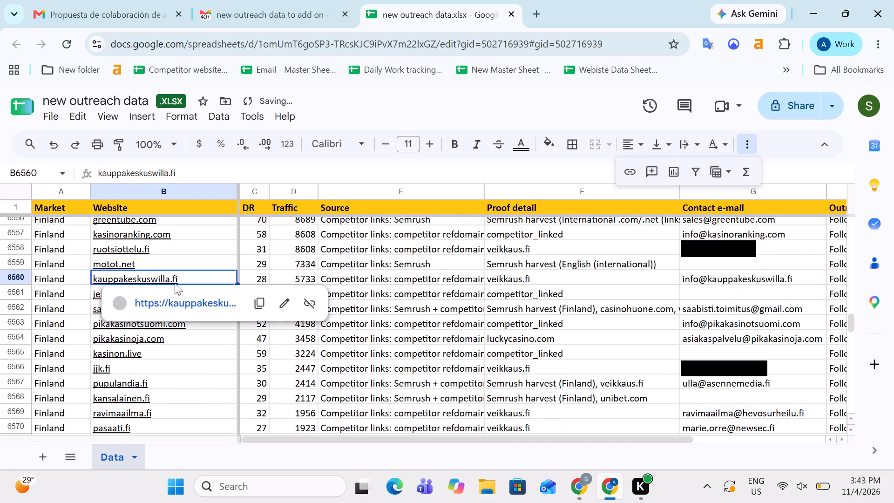
pyautogui.hotkey('ctrl', 'Up')
pyautogui.press('Up')
pyautogui.press('Down')
pyautogui.press('Up')
pyautogui.press('Down')
pyautogui.hotkey('ctrl', 'shift', 'Down')
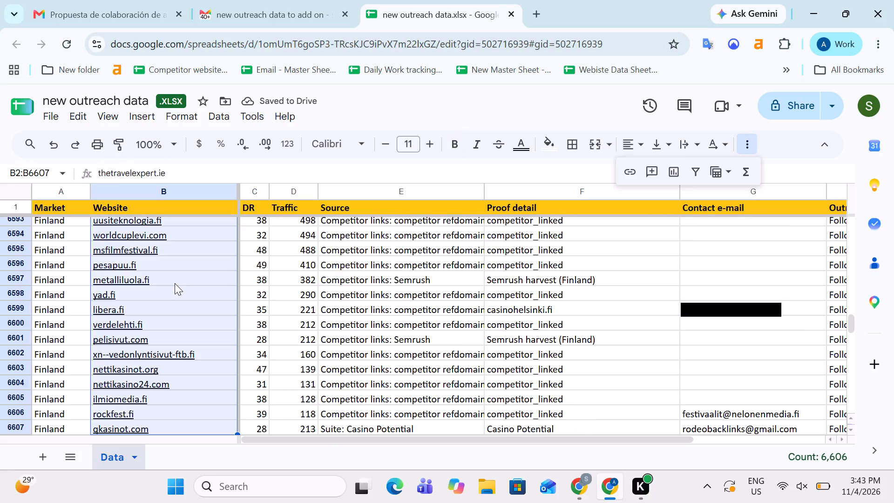
# Switch to the Email - Master Sheet and remove the fill colour filter from the Uk Usa sheet's Website column.
pyautogui.hotkey('alt', 'Tab')
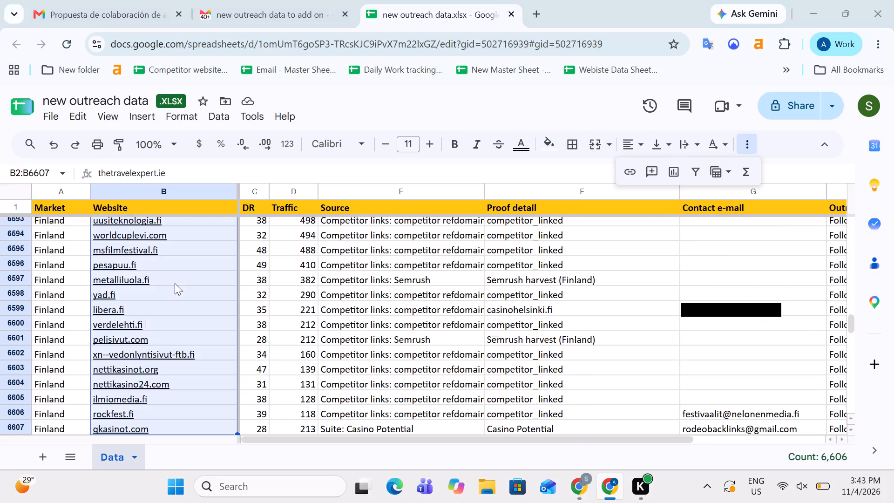
pyautogui.press('Down')
pyautogui.press('Down')
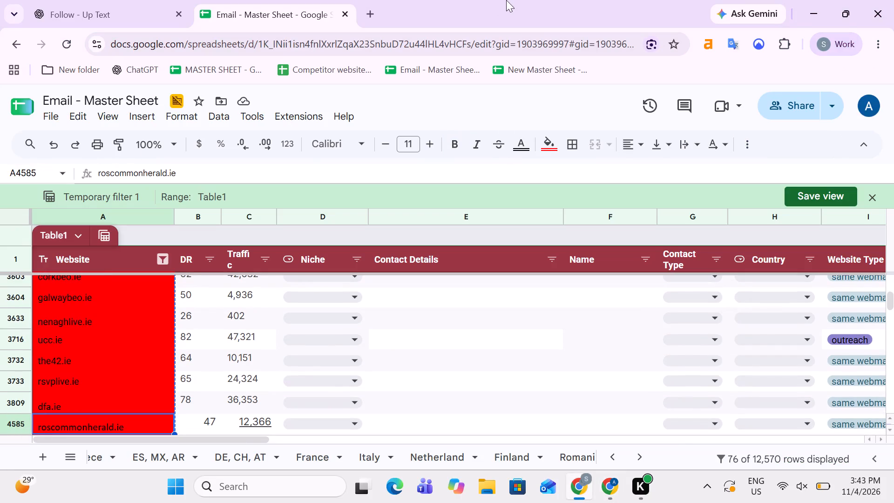
pyautogui.click(160, 257)
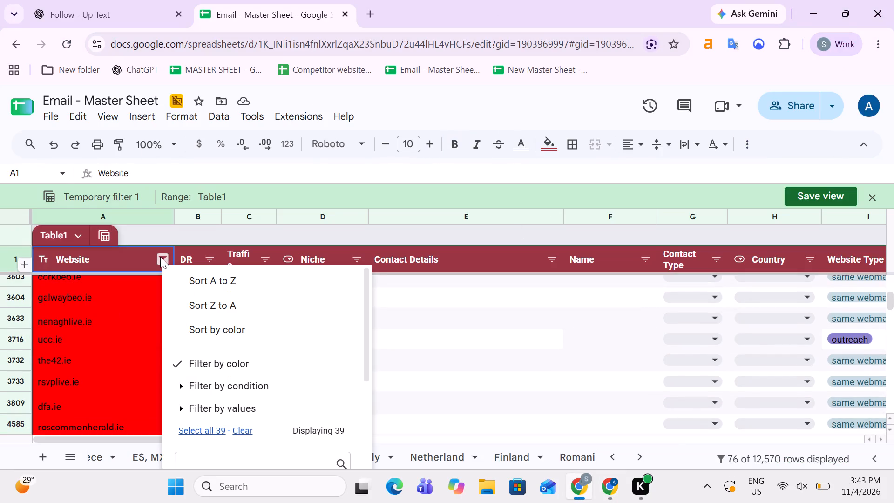
pyautogui.click(414, 364)
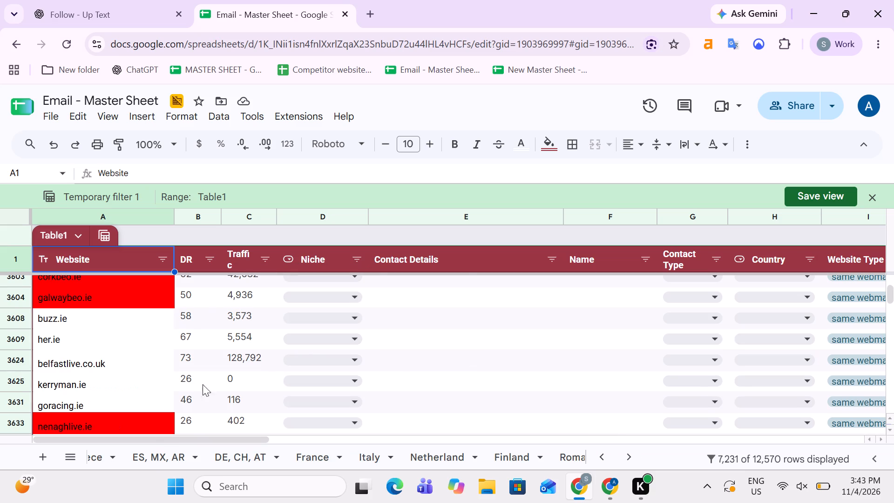
# Clear the Ireland websites pasted below theconversation.com in the Uk Usa sheet, from thetravelexpert.ie in A11707 down to A11875.
pyautogui.click(186, 373)
pyautogui.press('Left')
pyautogui.hotkey('ctrl', 'Down')
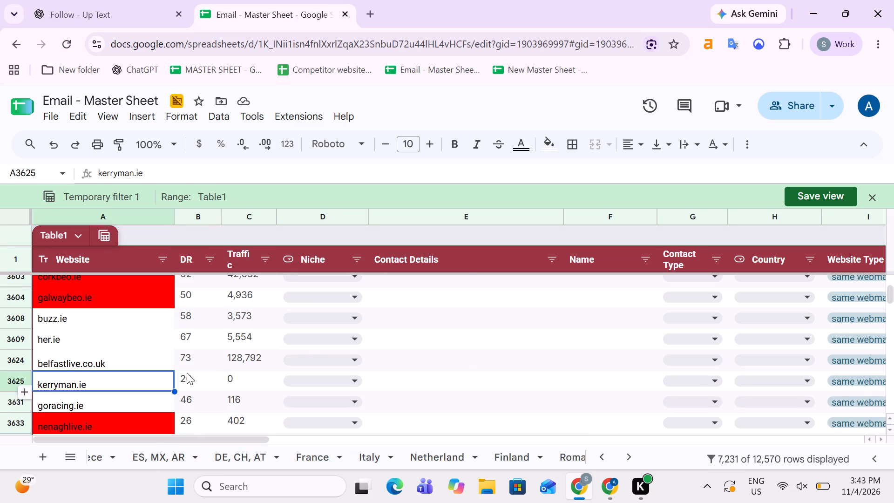
pyautogui.press('Down')
pyautogui.press('Down')
pyautogui.press('Down')
pyautogui.press('Down')
pyautogui.press('Down')
pyautogui.press('Down')
pyautogui.press('Down')
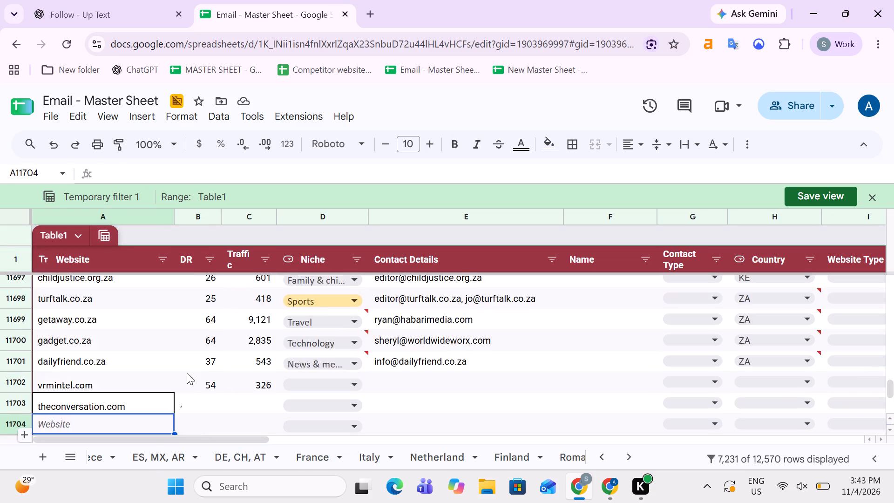
pyautogui.press('Down')
pyautogui.press('Down')
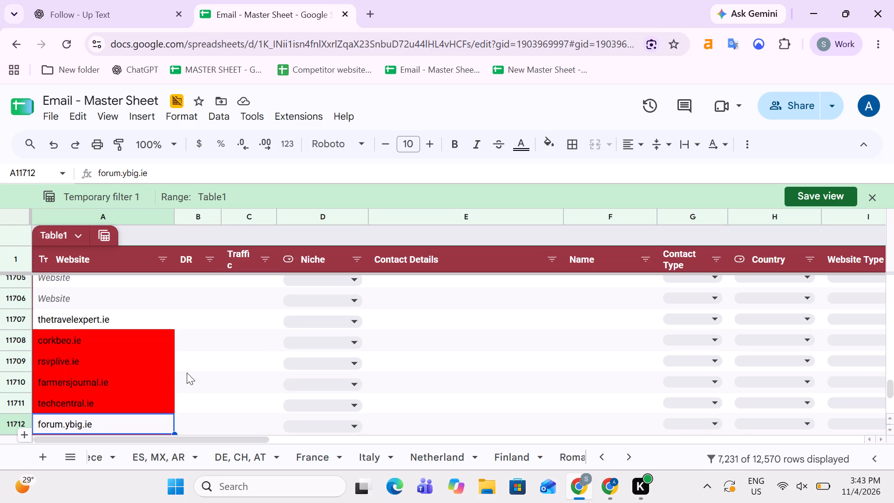
pyautogui.press('Up')
pyautogui.press('Up')
pyautogui.press('Up')
pyautogui.press('Up')
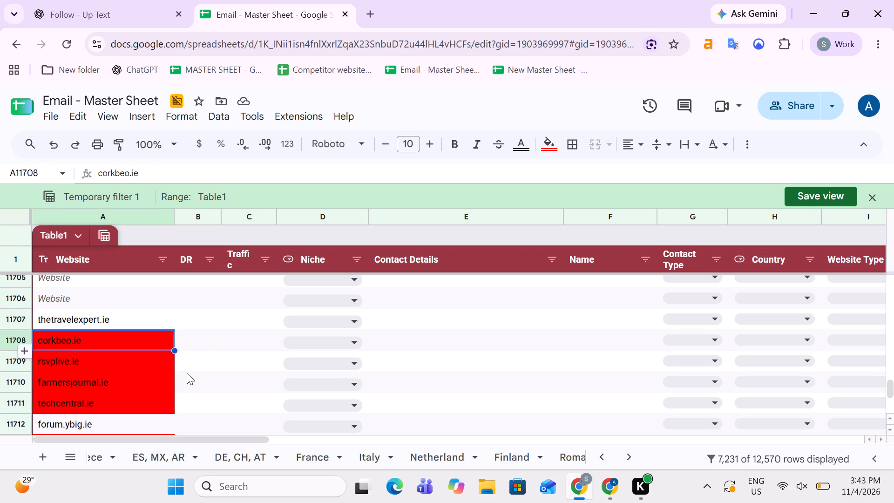
pyautogui.press('Up')
pyautogui.hotkey('ctrl', 'shift', 'Down')
pyautogui.press('Delete')
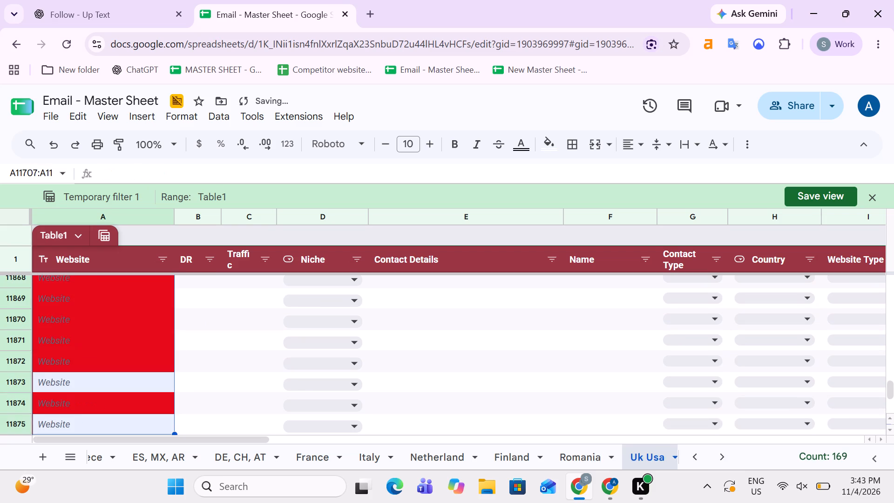
pyautogui.press('Up')
pyautogui.press('Up')
pyautogui.press('Up')
pyautogui.press('Up')
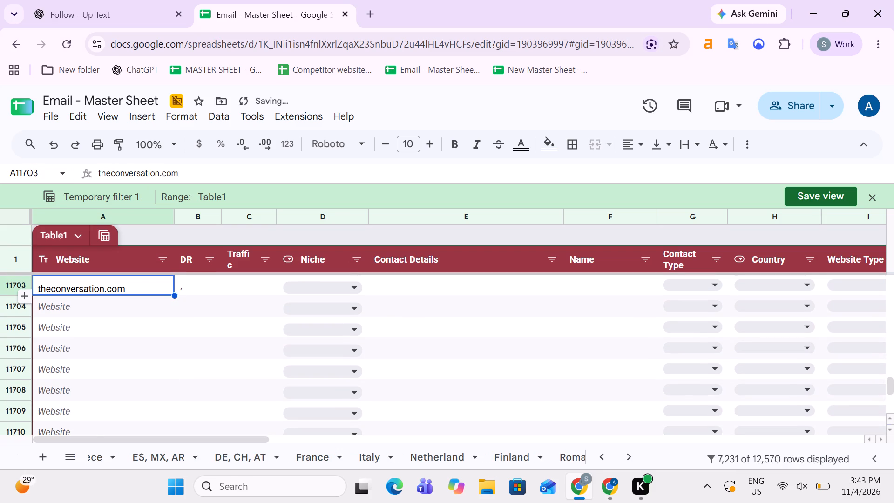
# Review the Uk Usa sheet's first data row across its columns, from Website through the follow-up columns to Column 1.
pyautogui.hotkey('ctrl', 'Up')
pyautogui.press('Down')
pyautogui.hotkey('ctrl', 's')
pyautogui.press('Right')
pyautogui.press('Right')
pyautogui.press('Right')
pyautogui.press('Right')
pyautogui.press('Right')
pyautogui.press('Right')
pyautogui.press('Right')
pyautogui.press('Right')
pyautogui.press('Right')
pyautogui.press('Right')
pyautogui.press('Right')
pyautogui.press('Right')
pyautogui.press('Right')
pyautogui.press('Right')
pyautogui.press('Right')
pyautogui.press('Right')
pyautogui.press('Right')
pyautogui.press('Right')
pyautogui.press('Right')
pyautogui.press('Right')
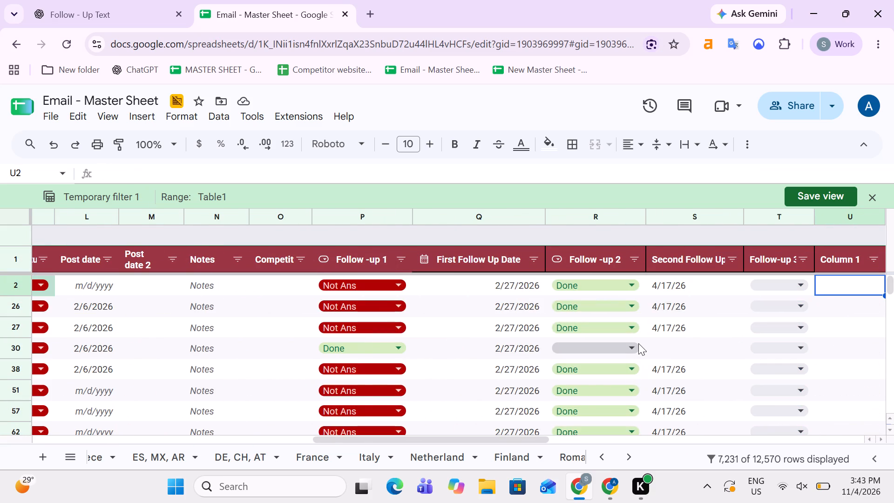
# Switch to the new outreach data sheet and look over its rows from the Finland entries back up to the first Ireland entries.
pyautogui.hotkey('alt', 'Tab')
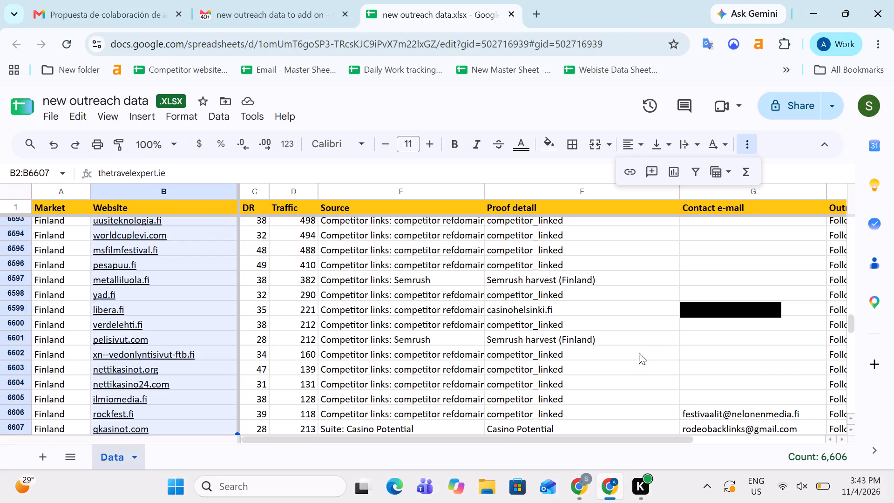
pyautogui.scroll(6, 621, 325)
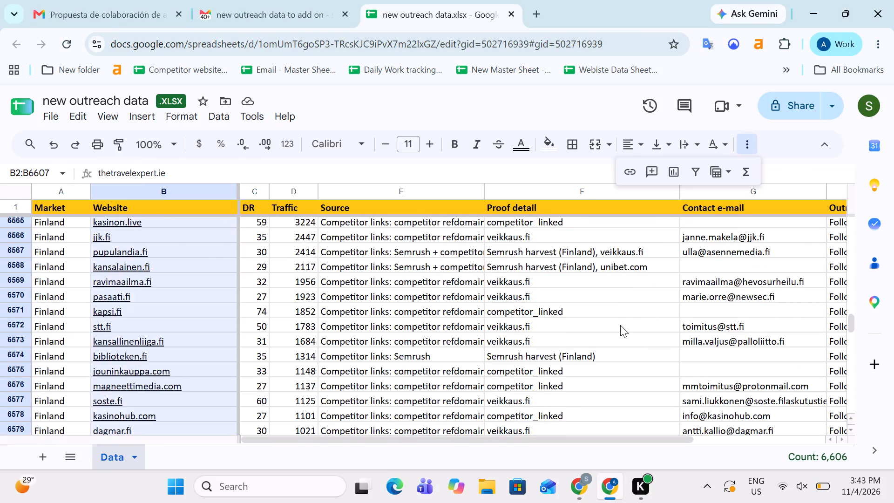
pyautogui.scroll(16, 620, 325)
pyautogui.scroll(5, 620, 325)
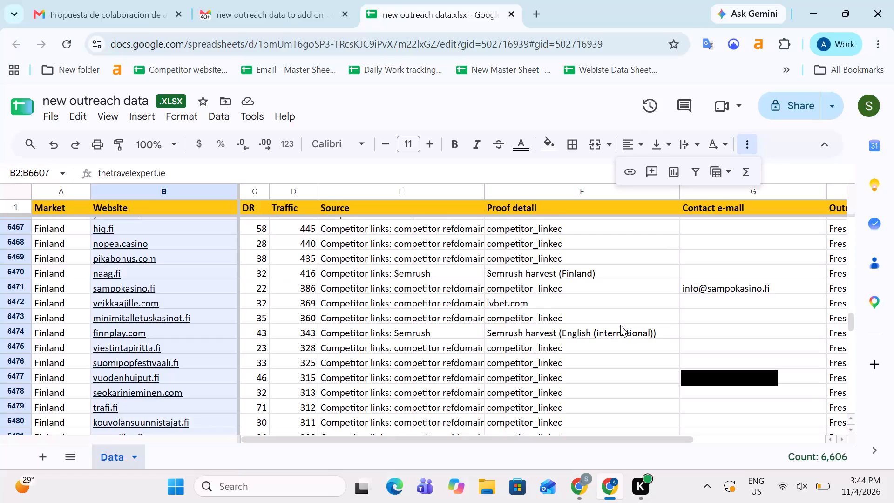
pyautogui.press('Down')
pyautogui.press('Up')
pyautogui.press('Up')
pyautogui.press('Right')
pyautogui.press('Up')
pyautogui.press('Up')
pyautogui.press('Down')
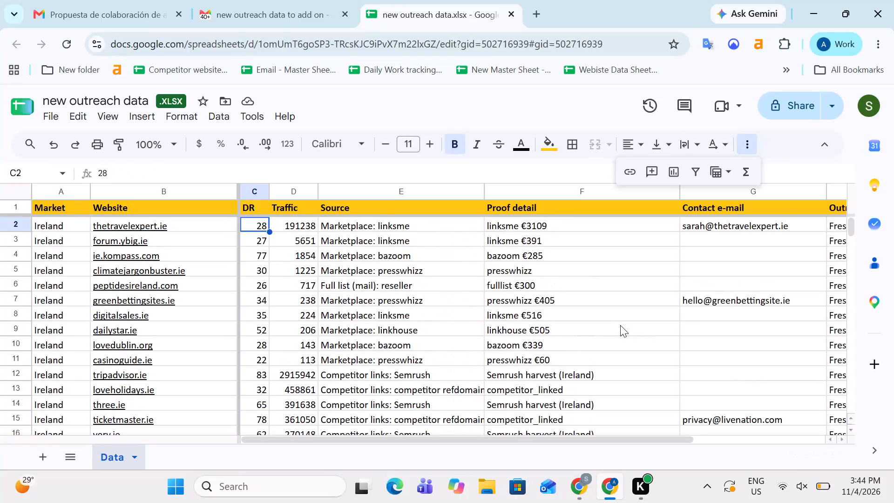
pyautogui.press('Up')
pyautogui.press('Down')
pyautogui.press('Left')
pyautogui.press('Up')
pyautogui.press('Down')
pyautogui.press('Down')
pyautogui.press('Up')
pyautogui.press('Up')
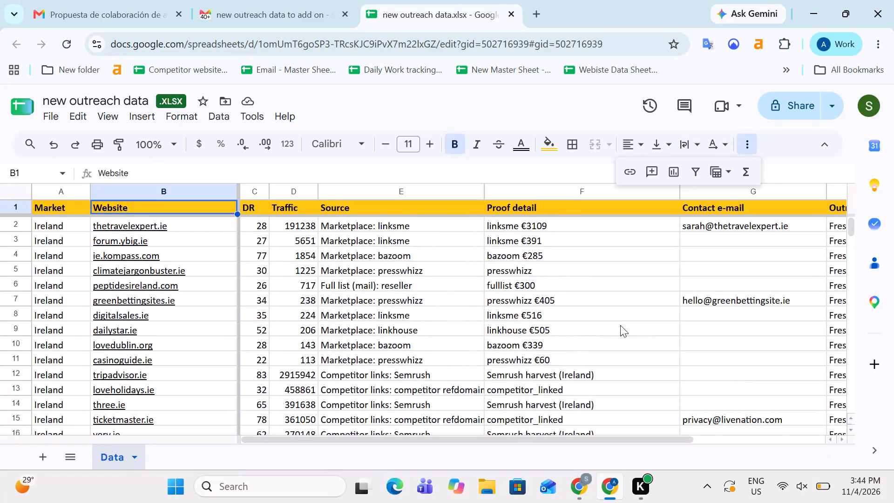
# Check how far the outreach data's Website column extends below thetravelexpert.ie, and return to that website in B2.
pyautogui.press('Down')
pyautogui.hotkey('ctrl', 'shift', 'Down')
pyautogui.press('Up')
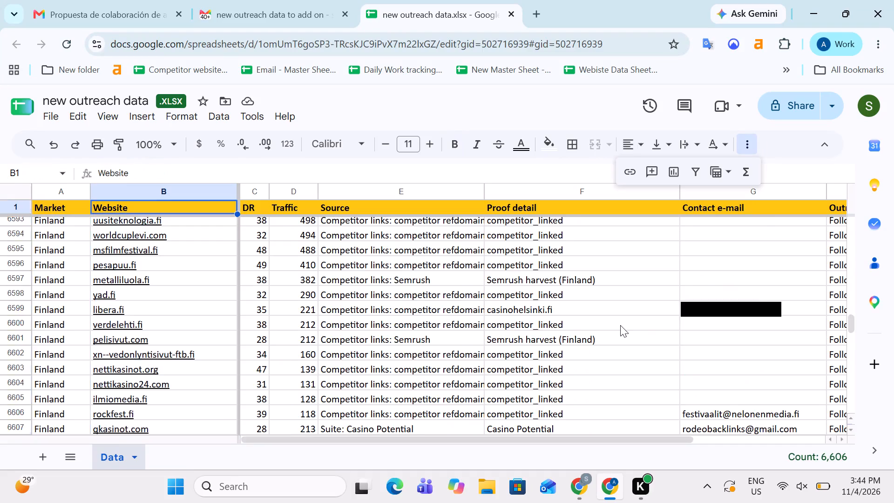
pyautogui.press('Down')
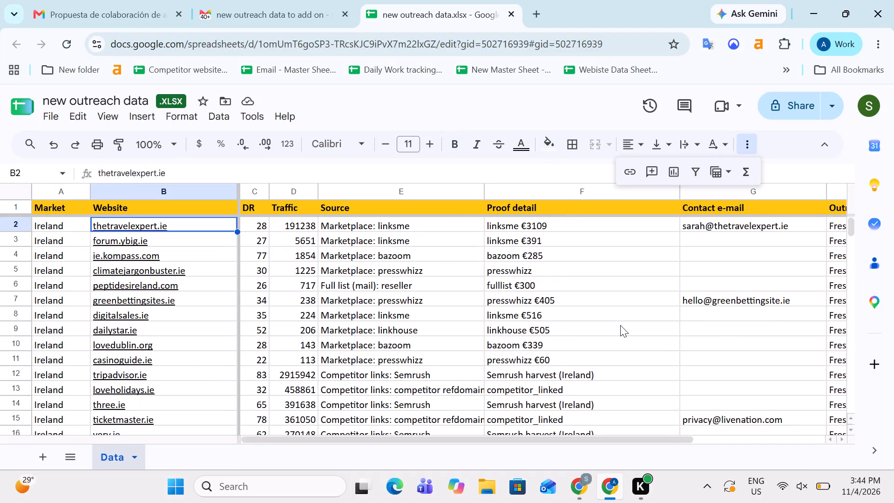
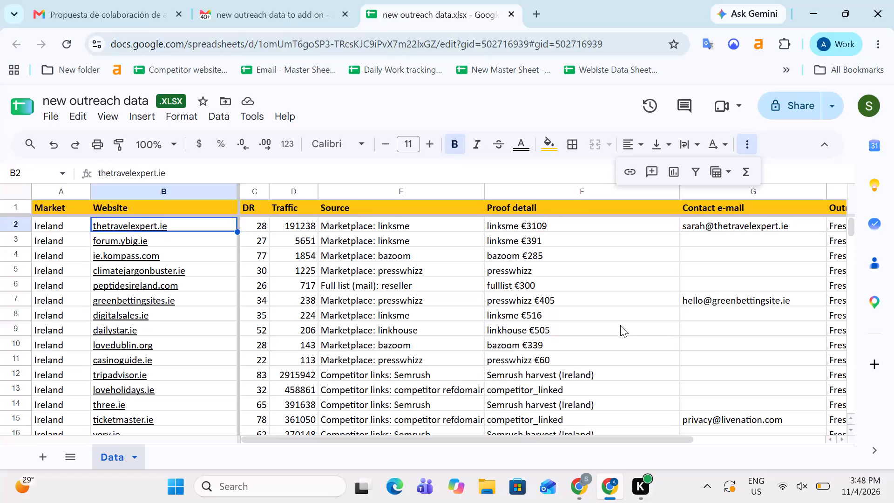
# Select all the Website column entries below the header to check how many there are.
pyautogui.hotkey('ctrl', 'shift', 'Down')
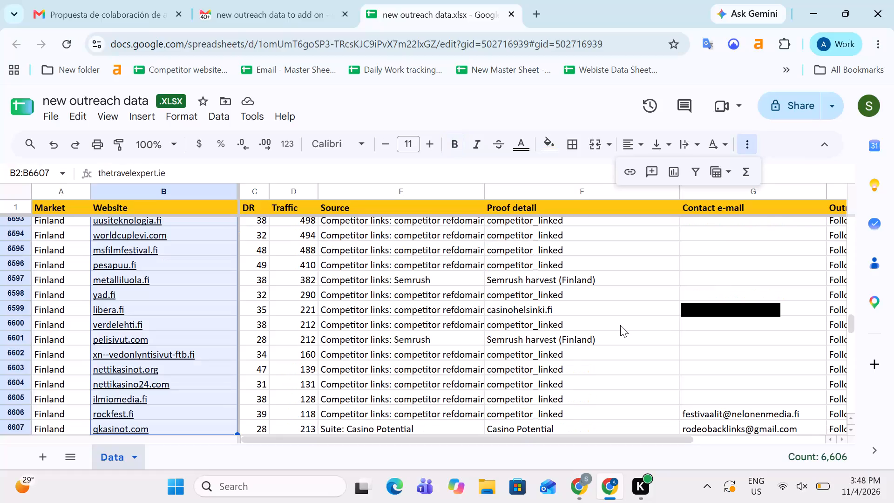
pyautogui.press('Up')
pyautogui.press('Down')
pyautogui.press('Up')
pyautogui.press('Down')
pyautogui.press('Right')
pyautogui.press('Left')
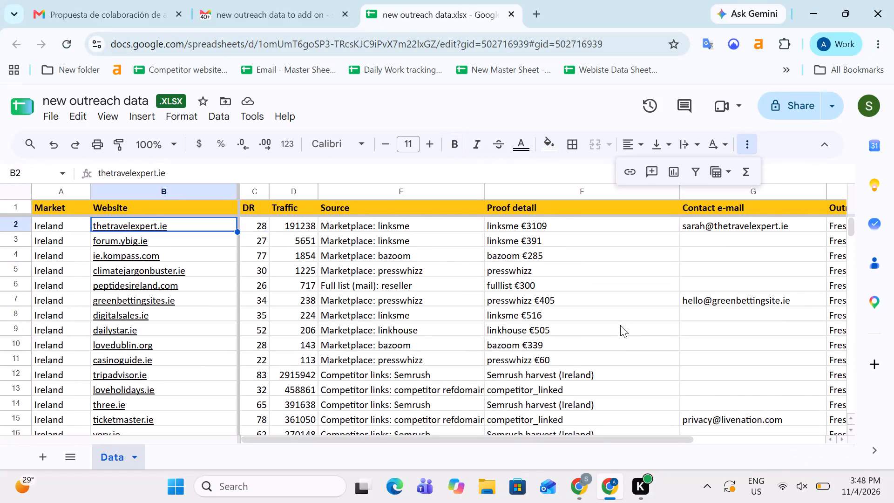
# Save the outreach data spreadsheet.
pyautogui.hotkey('ctrl', 's')
pyautogui.hotkey('ctrl', 's')
pyautogui.press('Right')
pyautogui.press('Left')
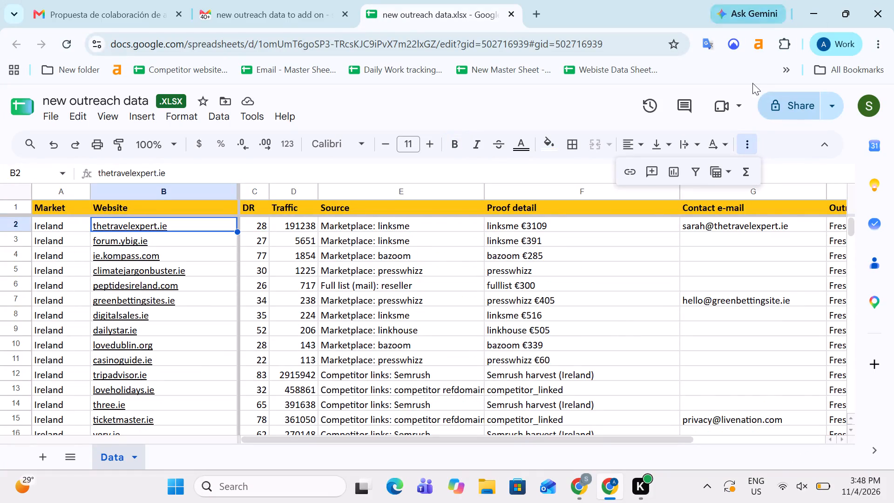
# Review the headers and first data row across the sheet, from Market to Outreach history.
pyautogui.click(740, 283)
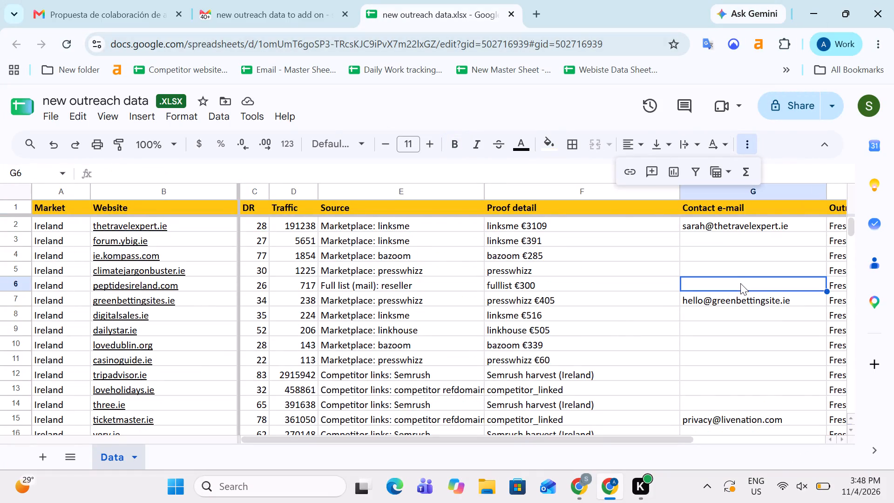
pyautogui.press('Up')
pyautogui.press('Up')
pyautogui.press('Up')
pyautogui.hotkey('ctrl', 'Up')
pyautogui.press('Down')
pyautogui.press('Up')
pyautogui.press('Up')
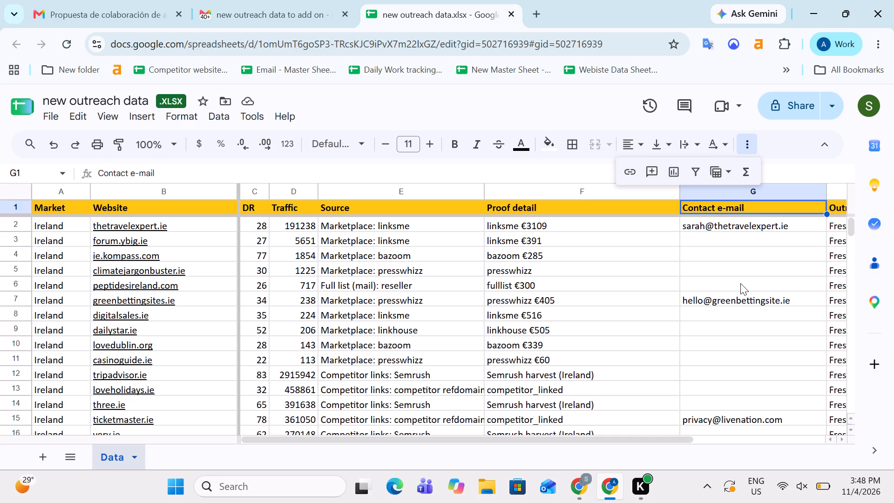
pyautogui.press('Down')
pyautogui.press('Right')
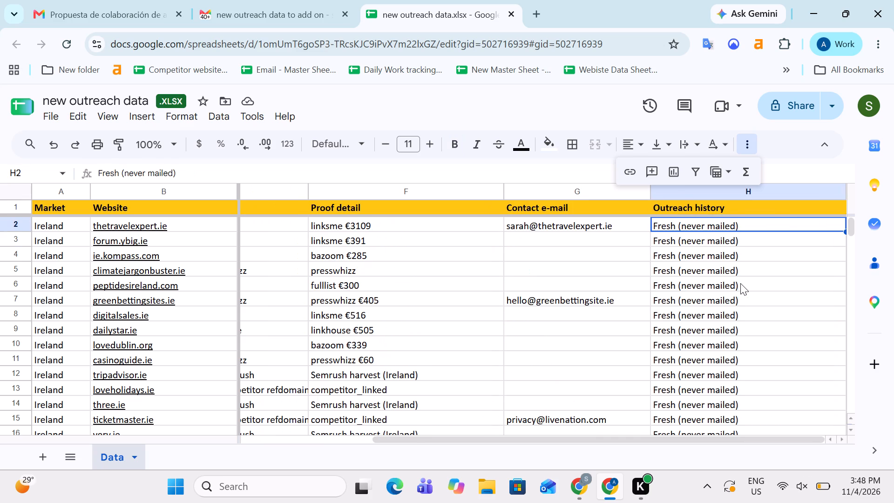
pyautogui.press('Right')
pyautogui.press('Left')
pyautogui.press('Left')
pyautogui.press('Left')
pyautogui.press('Left')
pyautogui.press('Left')
pyautogui.press('Left')
pyautogui.press('Left')
pyautogui.press('Left')
pyautogui.press('Left')
pyautogui.press('Left')
pyautogui.press('Left')
pyautogui.press('Left')
pyautogui.press('Left')
pyautogui.press('Left')
pyautogui.press('Left')
pyautogui.press('Left')
pyautogui.press('Left')
pyautogui.press('Left')
pyautogui.press('Left')
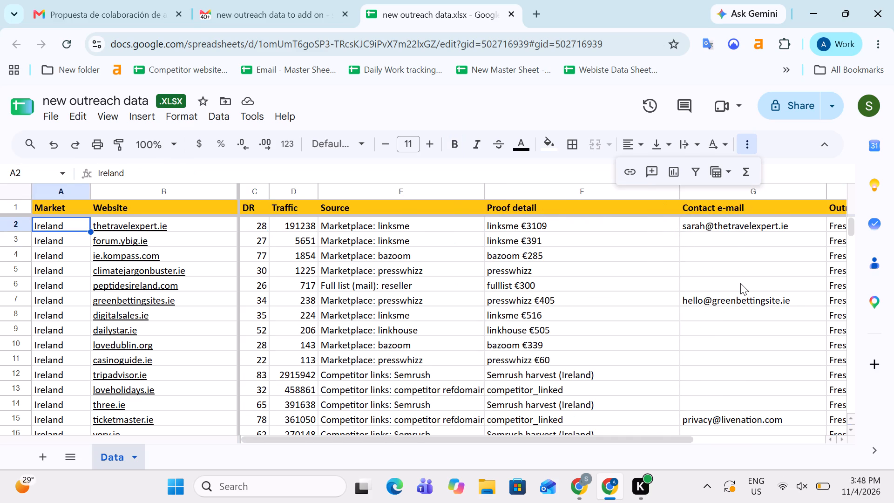
pyautogui.press('Up')
pyautogui.press('Down')
pyautogui.press('Up')
pyautogui.press('Down')
pyautogui.press('Right')
pyautogui.press('Right')
pyautogui.press('Right')
pyautogui.press('Right')
pyautogui.press('Right')
pyautogui.press('Right')
pyautogui.press('Right')
pyautogui.press('Right')
pyautogui.press('Right')
pyautogui.press('Right')
pyautogui.press('Right')
pyautogui.press('Right')
pyautogui.press('Right')
pyautogui.press('Right')
pyautogui.press('Right')
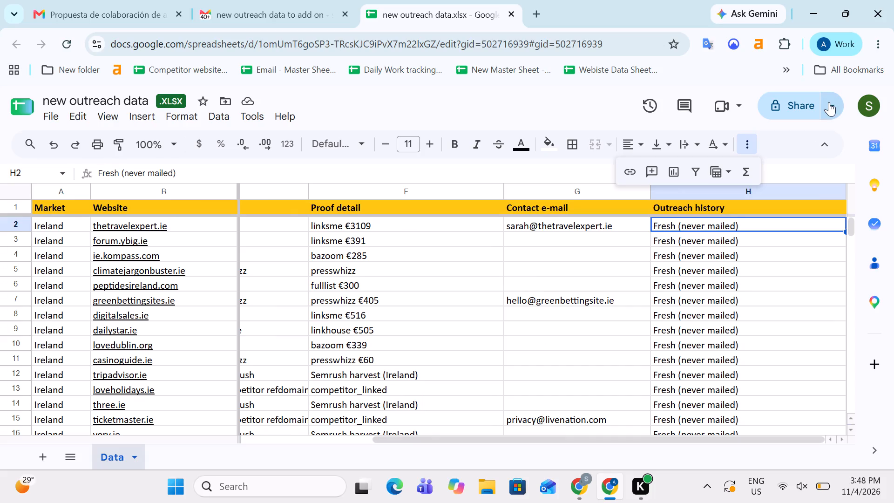
# Start sharing the spreadsheet, adding the suggested colleague as a recipient.
pyautogui.click(808, 102)
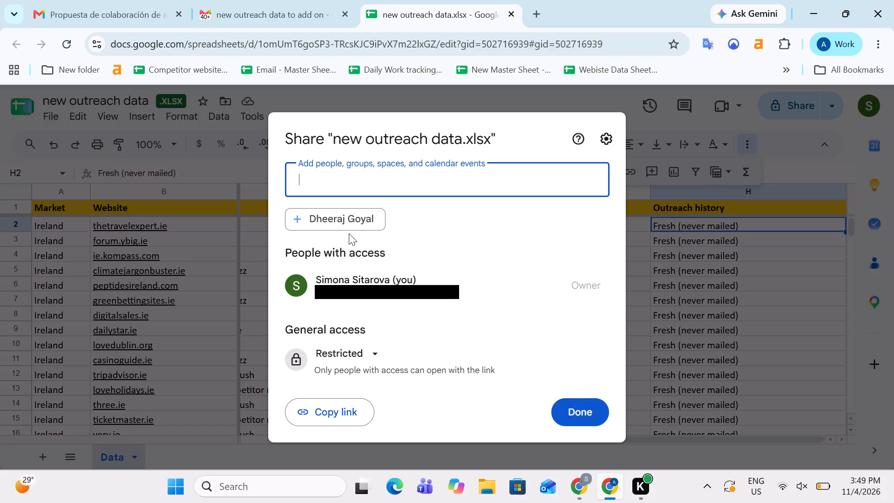
pyautogui.click(355, 213)
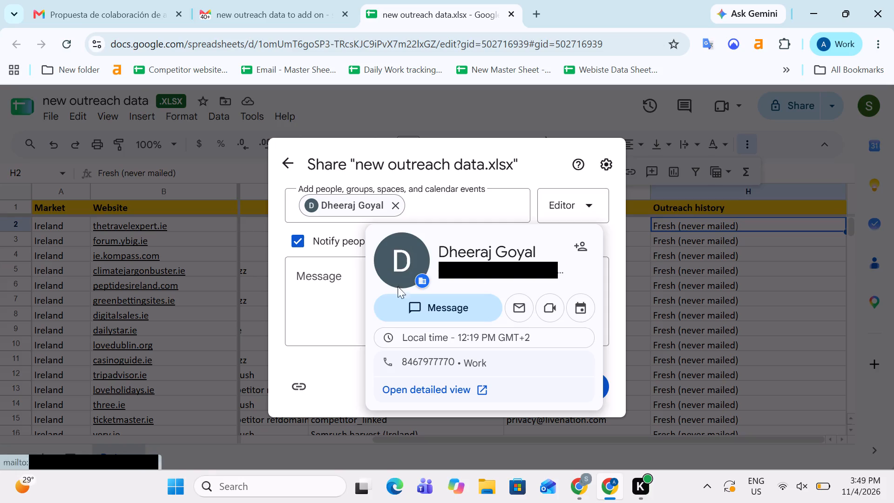
# Write the share notification message, beginning "Sir PFA Domains after removing websites mailed within 6 month and".
pyautogui.click(324, 294)
pyautogui.write('Sir')
pyautogui.press('space')
pyautogui.write('PFA')
pyautogui.press('space')
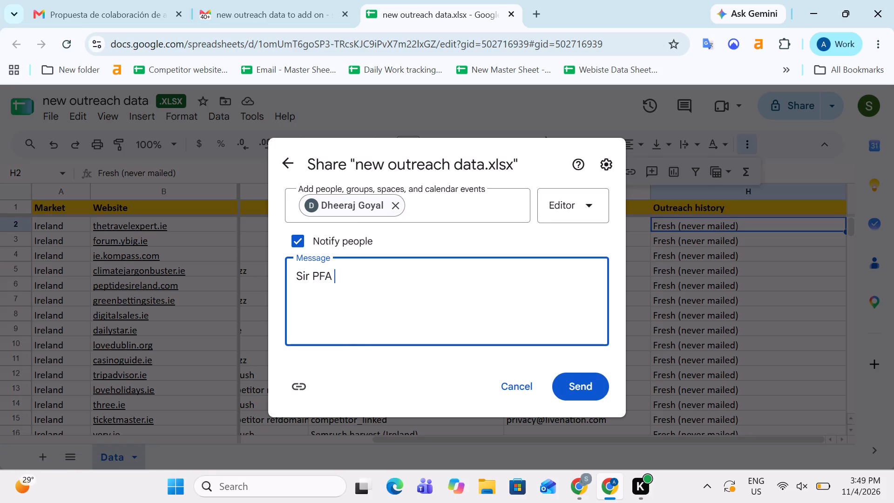
pyautogui.write('Doma')
pyautogui.press('BackSpace')
pyautogui.write('ains afater')
pyautogui.press('space')
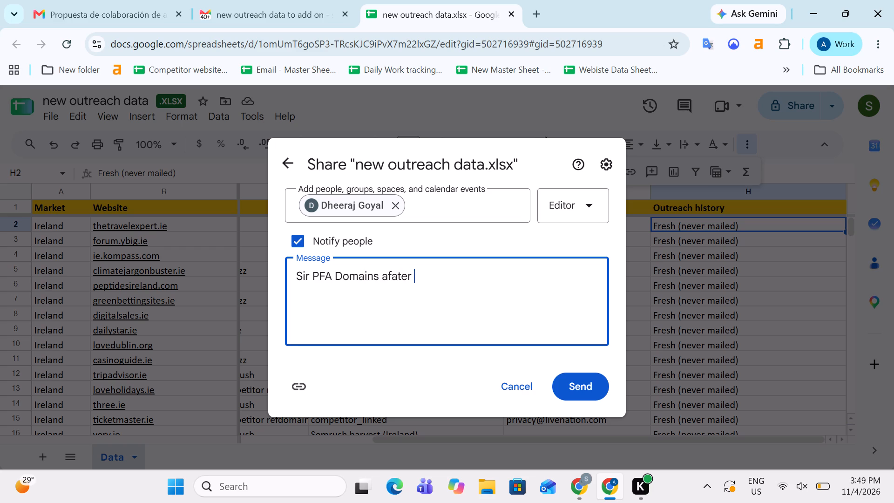
pyautogui.press('BackSpace')
pyautogui.press('BackSpace')
pyautogui.press('BackSpace')
pyautogui.press('BackSpace')
pyautogui.press('BackSpace')
pyautogui.write('ter')
pyautogui.press('space')
pyautogui.write('de;')
pyautogui.press('BackSpace')
pyautogui.write('le')
pyautogui.press('BackSpace')
pyautogui.press('BackSpace')
pyautogui.press('BackSpace')
pyautogui.press('BackSpace')
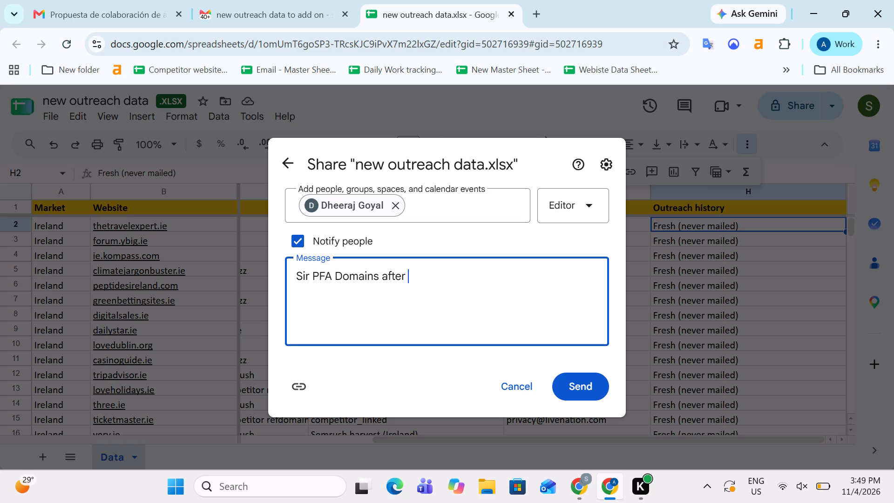
pyautogui.write('removing')
pyautogui.press('space')
pyautogui.write('web')
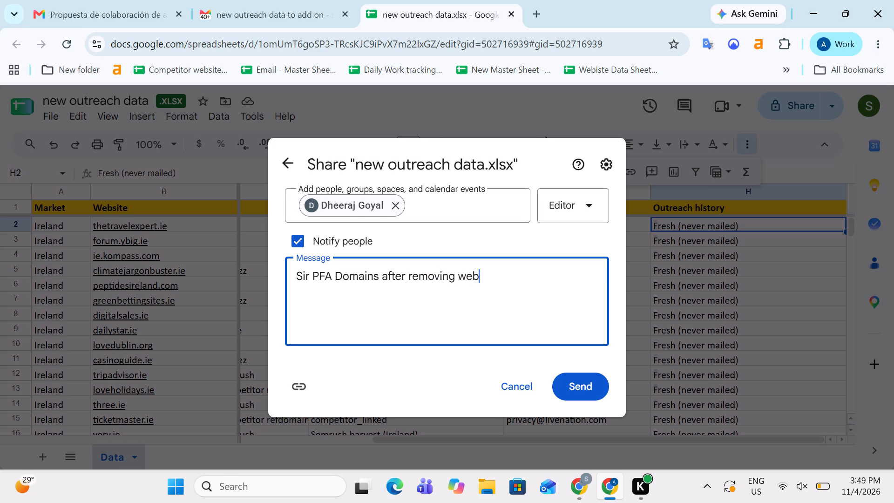
pyautogui.write('sitws')
pyautogui.press('BackSpace')
pyautogui.press('BackSpace')
pyautogui.write('es')
pyautogui.press('space')
pyautogui.write('mail')
pyautogui.write('ed with')
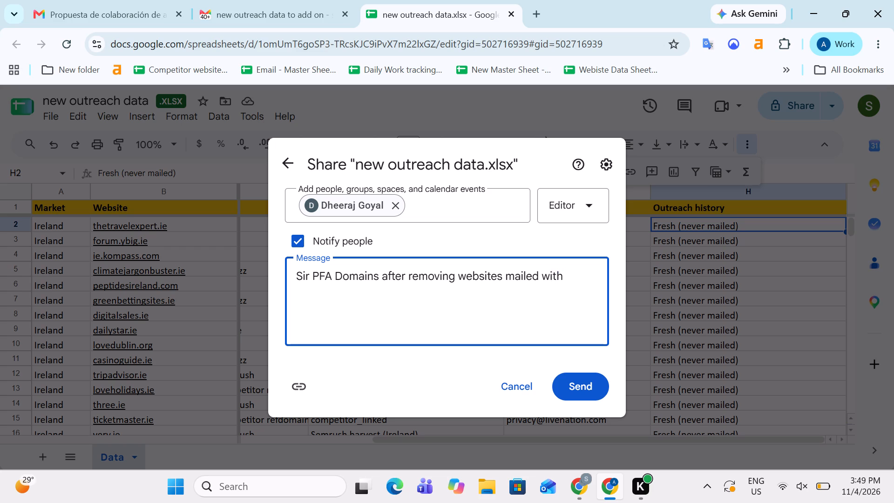
pyautogui.write('in')
pyautogui.press('space')
pyautogui.write('6 month n')
pyautogui.press('BackSpace')
pyautogui.write('and')
pyautogui.press('space')
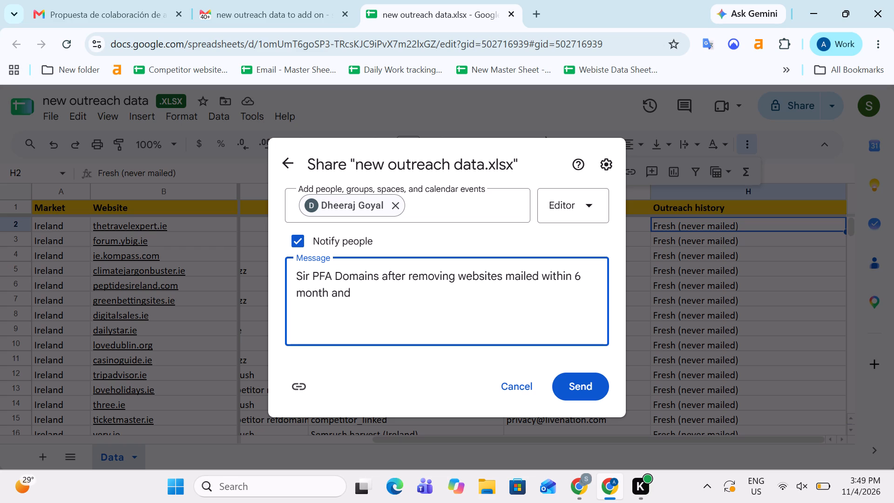
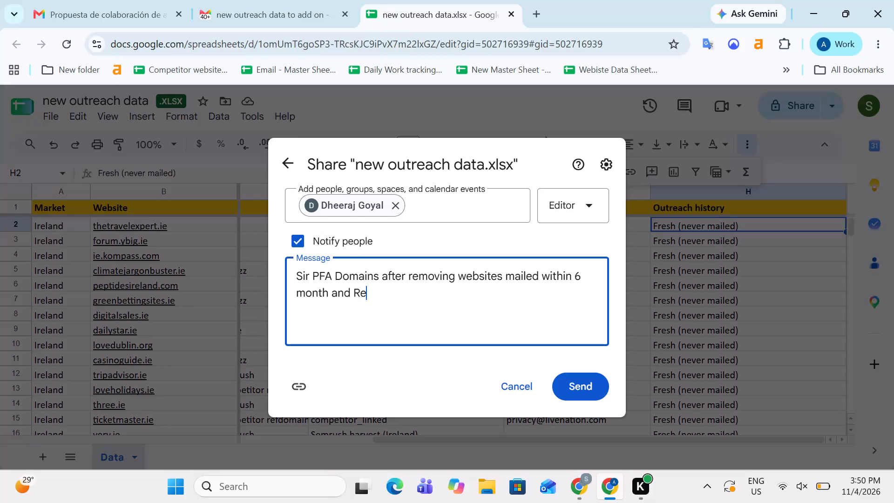
# Complete the share notification message so that it ends with "and Reply recived".
pyautogui.press('BackSpace')
pyautogui.write('y recived')
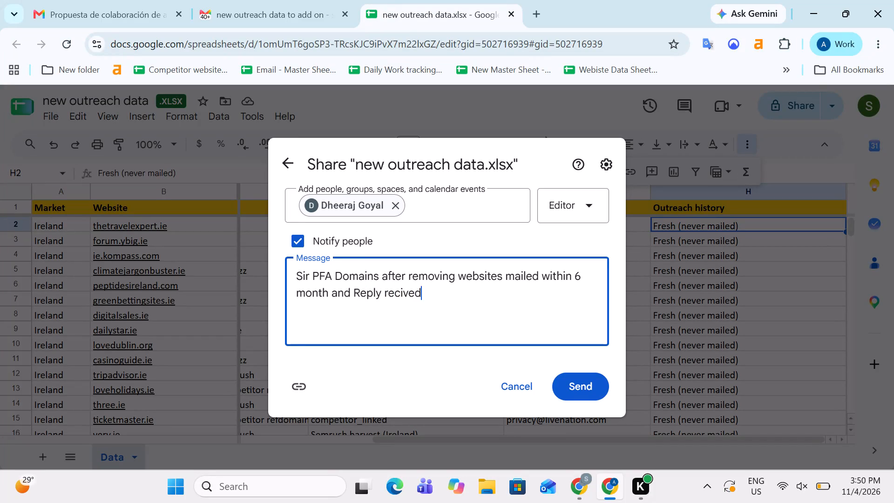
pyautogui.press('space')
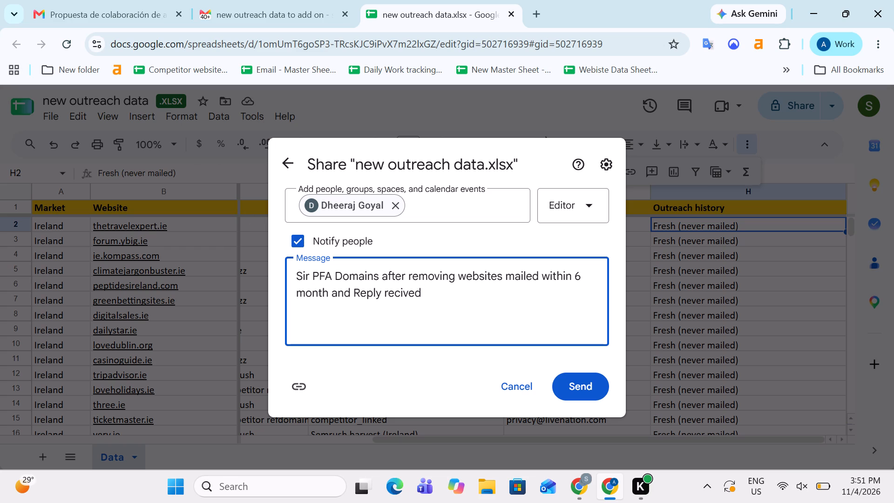
# Send the spreadsheet share invitation to the added colleague with Editor access and the notification message.
pyautogui.click(582, 389)
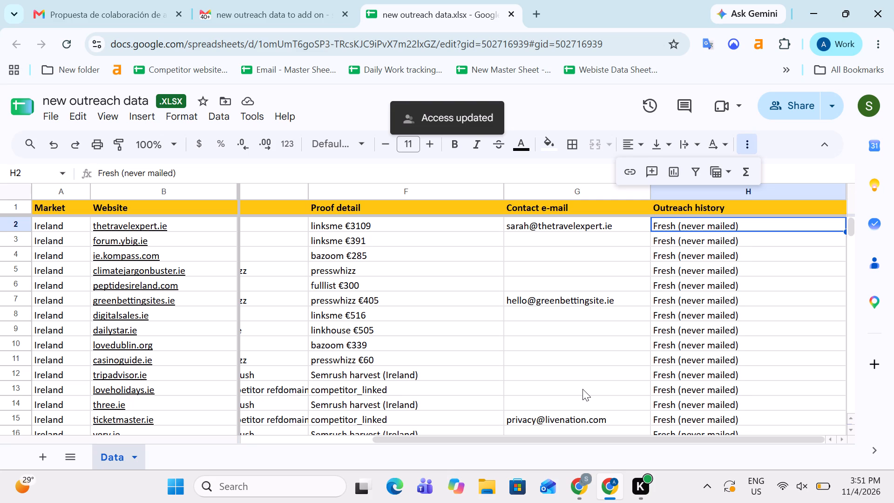
# Glance over the first rows of the shared new outreach data spreadsheet and close it.
pyautogui.scroll(-5, 325, 315)
pyautogui.scroll(5, 359, 297)
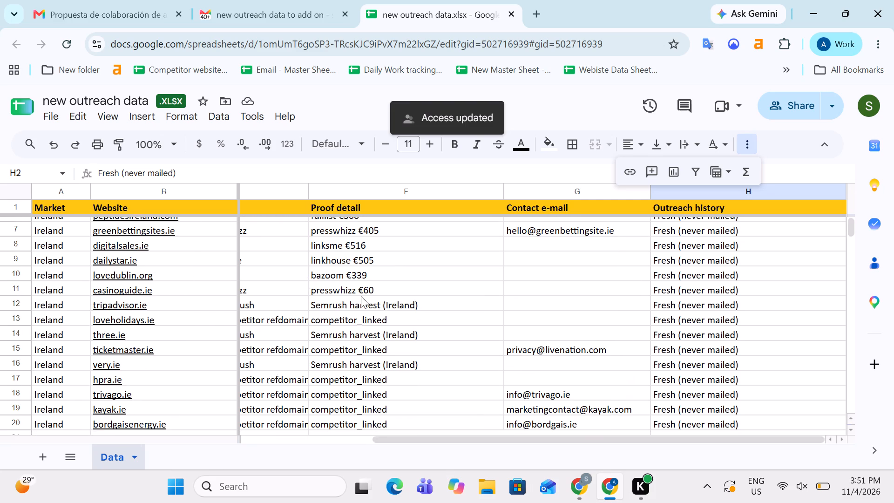
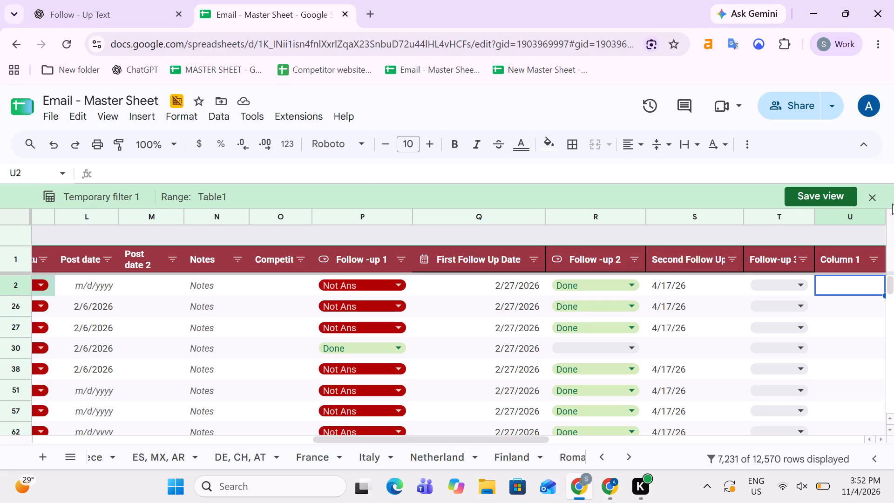
pyautogui.click(878, 196)
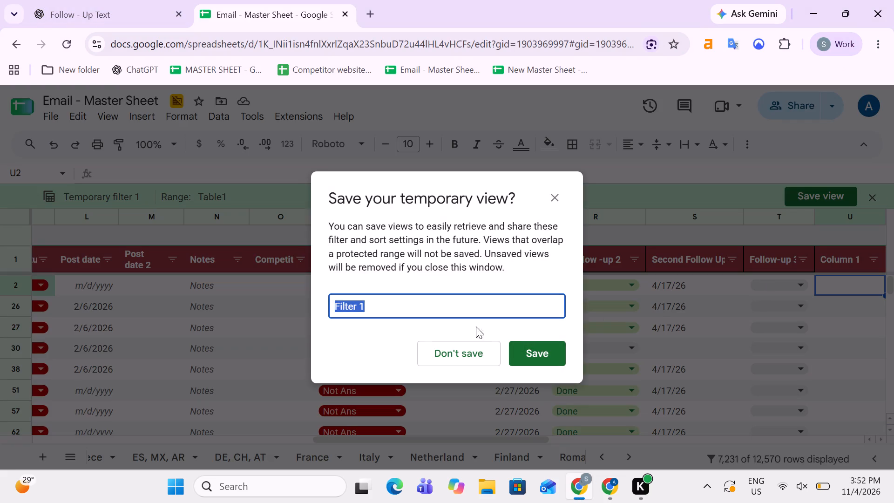
pyautogui.click(473, 353)
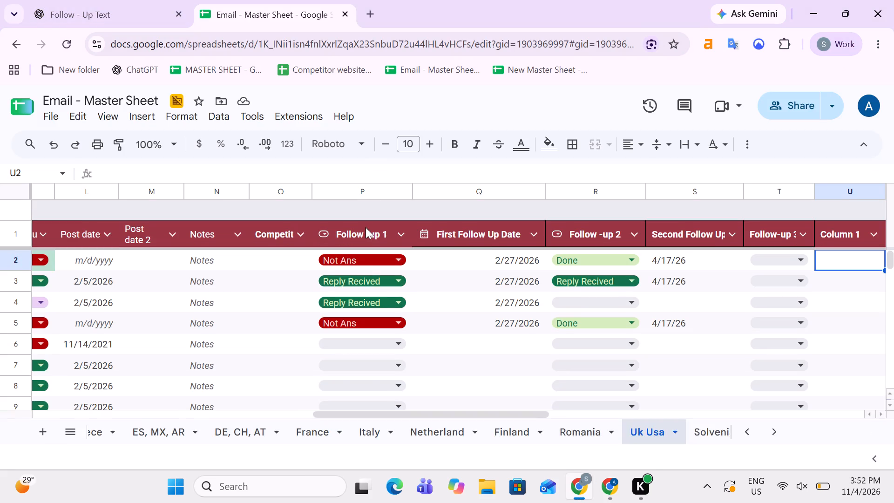
# Open the bookmarked New Master Sheet - Data Collection spreadsheet in a new browser tab.
pyautogui.click(362, 14)
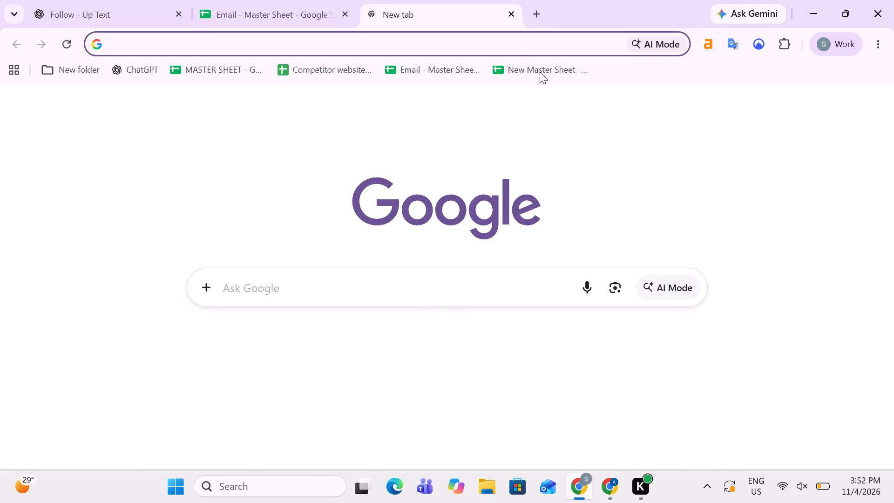
pyautogui.click(536, 68)
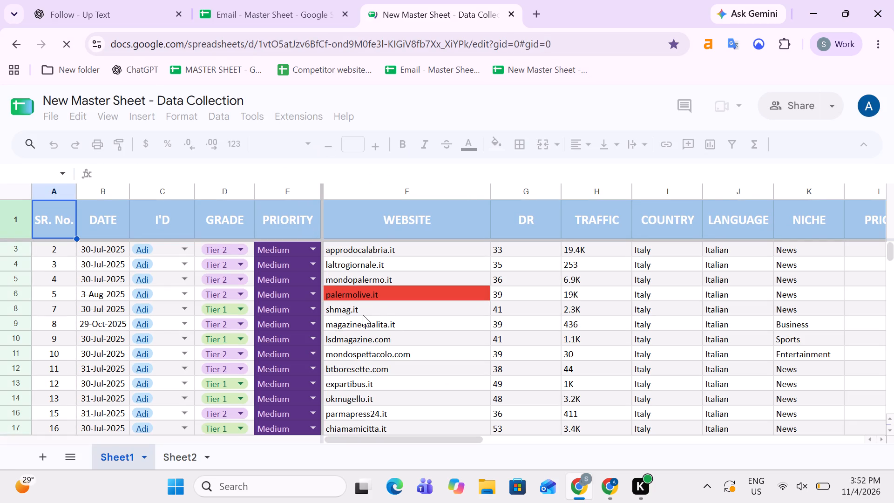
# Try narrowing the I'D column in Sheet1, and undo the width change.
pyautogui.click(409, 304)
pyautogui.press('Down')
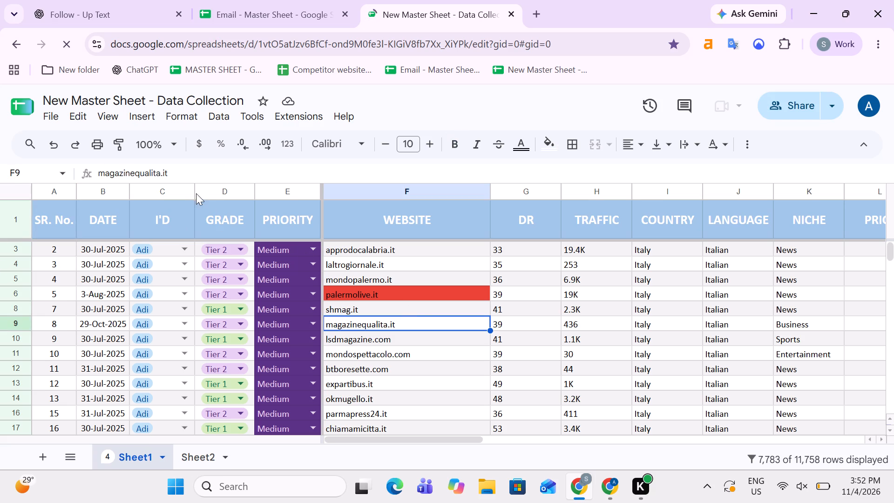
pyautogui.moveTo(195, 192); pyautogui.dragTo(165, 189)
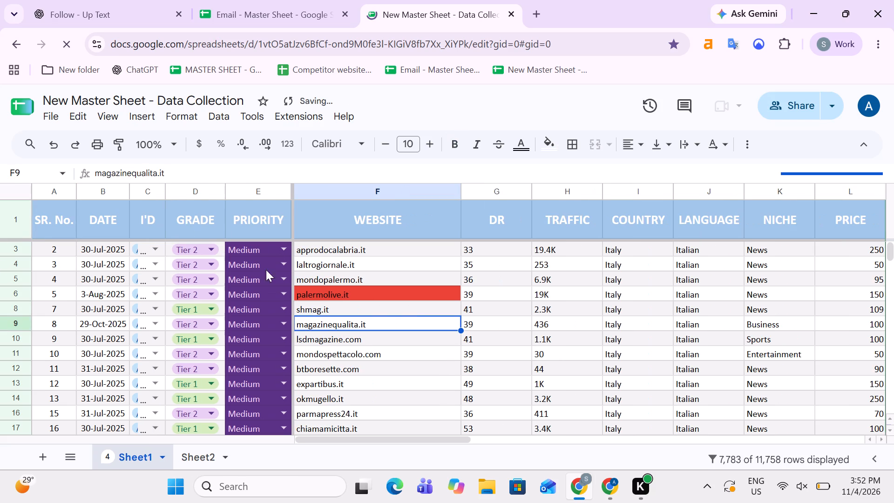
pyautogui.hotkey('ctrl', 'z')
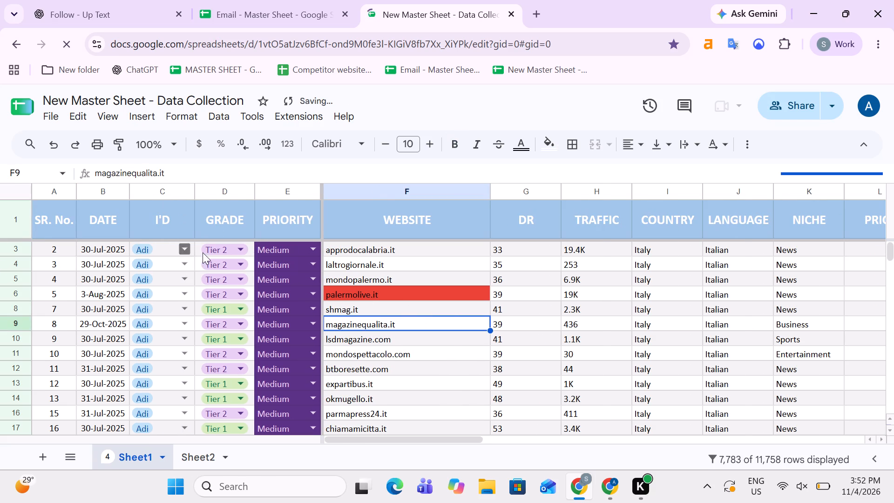
# Examine the last rows of the filtered website list in Sheet1.
pyautogui.hotkey('ctrl', 'Down')
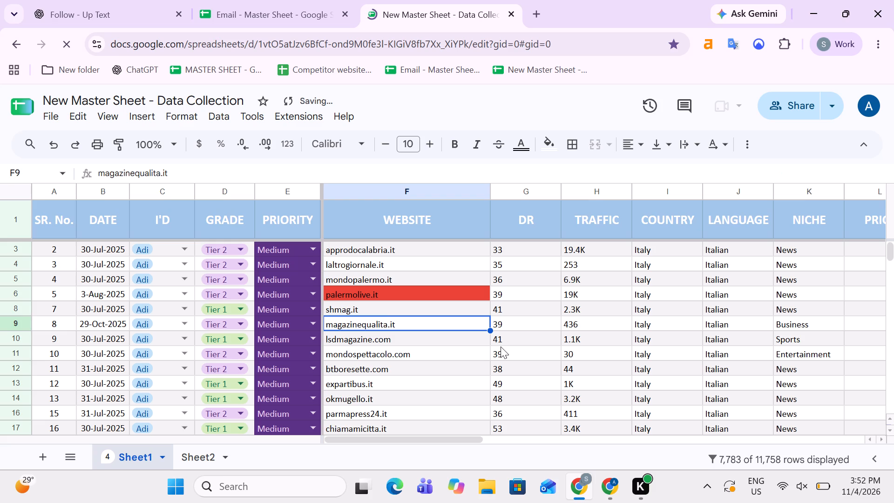
pyautogui.press('Down')
pyautogui.press('Down')
pyautogui.press('Down')
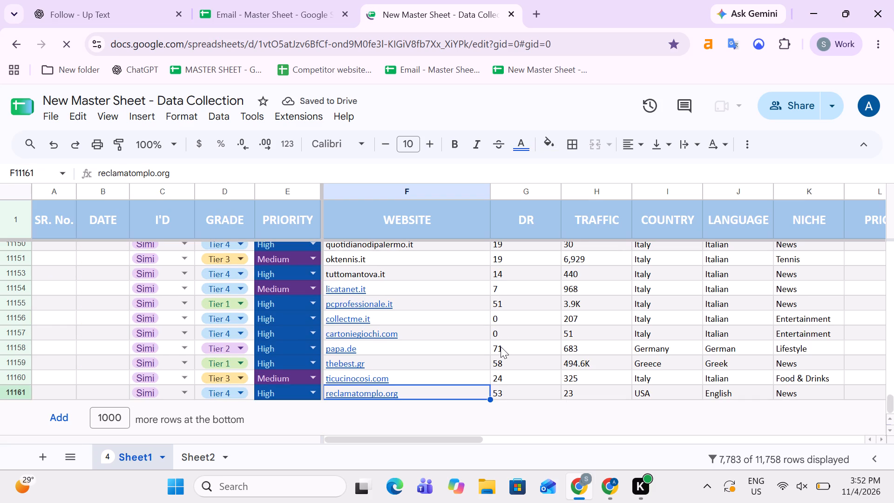
pyautogui.press('Up')
pyautogui.press('Up')
pyautogui.press('Up')
pyautogui.press('Up')
pyautogui.press('Up')
pyautogui.press('Up')
pyautogui.press('Up')
pyautogui.press('Up')
pyautogui.press('Up')
pyautogui.press('Up')
pyautogui.press('Up')
pyautogui.press('Up')
pyautogui.press('Up')
pyautogui.press('Up')
pyautogui.press('Up')
pyautogui.press('Up')
pyautogui.press('Up')
pyautogui.press('Up')
pyautogui.press('Up')
pyautogui.press('Up')
pyautogui.hotkey('ctrl', 'Down')
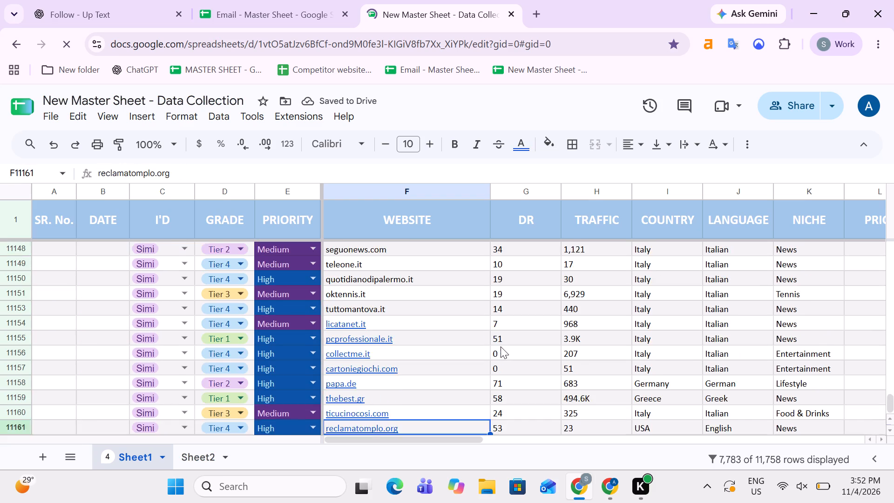
# Examine the last filtered row across all its columns, and return to the first website entries.
pyautogui.press('Down')
pyautogui.press('Down')
pyautogui.press('Right')
pyautogui.press('Right')
pyautogui.press('Right')
pyautogui.press('Right')
pyautogui.press('Right')
pyautogui.press('Right')
pyautogui.press('Right')
pyautogui.press('Right')
pyautogui.press('Right')
pyautogui.press('Right')
pyautogui.press('Right')
pyautogui.press('Right')
pyautogui.press('Right')
pyautogui.press('Right')
pyautogui.press('Right')
pyautogui.press('Right')
pyautogui.press('Right')
pyautogui.press('Right')
pyautogui.press('Right')
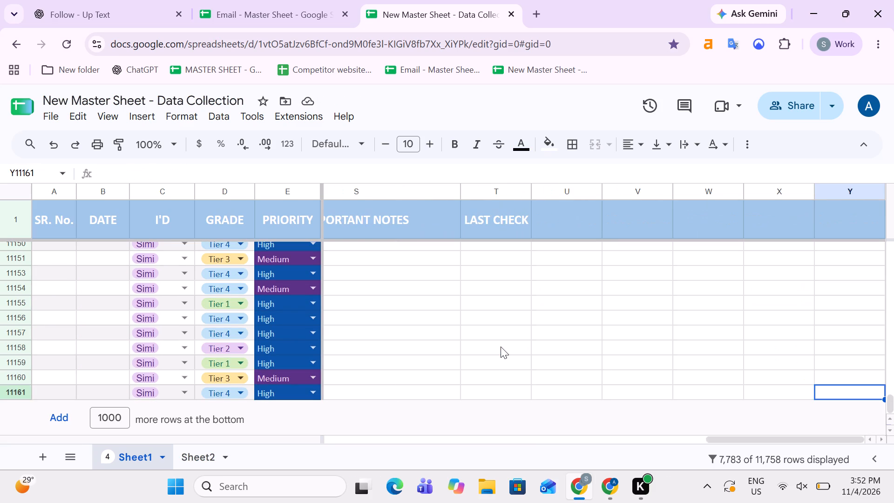
pyautogui.press('Left')
pyautogui.press('Left')
pyautogui.press('Left')
pyautogui.press('Left')
pyautogui.press('Left')
pyautogui.press('Left')
pyautogui.press('Left')
pyautogui.press('Left')
pyautogui.press('Left')
pyautogui.press('Left')
pyautogui.press('Left')
pyautogui.press('Left')
pyautogui.press('Left')
pyautogui.press('Left')
pyautogui.press('Left')
pyautogui.press('Left')
pyautogui.press('Left')
pyautogui.press('Left')
pyautogui.press('Left')
pyautogui.press('Left')
pyautogui.press('Right')
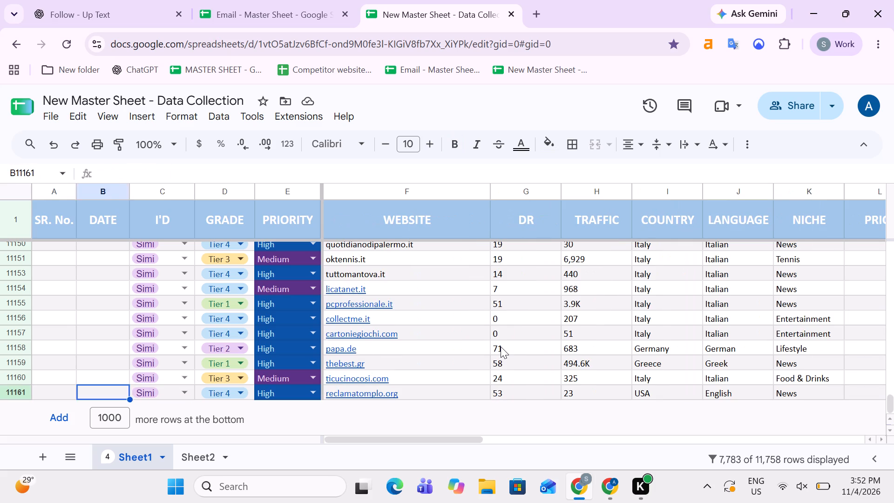
pyautogui.press('Right')
pyautogui.press('Right')
pyautogui.press('Right')
pyautogui.press('Right')
pyautogui.hotkey('ctrl', 'Up')
pyautogui.press('Up')
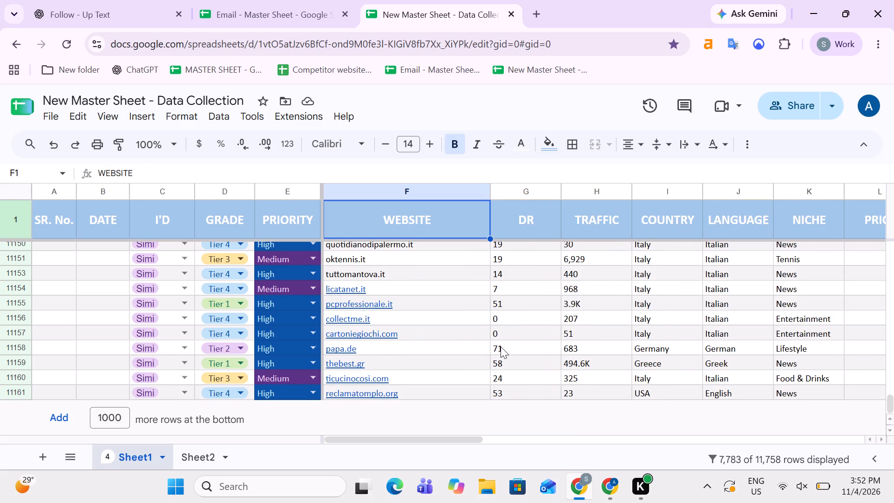
pyautogui.press('Down')
pyautogui.press('Up')
pyautogui.hotkey('ctrl', 'Up')
pyautogui.press('Down')
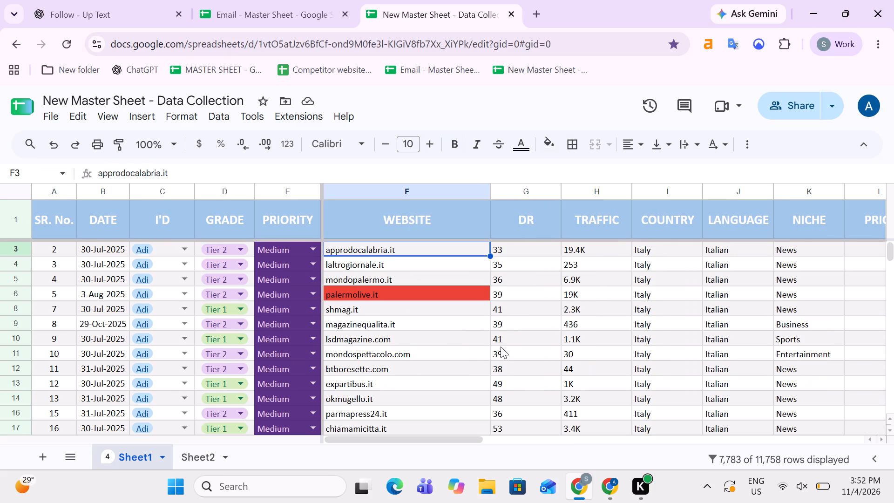
# Remove the filter from the header row of Sheet1.
pyautogui.click(0, 217)
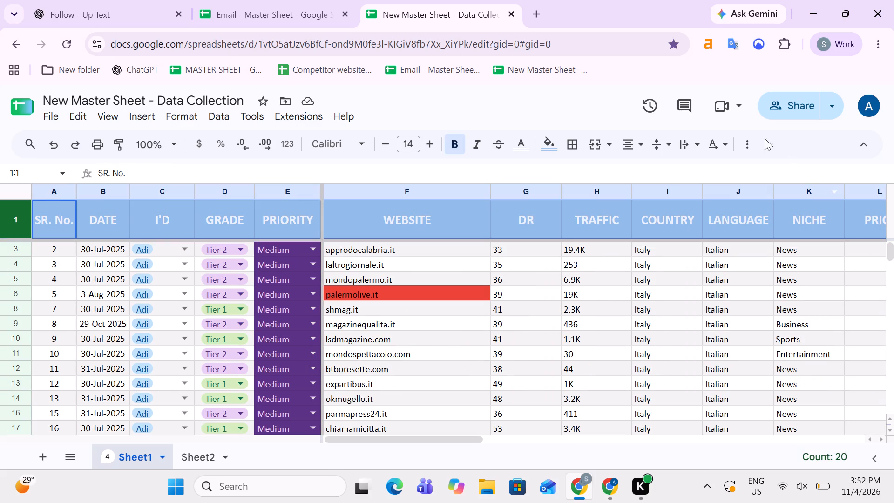
pyautogui.click(748, 144)
pyautogui.click(695, 169)
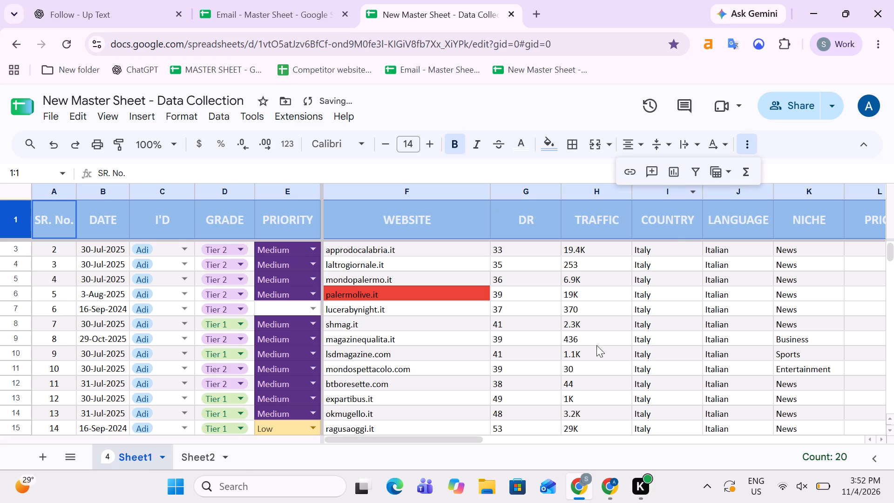
# Examine the end of the unfiltered website list and the empty rows below it.
pyautogui.click(475, 340)
pyautogui.hotkey('ctrl', 'Down')
pyautogui.press('Down')
pyautogui.press('Down')
pyautogui.press('Down')
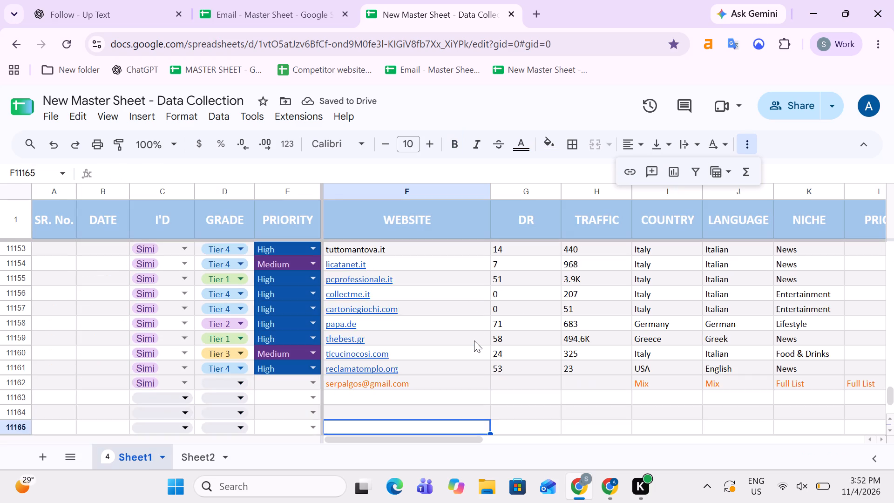
pyautogui.press('Down')
pyautogui.press('Down')
pyautogui.press('Down')
pyautogui.press('Down')
pyautogui.press('Down')
pyautogui.press('Down')
pyautogui.press('Down')
pyautogui.press('Down')
pyautogui.press('Down')
pyautogui.press('Down')
pyautogui.press('Up')
pyautogui.press('Up')
pyautogui.press('Up')
pyautogui.press('Up')
pyautogui.press('Up')
pyautogui.press('Up')
pyautogui.press('Up')
pyautogui.press('Up')
pyautogui.press('Up')
pyautogui.press('Up')
pyautogui.press('Up')
pyautogui.press('Up')
pyautogui.press('Up')
pyautogui.press('Up')
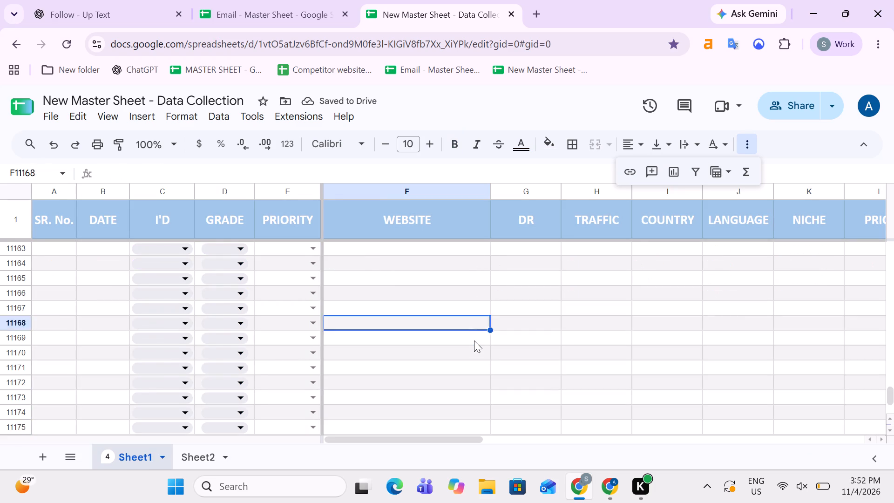
pyautogui.press('Up')
pyautogui.press('Down')
pyautogui.press('Down')
pyautogui.press('Down')
pyautogui.press('Right')
pyautogui.press('Right')
pyautogui.press('Right')
pyautogui.press('Right')
pyautogui.press('Right')
pyautogui.press('Right')
pyautogui.press('Right')
pyautogui.press('Right')
pyautogui.press('Right')
pyautogui.press('Right')
pyautogui.press('Right')
pyautogui.press('Right')
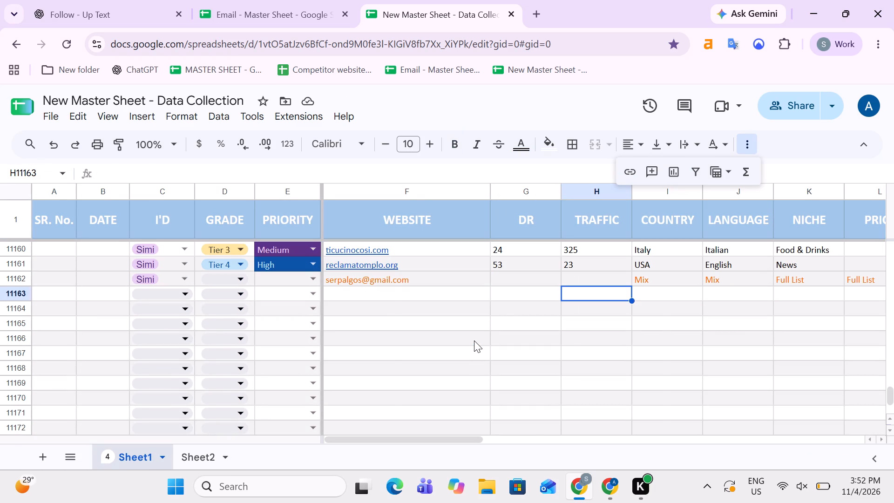
# Find the last dated entry in the DATE column of Sheet1.
pyautogui.press('Left')
pyautogui.press('Left')
pyautogui.press('Left')
pyautogui.press('Left')
pyautogui.press('Left')
pyautogui.press('Left')
pyautogui.press('Left')
pyautogui.press('Left')
pyautogui.press('Left')
pyautogui.press('Left')
pyautogui.press('Left')
pyautogui.press('Left')
pyautogui.press('Left')
pyautogui.press('Left')
pyautogui.press('Left')
pyautogui.press('Left')
pyautogui.press('Left')
pyautogui.press('Left')
pyautogui.press('Left')
pyautogui.press('Left')
pyautogui.press('Right')
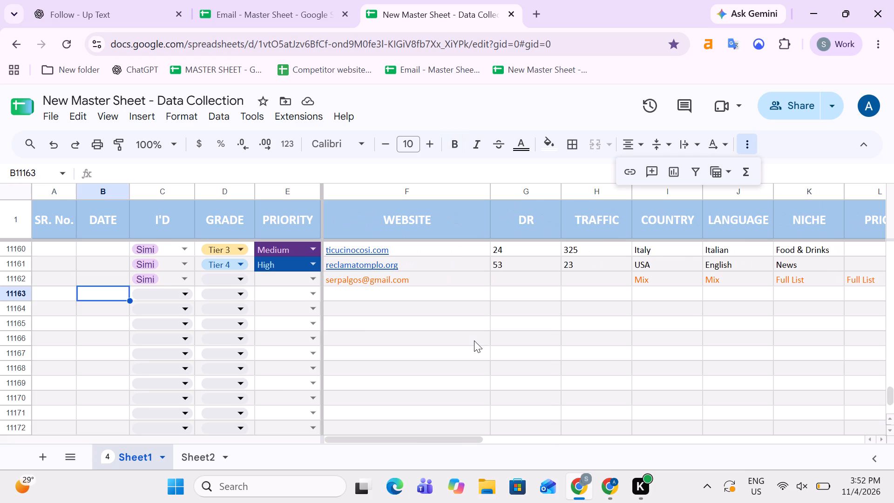
pyautogui.hotkey('ctrl', 'Up')
pyautogui.press('Up')
pyautogui.press('Down')
pyautogui.press('Down')
pyautogui.press('Up')
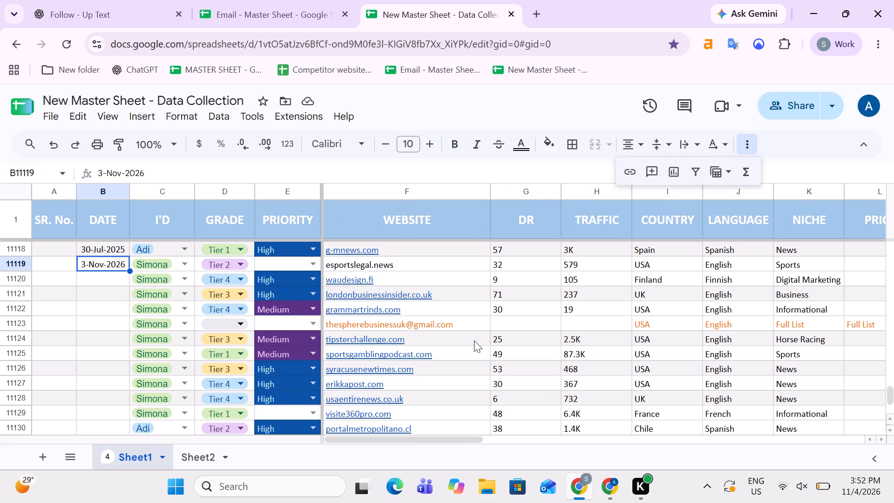
# Fill the undated DATE cells from row 11120 through the last website entry in row 11162 with 3-Nov-2026.
pyautogui.hotkey('ctrl', 'c')
pyautogui.press('Down')
pyautogui.press('Right')
pyautogui.press('Right')
pyautogui.press('Right')
pyautogui.press('Right')
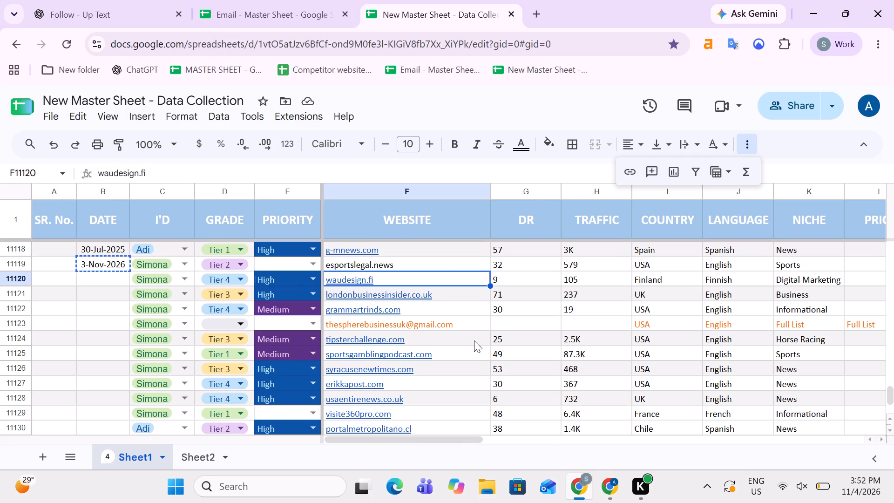
pyautogui.hotkey('ctrl', 'Down')
pyautogui.press('Down')
pyautogui.press('Up')
pyautogui.press('Left')
pyautogui.press('Left')
pyautogui.press('Left')
pyautogui.press('Left')
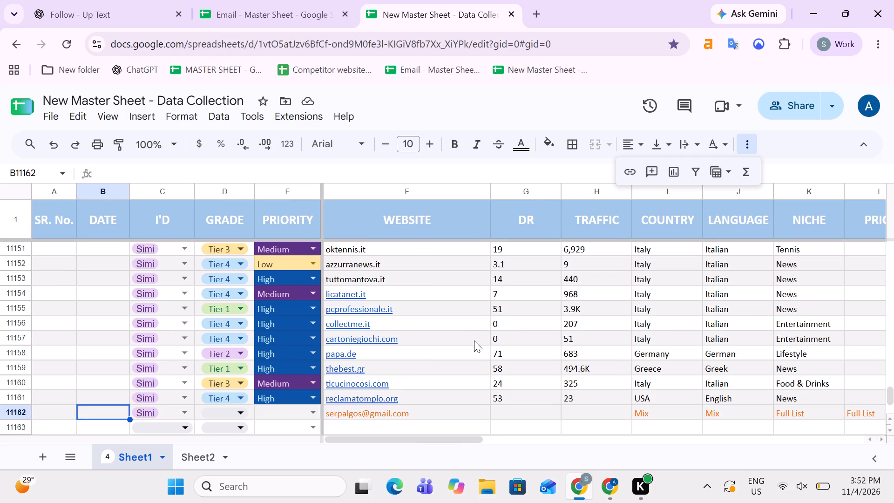
pyautogui.hotkey('ctrl', 'v')
pyautogui.hotkey('ctrl', 'shift', 'Up')
pyautogui.hotkey('shift', 'Down')
pyautogui.hotkey('ctrl', 'v')
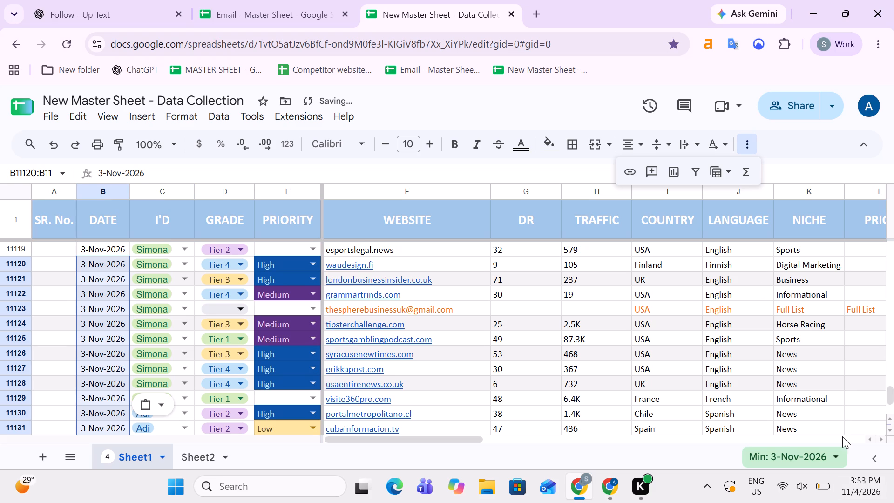
pyautogui.click(839, 447)
# Examine the dates at the end of the website list and the empty rows below the last entry.
pyautogui.click(477, 357)
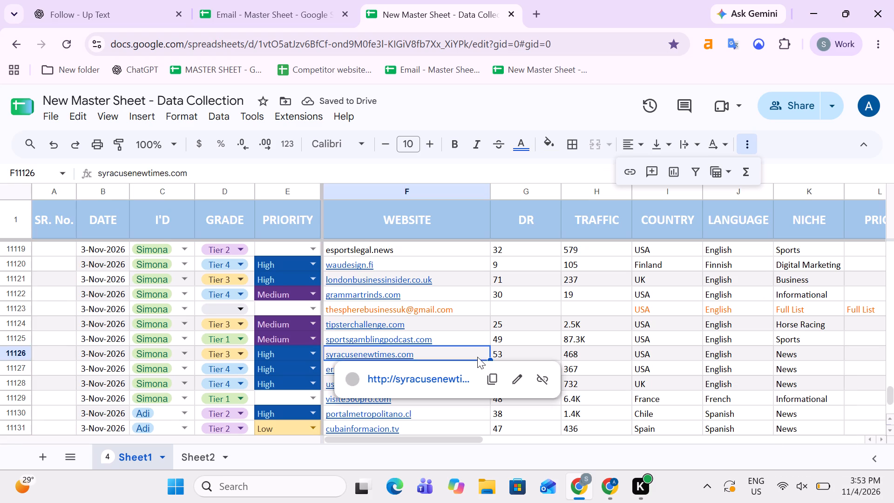
pyautogui.press('Left')
pyautogui.press('Right')
pyautogui.hotkey('ctrl', 'Down')
pyautogui.press('Down')
pyautogui.press('Down')
pyautogui.press('Down')
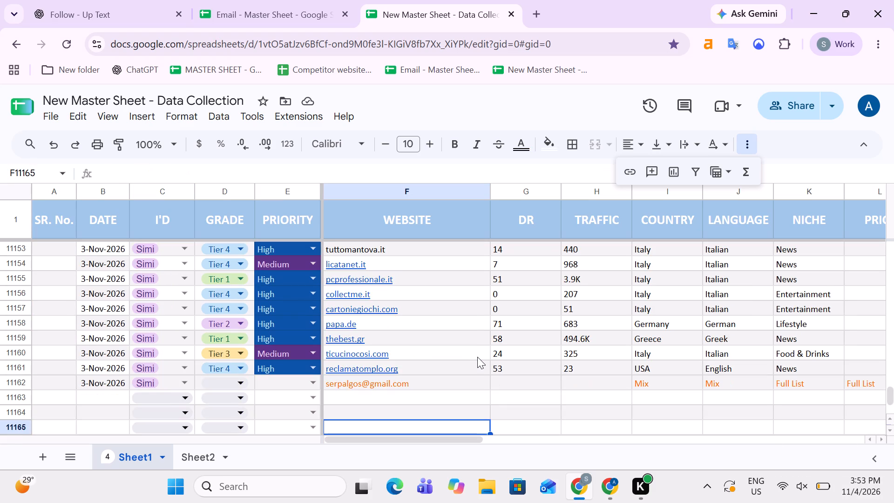
pyautogui.press('Up')
pyautogui.press('Up')
pyautogui.press('Up')
pyautogui.press('Down')
pyautogui.press('Down')
pyautogui.press('Down')
pyautogui.press('Down')
pyautogui.press('Down')
pyautogui.press('Up')
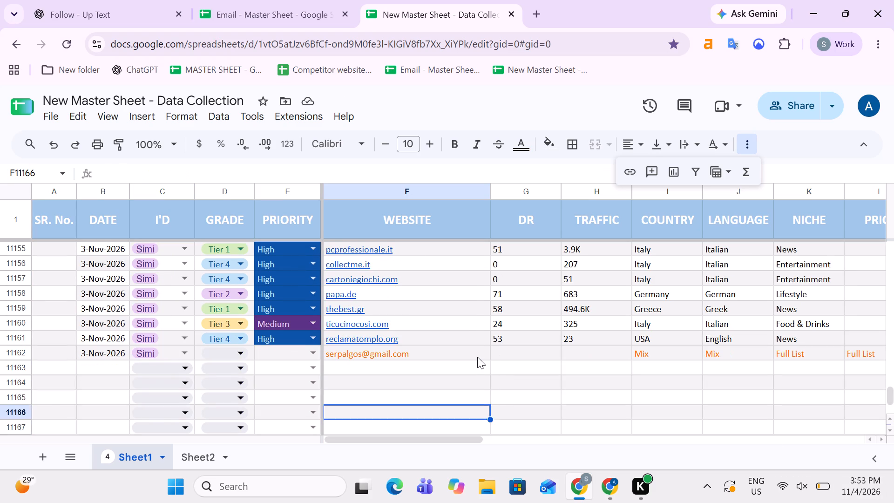
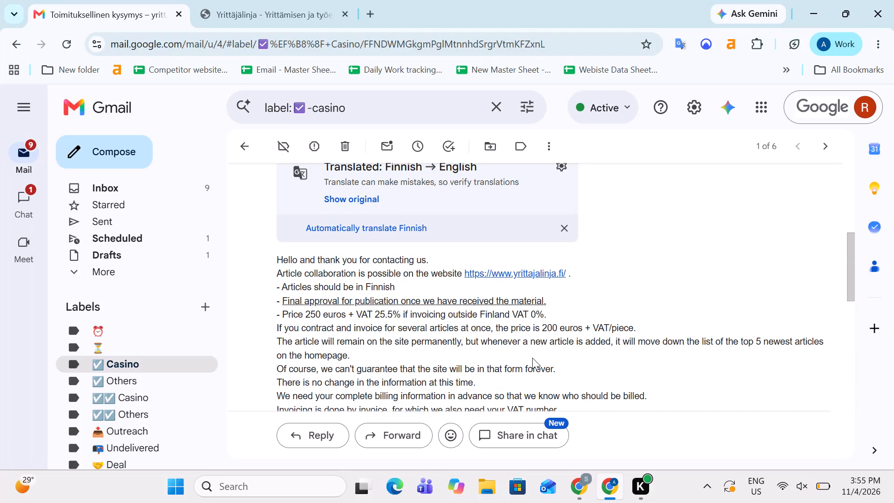
# Read the rest of the yrittajalinja.fi pricing reply and the follow-up message below it in the Casino-labelled email thread.
pyautogui.scroll(-2, 532, 358)
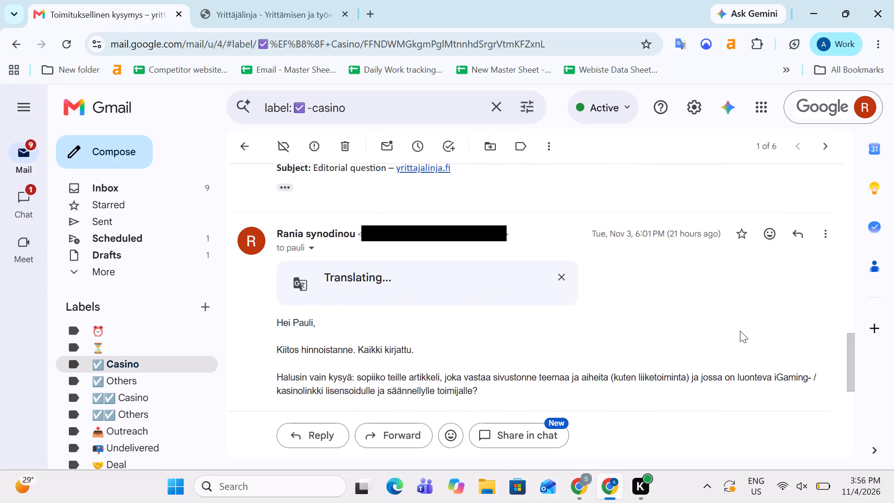
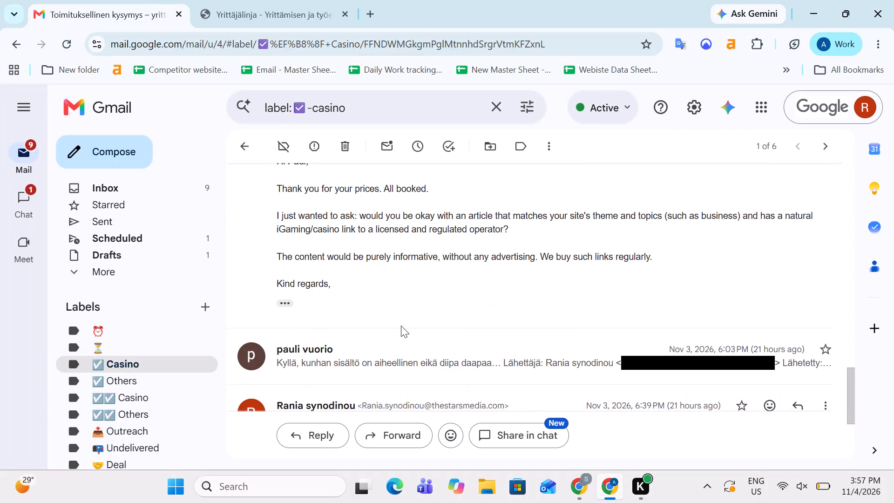
# Open the publisher's collapsed 6:03 PM reply, translate it from Finnish to English, and read it against the iGaming/casino link question.
pyautogui.scroll(1, 401, 326)
pyautogui.scroll(-1, 423, 331)
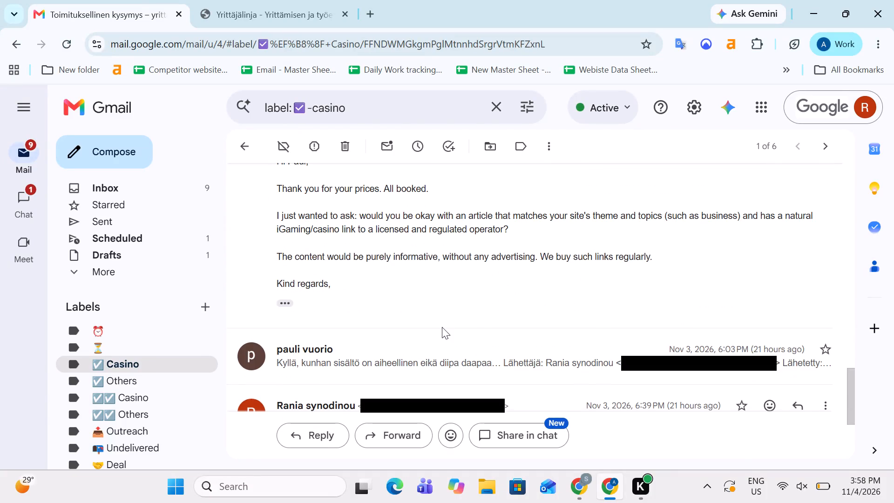
pyautogui.scroll(-1, 442, 327)
pyautogui.click(361, 302)
pyautogui.click(379, 331)
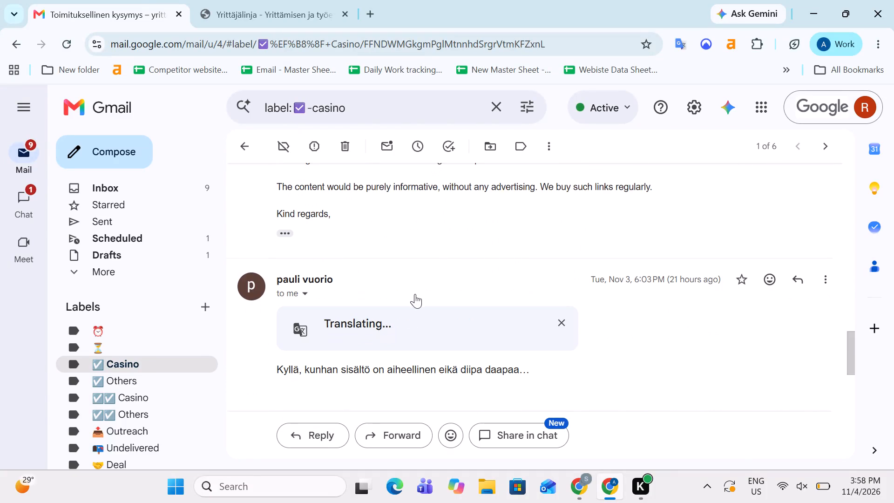
pyautogui.scroll(-2, 414, 293)
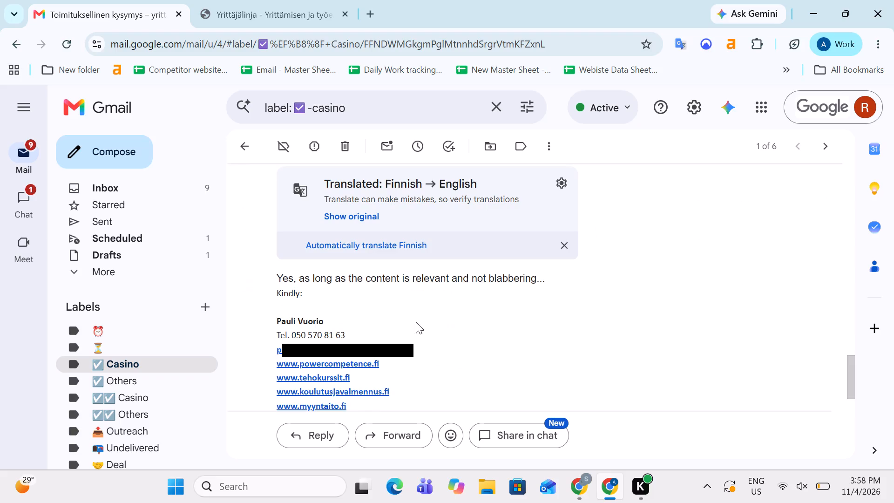
pyautogui.scroll(-5, 478, 337)
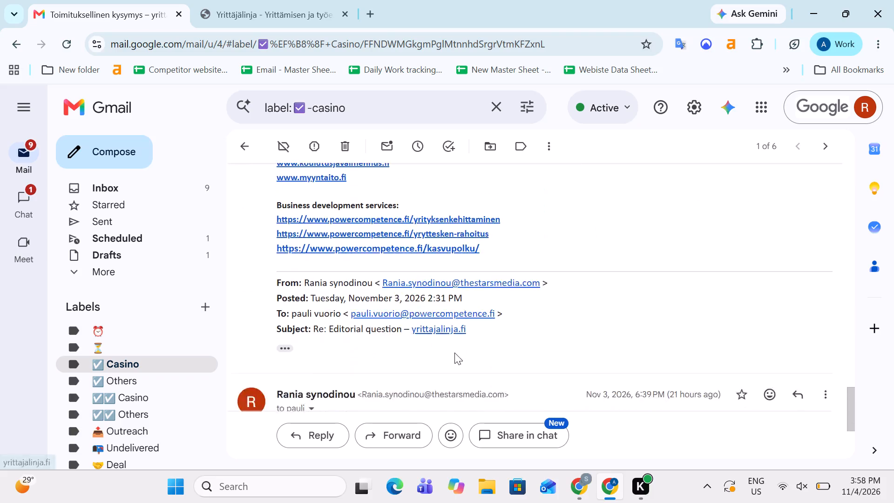
pyautogui.scroll(5, 429, 360)
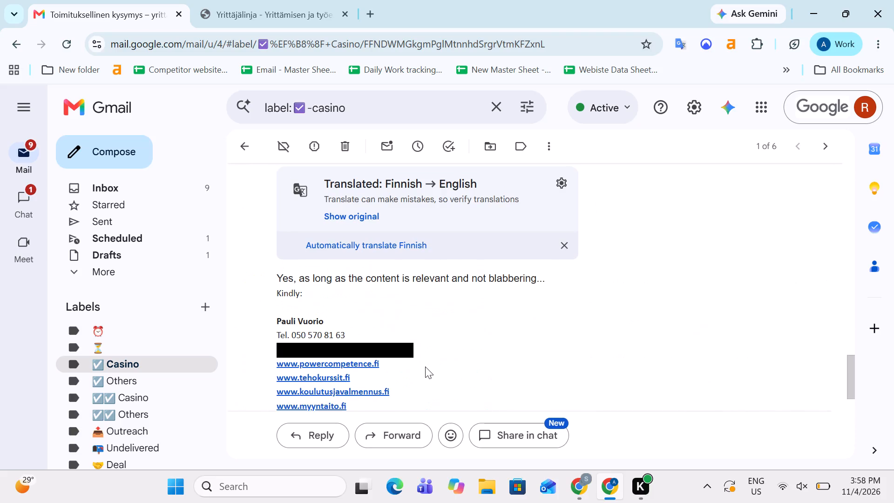
pyautogui.scroll(5, 430, 363)
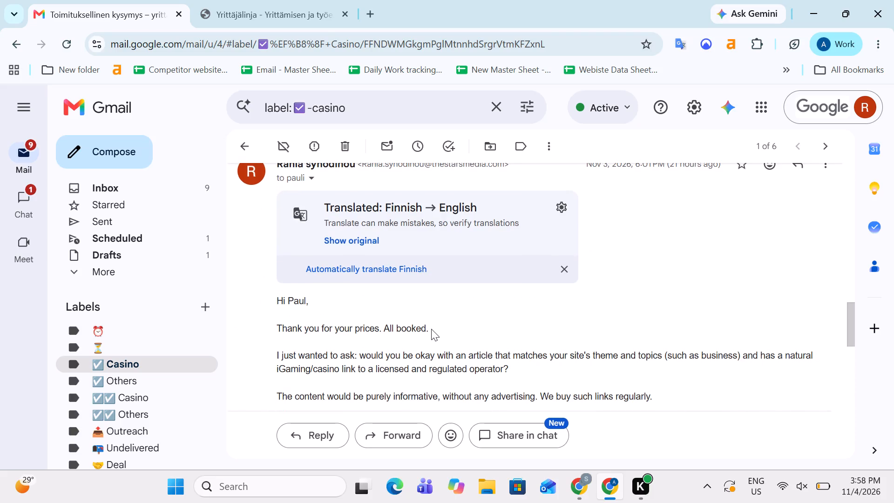
pyautogui.scroll(-1, 431, 329)
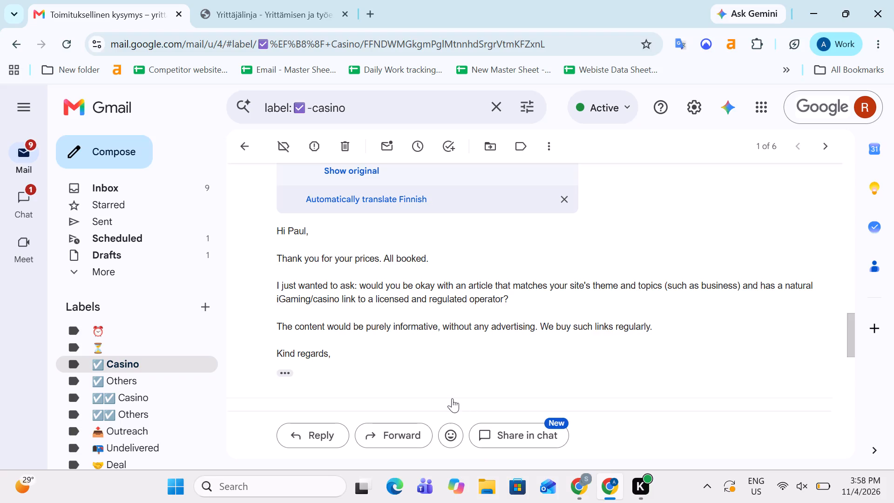
# Re-read the publisher's earlier yrittajalinja.fi offer, examining the article language, pricing, permanence, billing and VAT terms through the signature.
pyautogui.scroll(8, 452, 398)
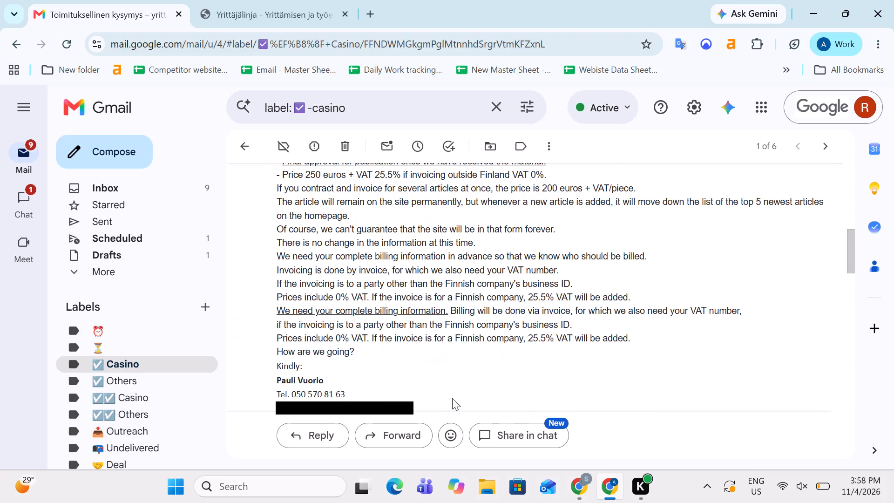
pyautogui.scroll(1, 452, 398)
pyautogui.scroll(-2, 452, 398)
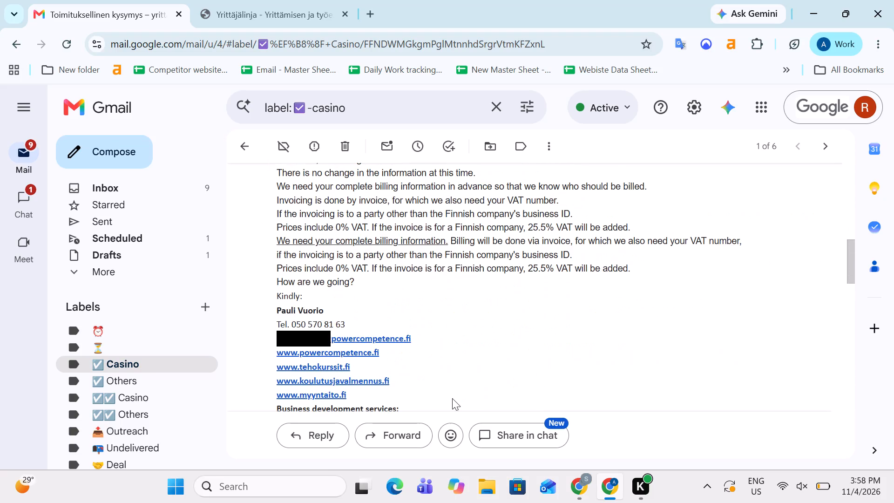
pyautogui.scroll(-2, 435, 384)
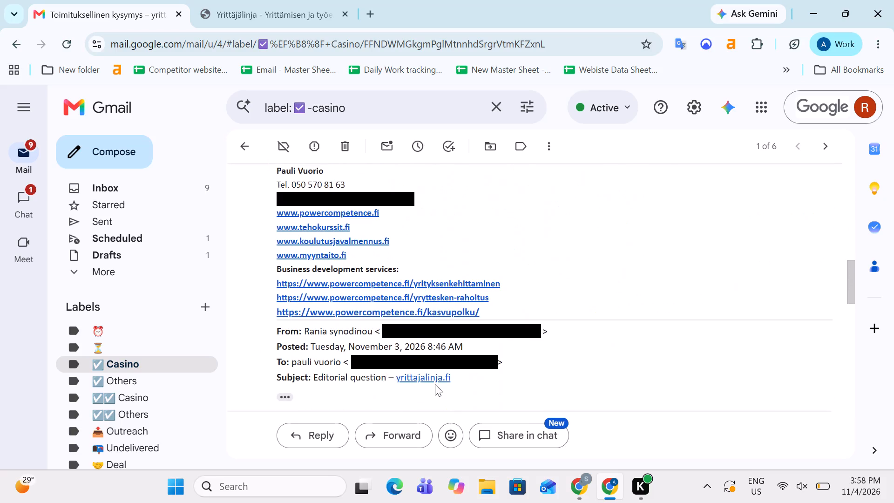
pyautogui.scroll(1, 449, 370)
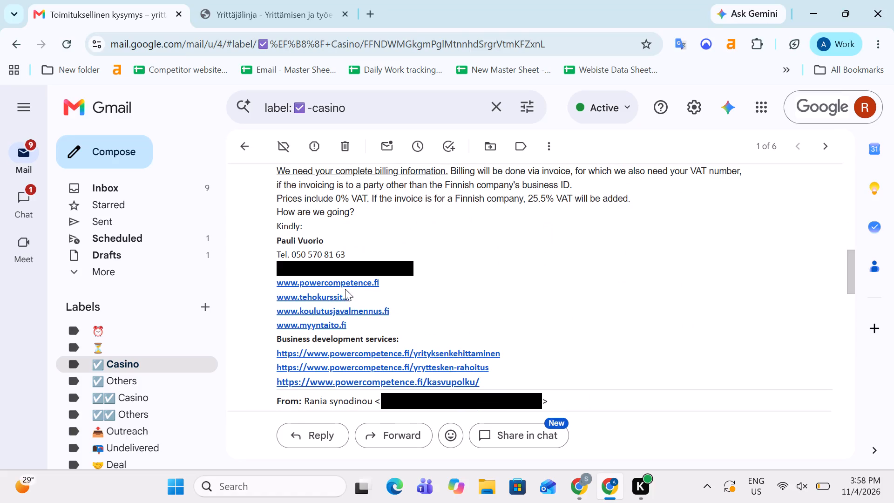
pyautogui.scroll(5, 373, 345)
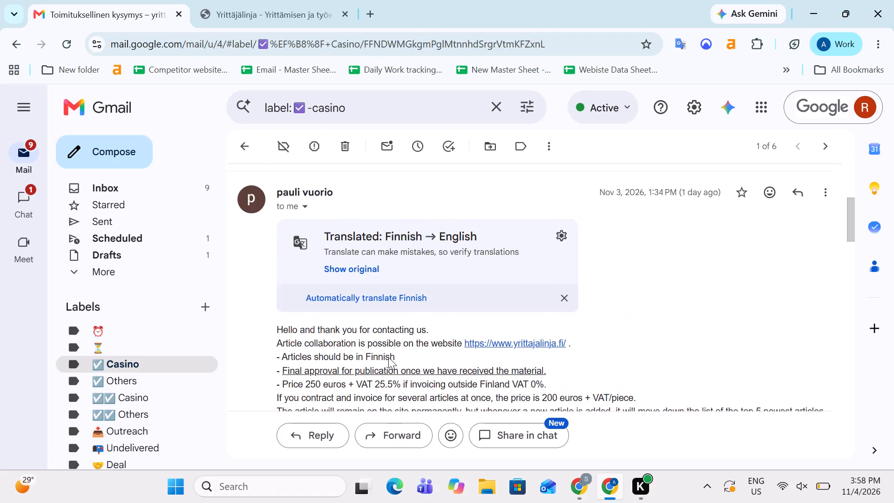
pyautogui.scroll(-4, 388, 357)
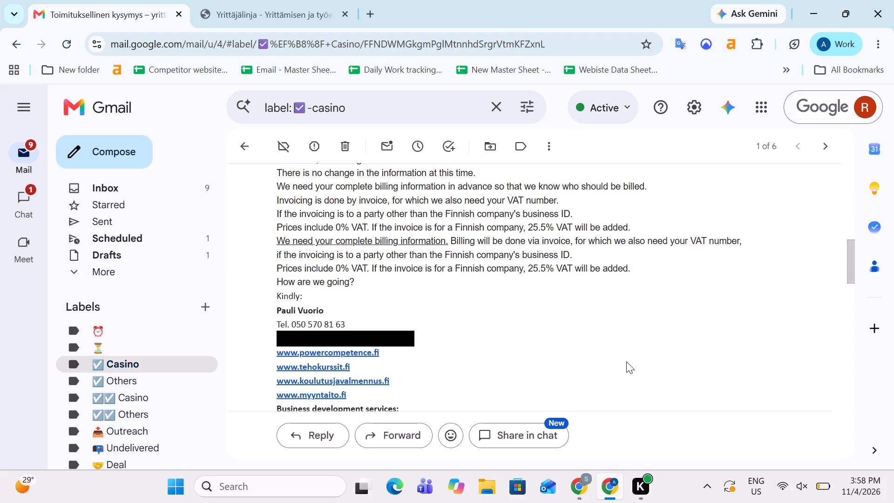
# Switch to the open yrittajalinja.fi website and look through the articles on its homepage.
pyautogui.click(254, 0)
pyautogui.scroll(-2, 369, 254)
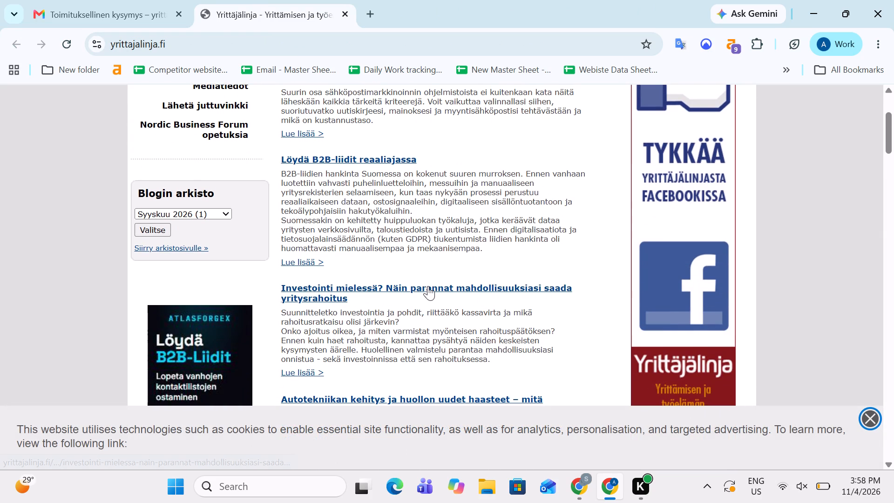
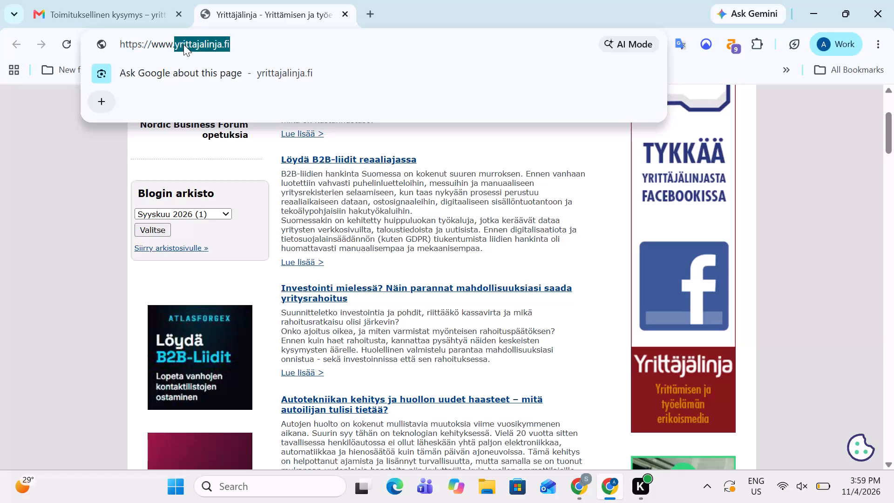
# Switch to the New Master Sheet and enter yrittajalinja.fi in the WEBSITE column of the first empty row, 11163.
pyautogui.hotkey('alt', 'Tab')
pyautogui.press('Return')
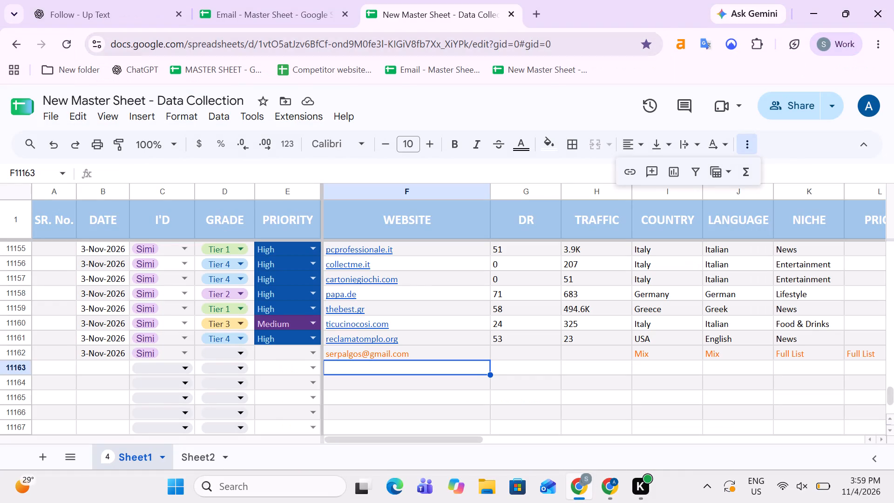
pyautogui.hotkey('ctrl', 'v')
pyautogui.press('Tab')
# Return to the yrittajalinja.fi website, skim its homepage articles, and open the Ahrefs metrics for the site.
pyautogui.hotkey('alt', 'Tab')
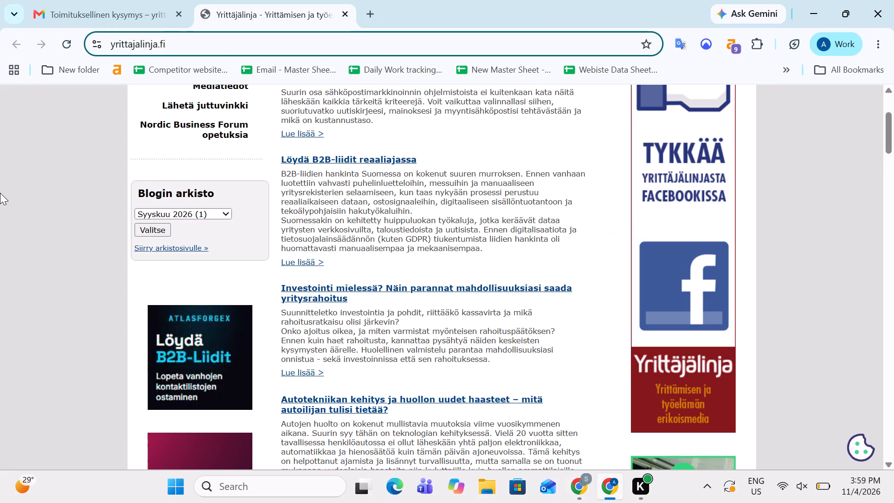
pyautogui.click(0, 196)
pyautogui.scroll(20, 433, 306)
pyautogui.scroll(-18, 449, 332)
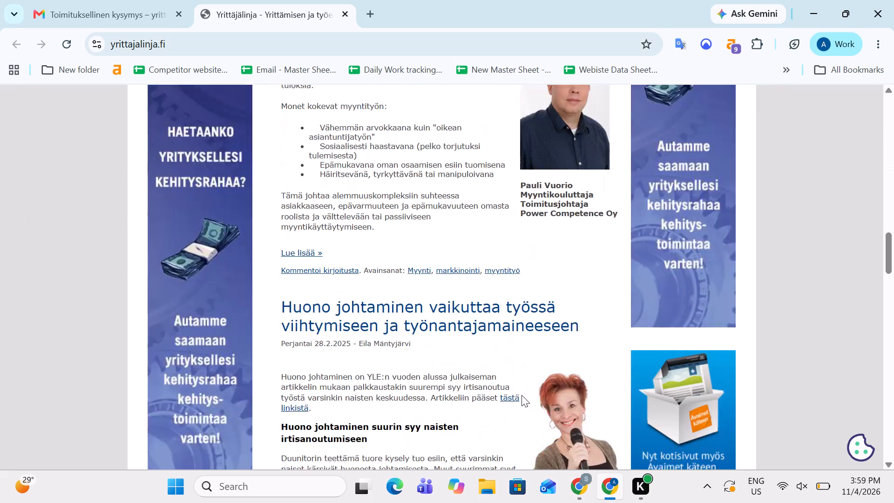
pyautogui.scroll(-7, 521, 395)
pyautogui.scroll(20, 531, 421)
pyautogui.scroll(16, 531, 421)
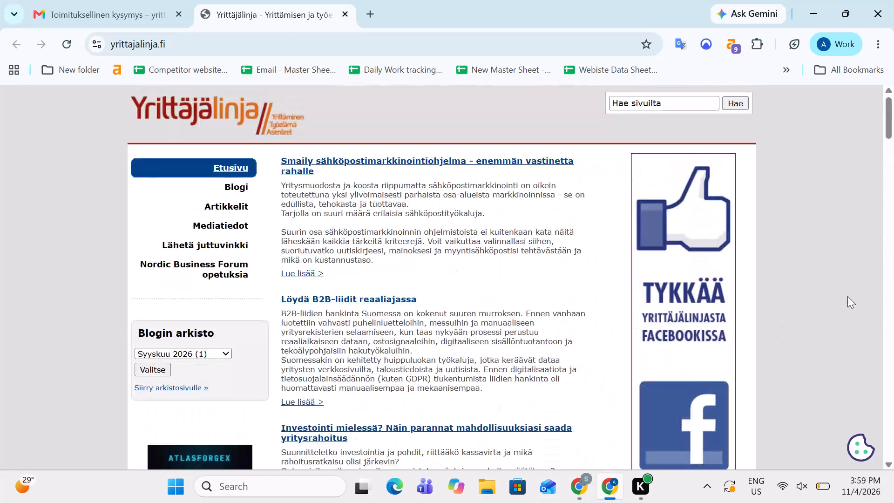
pyautogui.click(730, 47)
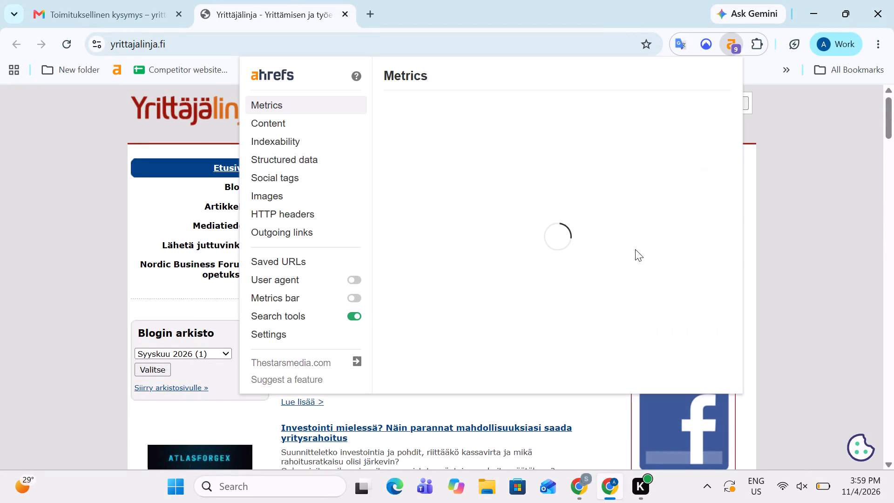
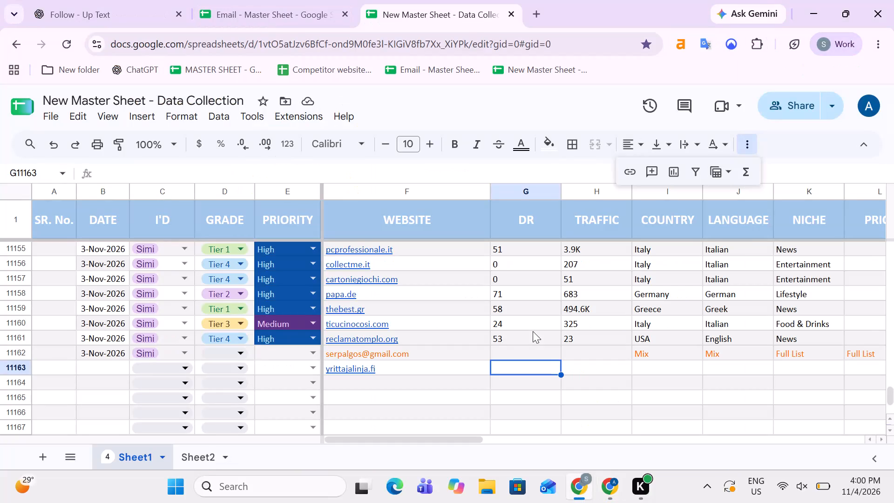
# Fill the yrittajalinja.fi row with DR 9, traffic 134, country Finland and language Finnish.
pyautogui.press('9')
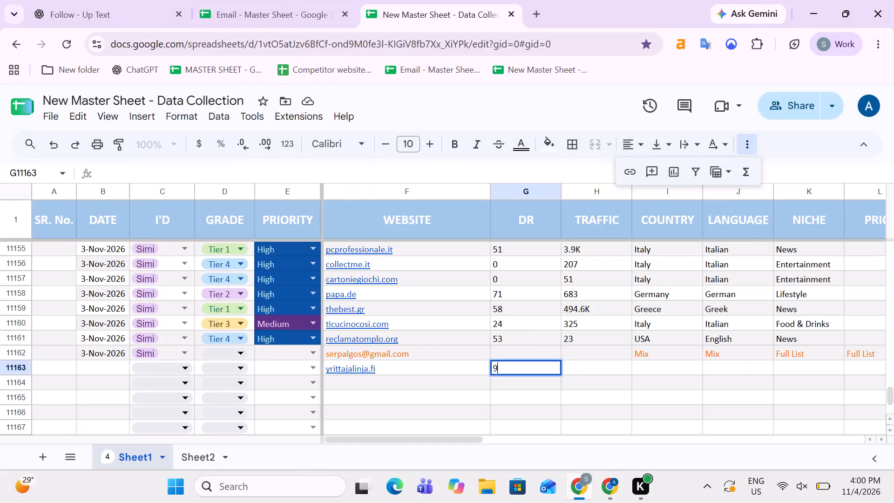
pyautogui.press('Right')
pyautogui.write('134')
pyautogui.press('Right')
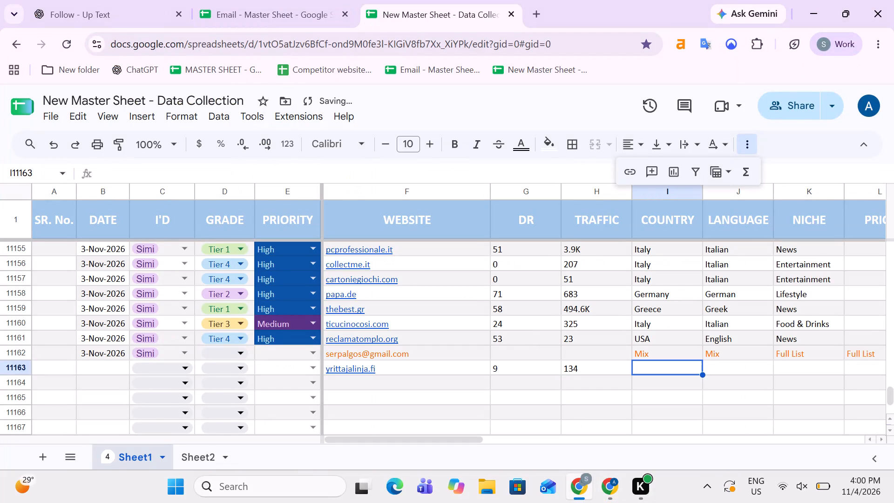
pyautogui.write('Fin')
pyautogui.press('Right')
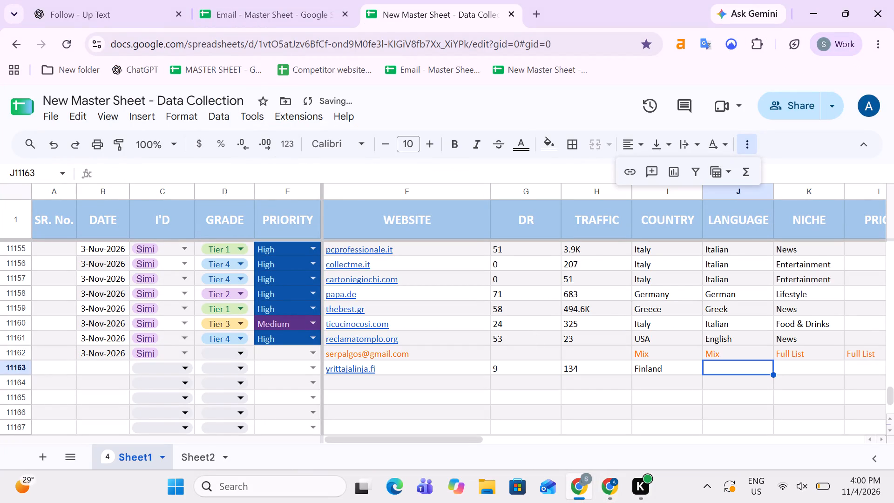
pyautogui.write('Fin')
pyautogui.press('Right')
pyautogui.press('Right')
pyautogui.press('Left')
pyautogui.press('Left')
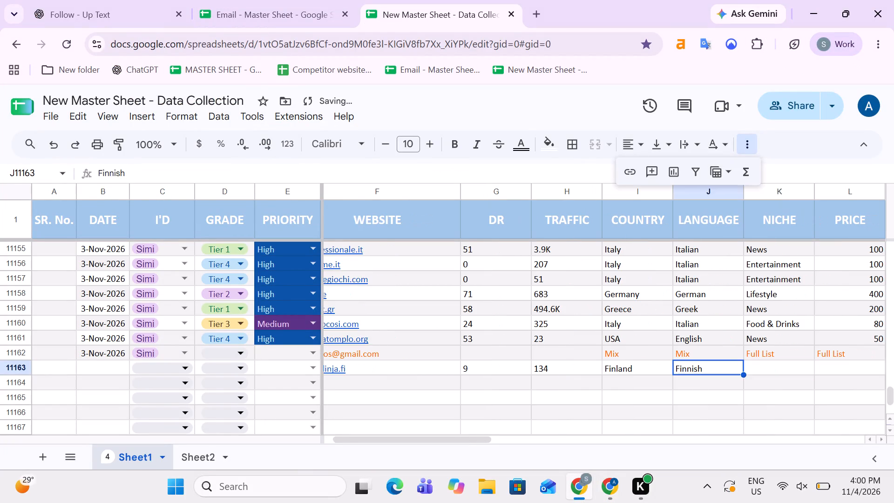
pyautogui.press('Right')
pyautogui.press('Right')
pyautogui.press('Left')
# Return to the yrittajalinja.fi website, close the Ahrefs metrics, search the site for Netbet and look through the results page.
pyautogui.hotkey('alt', 'Tab')
pyautogui.click(0, 335)
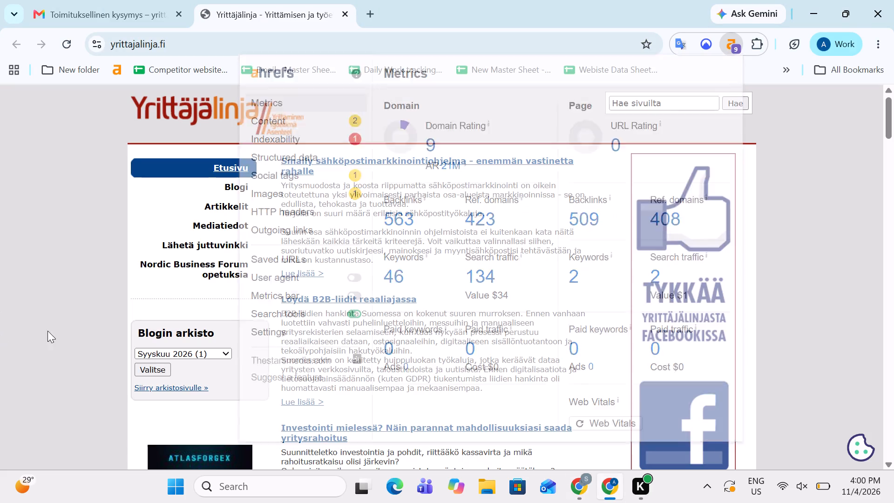
pyautogui.click(692, 97)
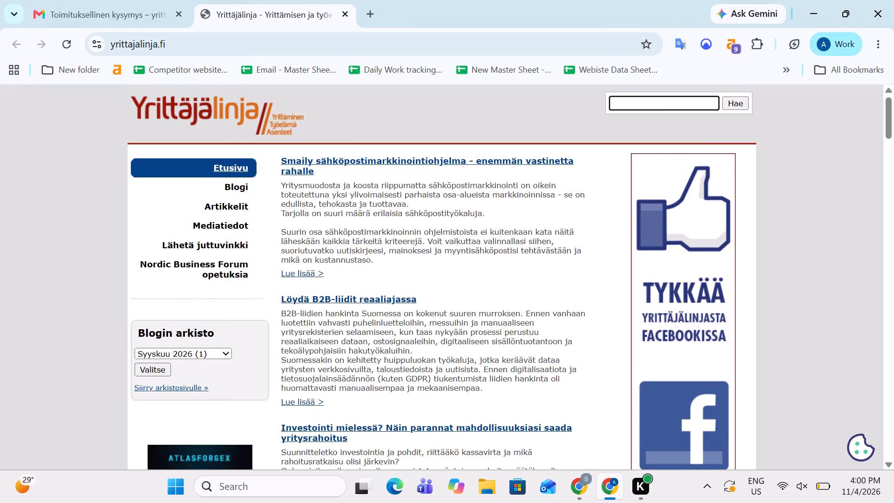
pyautogui.write('Netbet')
pyautogui.press('Return')
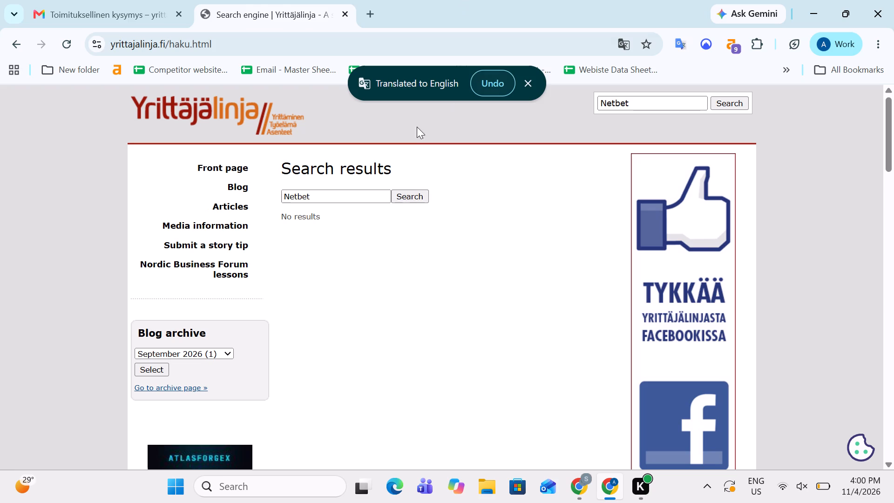
pyautogui.scroll(-6, 419, 207)
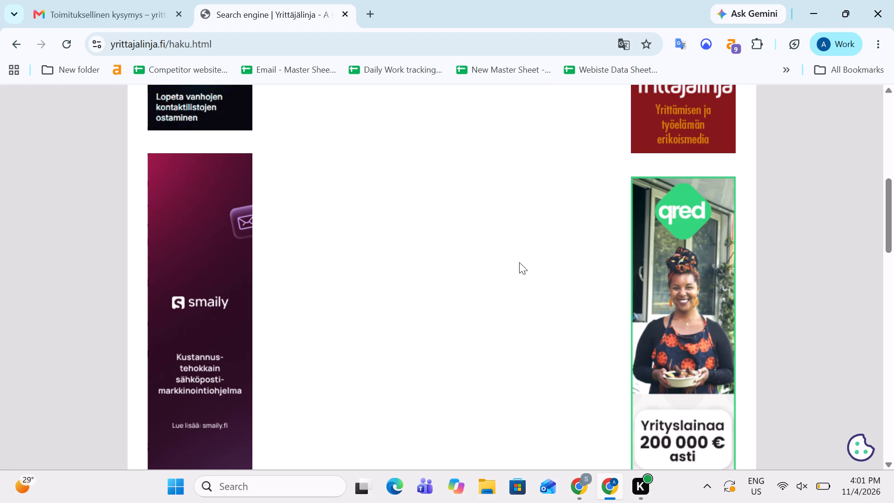
# Switch back to the New Master Sheet and enter News as the niche in the yrittajalinja.fi row.
pyautogui.scroll(15, 515, 262)
pyautogui.hotkey('alt', 'Tab')
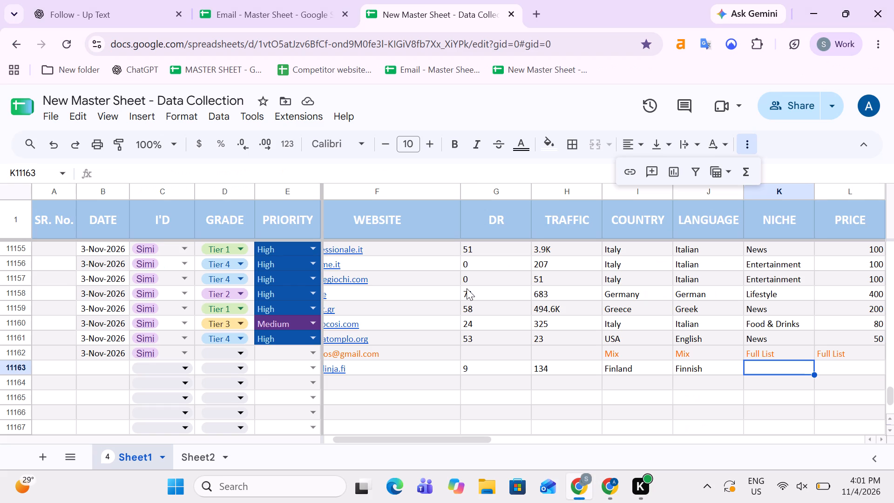
pyautogui.press('Right')
pyautogui.press('Left')
pyautogui.press('Left')
pyautogui.press('Right')
pyautogui.press('Right')
pyautogui.press('Left')
pyautogui.press('Left')
pyautogui.press('Left')
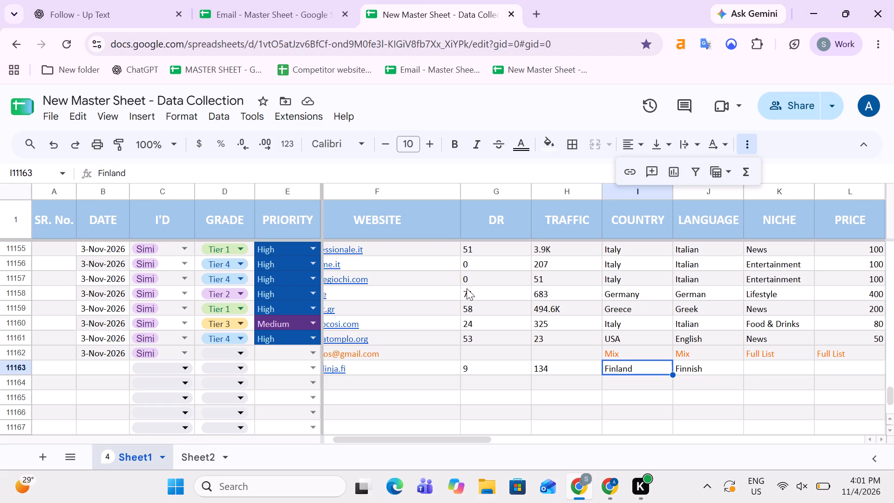
pyautogui.press('Left')
pyautogui.press('Right')
pyautogui.press('Left')
pyautogui.press('Right')
pyautogui.press('Right')
pyautogui.press('Right')
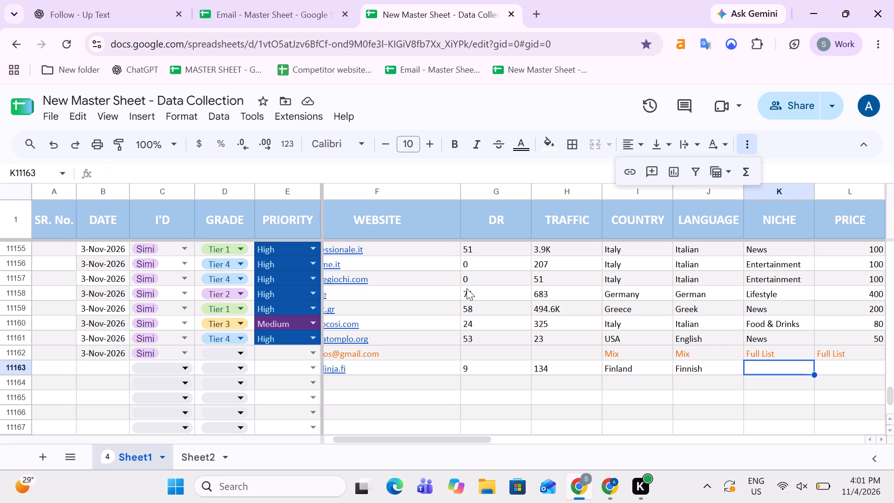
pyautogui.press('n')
pyautogui.press('Down')
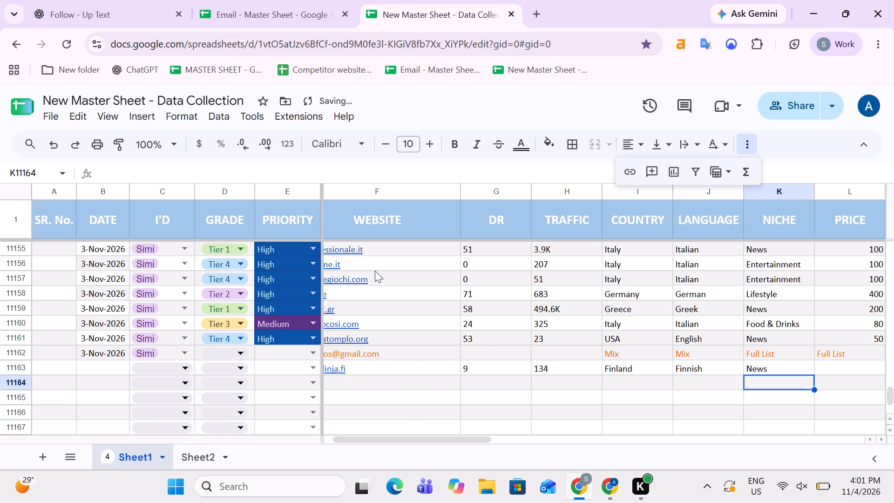
pyautogui.press('Up')
pyautogui.press('Right')
pyautogui.press('Right')
pyautogui.press('Right')
pyautogui.press('Left')
pyautogui.press('Left')
pyautogui.hotkey('alt', 'Tab')
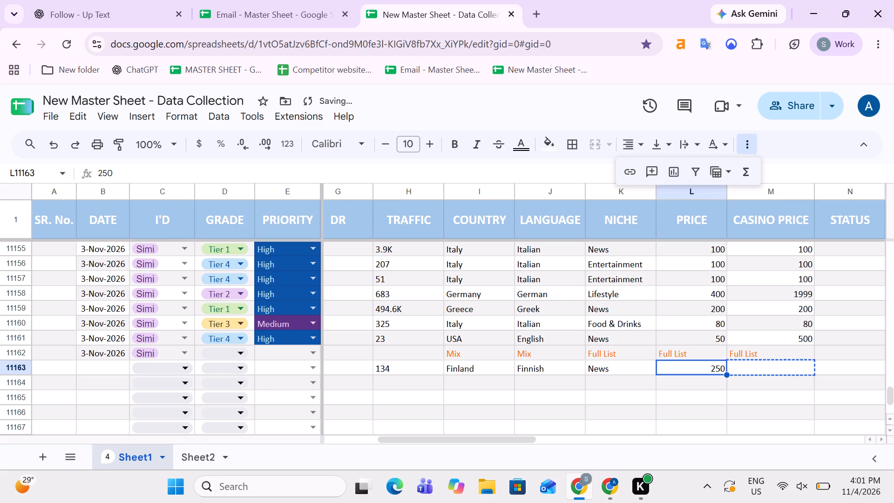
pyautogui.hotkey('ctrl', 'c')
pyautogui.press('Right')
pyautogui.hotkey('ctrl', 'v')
# Set the website type of the yrittajalinja.fi row to Unique.
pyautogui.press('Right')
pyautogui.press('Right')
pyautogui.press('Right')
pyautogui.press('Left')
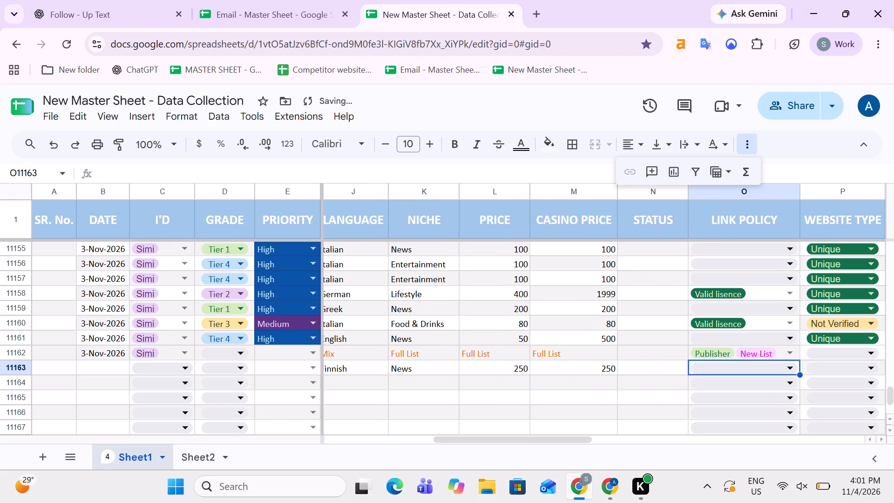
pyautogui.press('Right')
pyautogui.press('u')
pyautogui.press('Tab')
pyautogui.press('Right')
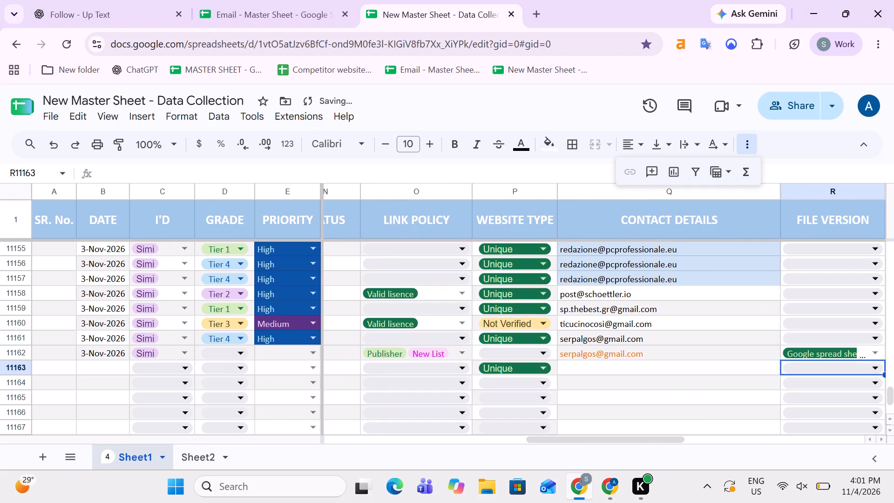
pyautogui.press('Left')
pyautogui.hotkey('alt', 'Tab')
pyautogui.scroll(3, 379, 307)
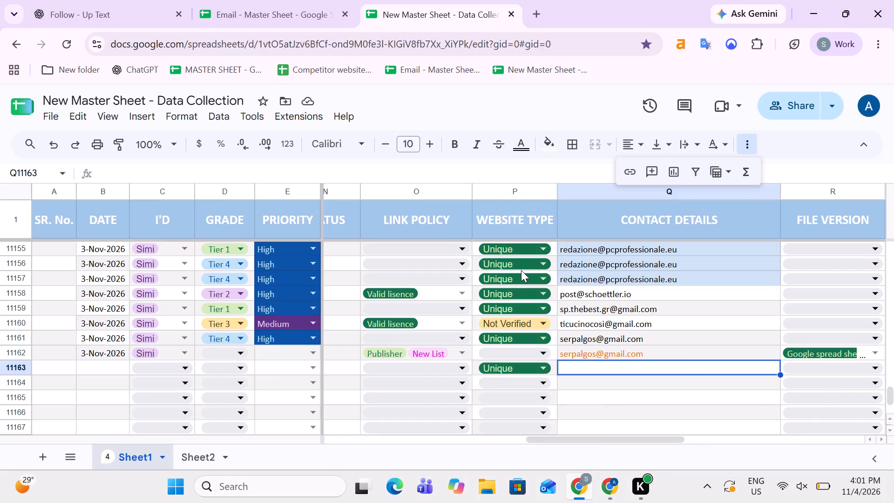
pyautogui.hotkey('ctrl', 'v')
# Go back to the beginning of the yrittajalinja.fi row and select its empty GRADE cell.
pyautogui.press('Left')
pyautogui.press('Left')
pyautogui.press('Left')
pyautogui.press('Left')
pyautogui.press('Left')
pyautogui.press('Left')
pyautogui.press('Left')
pyautogui.press('Left')
pyautogui.press('Left')
pyautogui.press('Left')
pyautogui.press('Left')
pyautogui.press('Left')
pyautogui.press('Left')
pyautogui.press('Left')
pyautogui.press('Left')
pyautogui.press('Left')
pyautogui.press('Left')
pyautogui.press('Left')
pyautogui.press('Left')
pyautogui.press('Left')
pyautogui.press('Right')
pyautogui.press('Right')
pyautogui.press('Right')
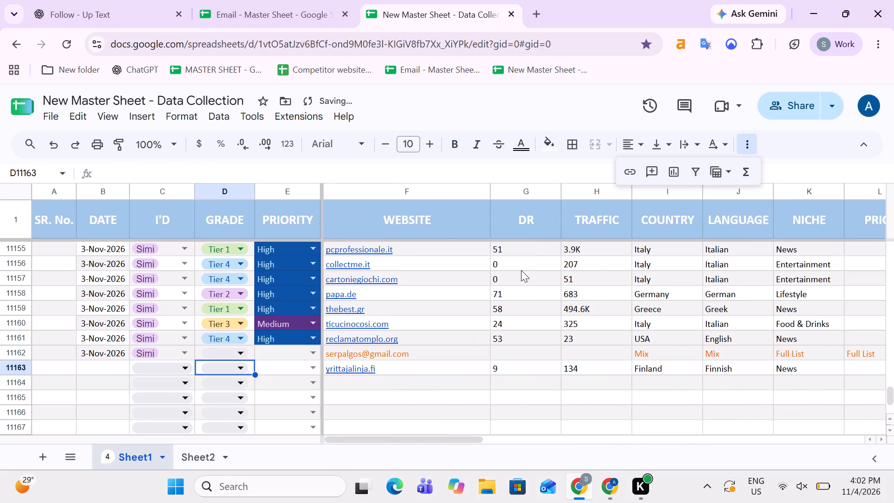
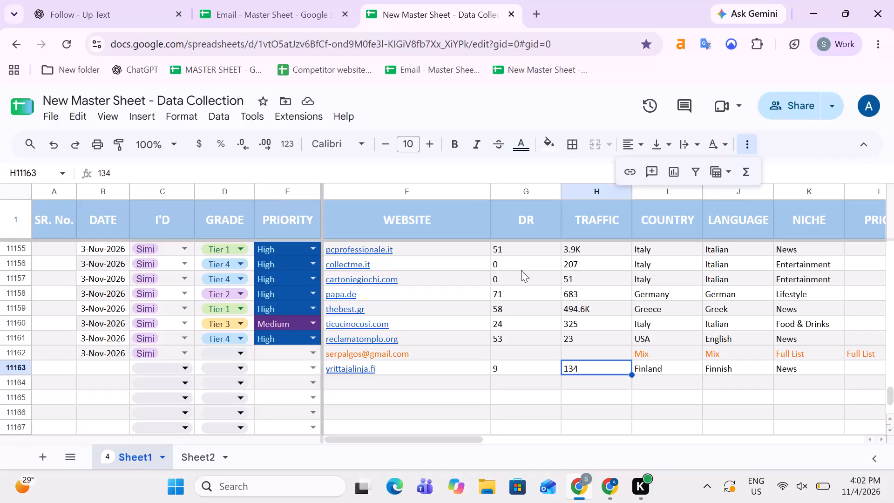
# Check the yrittajalinja.fi row across its metrics, niche, price, casino price, status, link policy, website type, contact details and file version columns.
pyautogui.press('Right')
pyautogui.press('Right')
pyautogui.press('Right')
pyautogui.press('Right')
pyautogui.press('Right')
pyautogui.press('Right')
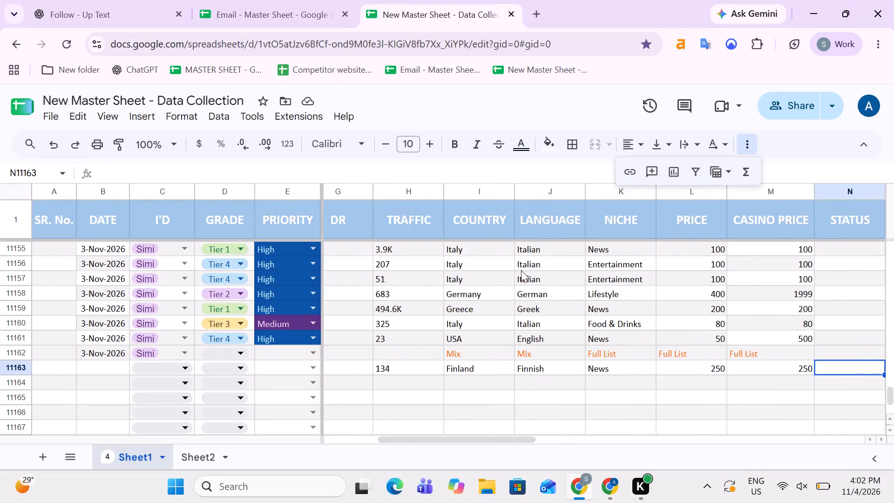
pyautogui.press('Right')
pyautogui.press('Left')
pyautogui.press('Right')
pyautogui.press('Right')
pyautogui.press('Right')
pyautogui.press('Right')
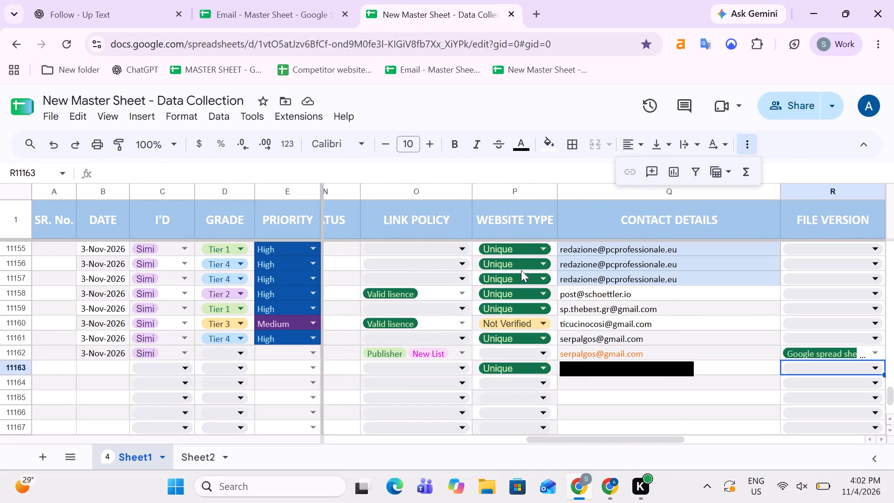
pyautogui.press('Left')
pyautogui.press('Right')
pyautogui.press('Left')
pyautogui.press('Left')
pyautogui.press('Left')
pyautogui.press('Left')
pyautogui.press('Left')
pyautogui.press('Left')
pyautogui.press('Left')
pyautogui.press('Left')
pyautogui.press('Left')
pyautogui.press('Left')
pyautogui.press('Left')
pyautogui.press('Left')
pyautogui.press('Left')
pyautogui.press('Left')
pyautogui.press('Left')
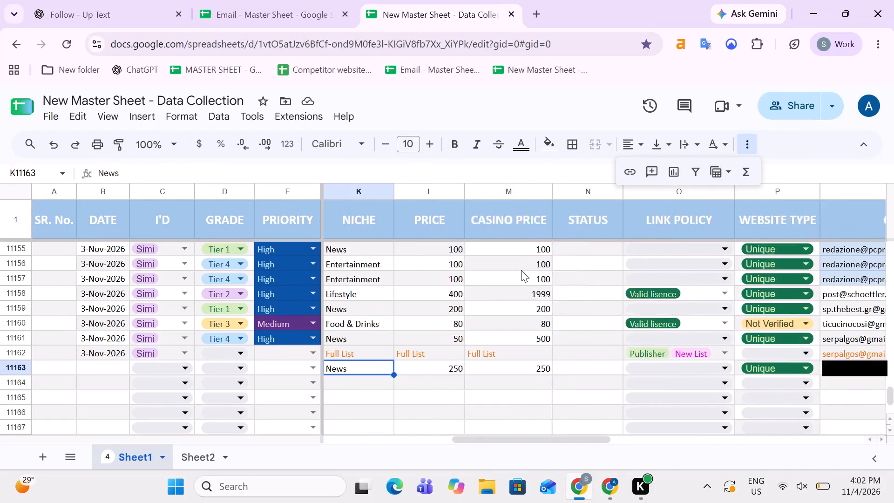
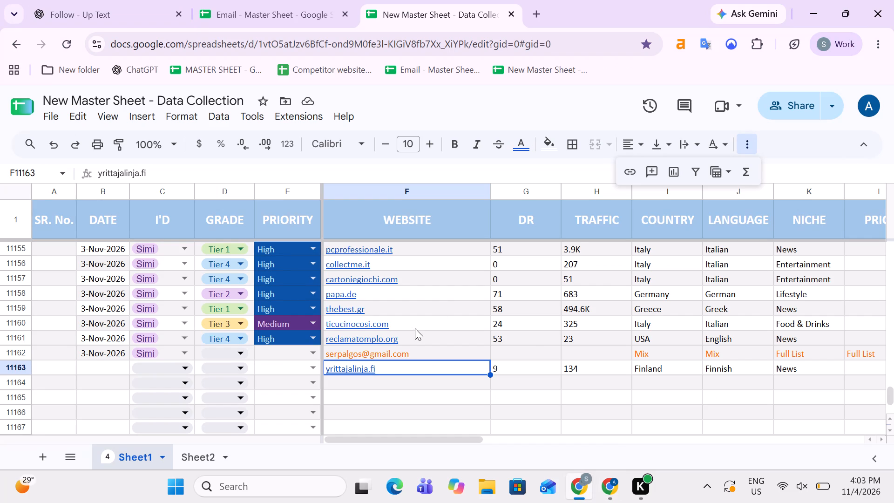
pyautogui.press('Left')
pyautogui.press('Left')
pyautogui.press('Right')
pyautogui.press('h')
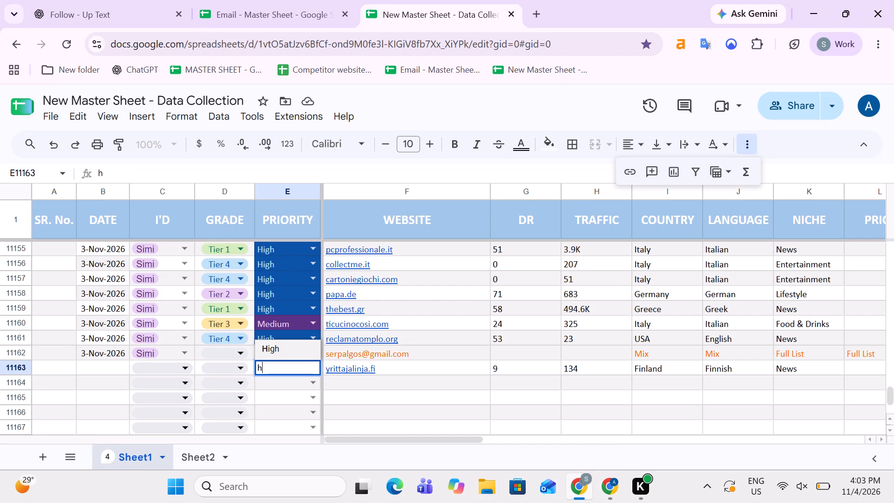
pyautogui.press('Down')
pyautogui.press('Return')
pyautogui.press('Up')
pyautogui.press('Left')
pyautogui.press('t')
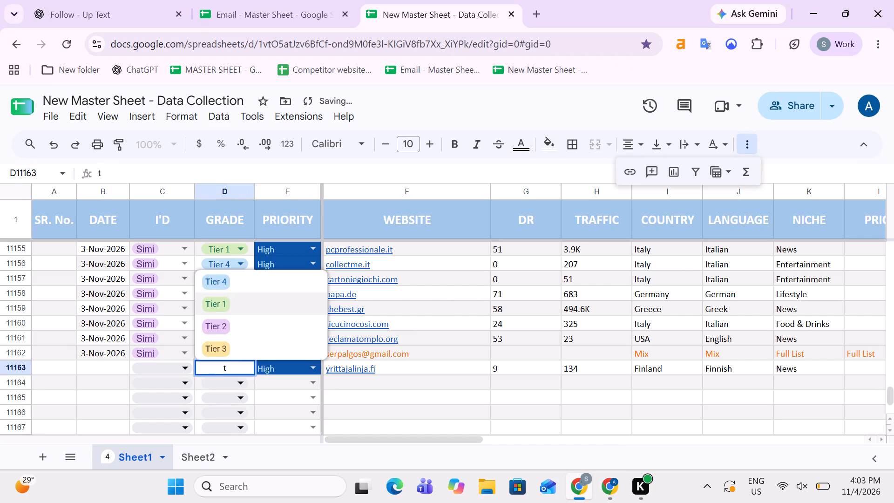
pyautogui.press('Up')
pyautogui.press('Return')
# Set the I'D of the yrittajalinja.fi row to Rania and enter the date 4-Nov-2026.
pyautogui.press('Up')
pyautogui.press('Left')
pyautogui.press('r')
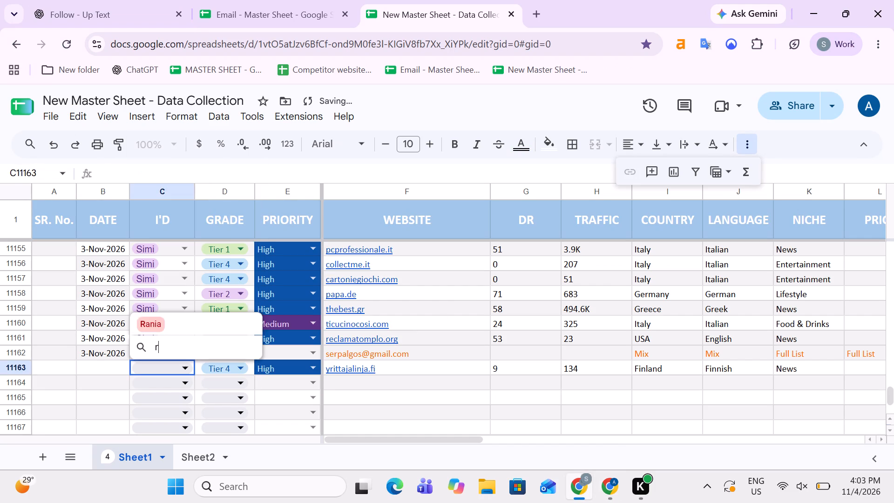
pyautogui.press('Down')
pyautogui.press('Return')
pyautogui.press('Up')
pyautogui.press('Right')
pyautogui.press('Left')
pyautogui.press('Left')
pyautogui.press('Up')
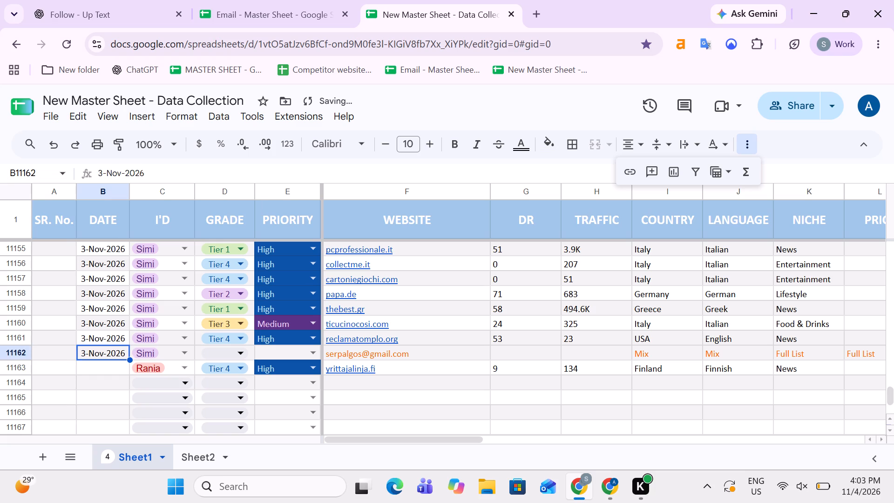
pyautogui.press('Down')
pyautogui.hotkey('ctrl', ';')
pyautogui.press('Right')
pyautogui.press('Left')
pyautogui.press('Right')
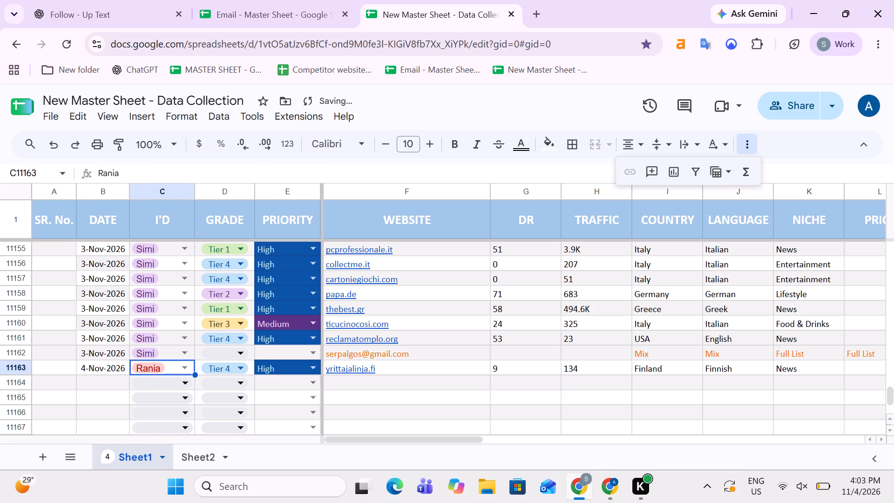
pyautogui.press('Right')
pyautogui.press('Right')
pyautogui.press('Right')
pyautogui.hotkey('alt', 'Tab')
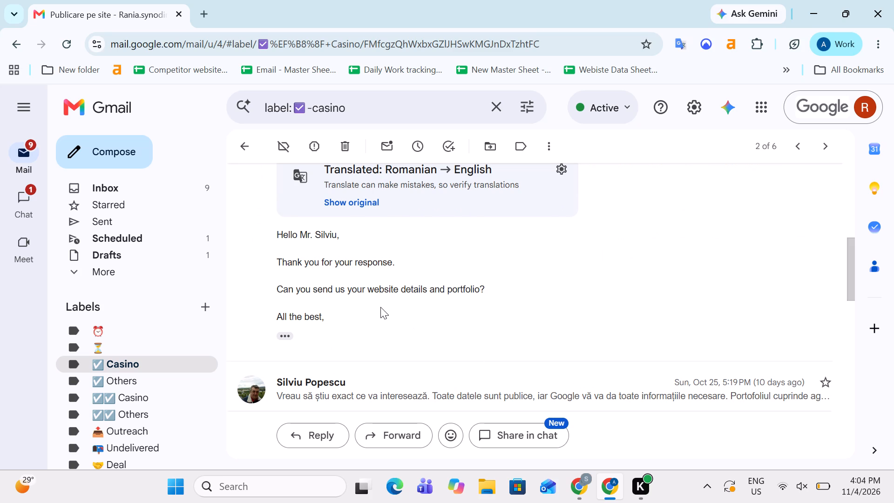
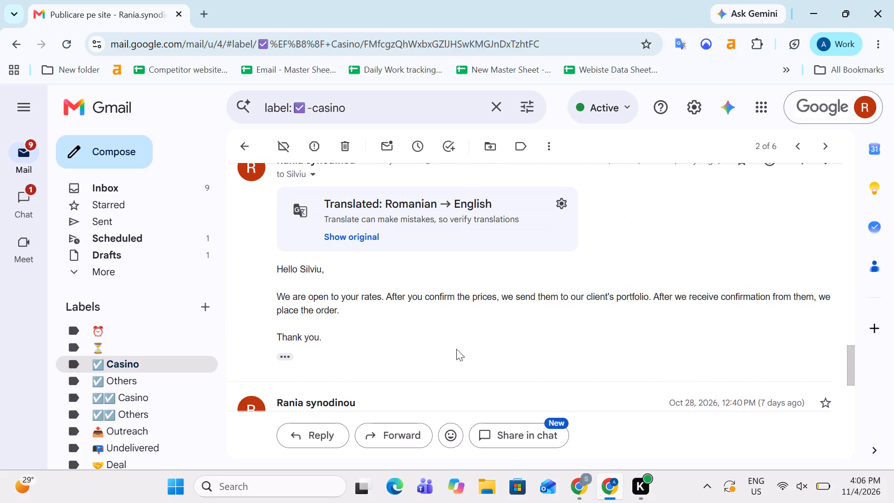
# Read the rest of the Romanian publisher's email thread, expanding the collapsed messages and translating the reply about article duration into English.
pyautogui.scroll(-1, 451, 326)
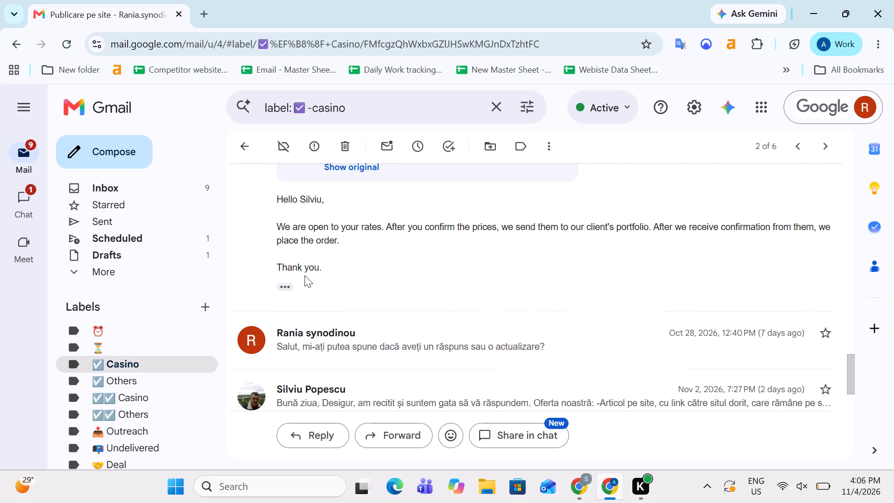
pyautogui.scroll(-1, 305, 275)
pyautogui.click(323, 263)
pyautogui.scroll(-2, 476, 288)
pyautogui.click(411, 235)
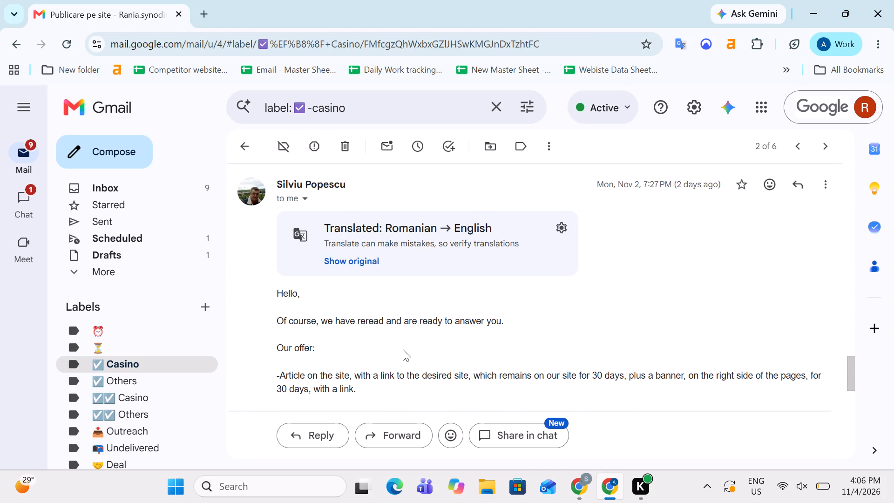
pyautogui.scroll(-1, 403, 349)
pyautogui.scroll(-1, 339, 306)
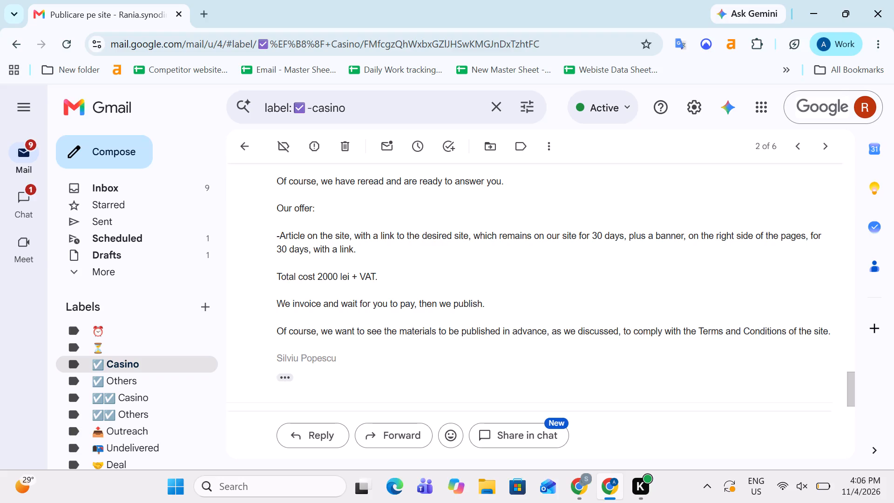
pyautogui.scroll(-3, 479, 296)
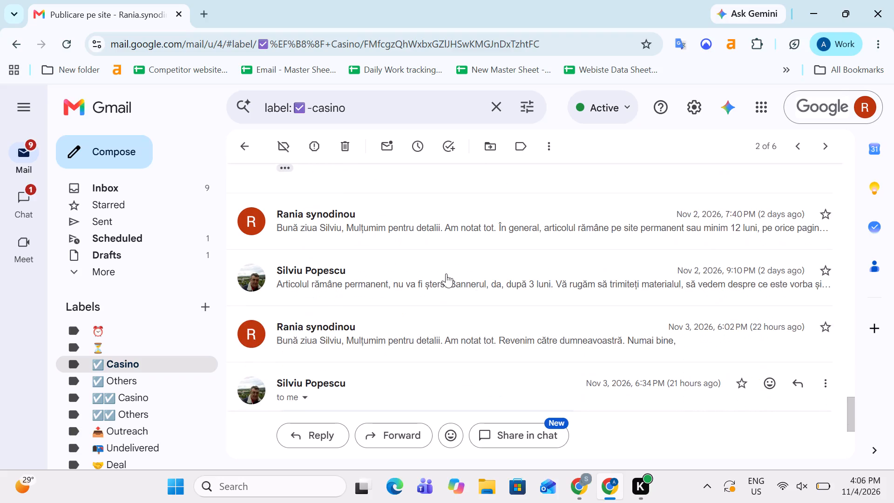
pyautogui.click(410, 228)
pyautogui.click(823, 213)
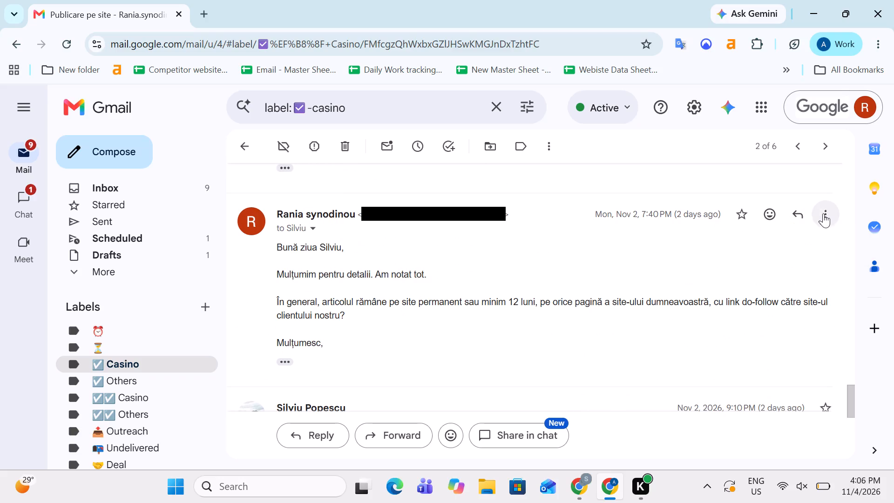
pyautogui.scroll(-2, 779, 286)
pyautogui.click(738, 336)
pyautogui.scroll(-2, 630, 313)
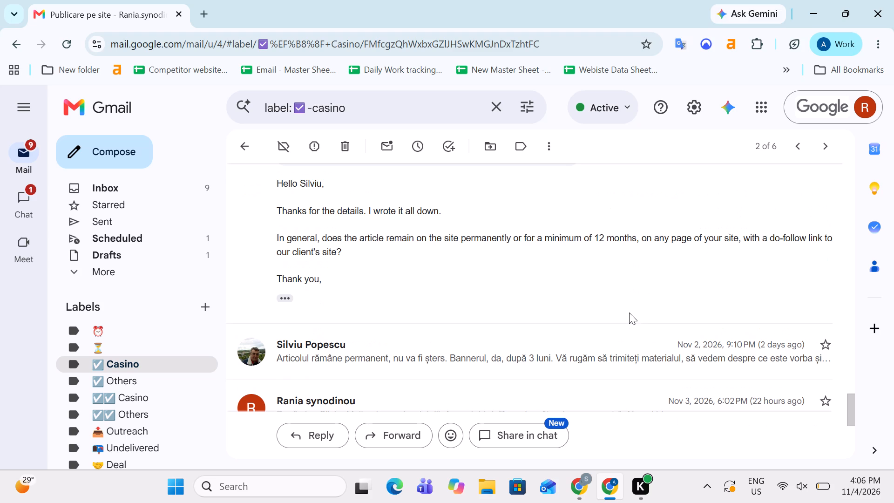
pyautogui.scroll(-2, 566, 293)
pyautogui.click(453, 224)
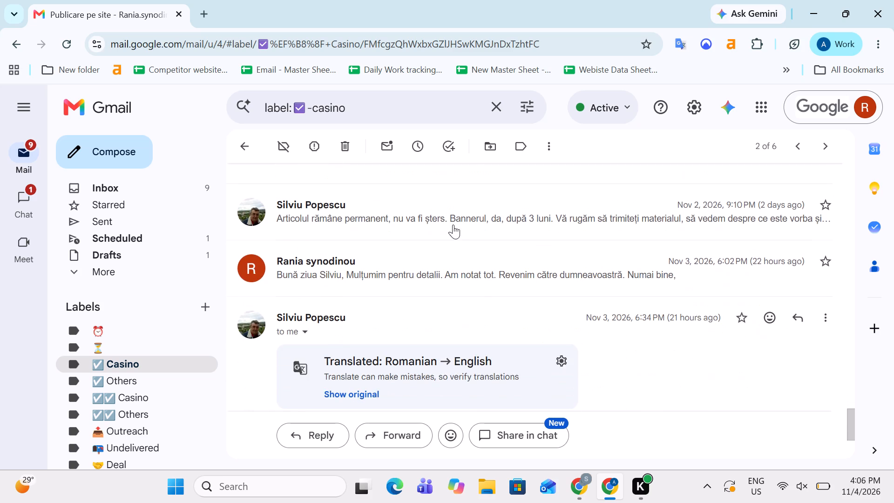
pyautogui.scroll(-1, 423, 317)
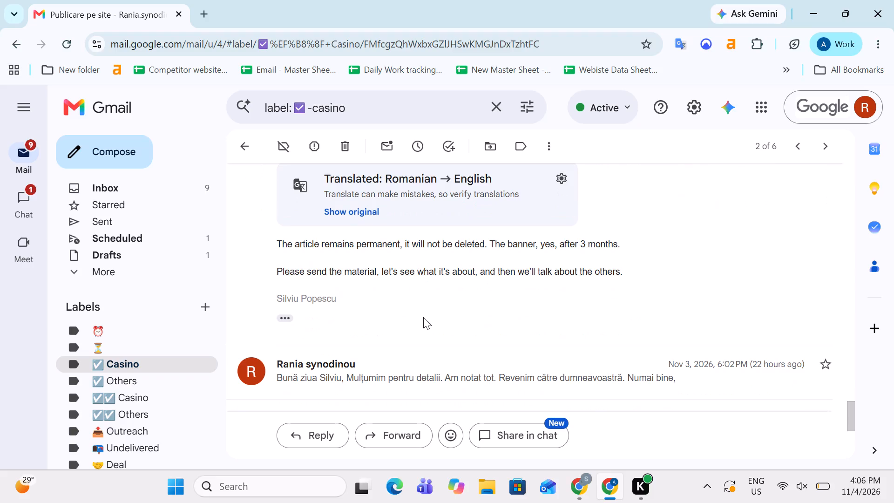
pyautogui.scroll(-2, 434, 300)
pyautogui.click(386, 229)
pyautogui.scroll(-2, 415, 287)
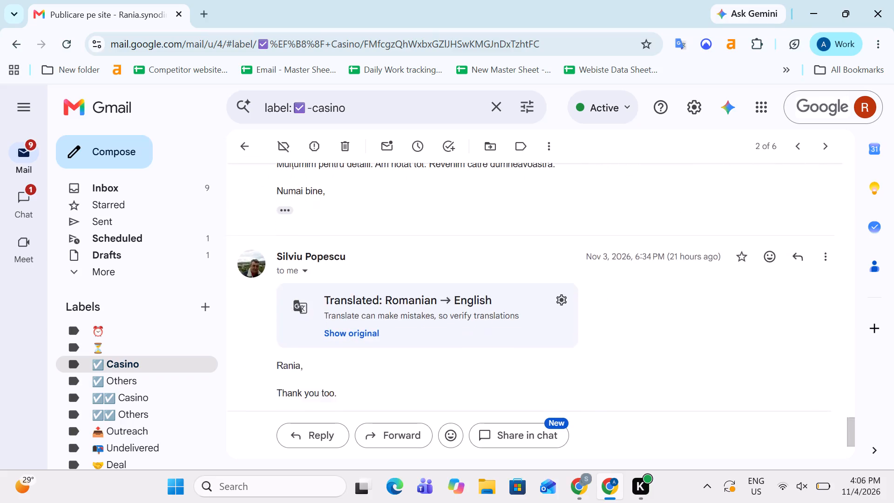
pyautogui.scroll(-1, 415, 287)
# Find the publisher's site link in the earlier messages of the thread and open curierulderamnic.ro in a new tab.
pyautogui.scroll(20, 380, 306)
pyautogui.scroll(14, 380, 306)
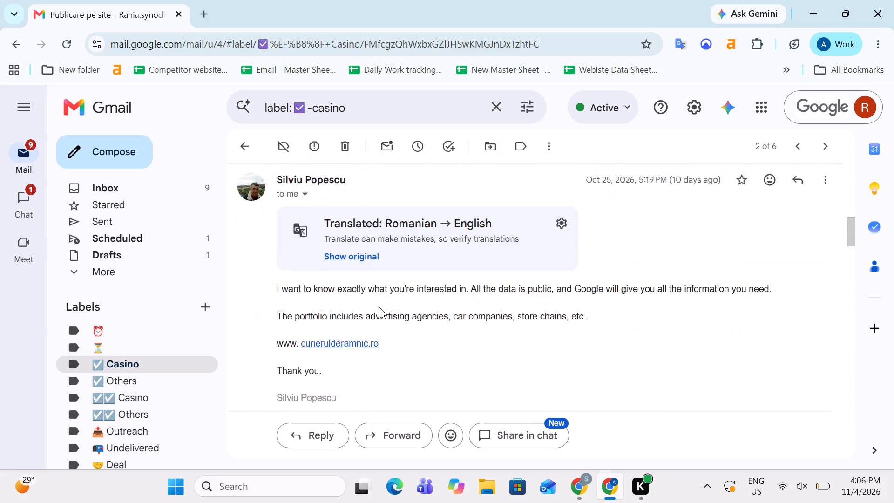
pyautogui.scroll(7, 379, 307)
pyautogui.scroll(-3, 473, 316)
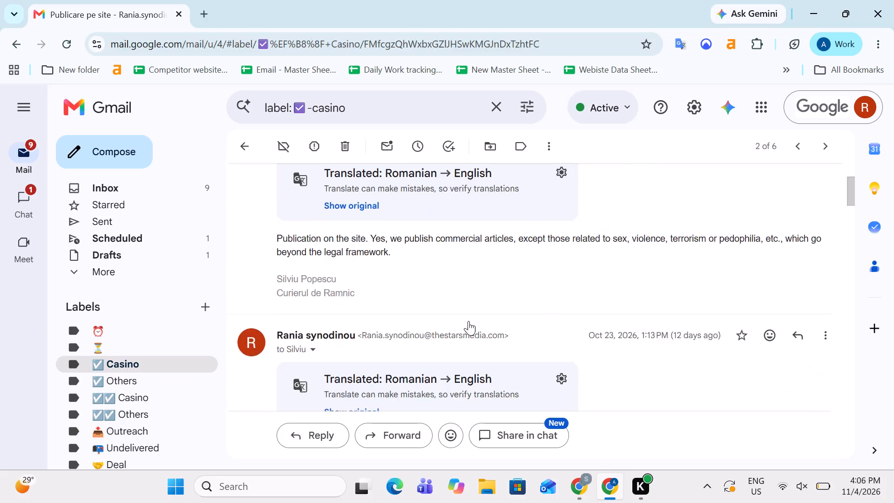
pyautogui.scroll(-1, 468, 321)
pyautogui.scroll(-5, 429, 347)
pyautogui.keyDown('ctrl'); pyautogui.click(352, 264); pyautogui.keyUp('ctrl')
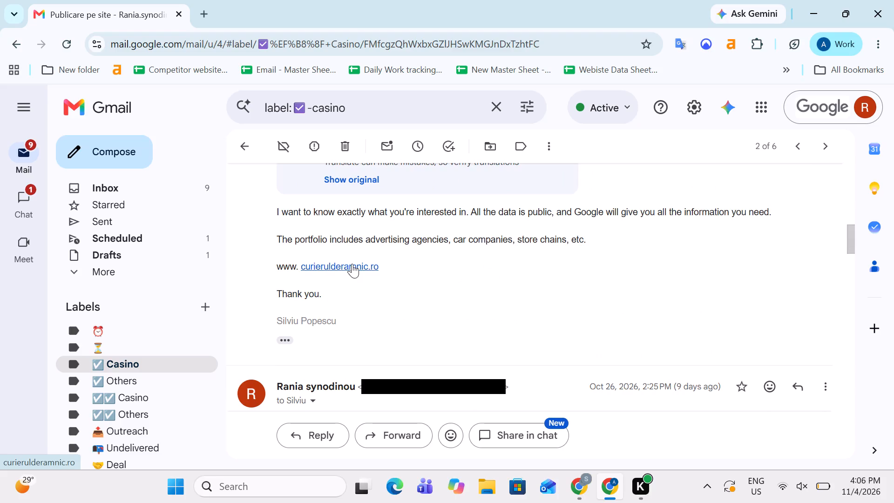
pyautogui.click(244, 0)
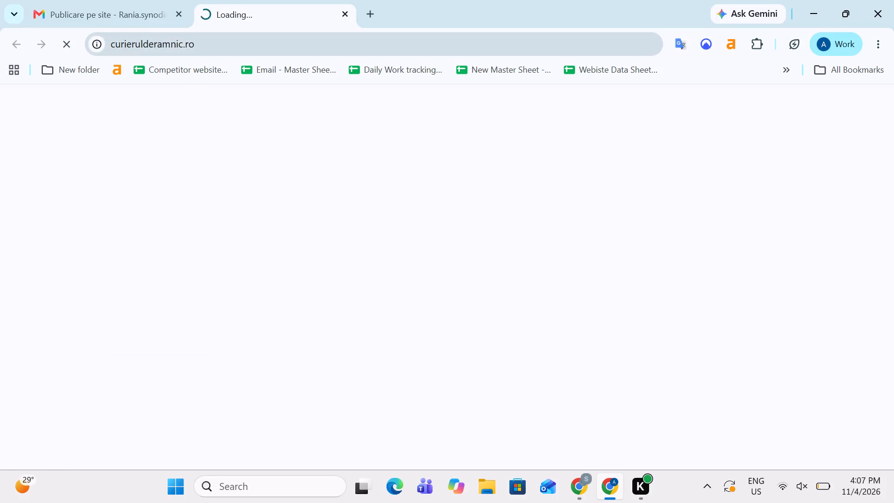
# Copy the curierulderamnic.ro domain into the Website column of the New Master Sheet, in the empty row below yrittajalinja.fi.
pyautogui.click(238, 39)
pyautogui.moveTo(238, 39); pyautogui.dragTo(191, 44)
pyautogui.click(267, 36)
pyautogui.moveTo(267, 36); pyautogui.dragTo(214, 48)
pyautogui.click(0, 205)
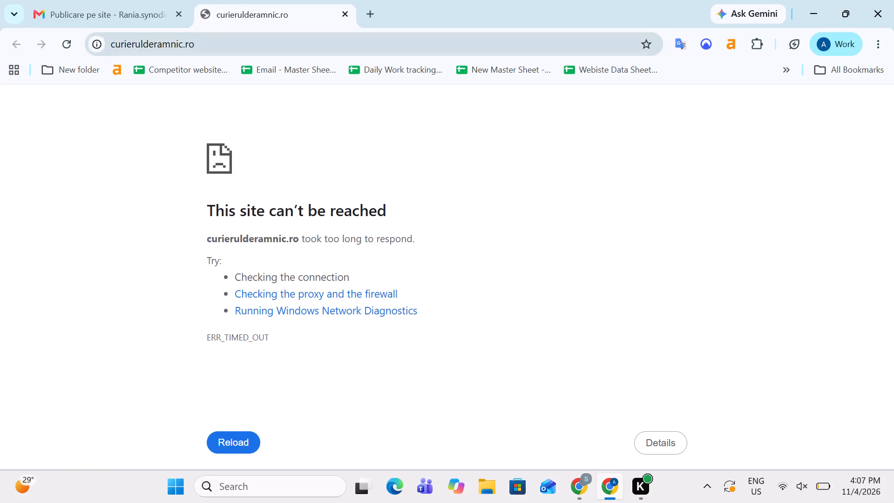
pyautogui.click(274, 37)
pyautogui.moveTo(275, 37); pyautogui.dragTo(183, 51)
pyautogui.hotkey('ctrl', 'c')
pyautogui.hotkey('ctrl', 'c')
pyautogui.hotkey('ctrl', 'c')
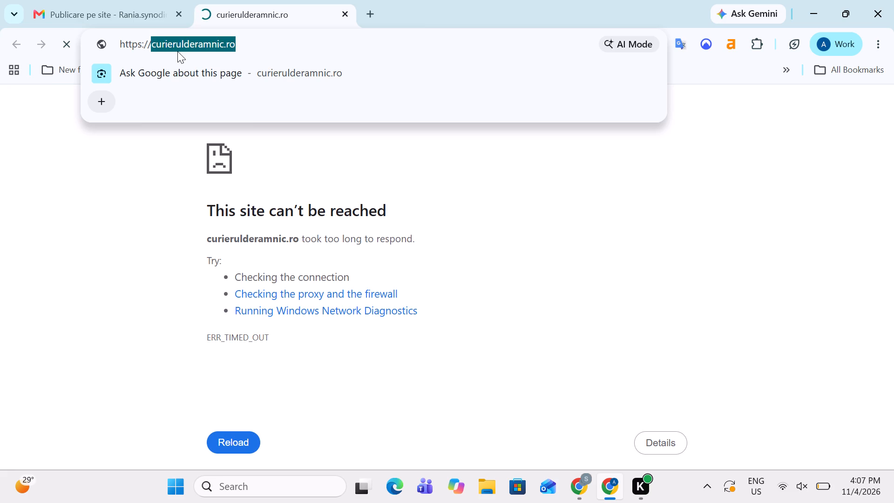
pyautogui.hotkey('alt', 'Tab')
pyautogui.press('Down')
pyautogui.press('Return')
pyautogui.hotkey('ctrl', 'v')
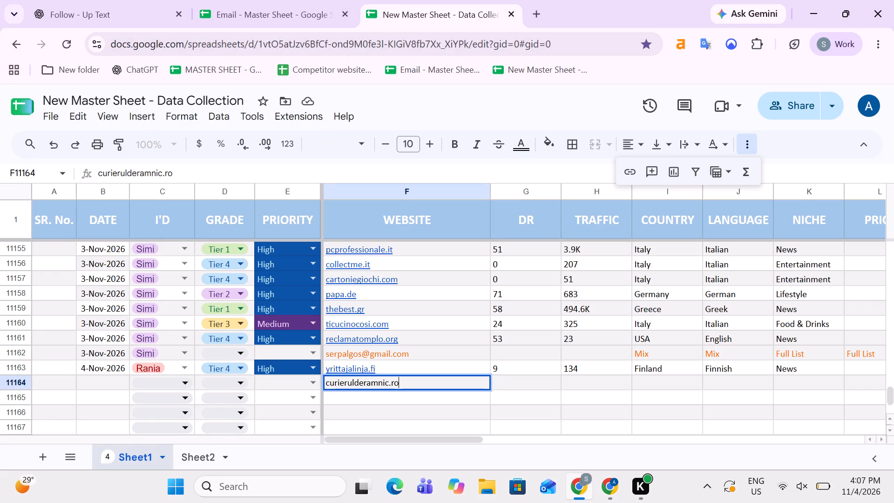
pyautogui.press('Tab')
# Return to the curierulderamnic.ro page and look up its Ahrefs domain metrics.
pyautogui.hotkey('alt', 'Tab')
pyautogui.scroll(-6, 477, 374)
pyautogui.scroll(6, 576, 288)
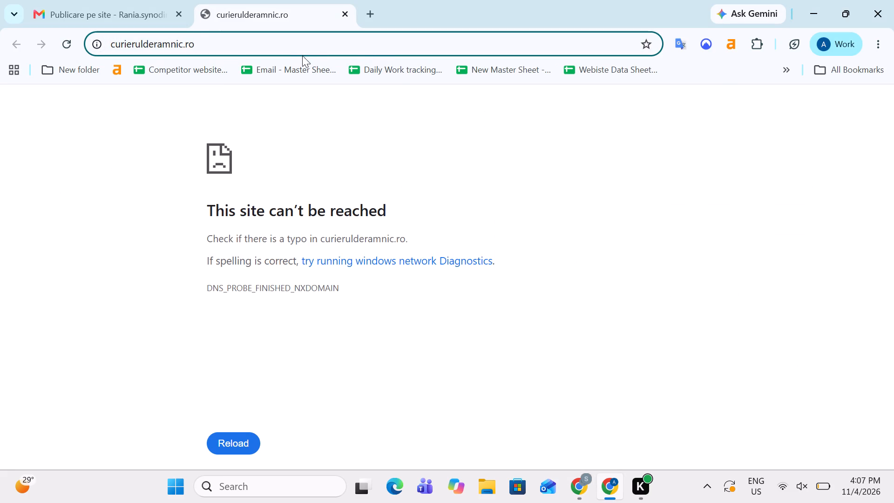
pyautogui.click(734, 47)
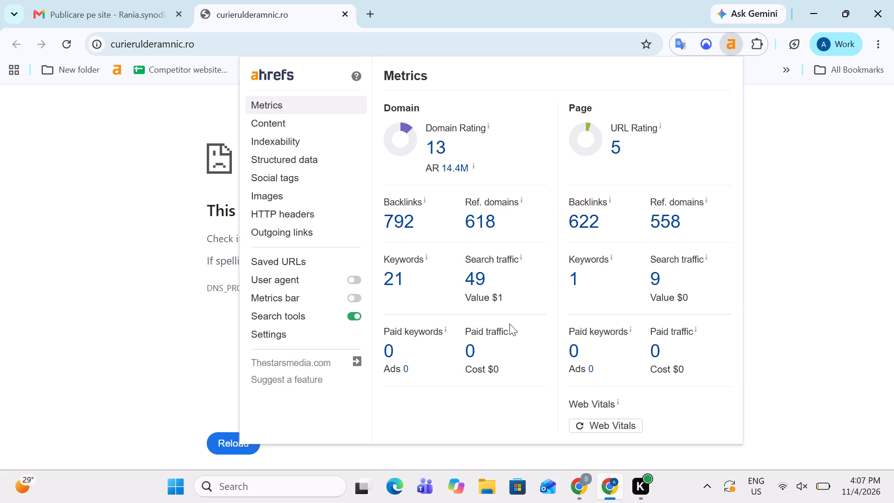
# In the New Master Sheet's curierulderamnic.ro row, enter a DR of 13 and traffic of 49.
pyautogui.hotkey('alt', 'Tab')
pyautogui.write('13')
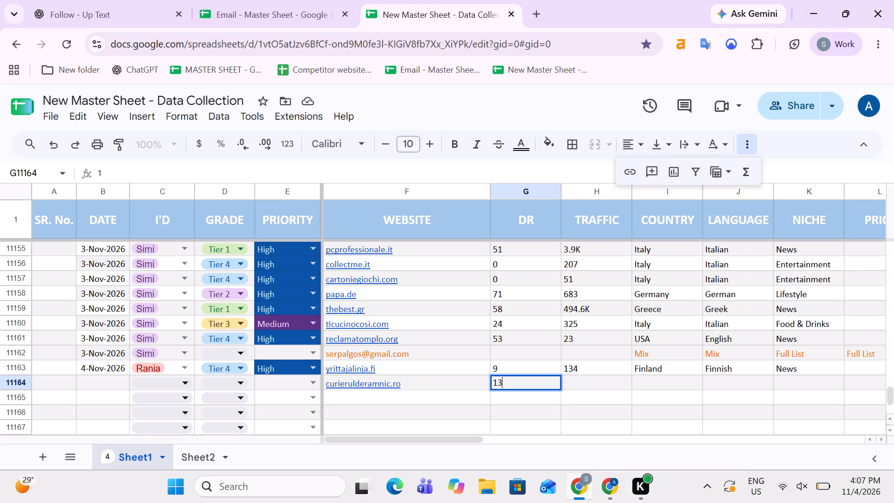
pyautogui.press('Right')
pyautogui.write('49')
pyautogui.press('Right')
# Fill in Romania as the country and Romanian as the language for curierulderamnic.ro.
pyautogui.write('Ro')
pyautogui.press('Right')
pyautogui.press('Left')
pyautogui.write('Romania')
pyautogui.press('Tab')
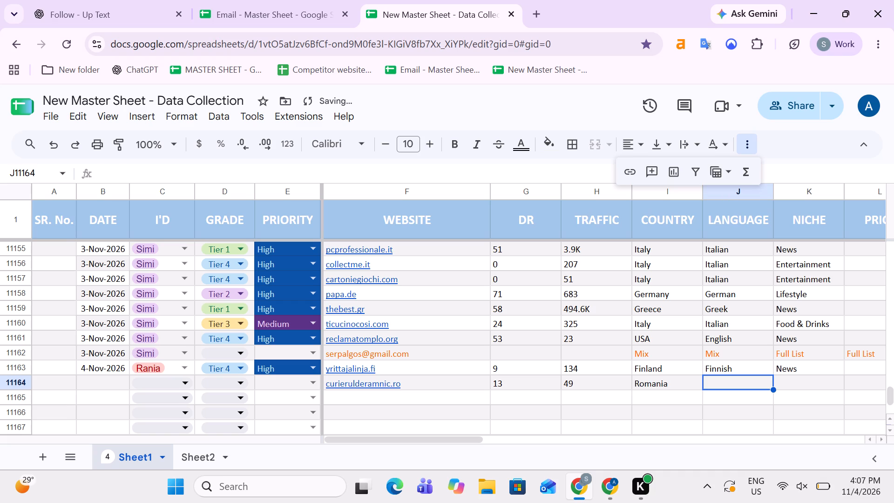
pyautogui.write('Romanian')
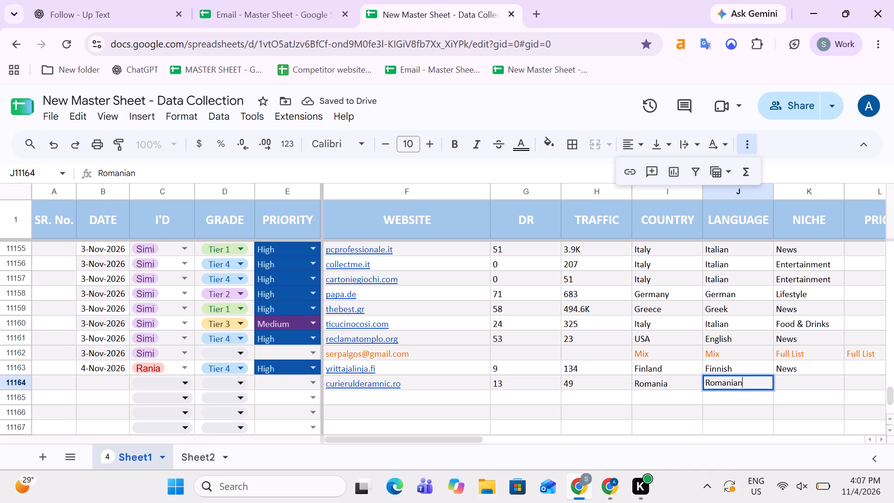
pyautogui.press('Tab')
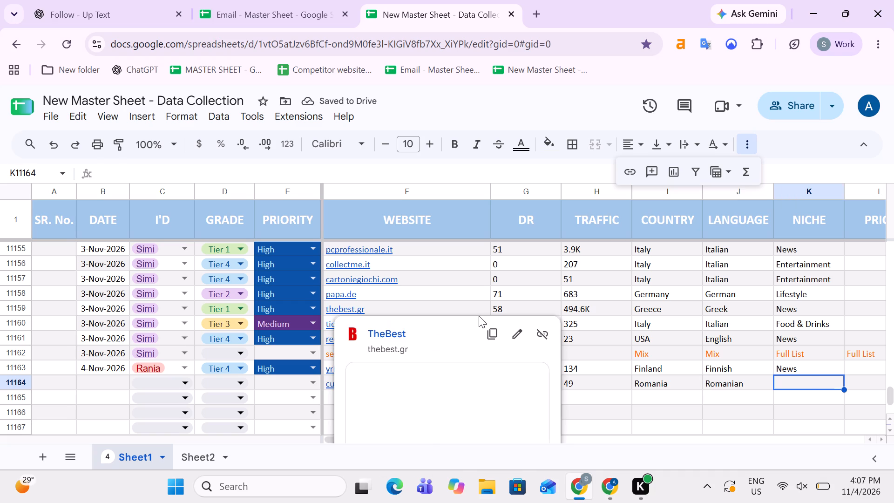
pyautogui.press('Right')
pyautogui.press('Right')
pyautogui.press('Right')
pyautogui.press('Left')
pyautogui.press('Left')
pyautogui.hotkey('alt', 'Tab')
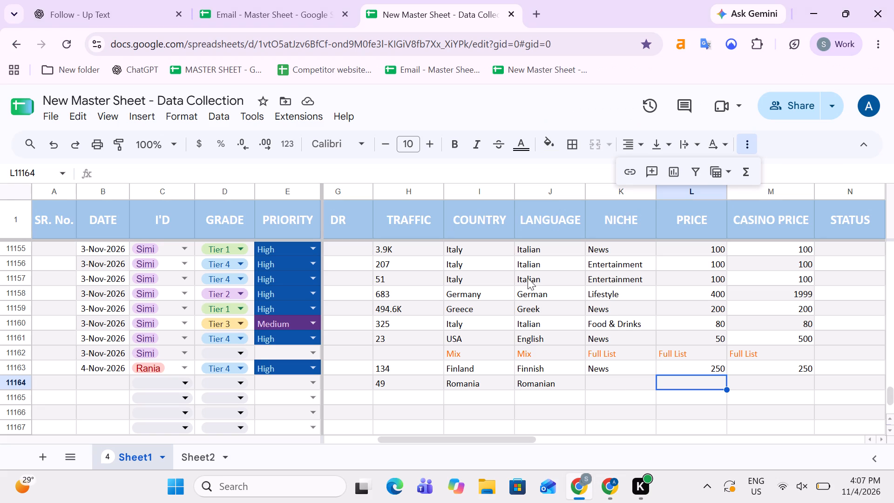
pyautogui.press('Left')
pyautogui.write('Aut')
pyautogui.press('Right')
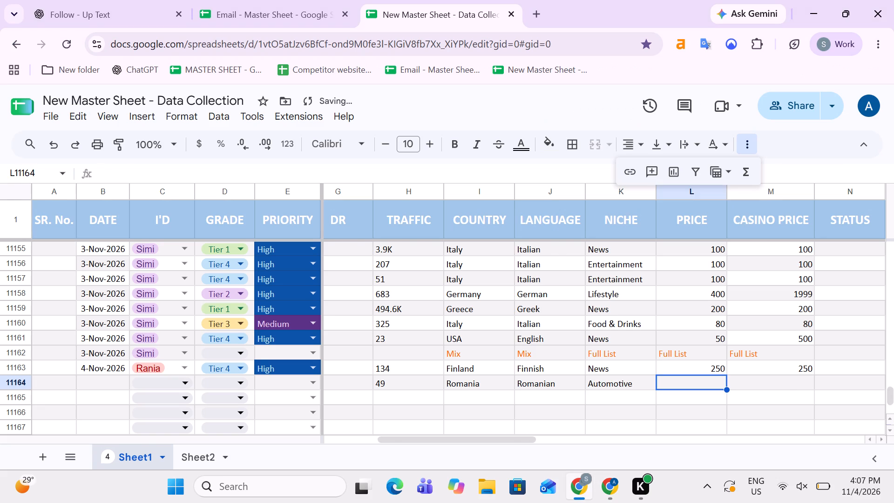
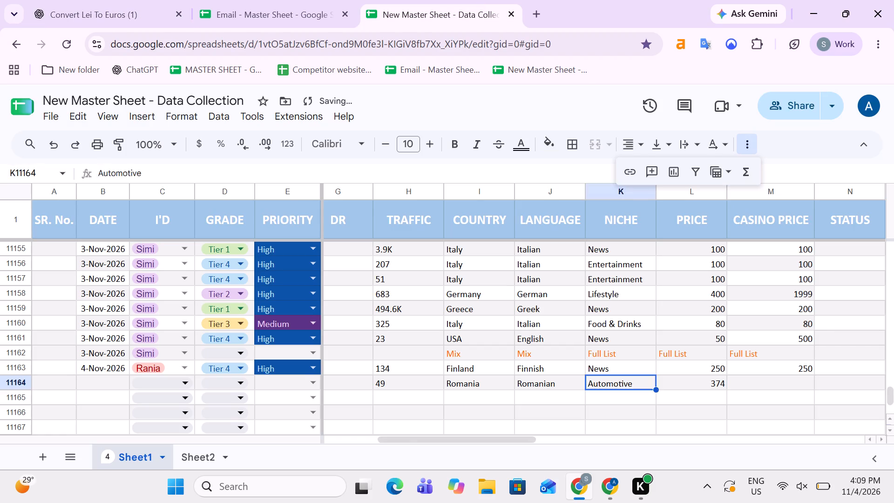
# Copy the 374 price of curierulderamnic.ro into its Casino Price cell.
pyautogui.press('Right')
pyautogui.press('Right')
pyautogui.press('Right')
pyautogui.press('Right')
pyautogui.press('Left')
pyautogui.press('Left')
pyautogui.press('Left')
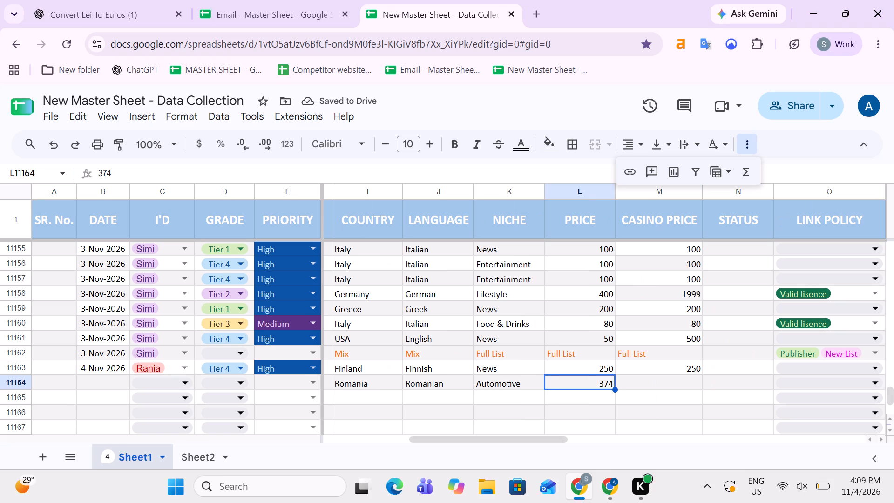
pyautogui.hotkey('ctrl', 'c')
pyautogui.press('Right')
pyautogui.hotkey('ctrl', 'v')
# Copy the curierulderamnic.ro publisher's email address from the Gmail conversation into the site's Contact Details cell in the New Master Sheet.
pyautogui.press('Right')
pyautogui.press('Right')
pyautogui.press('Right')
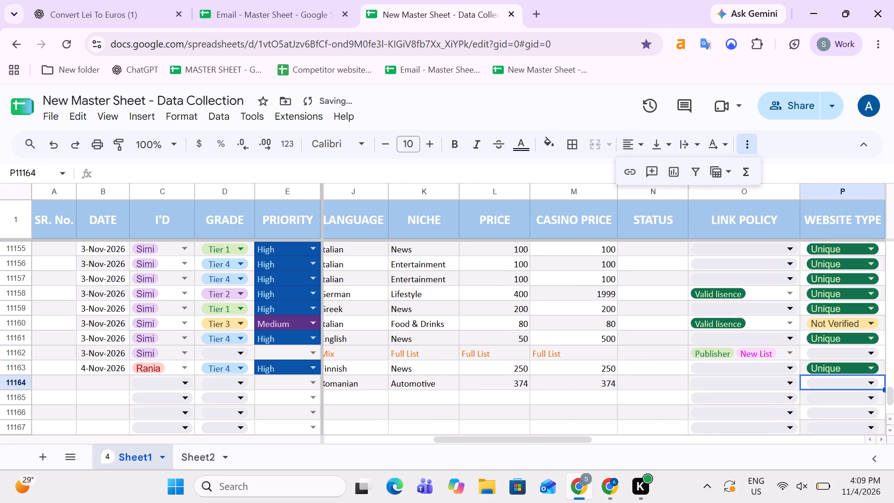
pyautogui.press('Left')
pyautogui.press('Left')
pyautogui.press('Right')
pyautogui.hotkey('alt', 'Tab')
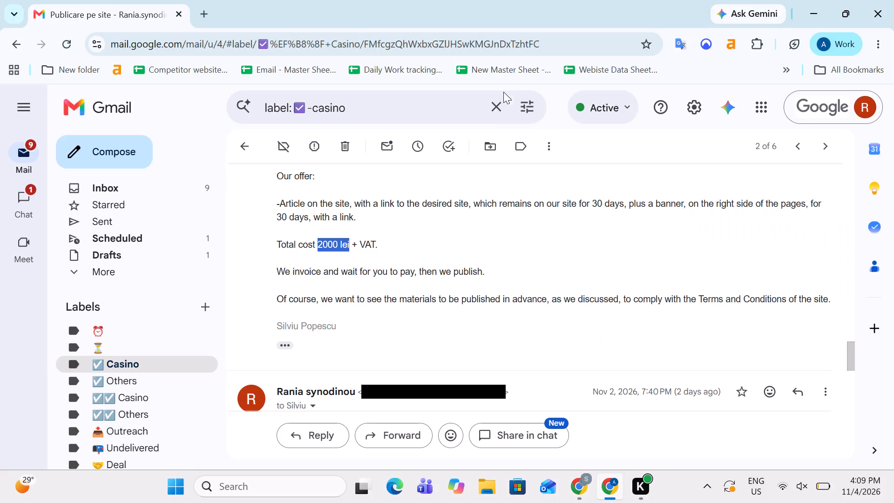
pyautogui.scroll(-2, 417, 304)
pyautogui.scroll(4, 409, 303)
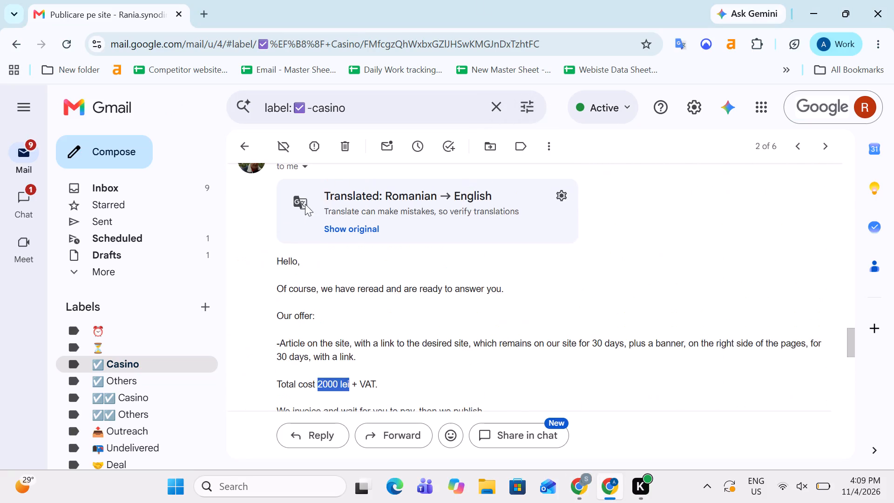
pyautogui.scroll(1, 313, 234)
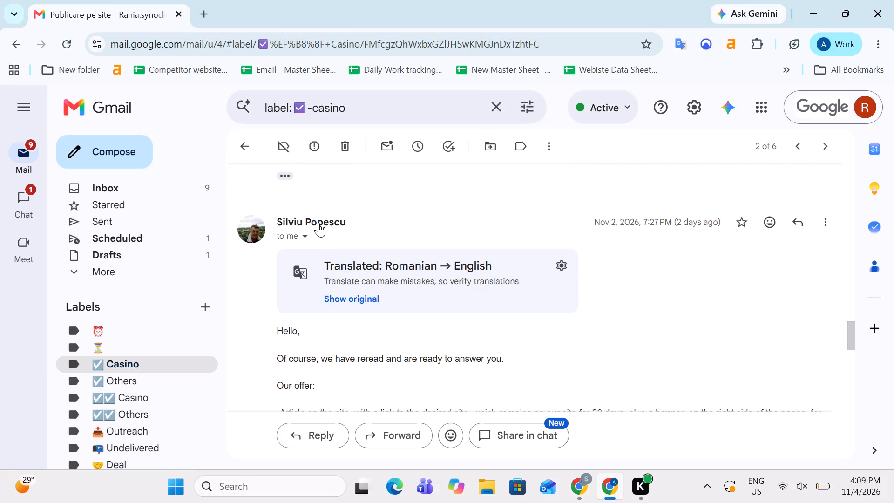
pyautogui.click(484, 275)
pyautogui.hotkey('alt', 'Tab')
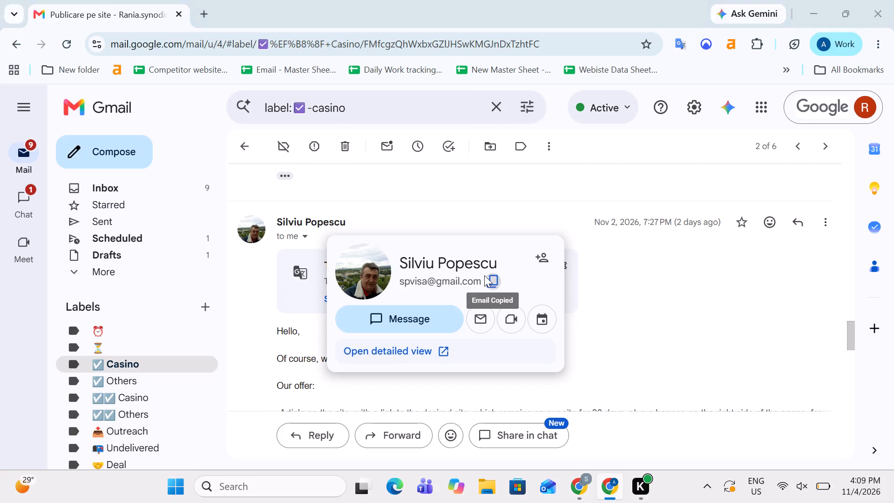
pyautogui.press('Right')
pyautogui.press('Right')
pyautogui.press('Return')
pyautogui.hotkey('ctrl', 'v')
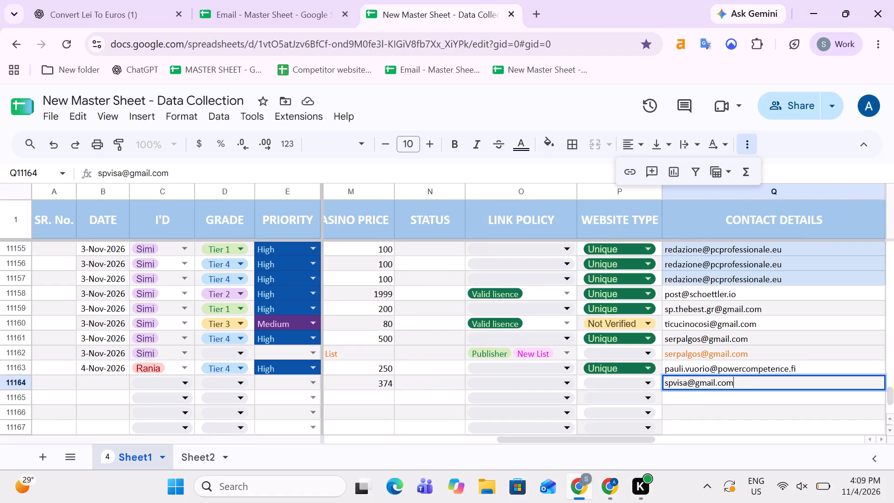
pyautogui.press('Tab')
pyautogui.hotkey('ctrl', 'z')
pyautogui.press('Tab')
# Set the Website Type of the curierulderamnic.ro row to Not Verified.
pyautogui.press('Left')
pyautogui.press('Left')
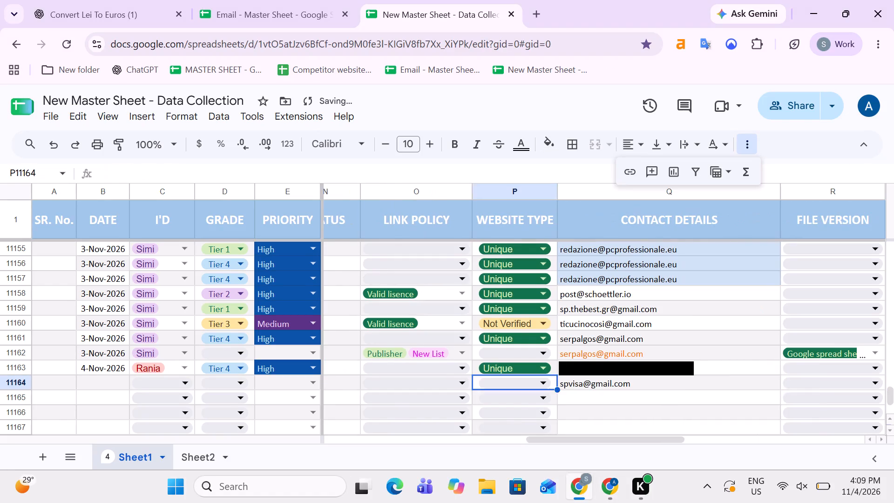
pyautogui.press('Left')
pyautogui.press('Left')
pyautogui.press('Left')
pyautogui.press('Left')
pyautogui.press('Right')
pyautogui.press('Right')
pyautogui.press('Right')
pyautogui.press('Right')
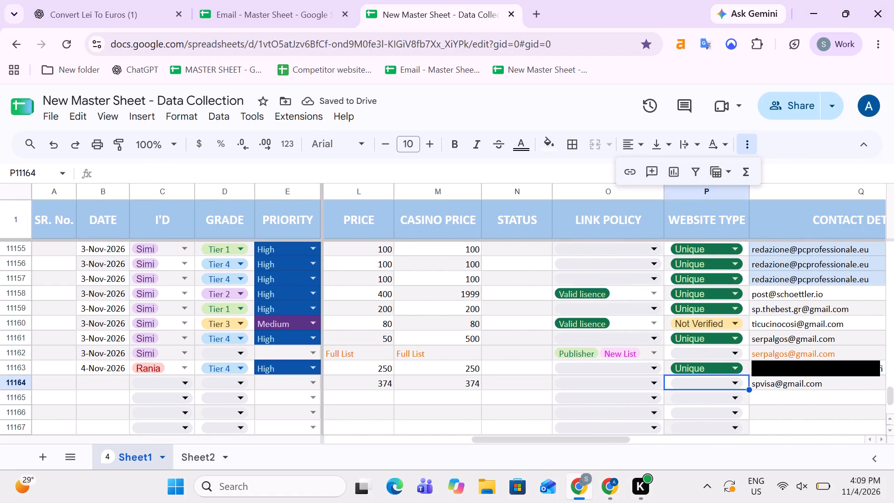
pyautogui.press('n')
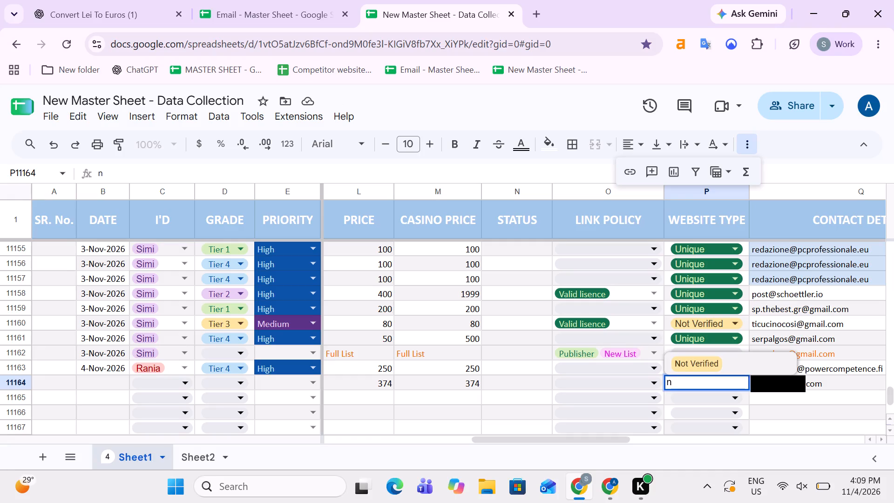
pyautogui.press('Up')
pyautogui.press('Return')
pyautogui.press('Up')
# Set the Priority of the curierulderamnic.ro row to Medium.
pyautogui.press('Right')
pyautogui.press('Right')
pyautogui.press('Left')
pyautogui.press('Left')
pyautogui.press('Left')
pyautogui.press('Left')
pyautogui.press('Left')
pyautogui.press('Left')
pyautogui.press('Left')
pyautogui.press('Left')
pyautogui.press('Left')
pyautogui.press('Left')
pyautogui.press('Left')
pyautogui.press('Left')
pyautogui.press('Left')
pyautogui.press('Left')
pyautogui.press('Left')
pyautogui.press('Left')
pyautogui.press('Left')
pyautogui.press('Left')
pyautogui.press('Left')
pyautogui.press('Left')
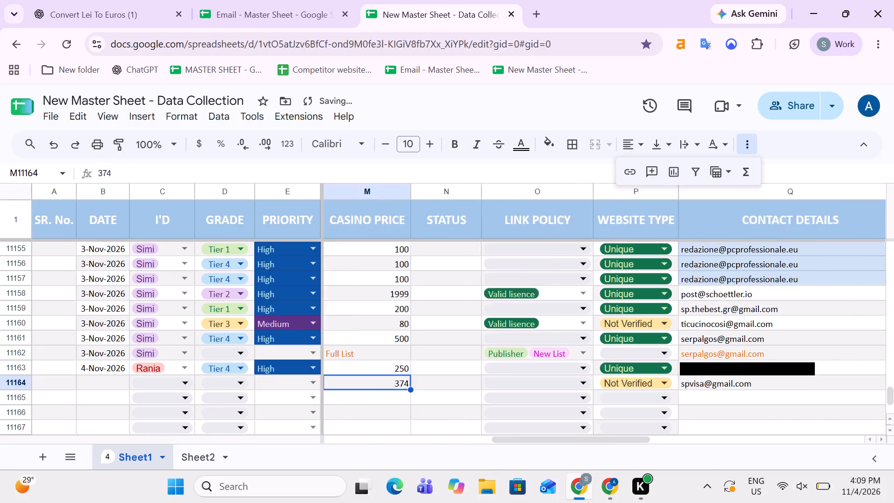
pyautogui.press('Right')
pyautogui.press('Right')
pyautogui.press('Right')
pyautogui.press('Right')
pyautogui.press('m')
pyautogui.press('Down')
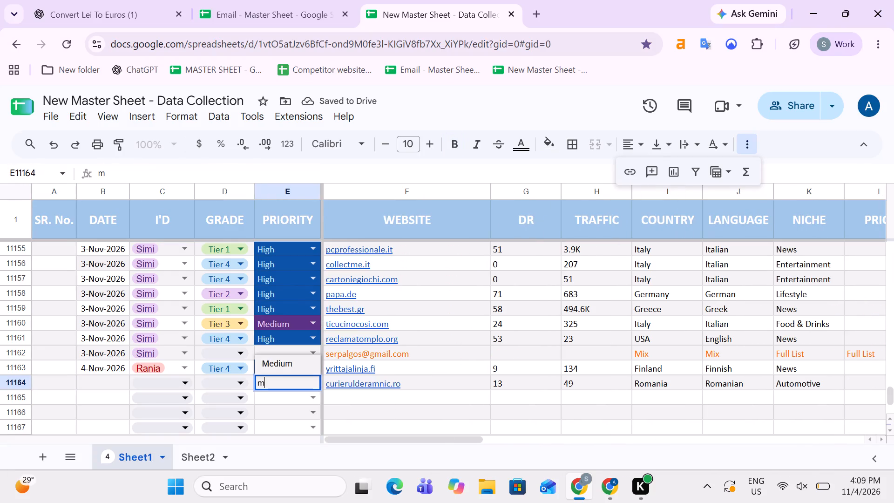
pyautogui.press('Return')
pyautogui.press('Up')
# Set the Grade of the curierulderamnic.ro row to Tier 4.
pyautogui.press('Left')
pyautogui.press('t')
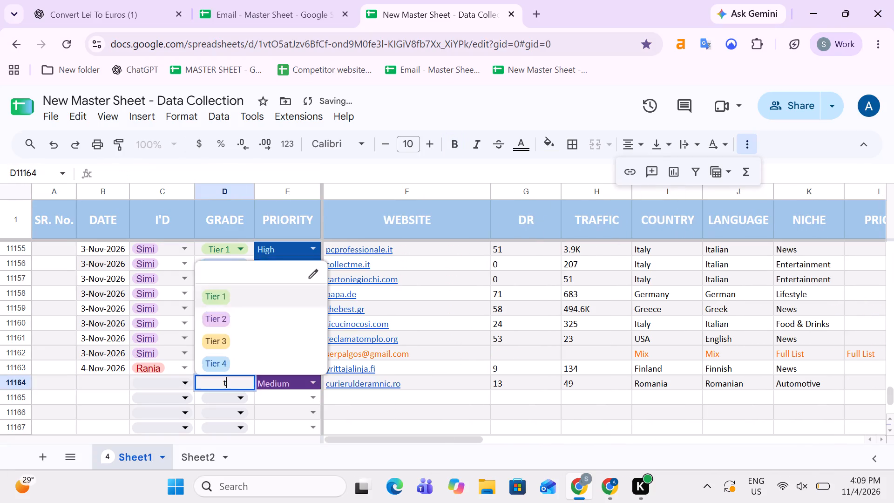
pyautogui.press('Return')
pyautogui.press('Up')
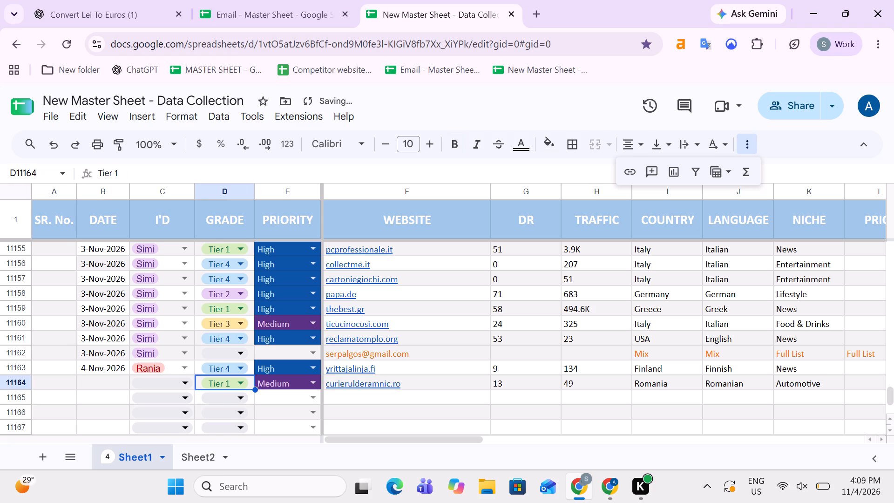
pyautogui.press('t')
pyautogui.press('Up')
pyautogui.press('Return')
pyautogui.press('Up')
pyautogui.press('Left')
pyautogui.press('Right')
pyautogui.press('Right')
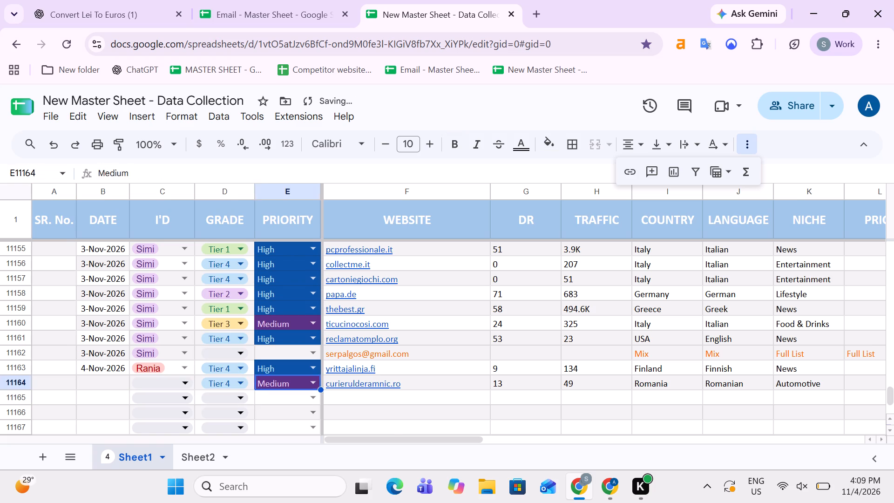
pyautogui.press('Right')
pyautogui.hotkey('alt', 'Tab')
pyautogui.scroll(-16, 607, 367)
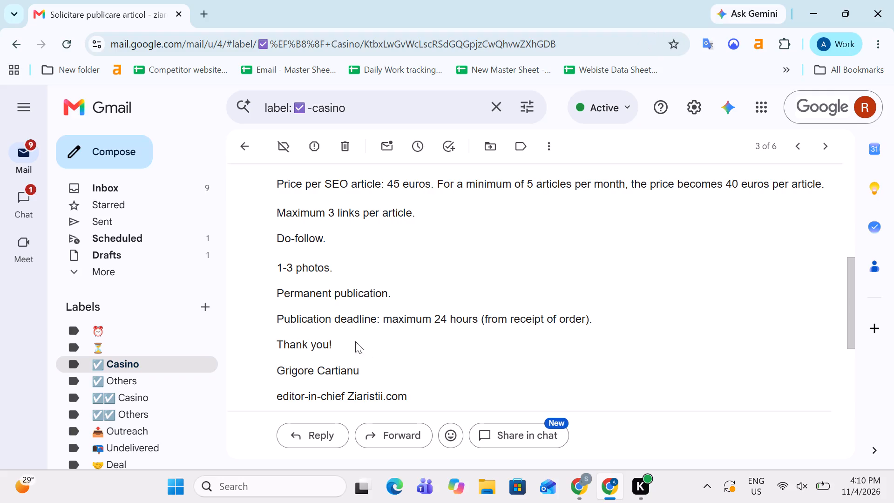
pyautogui.scroll(-3, 388, 347)
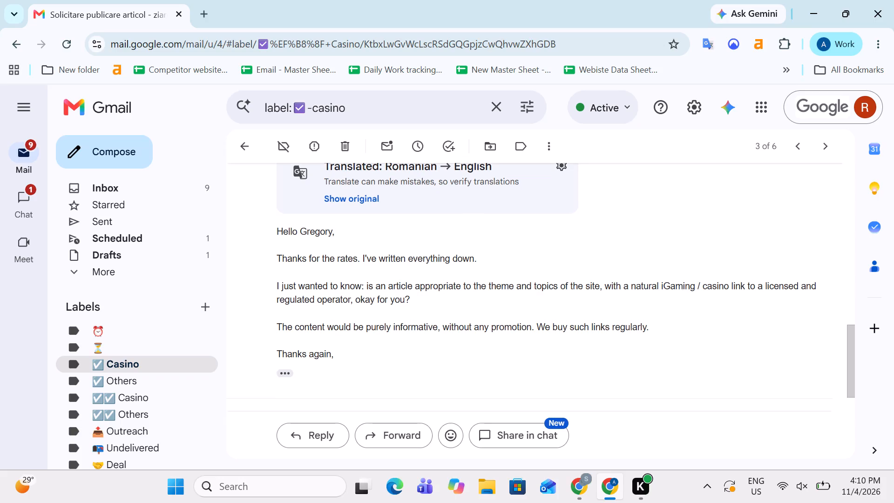
pyautogui.scroll(-3, 360, 316)
pyautogui.click(327, 231)
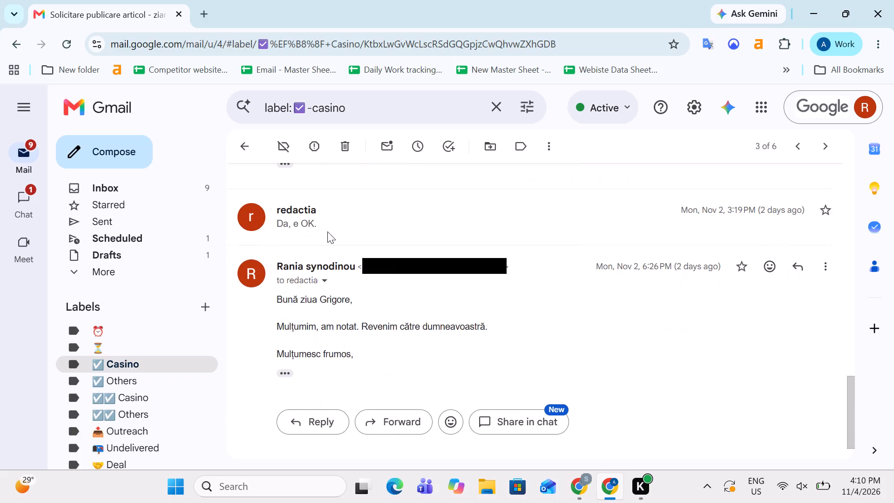
pyautogui.scroll(-4, 330, 299)
# Open ziaristii.com from the first outreach message and copy its domain into the Website column below curierulderamnic.ro in the New Master Sheet.
pyautogui.scroll(8, 326, 301)
pyautogui.scroll(3, 365, 231)
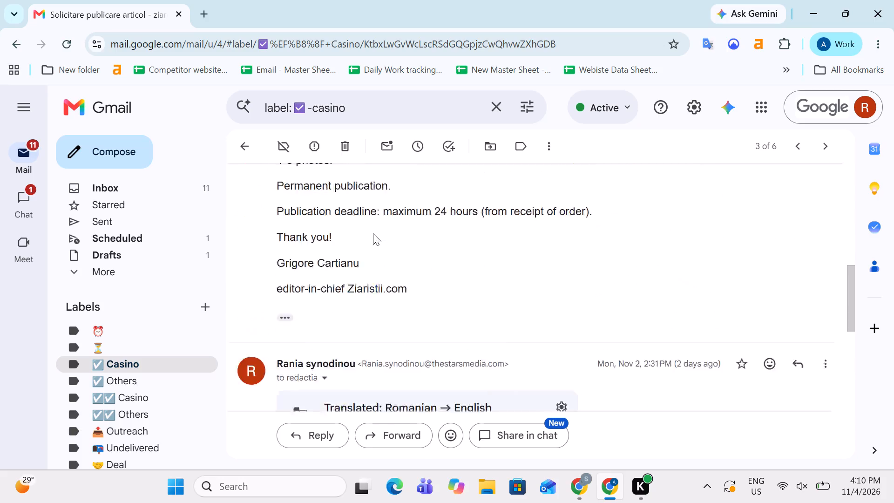
pyautogui.scroll(8, 373, 233)
pyautogui.click(381, 245)
pyautogui.keyDown('ctrl'); pyautogui.click(543, 280); pyautogui.keyUp('ctrl')
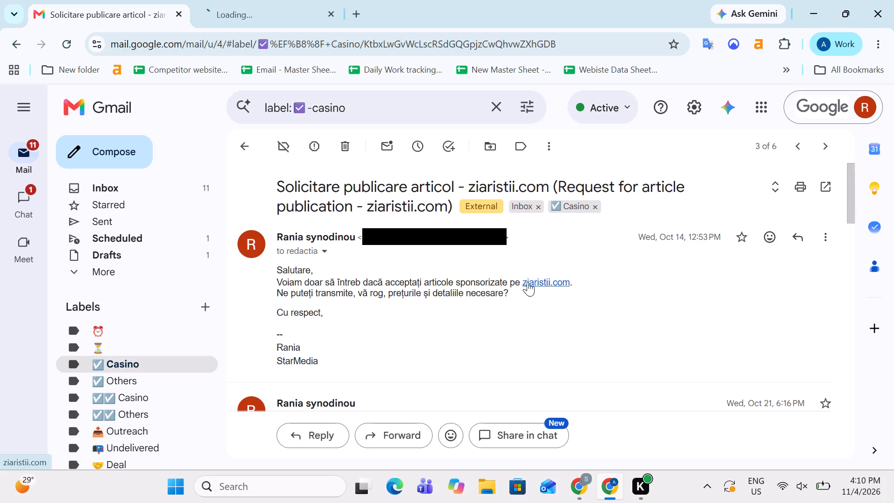
pyautogui.click(246, 0)
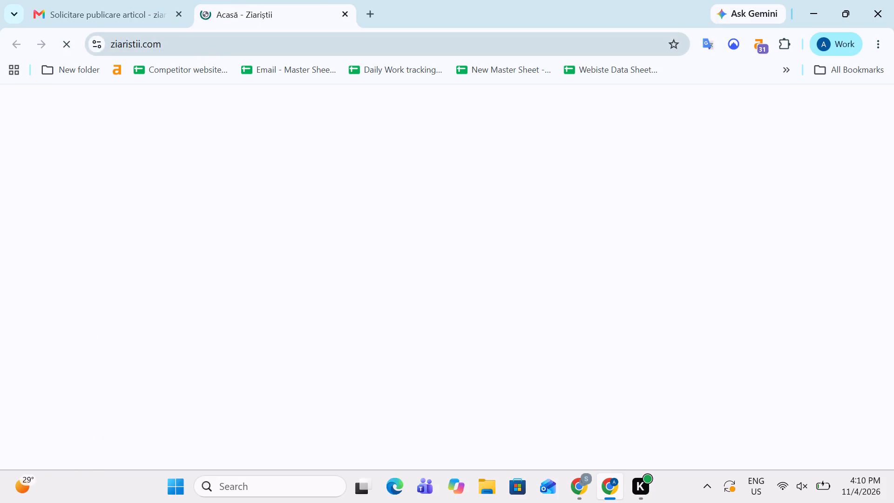
pyautogui.click(240, 41)
pyautogui.moveTo(240, 41); pyautogui.dragTo(178, 49)
pyautogui.hotkey('ctrl', 'c')
pyautogui.hotkey('ctrl', 'c')
pyautogui.hotkey('alt', 'Tab')
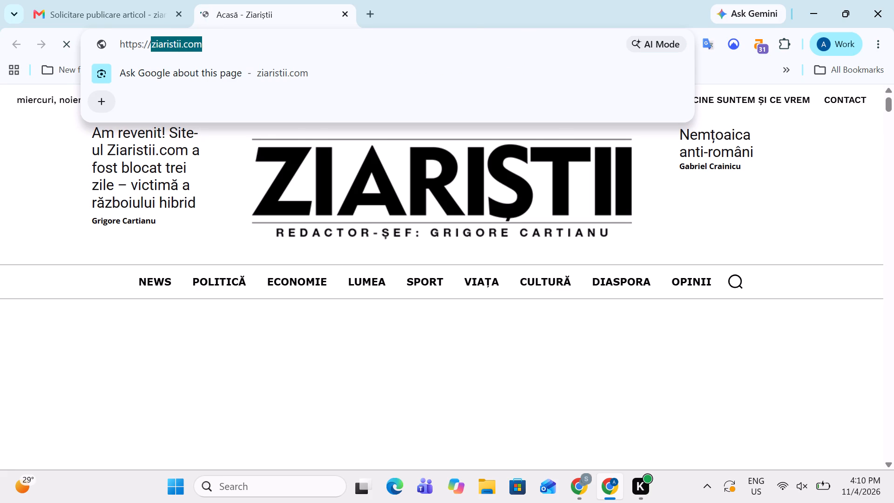
pyautogui.press('Down')
pyautogui.press('Return')
pyautogui.hotkey('ctrl', 'v')
pyautogui.press('Tab')
# Return to the ziaristii.com homepage, translate it into English and dismiss the privacy notice.
pyautogui.hotkey('alt', 'Tab')
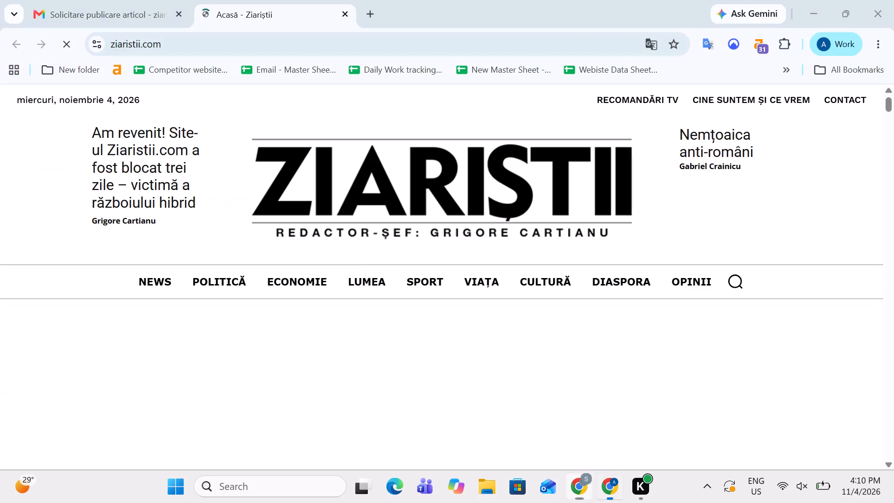
pyautogui.click(649, 44)
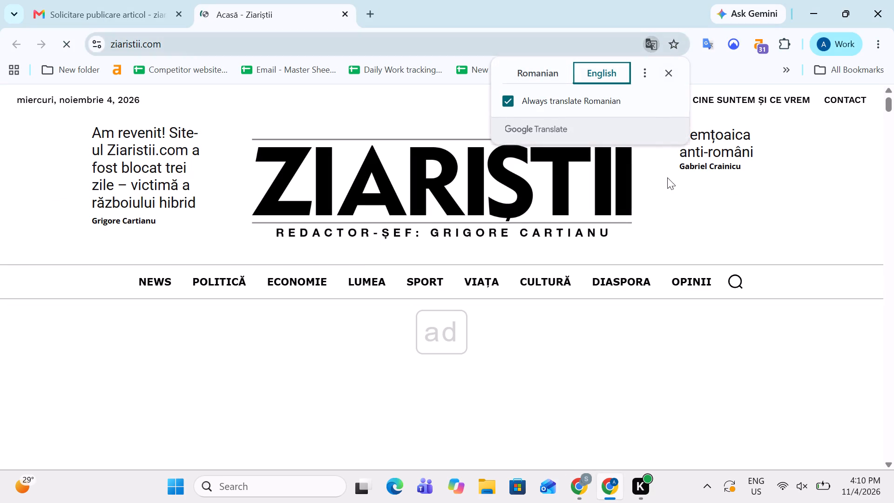
pyautogui.scroll(-6, 753, 278)
pyautogui.scroll(6, 734, 287)
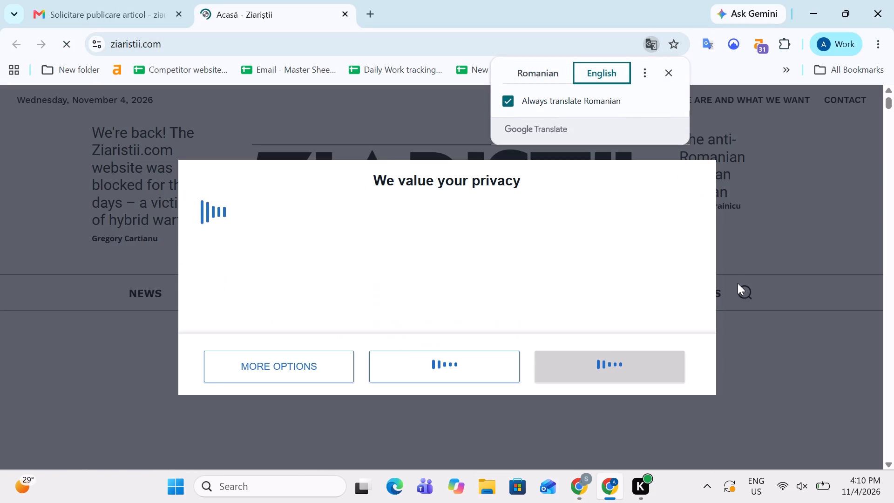
pyautogui.click(581, 403)
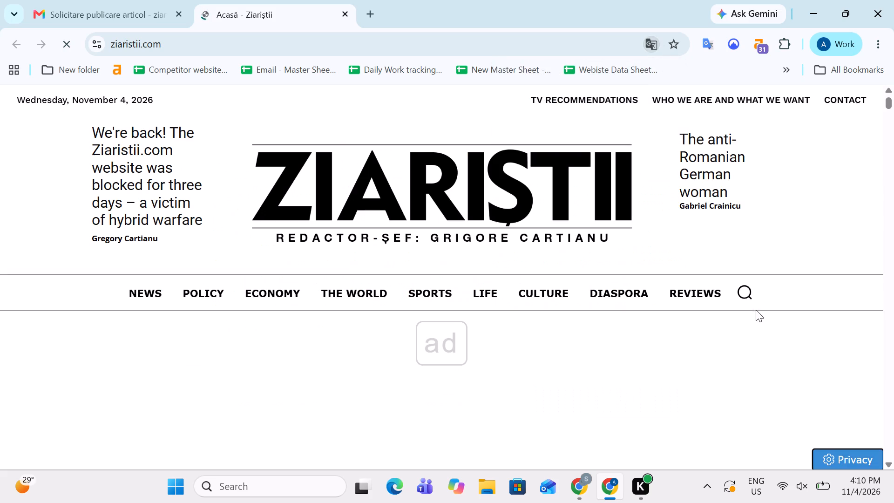
# Search the ziaristii.com site for Casino777.
pyautogui.click(748, 293)
pyautogui.click(579, 333)
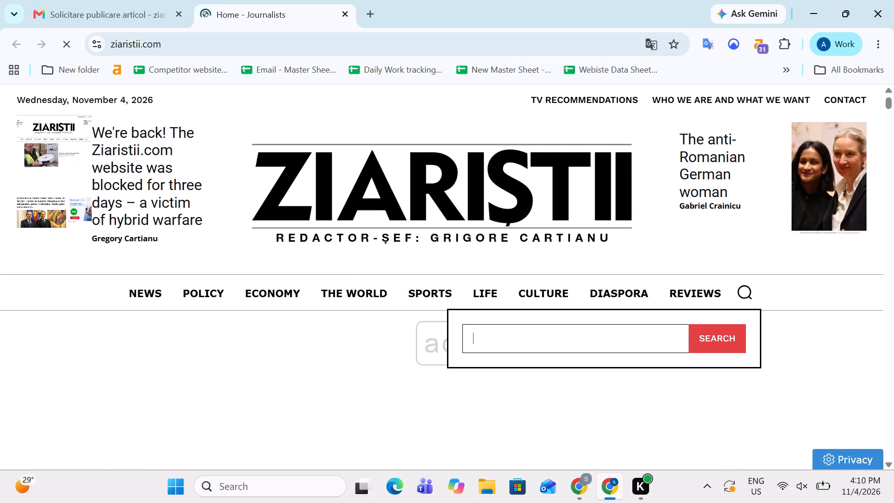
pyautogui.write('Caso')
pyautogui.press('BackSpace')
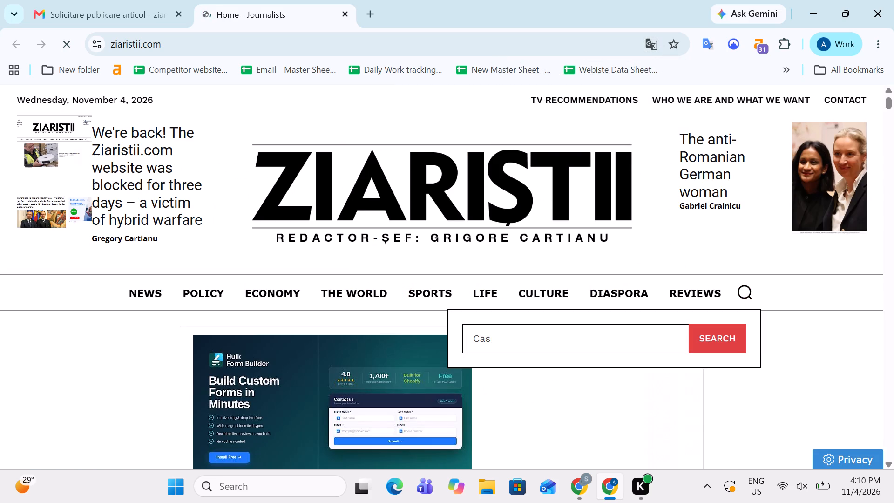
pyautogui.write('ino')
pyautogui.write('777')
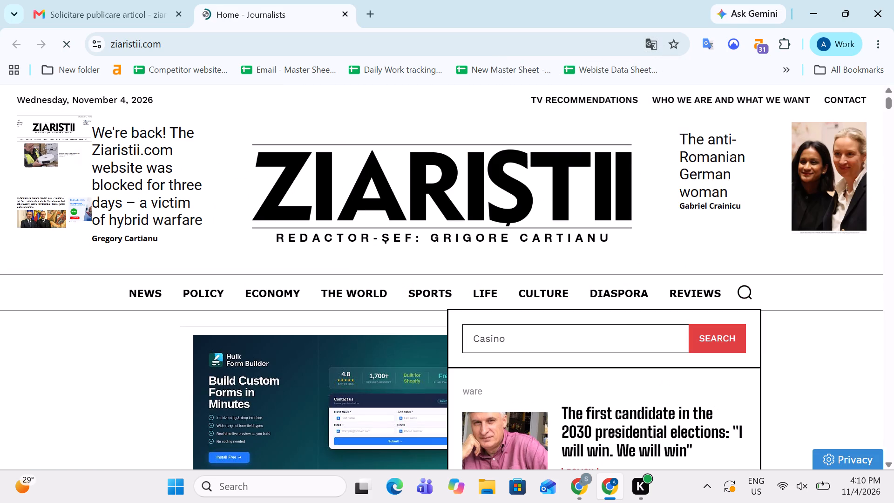
# Replace the ziaristii.com search term with Netbet, run the search, and translate the page into English.
pyautogui.press('BackSpace')
pyautogui.press('BackSpace')
pyautogui.press('BackSpace')
pyautogui.press('BackSpace')
pyautogui.press('BackSpace')
pyautogui.press('BackSpace')
pyautogui.press('BackSpace')
pyautogui.press('BackSpace')
pyautogui.press('BackSpace')
pyautogui.press('BackSpace')
pyautogui.press('BackSpace')
pyautogui.press('BackSpace')
pyautogui.press('BackSpace')
pyautogui.press('BackSpace')
pyautogui.press('BackSpace')
pyautogui.press('BackSpace')
pyautogui.press('BackSpace')
pyautogui.press('BackSpace')
pyautogui.press('BackSpace')
pyautogui.press('BackSpace')
pyautogui.scroll(-4, 0, 354)
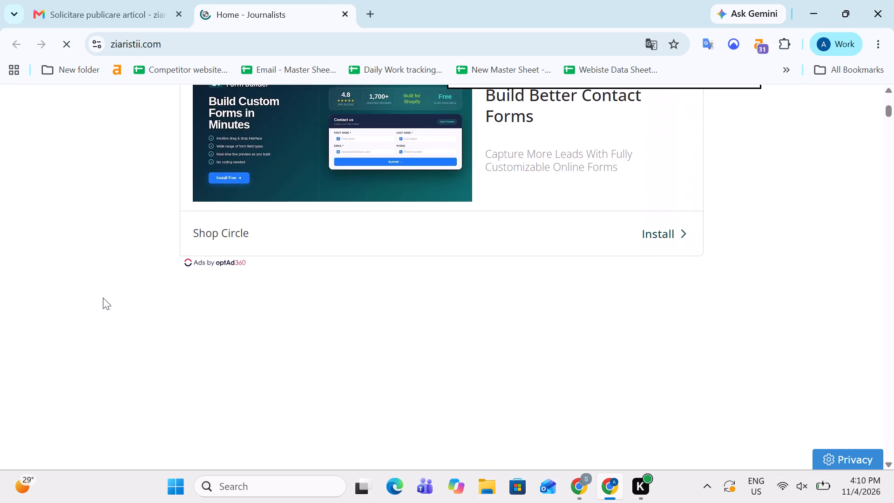
pyautogui.scroll(-4, 103, 298)
pyautogui.scroll(-5, 295, 272)
pyautogui.scroll(10, 299, 272)
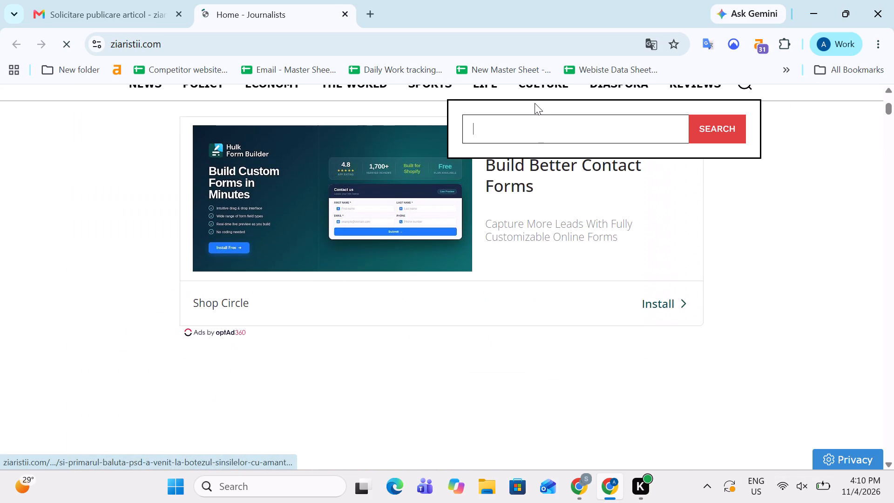
pyautogui.write('Netbet')
pyautogui.press('Return')
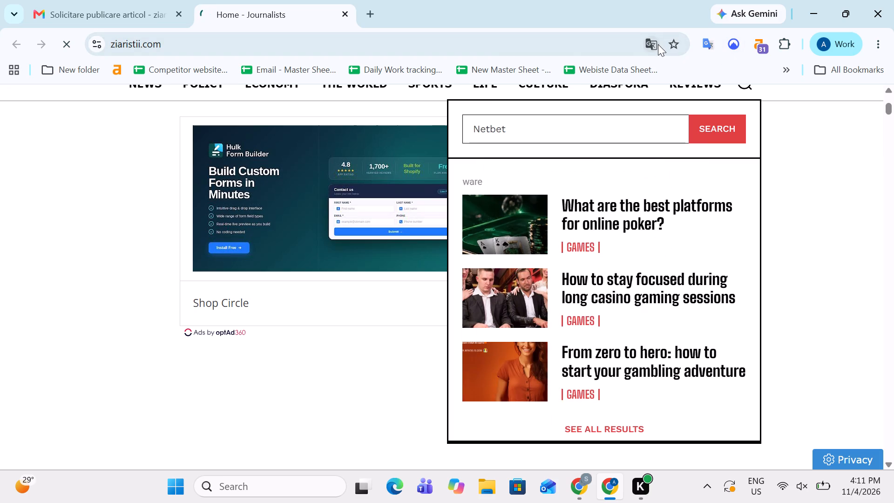
pyautogui.click(658, 44)
# Look up ziaristii.com in Ahrefs and record DR 31 and traffic 631 in its New Master Sheet row.
pyautogui.click(752, 52)
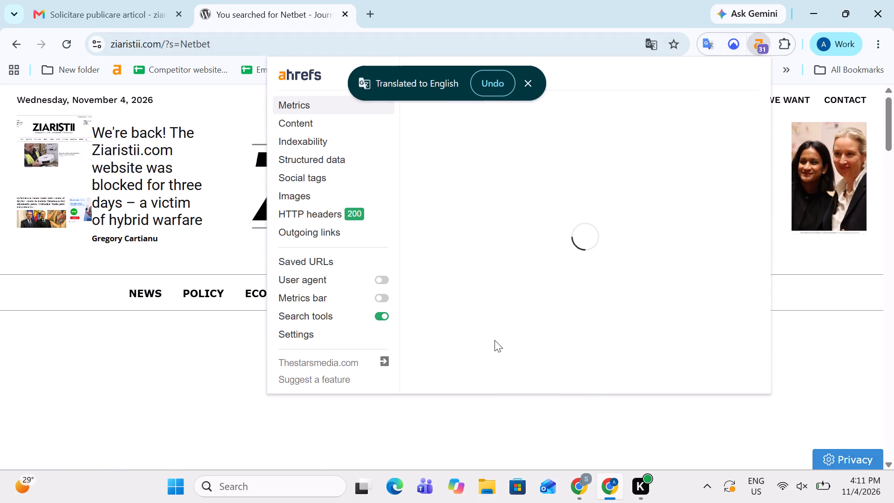
pyautogui.hotkey('alt', 'Tab')
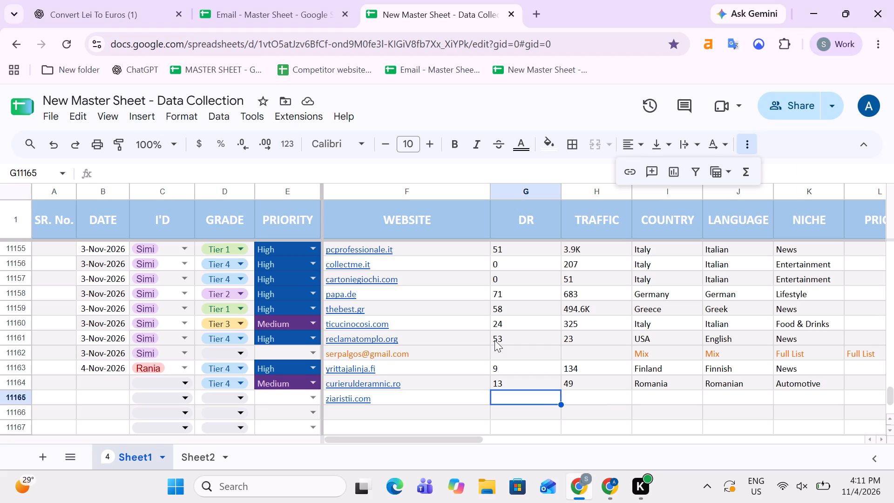
pyautogui.write('31')
pyautogui.press('Right')
pyautogui.hotkey('alt', 'Tab')
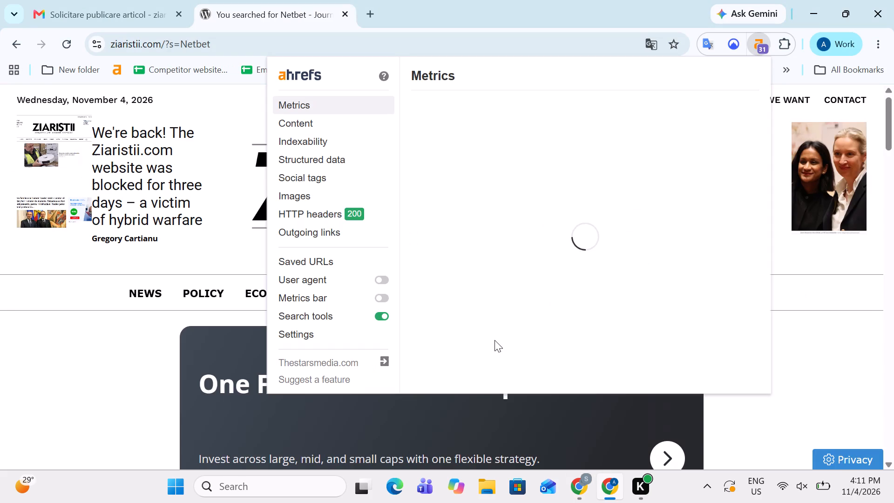
pyautogui.click(759, 50)
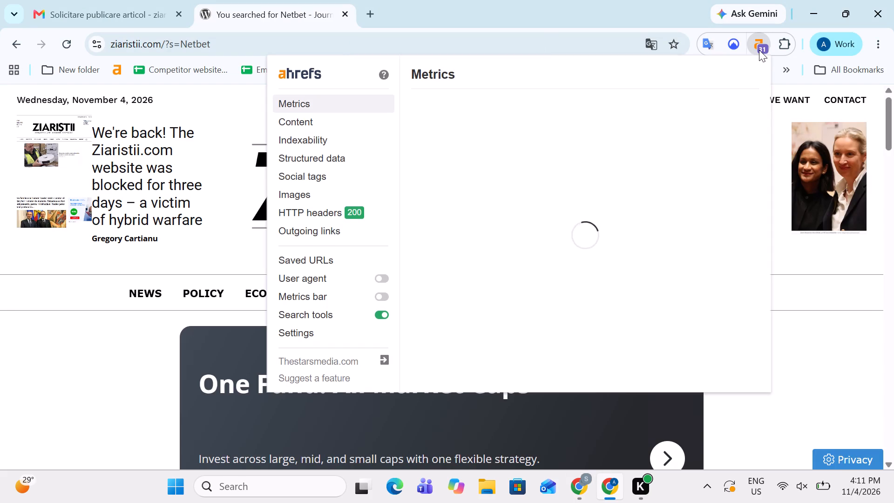
pyautogui.click(759, 50)
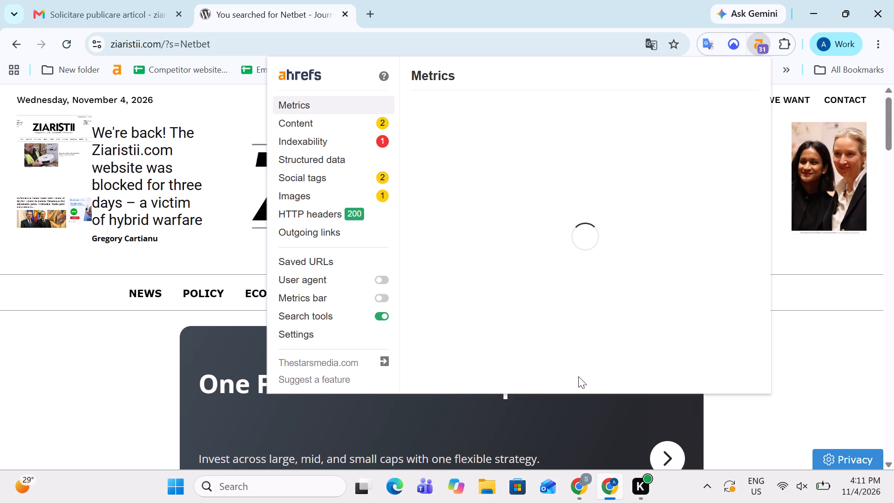
pyautogui.hotkey('alt', 'Tab')
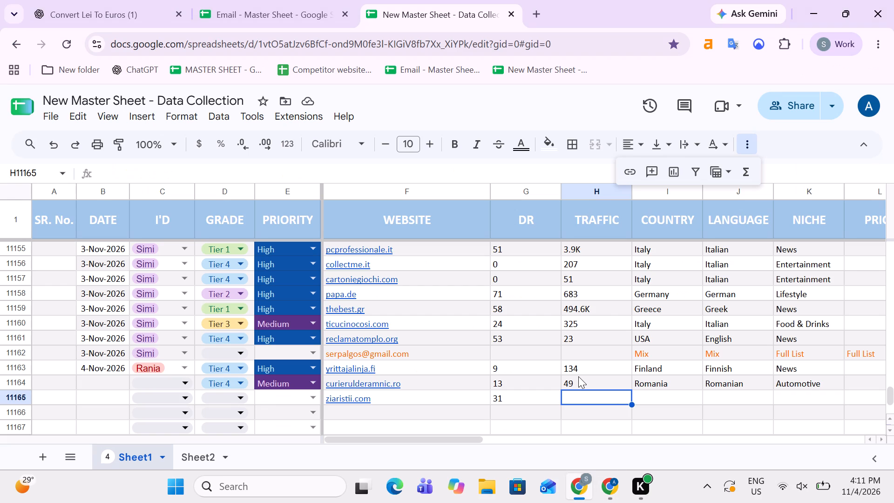
pyautogui.write('631')
pyautogui.press('Right')
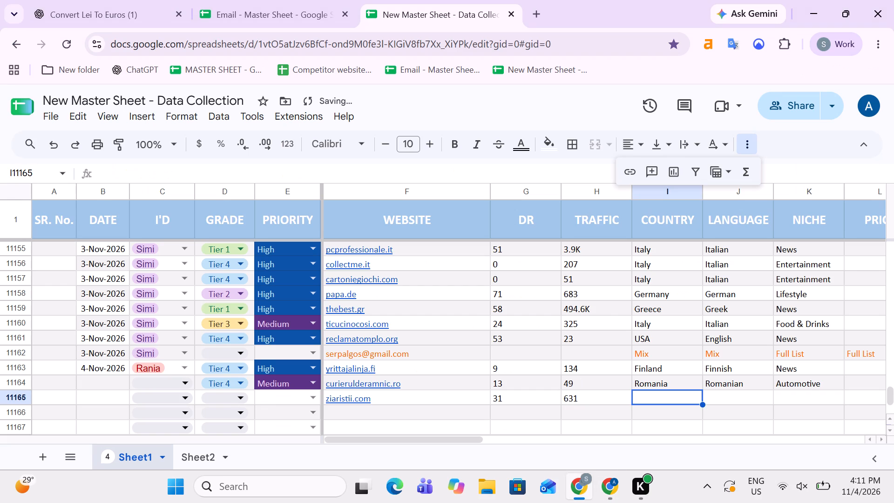
# Fill the ziaristii.com row with country Romania, language Romanian and niche News.
pyautogui.write('Ro')
pyautogui.press('Right')
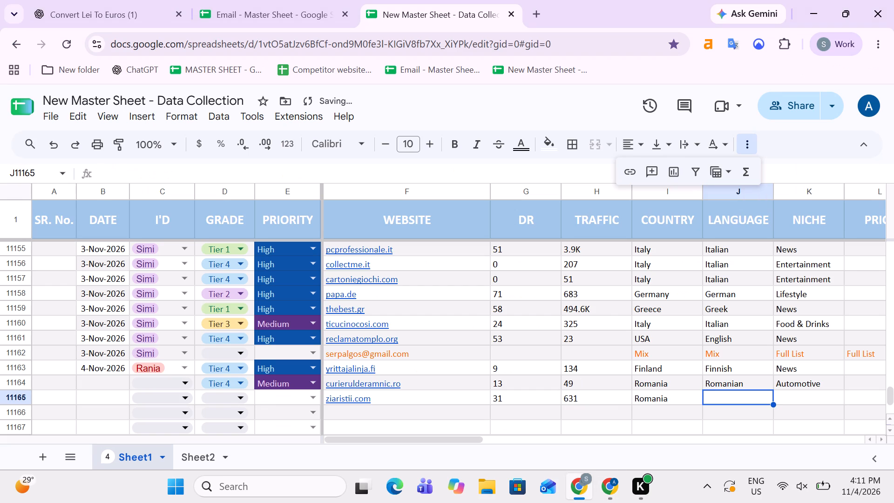
pyautogui.write('Ro')
pyautogui.press('Right')
pyautogui.press('Right')
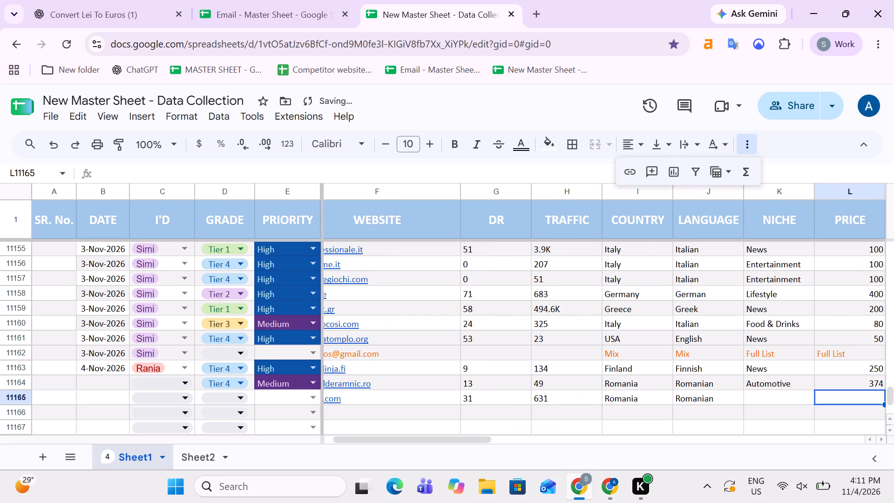
pyautogui.press('Left')
pyautogui.press('Left')
pyautogui.press('Right')
pyautogui.write('Ne')
pyautogui.press('Right')
pyautogui.press('Right')
pyautogui.press('Right')
pyautogui.press('Left')
# Open the Netbet search result about the best online poker platforms, examine its links and NetBet mentions, and close the article.
pyautogui.hotkey('alt', 'Tab')
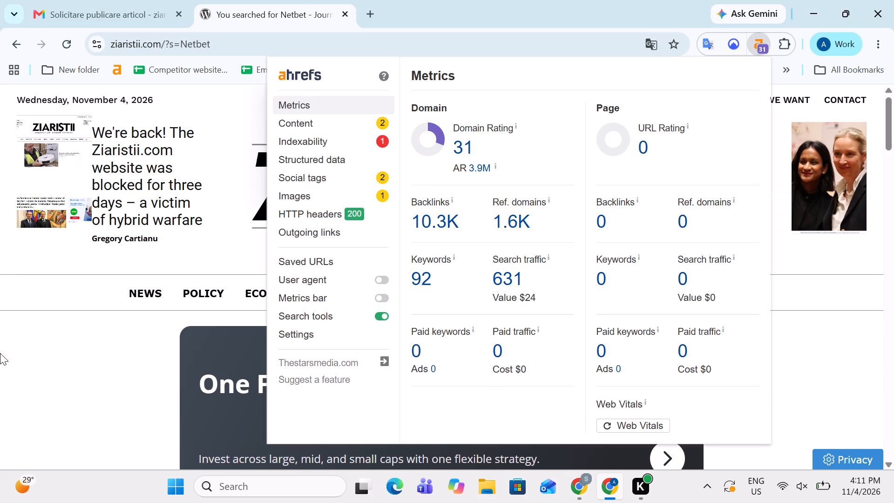
pyautogui.click(0, 353)
pyautogui.scroll(-4, 415, 322)
pyautogui.scroll(-3, 362, 356)
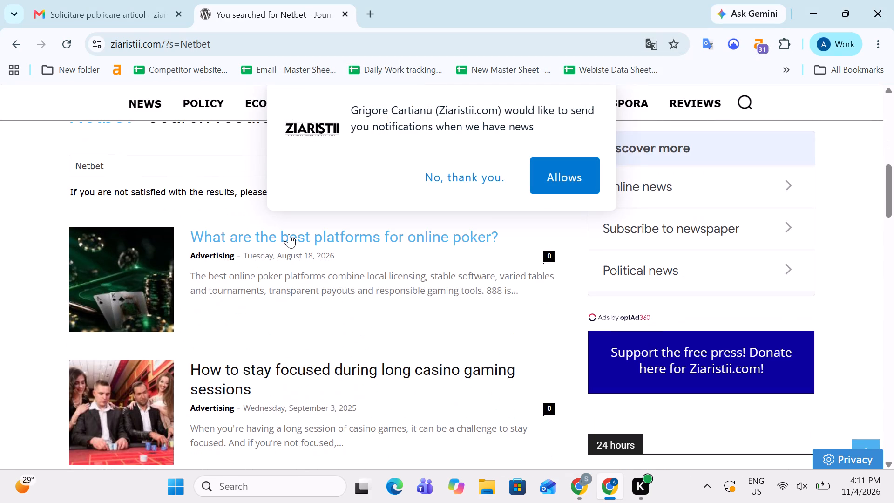
pyautogui.keyDown('ctrl'); pyautogui.click(289, 234); pyautogui.keyUp('ctrl')
pyautogui.click(439, 0)
pyautogui.scroll(-1, 364, 252)
pyautogui.scroll(-4, 349, 292)
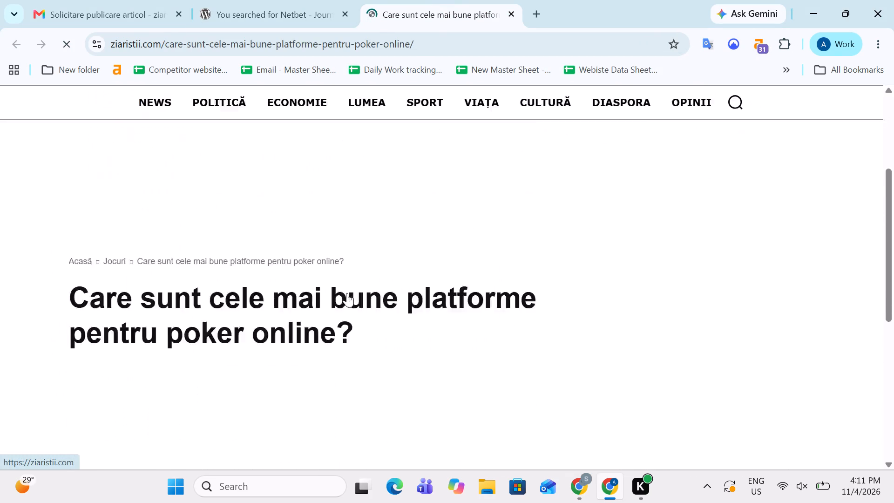
pyautogui.scroll(-12, 347, 293)
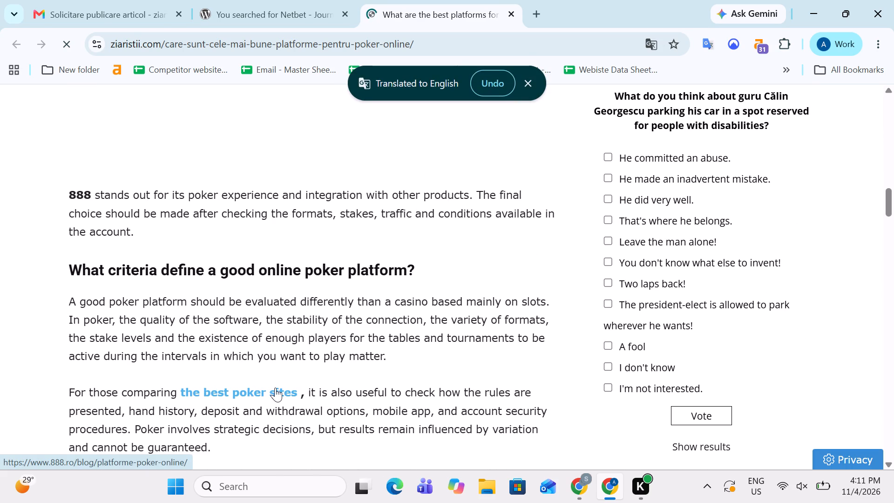
pyautogui.scroll(-10, 294, 318)
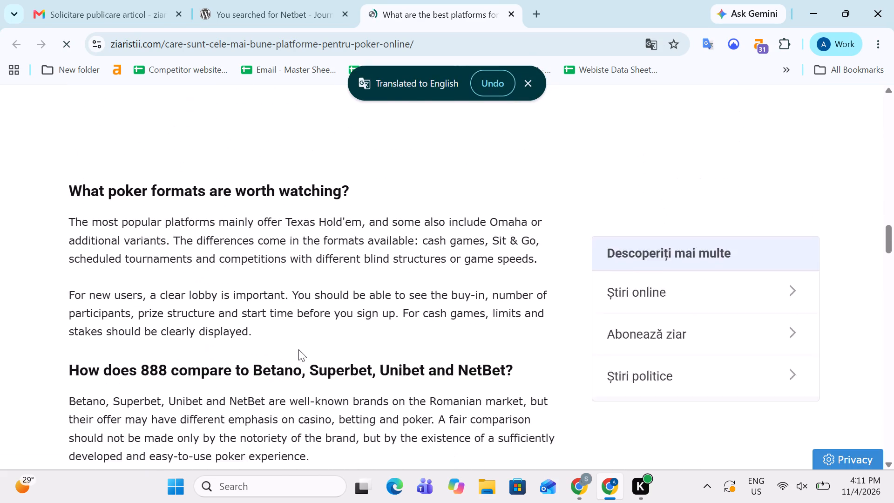
pyautogui.scroll(-3, 298, 349)
pyautogui.scroll(4, 289, 341)
pyautogui.scroll(-6, 259, 337)
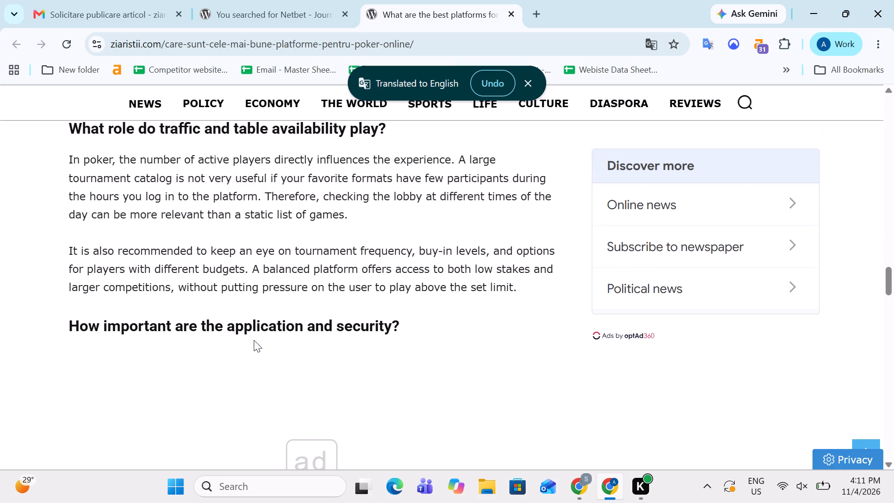
pyautogui.scroll(-10, 254, 340)
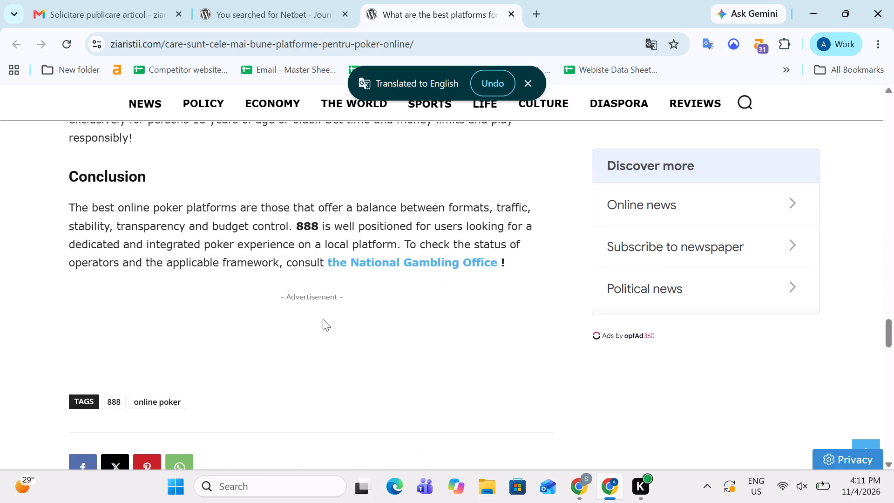
pyautogui.scroll(3, 221, 283)
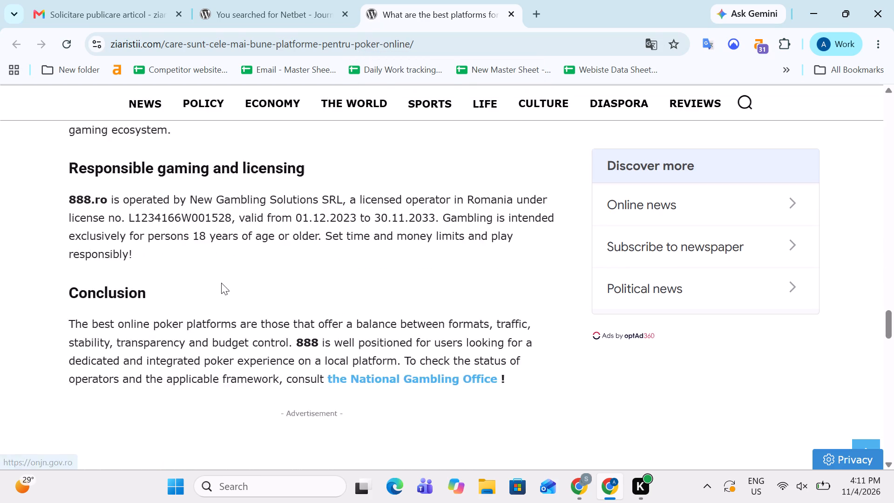
pyautogui.scroll(8, 221, 283)
pyautogui.scroll(5, 259, 293)
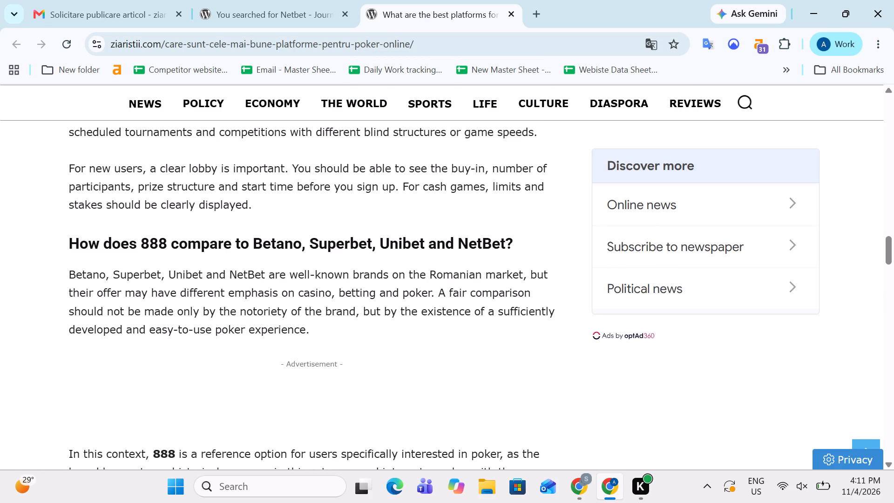
pyautogui.hotkey('ctrl', 'f')
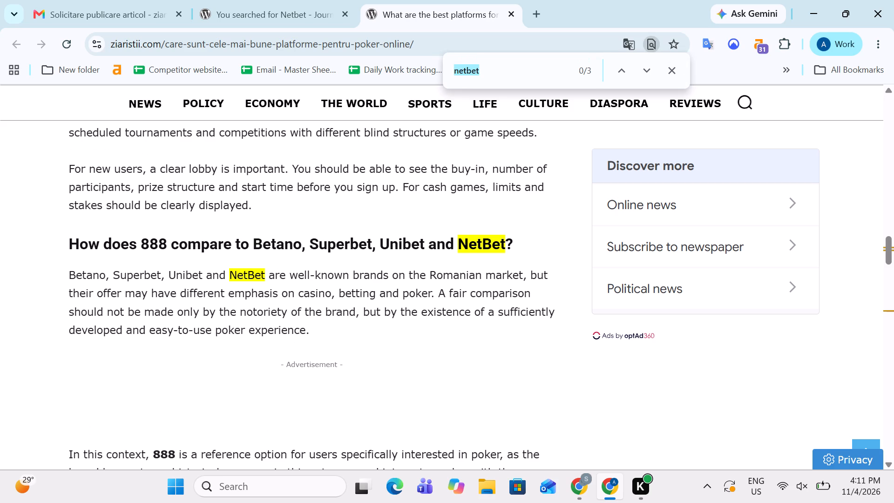
pyautogui.click(508, 17)
# Decline the site's notification request and open the search result "From zero to hero: how to start your gambling adventure" to examine it.
pyautogui.scroll(-5, 383, 212)
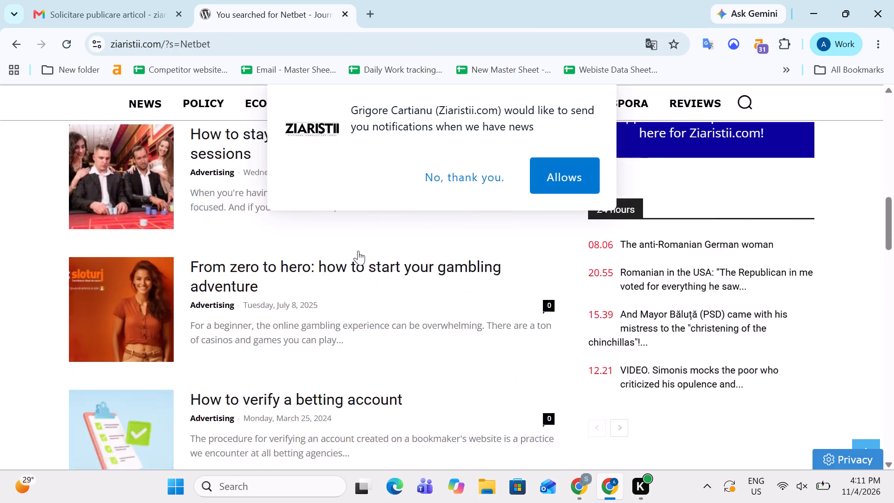
pyautogui.keyDown('ctrl'); pyautogui.click(210, 172); pyautogui.keyUp('ctrl')
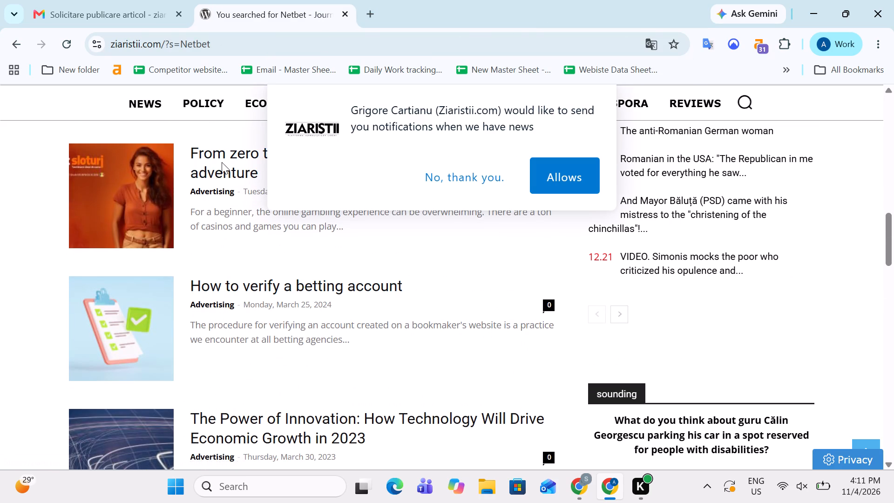
pyautogui.click(479, 172)
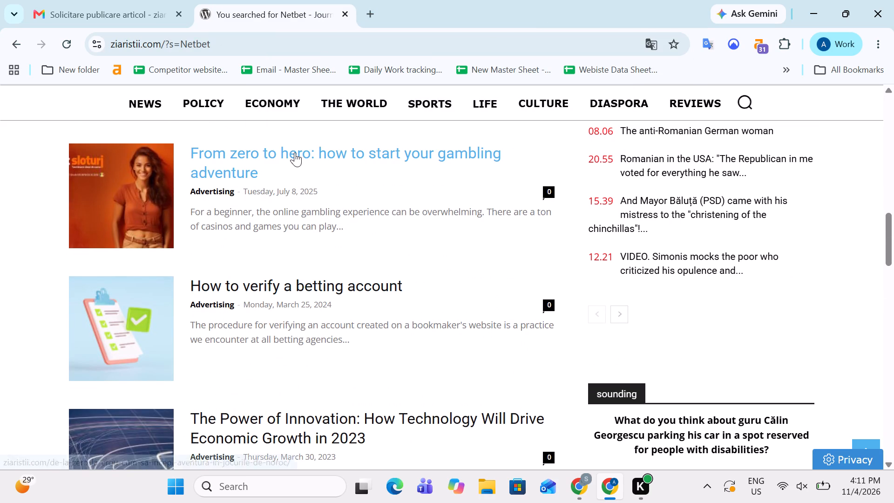
pyautogui.keyDown('ctrl'); pyautogui.click(295, 152); pyautogui.keyUp('ctrl')
pyautogui.click(424, 0)
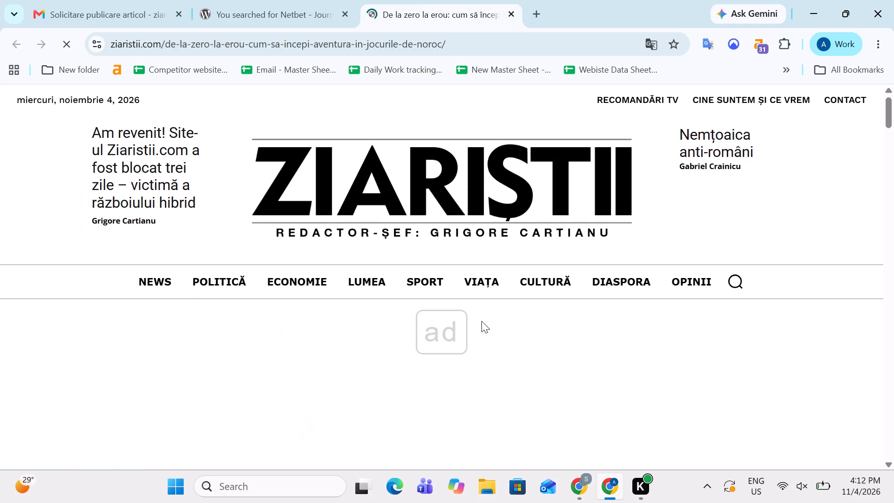
pyautogui.scroll(-7, 456, 409)
pyautogui.scroll(-6, 368, 335)
pyautogui.scroll(-4, 396, 258)
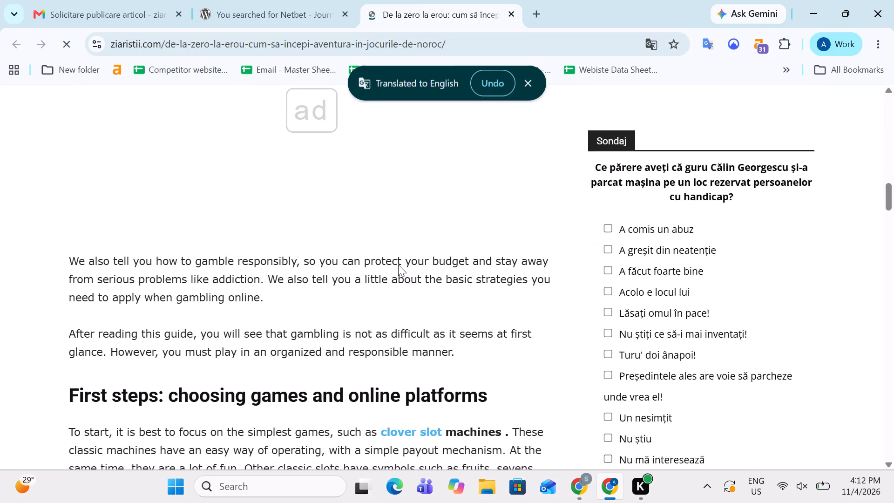
pyautogui.scroll(-3, 348, 303)
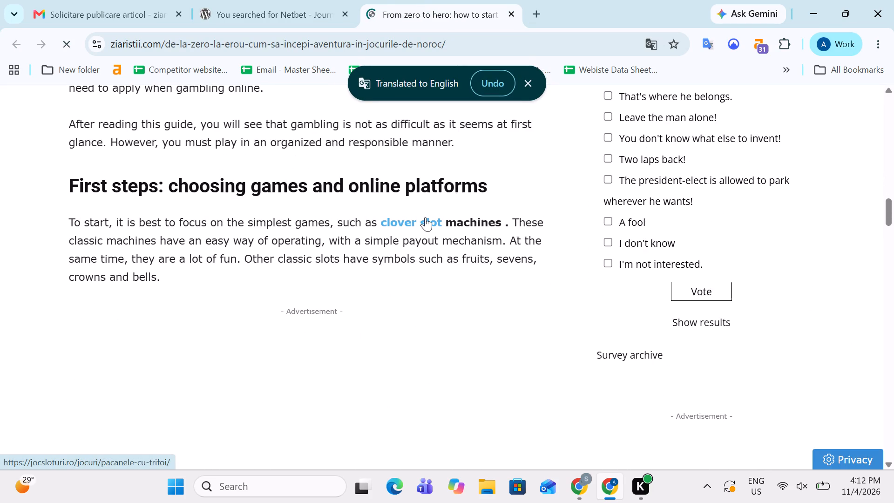
pyautogui.scroll(-4, 425, 217)
pyautogui.scroll(-6, 282, 344)
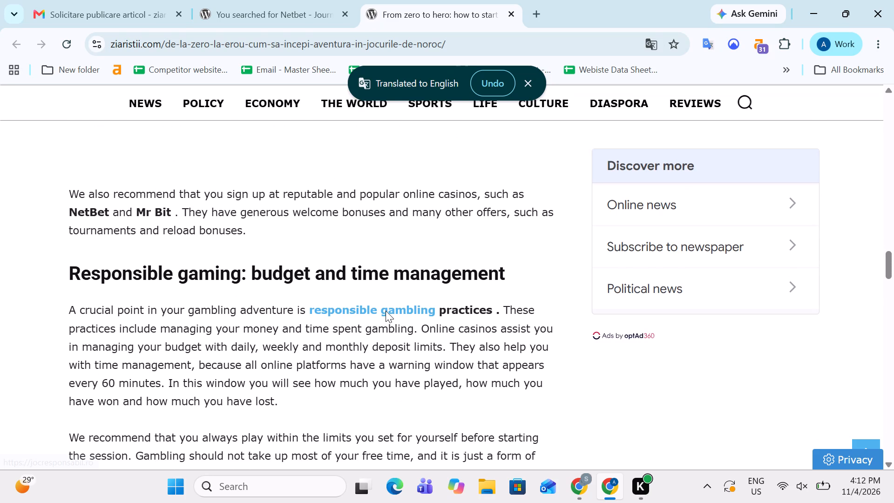
pyautogui.scroll(-9, 386, 311)
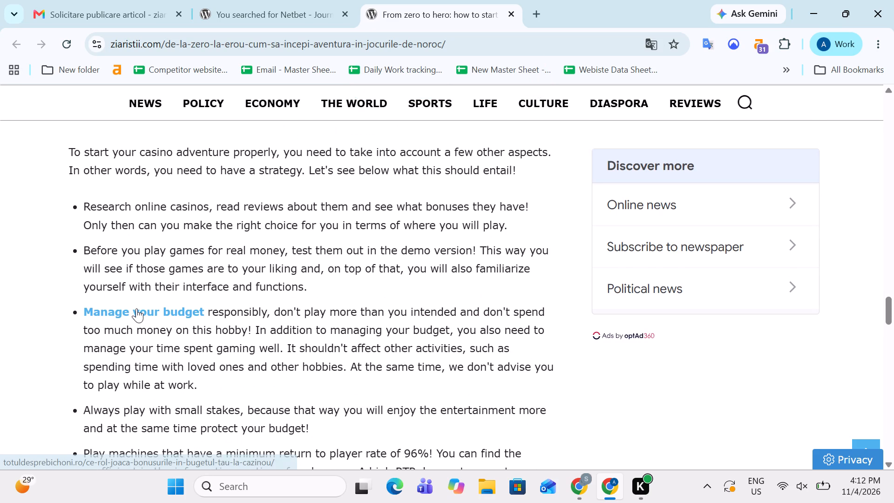
pyautogui.scroll(-6, 212, 286)
pyautogui.hotkey('ctrl', 'f')
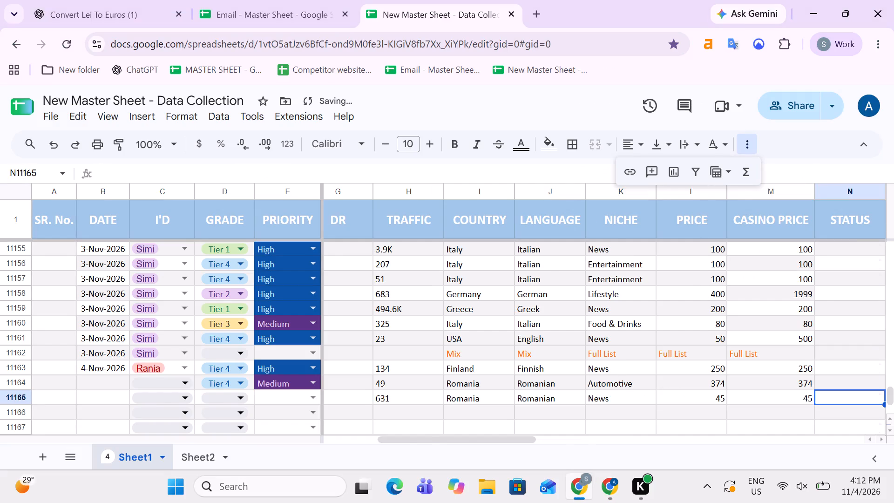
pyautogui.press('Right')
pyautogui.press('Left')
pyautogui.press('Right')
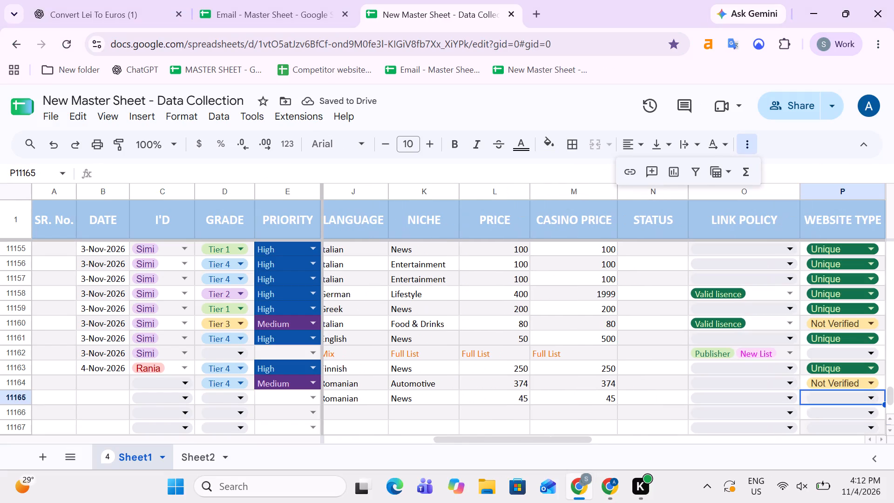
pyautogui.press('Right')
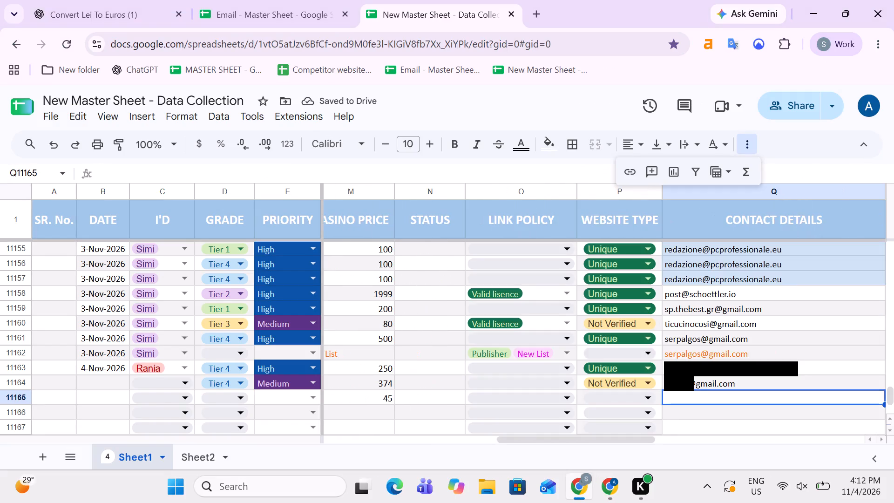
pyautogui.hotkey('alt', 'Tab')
pyautogui.scroll(3, 496, 328)
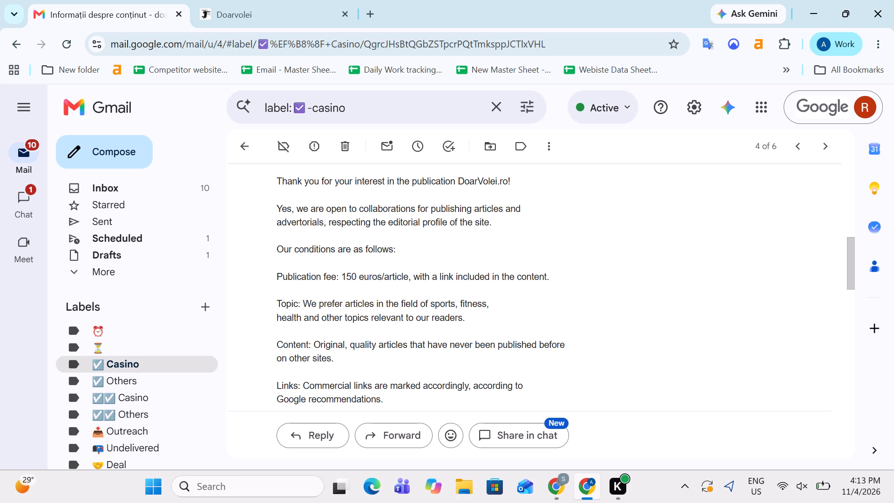